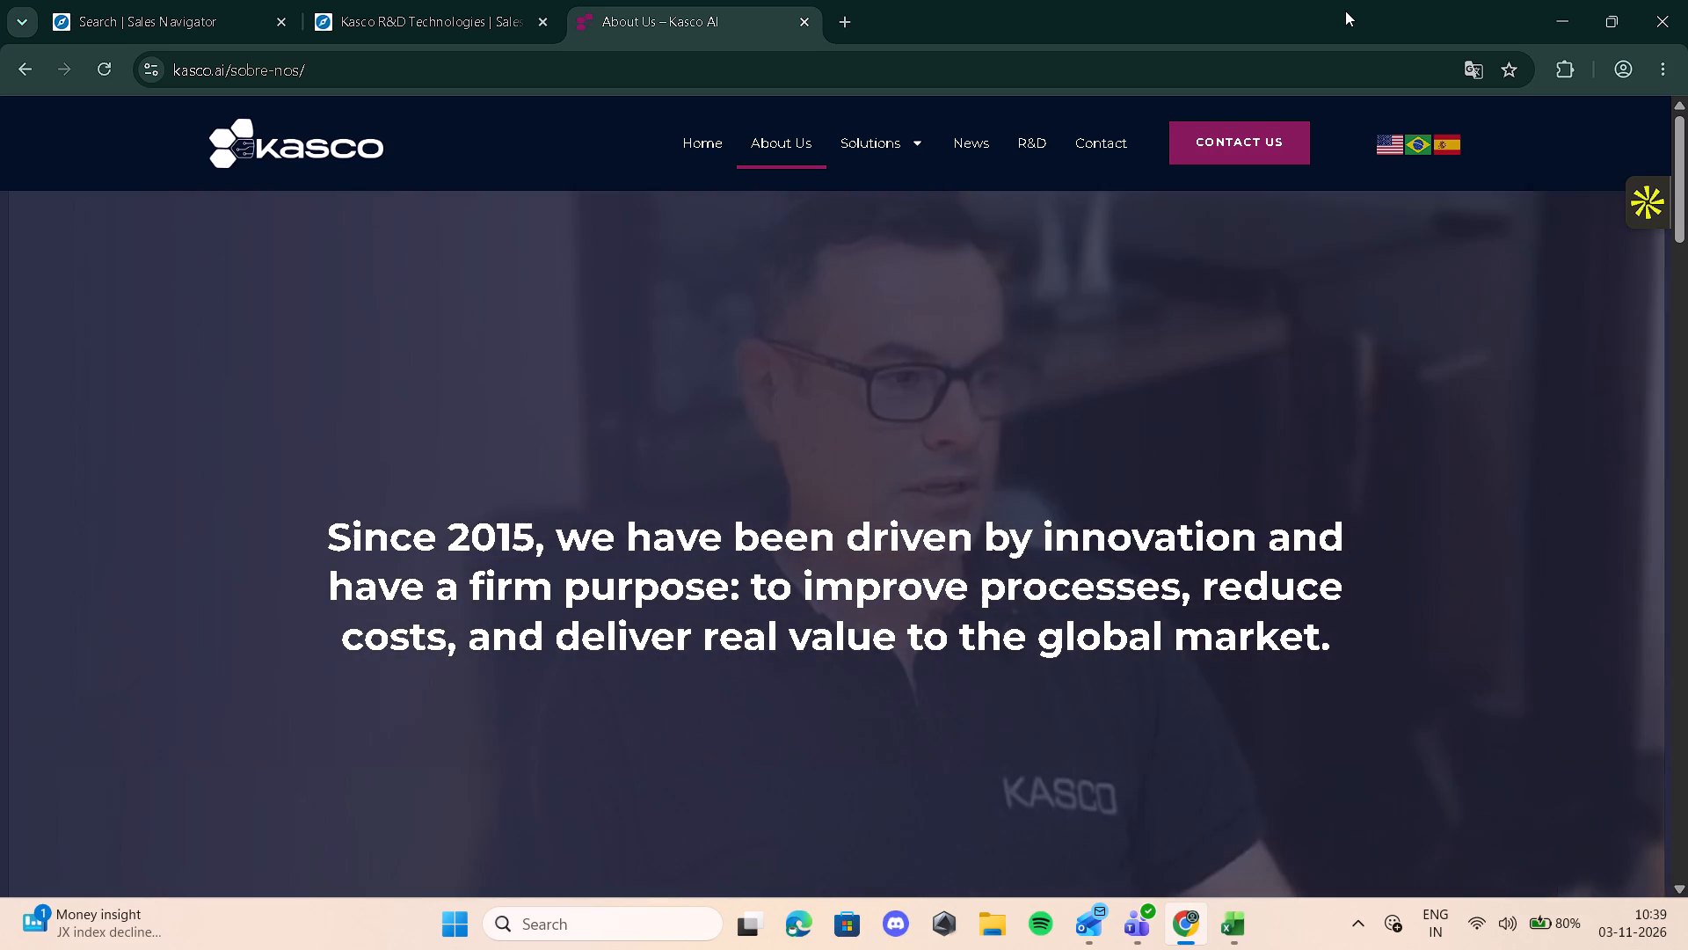
Close the Kasco AI About Us page, leaving the Sales Navigator search and company pages open.
click(156, 0)
click(452, 0)
click(581, 0)
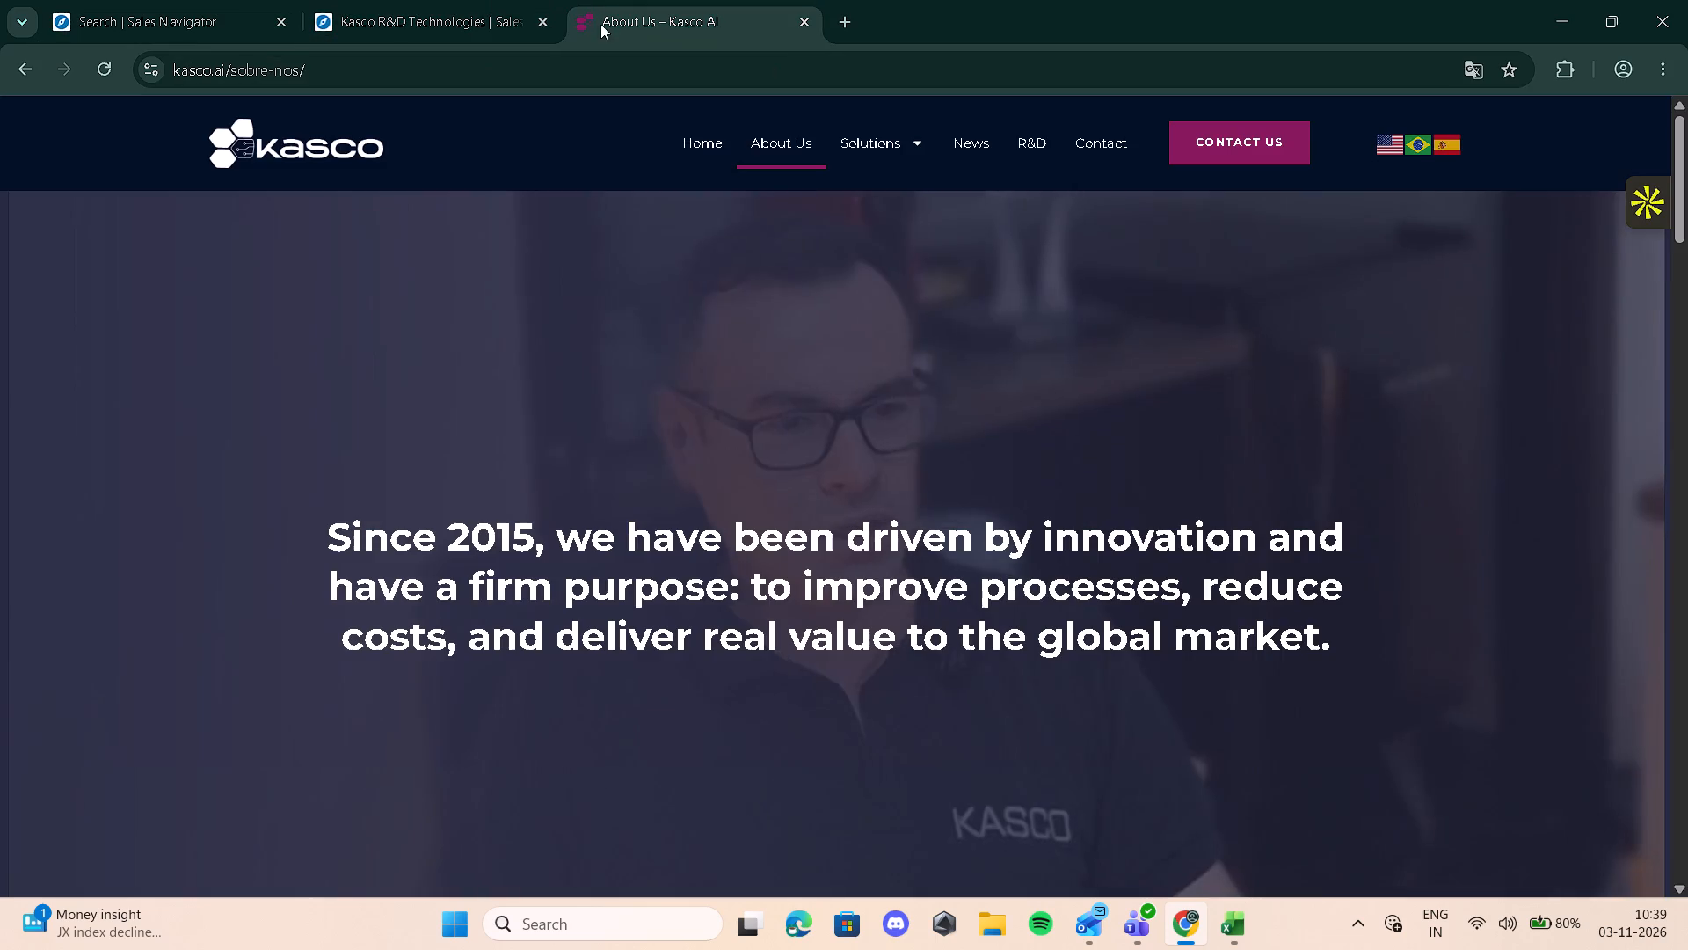
double_click(802, 38)
click(804, 33)
click(806, 24)
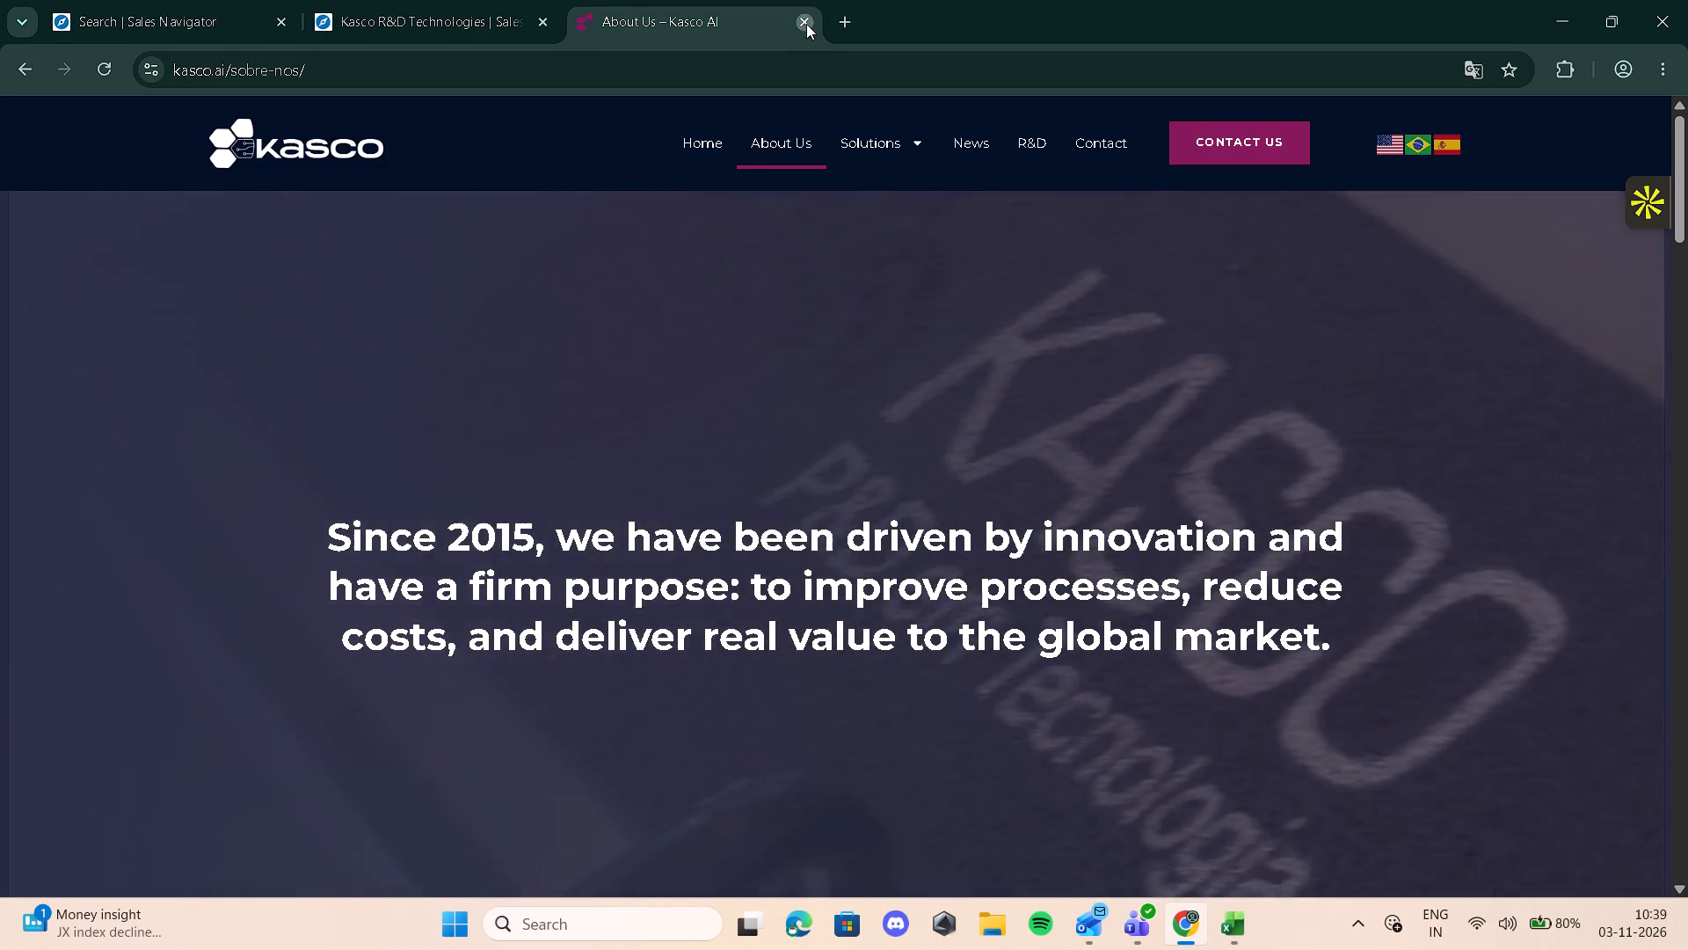
Translate the Kasco R&D Technologies account page in Sales Navigator to English and dismiss the translation popup.
click(1185, 343)
right_click(1185, 343)
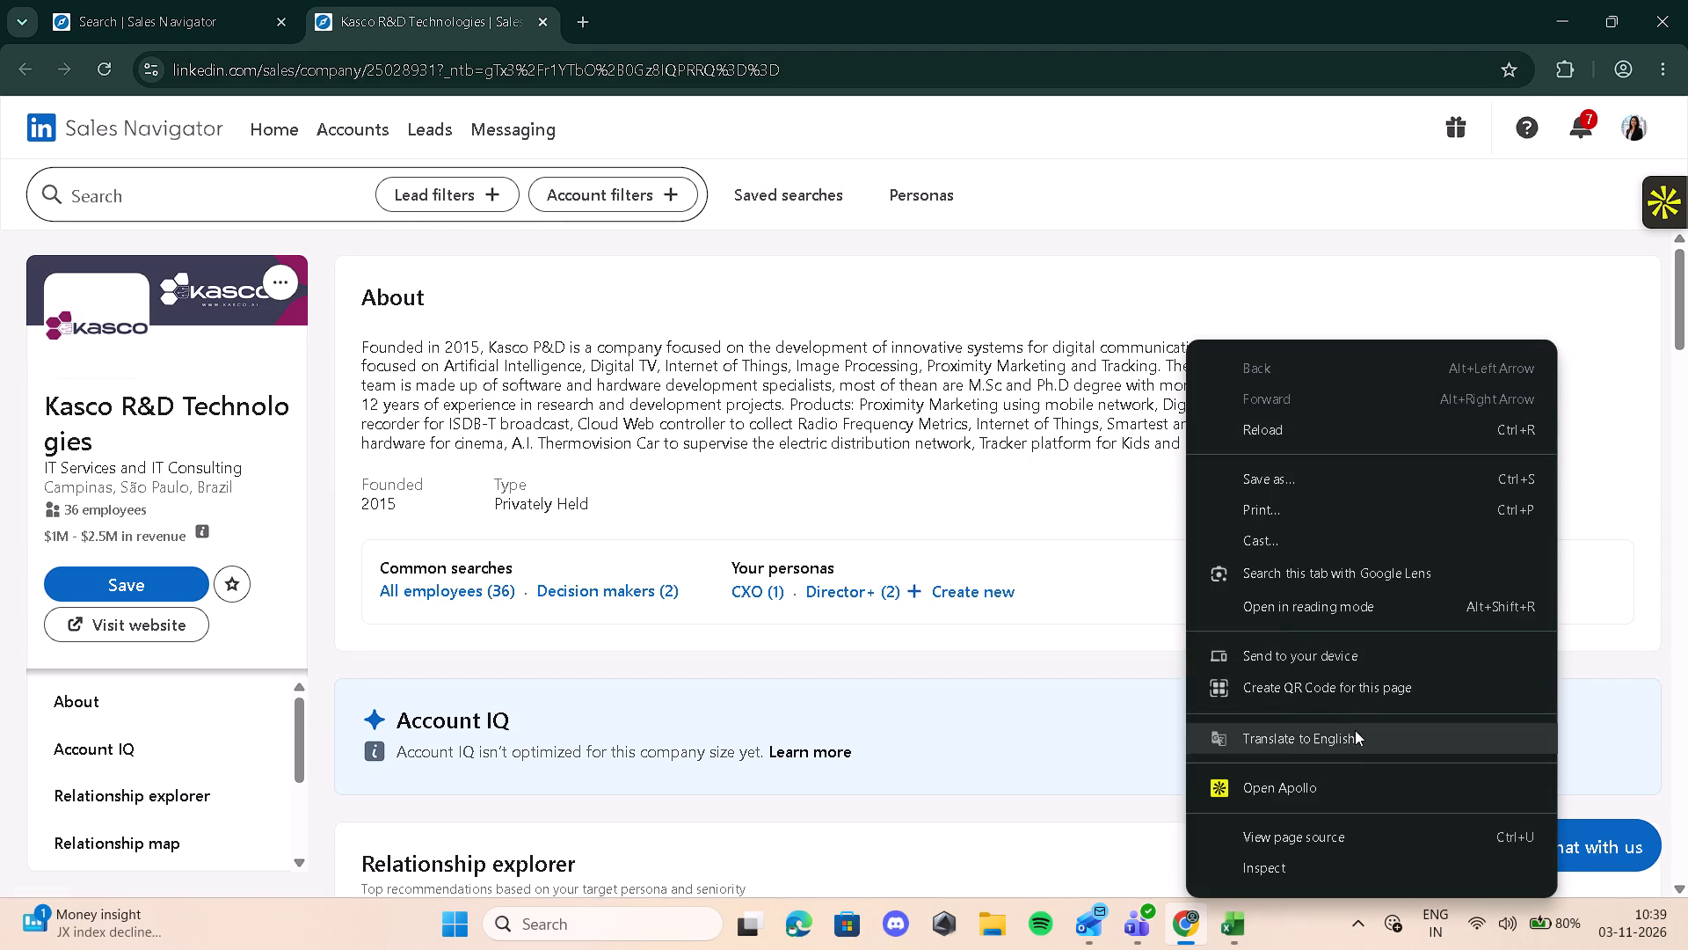
click(1355, 730)
click(1505, 120)
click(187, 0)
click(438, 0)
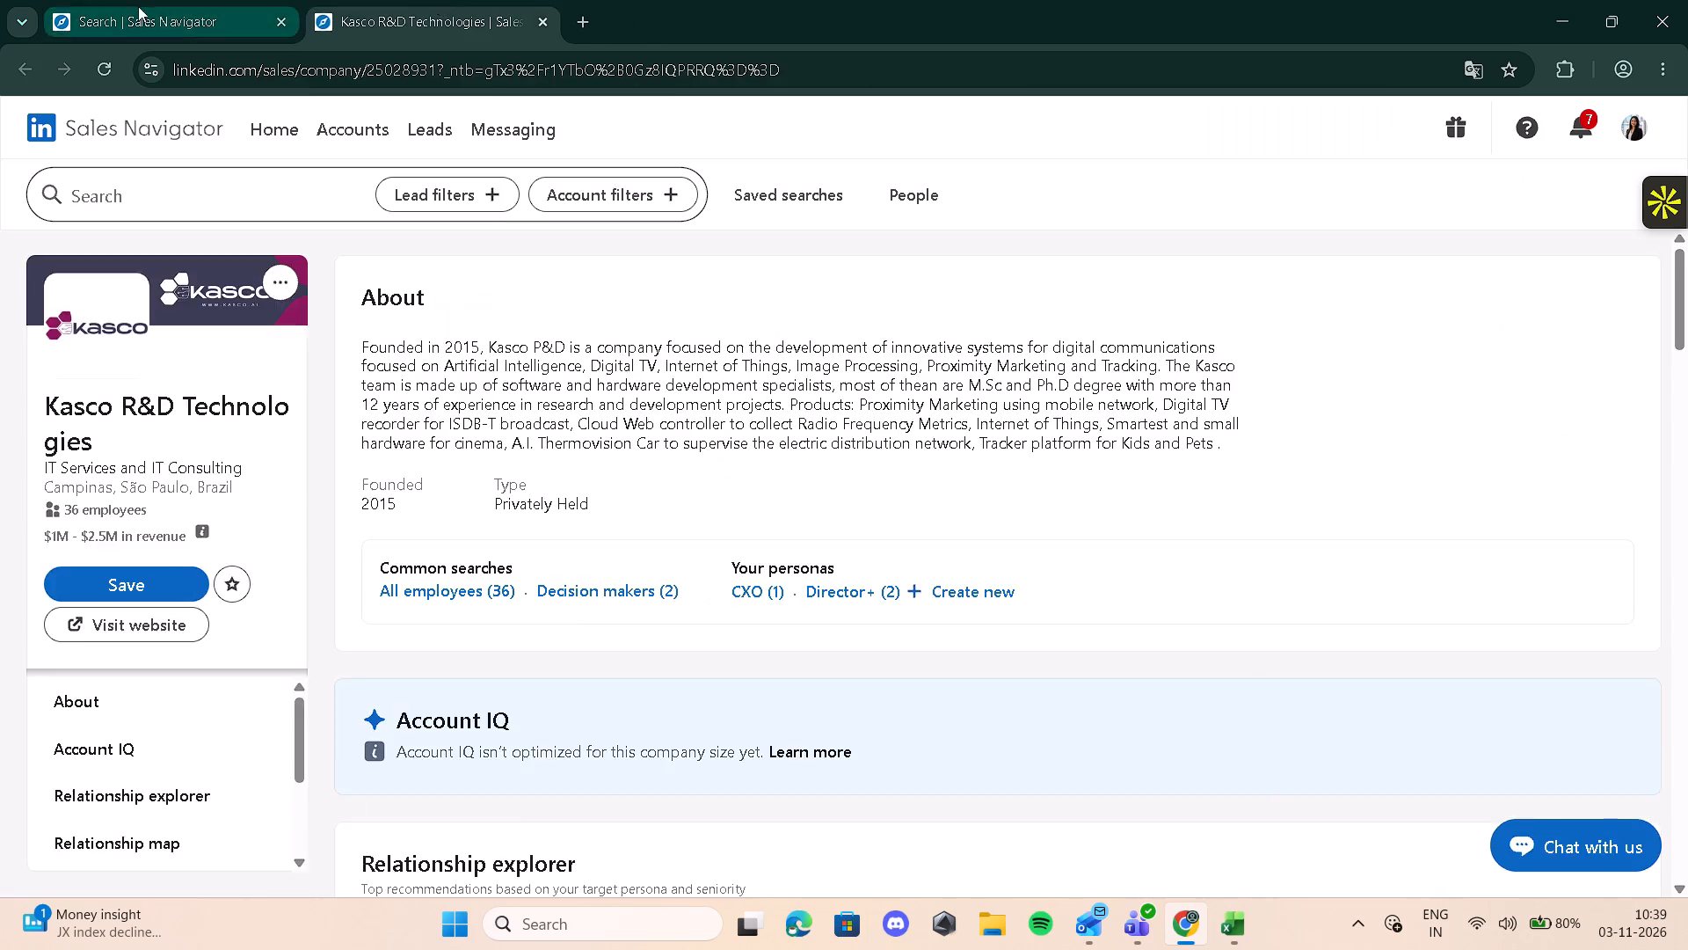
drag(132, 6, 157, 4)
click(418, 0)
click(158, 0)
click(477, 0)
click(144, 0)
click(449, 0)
Open Kasco's website from its Sales Navigator account page in a new tab and bring it into view.
right_click(158, 632)
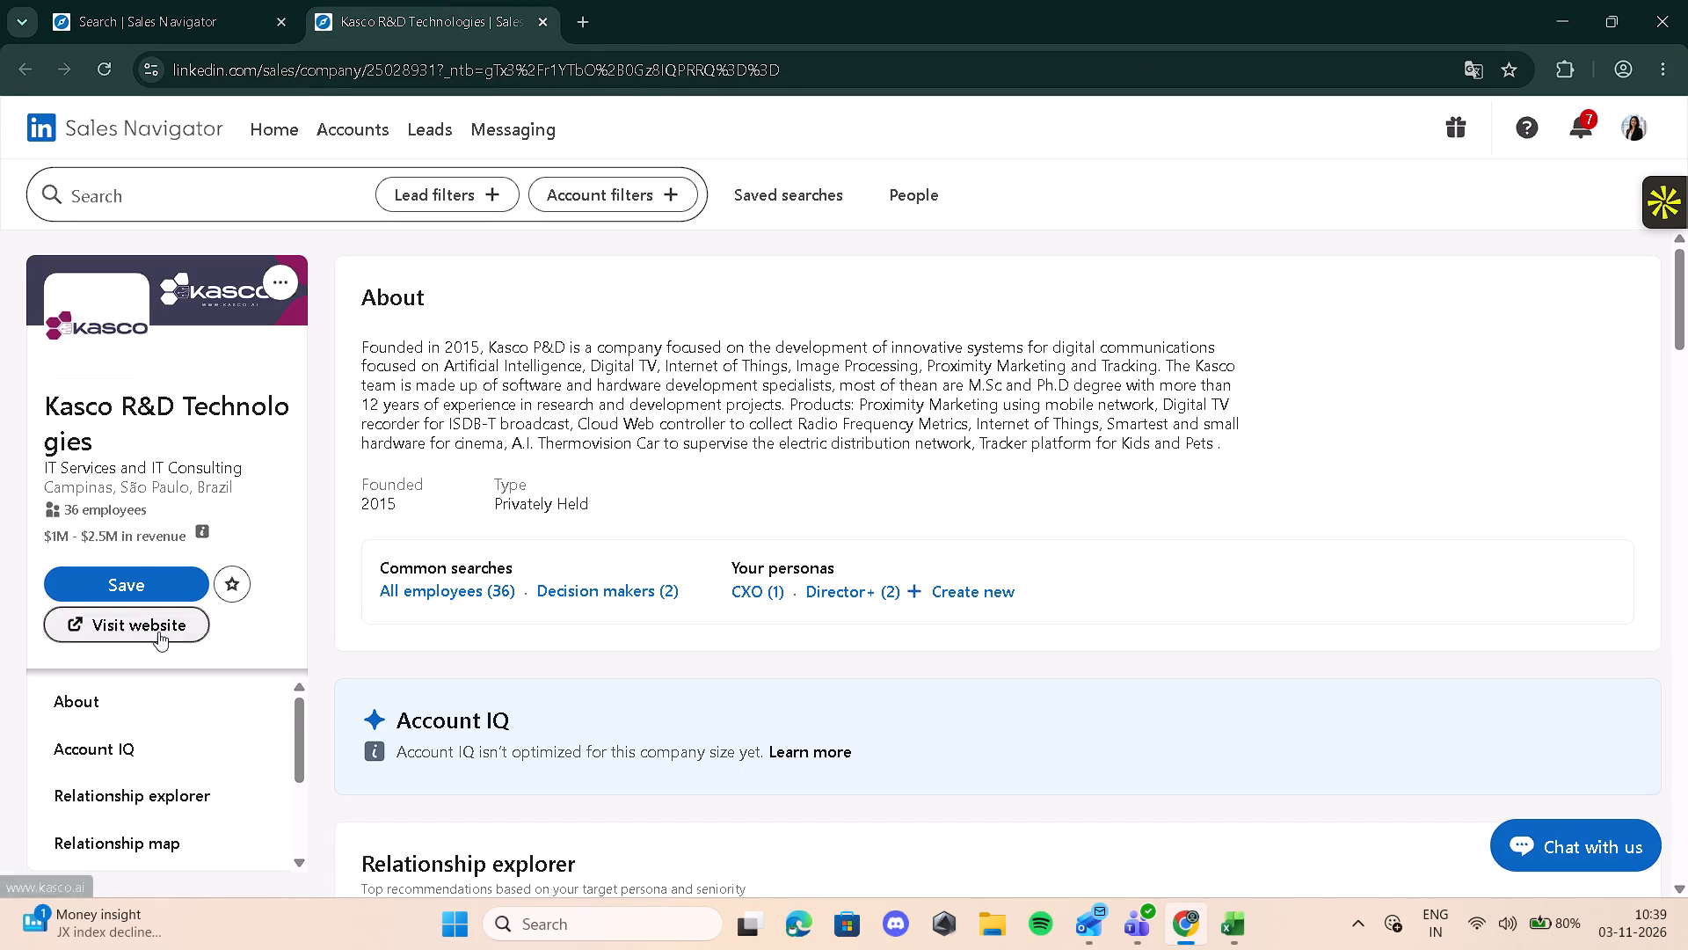
click(313, 361)
click(161, 0)
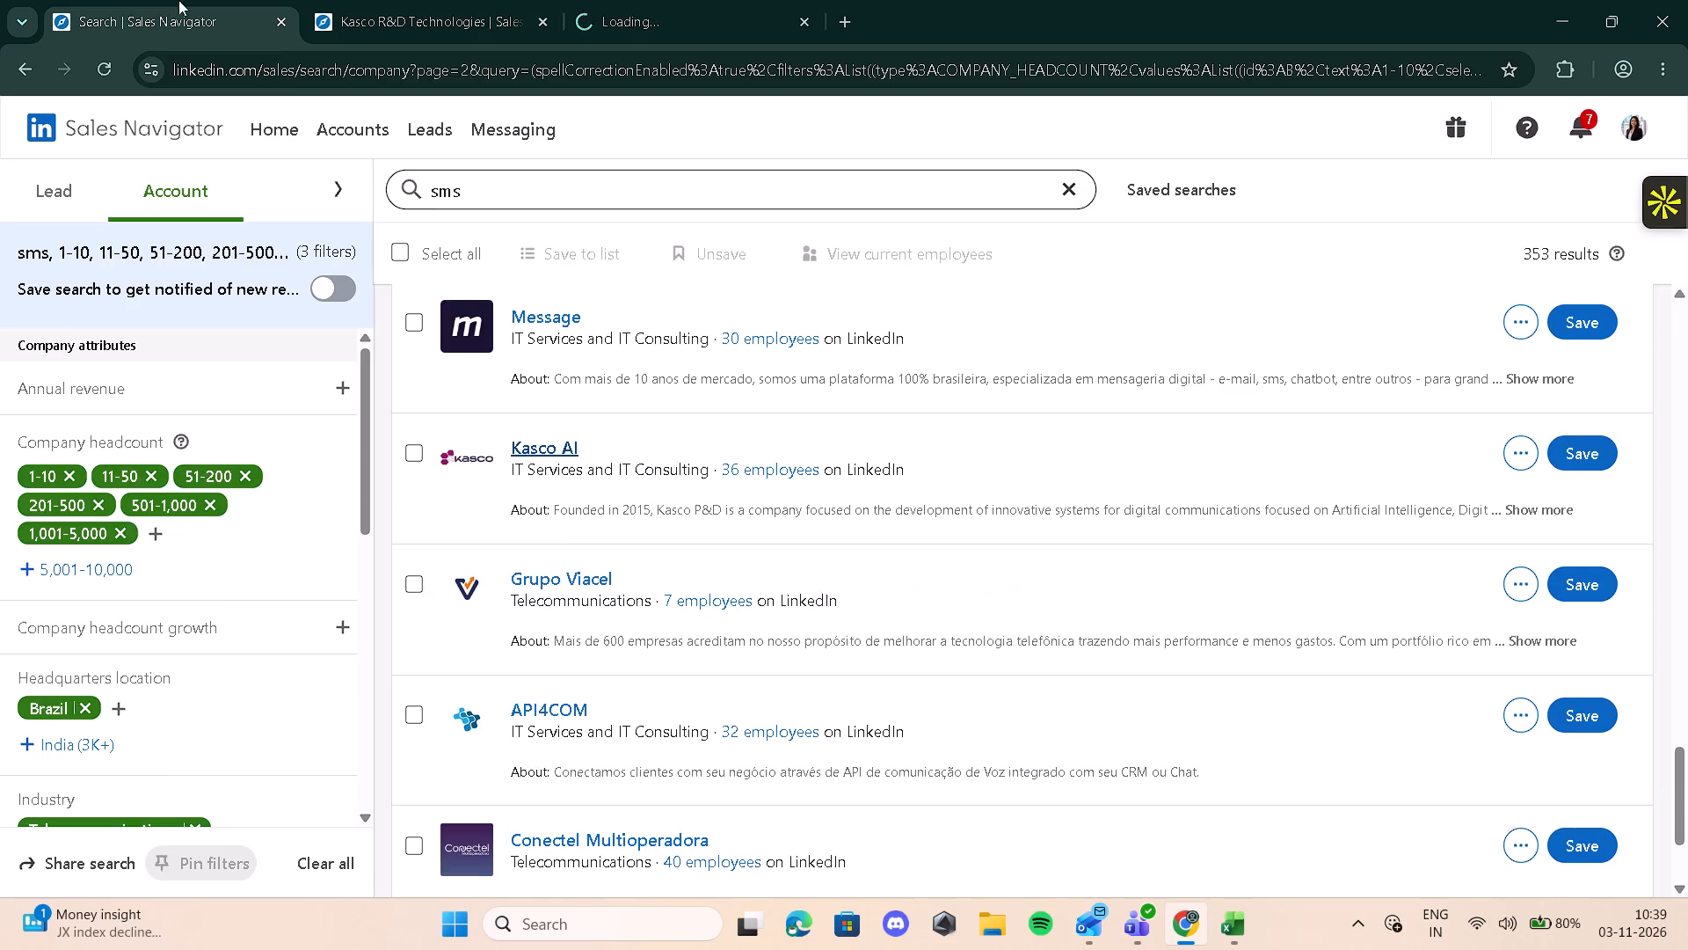
click(388, 0)
click(667, 0)
click(190, 0)
click(492, 0)
click(764, 0)
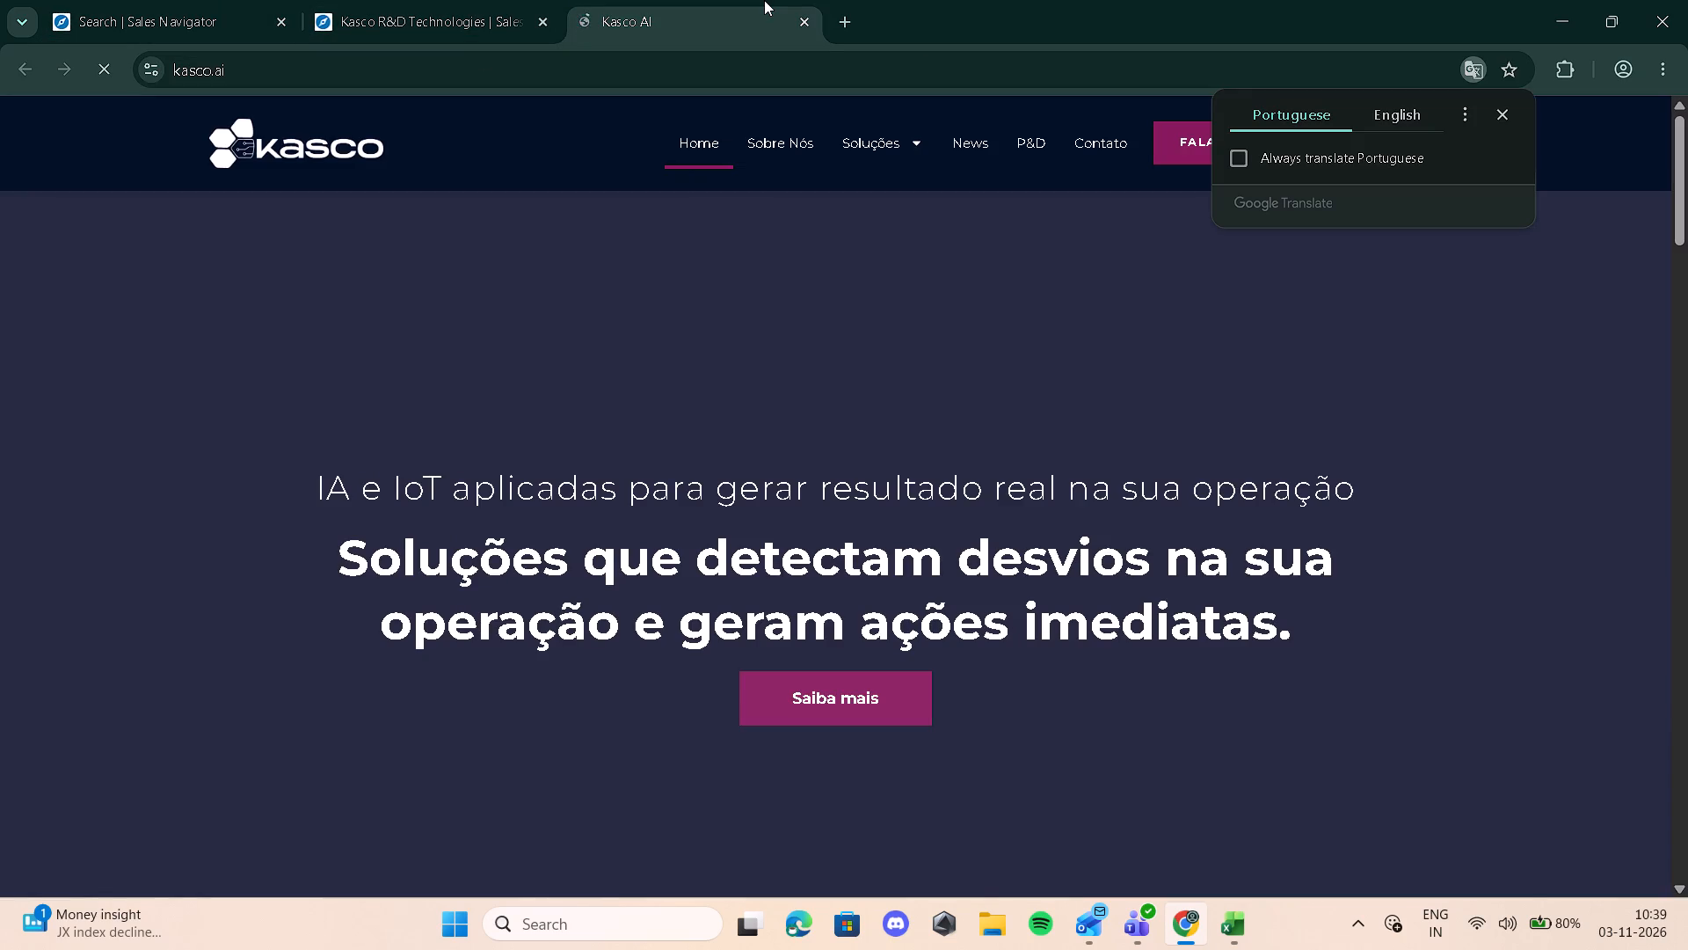
Translate the Kasco AI home page from Portuguese to English and dismiss the translation popup.
click(1375, 118)
click(1513, 126)
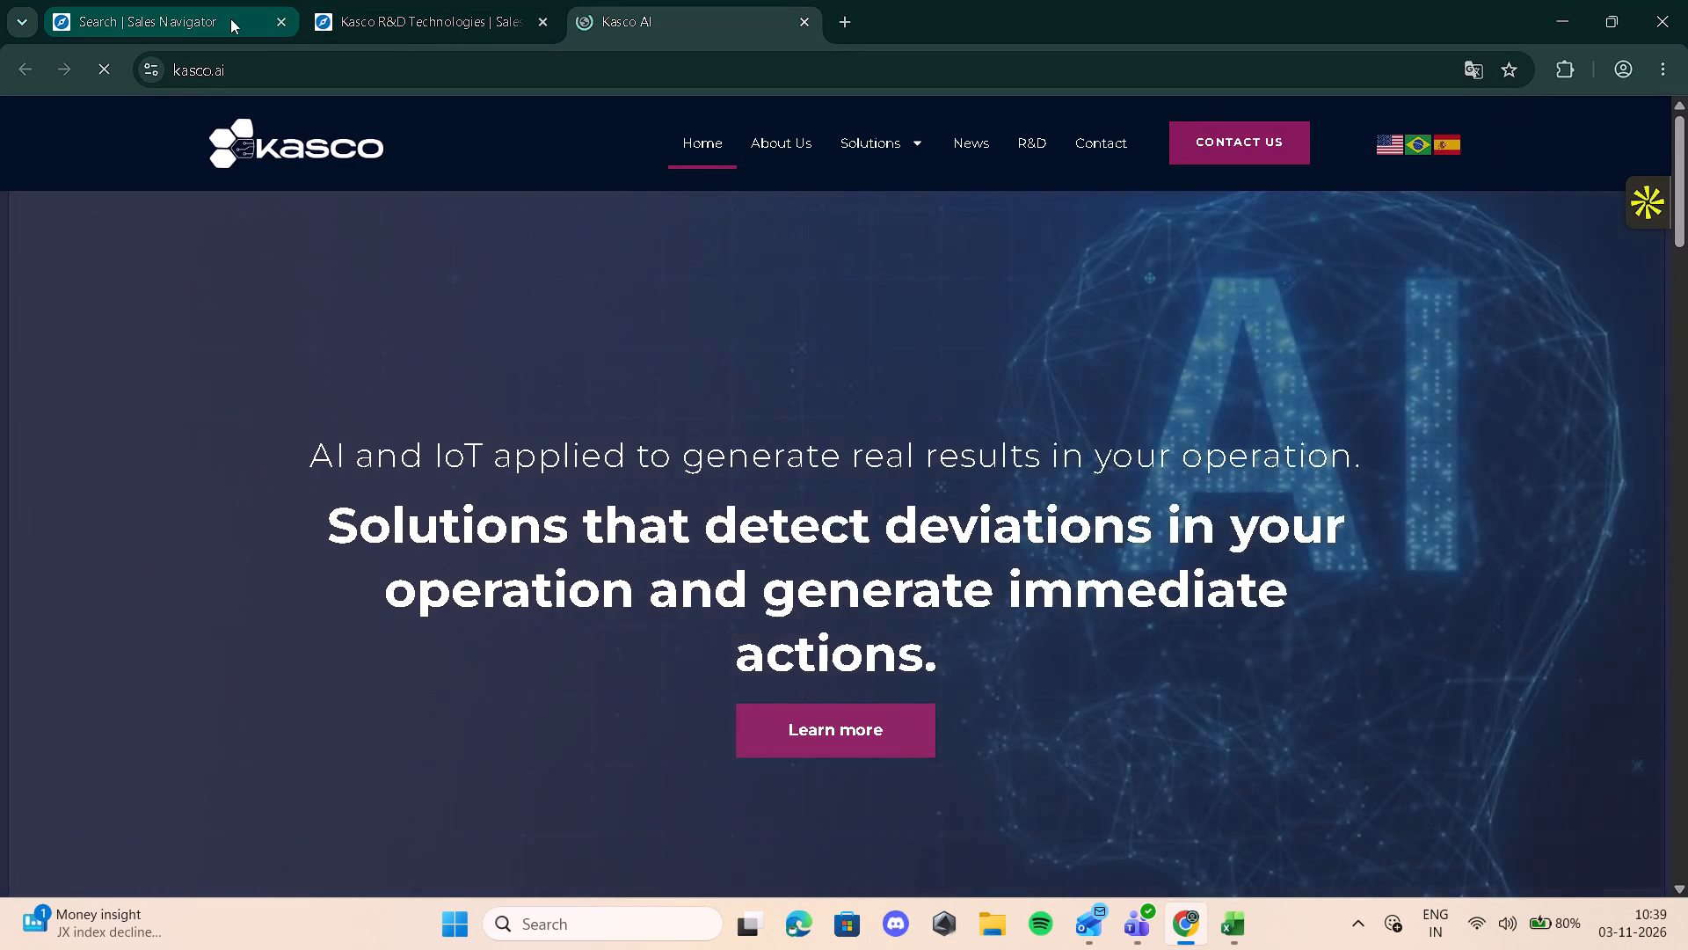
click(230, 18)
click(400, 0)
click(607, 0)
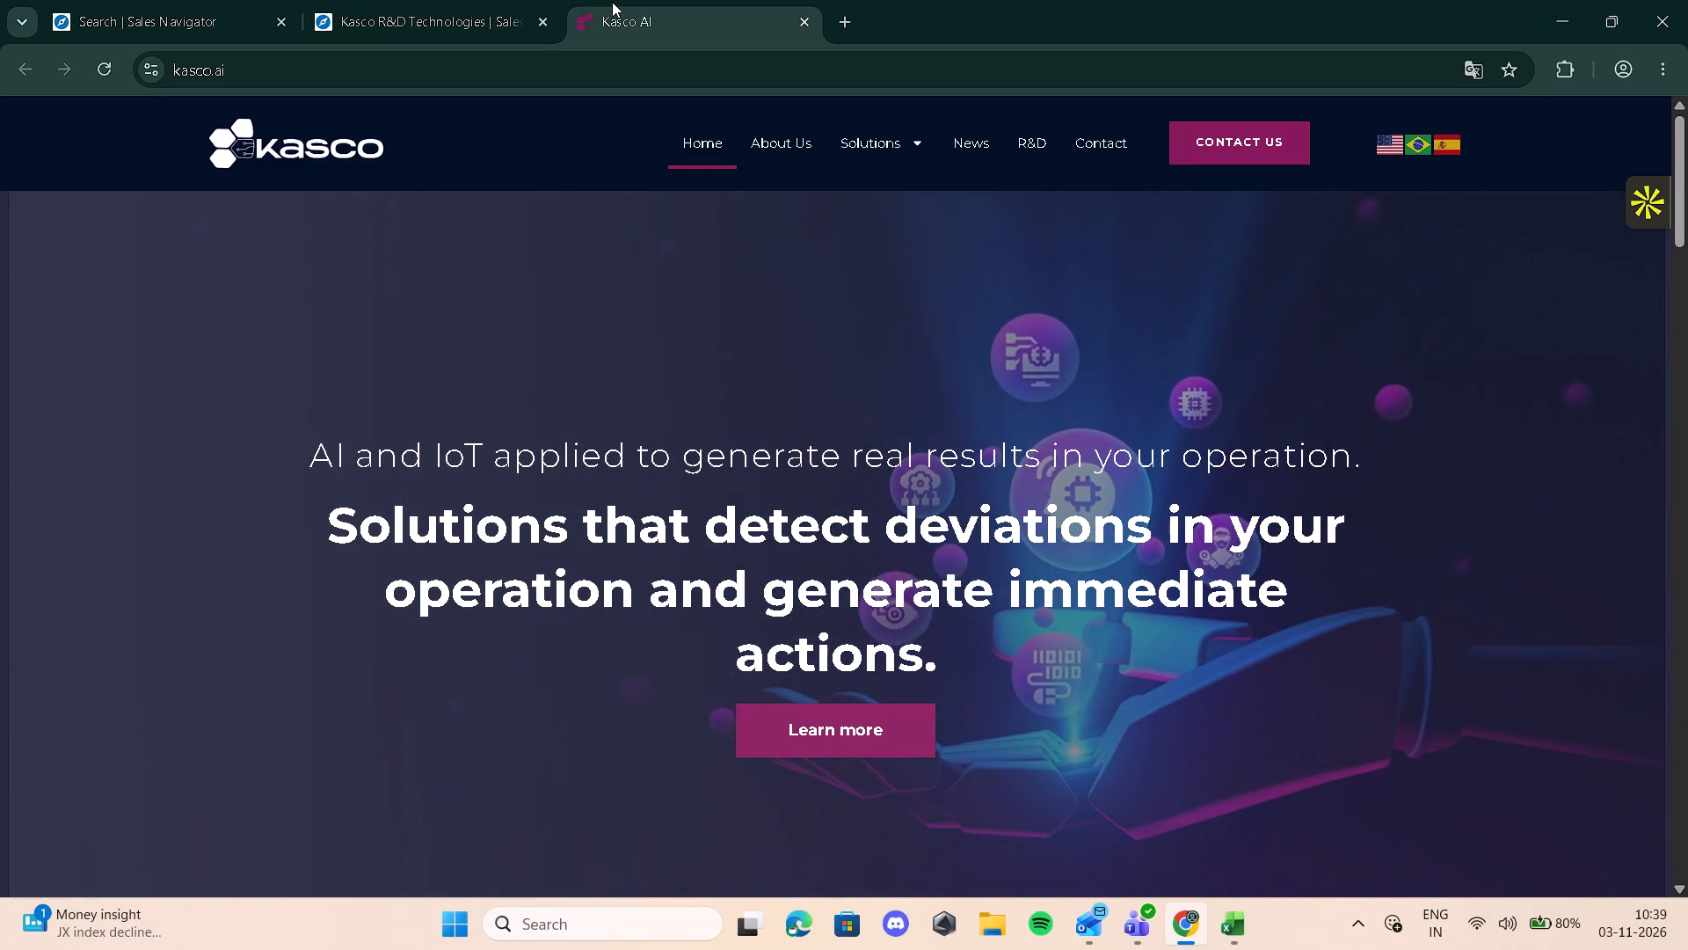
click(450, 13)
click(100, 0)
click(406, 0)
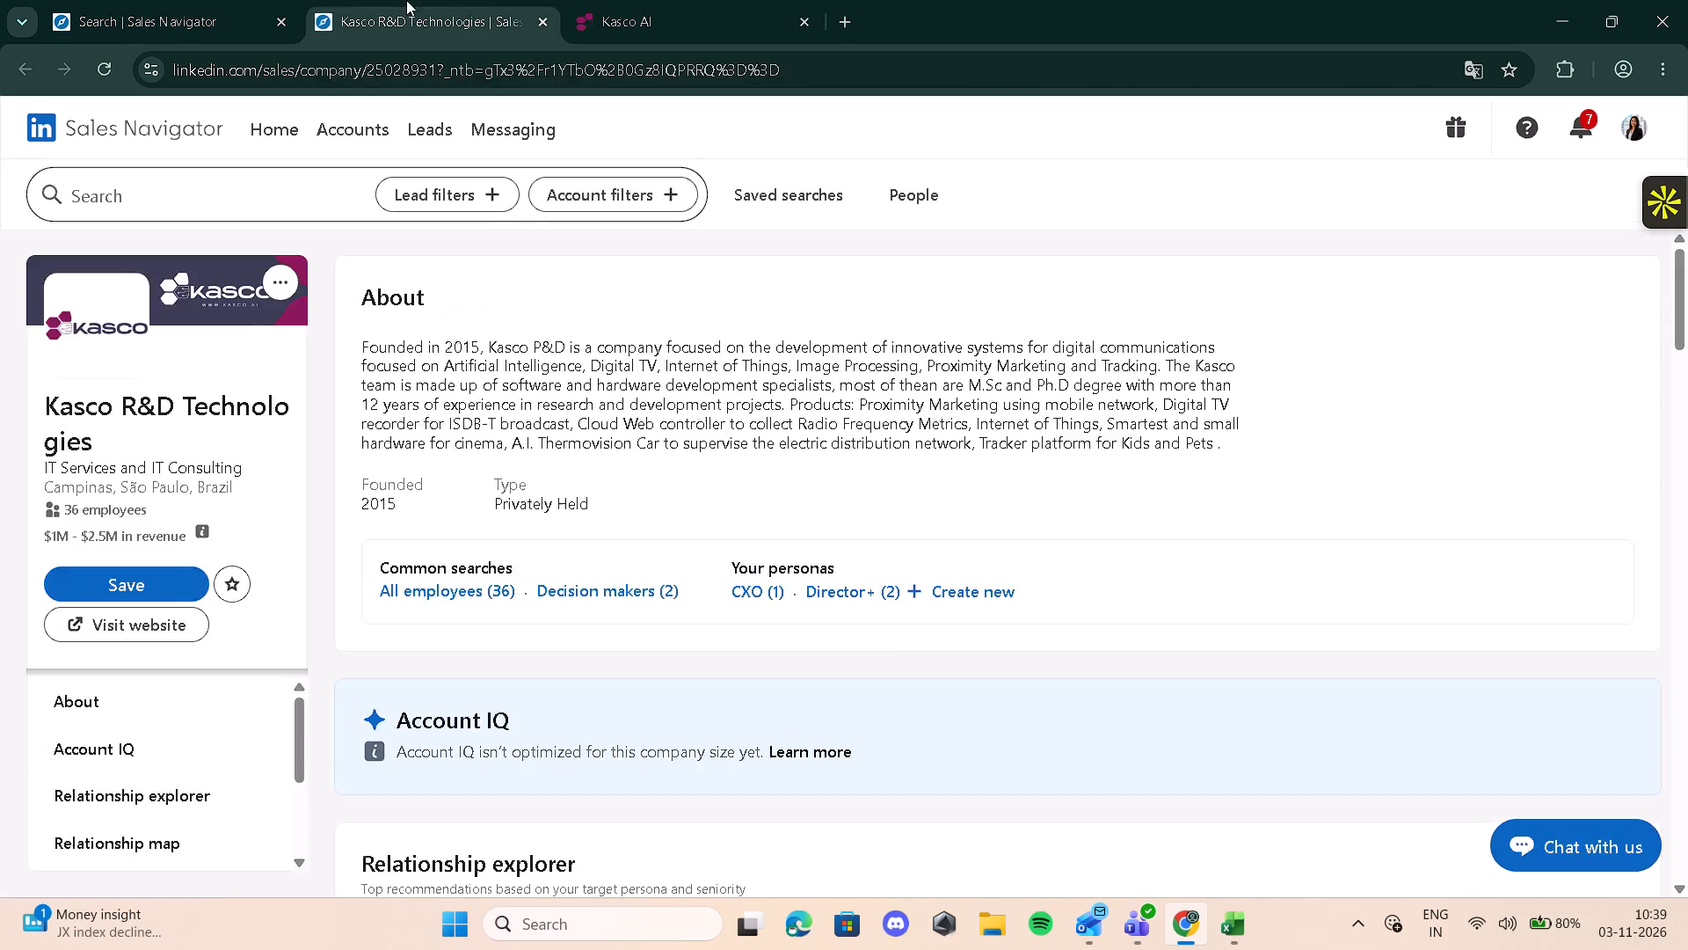
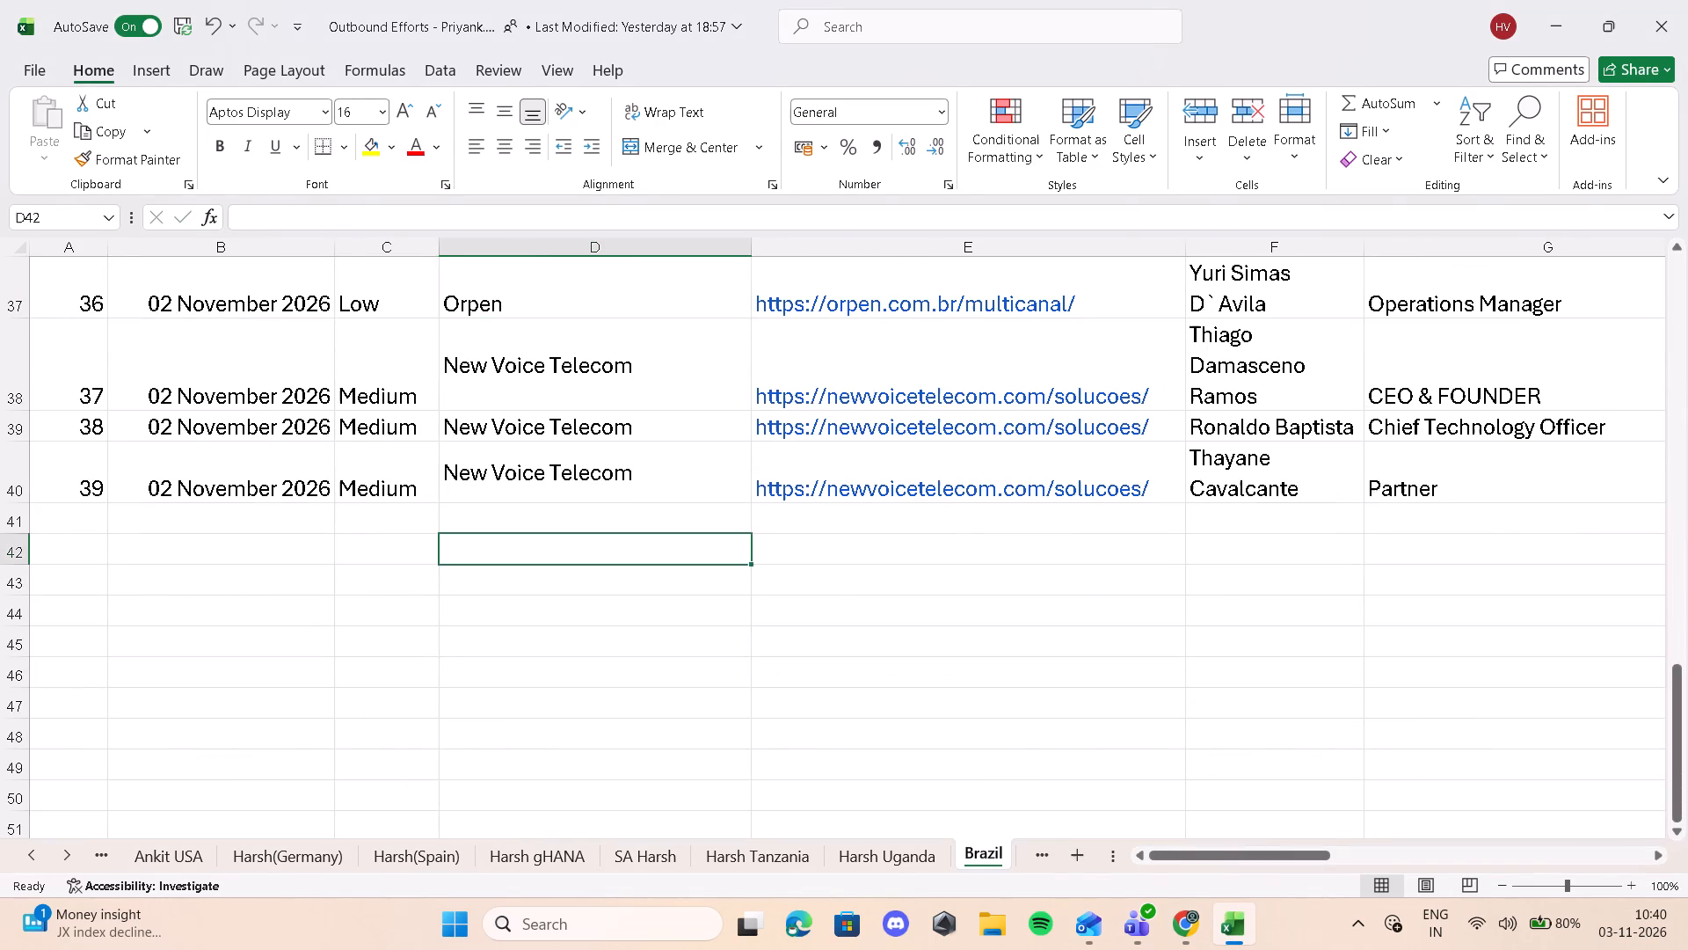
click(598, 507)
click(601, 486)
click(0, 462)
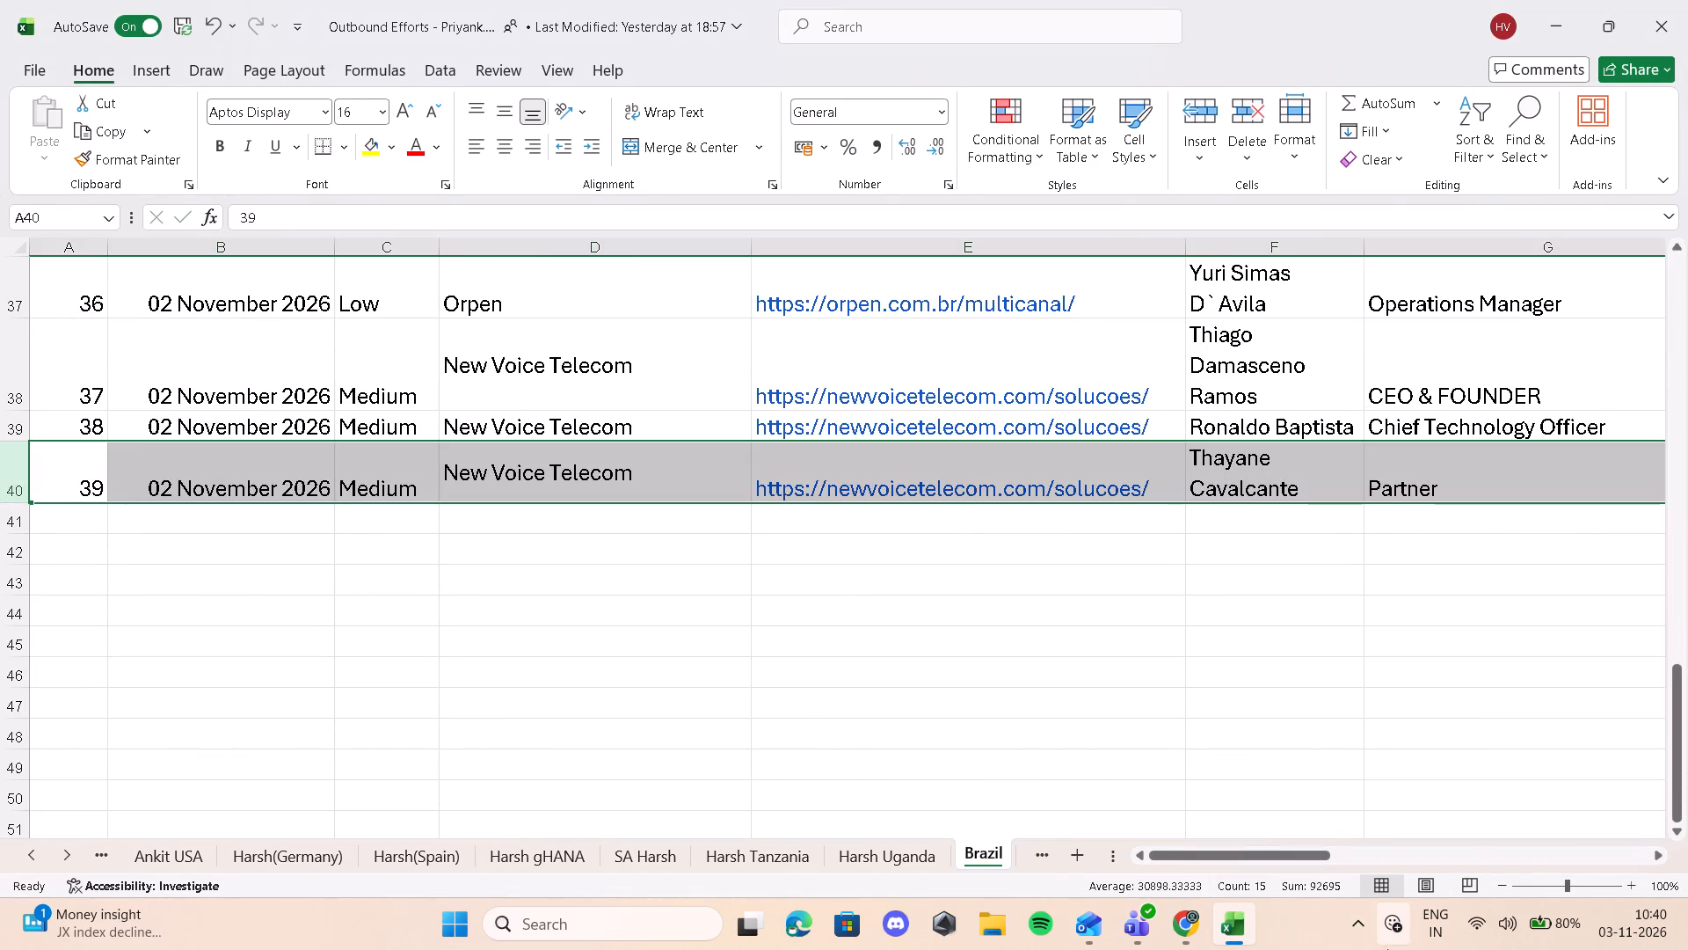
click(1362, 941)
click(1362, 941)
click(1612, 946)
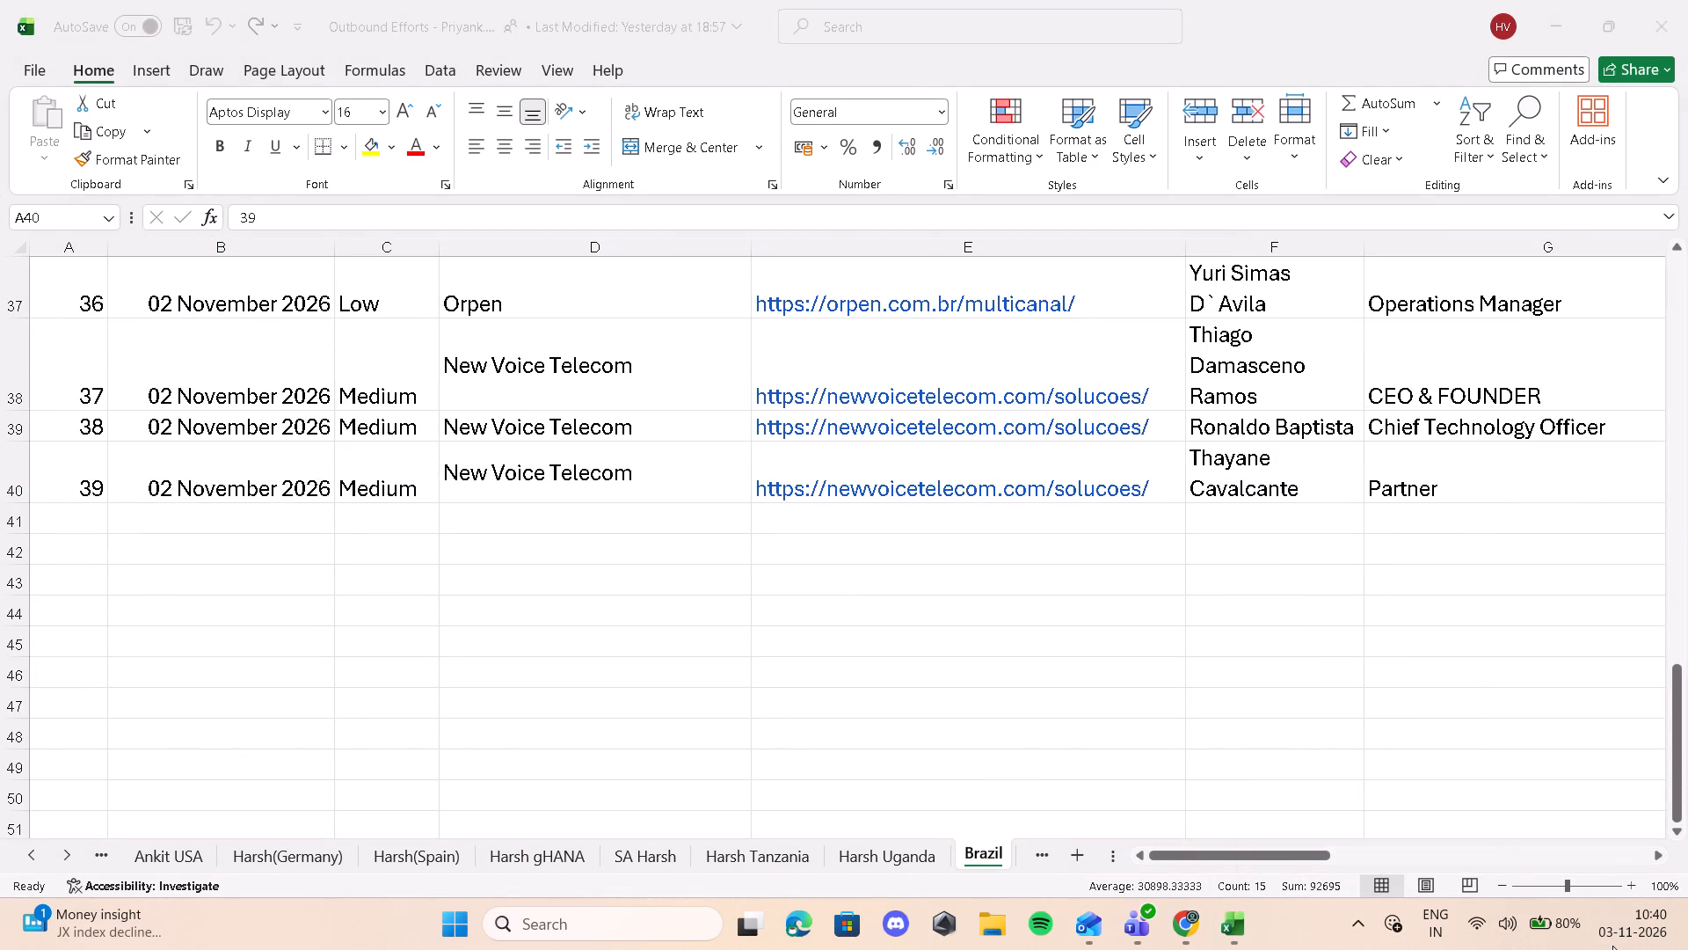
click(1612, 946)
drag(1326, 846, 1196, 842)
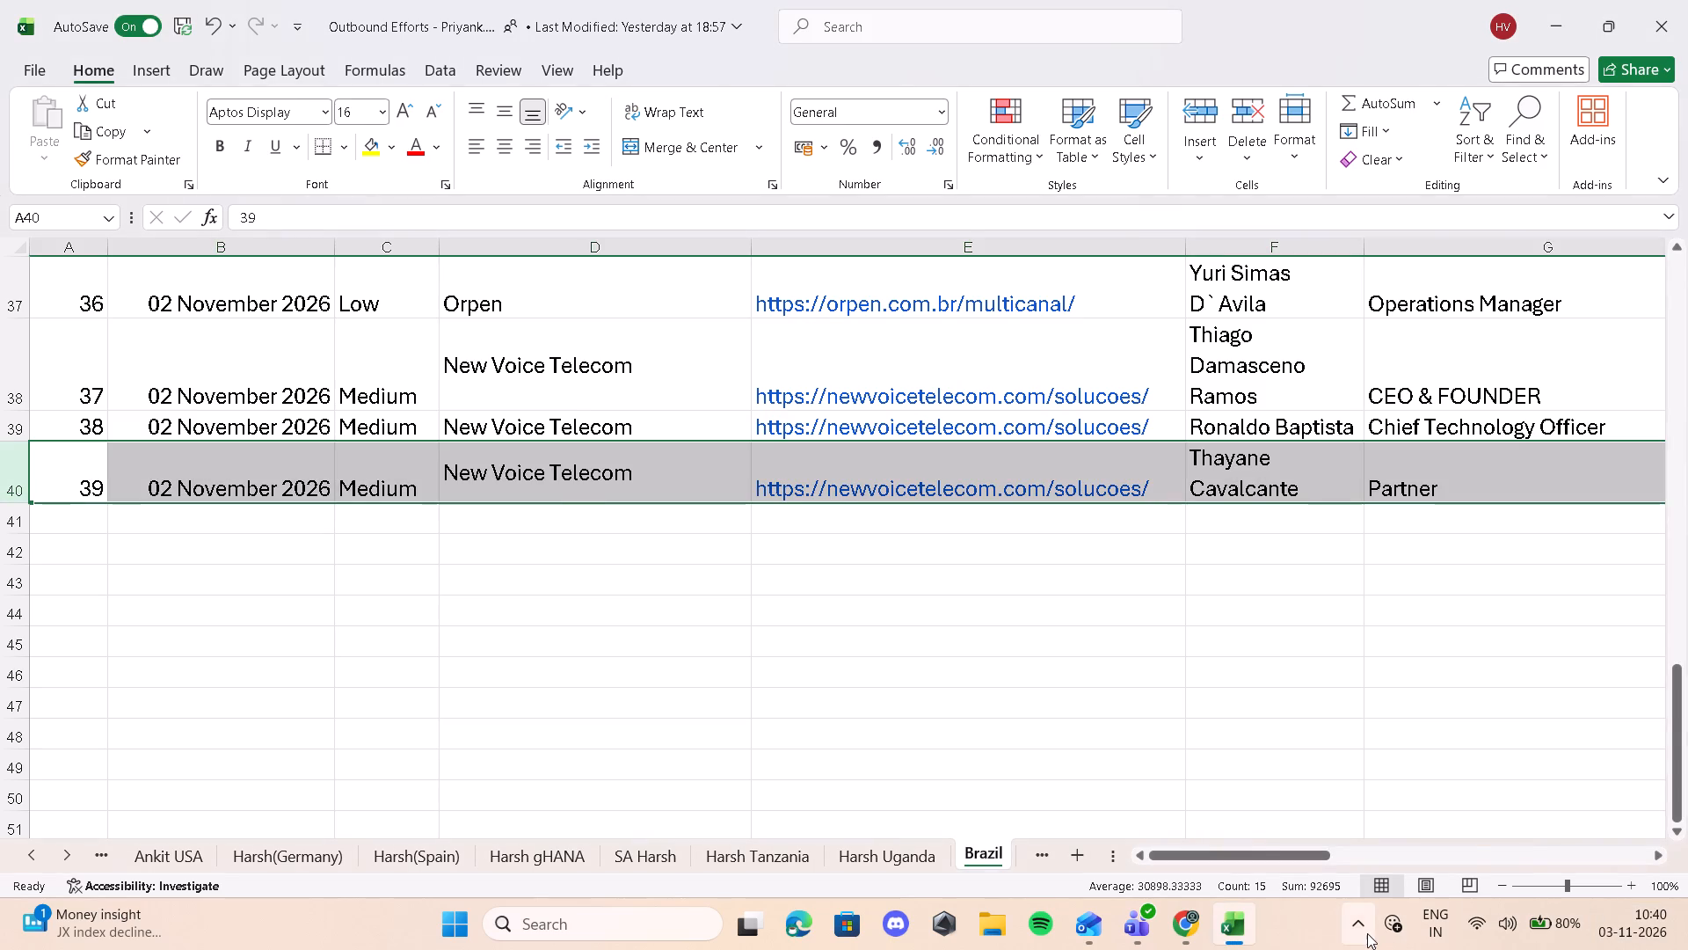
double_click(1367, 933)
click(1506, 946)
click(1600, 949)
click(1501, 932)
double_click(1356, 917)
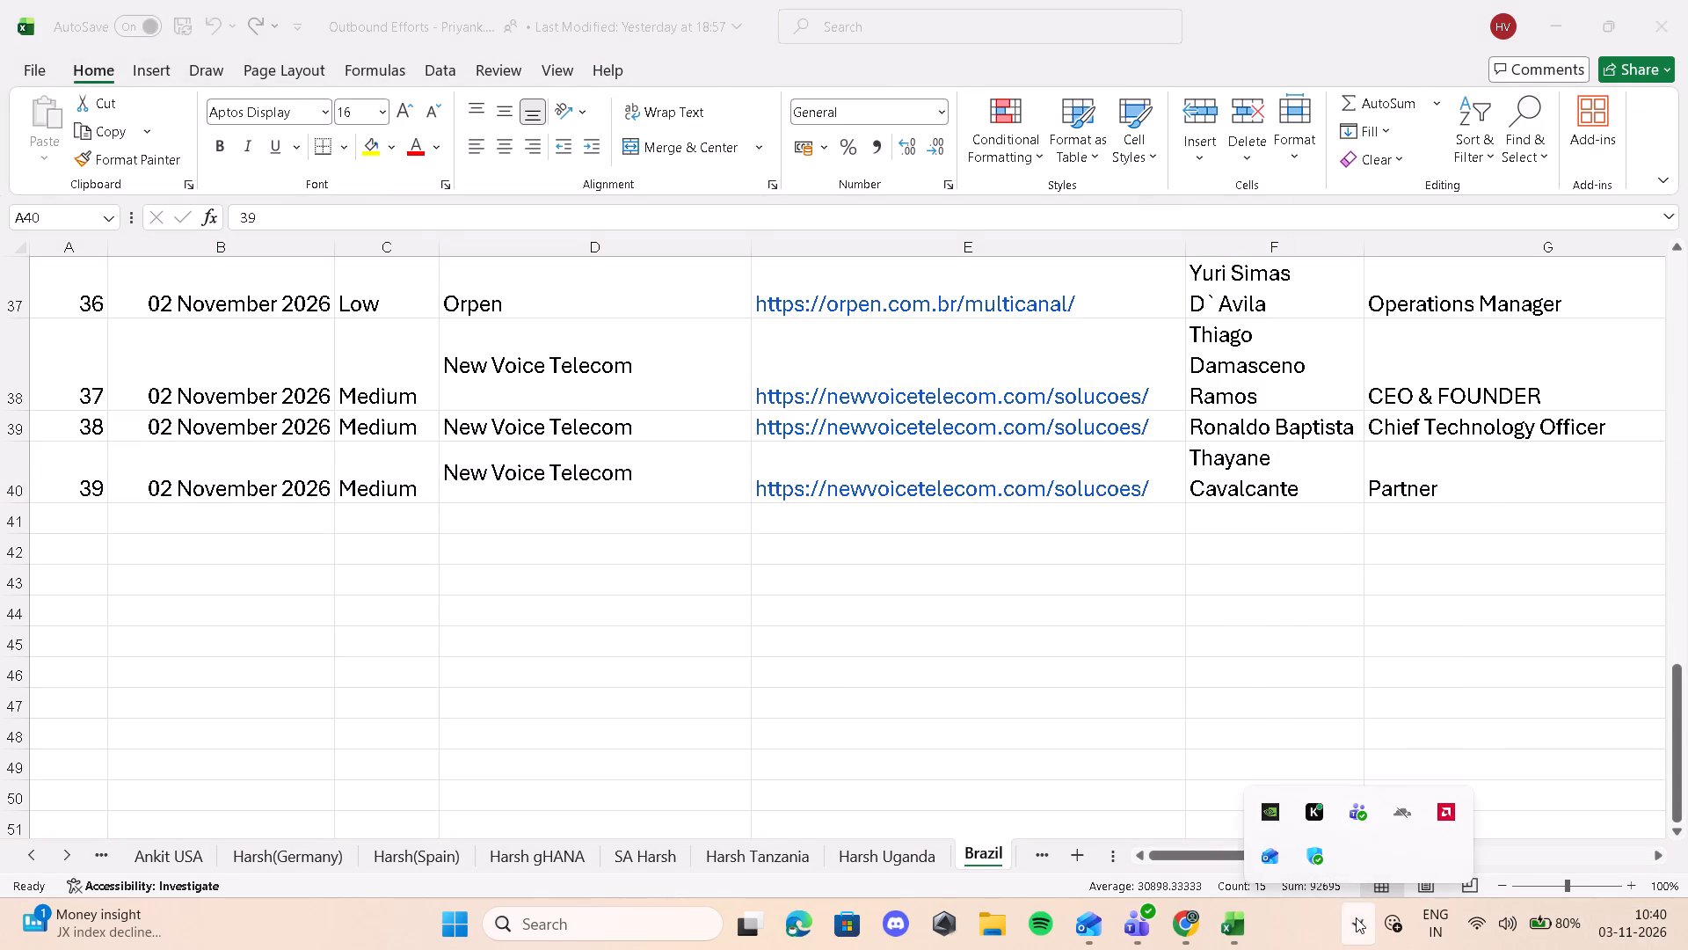
Examine the contact names of the most recent New Voice Telecom and Orpen entries in the Excel workbook's Brazil sheet.
scroll(939, 633, up, 1)
double_click(1221, 720)
click(1222, 720)
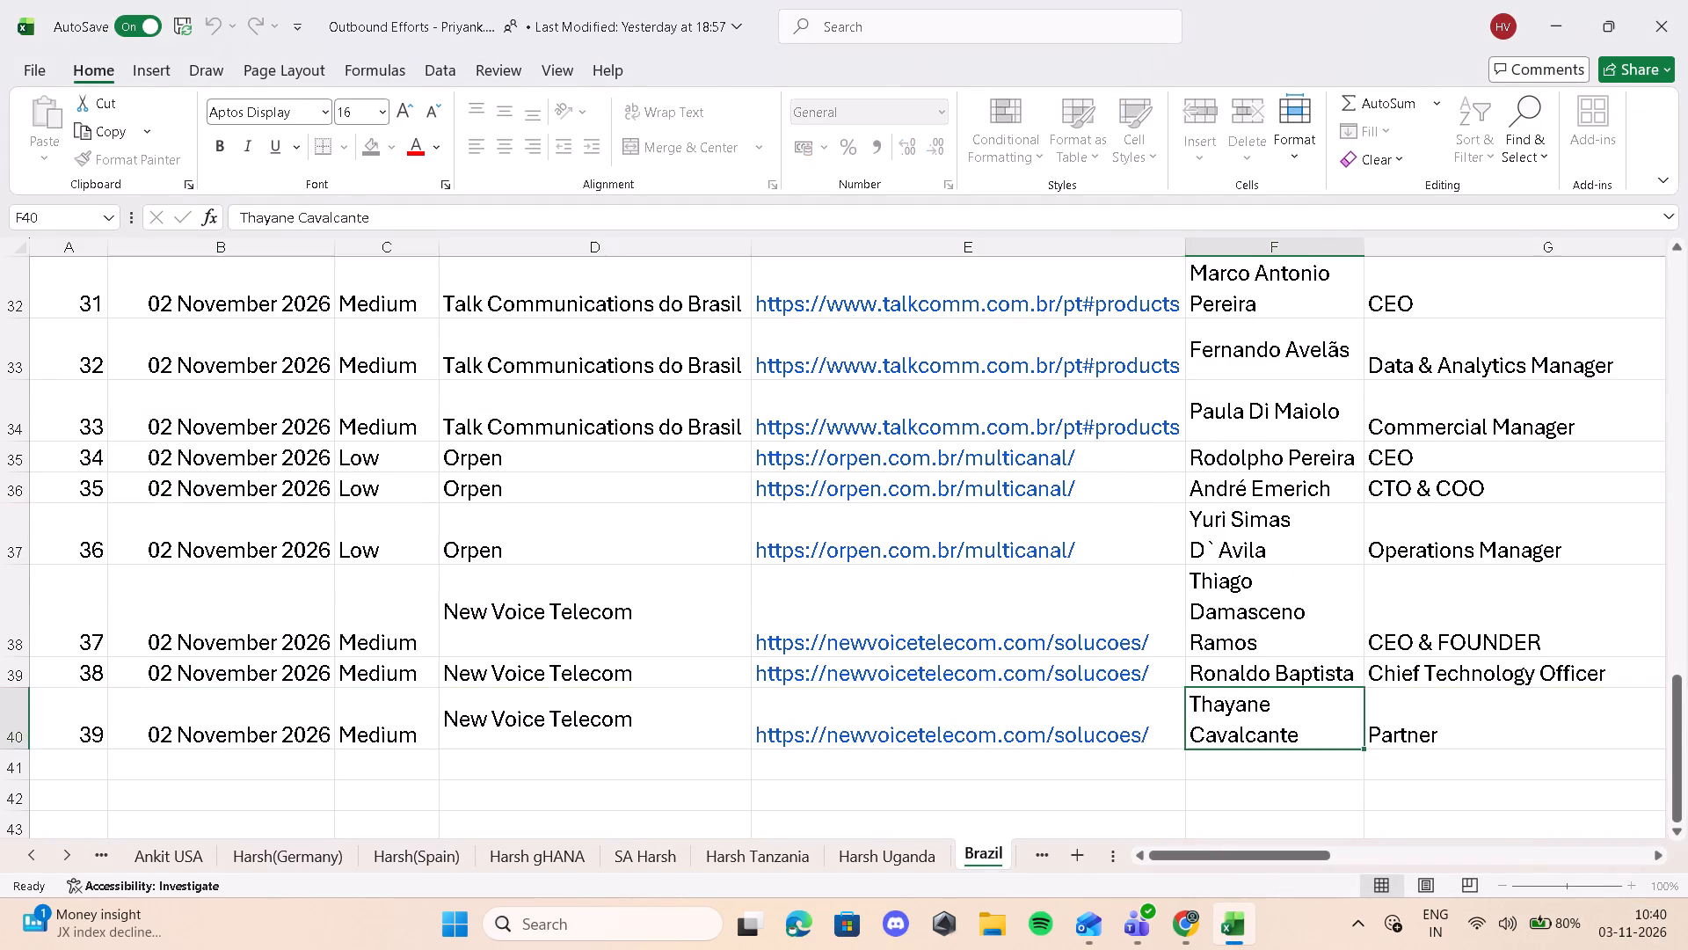
click(1255, 674)
click(1258, 617)
click(1259, 529)
click(1277, 494)
click(1276, 463)
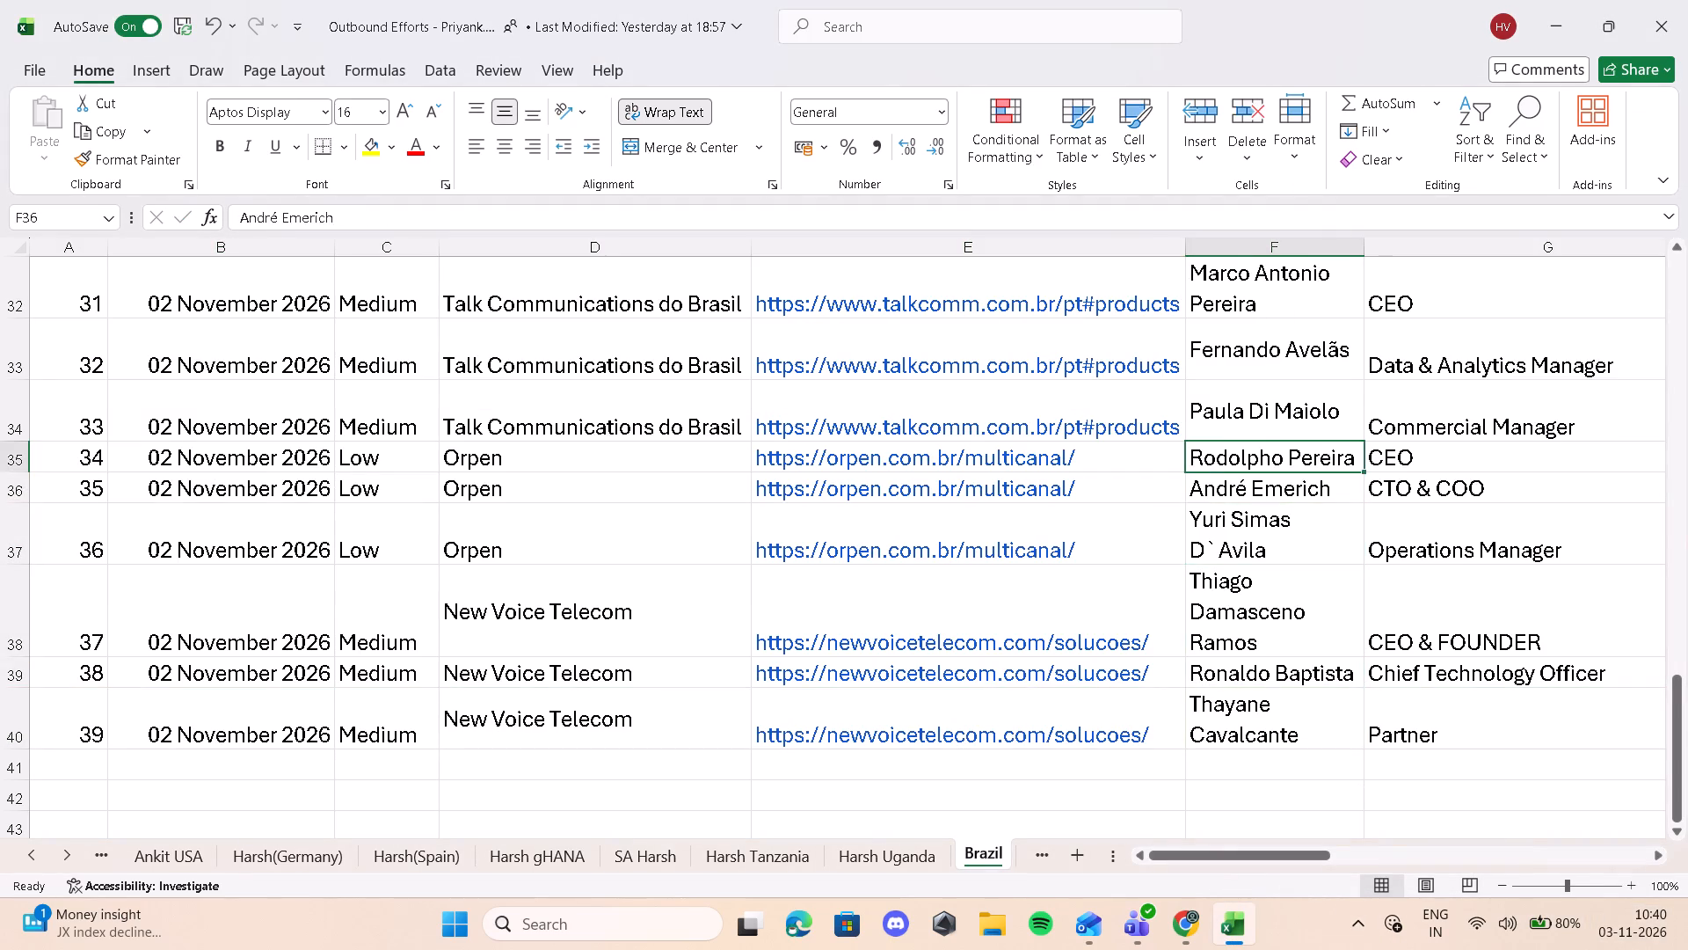
scroll(1262, 782, down, 2)
drag(1288, 844, 1046, 835)
scroll(470, 746, up, 7)
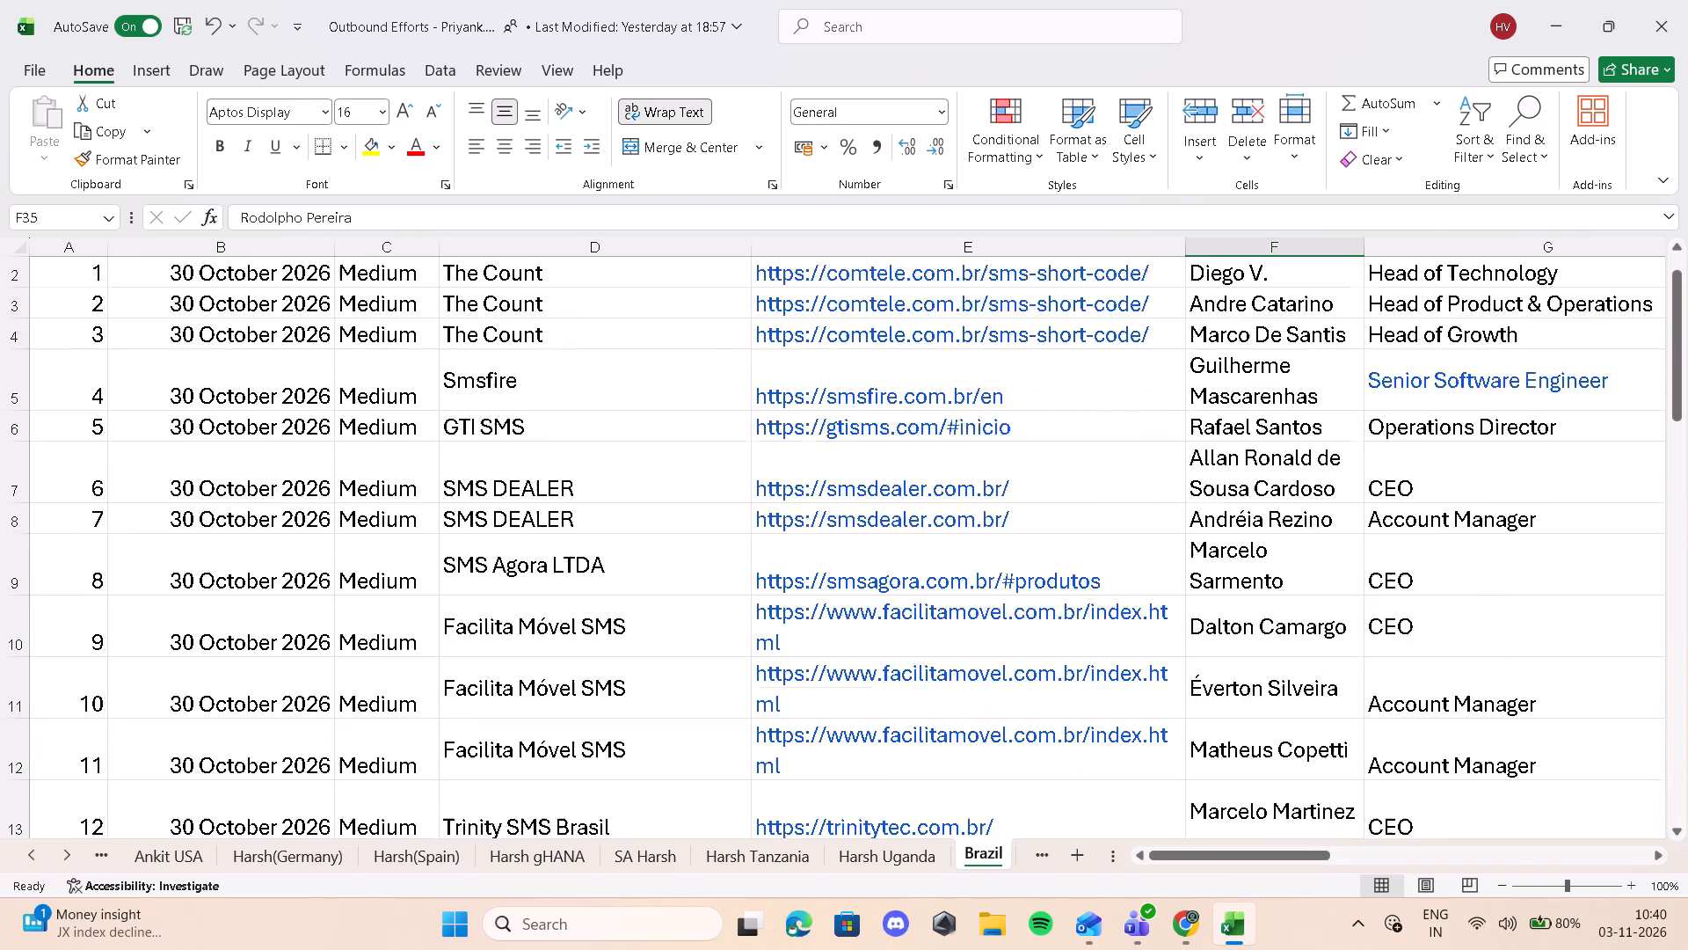
scroll(428, 744, up, 9)
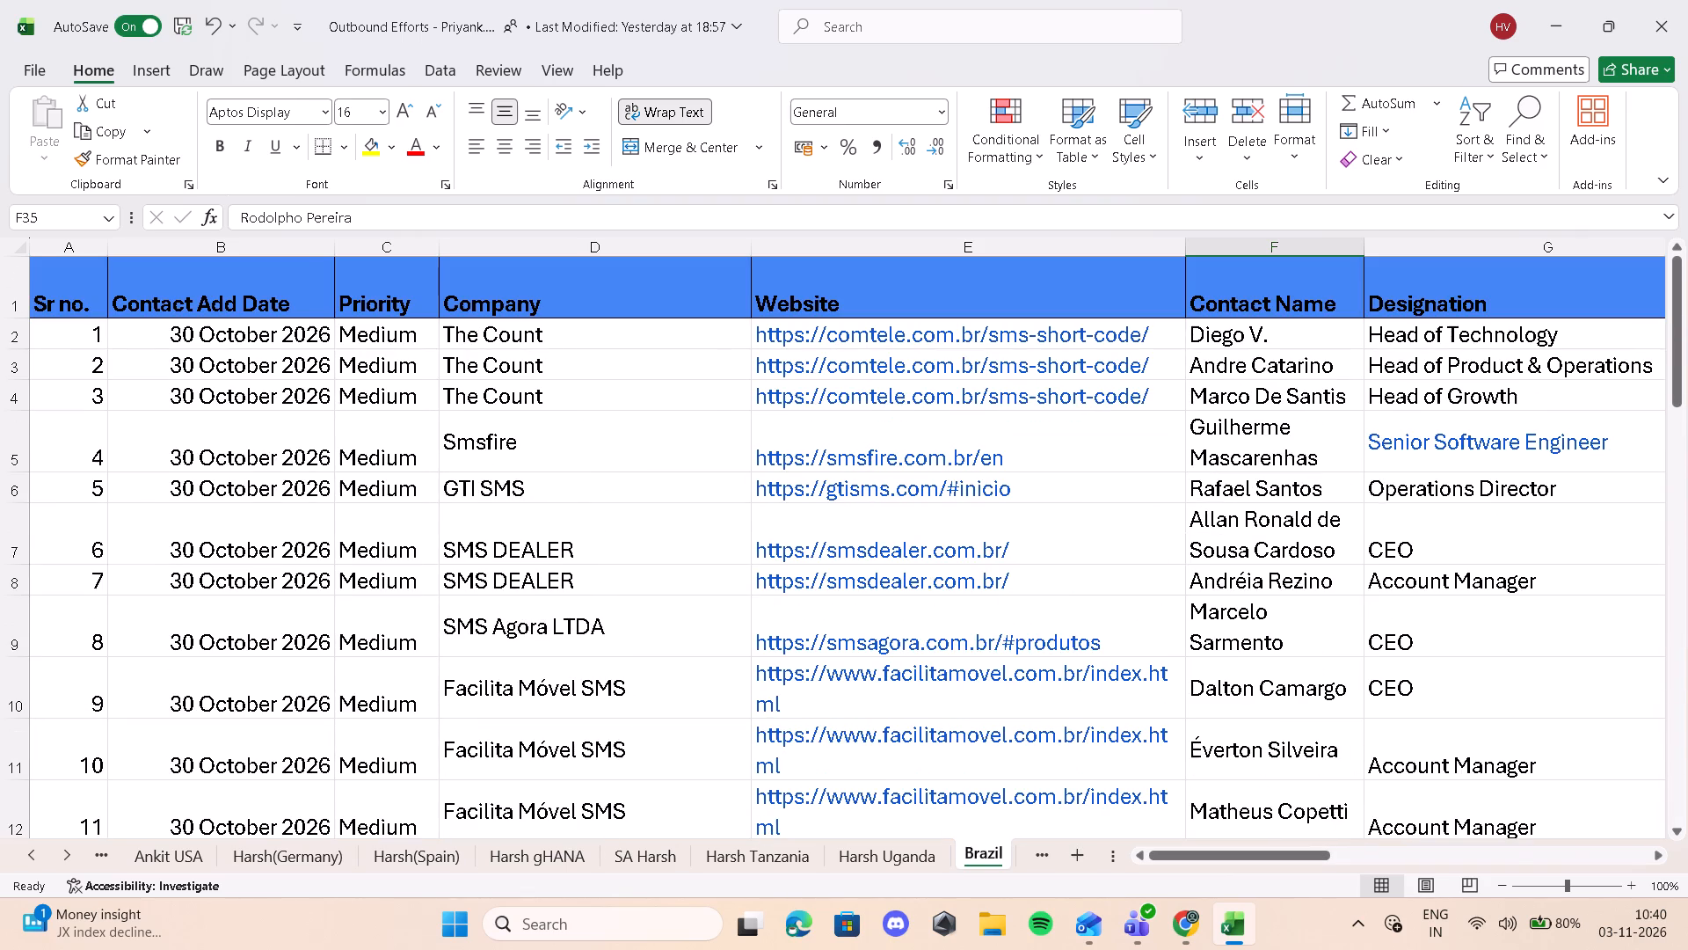
Check the Sr no. column of the Brazil sheet entry by entry, from number 39 back to 26.
click(397, 250)
click(244, 258)
click(252, 252)
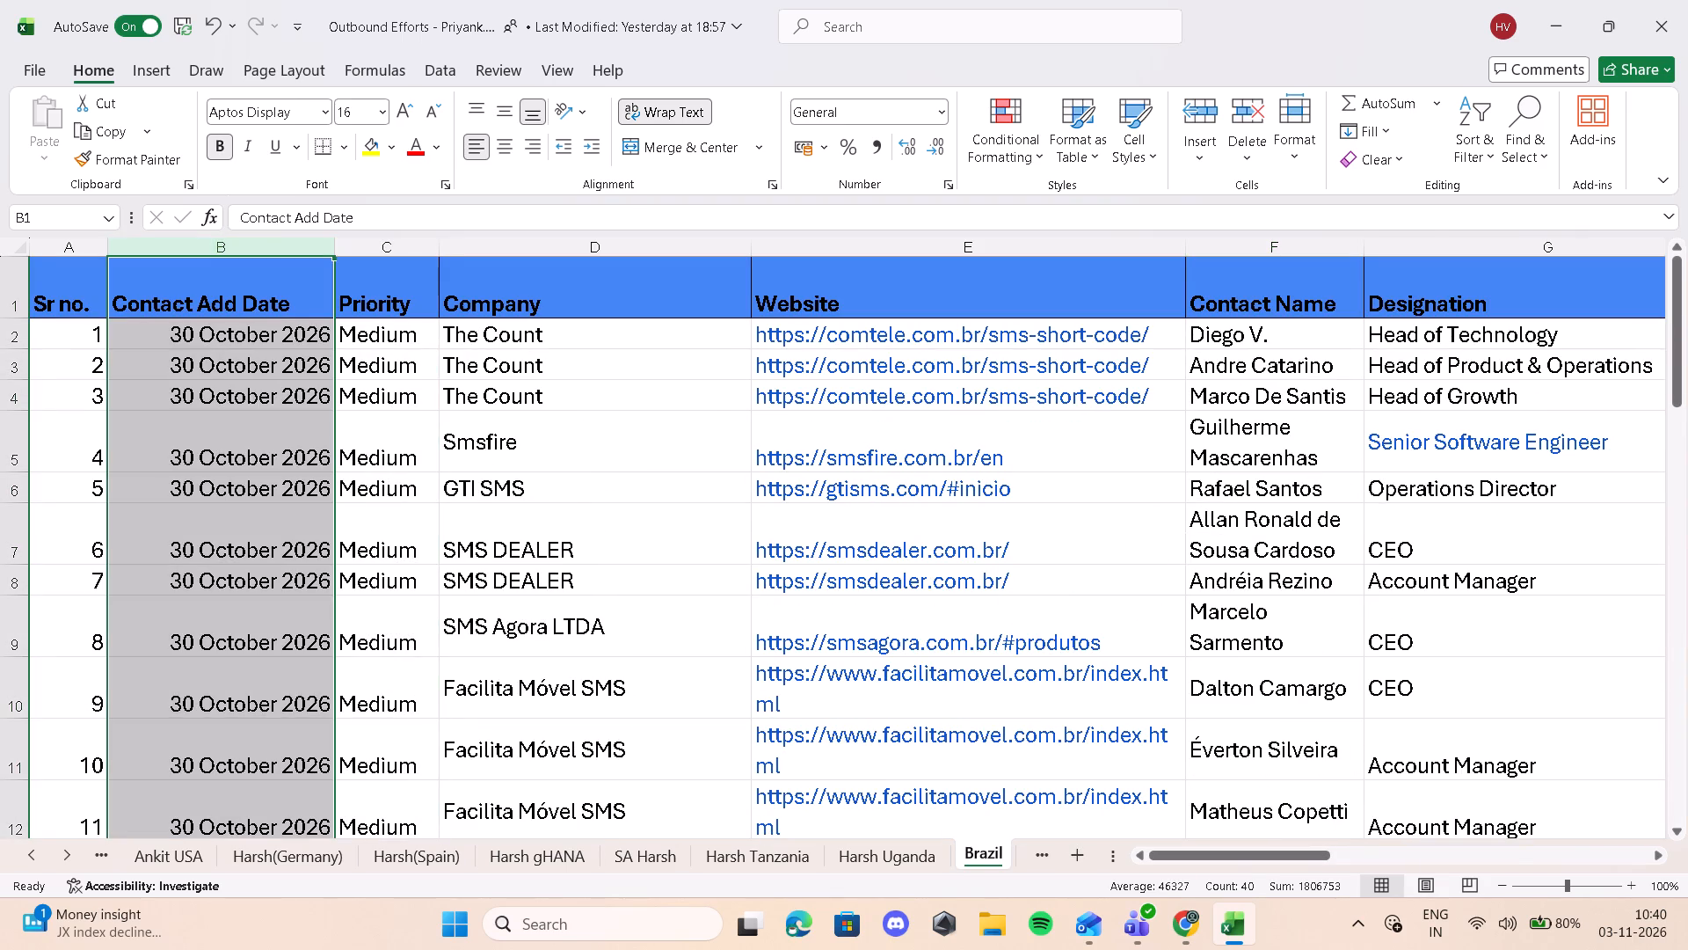
click(81, 250)
scroll(93, 443, down, 9)
scroll(94, 492, up, 2)
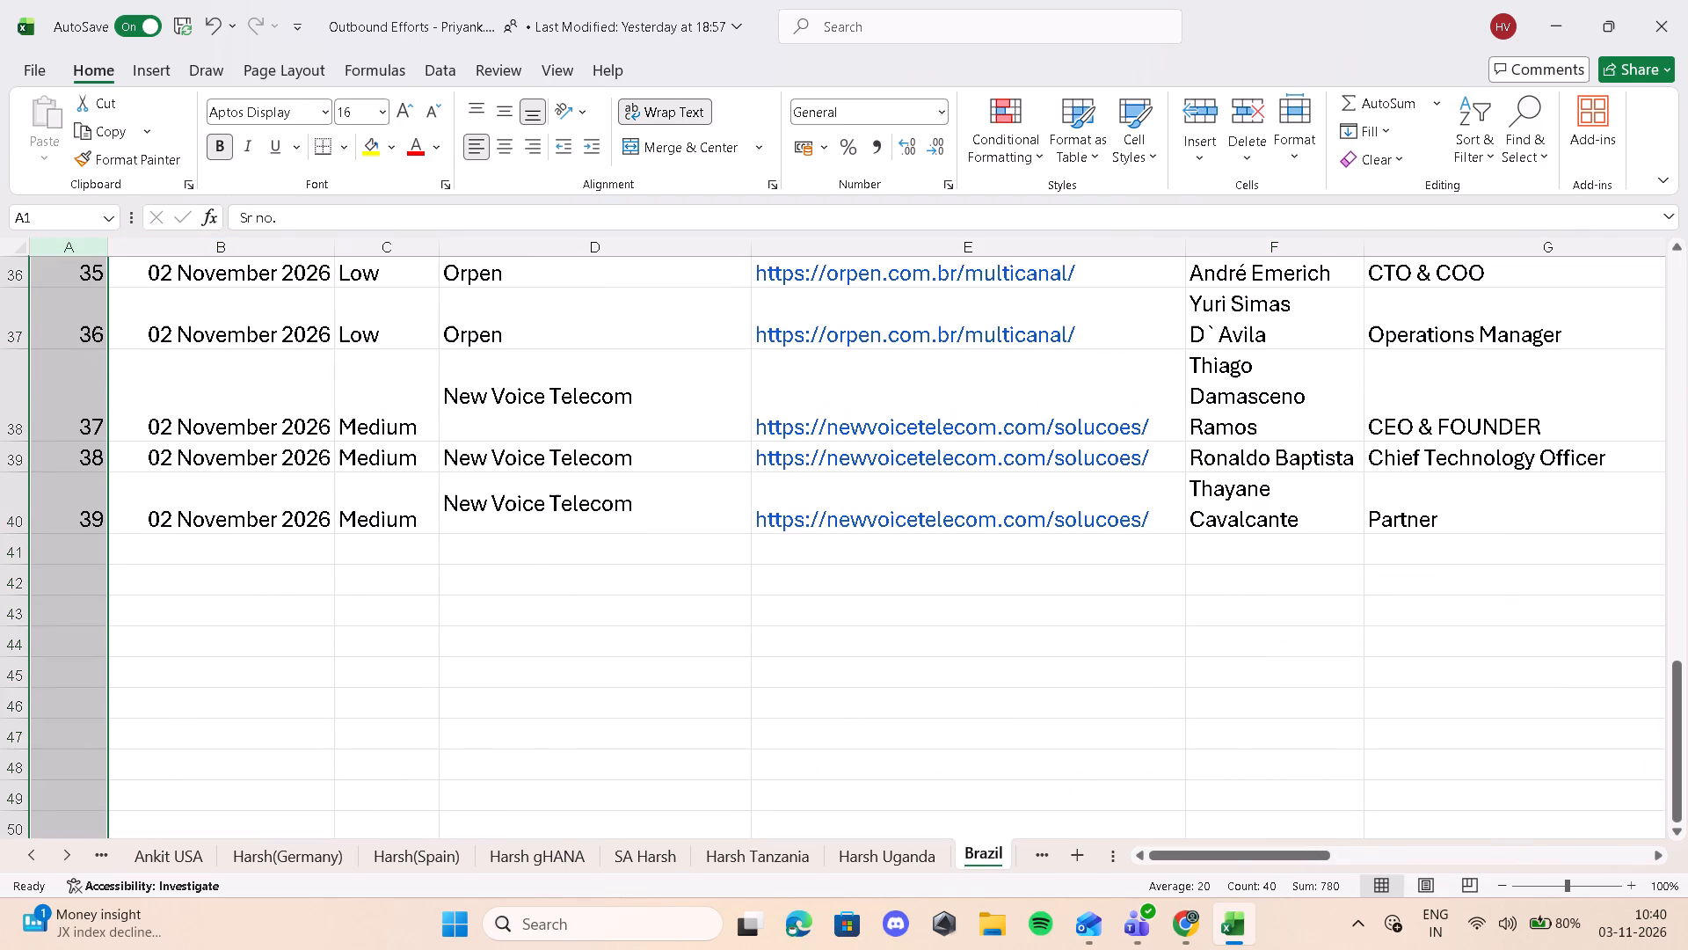
click(95, 509)
click(85, 443)
click(84, 427)
click(87, 327)
click(89, 259)
scroll(97, 464, up, 1)
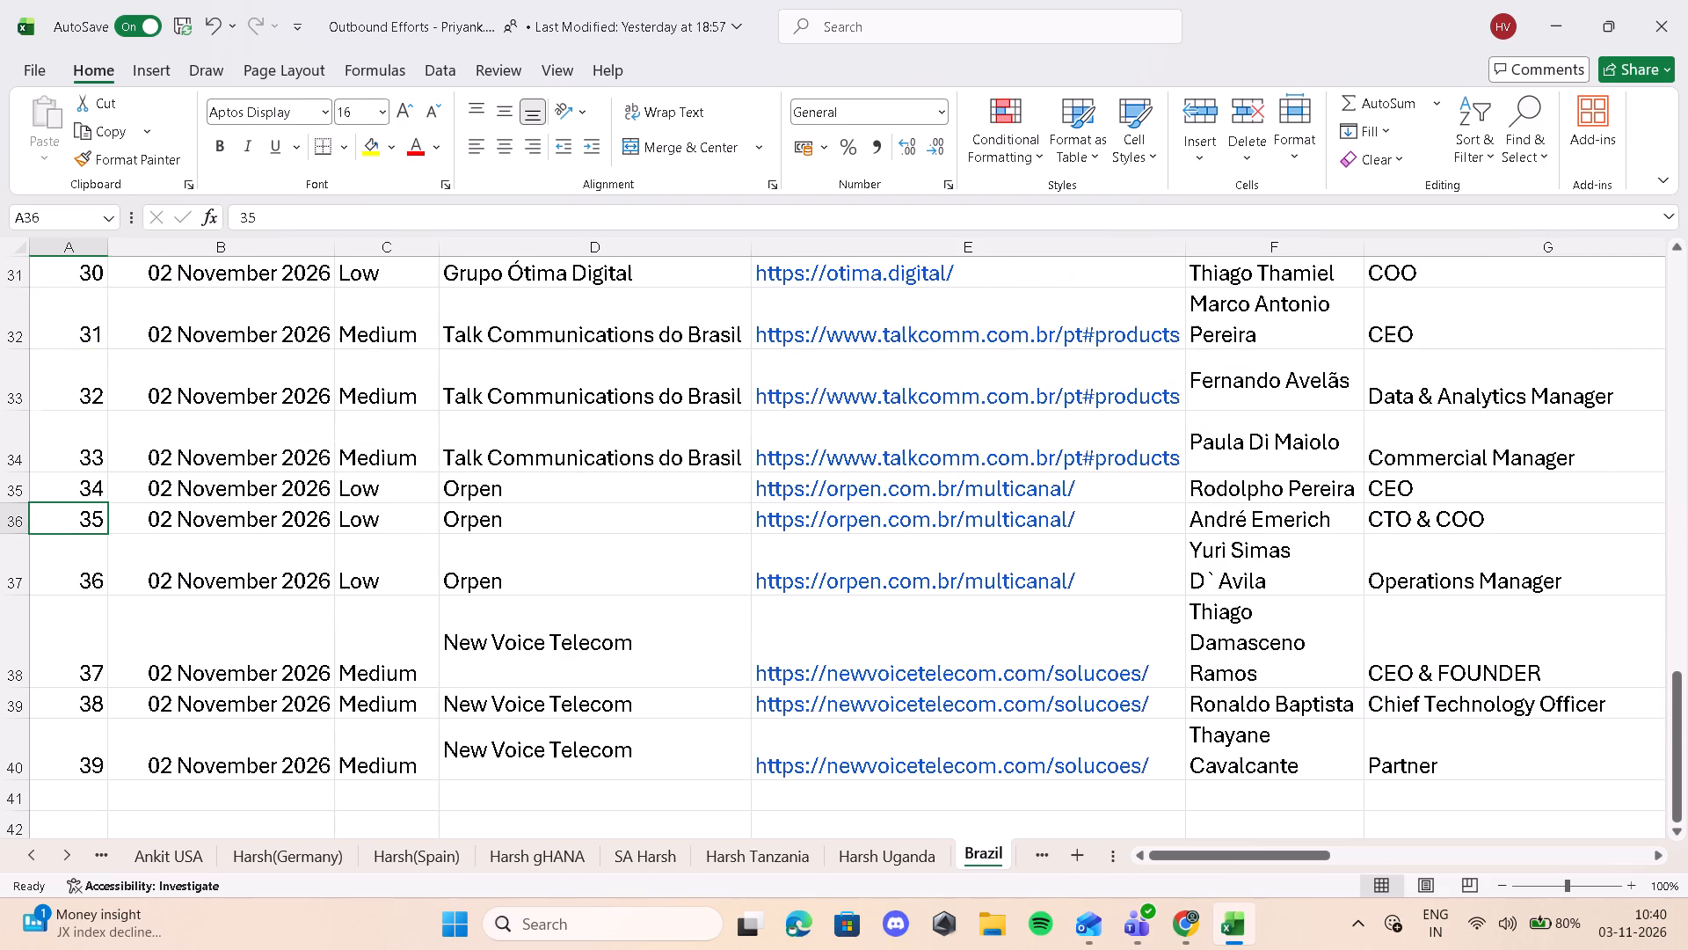
click(91, 485)
click(90, 427)
click(84, 379)
click(77, 331)
click(80, 273)
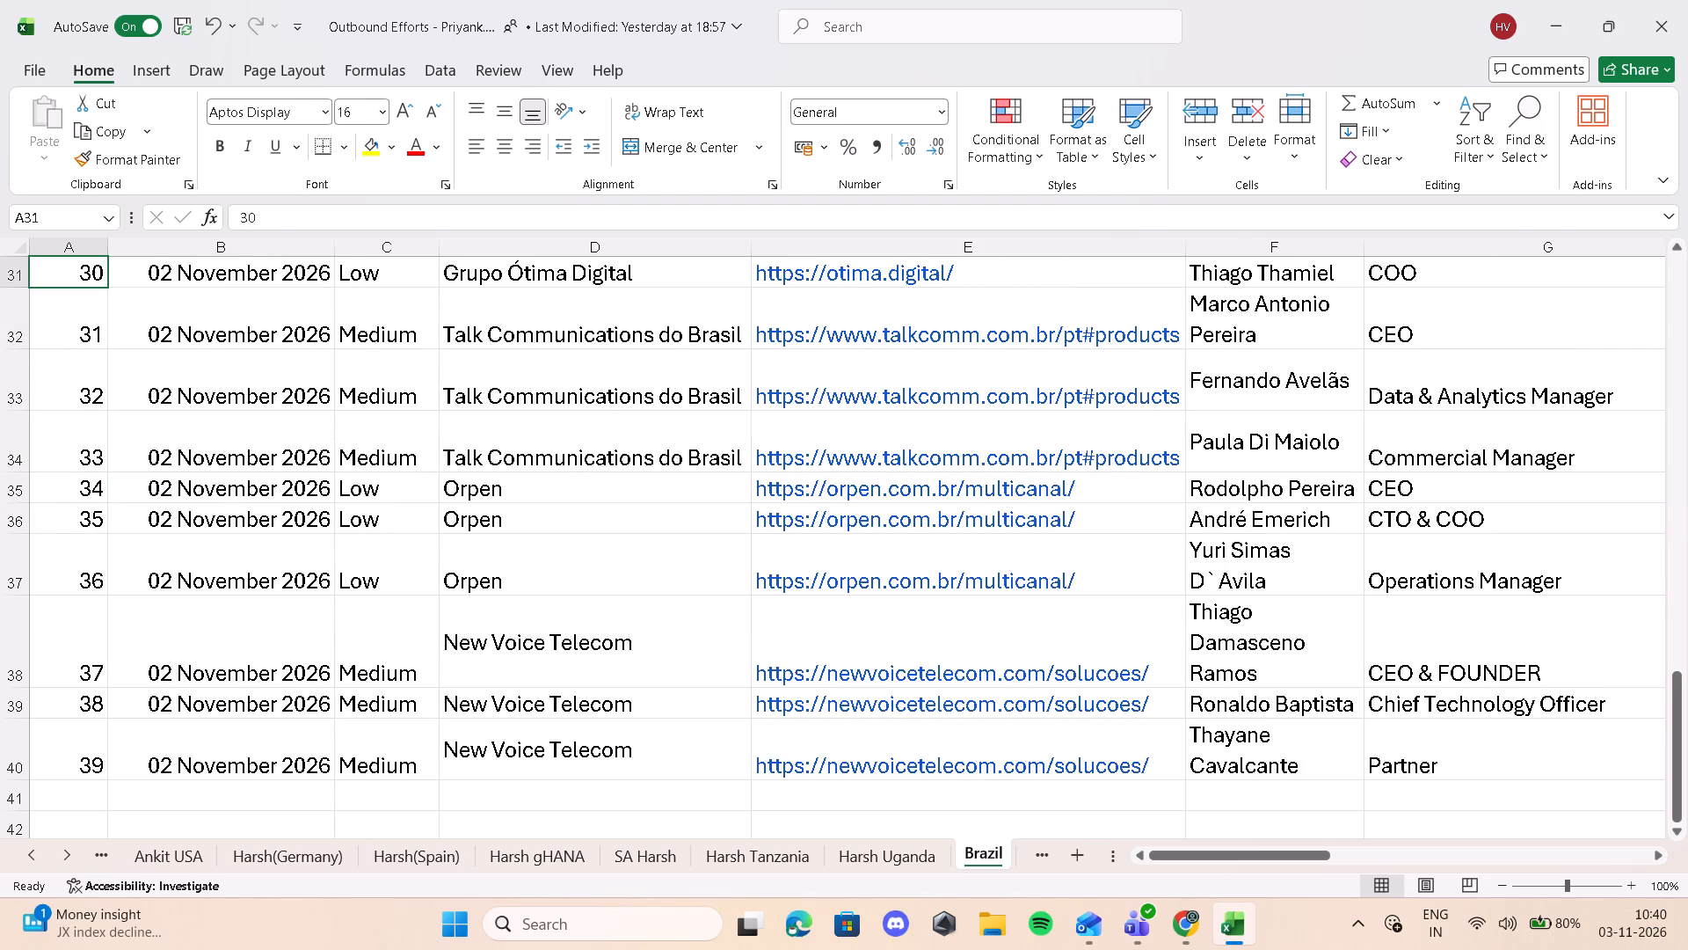
scroll(105, 538, up, 1)
click(104, 539)
click(91, 508)
click(77, 443)
click(80, 378)
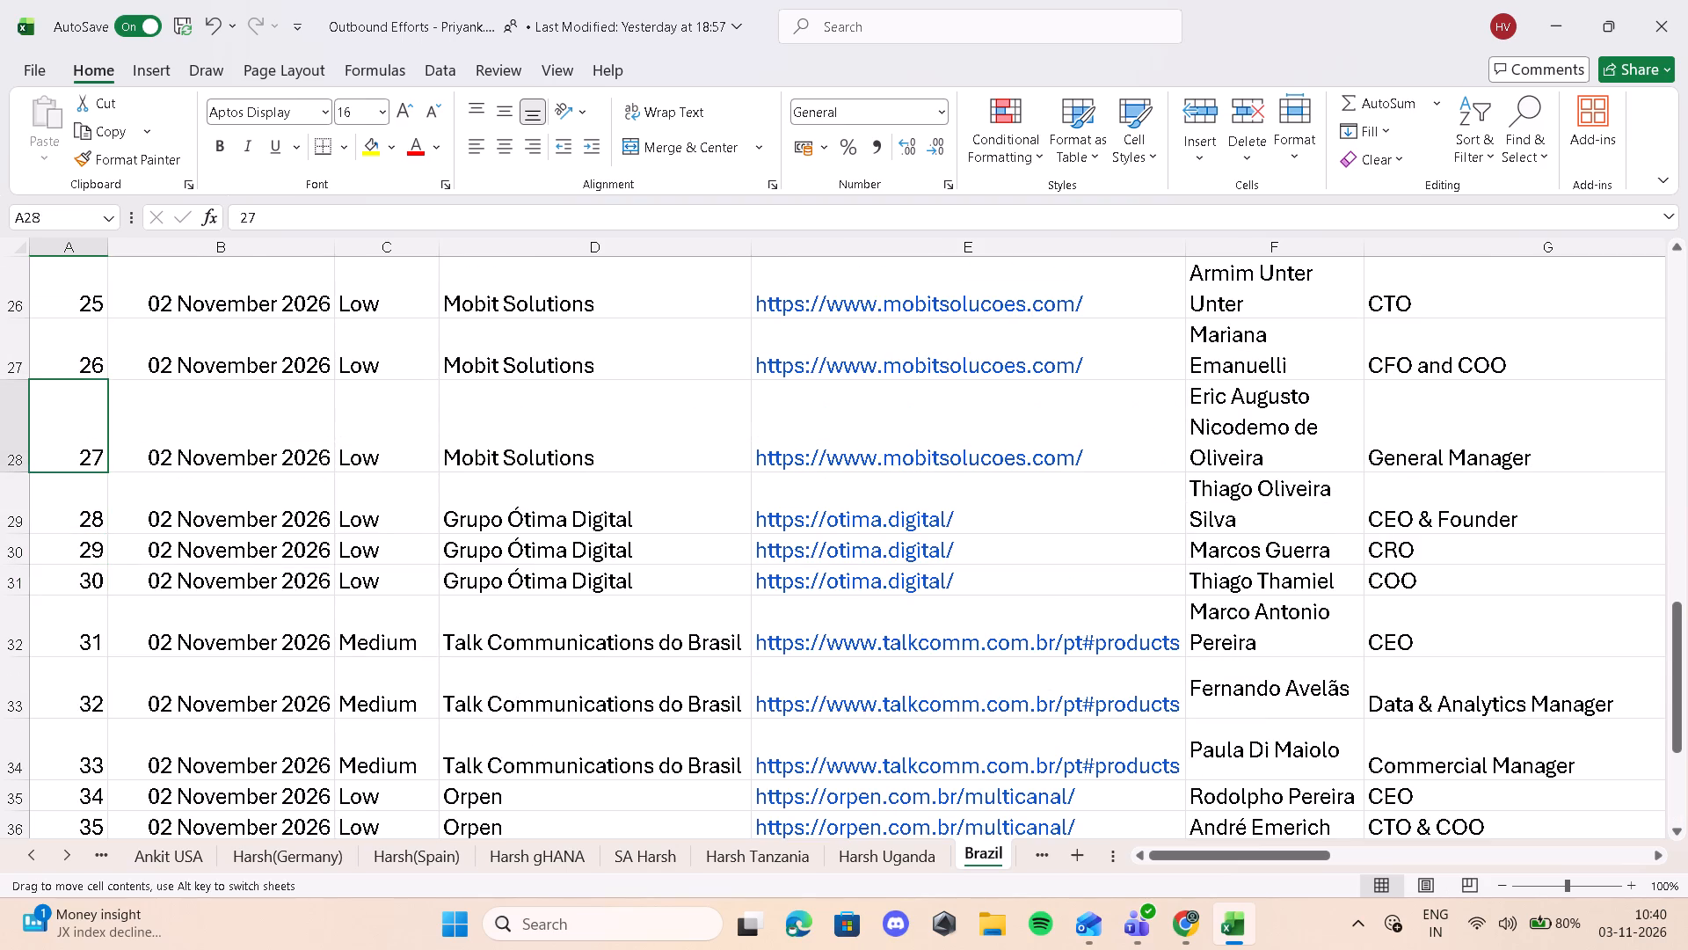
click(88, 329)
scroll(269, 690, up, 9)
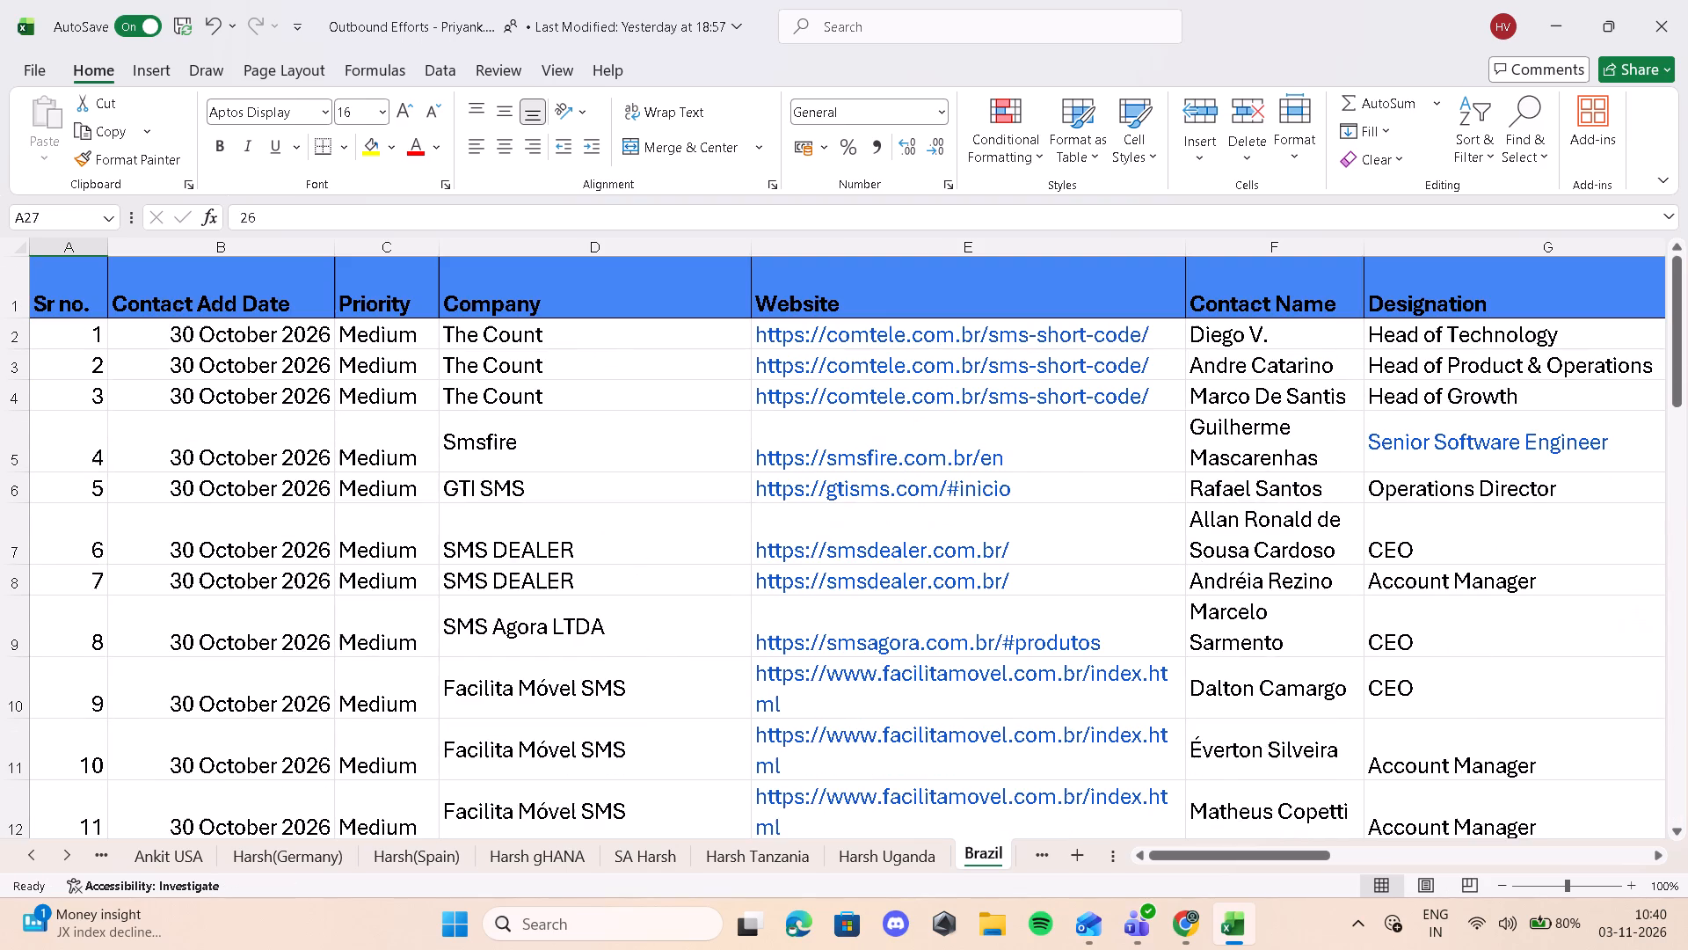
Look over the Brazil sheet's LinkedIn and Core Services columns, and read the company list down to the last entries.
scroll(269, 690, up, 2)
drag(1199, 855, 1455, 847)
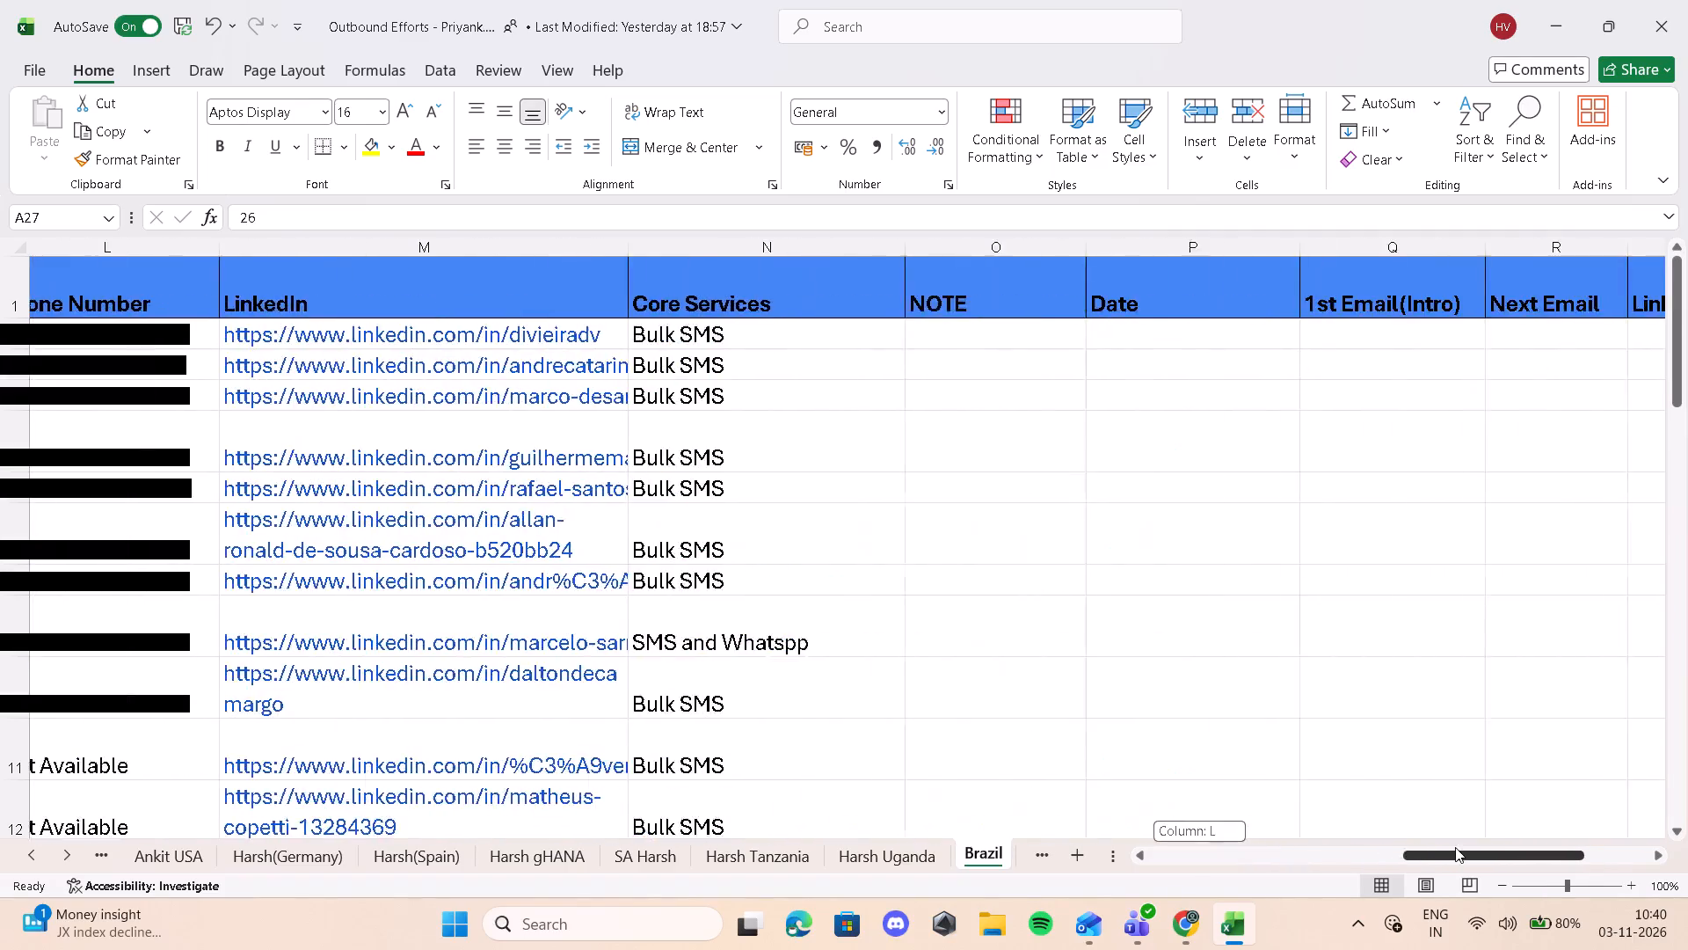
drag(1455, 847, 990, 793)
scroll(793, 689, down, 3)
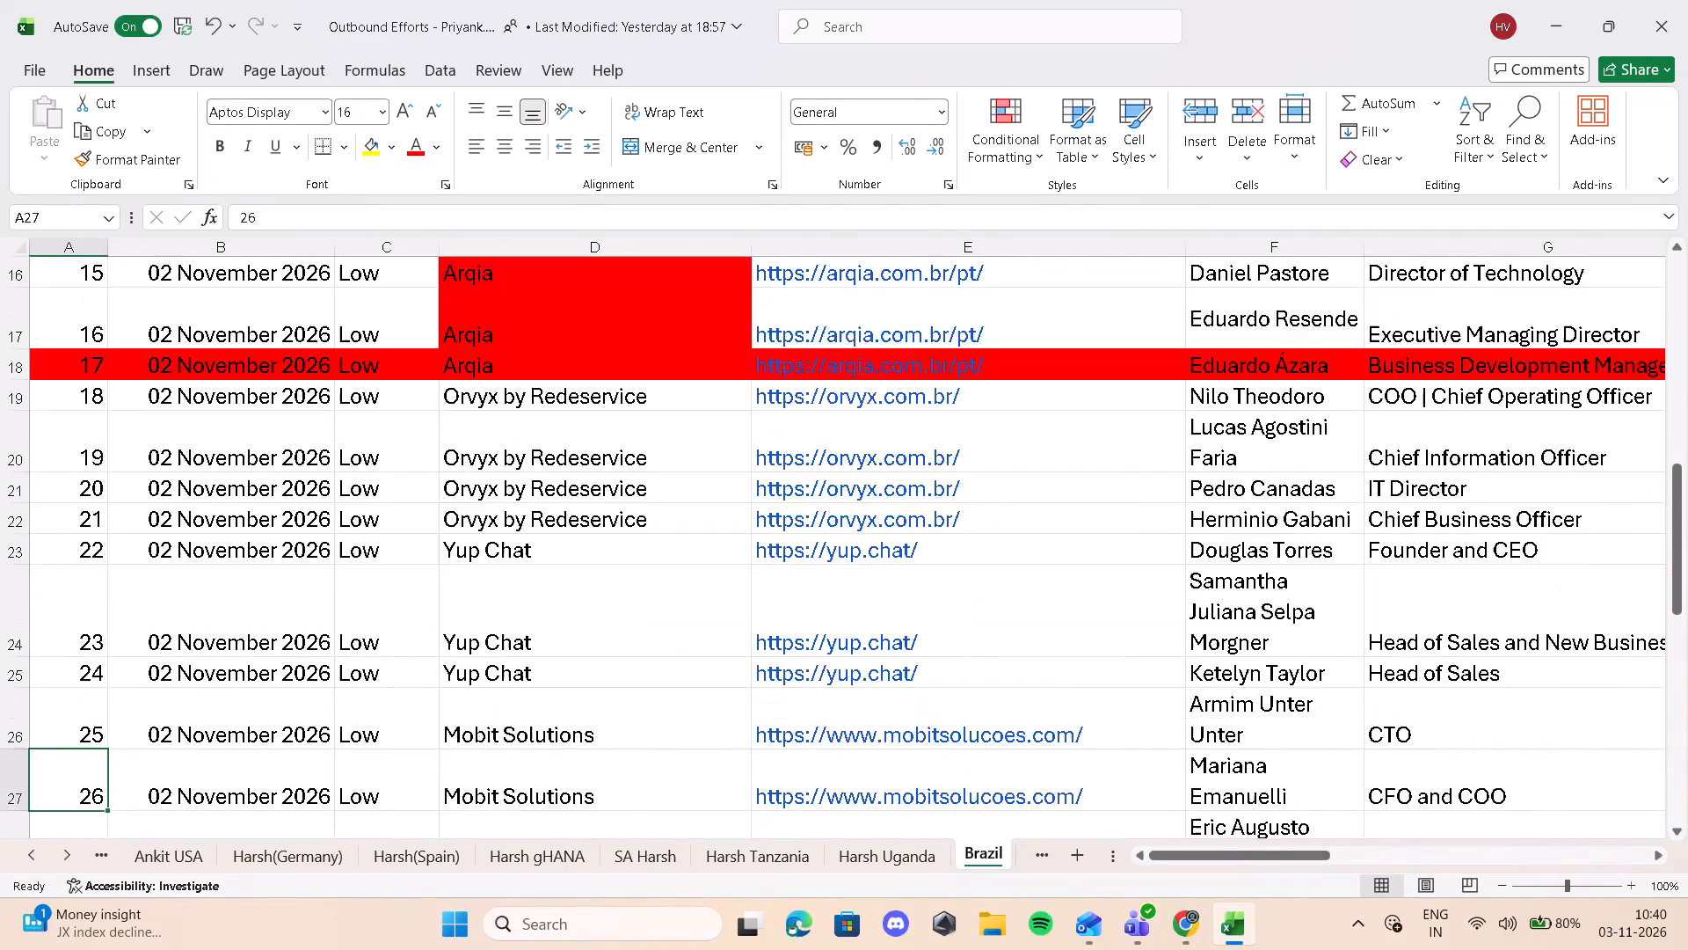
scroll(817, 738, down, 3)
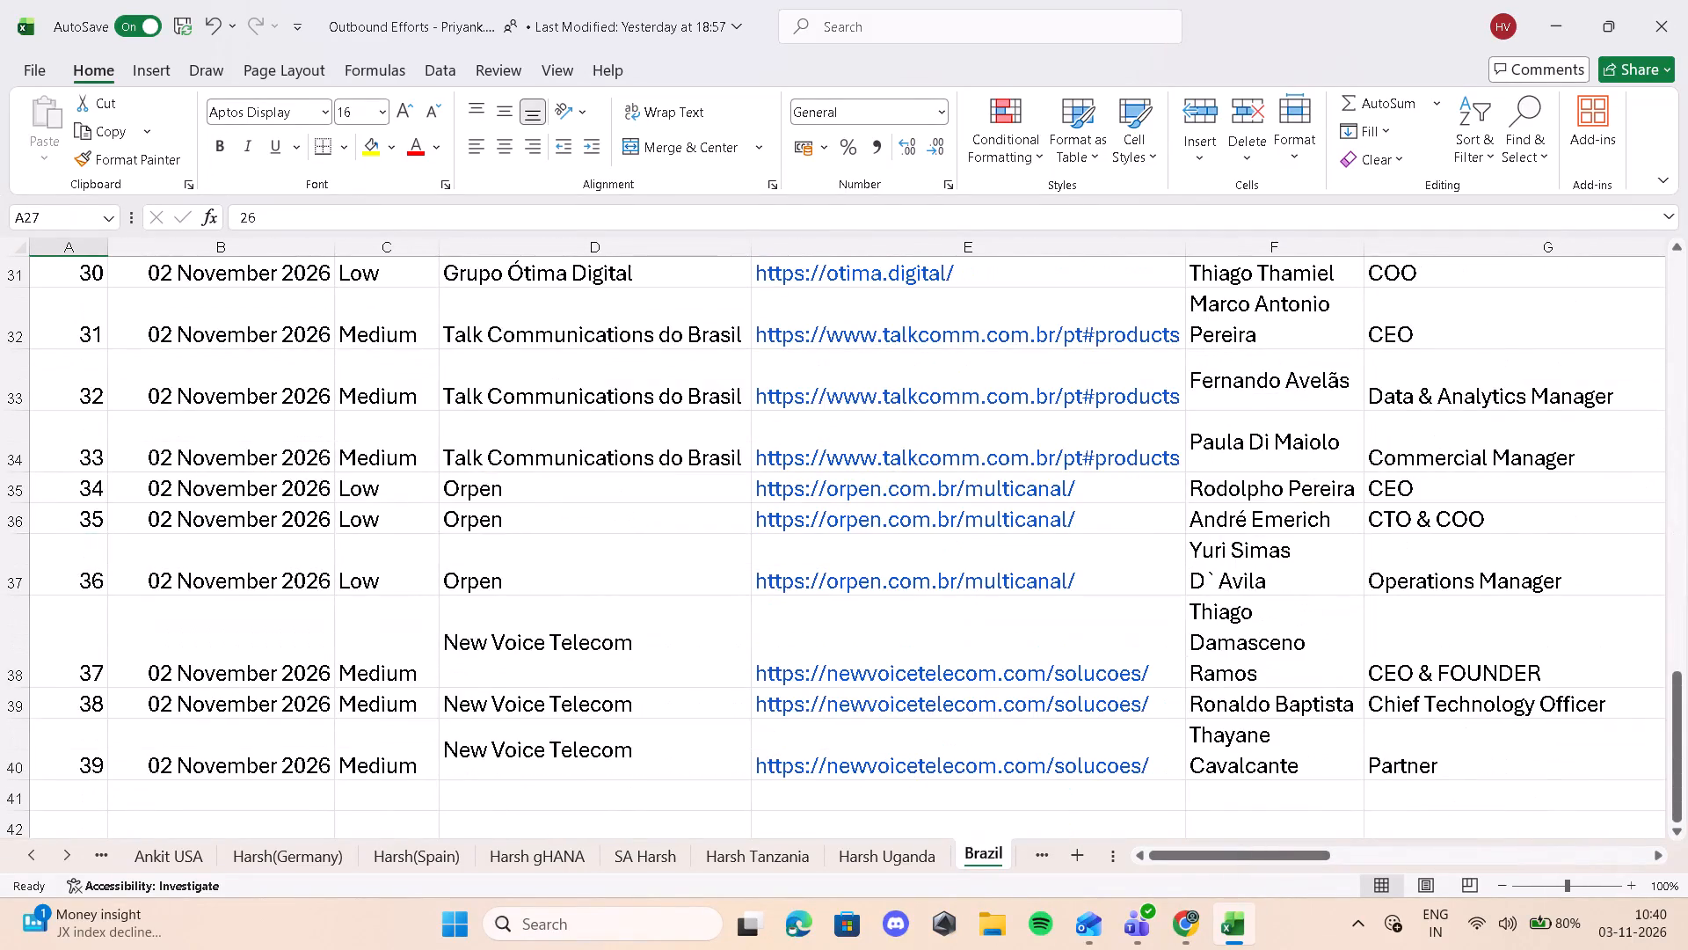
scroll(819, 734, down, 1)
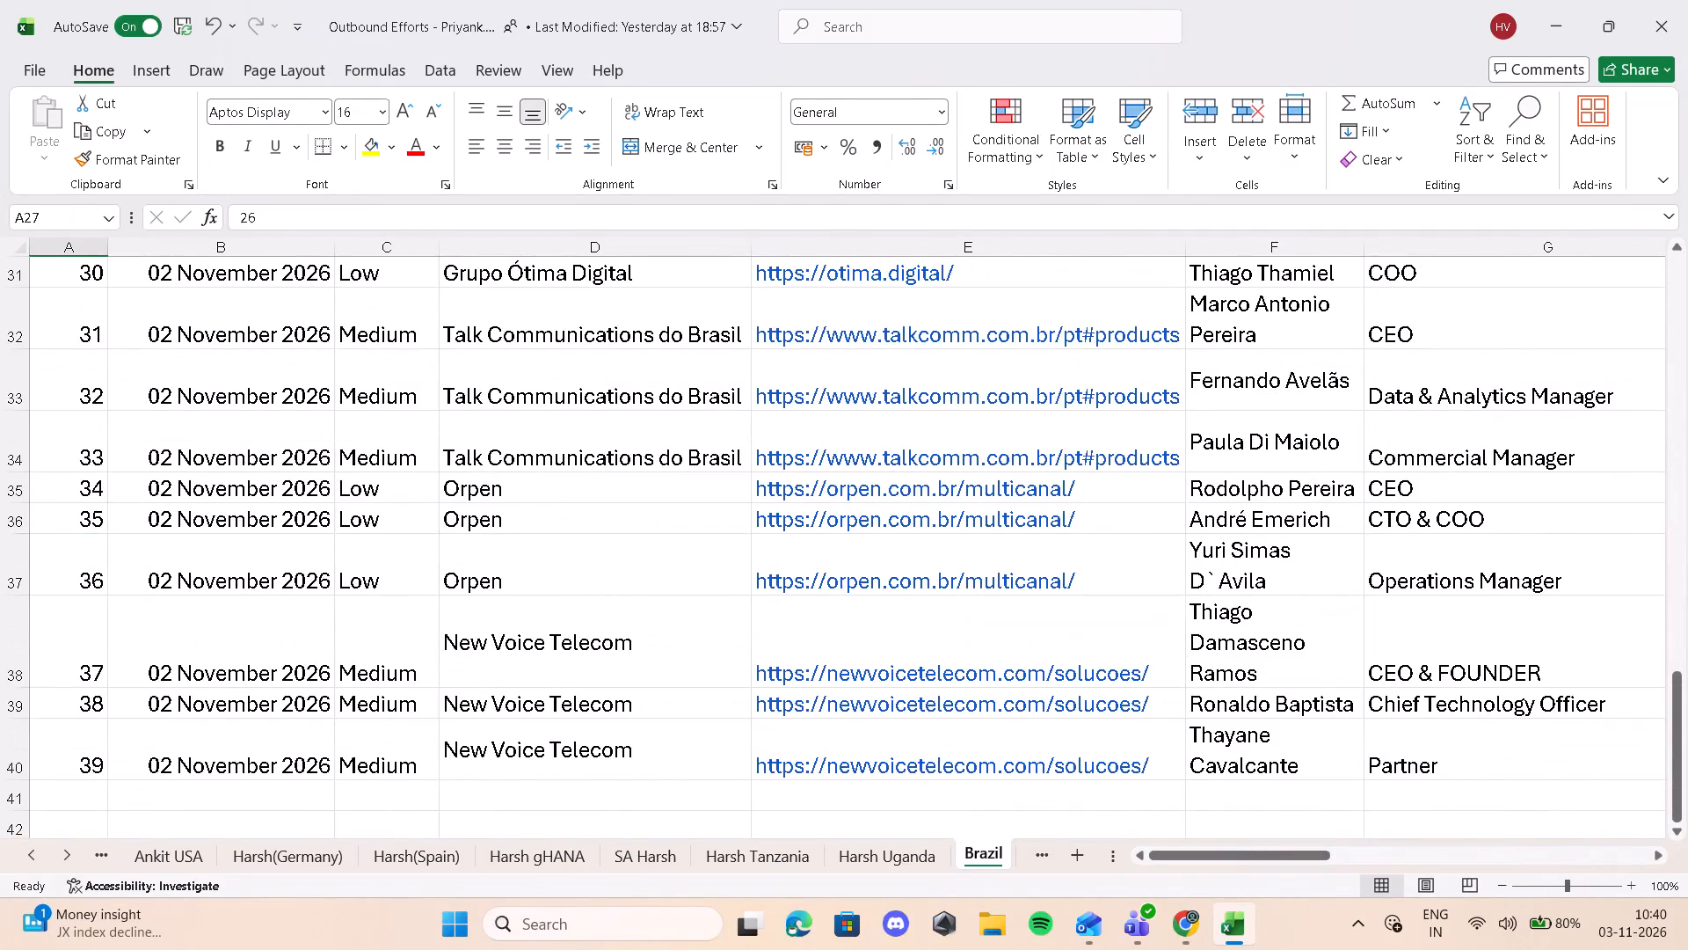
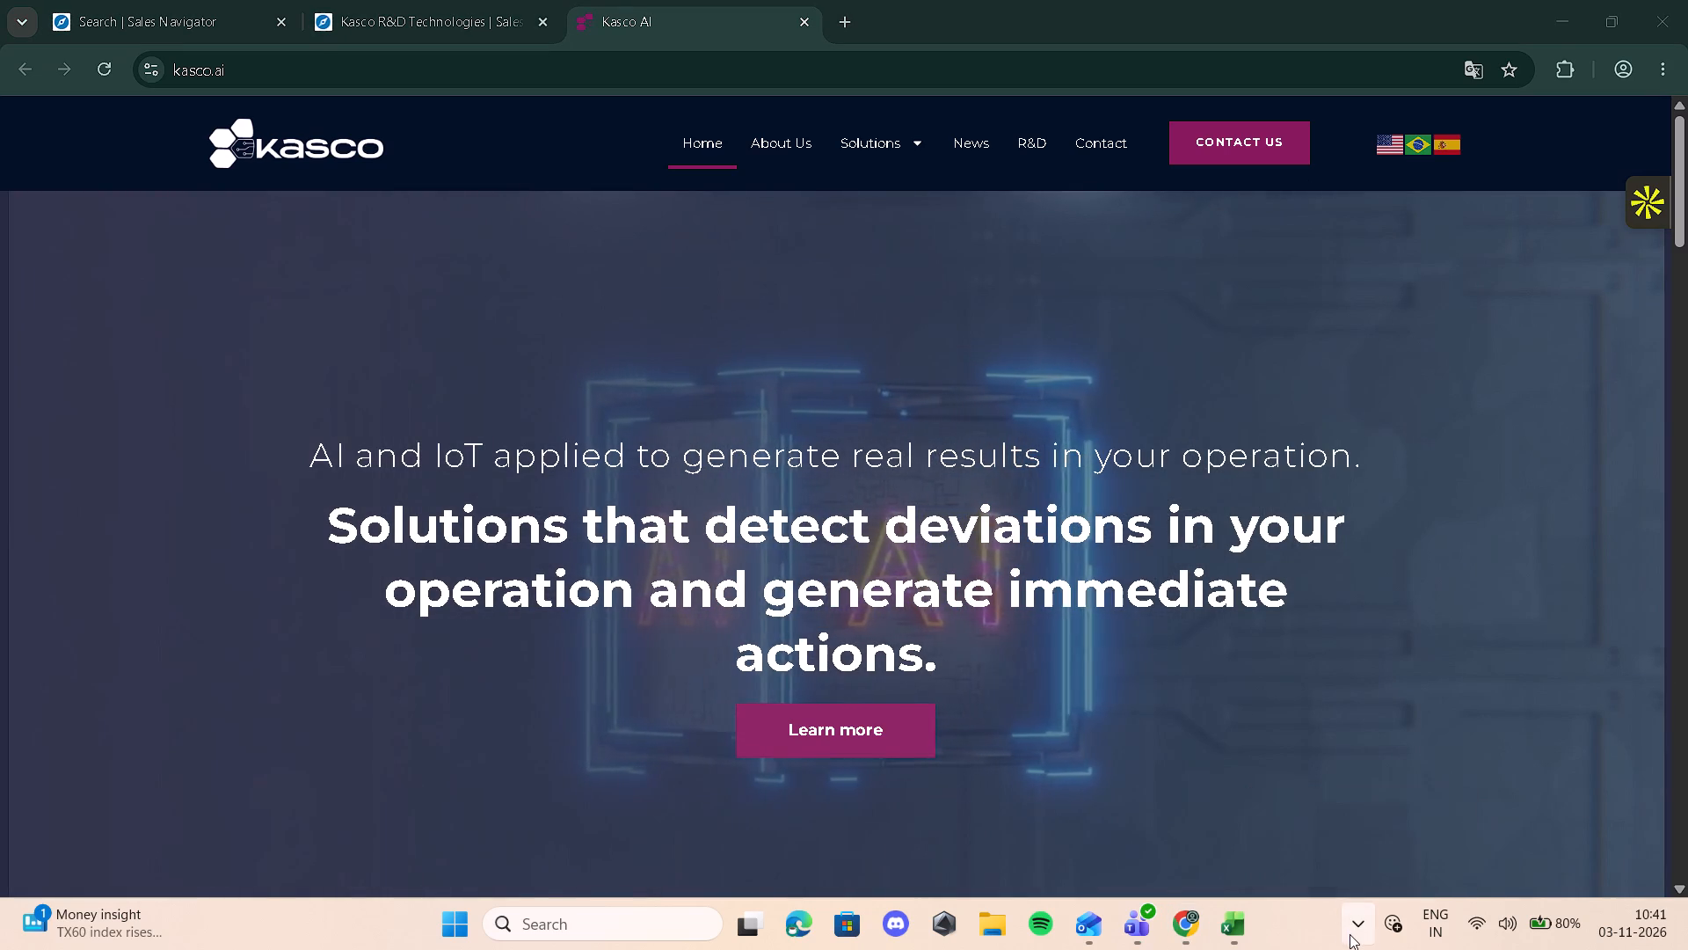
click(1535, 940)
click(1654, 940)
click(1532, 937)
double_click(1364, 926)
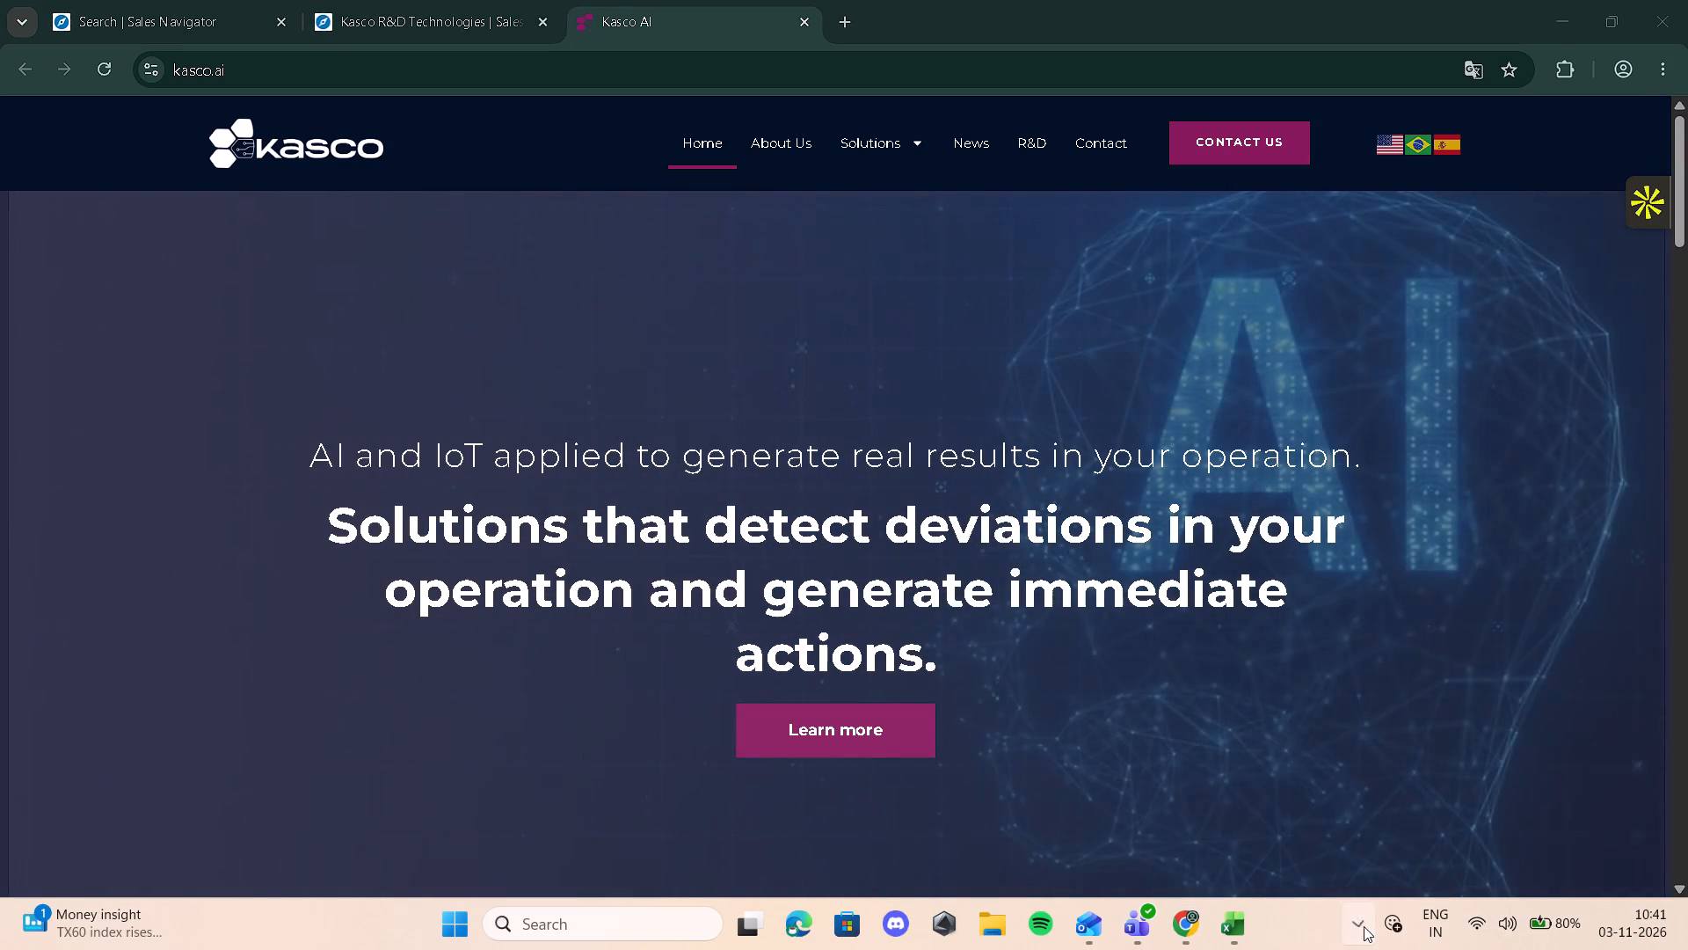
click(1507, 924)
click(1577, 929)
Close the Kasco AI website and the Kasco R&D Technologies account page, returning to the account search results.
click(466, 0)
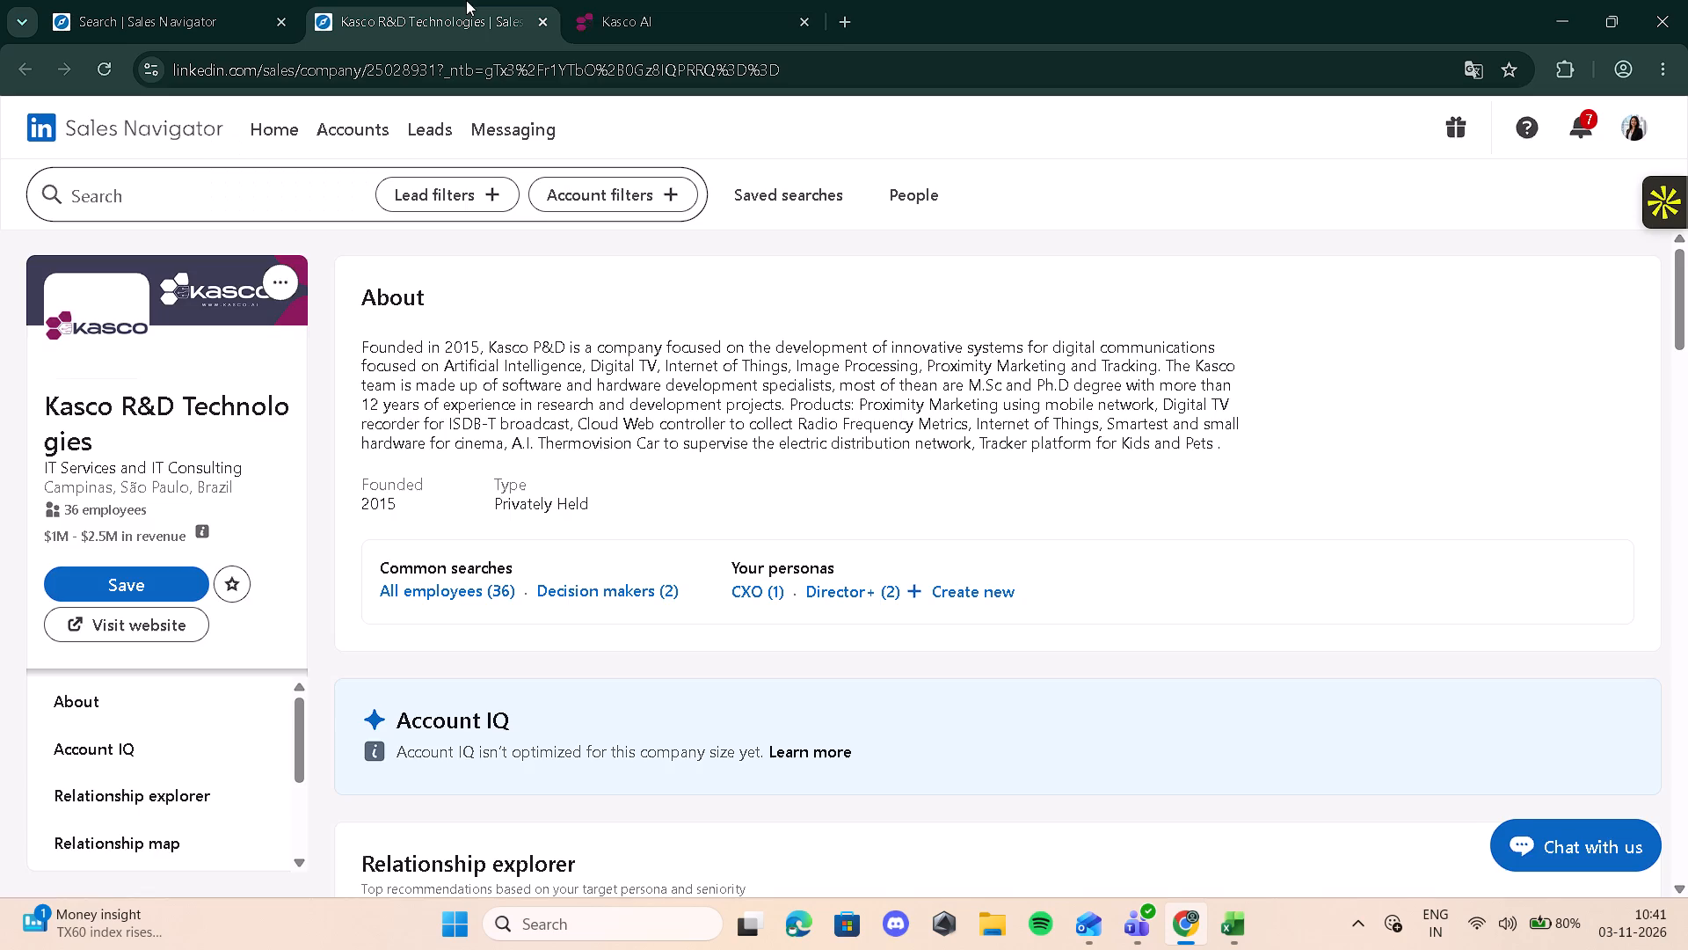
click(647, 0)
click(811, 20)
click(213, 0)
click(356, 0)
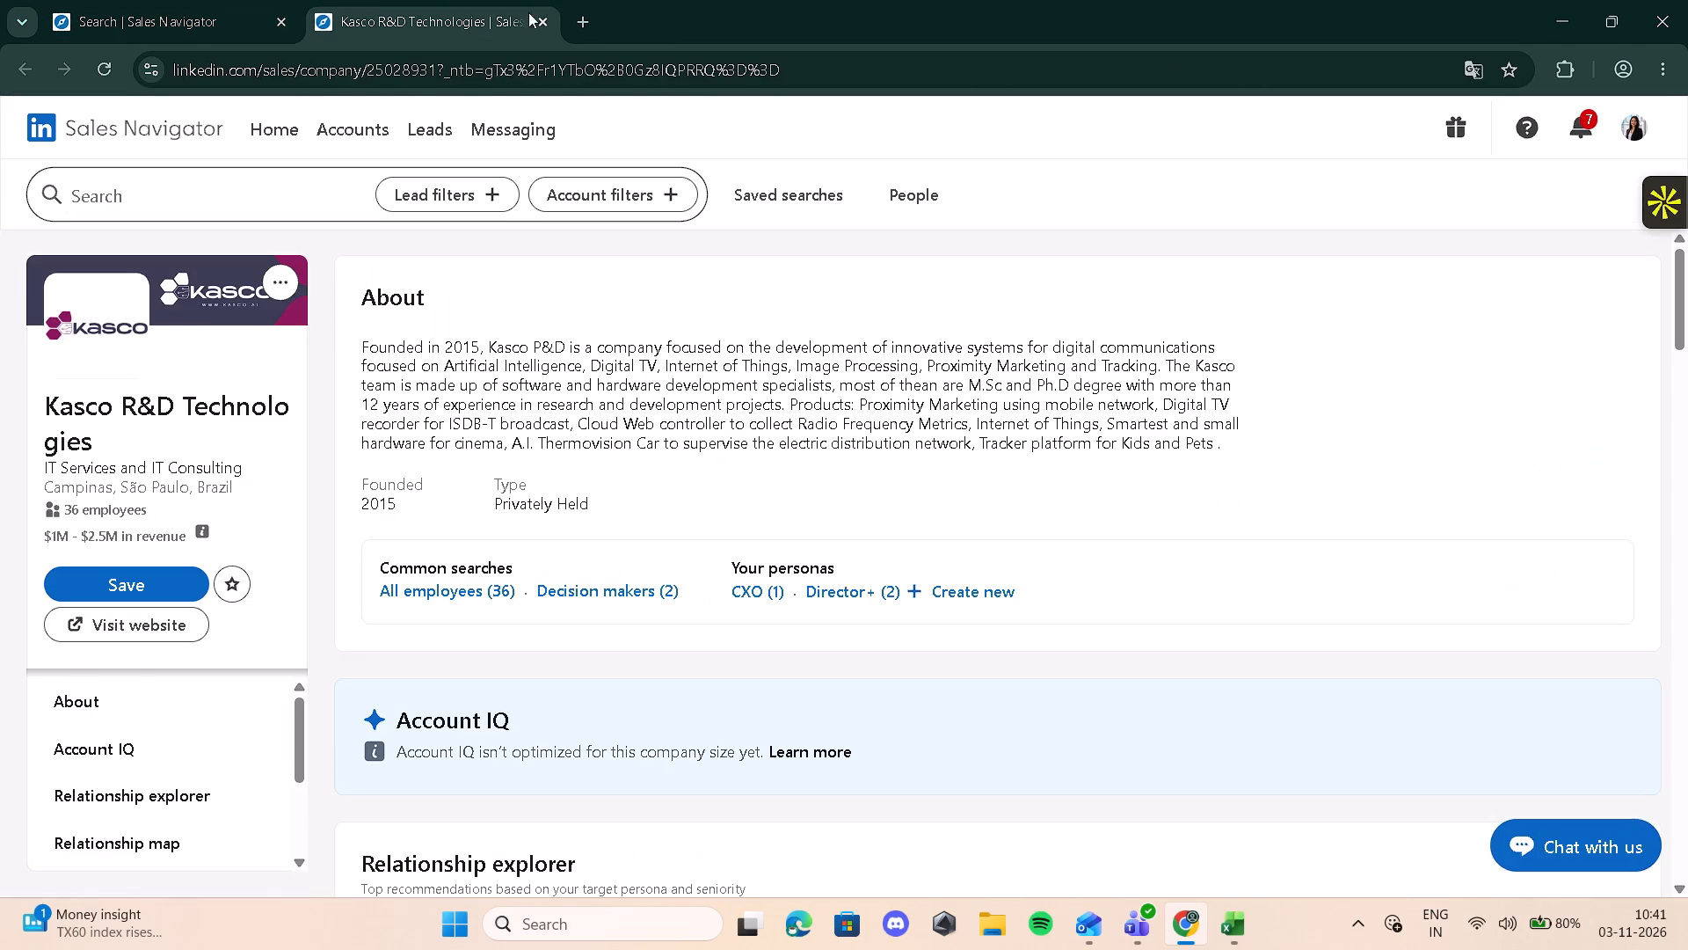
click(535, 14)
Open the Grupo Viacel account page separately from the search results and bring it into view.
click(1080, 438)
scroll(1080, 438, down, 1)
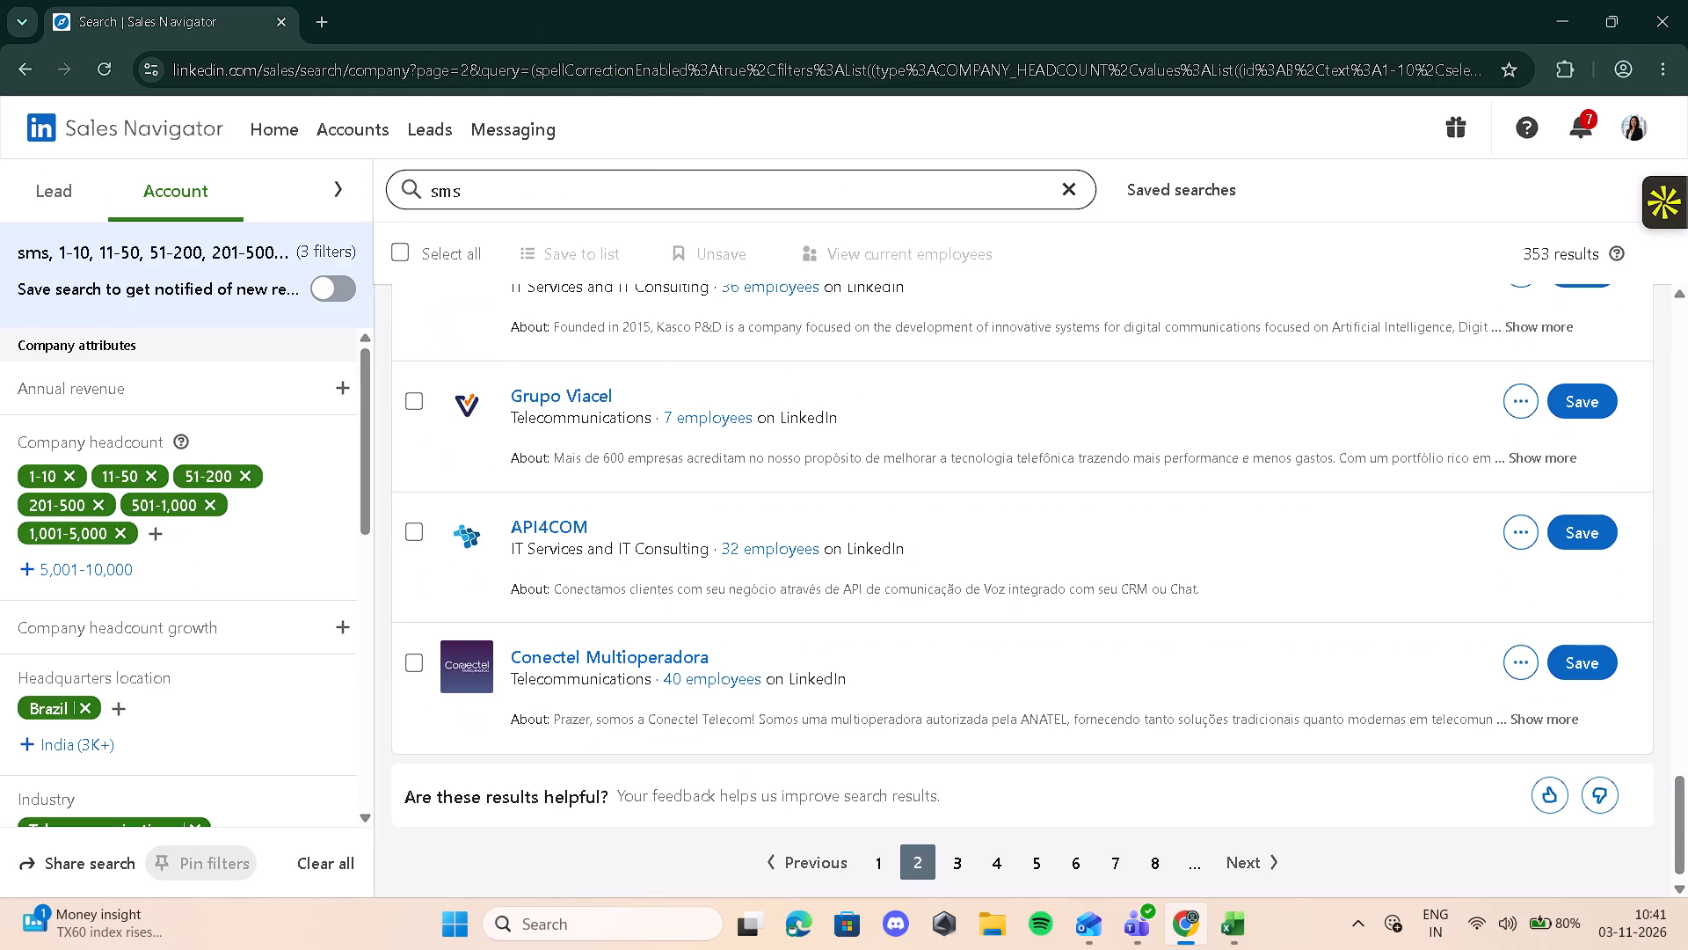
right_click(587, 393)
click(692, 413)
click(455, 54)
click(431, 17)
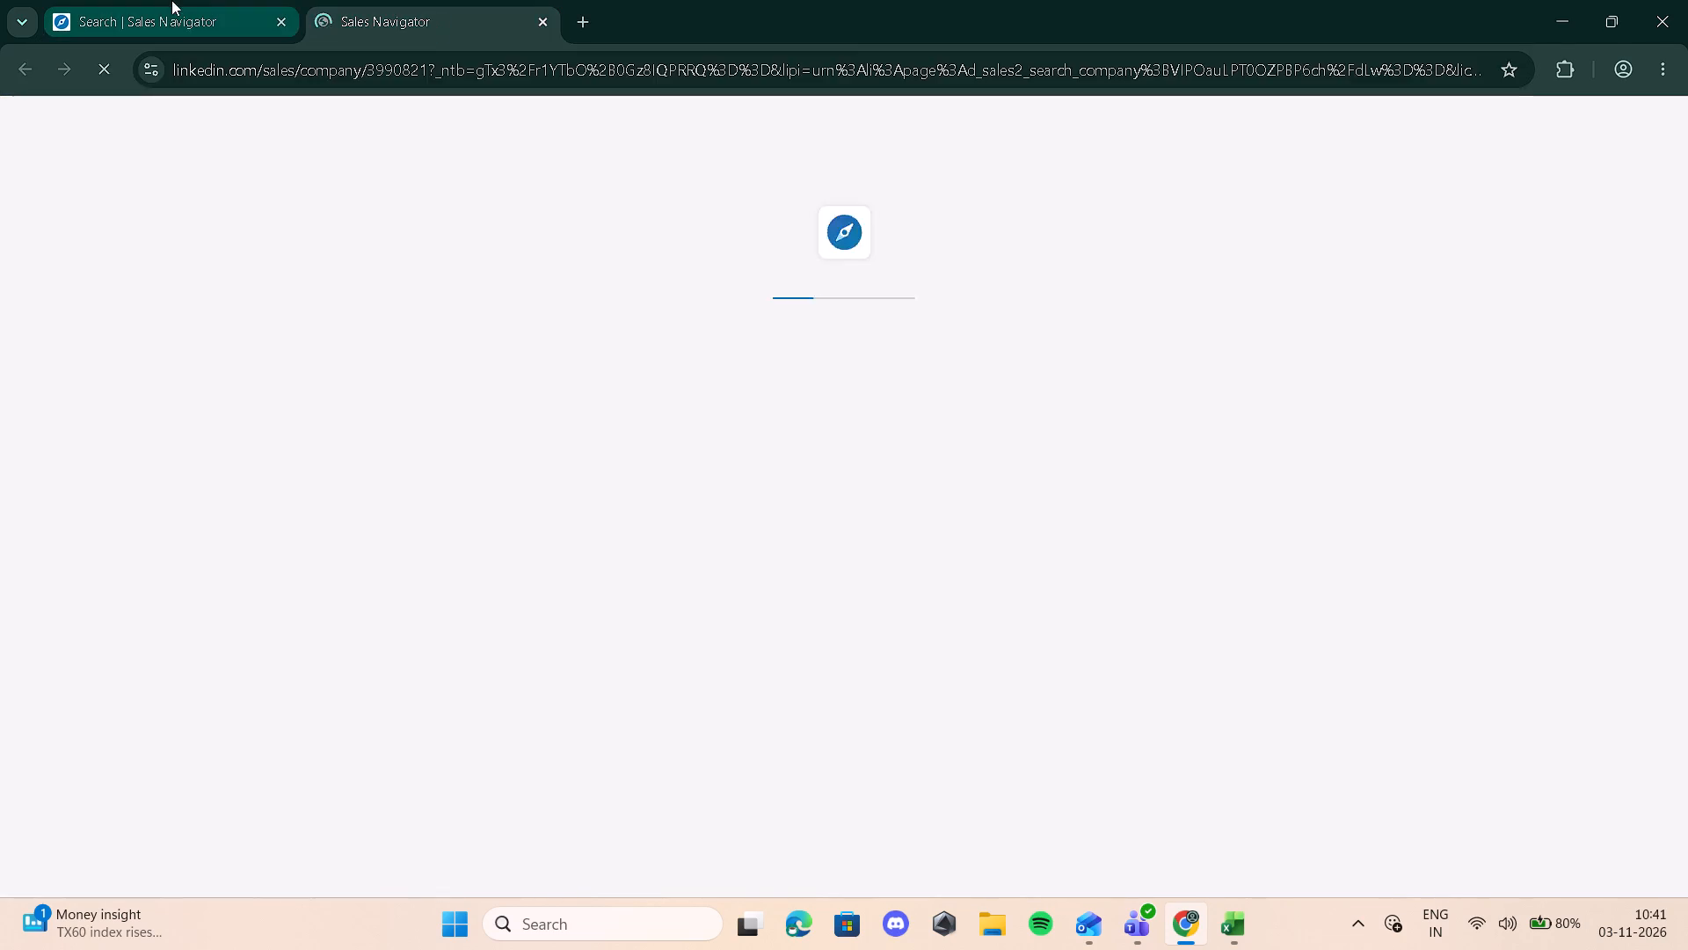
click(171, 0)
click(395, 0)
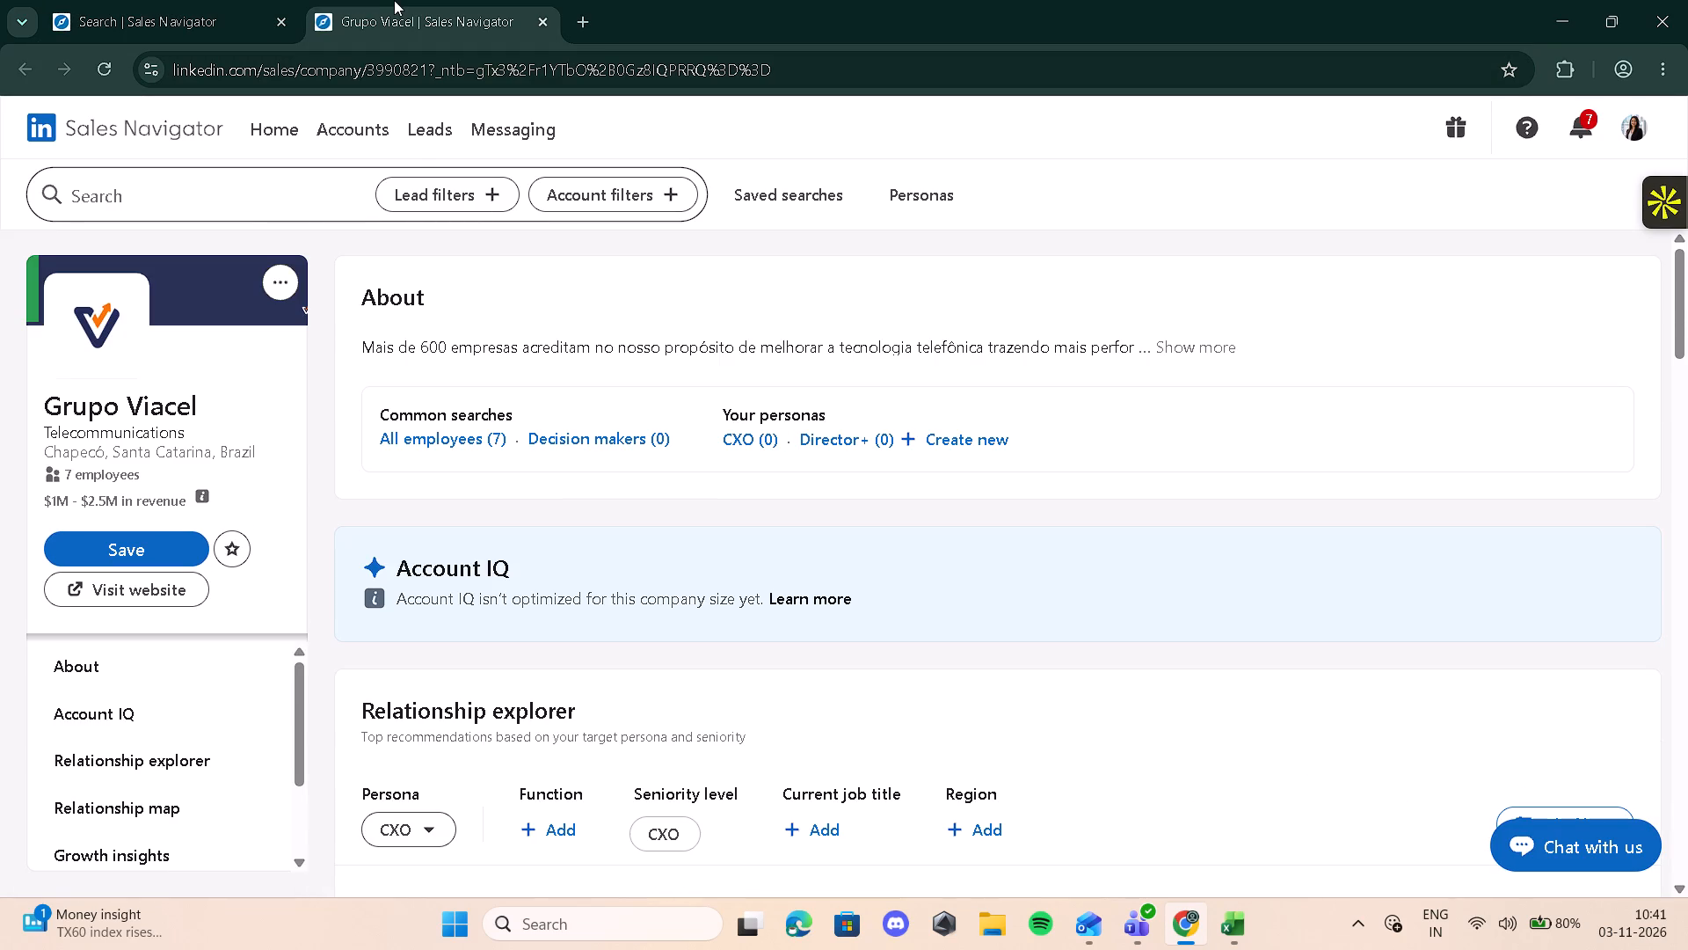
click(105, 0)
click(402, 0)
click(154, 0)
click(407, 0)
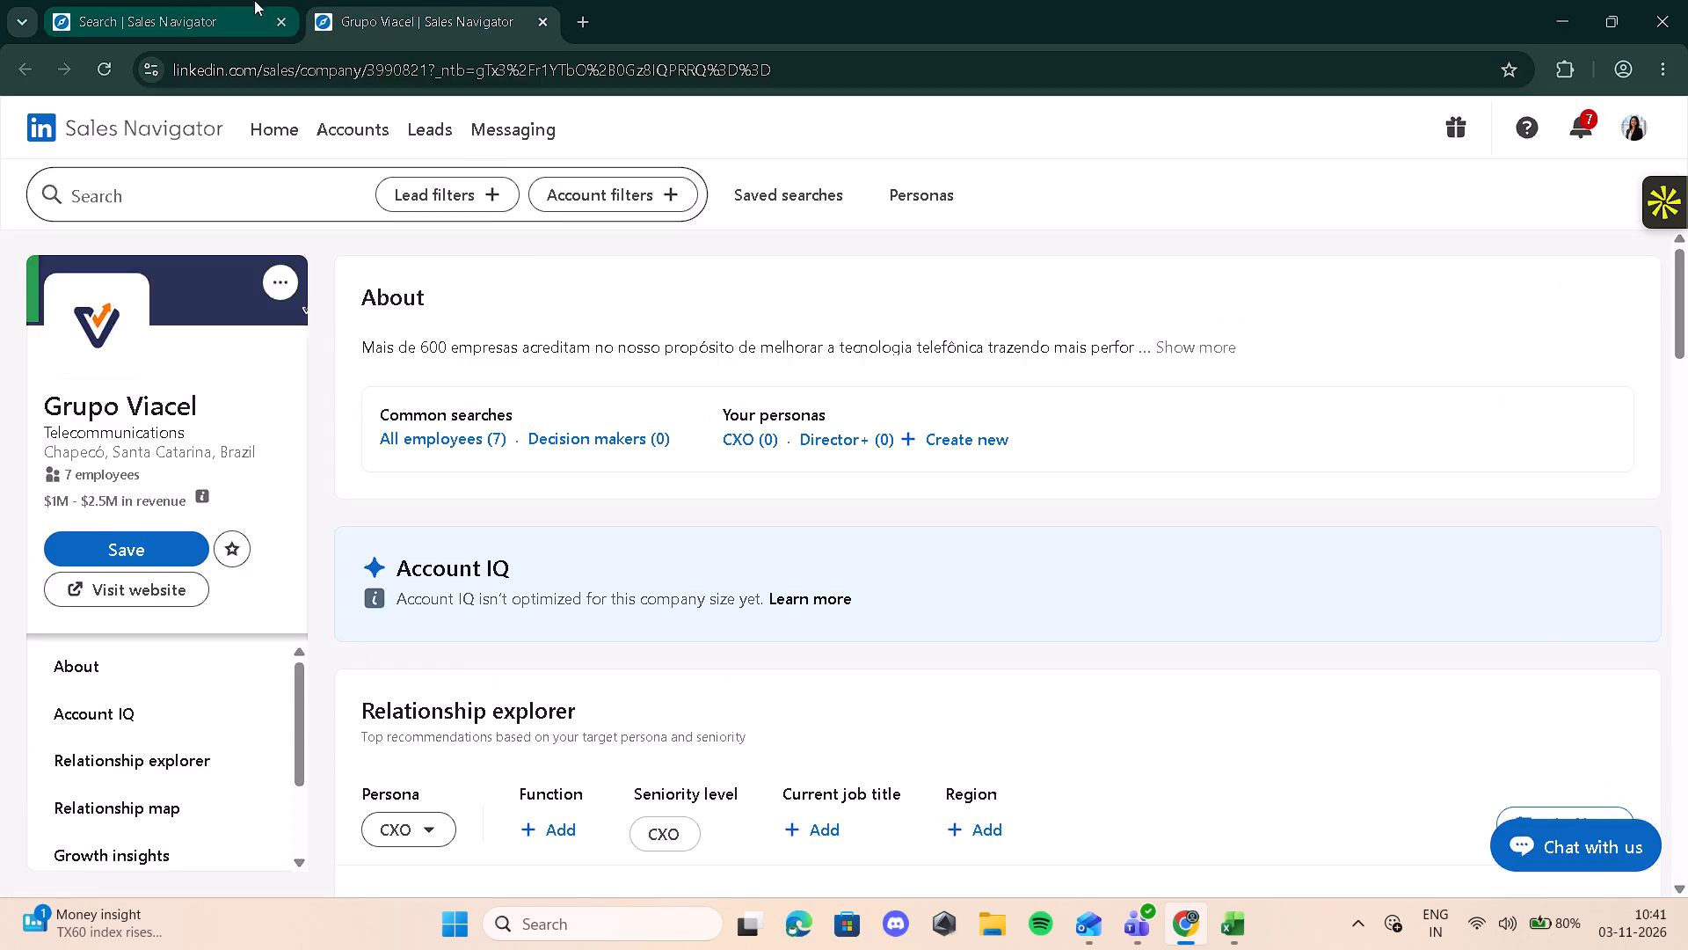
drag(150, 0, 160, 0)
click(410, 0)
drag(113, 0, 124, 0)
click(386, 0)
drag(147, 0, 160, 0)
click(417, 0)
Open Grupo Viacel's website in a new tab, continue past the security warning to view it, and close the tab.
right_click(149, 597)
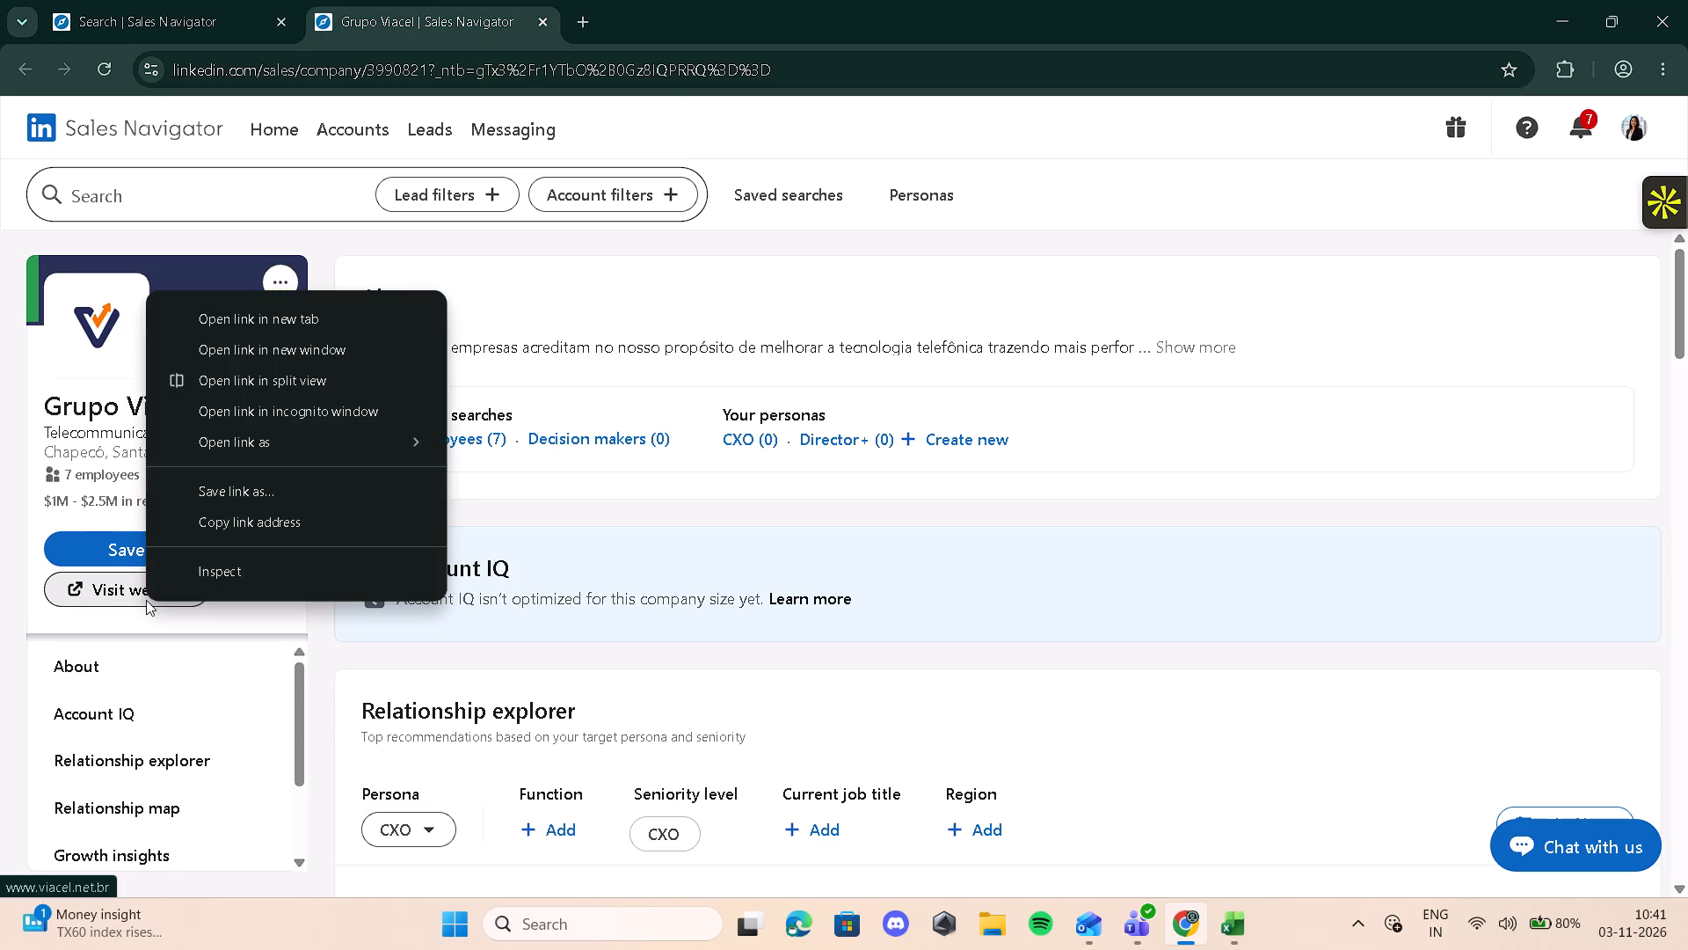
click(257, 314)
click(145, 0)
click(360, 0)
click(570, 0)
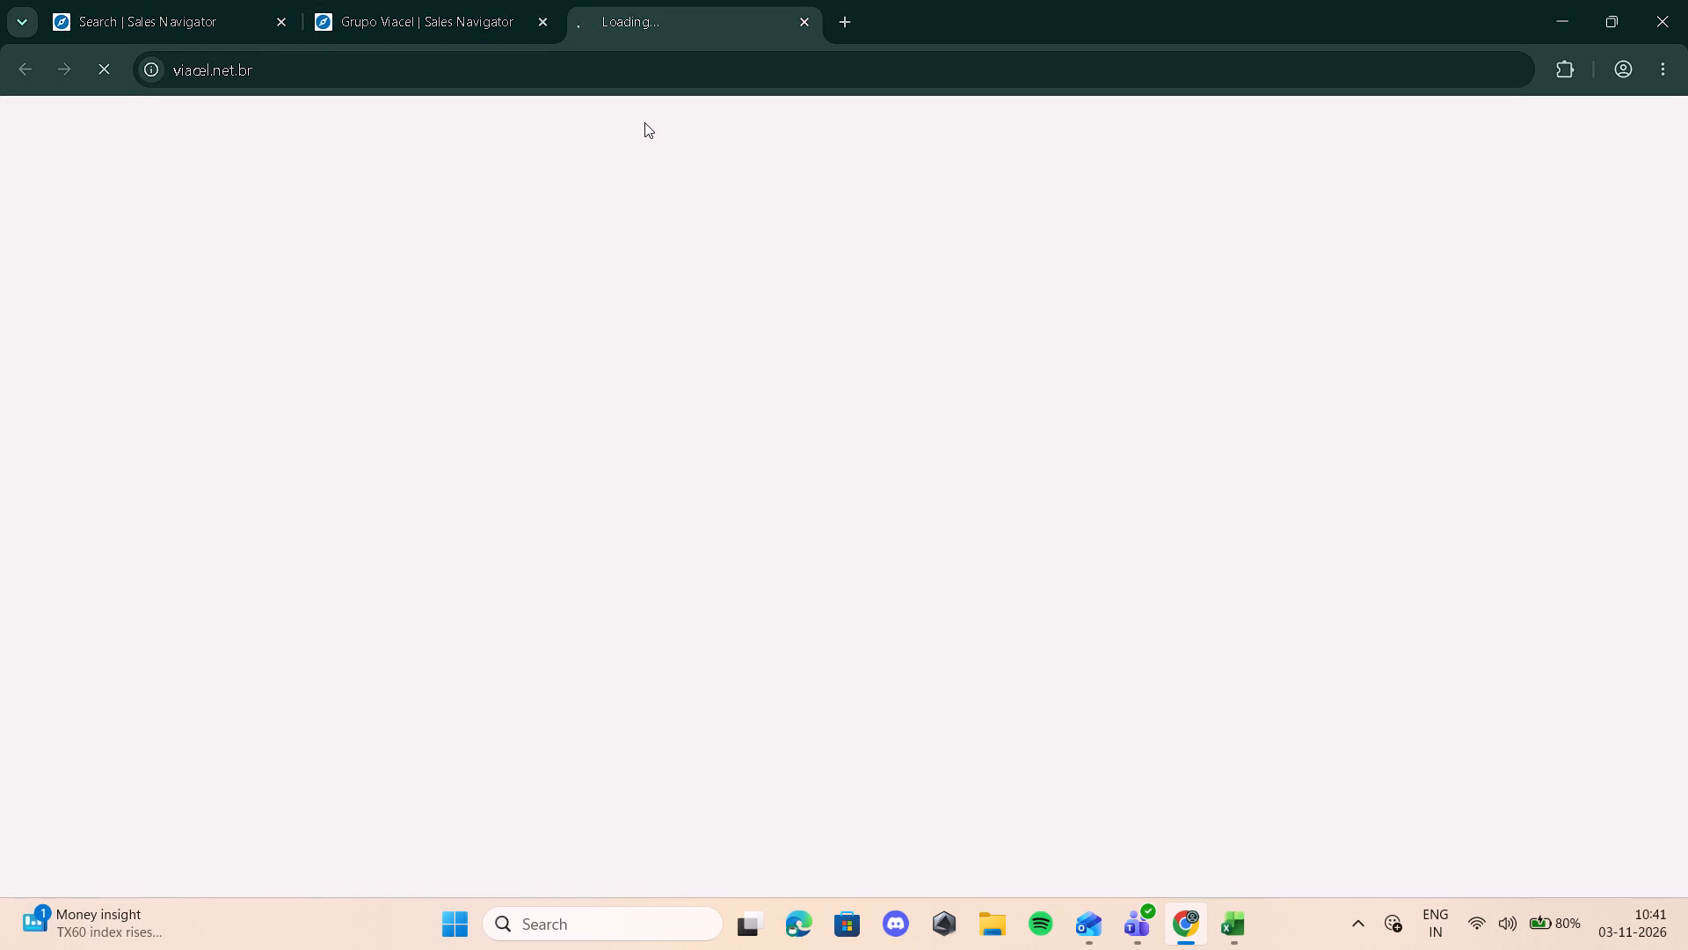
click(152, 0)
click(349, 0)
click(651, 0)
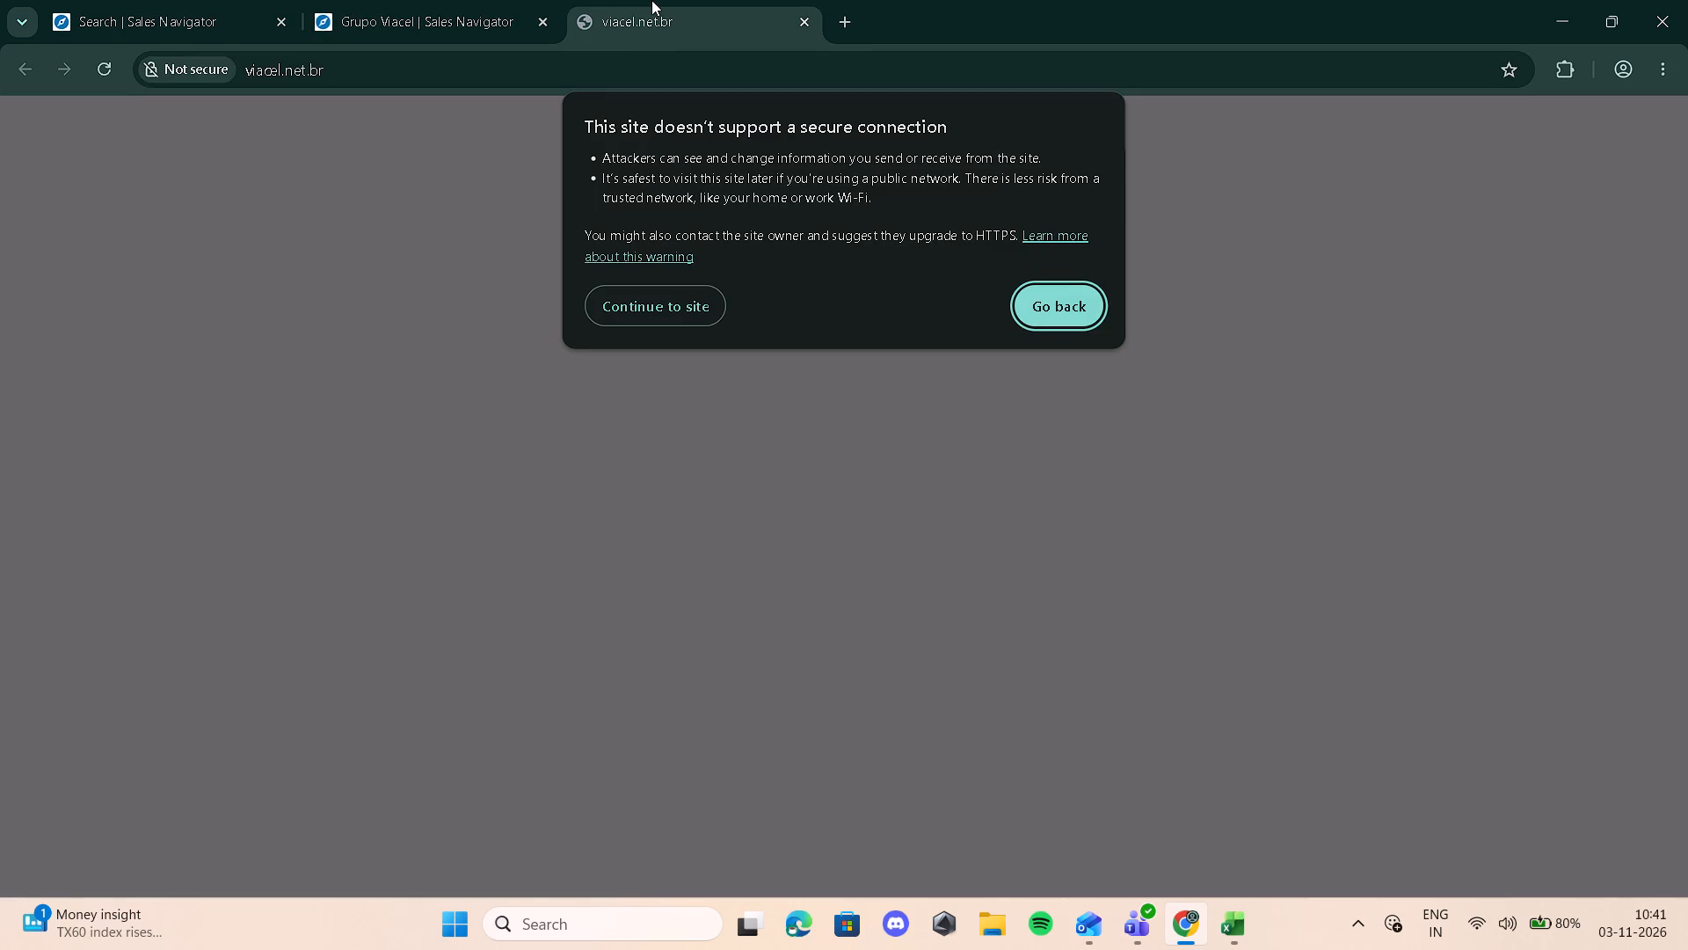
click(684, 315)
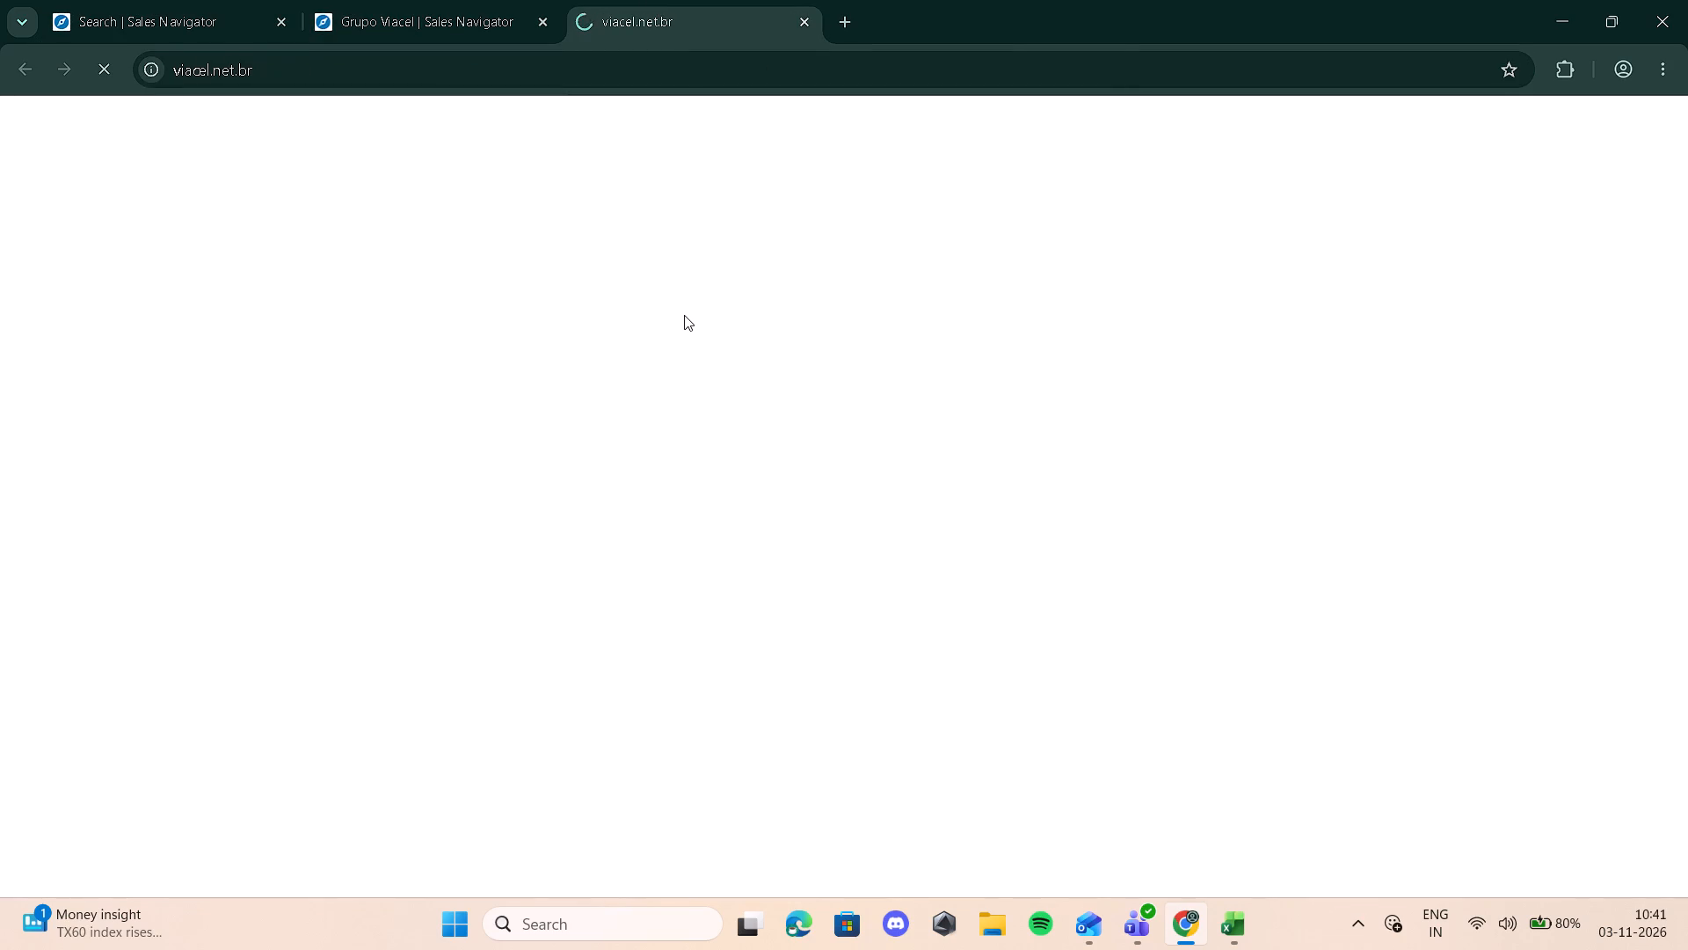
click(185, 0)
click(440, 0)
click(605, 0)
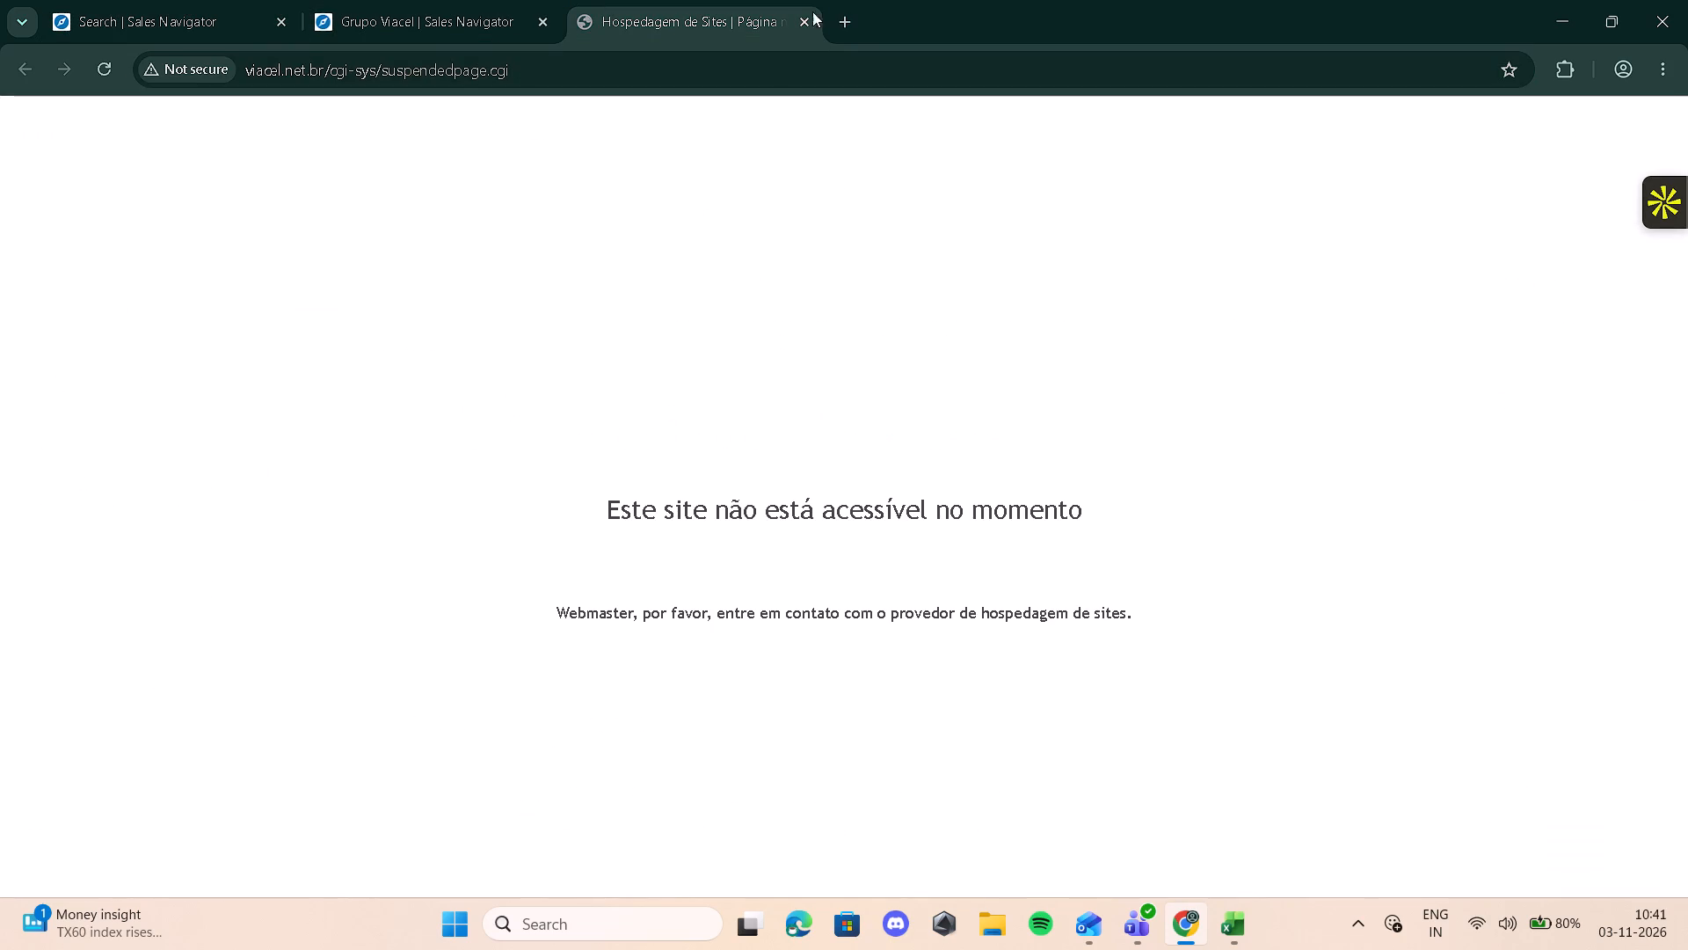
click(800, 14)
click(1189, 347)
right_click(1189, 346)
click(1316, 731)
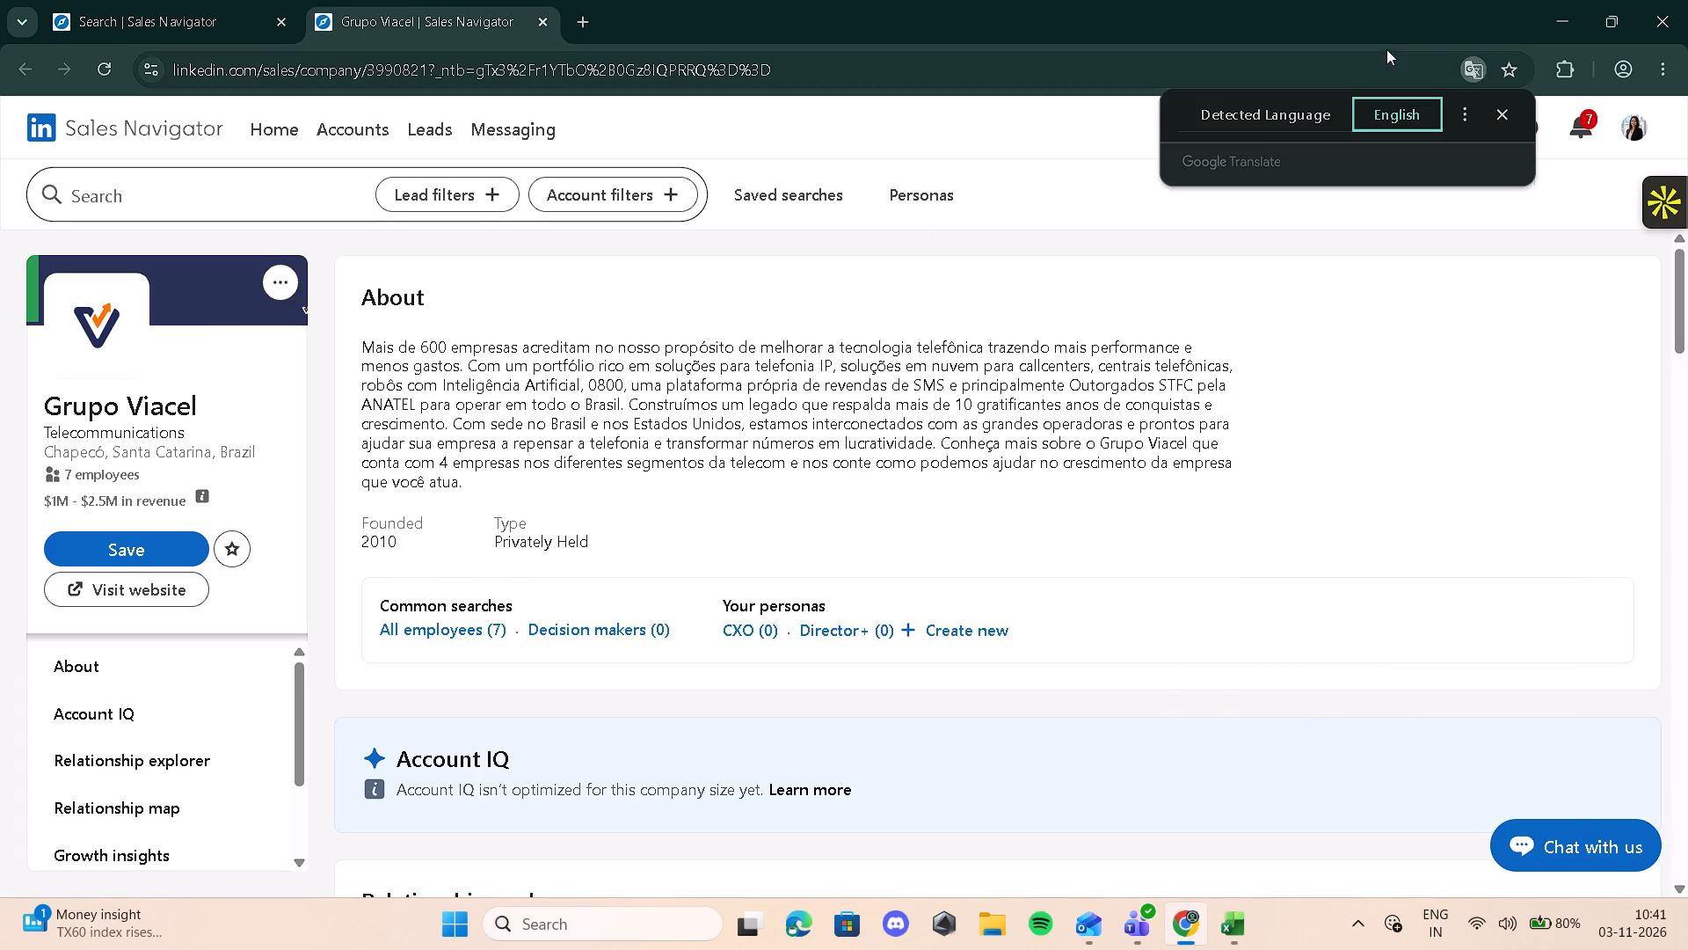
click(1511, 115)
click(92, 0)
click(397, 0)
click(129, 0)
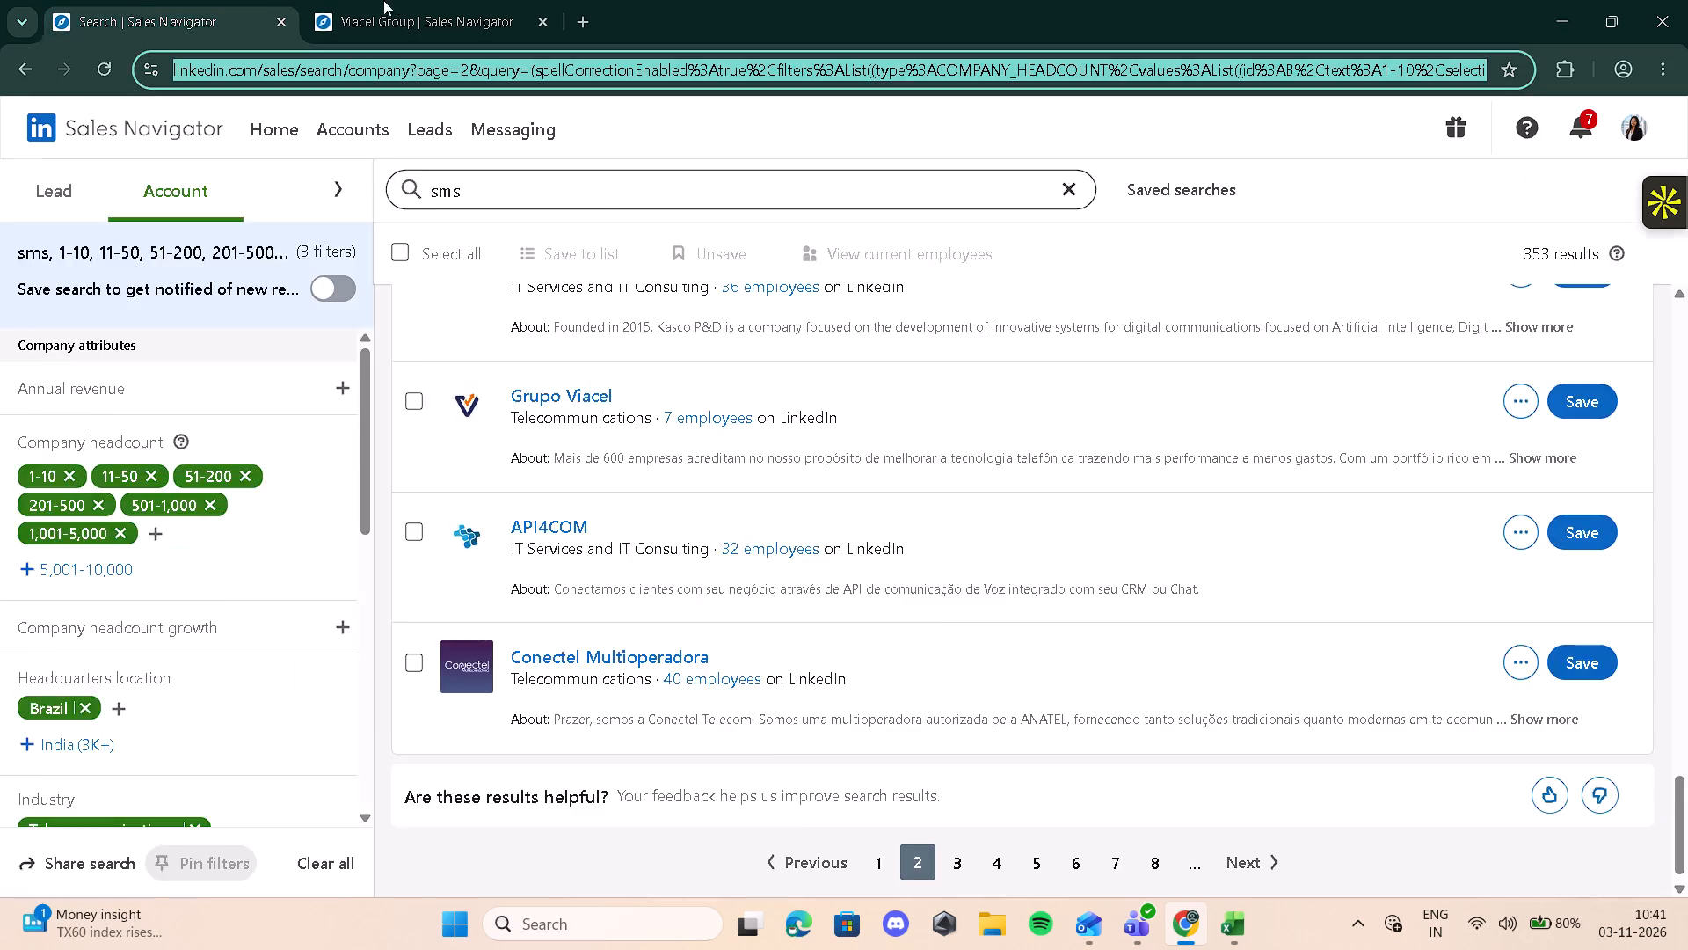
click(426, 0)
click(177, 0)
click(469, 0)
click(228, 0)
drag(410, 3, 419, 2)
Reopen the Viacel website in a new tab, read it translated to English, and close the tab.
right_click(142, 581)
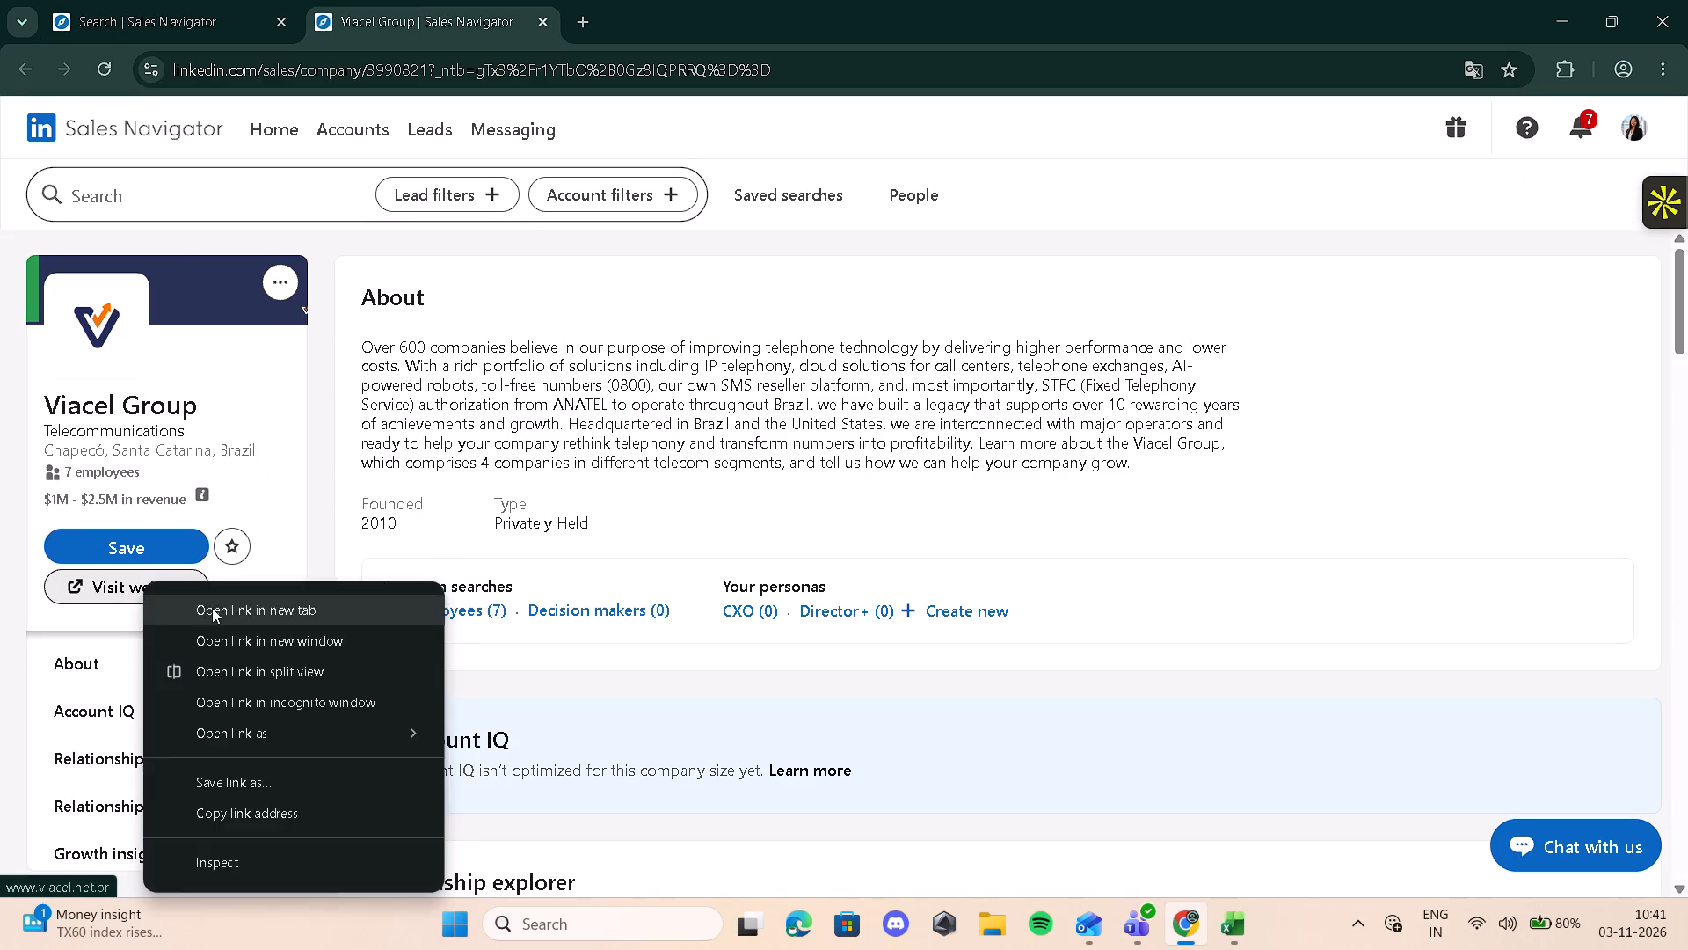
click(212, 608)
click(150, 0)
click(367, 0)
click(650, 0)
click(1396, 118)
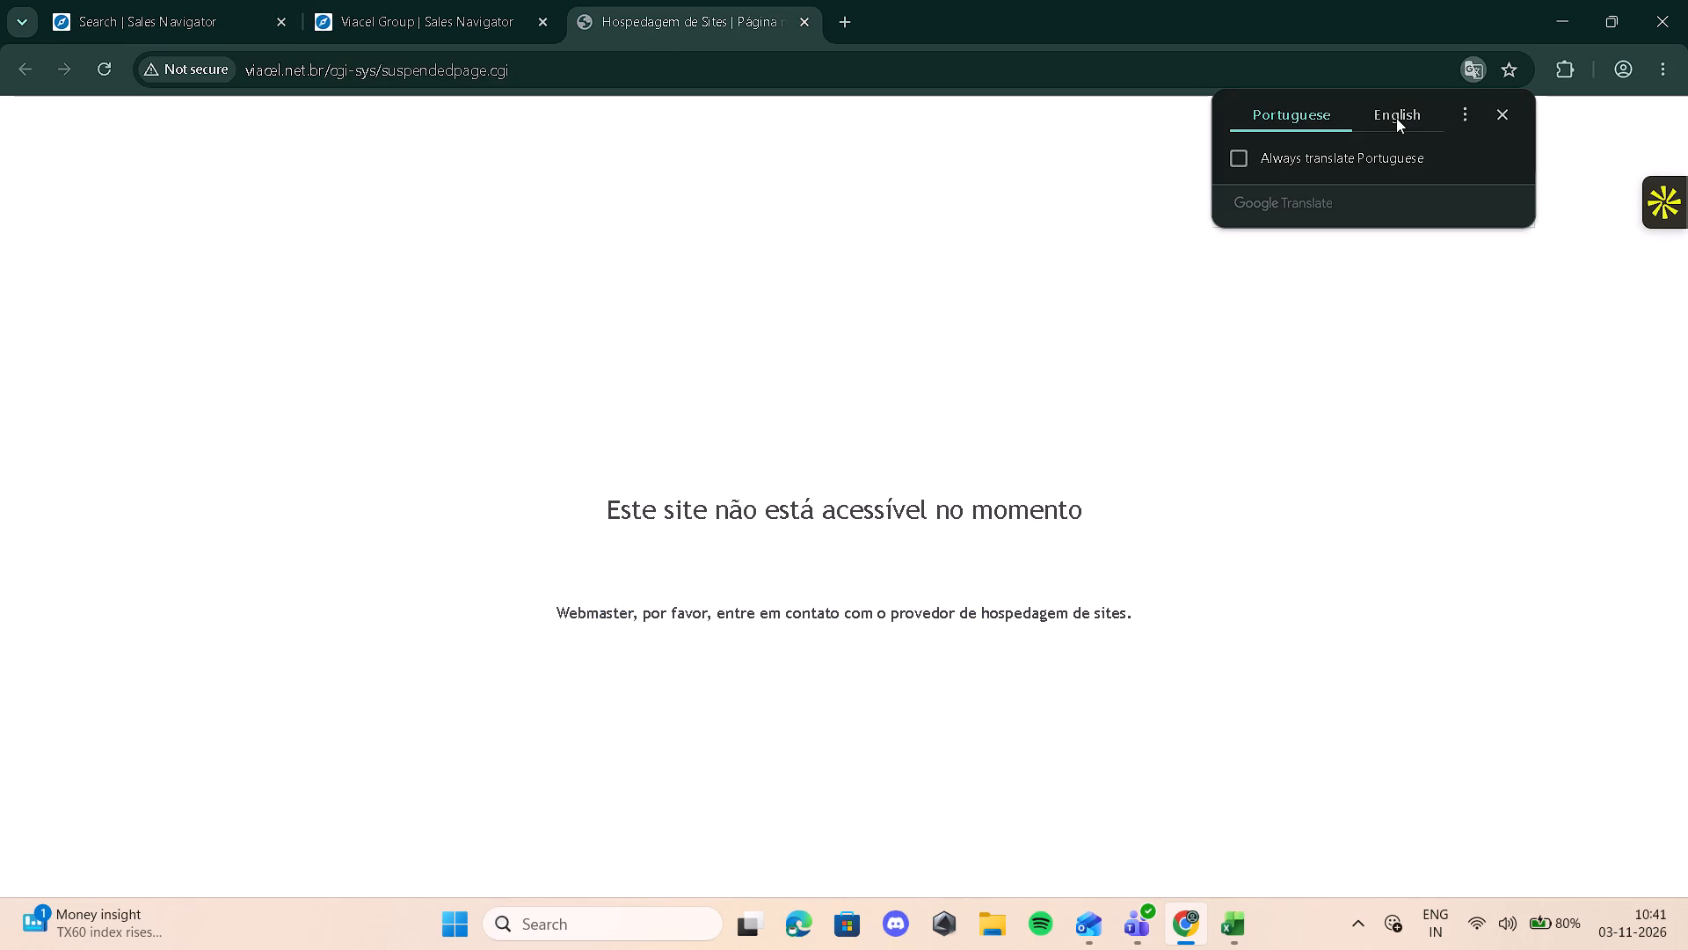
click(1510, 120)
click(104, 0)
click(391, 0)
click(615, 0)
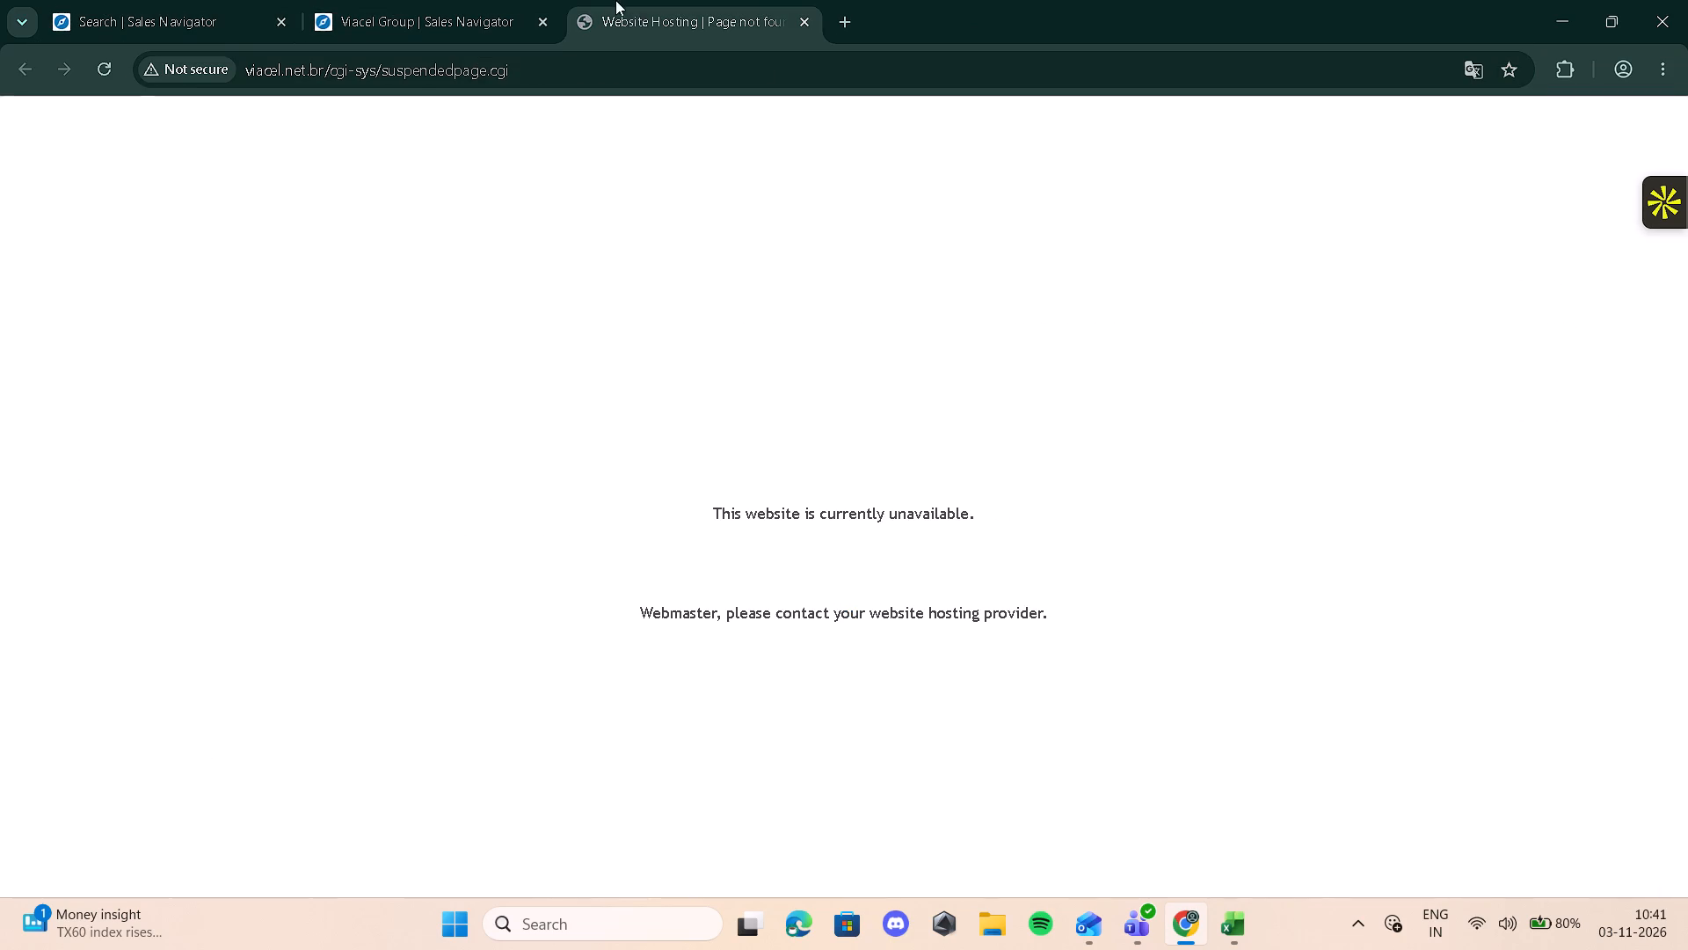
click(1352, 910)
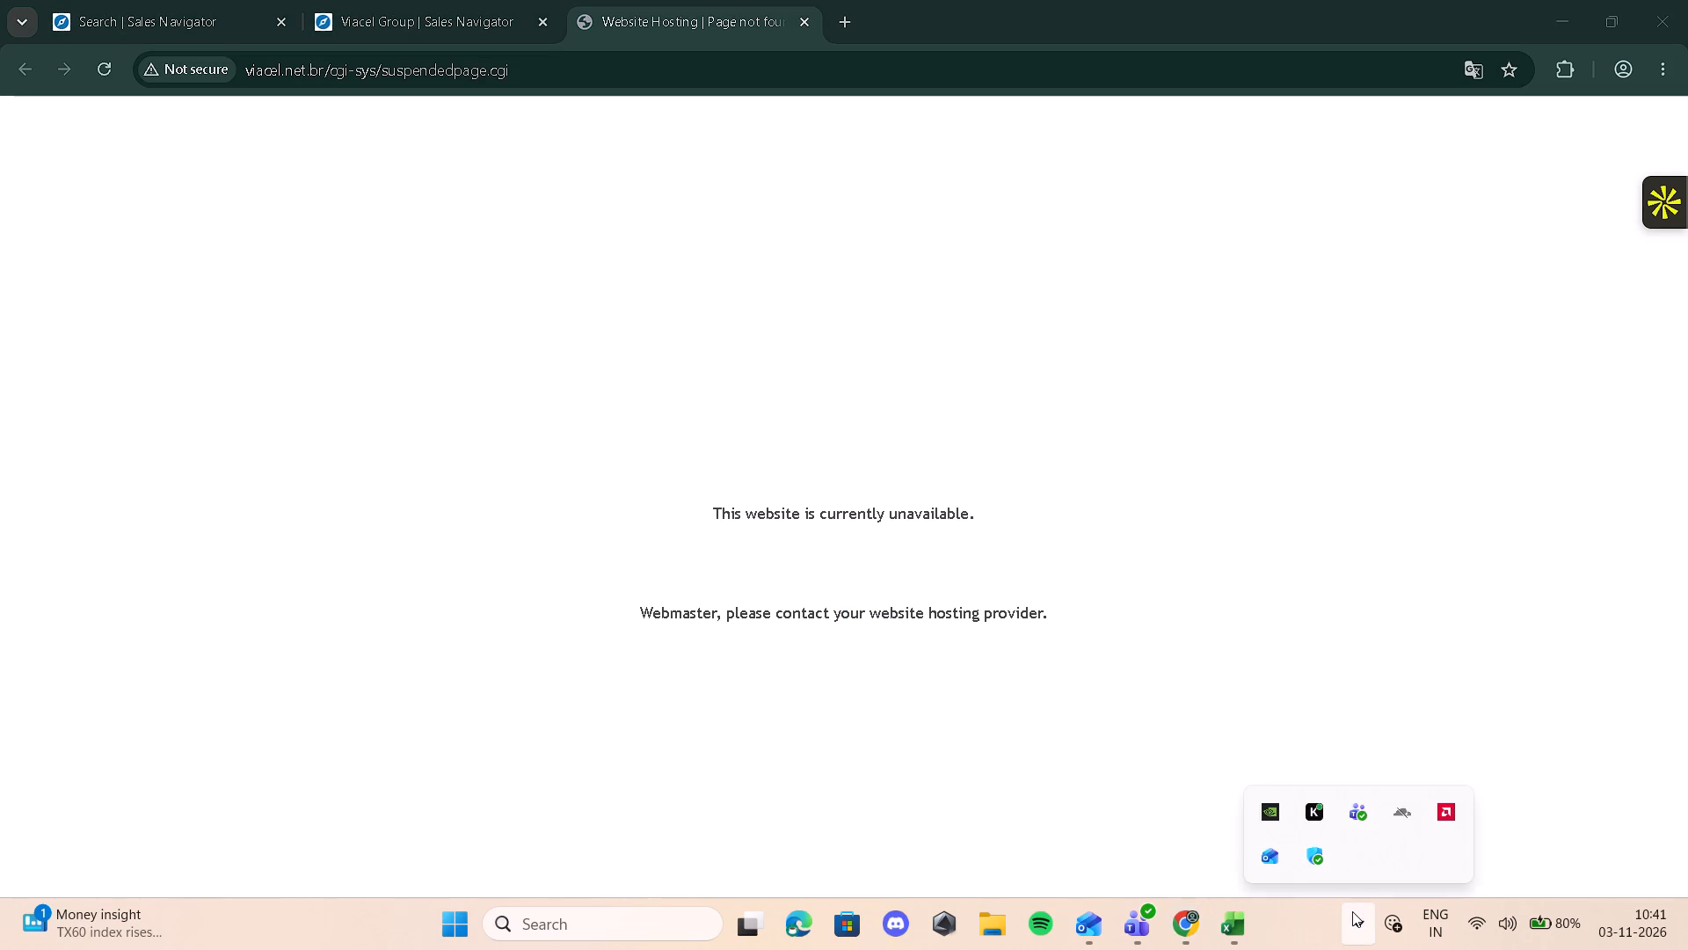
click(1352, 911)
click(434, 4)
click(164, 0)
click(418, 0)
click(706, 0)
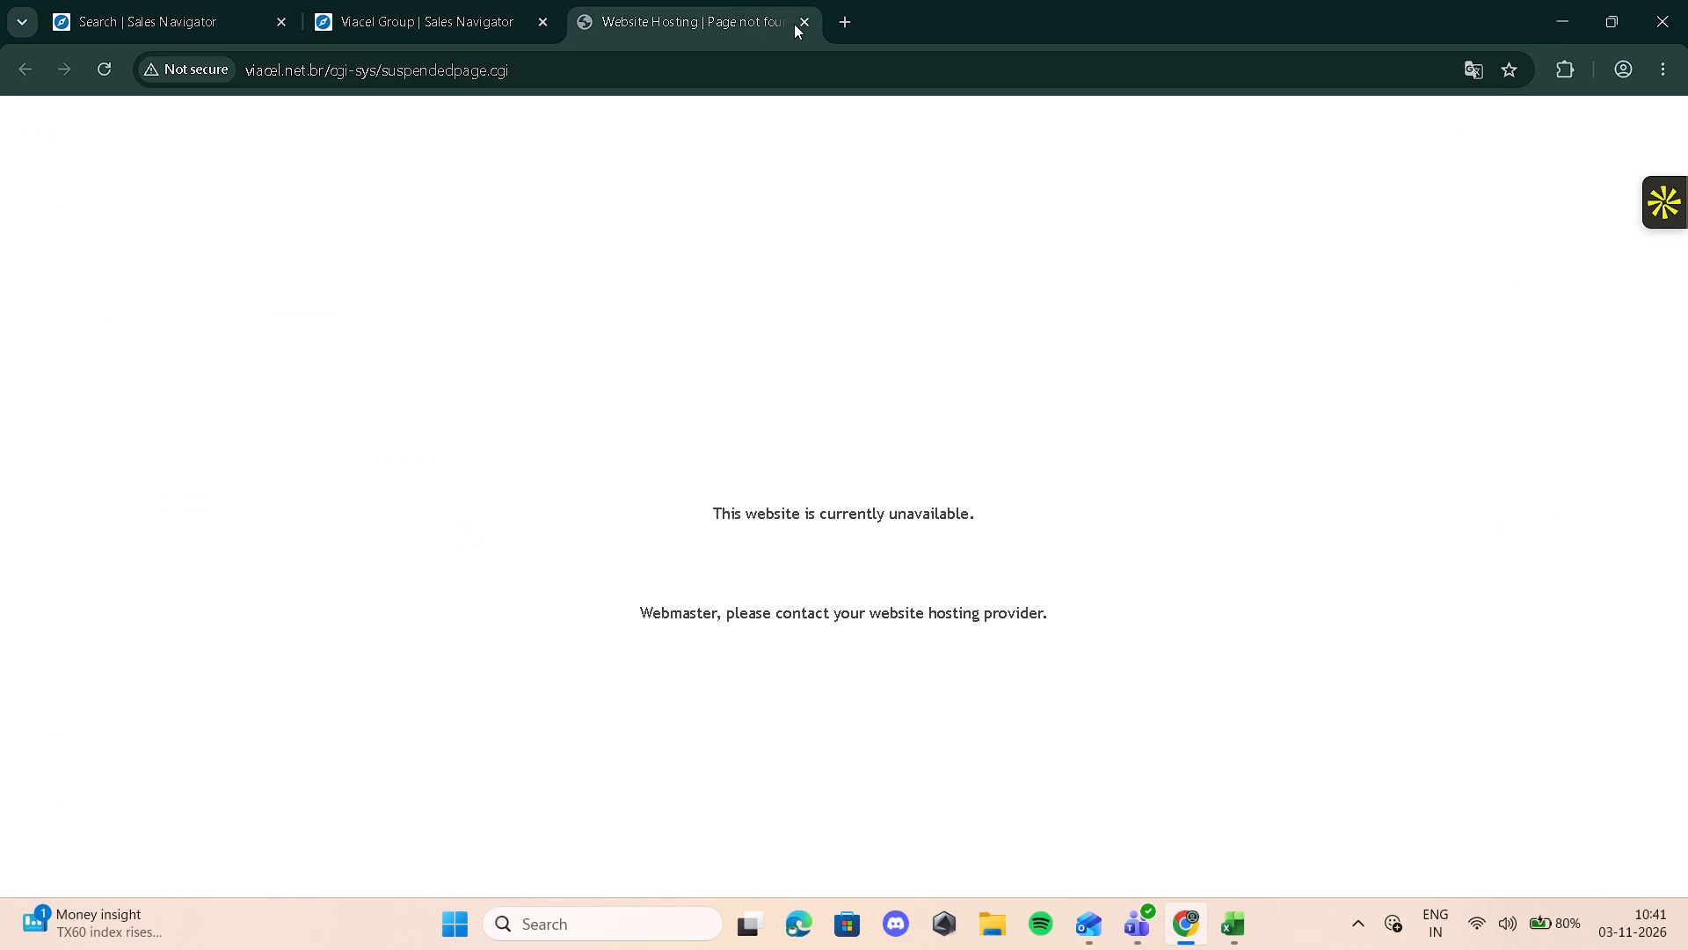
click(796, 24)
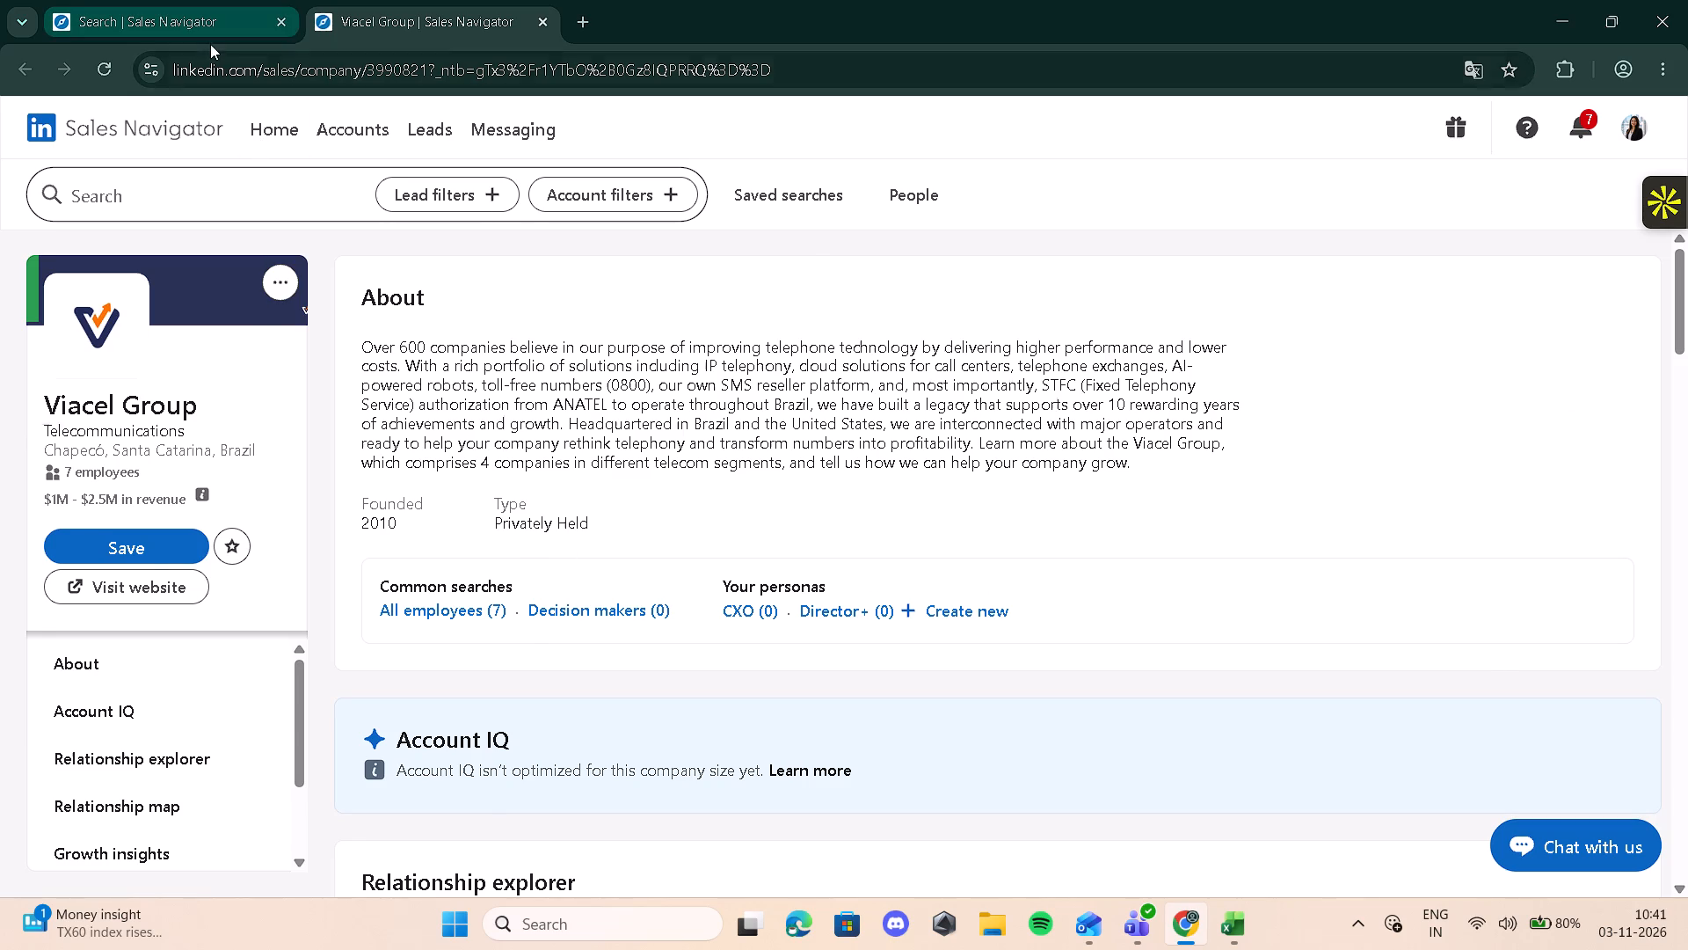
Check the Viacel website once more in a new tab, and close both it and the company's account page.
click(210, 44)
double_click(432, 47)
right_click(164, 584)
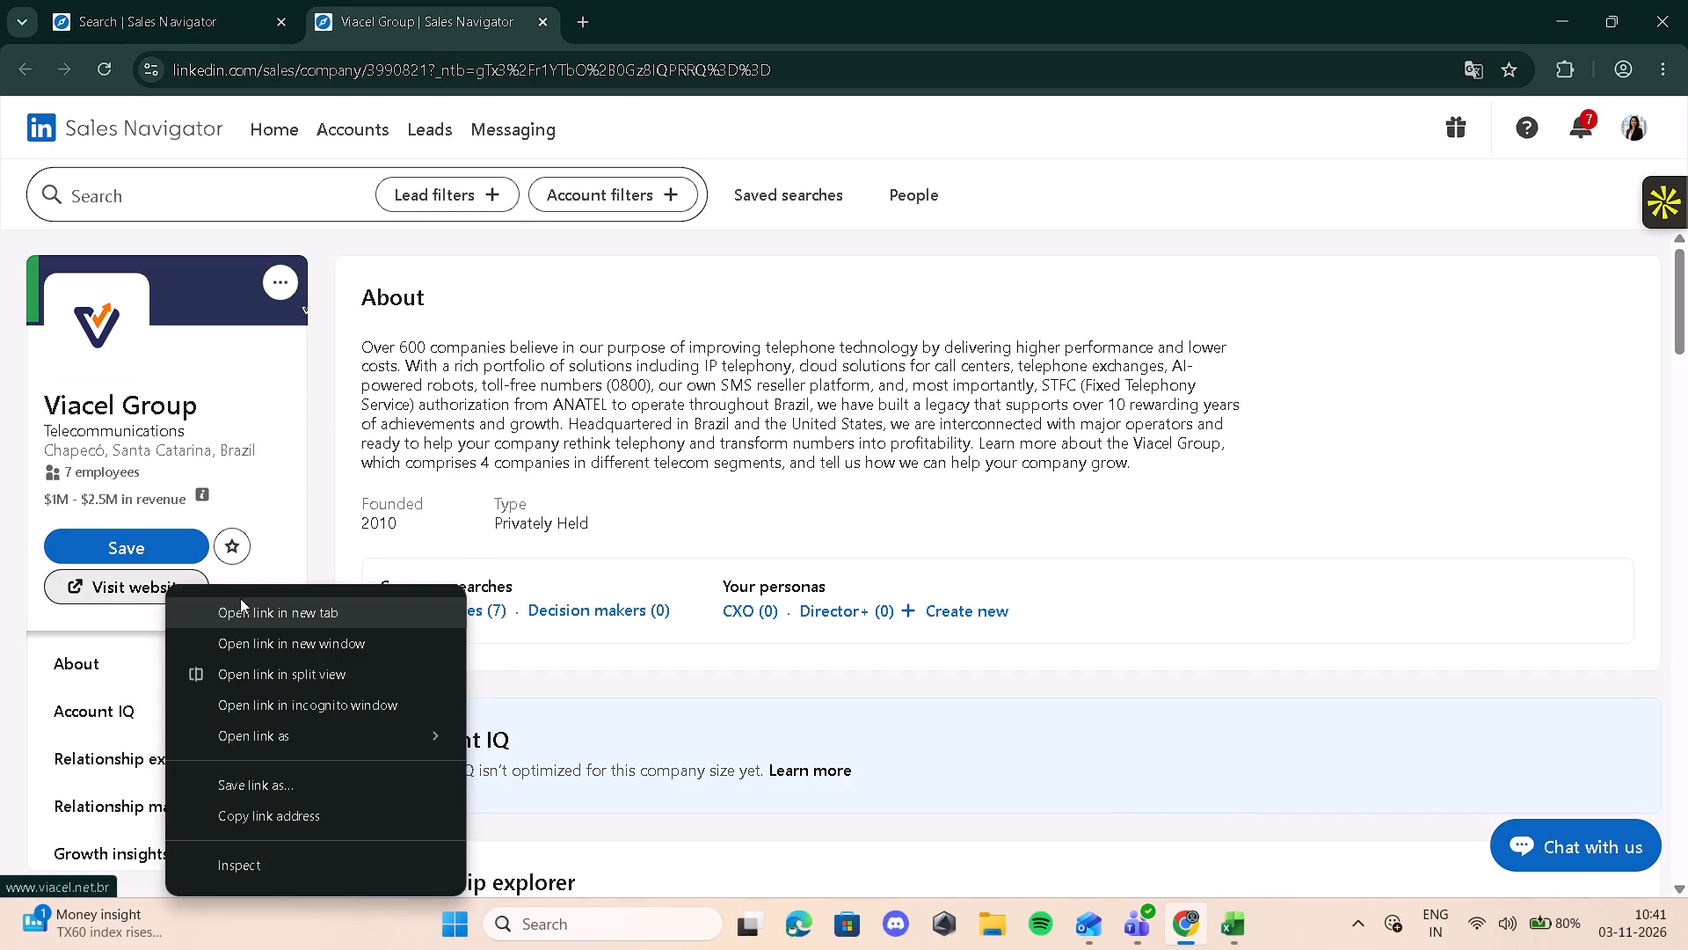
click(240, 598)
click(186, 0)
click(427, 0)
click(713, 0)
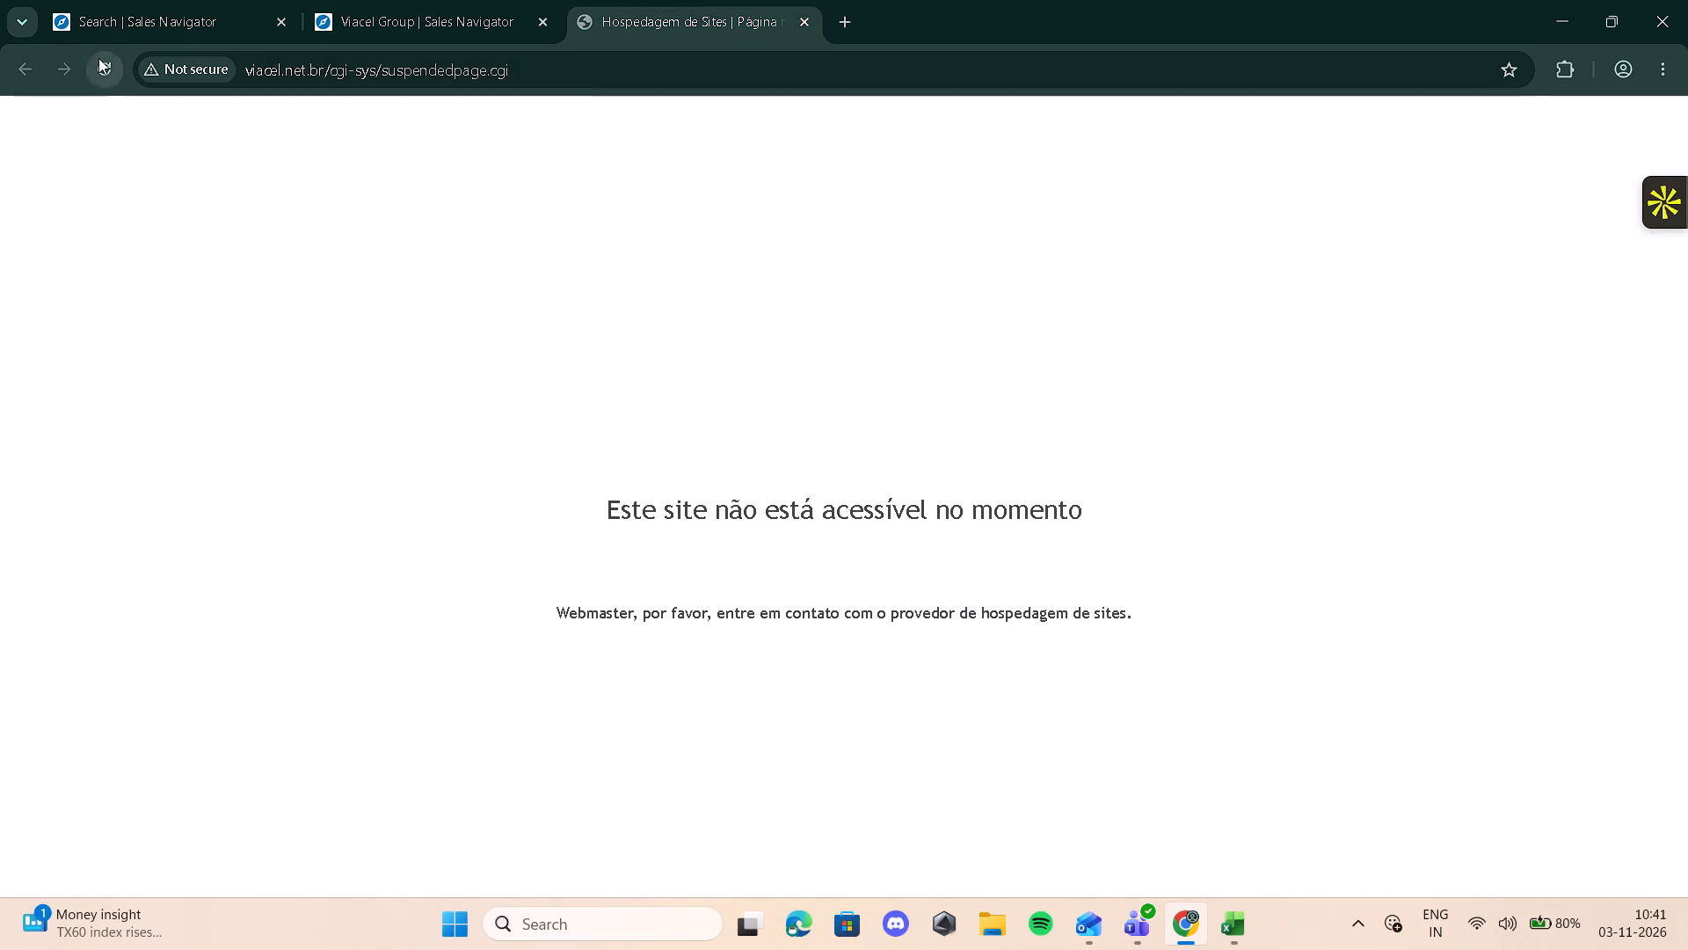
click(165, 4)
click(410, 0)
click(658, 0)
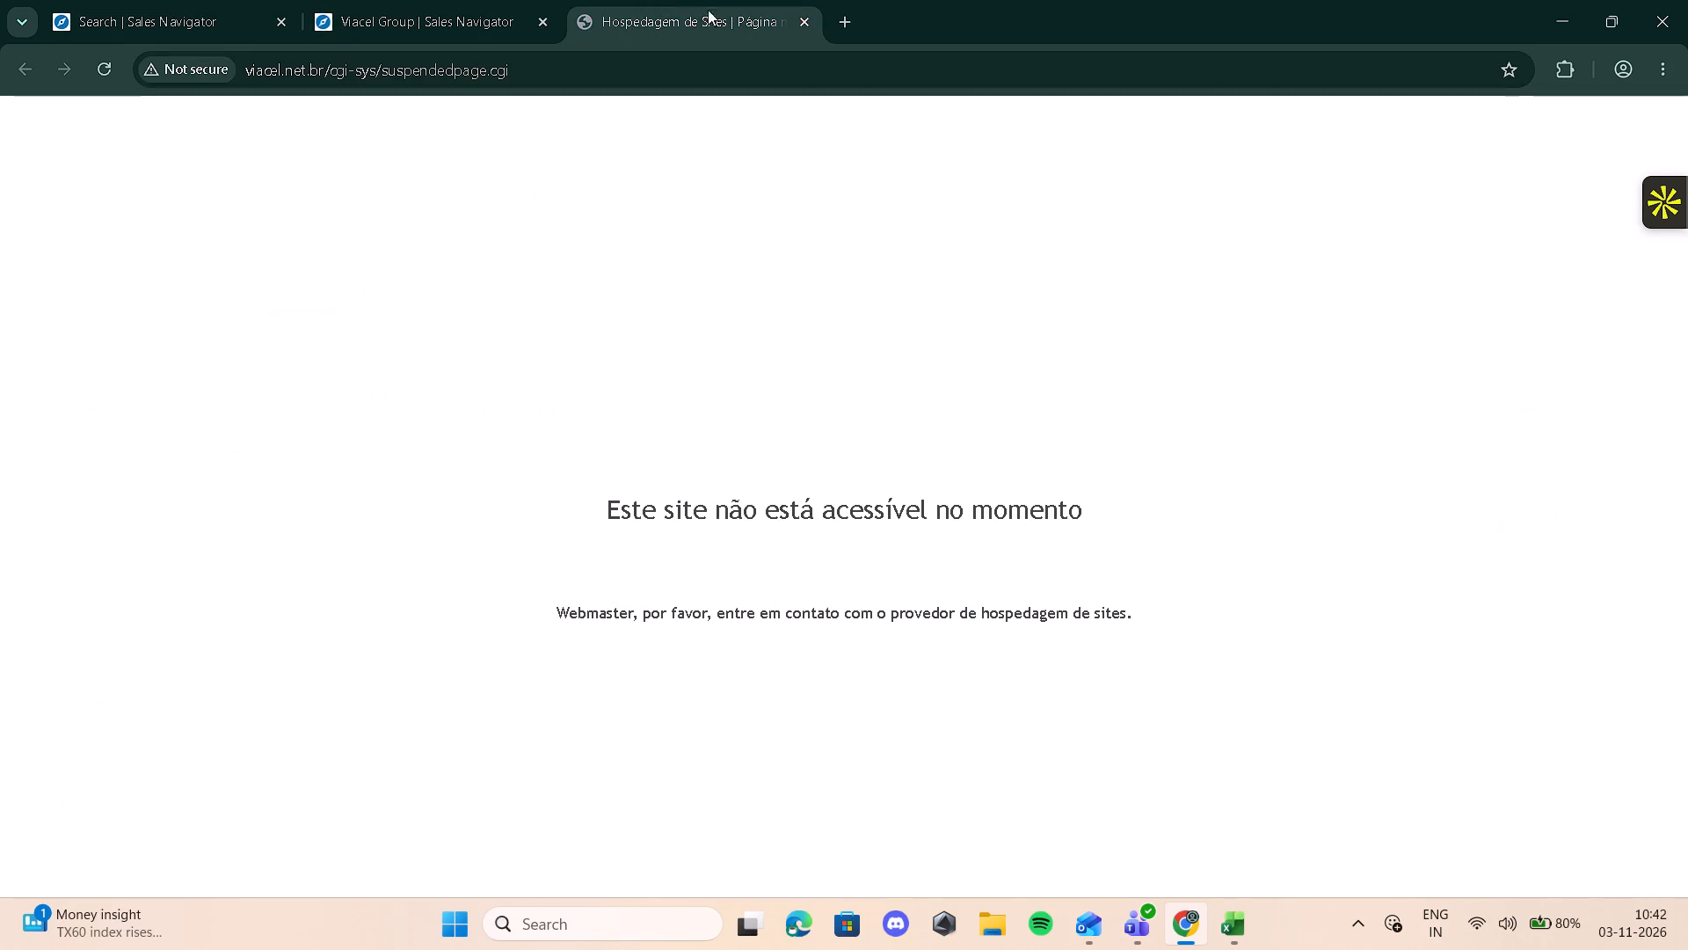
click(808, 24)
click(542, 22)
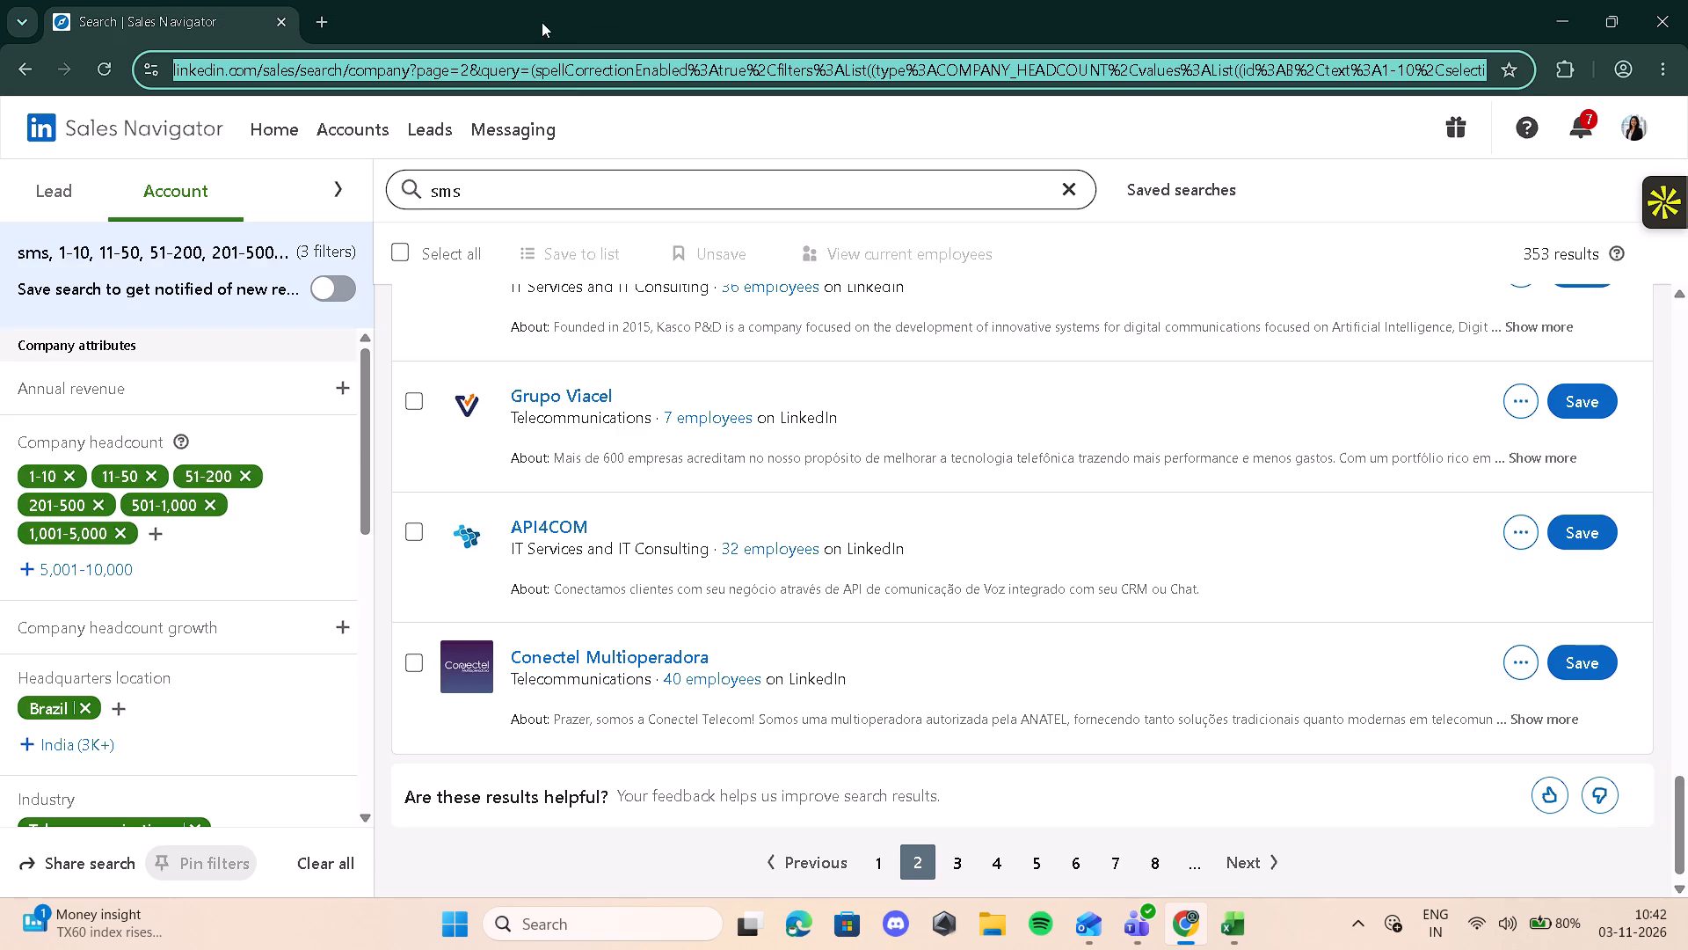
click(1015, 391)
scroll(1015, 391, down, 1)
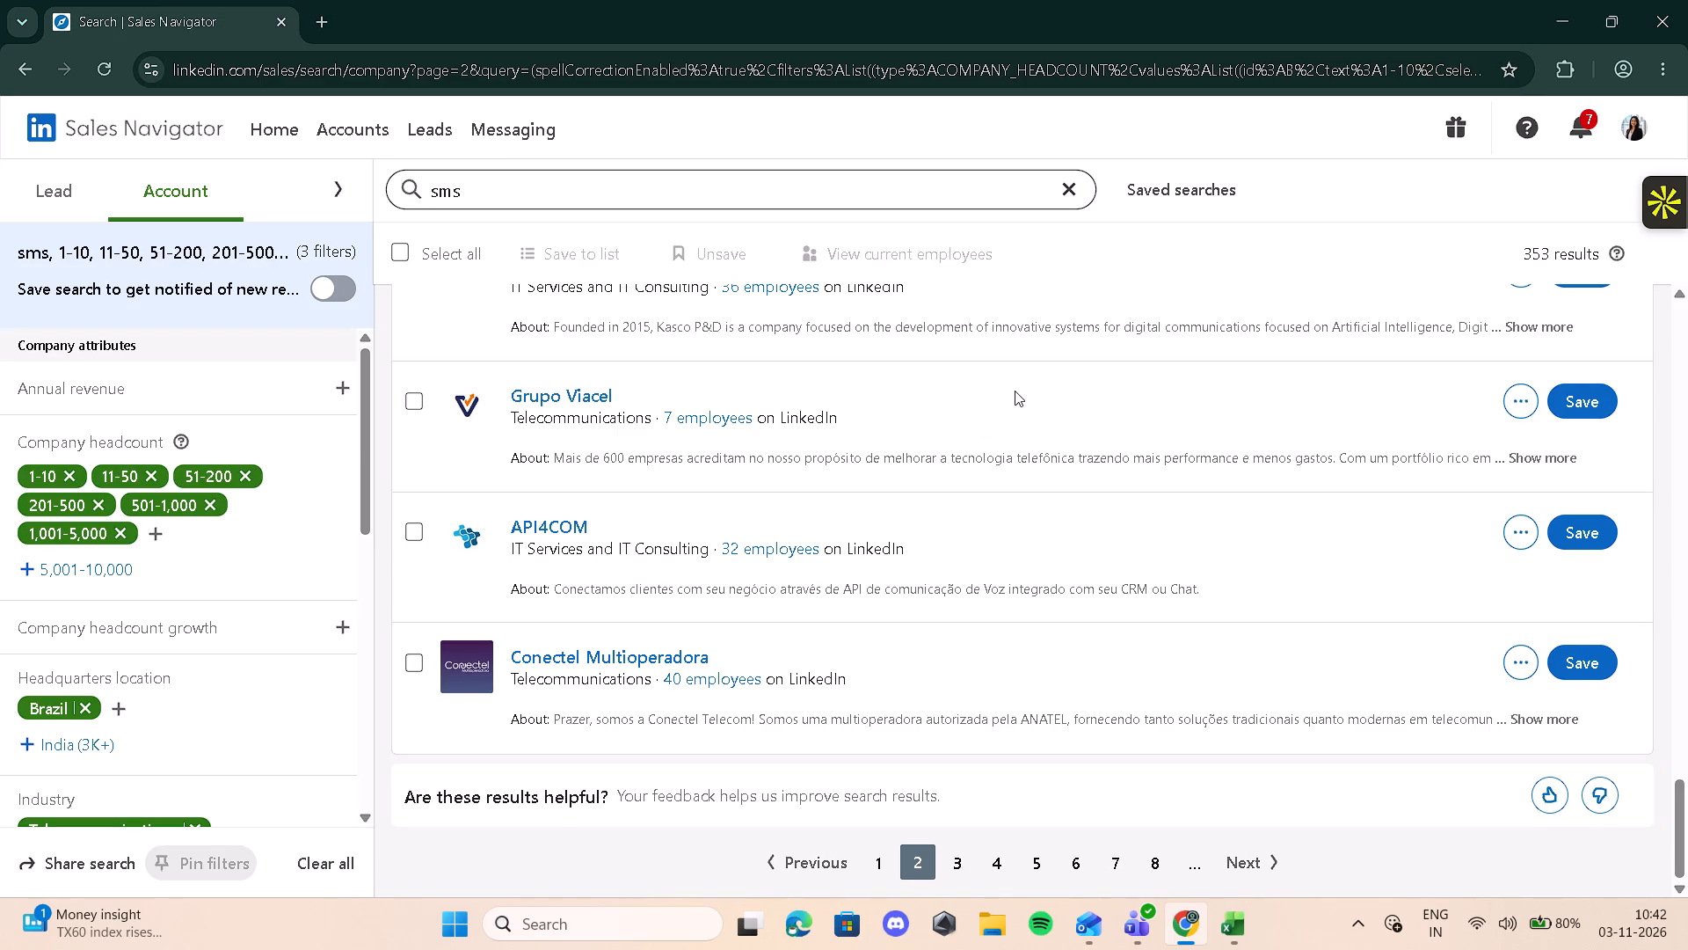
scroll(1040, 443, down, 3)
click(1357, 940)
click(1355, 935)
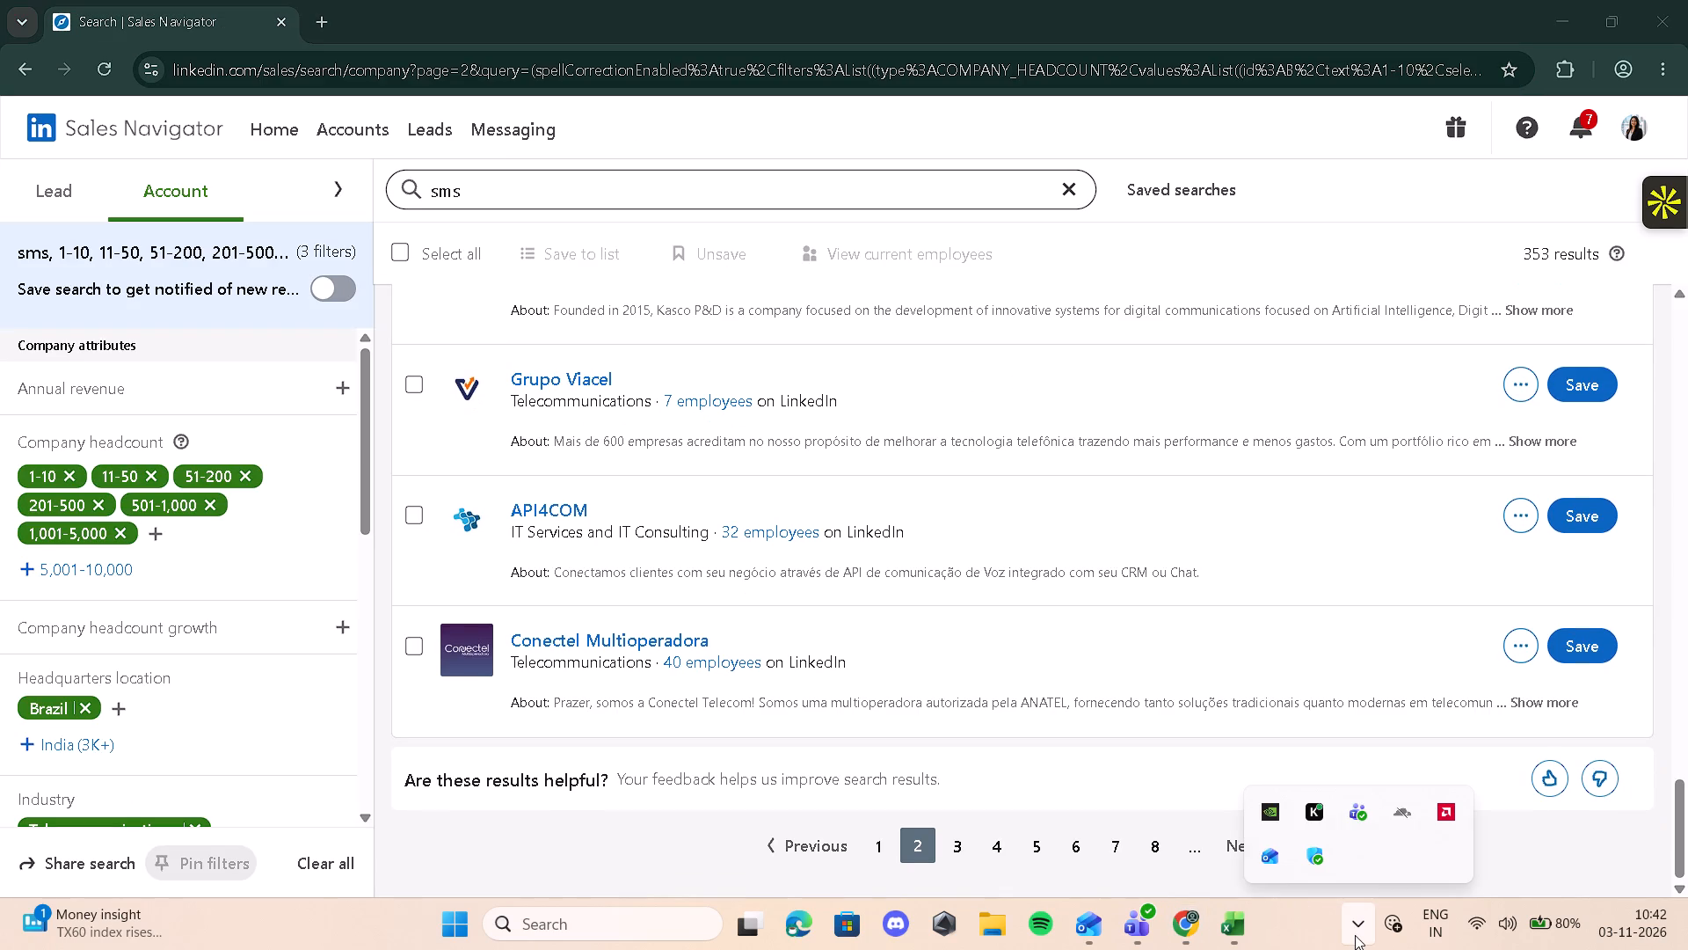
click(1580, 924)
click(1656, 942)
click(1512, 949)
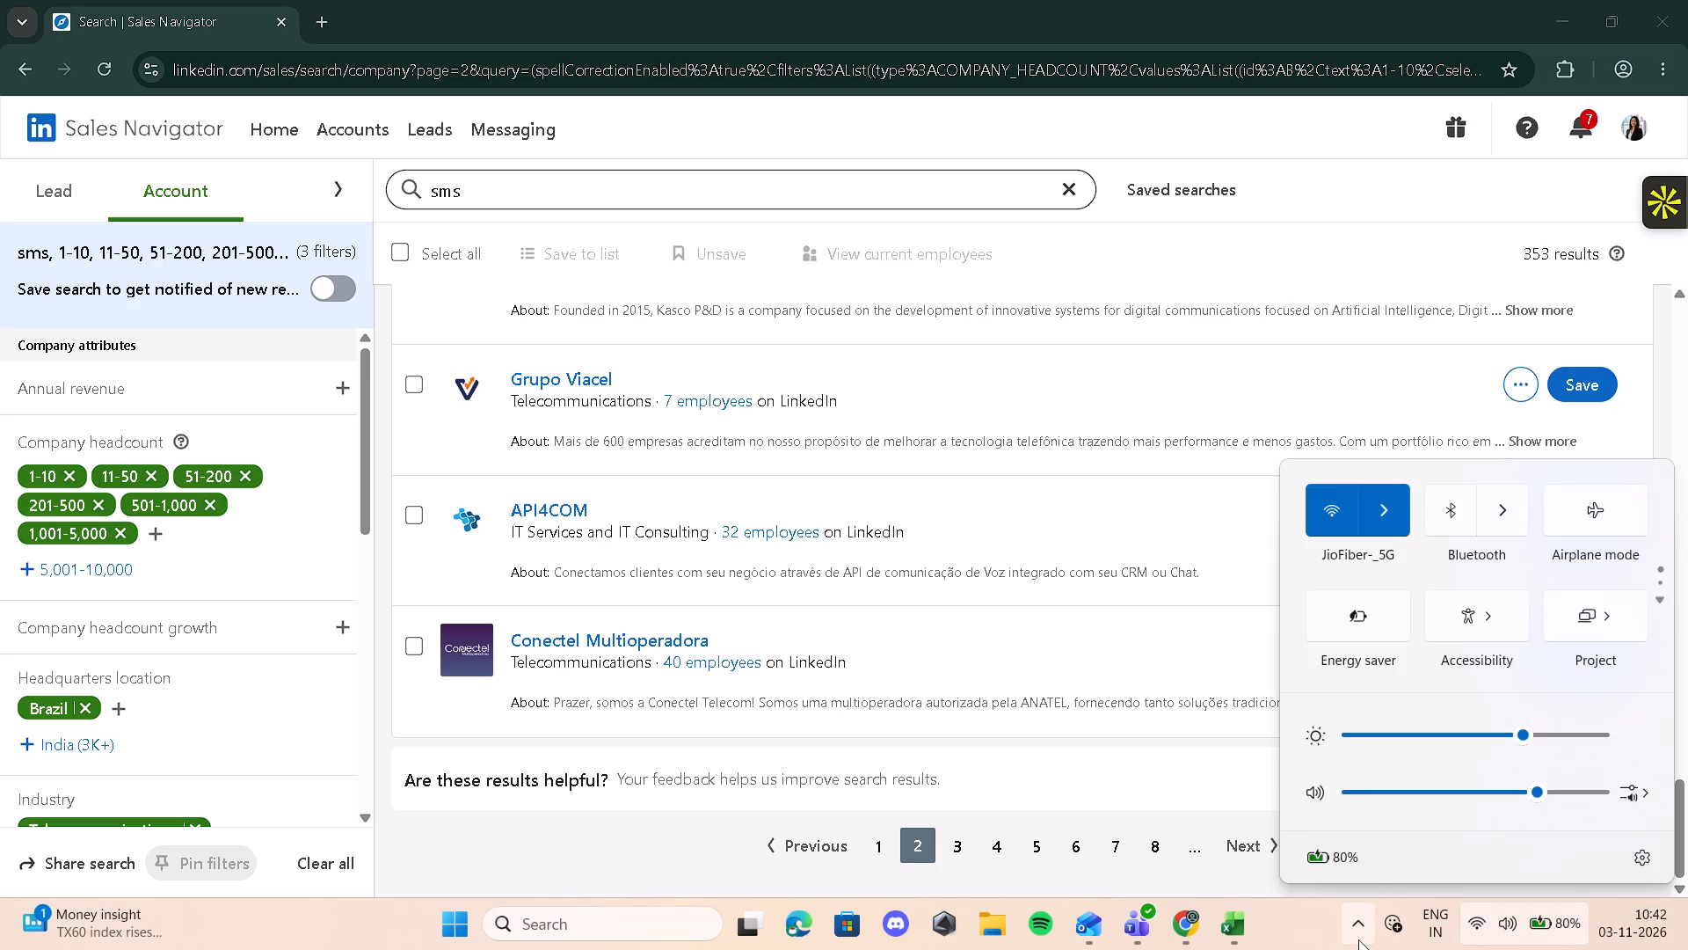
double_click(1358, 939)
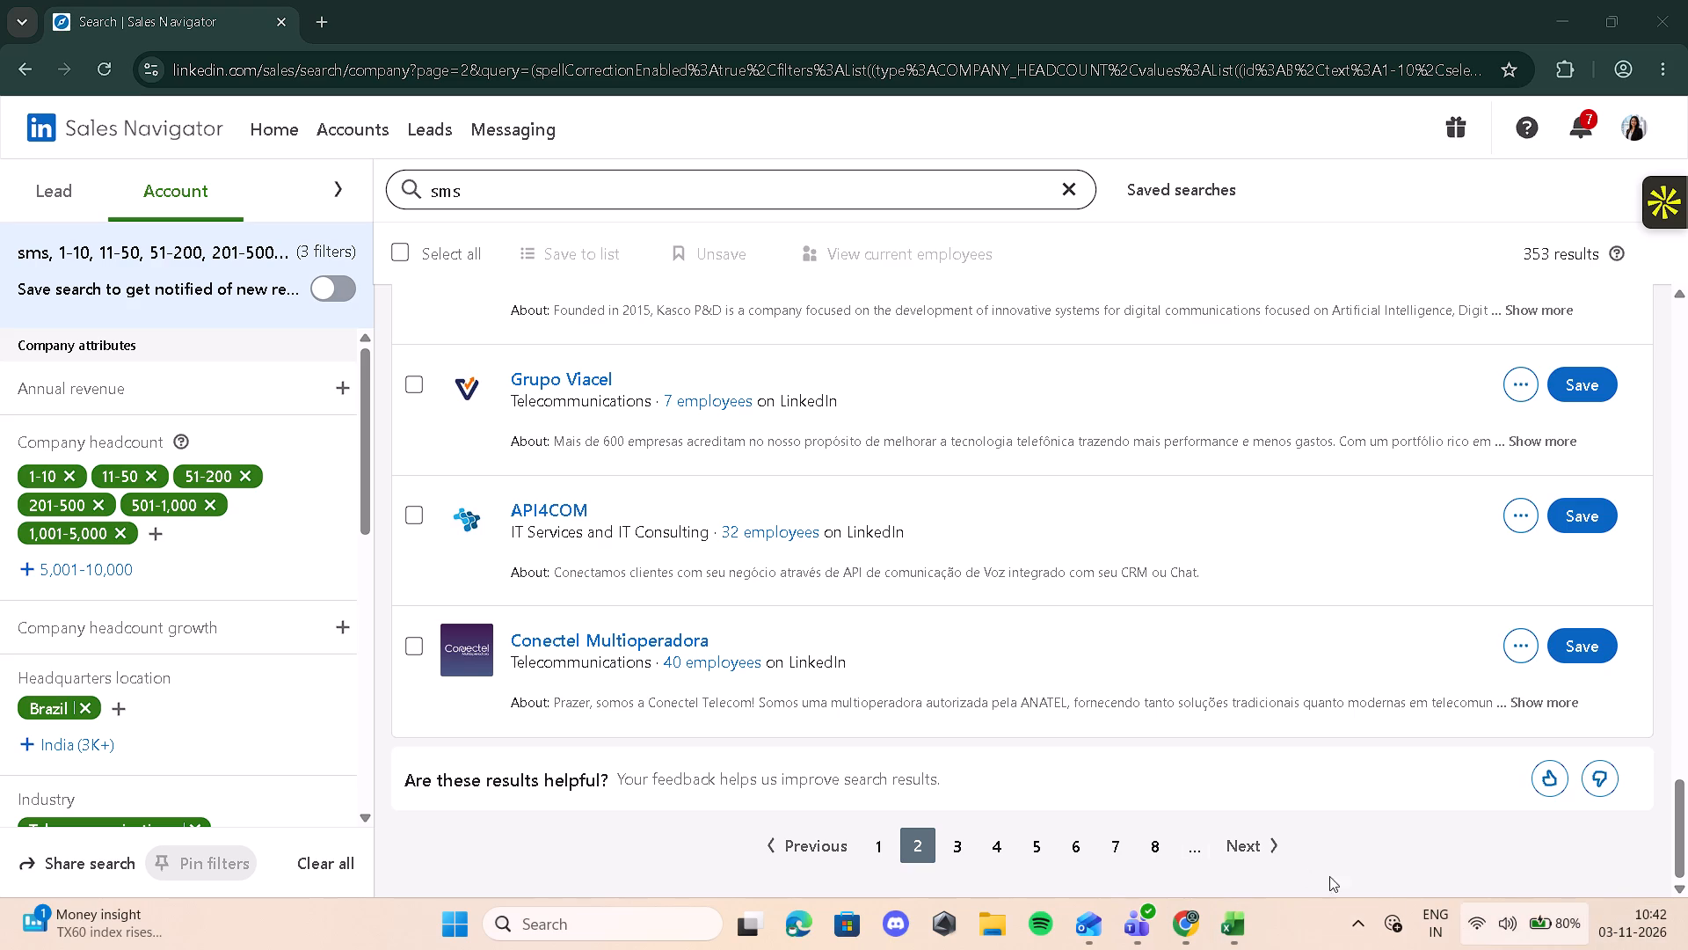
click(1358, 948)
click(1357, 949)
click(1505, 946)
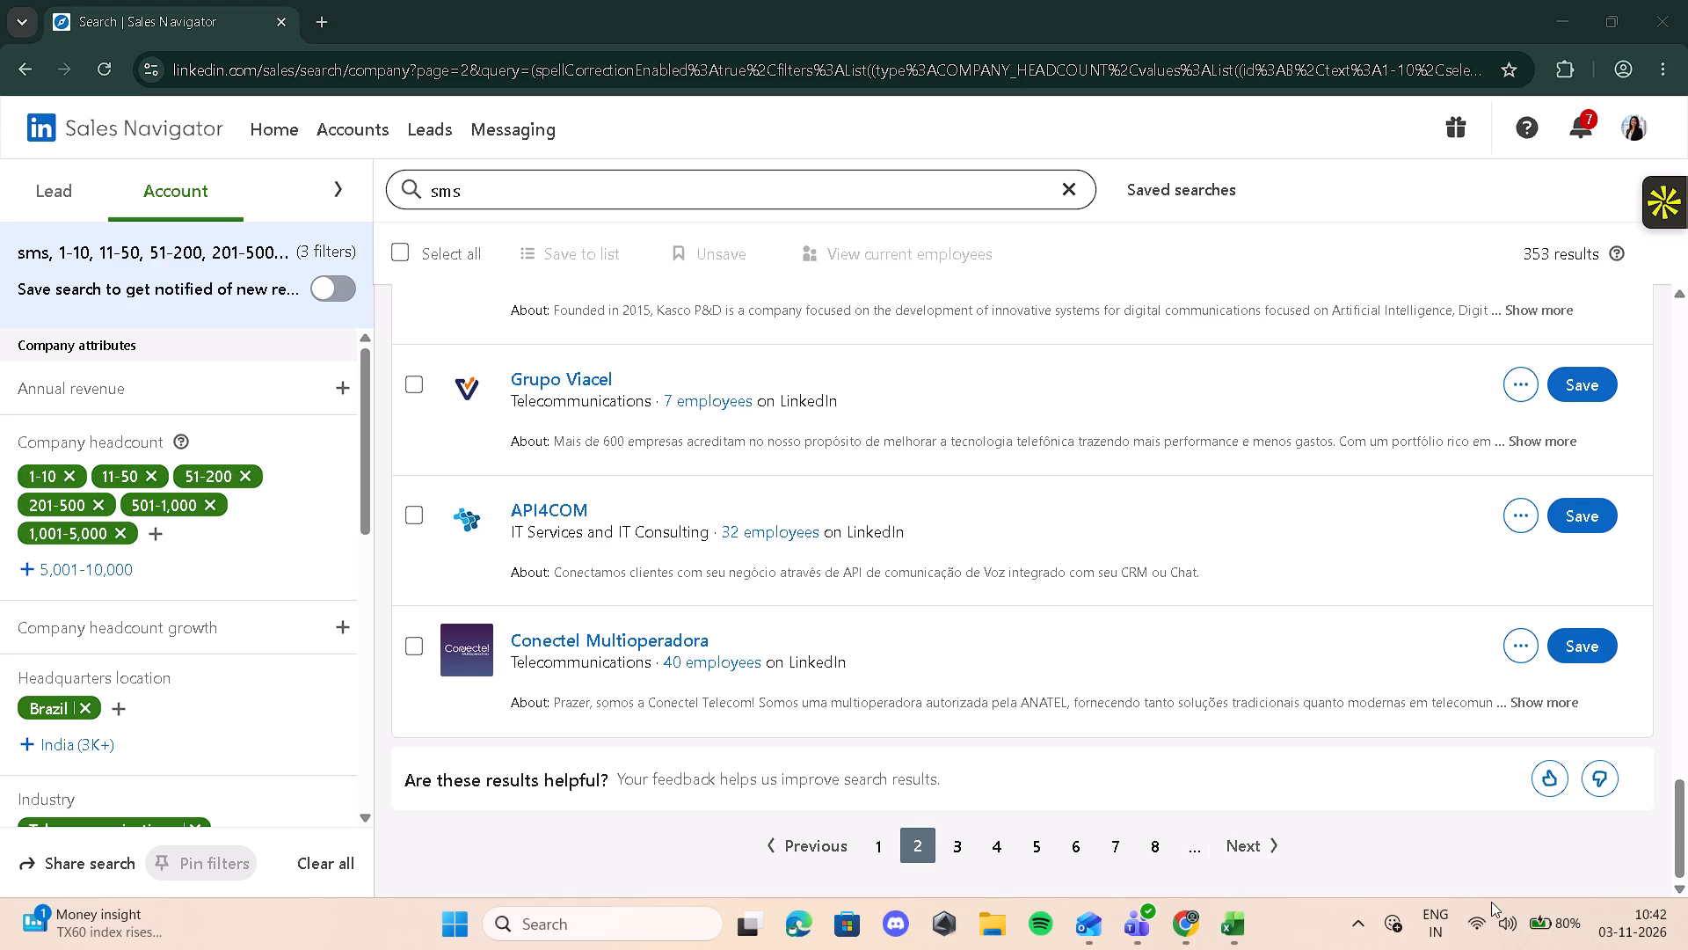
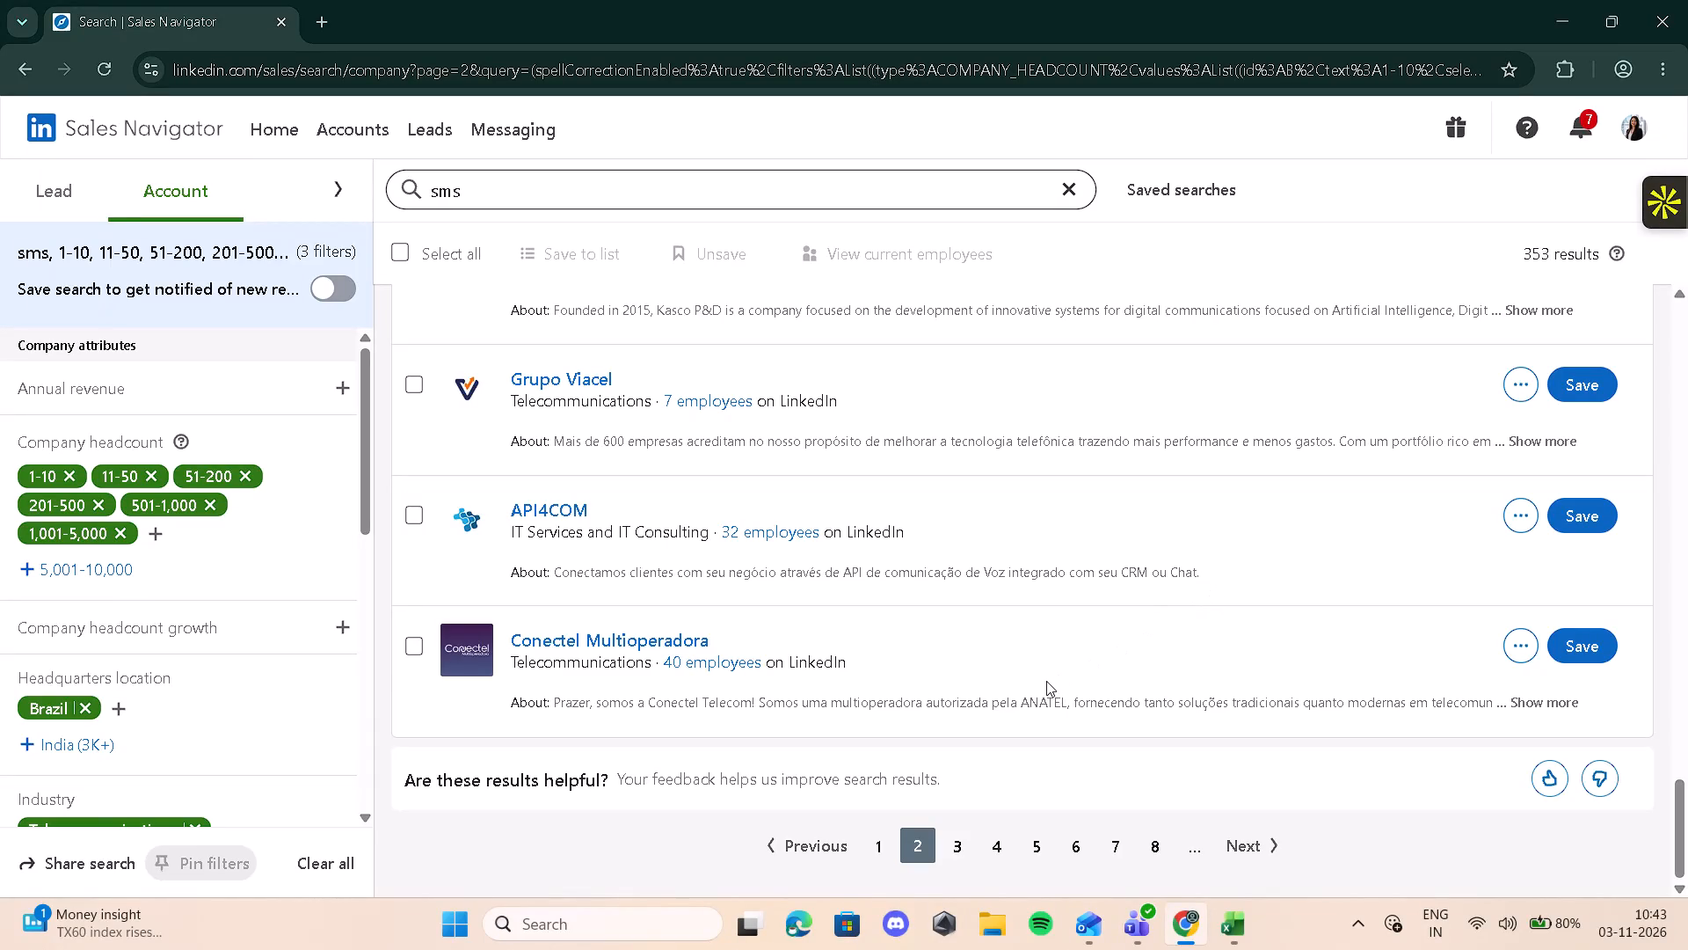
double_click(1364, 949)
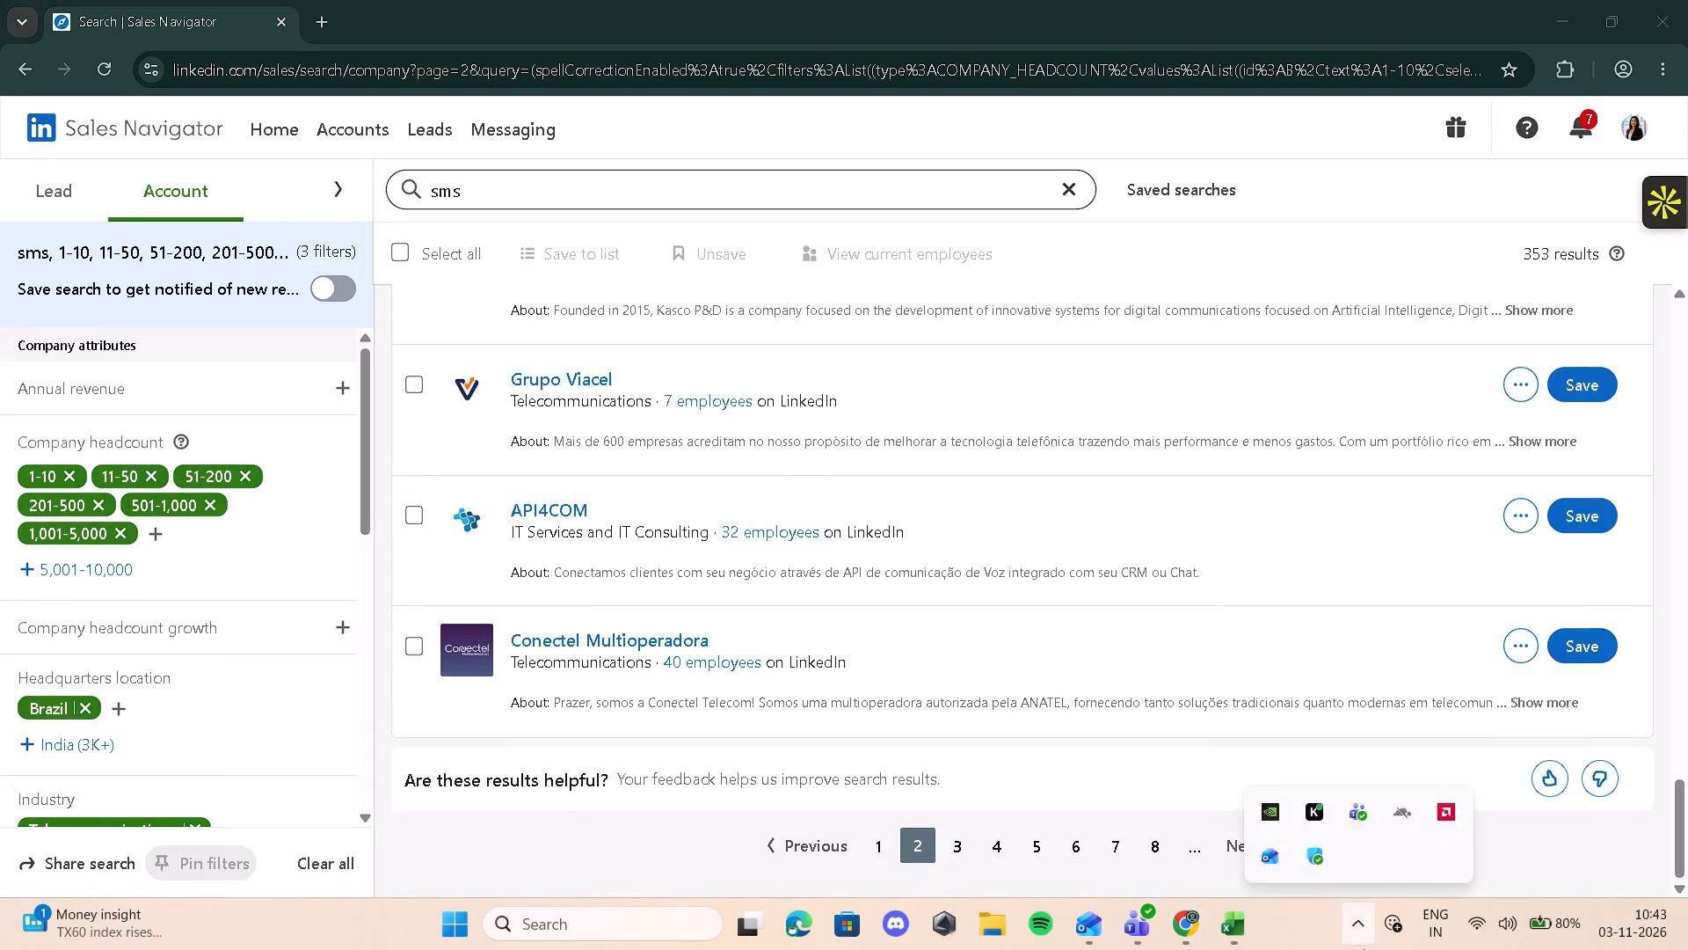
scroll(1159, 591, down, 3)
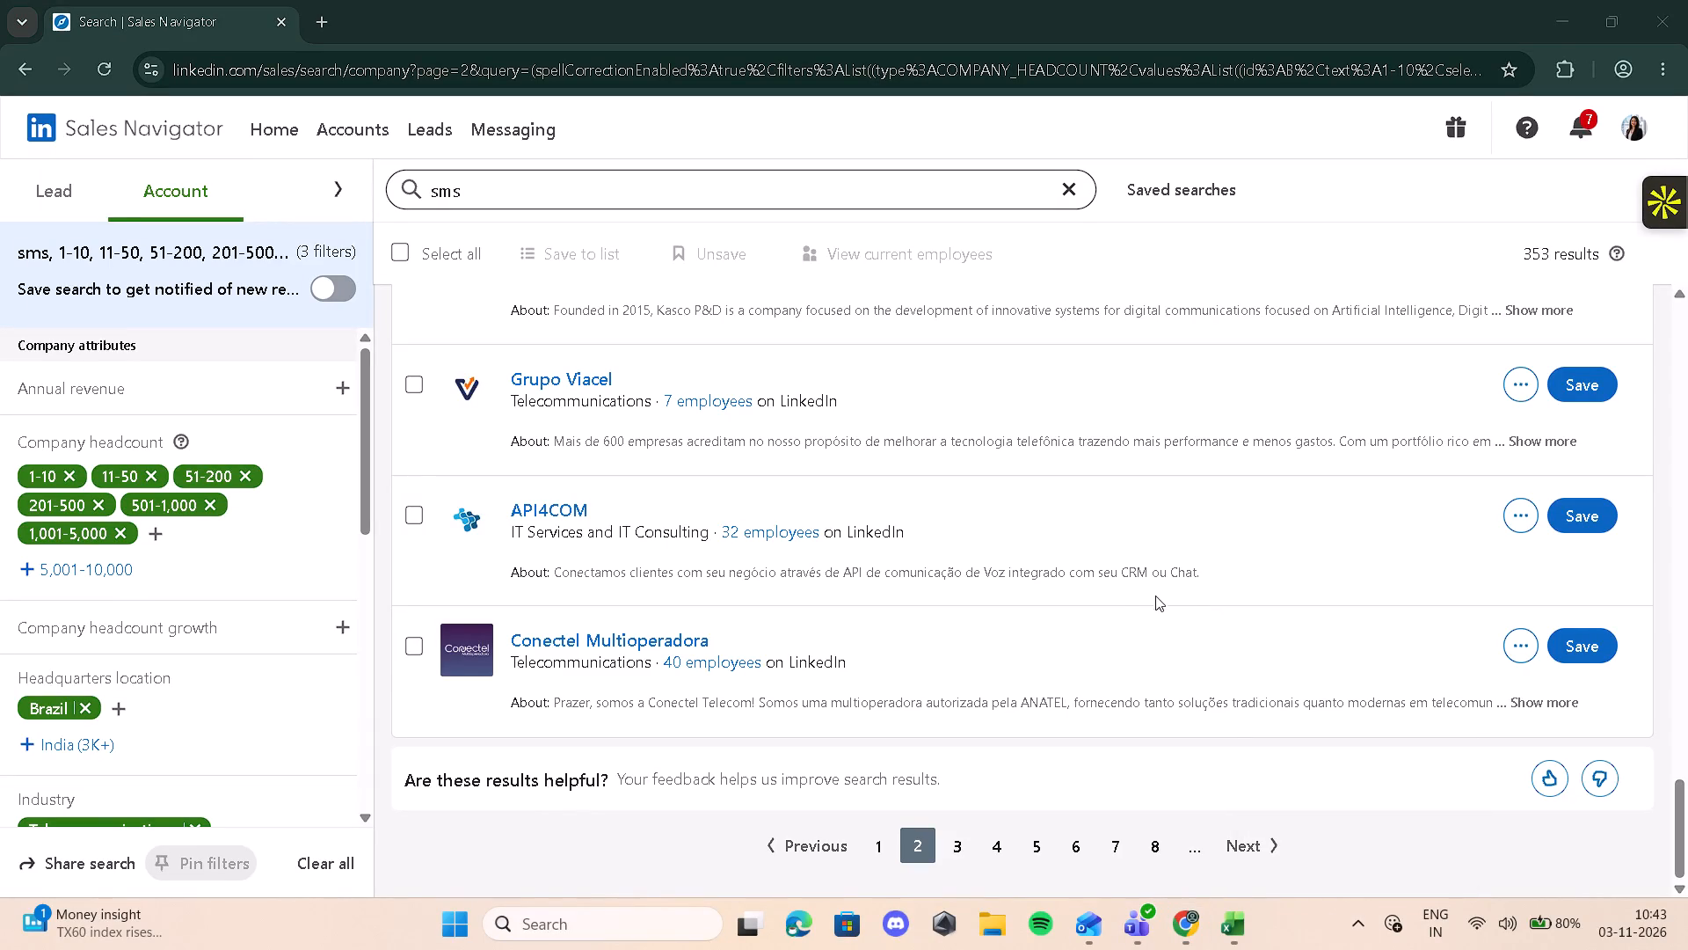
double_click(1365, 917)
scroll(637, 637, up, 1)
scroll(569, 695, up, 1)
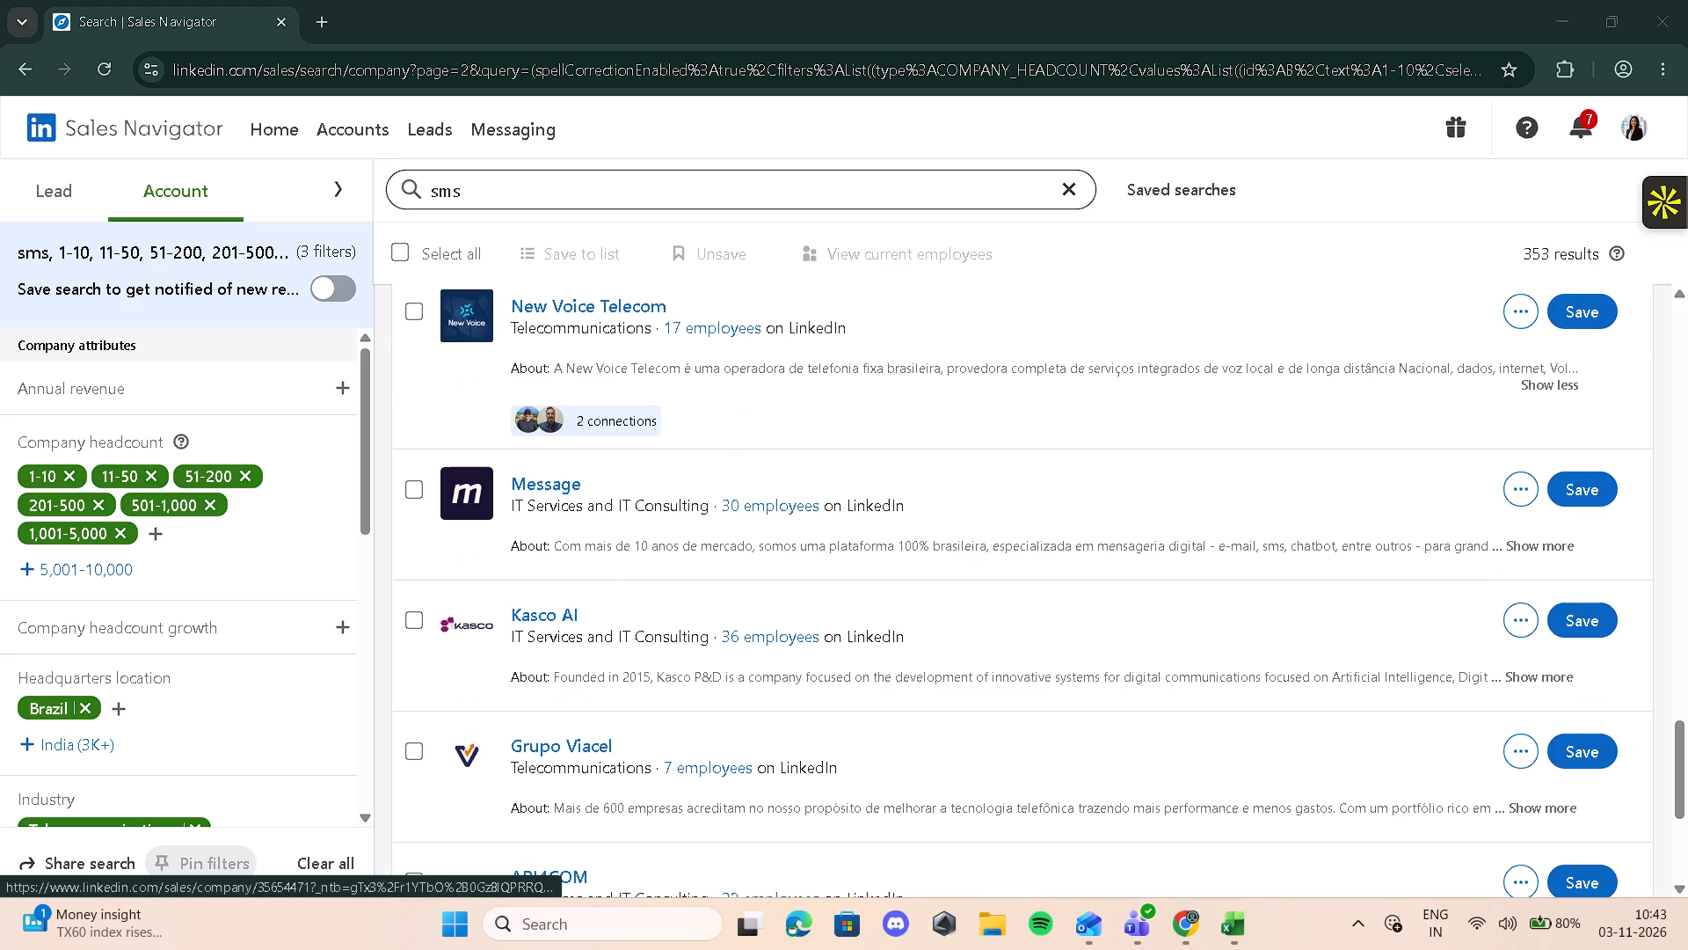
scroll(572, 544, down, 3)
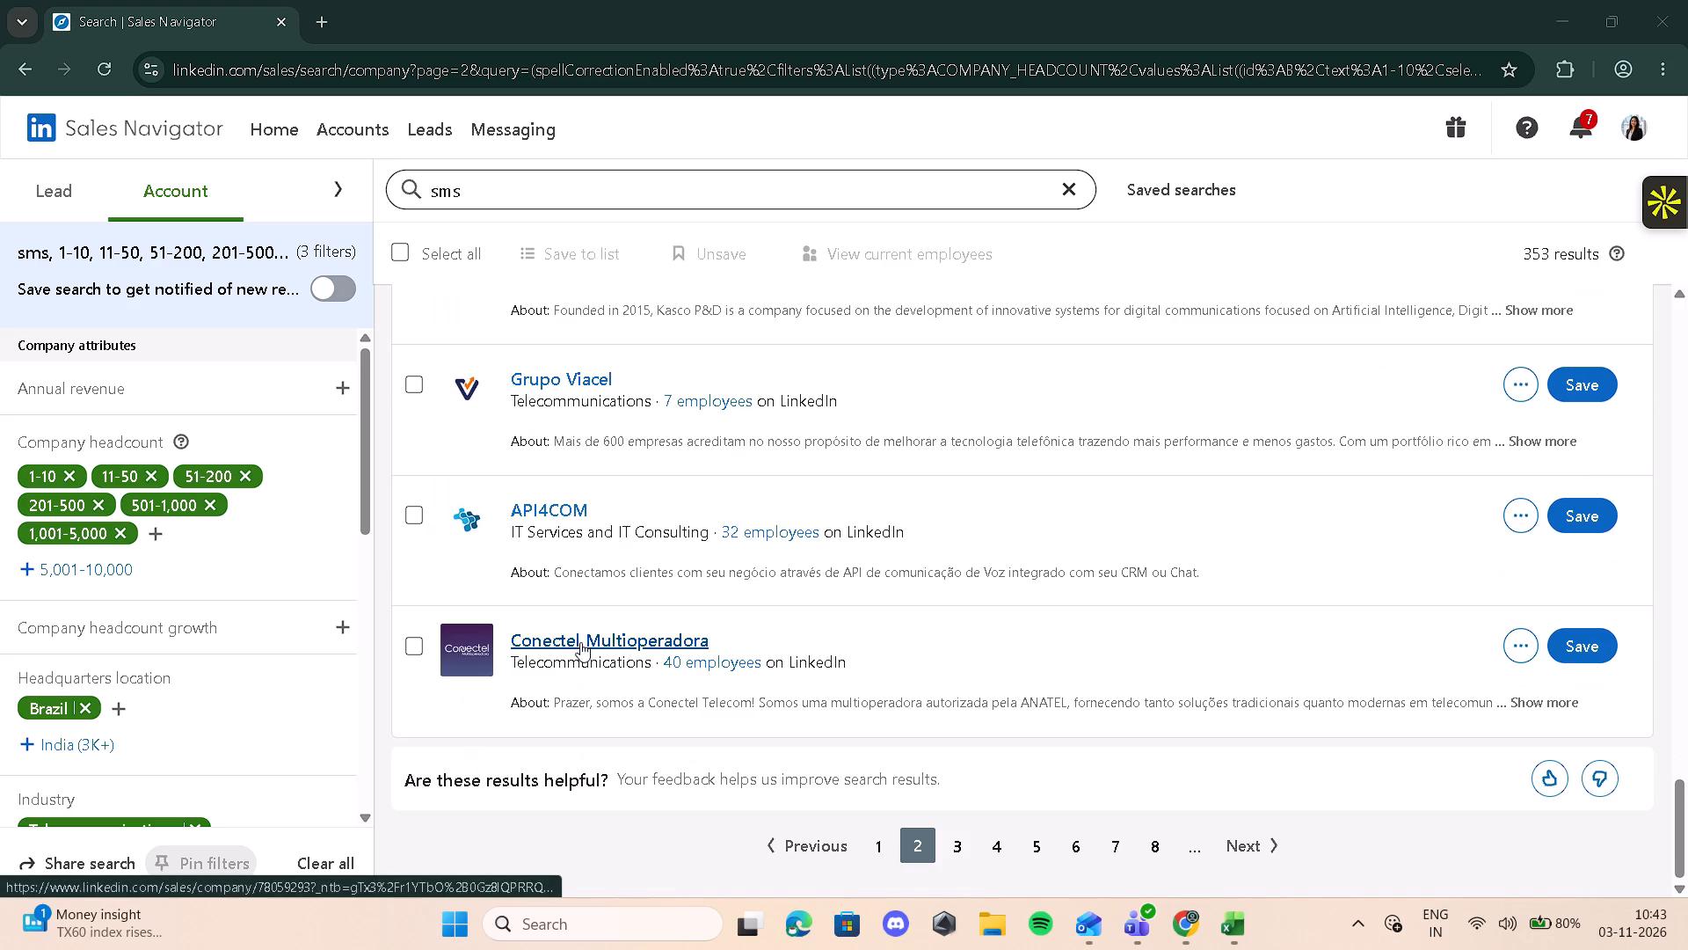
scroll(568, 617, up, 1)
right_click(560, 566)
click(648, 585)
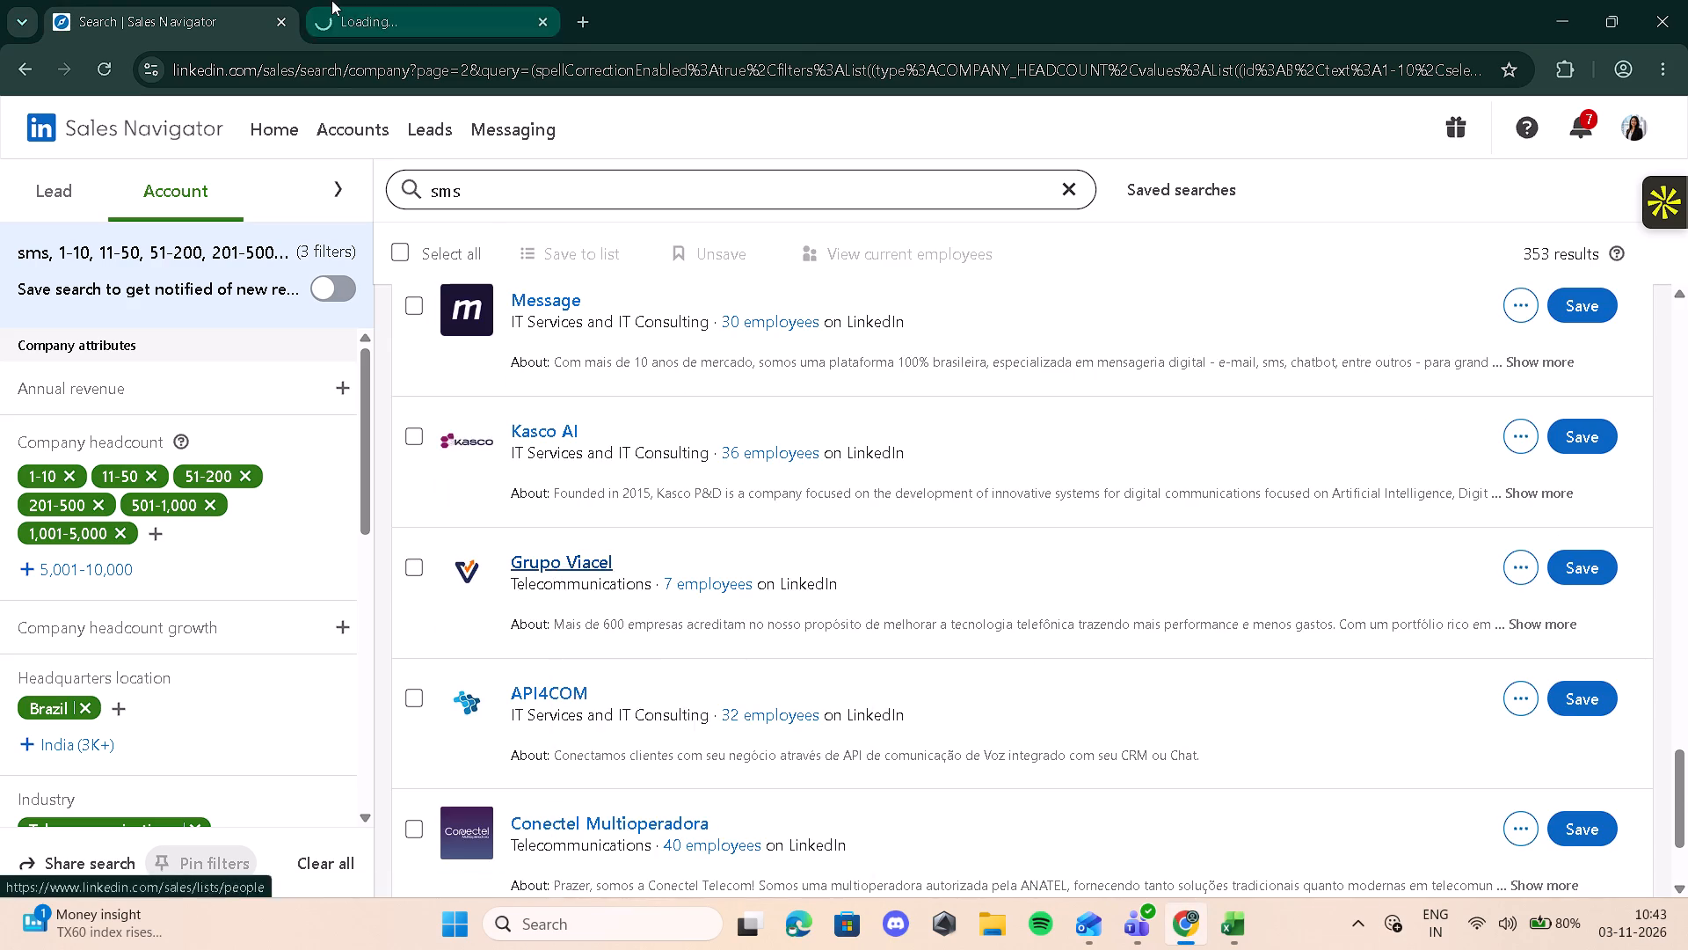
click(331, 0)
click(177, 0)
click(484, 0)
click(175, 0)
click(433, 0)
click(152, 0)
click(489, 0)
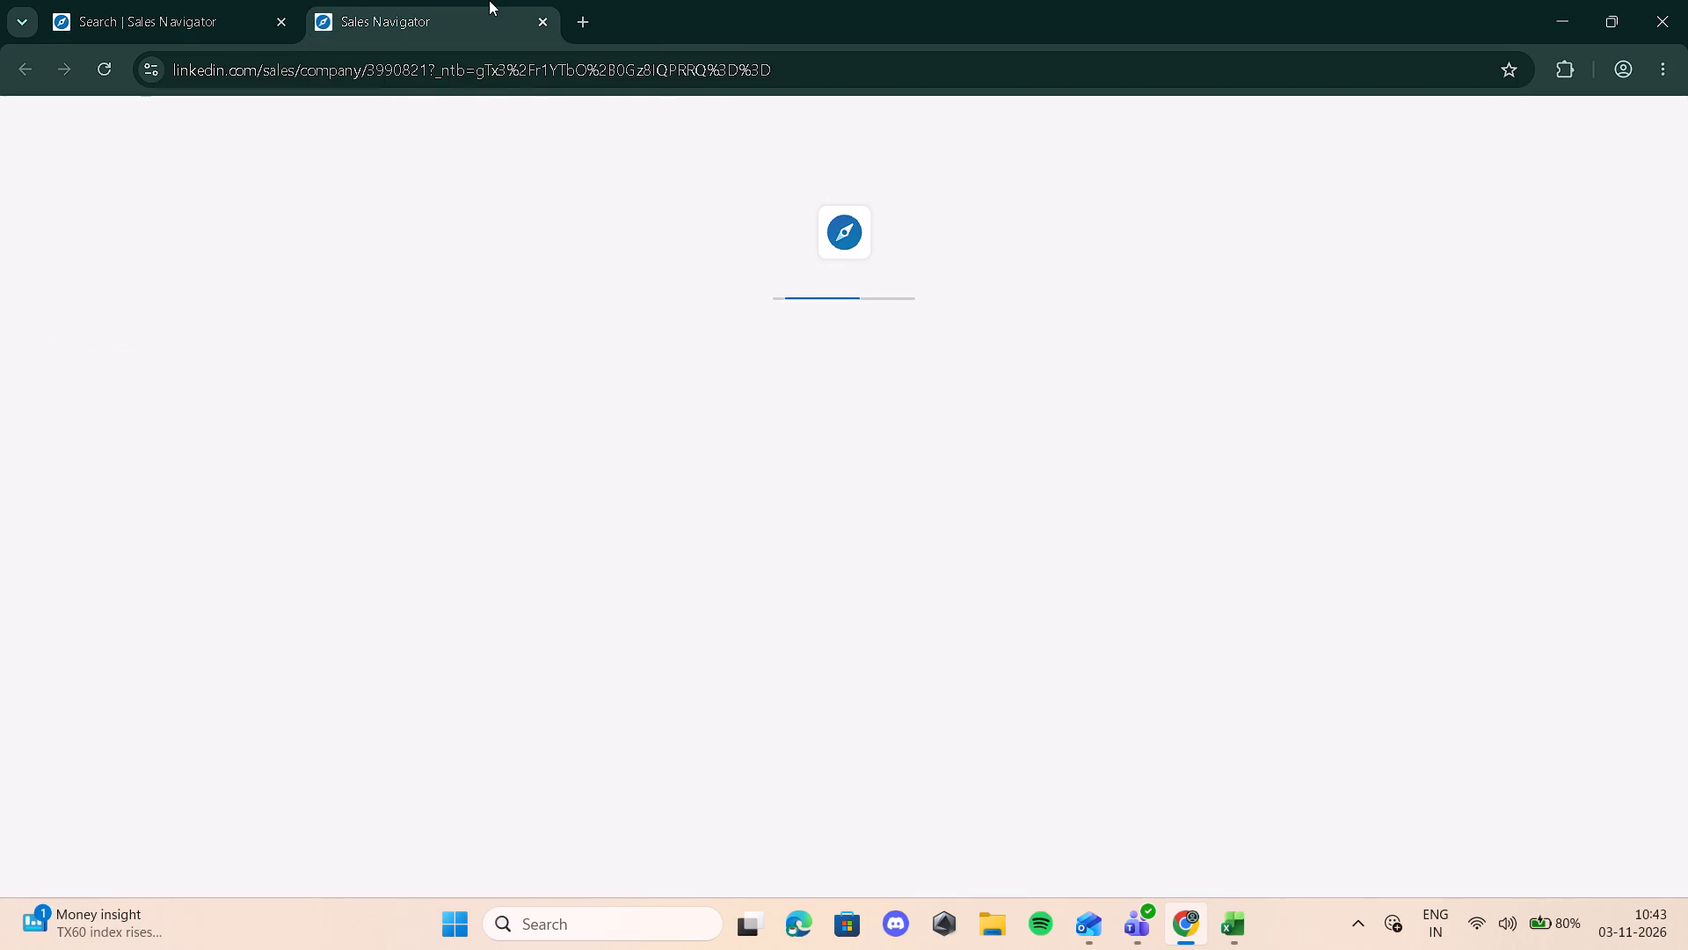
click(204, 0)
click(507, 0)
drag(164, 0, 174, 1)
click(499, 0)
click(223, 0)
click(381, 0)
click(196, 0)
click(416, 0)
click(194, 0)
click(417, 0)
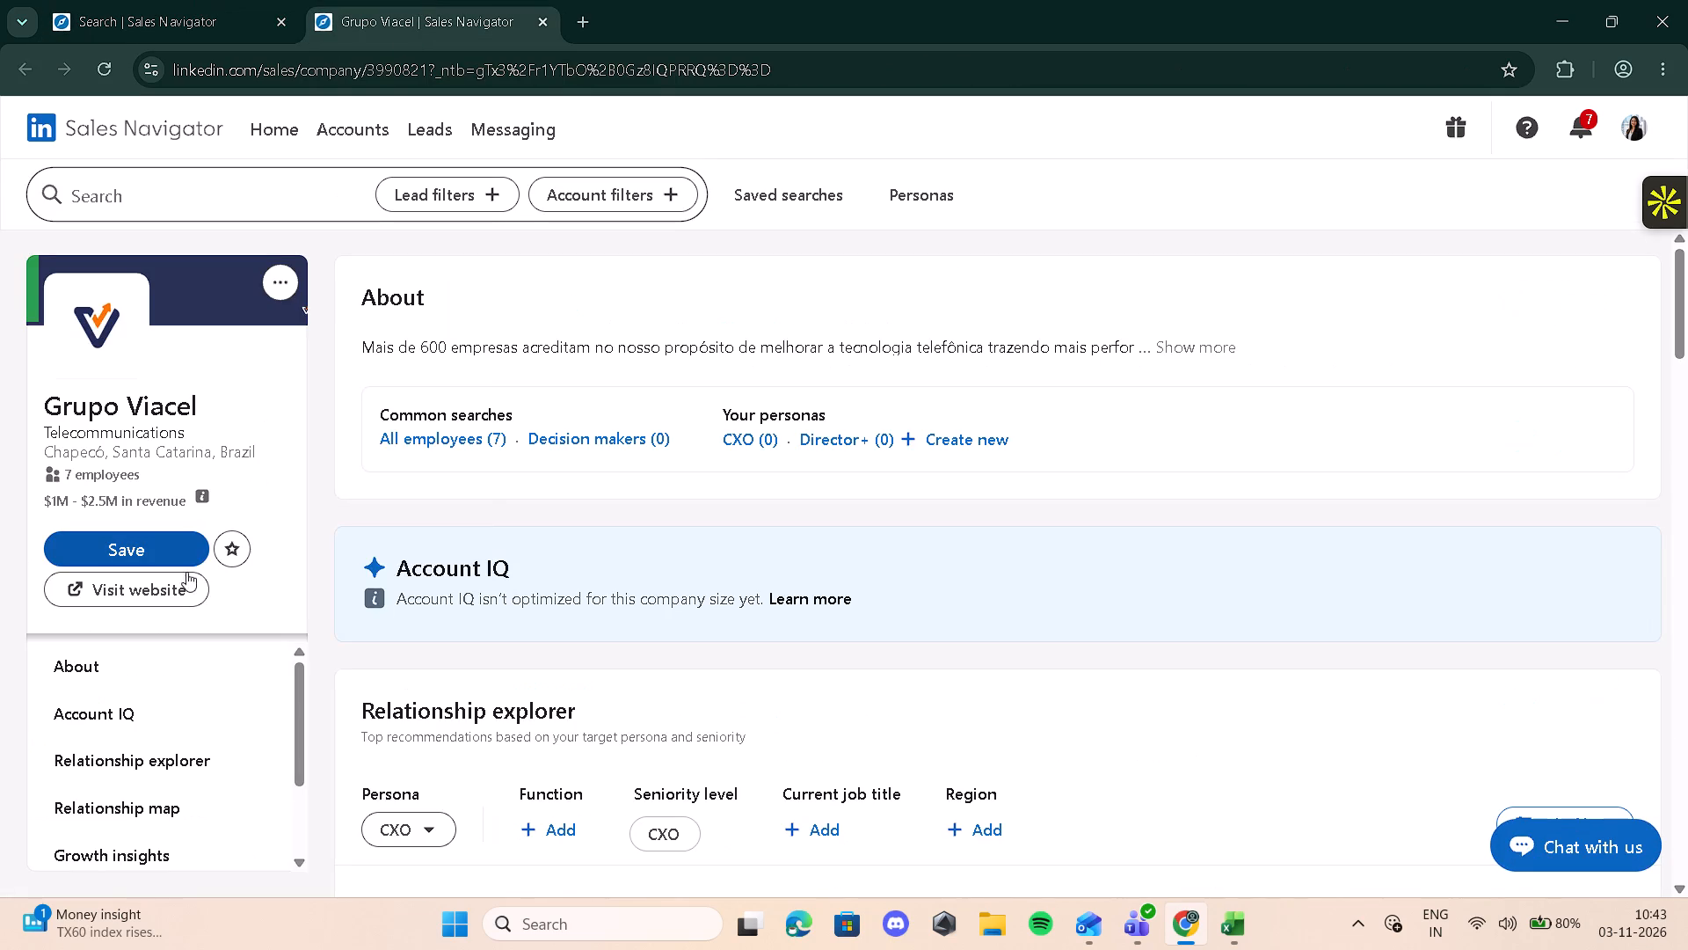
Check Grupo Viacel's website in a new tab, and close both it and the company's account page.
right_click(178, 592)
click(331, 310)
click(166, 0)
click(374, 0)
click(618, 0)
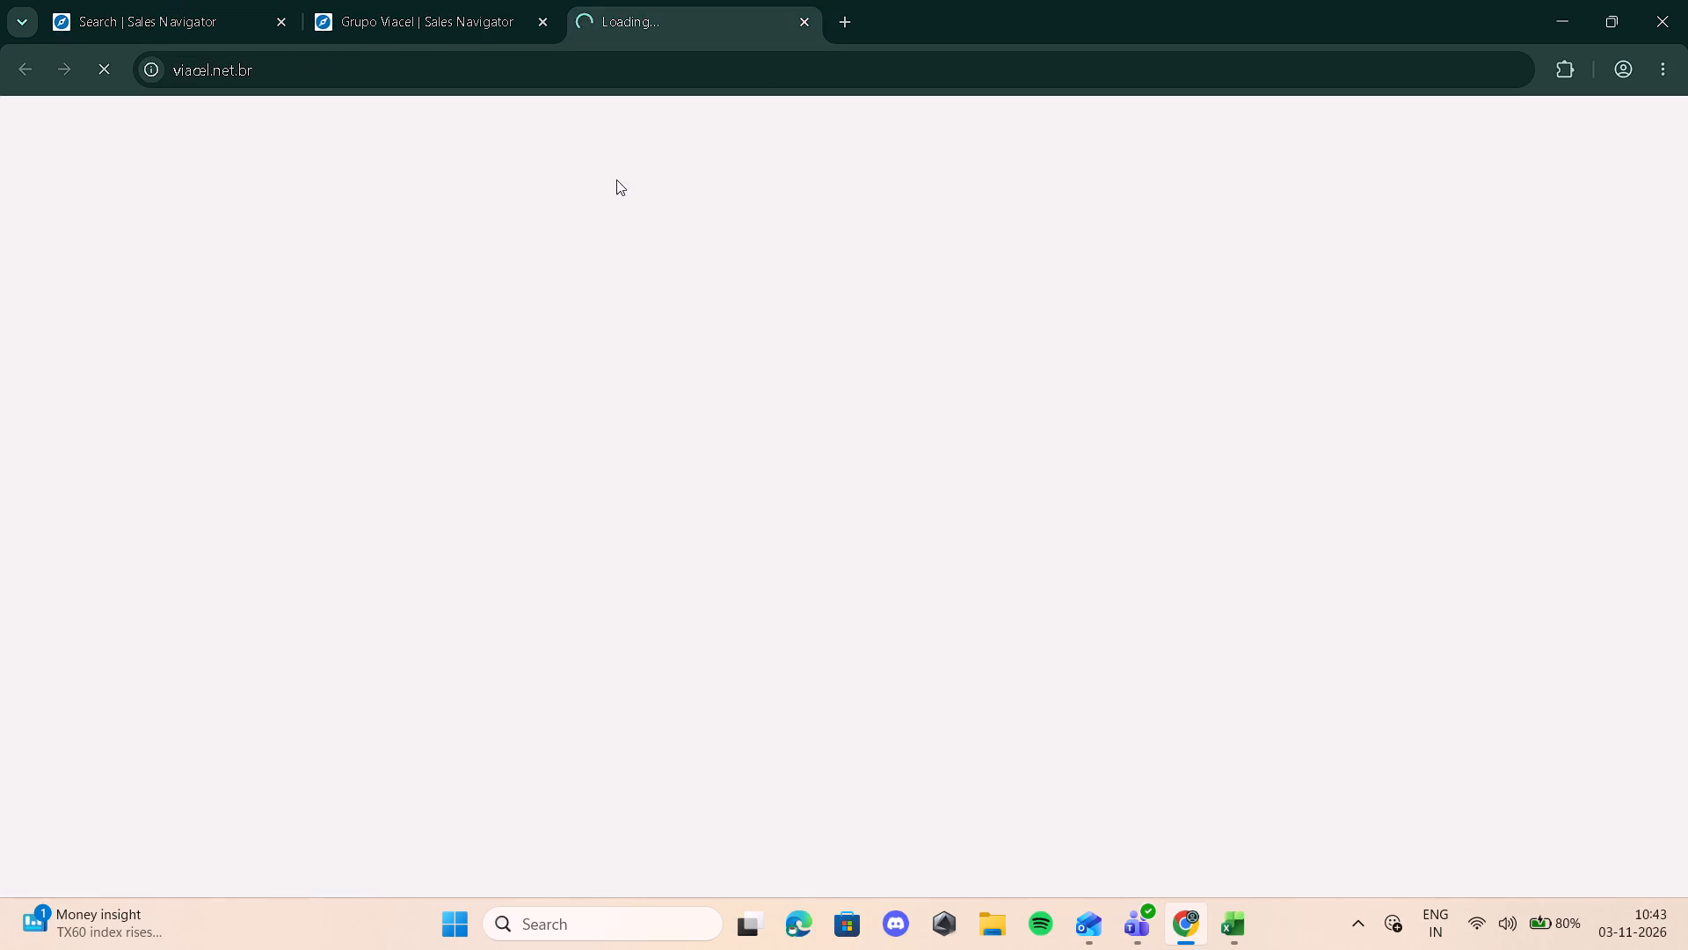
click(80, 0)
click(410, 0)
click(681, 0)
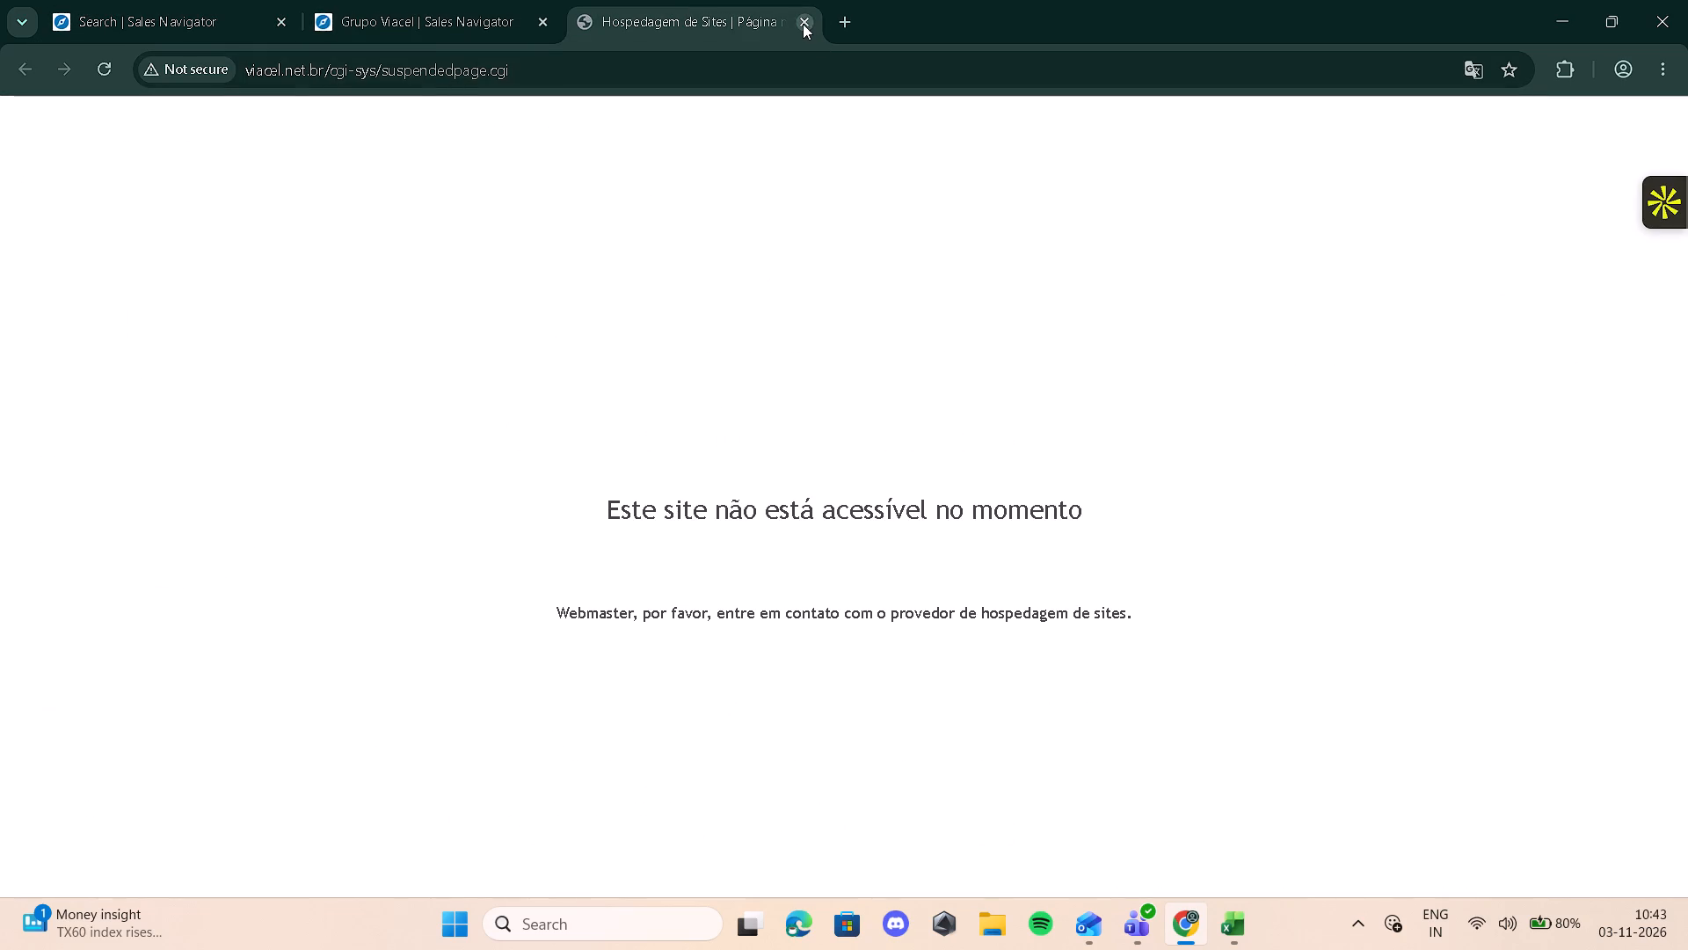
click(803, 24)
click(549, 24)
click(1058, 496)
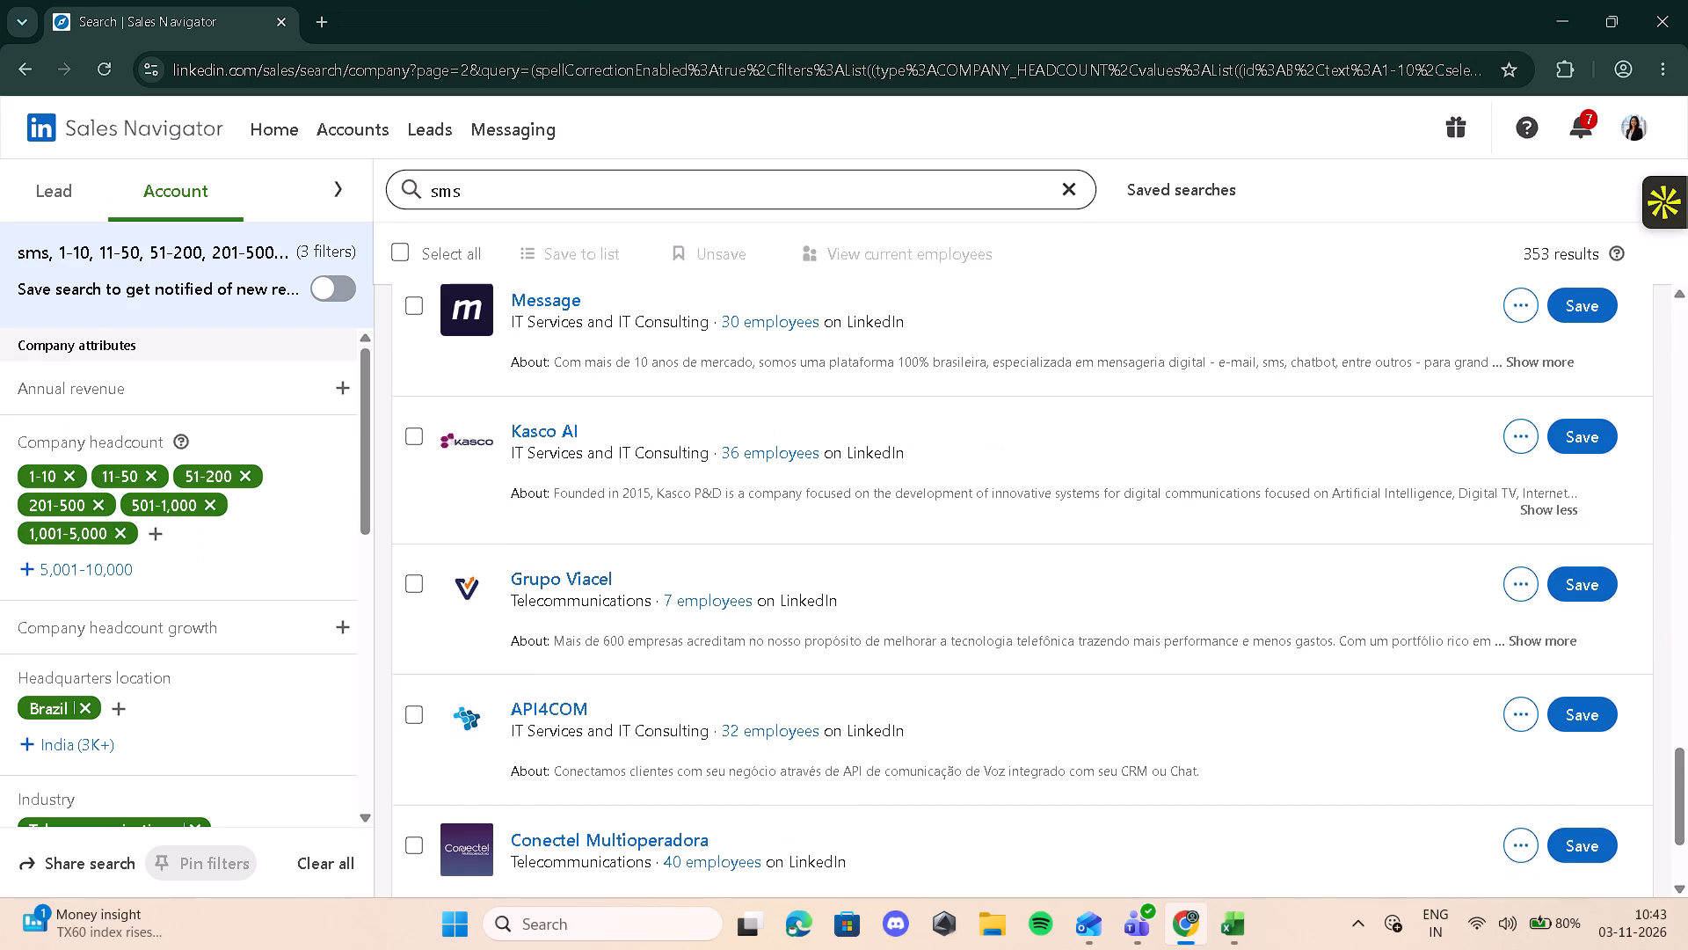
Open API4COM's account page in a new tab from the company search results.
scroll(1056, 493, down, 1)
right_click(556, 522)
click(687, 545)
click(391, 14)
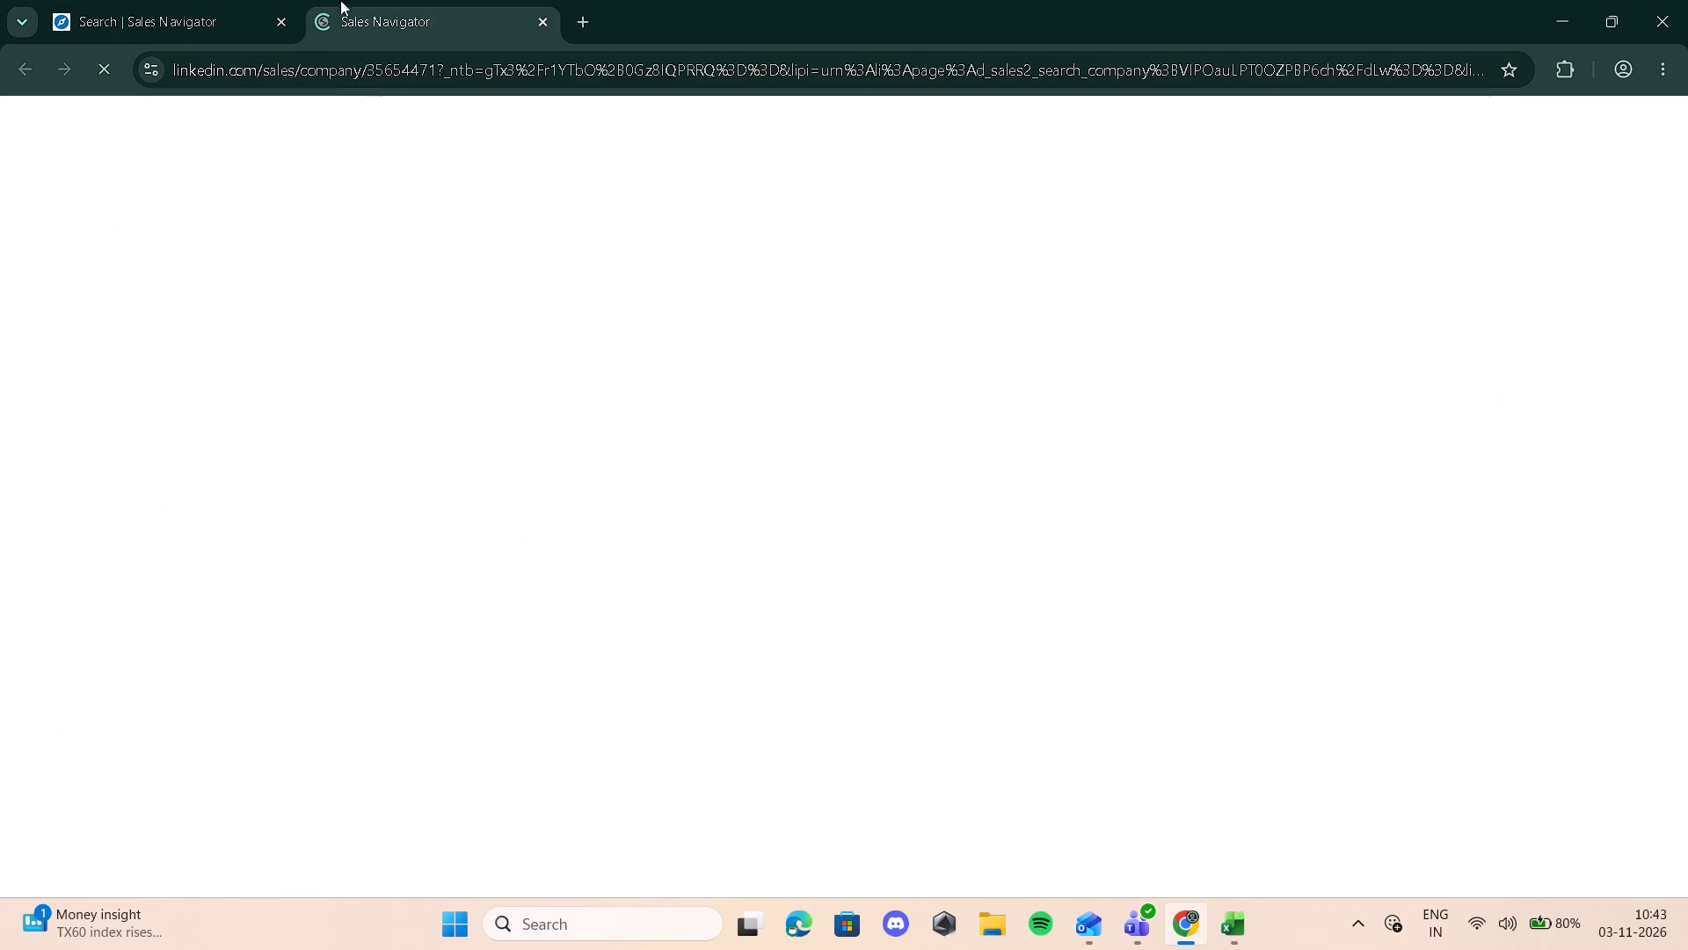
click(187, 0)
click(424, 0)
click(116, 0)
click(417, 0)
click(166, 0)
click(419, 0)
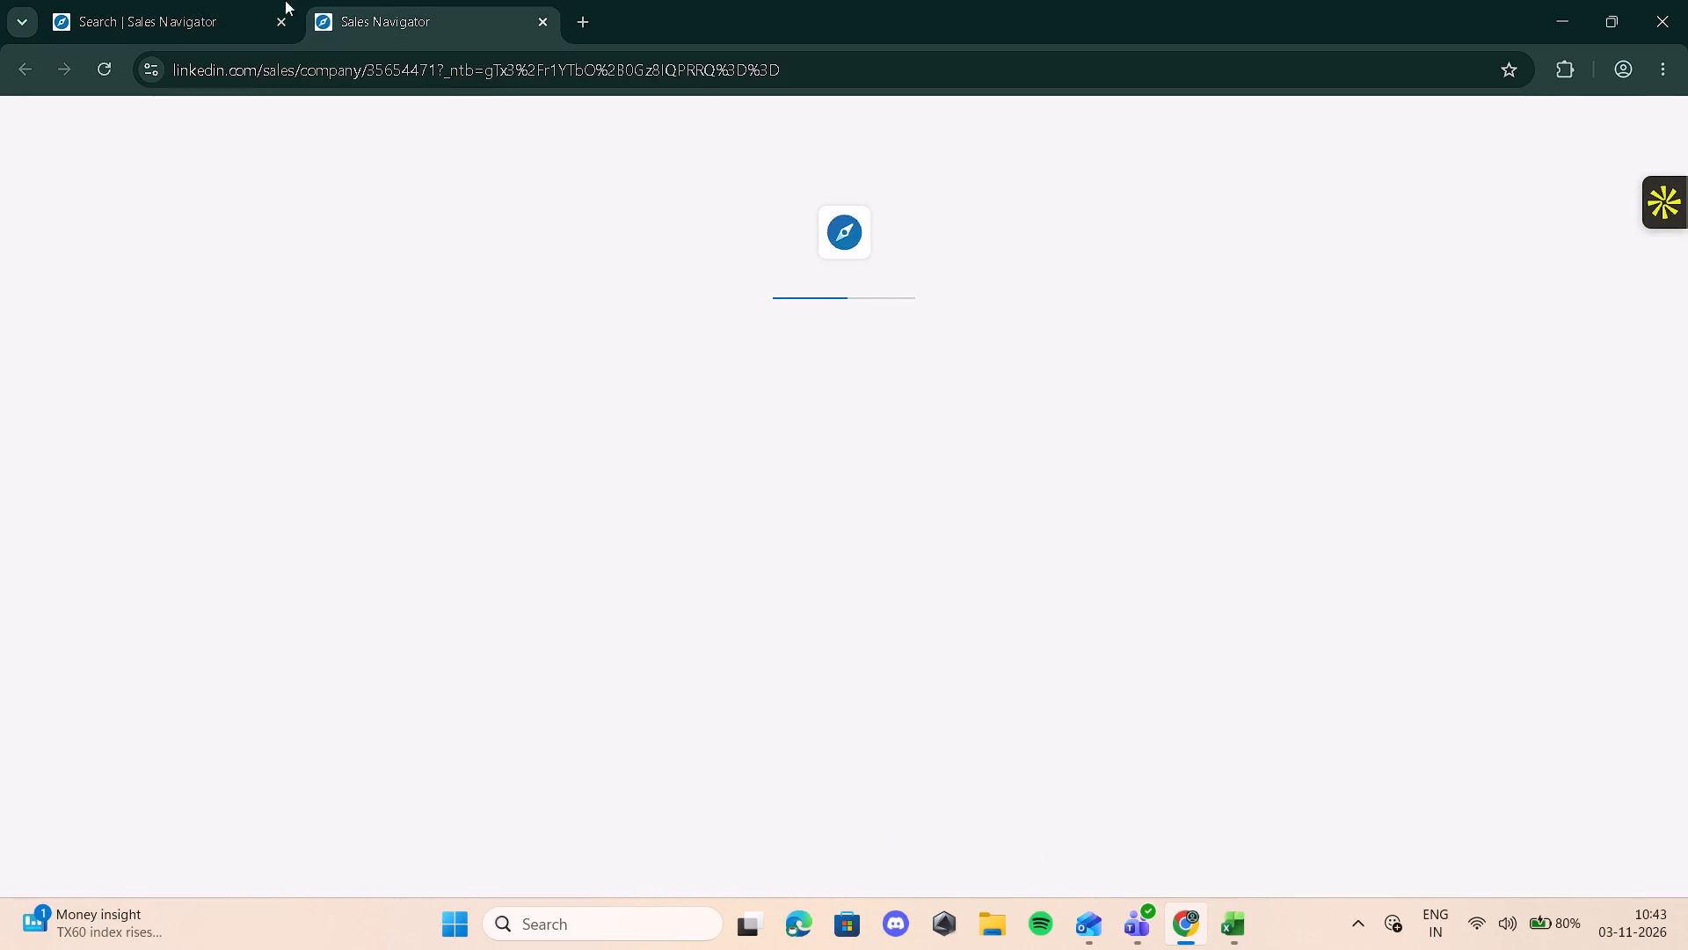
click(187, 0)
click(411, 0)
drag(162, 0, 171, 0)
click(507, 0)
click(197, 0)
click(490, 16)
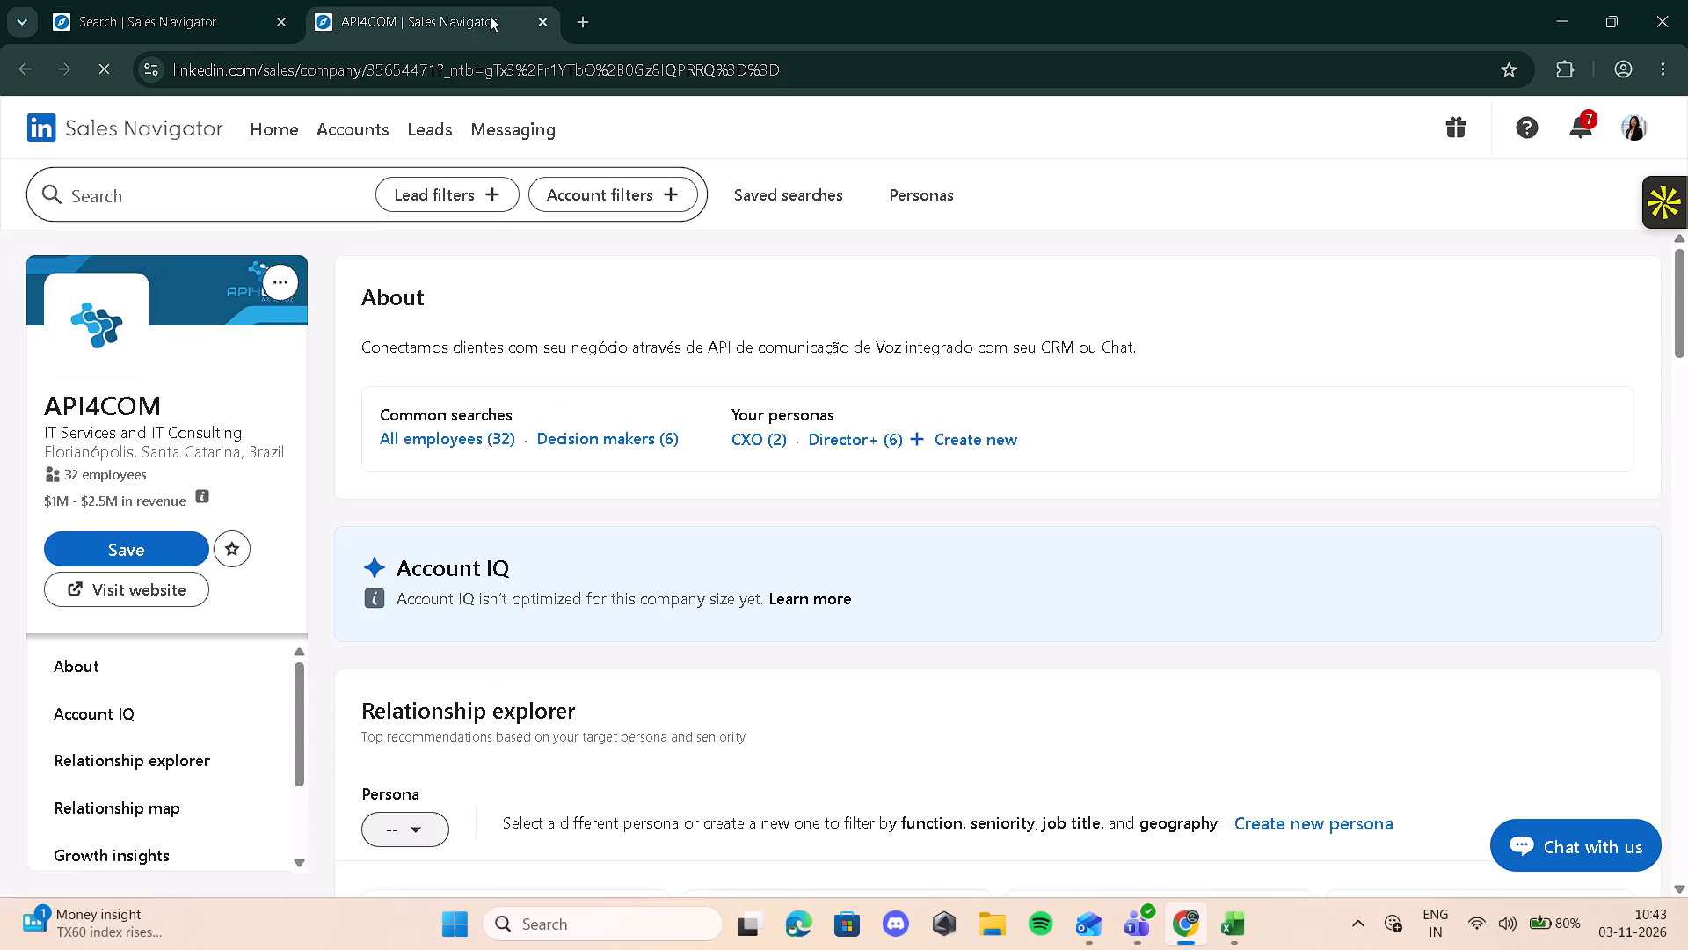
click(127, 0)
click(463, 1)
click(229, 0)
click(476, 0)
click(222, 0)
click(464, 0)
Check API4COM's website link in a new tab, and close both it and the company's account page.
right_click(196, 596)
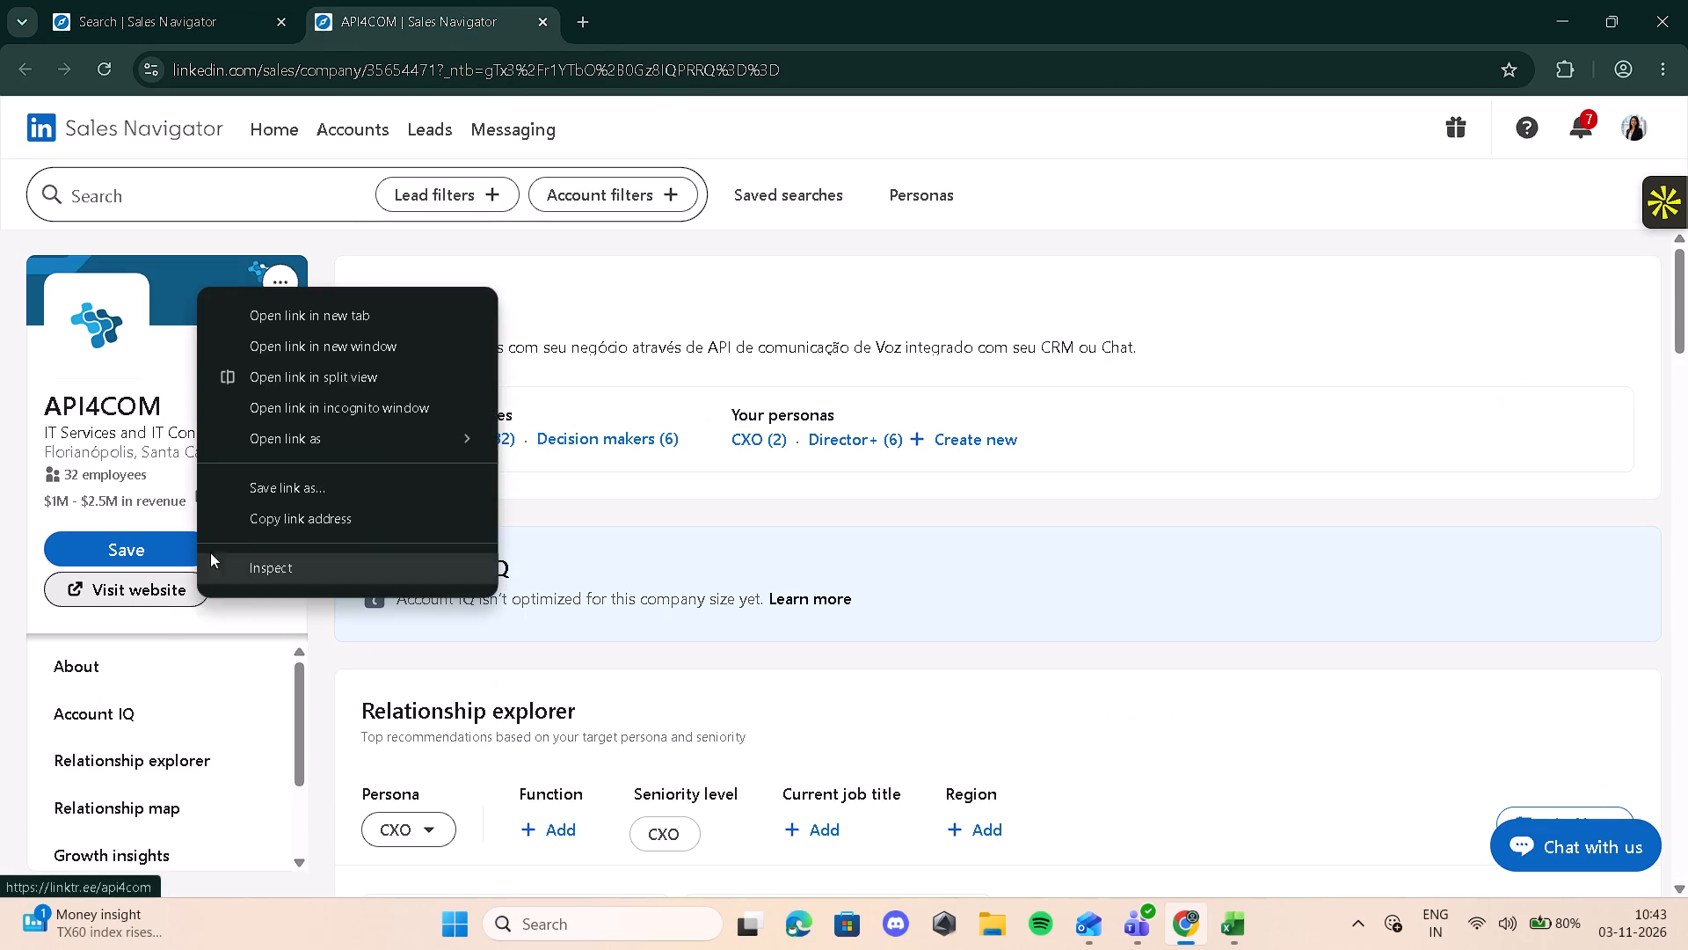
click(313, 316)
click(186, 0)
click(398, 0)
click(612, 0)
click(203, 0)
click(490, 0)
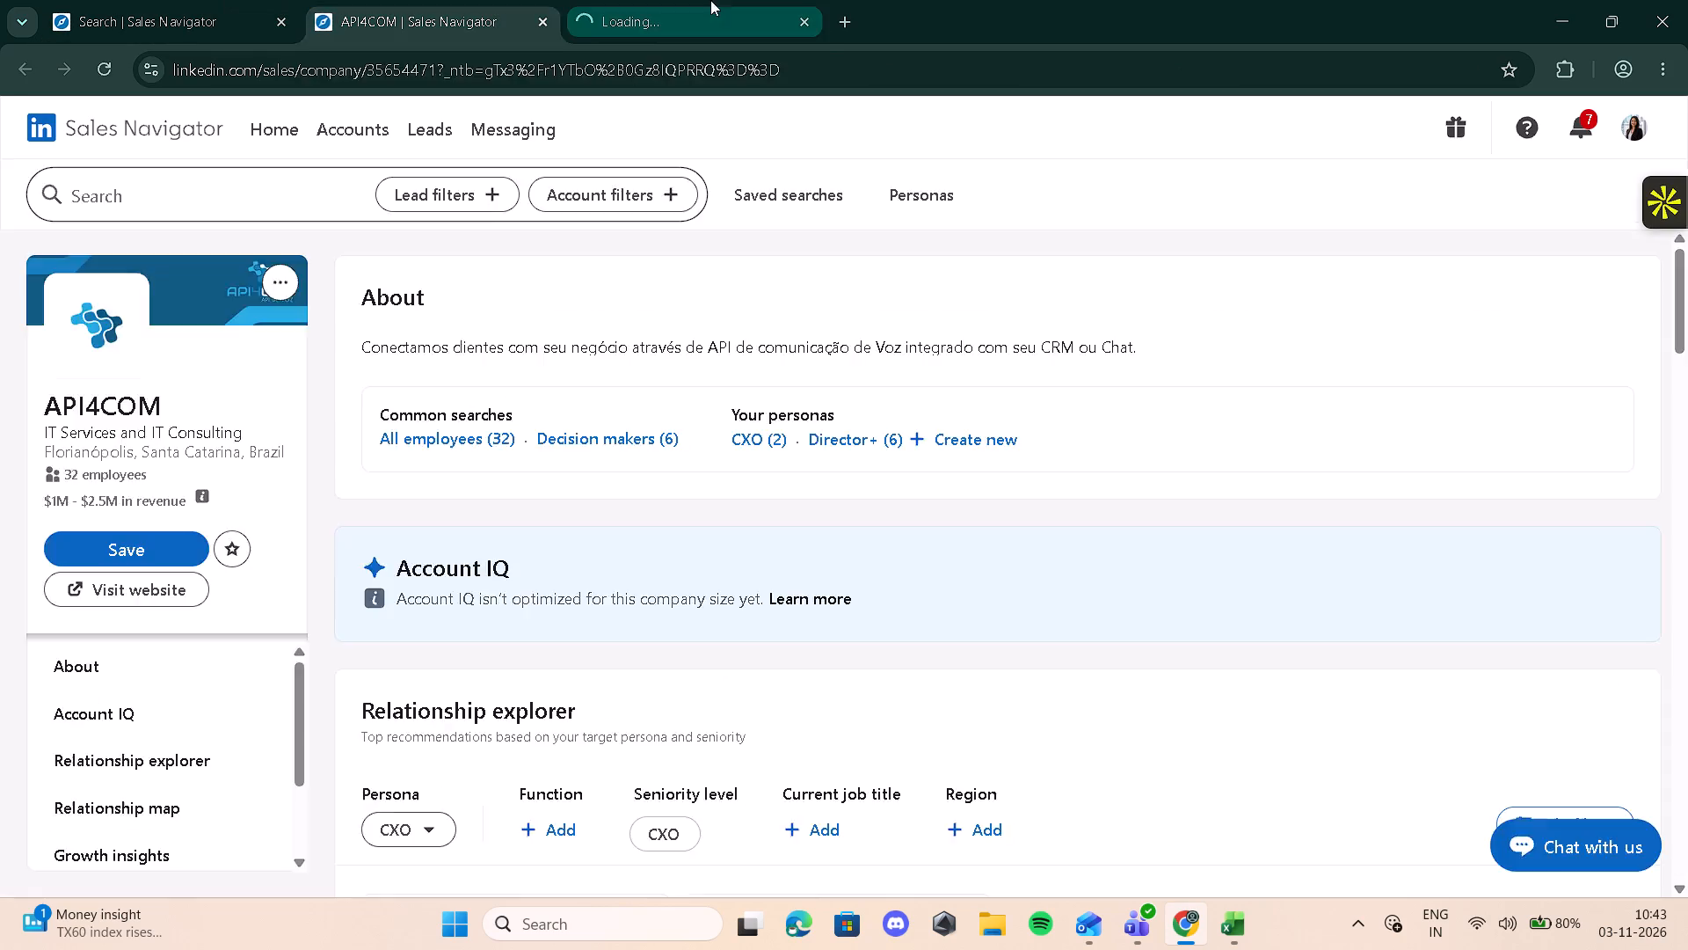
click(719, 0)
click(233, 0)
click(425, 0)
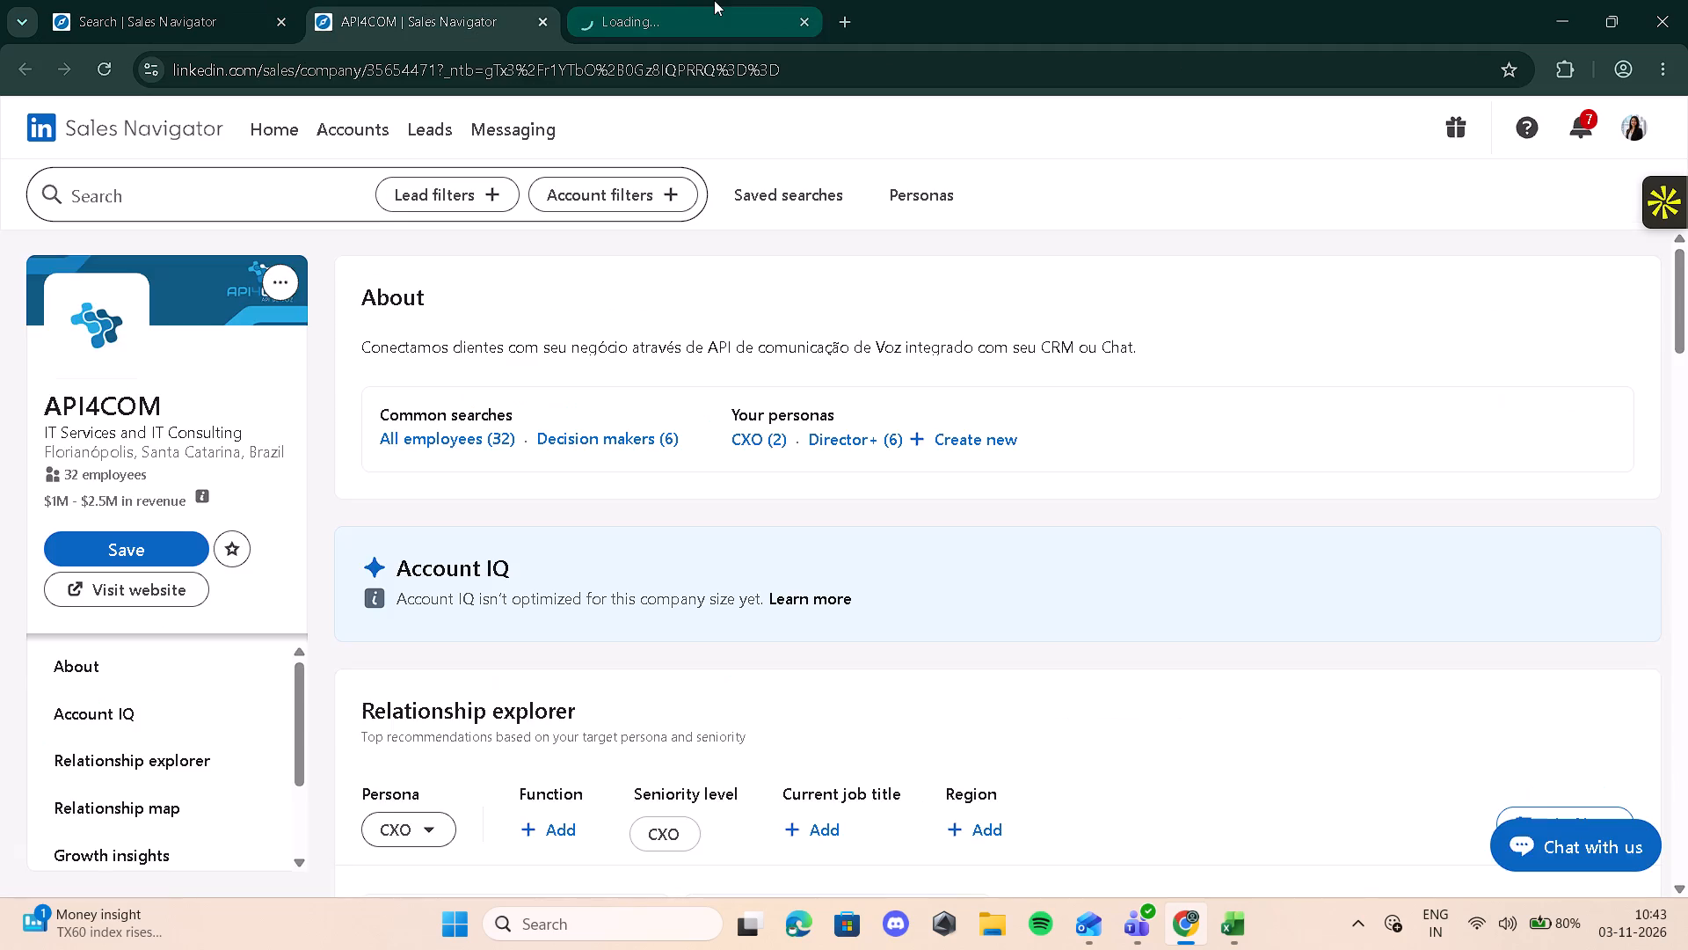
click(714, 0)
double_click(1353, 941)
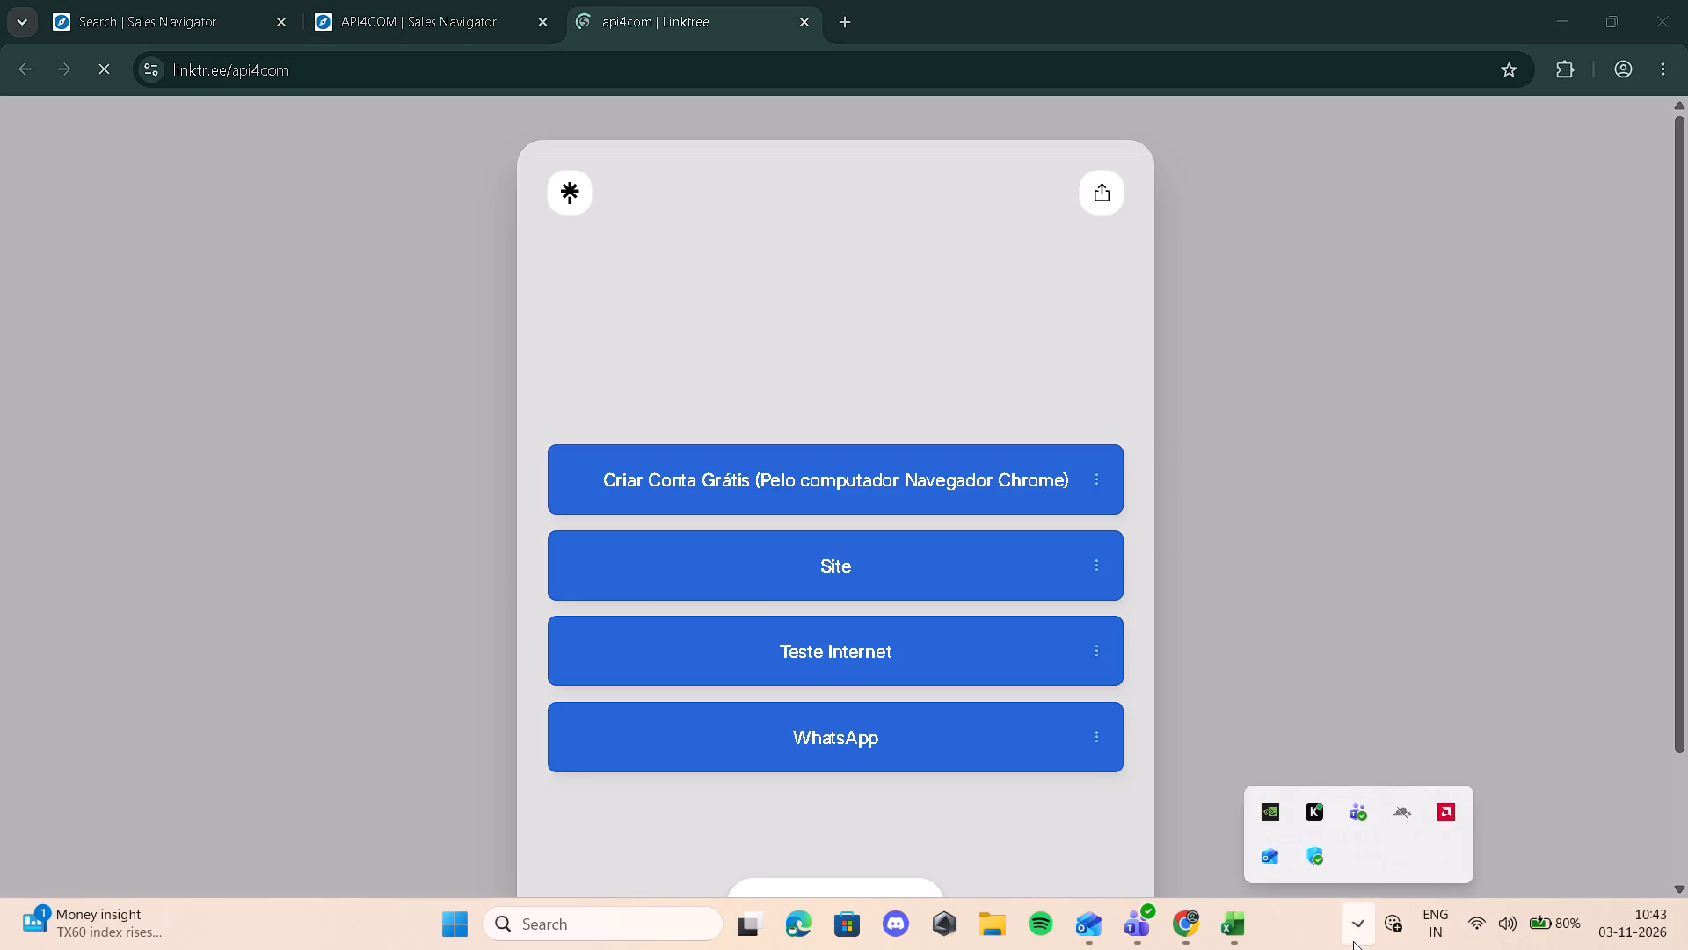
click(808, 21)
click(1159, 536)
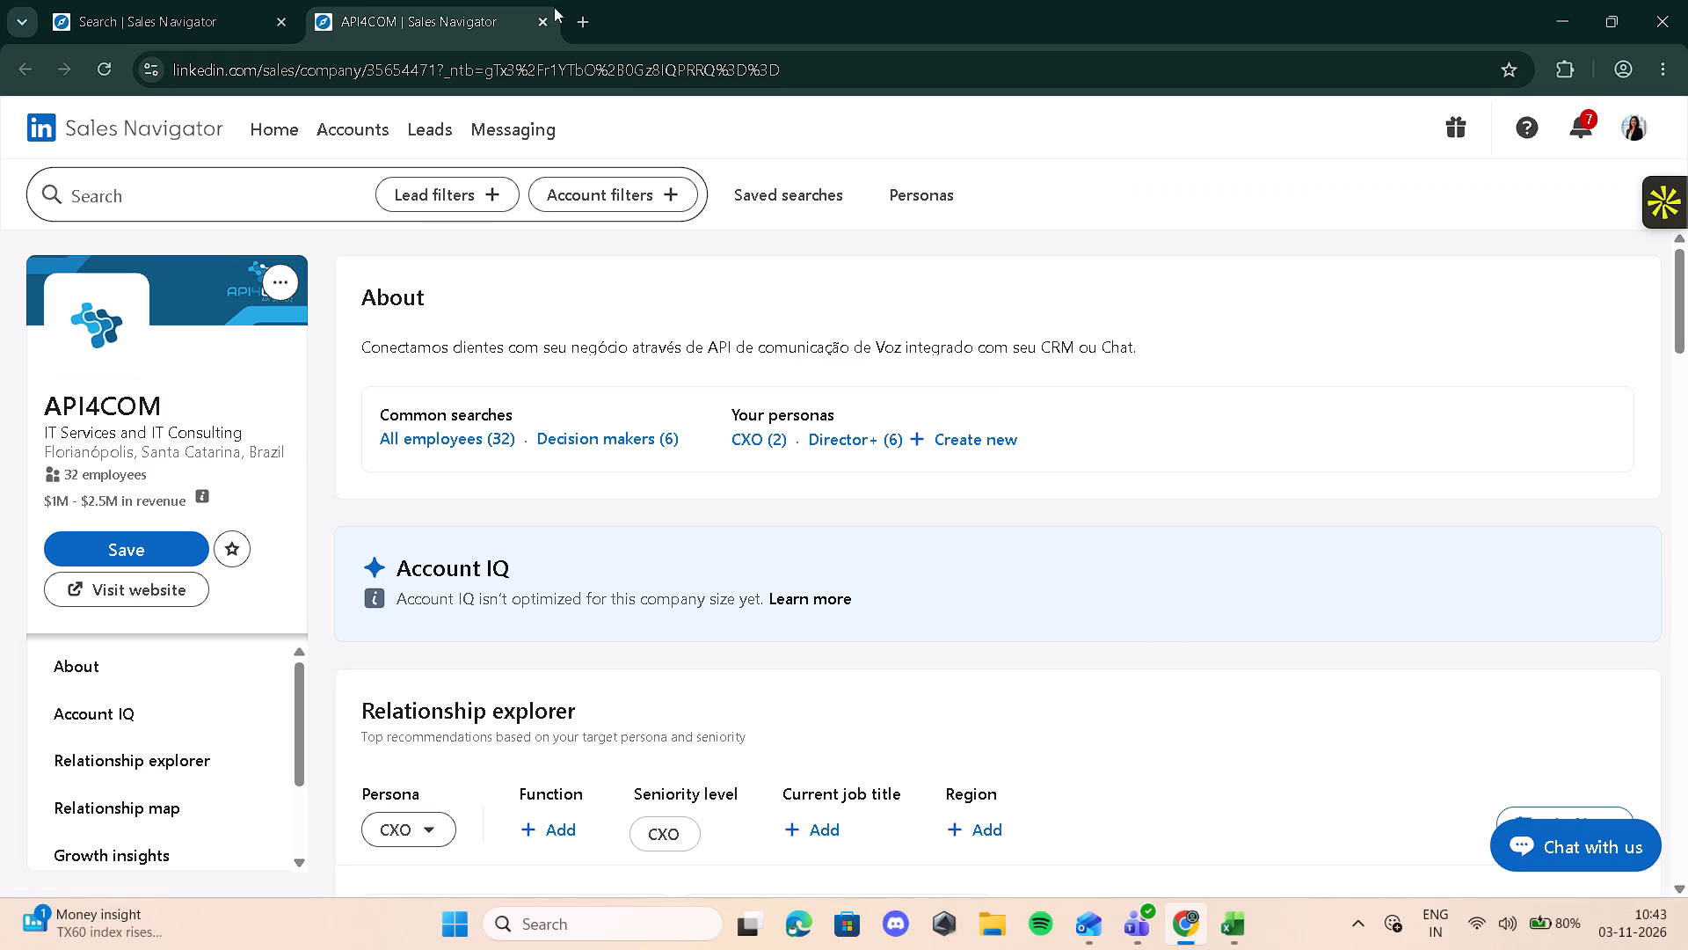
click(545, 24)
click(987, 525)
scroll(987, 525, down, 1)
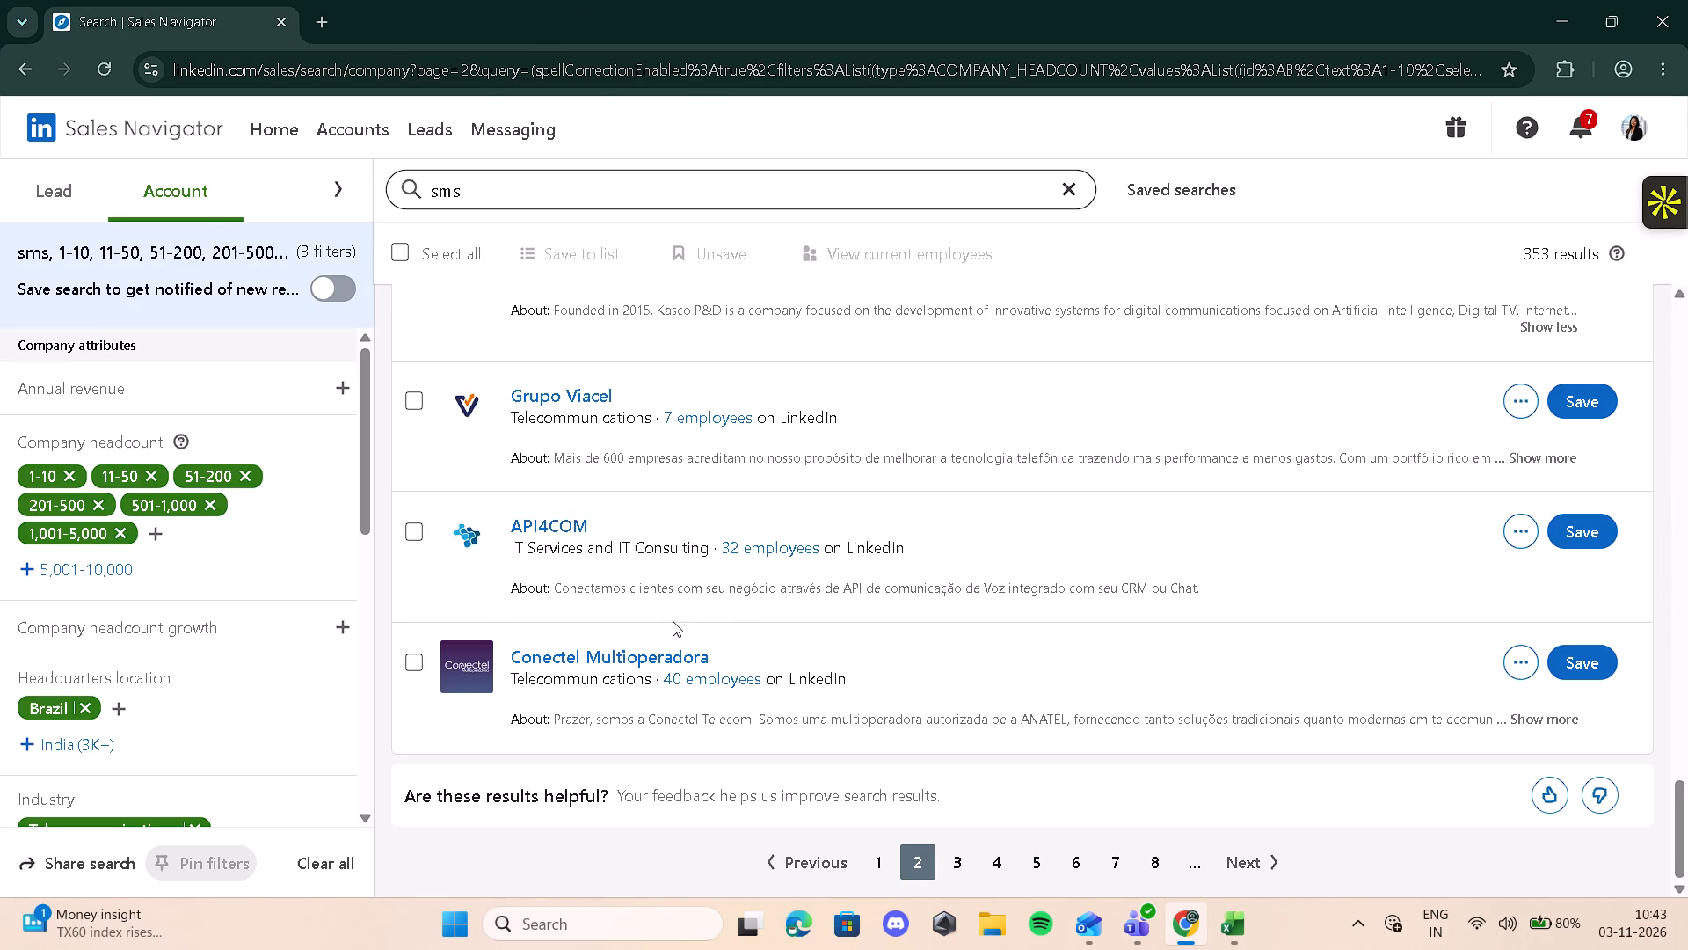
right_click(644, 639)
click(760, 367)
click(400, 0)
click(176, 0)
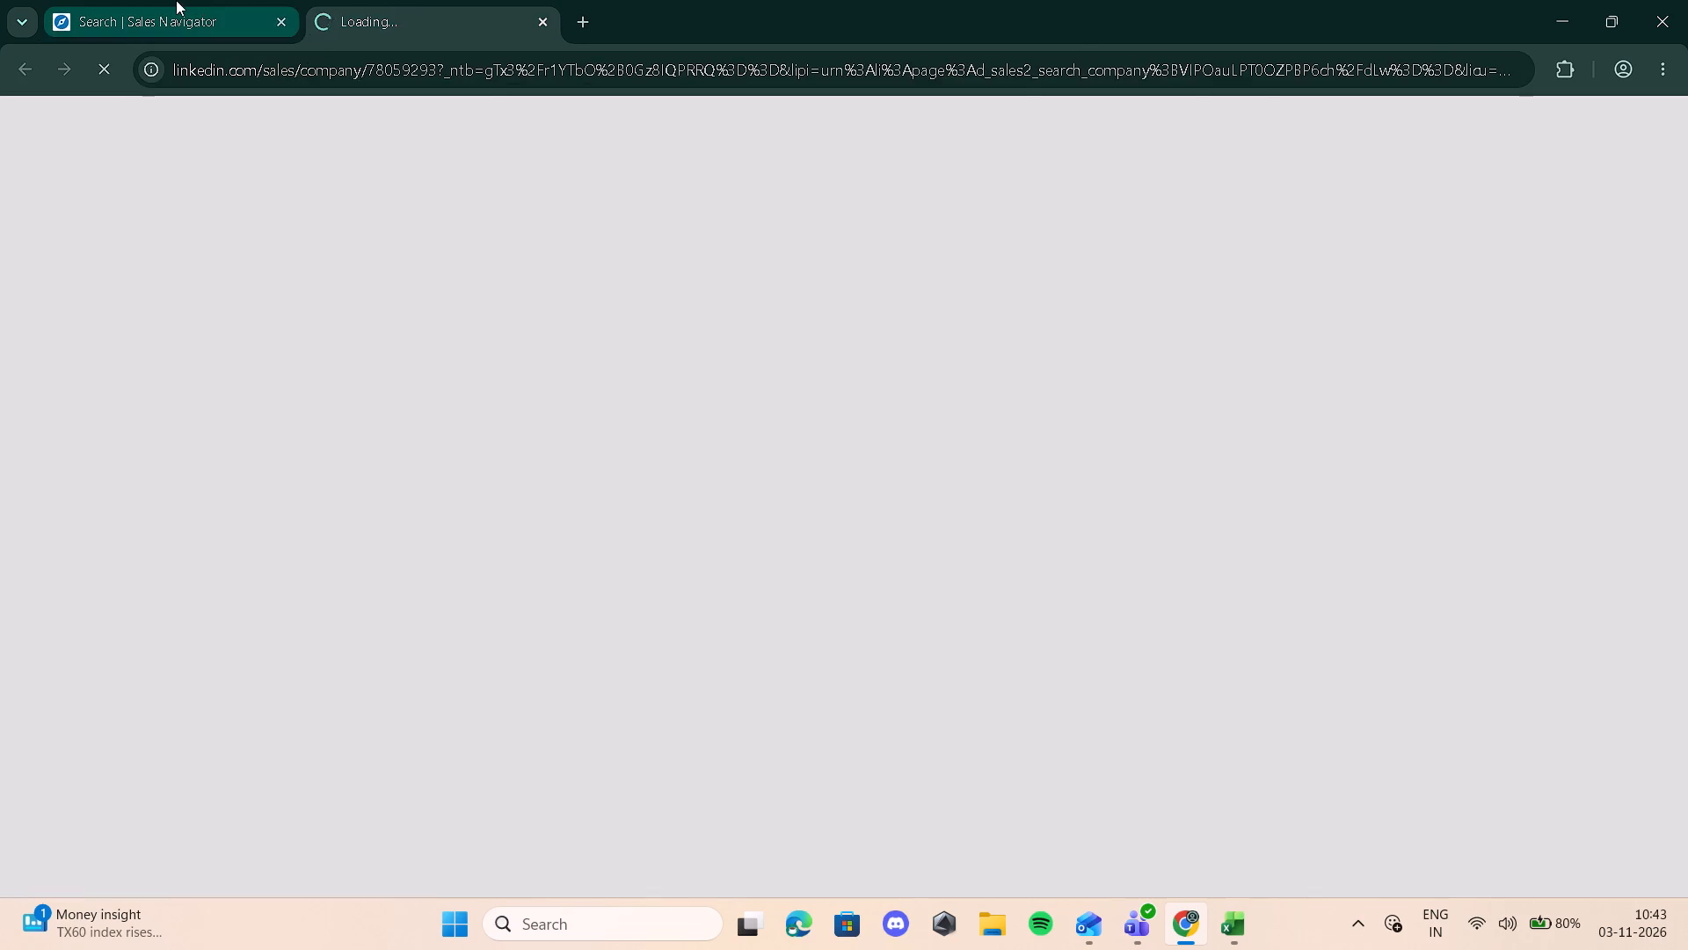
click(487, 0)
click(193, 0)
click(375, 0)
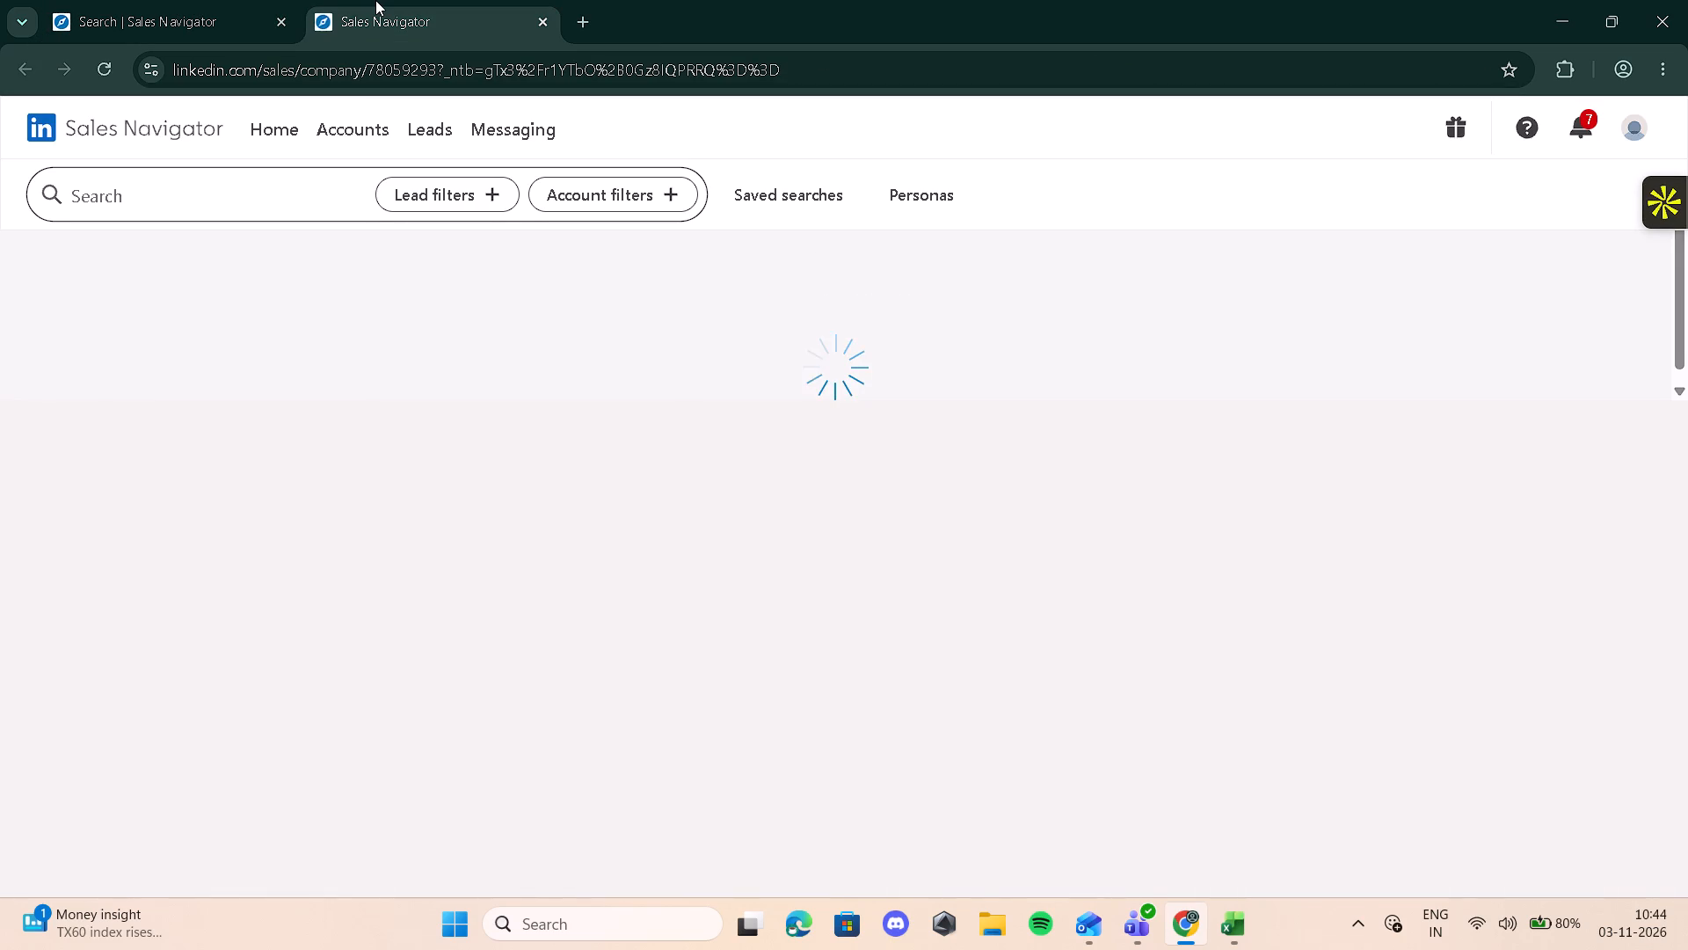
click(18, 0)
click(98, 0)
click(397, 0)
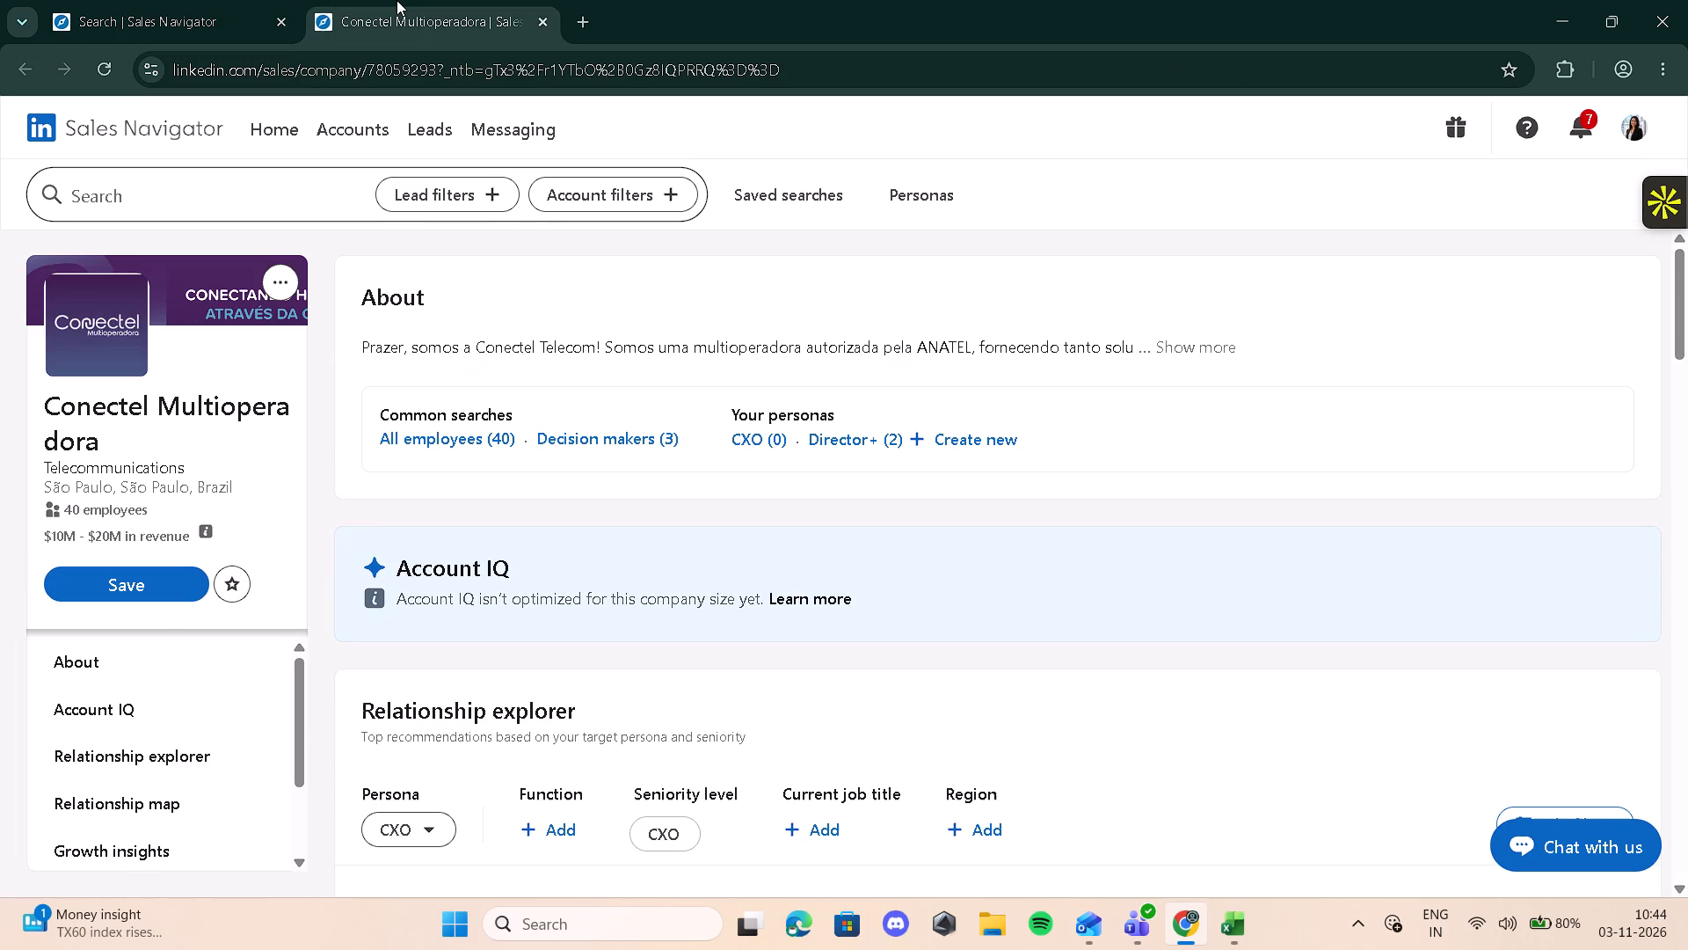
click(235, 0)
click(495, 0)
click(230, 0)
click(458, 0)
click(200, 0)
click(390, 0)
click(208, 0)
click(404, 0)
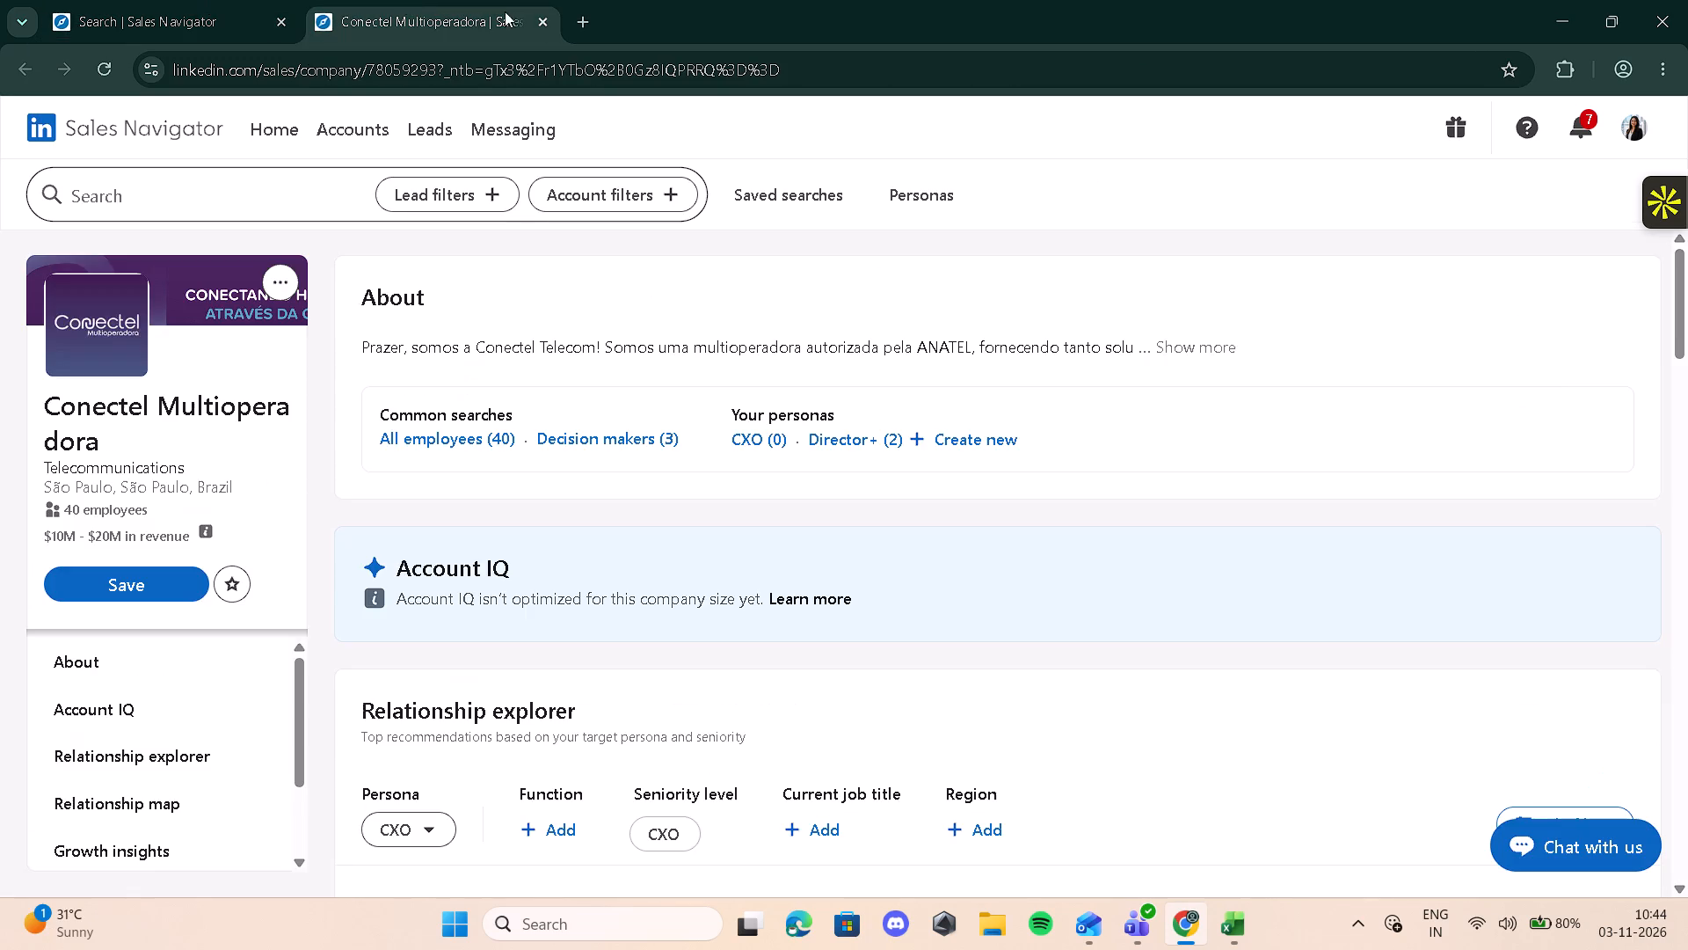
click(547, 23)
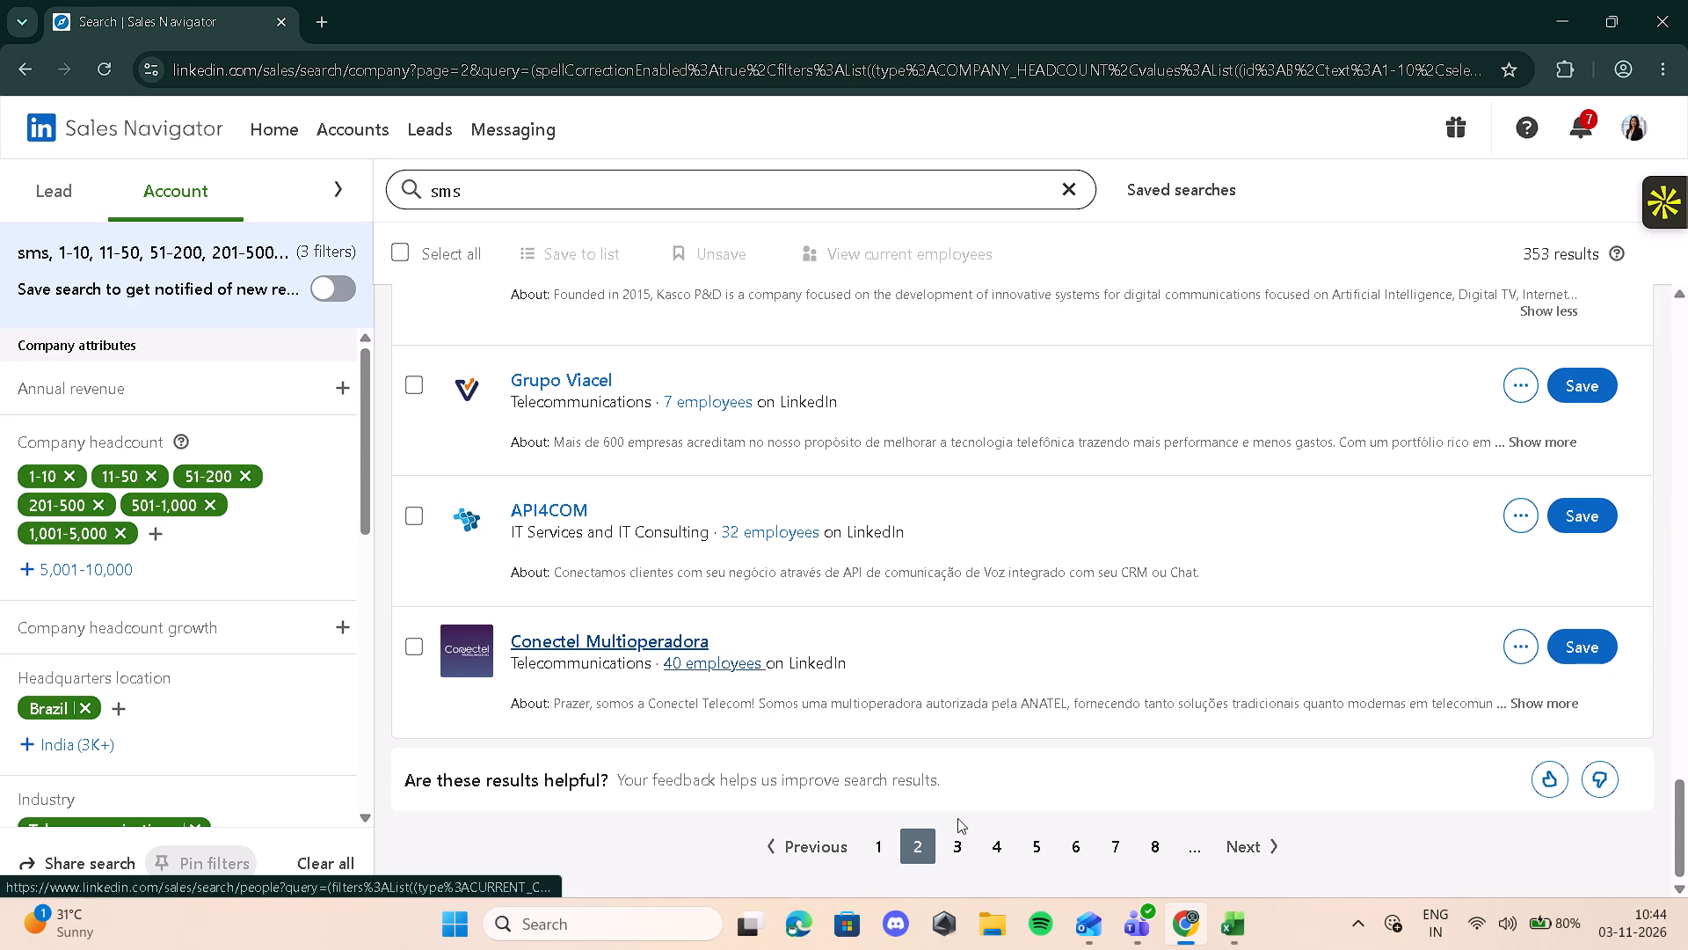
right_click(658, 645)
click(786, 369)
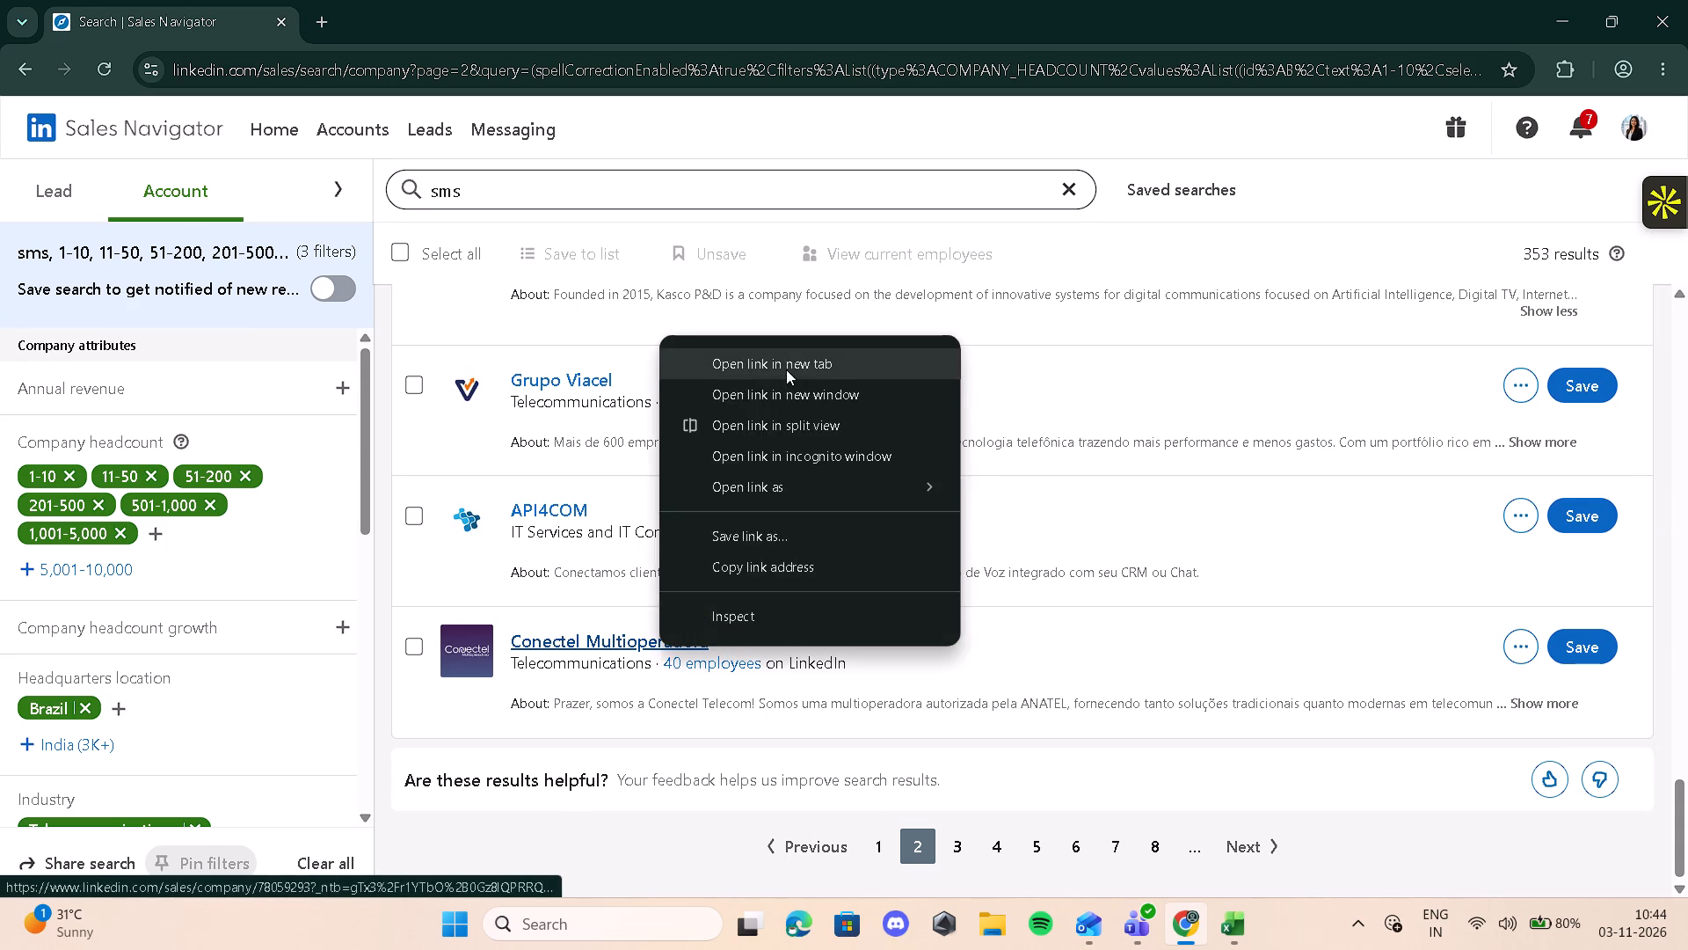
click(442, 28)
click(212, 0)
click(392, 0)
click(200, 0)
click(488, 4)
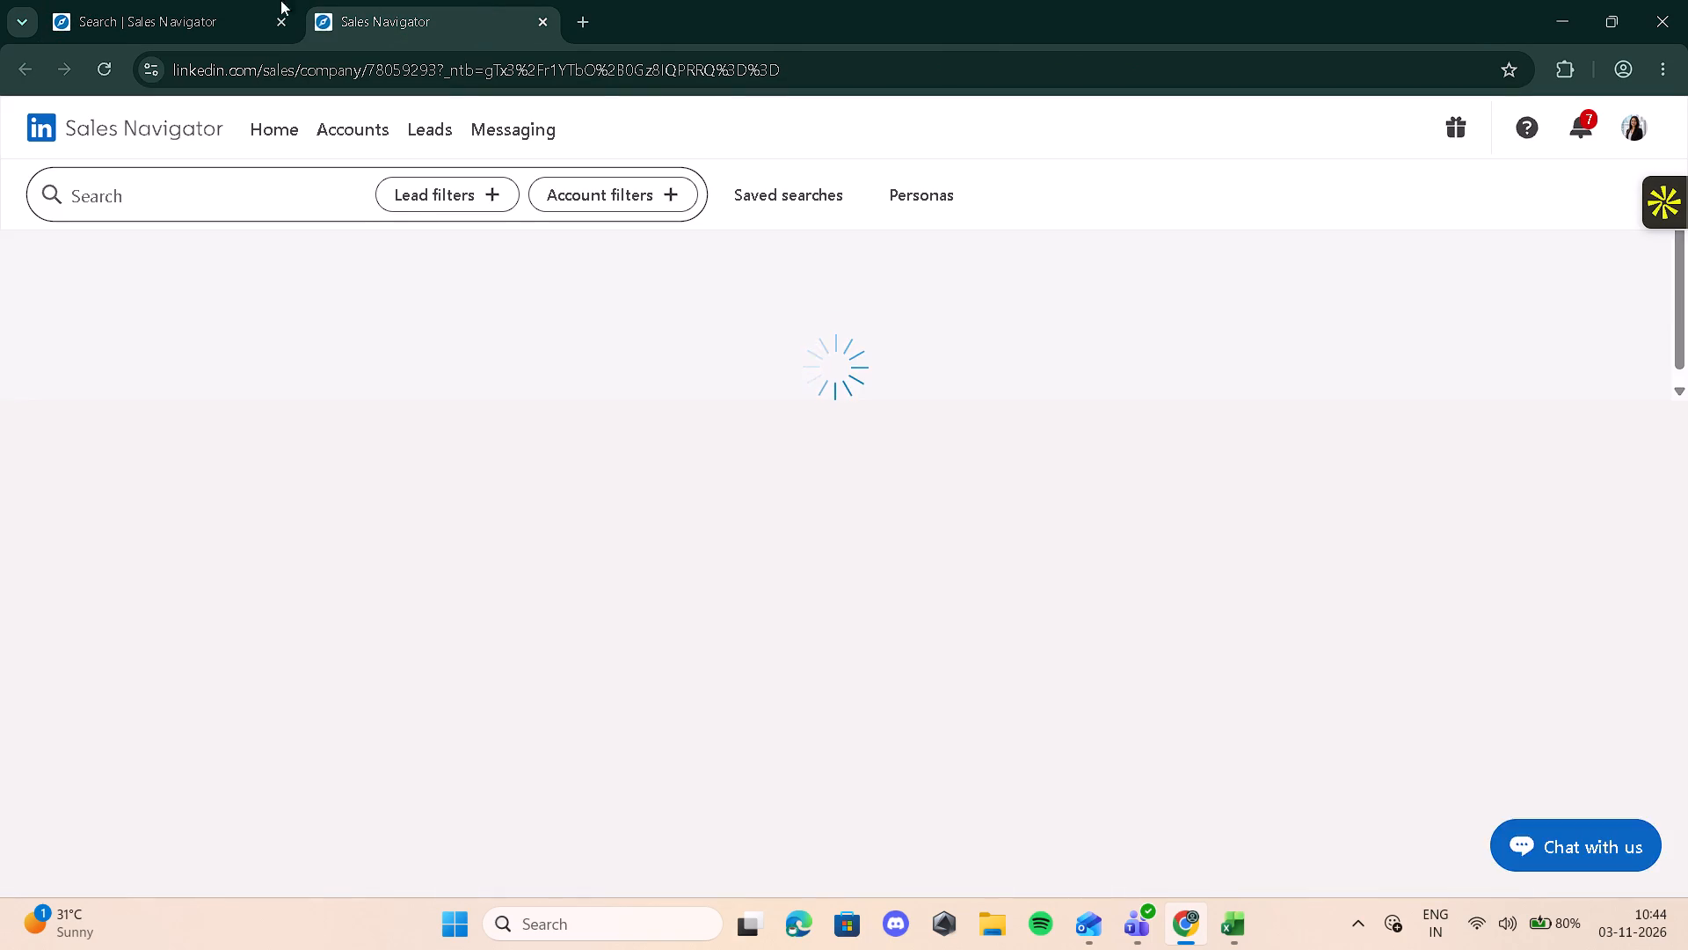
click(218, 0)
click(359, 0)
drag(116, 0, 134, 0)
click(402, 0)
drag(162, 0, 171, 0)
drag(360, 0, 375, 0)
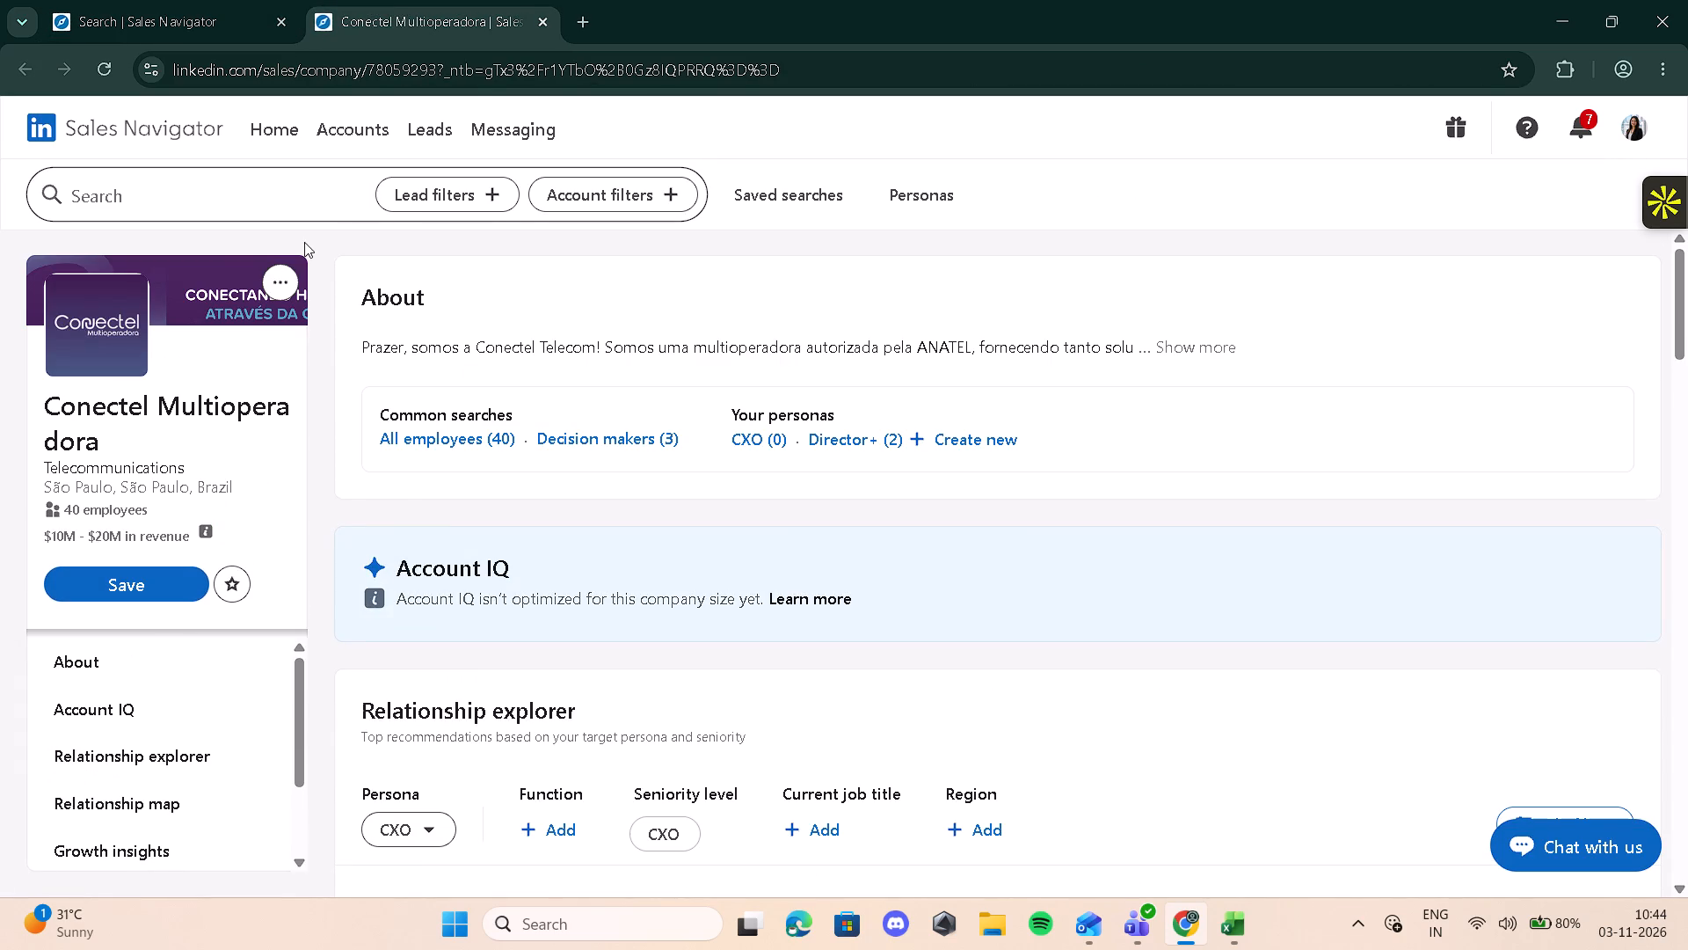
Open Conectel Multioperadora's regular LinkedIn company page from its Sales Navigator account page and switch to it.
click(283, 277)
click(326, 355)
click(113, 0)
click(374, 0)
click(666, 0)
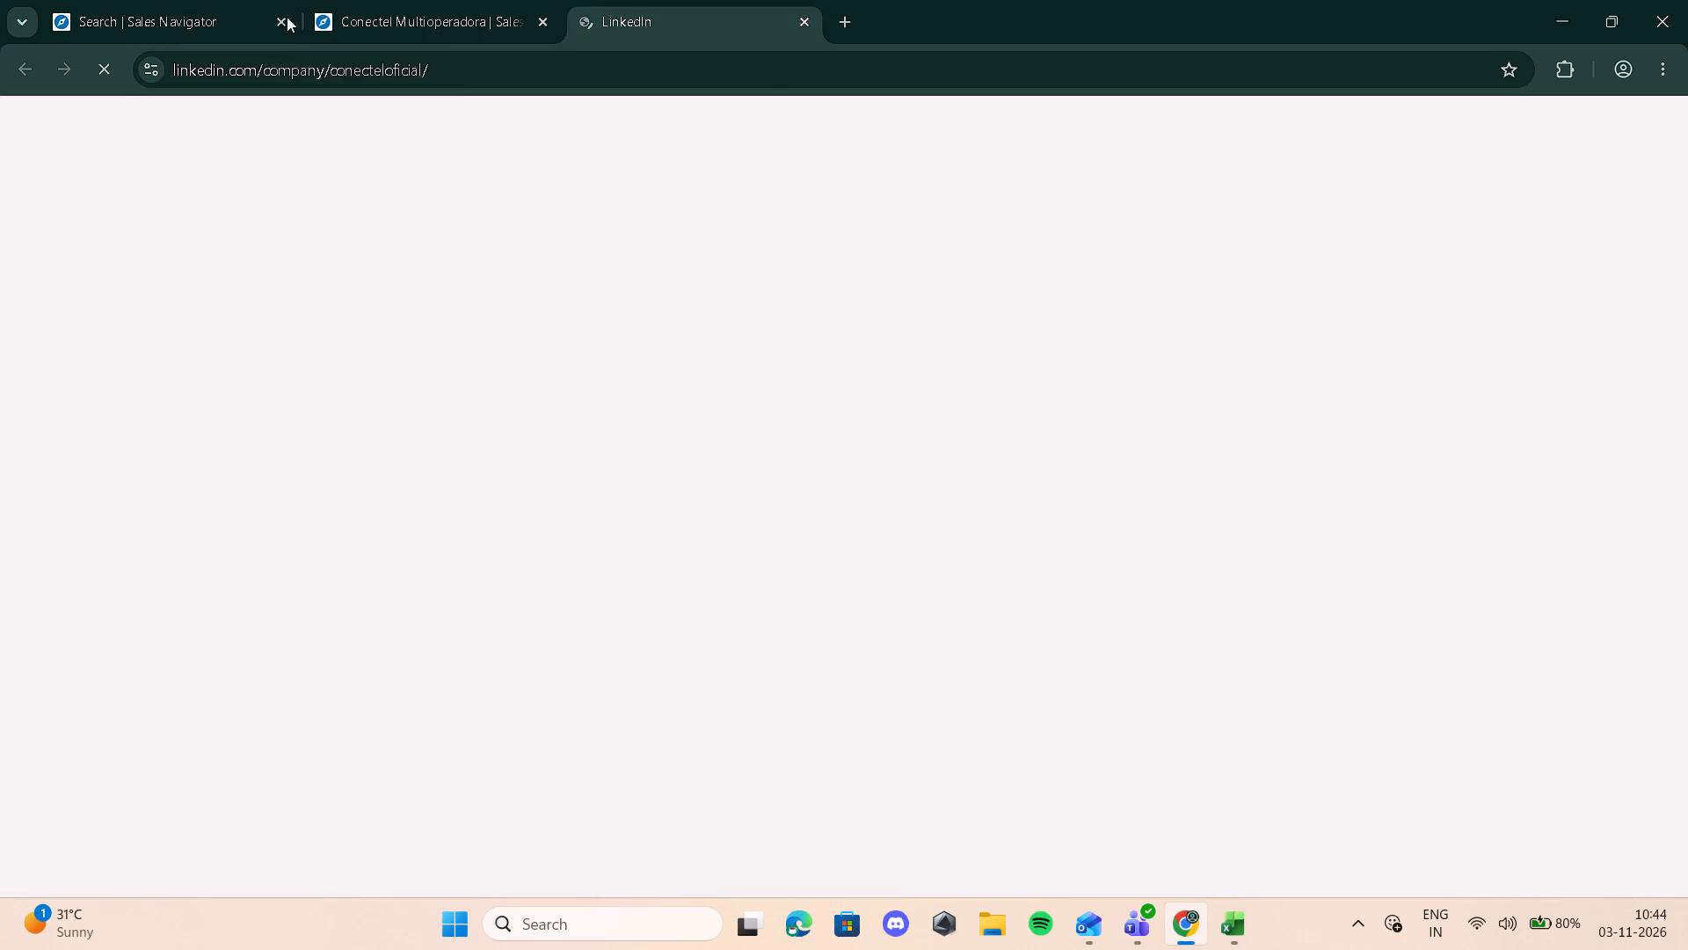
click(217, 0)
click(503, 0)
click(632, 0)
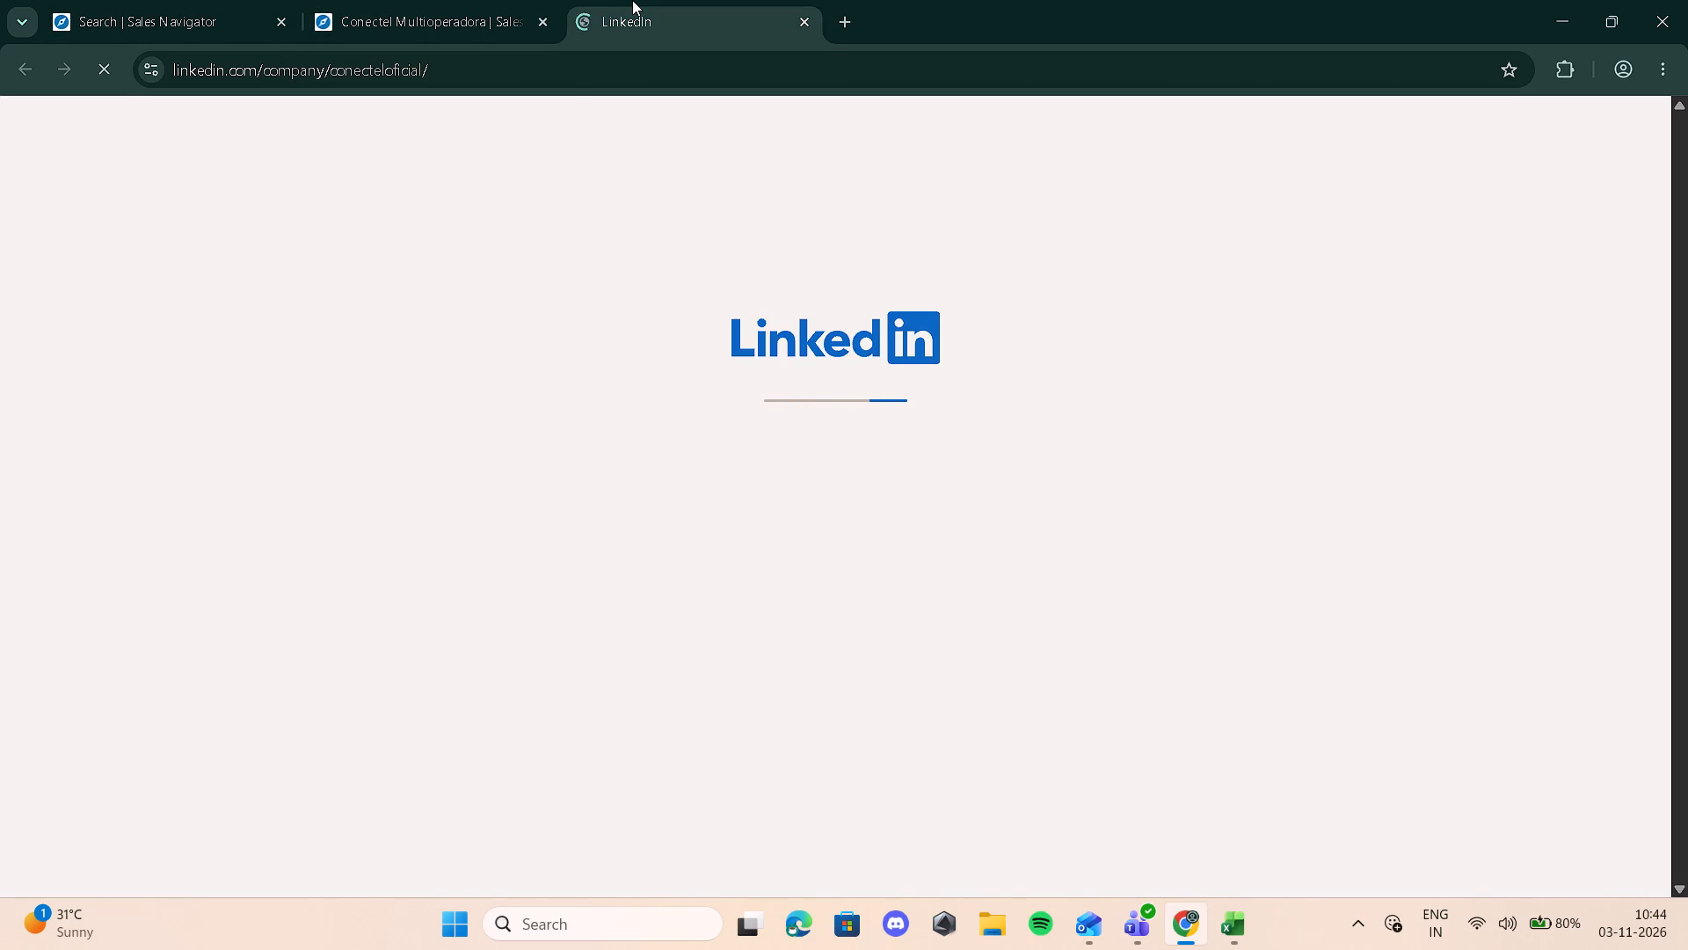
click(228, 0)
click(396, 0)
click(657, 0)
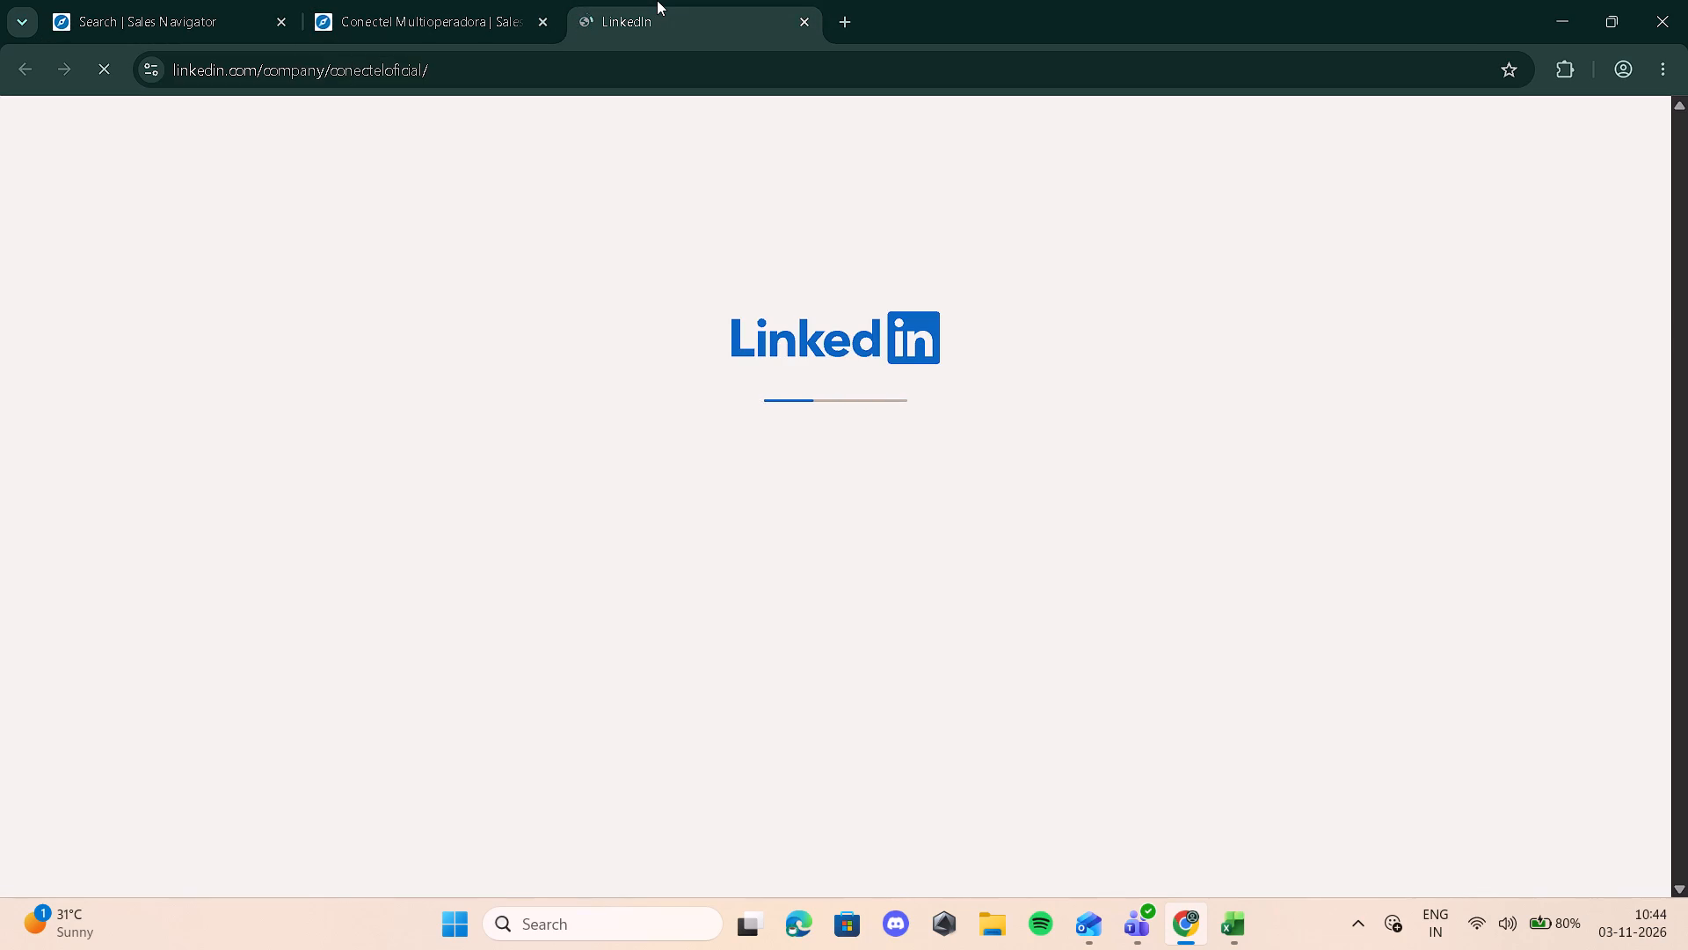
click(214, 0)
click(499, 3)
click(665, 0)
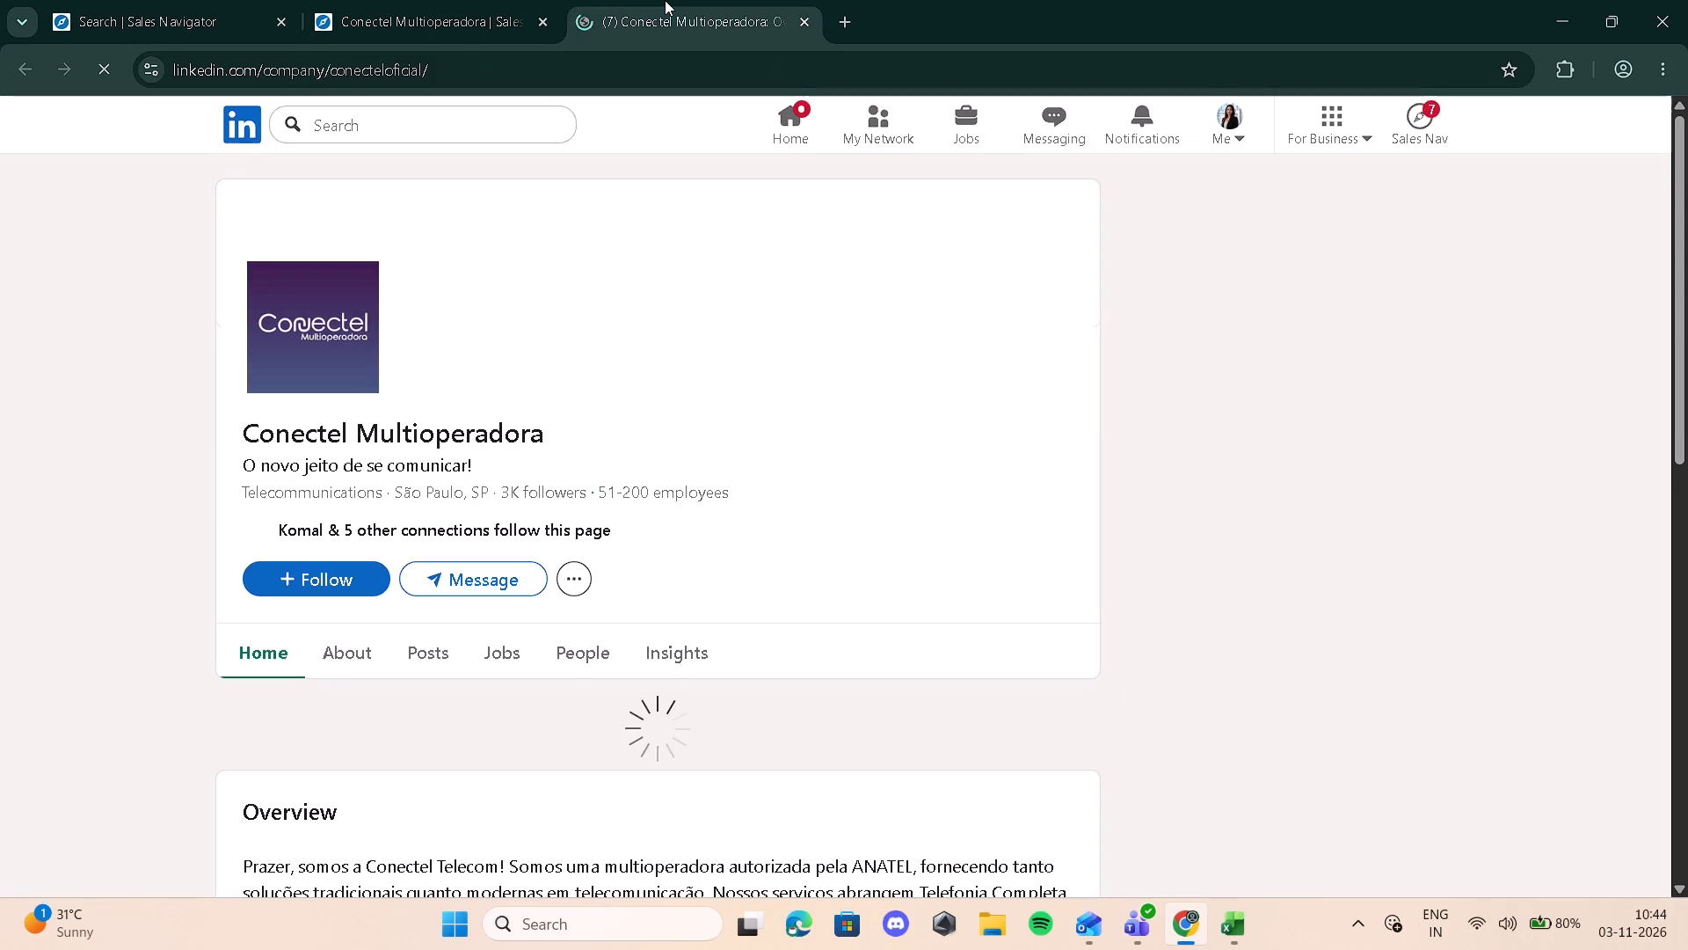
Show the About section of Conectel's LinkedIn page down to the company's website details.
click(339, 631)
click(348, 652)
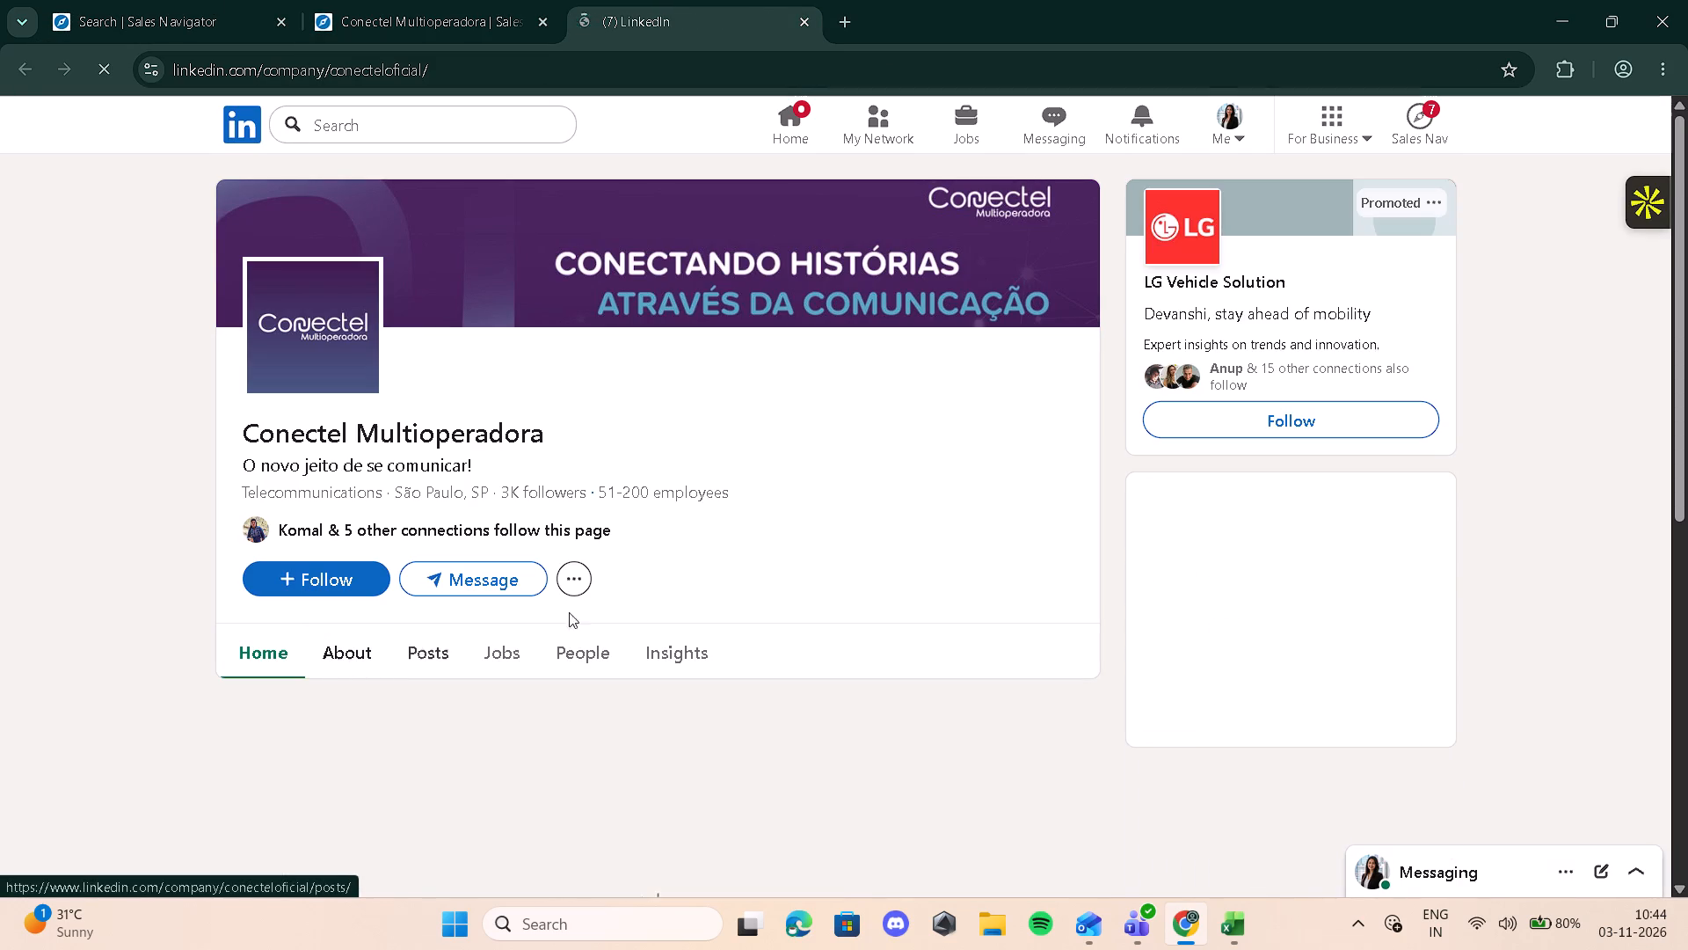
scroll(645, 609, down, 3)
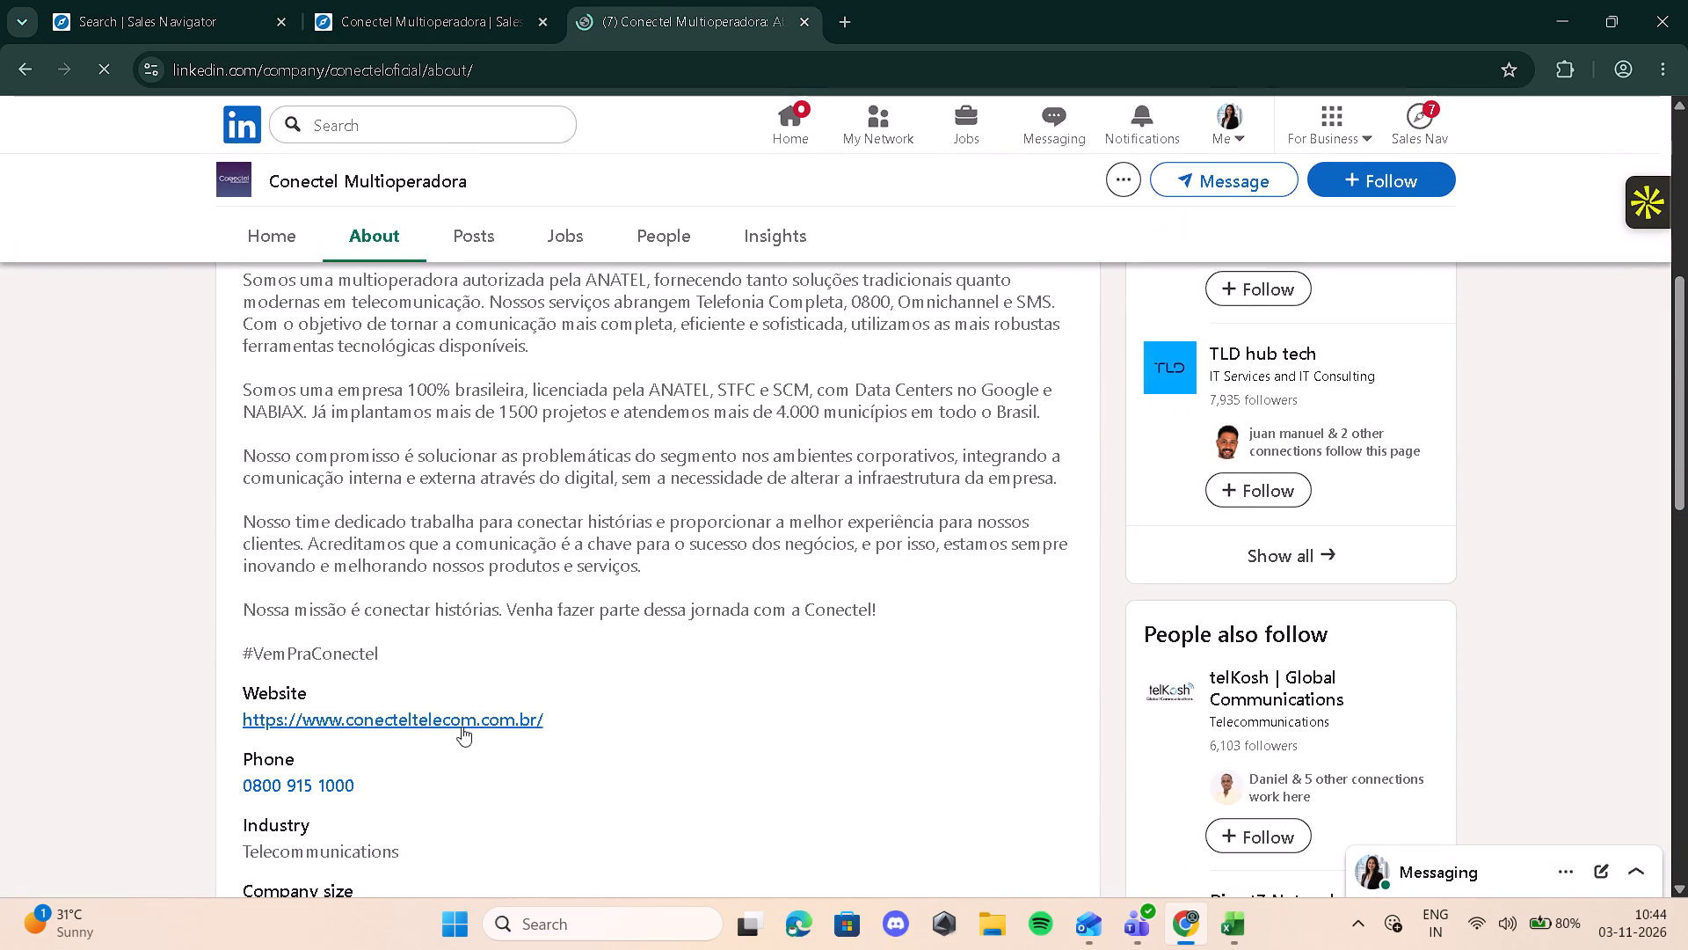
Open Conectel's website, conecteltelecom.com.br, from the About section in a new tab and switch to it.
right_click(462, 727)
click(558, 452)
click(213, 0)
click(399, 0)
click(673, 0)
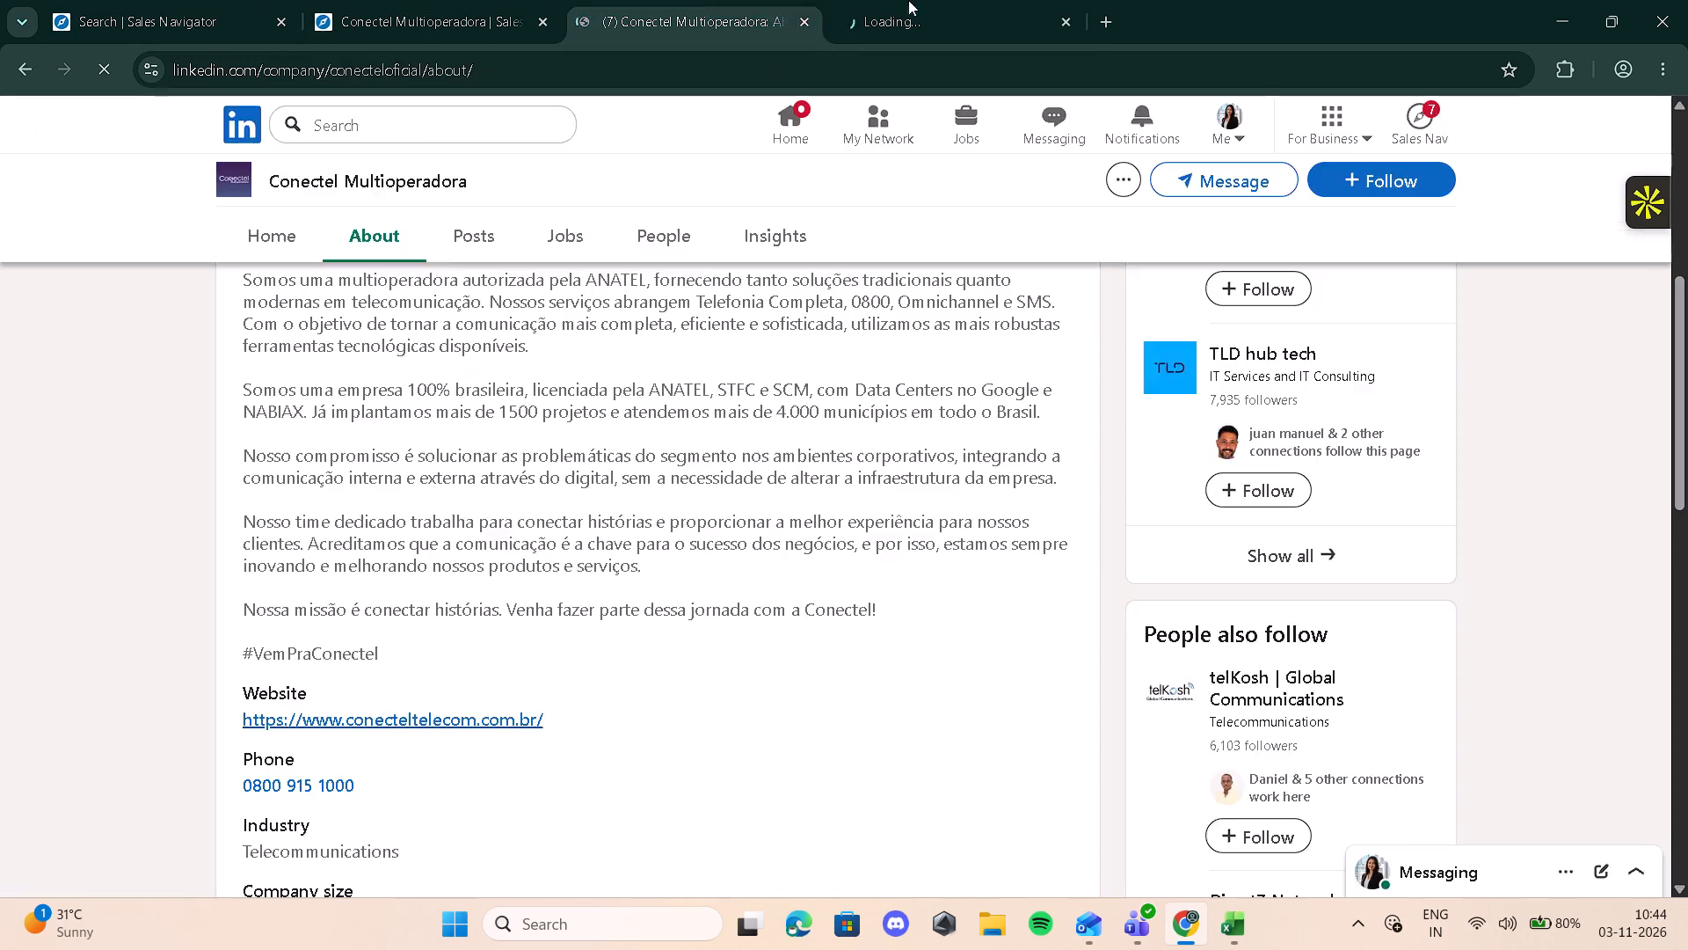
click(909, 0)
click(259, 0)
drag(410, 0, 418, 0)
click(719, 0)
click(894, 0)
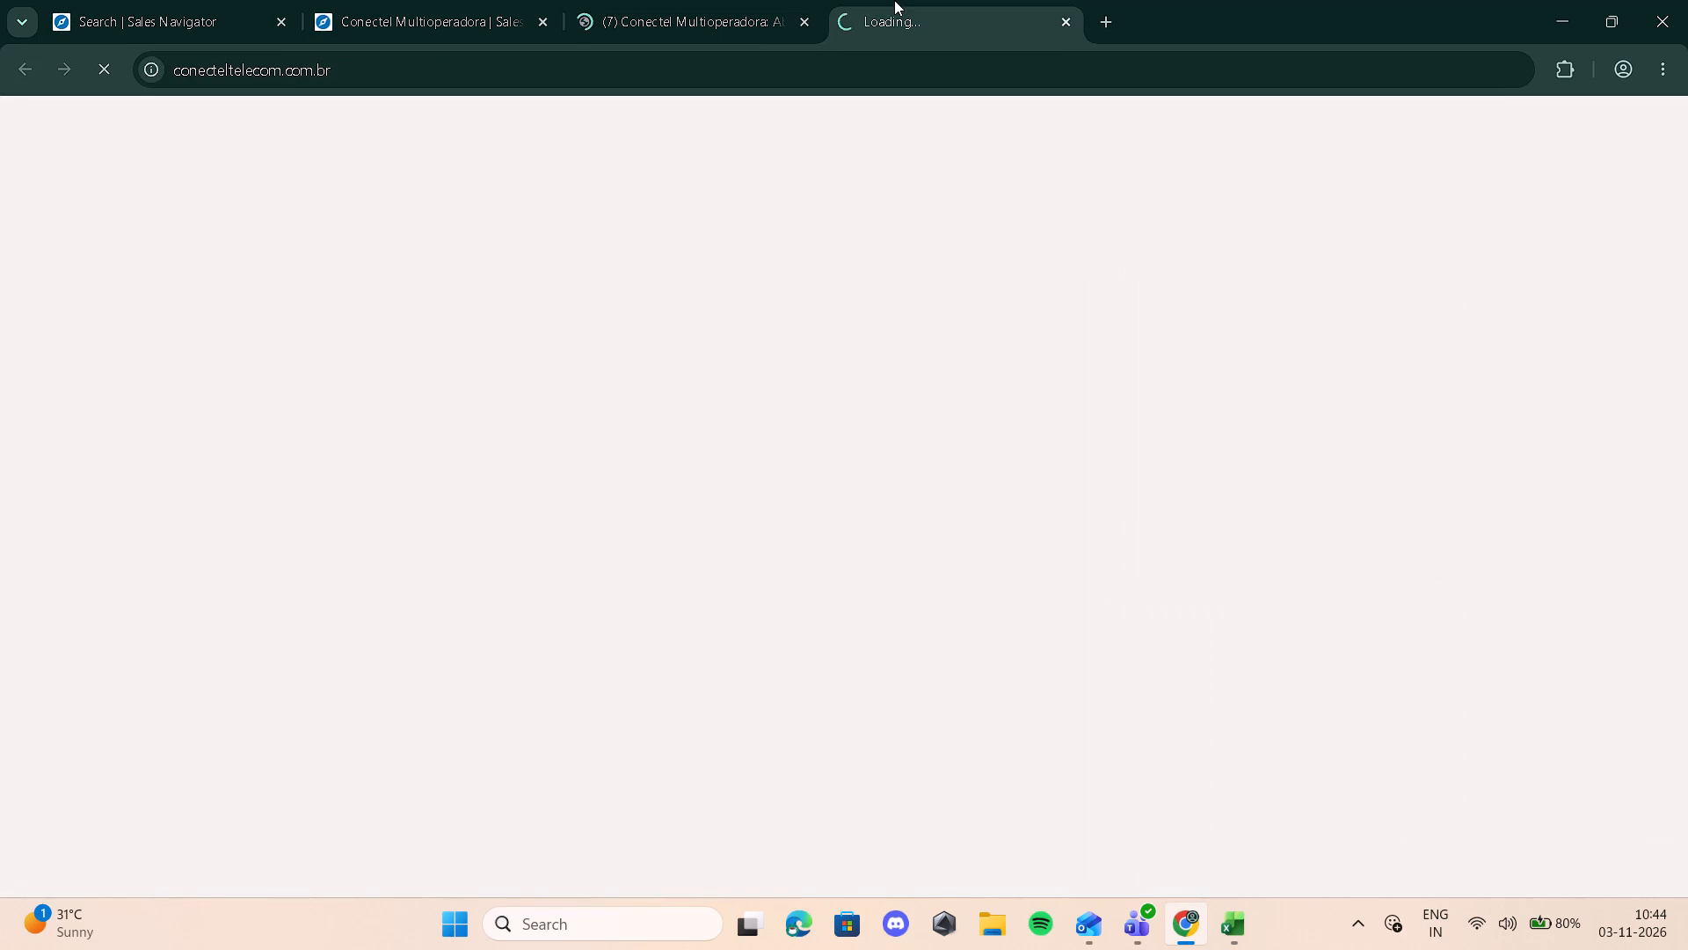
double_click(1350, 915)
click(237, 1)
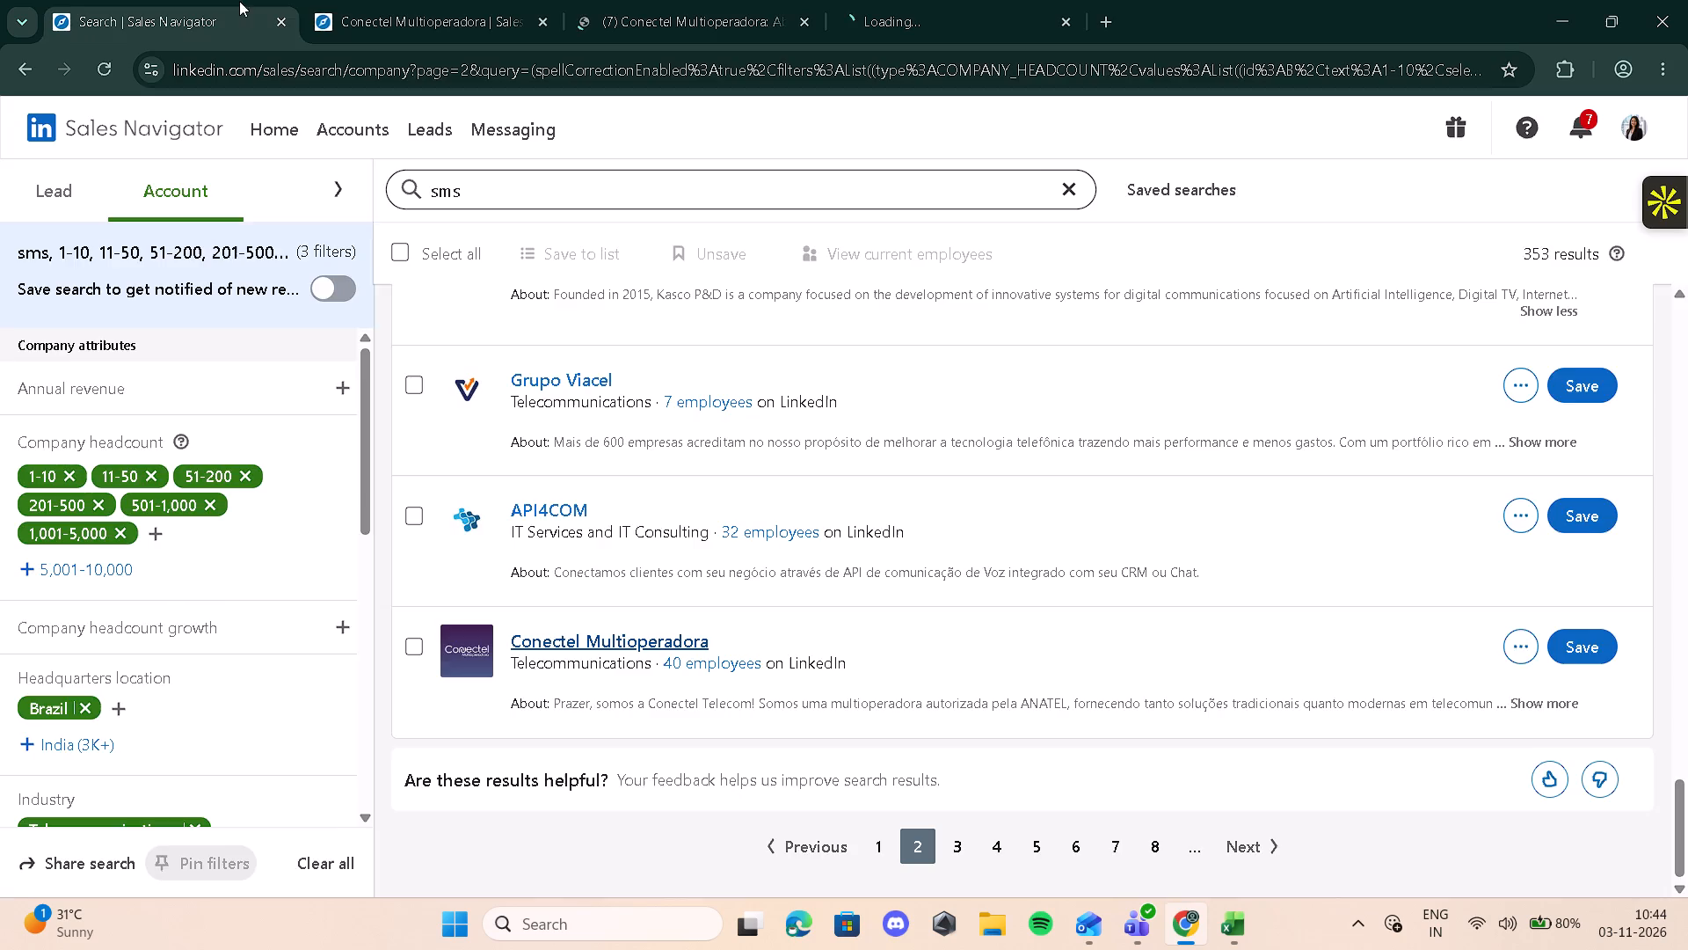
click(449, 4)
click(669, 0)
click(898, 0)
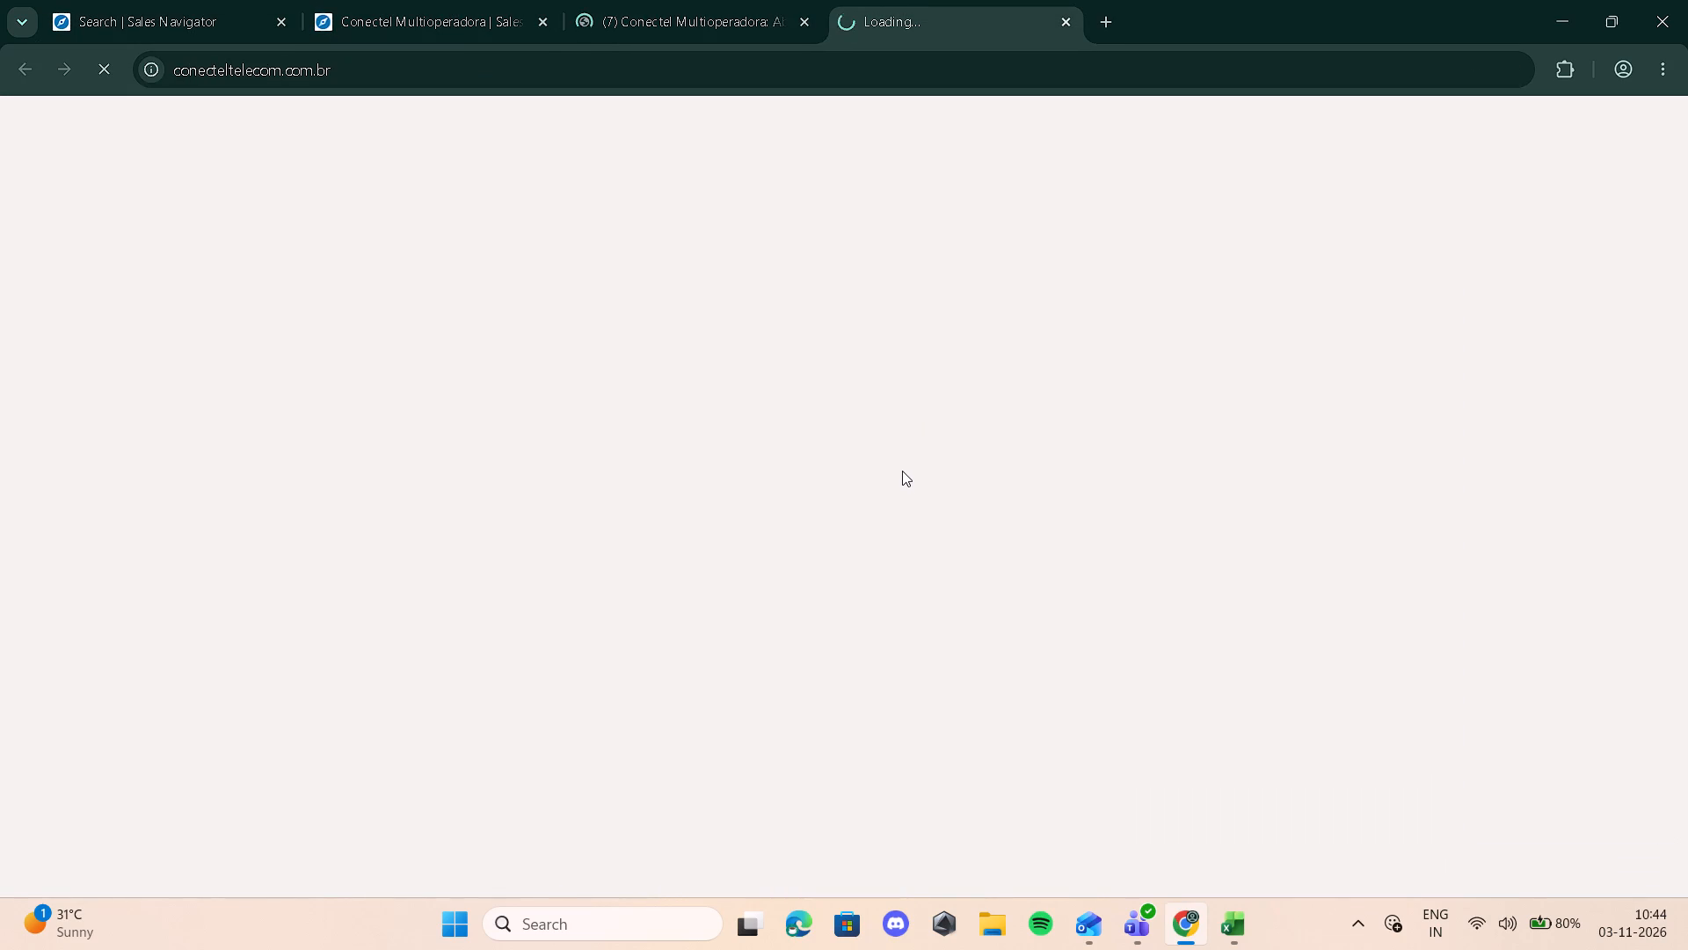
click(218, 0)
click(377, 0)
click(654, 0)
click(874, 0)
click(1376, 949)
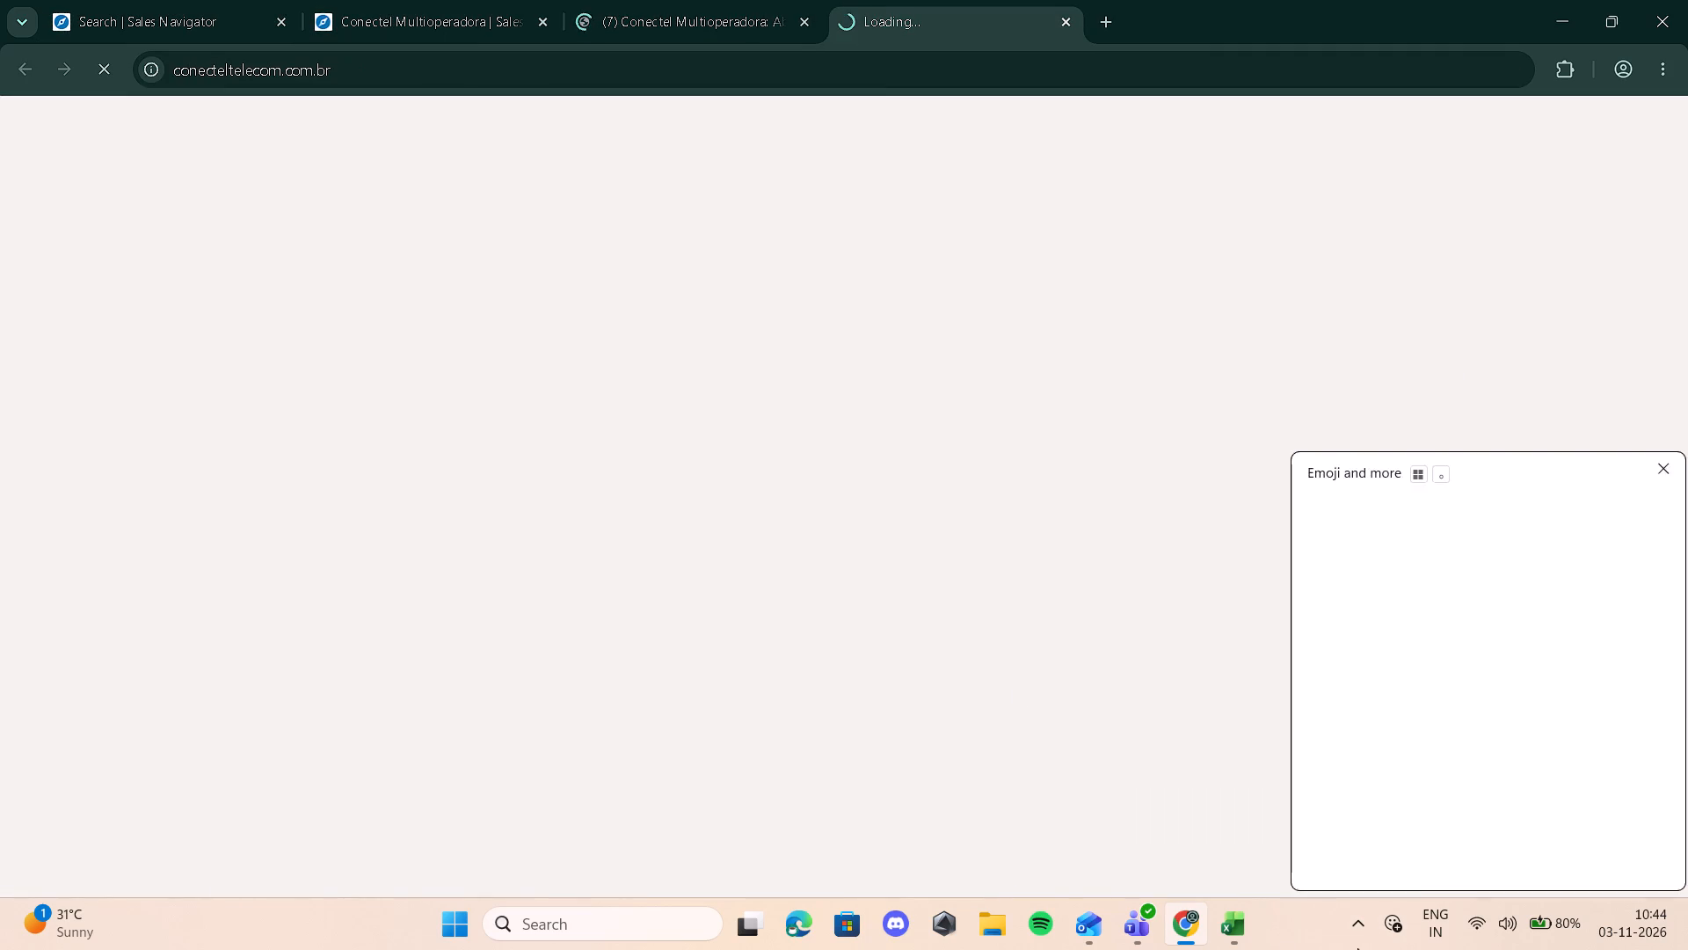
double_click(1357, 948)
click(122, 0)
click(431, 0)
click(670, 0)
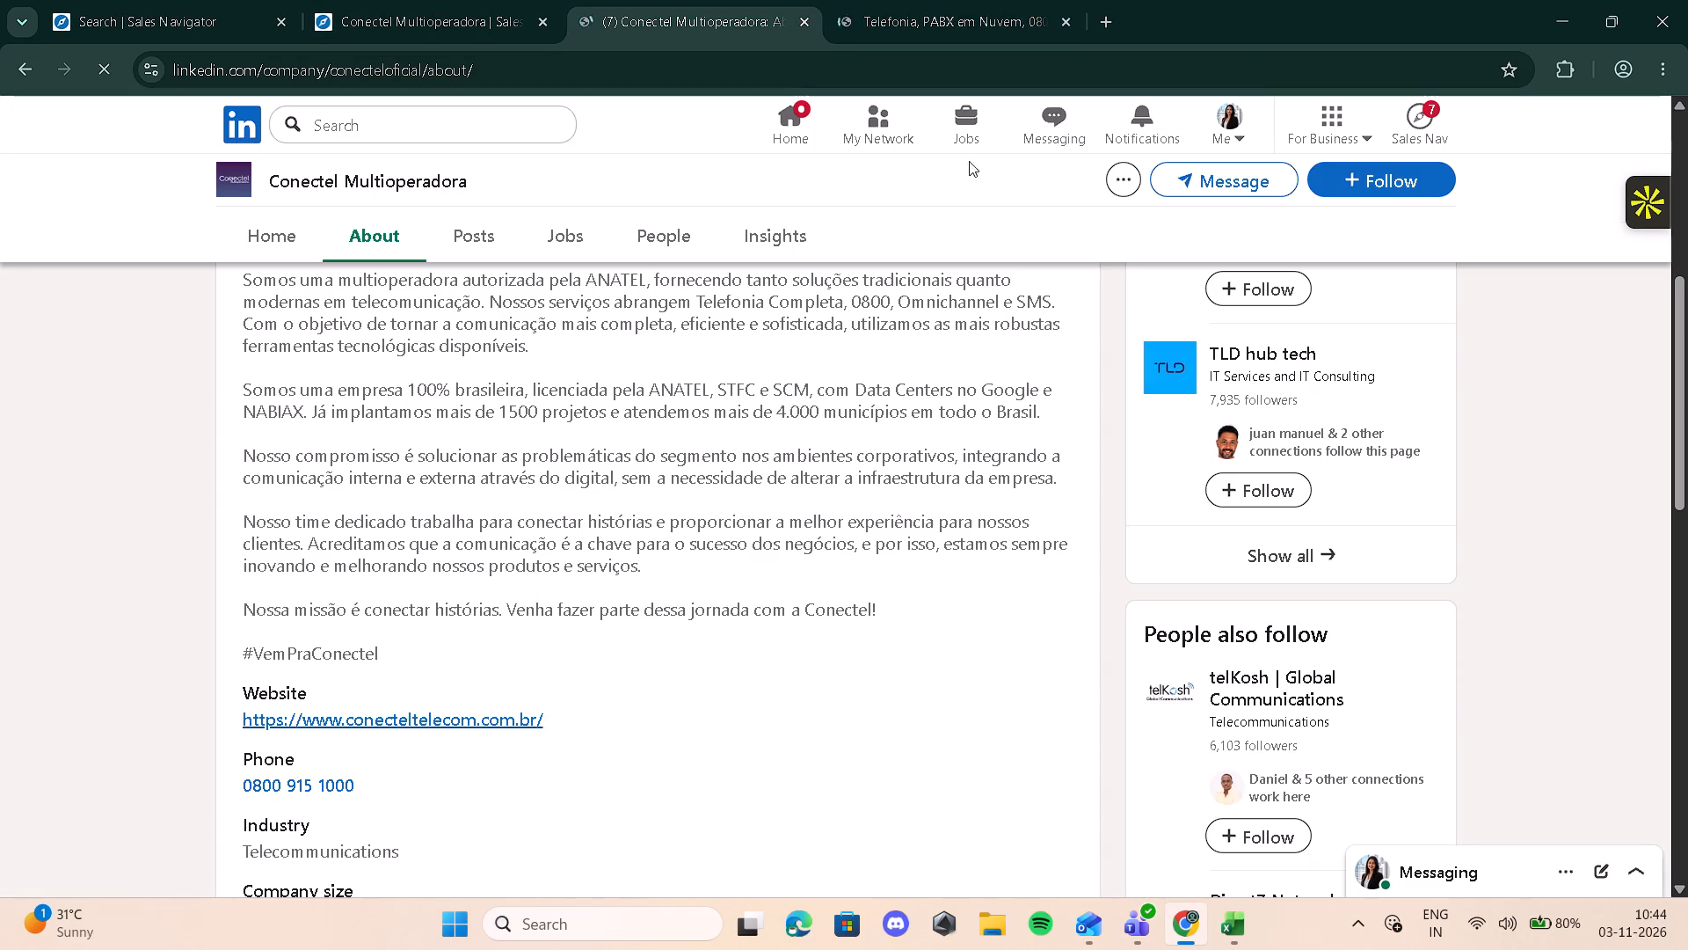
Return to the Conectel website and open its Omnichannel page.
click(961, 0)
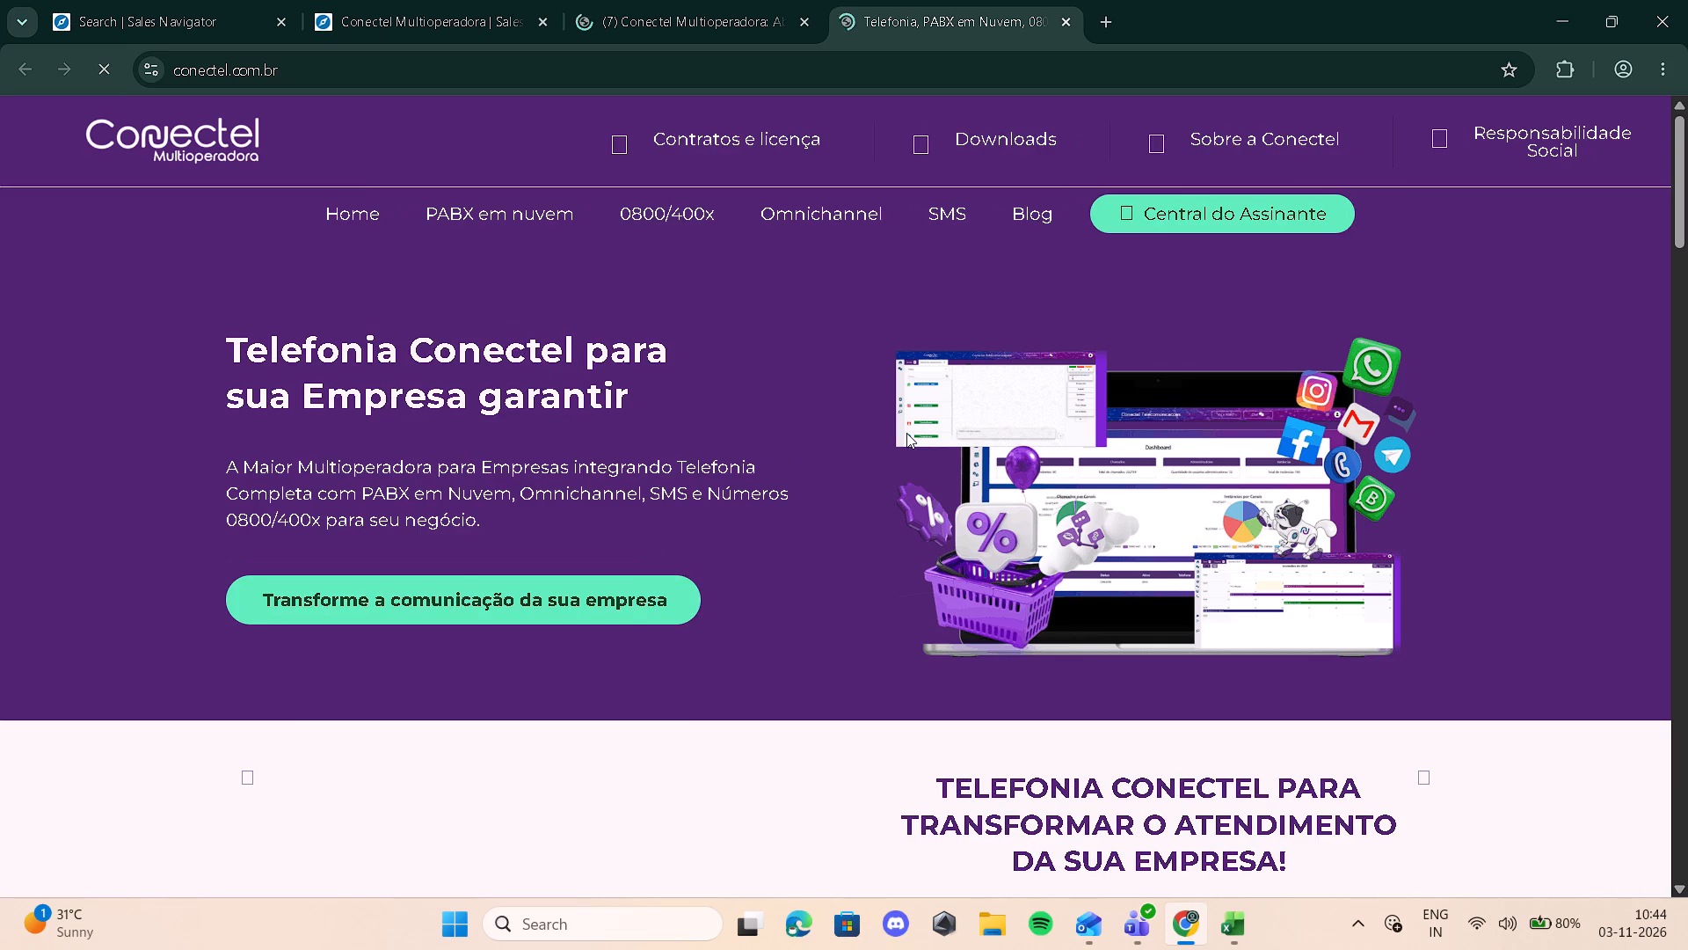
right_click(774, 286)
click(680, 291)
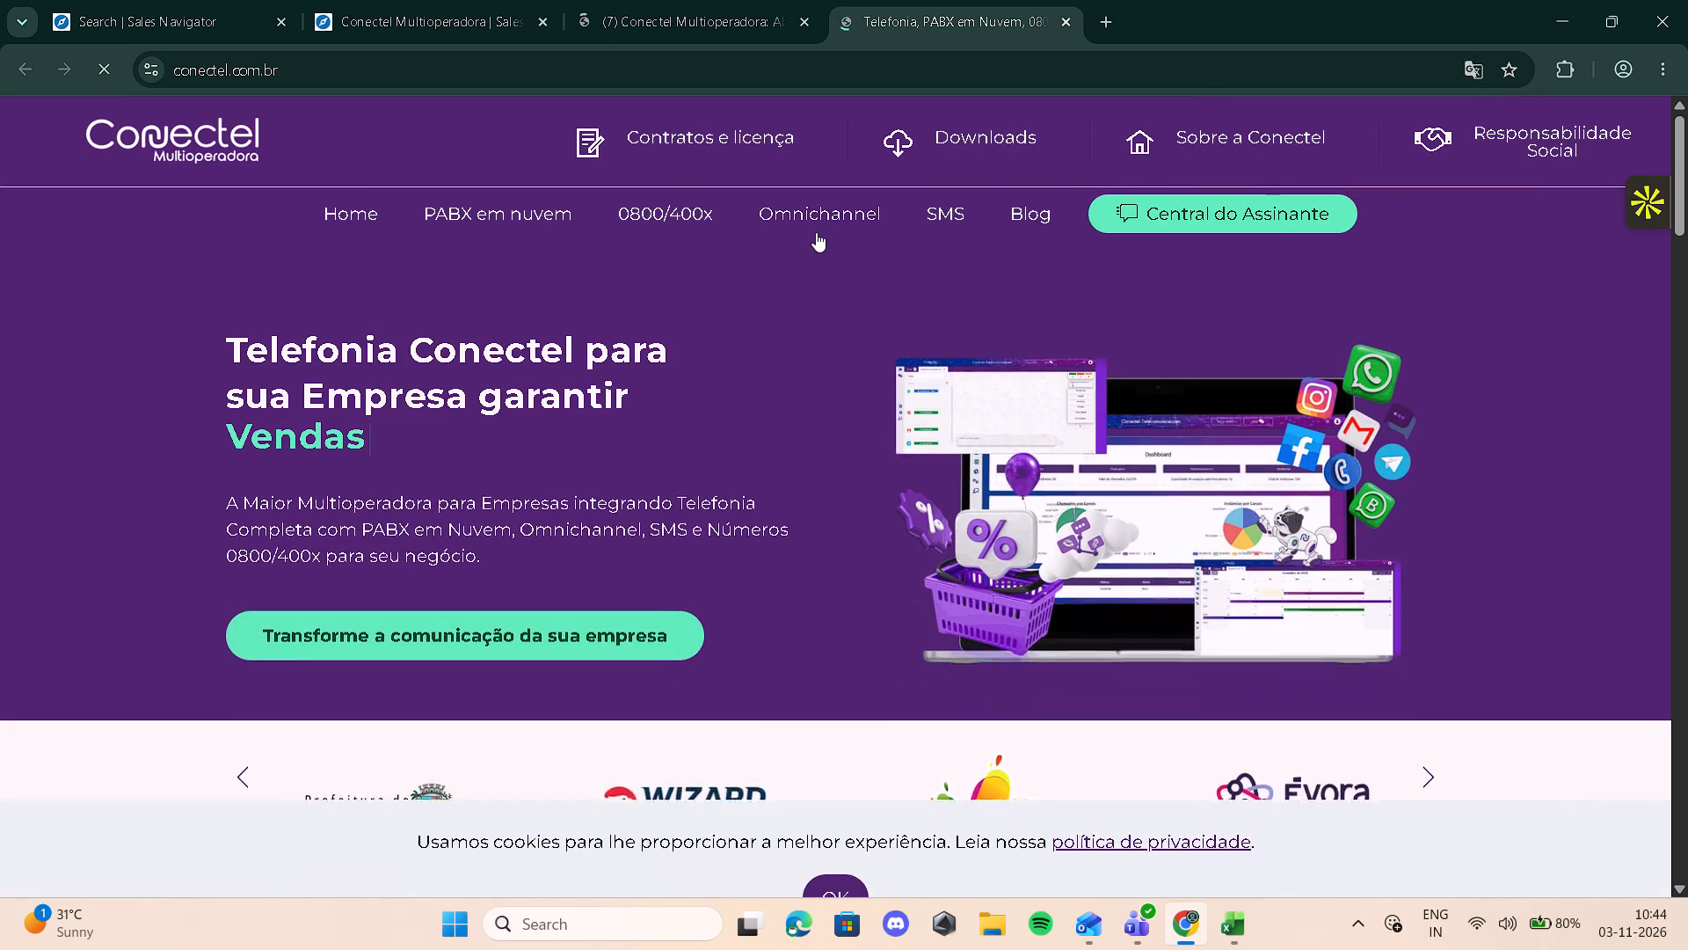
click(816, 232)
click(817, 230)
click(146, 0)
click(397, 0)
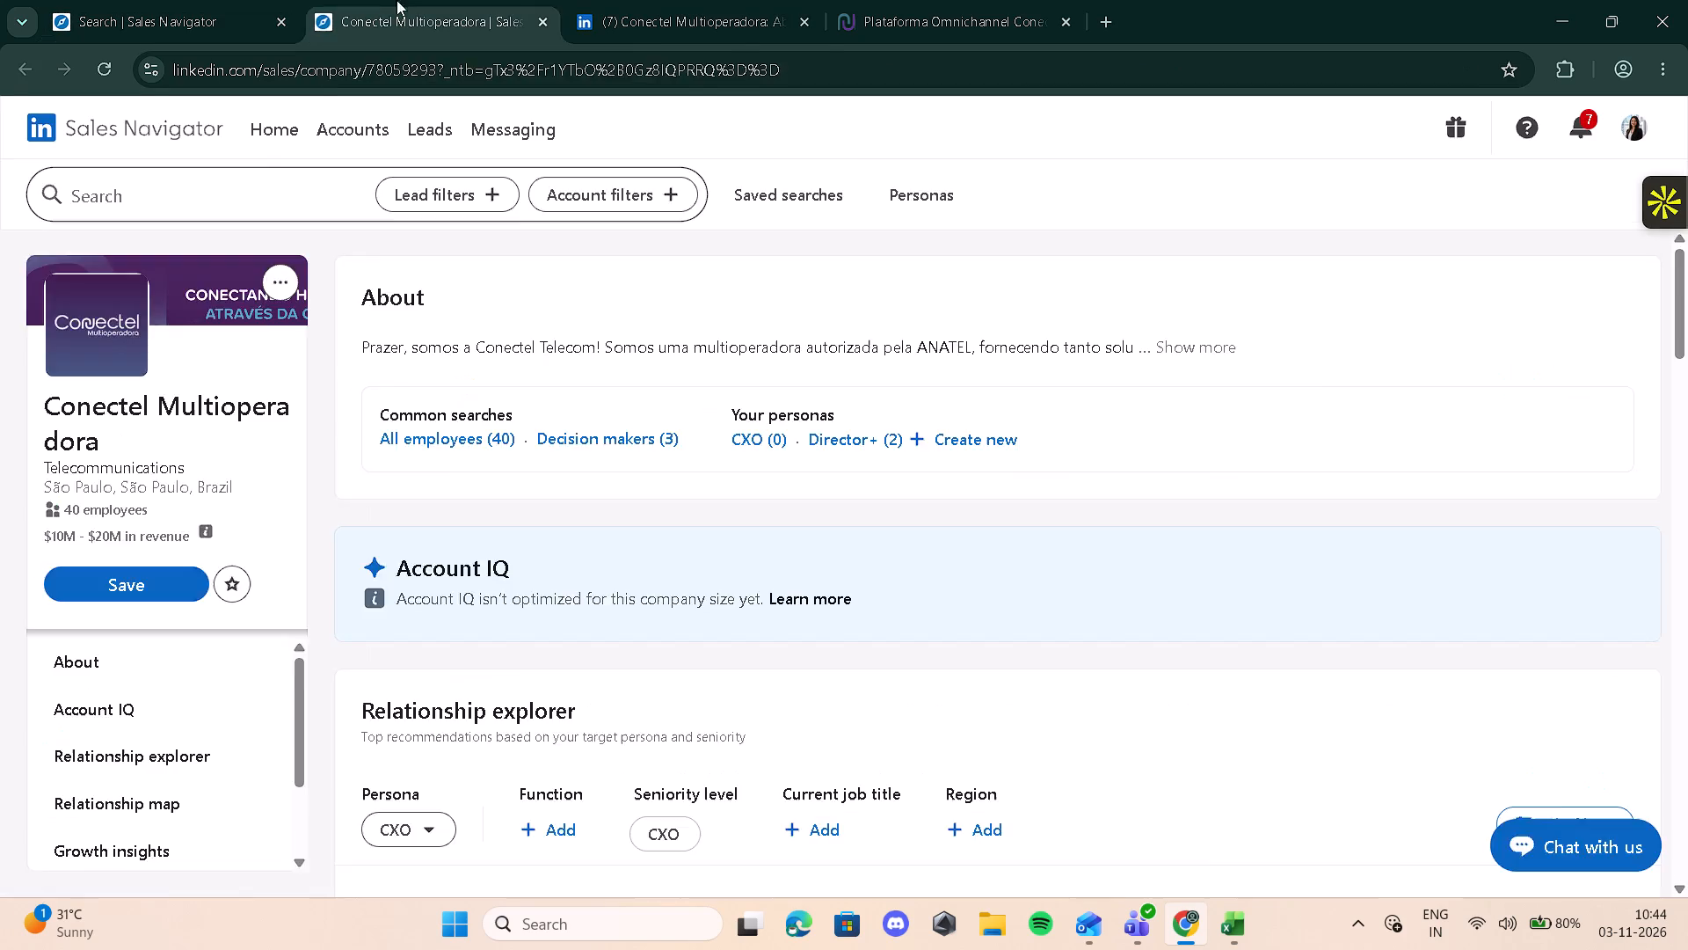
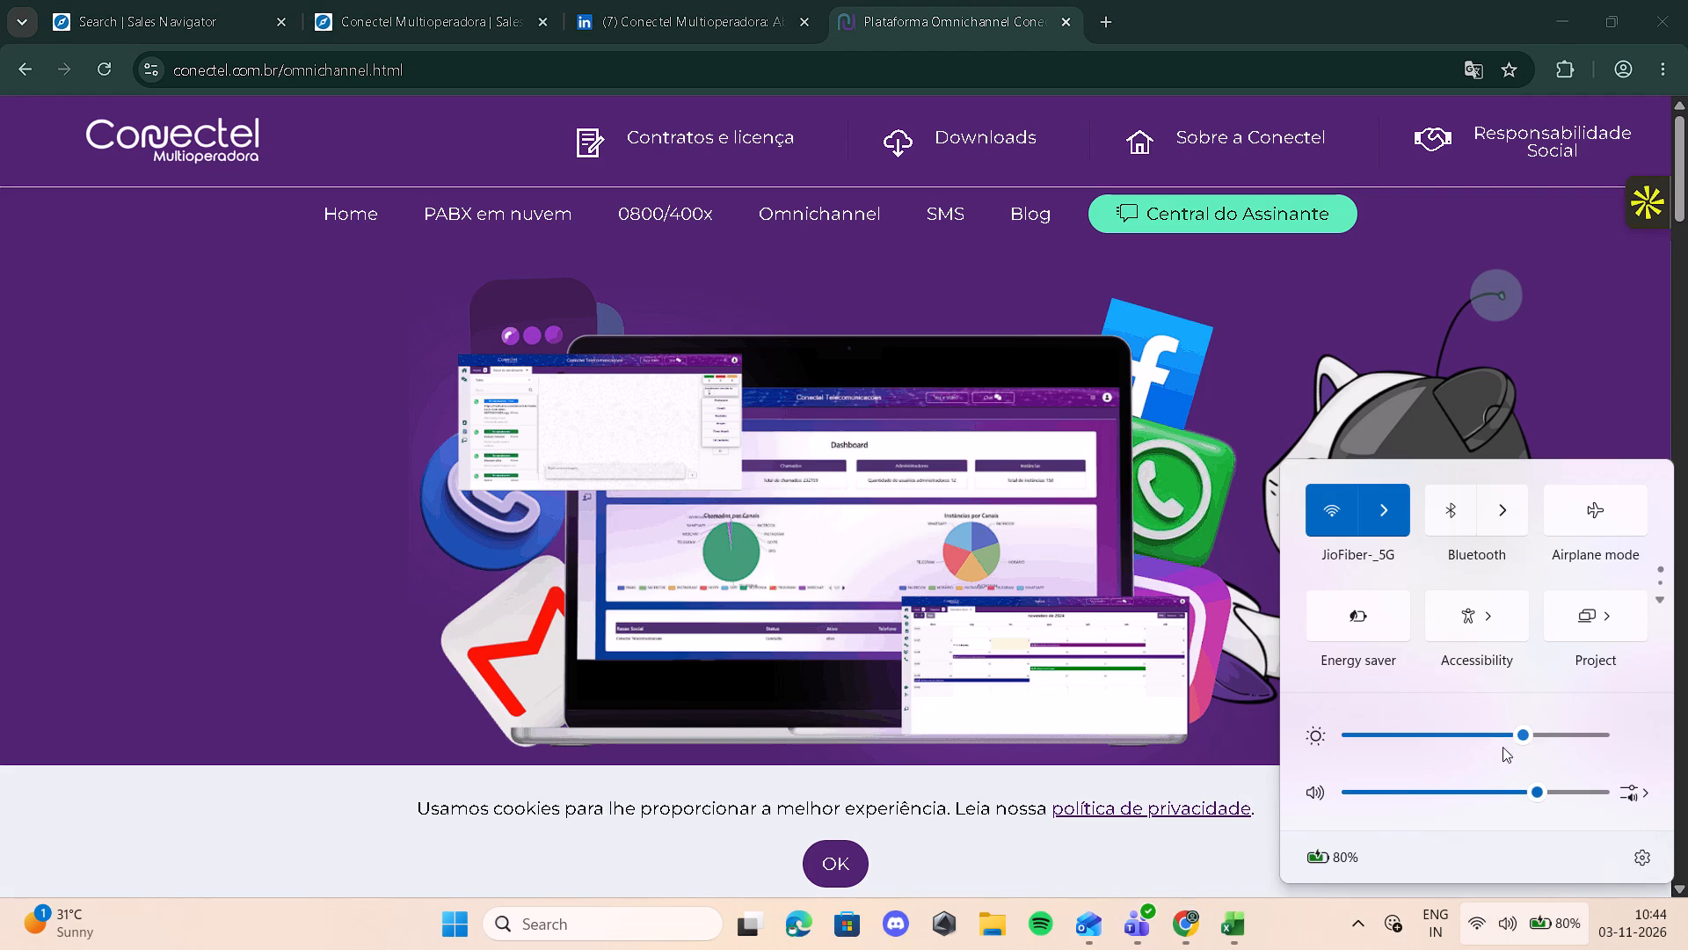
Fine-tune the display brightness slightly upward and close the quick settings.
click(1521, 740)
click(1536, 734)
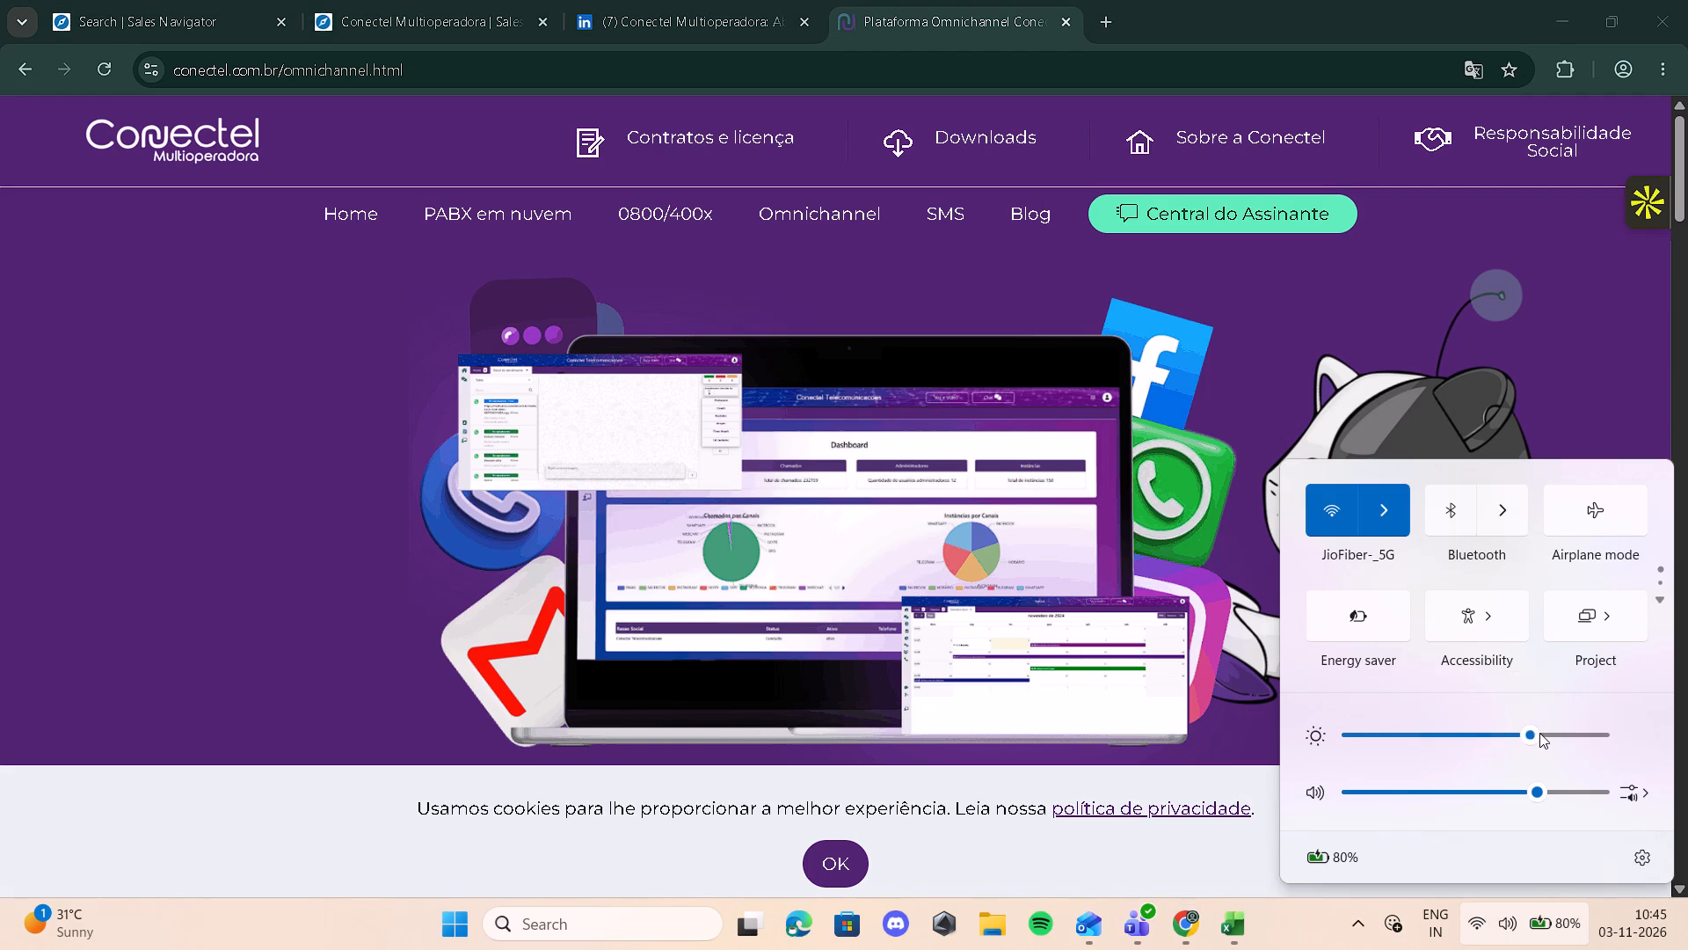
click(1540, 800)
click(1532, 730)
click(1326, 949)
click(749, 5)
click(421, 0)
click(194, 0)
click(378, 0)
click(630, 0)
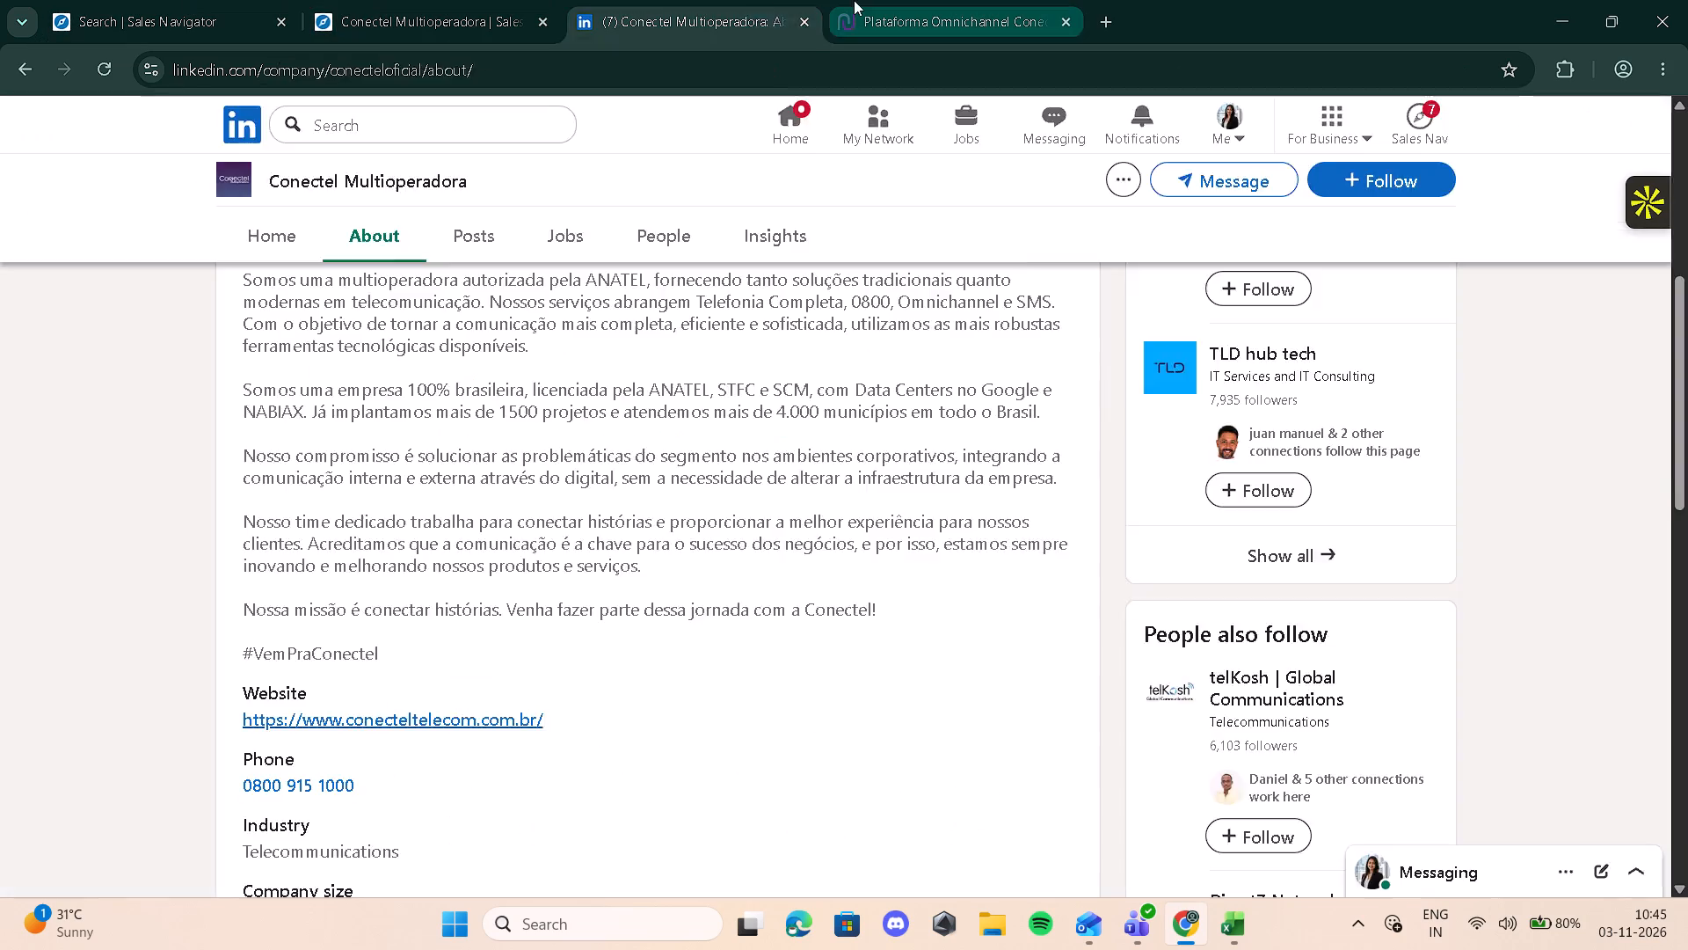
Return to Conectel's omnichannel web page, translate it to English and go back up to its beginning.
click(854, 0)
scroll(748, 419, down, 3)
right_click(362, 353)
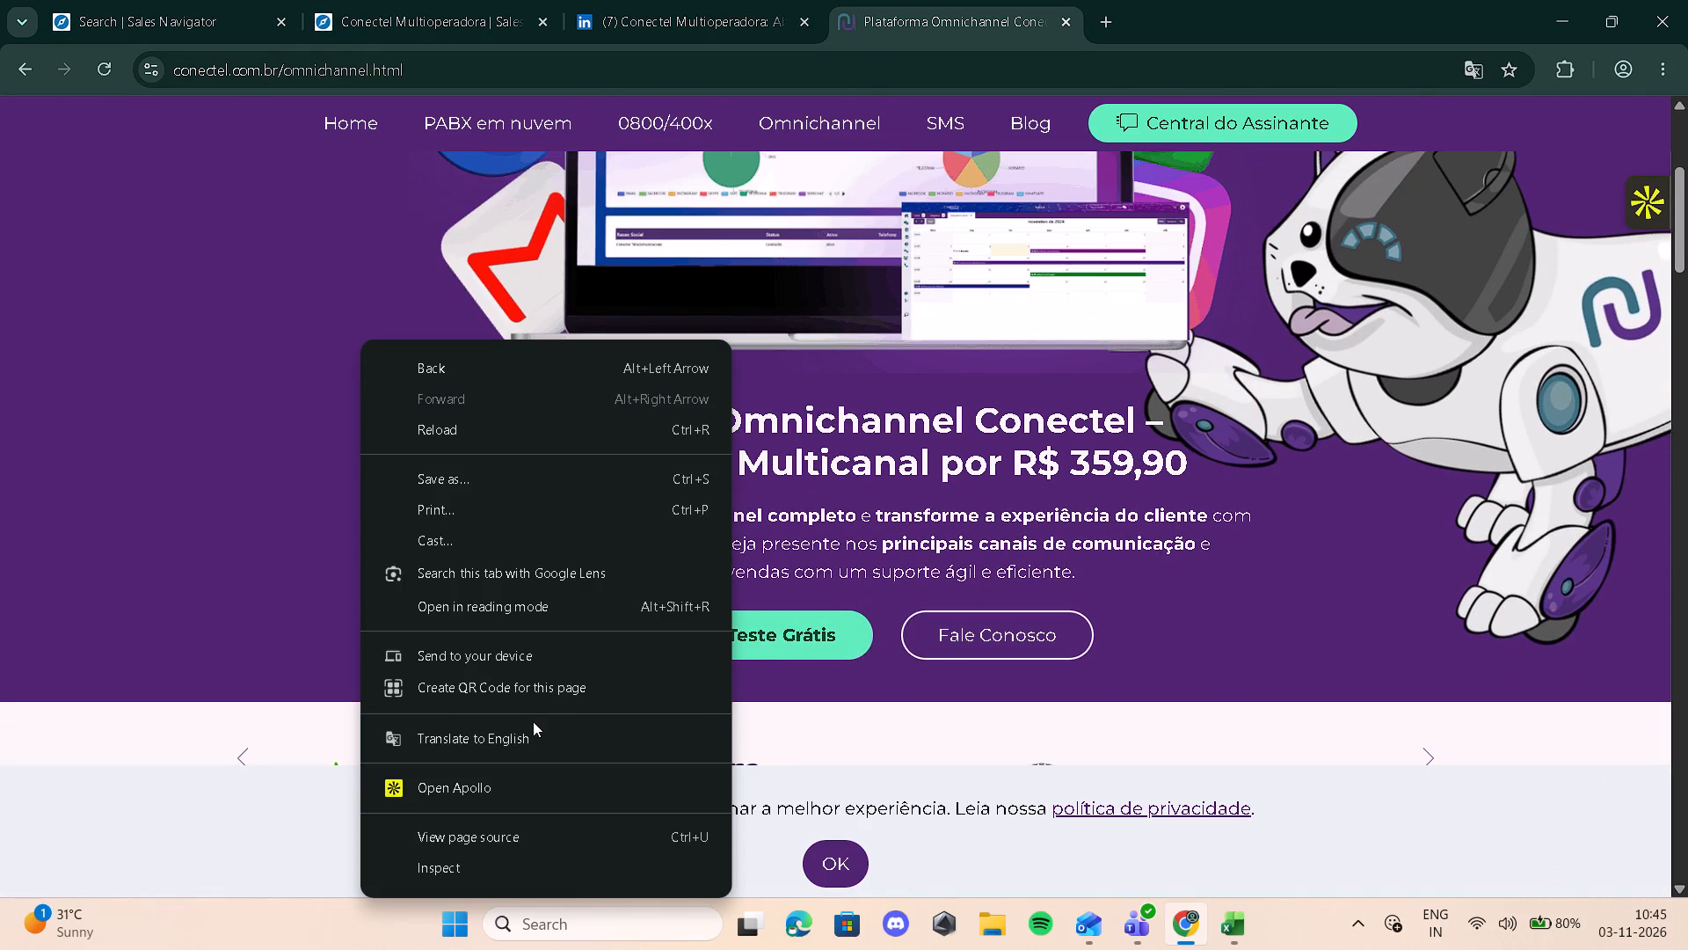
click(540, 732)
click(1500, 119)
scroll(845, 316, up, 3)
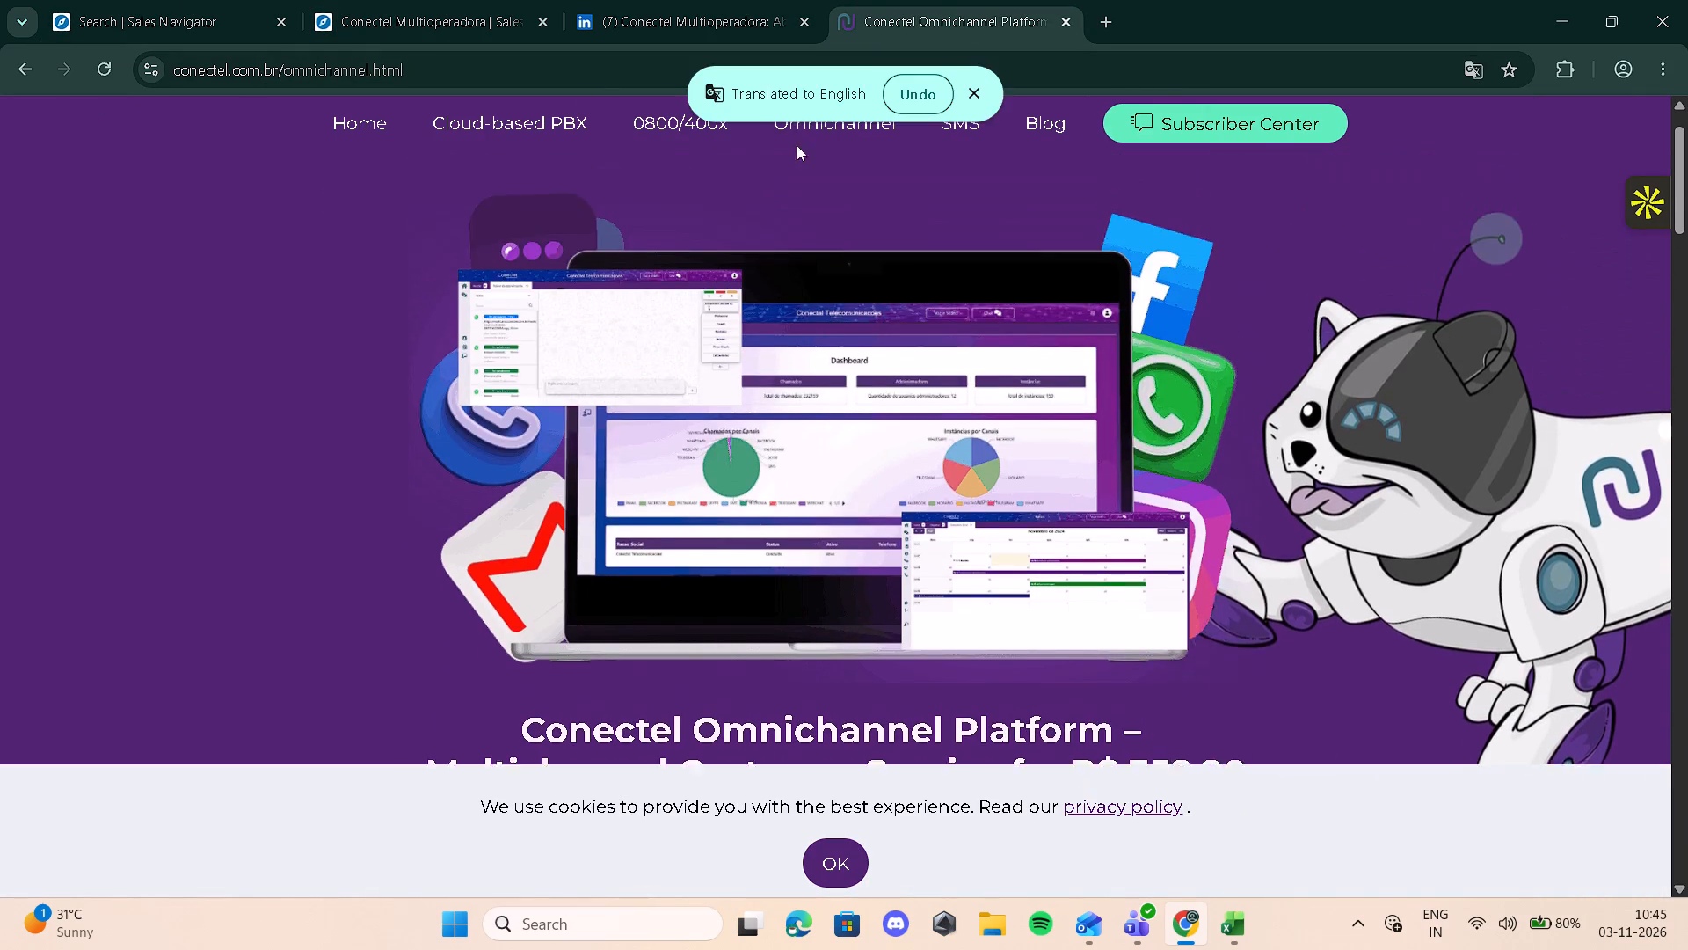
Translate Conectel's Omnichannel website page into English.
click(705, 0)
scroll(602, 477, up, 8)
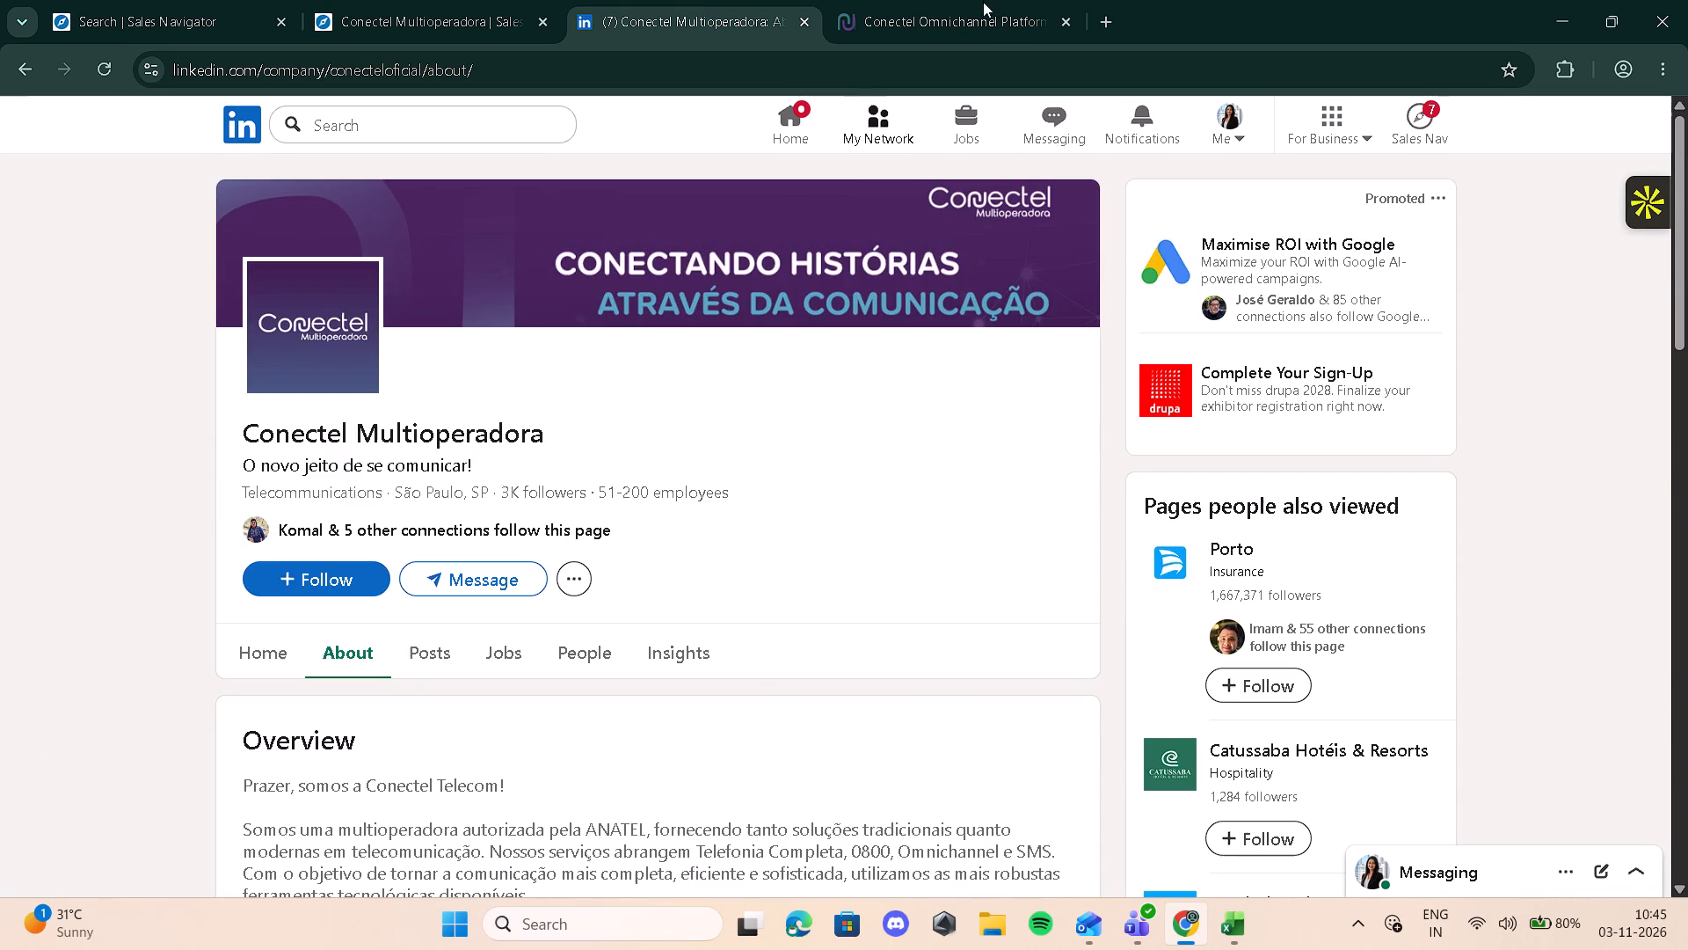
click(966, 5)
right_click(691, 227)
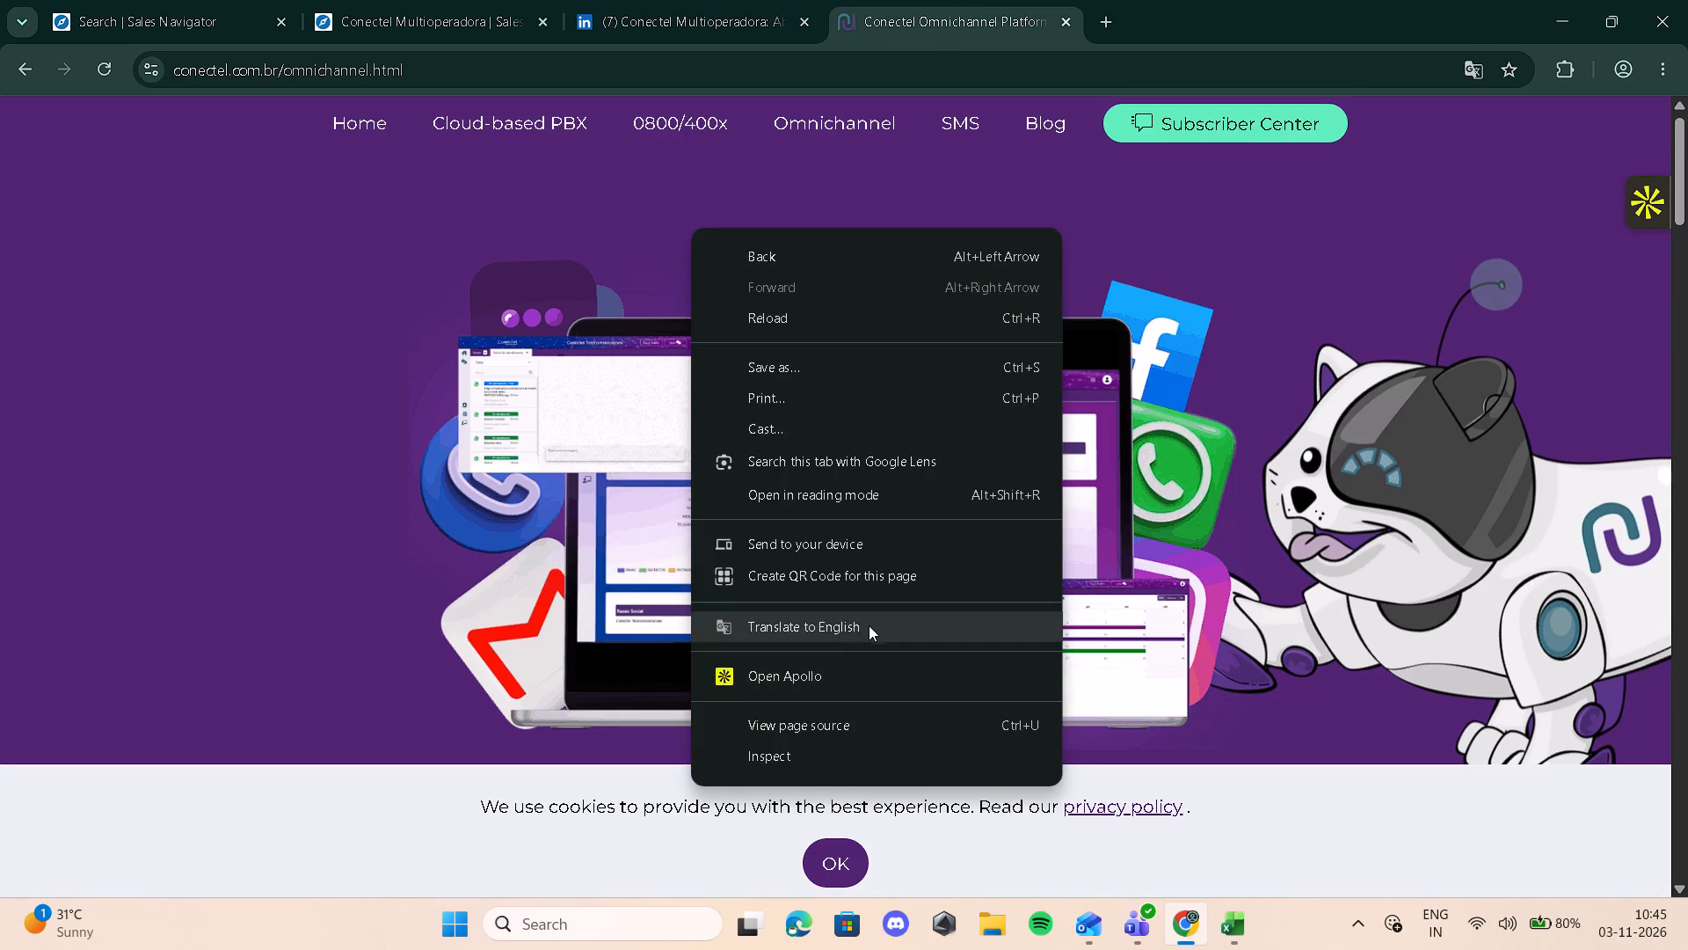
click(869, 627)
click(1510, 111)
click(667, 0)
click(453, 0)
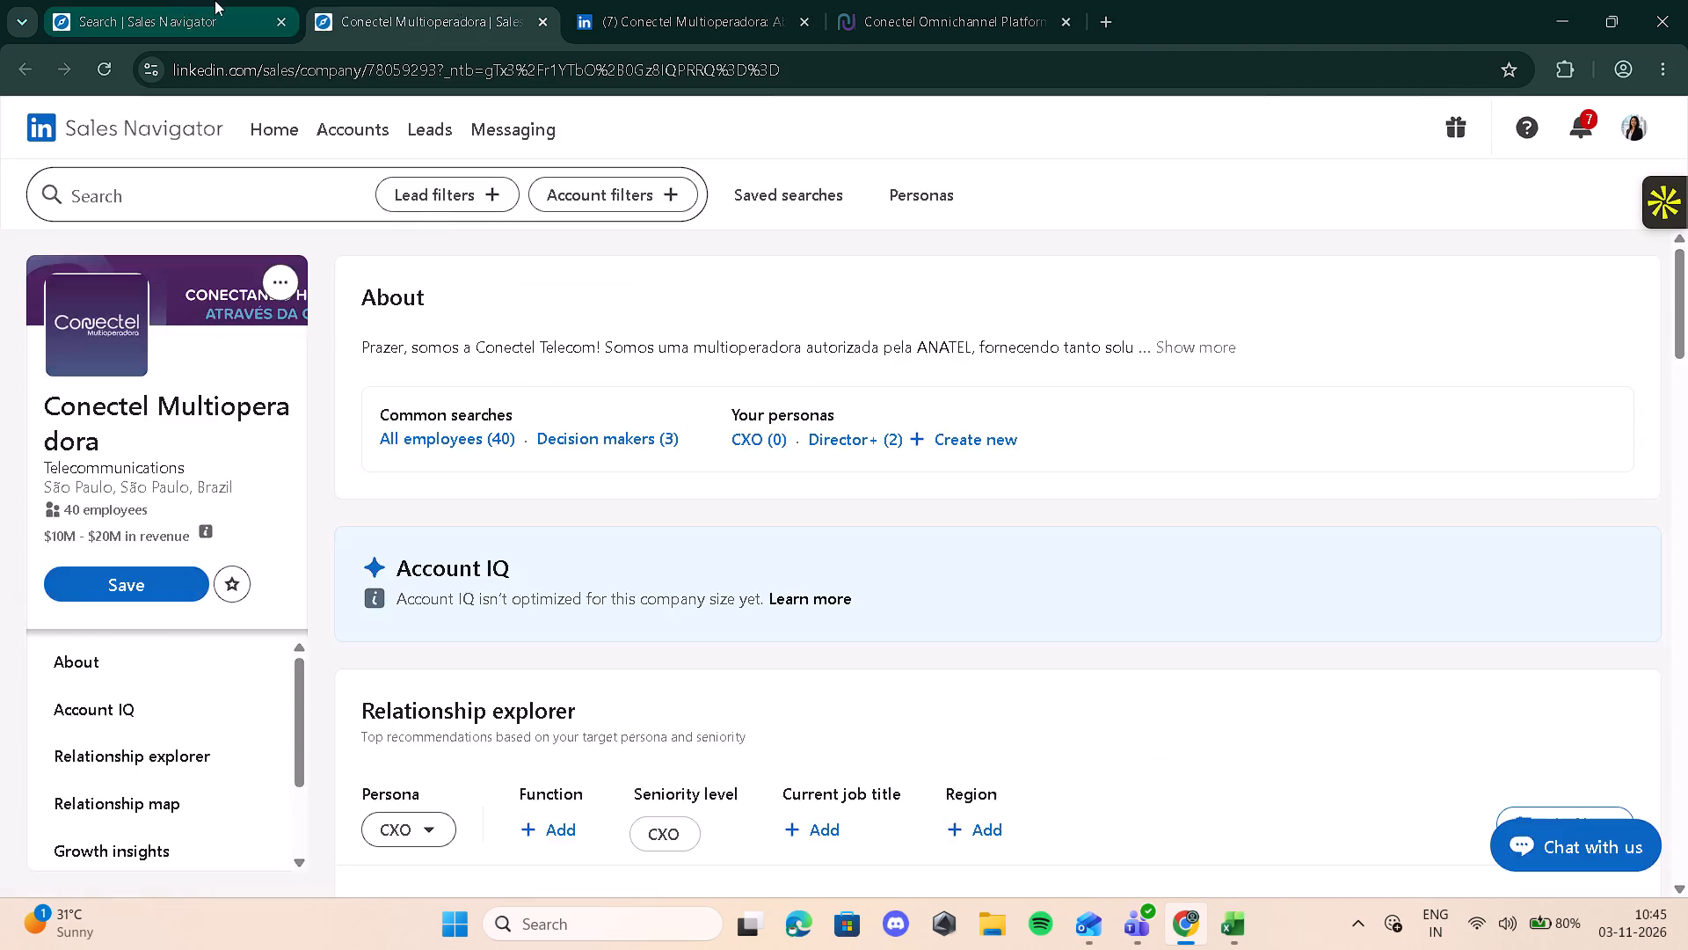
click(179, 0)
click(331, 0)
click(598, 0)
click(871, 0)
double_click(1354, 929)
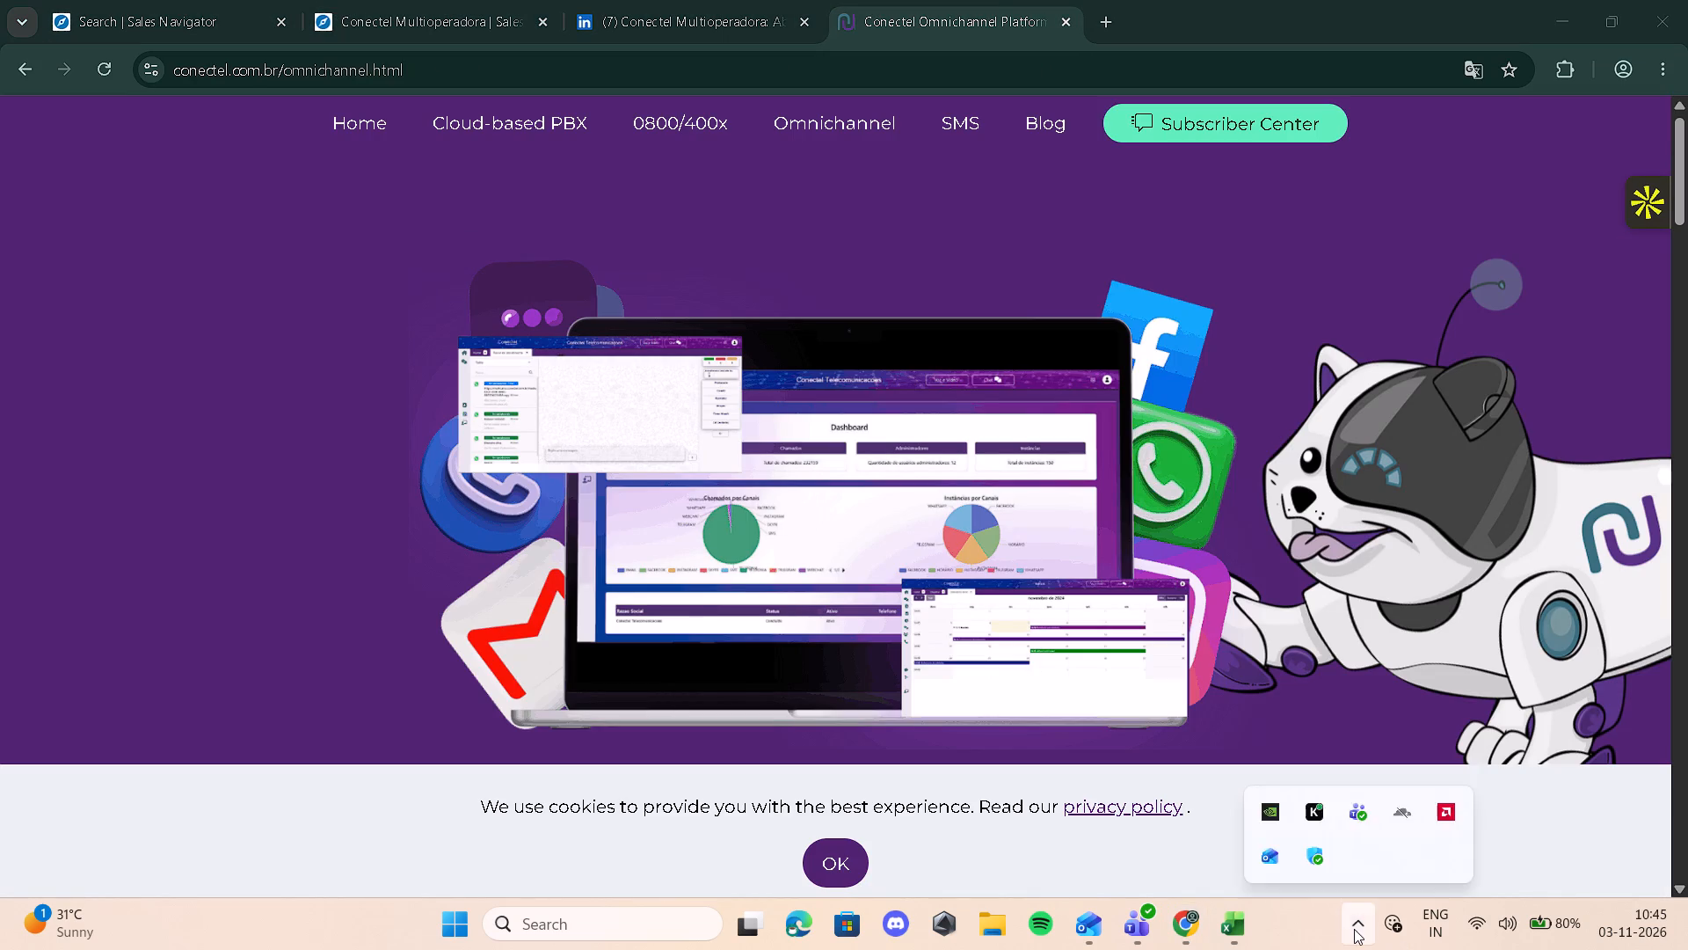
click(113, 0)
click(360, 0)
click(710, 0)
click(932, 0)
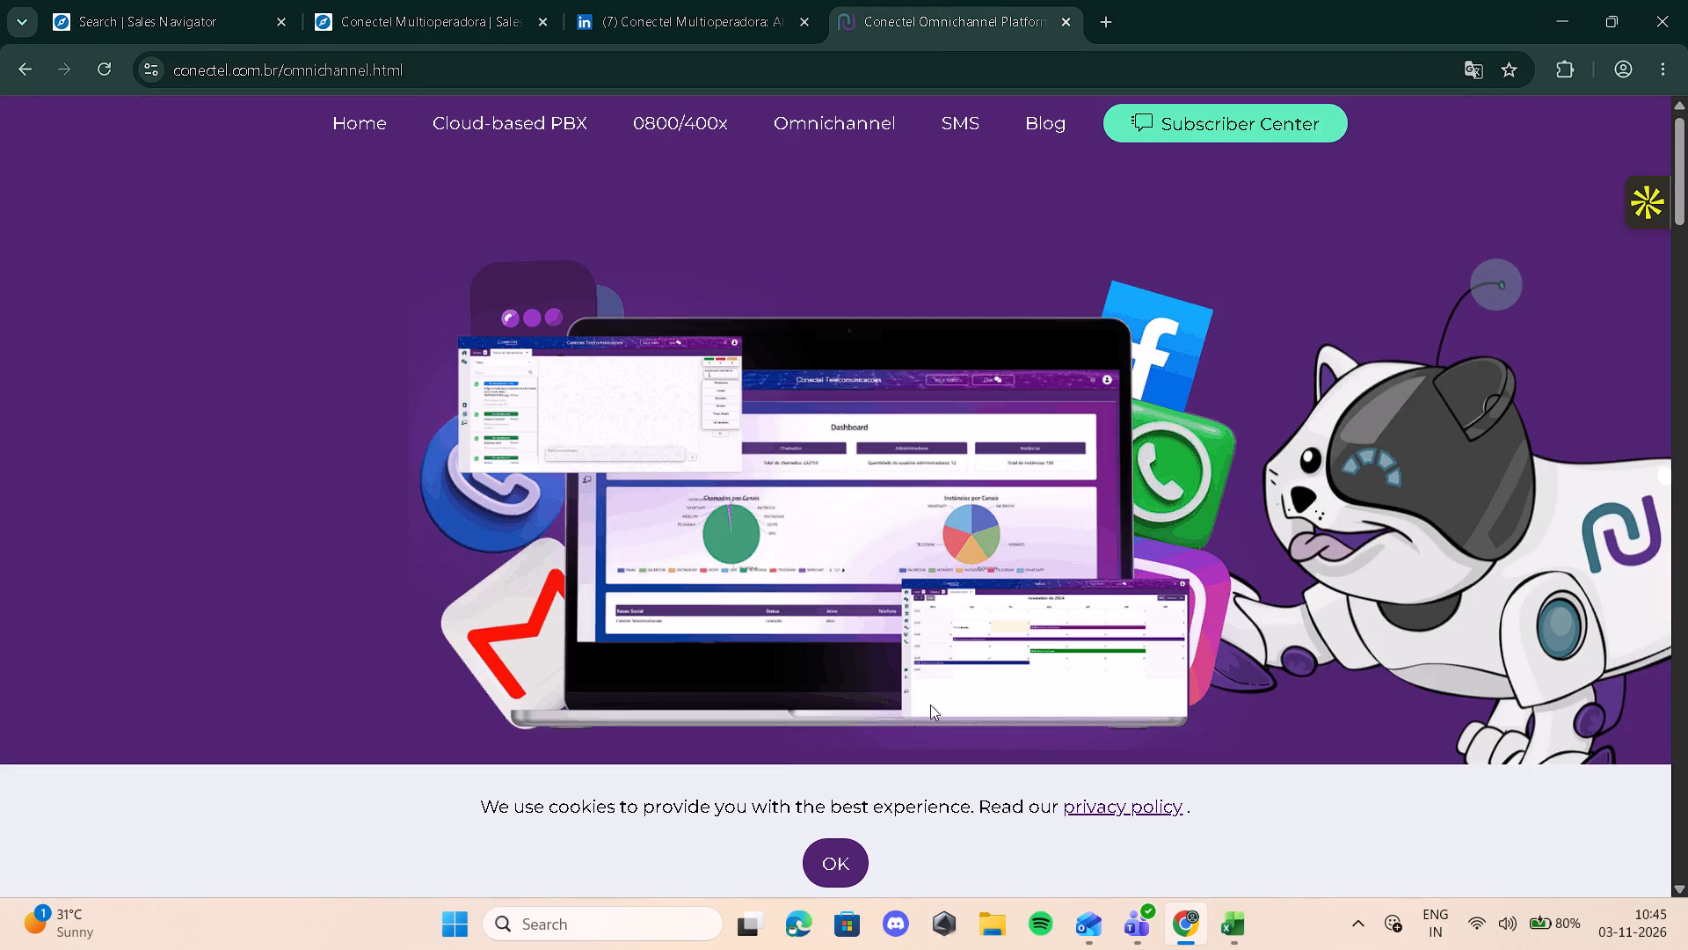
Dismiss the cookie notice and examine Conectel's Omnichannel page for its features, plans and footer information.
scroll(897, 704, down, 4)
click(827, 873)
scroll(893, 720, down, 4)
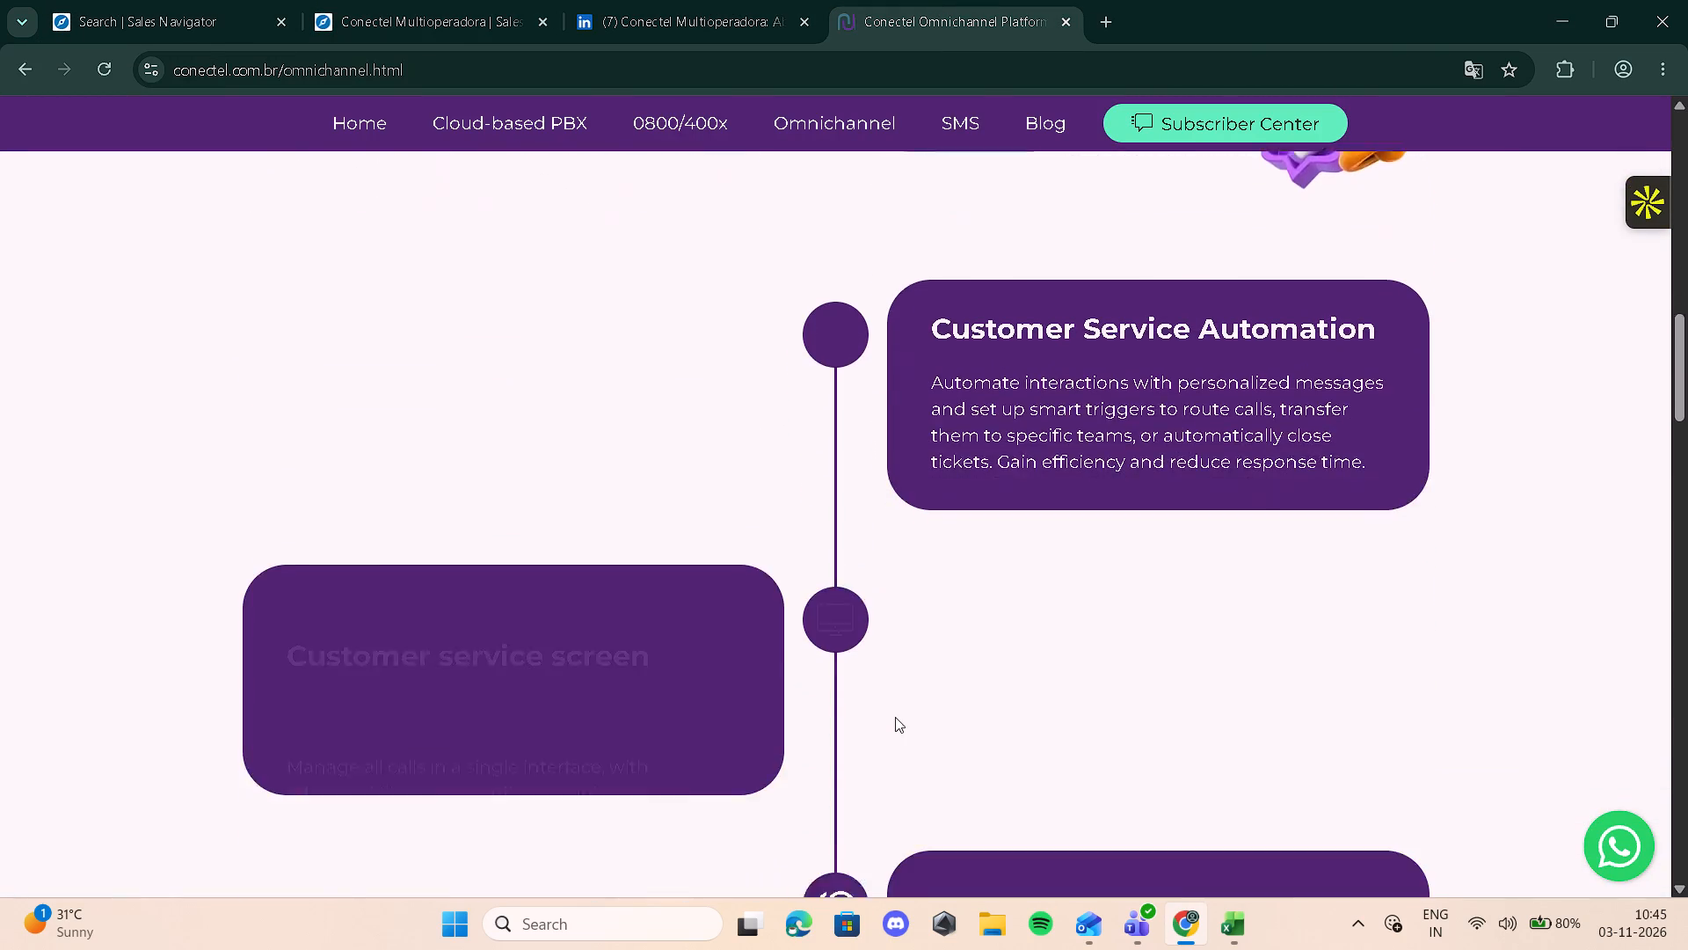
scroll(895, 717, down, 9)
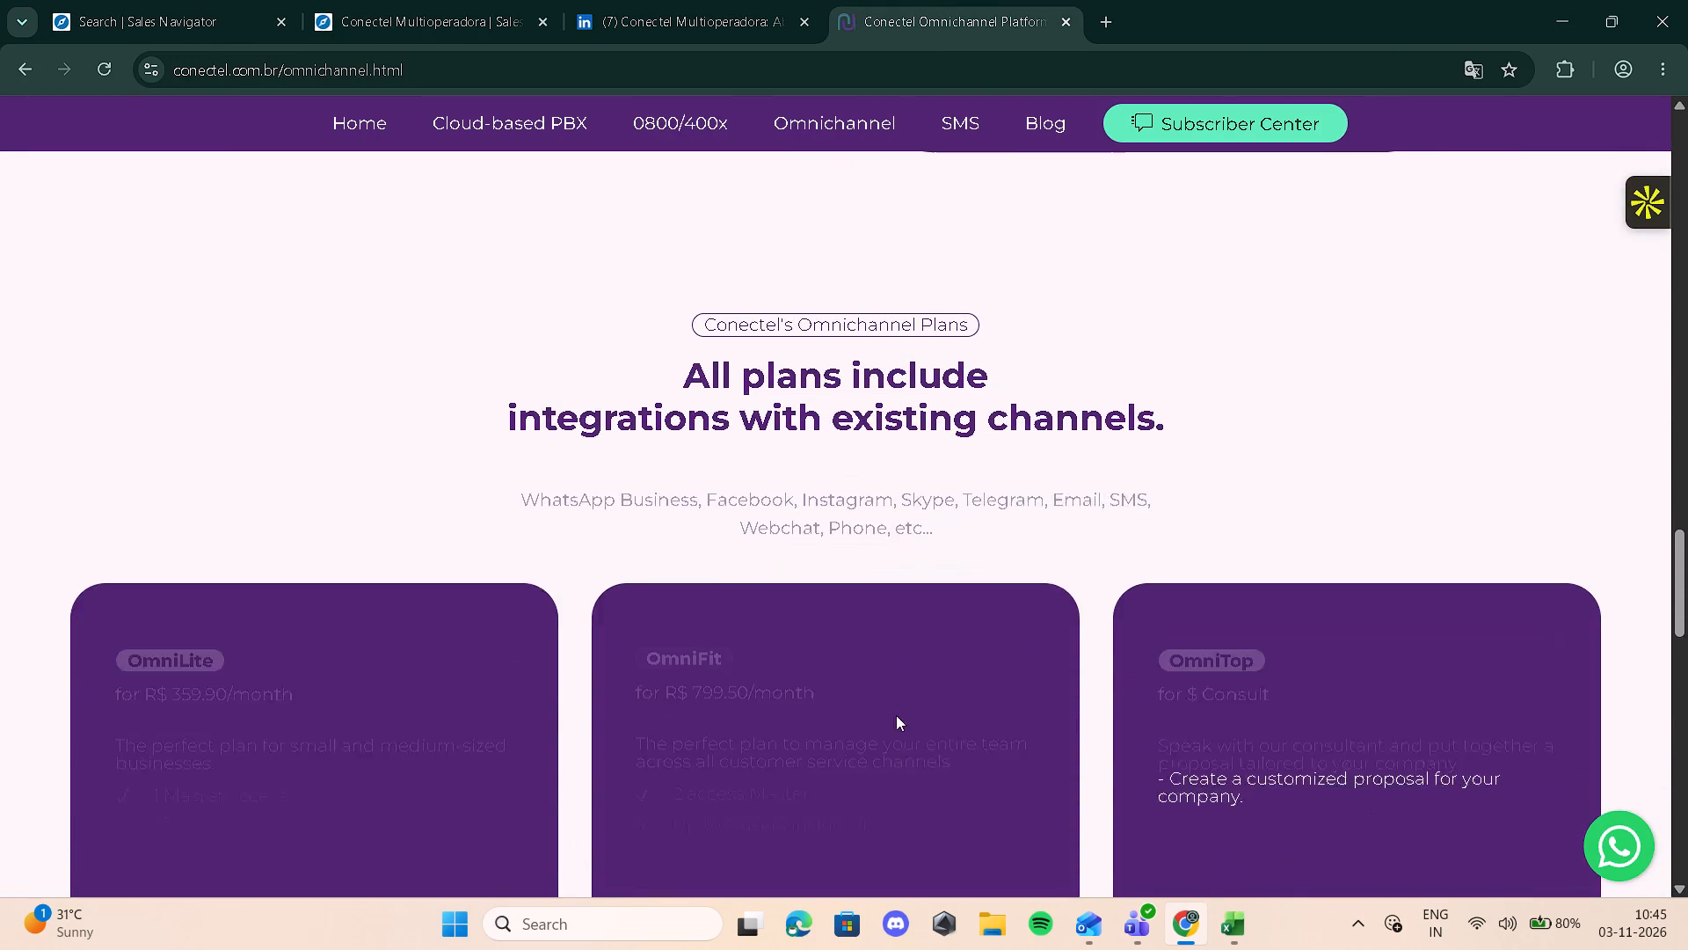
scroll(896, 715, down, 14)
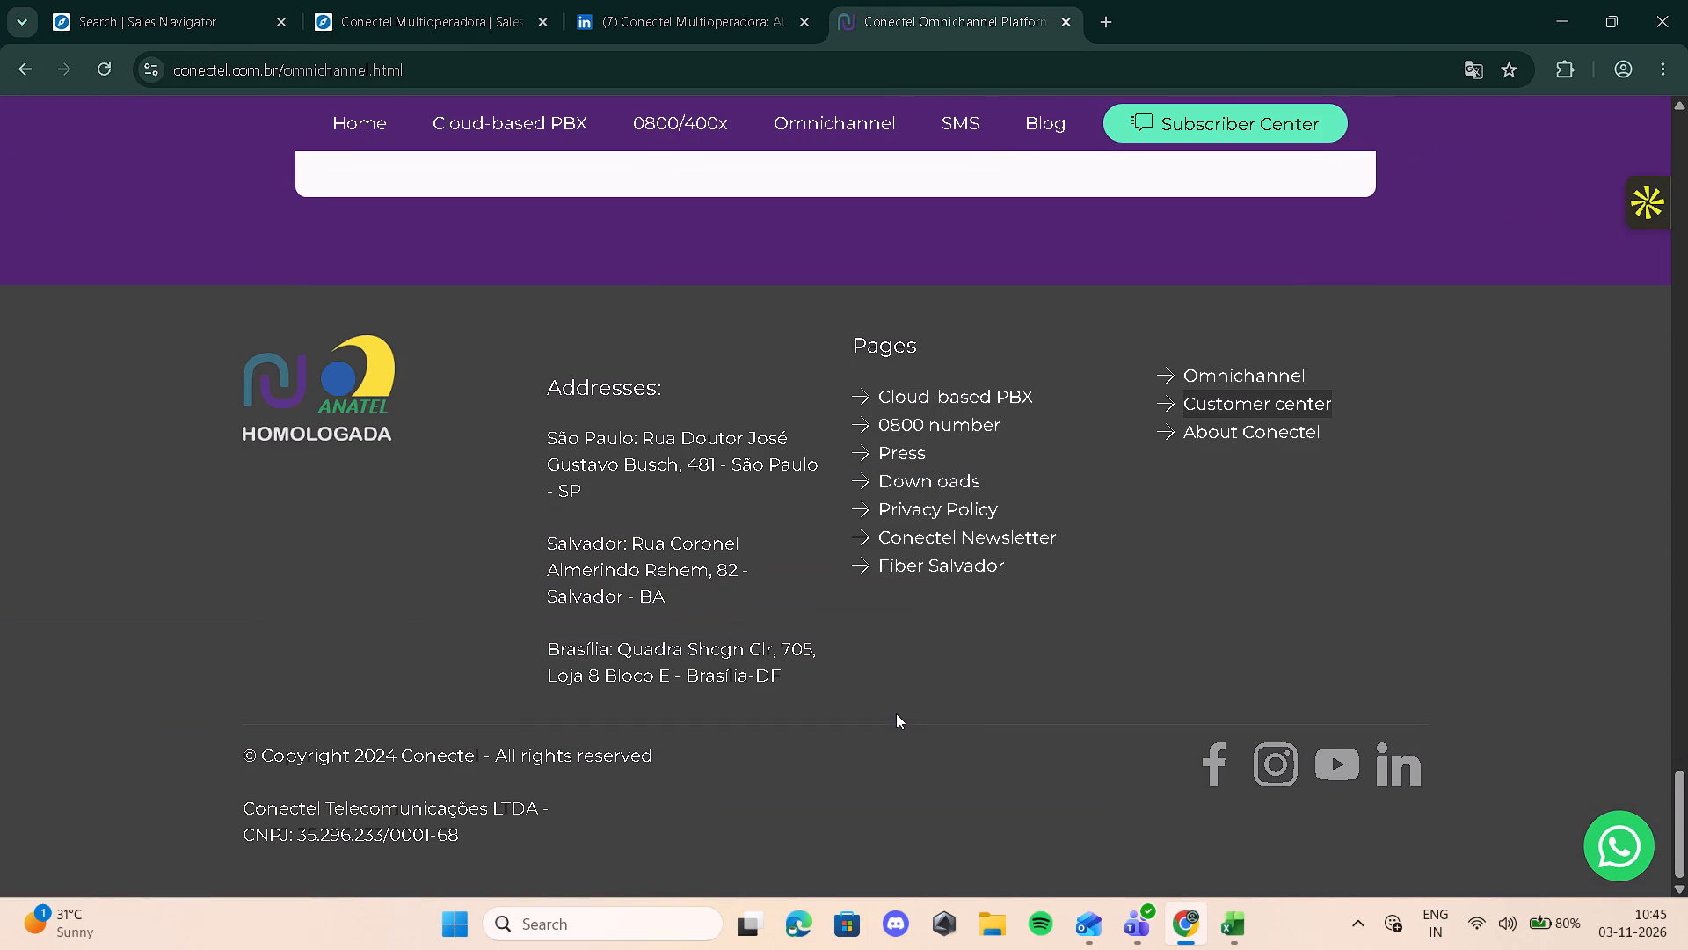
scroll(897, 712, up, 20)
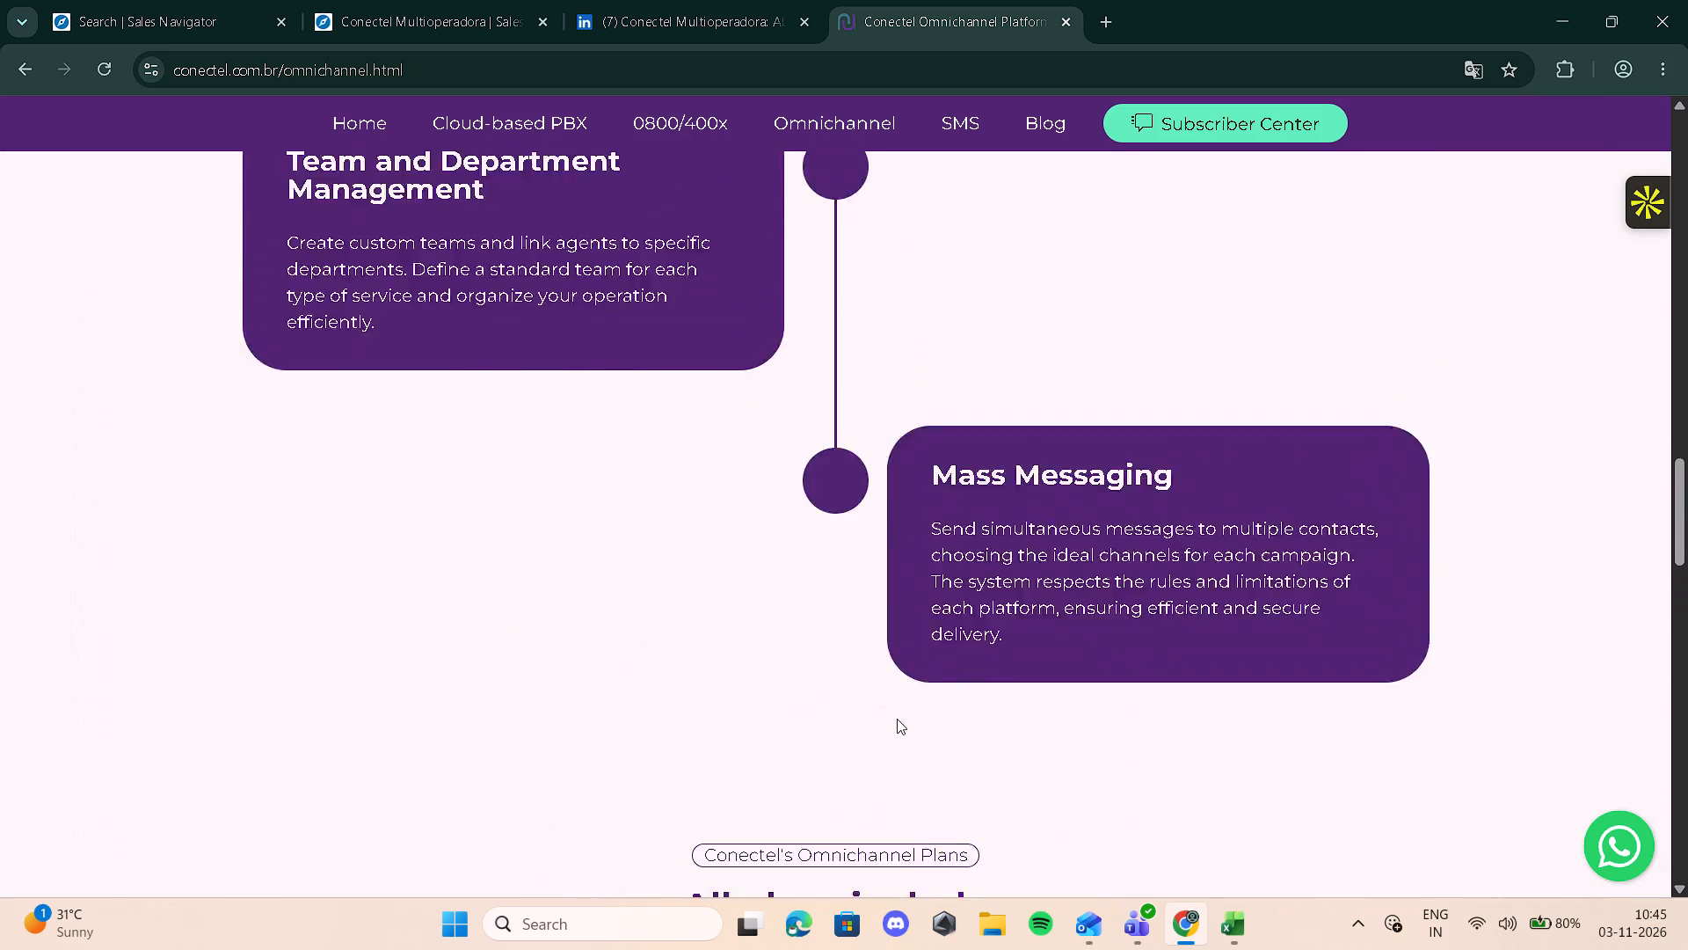
scroll(897, 719, up, 20)
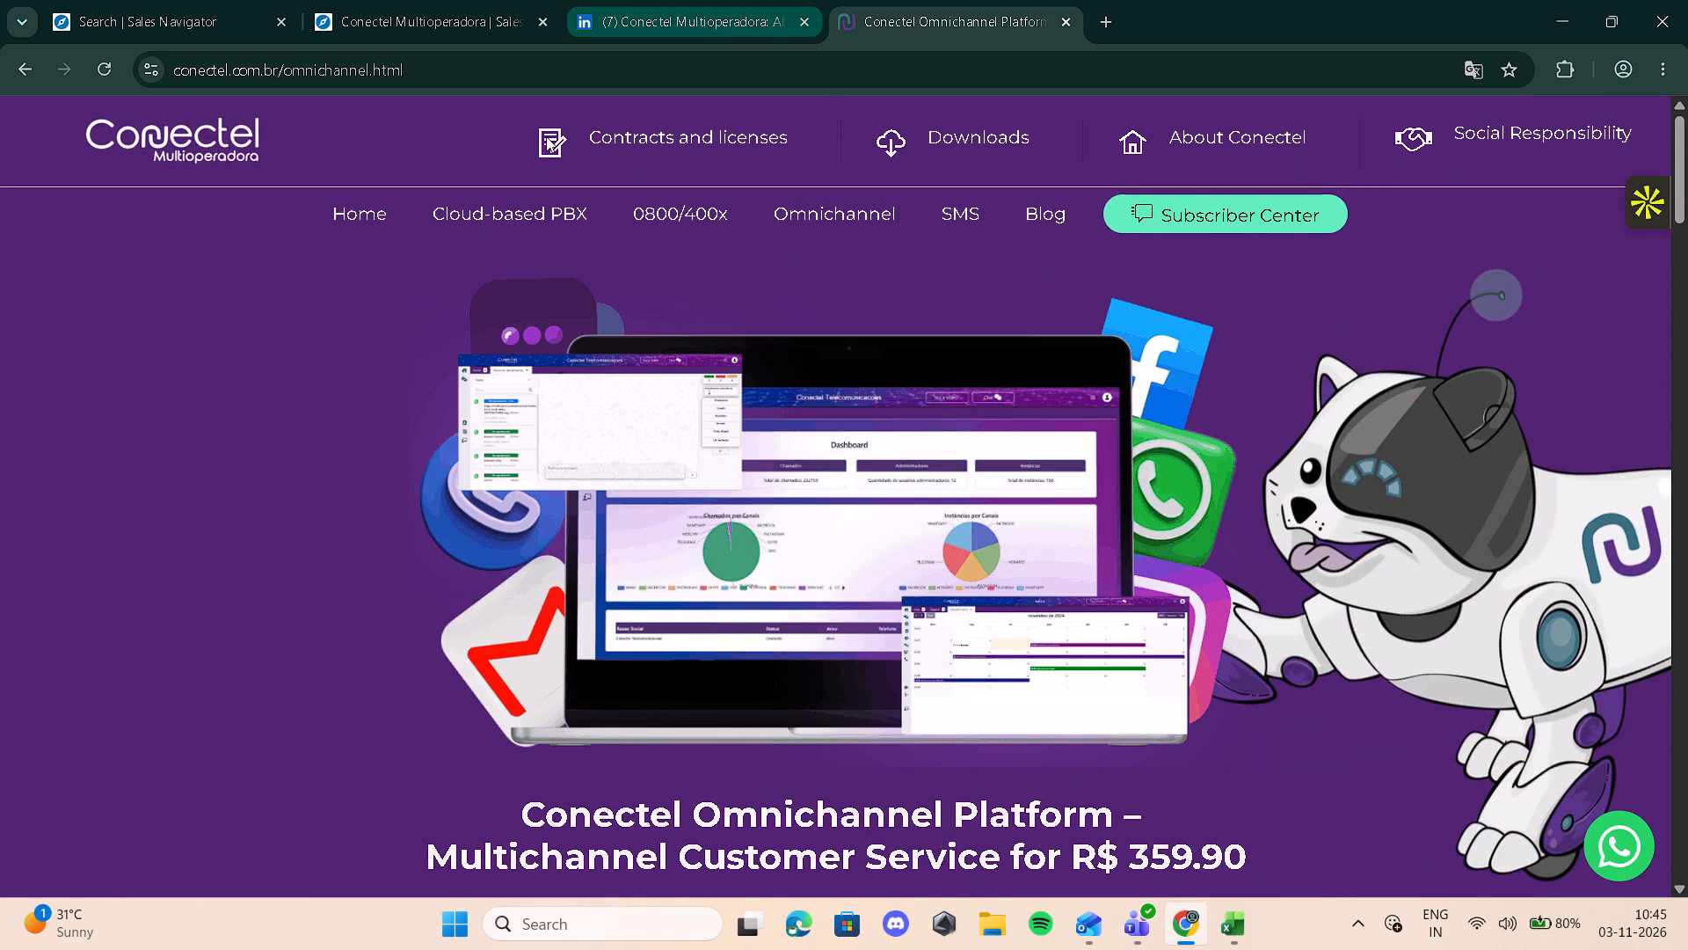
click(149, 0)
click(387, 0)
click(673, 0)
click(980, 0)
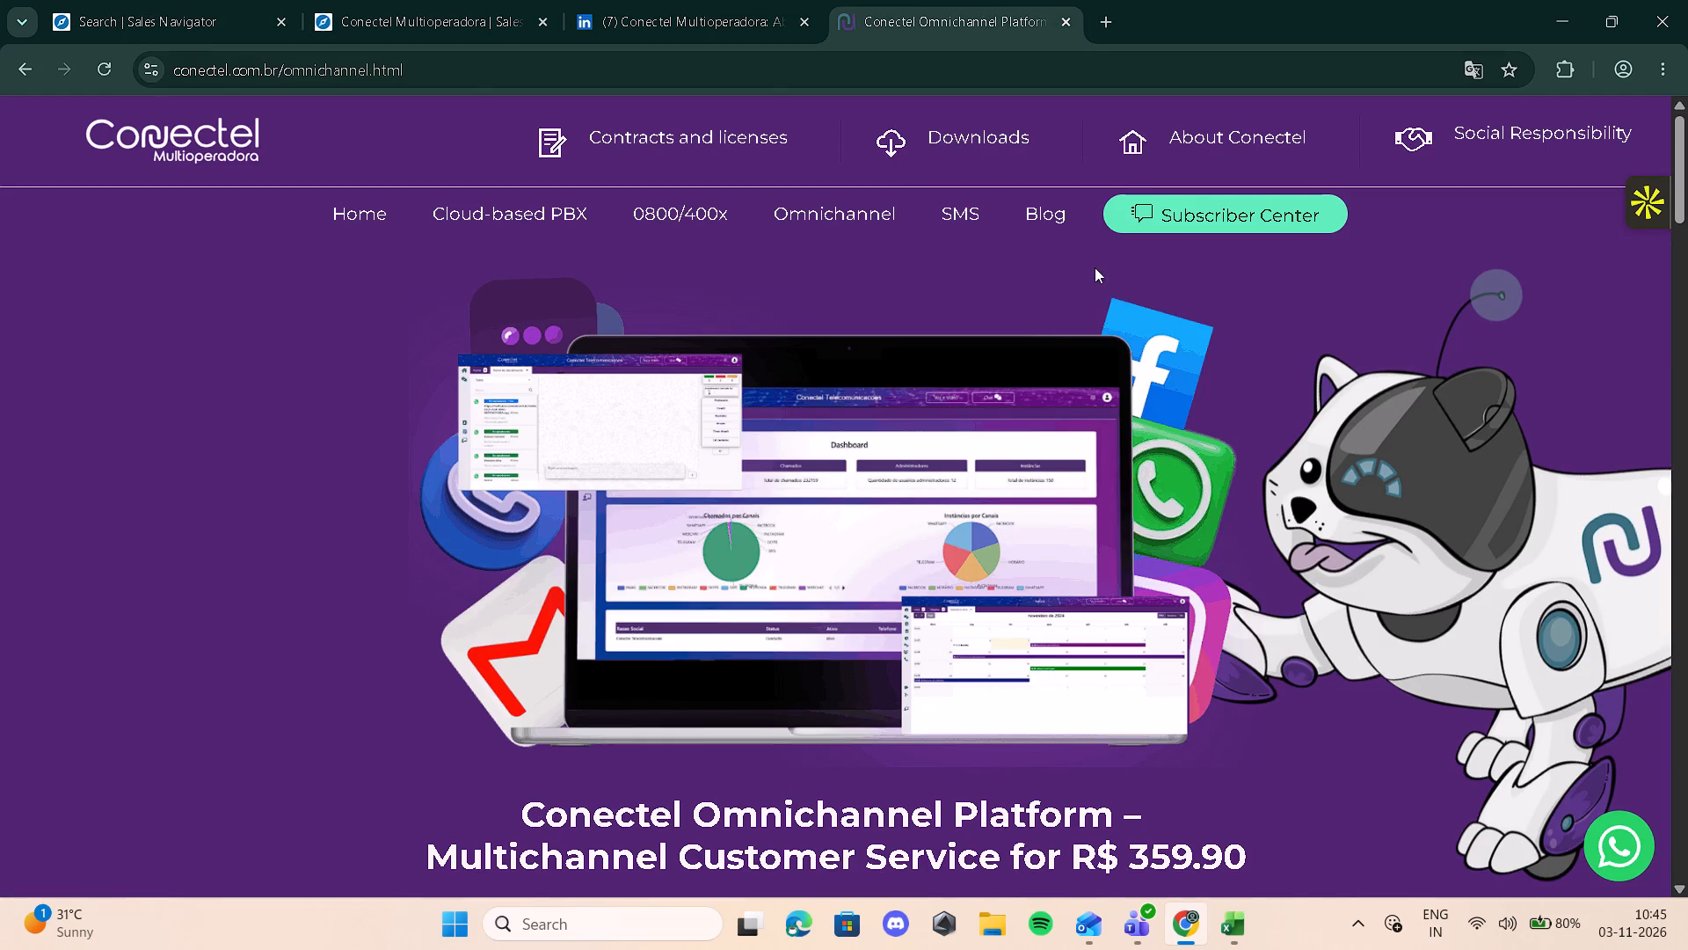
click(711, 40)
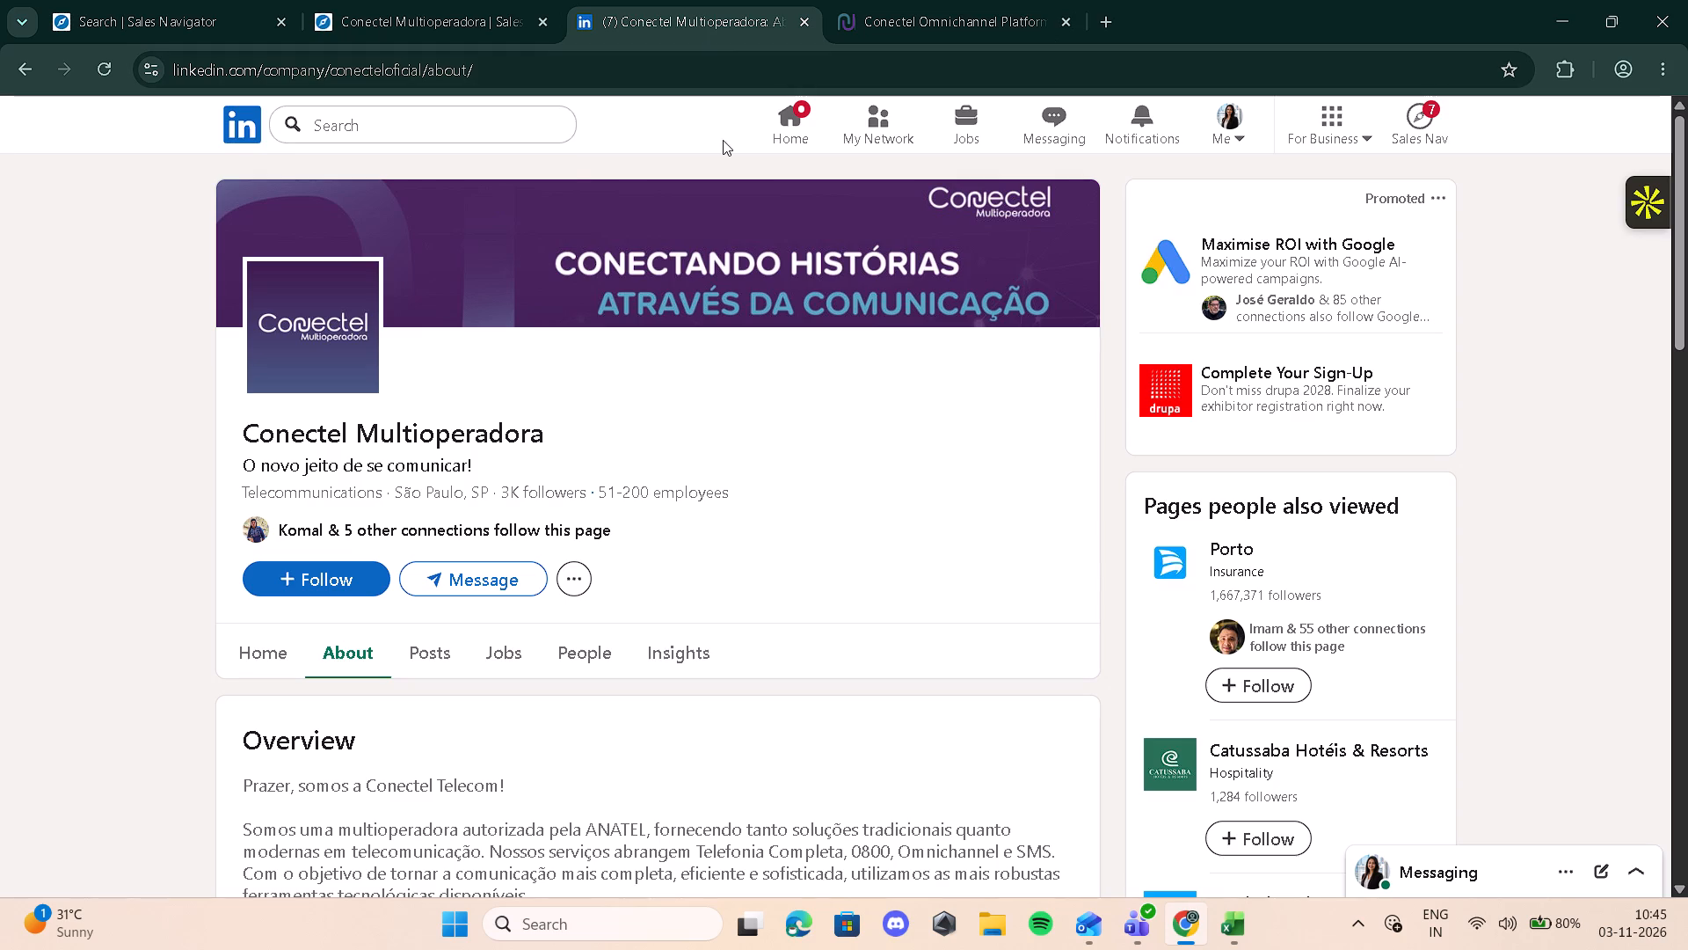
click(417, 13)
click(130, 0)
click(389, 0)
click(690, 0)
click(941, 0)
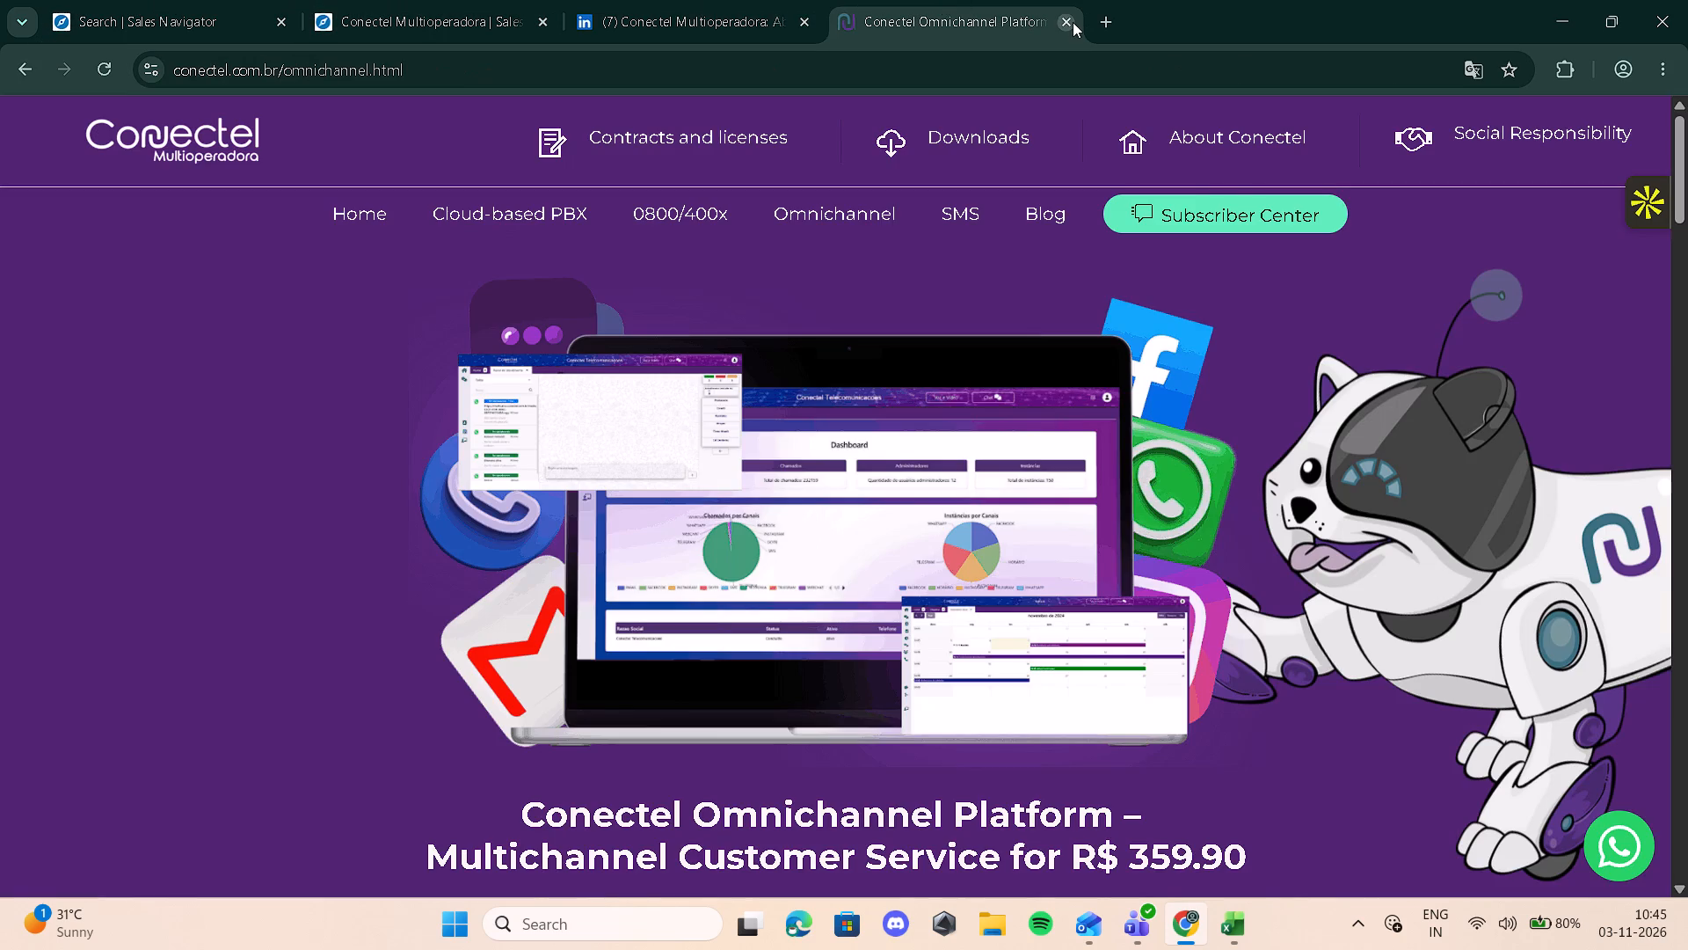
Close the tabs with Conectel's website and its LinkedIn company page.
click(1073, 22)
click(727, 8)
click(806, 24)
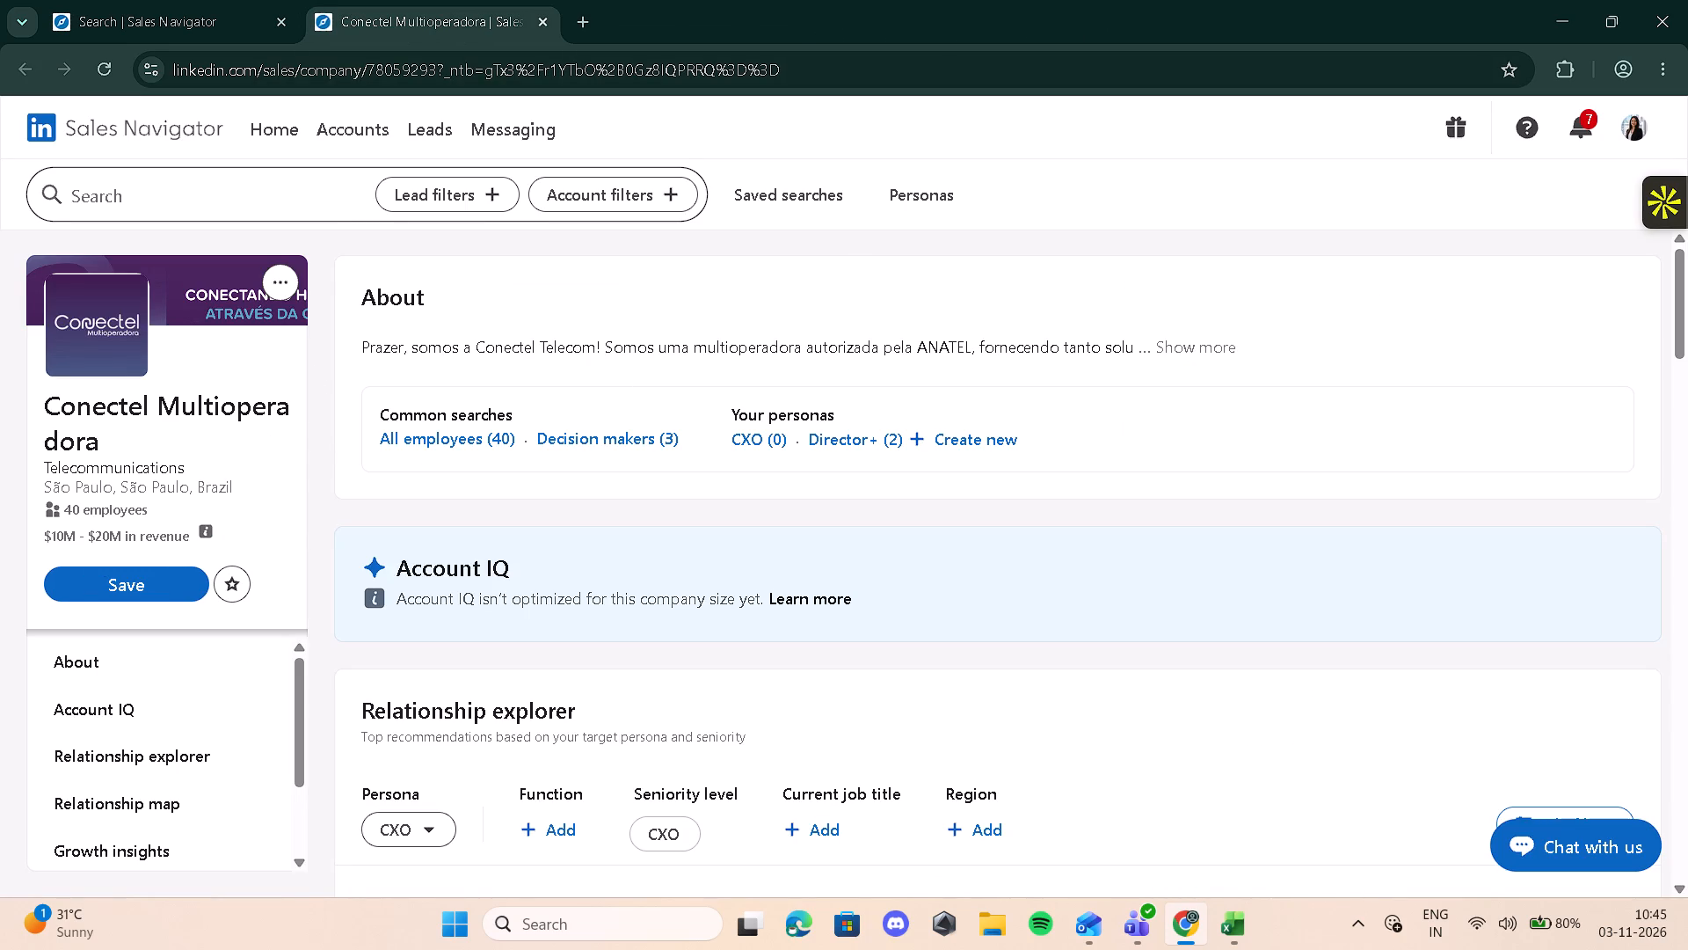
Copy the company name Conectel Multioperadora from its account page into cell D41 of the Brazil sheet in Excel.
drag(229, 426, 0, 387)
right_click(70, 387)
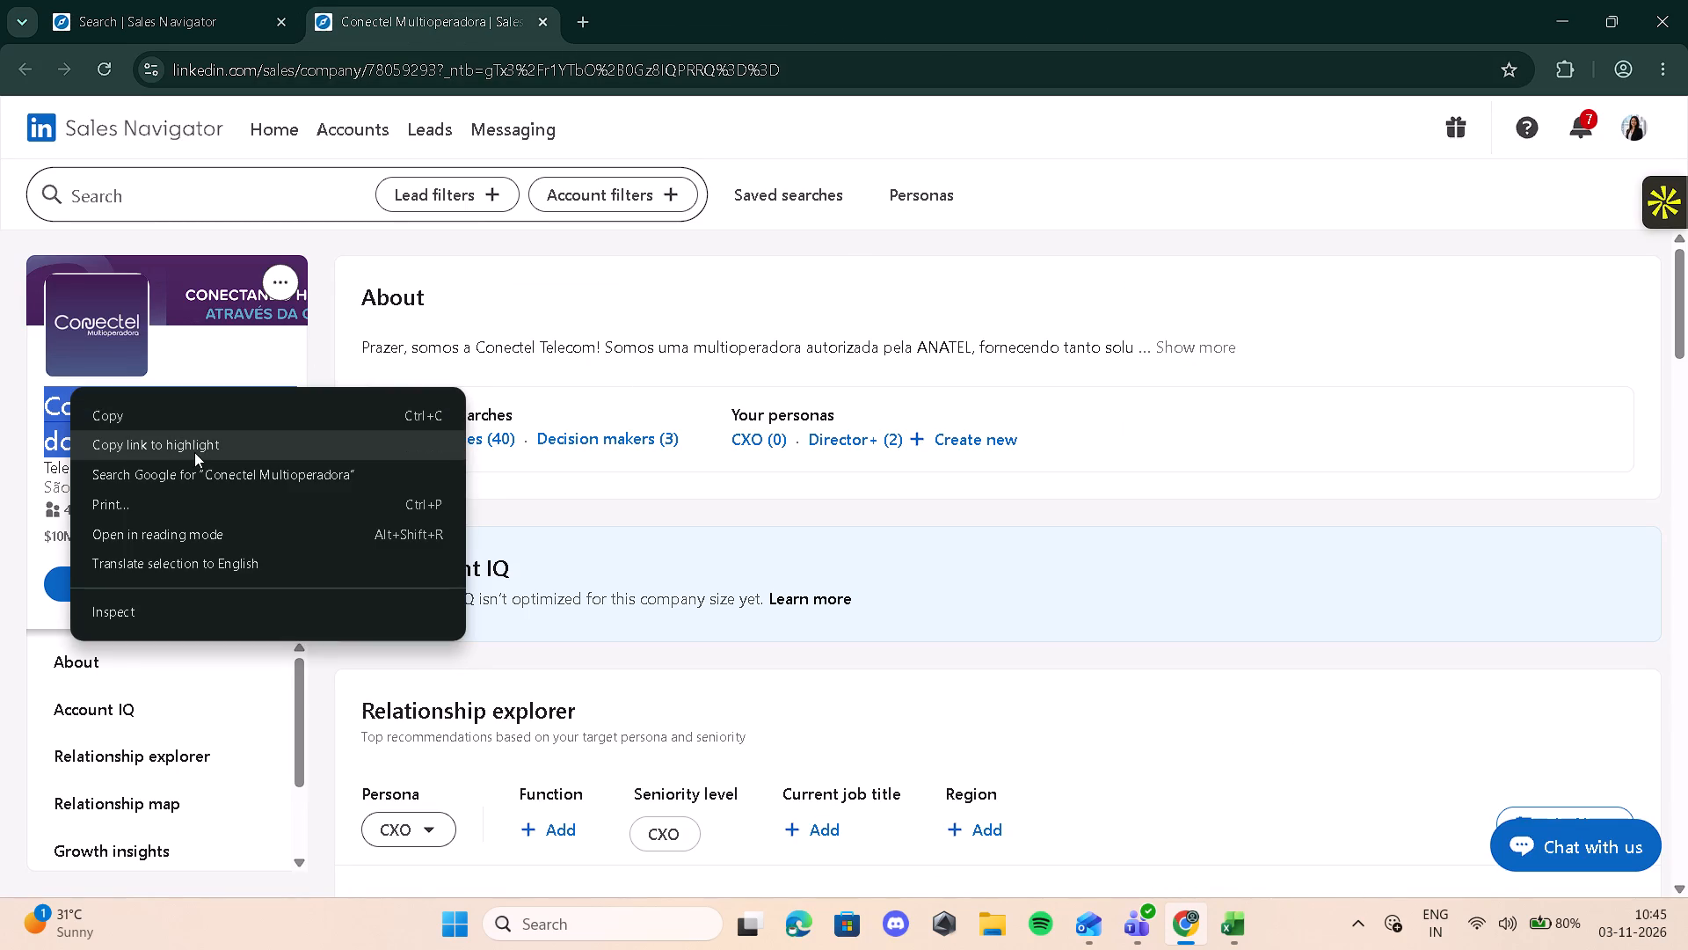
click(200, 415)
click(1219, 932)
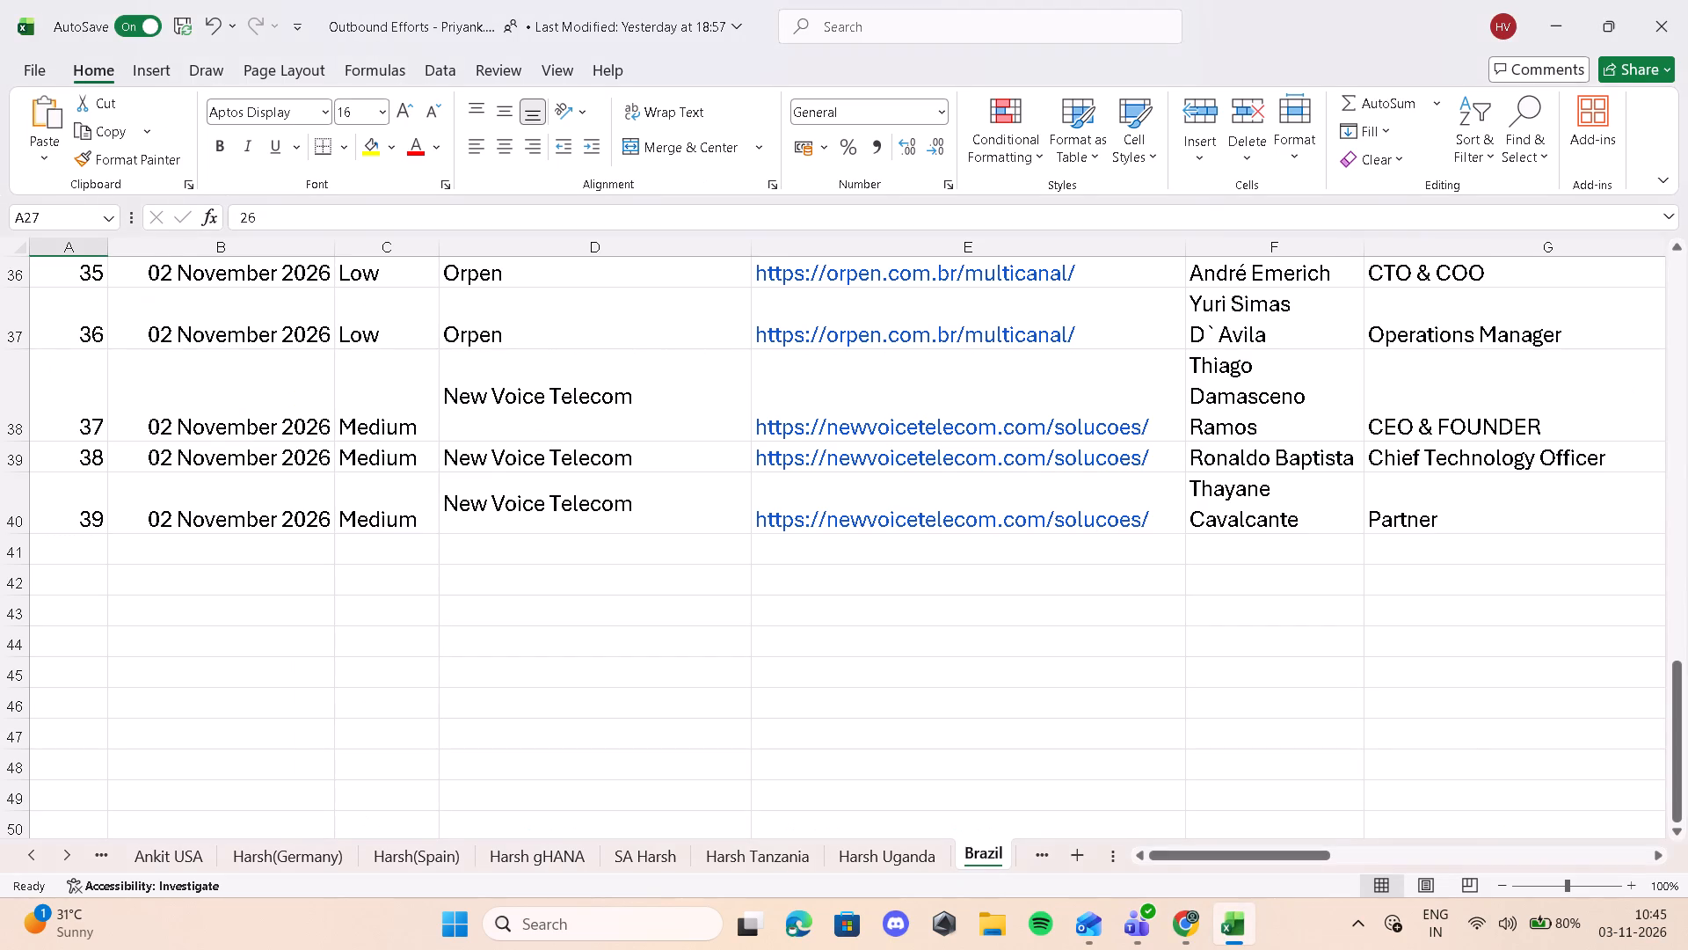
click(596, 545)
key(ctrl+v)
Copy the priority Medium and the date 02 November 2026 from row 40 into the Conectel row, row 41.
click(414, 502)
key(ctrl+c)
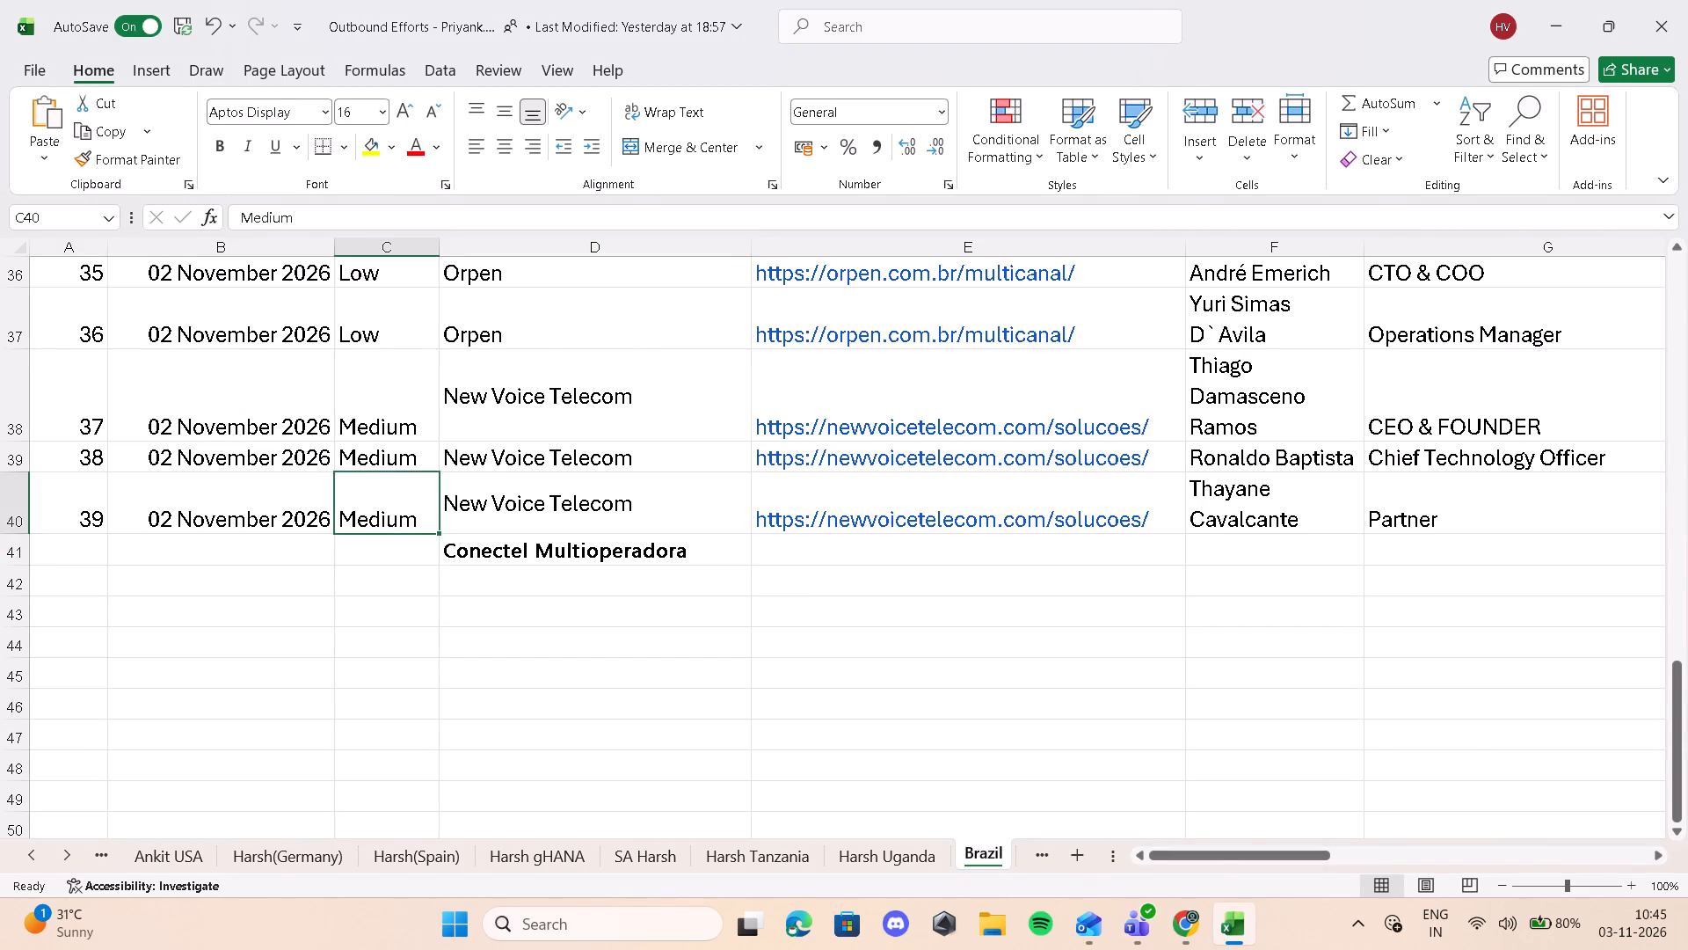
click(416, 539)
key(ctrl+v)
click(277, 499)
key(ctrl+c)
click(285, 533)
ctrl+click(287, 544)
click(288, 551)
key(ctrl+v)
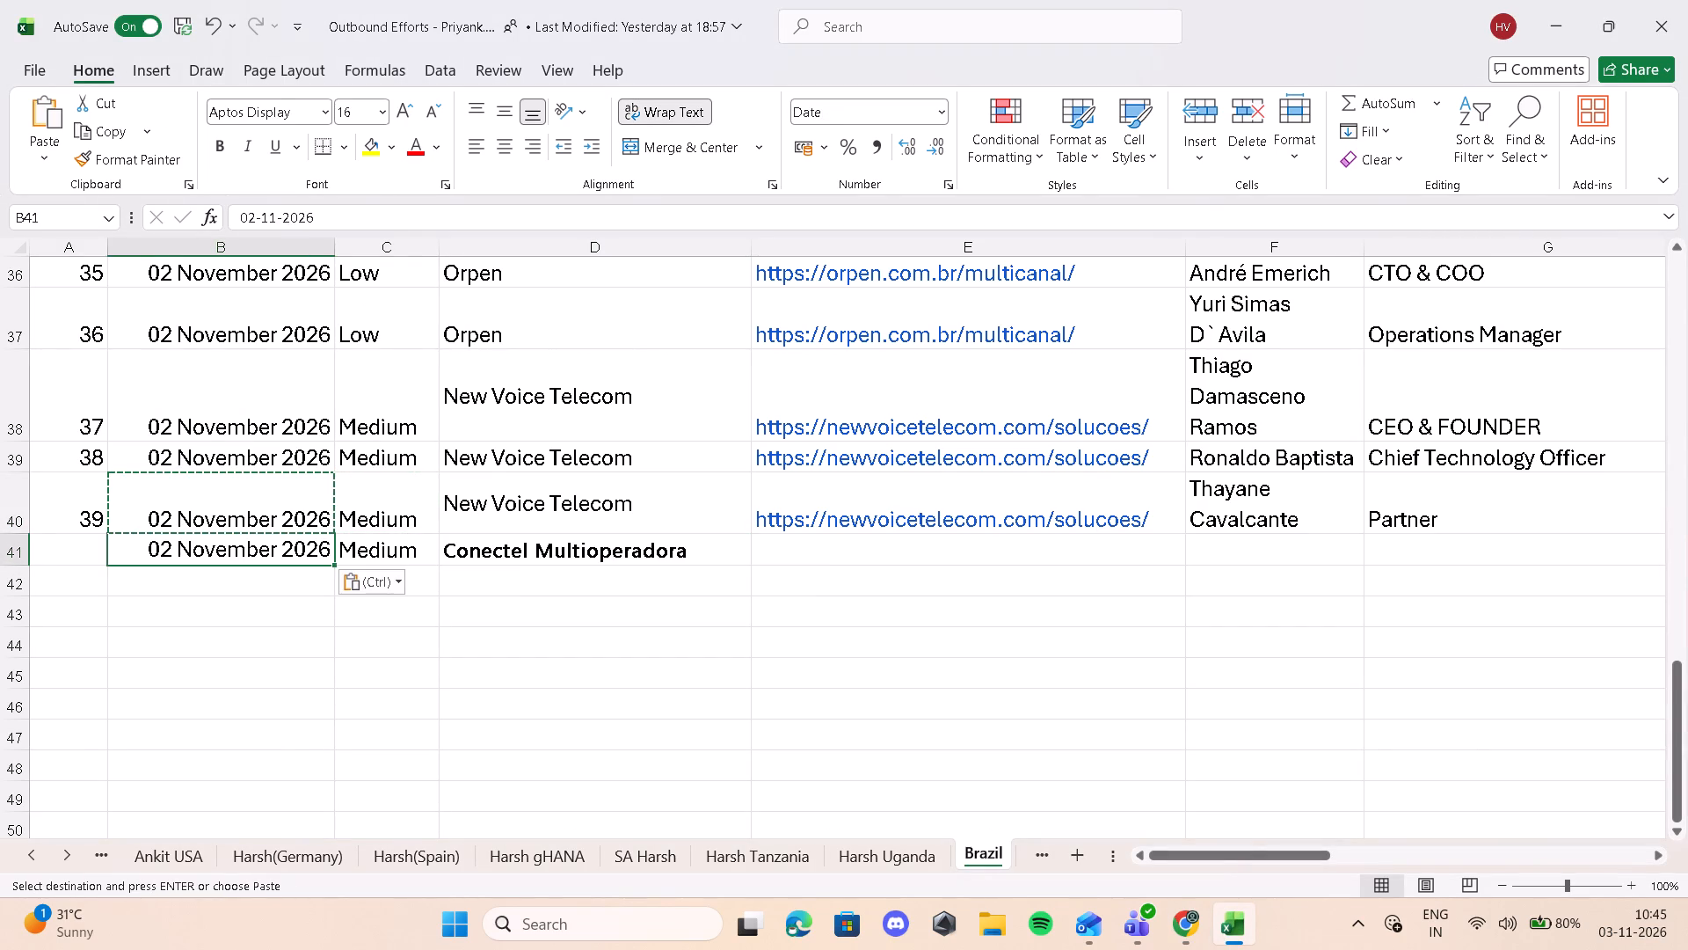
Enter serial number 40 in column A for the Conectel row.
click(112, 521)
click(71, 518)
key(ctrl+c)
click(84, 551)
key(4)
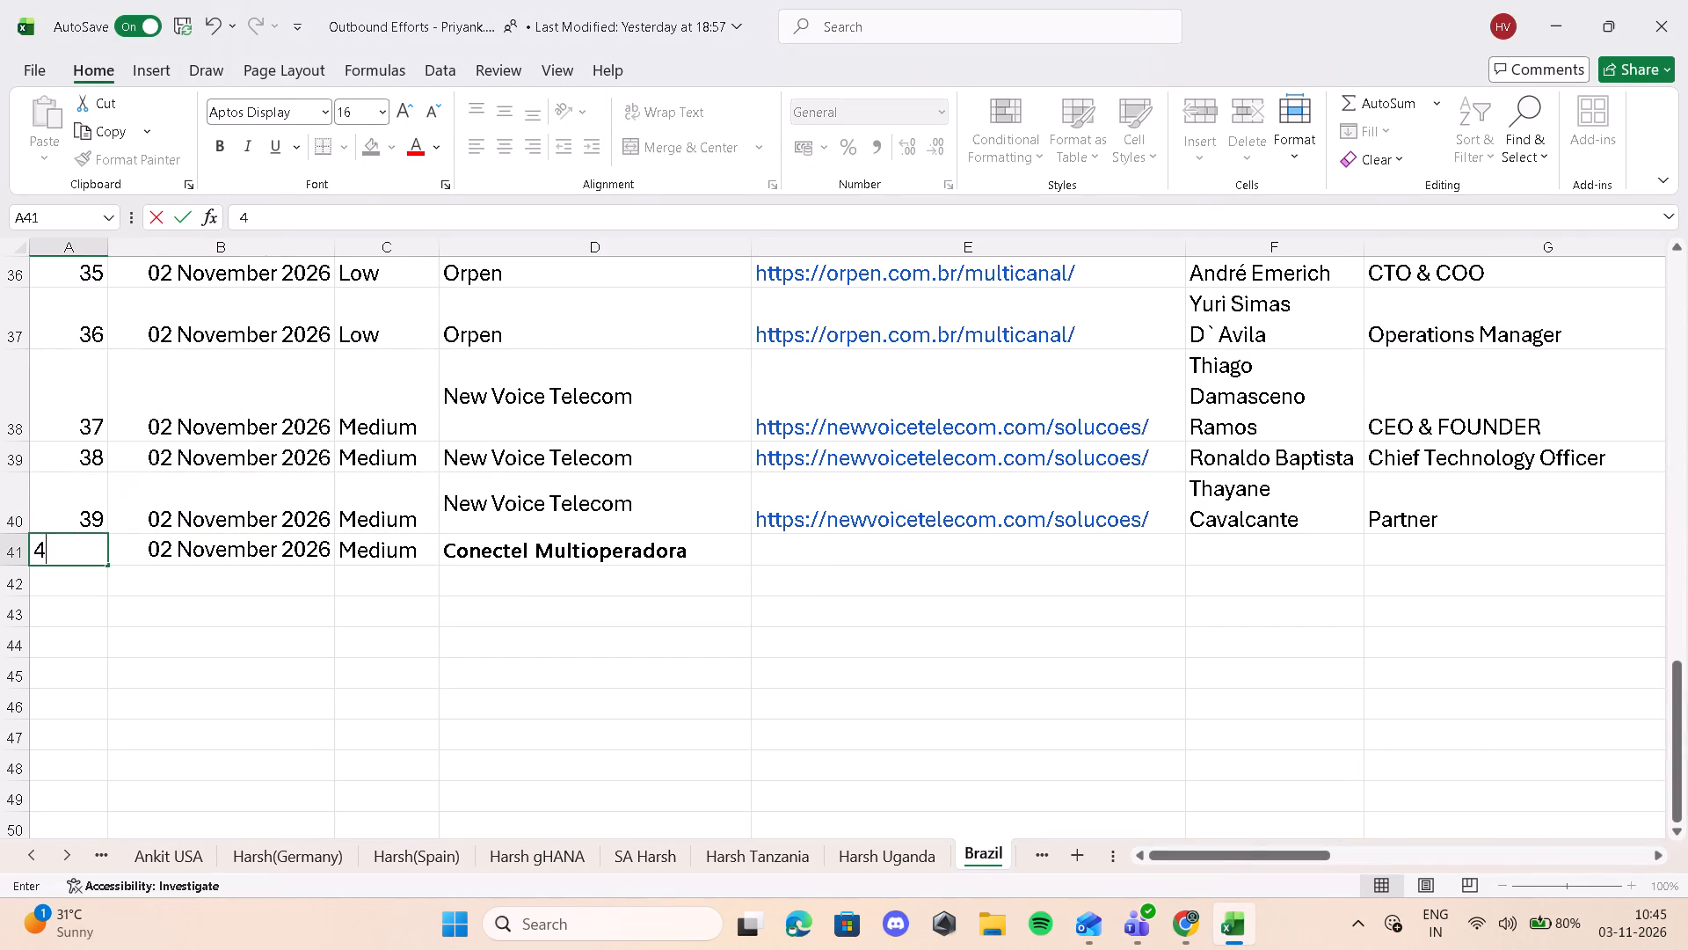
key(0)
click(212, 557)
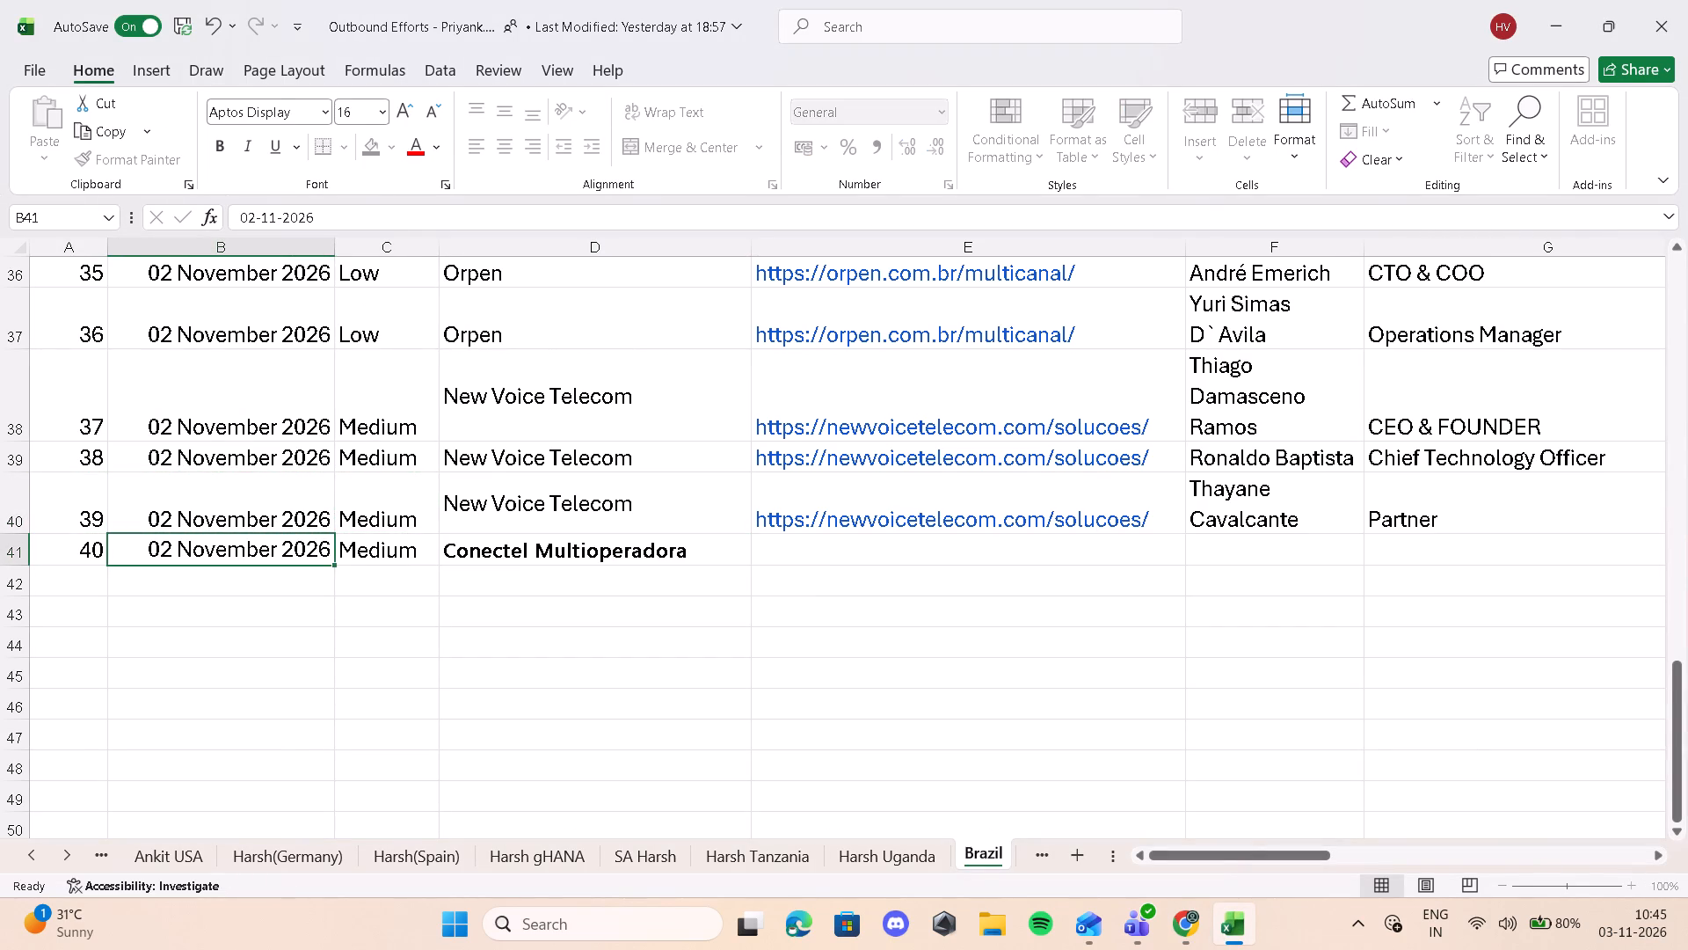
click(691, 550)
click(0, 545)
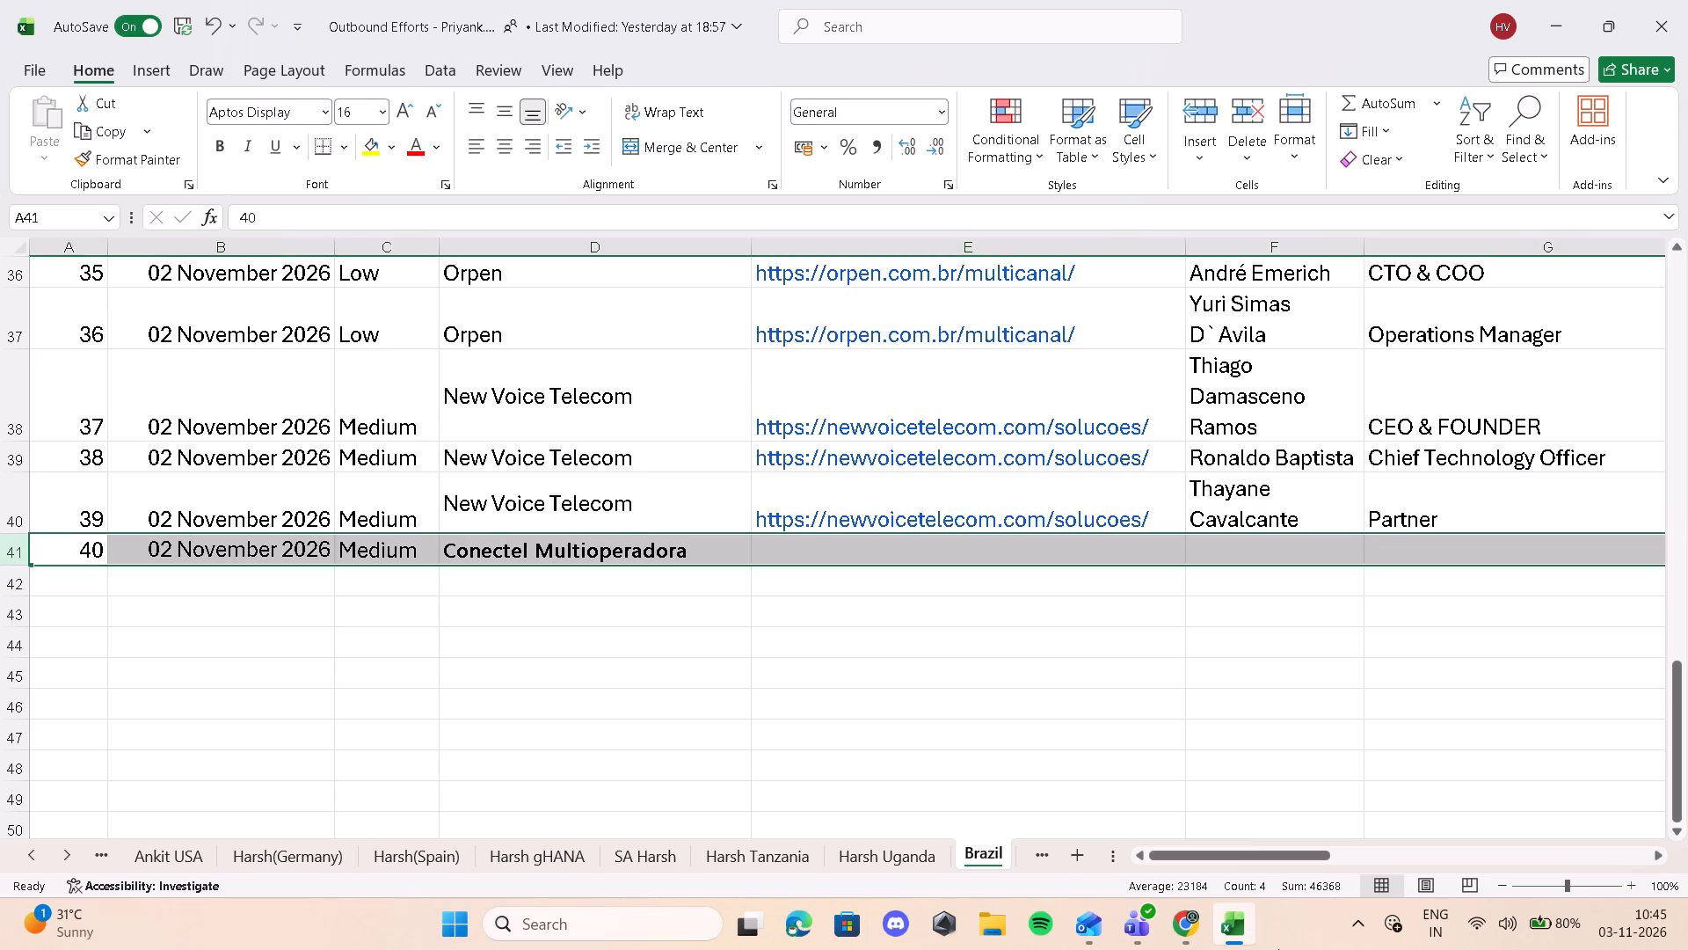
Return to Chrome, reopen Conectel Multioperadora's LinkedIn company page from its Sales Navigator account page and switch to it.
click(1170, 925)
click(216, 0)
click(388, 0)
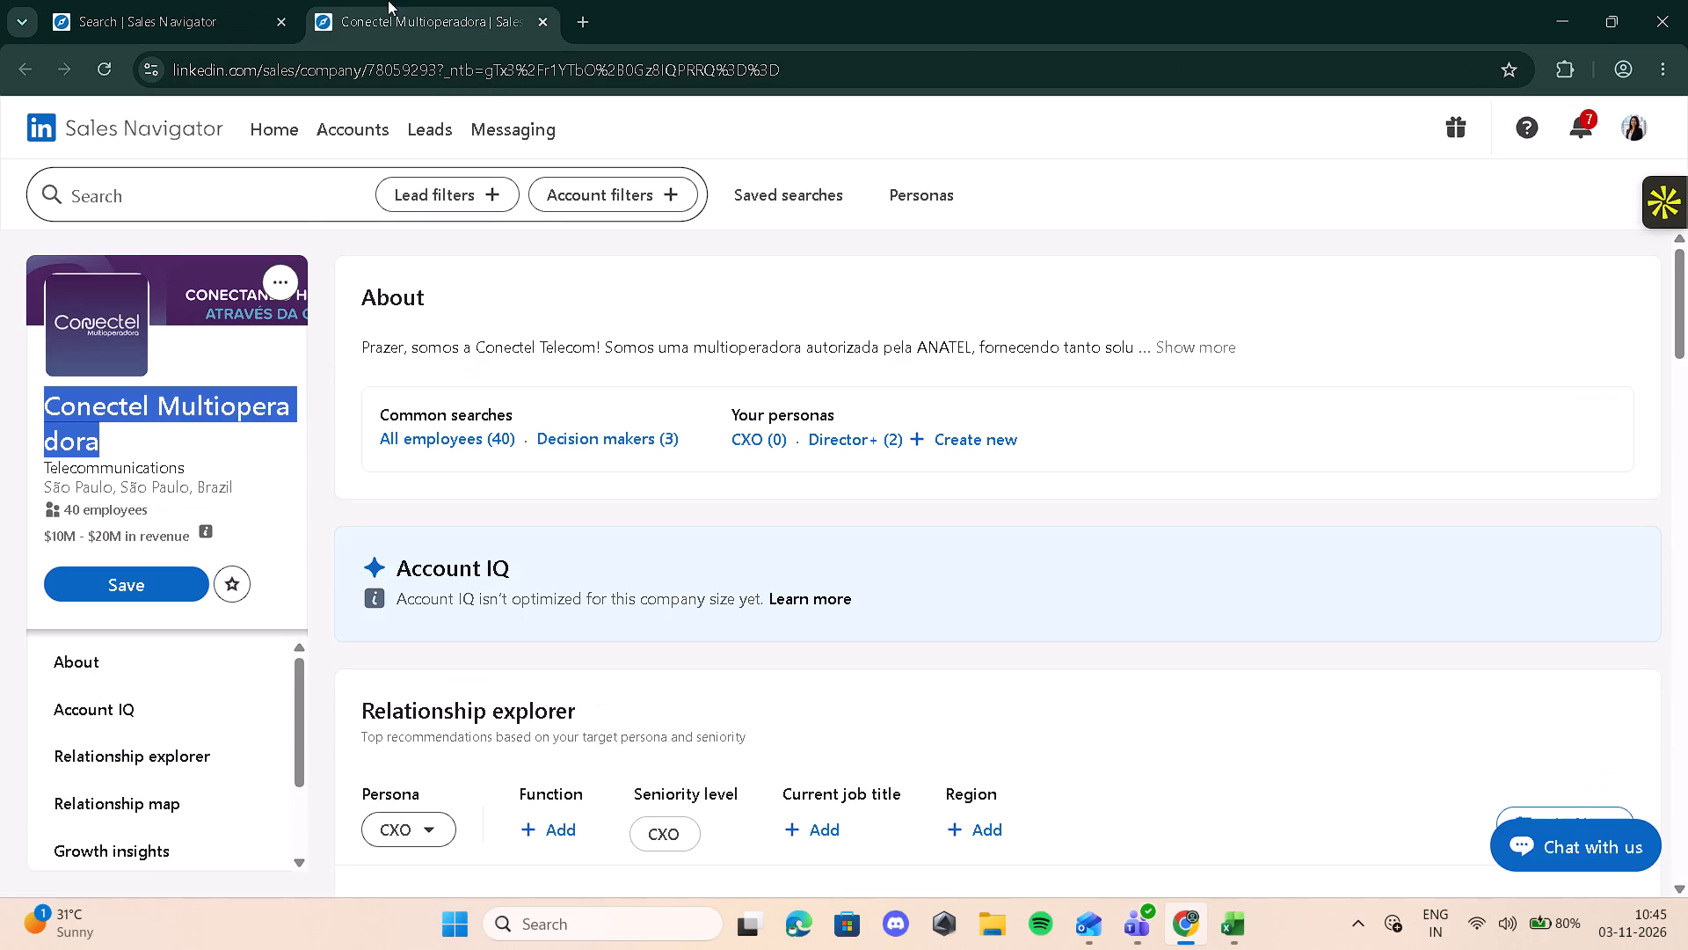
click(272, 296)
click(186, 4)
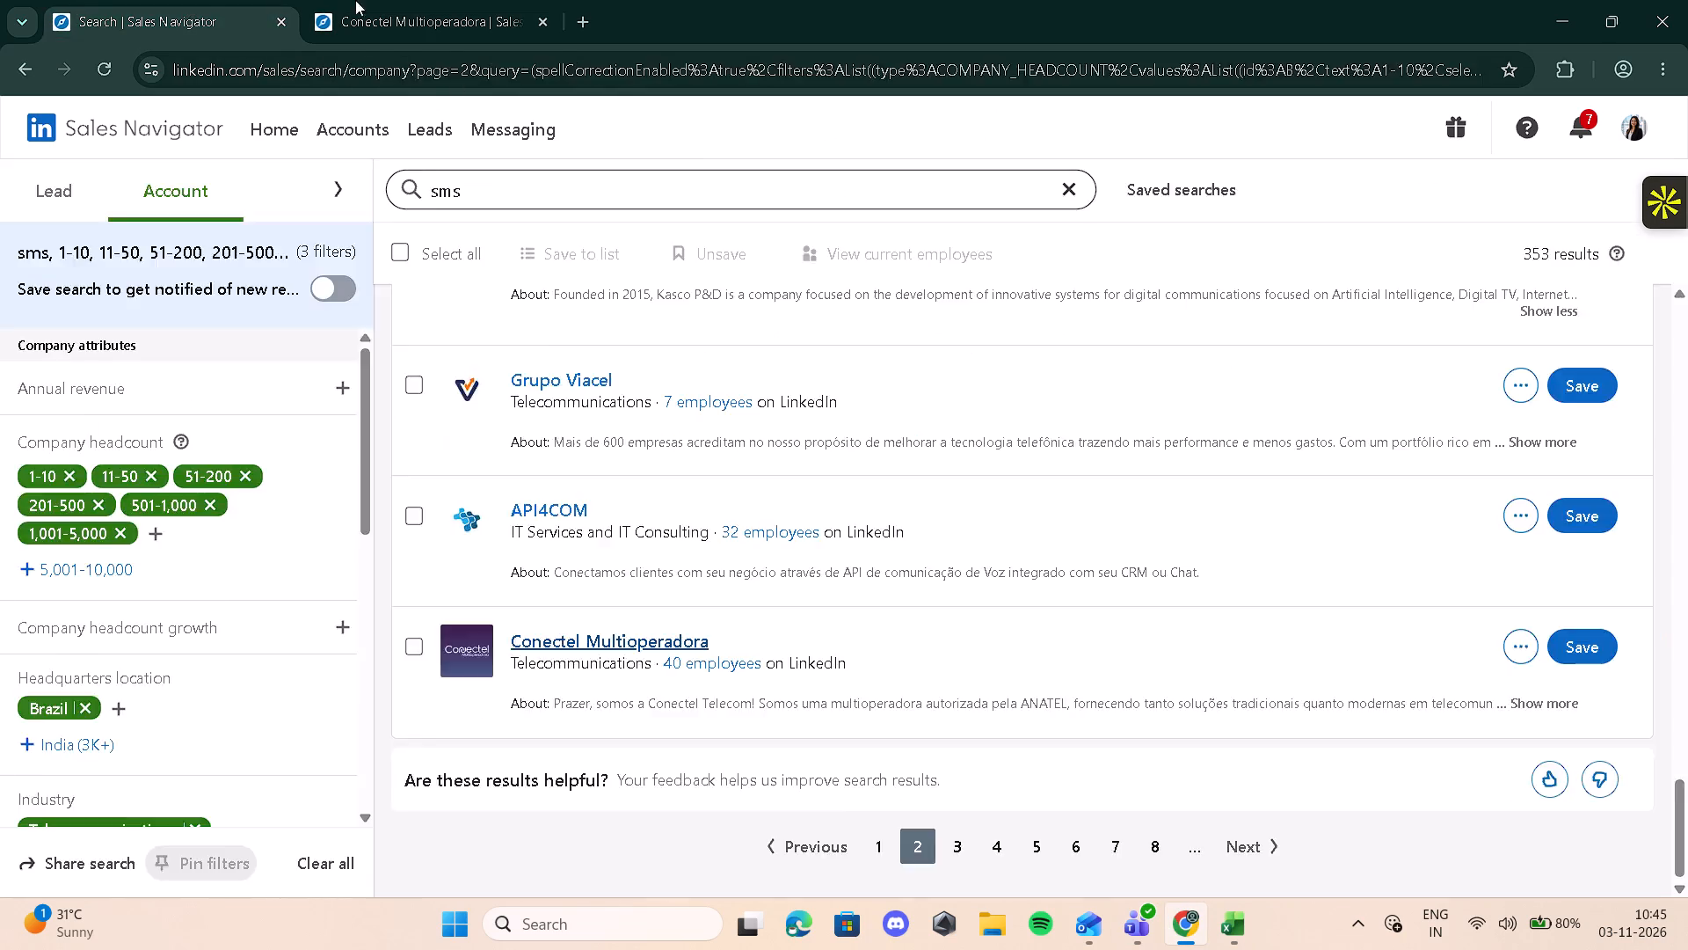
click(369, 0)
click(266, 297)
click(280, 347)
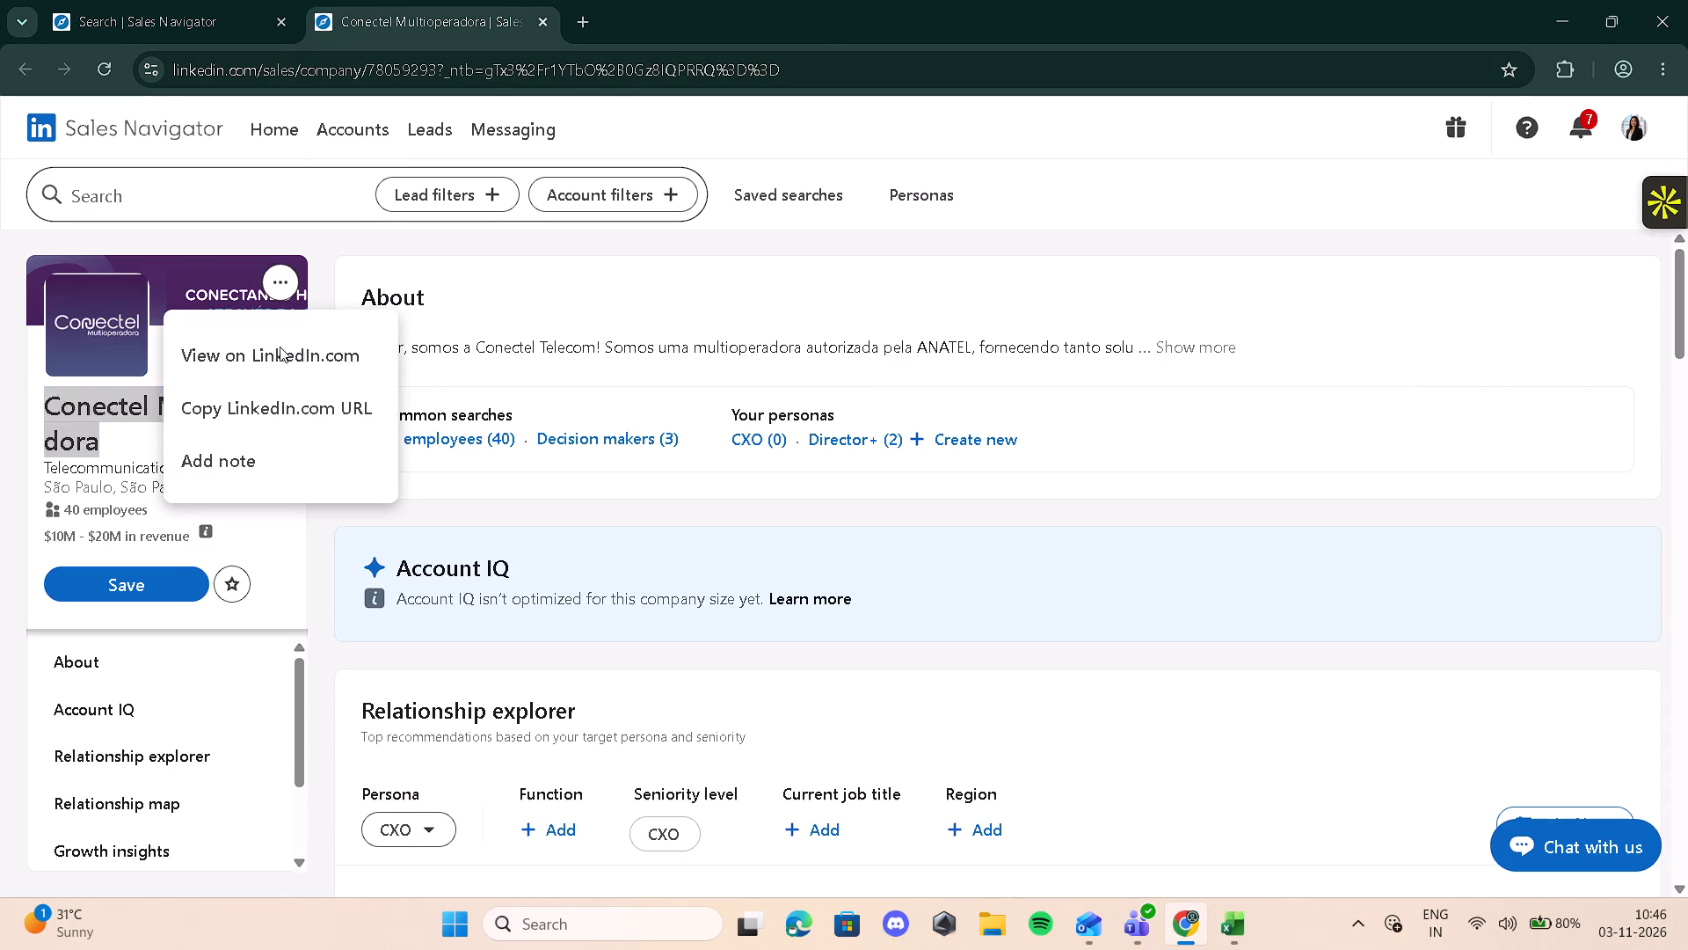
click(199, 0)
click(518, 3)
click(680, 0)
click(66, 0)
click(412, 0)
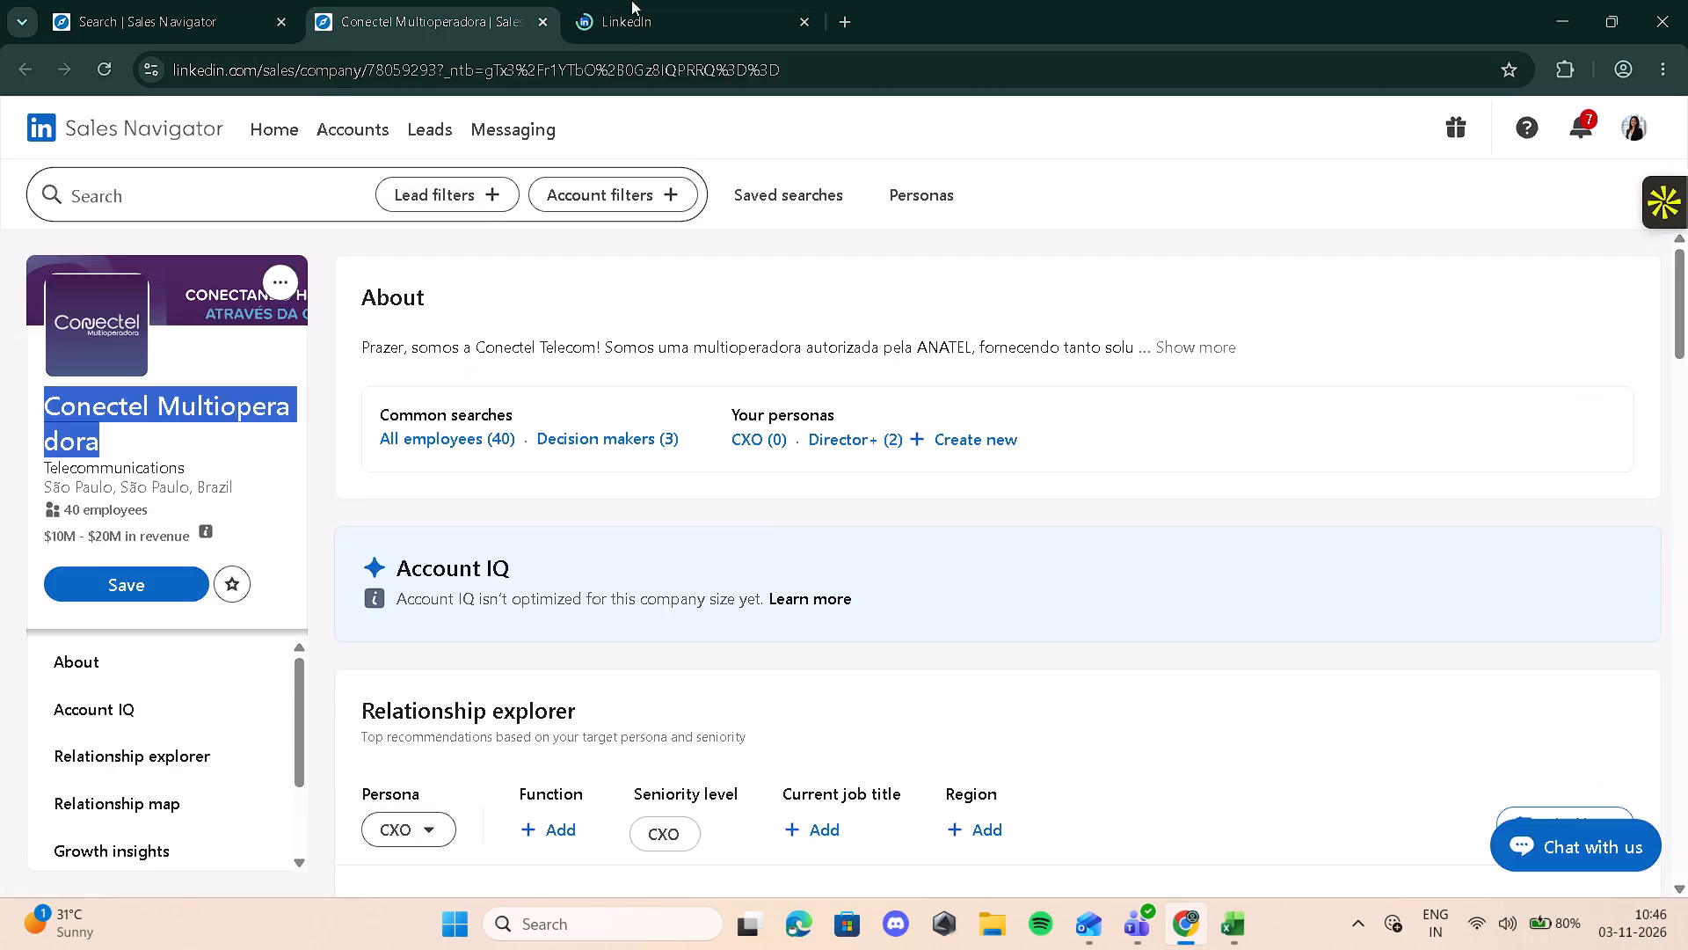
click(697, 0)
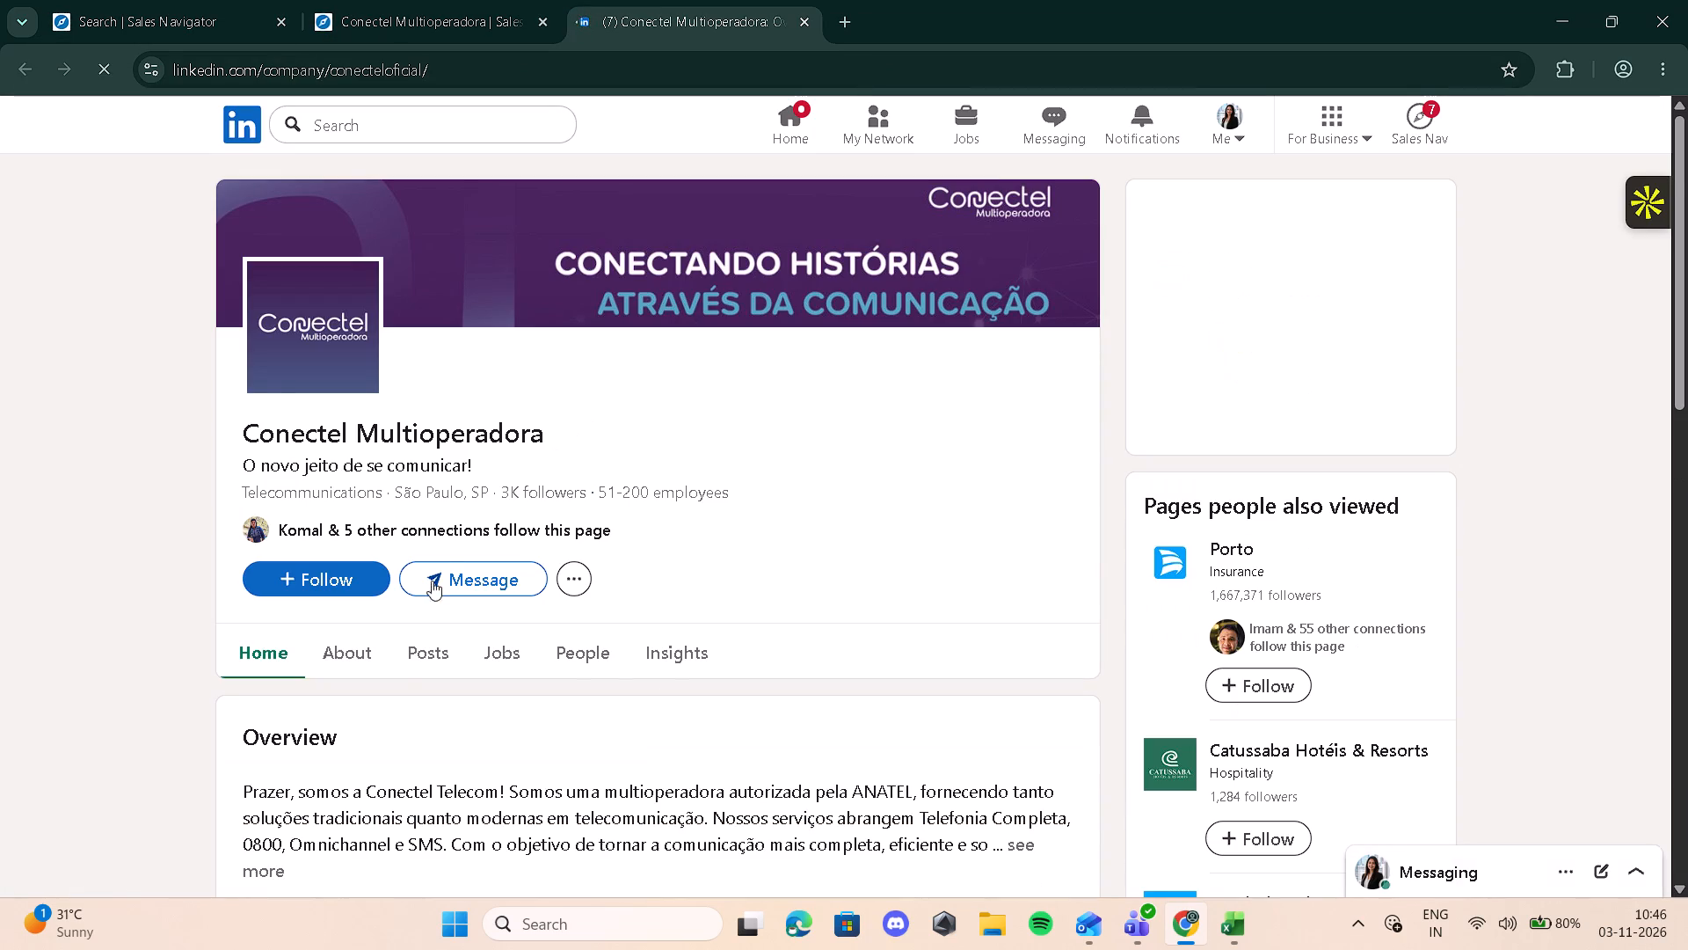
Open the About section of Conectel's LinkedIn page and look over its website and company details.
click(375, 656)
click(360, 661)
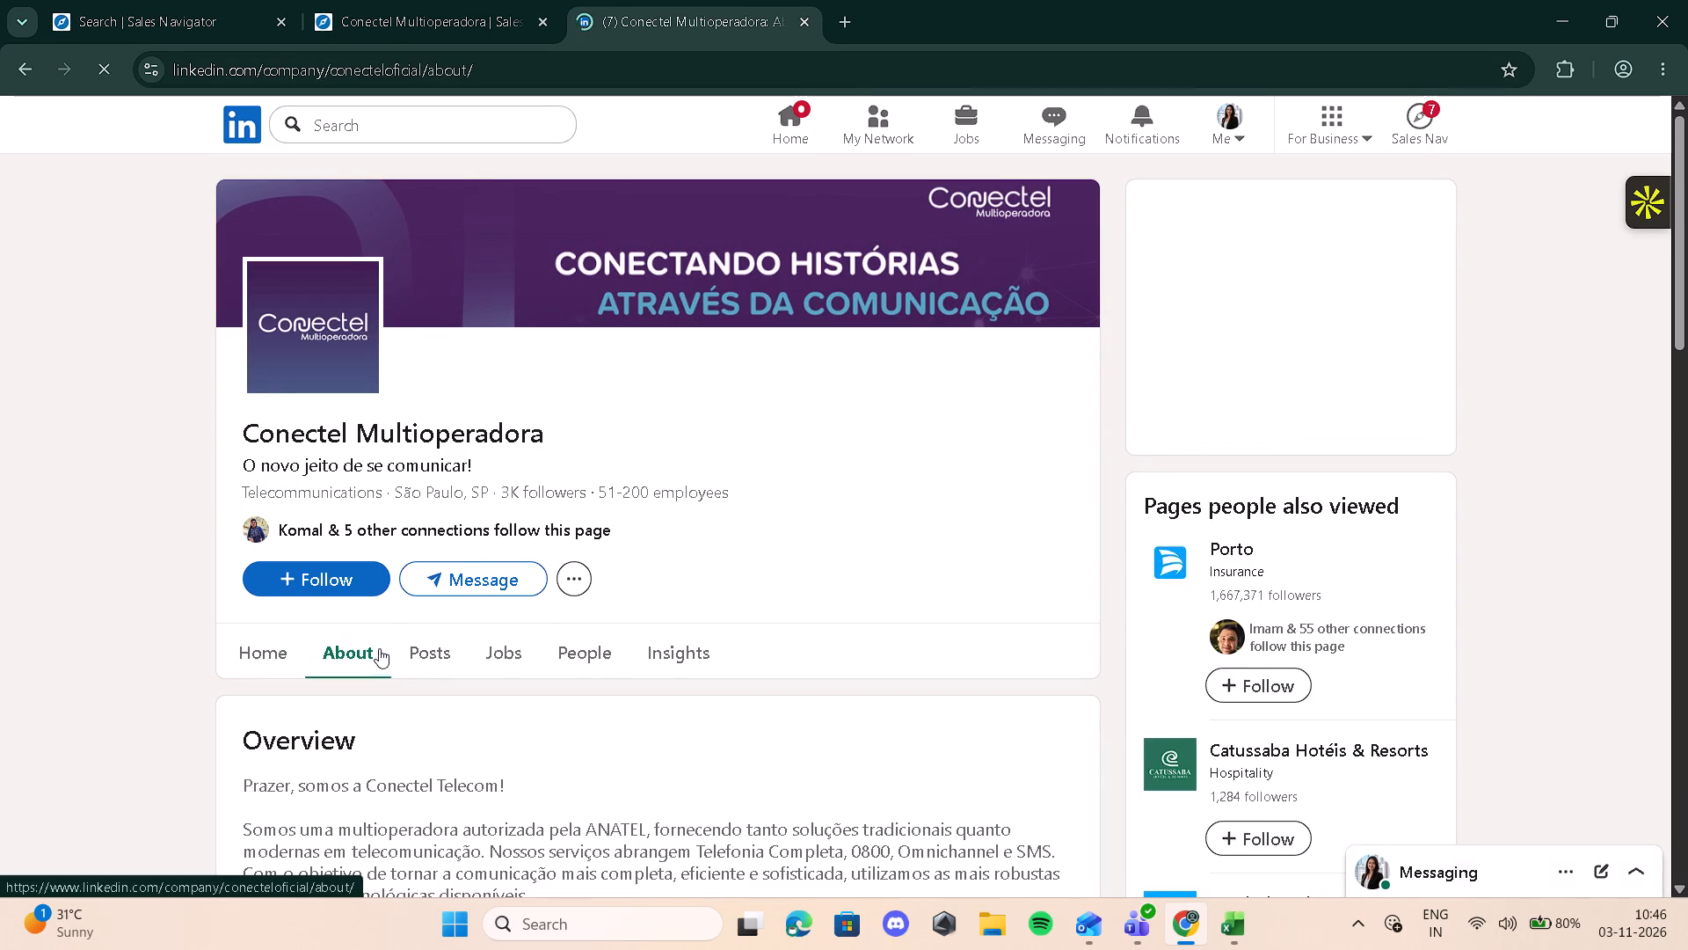
scroll(547, 620, down, 4)
click(237, 0)
drag(427, 0, 436, 0)
click(628, 0)
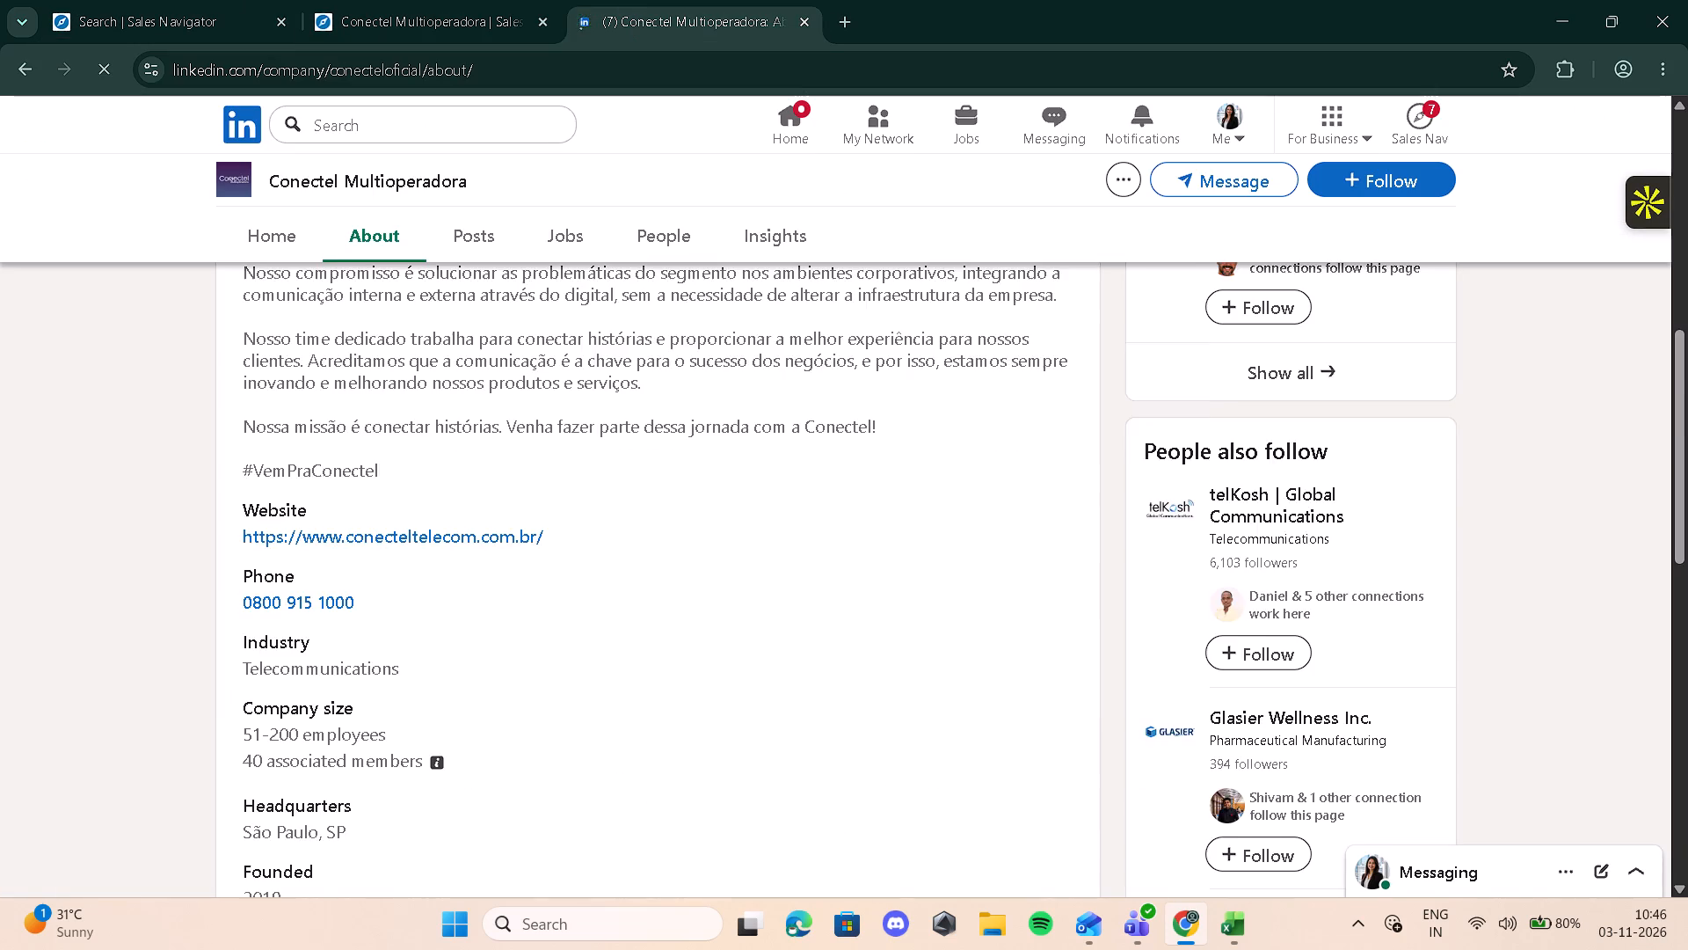
scroll(393, 660, down, 2)
scroll(413, 703, up, 8)
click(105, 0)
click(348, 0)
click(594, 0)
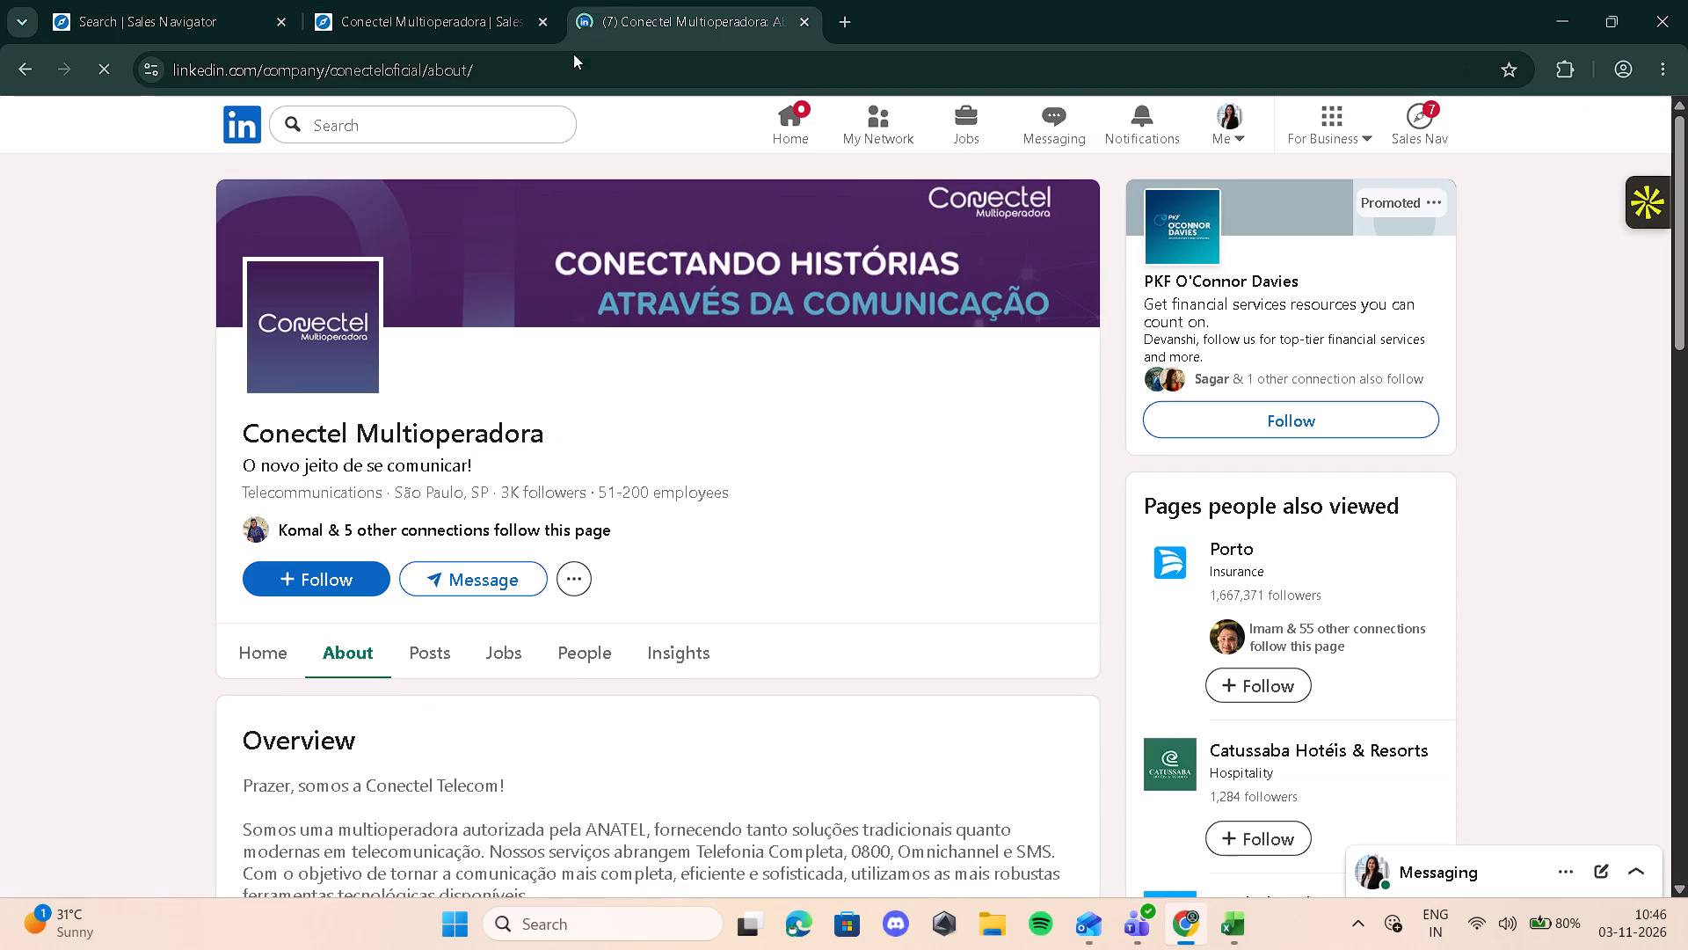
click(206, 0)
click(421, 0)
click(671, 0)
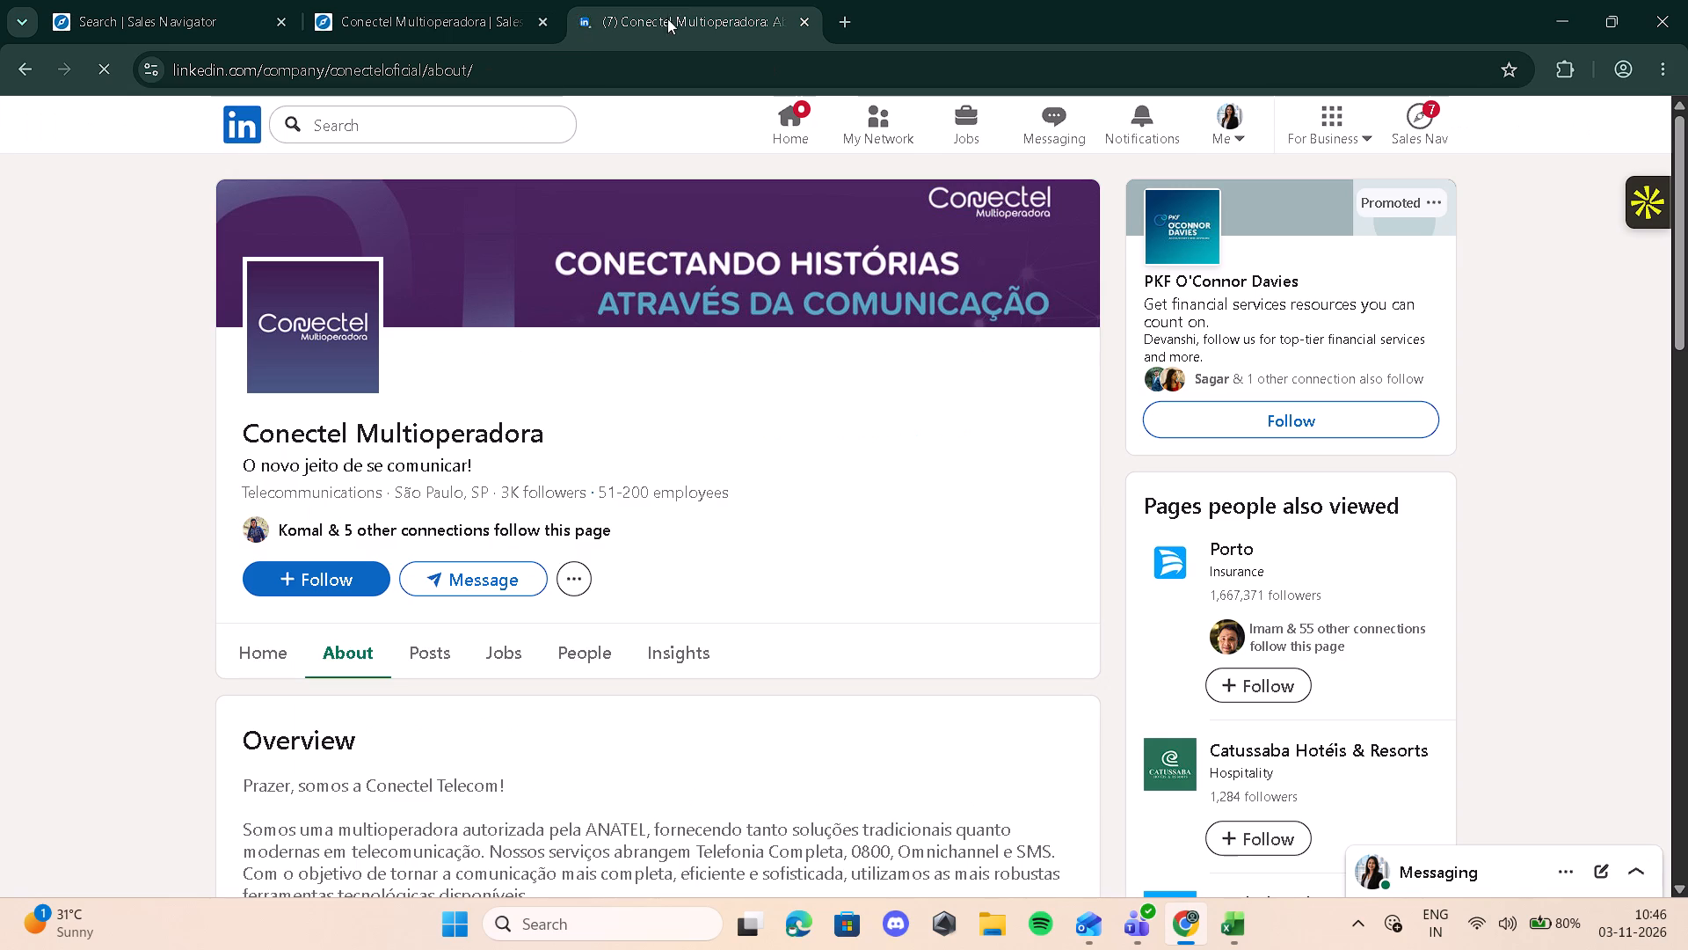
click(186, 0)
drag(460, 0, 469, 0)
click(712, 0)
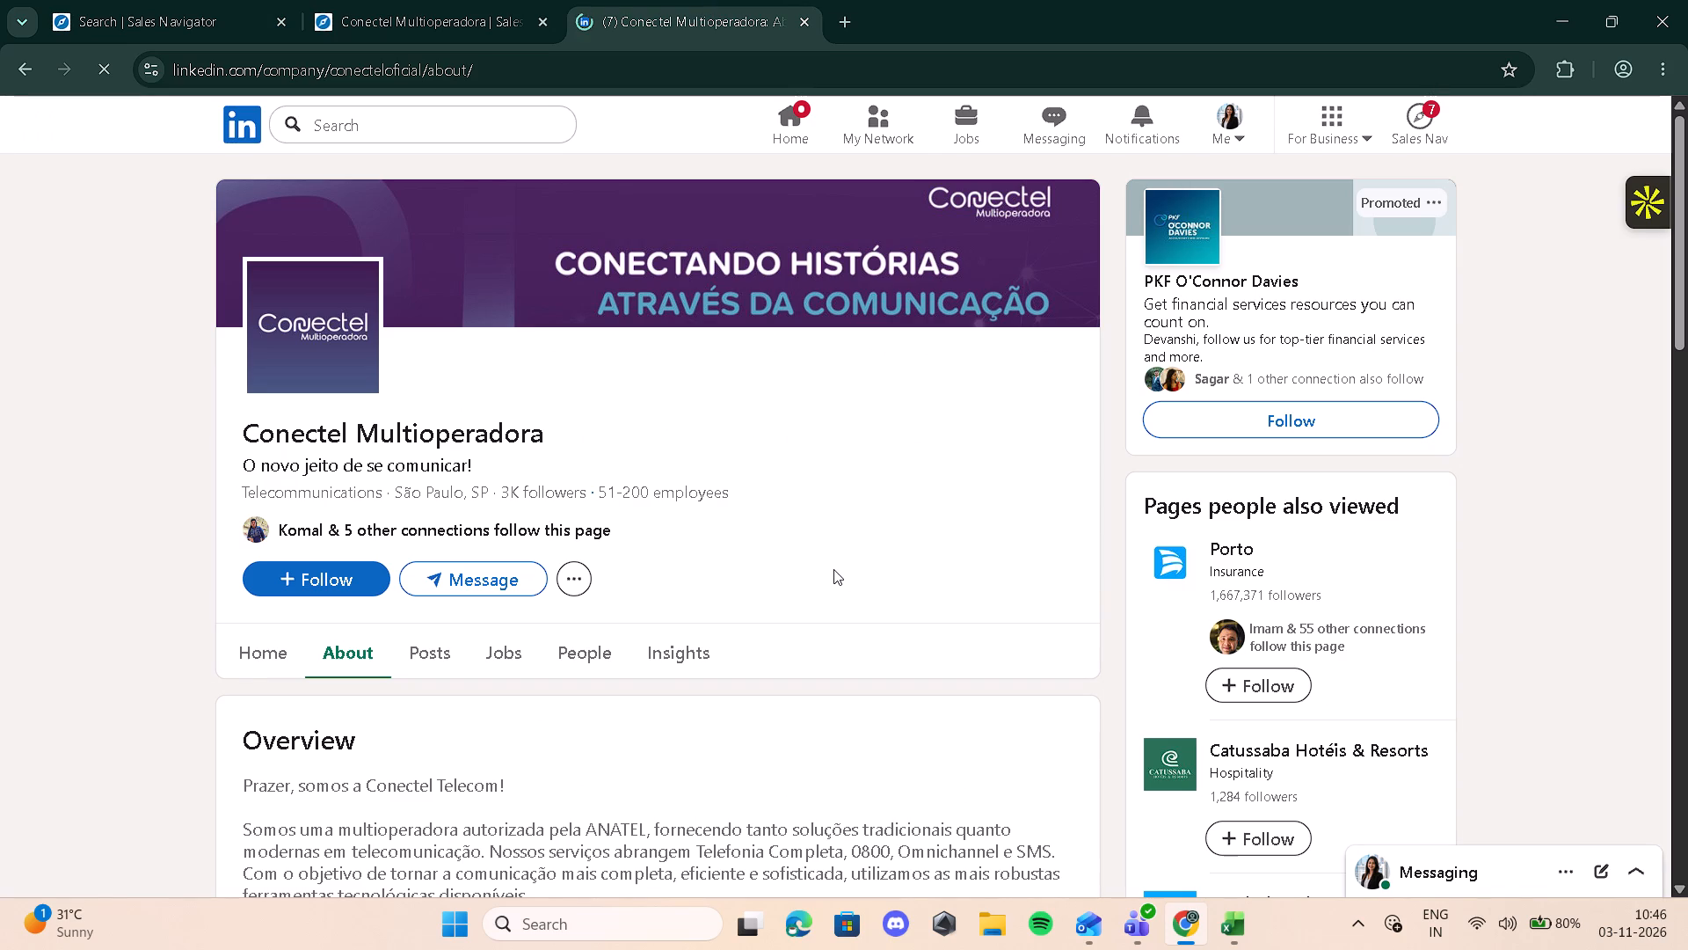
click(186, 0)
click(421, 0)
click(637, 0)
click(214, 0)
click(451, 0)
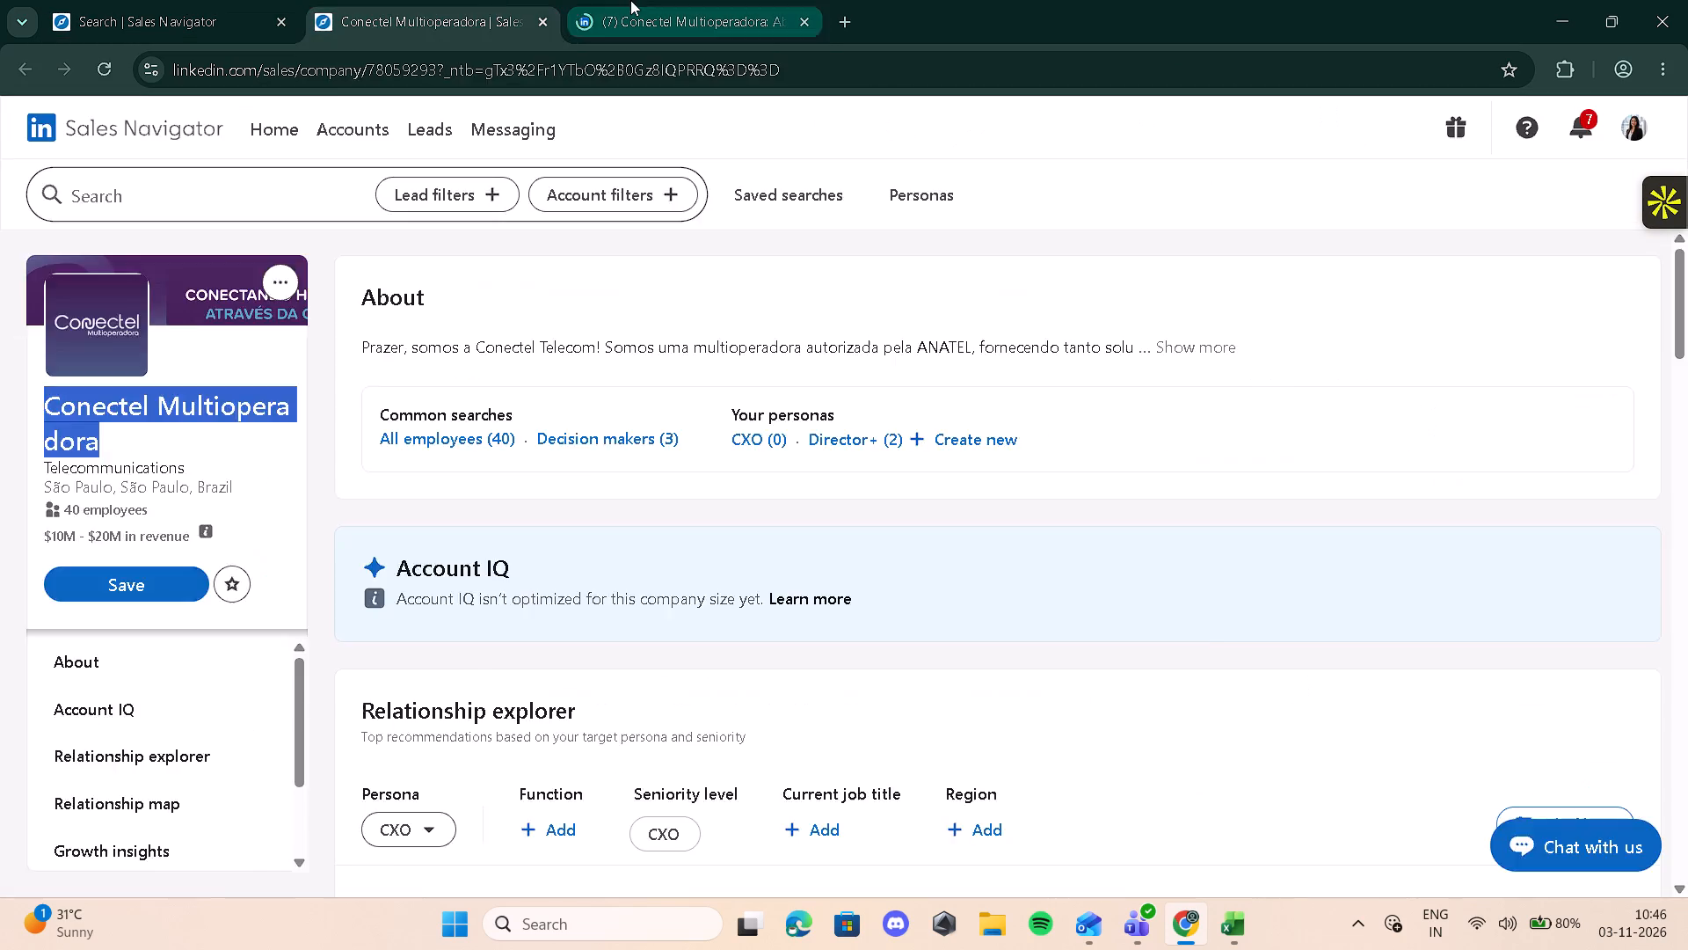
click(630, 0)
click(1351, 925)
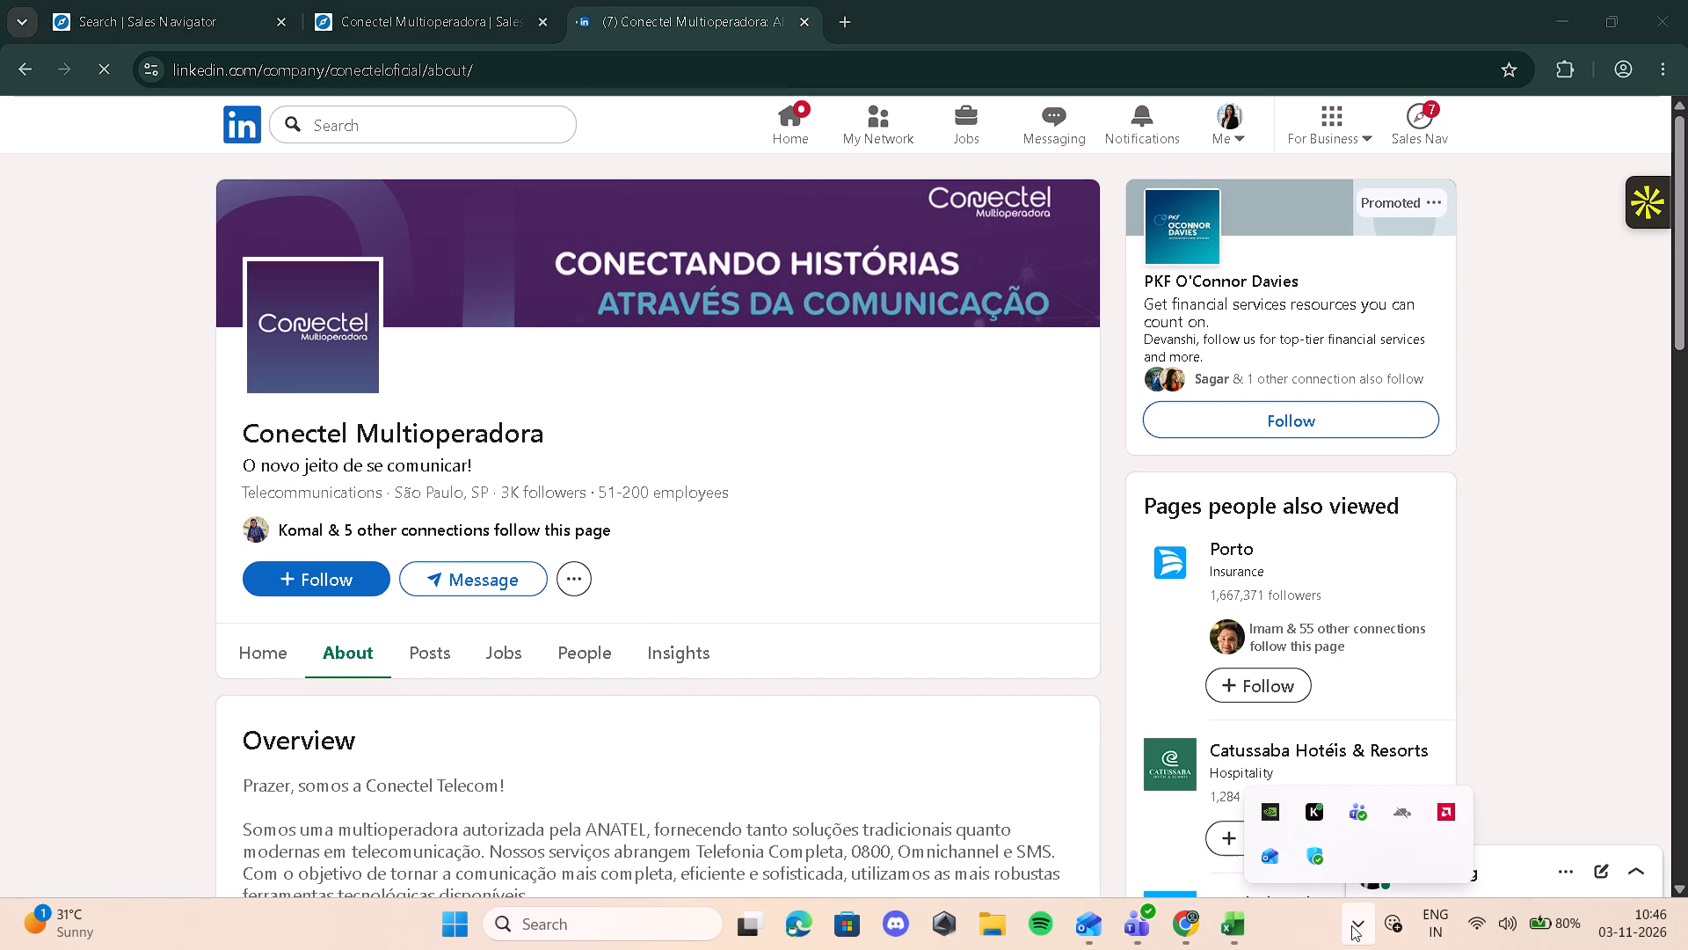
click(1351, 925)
Open Conectel's website from the details in its LinkedIn About section in a new tab and switch to it.
scroll(680, 618, down, 2)
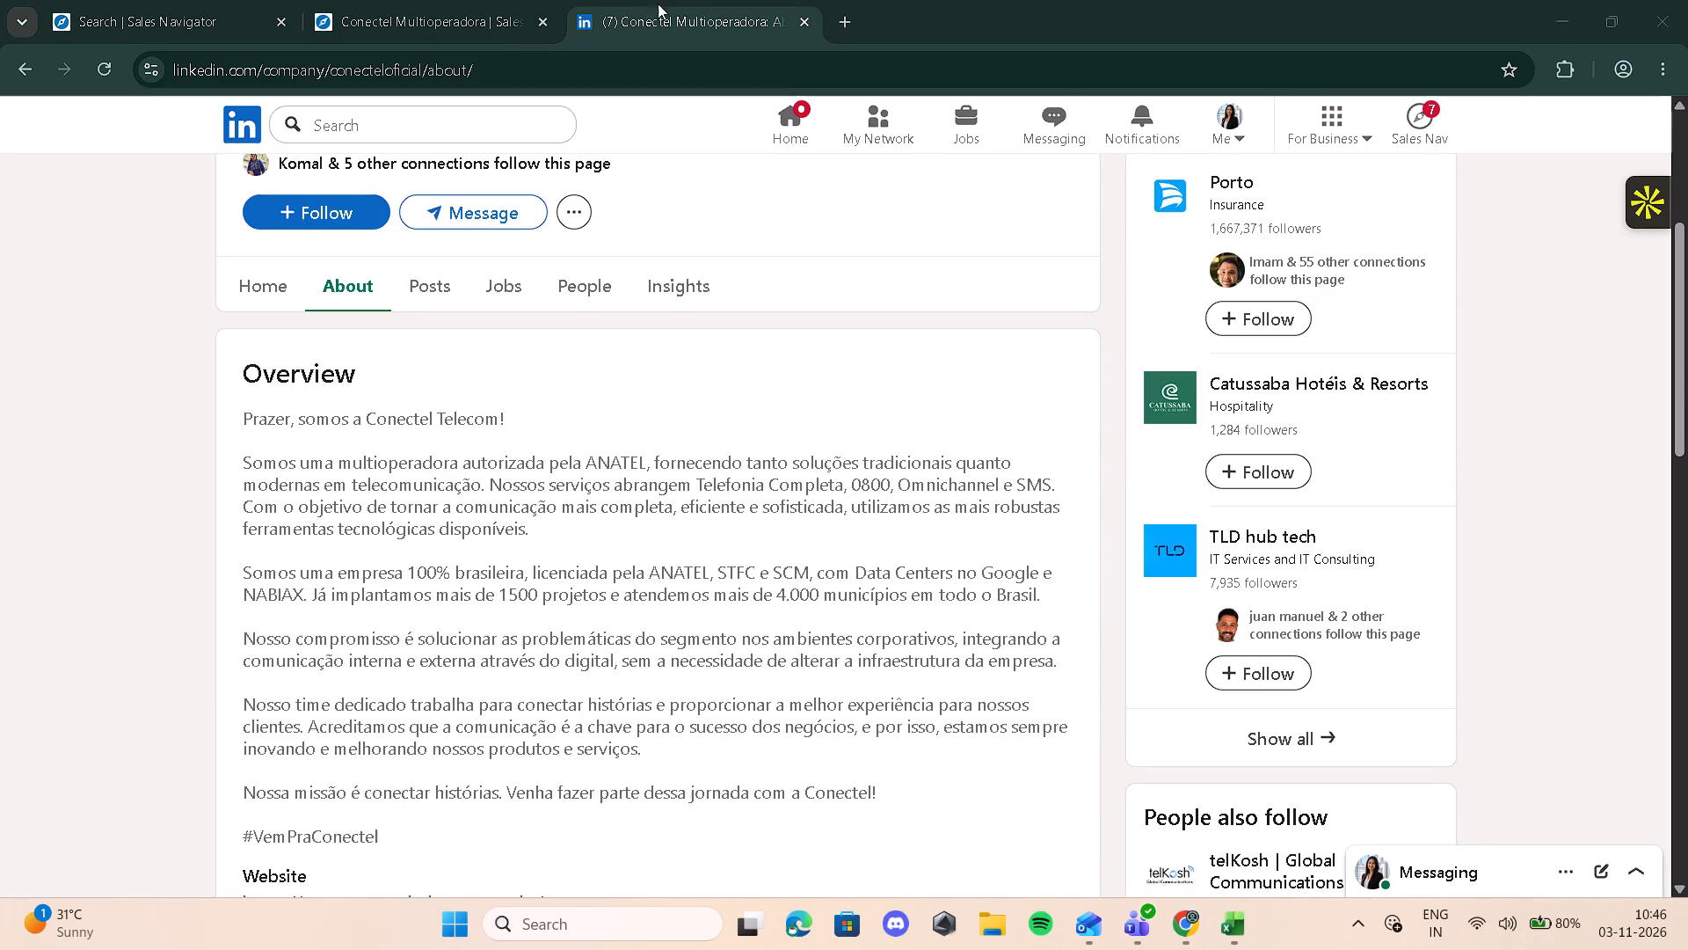
click(416, 0)
click(619, 0)
scroll(494, 655, up, 2)
scroll(494, 654, down, 3)
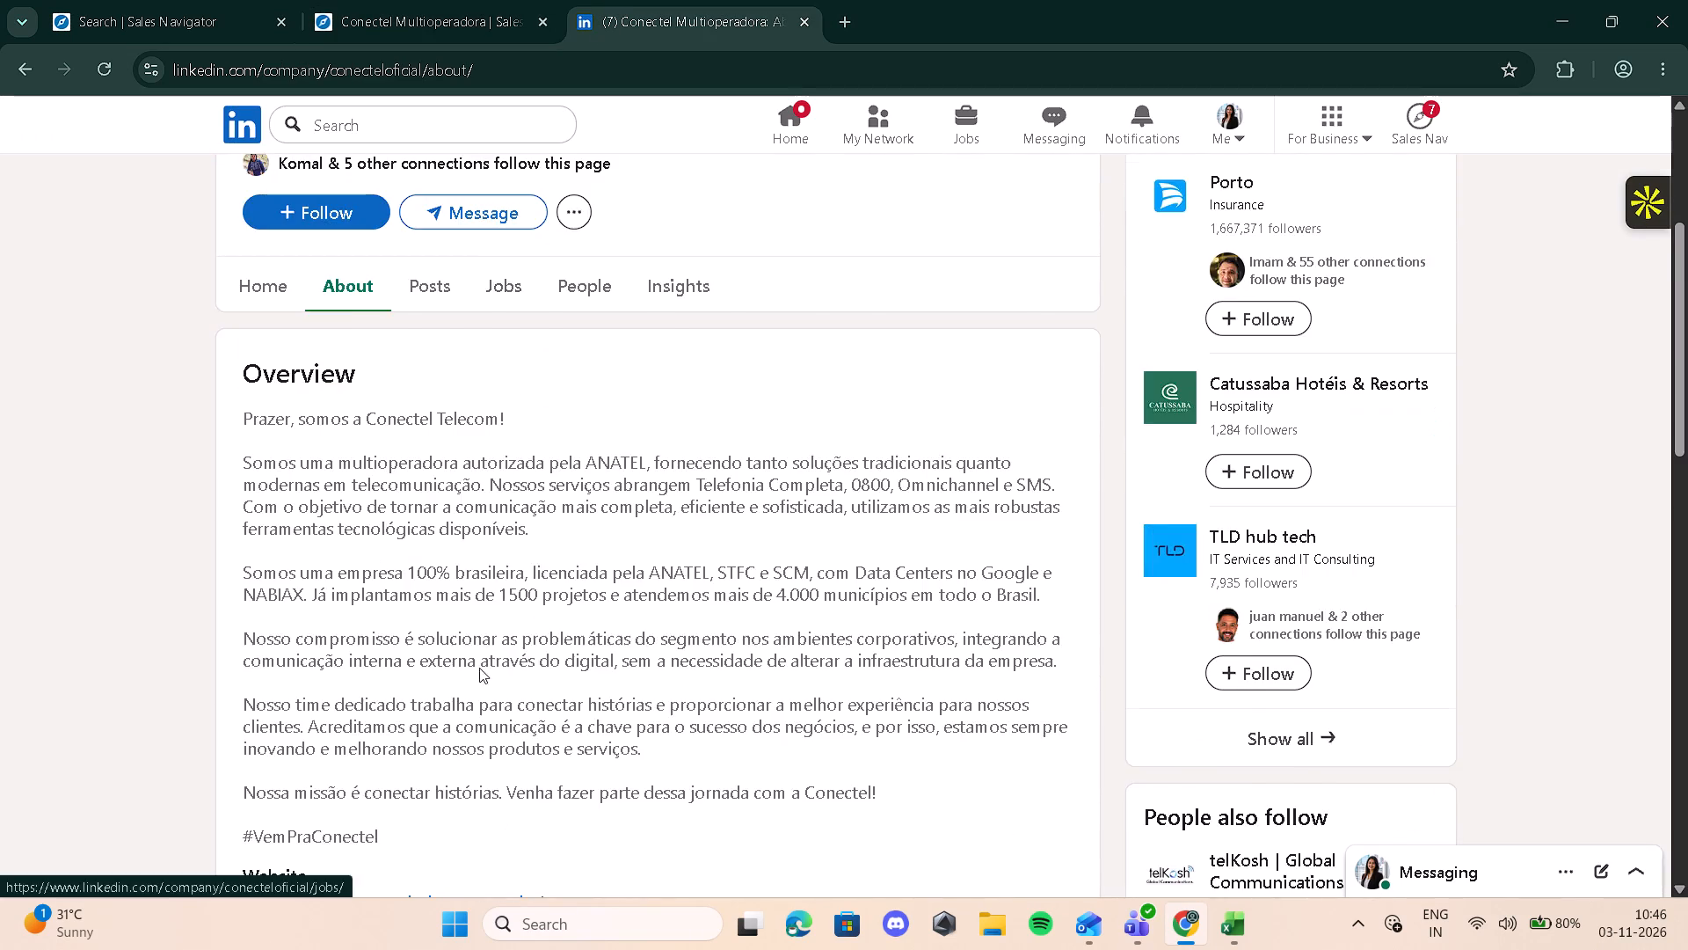
right_click(407, 718)
click(497, 440)
click(167, 0)
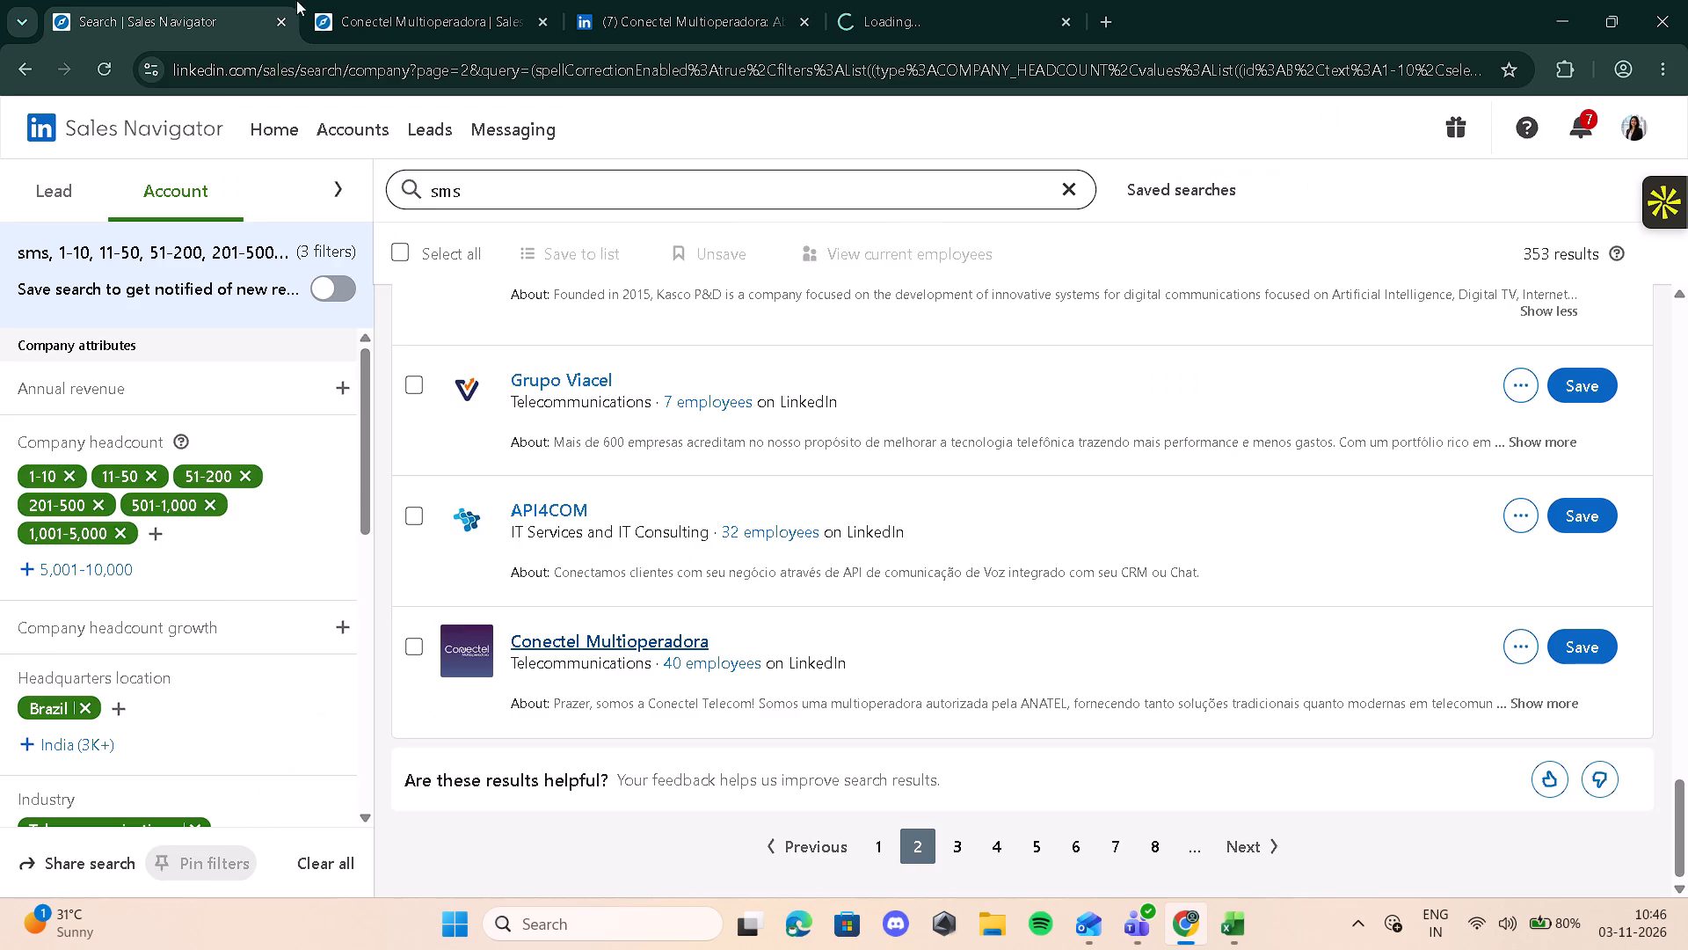
click(427, 0)
click(687, 0)
click(953, 0)
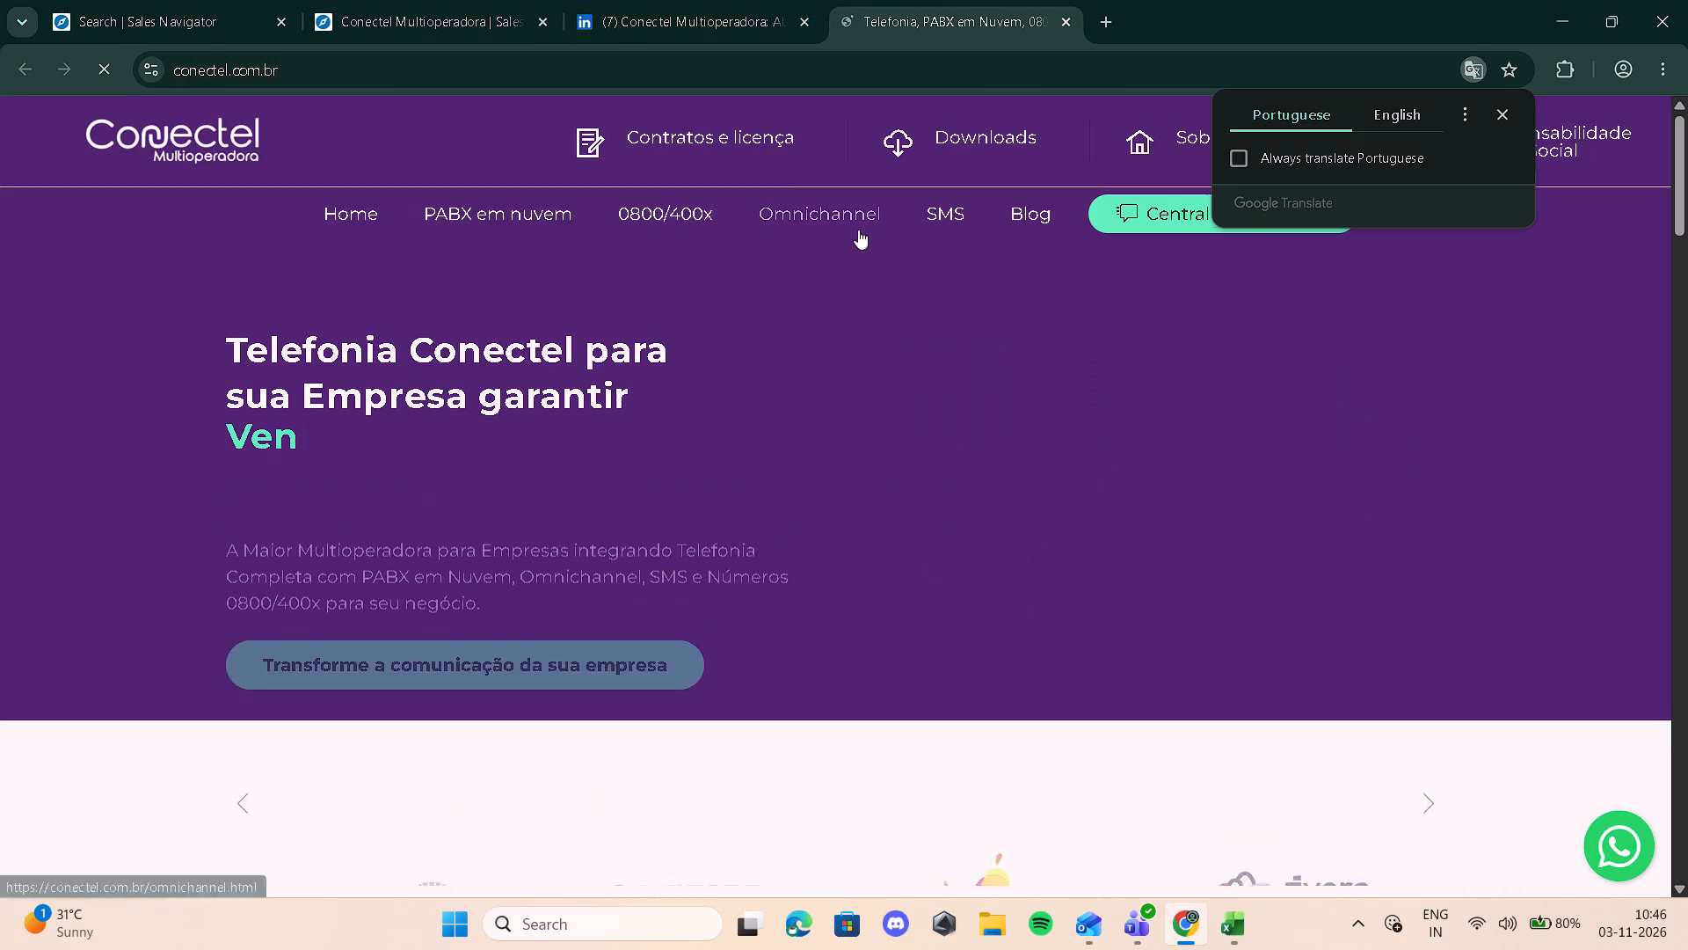
Translate Conectel's website to English and open its SMS page.
click(1404, 121)
click(1495, 118)
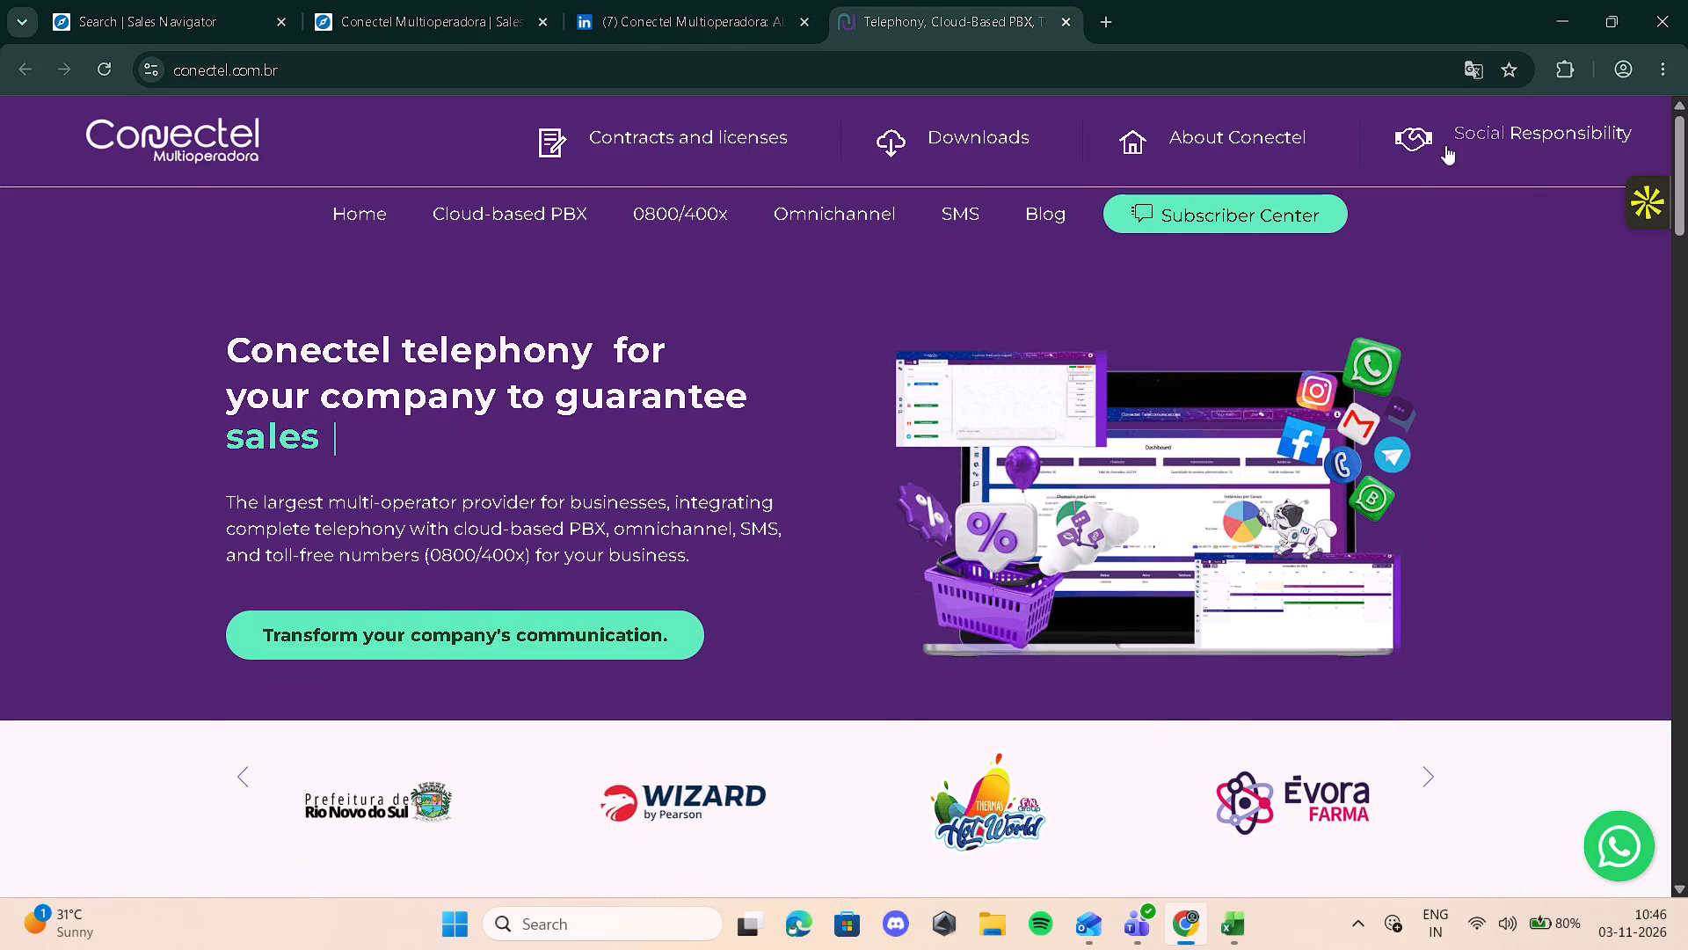
scroll(1216, 356, down, 3)
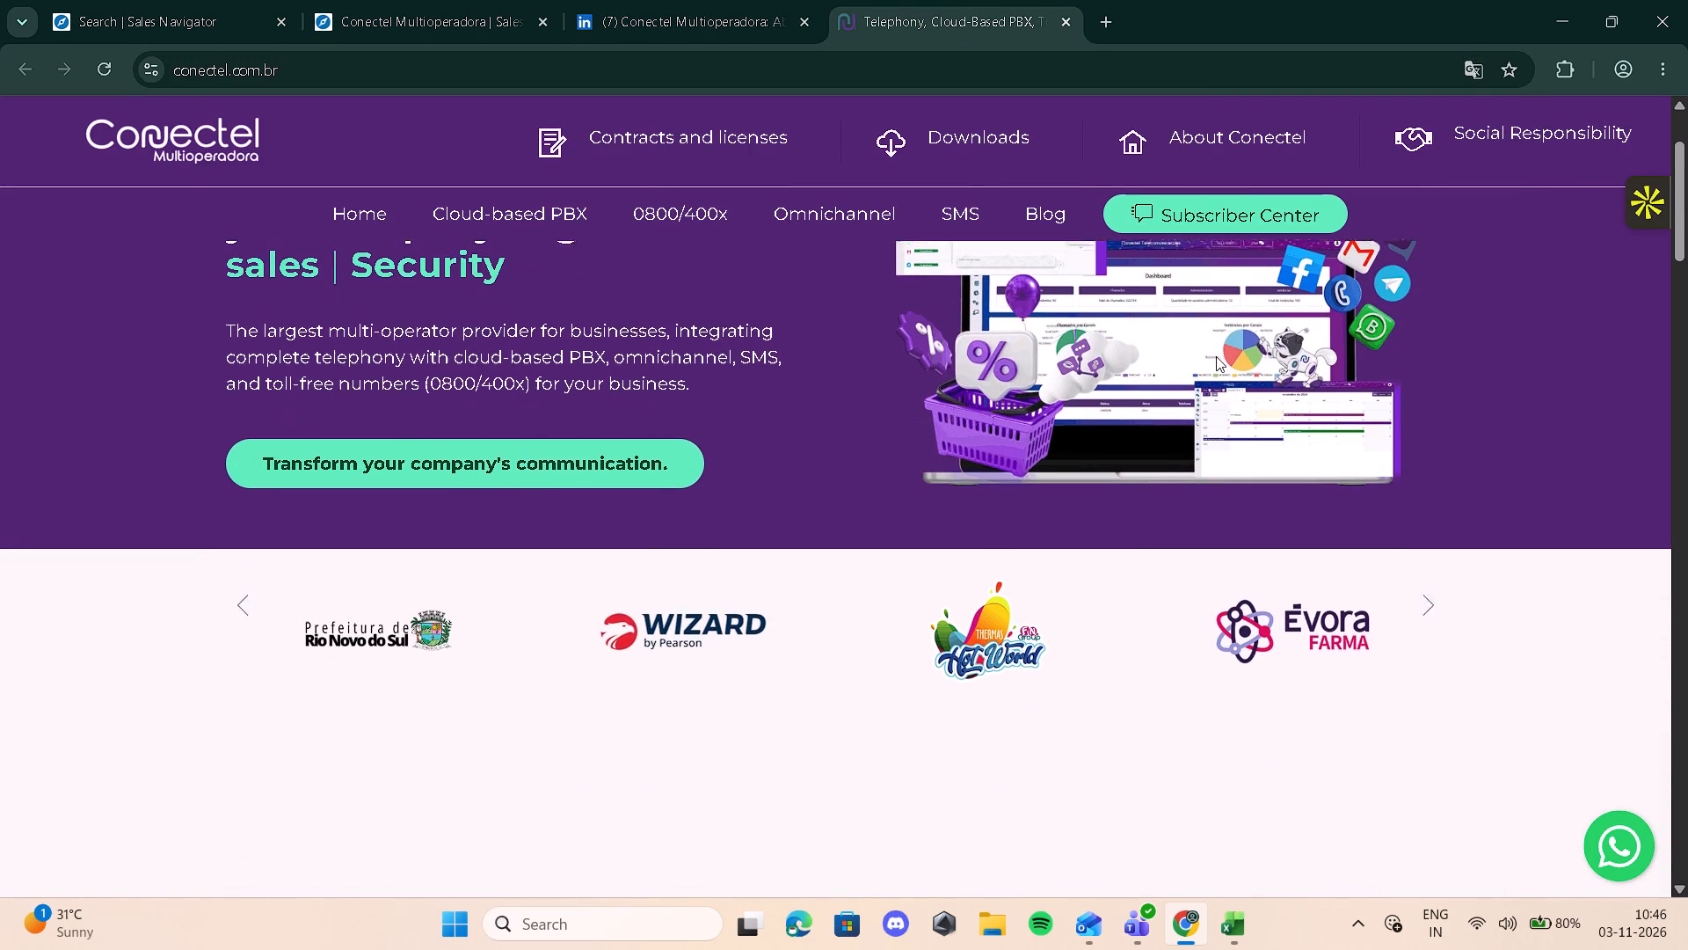
scroll(1206, 375, up, 4)
click(962, 212)
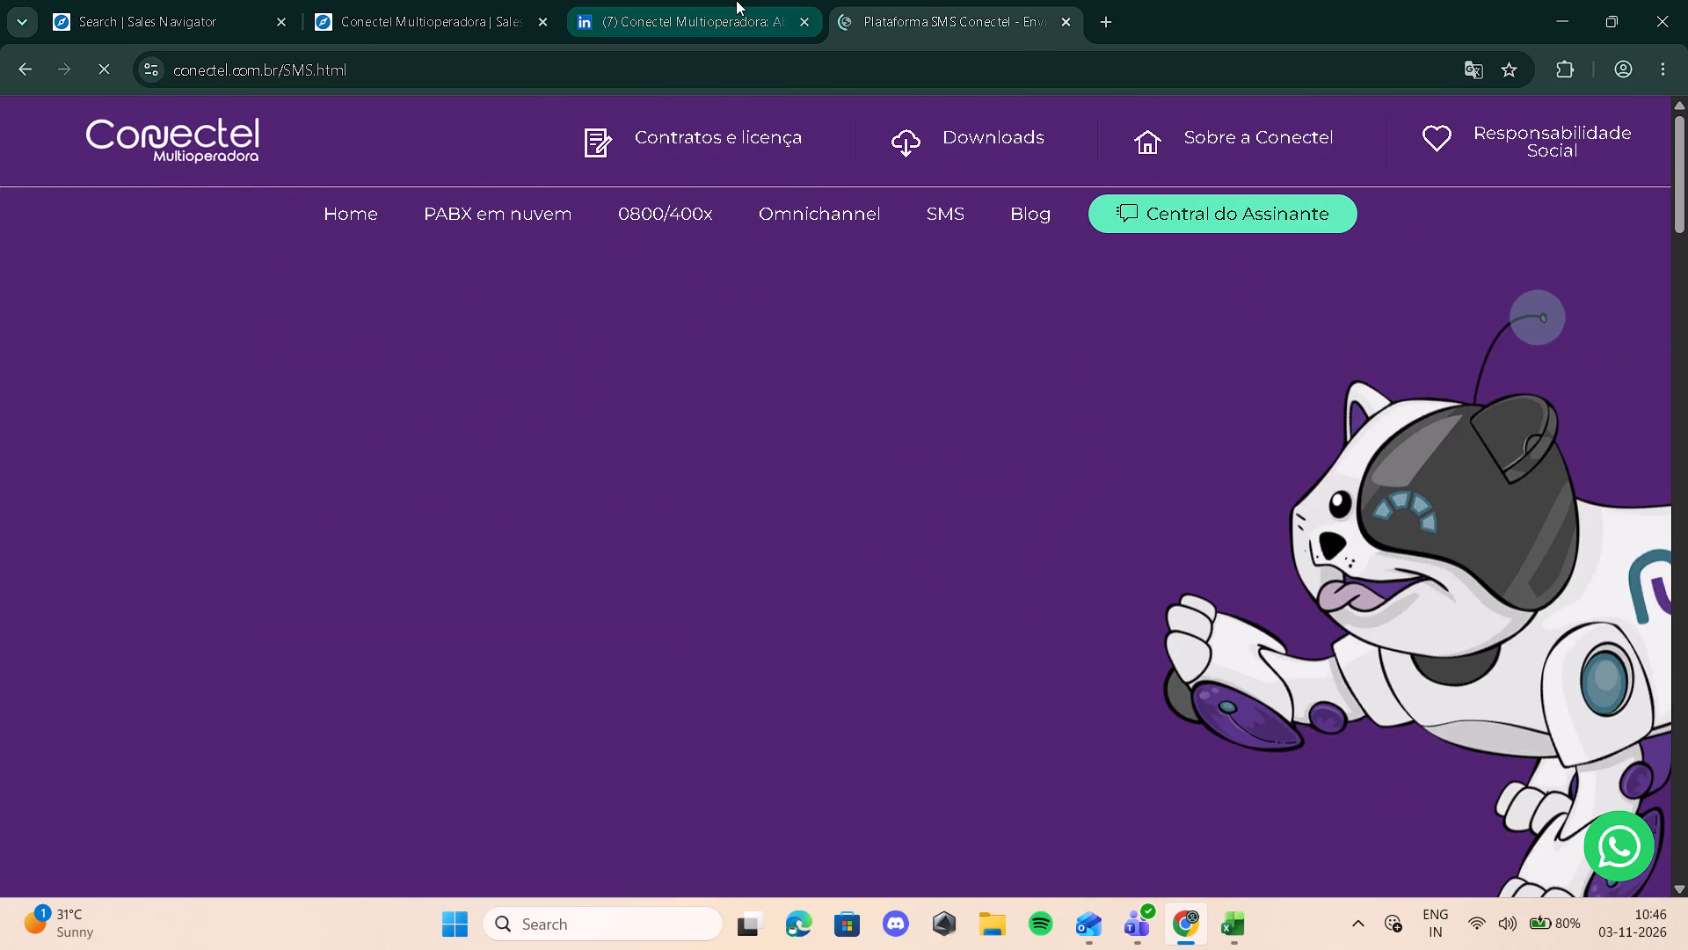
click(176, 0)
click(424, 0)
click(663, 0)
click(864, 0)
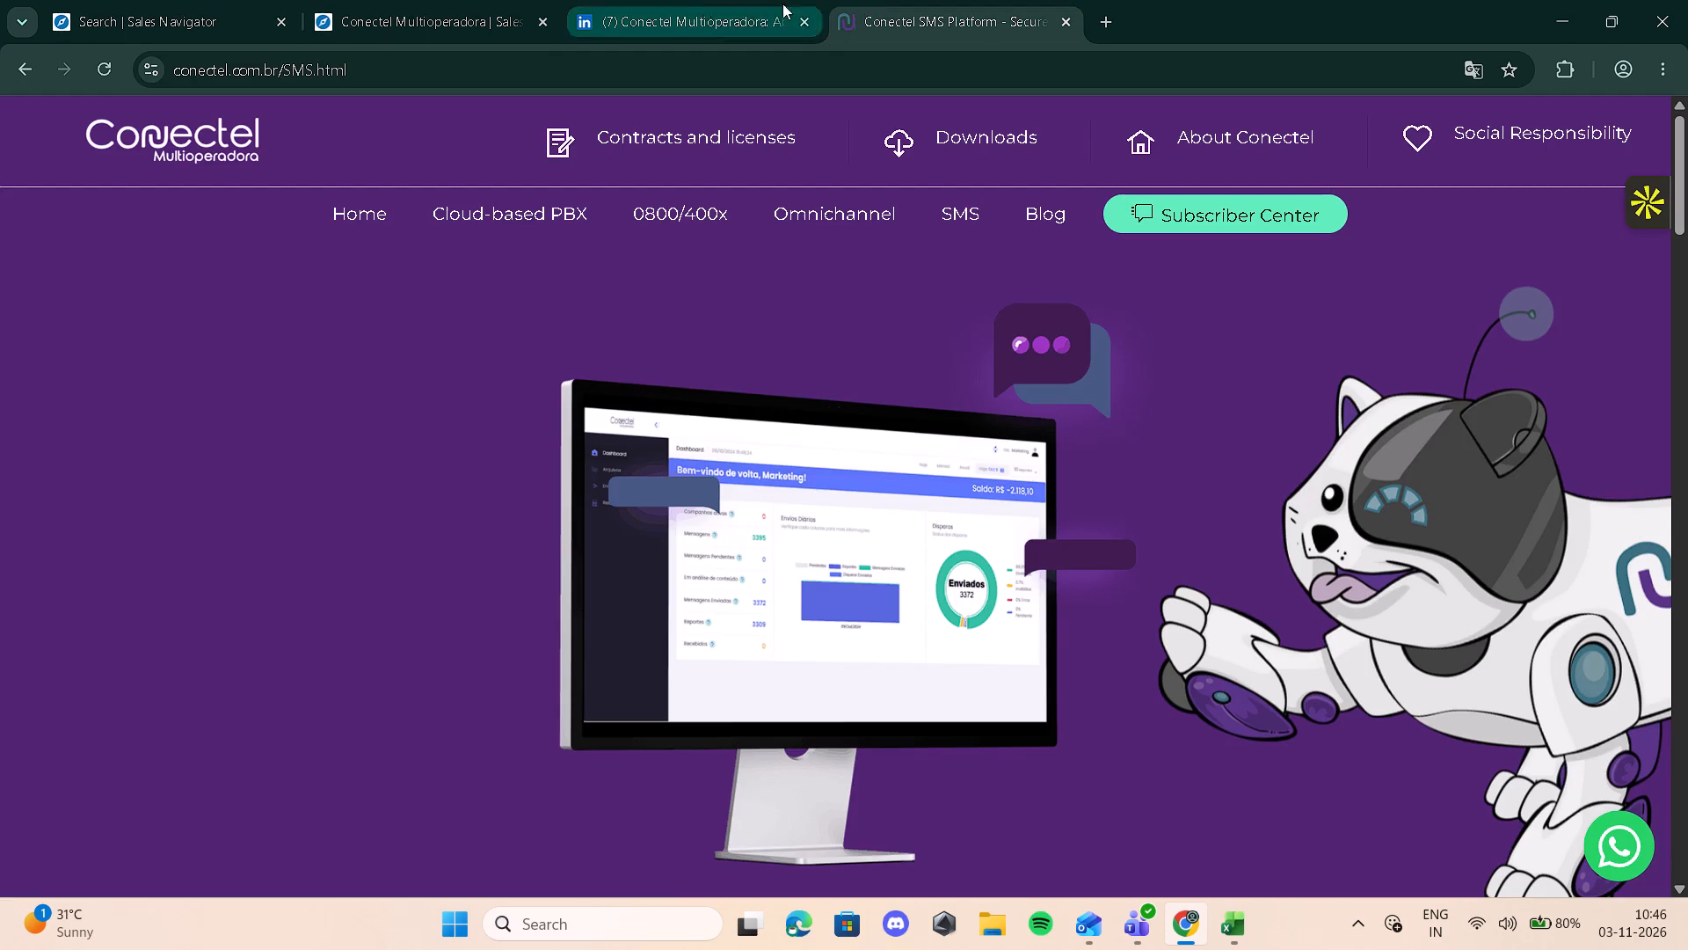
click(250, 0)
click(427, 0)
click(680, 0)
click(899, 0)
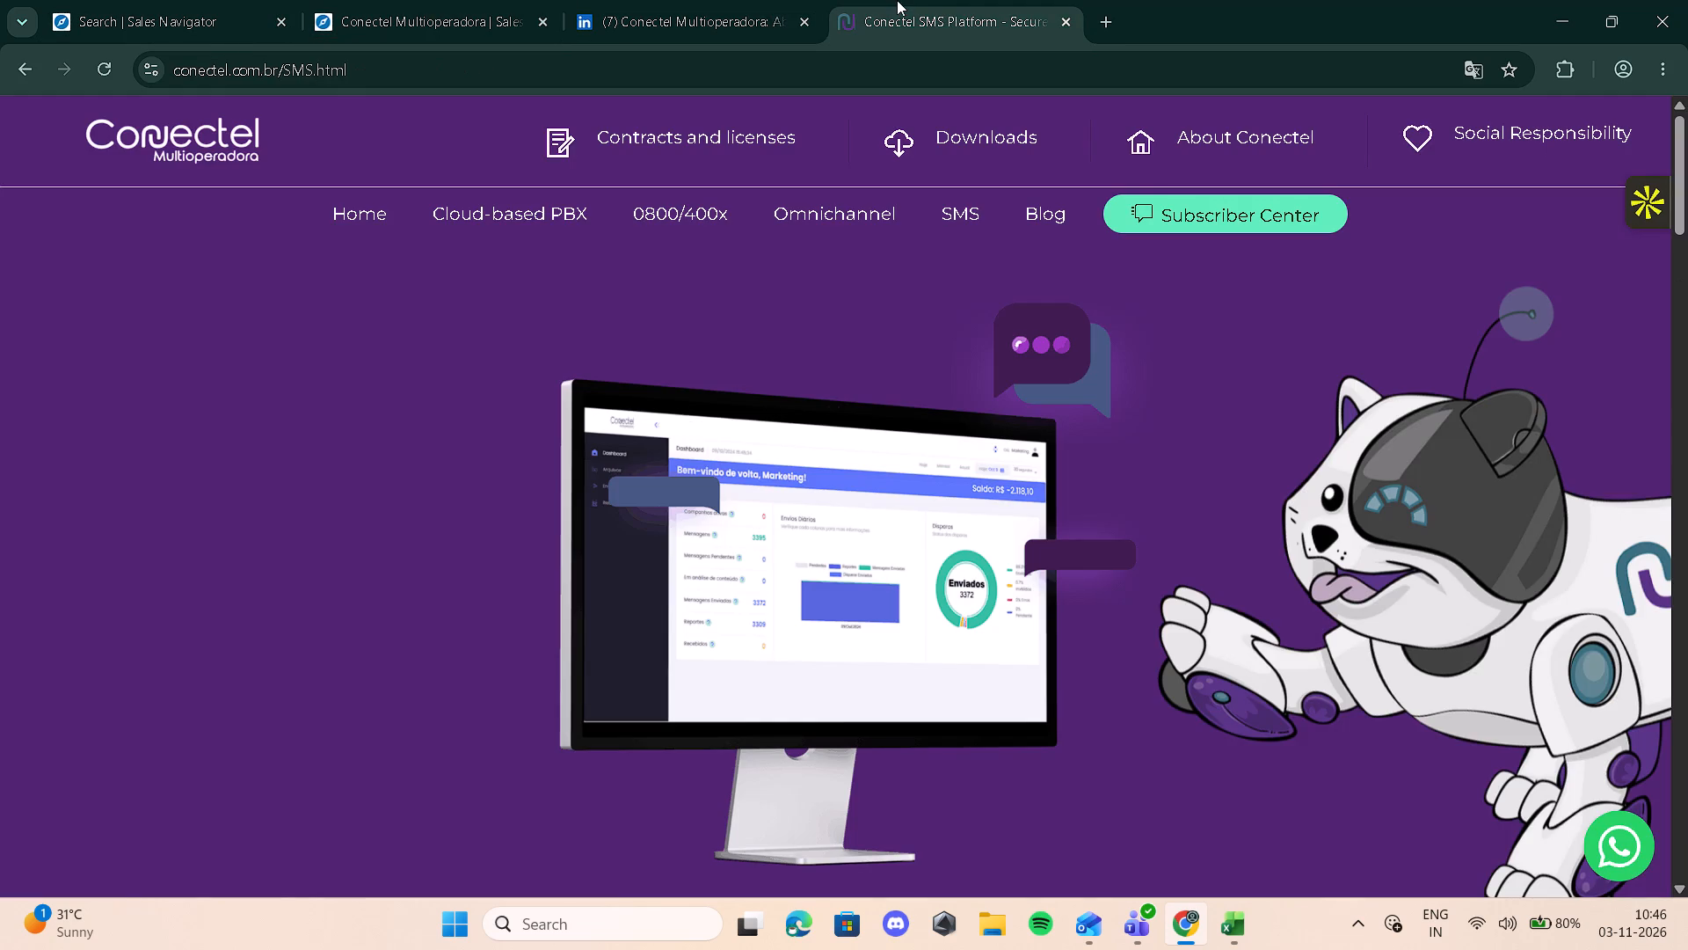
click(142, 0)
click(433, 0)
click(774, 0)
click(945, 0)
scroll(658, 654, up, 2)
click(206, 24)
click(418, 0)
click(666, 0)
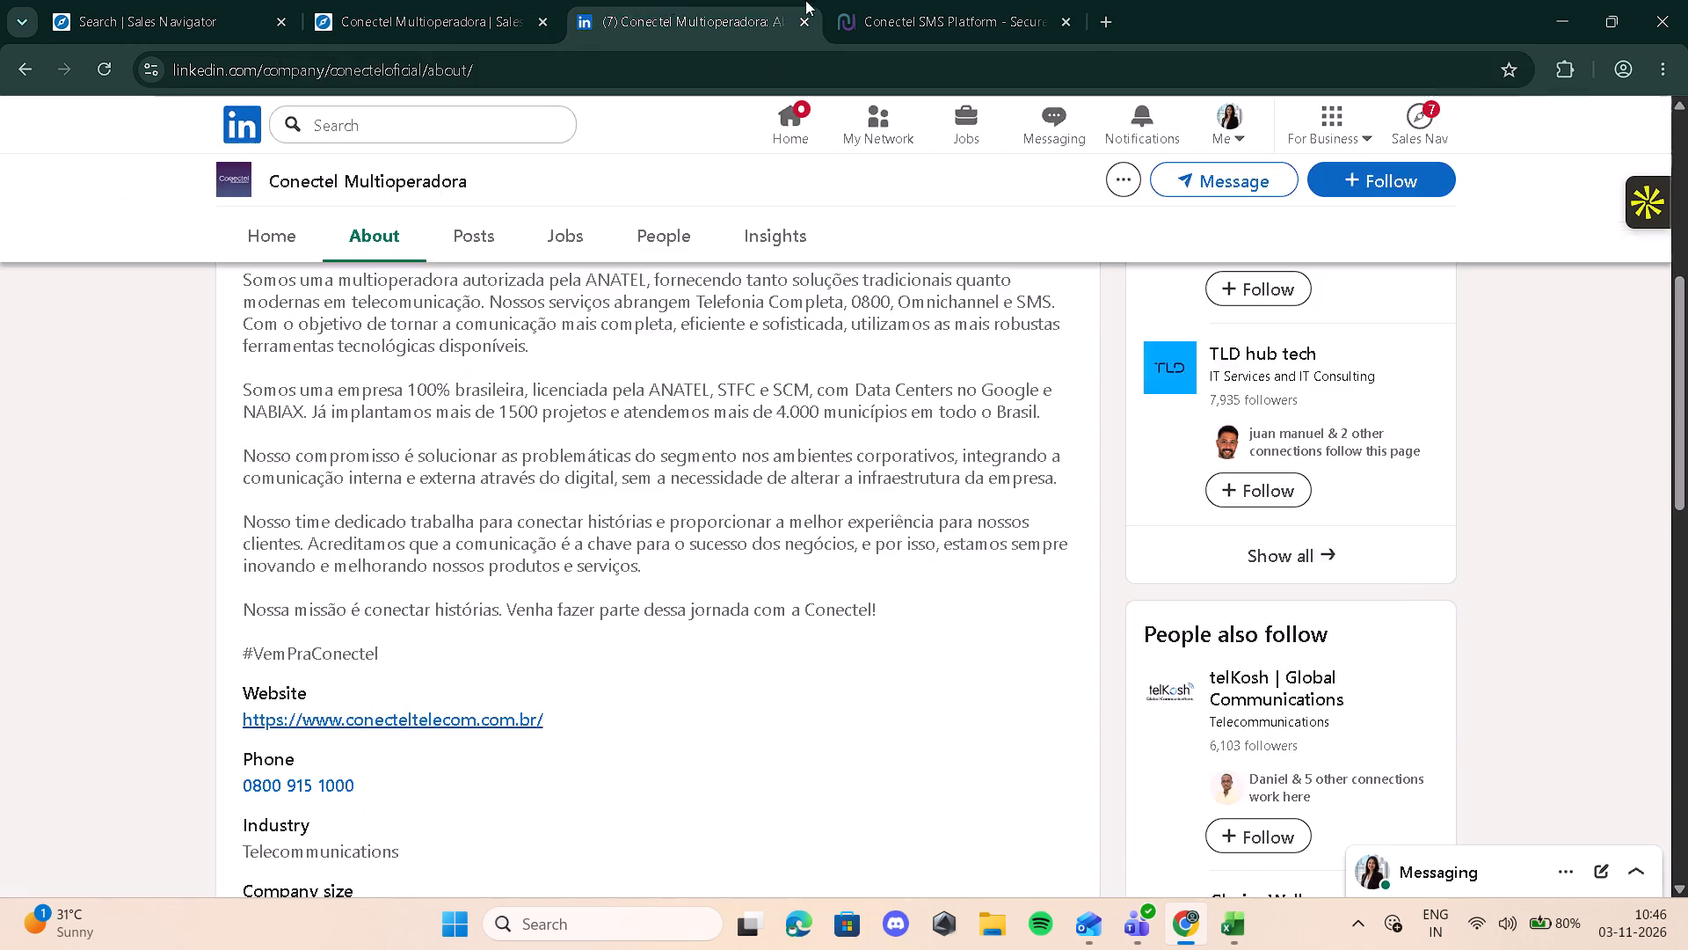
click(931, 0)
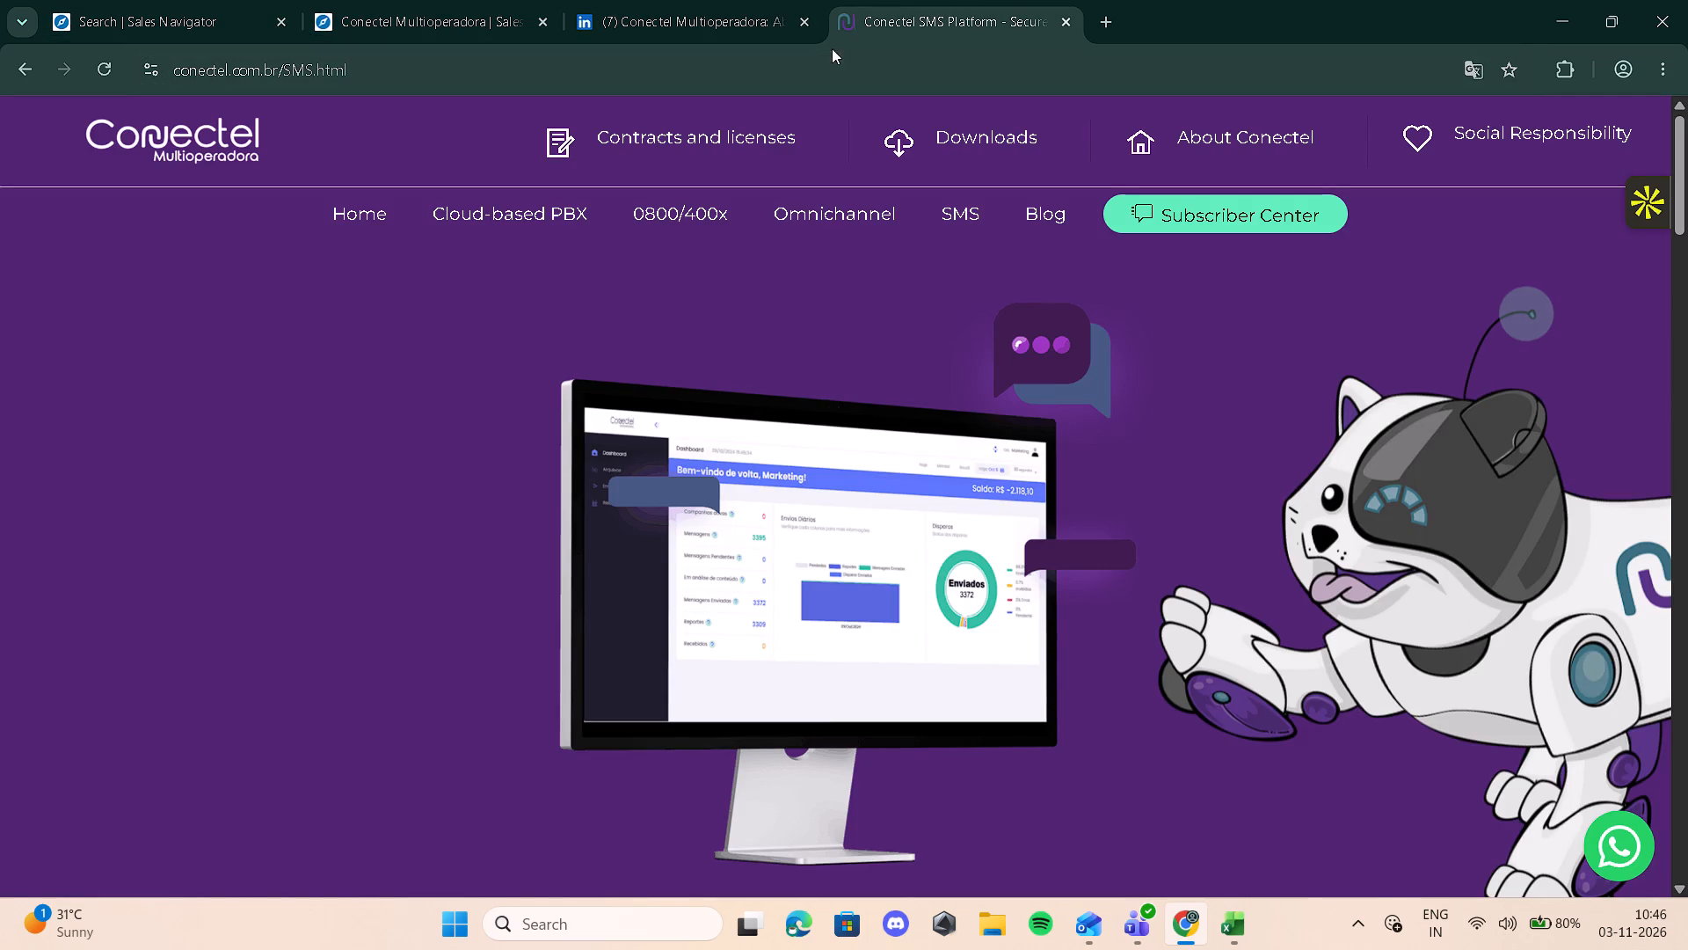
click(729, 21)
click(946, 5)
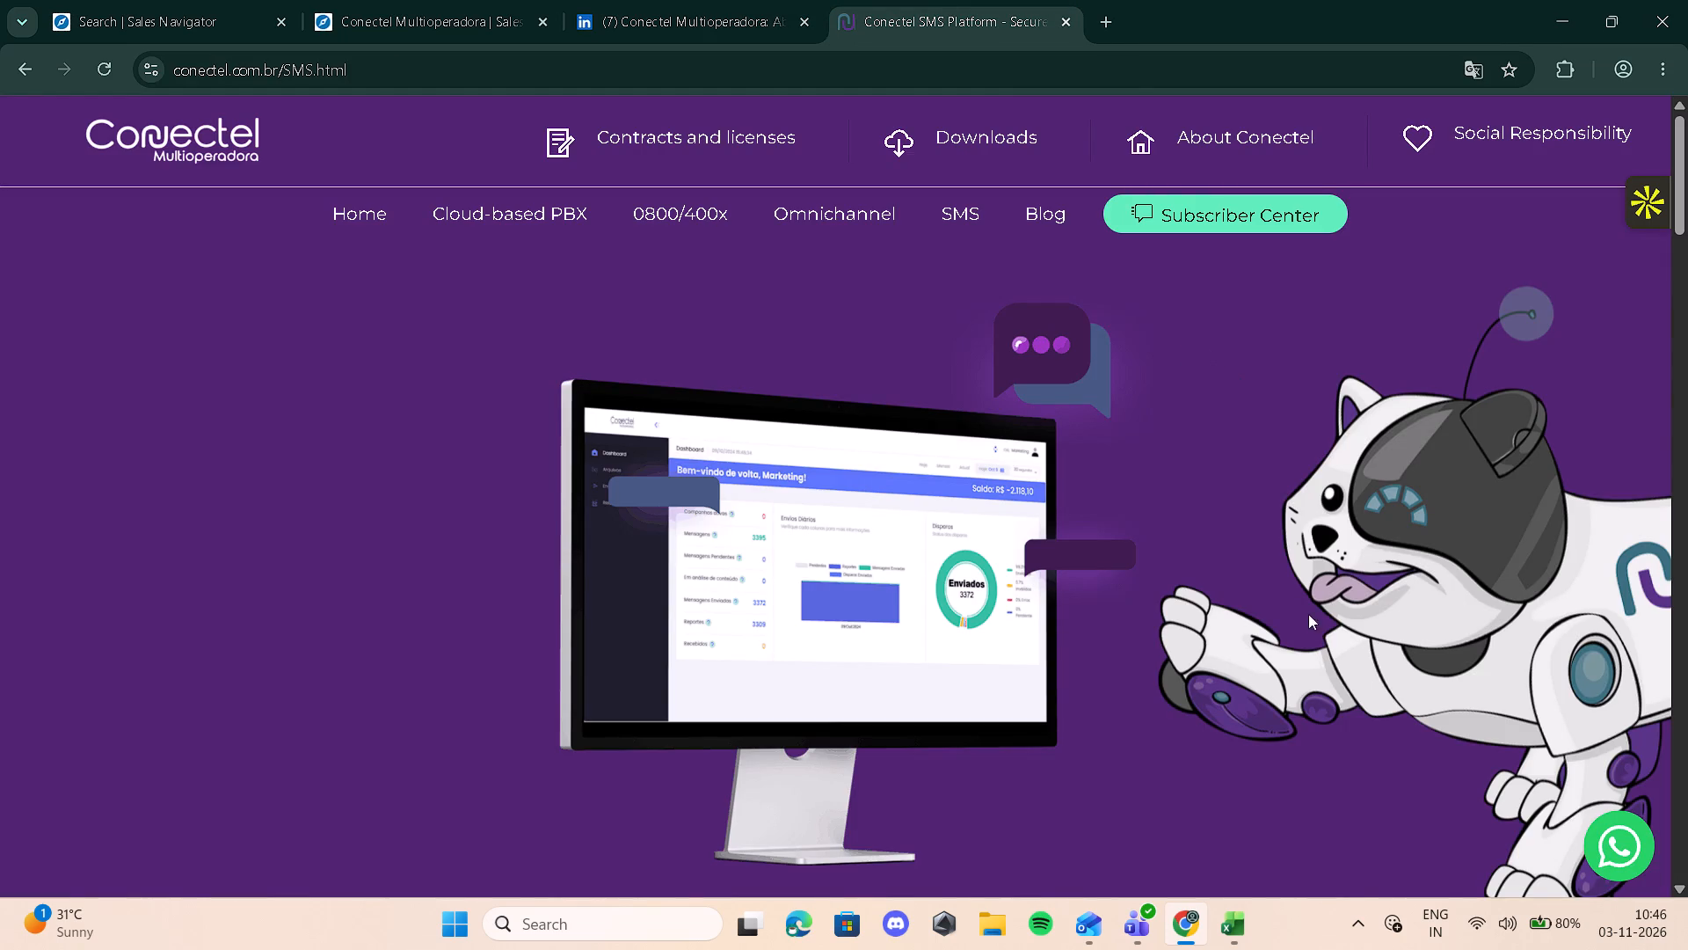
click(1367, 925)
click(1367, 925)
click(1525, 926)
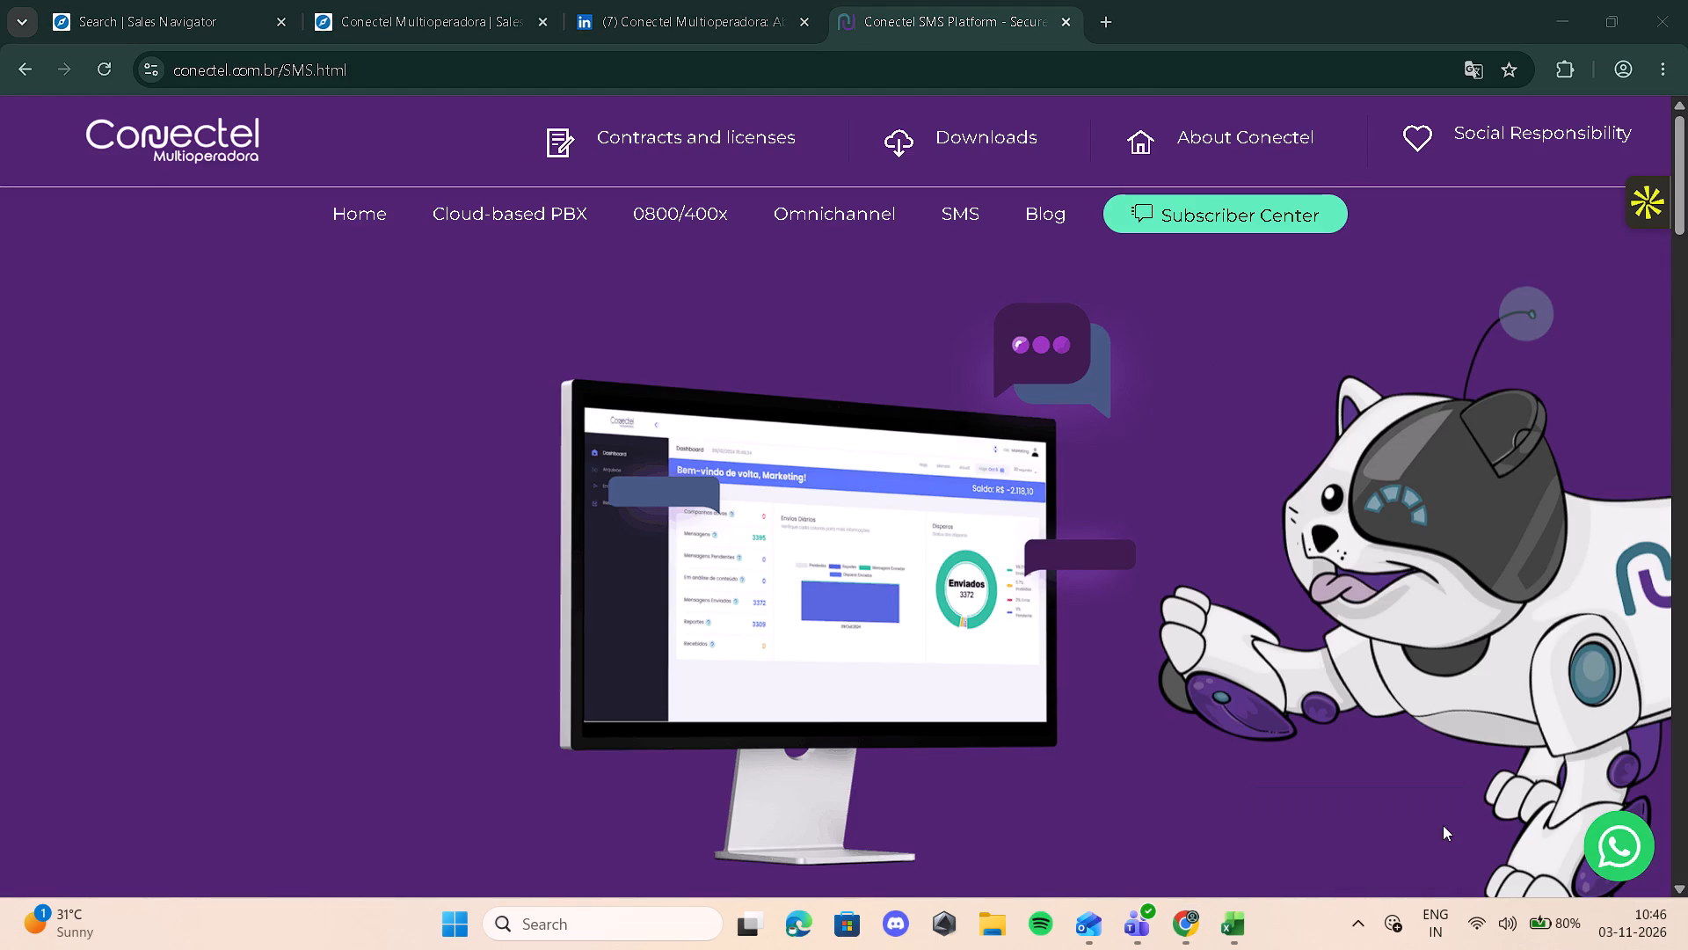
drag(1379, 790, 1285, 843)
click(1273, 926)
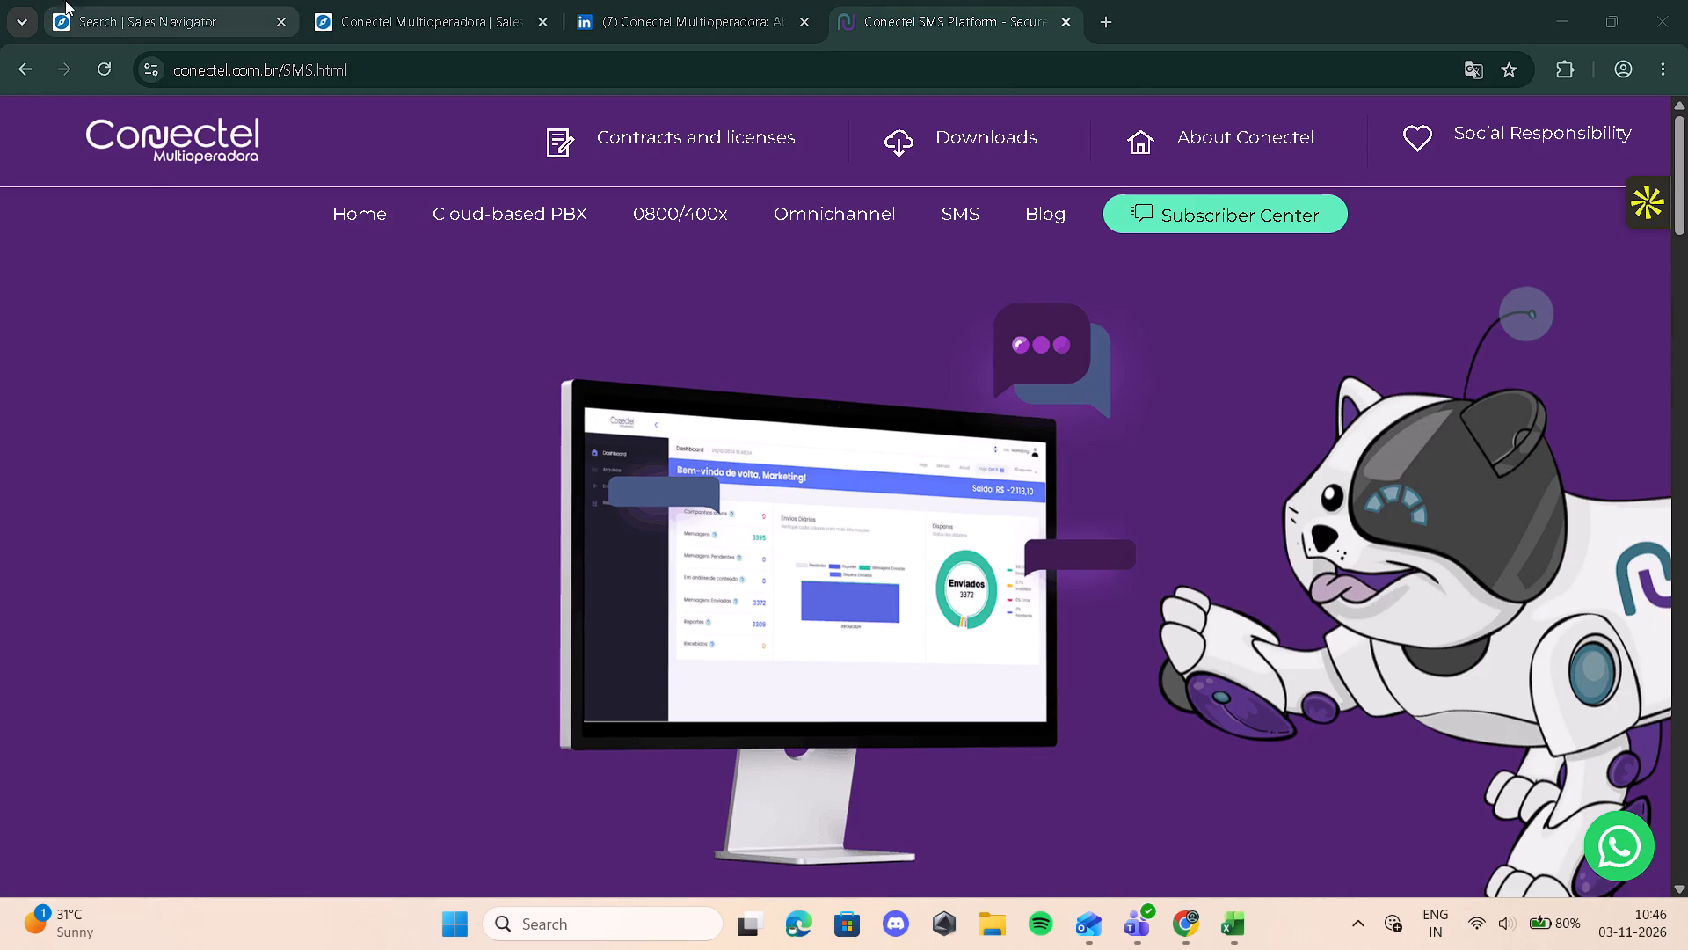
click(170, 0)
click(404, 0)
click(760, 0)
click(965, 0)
Copy the address of Conectel's SMS page into cell E41 of the Brazil sheet in Excel.
click(469, 62)
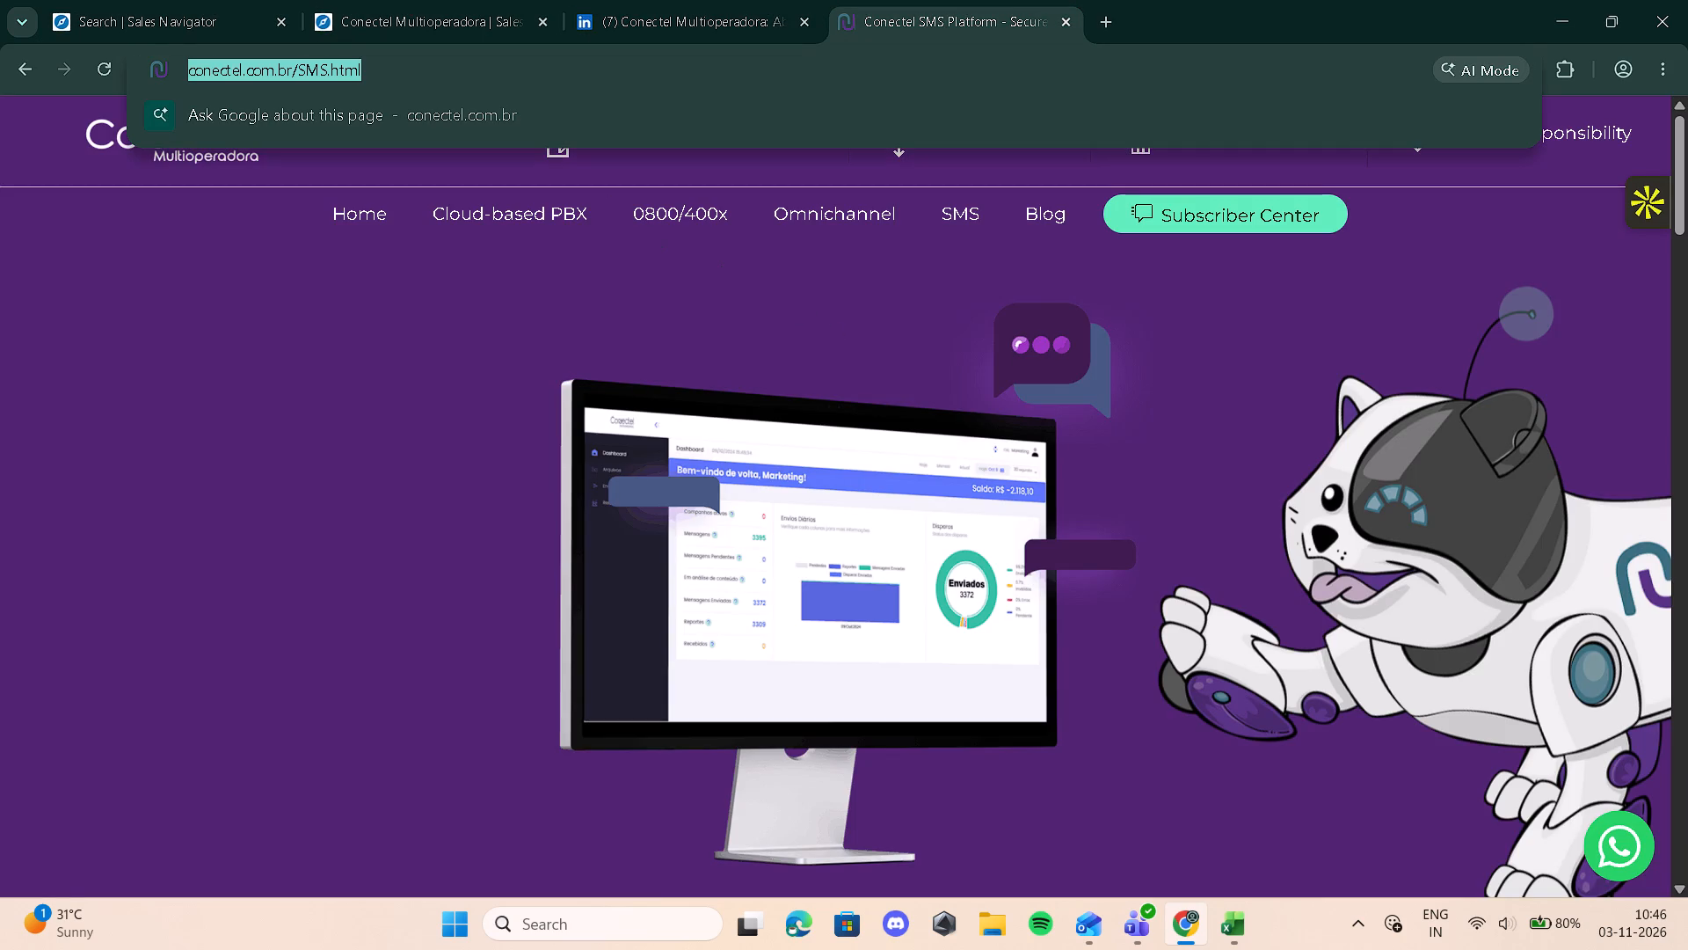
key(ctrl+c)
click(1233, 936)
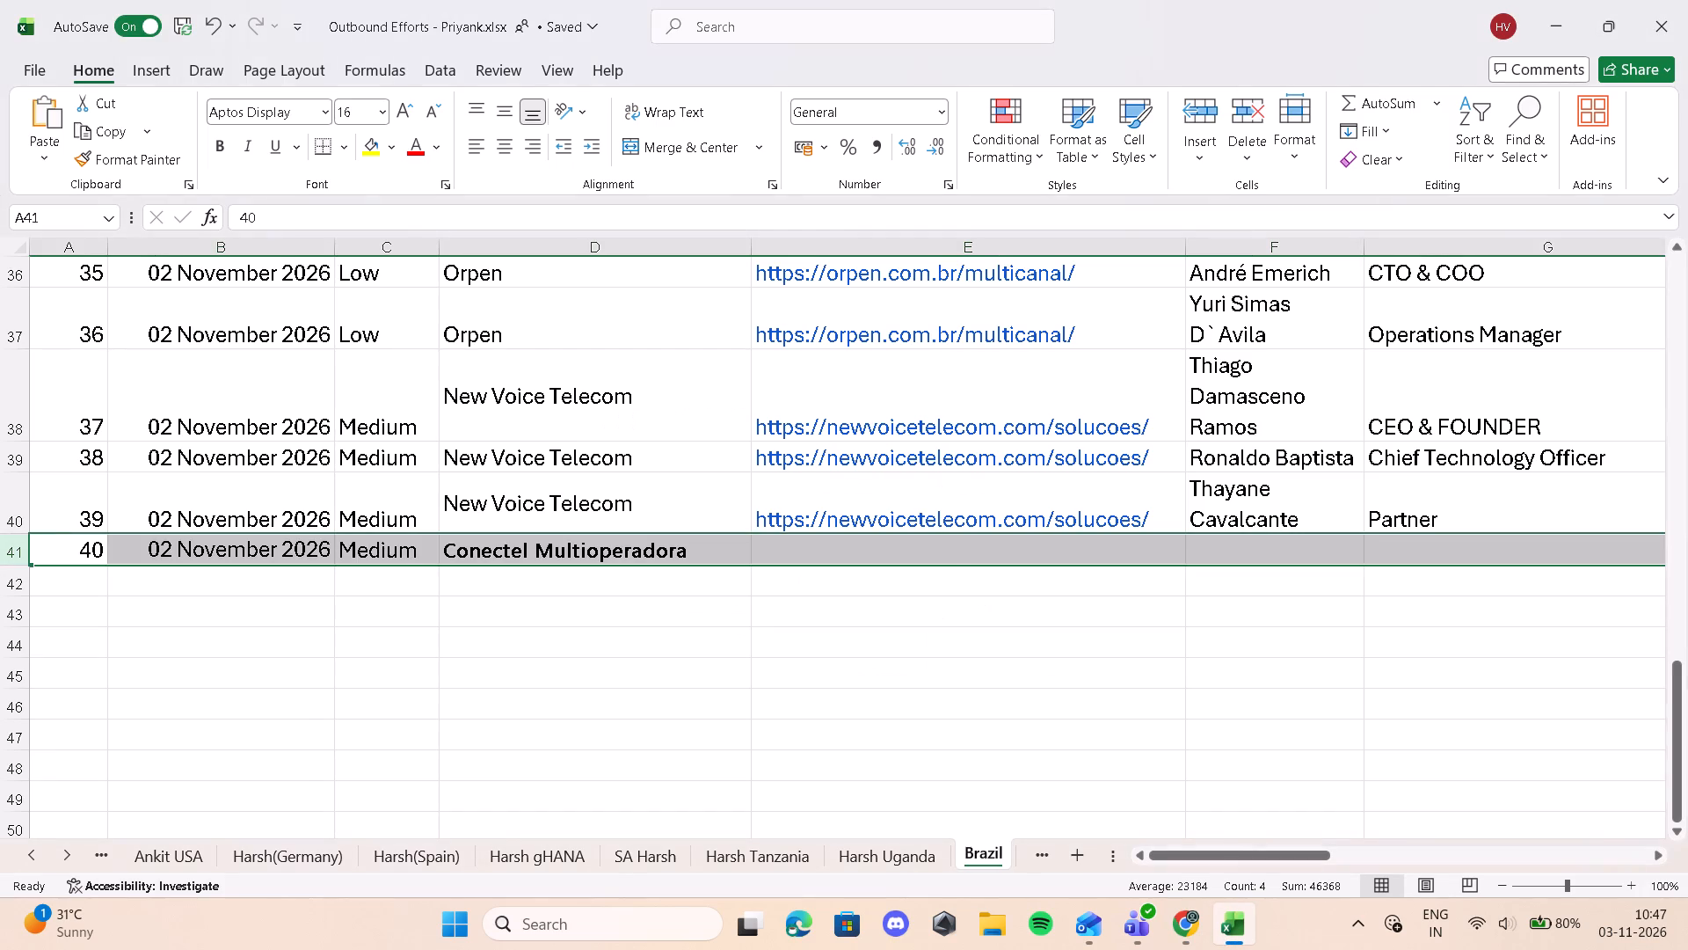
click(863, 553)
key(ctrl+v)
click(1313, 557)
triple_click(1154, 549)
click(1290, 552)
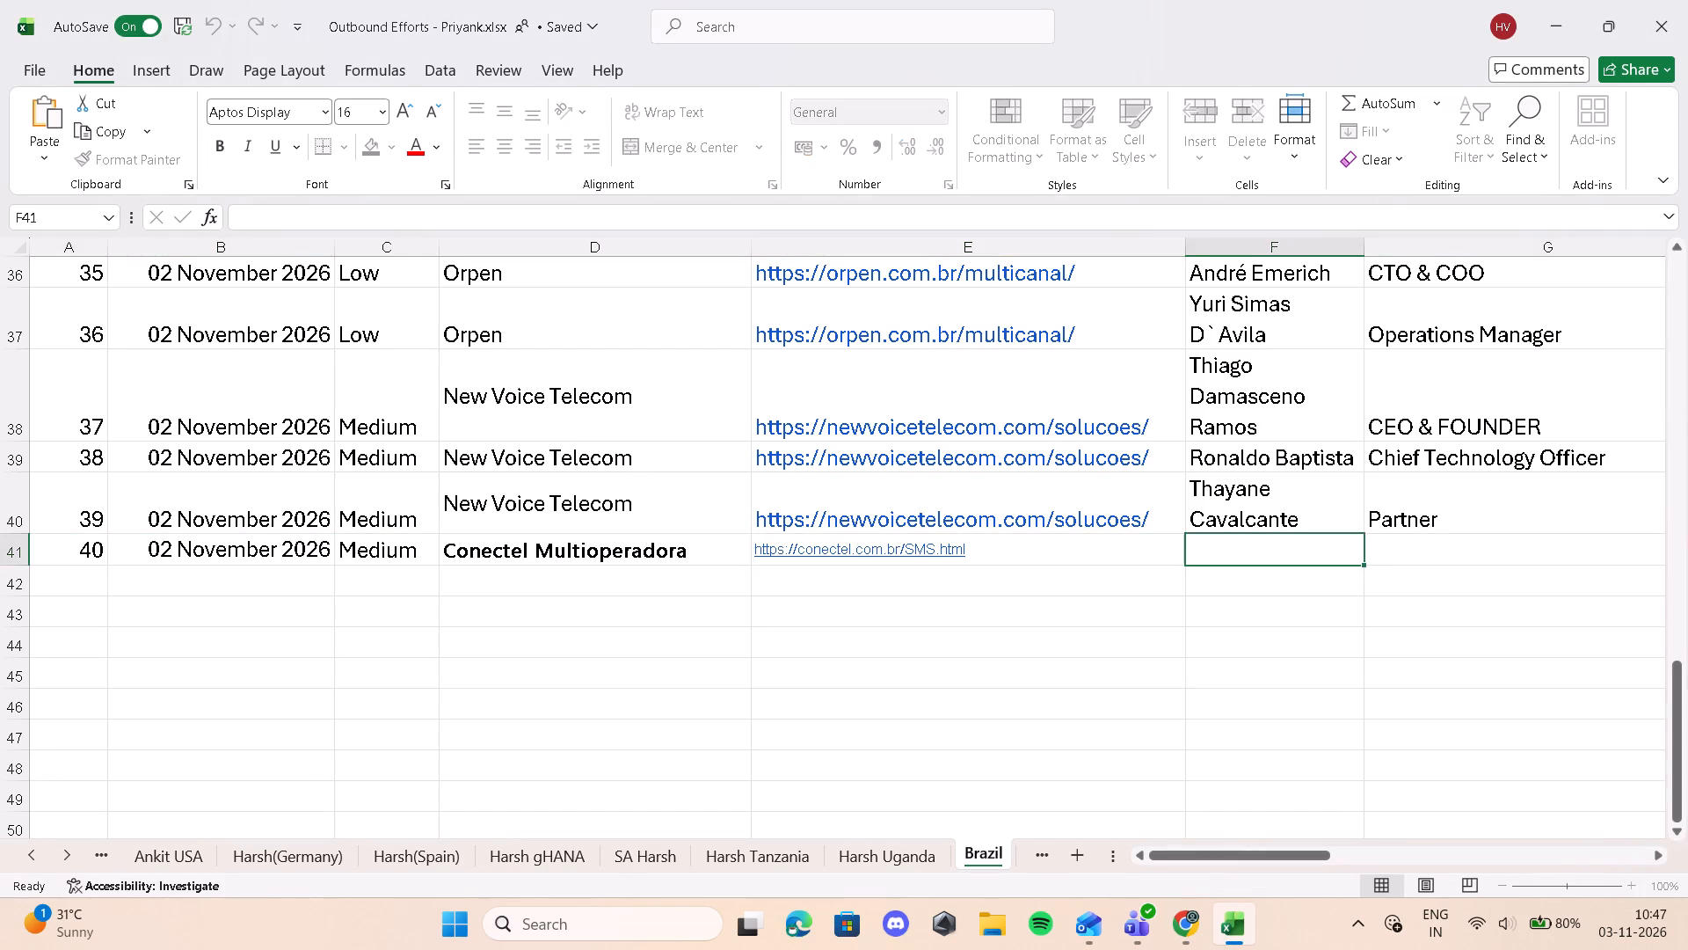
click(1, 546)
Return to Chrome and open Conectel's full employee list from its Sales Navigator account page in a new tab.
click(1208, 946)
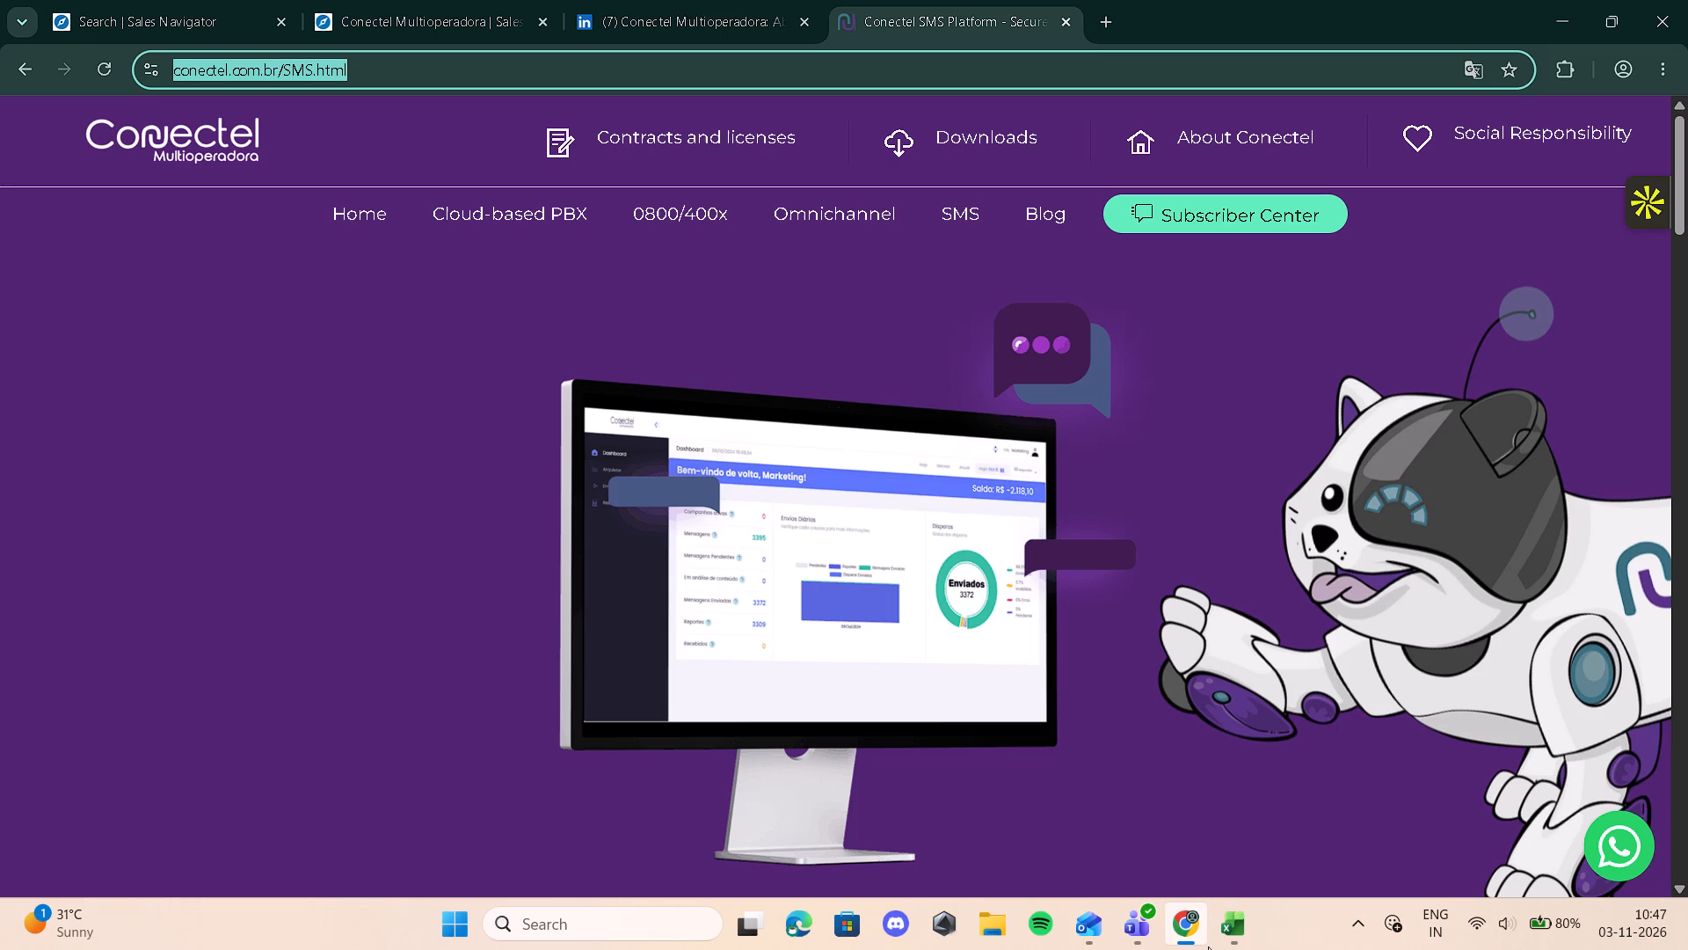
click(668, 2)
click(450, 25)
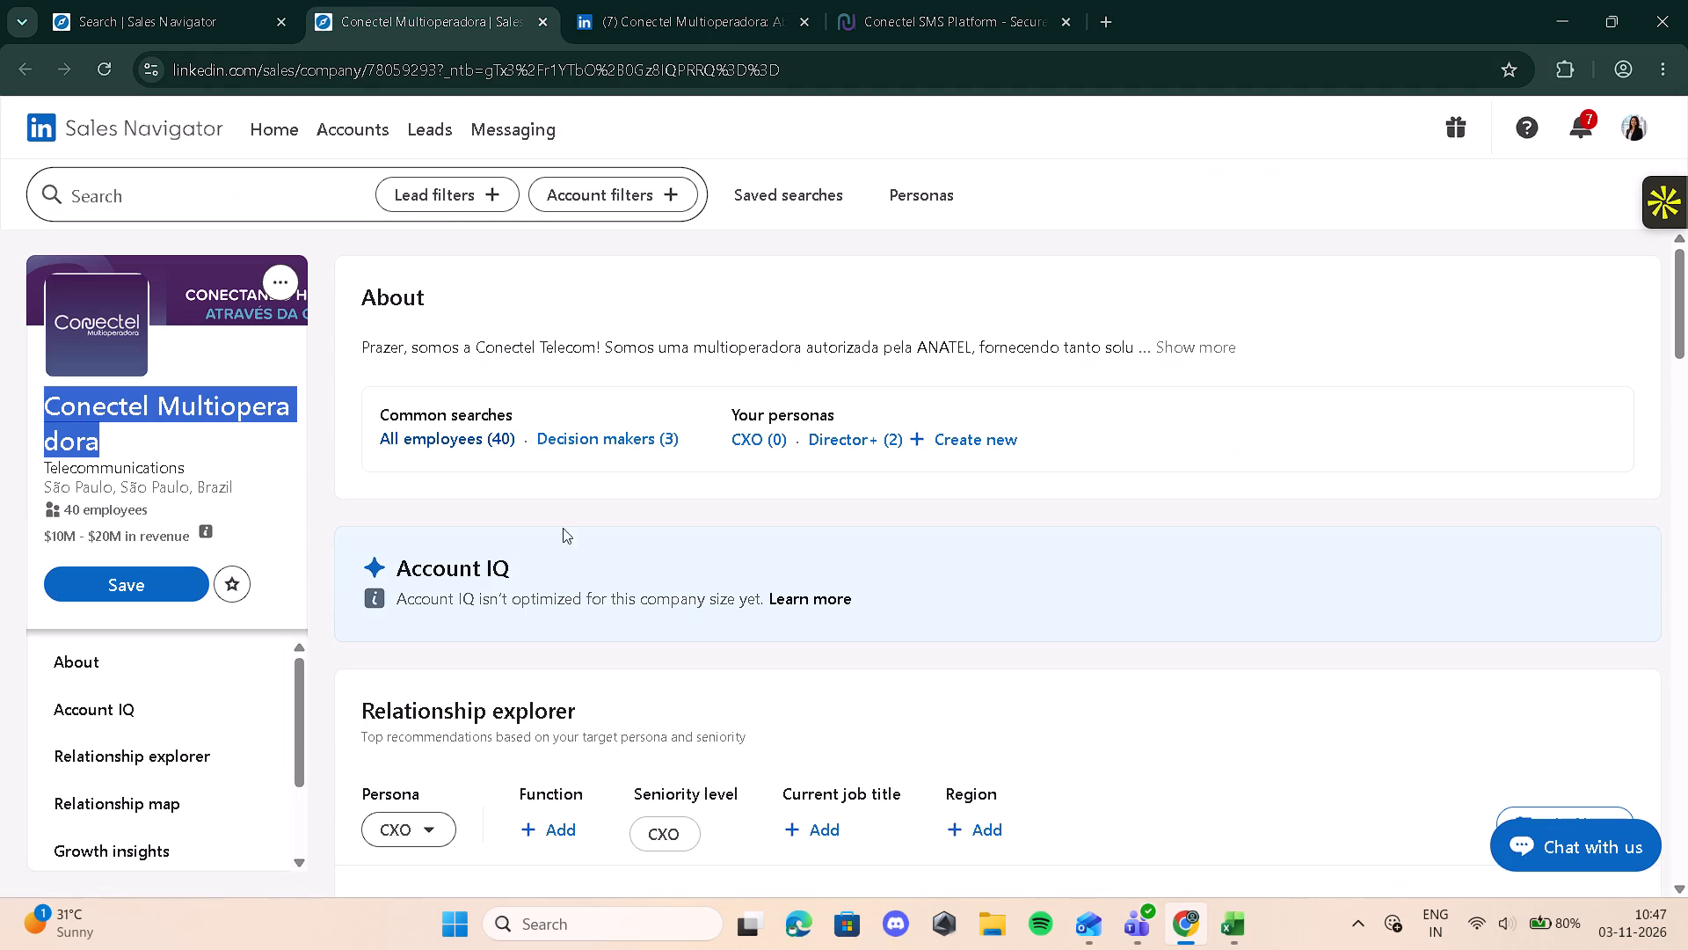
click(626, 415)
right_click(469, 442)
click(601, 480)
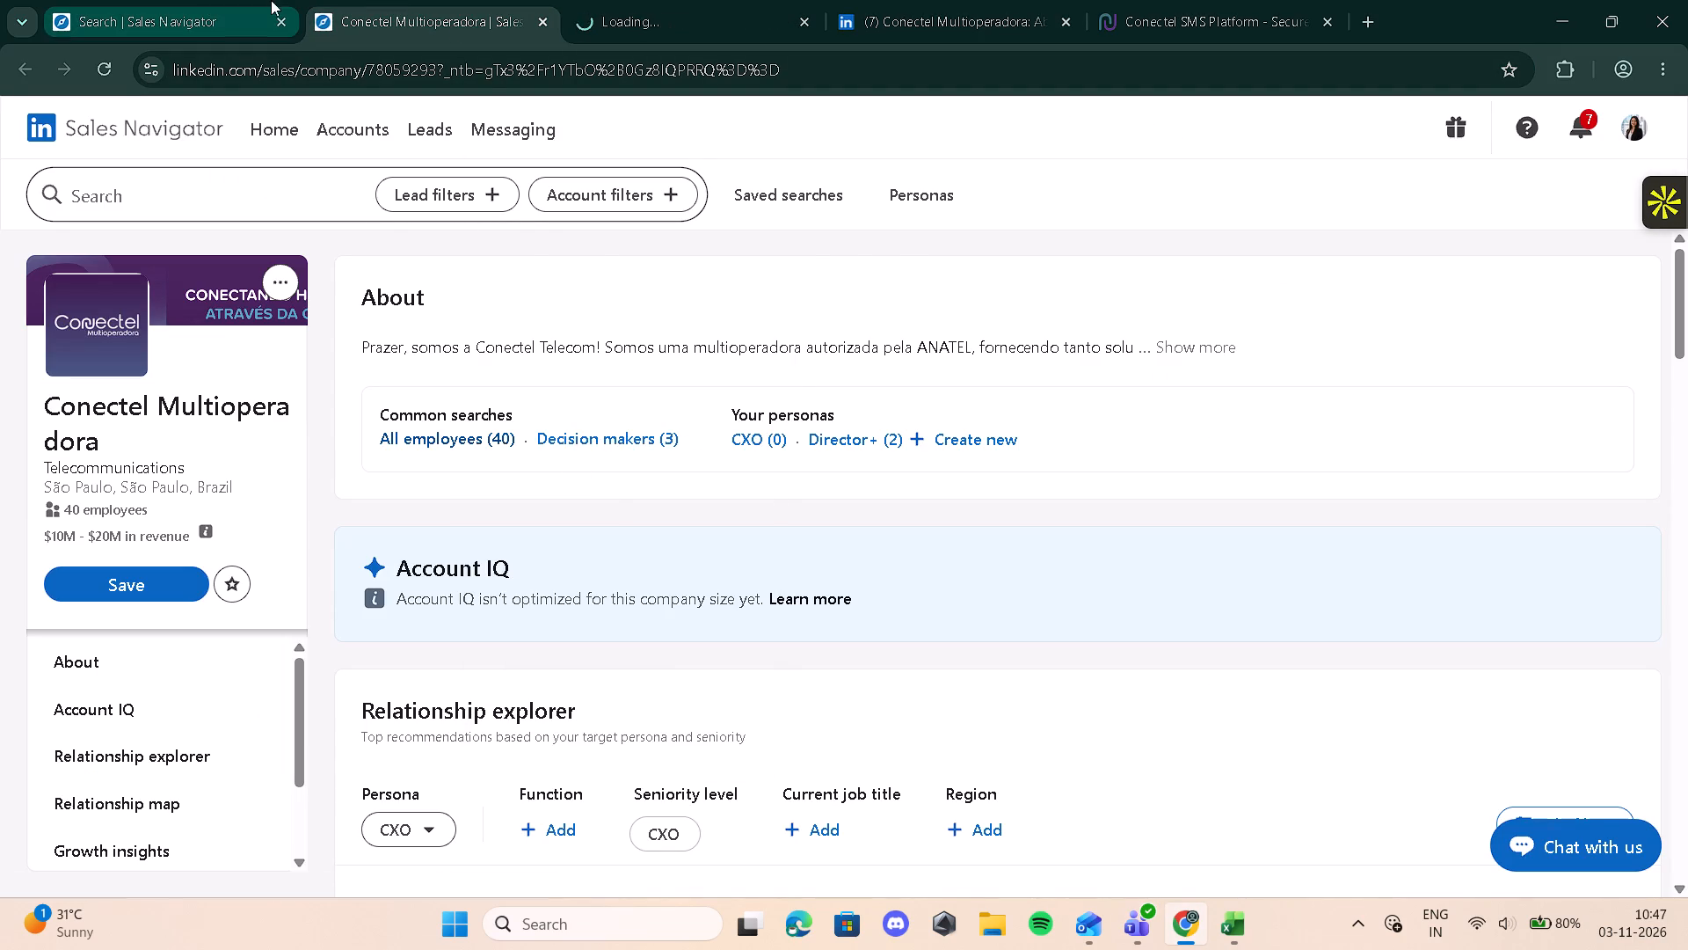
click(208, 0)
click(397, 0)
click(712, 0)
click(205, 0)
click(451, 0)
click(724, 0)
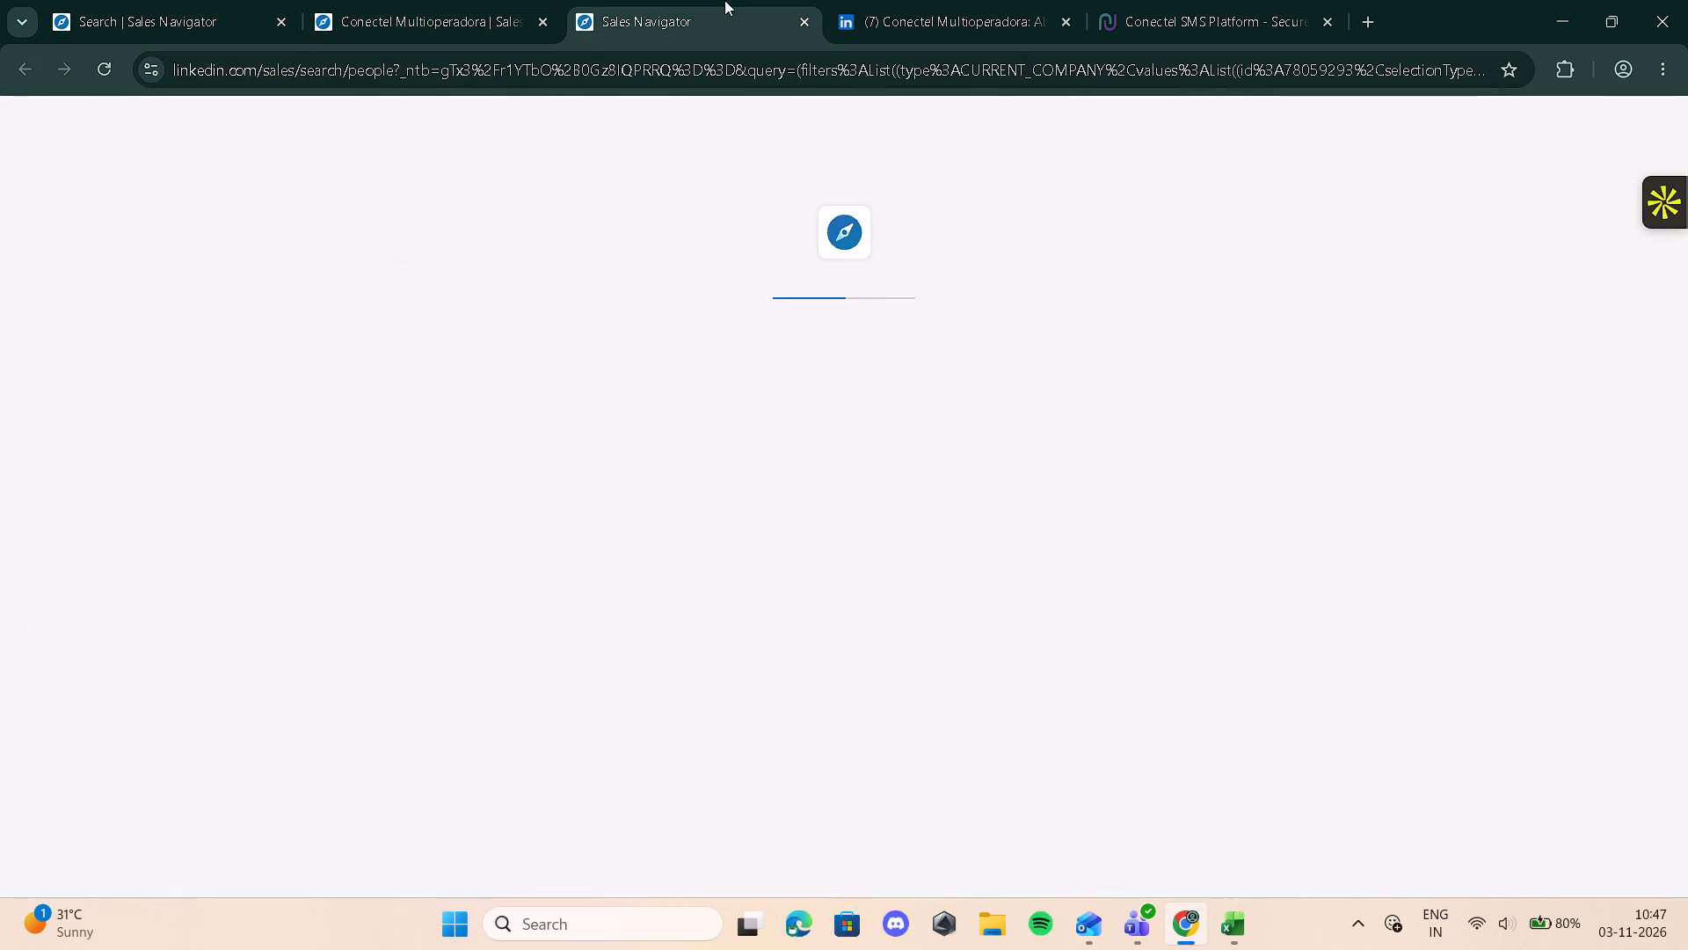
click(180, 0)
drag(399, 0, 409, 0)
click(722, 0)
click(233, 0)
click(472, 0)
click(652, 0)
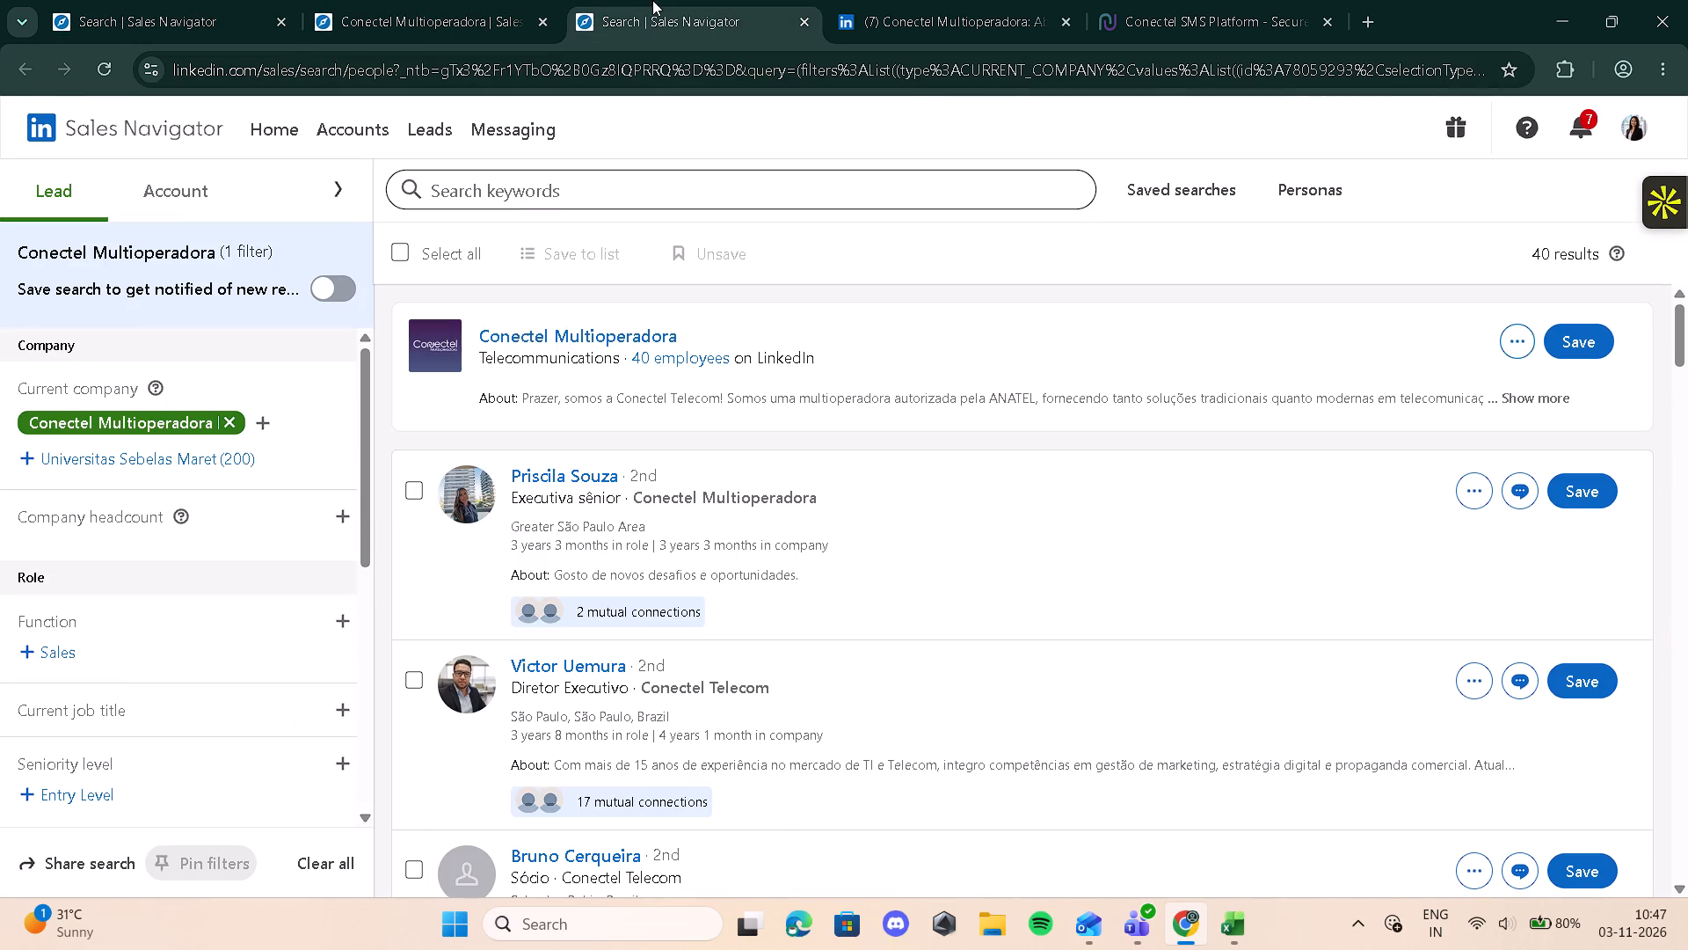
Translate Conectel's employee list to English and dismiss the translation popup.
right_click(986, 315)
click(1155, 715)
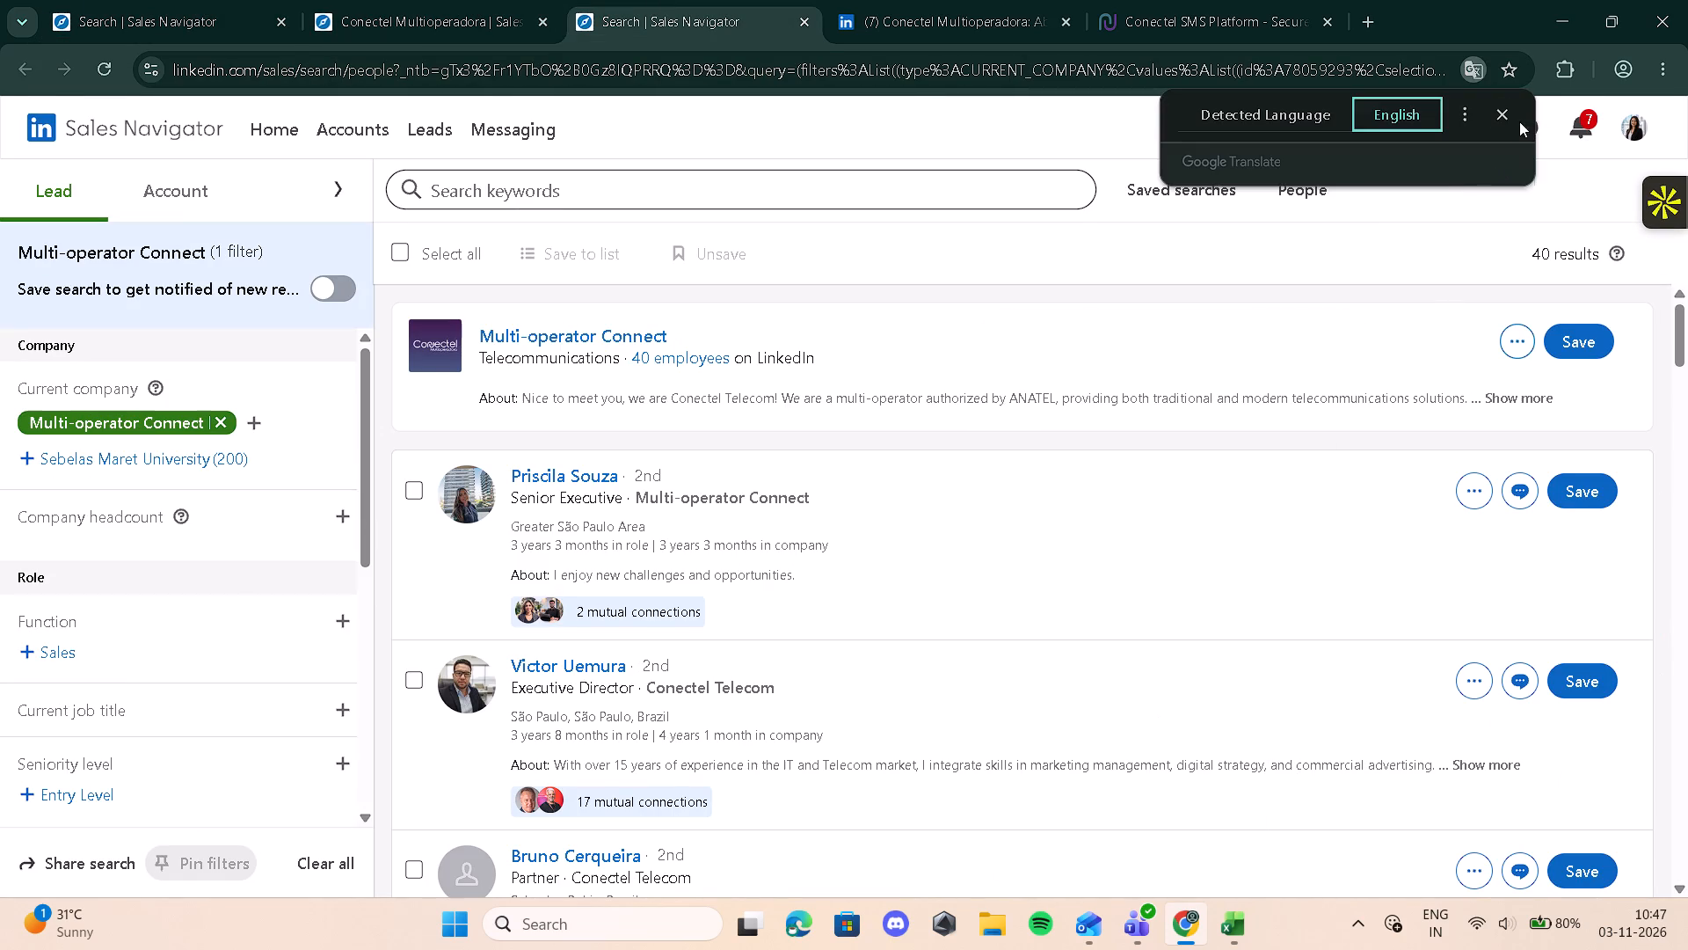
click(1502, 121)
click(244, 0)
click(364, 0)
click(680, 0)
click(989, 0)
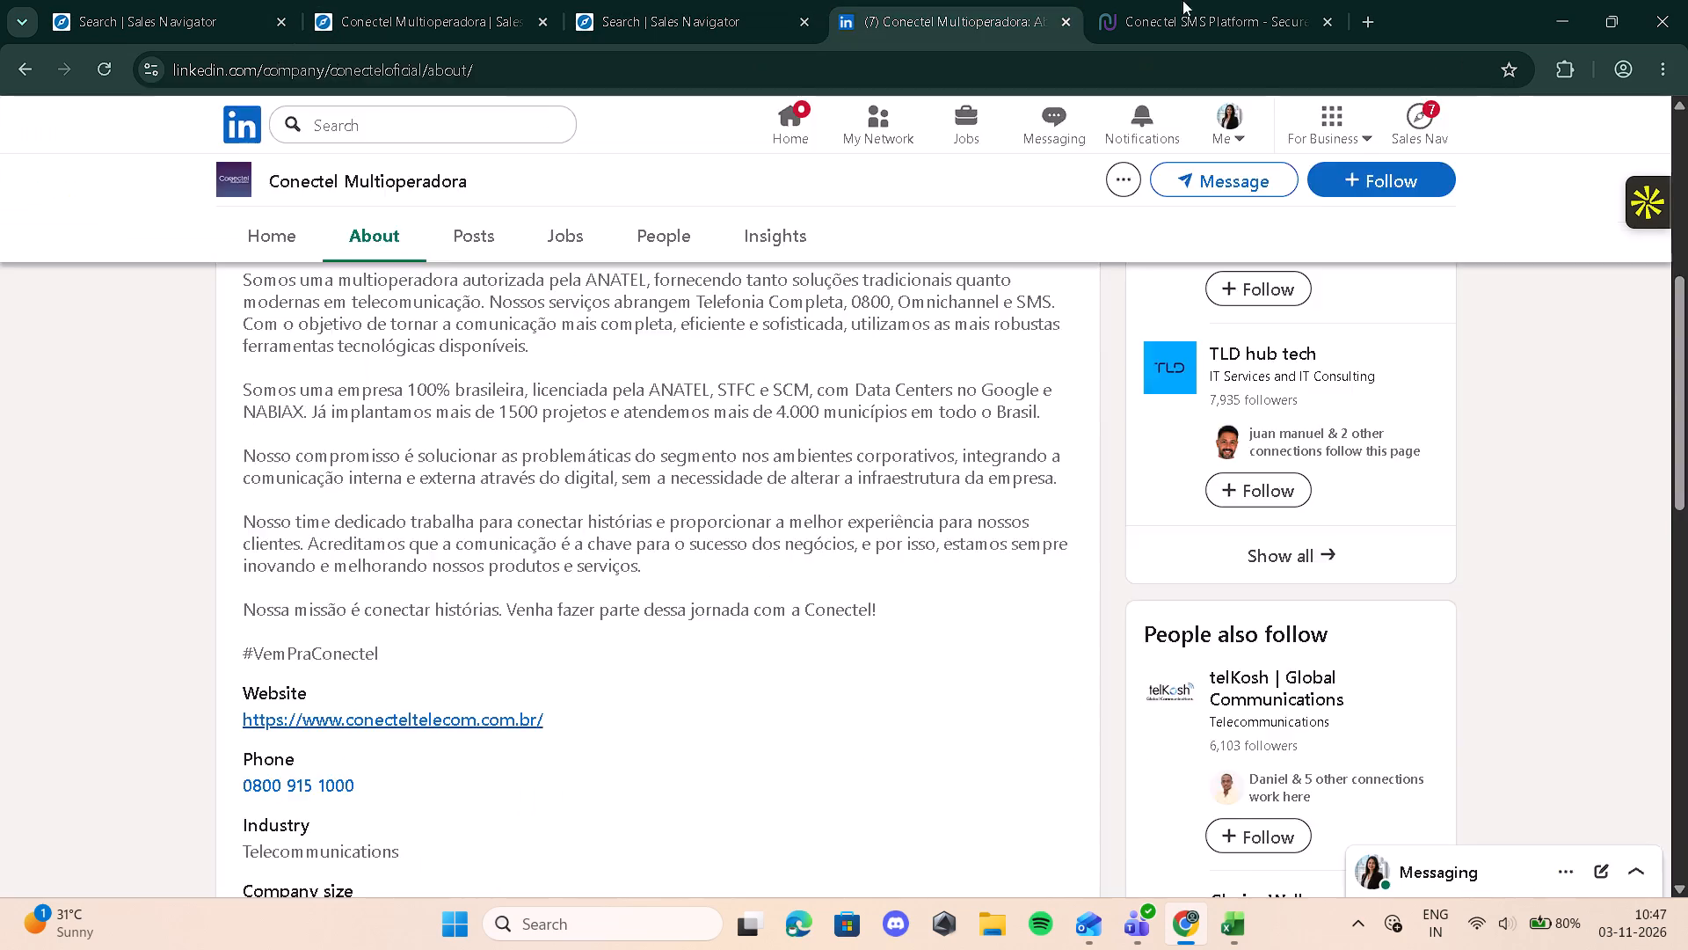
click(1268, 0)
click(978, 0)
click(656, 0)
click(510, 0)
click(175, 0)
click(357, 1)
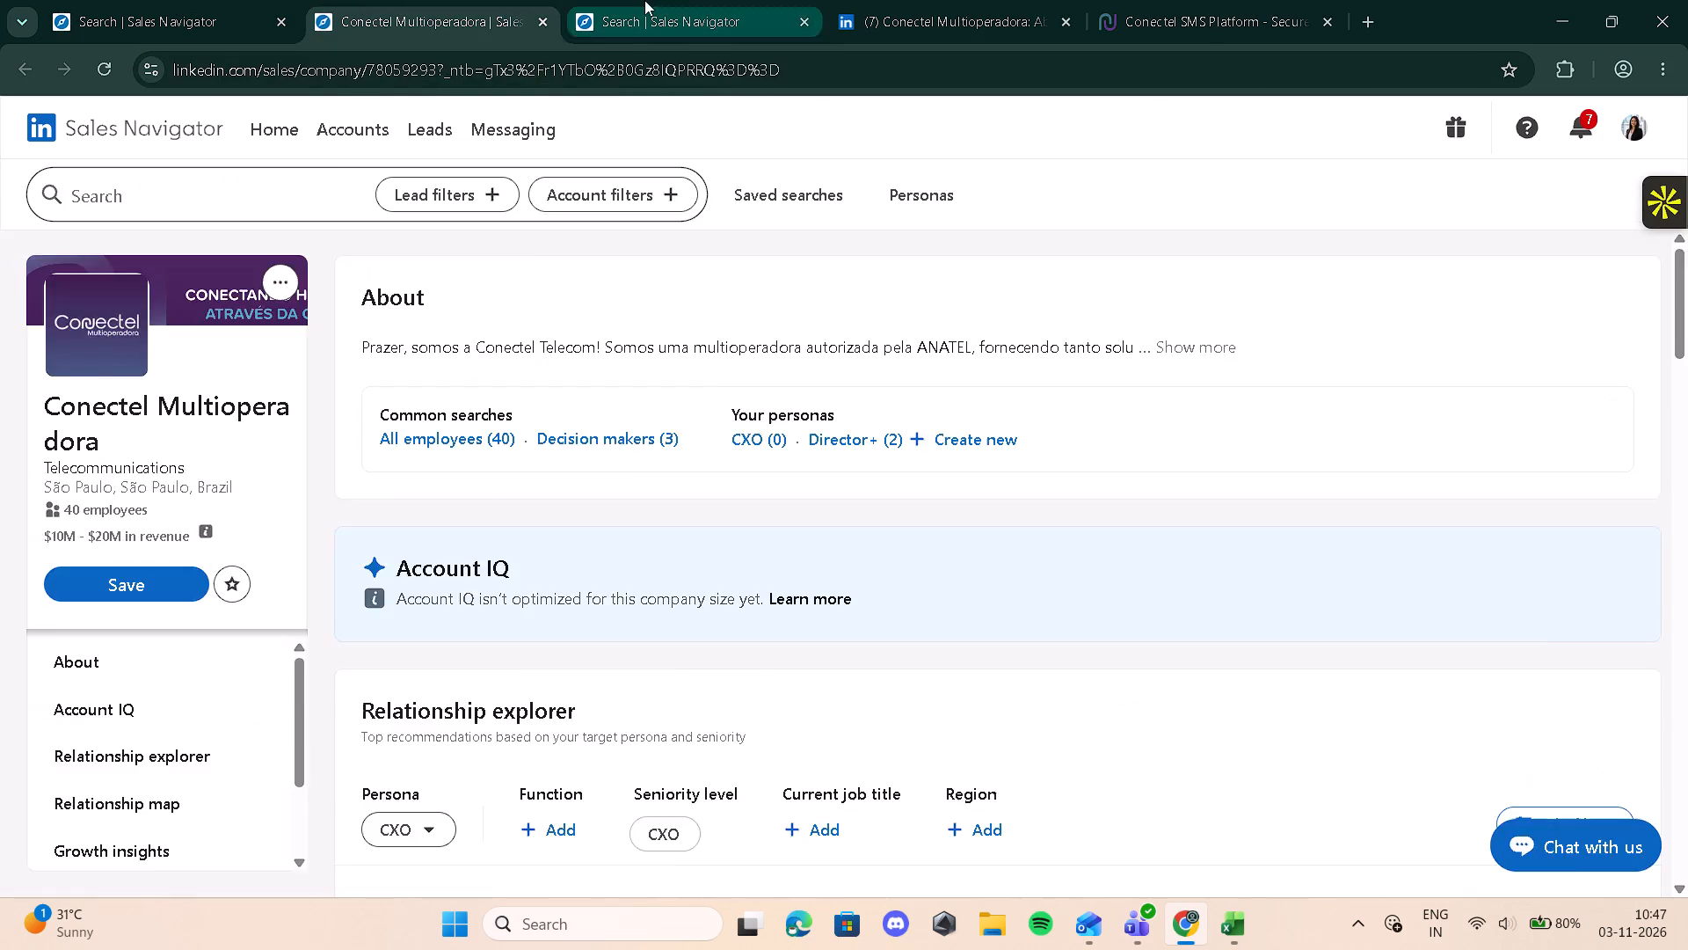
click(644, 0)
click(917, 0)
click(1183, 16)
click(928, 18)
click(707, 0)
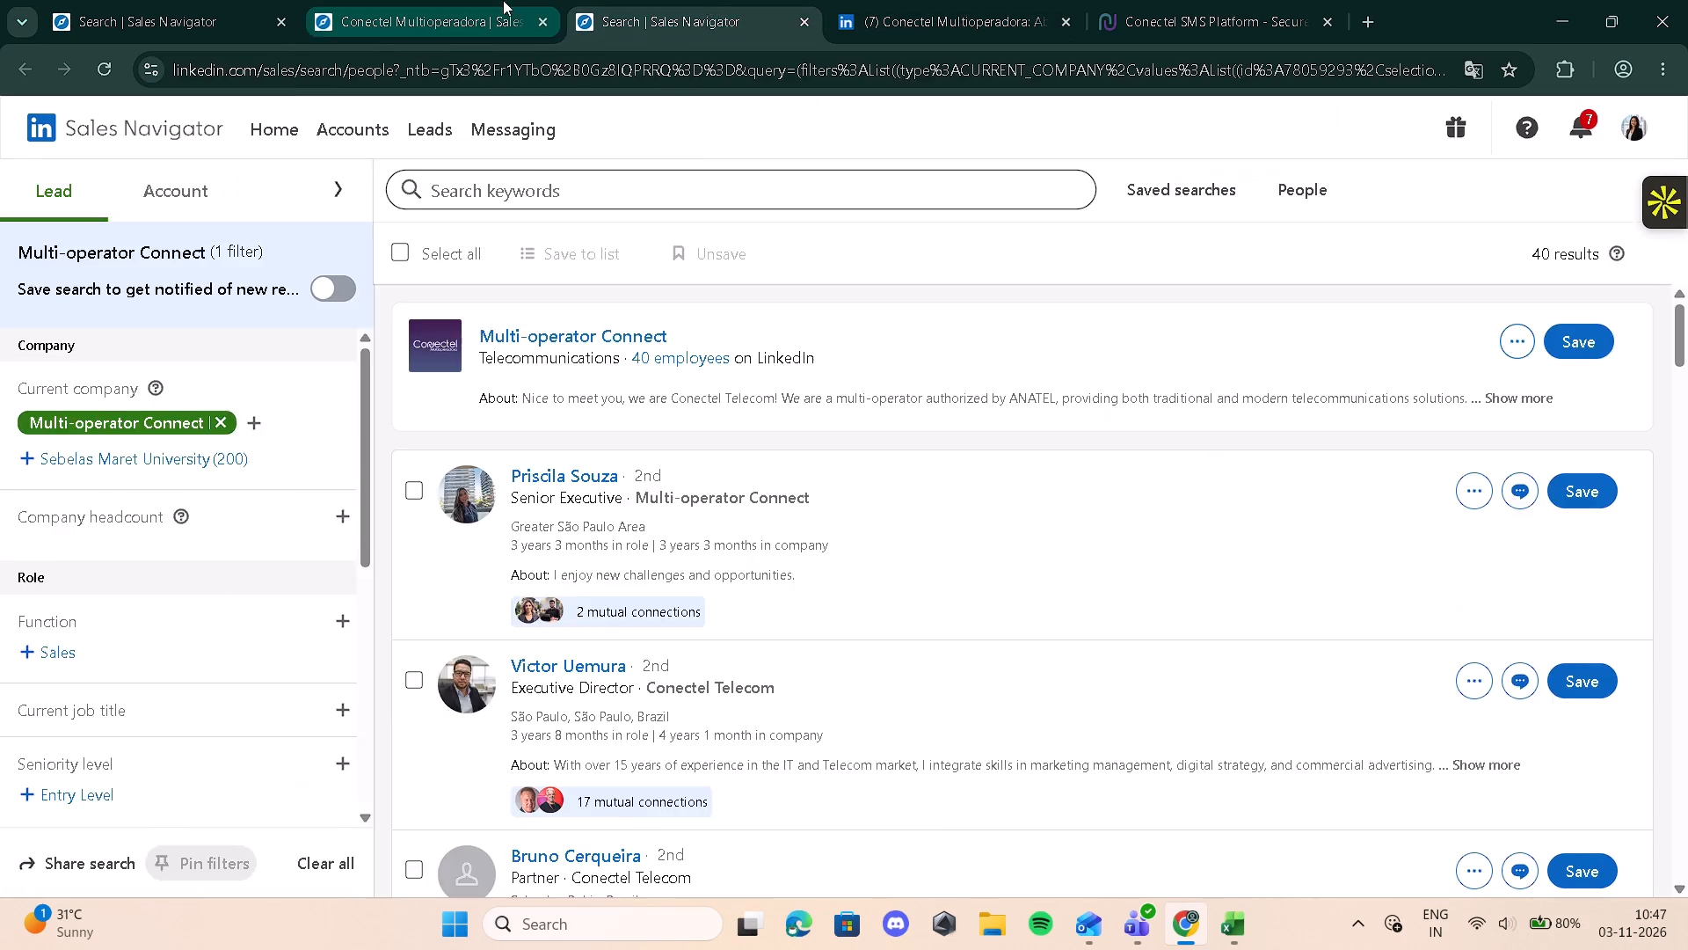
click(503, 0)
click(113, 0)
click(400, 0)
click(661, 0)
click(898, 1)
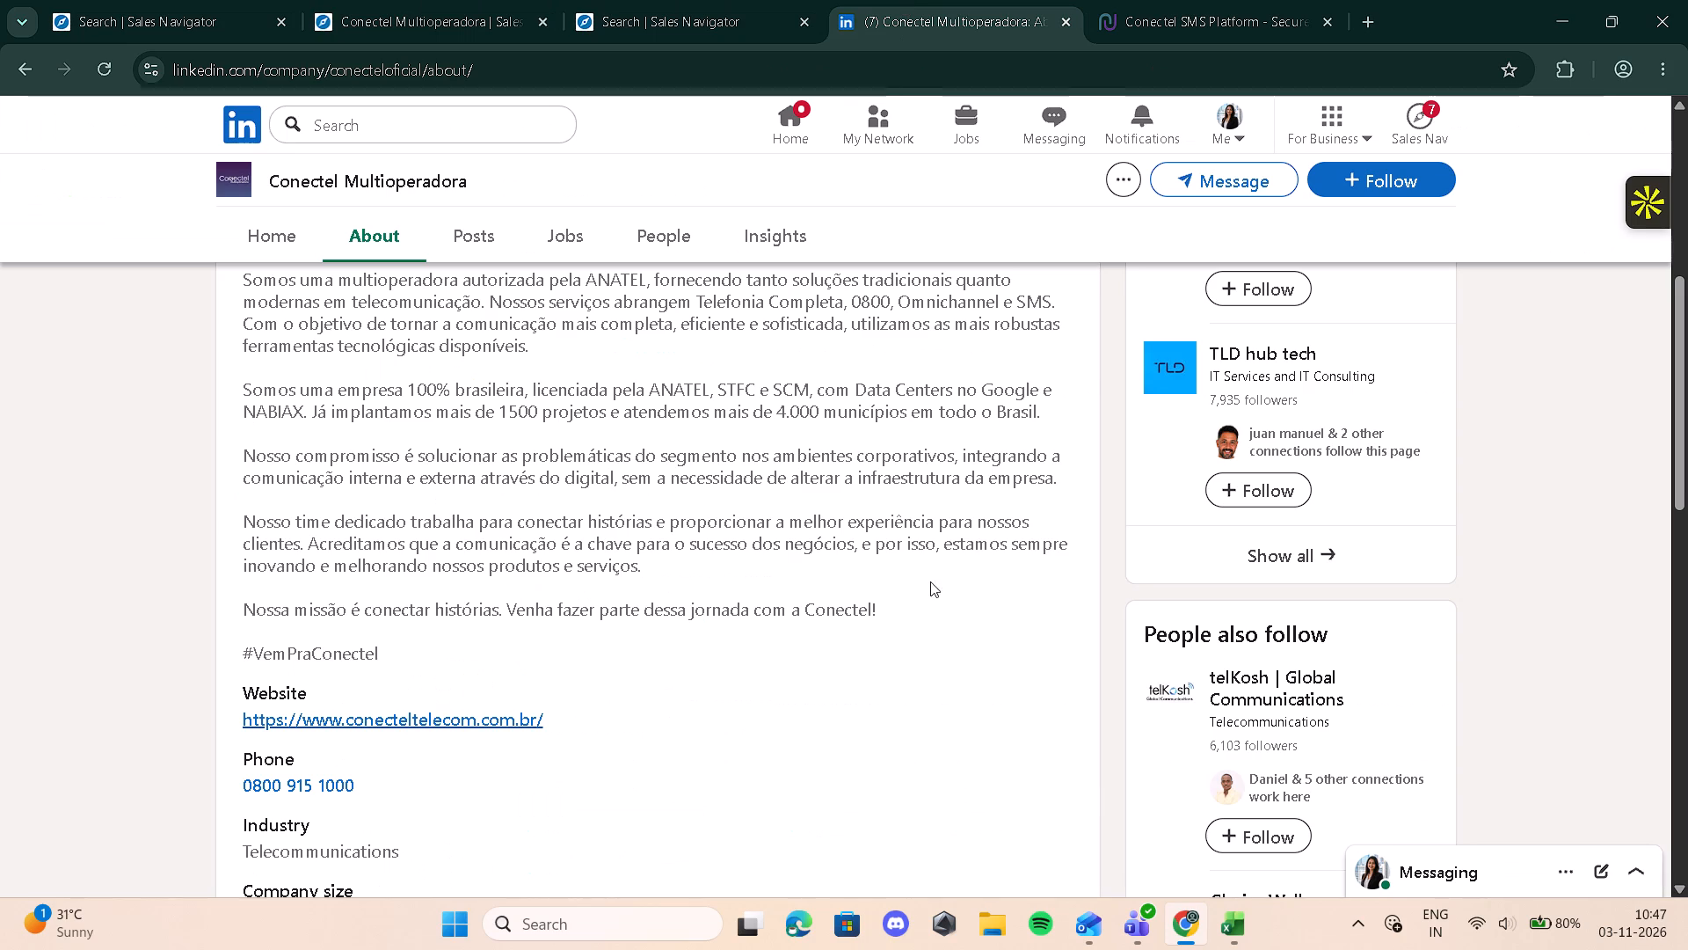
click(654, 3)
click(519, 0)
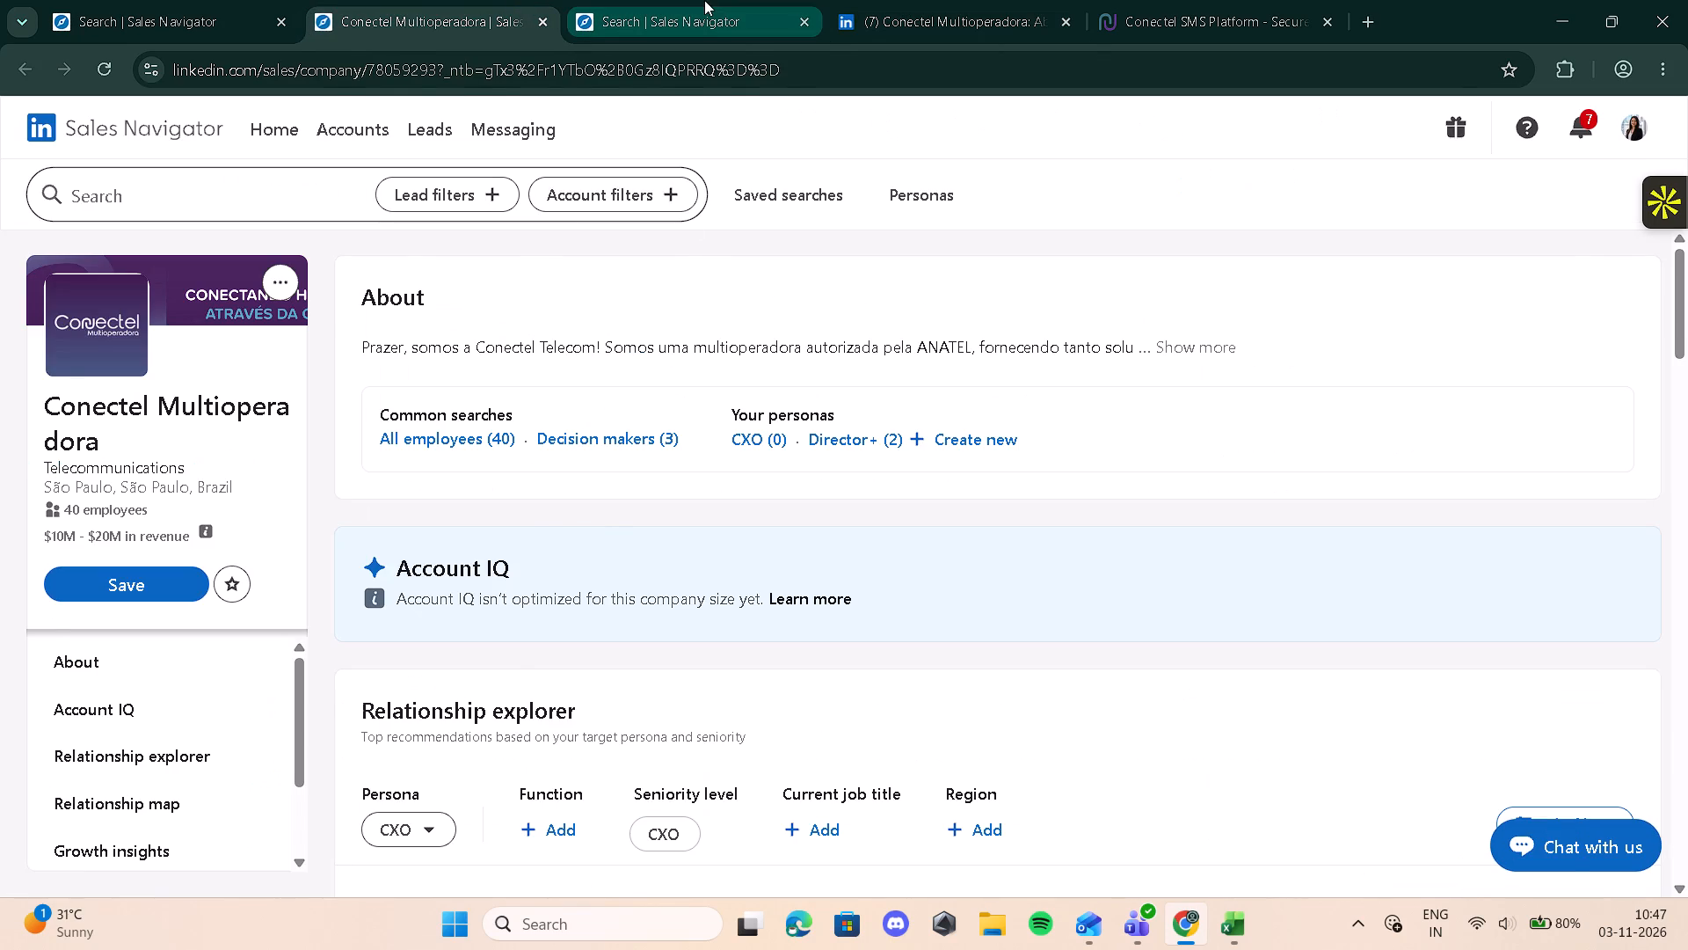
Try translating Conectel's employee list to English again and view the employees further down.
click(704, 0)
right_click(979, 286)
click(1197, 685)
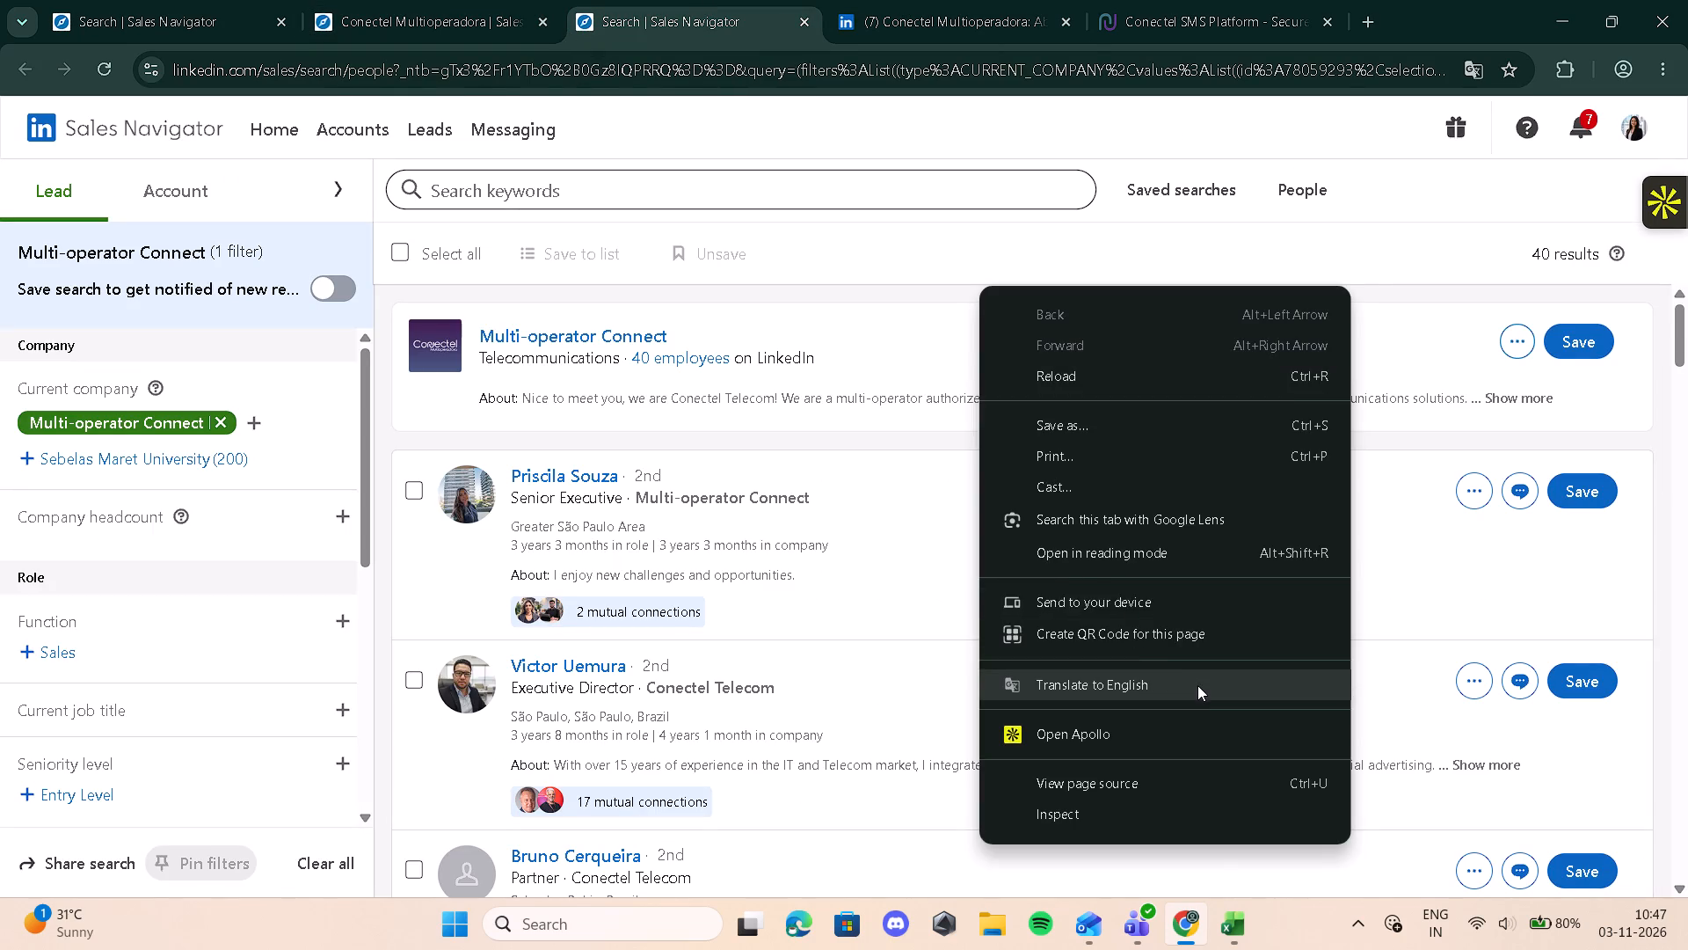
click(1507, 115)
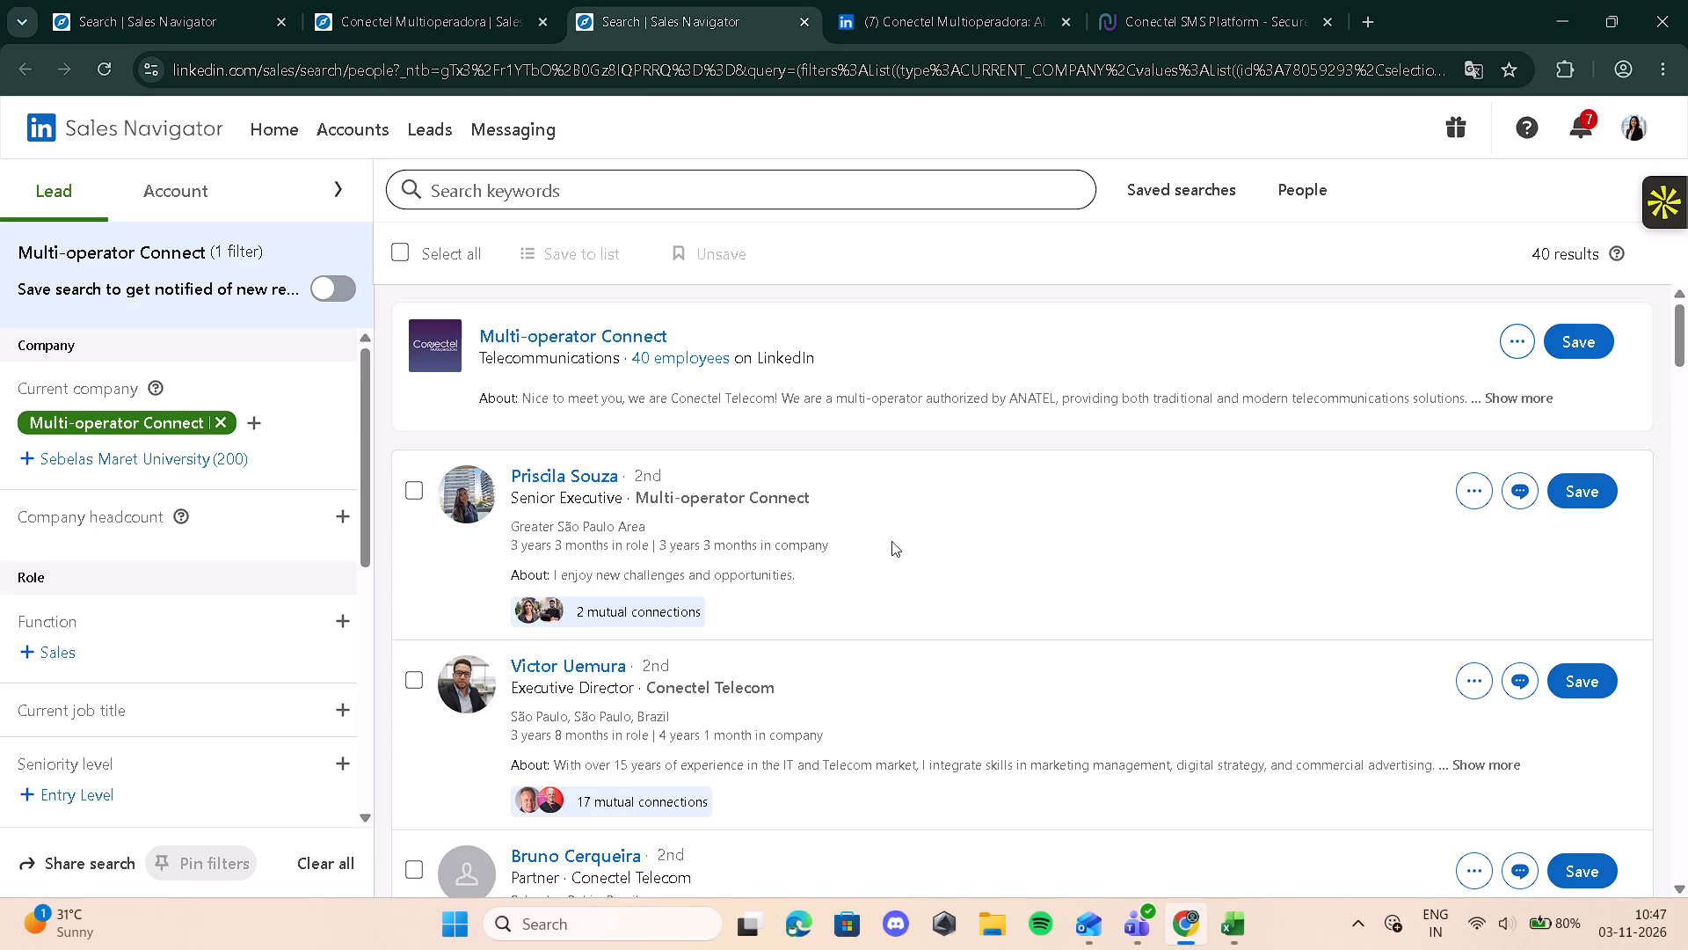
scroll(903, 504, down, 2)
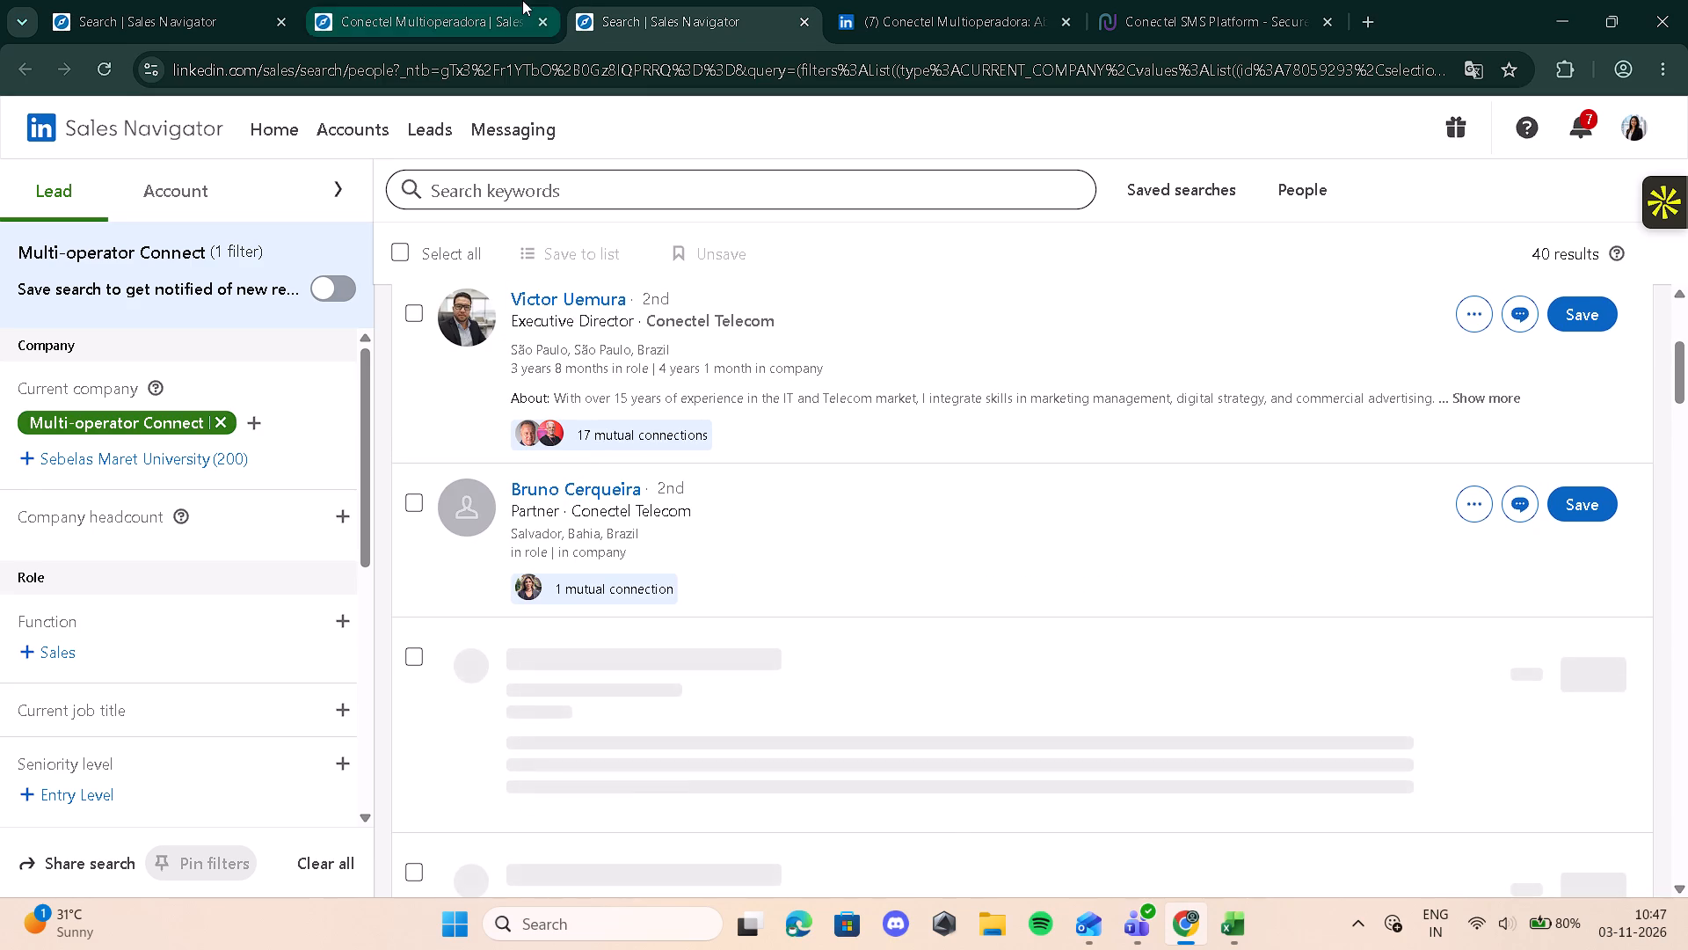
Reload Conectel's employee list, translate it to English and dismiss the translation popup.
click(522, 0)
click(702, 0)
click(112, 62)
click(169, 0)
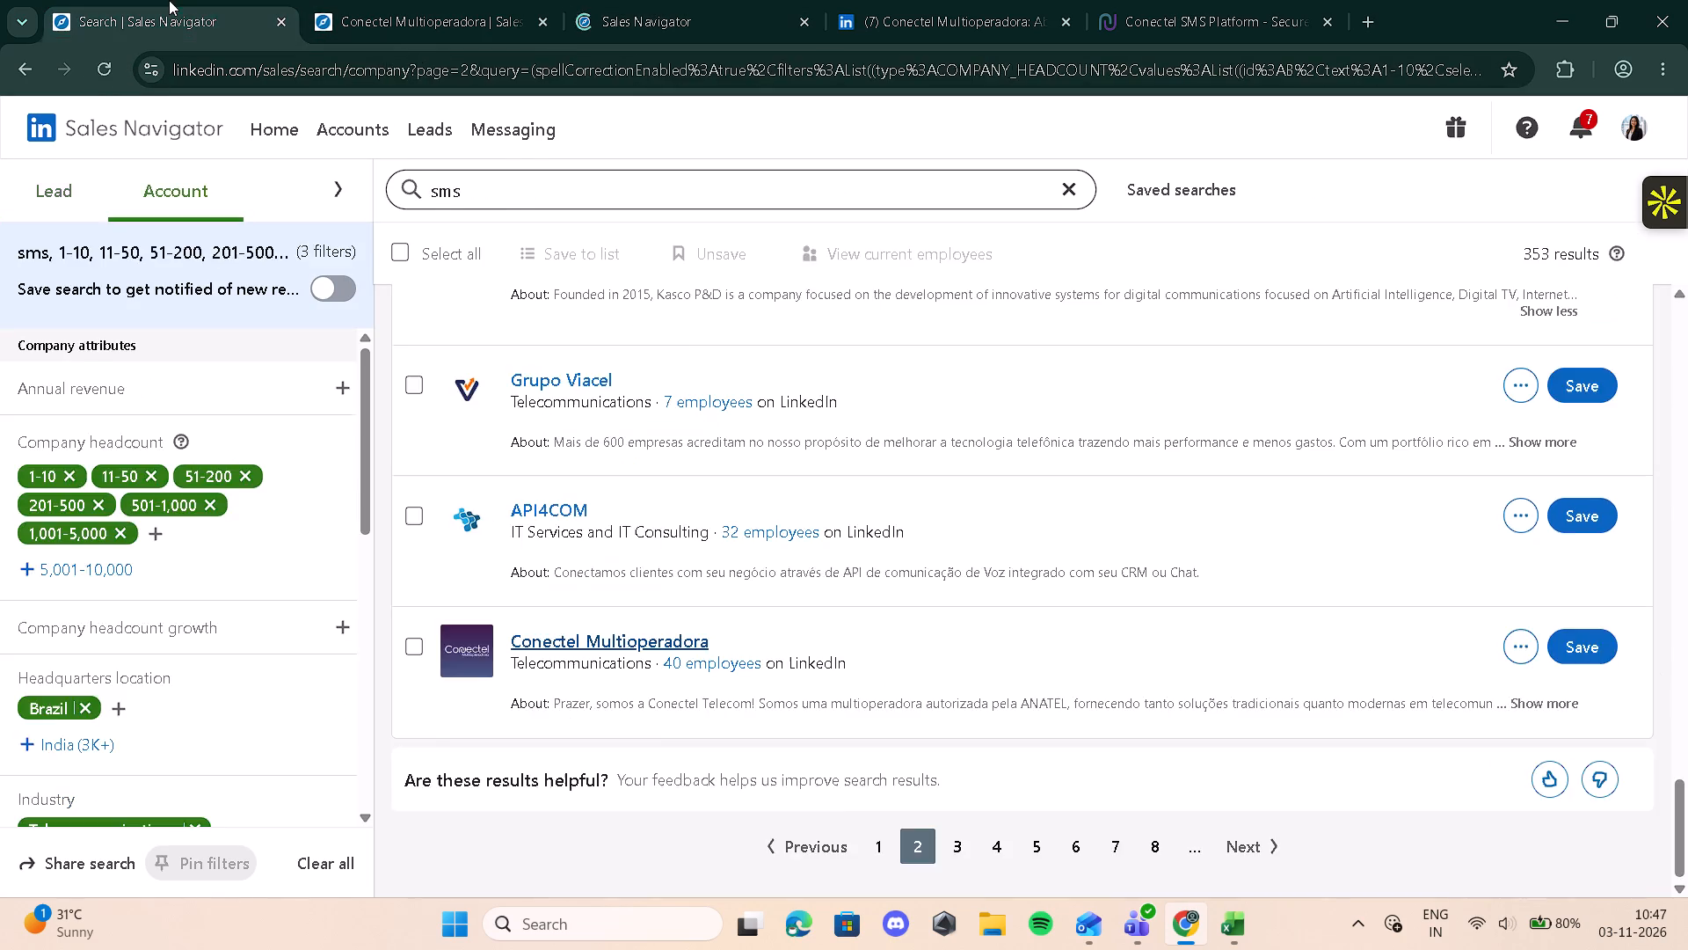
click(455, 0)
click(659, 0)
double_click(1352, 944)
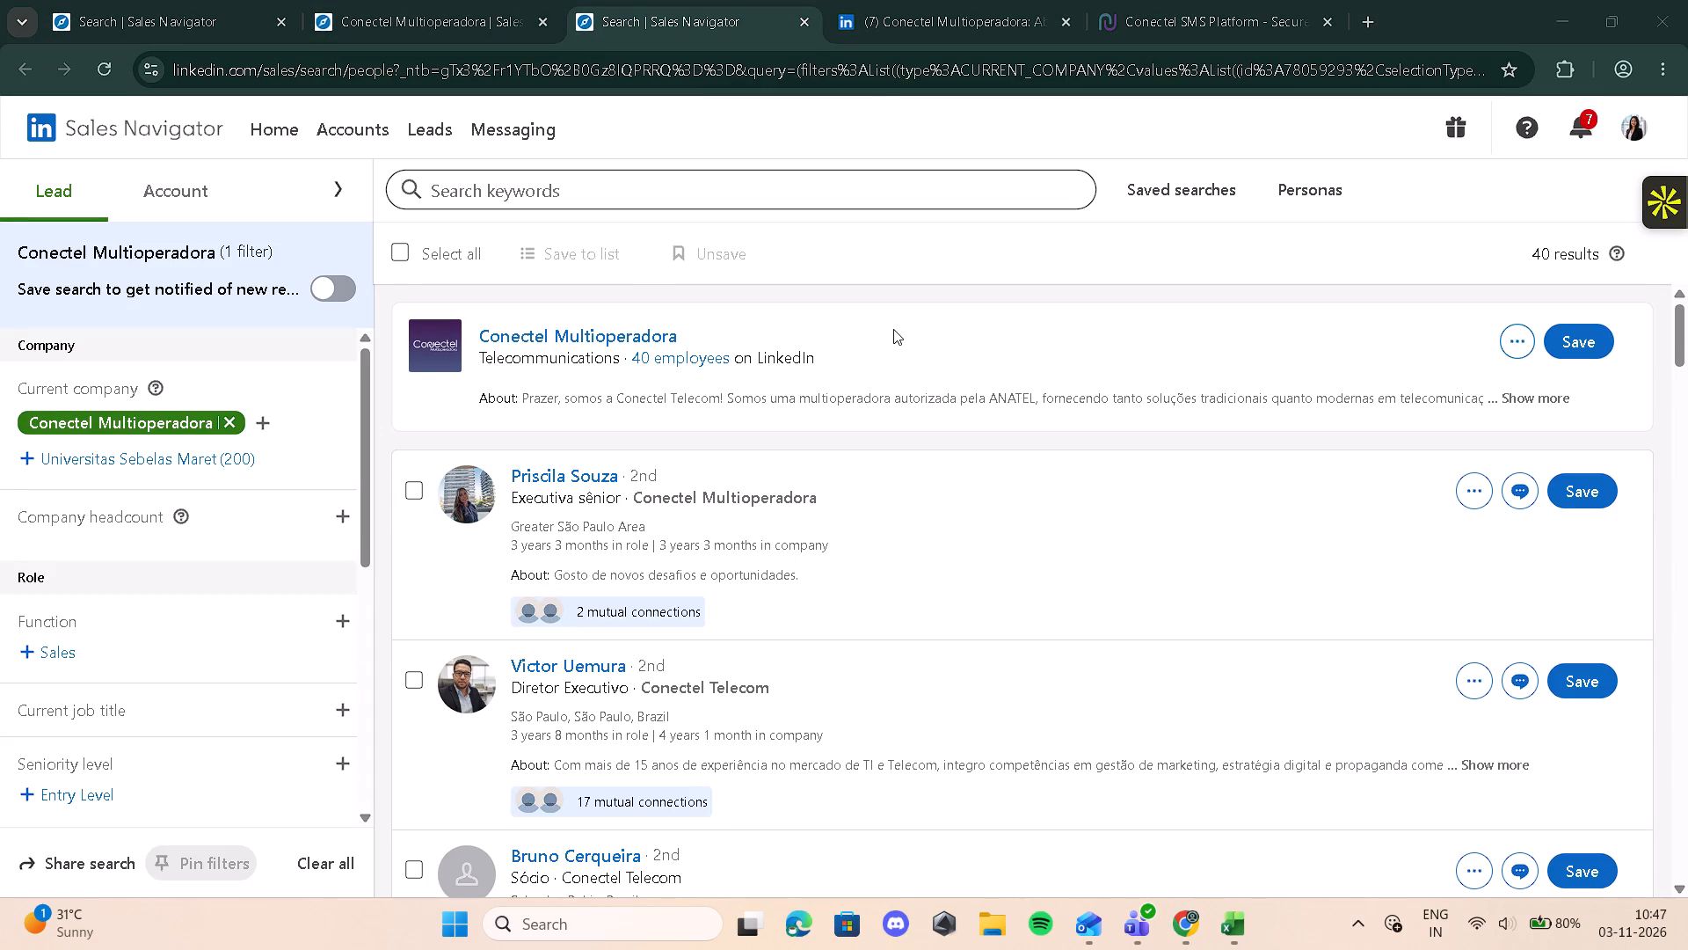
right_click(951, 409)
click(1173, 747)
click(1510, 131)
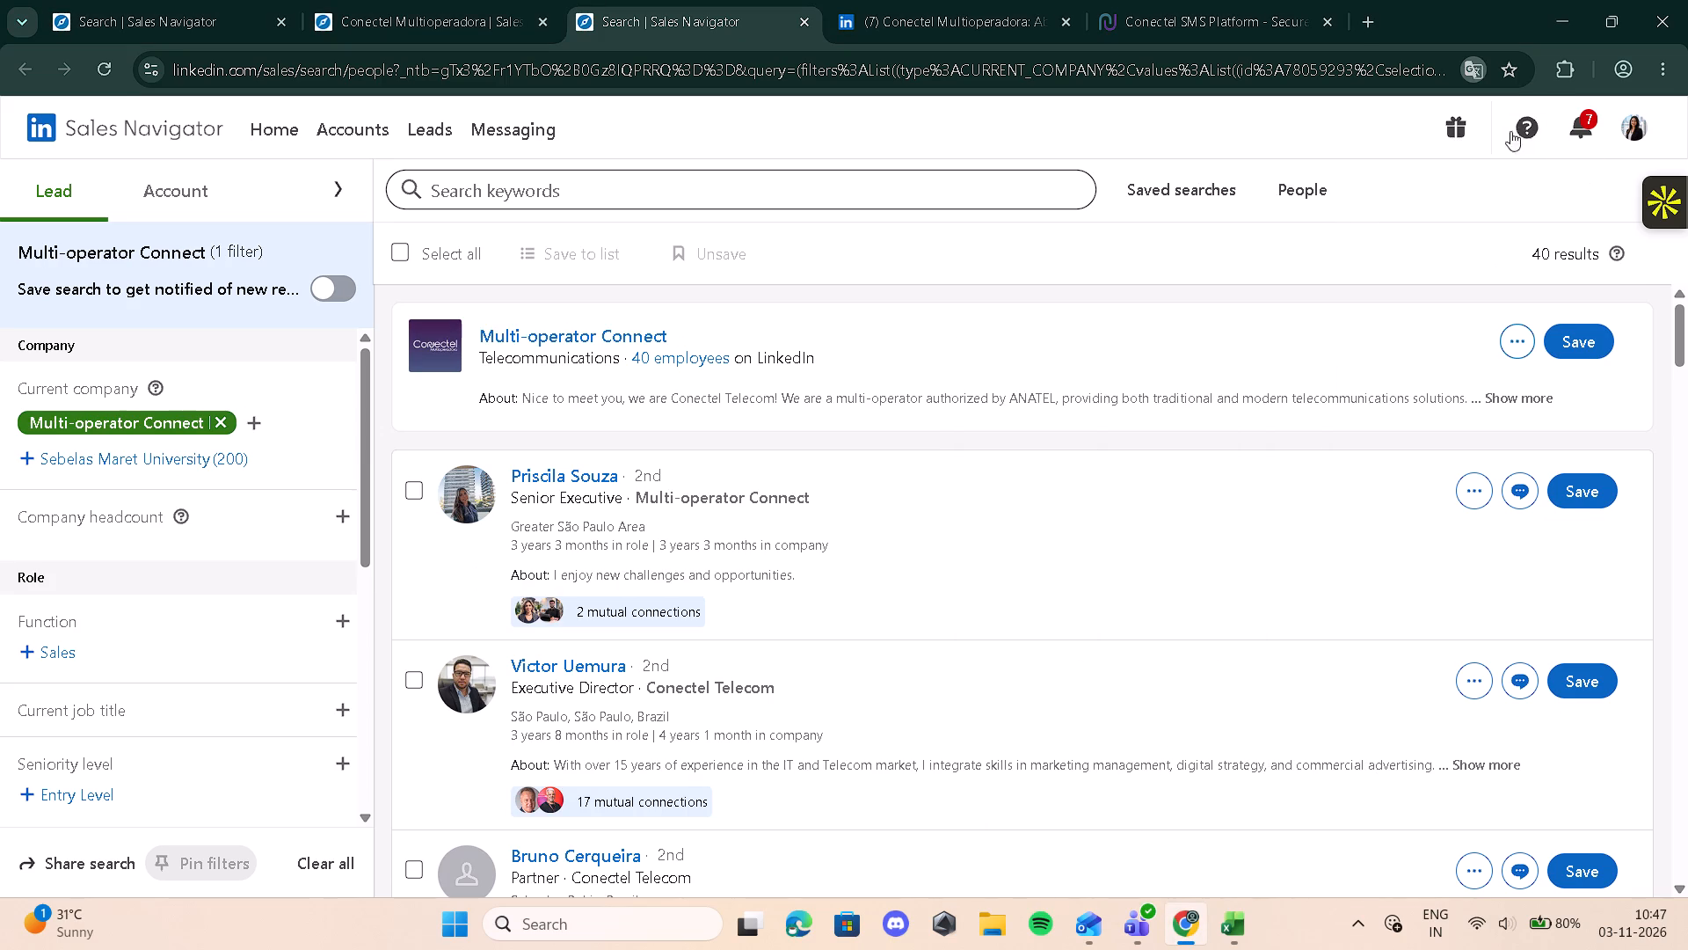
Examine the employees further down Conectel's English-translated employee list.
scroll(1006, 473, down, 2)
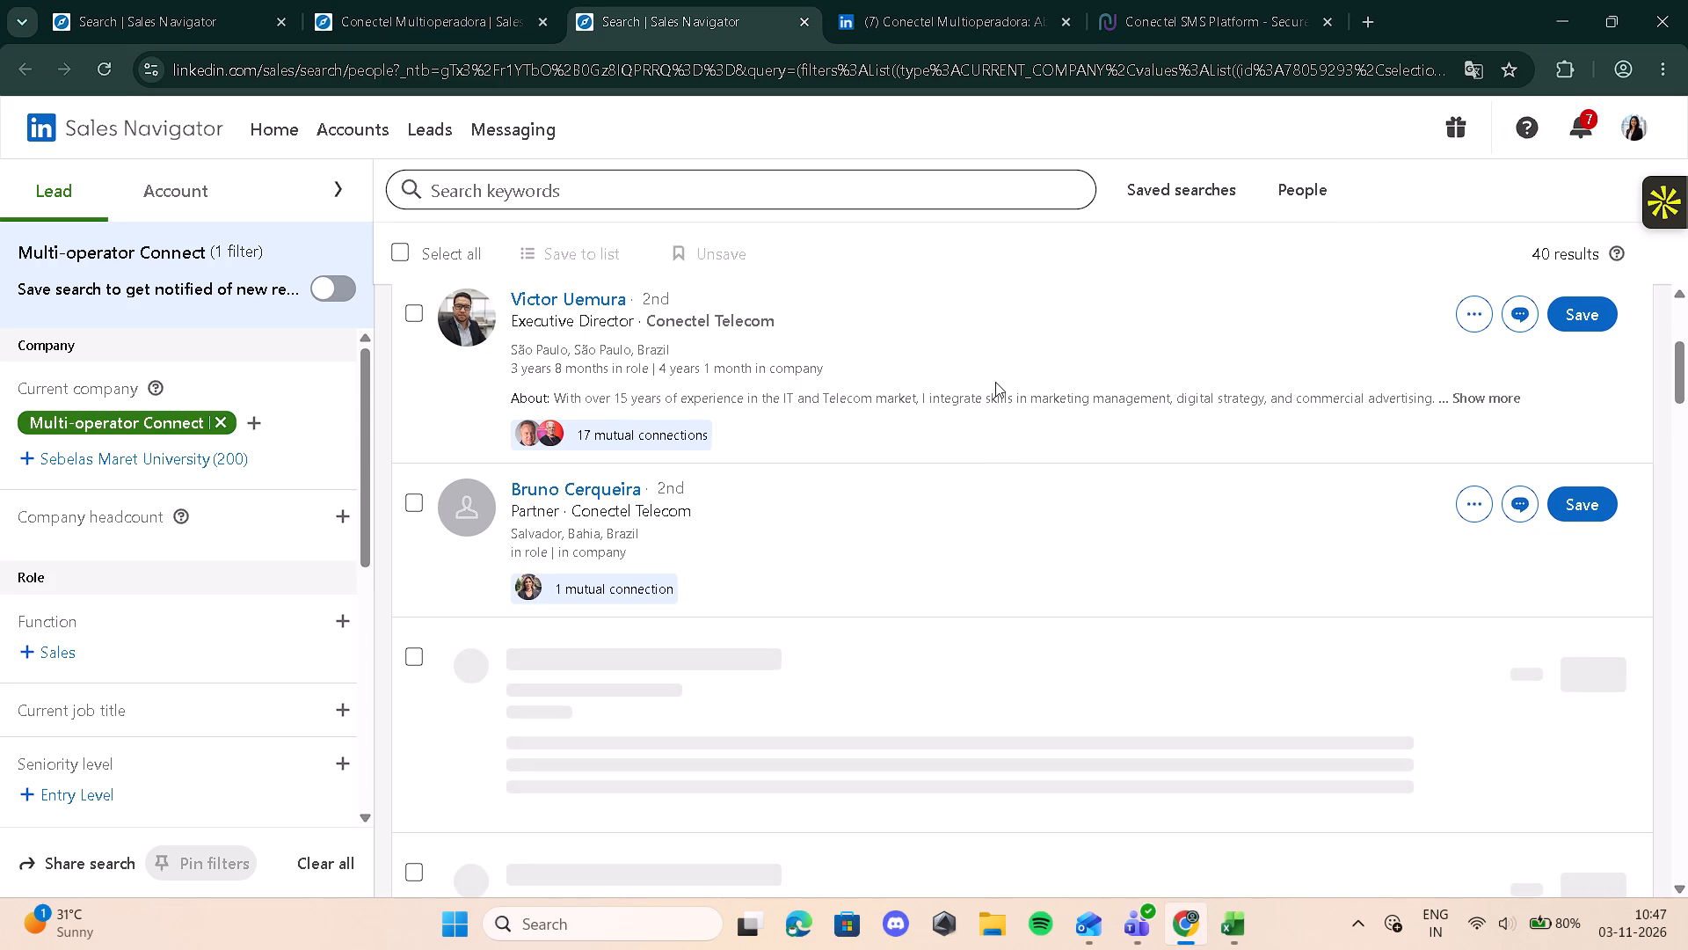
scroll(1071, 448, up, 6)
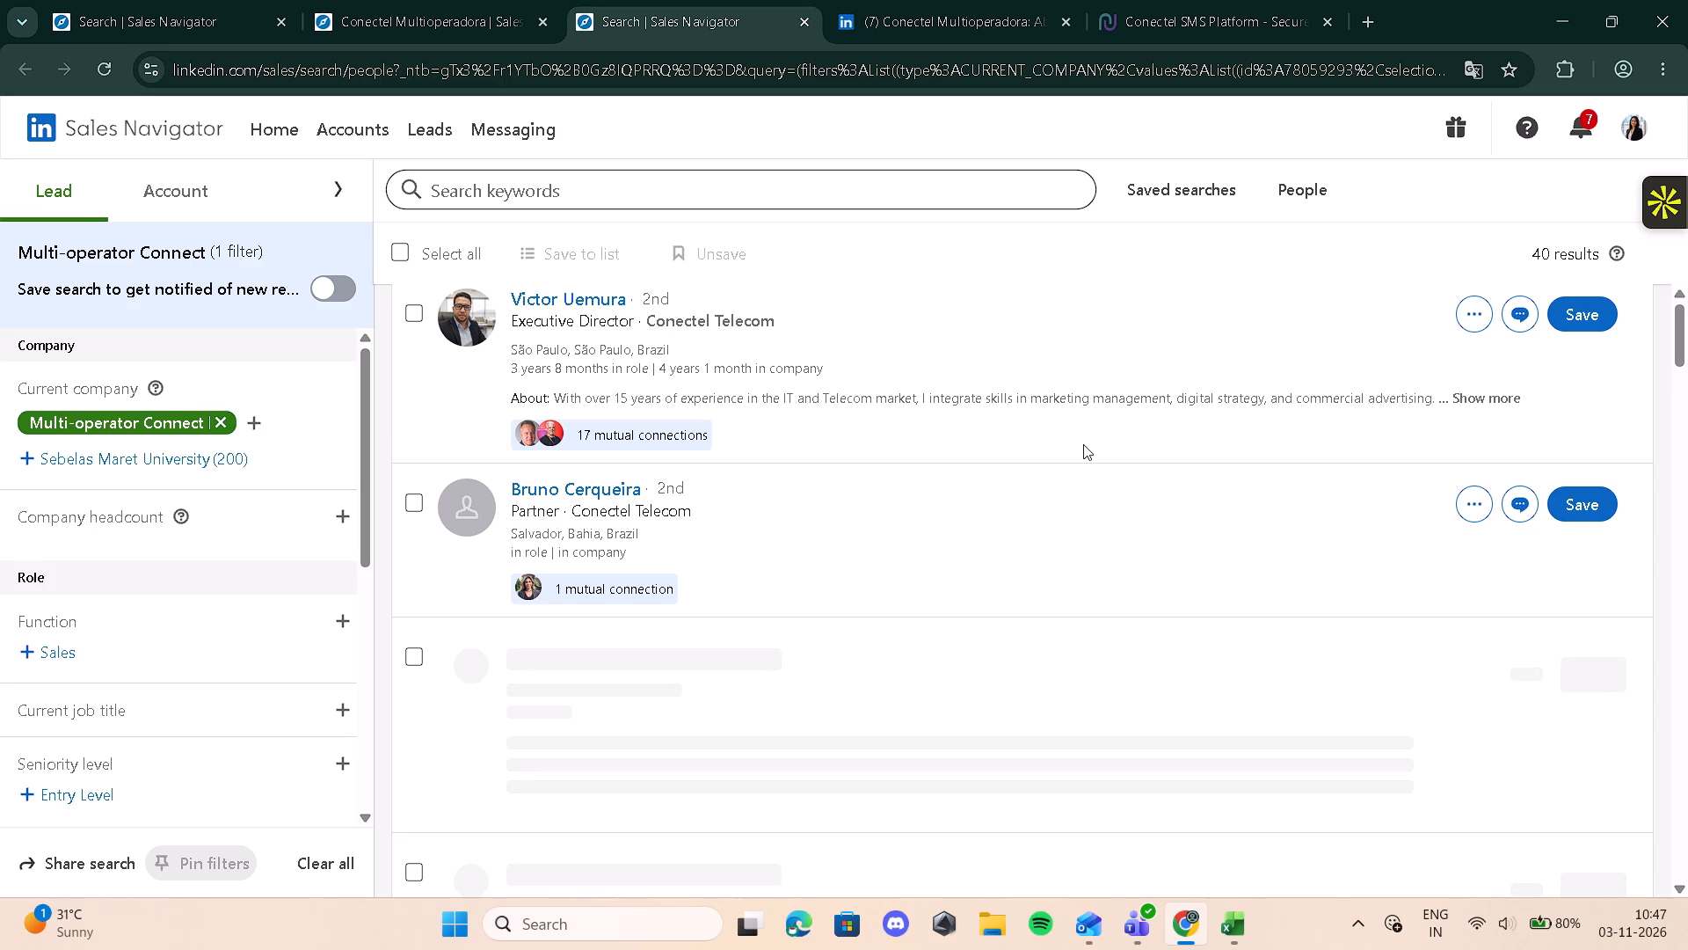
scroll(1083, 444, up, 6)
scroll(1083, 444, down, 5)
scroll(1084, 446, up, 3)
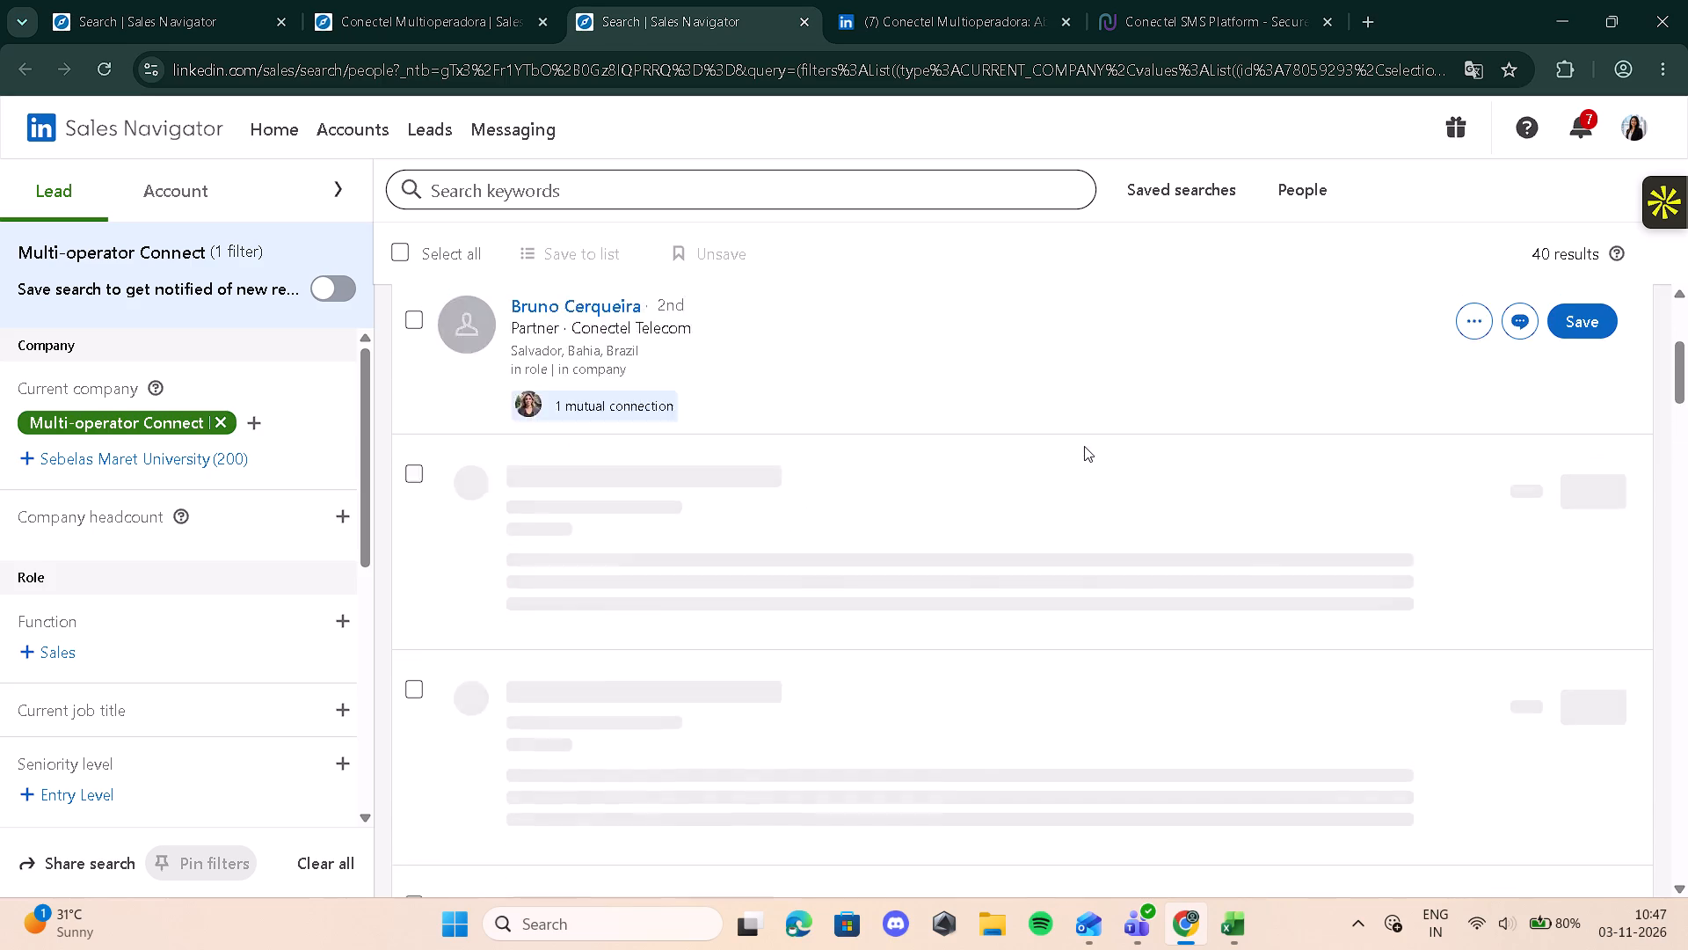
scroll(1084, 446, up, 1)
Reload Conectel's employee list and examine the employees and their job titles in the original Portuguese.
click(105, 78)
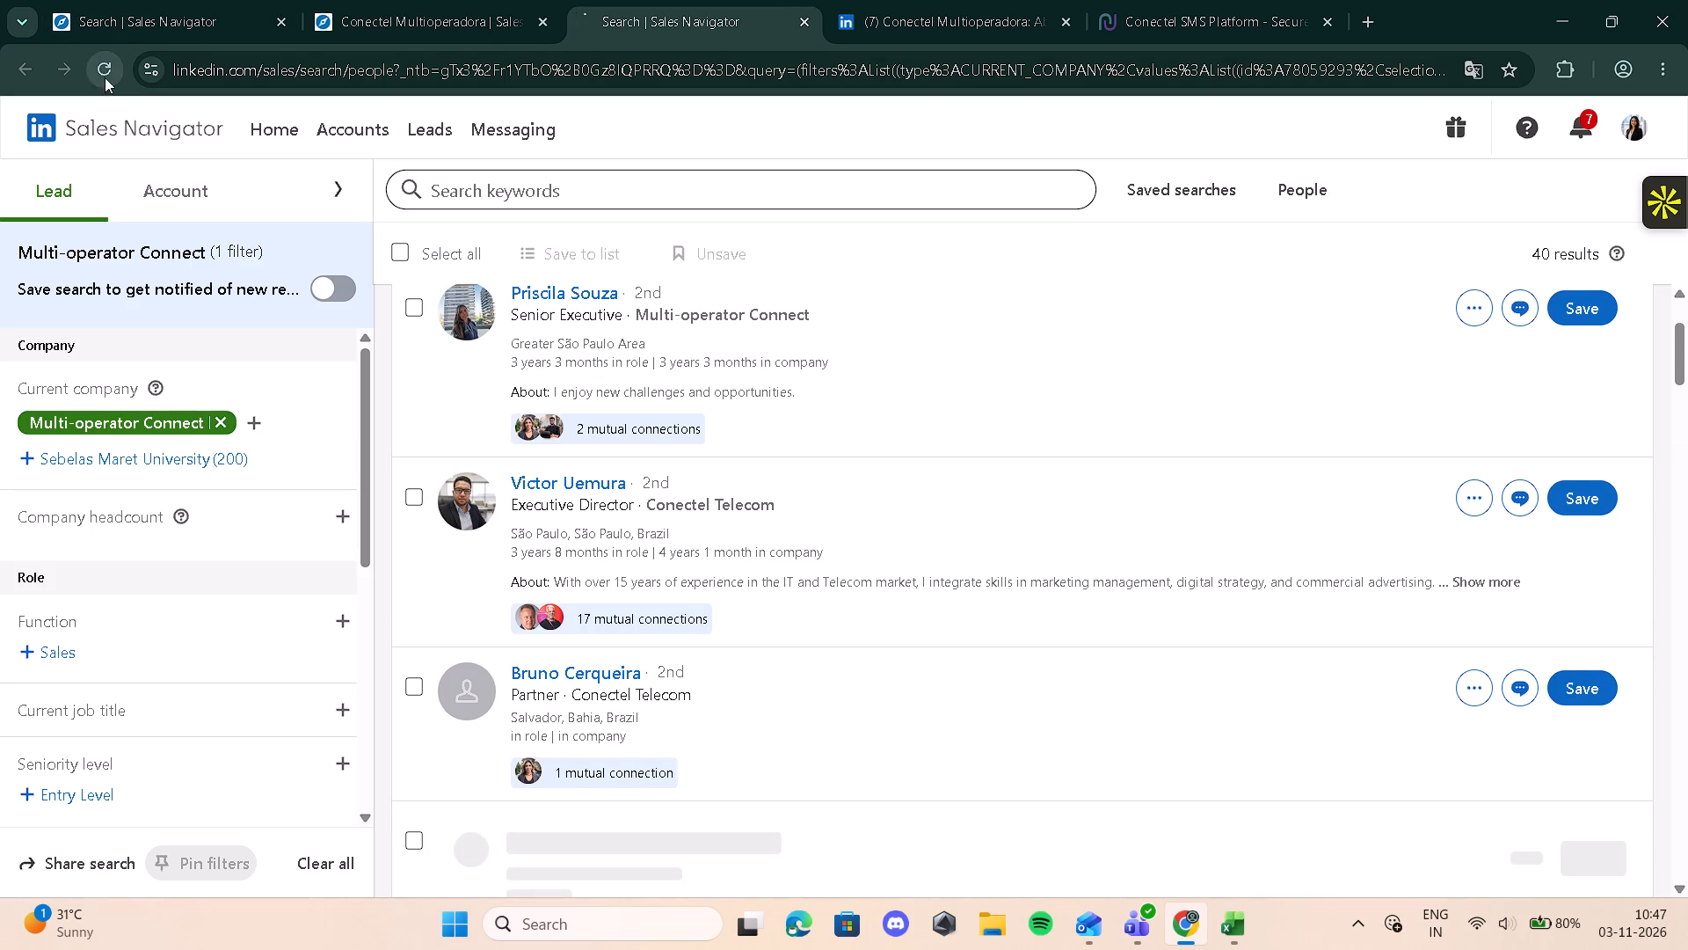
click(163, 0)
click(439, 1)
click(673, 0)
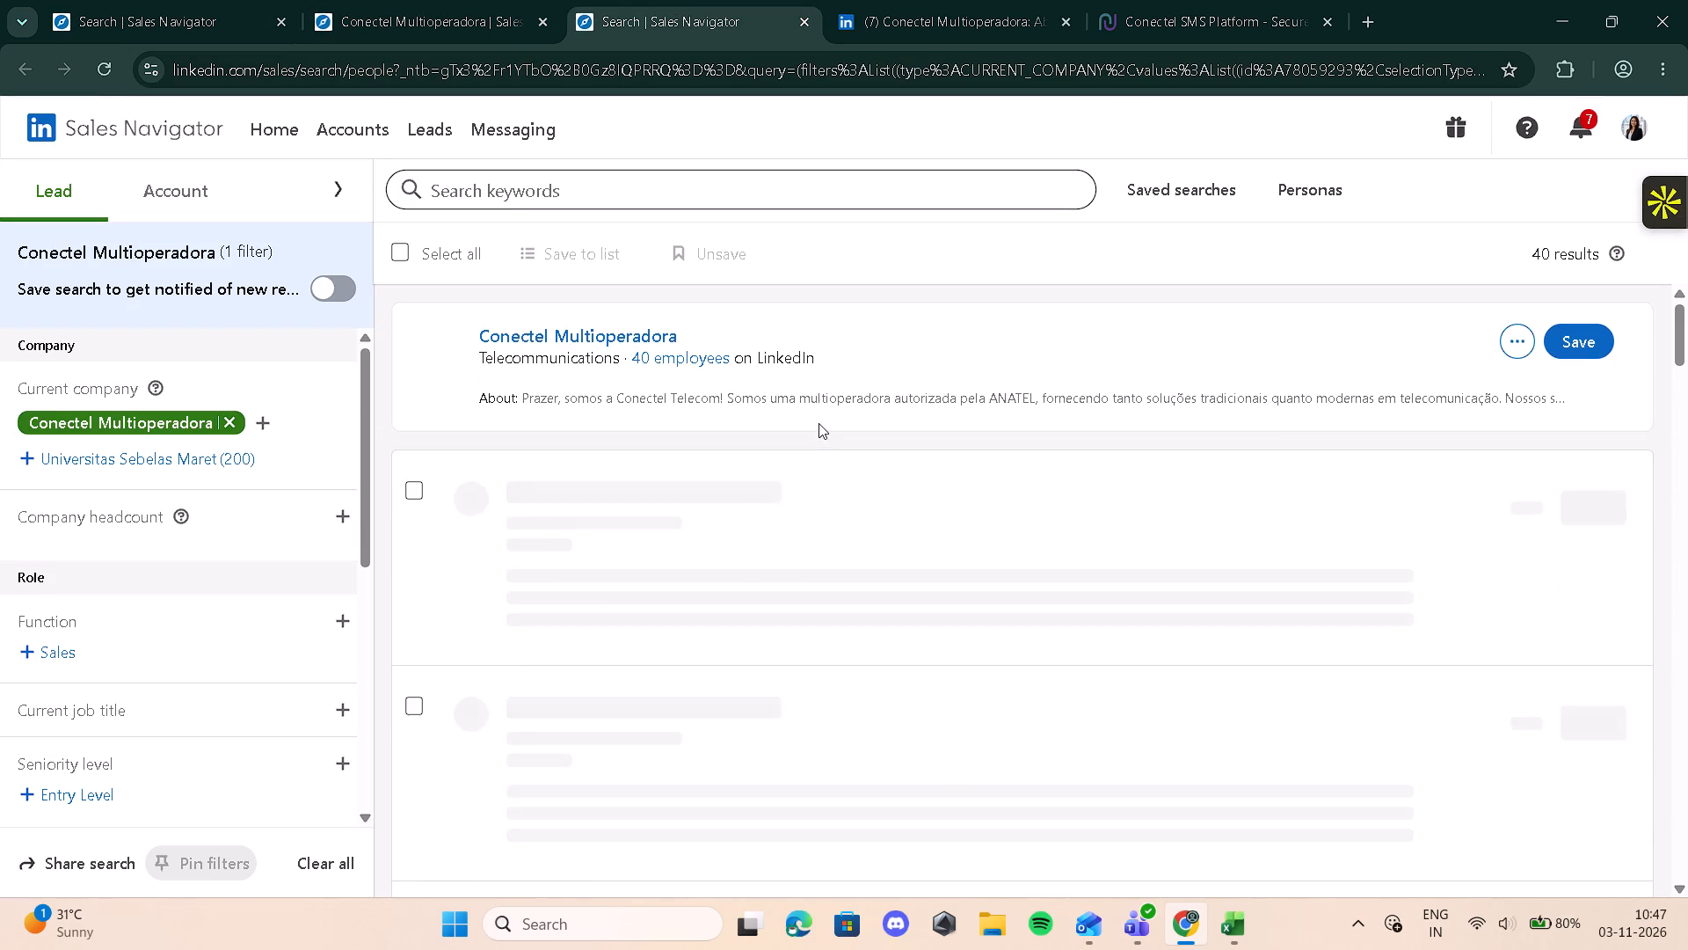
scroll(819, 422, down, 11)
scroll(1053, 493, down, 5)
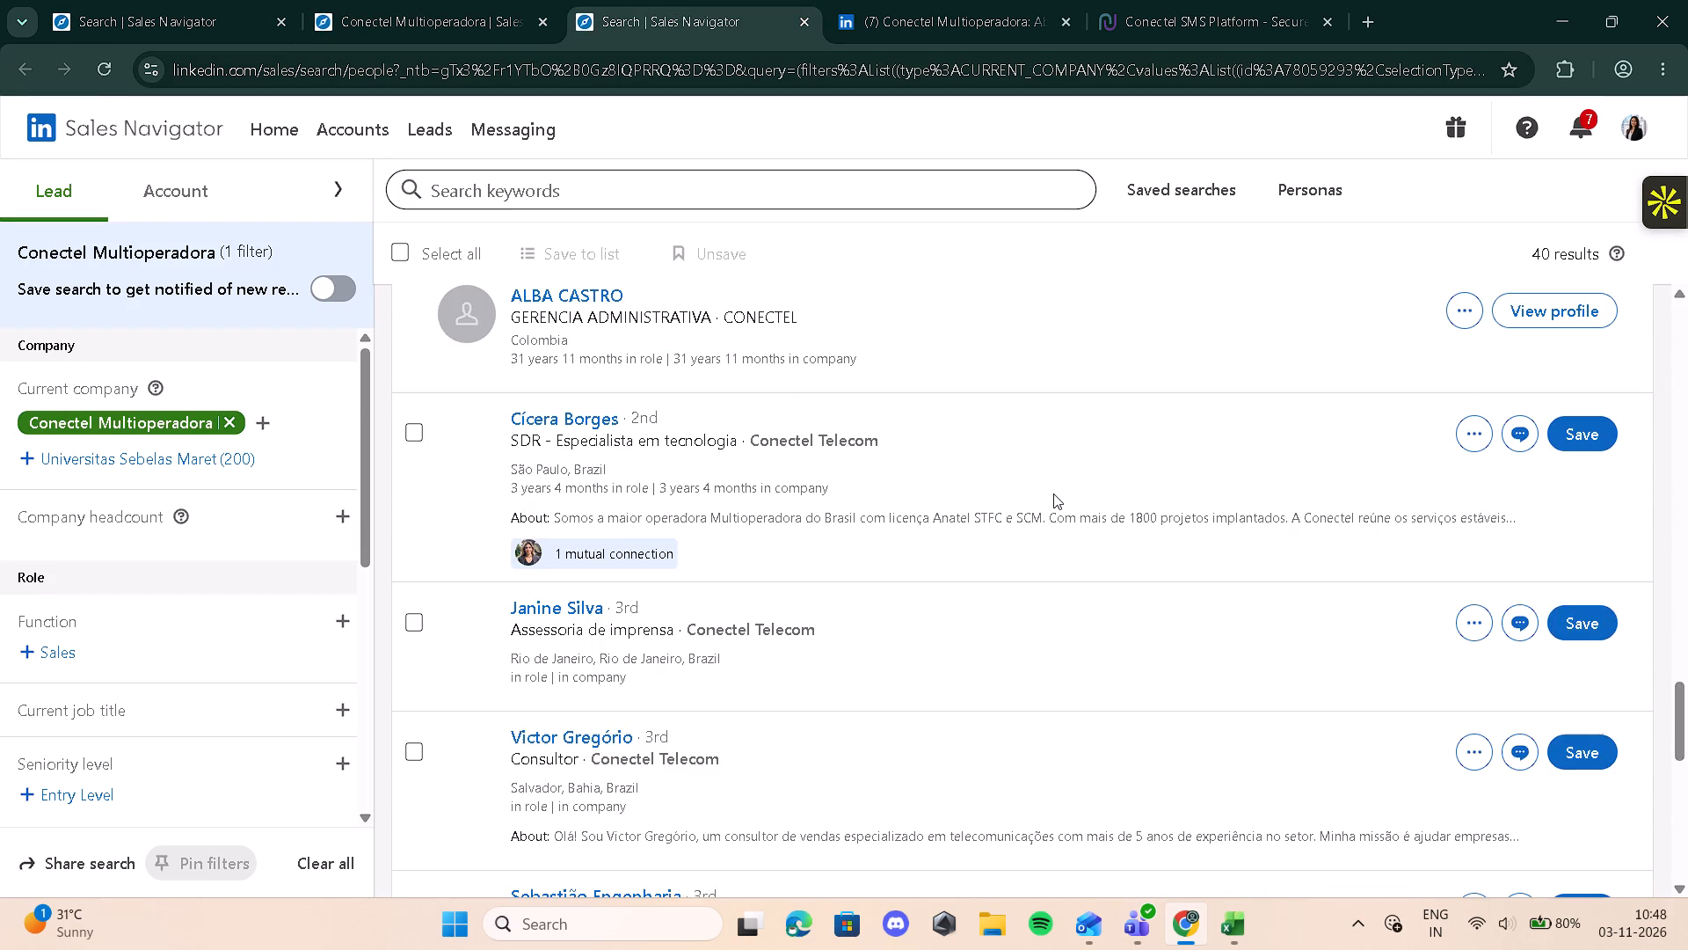
scroll(1053, 493, down, 10)
scroll(1053, 493, up, 4)
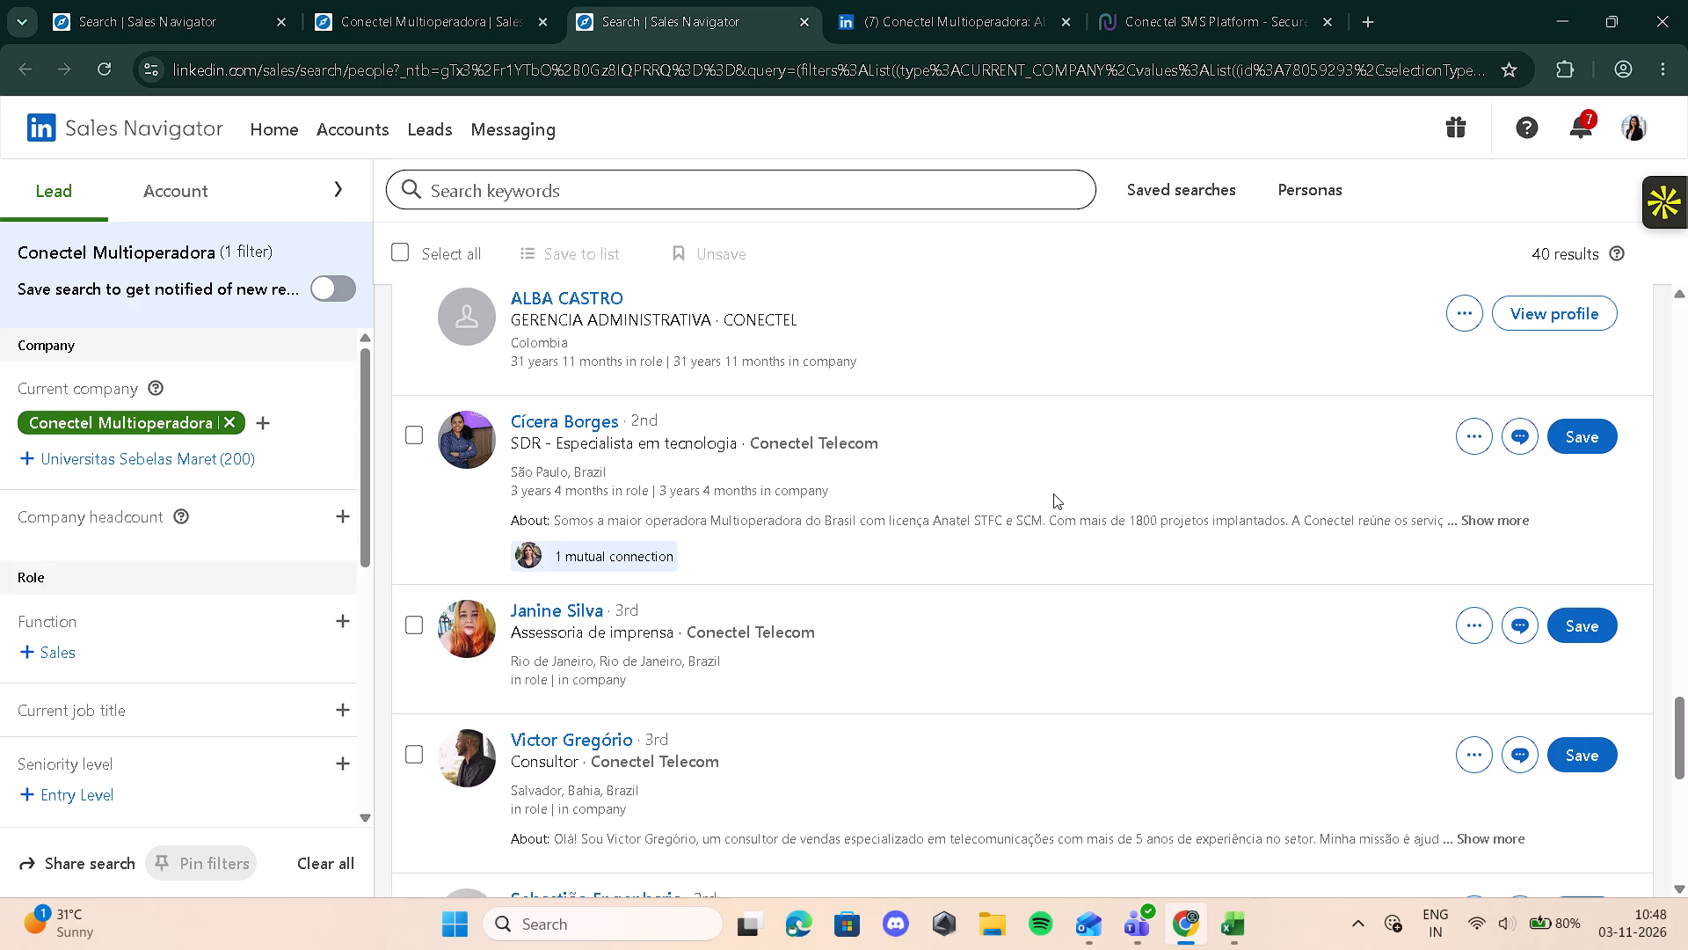
scroll(1053, 493, up, 16)
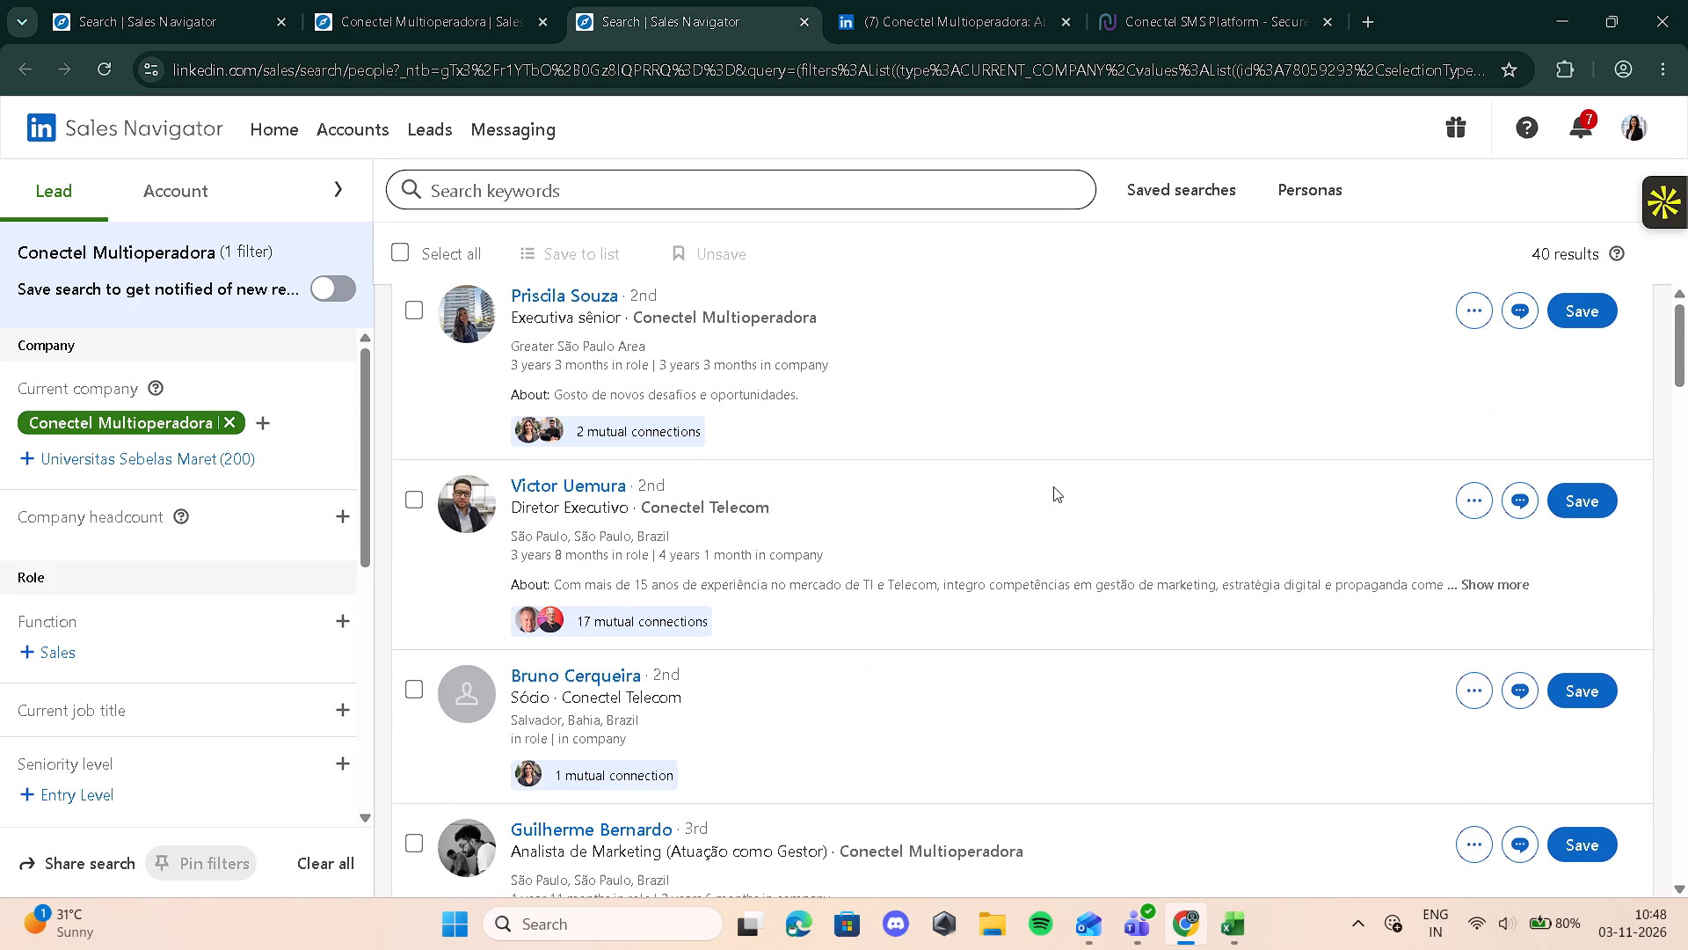
scroll(1053, 486, up, 4)
Translate Conectel's employee list to English and dismiss the translation popup.
right_click(1026, 332)
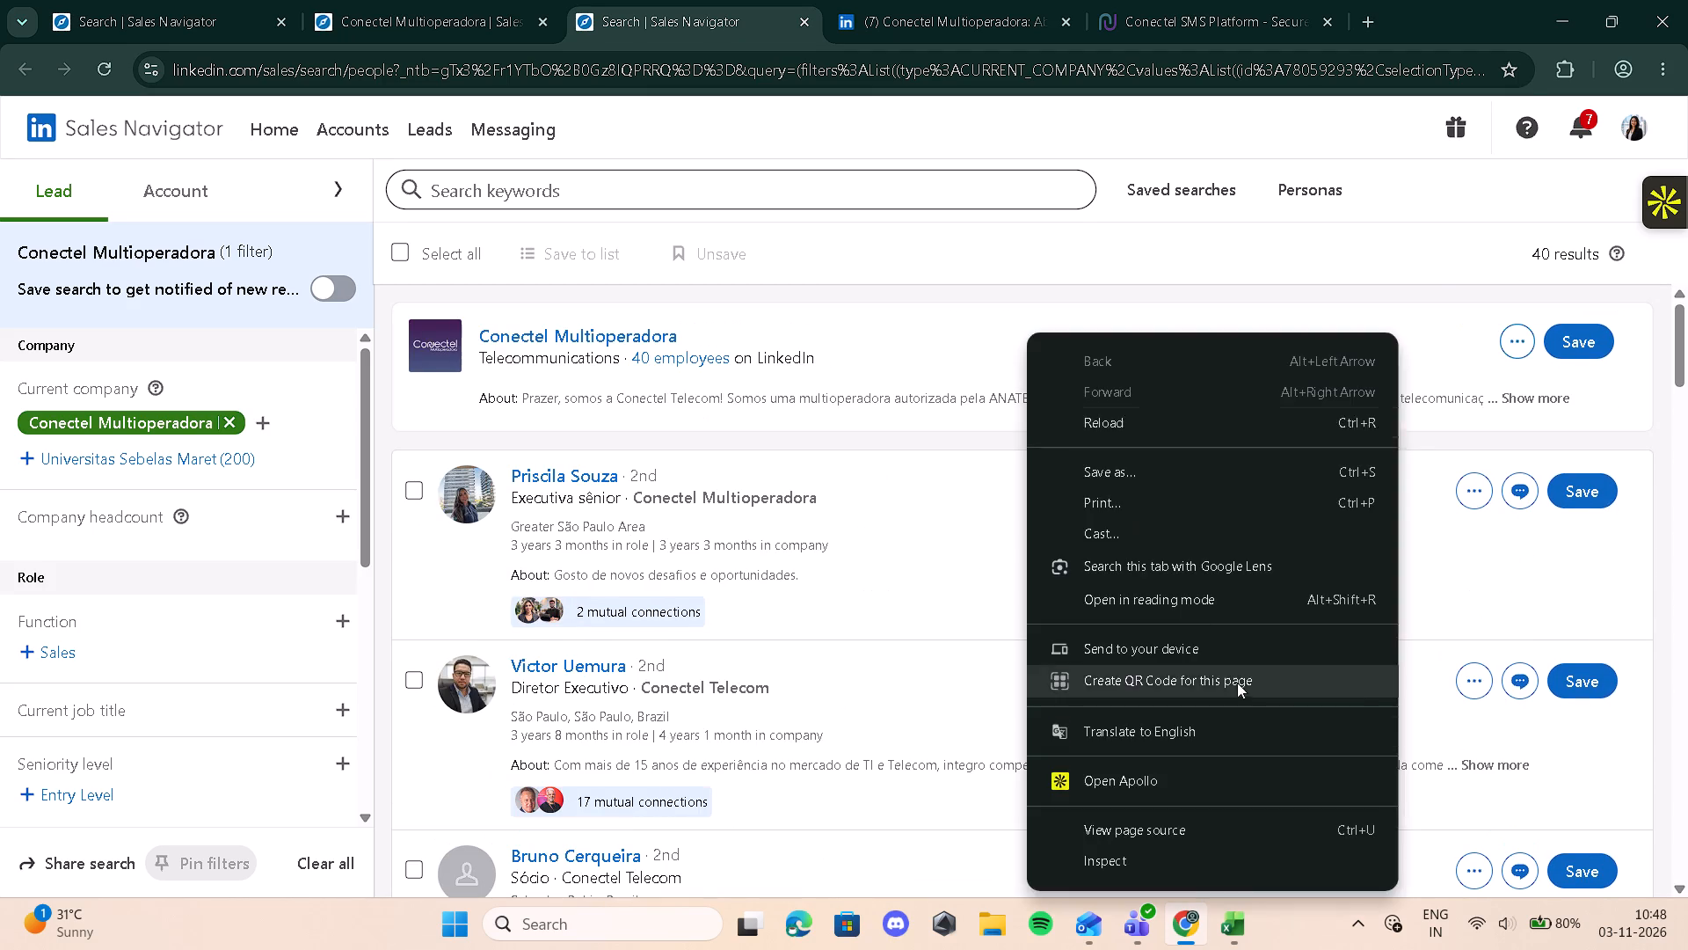
click(1293, 733)
click(1510, 121)
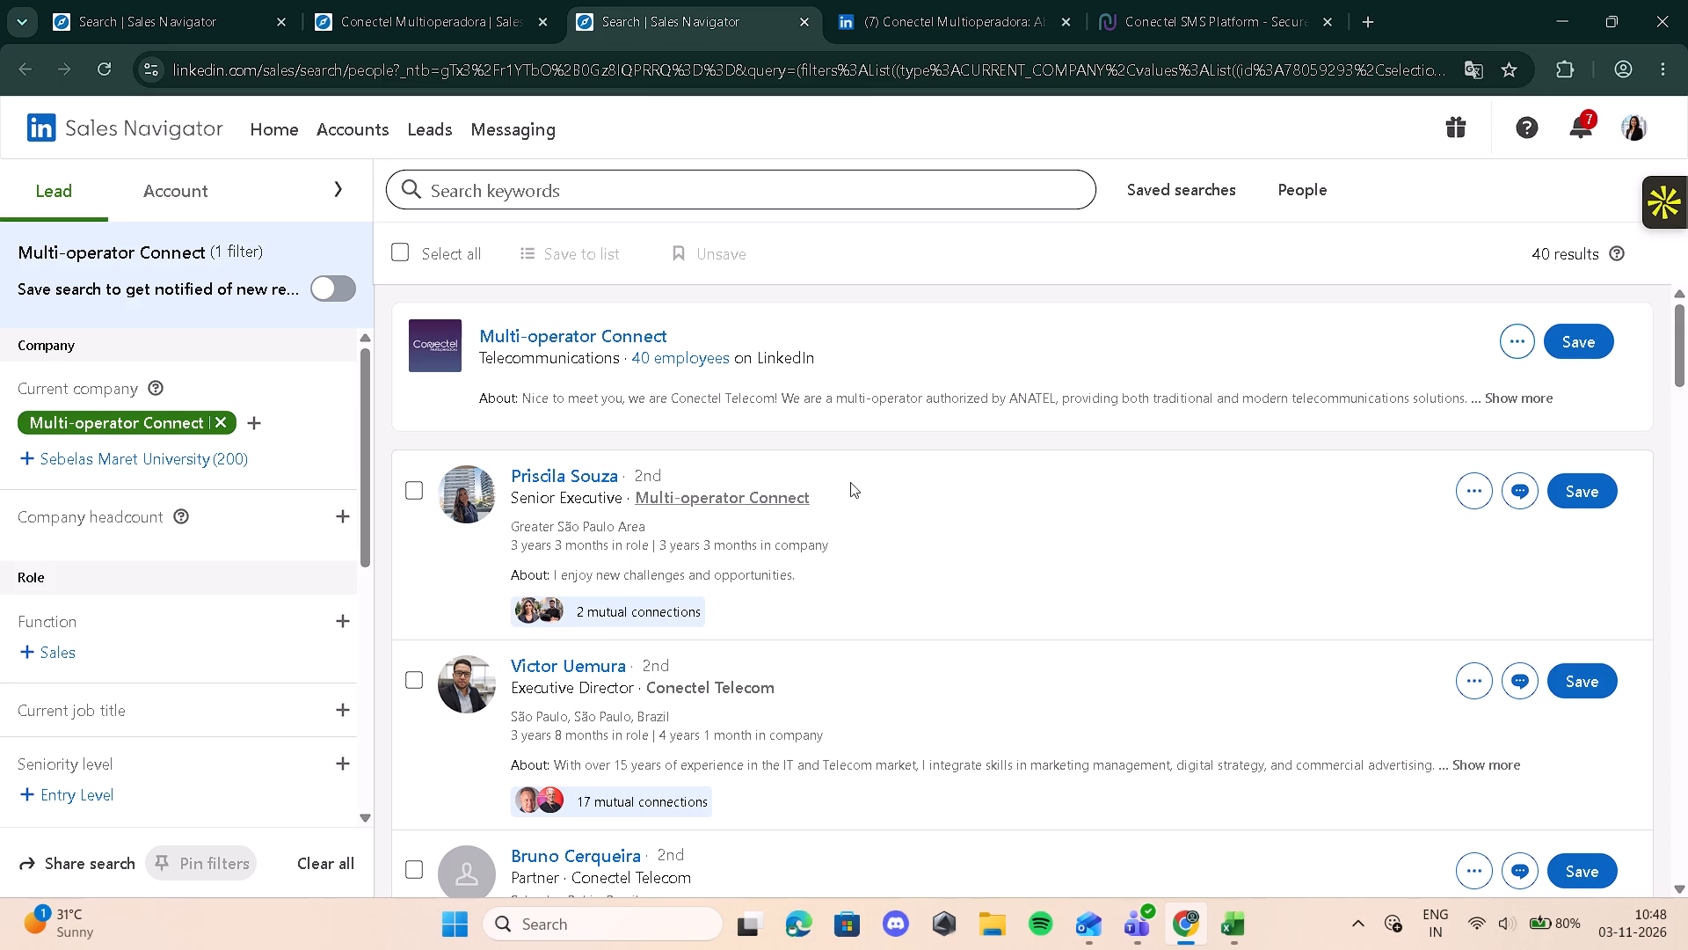
Open Conectel's full employee list from its company summary in a new tab and switch to that tab.
right_click(695, 354)
click(830, 381)
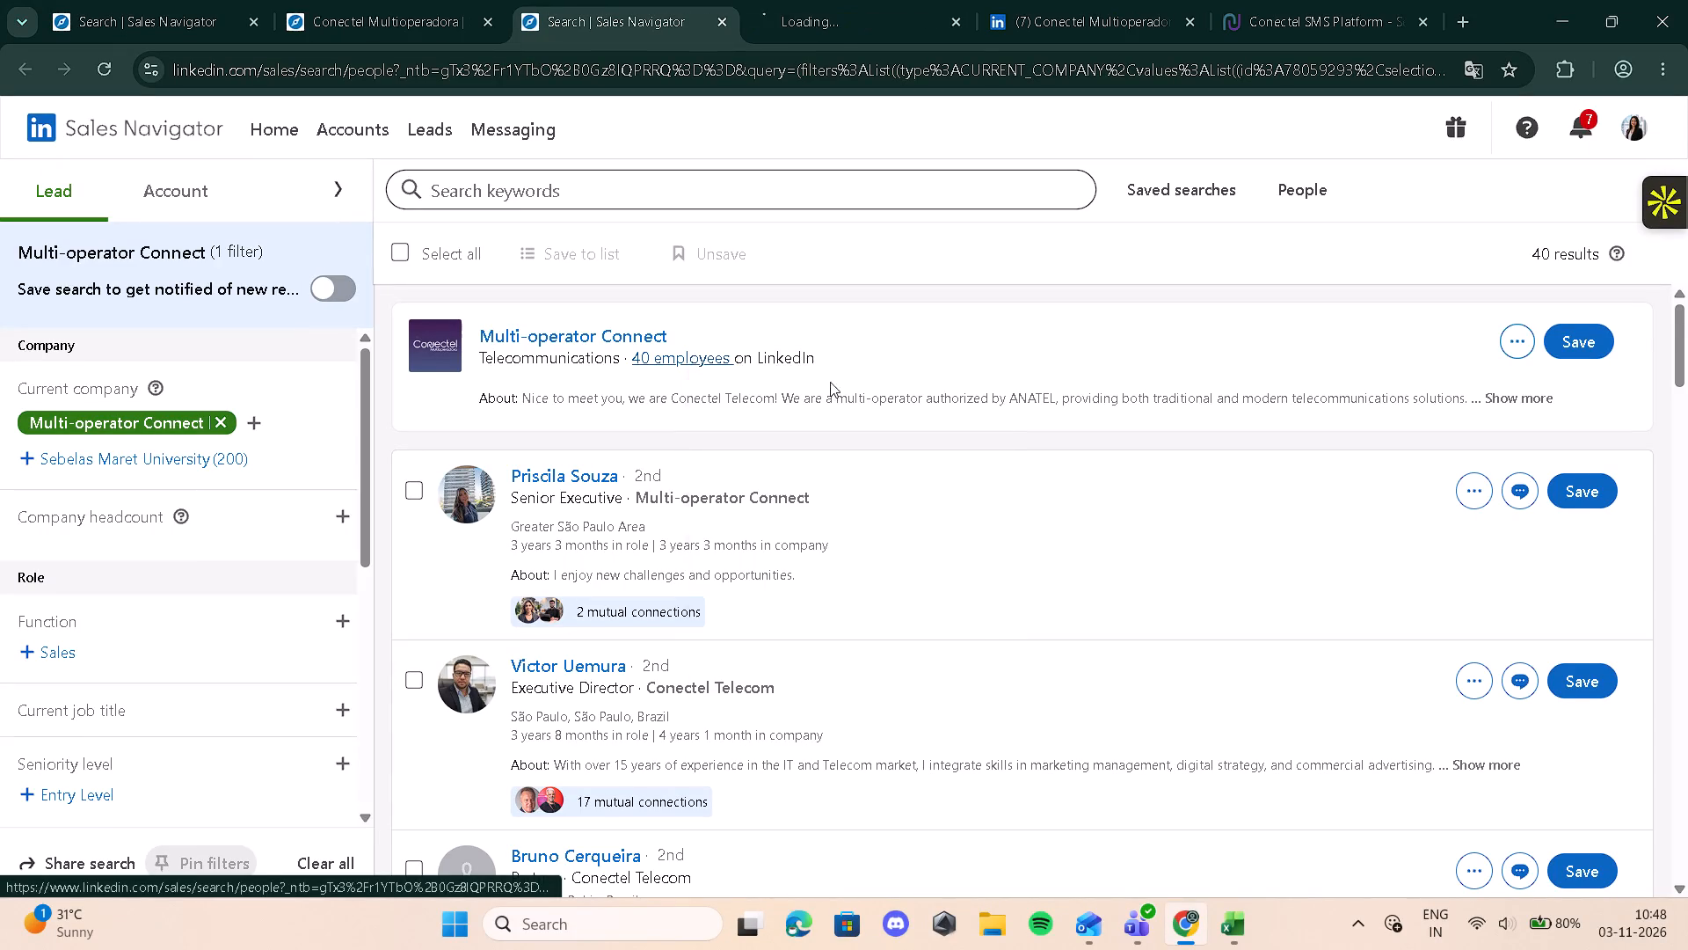
click(422, 0)
click(575, 6)
click(884, 3)
click(473, 0)
click(629, 0)
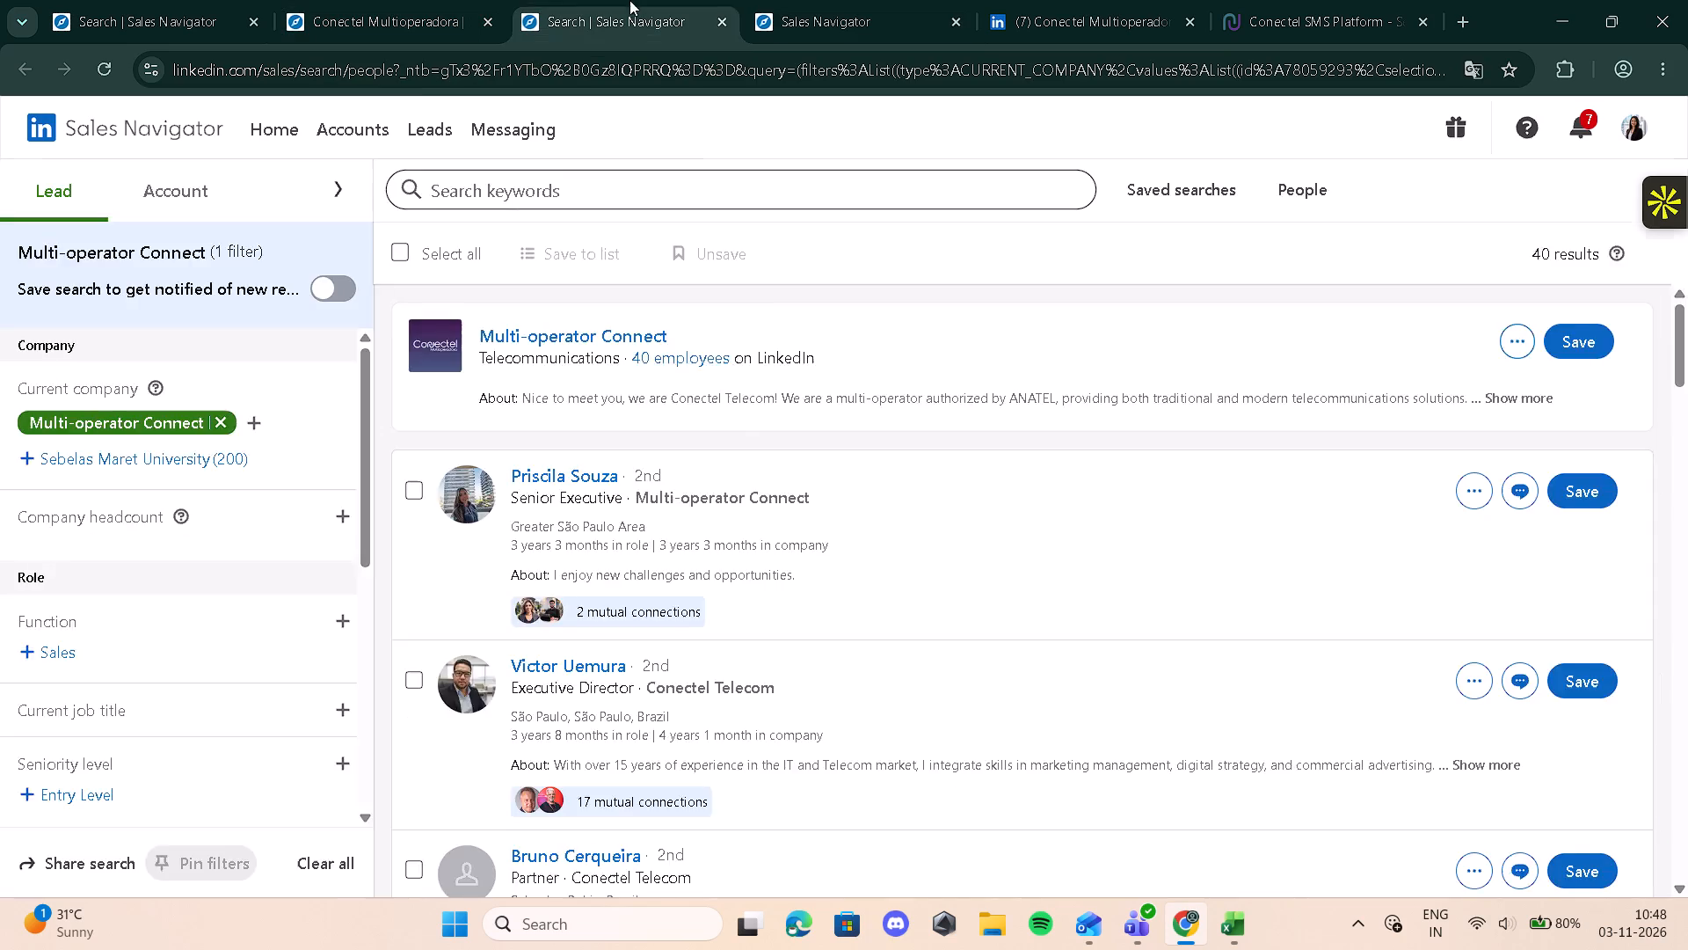
click(847, 0)
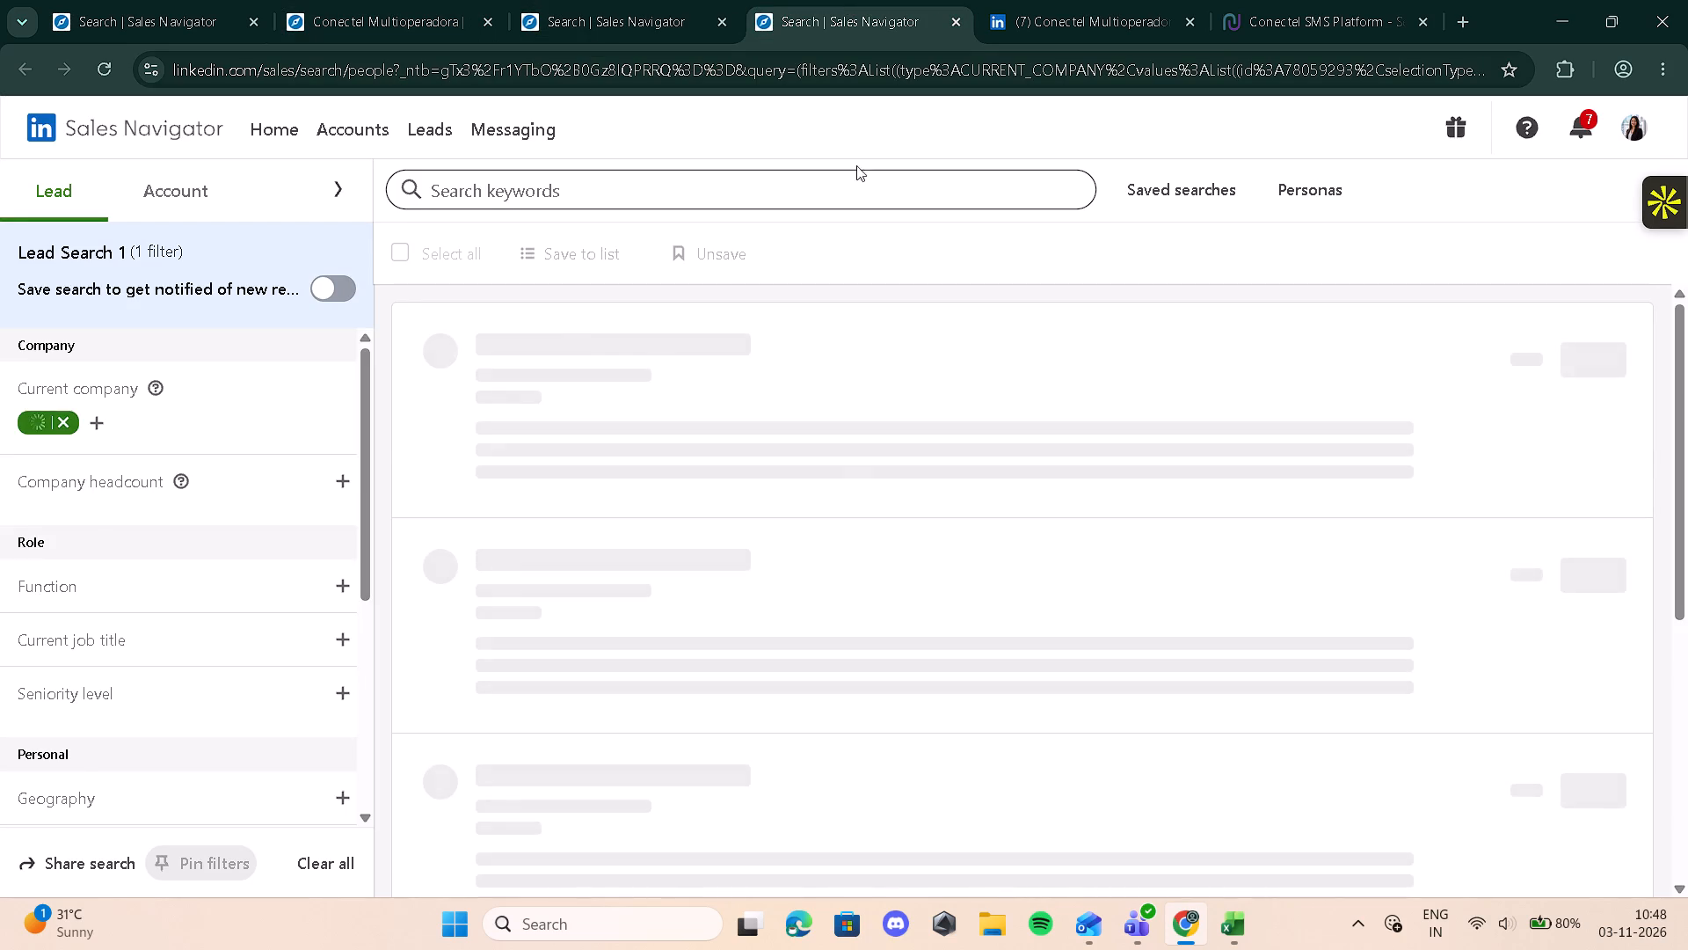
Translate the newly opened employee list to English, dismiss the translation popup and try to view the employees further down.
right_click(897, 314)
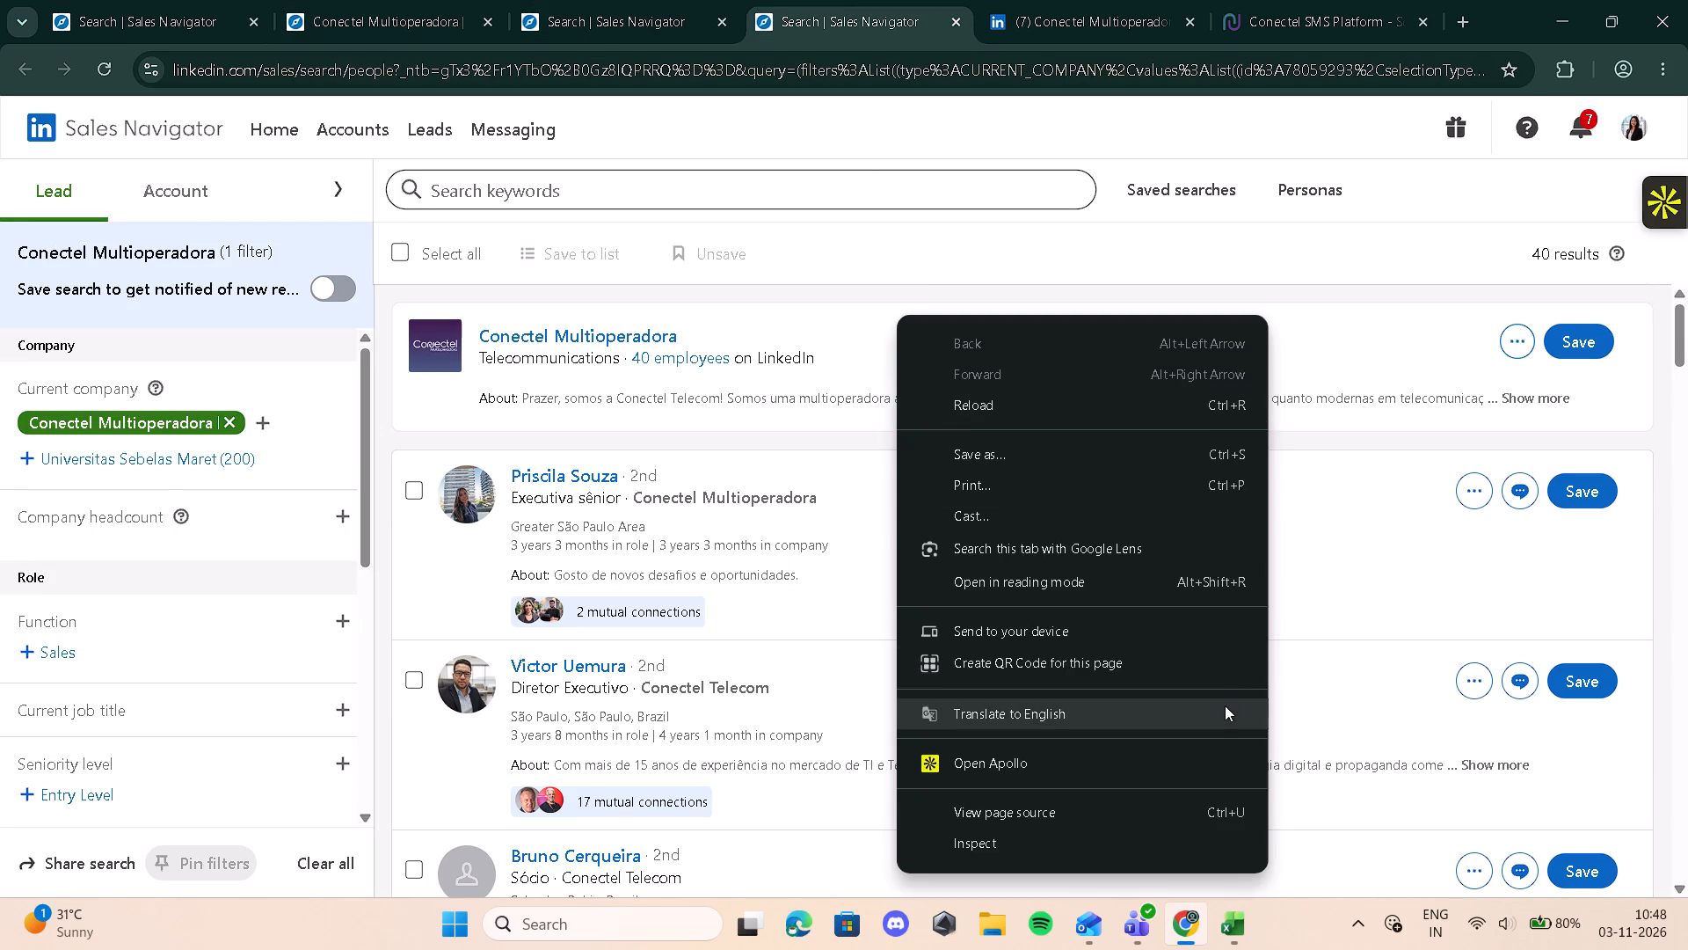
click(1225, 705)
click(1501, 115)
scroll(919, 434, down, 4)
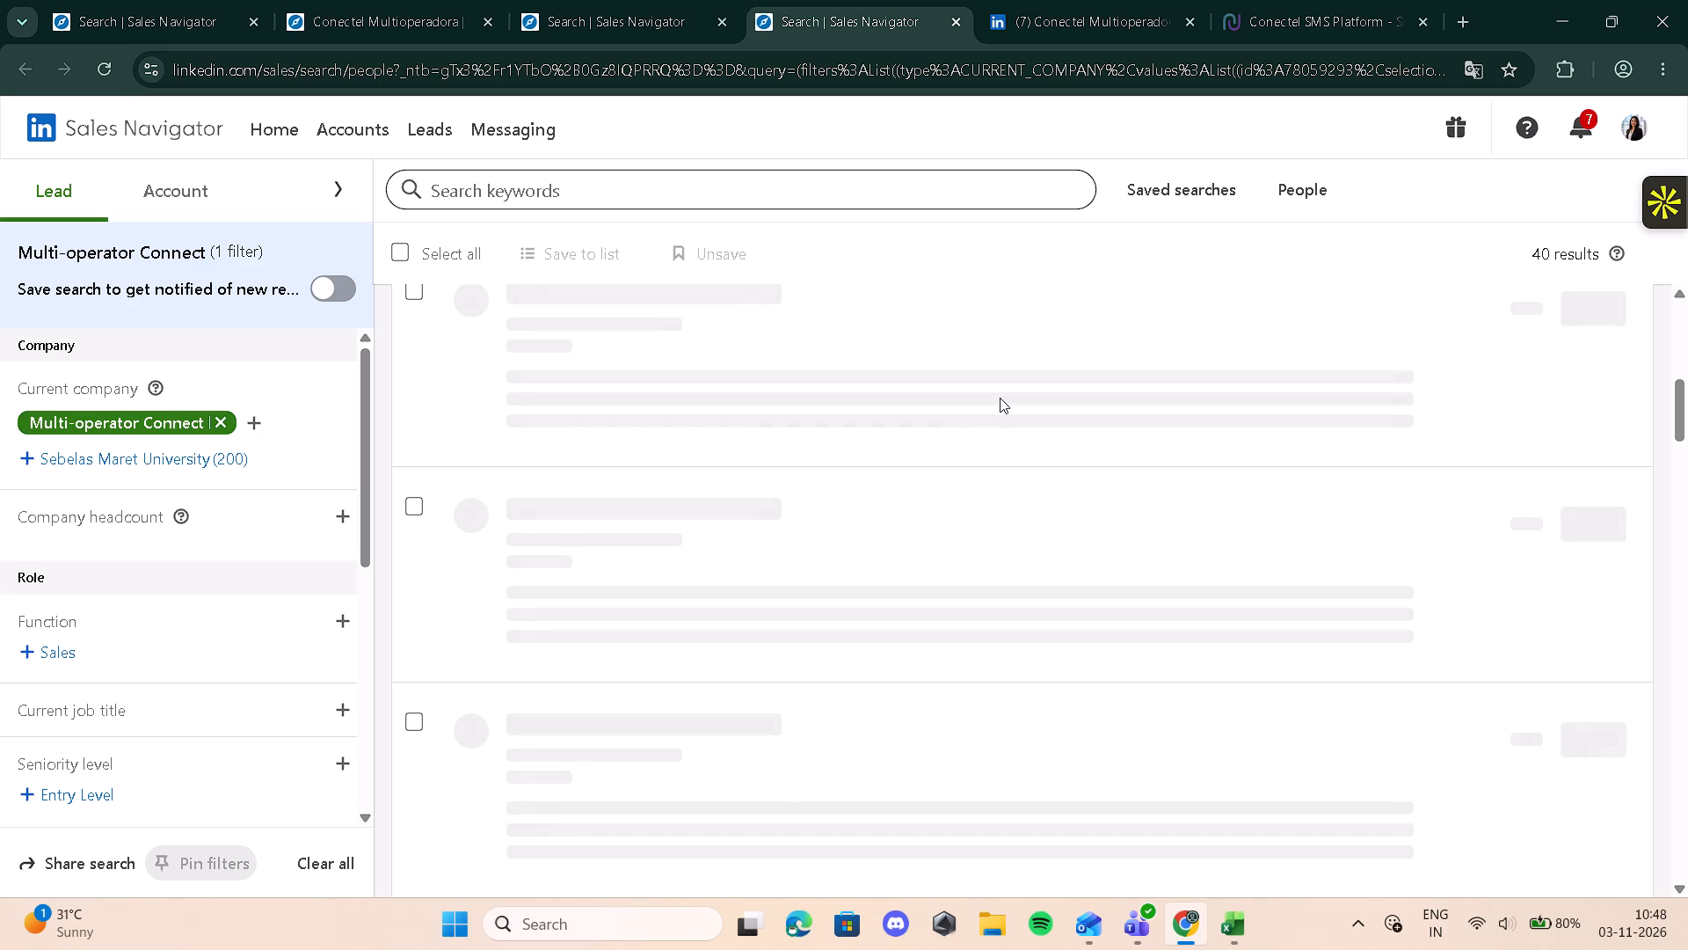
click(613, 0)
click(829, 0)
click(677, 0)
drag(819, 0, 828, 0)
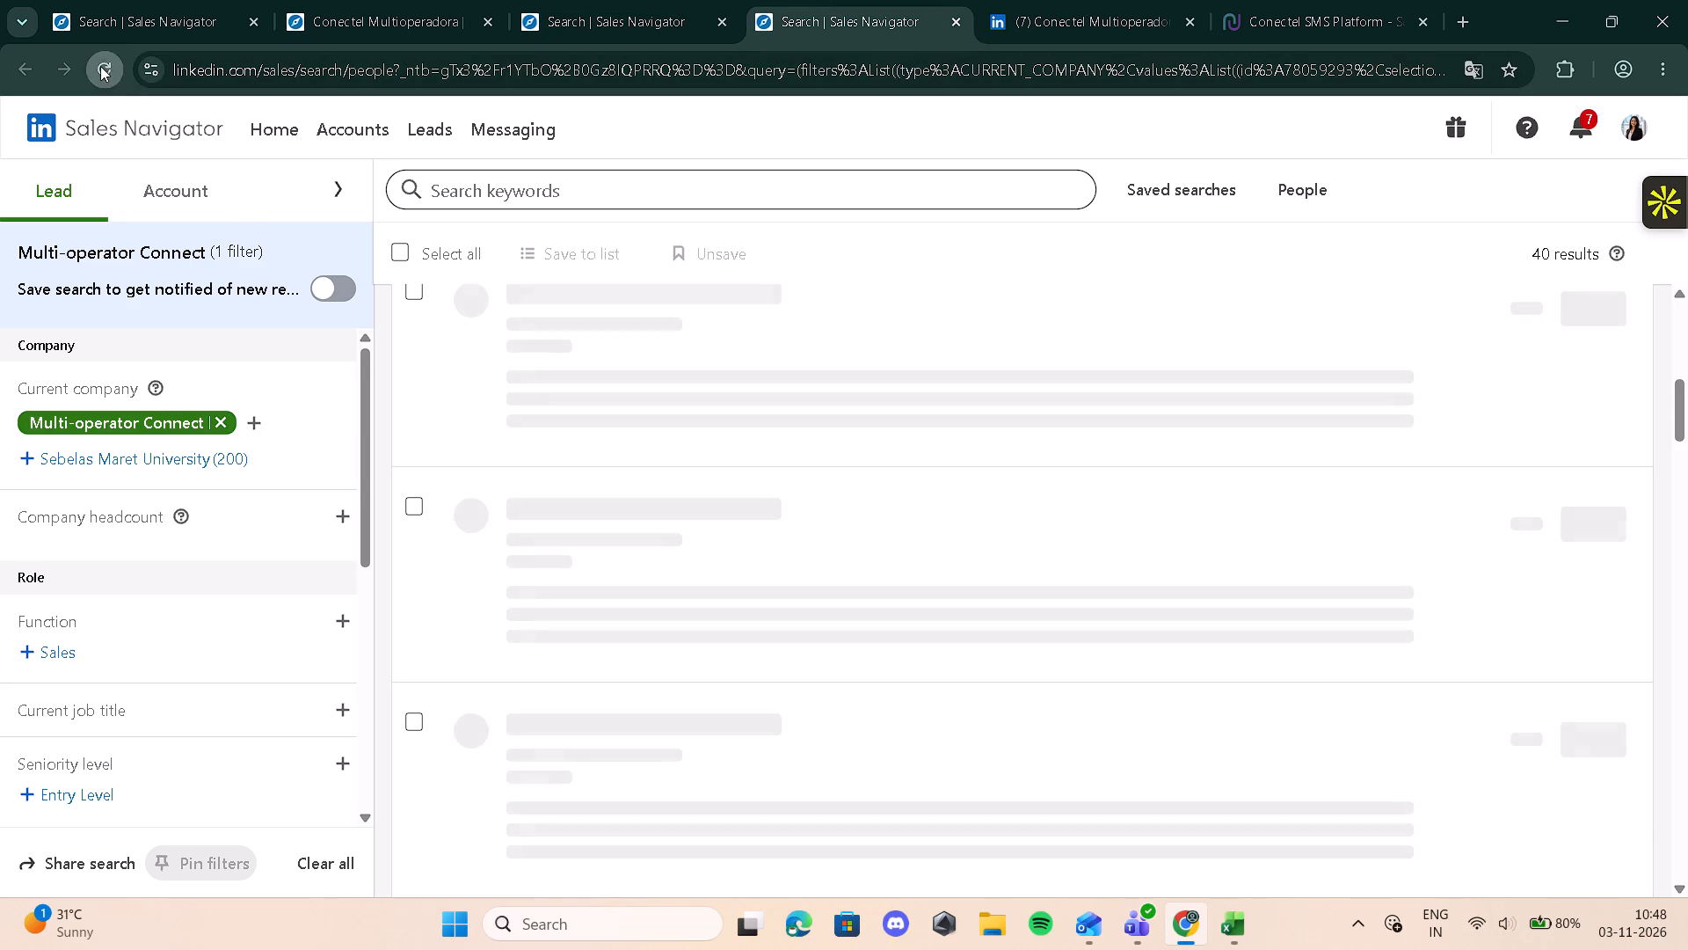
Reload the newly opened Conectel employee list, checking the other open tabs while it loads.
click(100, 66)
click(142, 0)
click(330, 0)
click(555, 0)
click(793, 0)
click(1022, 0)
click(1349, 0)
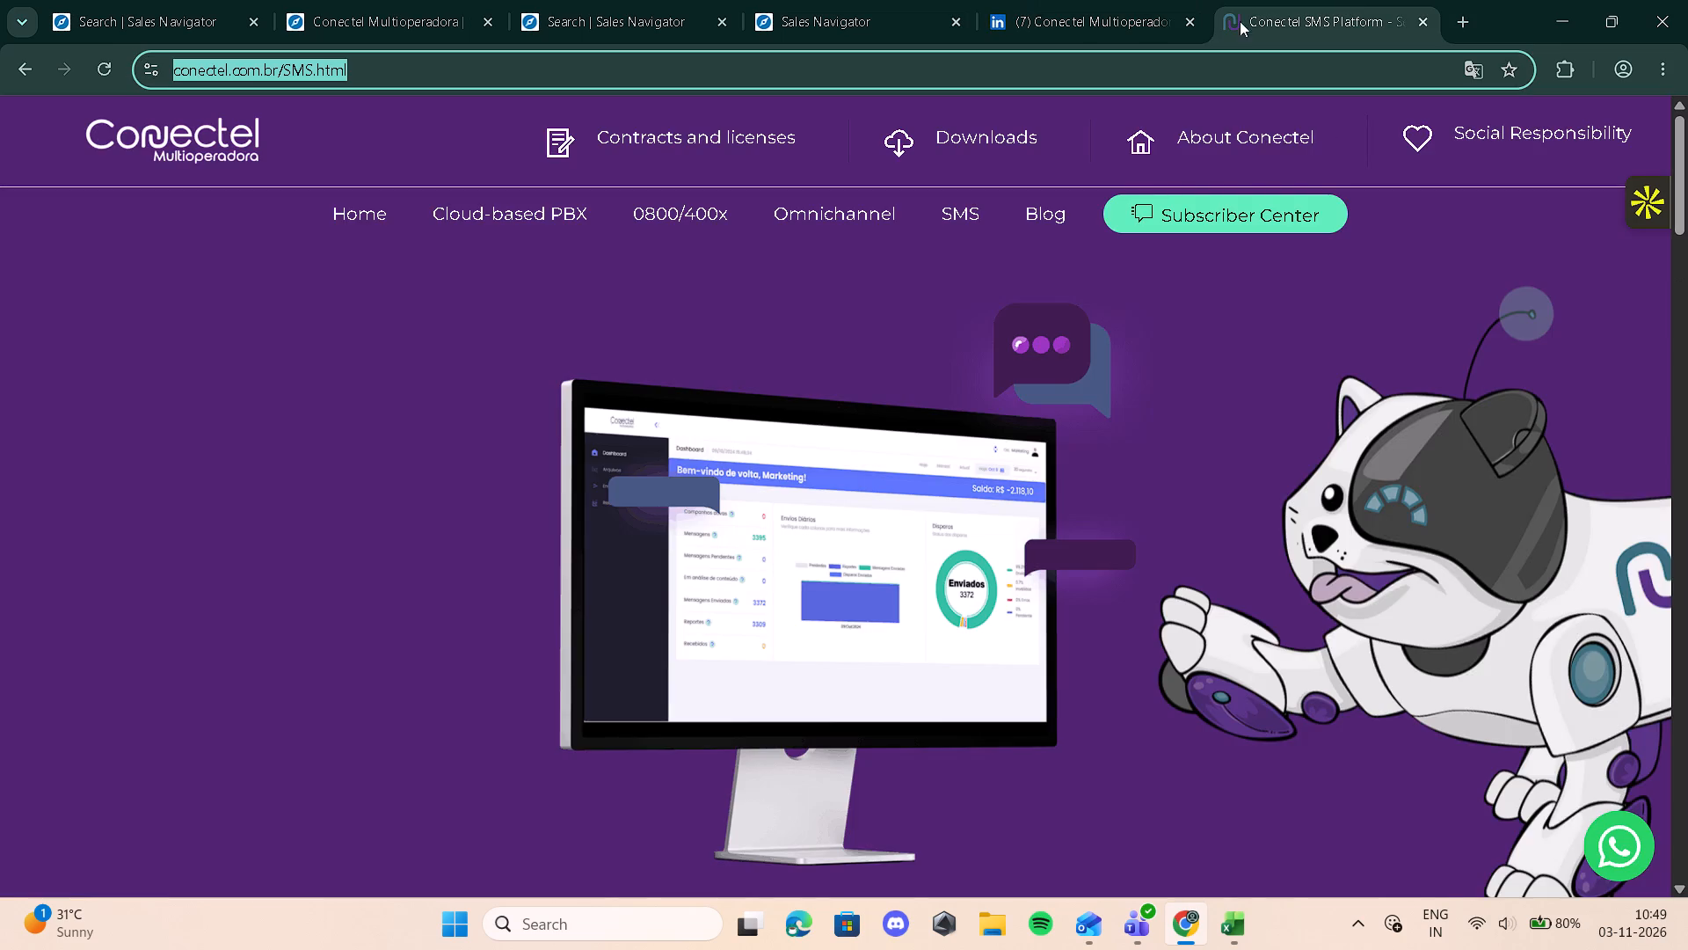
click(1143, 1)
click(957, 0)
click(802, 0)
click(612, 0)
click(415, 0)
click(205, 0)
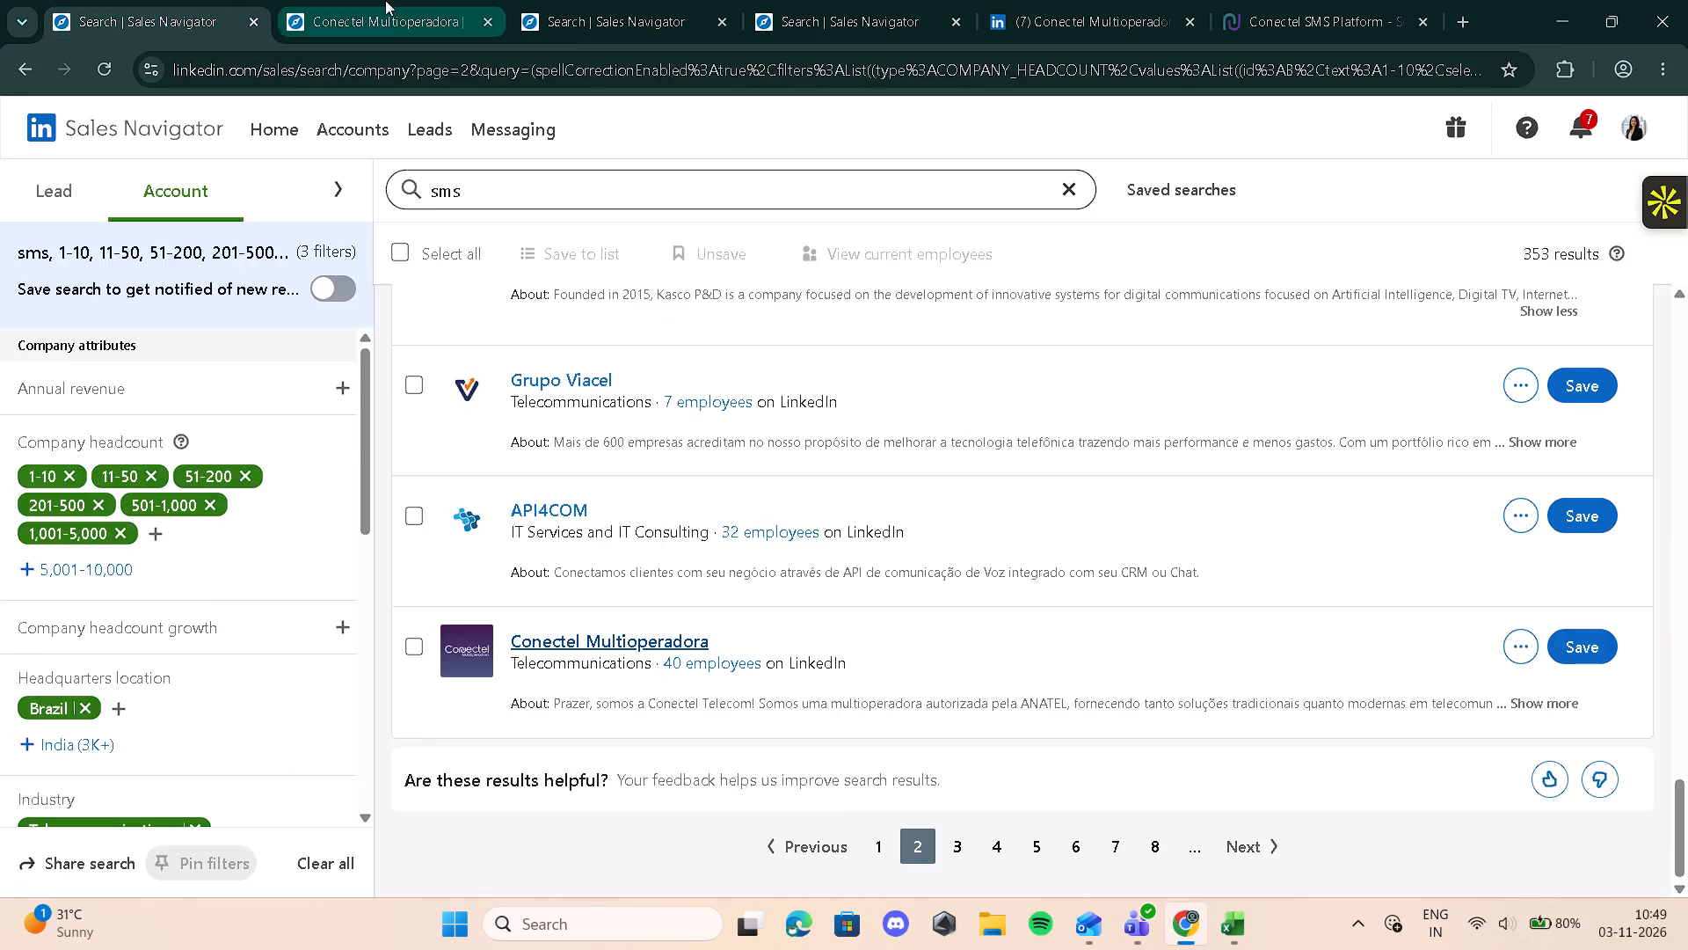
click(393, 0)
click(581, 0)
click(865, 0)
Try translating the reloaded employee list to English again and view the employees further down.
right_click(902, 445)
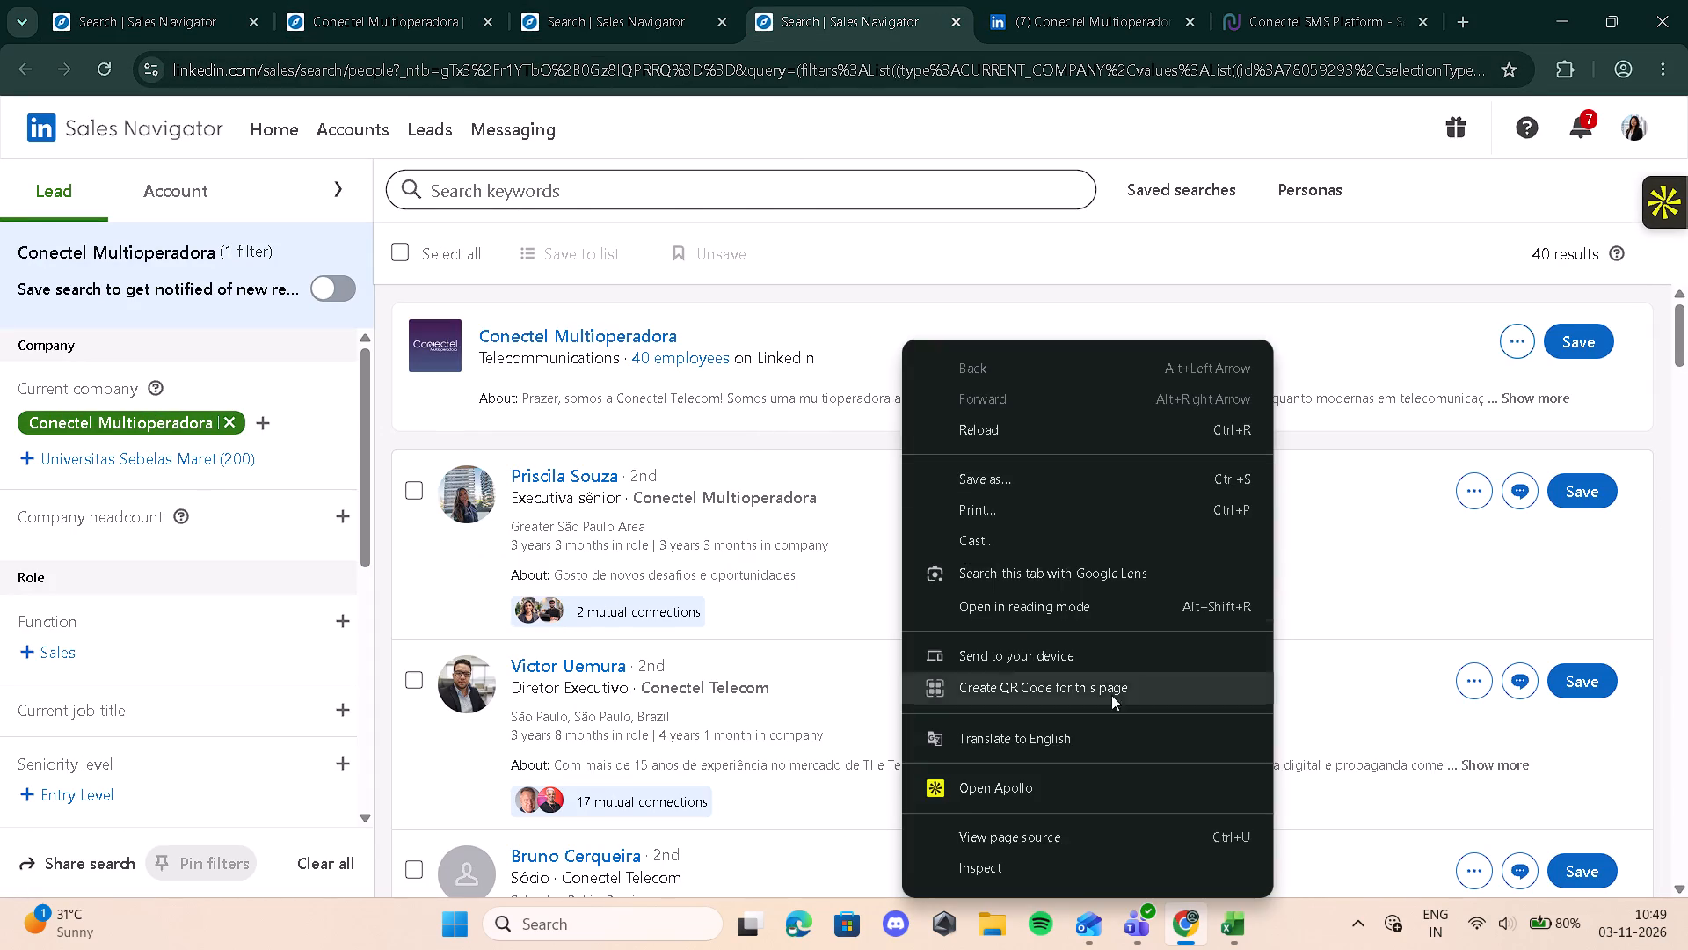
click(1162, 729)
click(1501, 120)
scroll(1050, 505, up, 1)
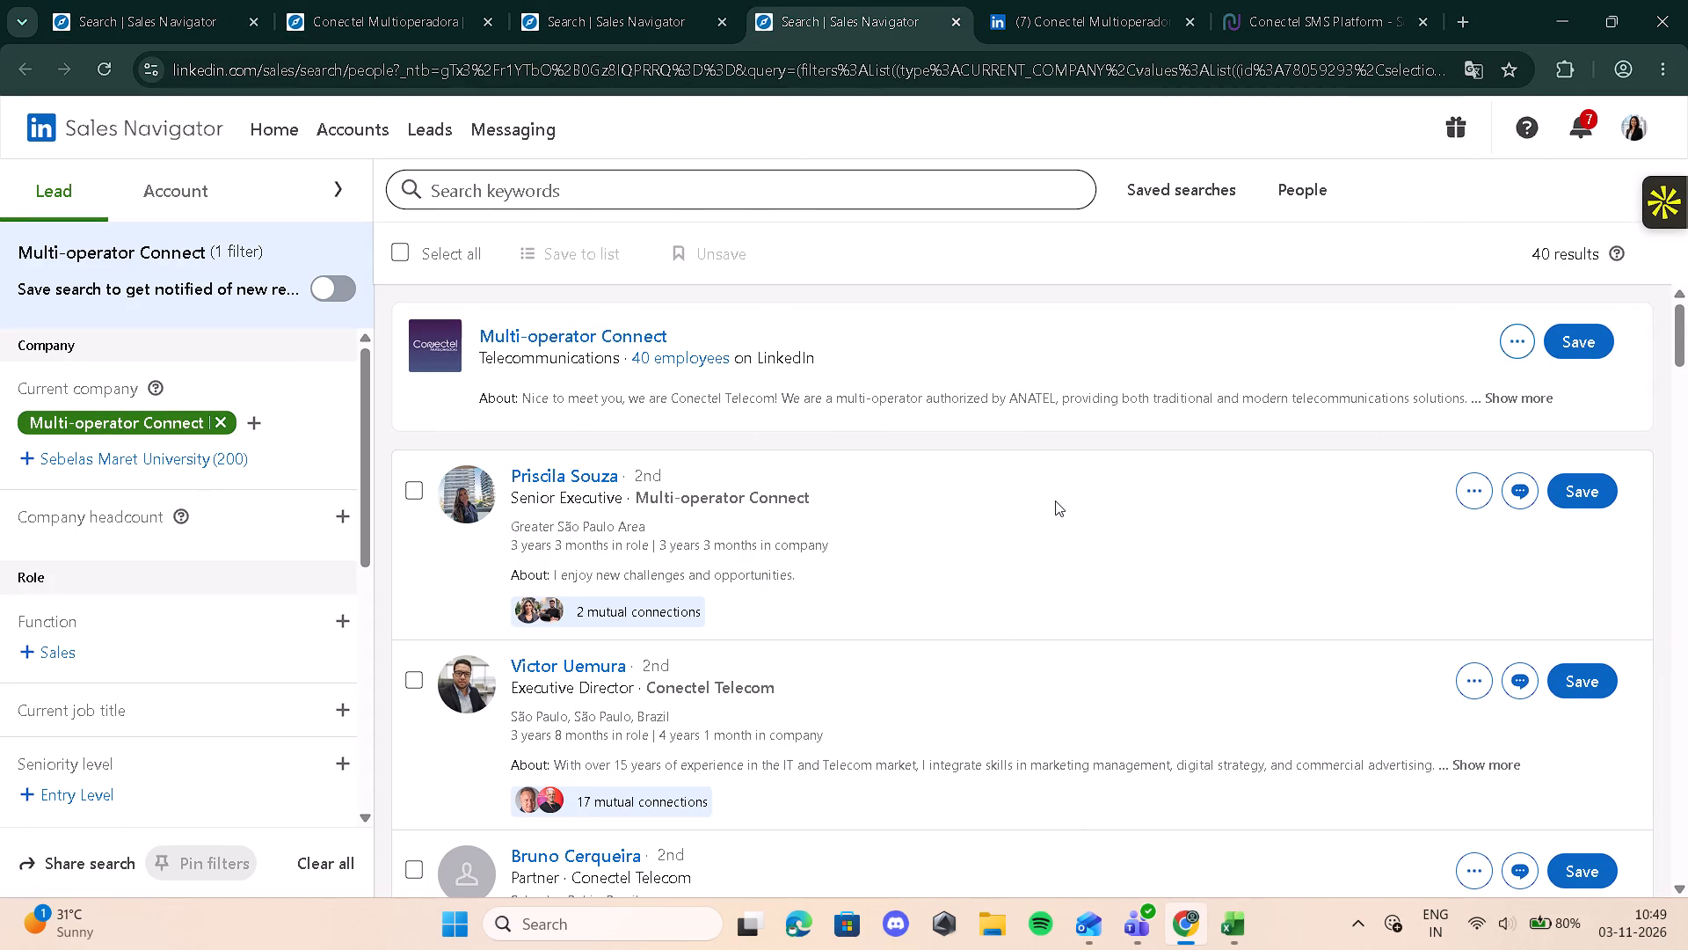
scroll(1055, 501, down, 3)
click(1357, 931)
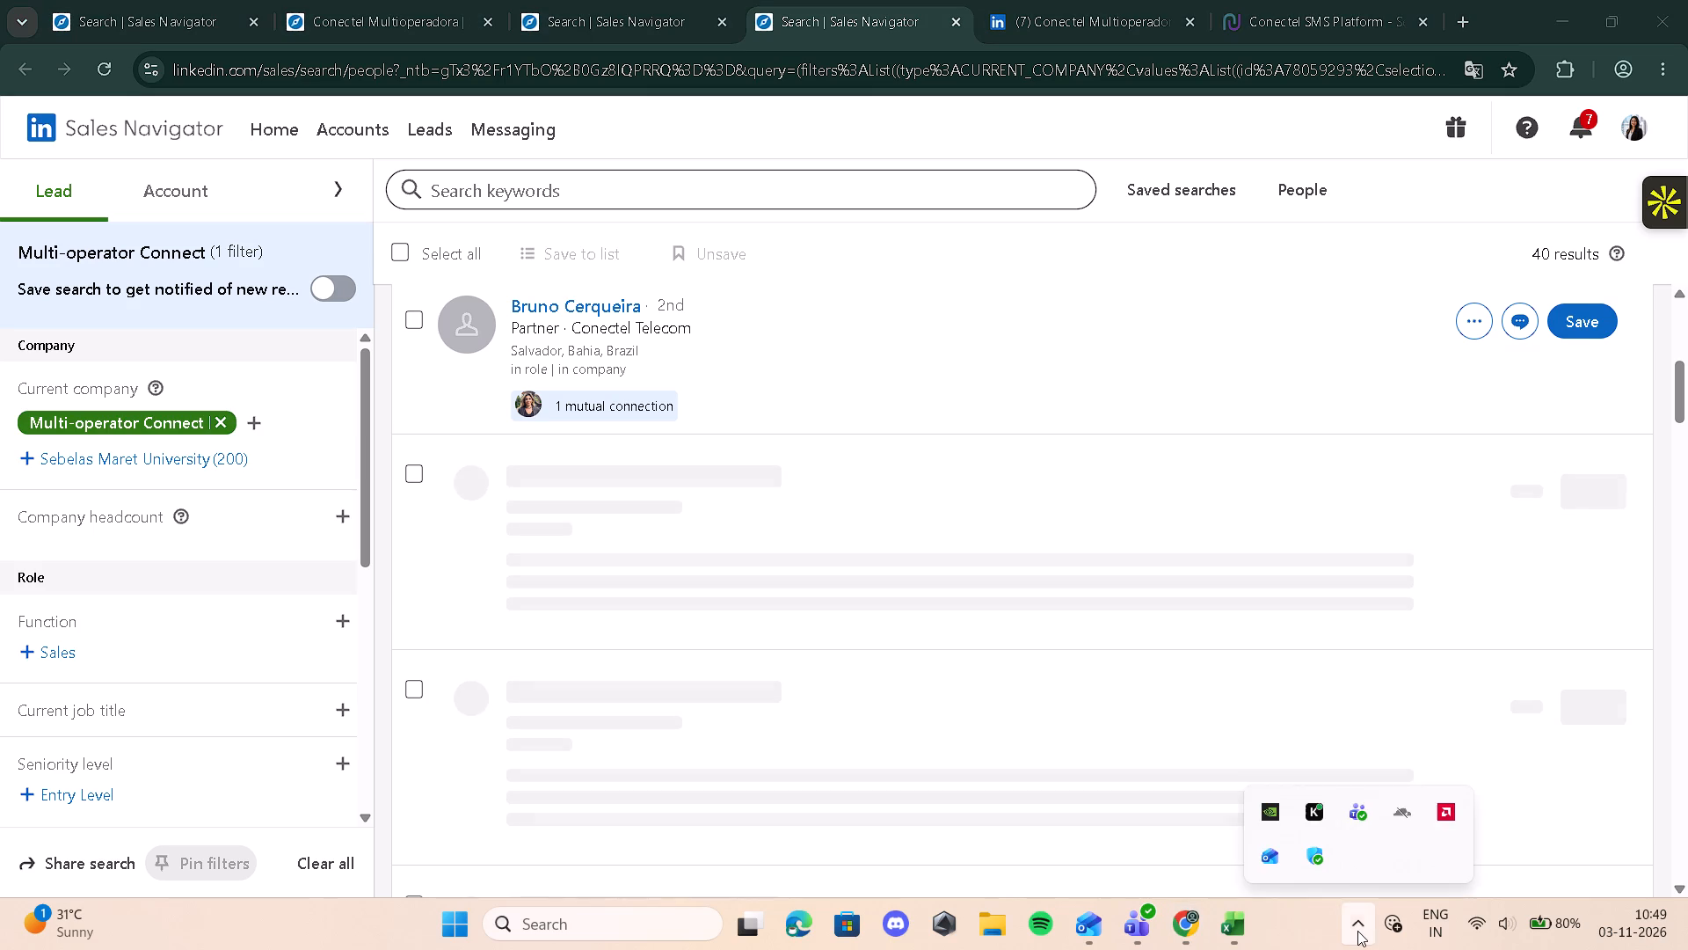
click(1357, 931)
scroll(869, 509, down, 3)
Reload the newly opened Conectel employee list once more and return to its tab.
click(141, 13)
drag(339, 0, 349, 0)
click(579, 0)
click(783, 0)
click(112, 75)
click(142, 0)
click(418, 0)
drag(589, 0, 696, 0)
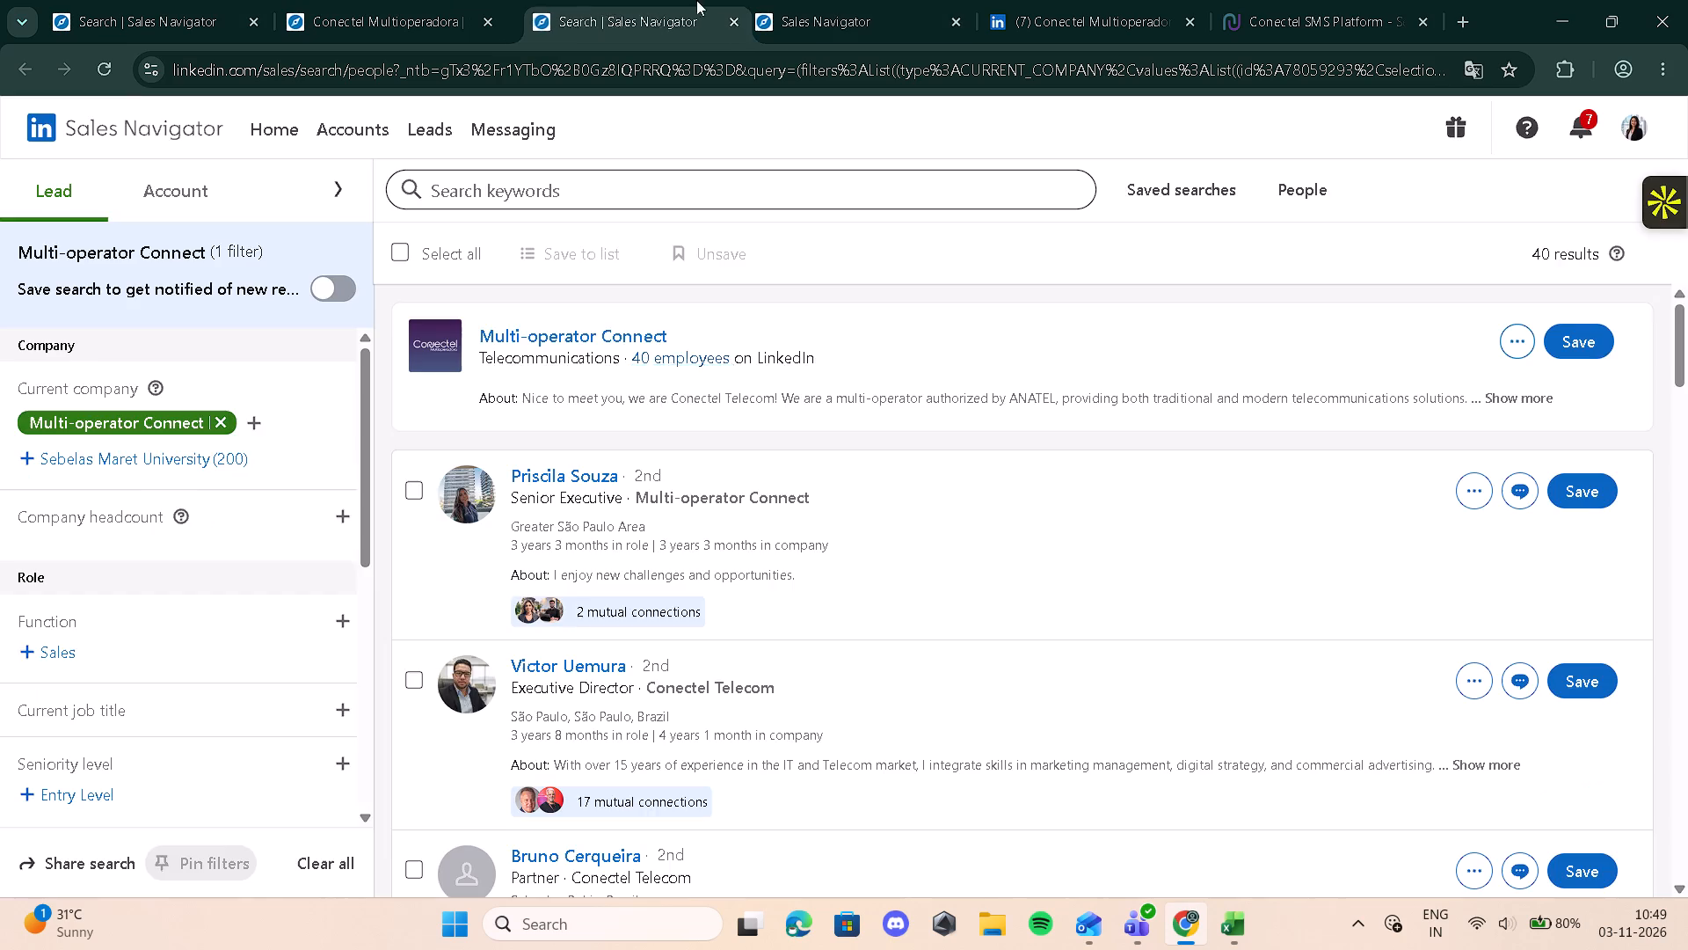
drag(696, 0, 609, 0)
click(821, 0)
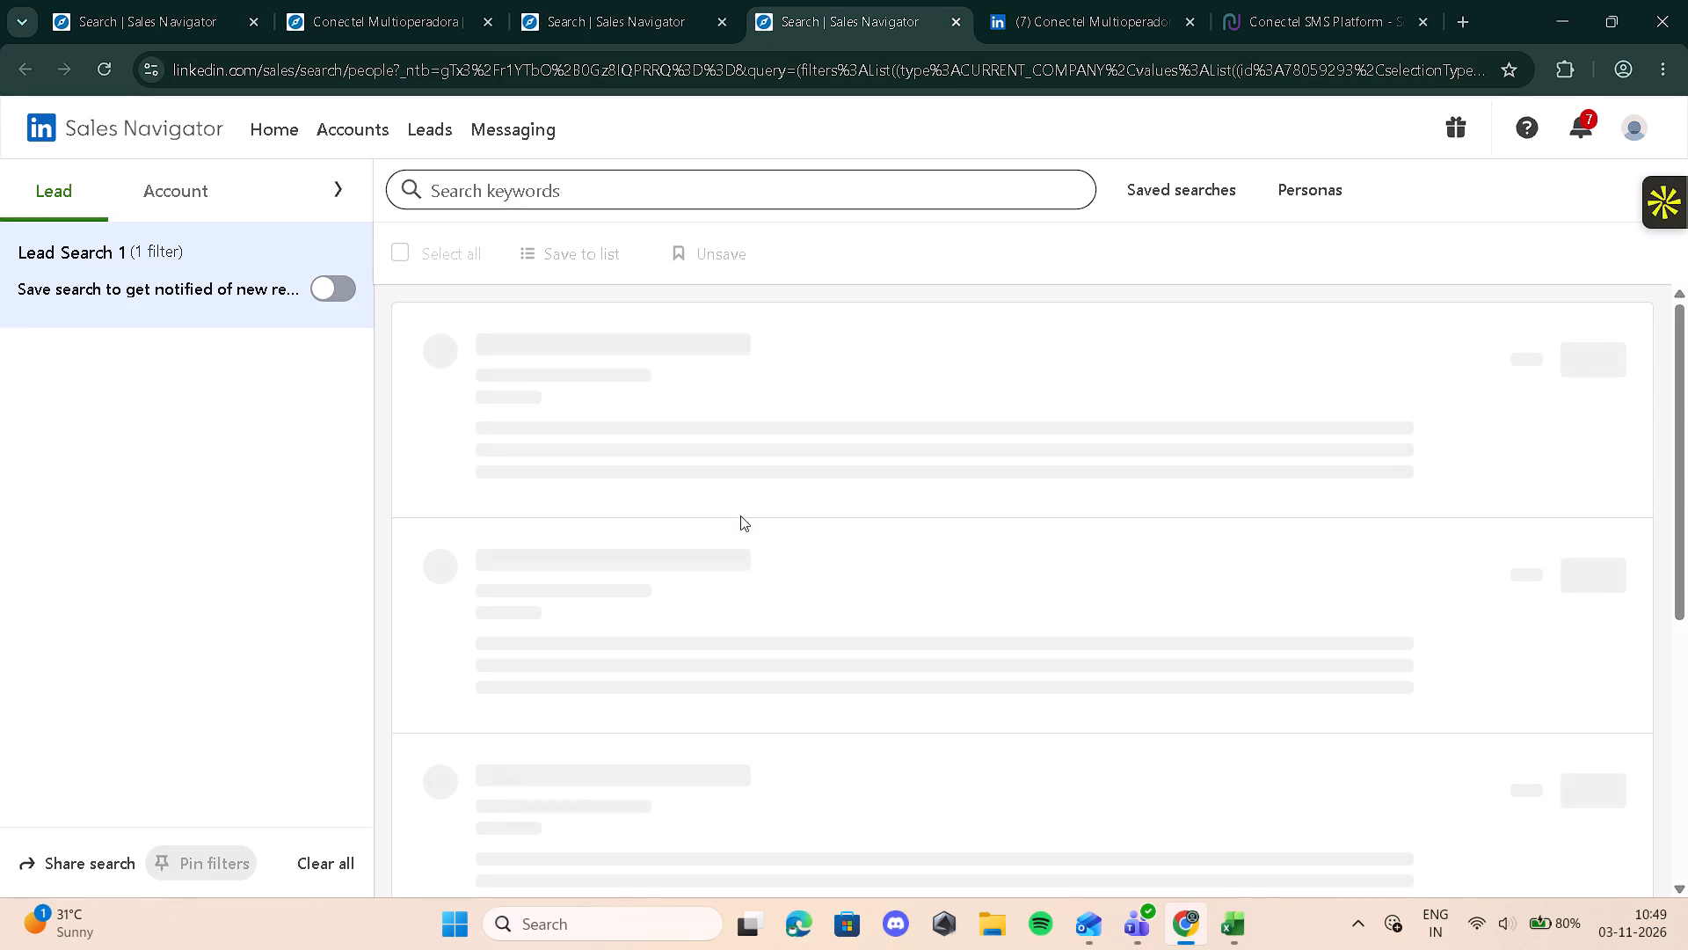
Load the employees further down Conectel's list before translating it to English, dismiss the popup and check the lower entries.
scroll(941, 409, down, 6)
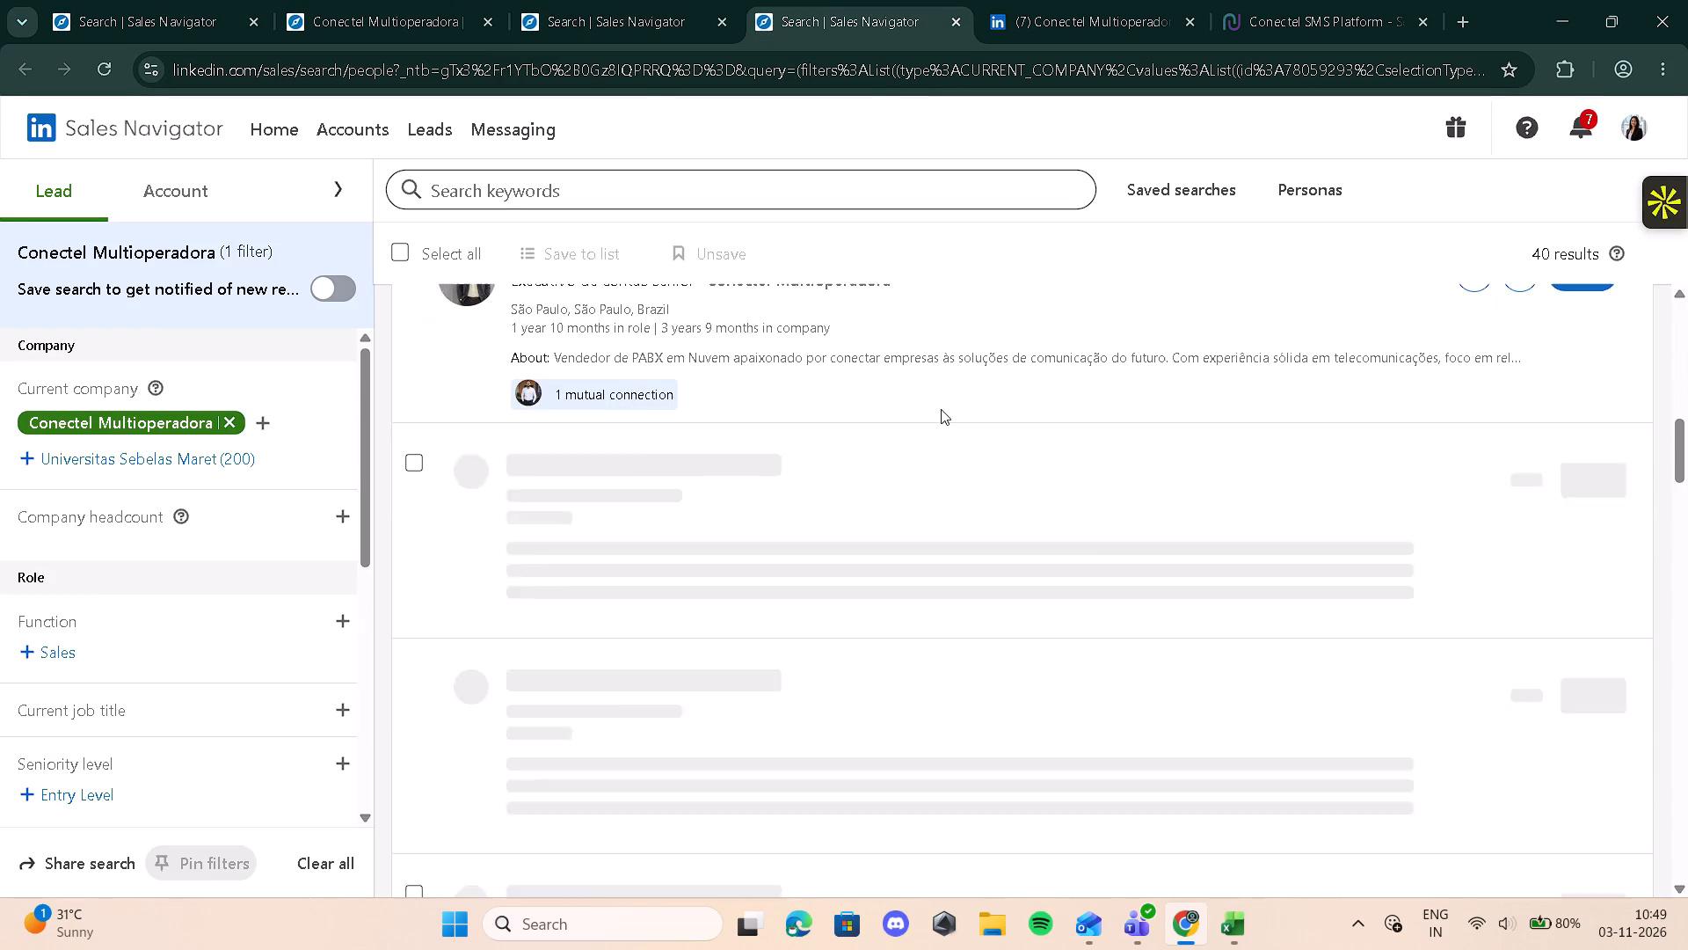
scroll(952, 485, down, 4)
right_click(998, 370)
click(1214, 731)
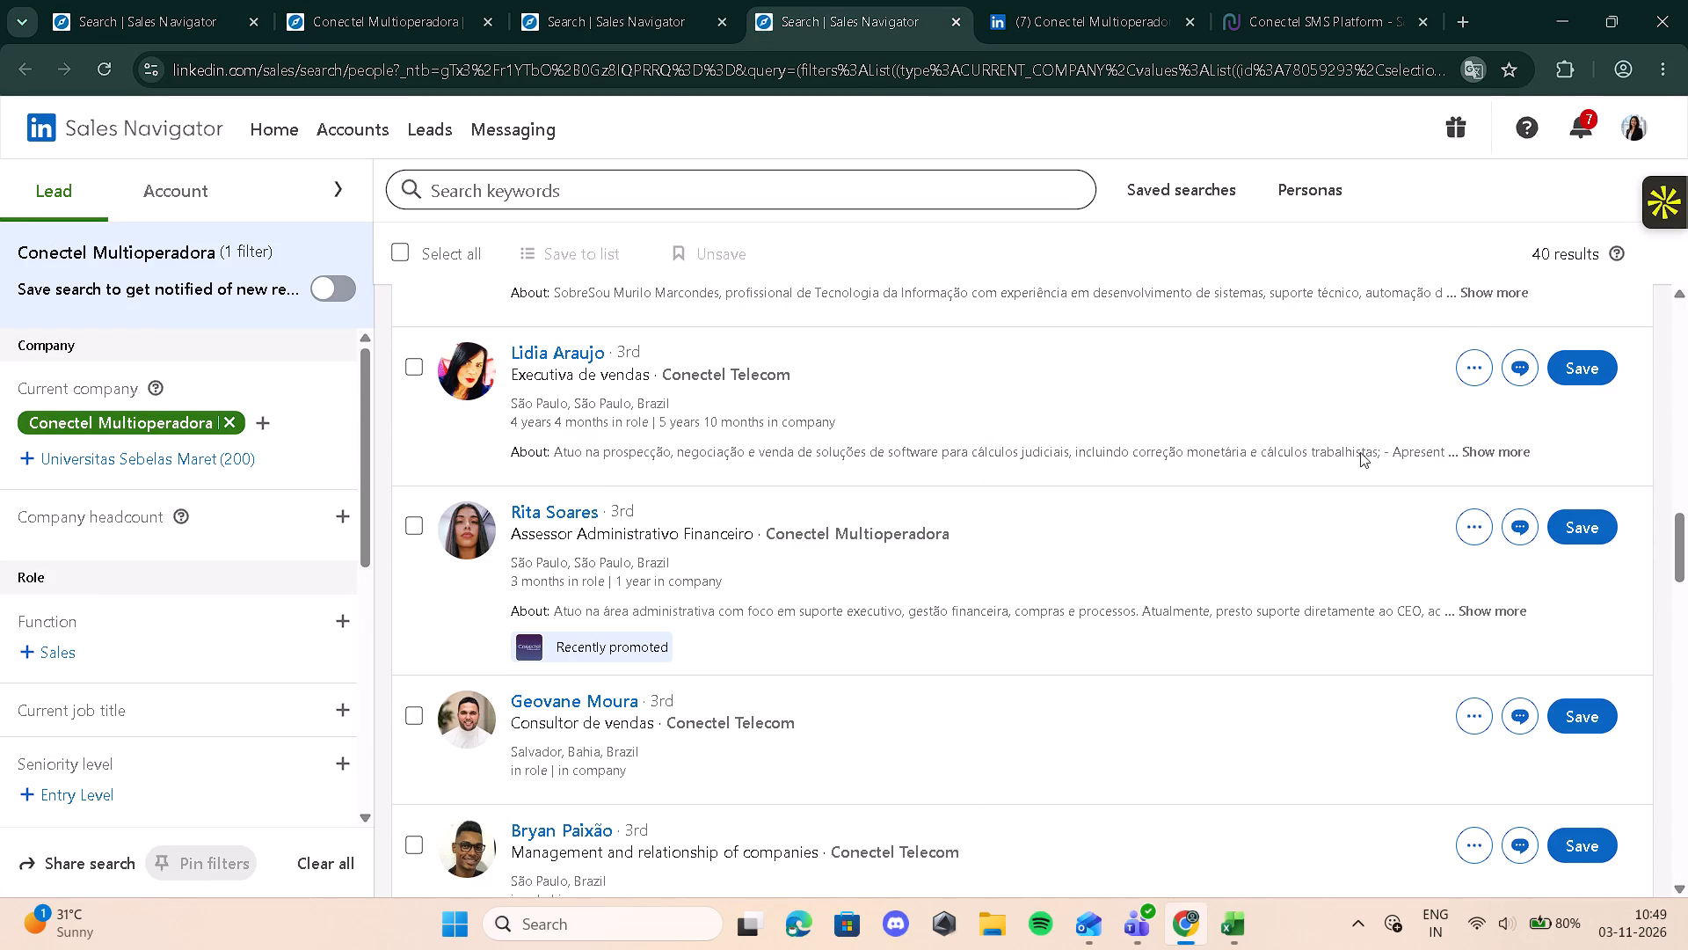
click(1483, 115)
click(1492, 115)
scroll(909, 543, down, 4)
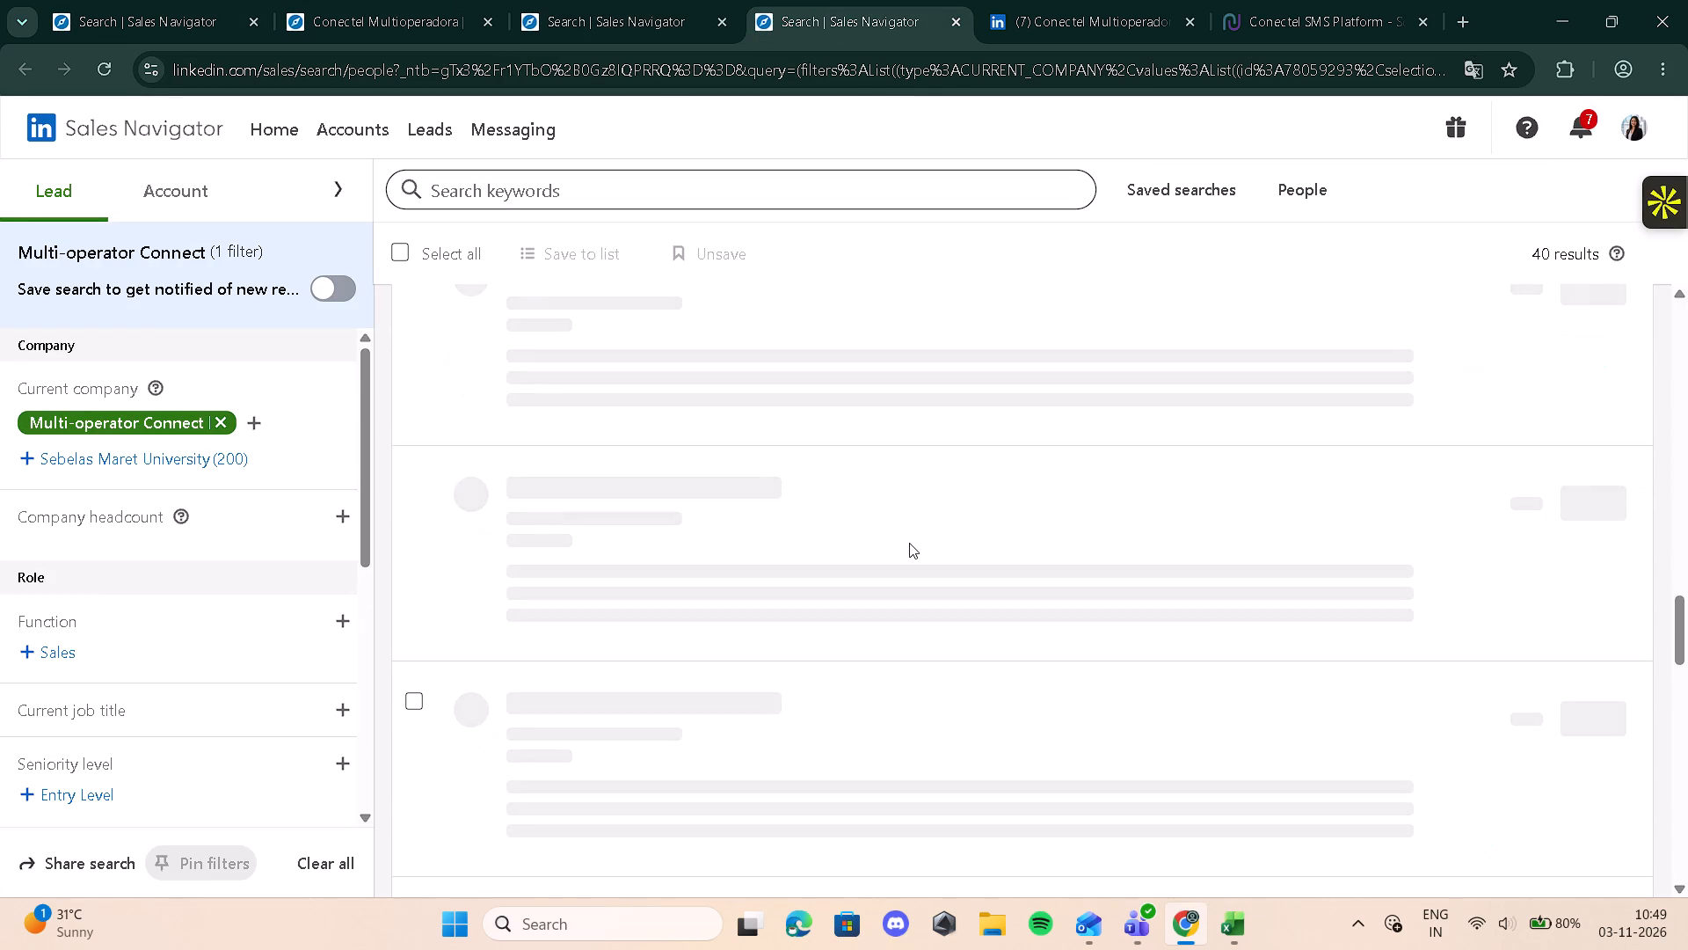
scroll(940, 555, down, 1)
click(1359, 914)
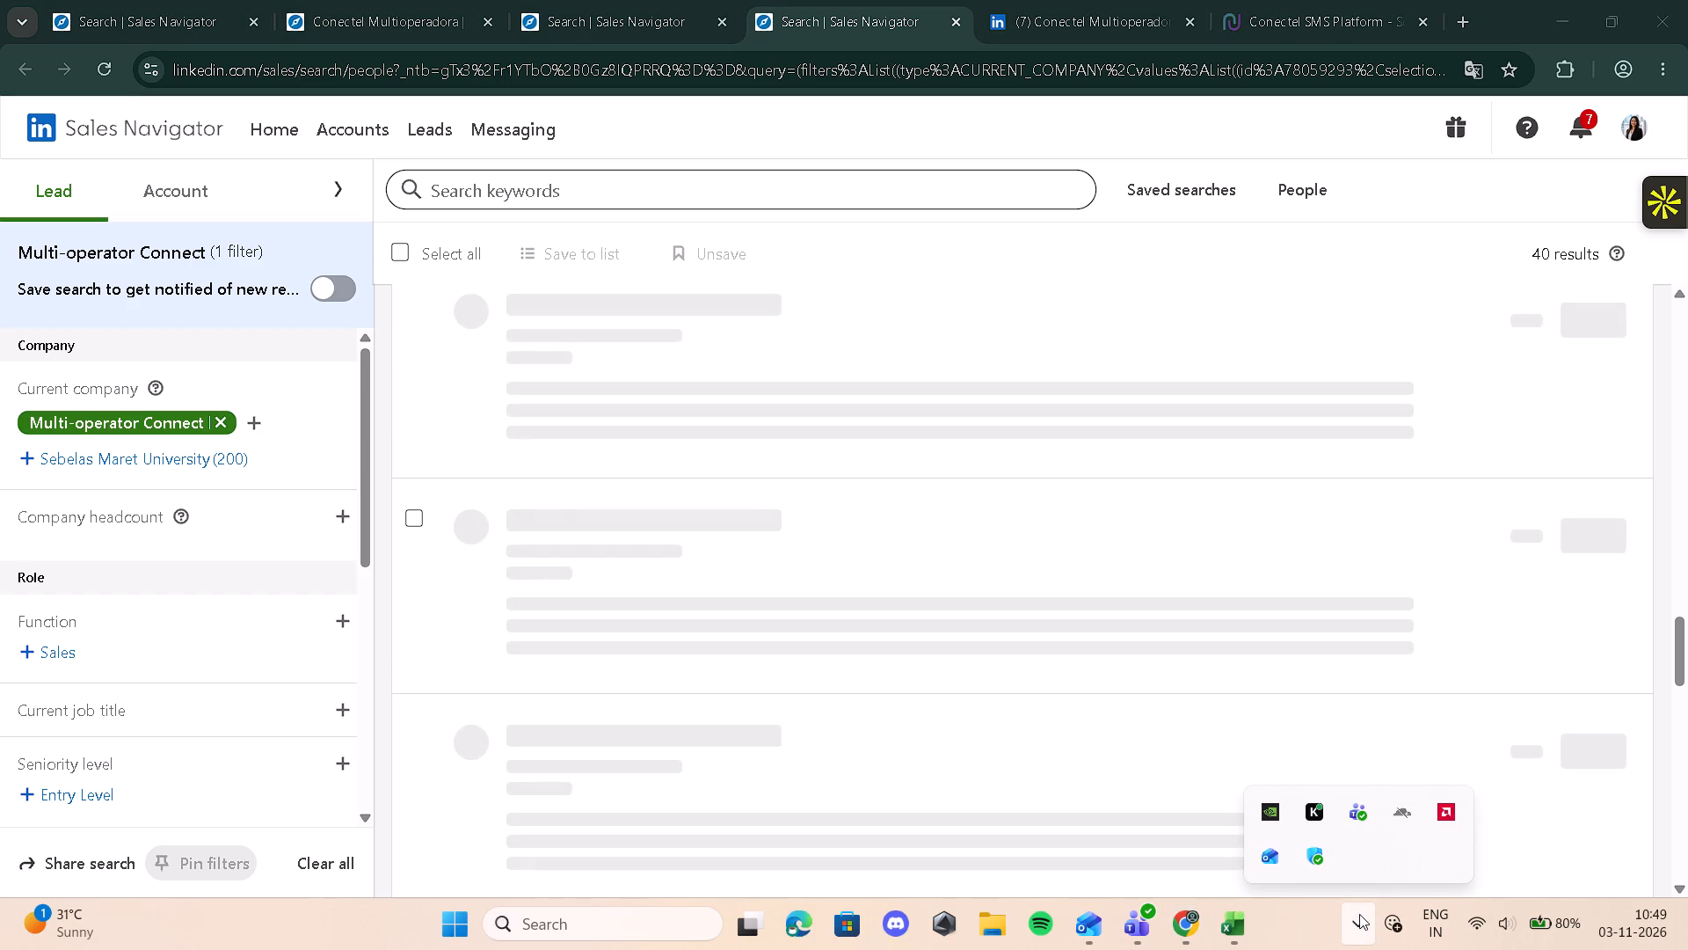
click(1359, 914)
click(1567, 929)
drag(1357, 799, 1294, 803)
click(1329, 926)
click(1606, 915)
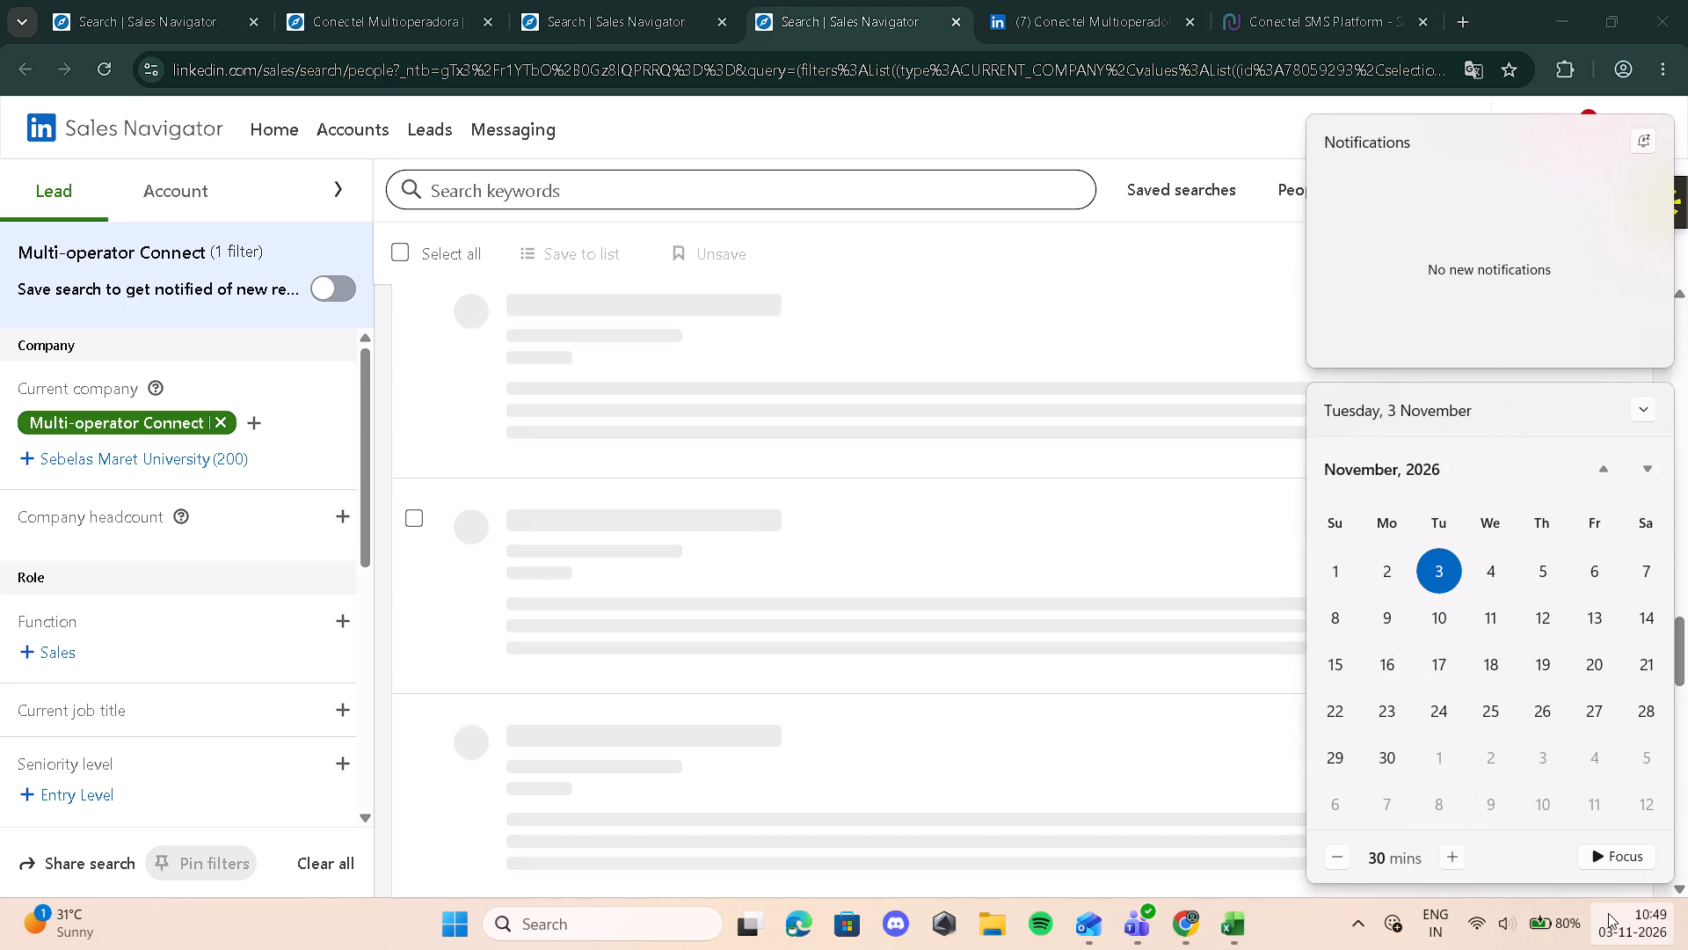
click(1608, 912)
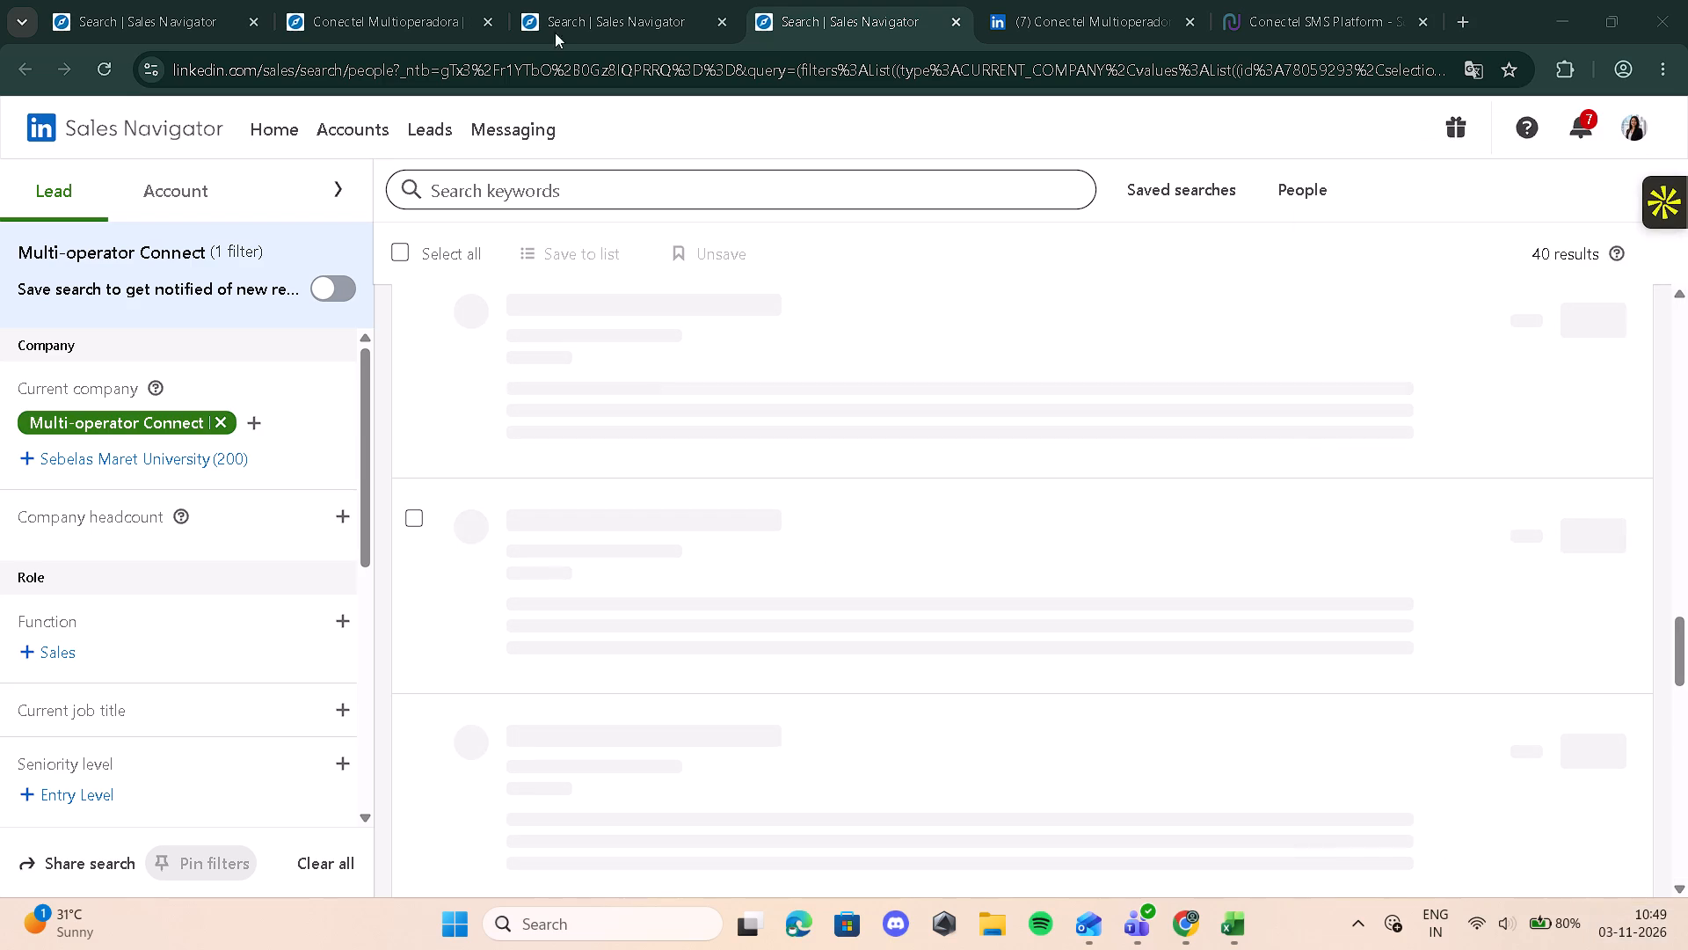
Reload Conectel's employee list, translate it to English, dismiss the translation popup and try to view the employees further down.
click(600, 0)
drag(936, 0, 923, 0)
click(101, 70)
click(165, 26)
click(320, 0)
click(662, 0)
click(844, 0)
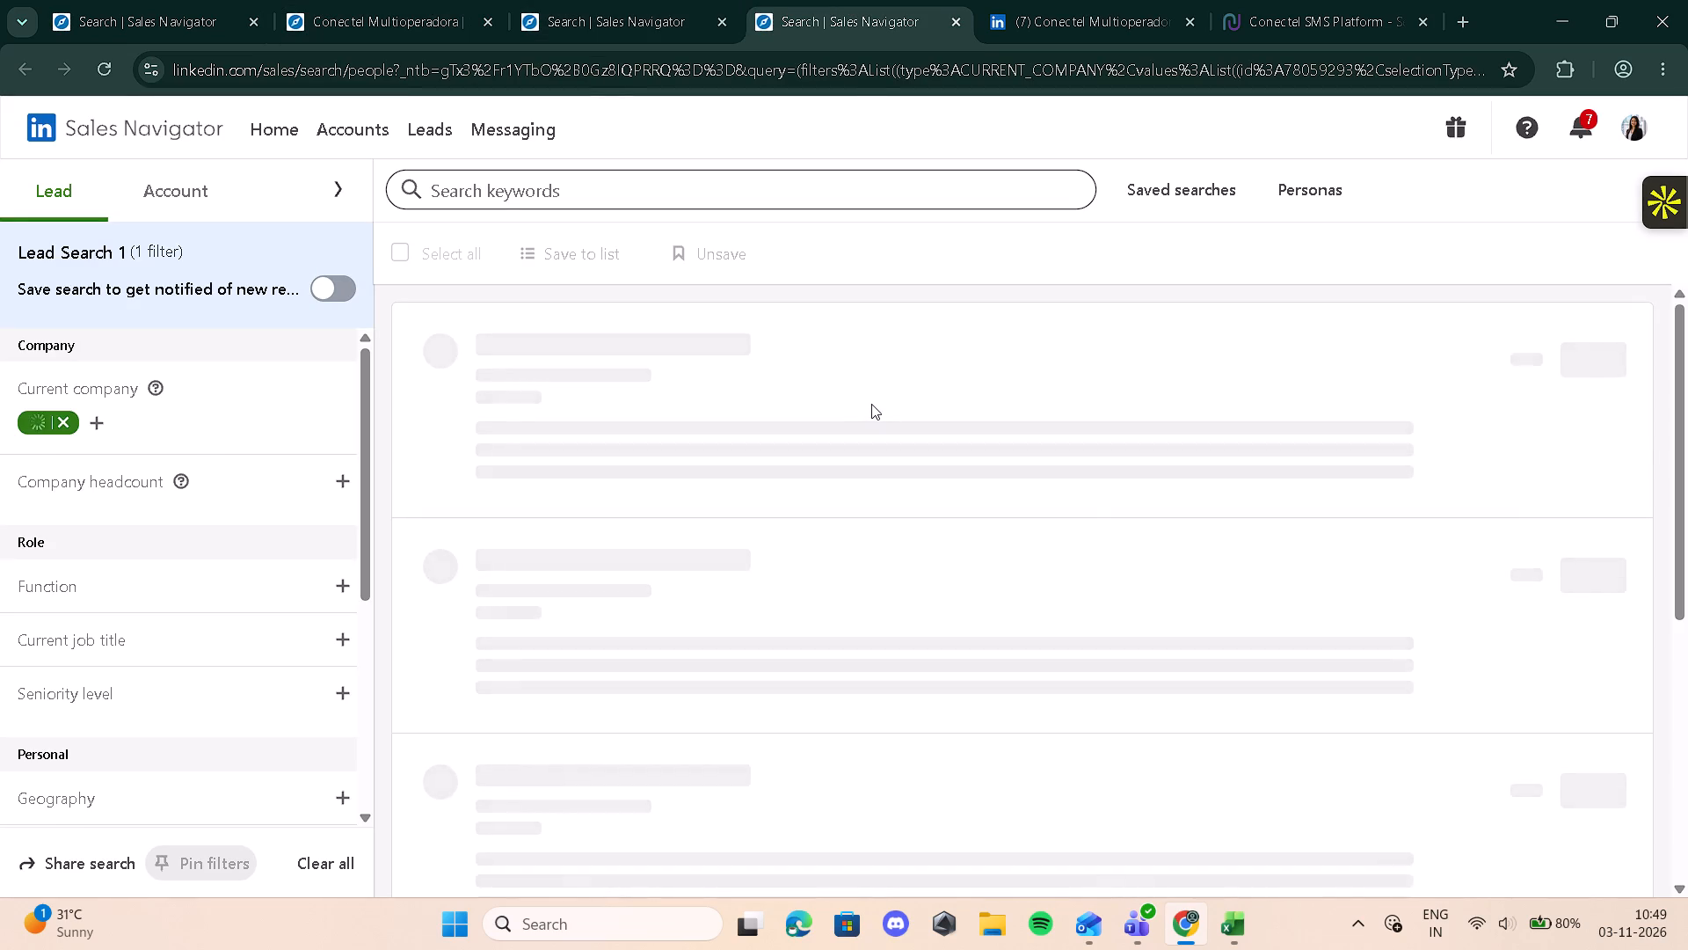
right_click(964, 452)
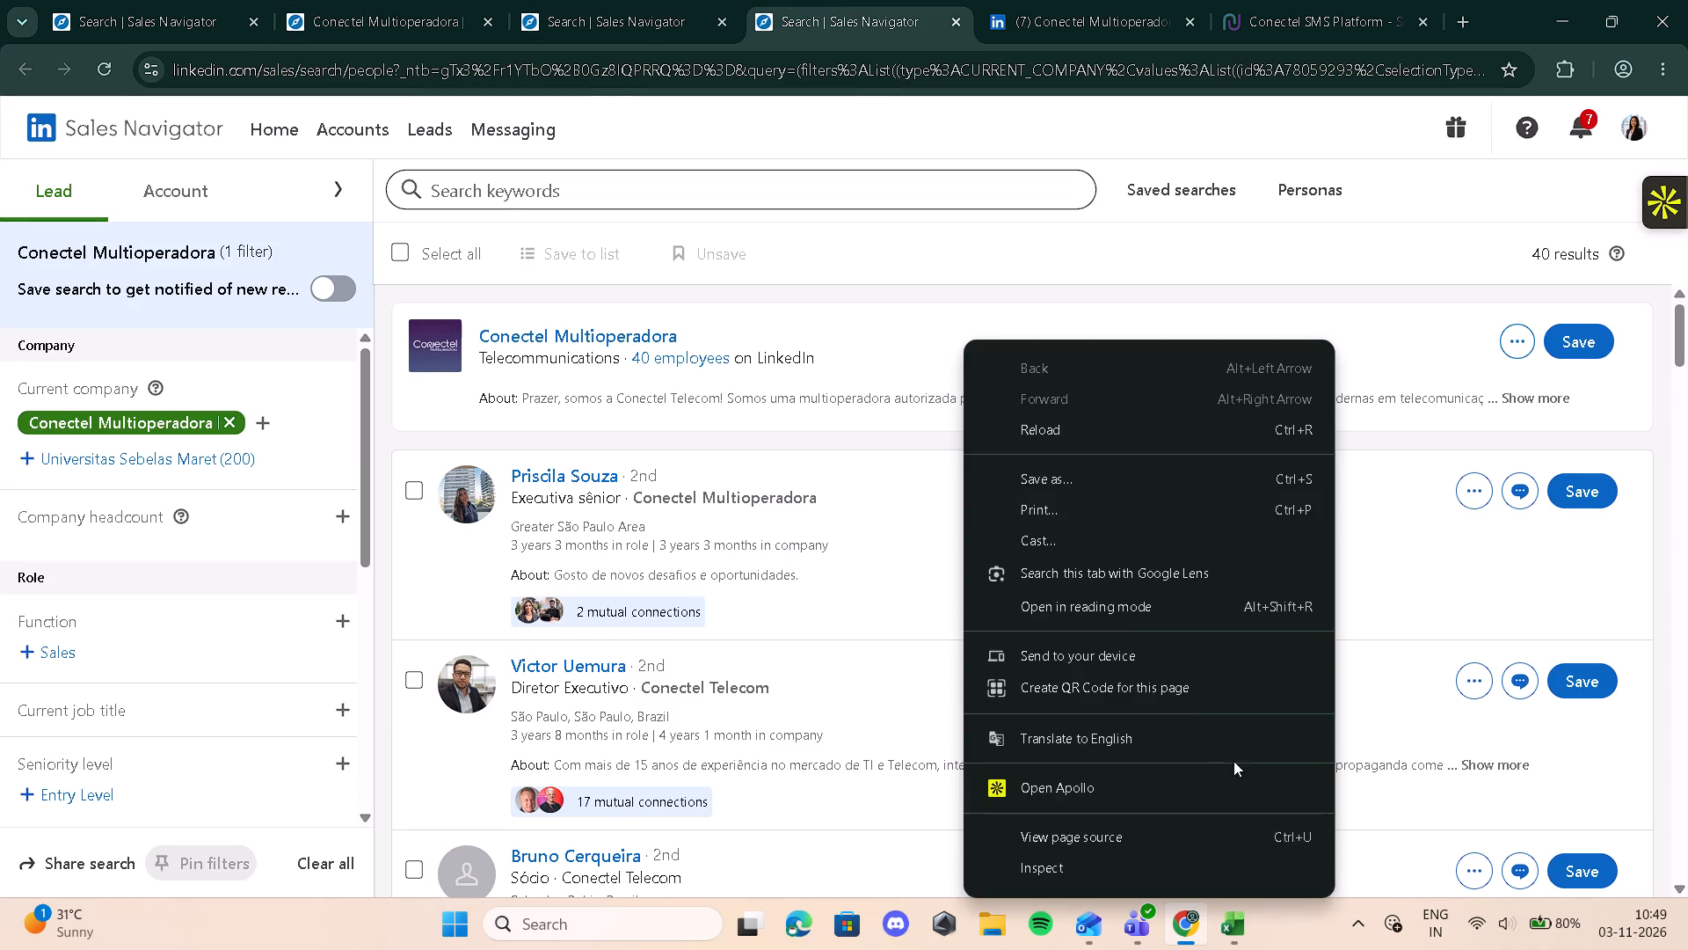
click(1232, 737)
click(1487, 109)
scroll(928, 559, down, 4)
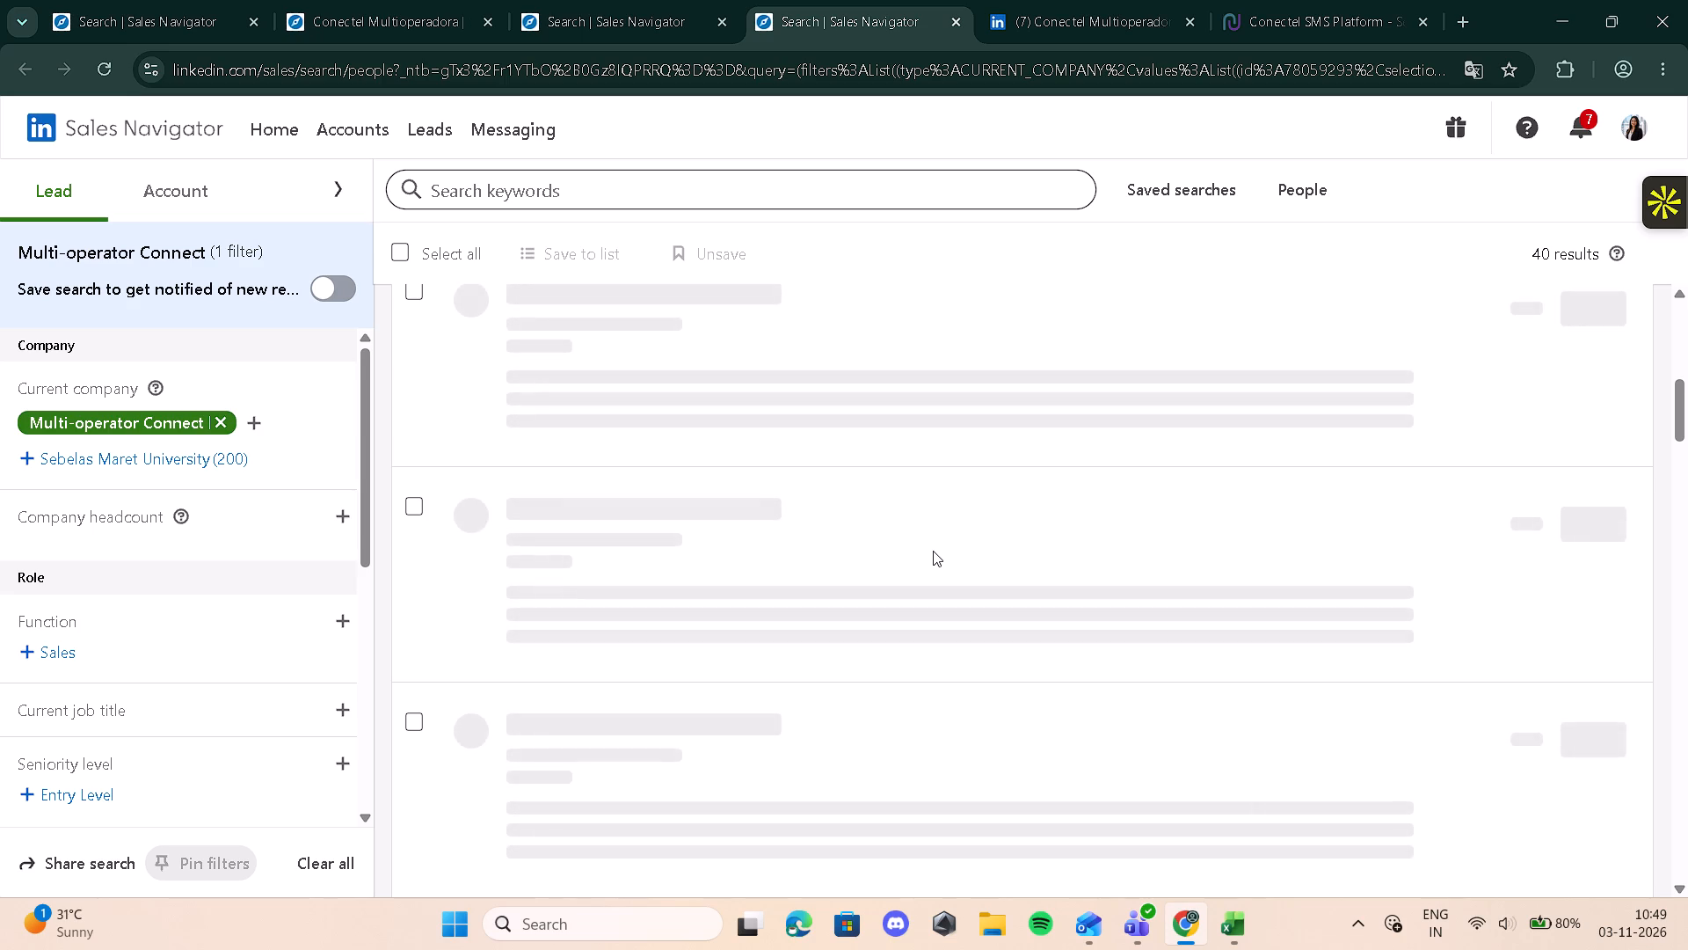
scroll(933, 551, down, 4)
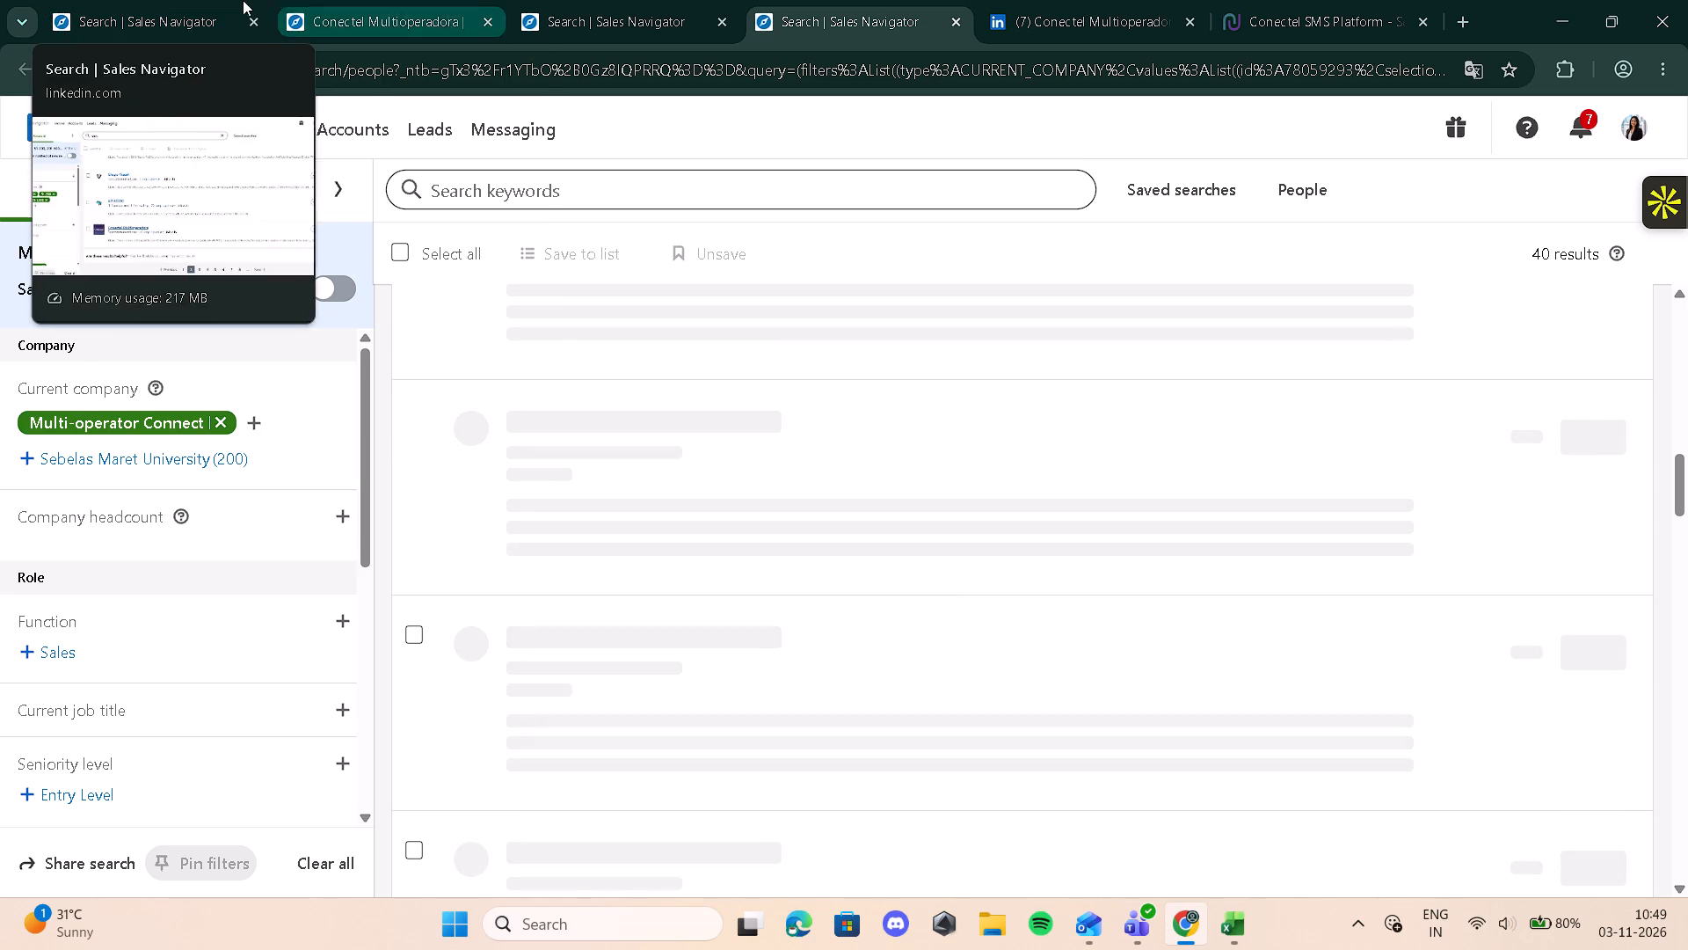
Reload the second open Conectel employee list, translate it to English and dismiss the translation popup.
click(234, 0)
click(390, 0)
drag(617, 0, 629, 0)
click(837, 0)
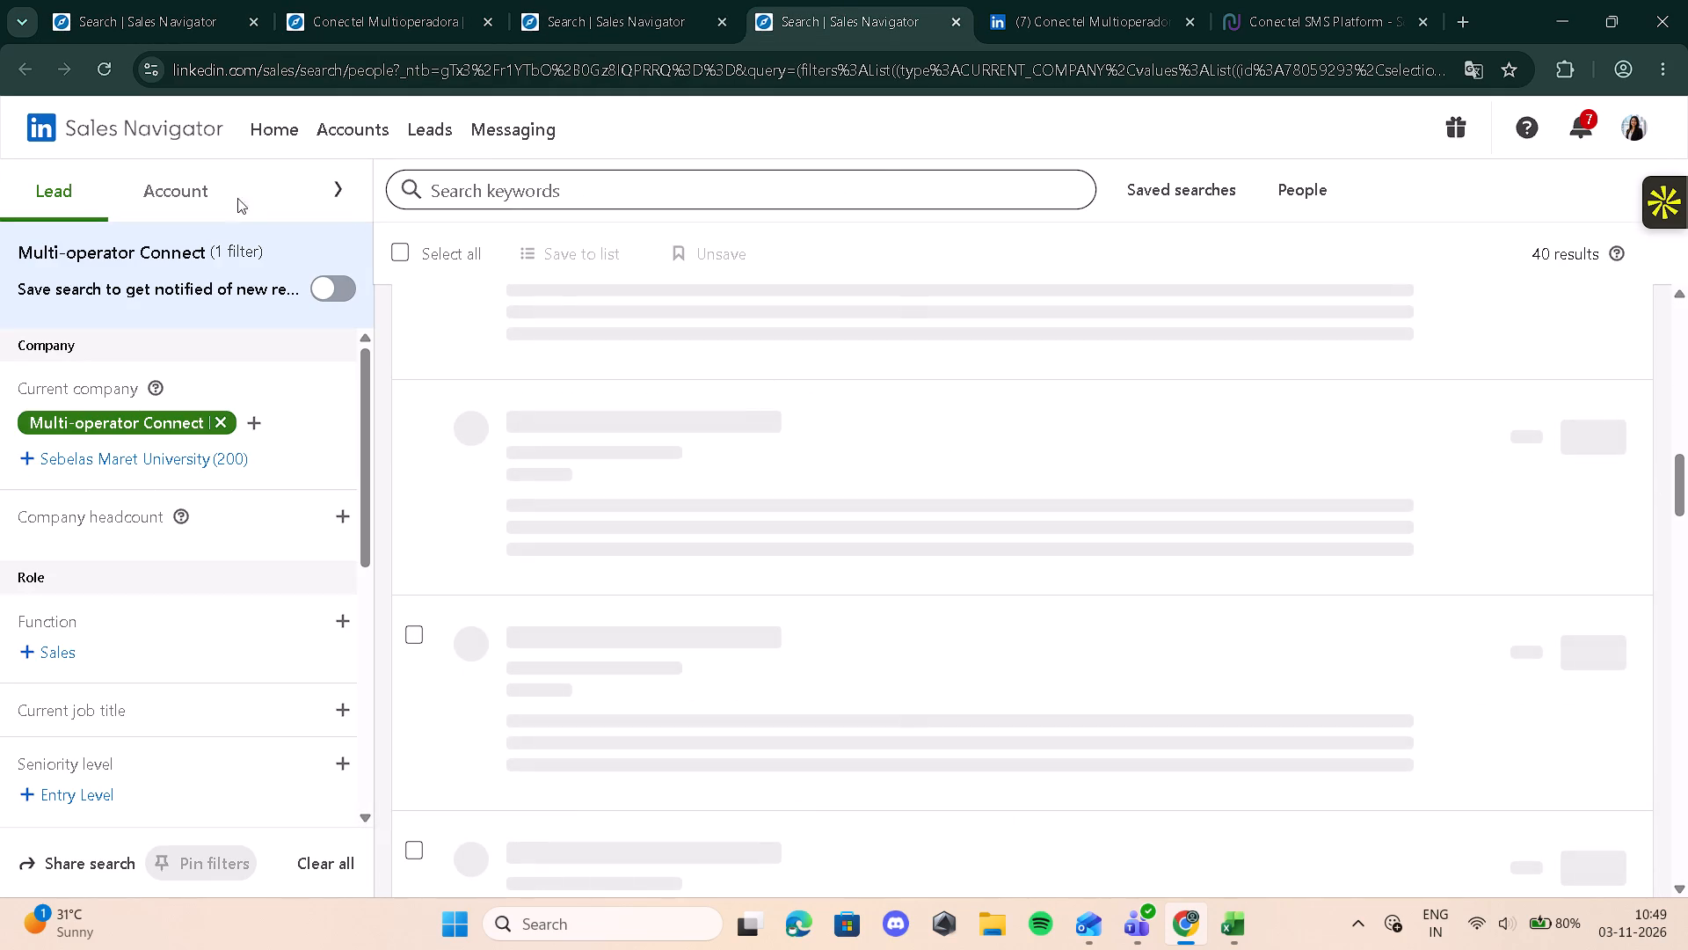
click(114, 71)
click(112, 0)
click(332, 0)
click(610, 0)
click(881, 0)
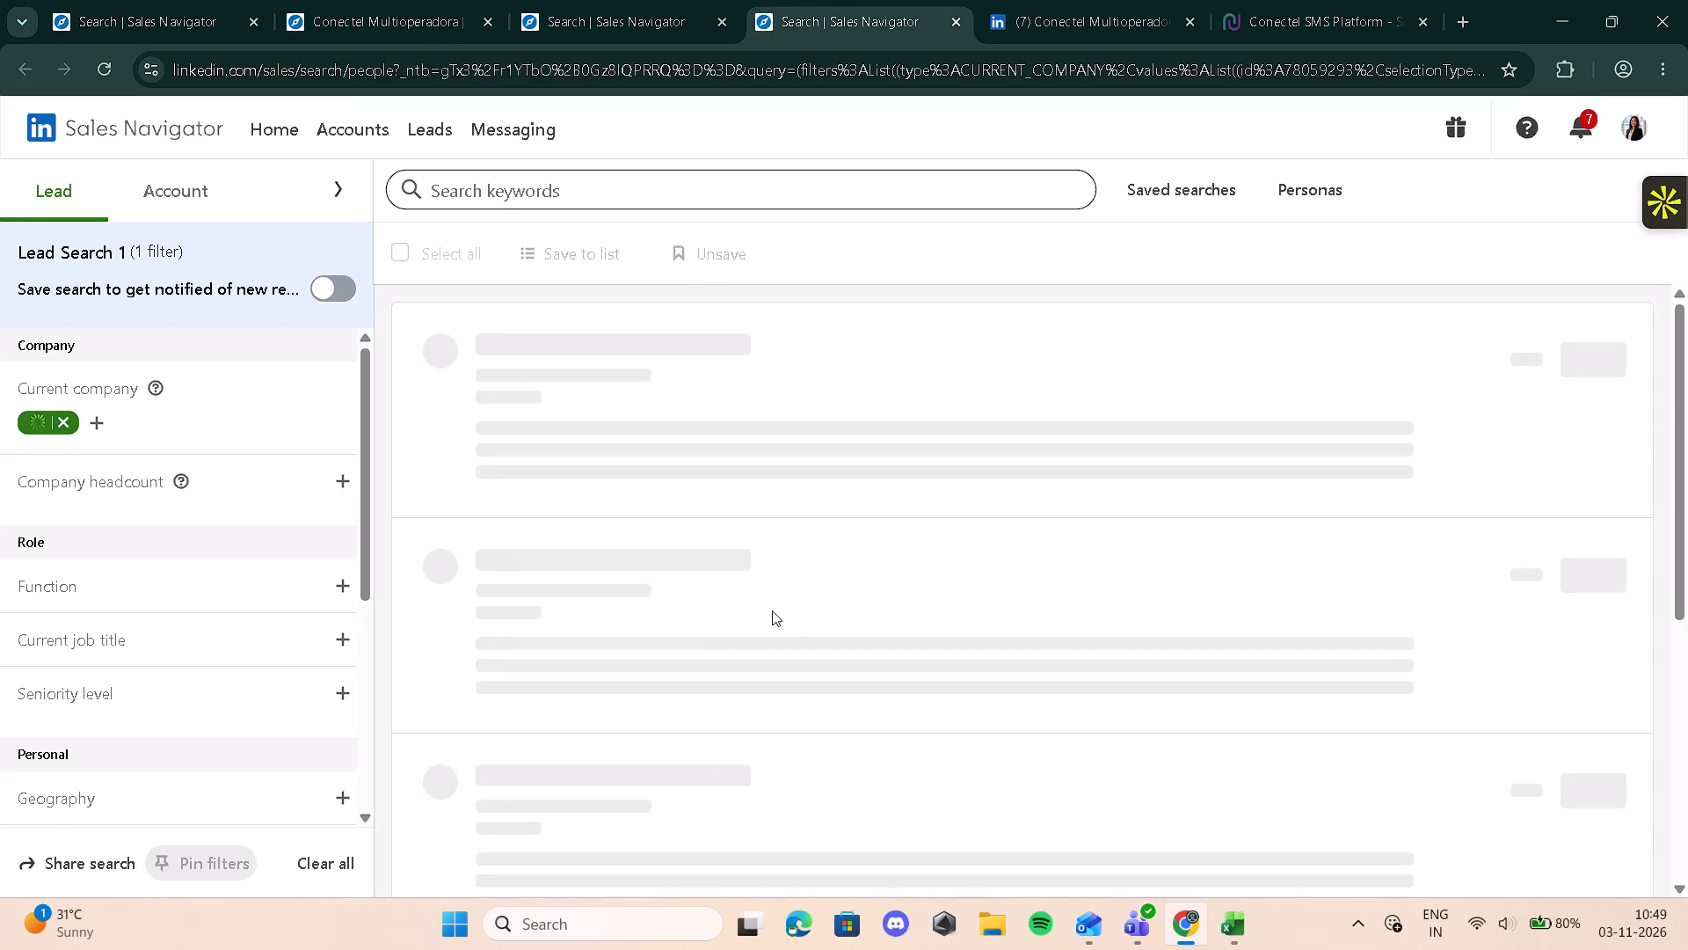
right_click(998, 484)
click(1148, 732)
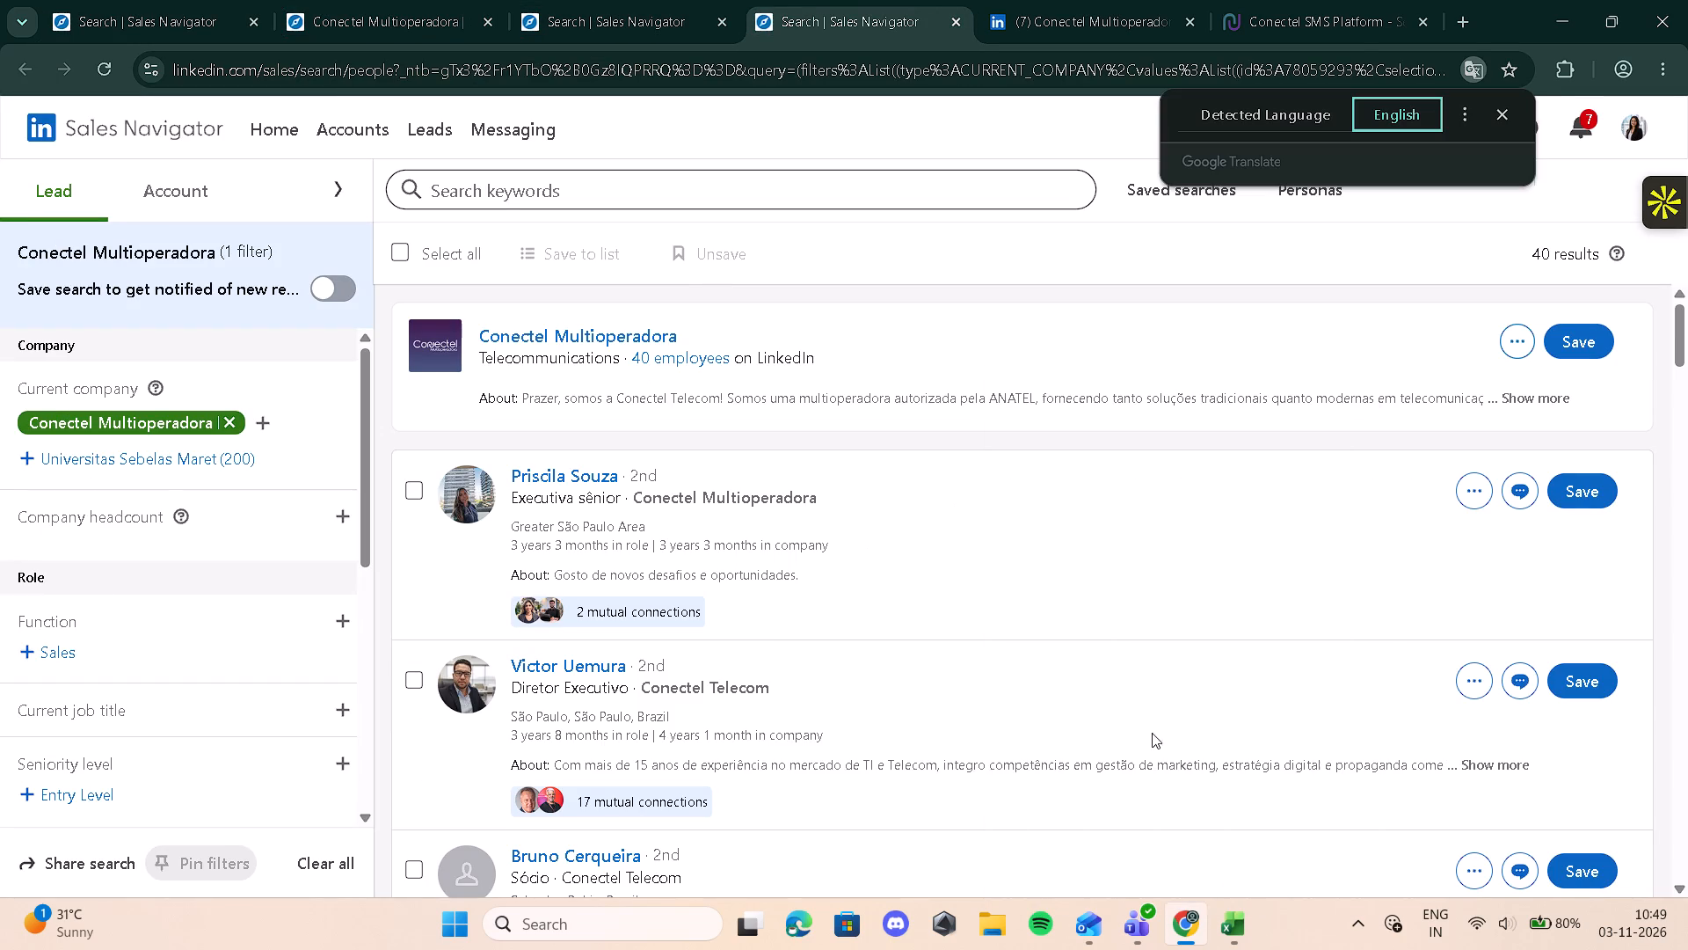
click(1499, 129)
Look through the open account results, Conectel pages and the company's LinkedIn overview.
click(141, 0)
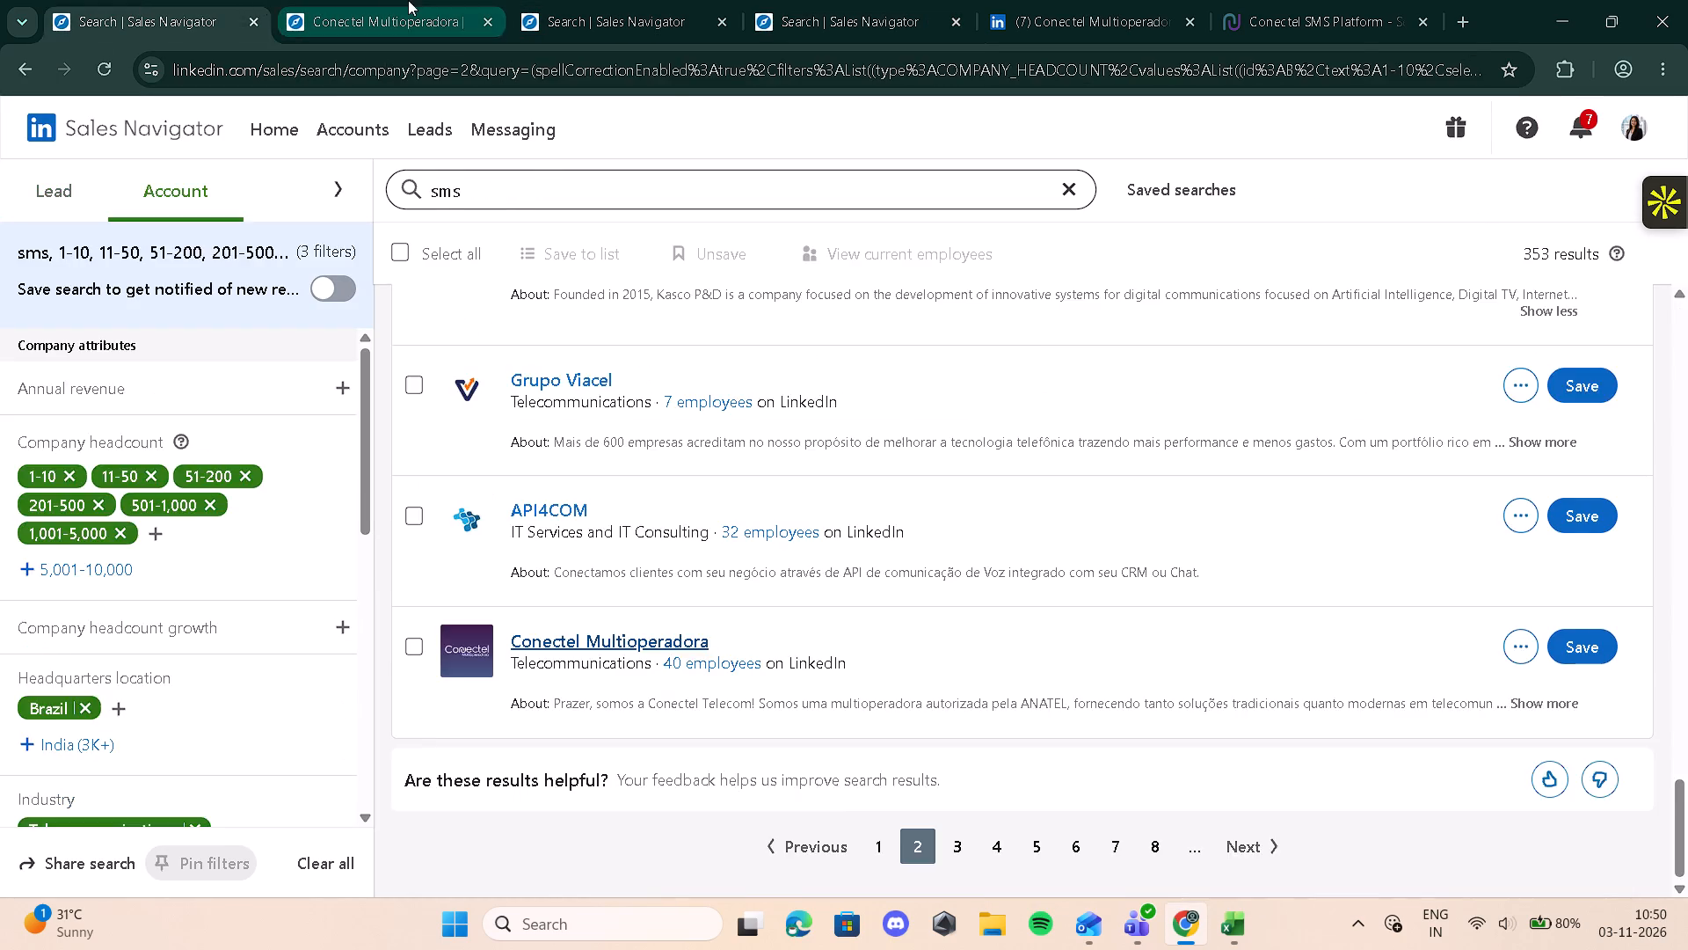
click(408, 0)
click(645, 0)
click(879, 0)
click(1066, 0)
scroll(760, 534, up, 7)
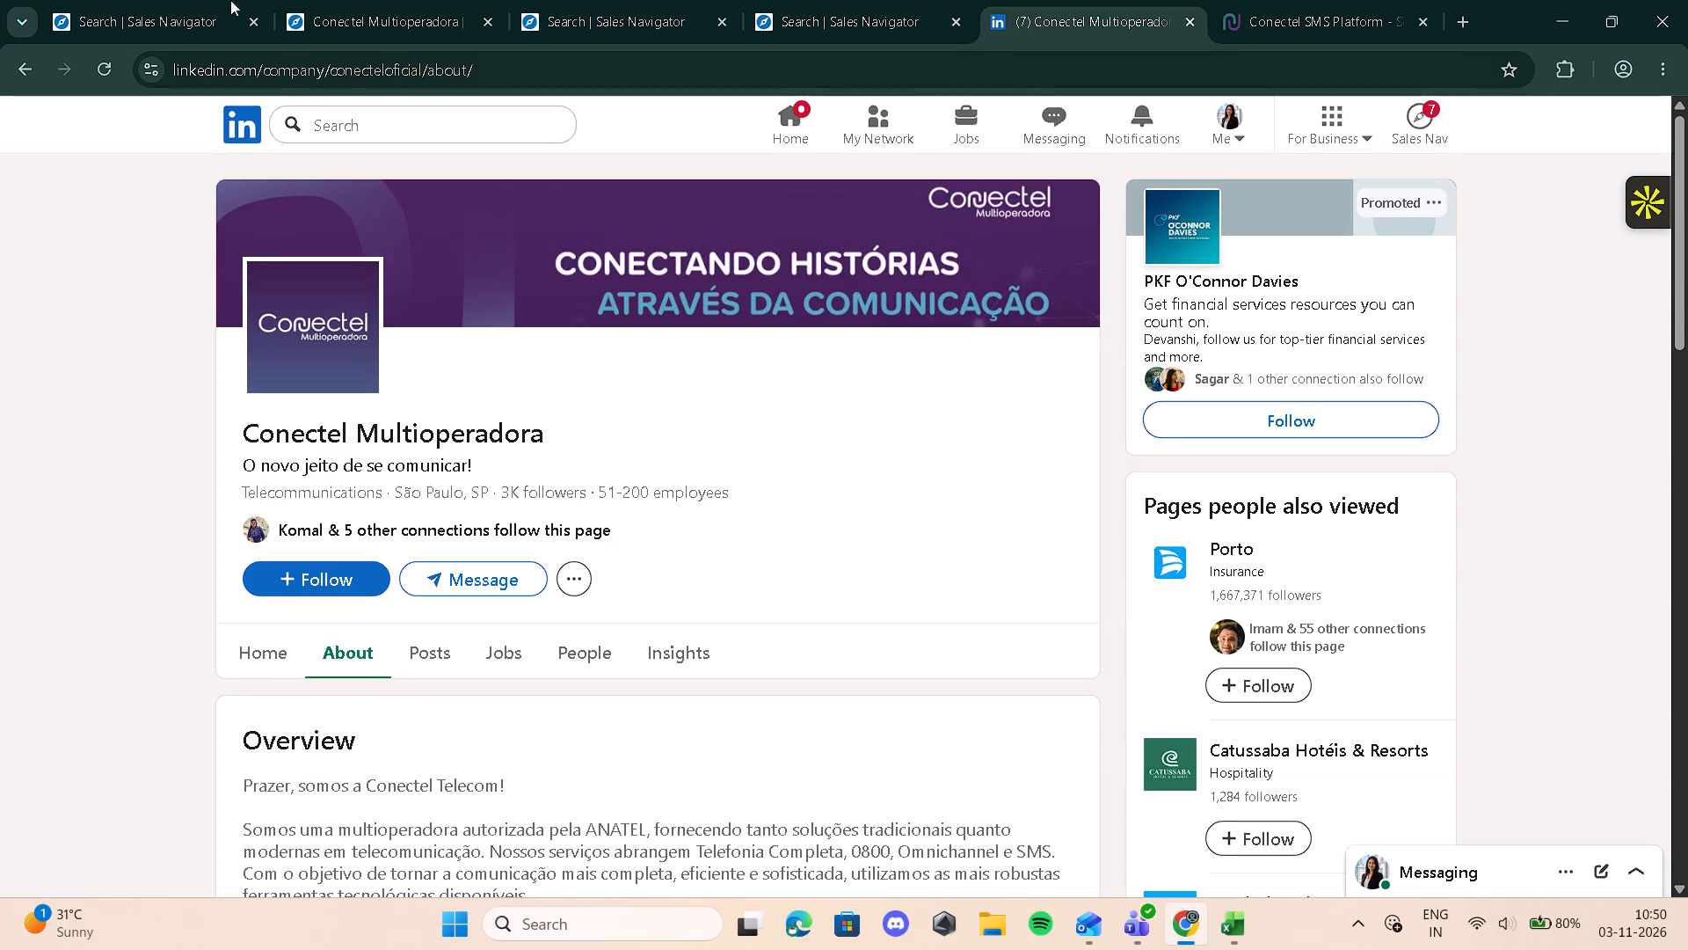
click(171, 0)
click(395, 0)
click(624, 0)
click(802, 0)
click(1099, 0)
scroll(757, 534, down, 3)
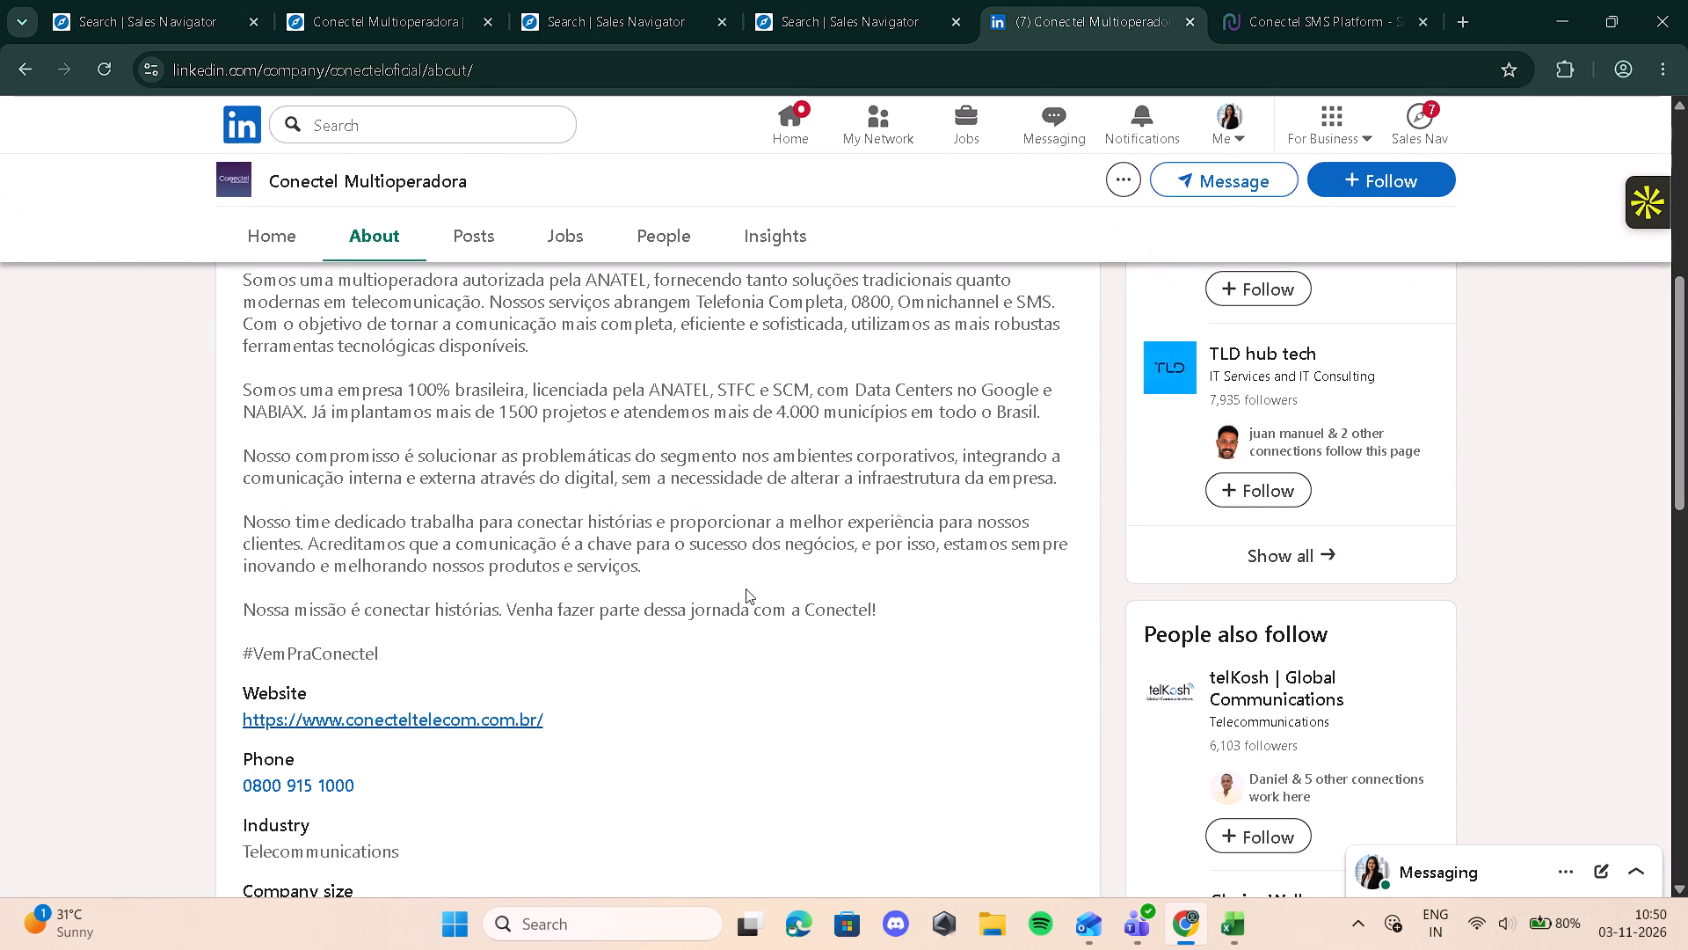
scroll(740, 579, up, 5)
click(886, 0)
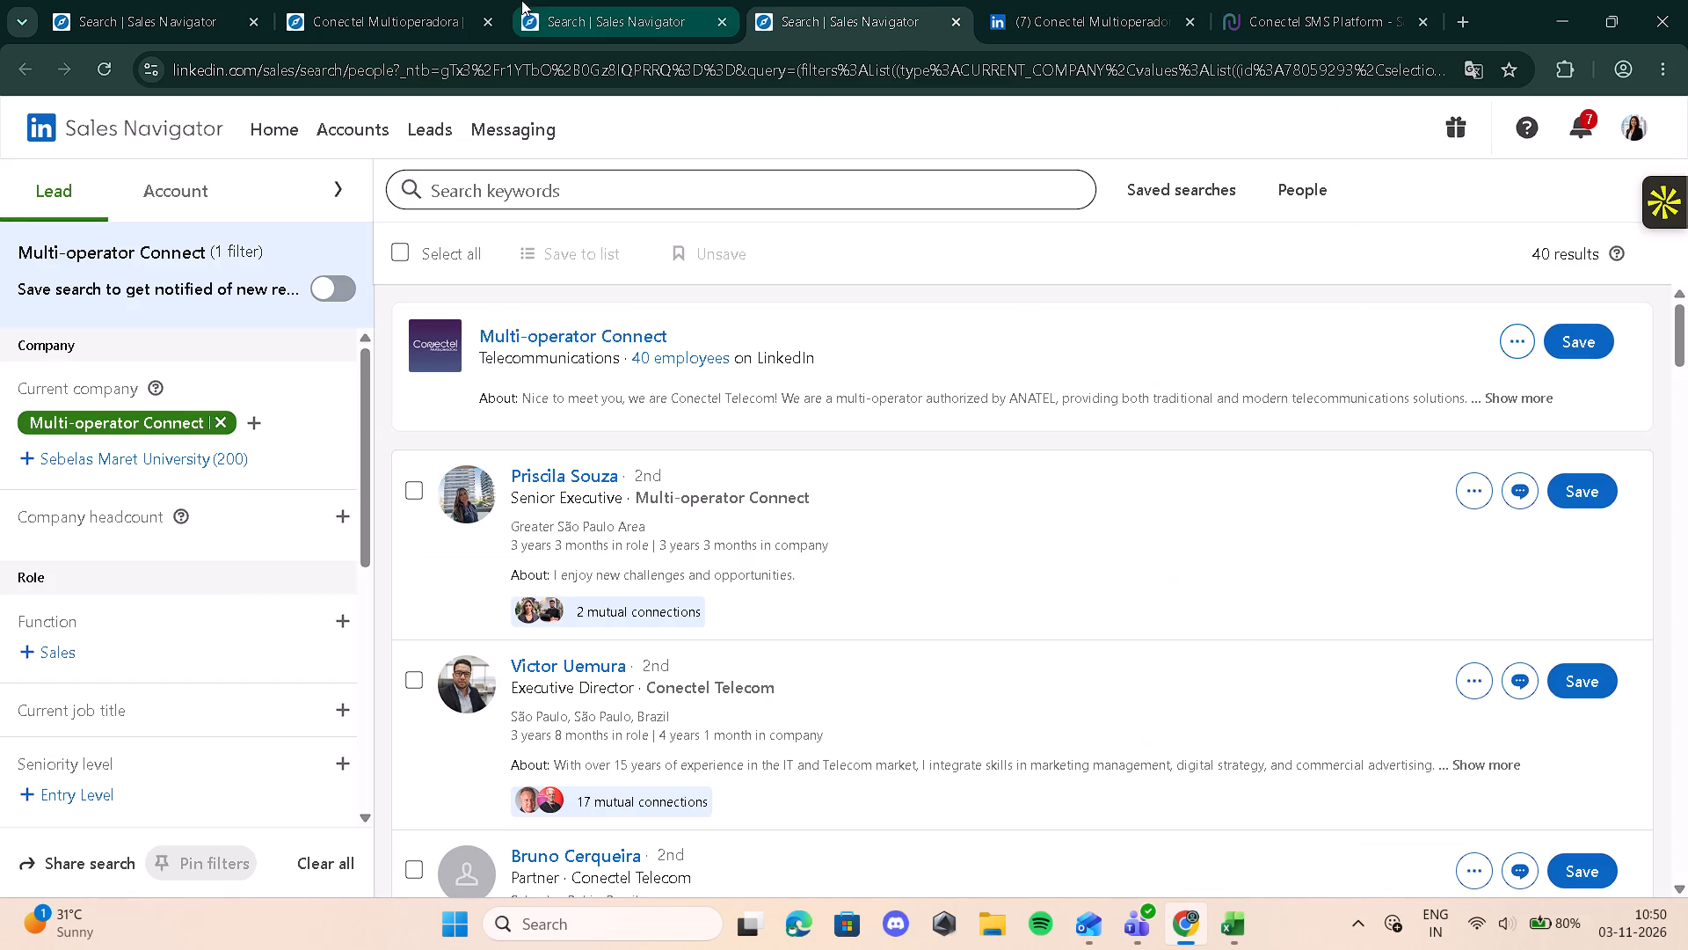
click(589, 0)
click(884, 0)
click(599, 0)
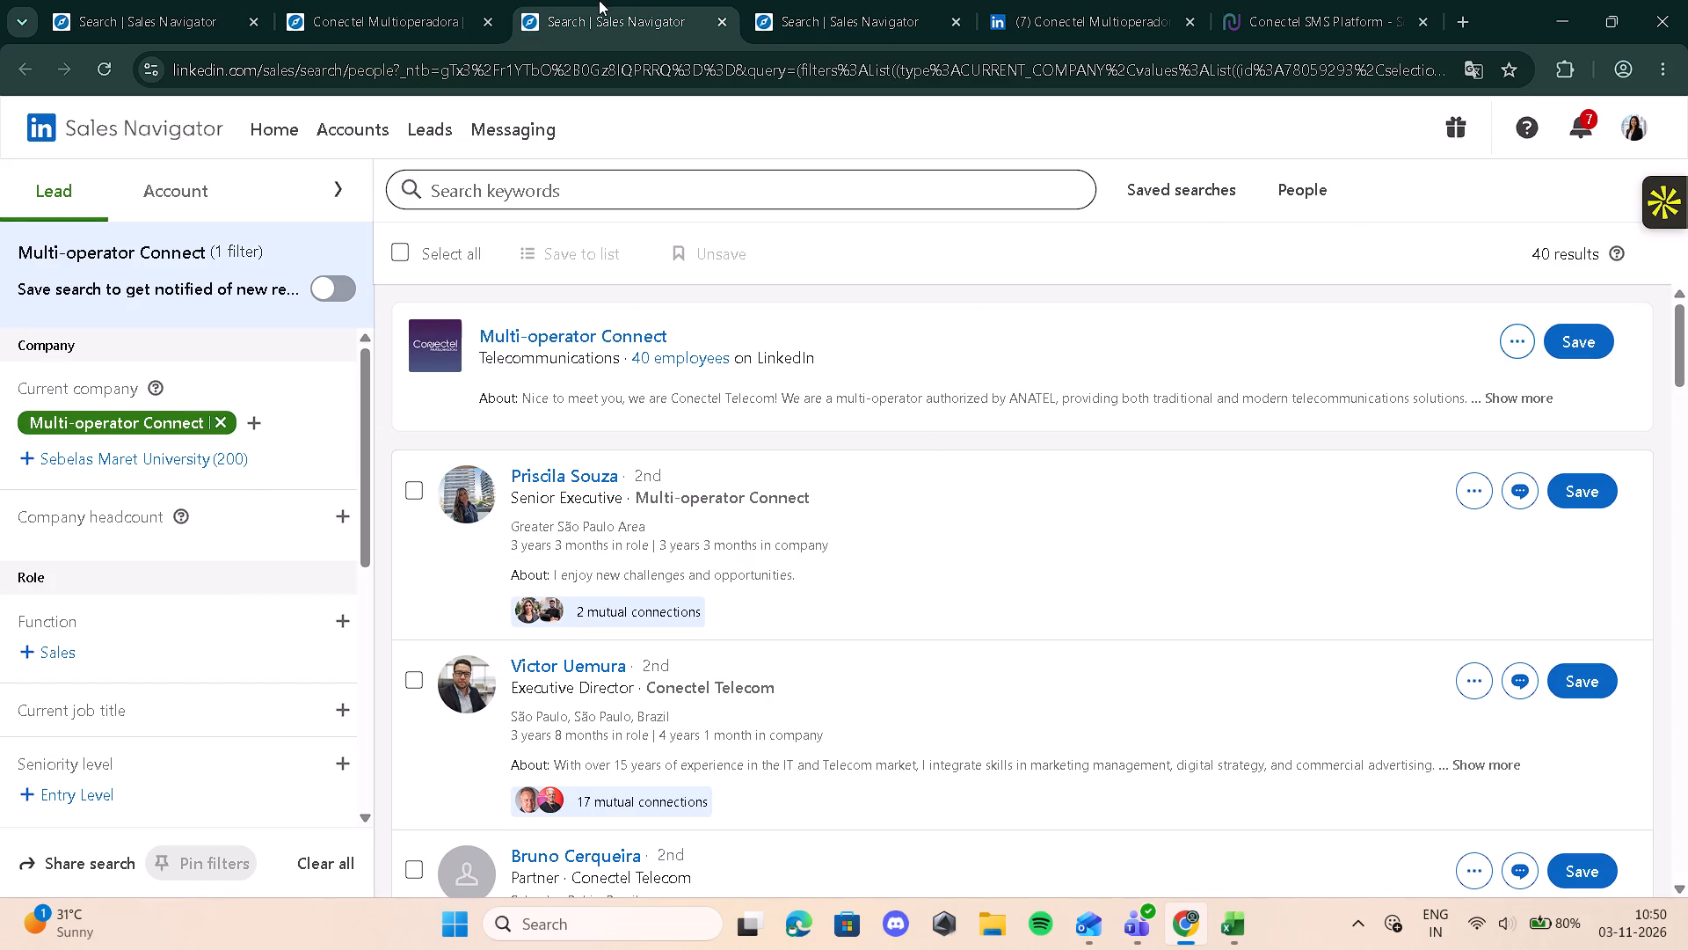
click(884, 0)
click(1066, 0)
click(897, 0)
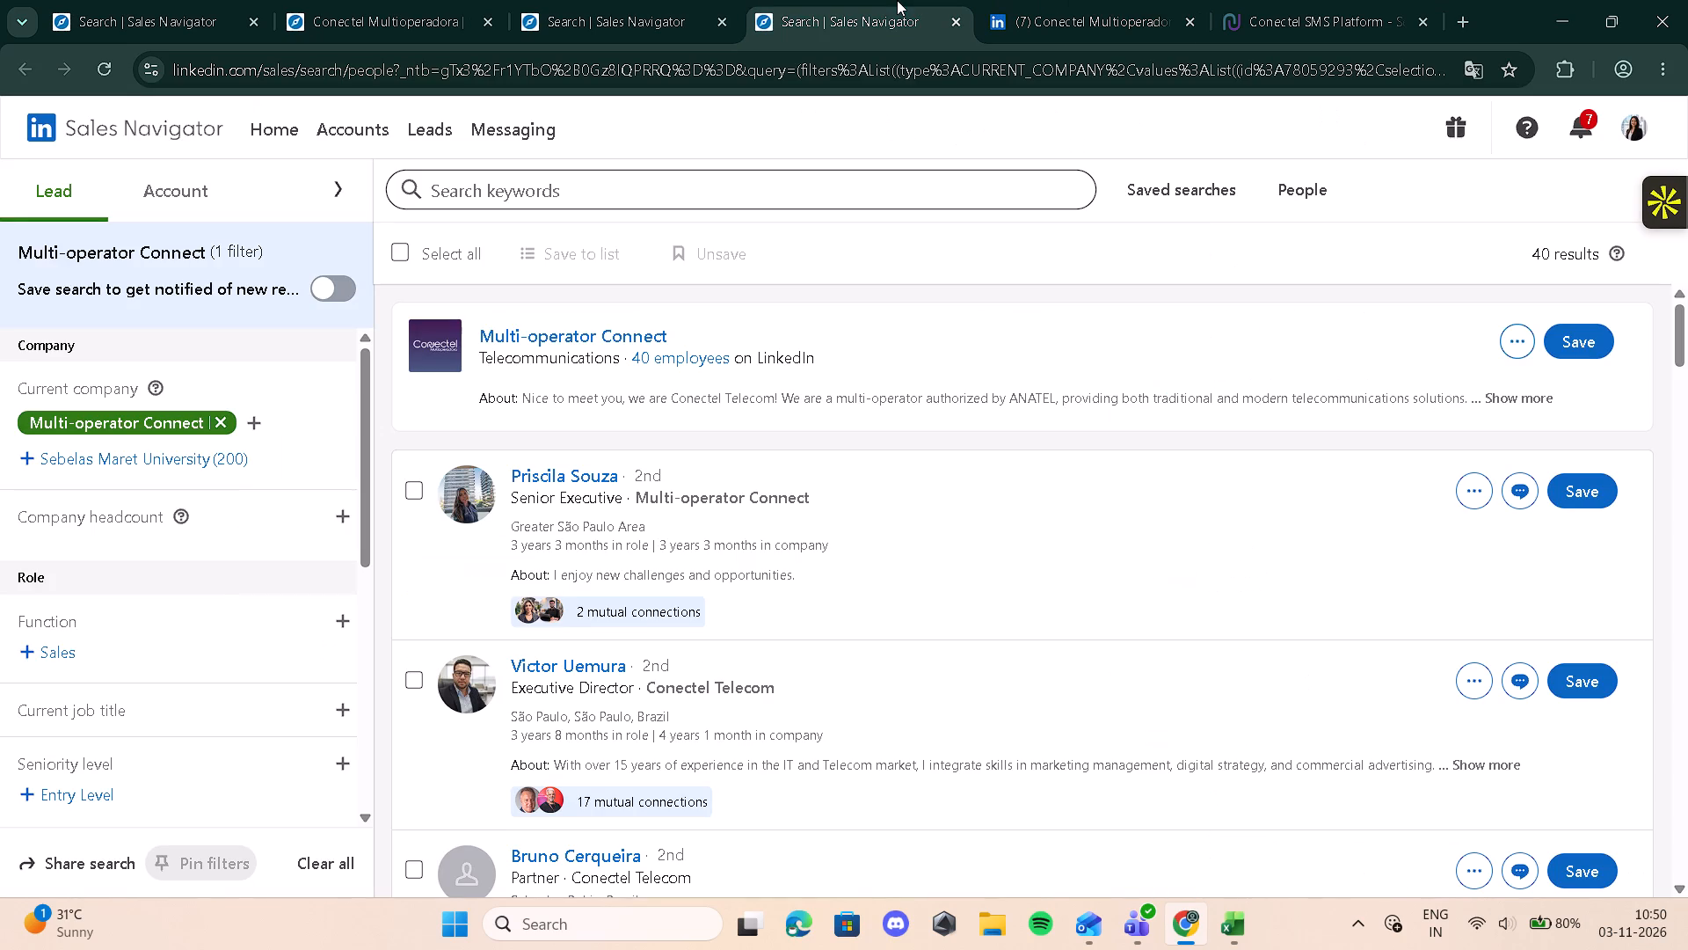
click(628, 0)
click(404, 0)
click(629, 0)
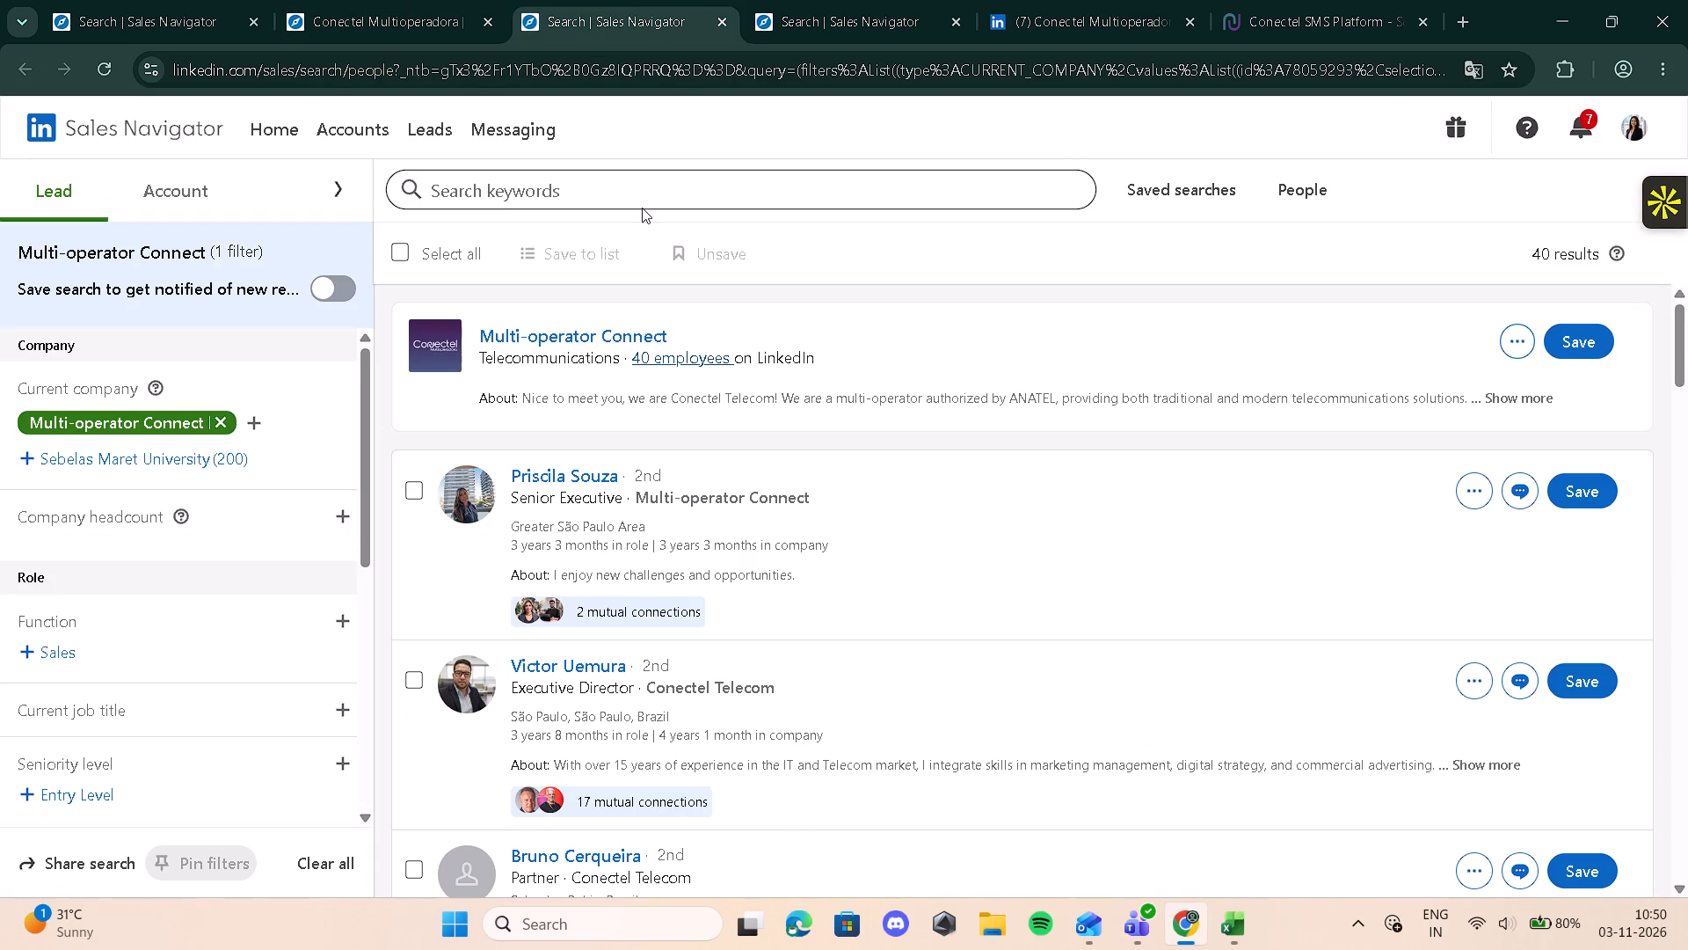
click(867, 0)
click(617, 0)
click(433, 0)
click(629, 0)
Try to view the employees at the bottom of the second translated Conectel list.
click(882, 0)
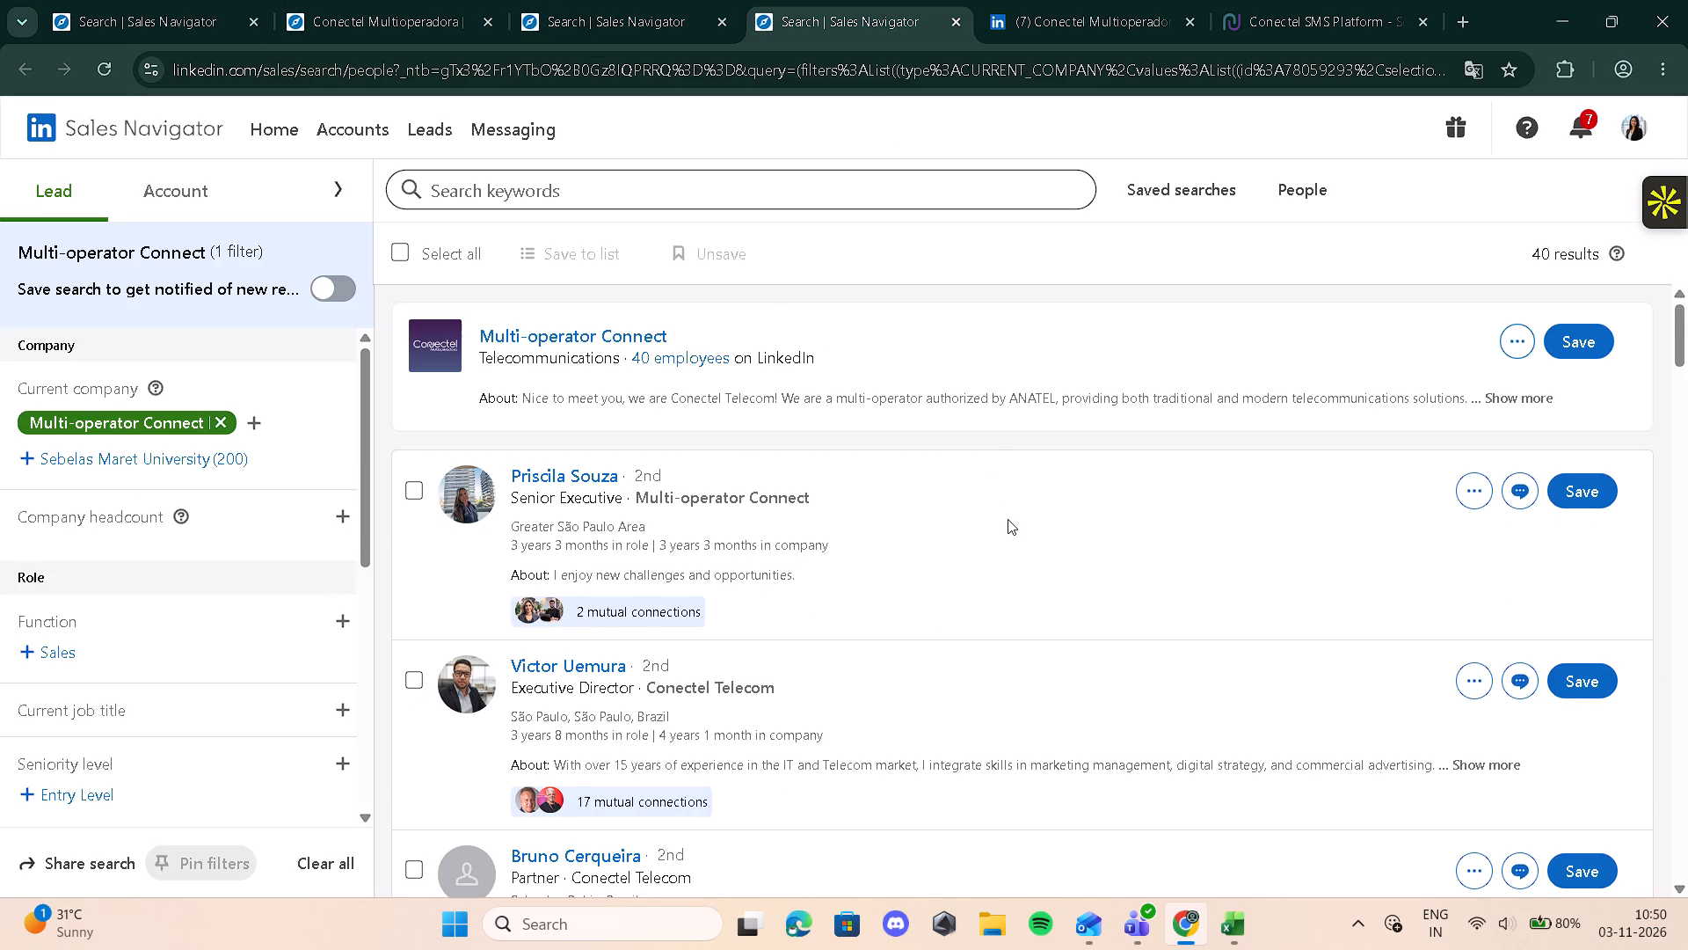
scroll(1008, 518, down, 20)
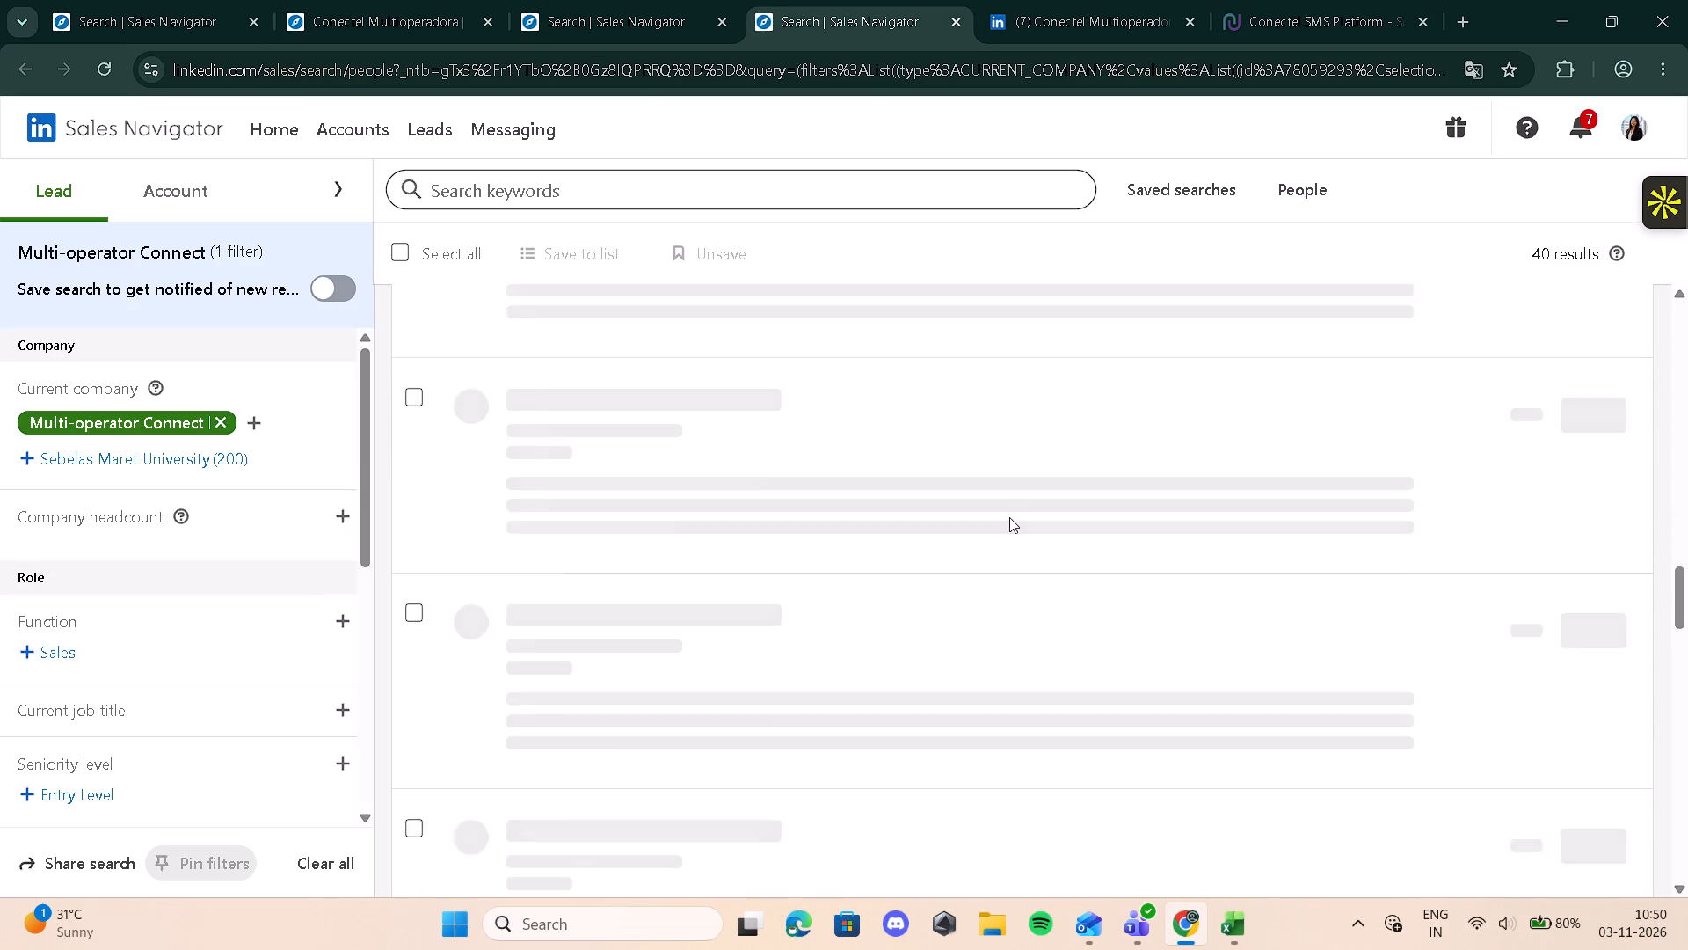
scroll(1009, 517, down, 20)
scroll(1009, 517, down, 19)
middle_click(1032, 547)
middle_click(1034, 550)
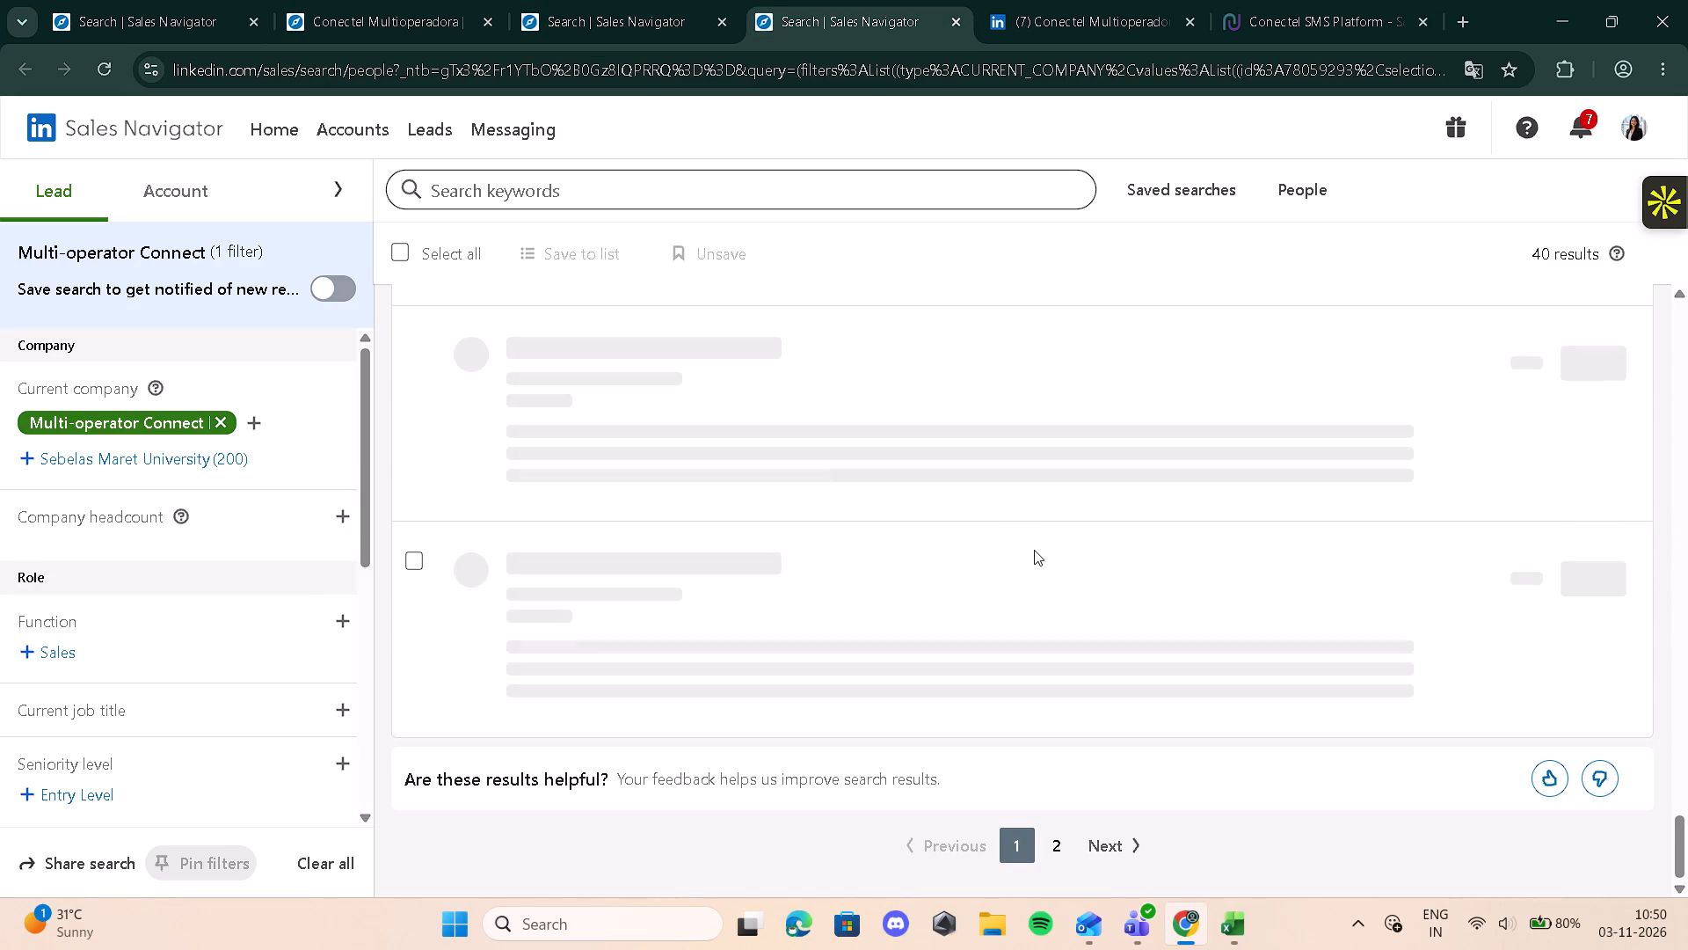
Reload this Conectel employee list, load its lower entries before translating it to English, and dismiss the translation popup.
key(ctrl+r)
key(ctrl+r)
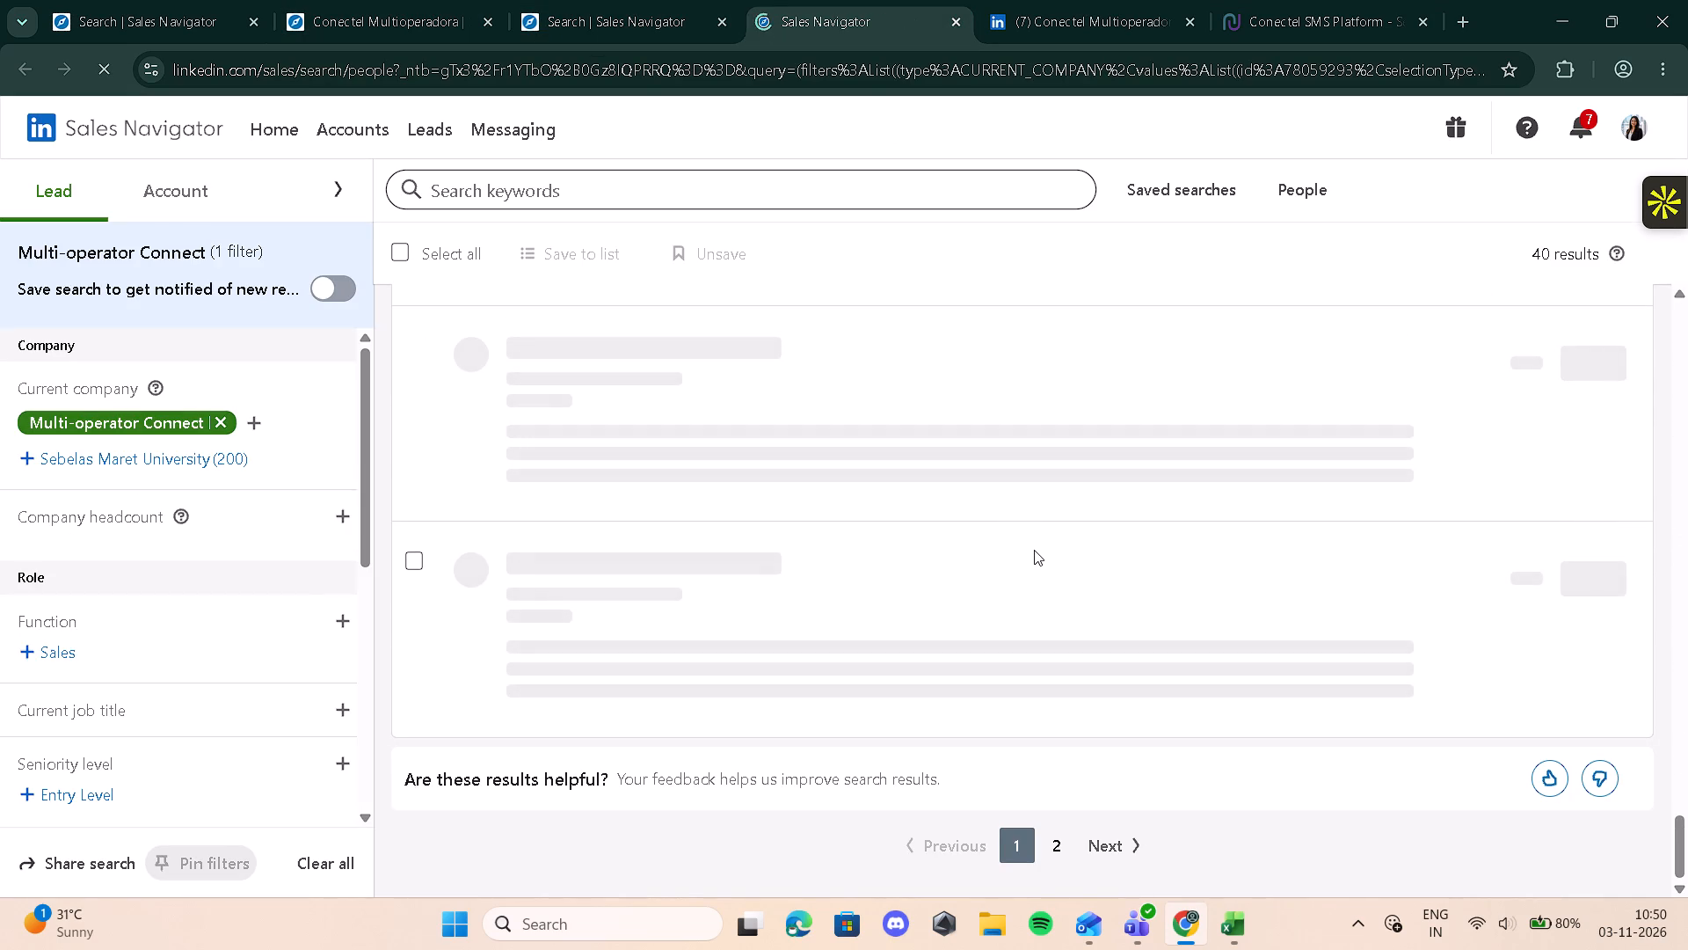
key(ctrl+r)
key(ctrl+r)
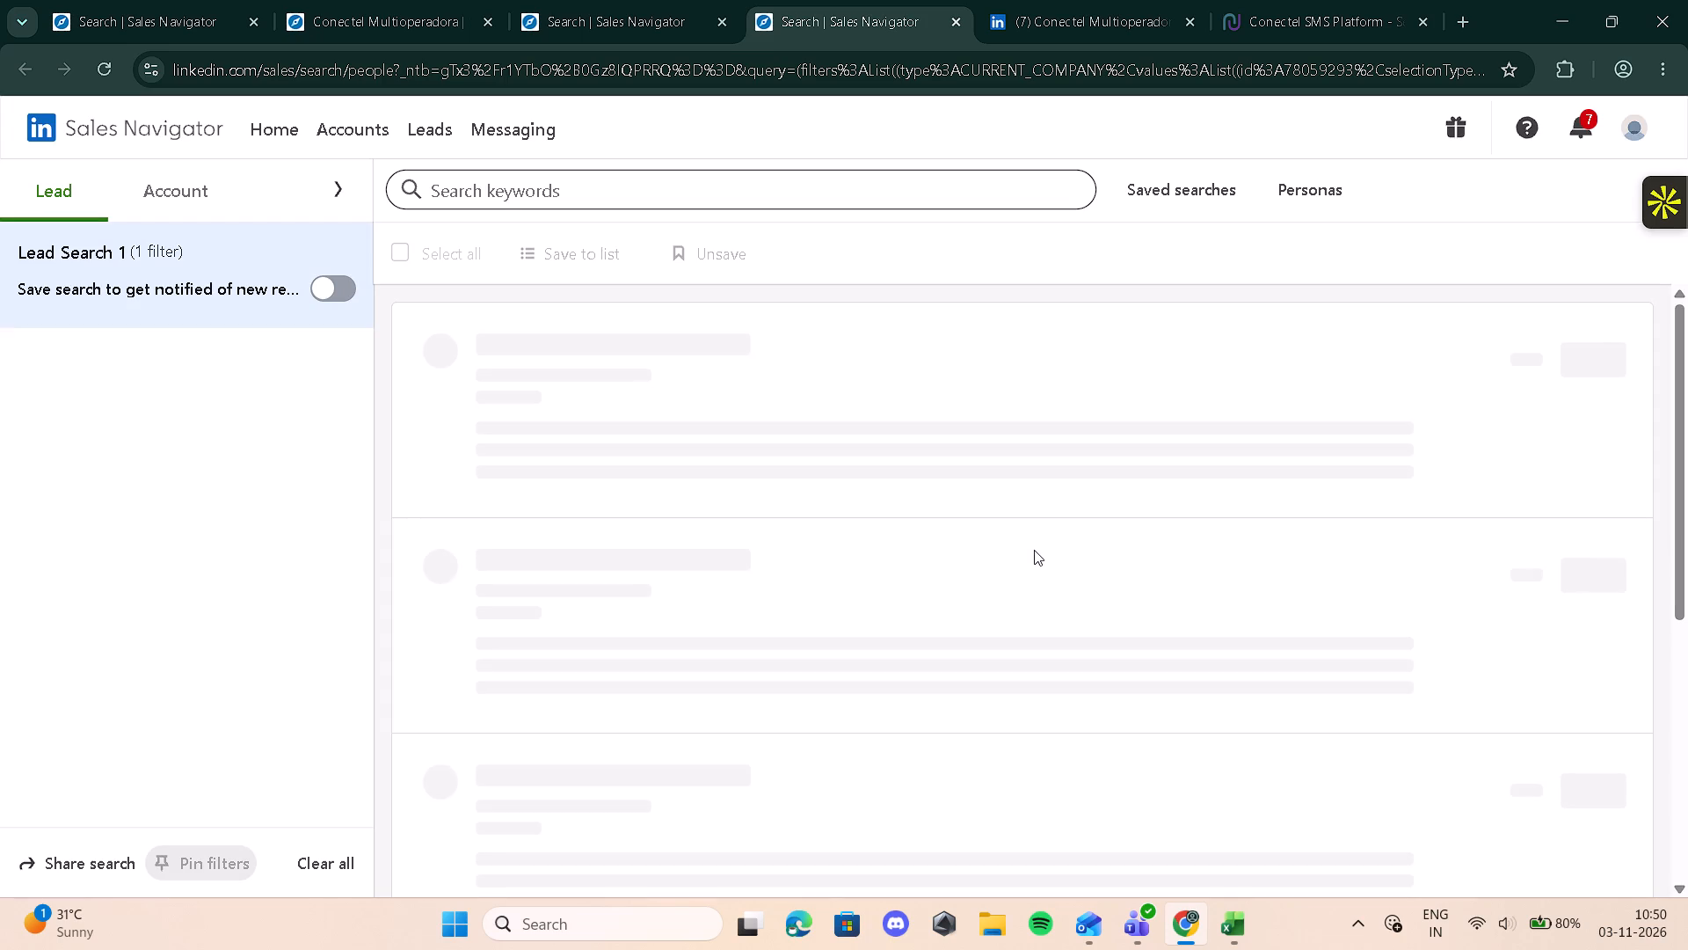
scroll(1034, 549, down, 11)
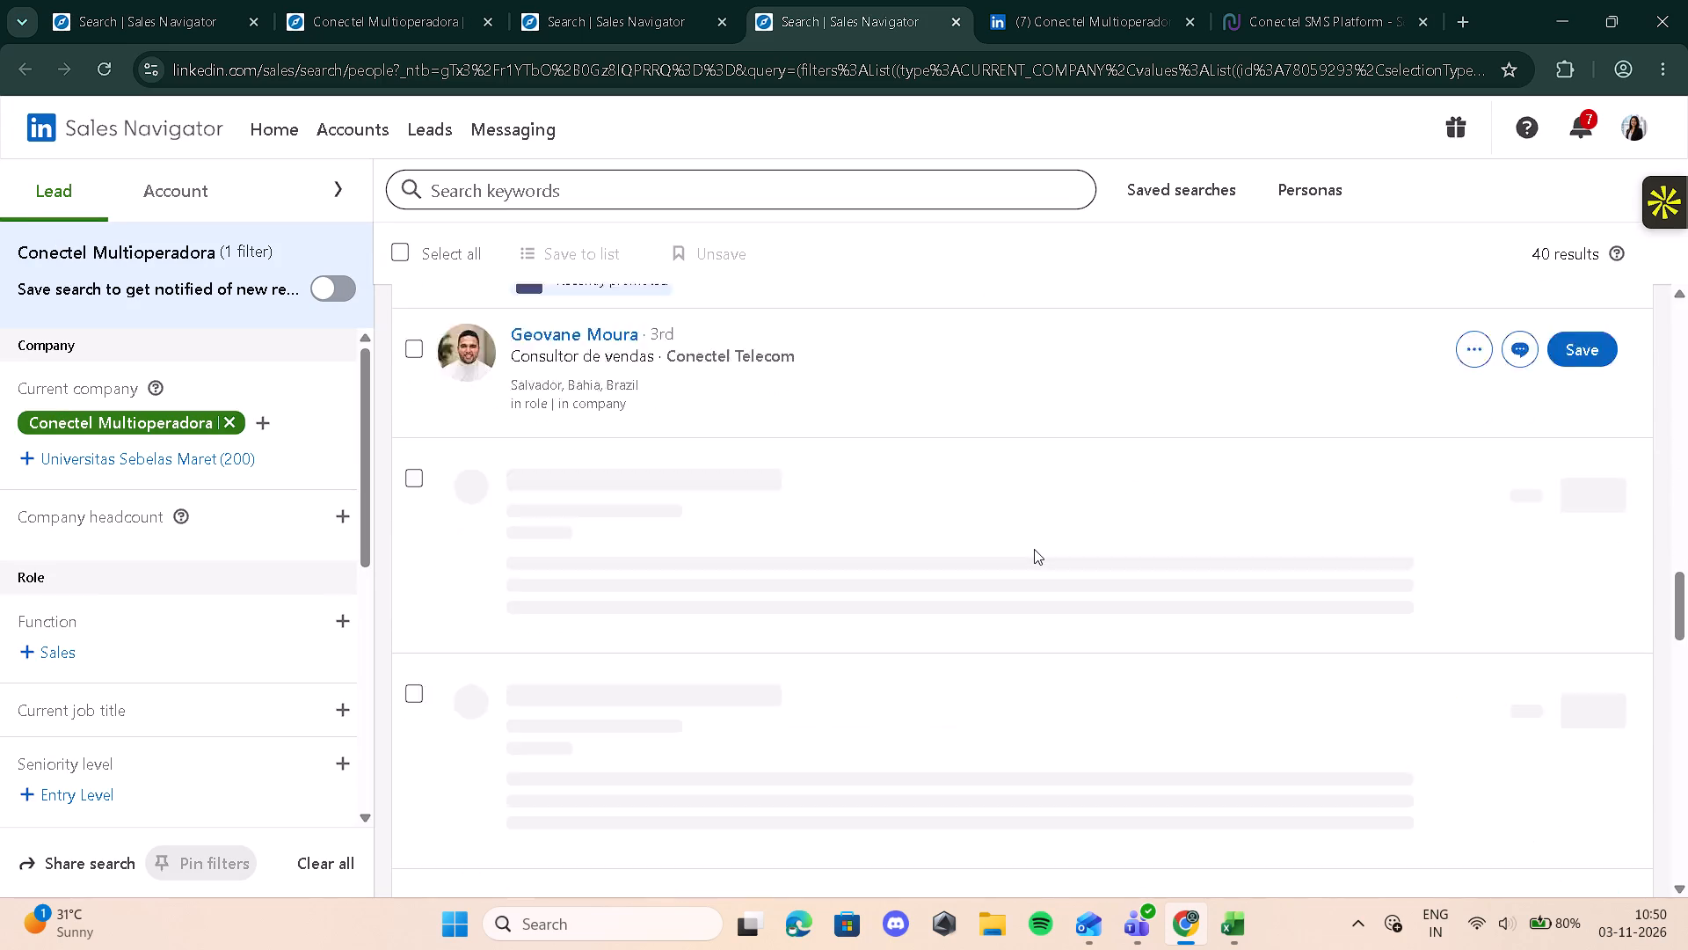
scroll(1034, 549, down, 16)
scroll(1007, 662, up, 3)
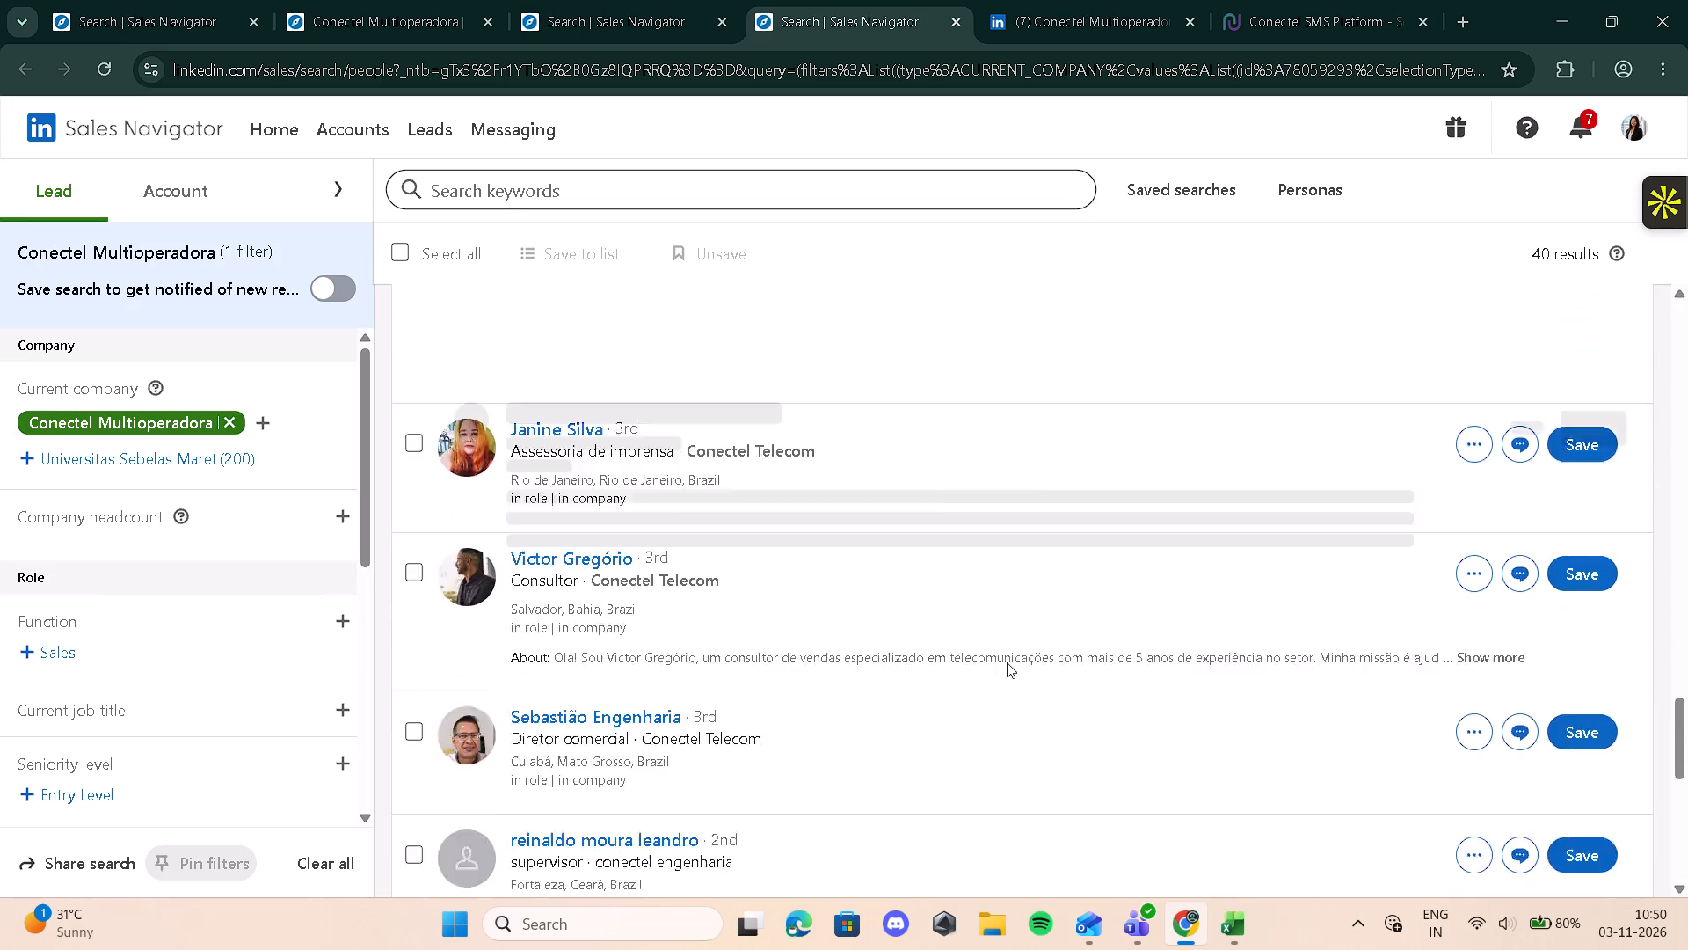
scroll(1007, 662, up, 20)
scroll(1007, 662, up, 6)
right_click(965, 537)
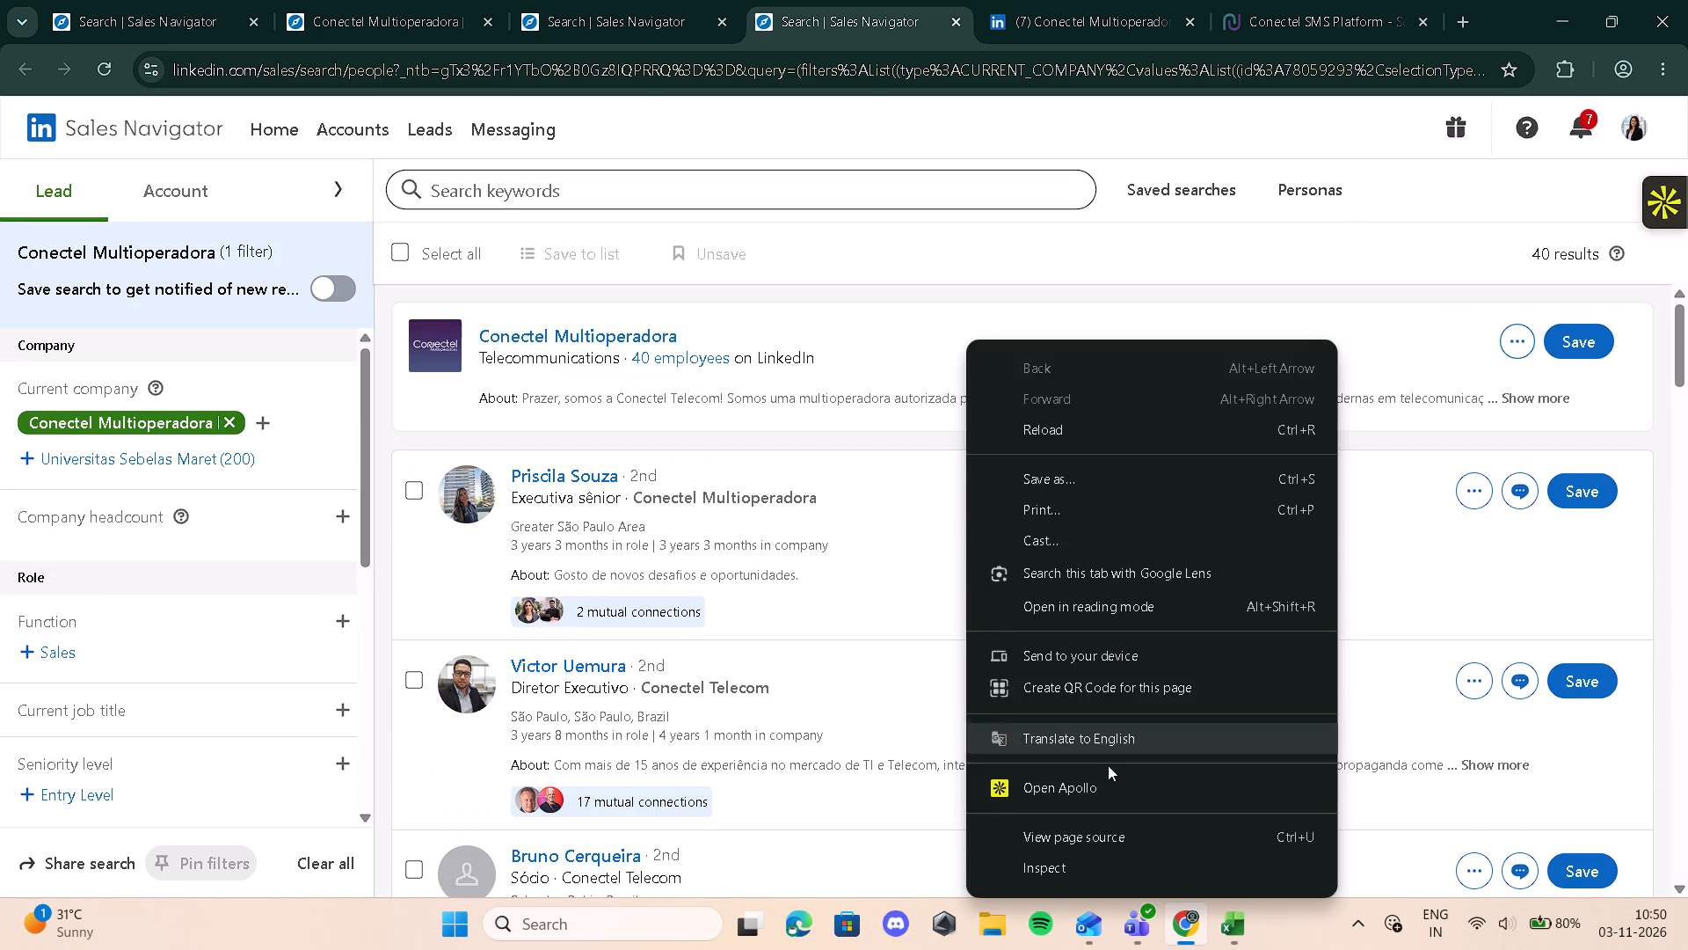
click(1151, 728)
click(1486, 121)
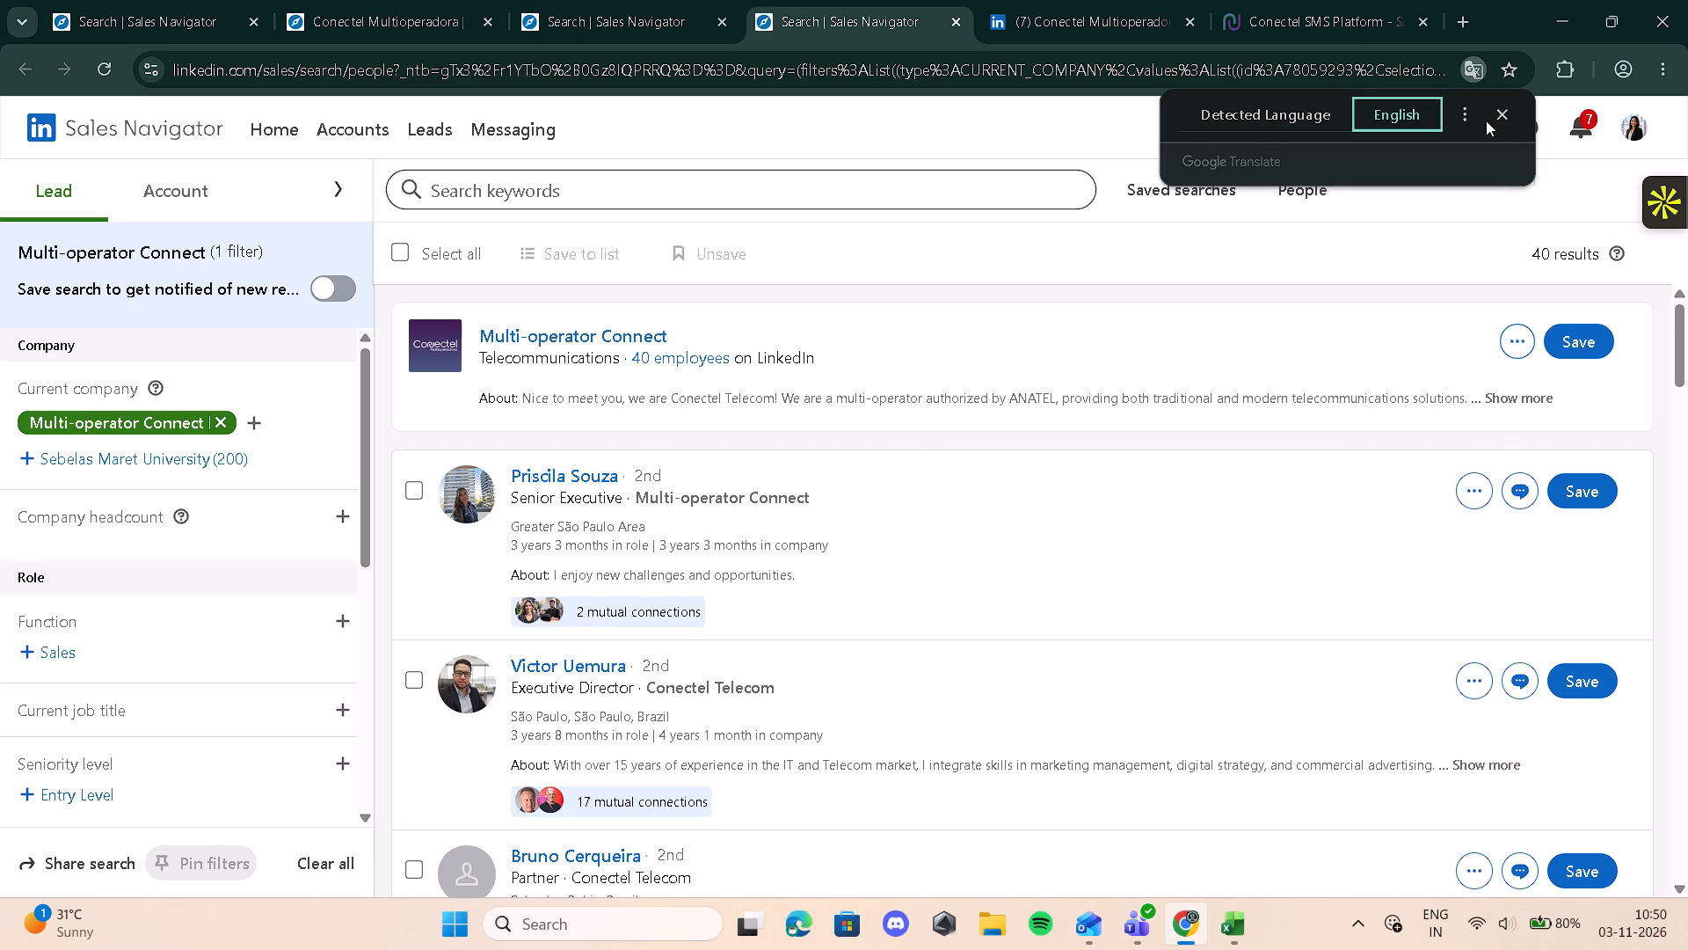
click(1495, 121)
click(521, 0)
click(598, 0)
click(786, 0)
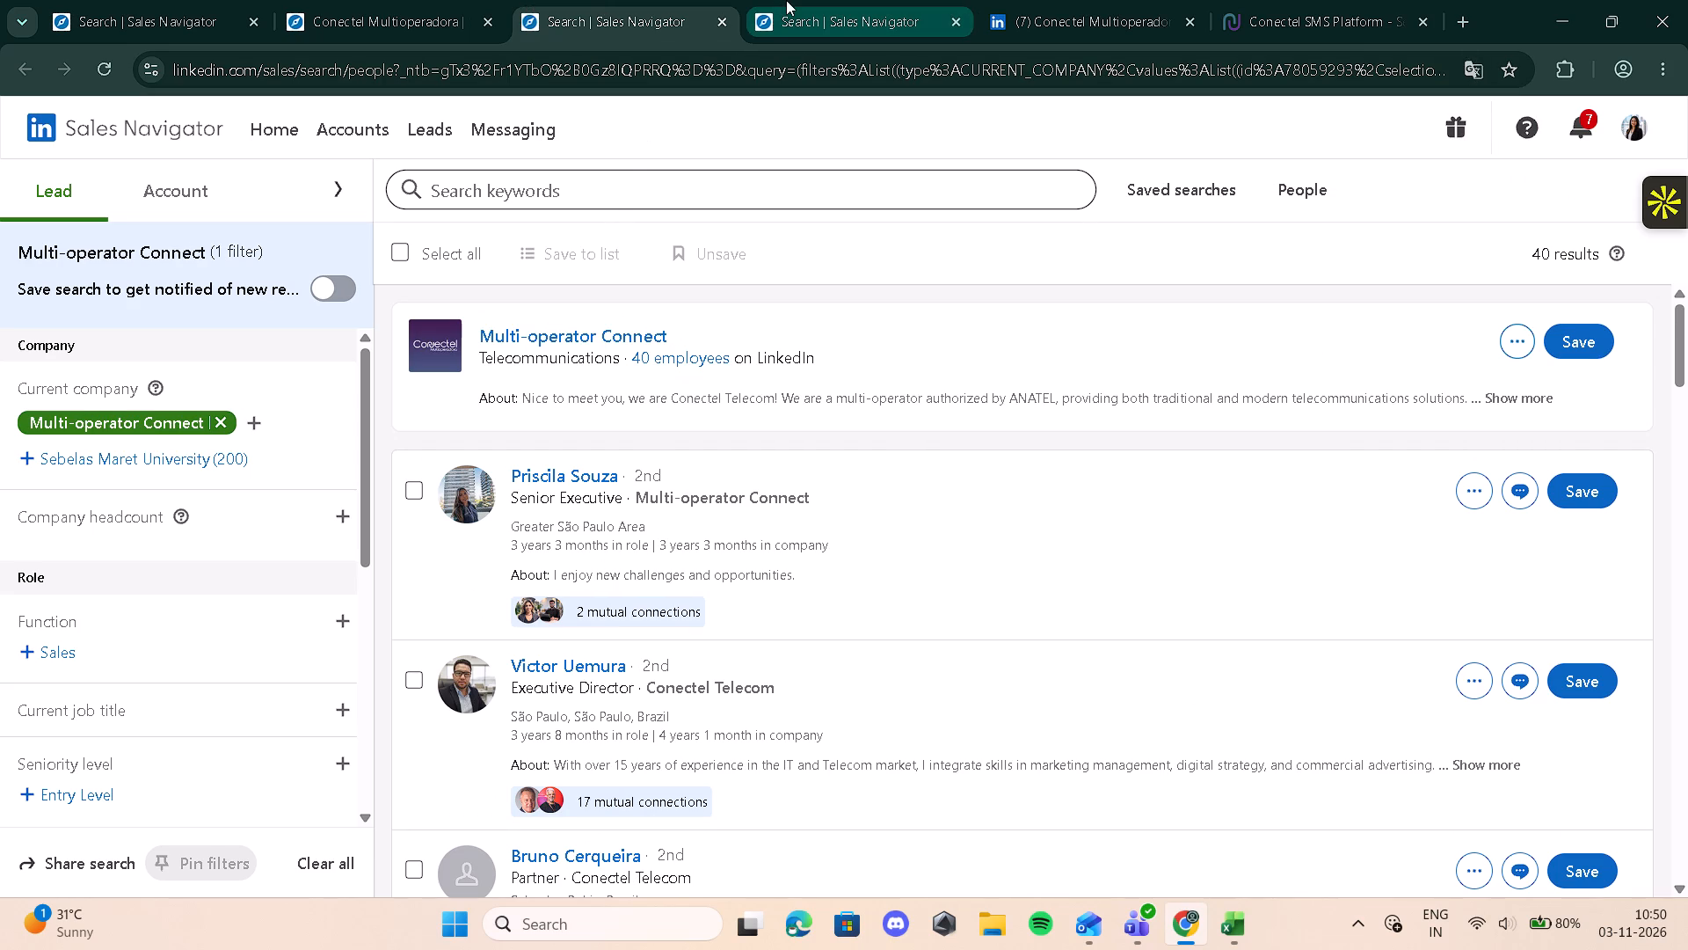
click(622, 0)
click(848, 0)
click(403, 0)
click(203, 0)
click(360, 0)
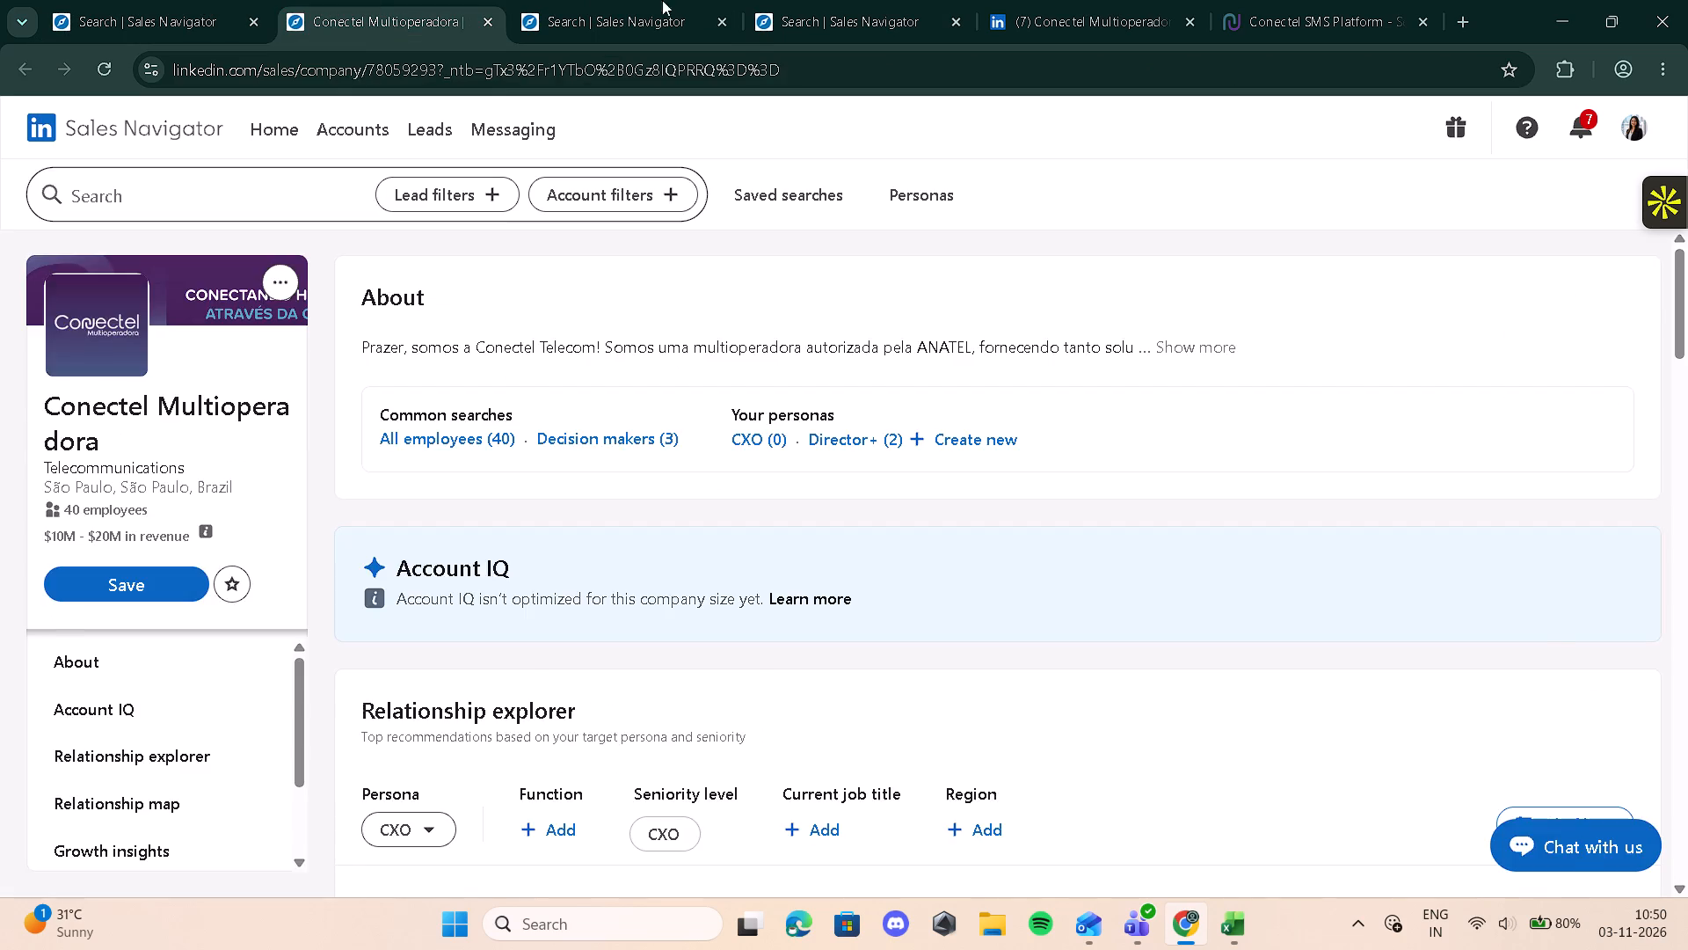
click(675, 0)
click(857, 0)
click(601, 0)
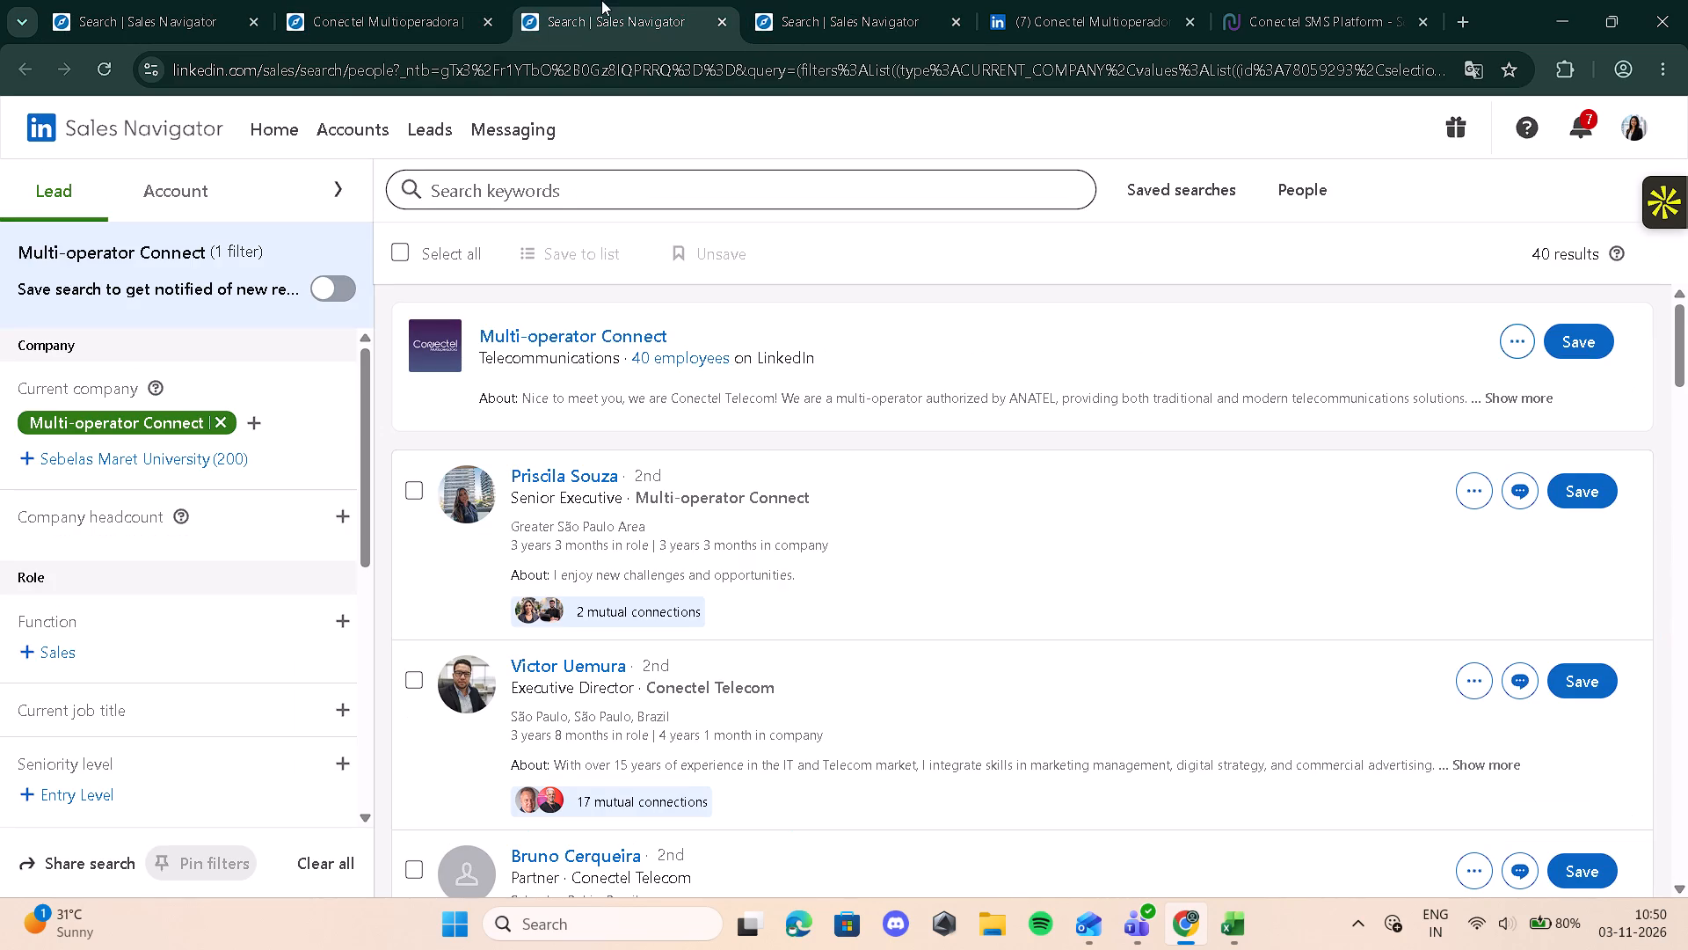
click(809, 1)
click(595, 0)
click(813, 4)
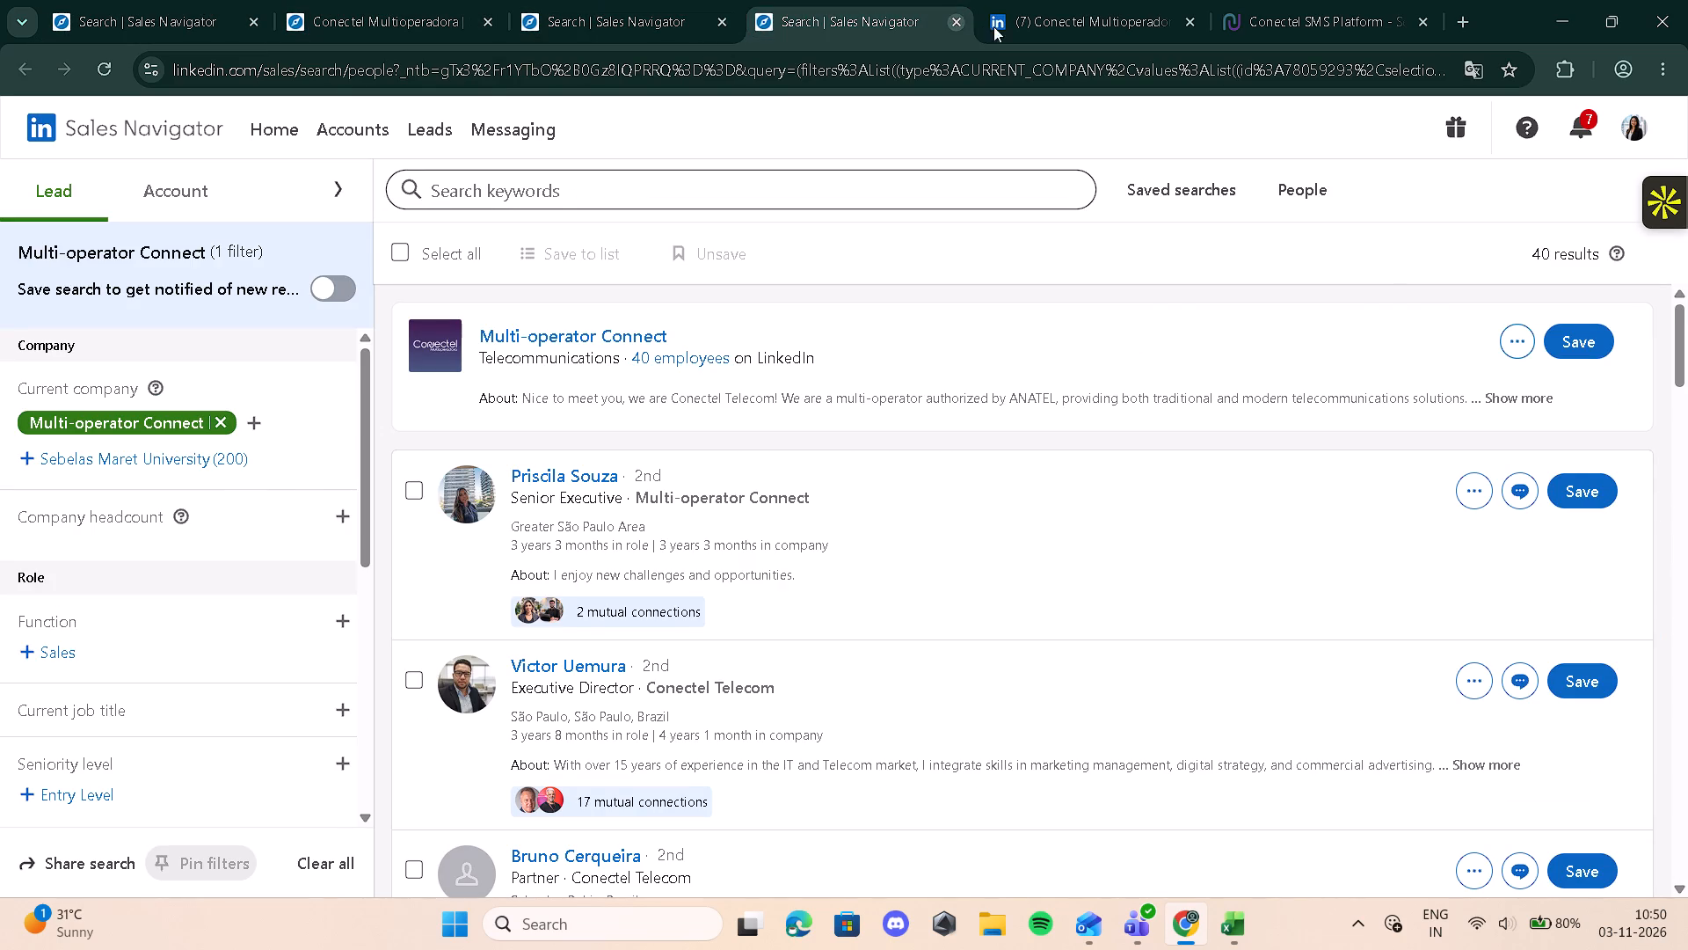
Close the duplicate Conectel employee list and the company's LinkedIn page, keeping the other translated employee list open.
click(952, 22)
click(644, 0)
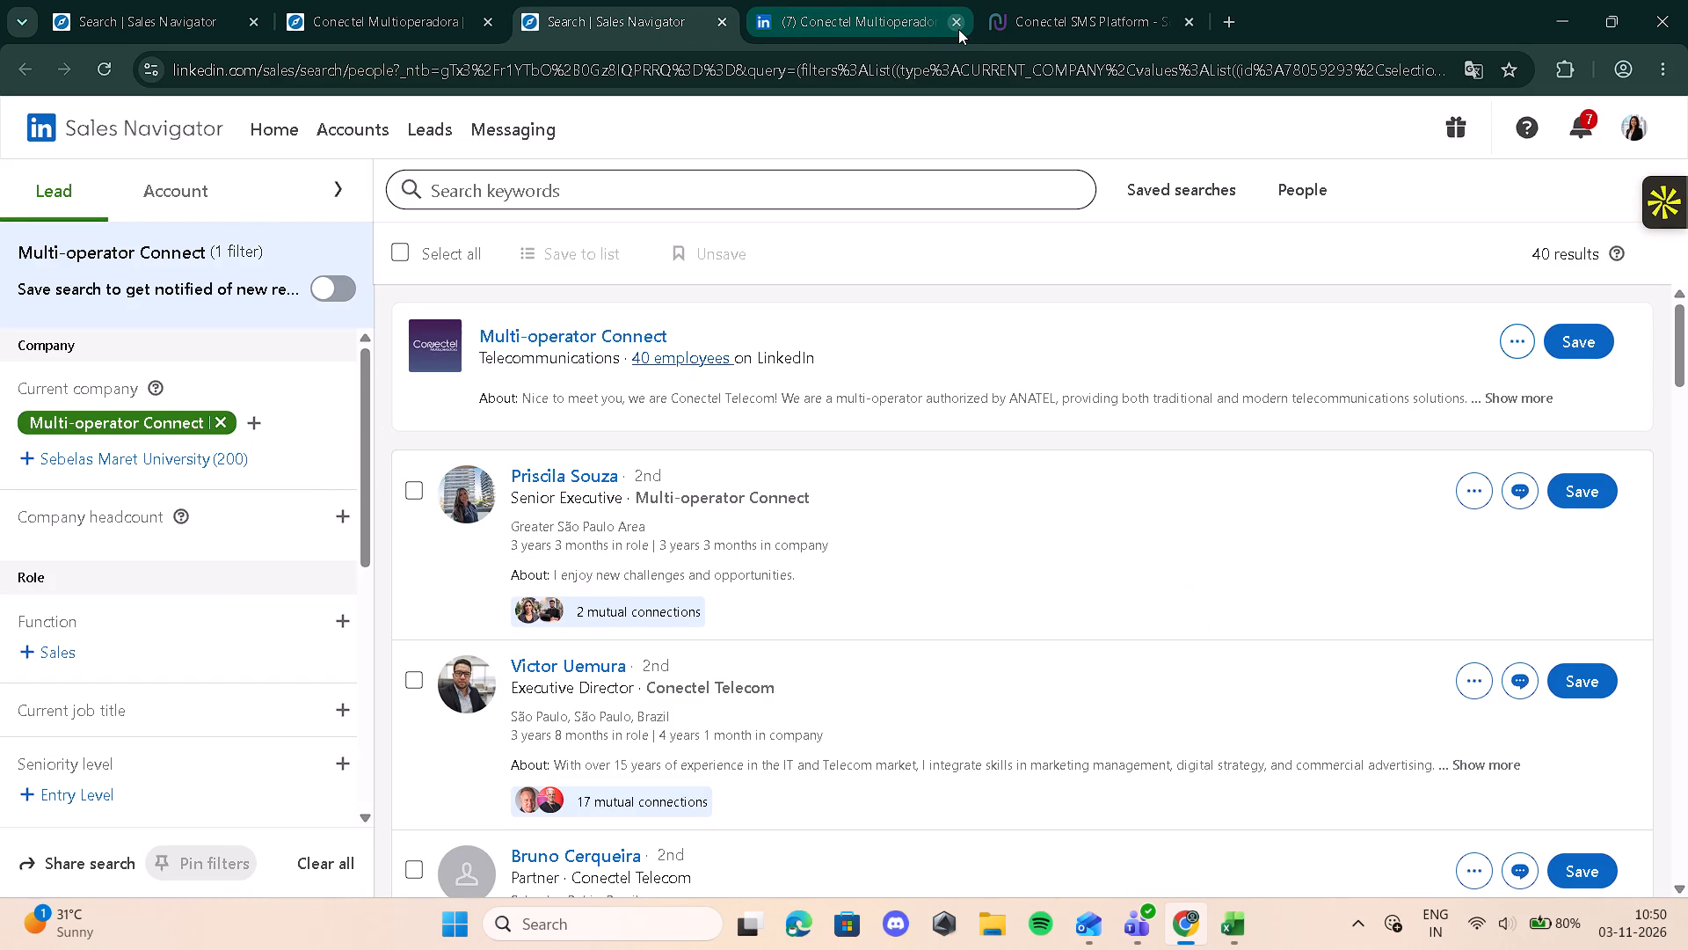
click(958, 29)
click(897, 22)
click(602, 0)
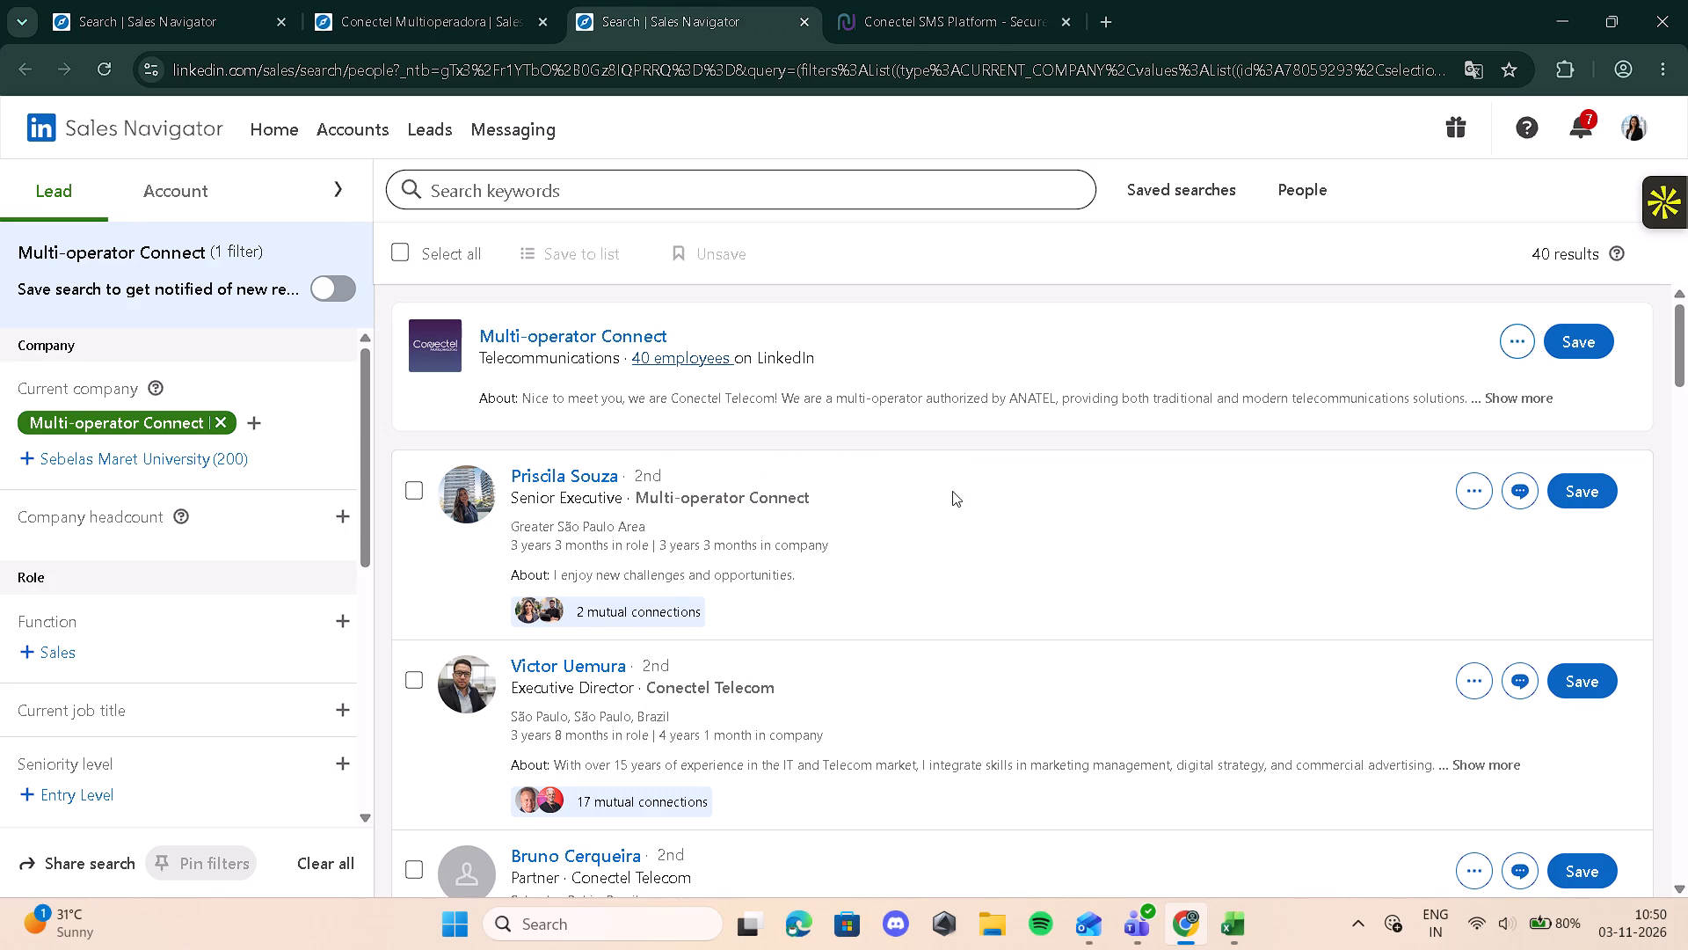
Open the profile of the Senior Executive listed first among Conectel's employees in a new tab.
right_click(585, 476)
click(701, 507)
click(170, 0)
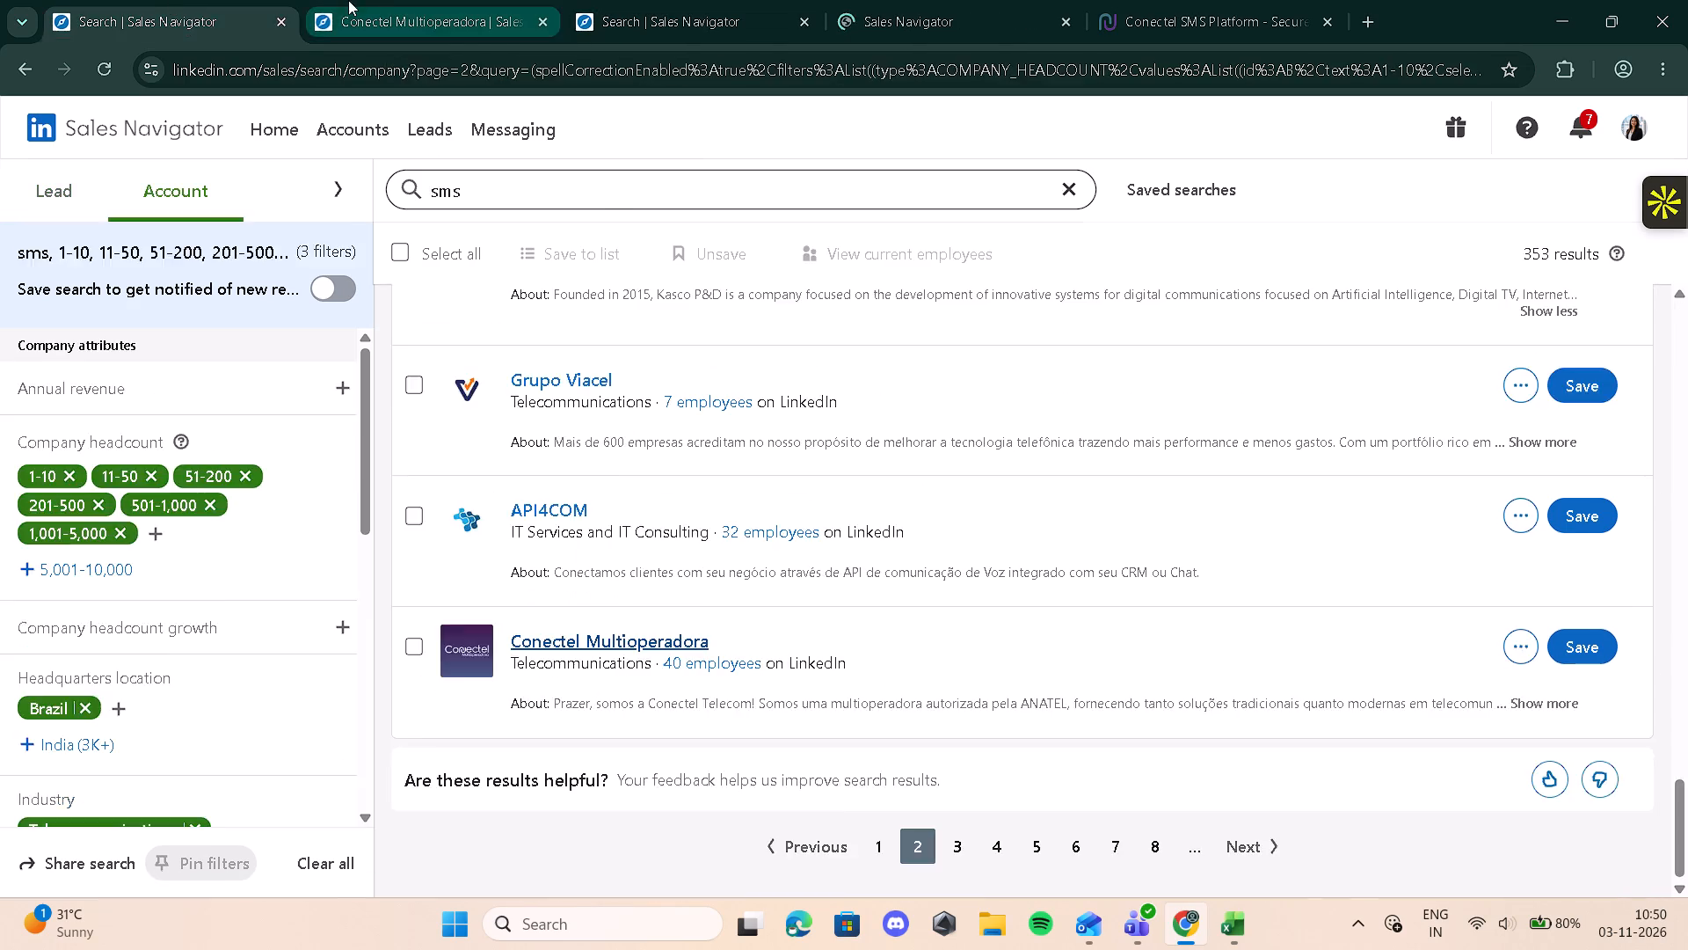
click(348, 0)
click(578, 0)
click(975, 0)
click(717, 0)
click(933, 0)
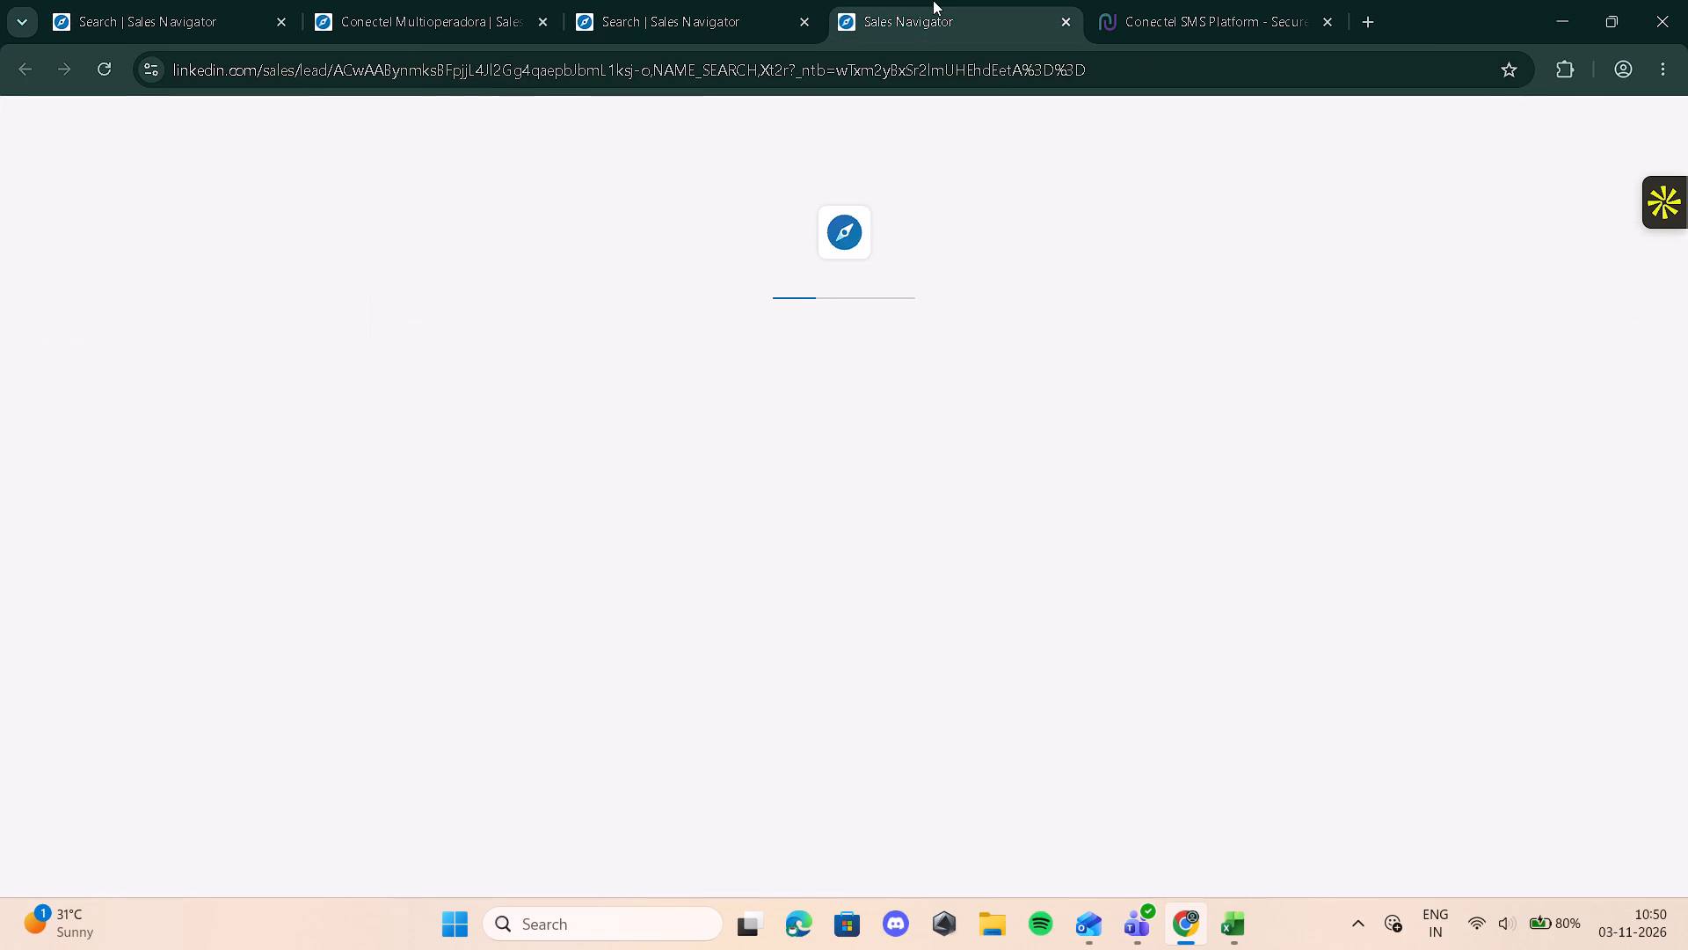
click(726, 0)
click(919, 0)
click(725, 0)
click(895, 2)
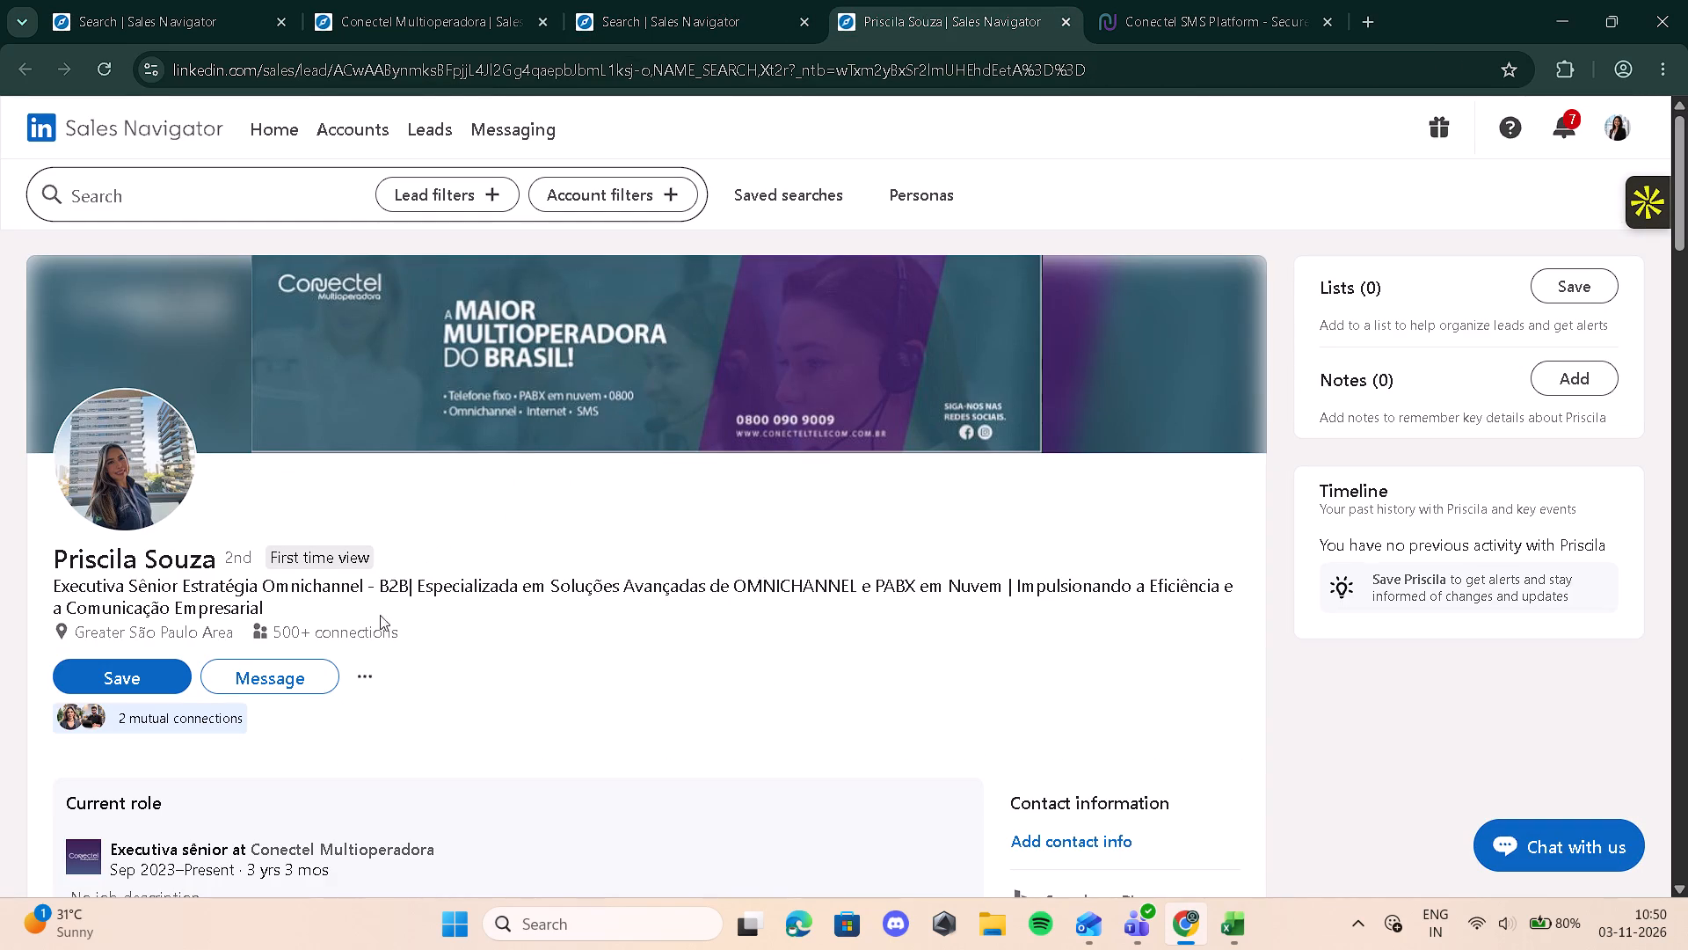
Copy the senior executive's name from the profile into contact name cell F41 of the Brazil sheet in Excel.
click(207, 564)
drag(217, 559, 50, 559)
right_click(85, 555)
click(138, 581)
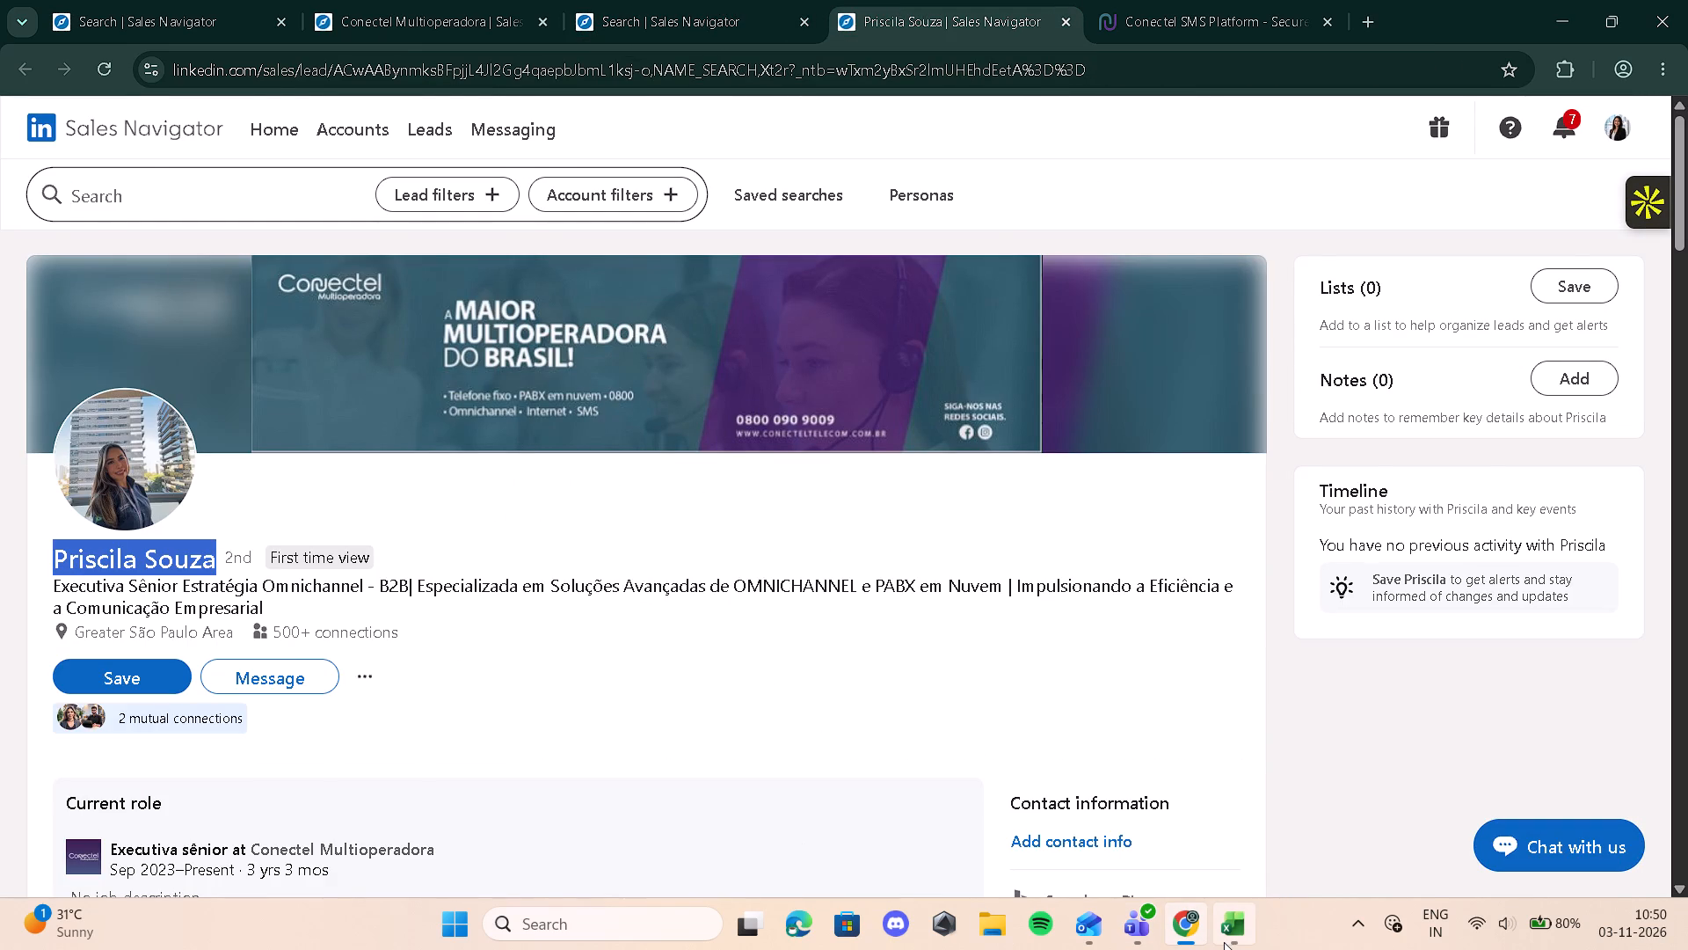
click(1224, 942)
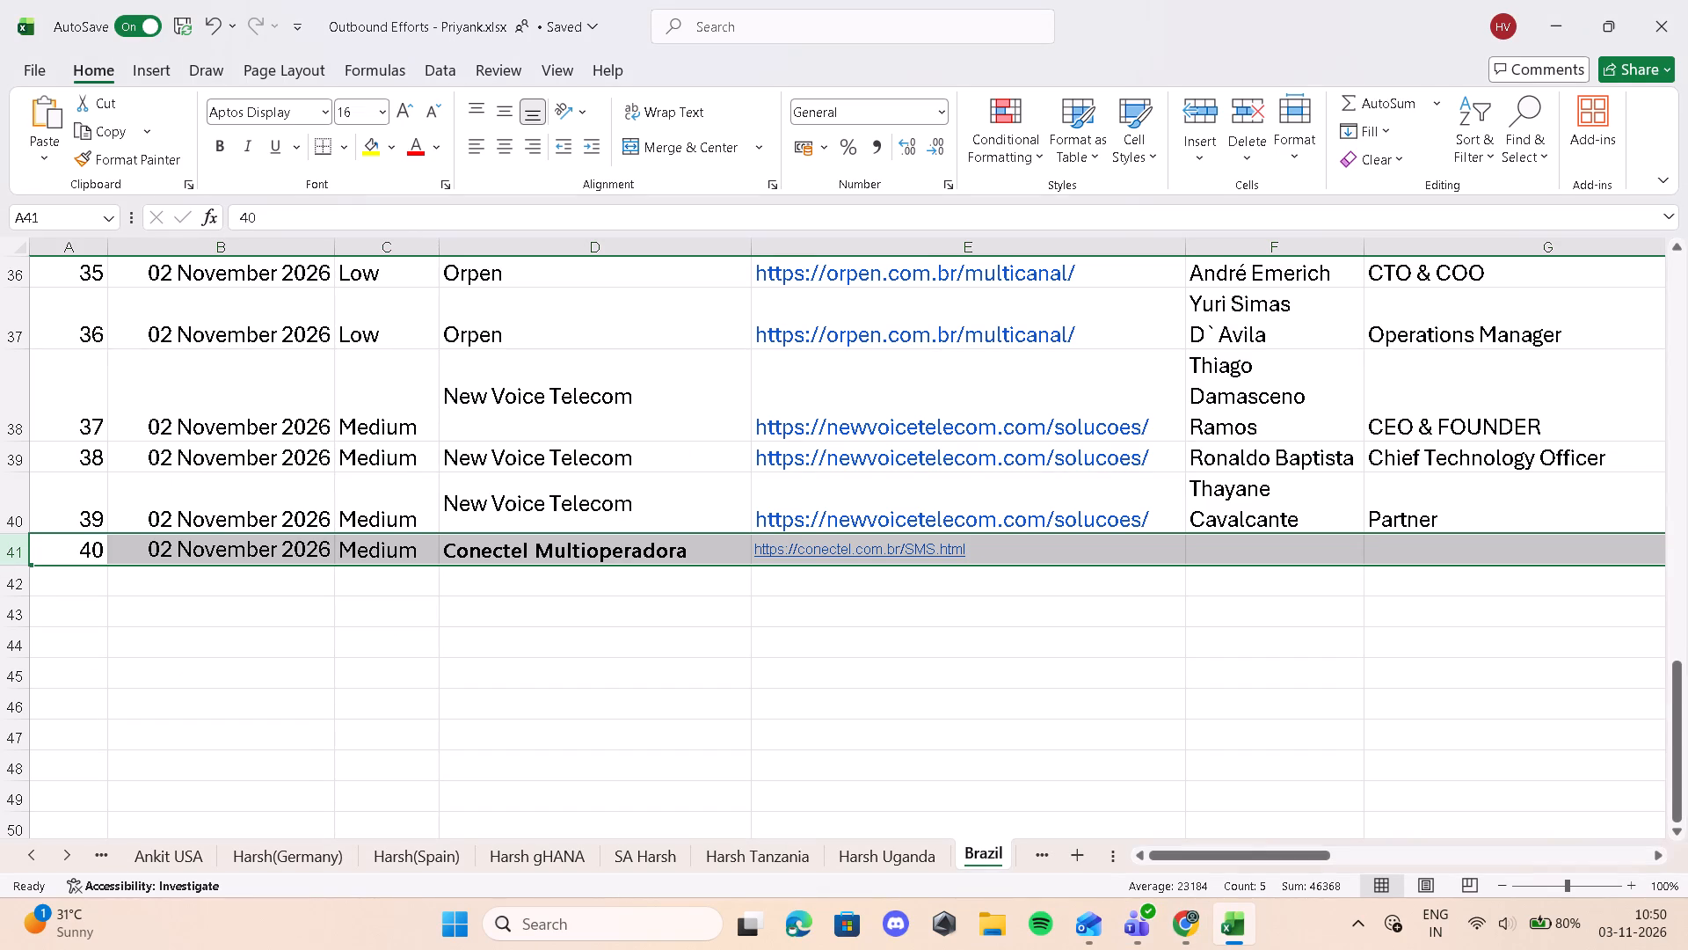
click(1234, 559)
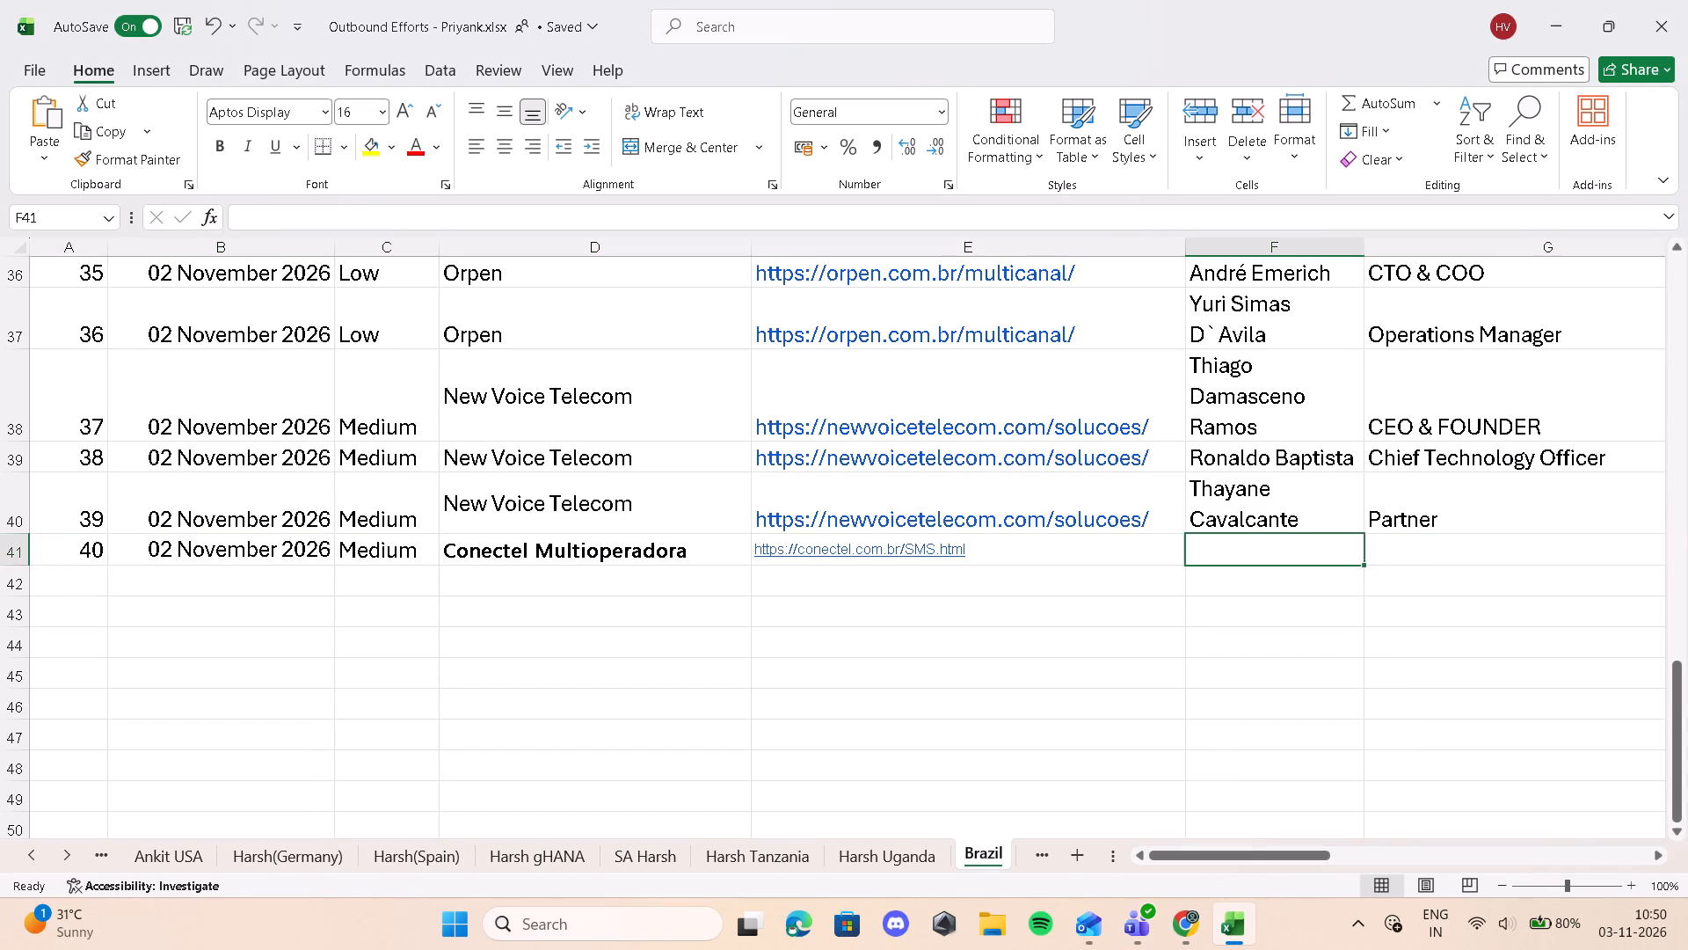
key(ctrl+v)
Select the empty job title cell G41 in Conectel's row.
click(1468, 568)
click(1452, 559)
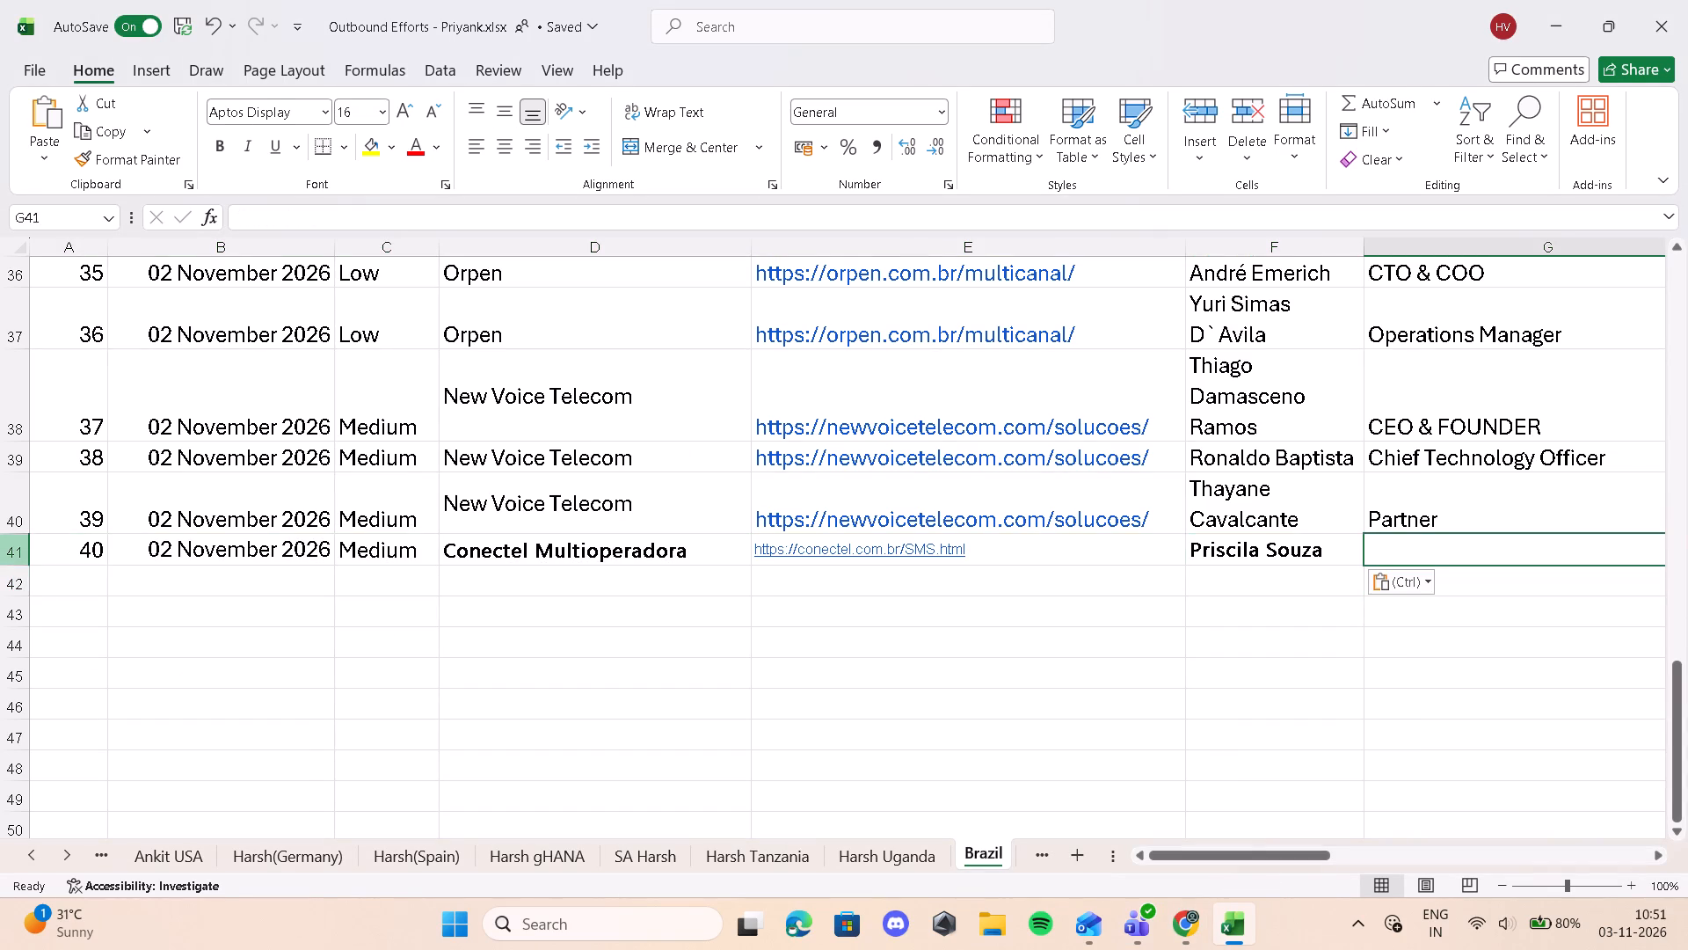
Switch to Chrome and open the Conectel senior executive's regular LinkedIn profile in a new tab from the Sales Navigator lead page.
click(9, 552)
click(1173, 942)
click(395, 580)
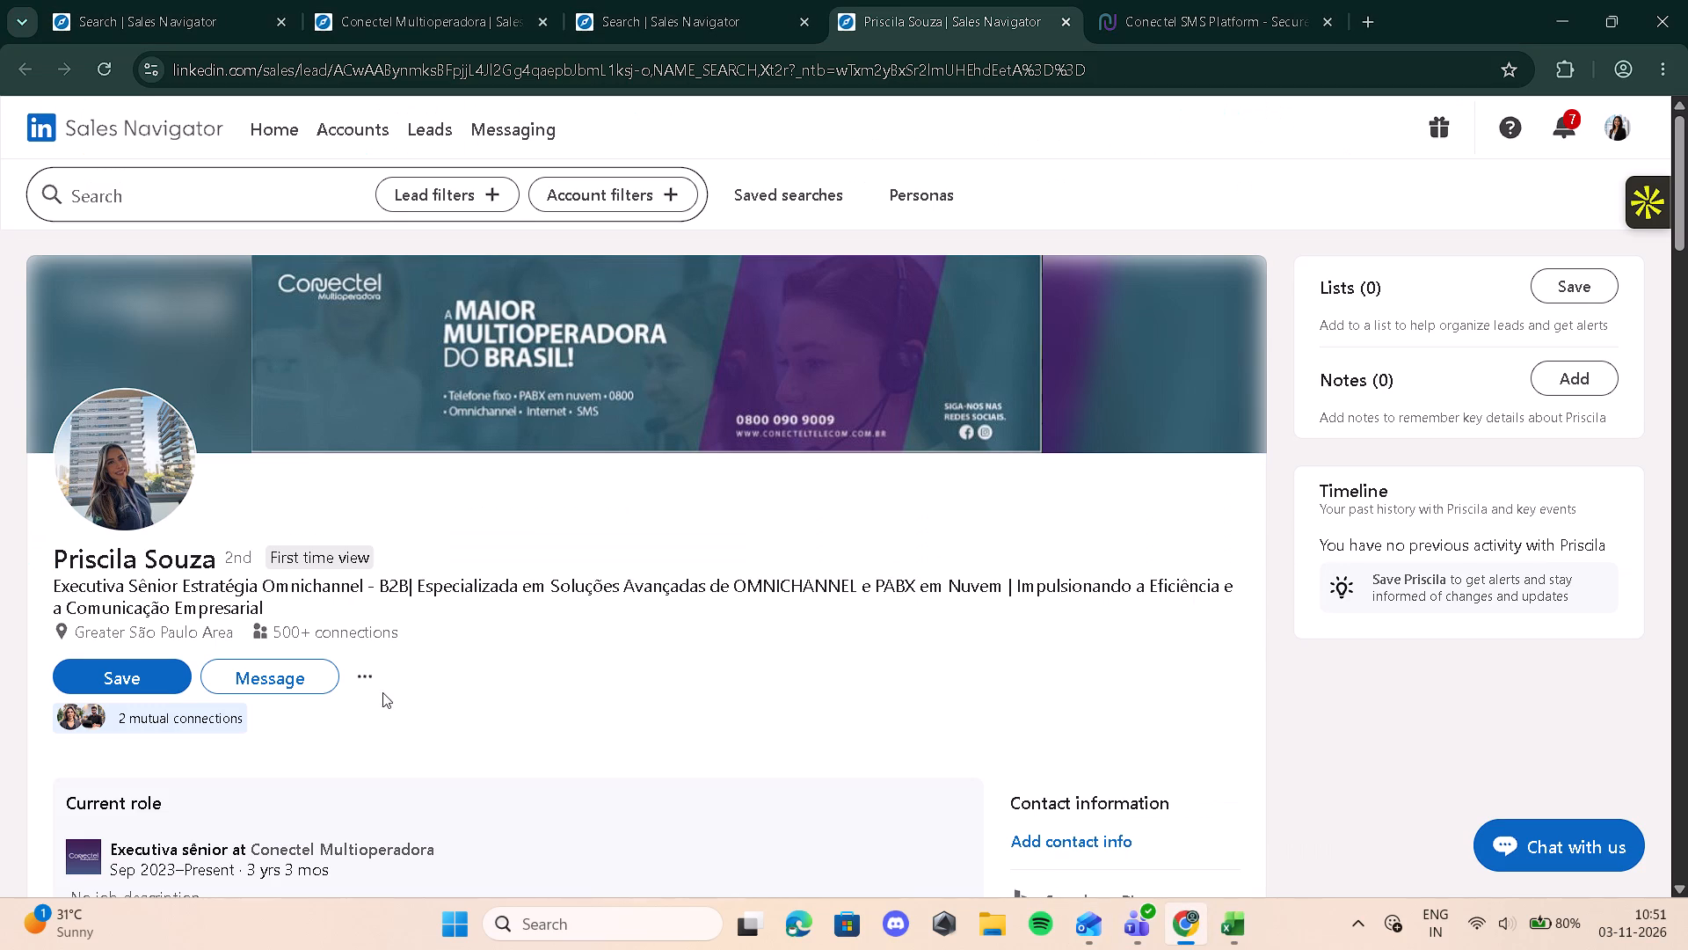
click(380, 686)
click(338, 793)
Check the senior executive's job title by comparing the translated Conectel employee list with the Sales Navigator and LinkedIn profiles.
click(637, 11)
click(823, 5)
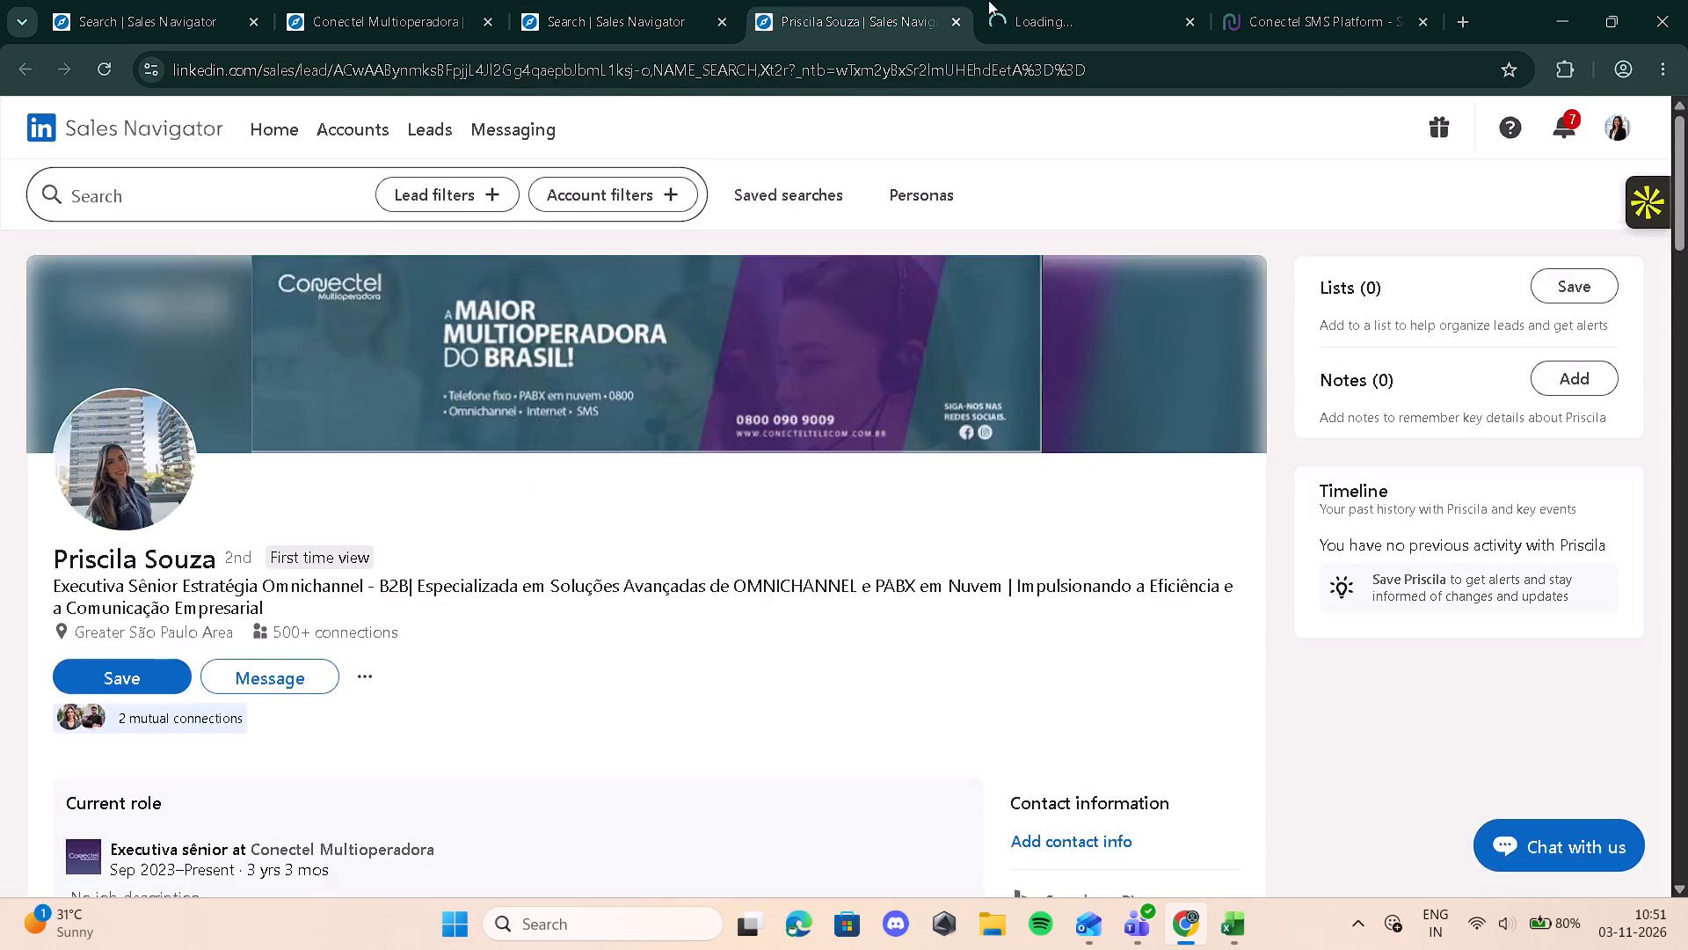
click(988, 0)
click(586, 5)
click(870, 0)
click(1117, 0)
click(666, 0)
click(887, 0)
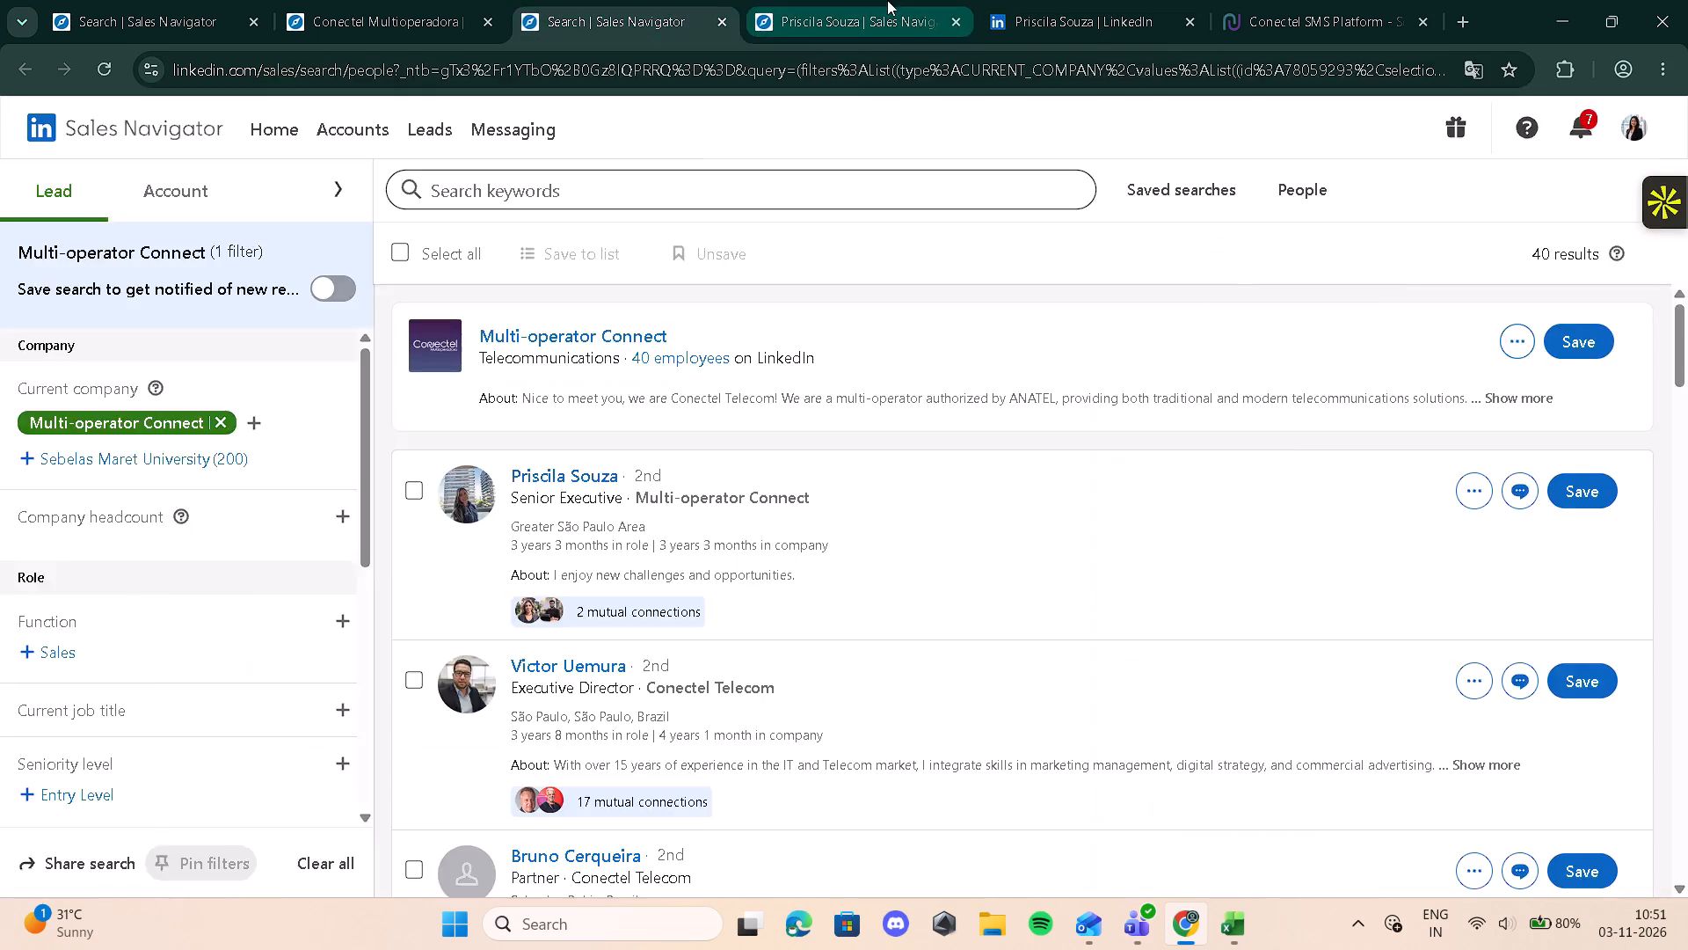
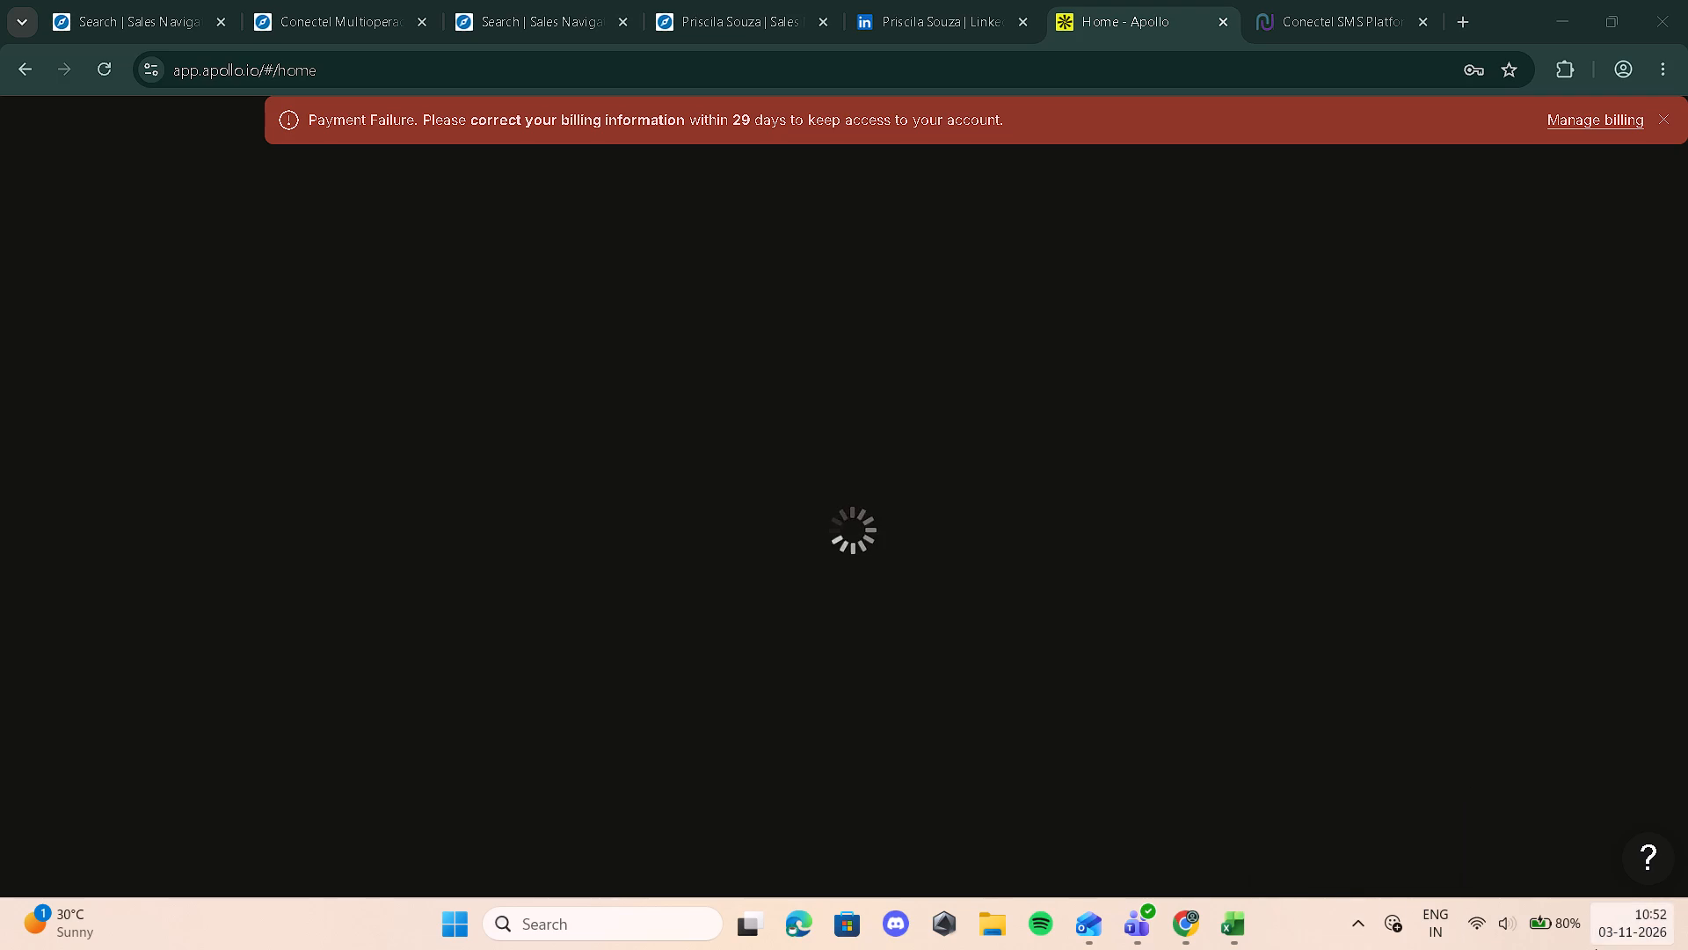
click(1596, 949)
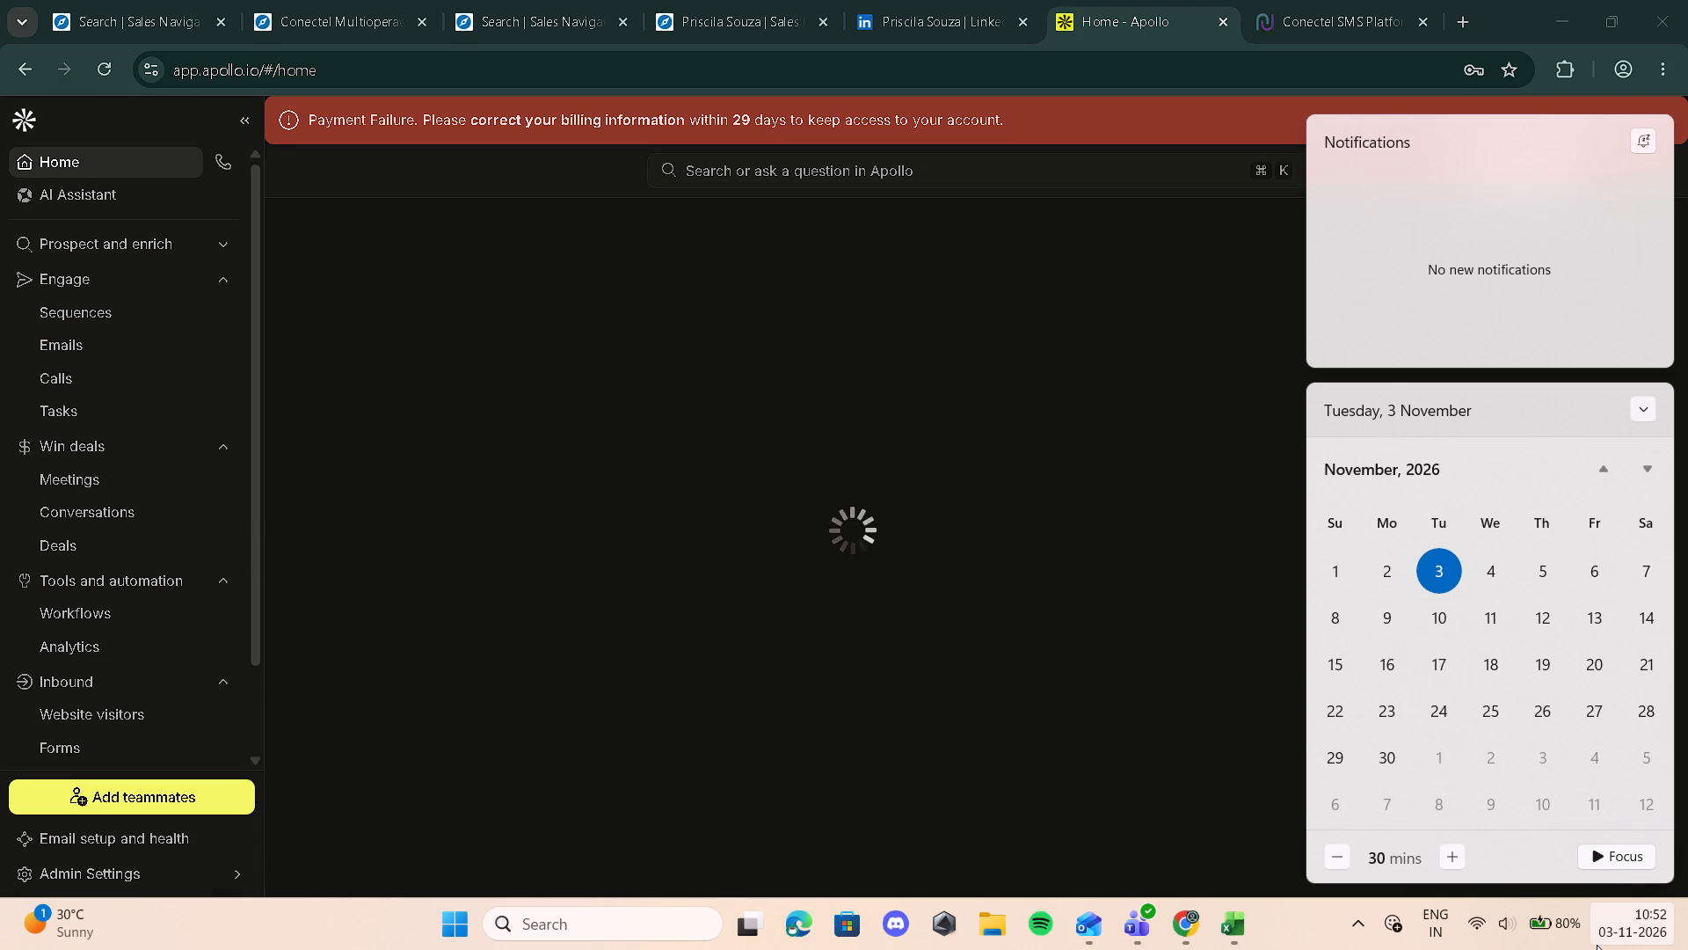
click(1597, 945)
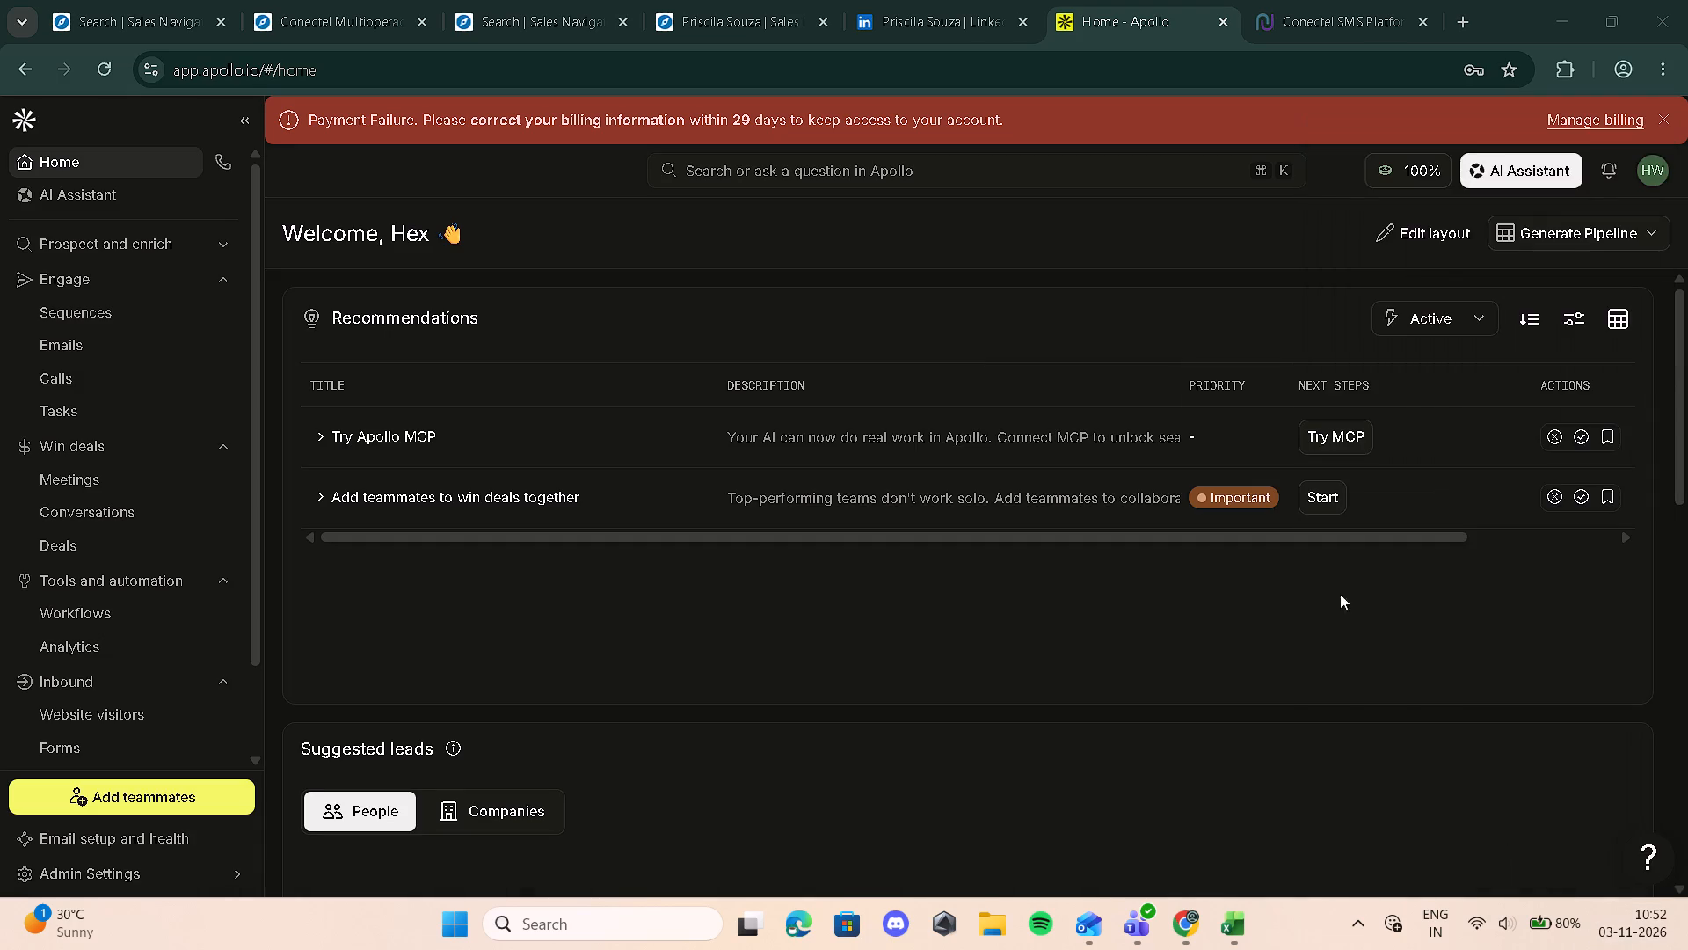
Open the Apollo contact details for the senior executive from the LinkedIn profile.
click(996, 0)
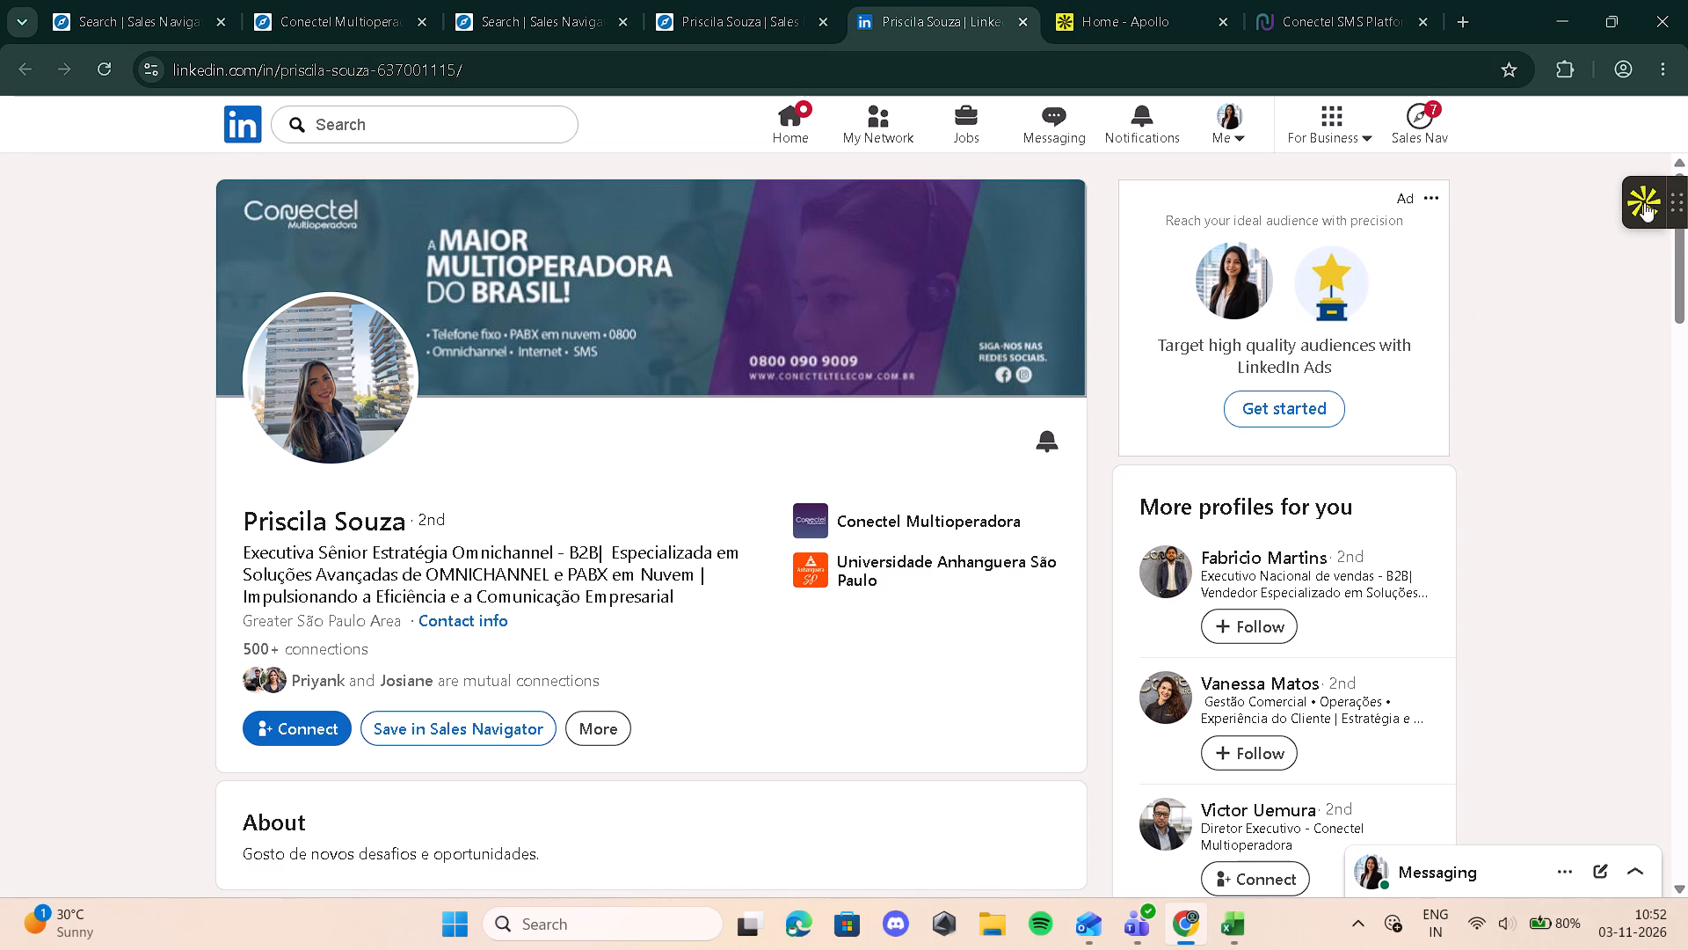
click(1644, 202)
click(775, 0)
click(929, 0)
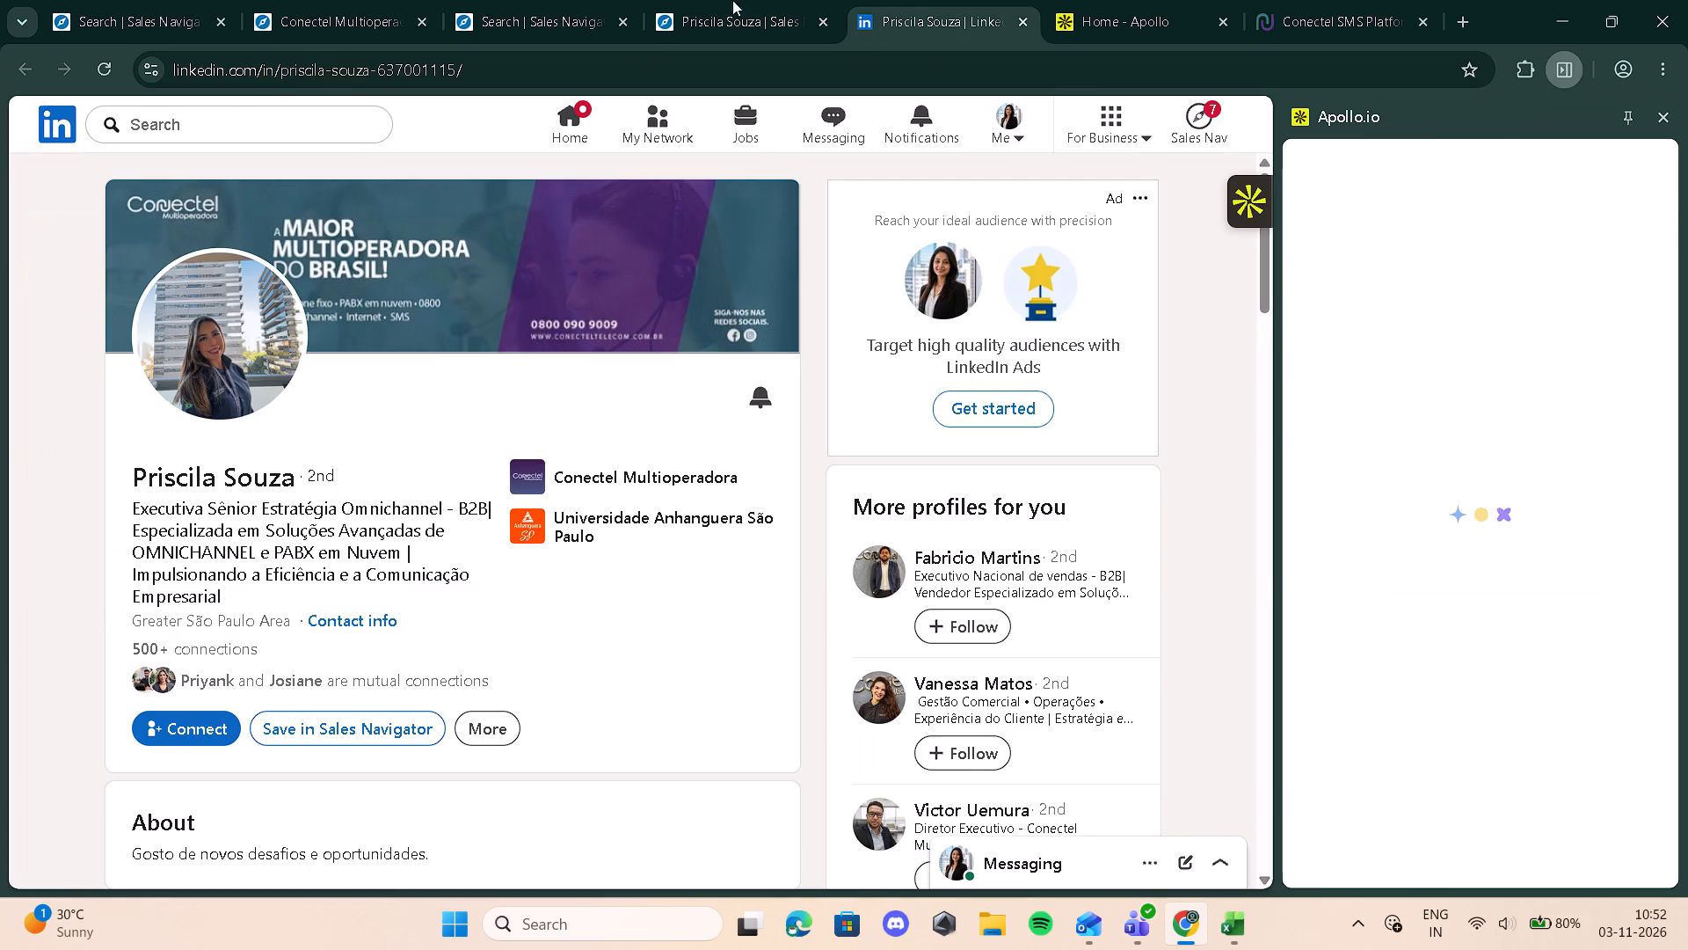
click(715, 0)
click(877, 0)
click(714, 0)
click(528, 0)
click(712, 4)
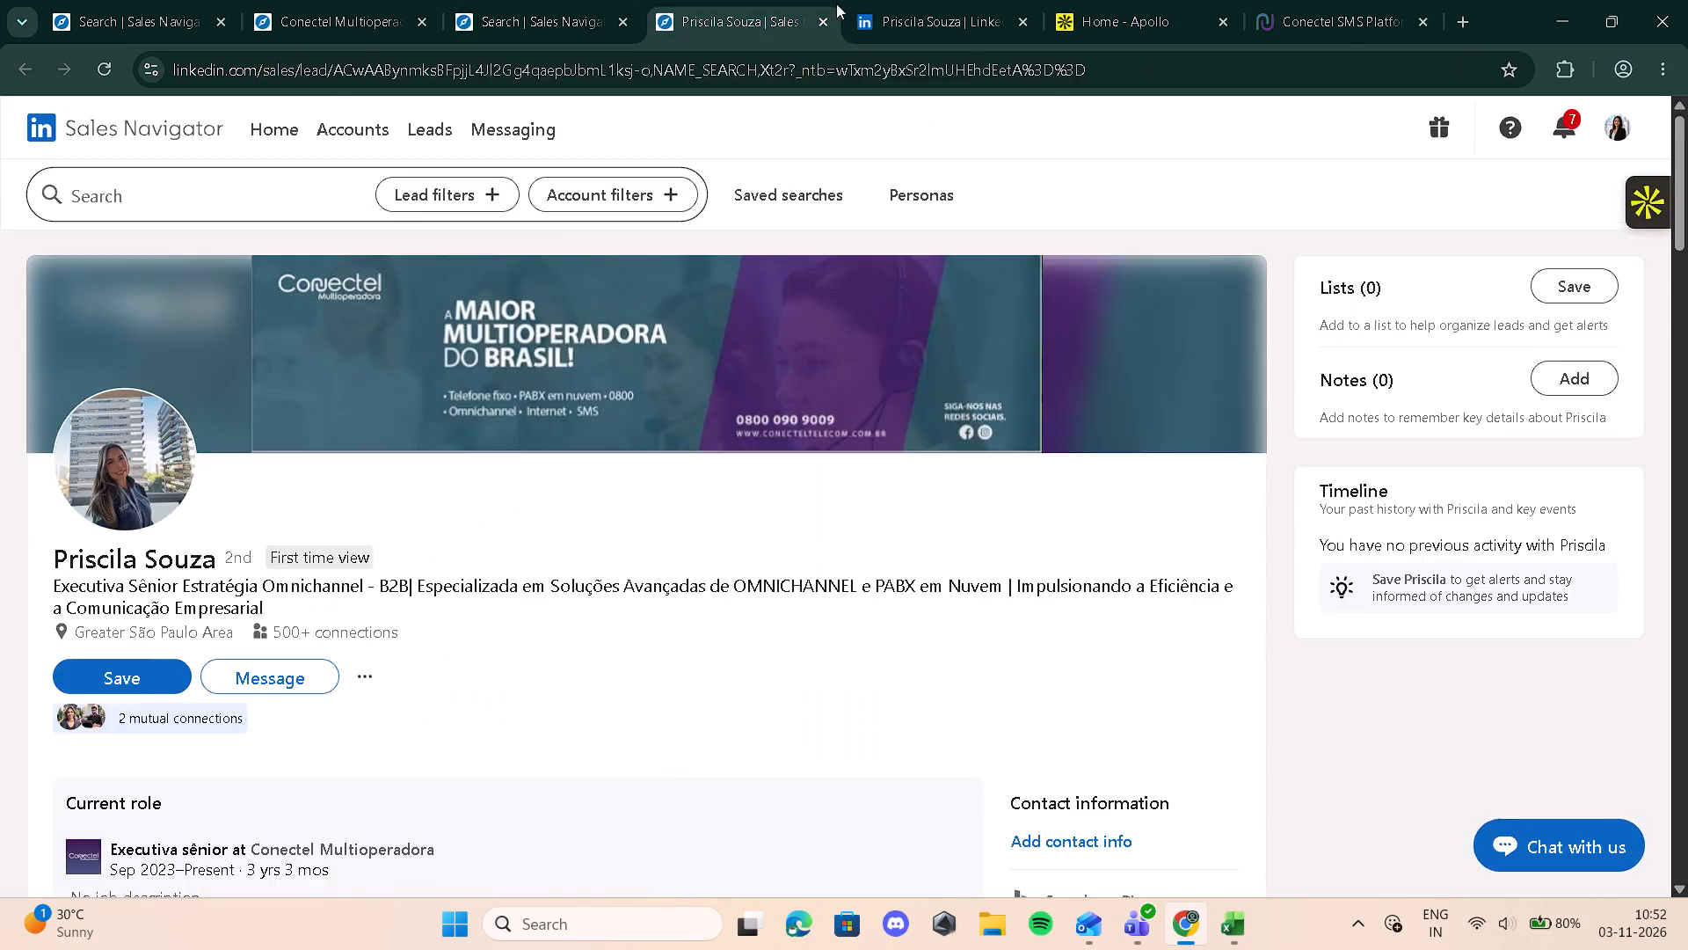
click(935, 1)
scroll(1473, 768, down, 2)
scroll(1474, 694, up, 2)
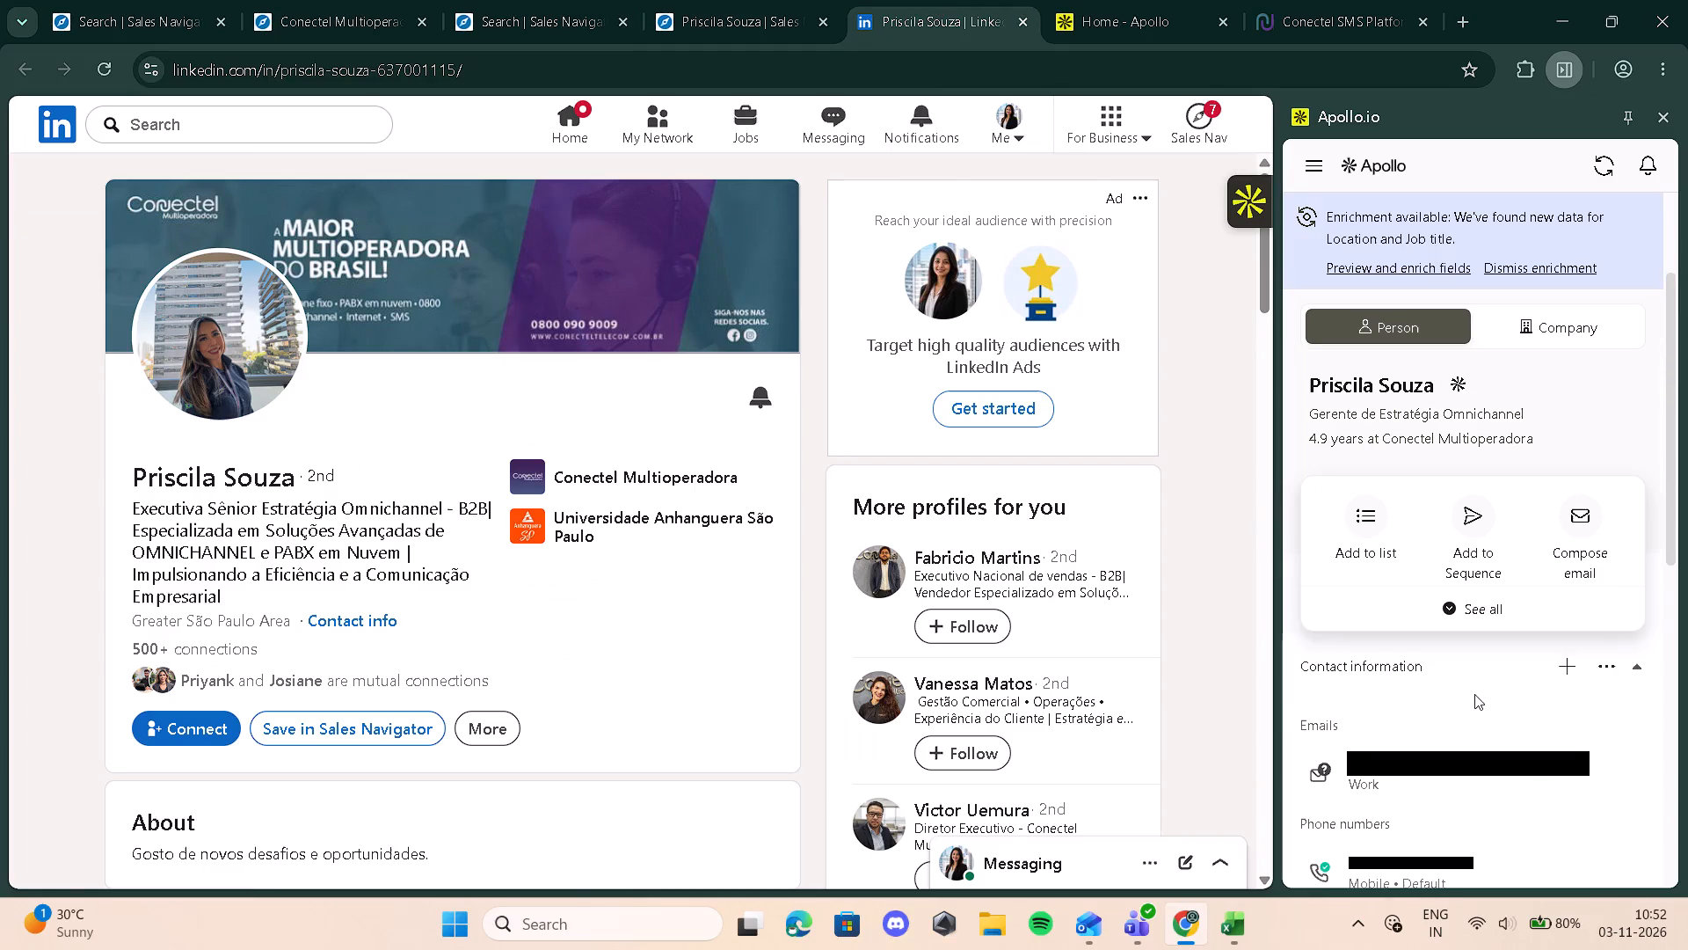
Copy the senior executive's work email from Apollo into cell K41 of the Brazil sheet in Excel.
click(1498, 772)
click(1233, 919)
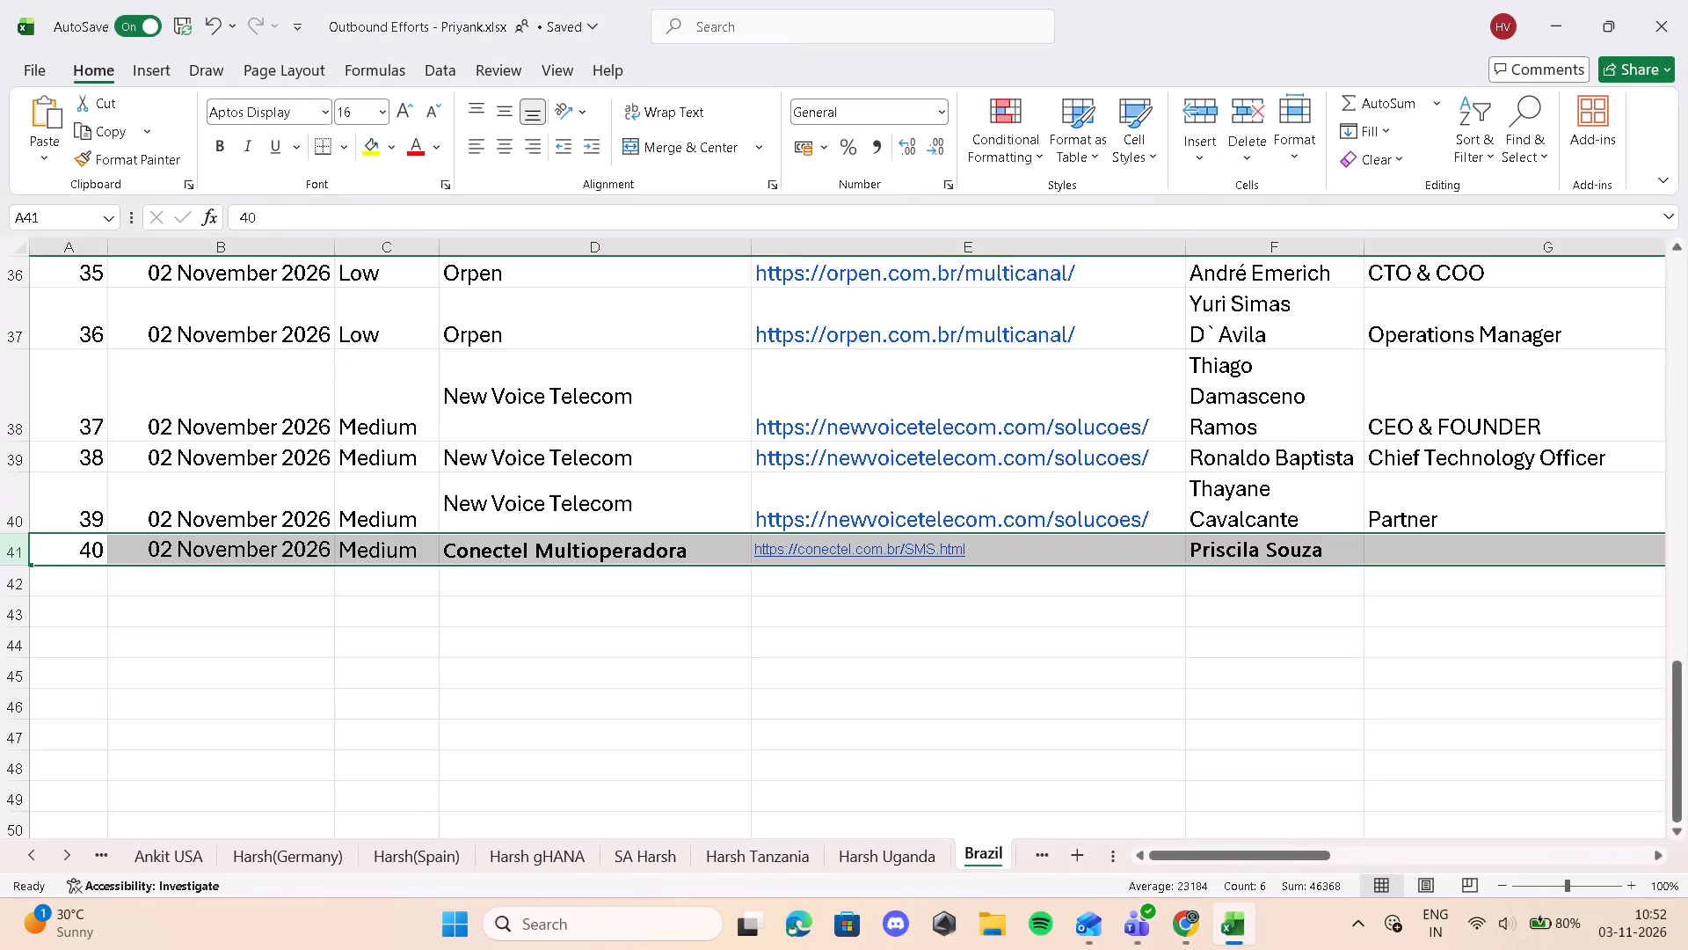
drag(1282, 852, 1388, 855)
click(1076, 544)
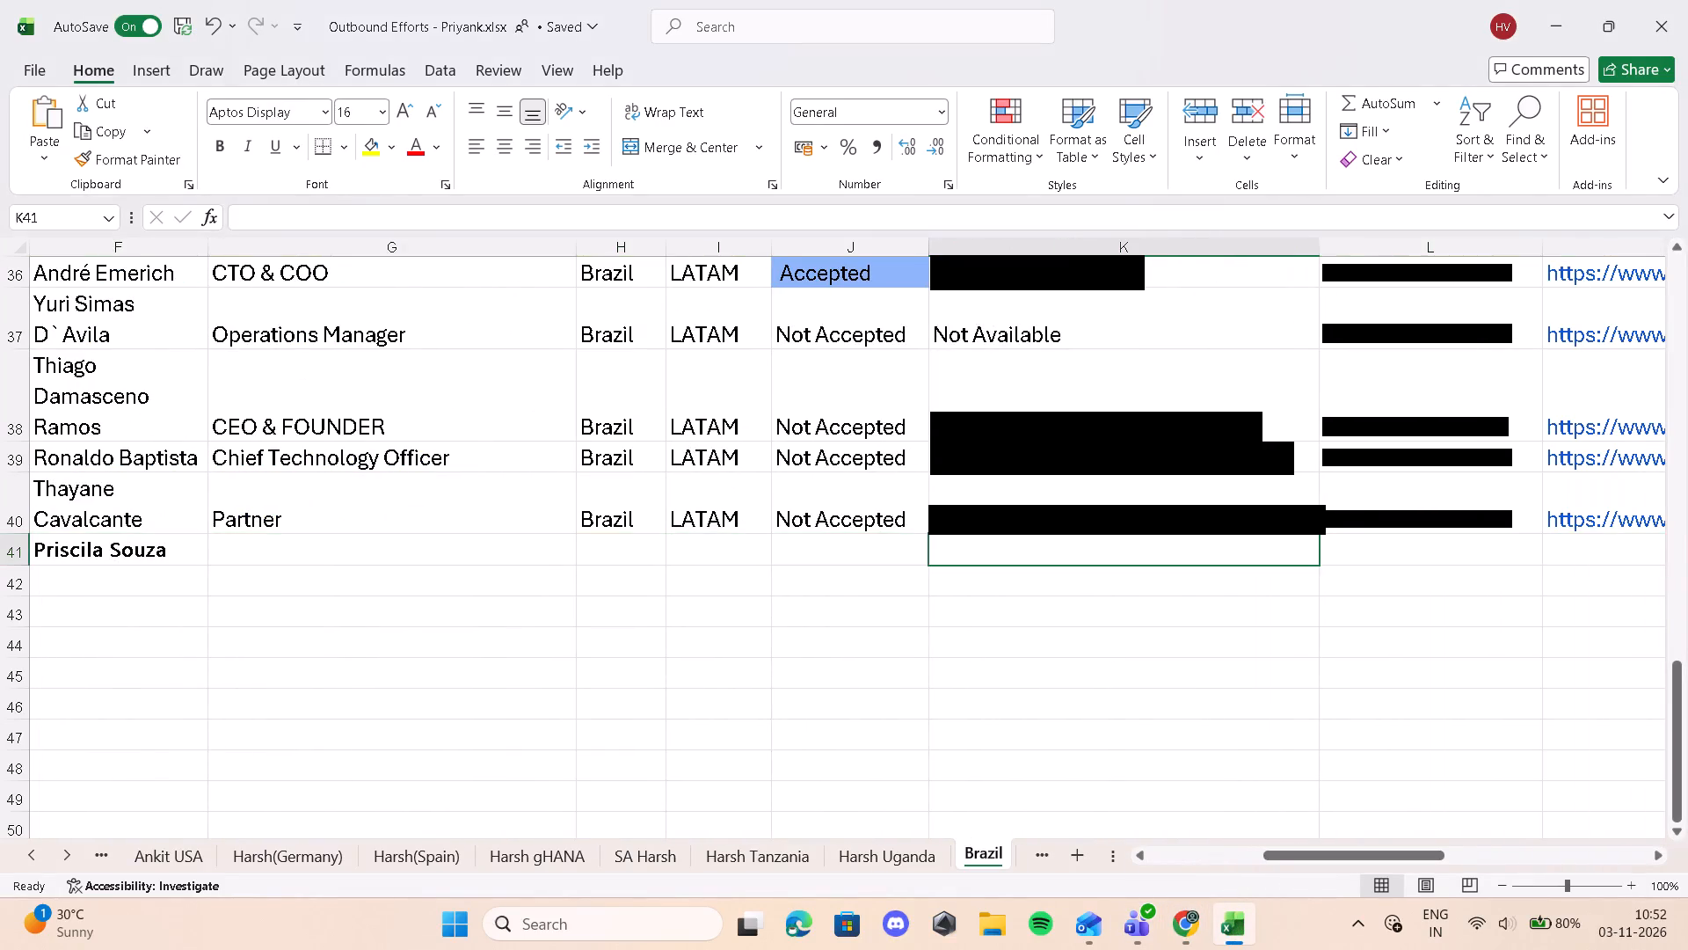
key(ctrl+v)
Copy the senior executive's mobile number from Apollo in Chrome into cell L41 of the Brazil sheet.
click(1188, 926)
scroll(1486, 799, down, 1)
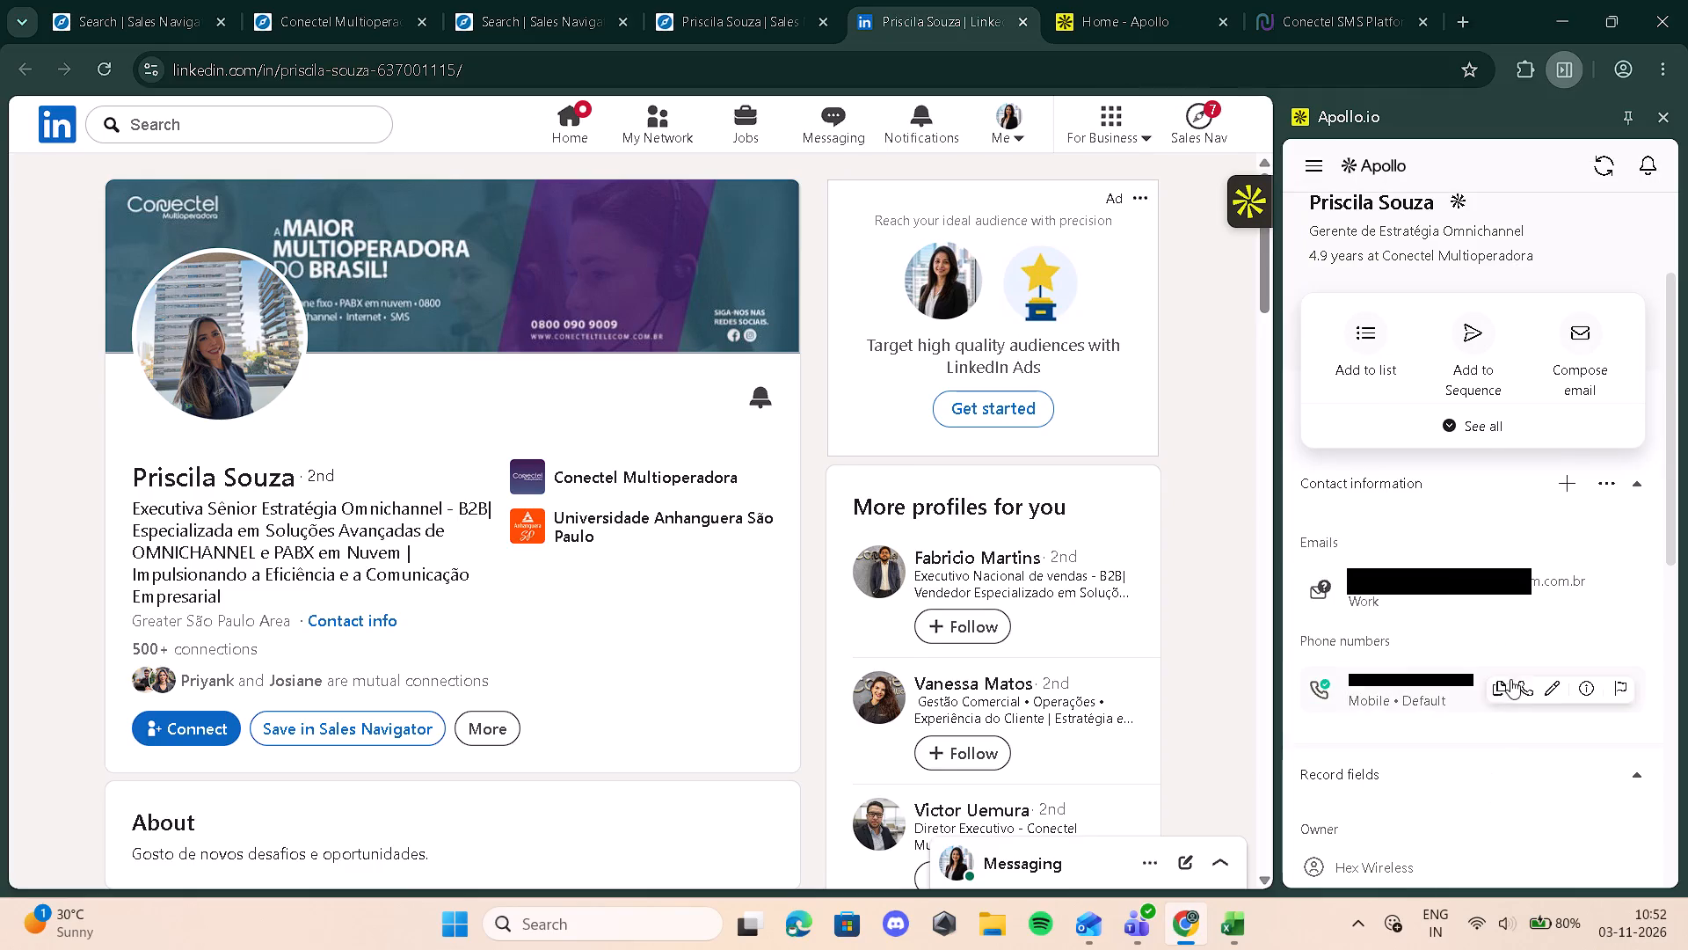
click(1498, 687)
click(1222, 924)
click(1382, 547)
key(ctrl+v)
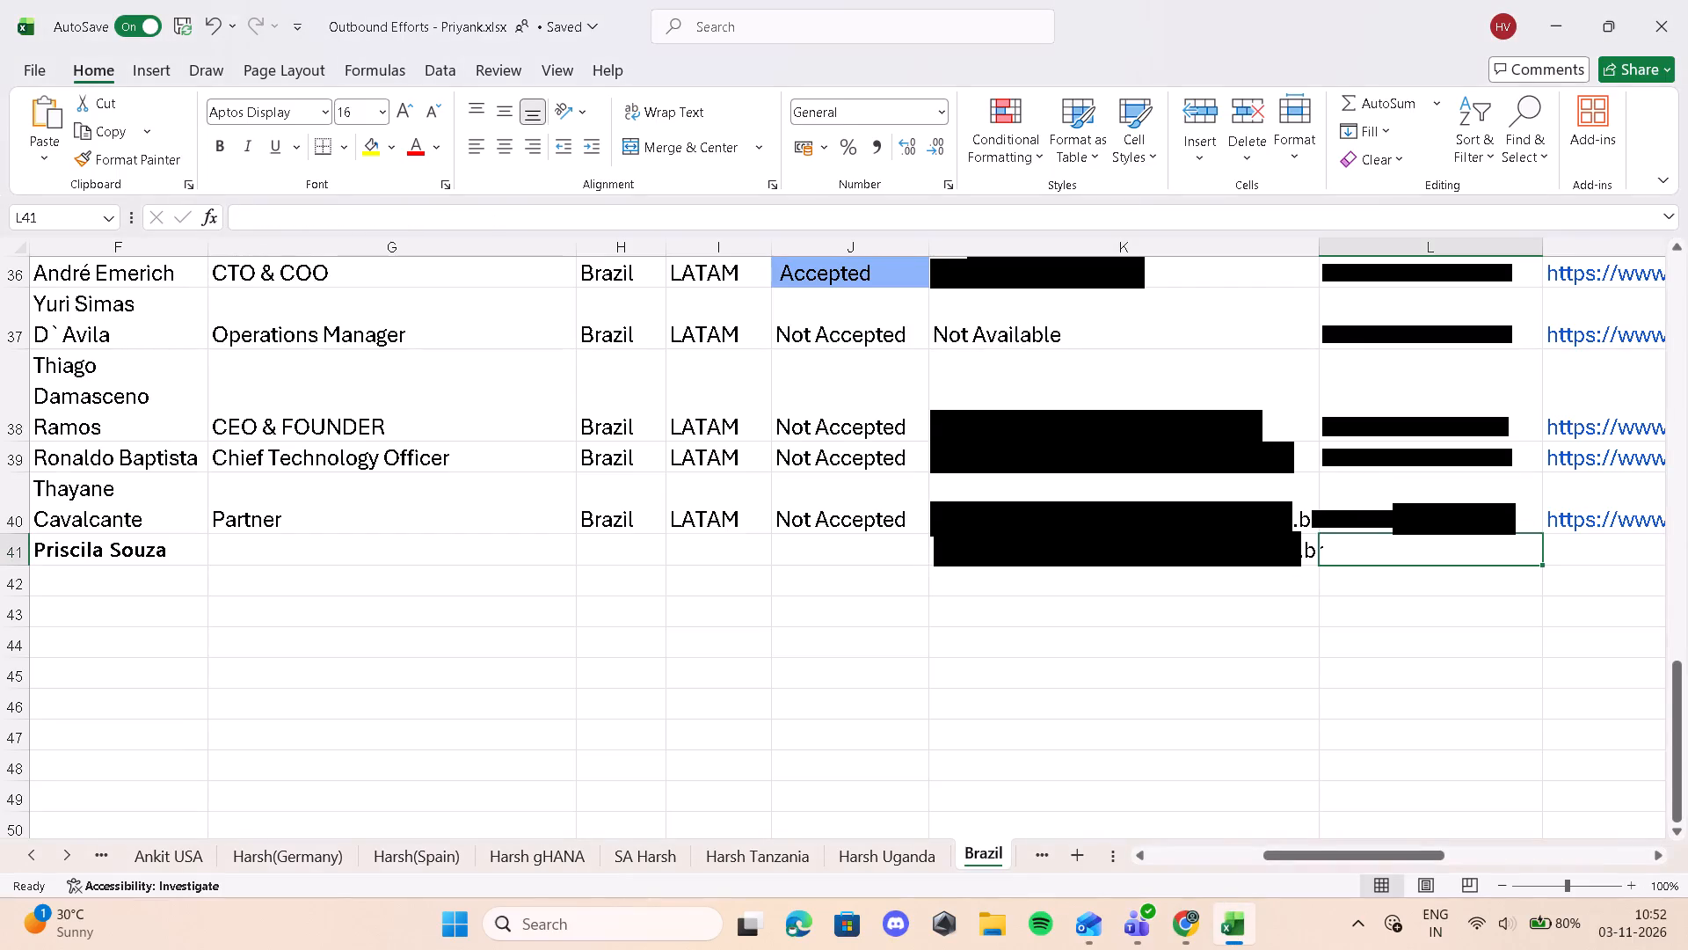
Fill Conectel's row 41 with Not Accepted, LATAM and Brazil in columns J, I and H, copied from row 40.
click(847, 508)
key(ctrl+c)
click(843, 547)
key(ctrl+v)
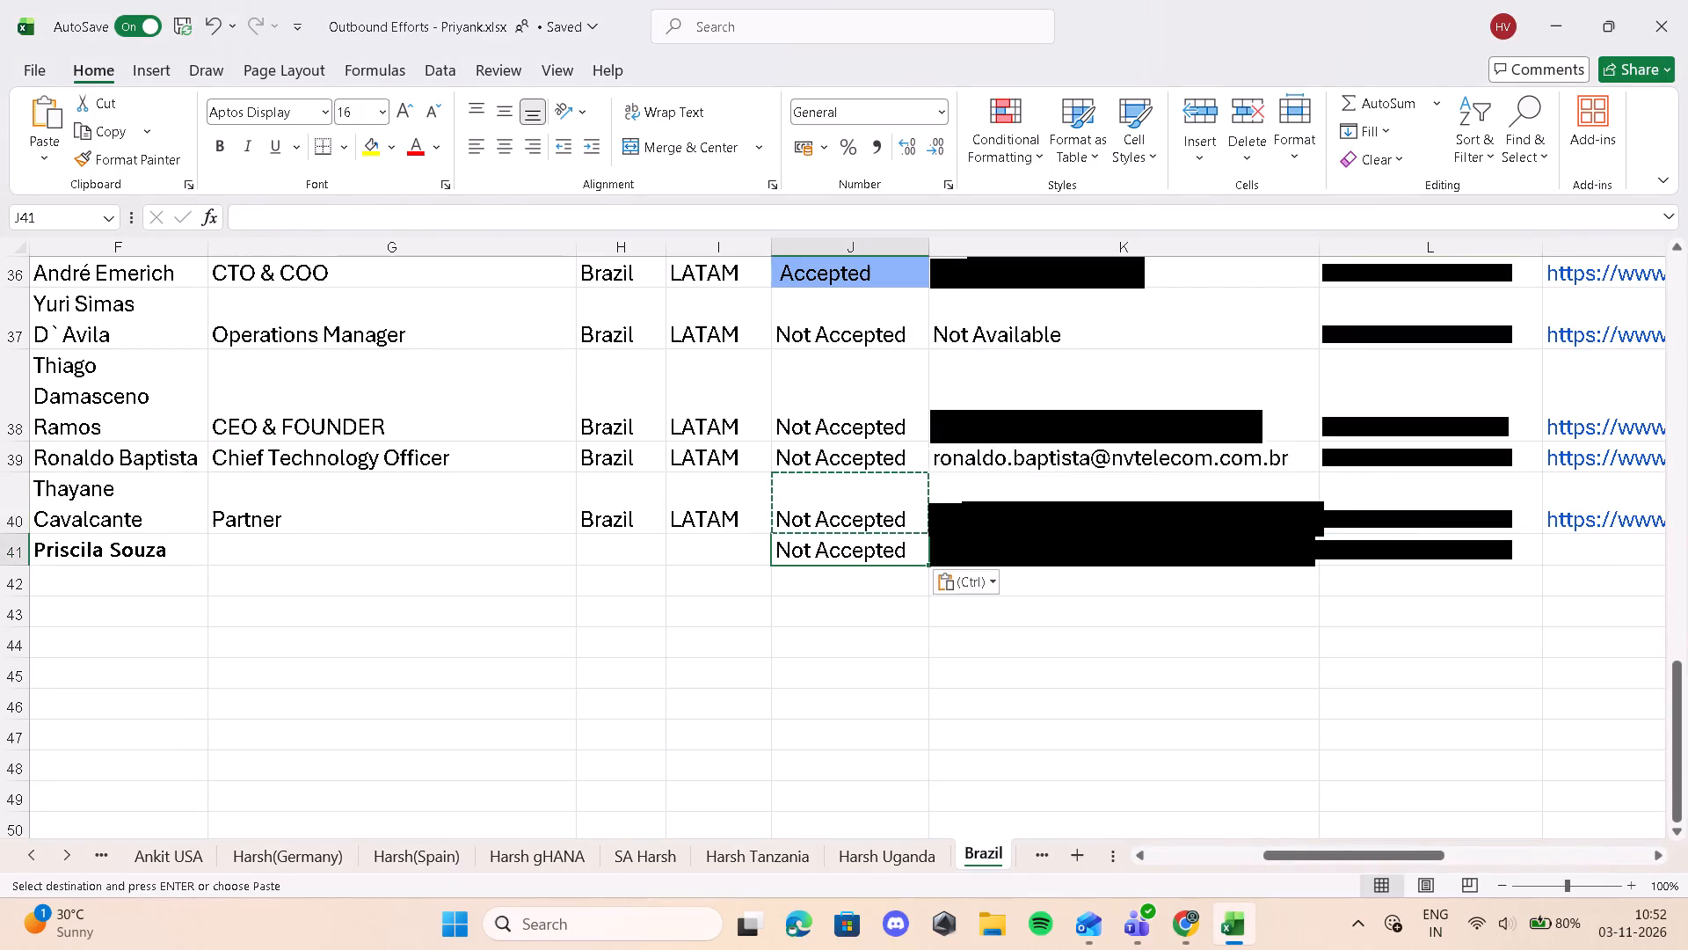
click(721, 513)
key(ctrl+c)
click(709, 542)
key(ctrl+v)
click(635, 515)
key(ctrl+c)
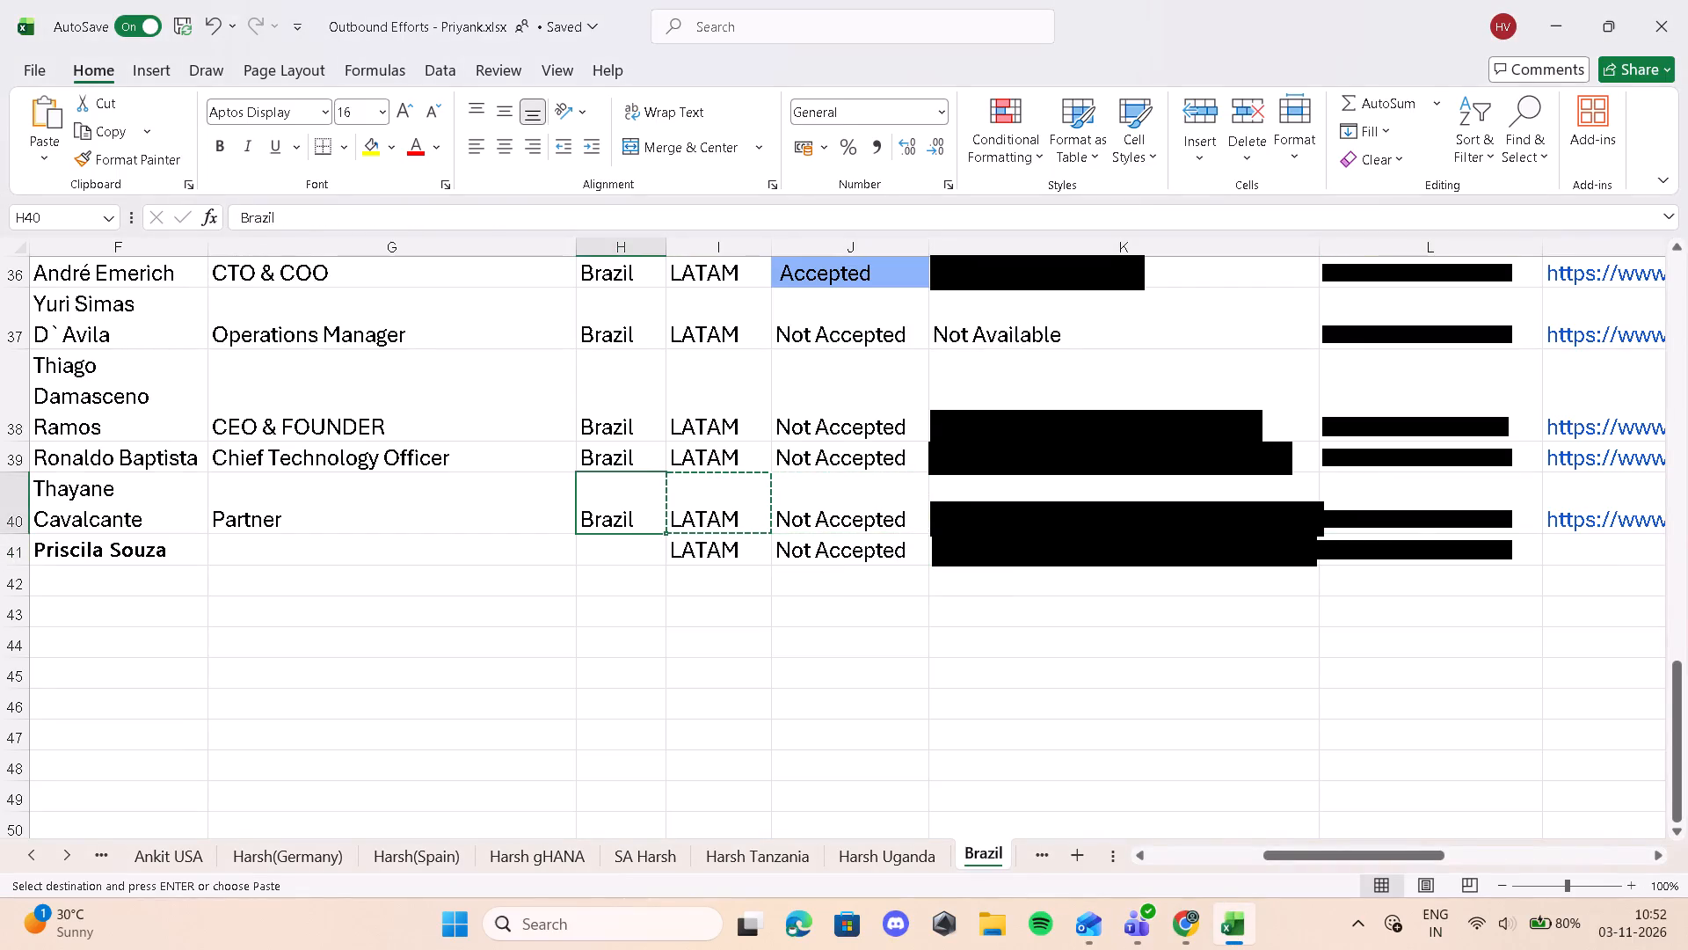
click(635, 547)
key(ctrl+v)
click(23, 552)
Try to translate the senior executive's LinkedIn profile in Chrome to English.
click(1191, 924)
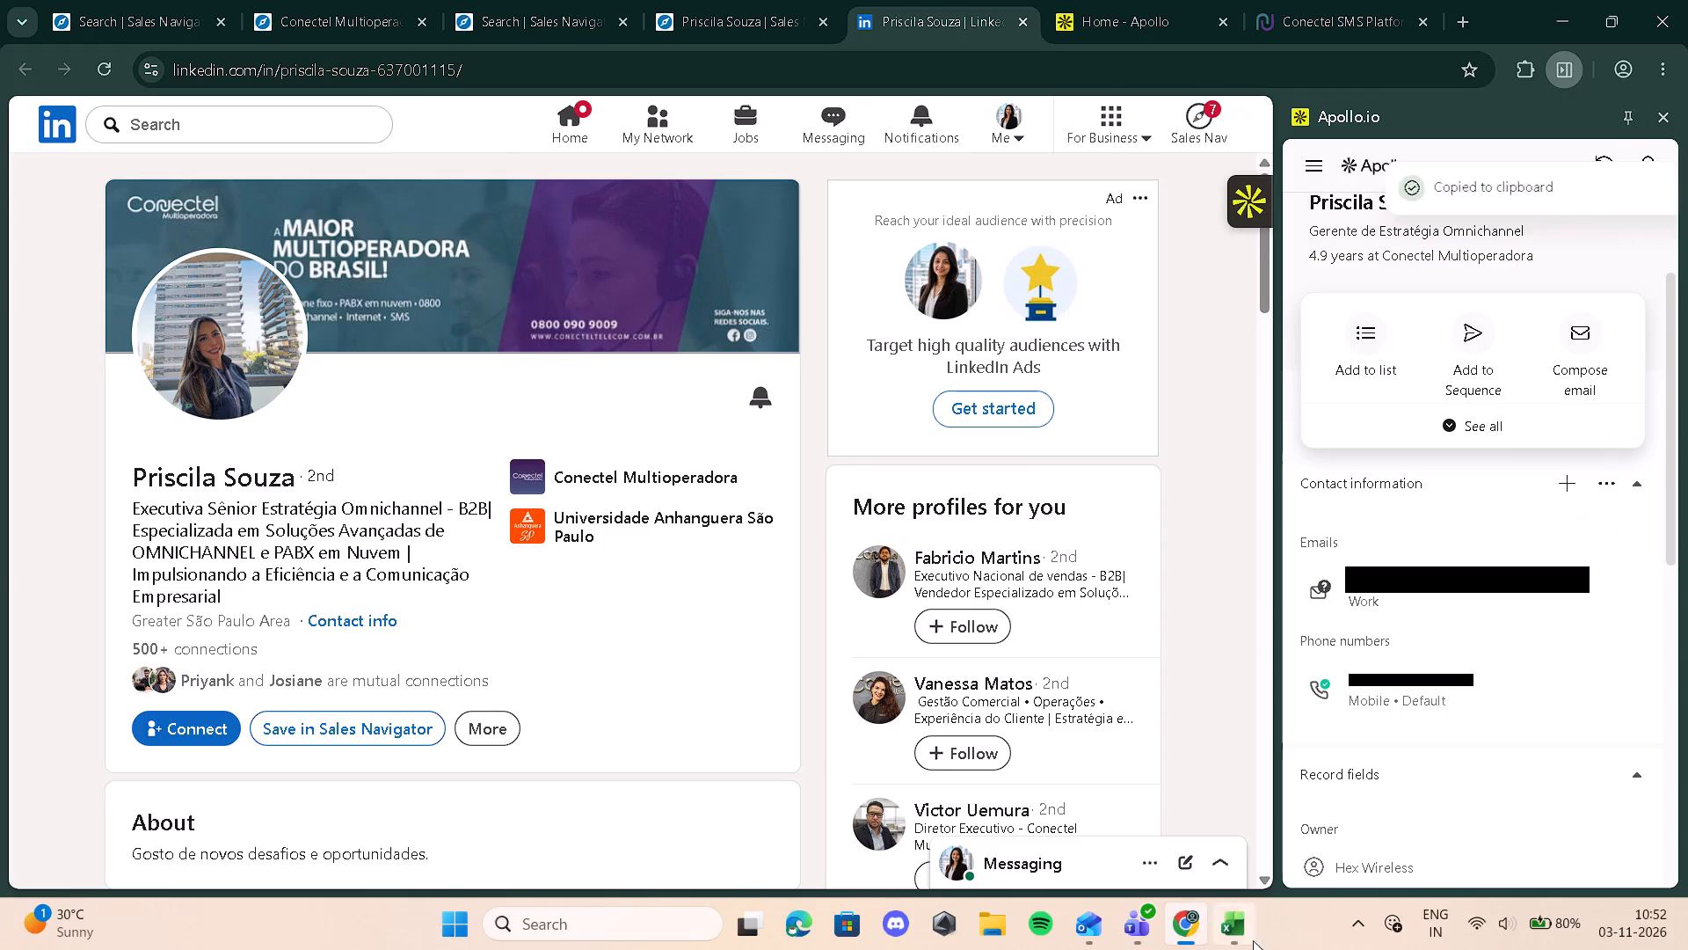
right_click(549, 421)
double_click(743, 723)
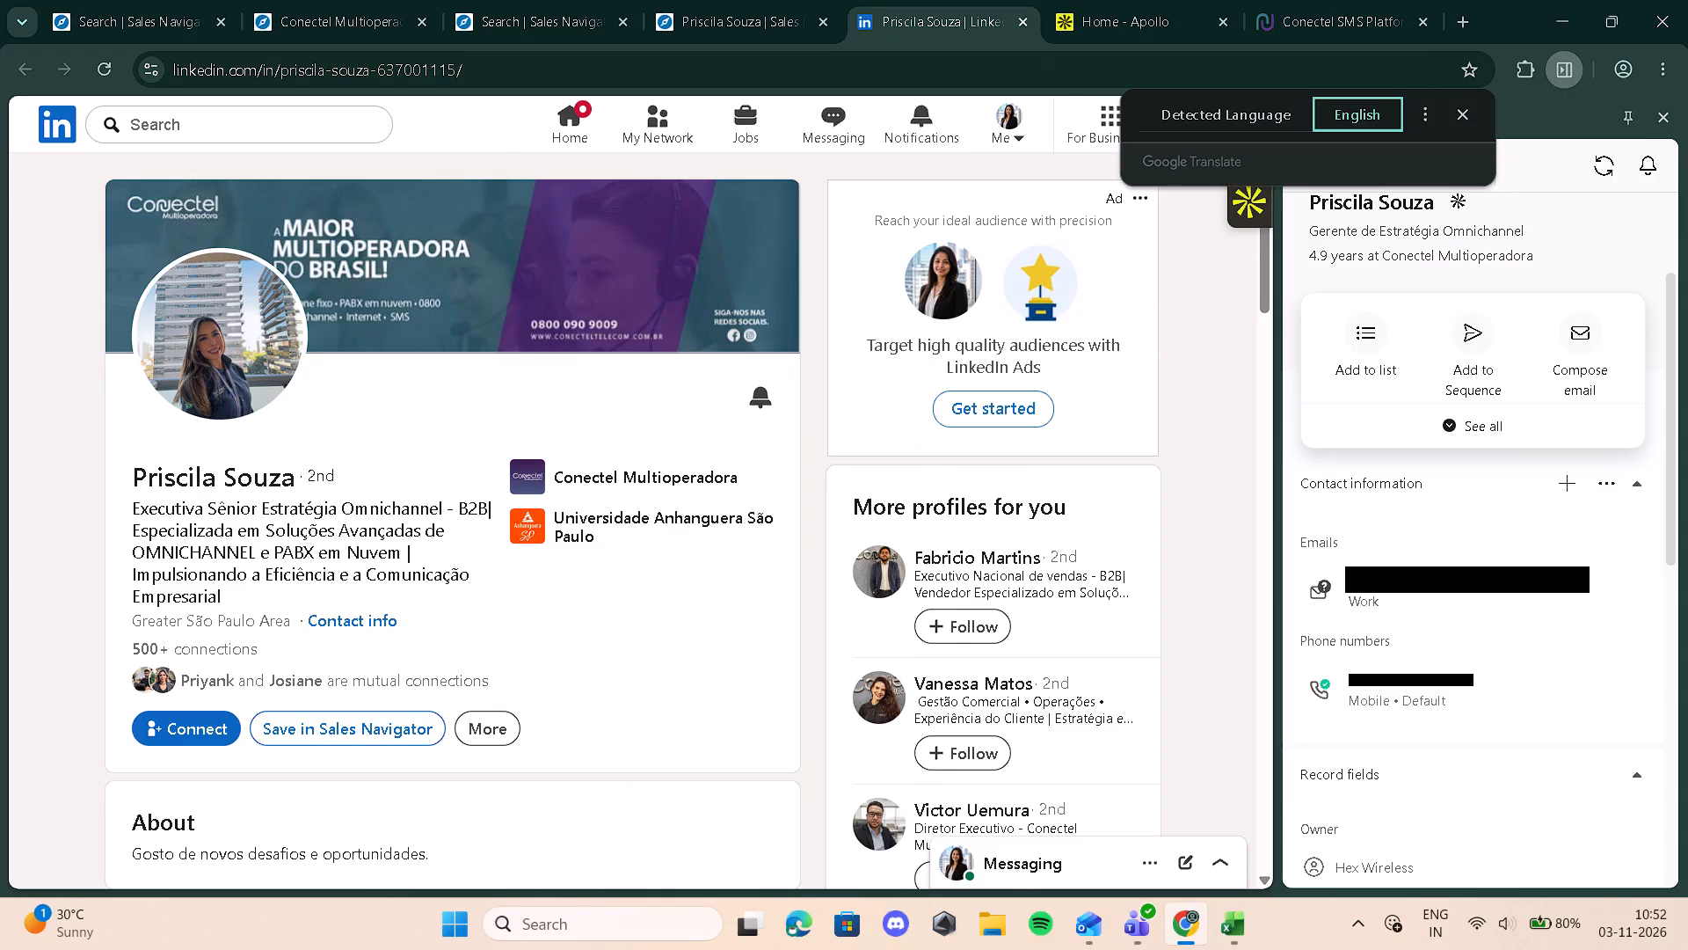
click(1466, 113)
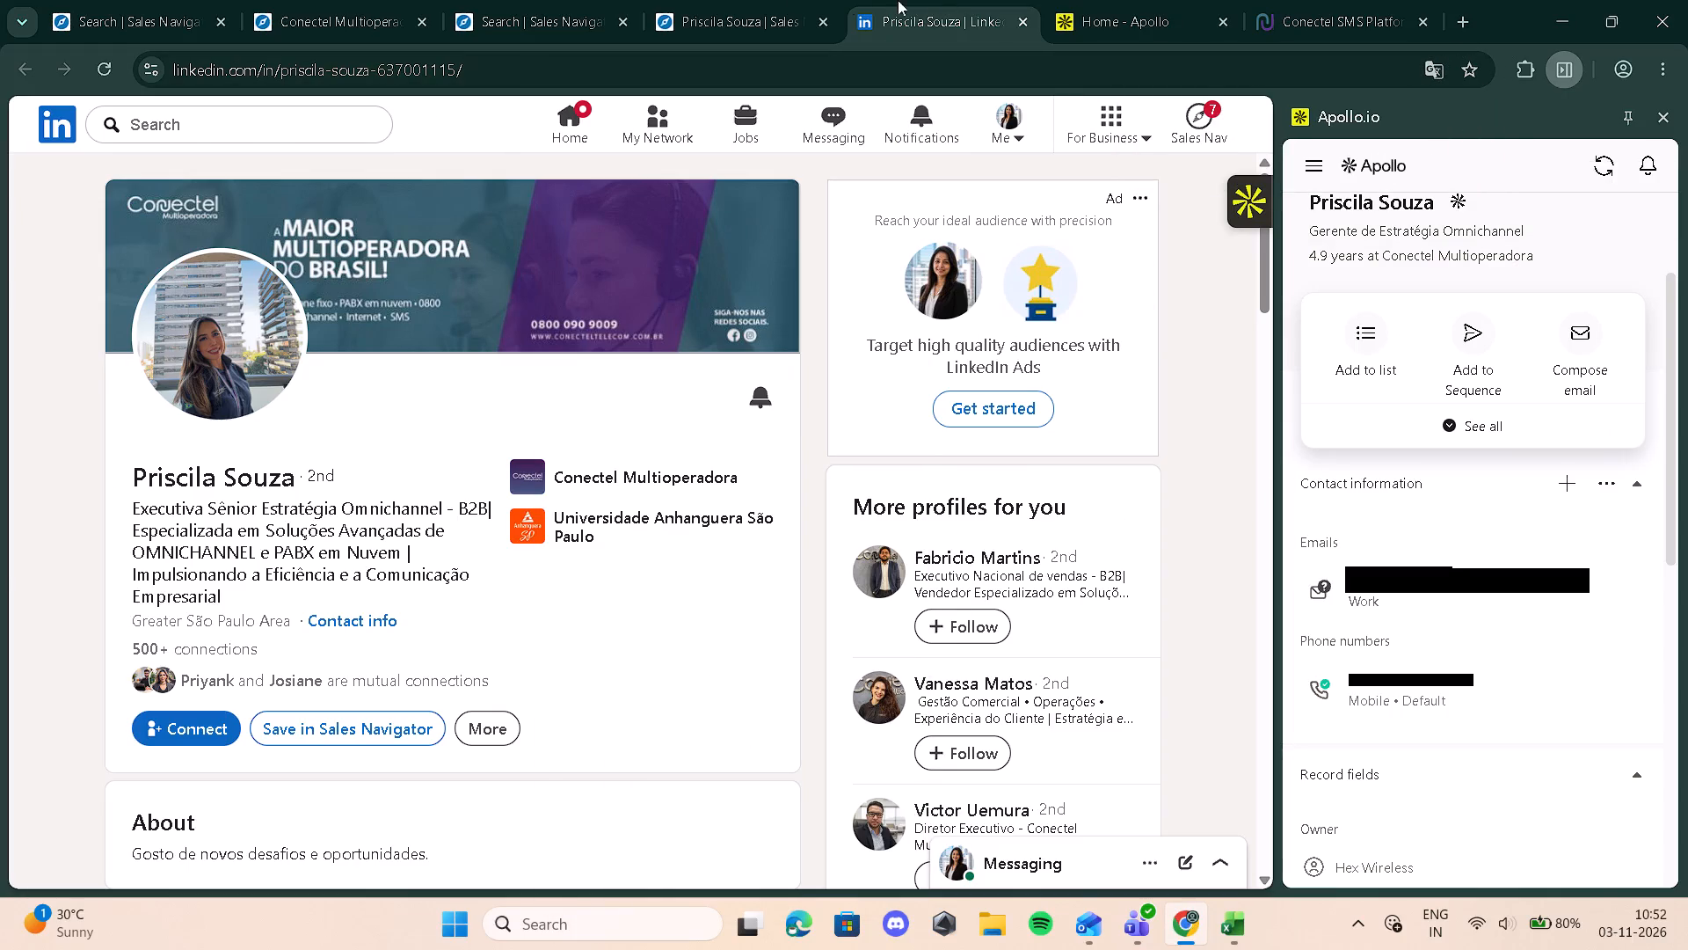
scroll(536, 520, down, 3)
Translate the senior executive's Sales Navigator profile to English.
click(779, 0)
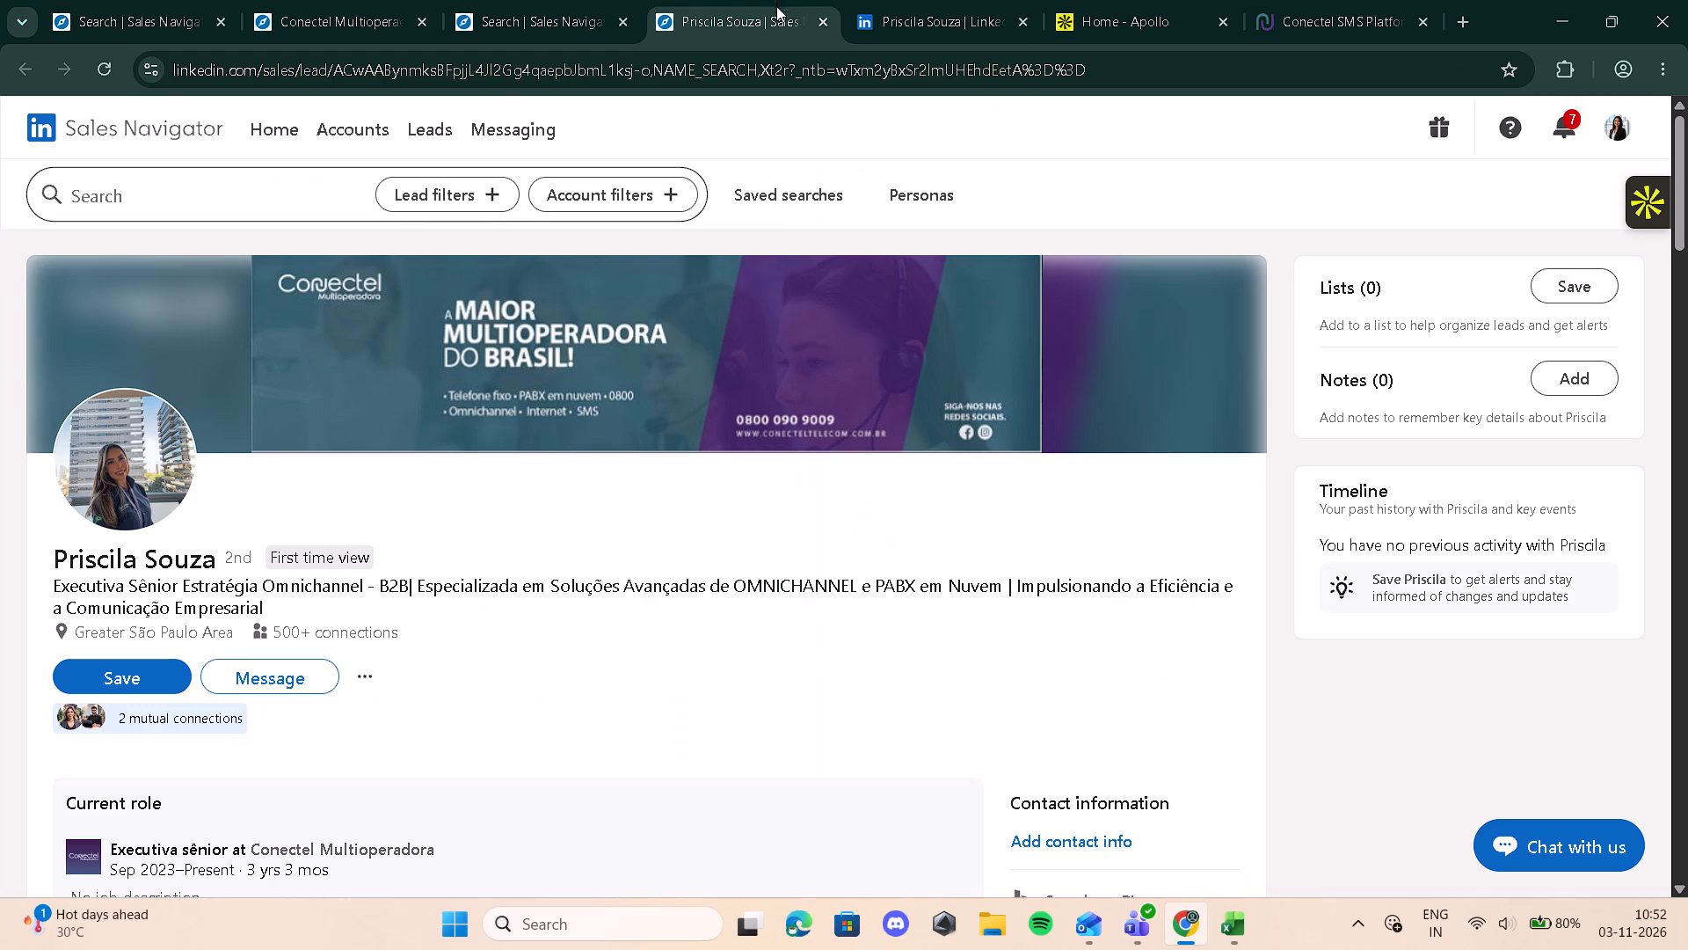
click(557, 0)
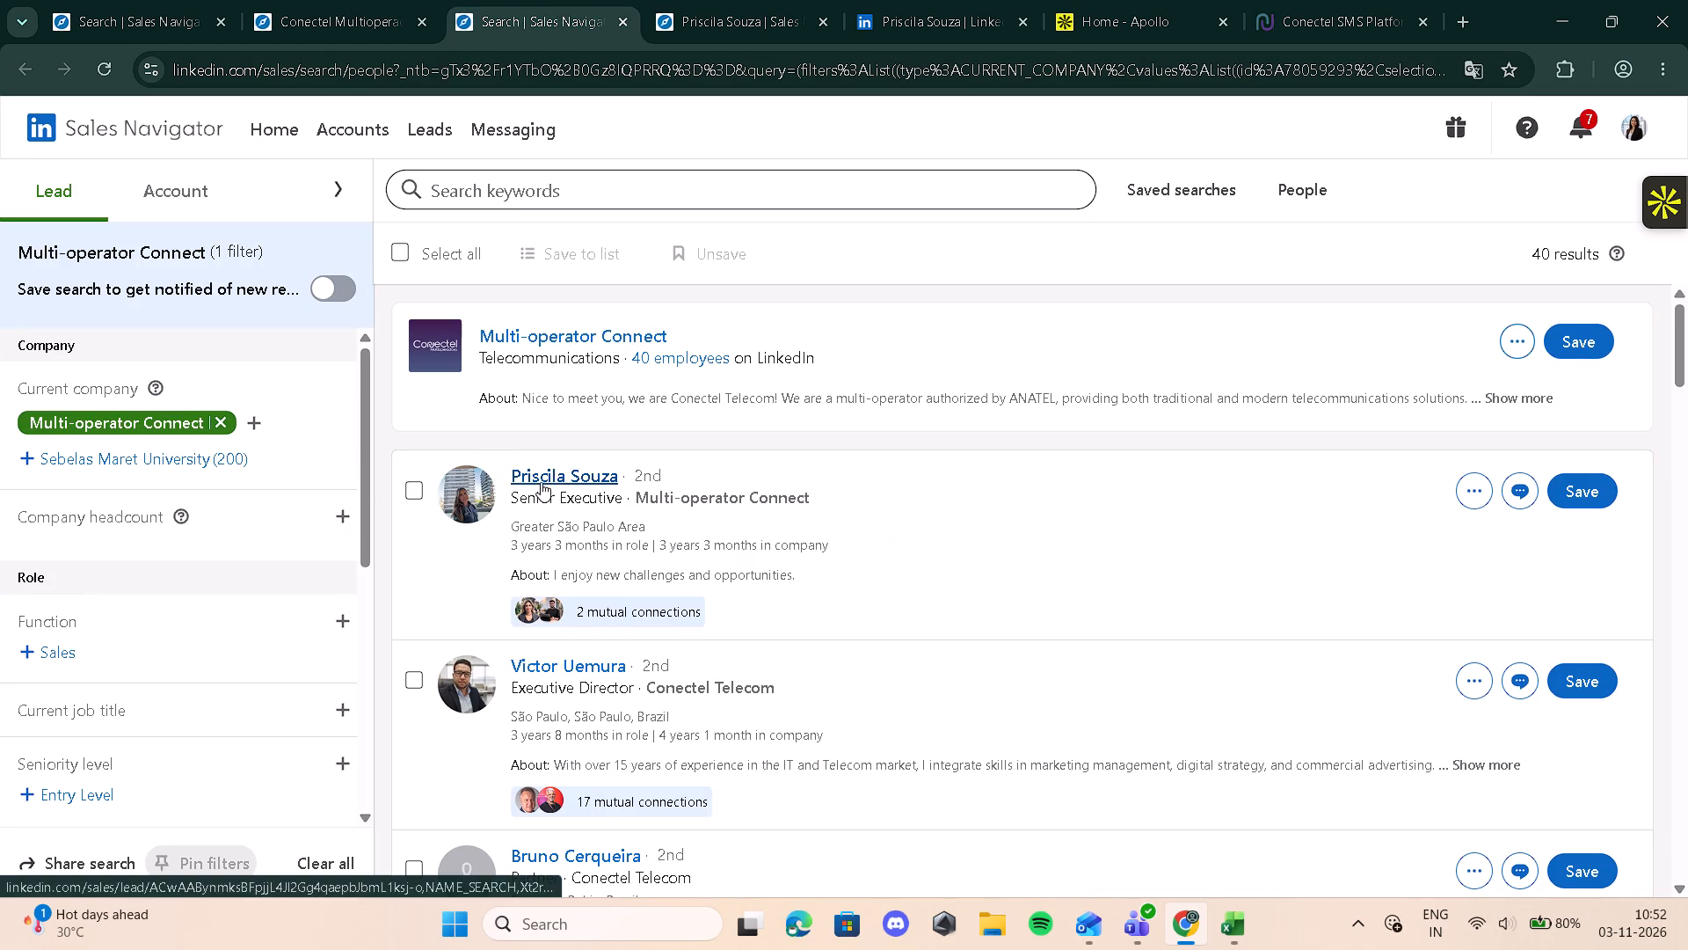
click(722, 0)
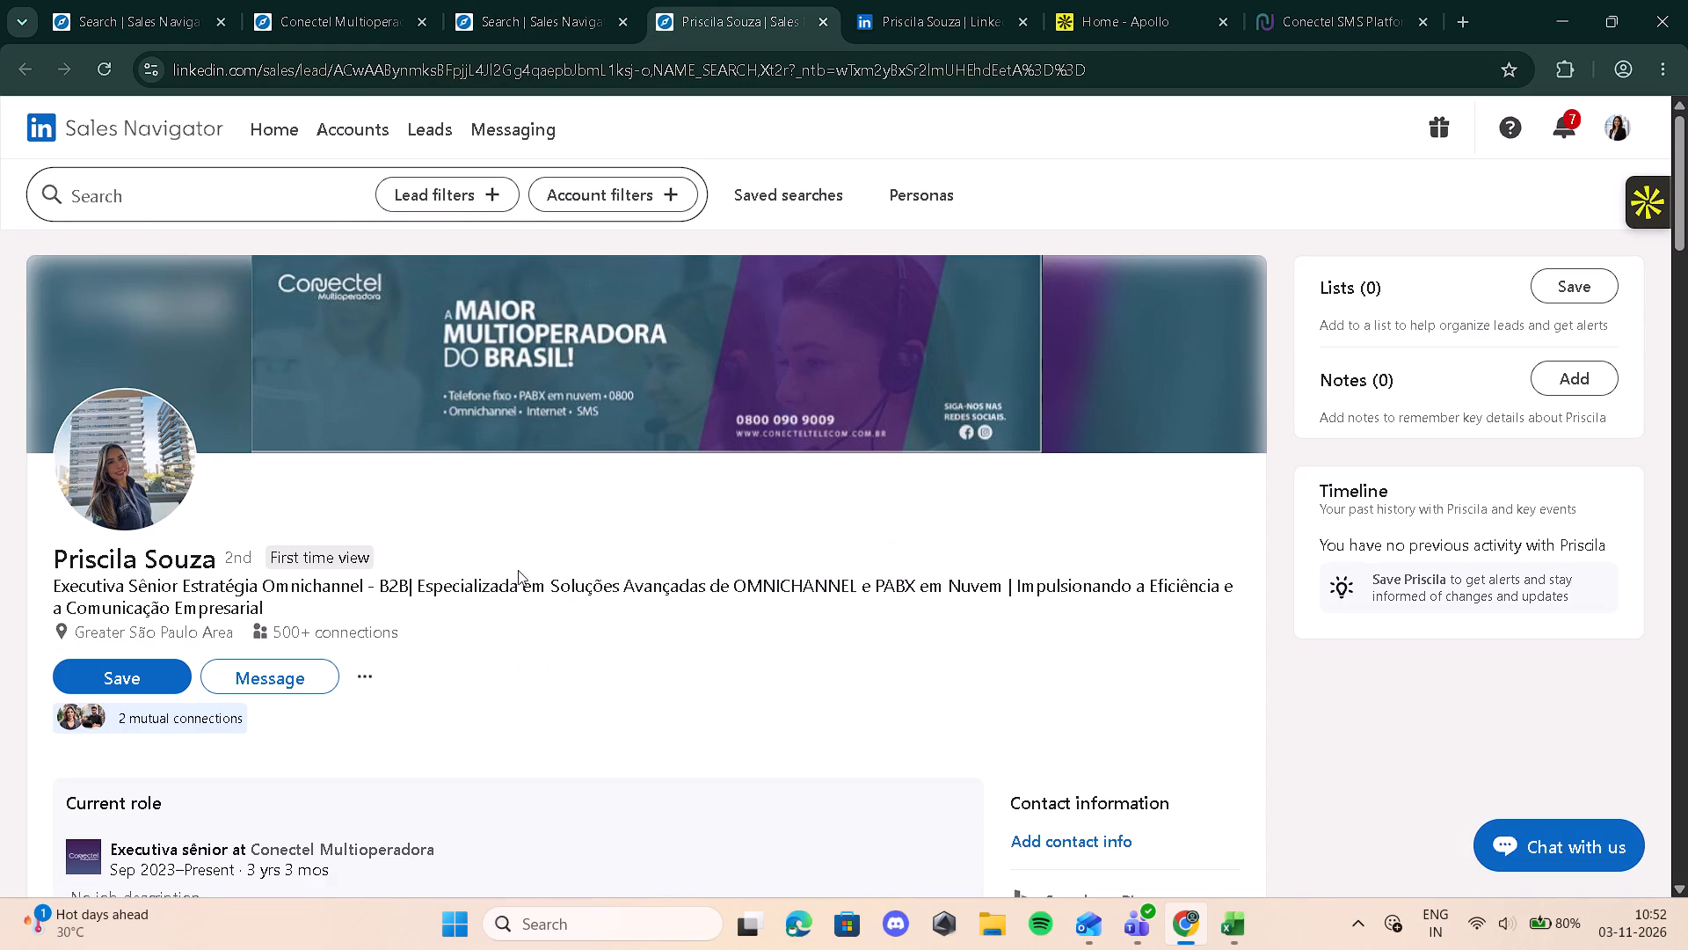
scroll(535, 548, down, 1)
right_click(560, 510)
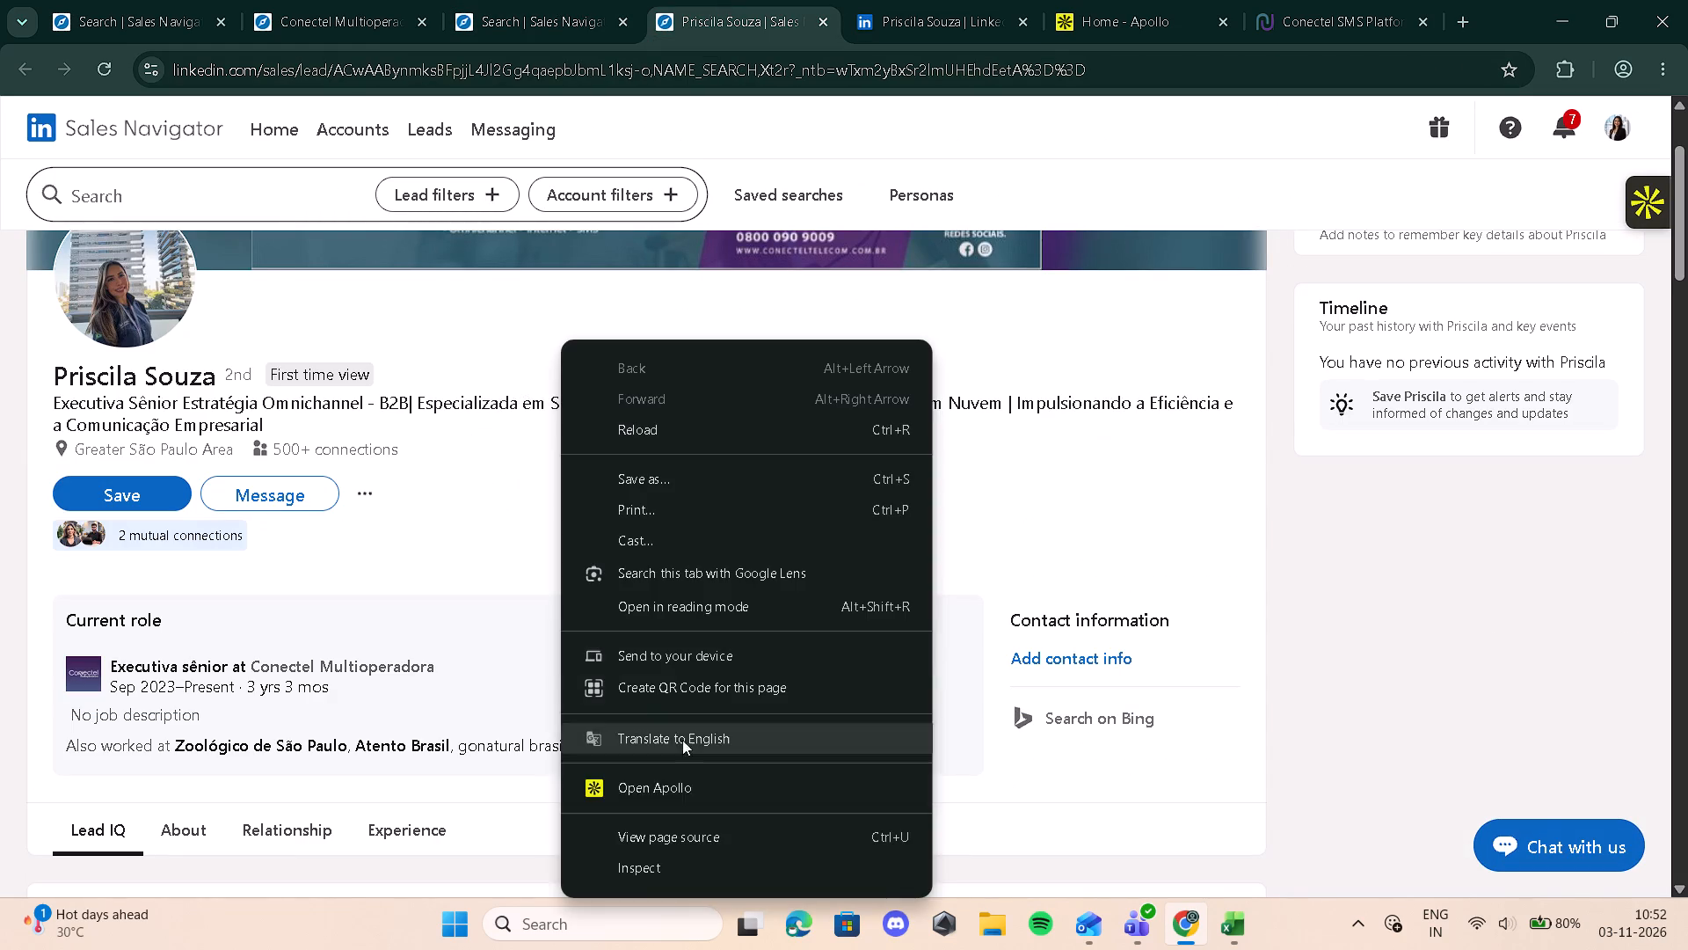
click(757, 746)
click(1499, 112)
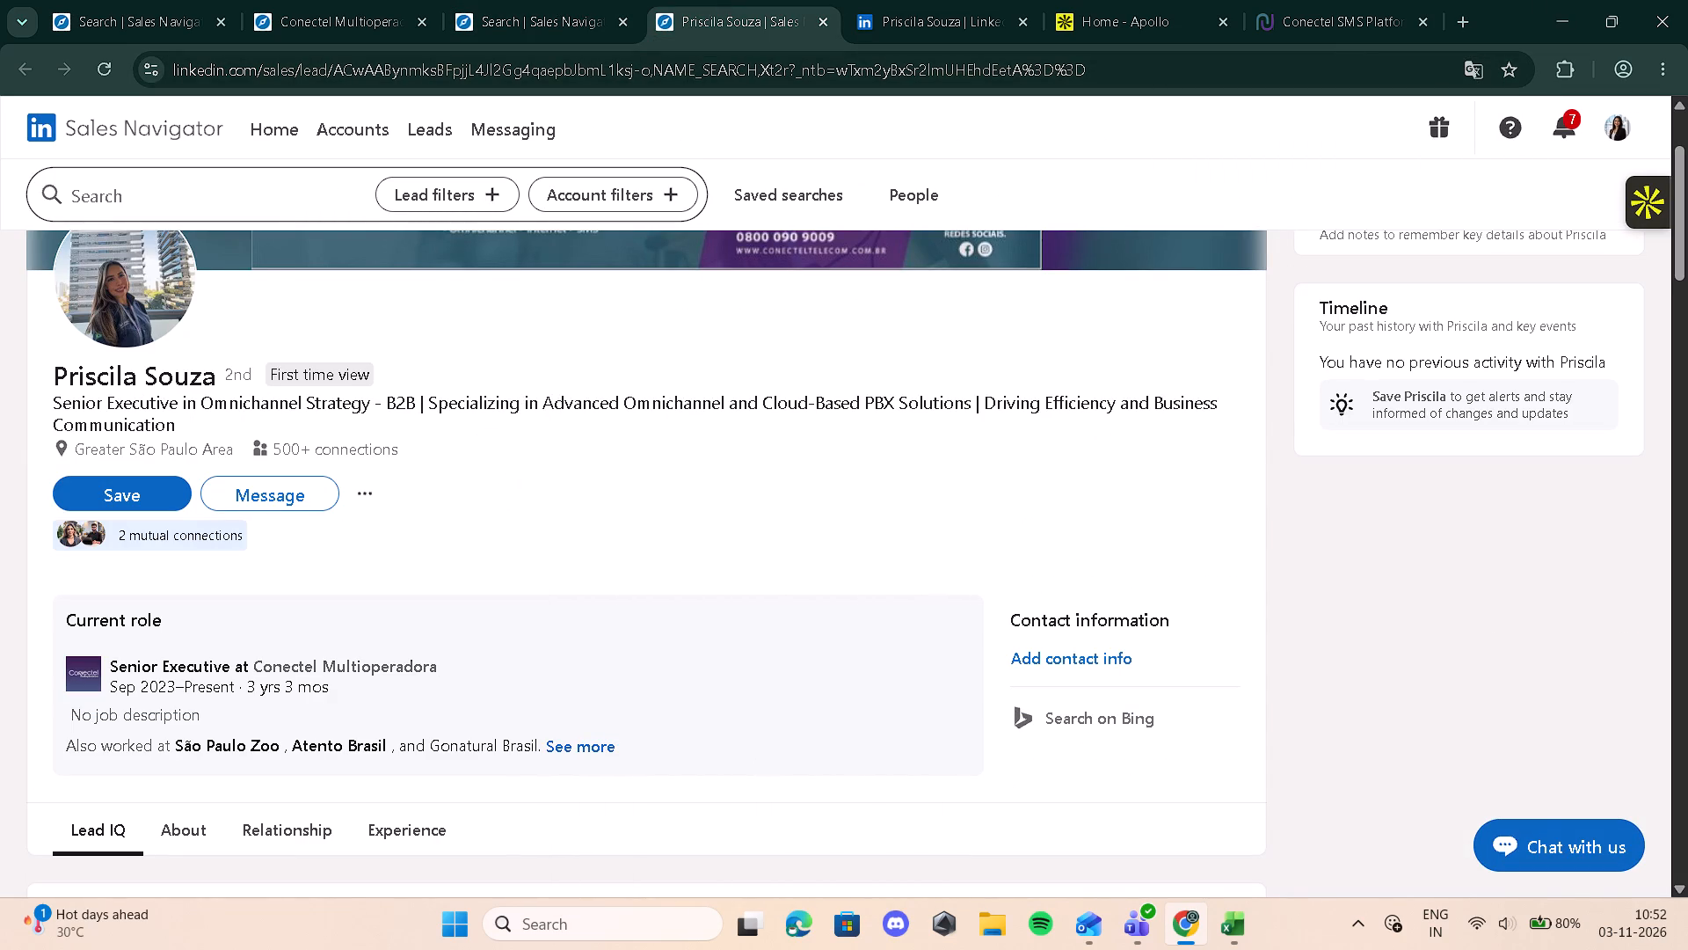
Copy the job title Senior Executive from the translated profile's current role into cell G41 of the Brazil sheet.
drag(229, 668, 113, 660)
right_click(113, 660)
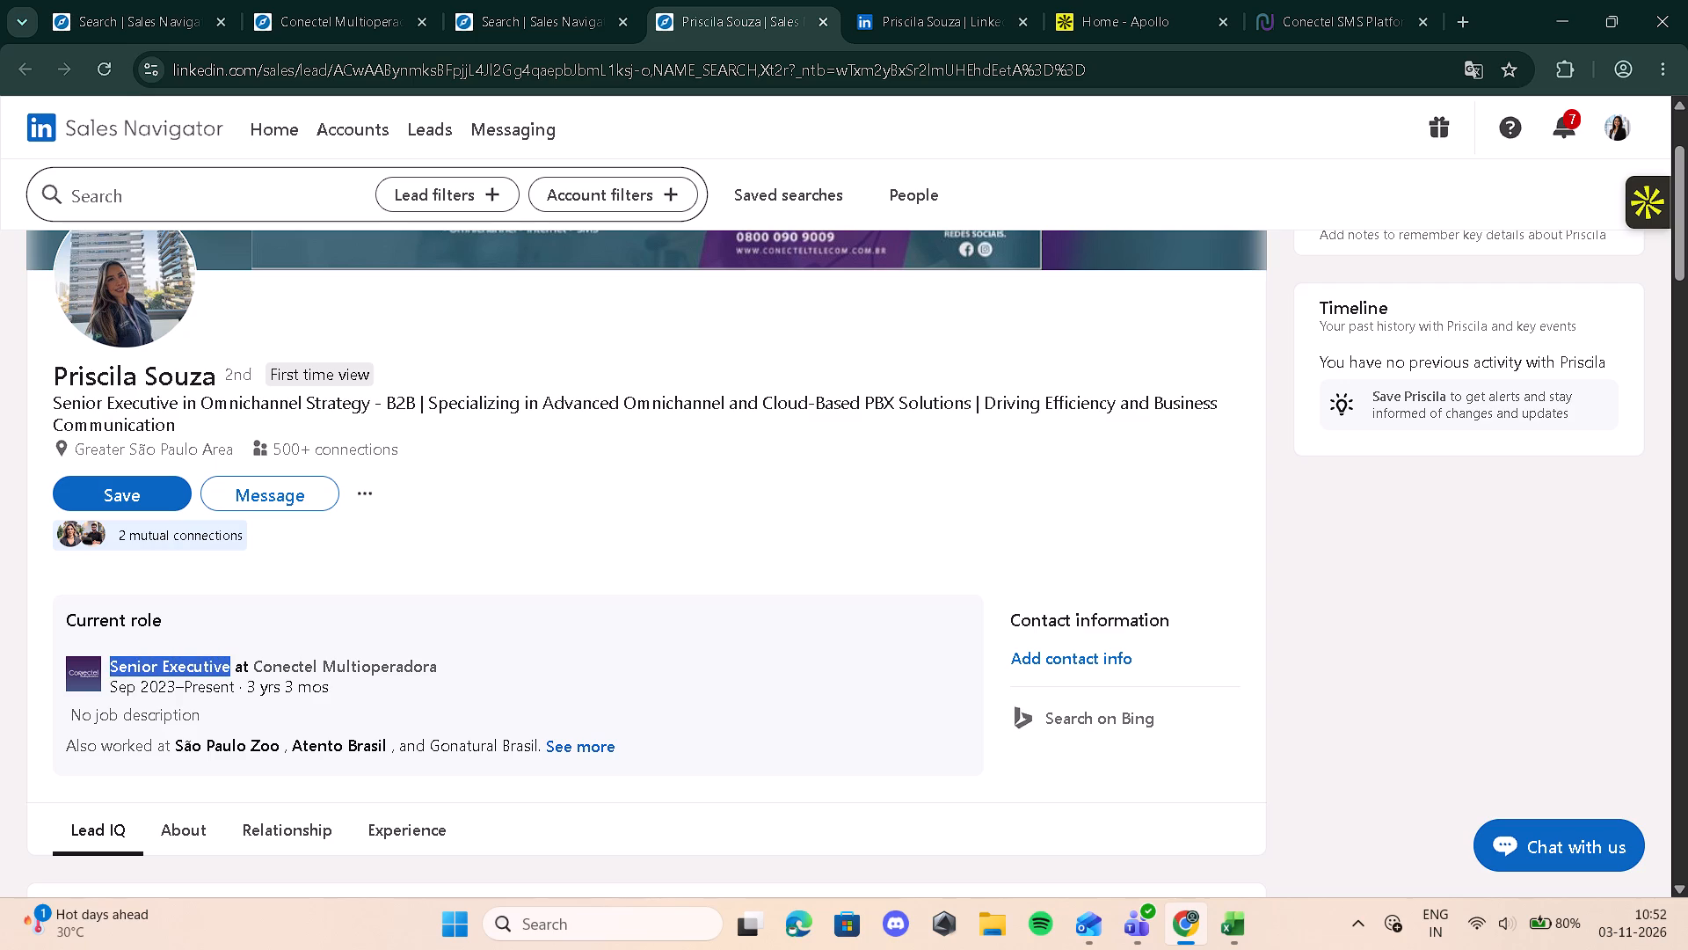
click(197, 447)
click(1243, 946)
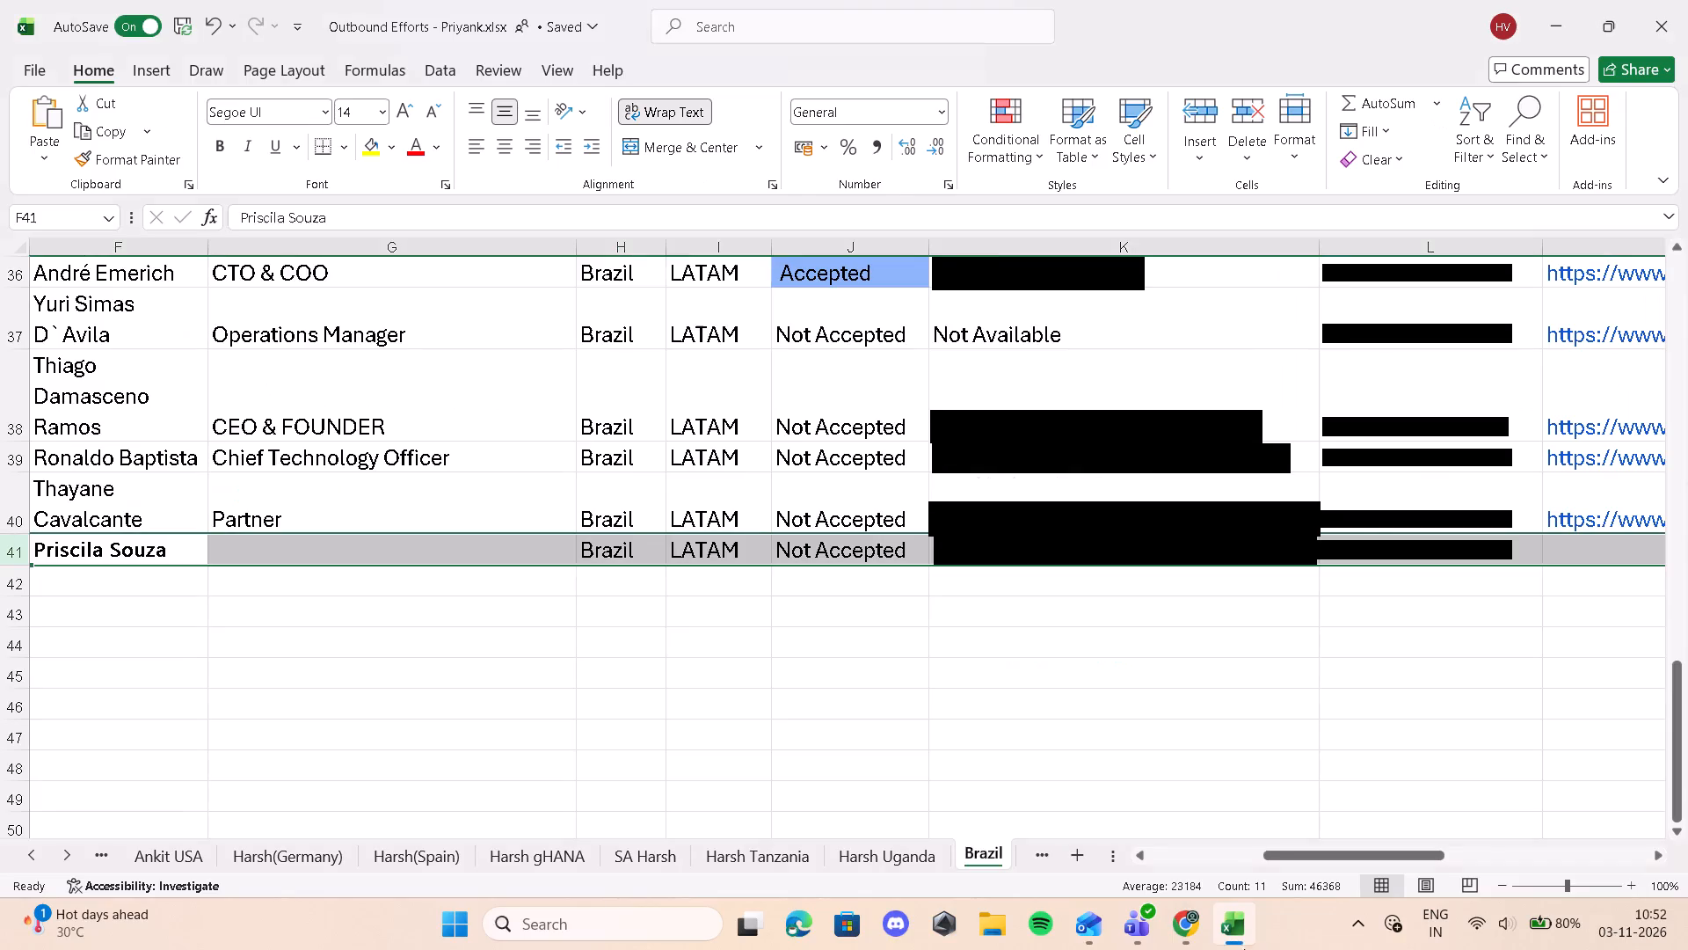
click(446, 555)
key(ctrl+v)
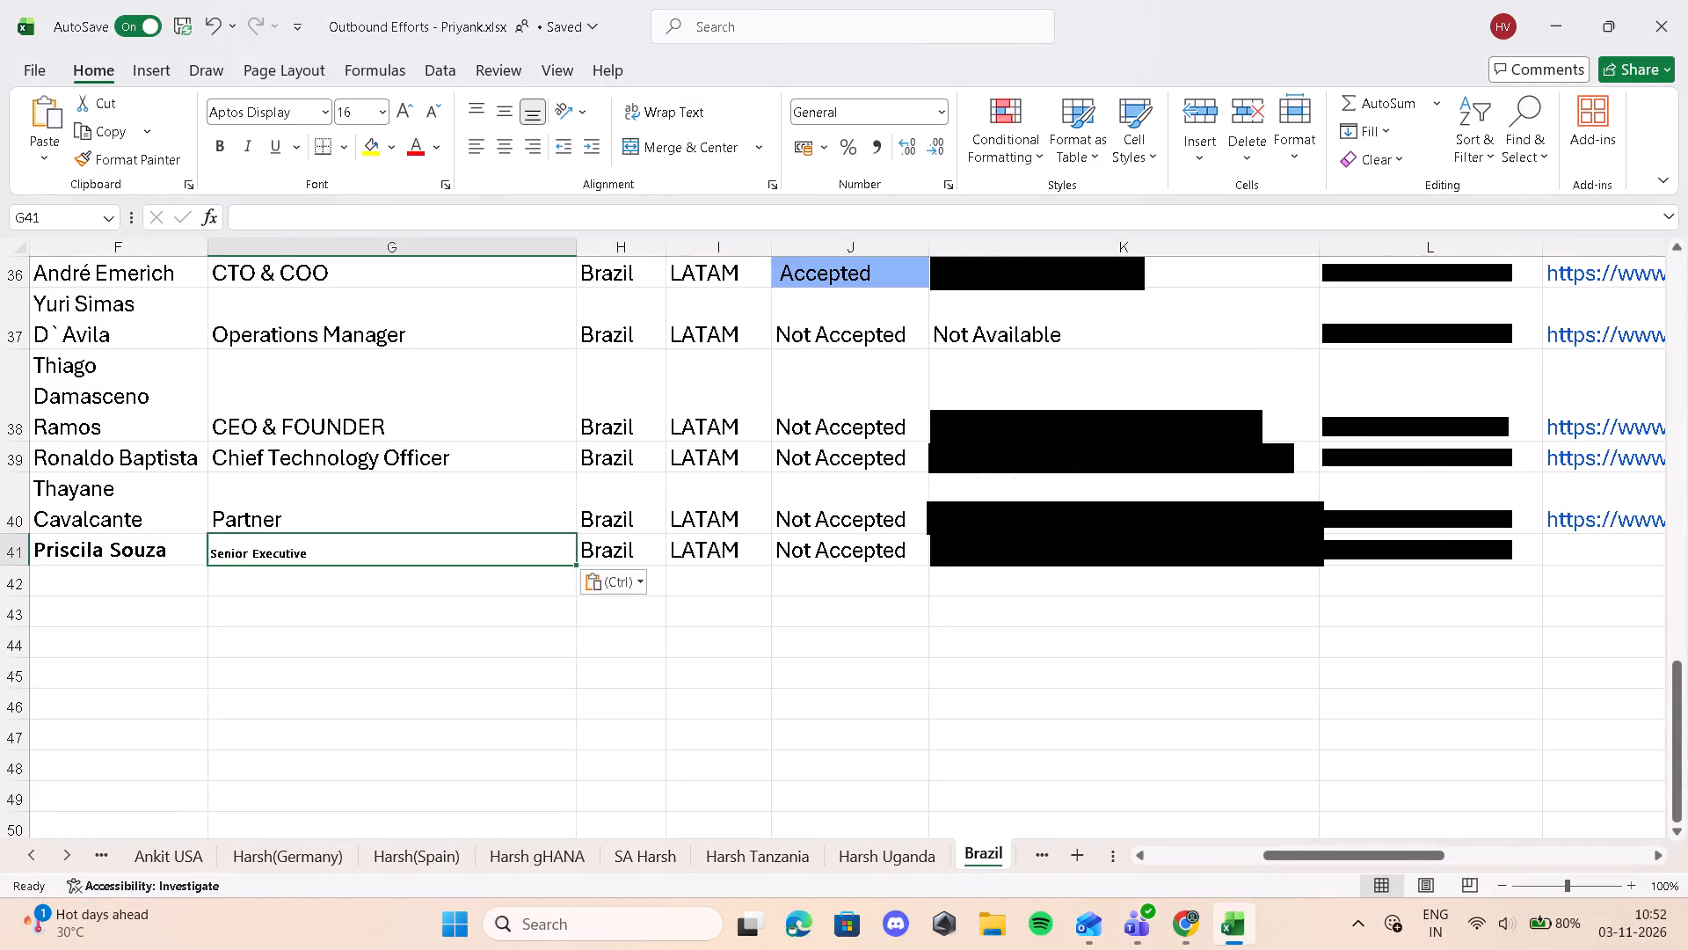
Copy the senior executive's LinkedIn profile URL from Sales Navigator into cell M41 of the Brazil sheet.
drag(1301, 860, 720, 825)
click(4, 544)
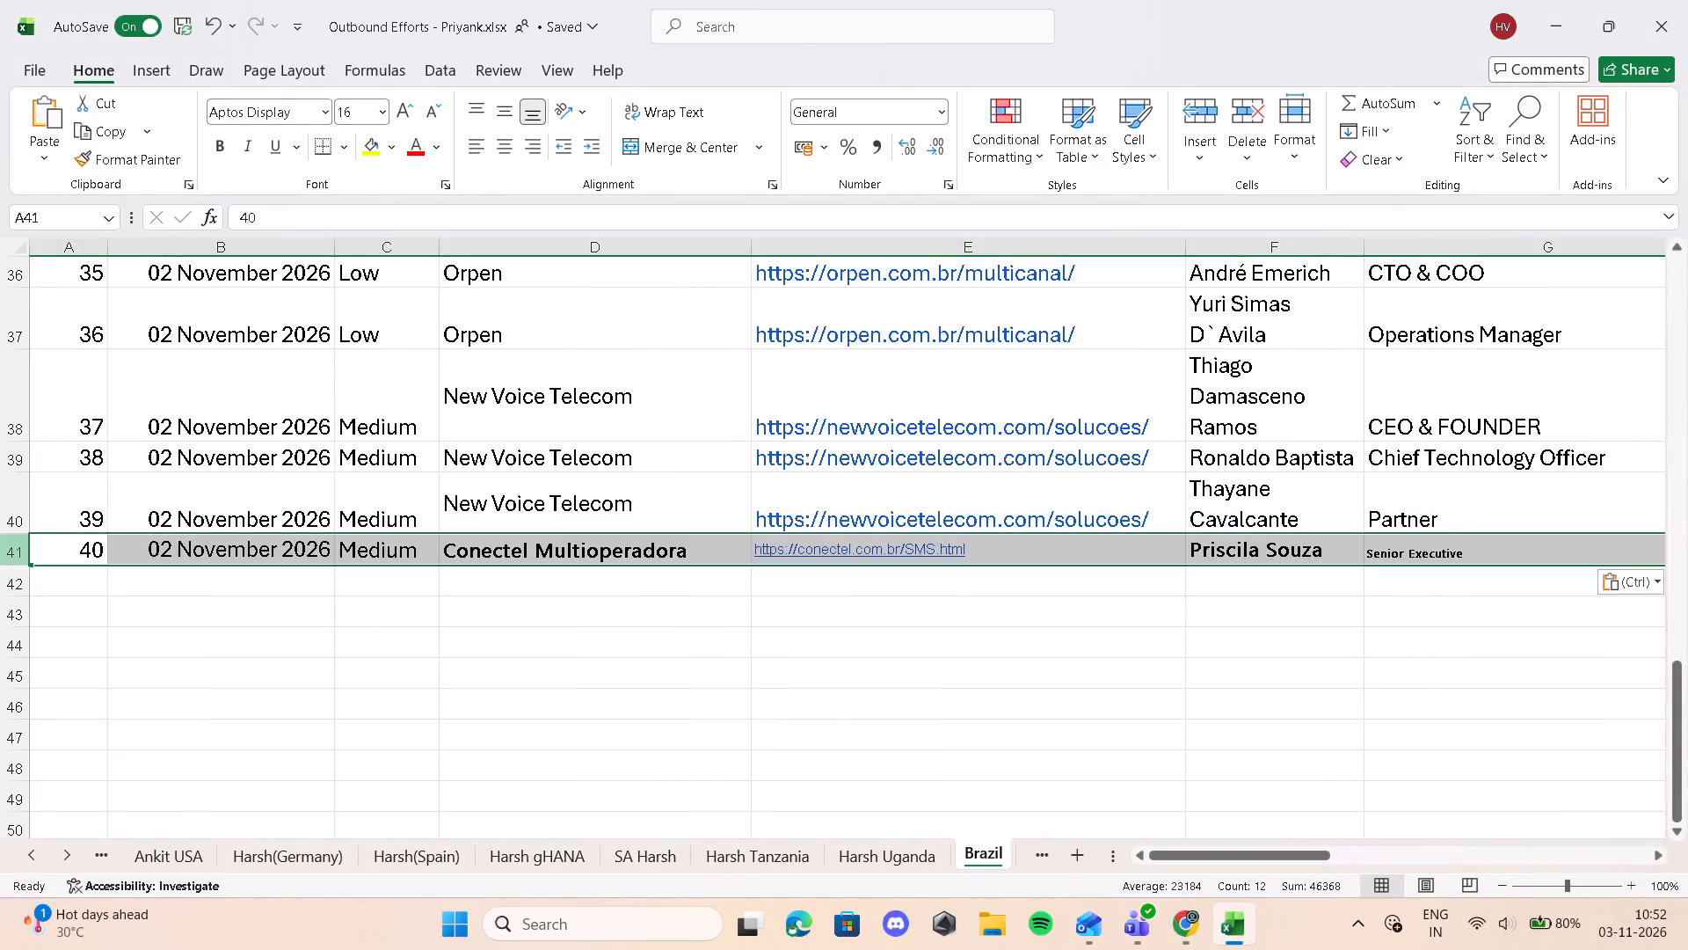
drag(1185, 857, 1430, 839)
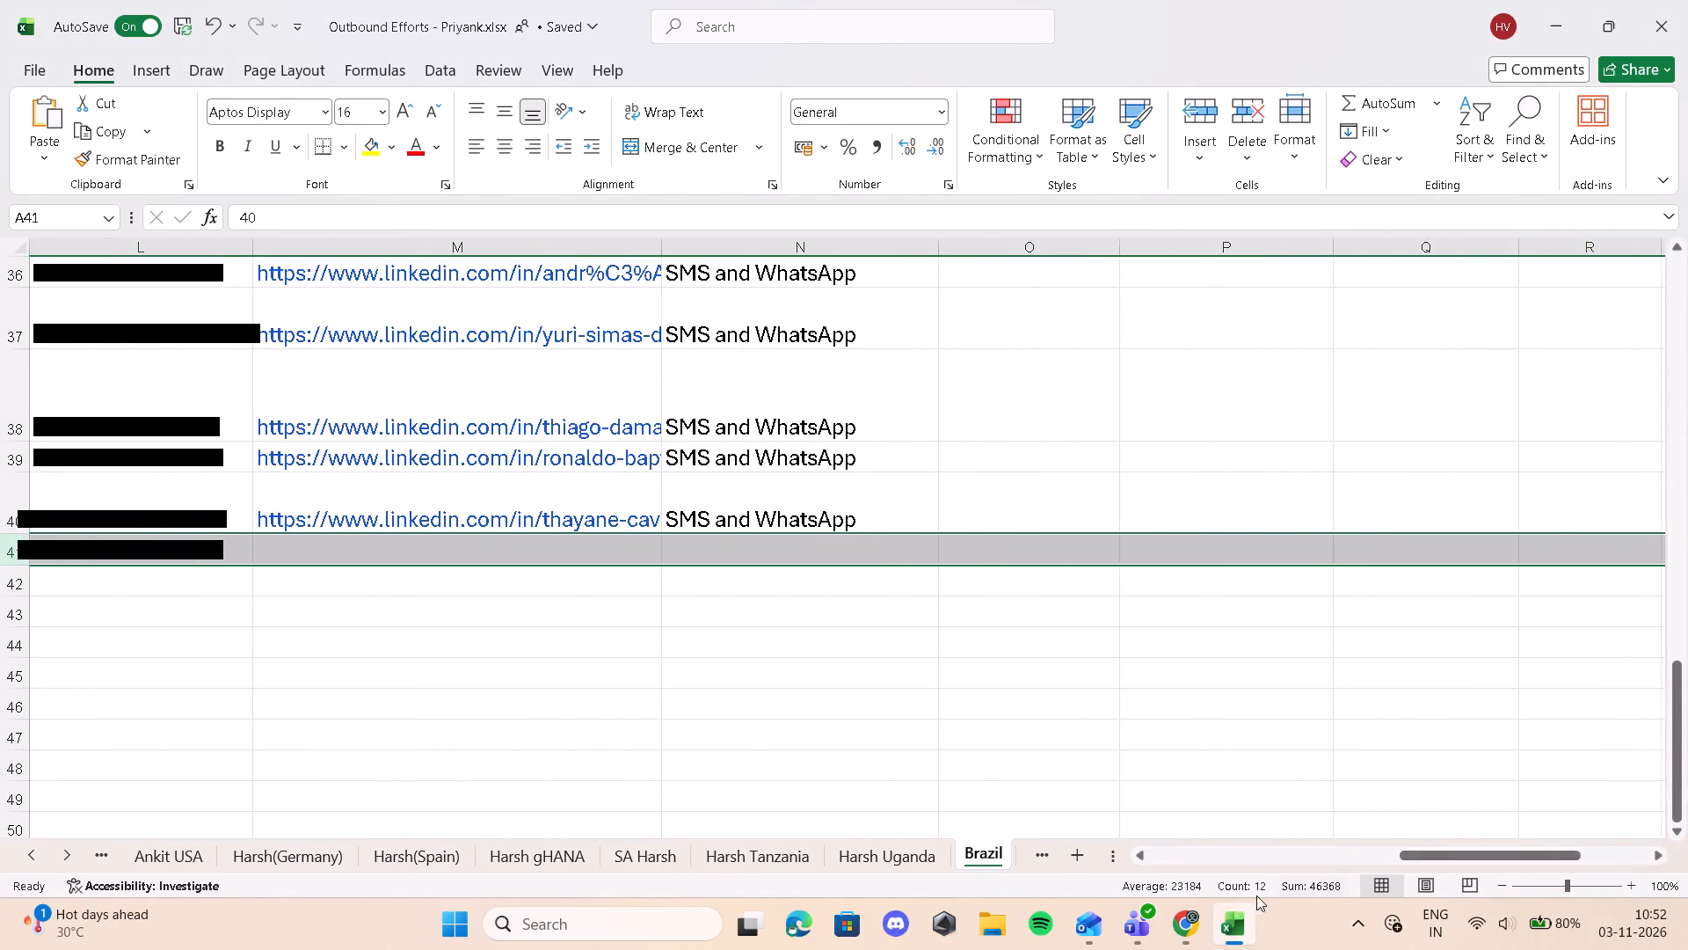
click(1185, 927)
click(581, 0)
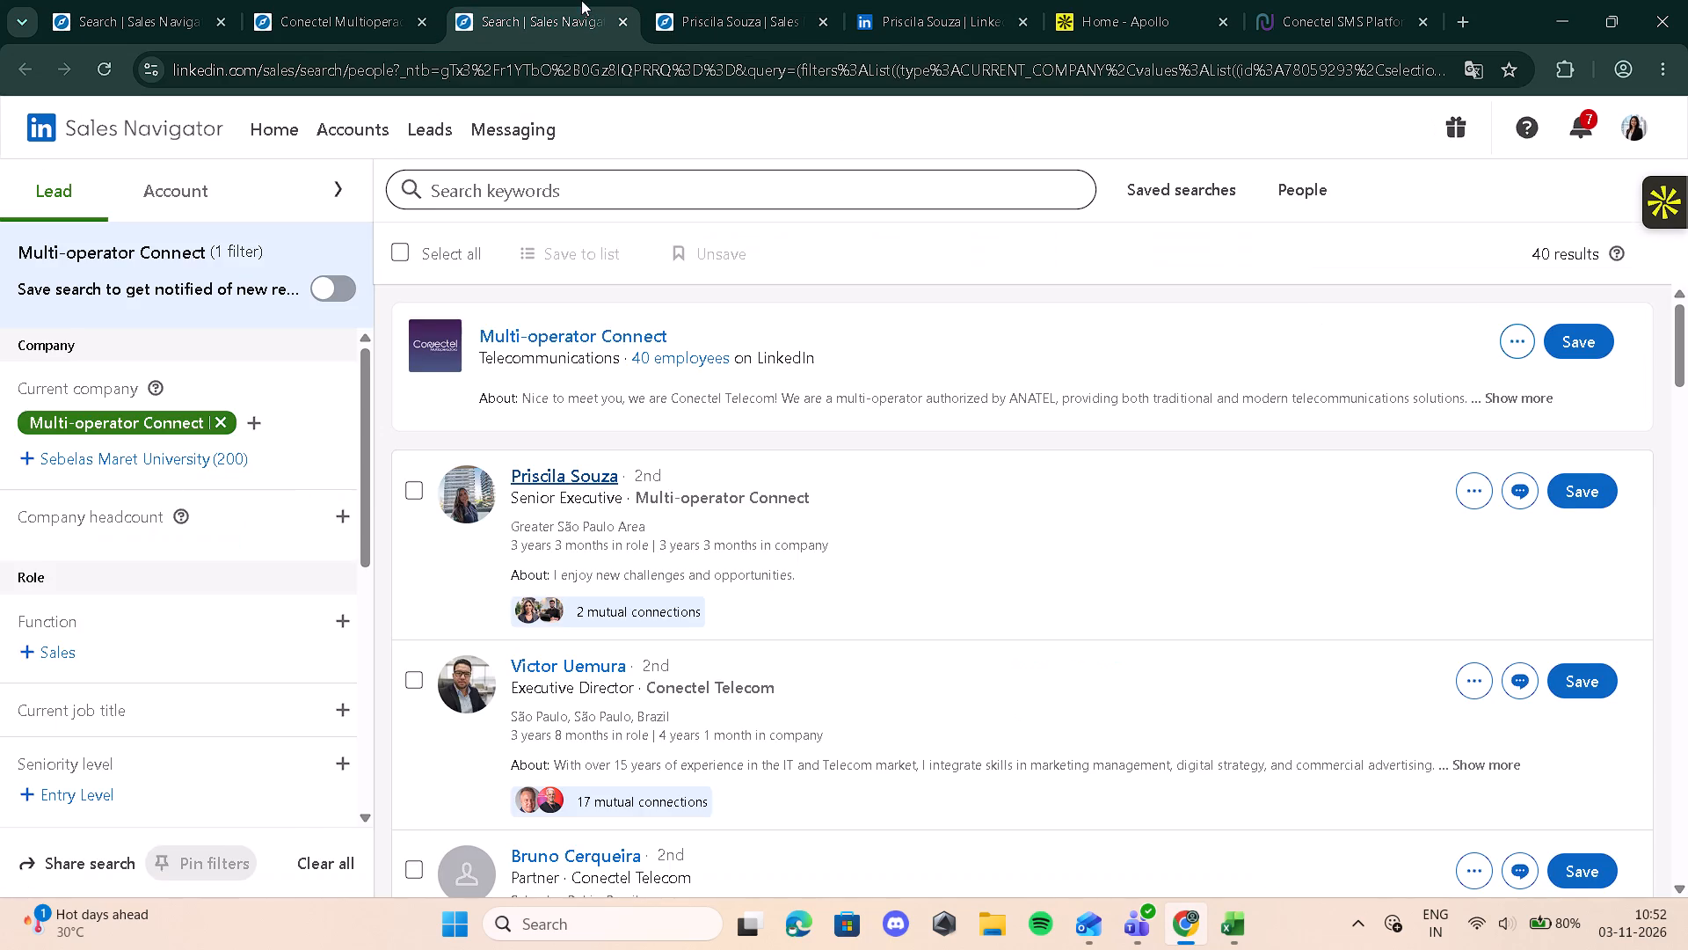
click(768, 0)
click(365, 487)
click(338, 658)
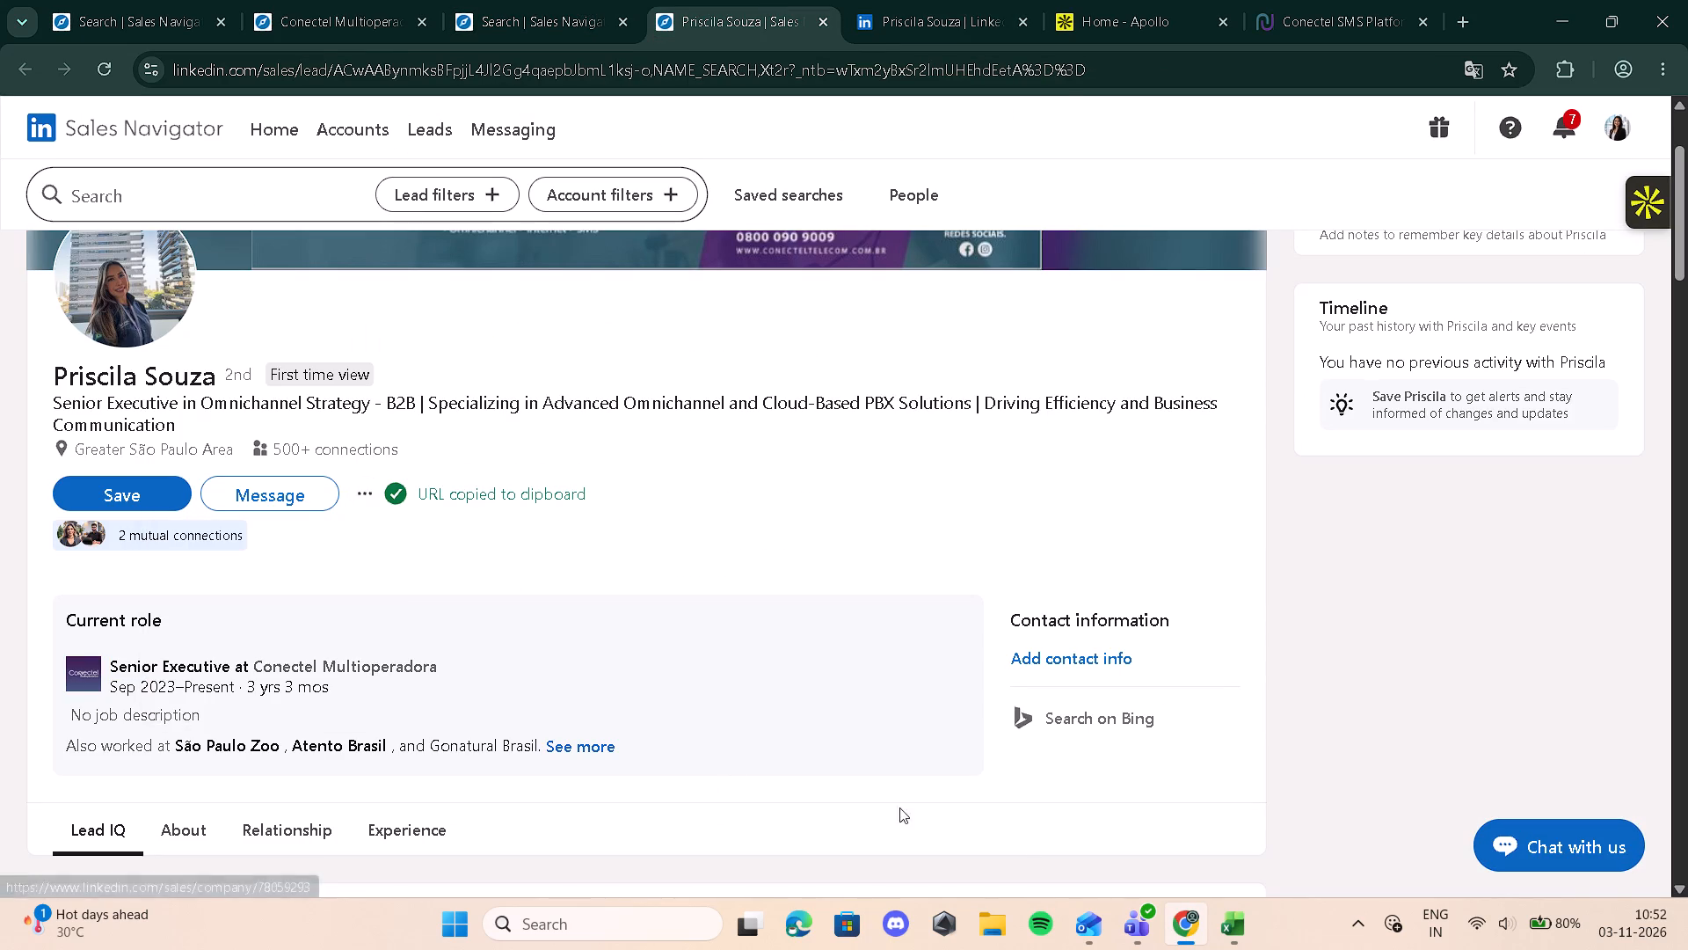
click(1230, 931)
click(527, 540)
key(ctrl+v)
Turn the LinkedIn profile URL in cell M41 into a clickable hyperlink.
click(786, 554)
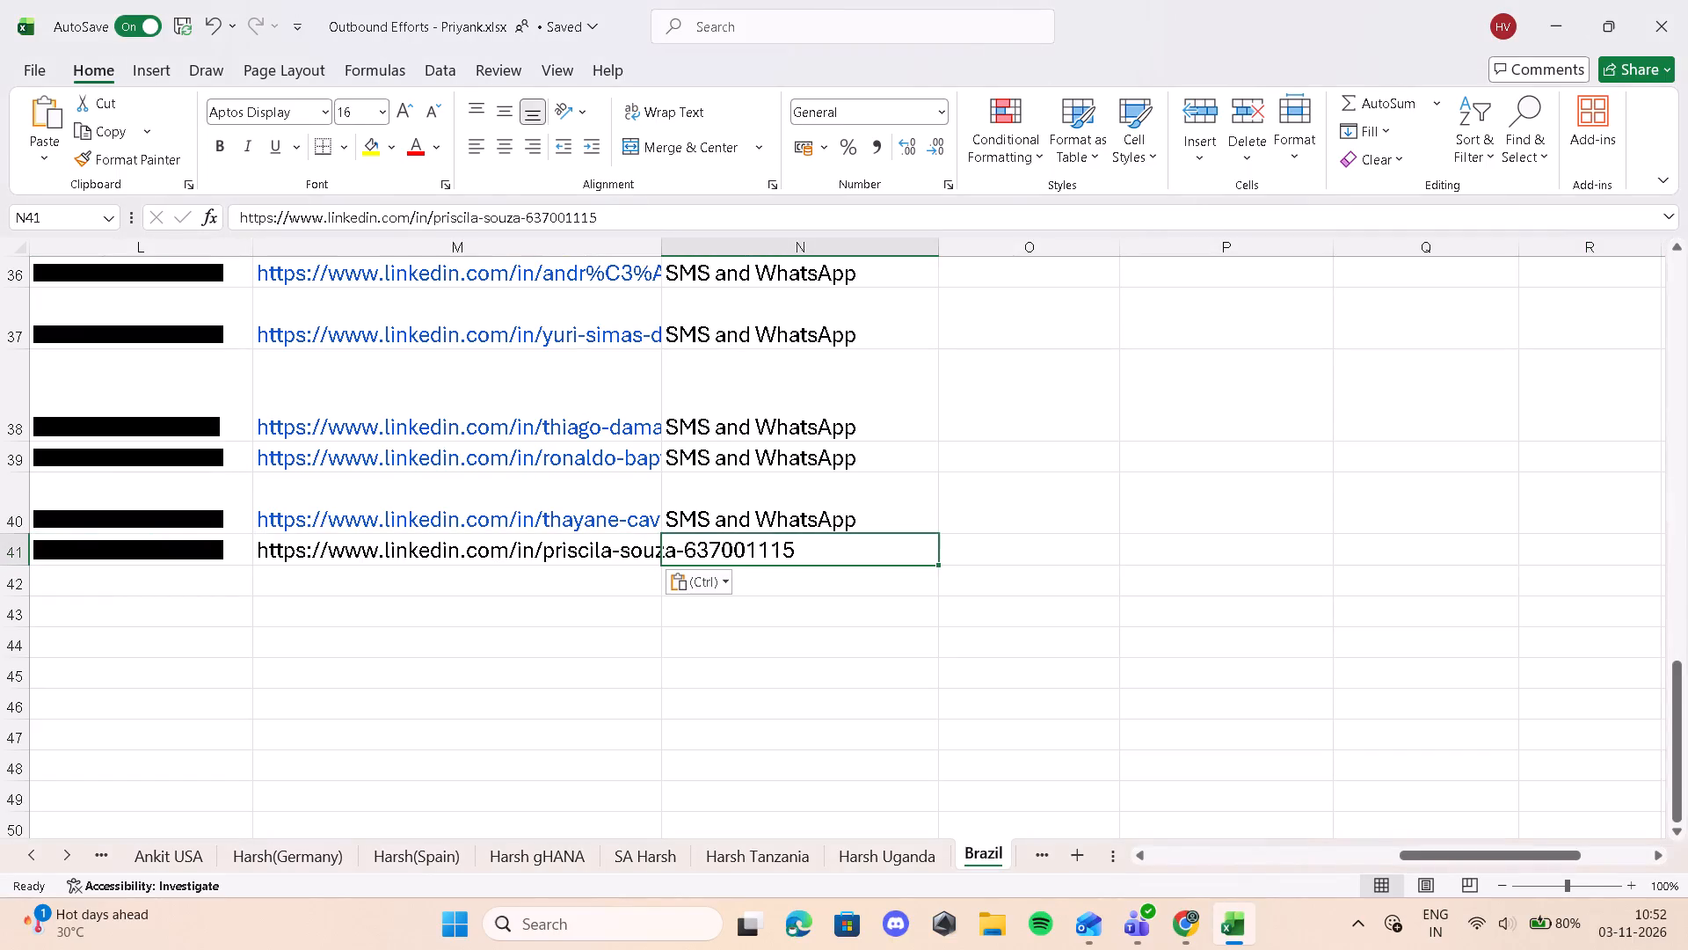
double_click(572, 549)
click(797, 549)
click(600, 568)
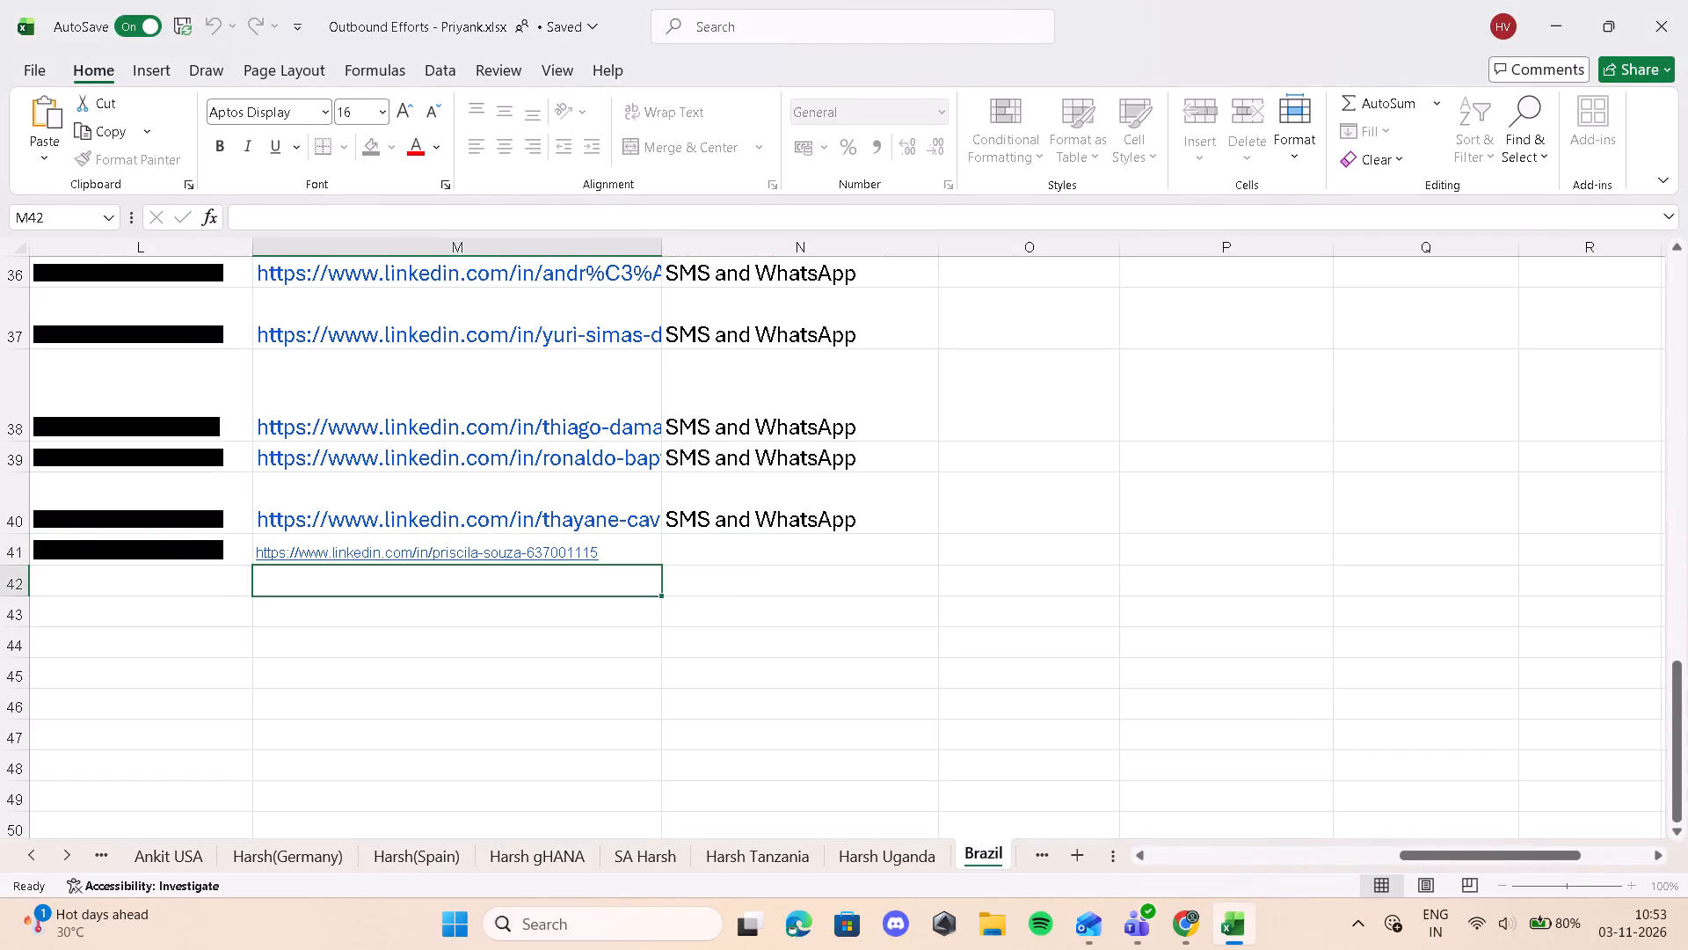
click(648, 552)
click(793, 552)
click(0, 547)
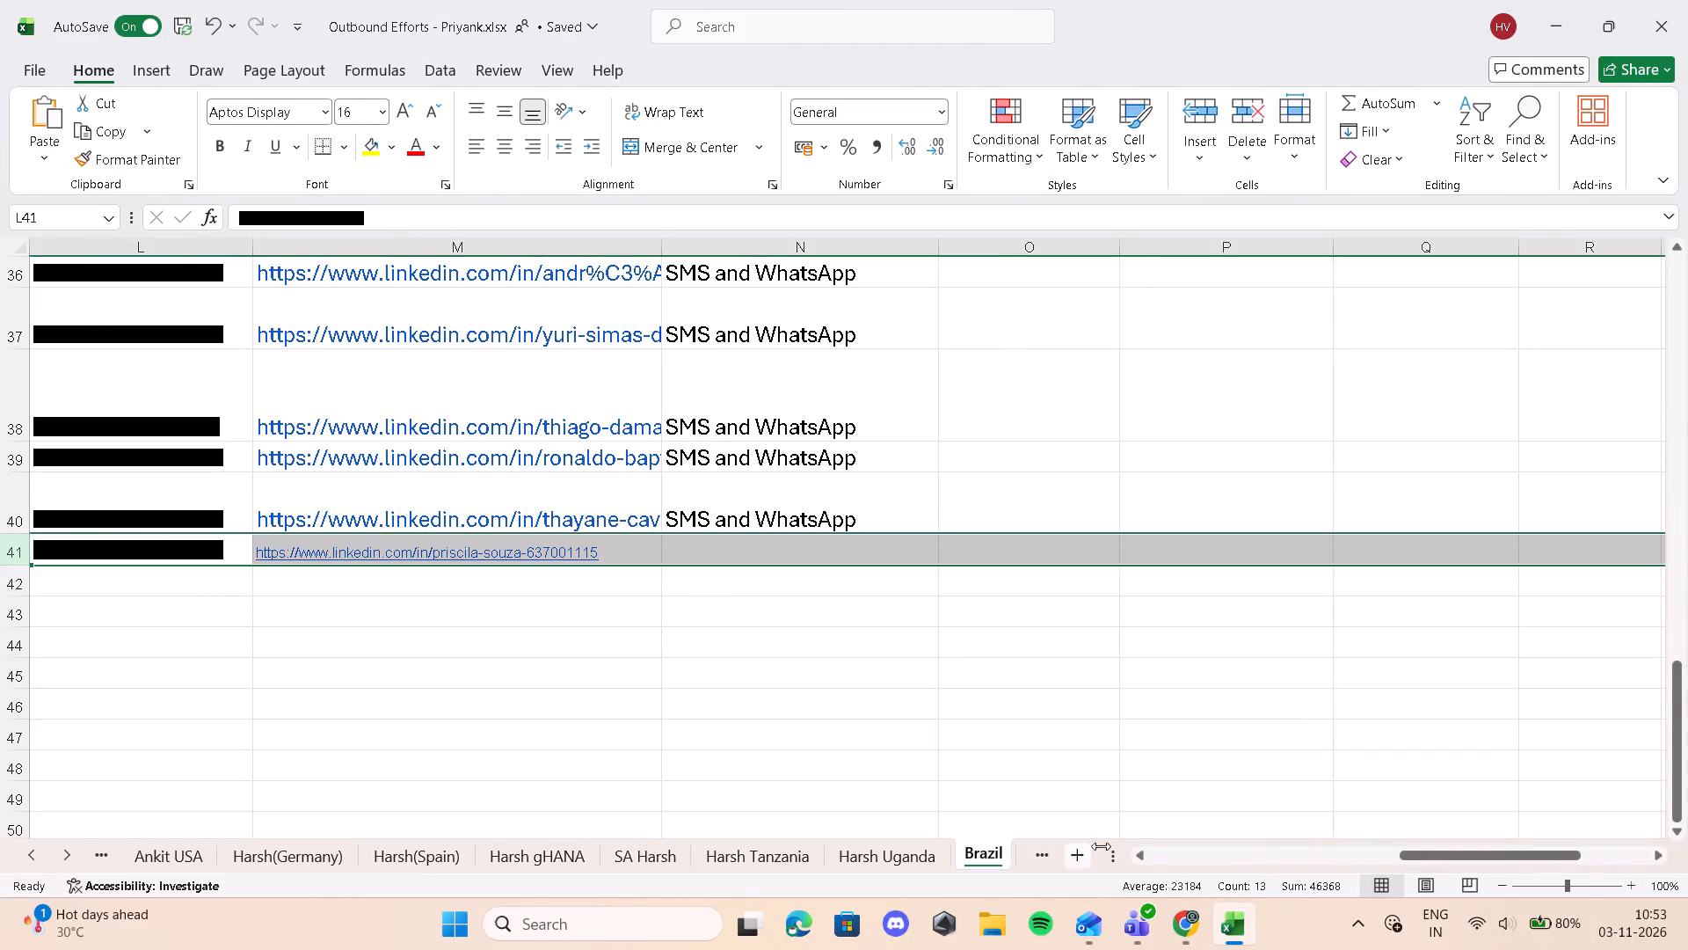
Review the SMS page of Conectel's website in Chrome for the messaging services it offers.
click(1181, 915)
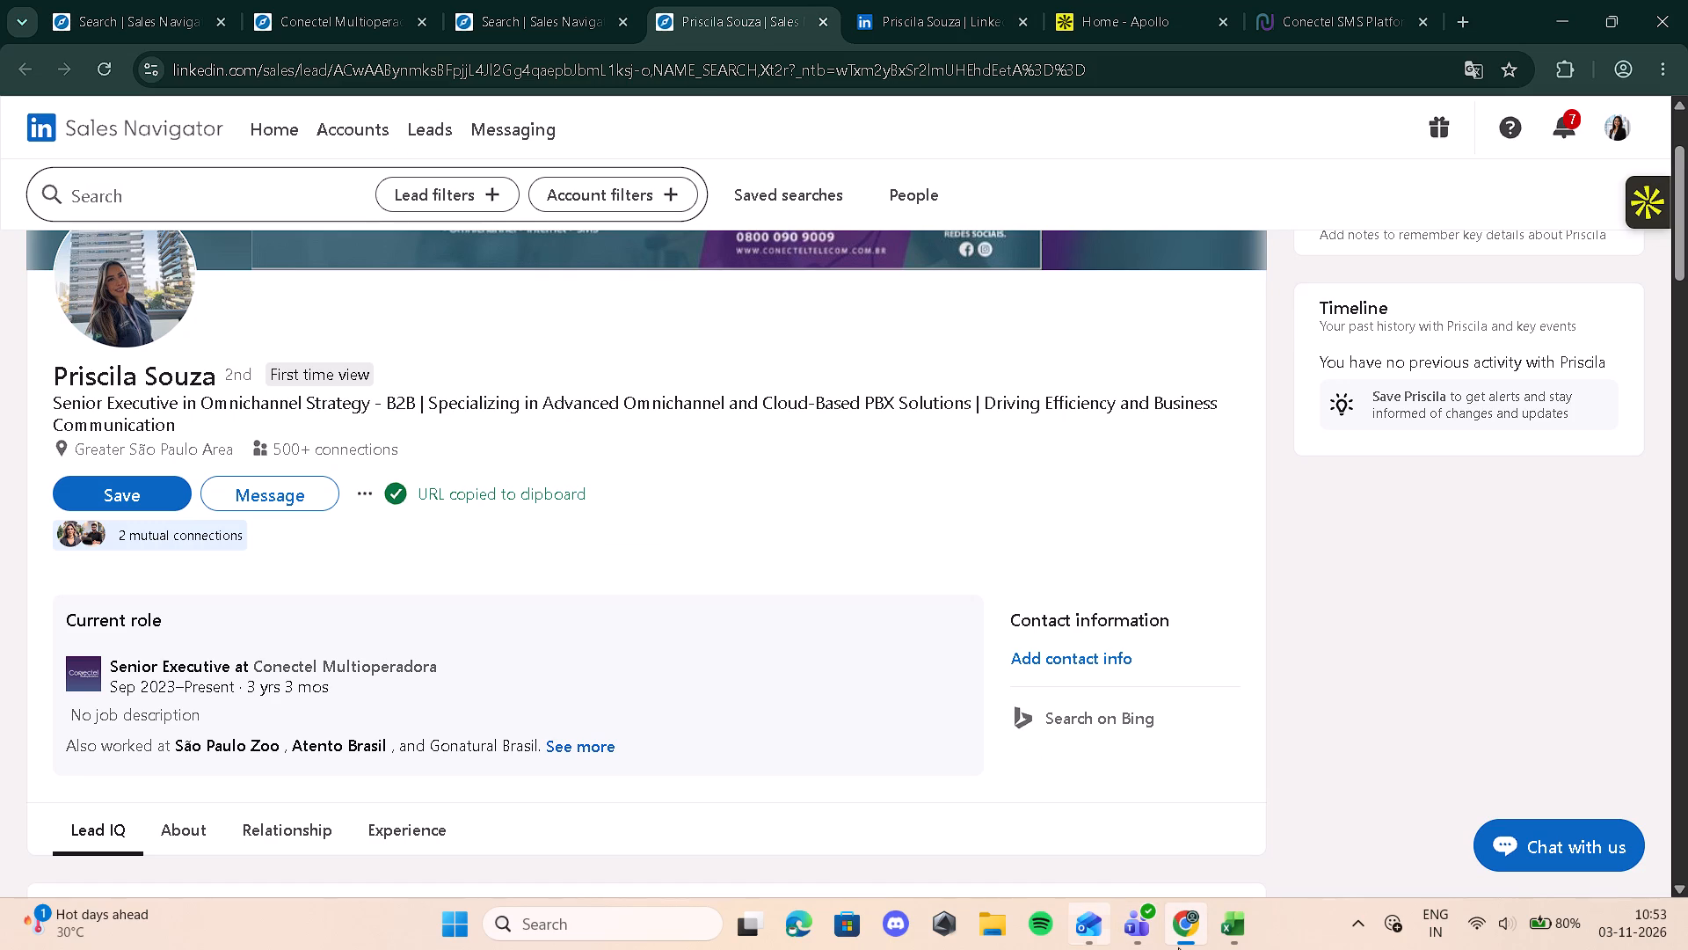
click(1281, 6)
click(950, 208)
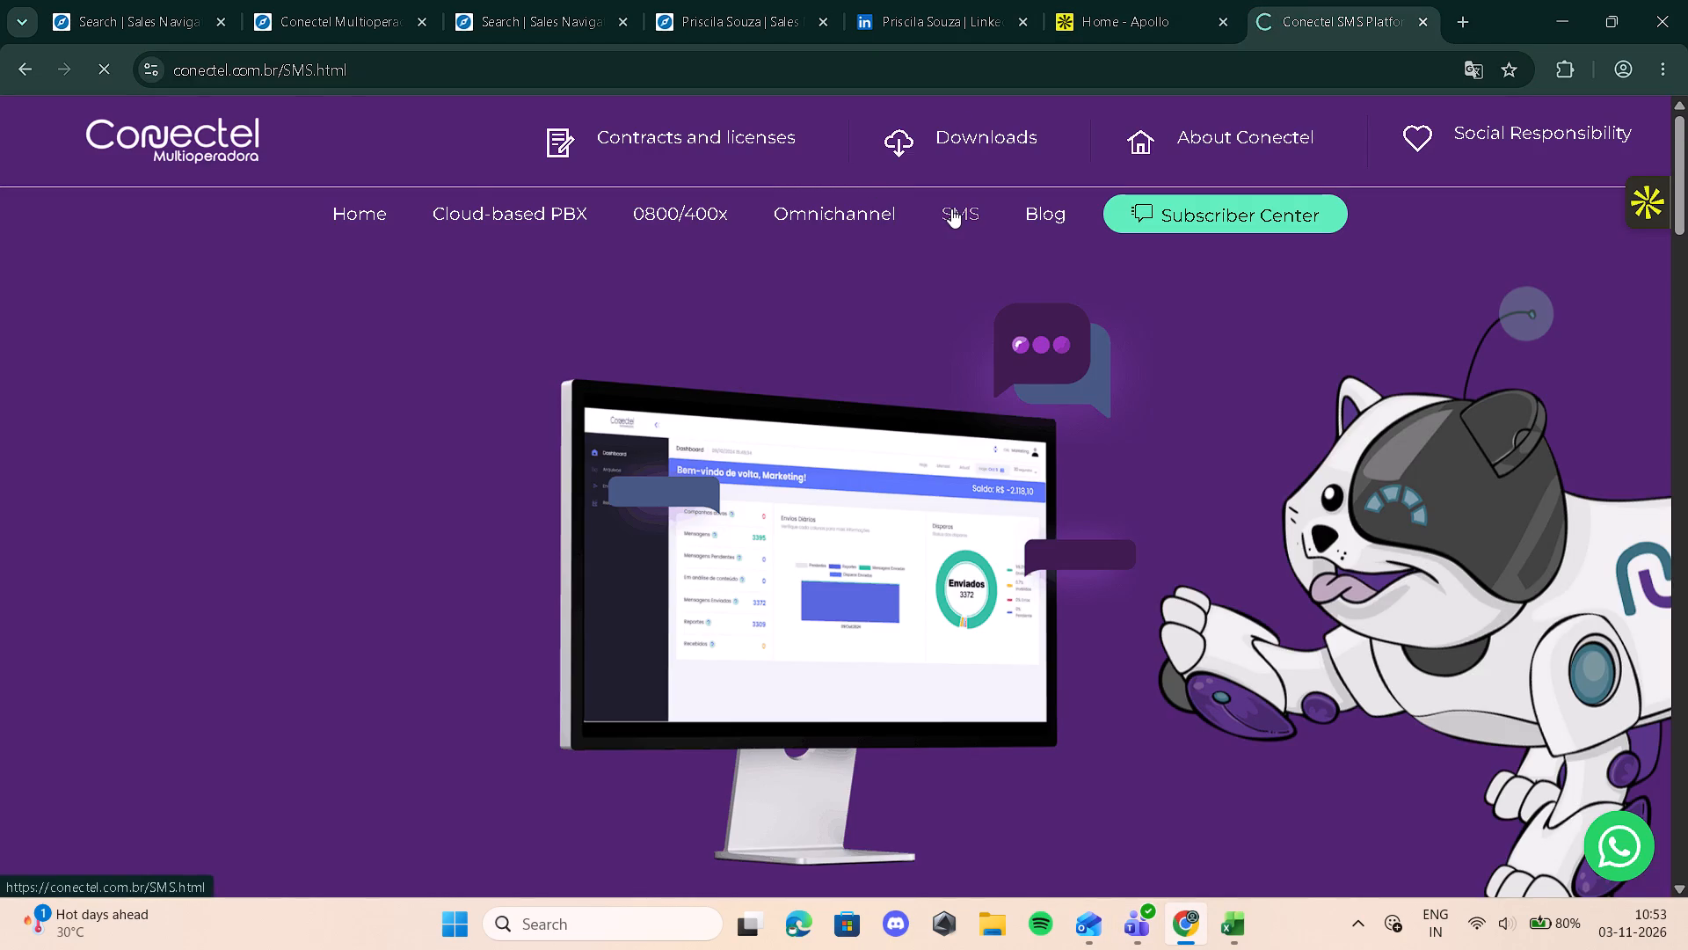
scroll(982, 574, down, 4)
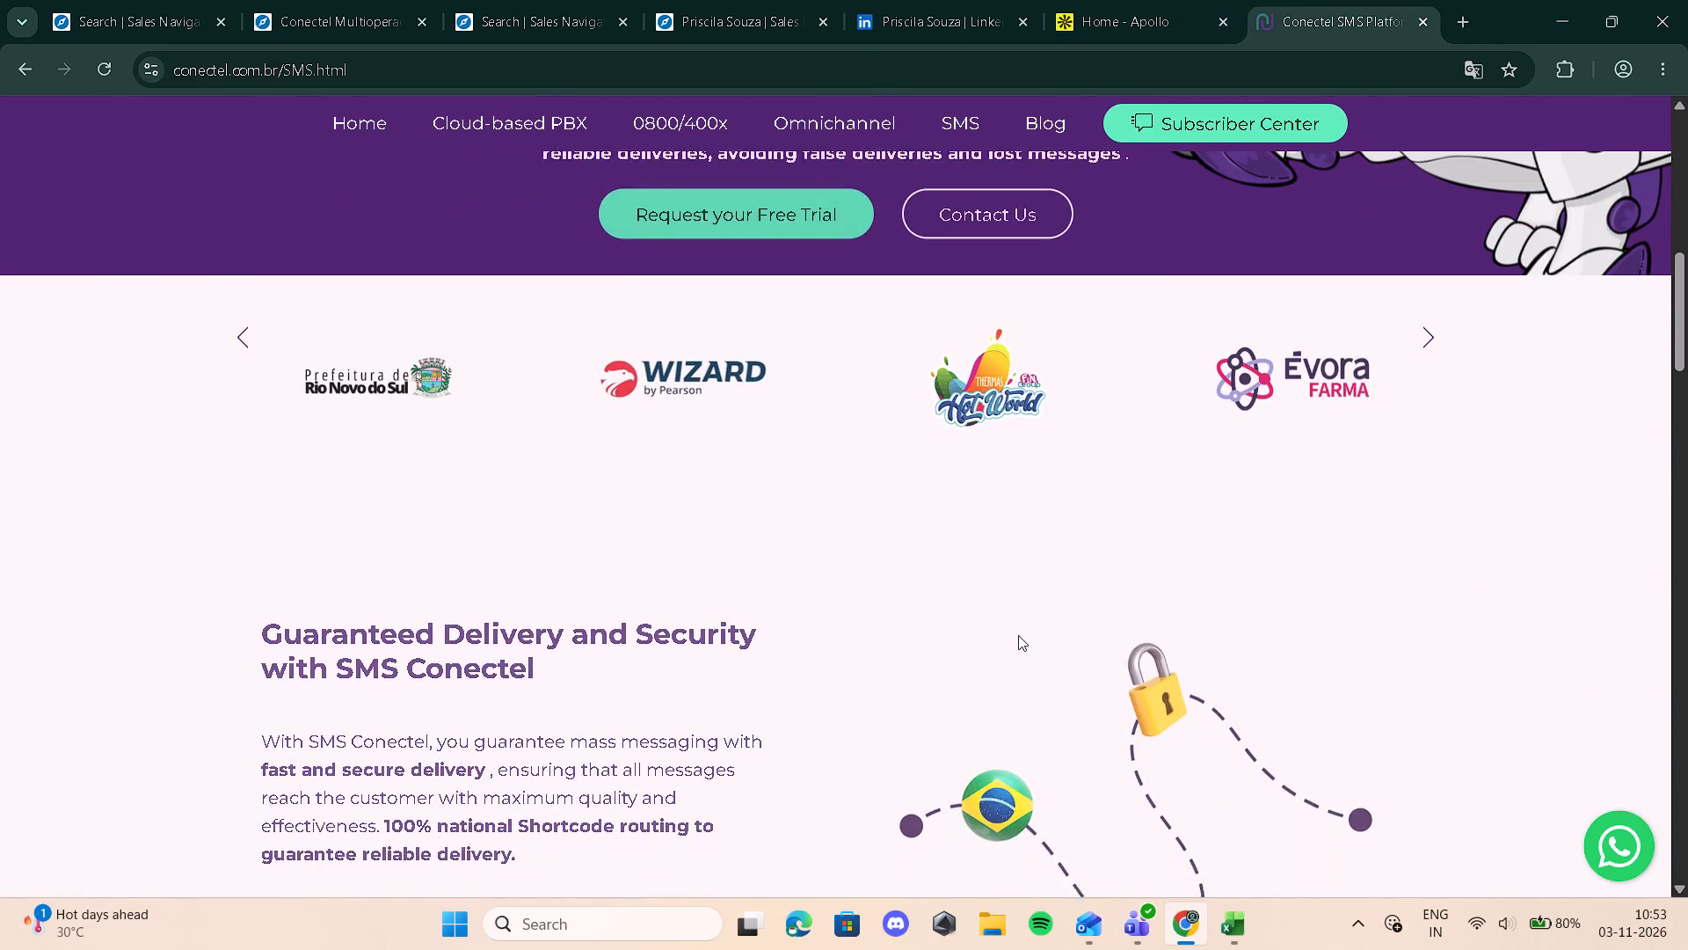
scroll(1019, 630, down, 5)
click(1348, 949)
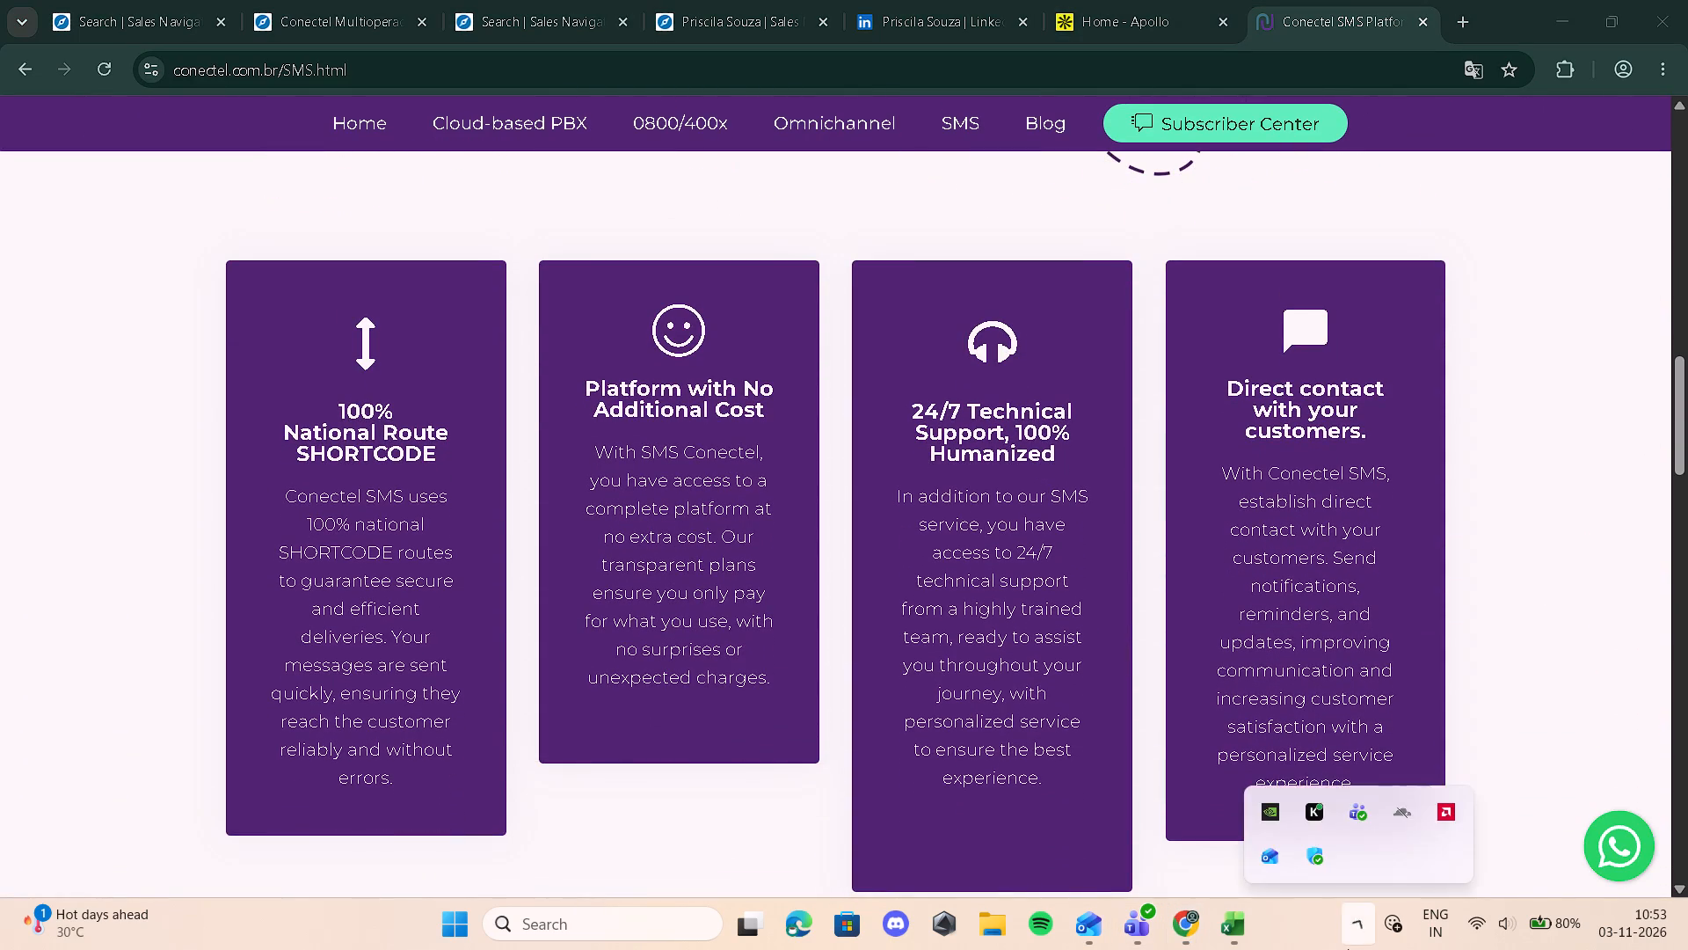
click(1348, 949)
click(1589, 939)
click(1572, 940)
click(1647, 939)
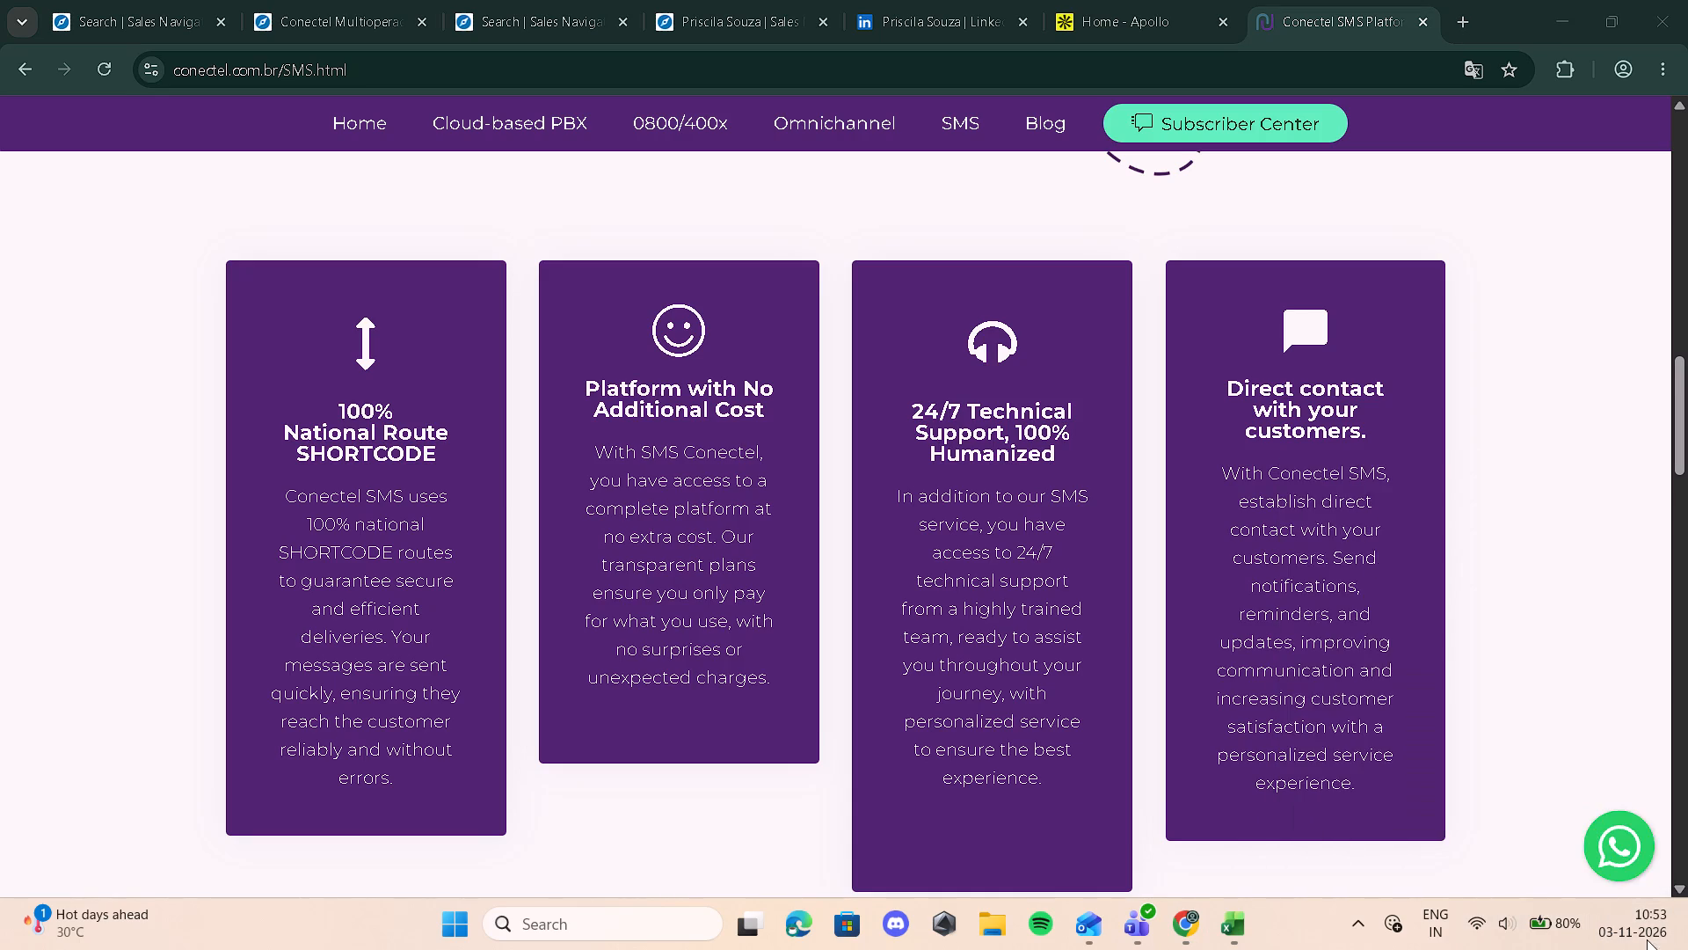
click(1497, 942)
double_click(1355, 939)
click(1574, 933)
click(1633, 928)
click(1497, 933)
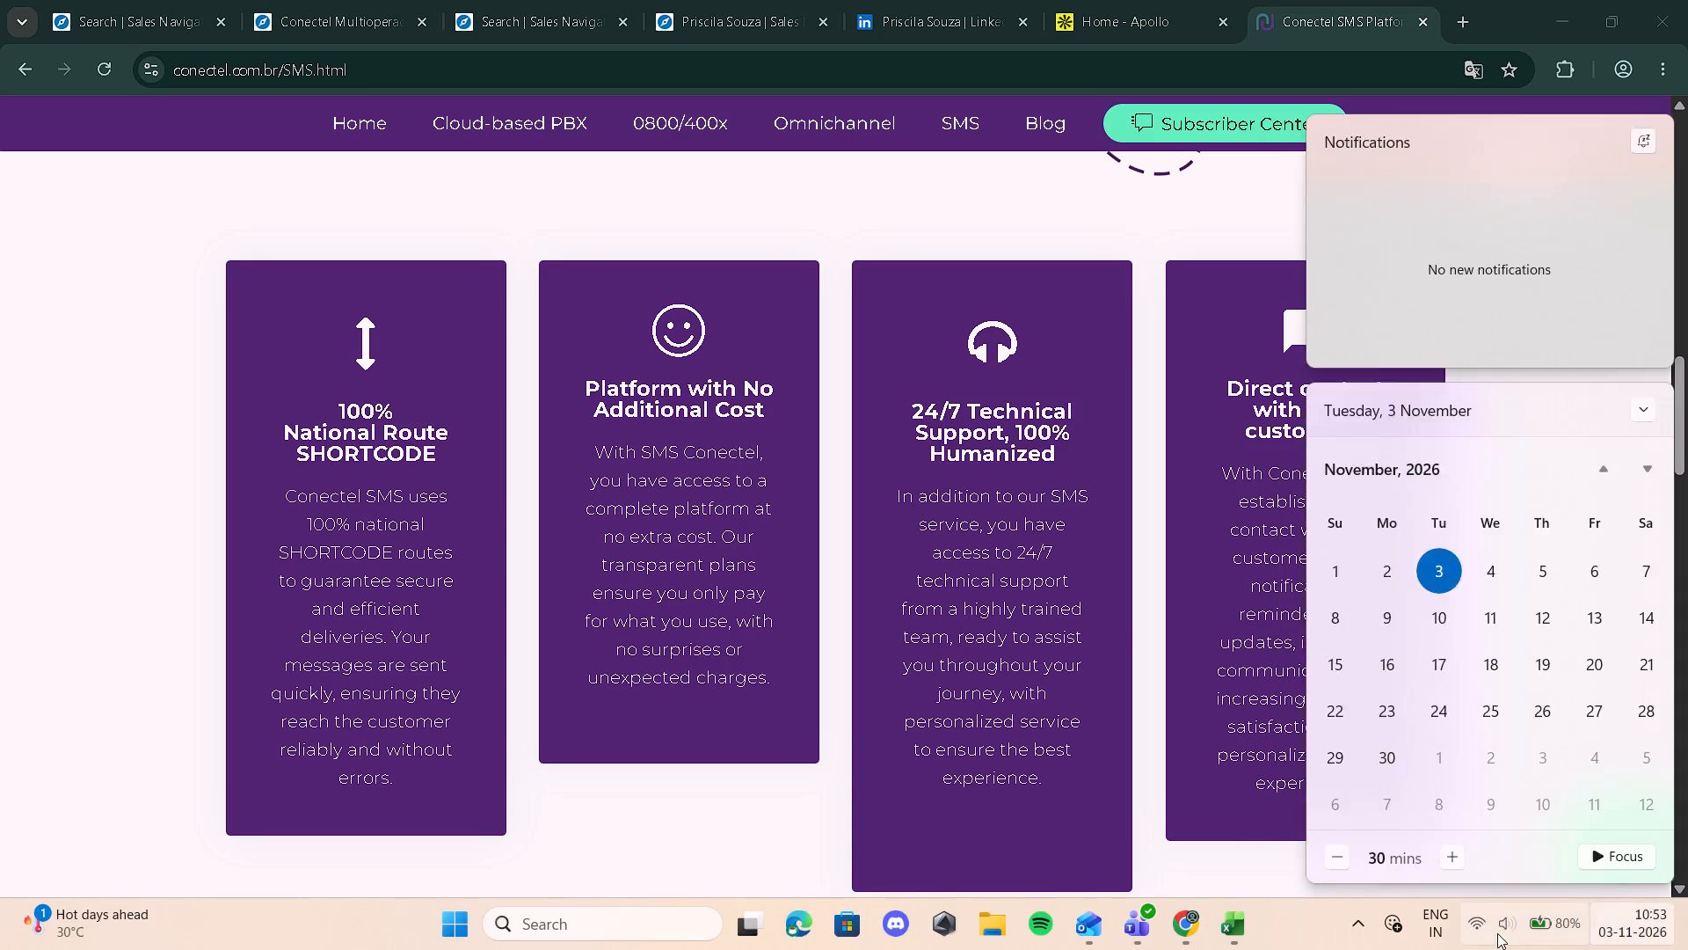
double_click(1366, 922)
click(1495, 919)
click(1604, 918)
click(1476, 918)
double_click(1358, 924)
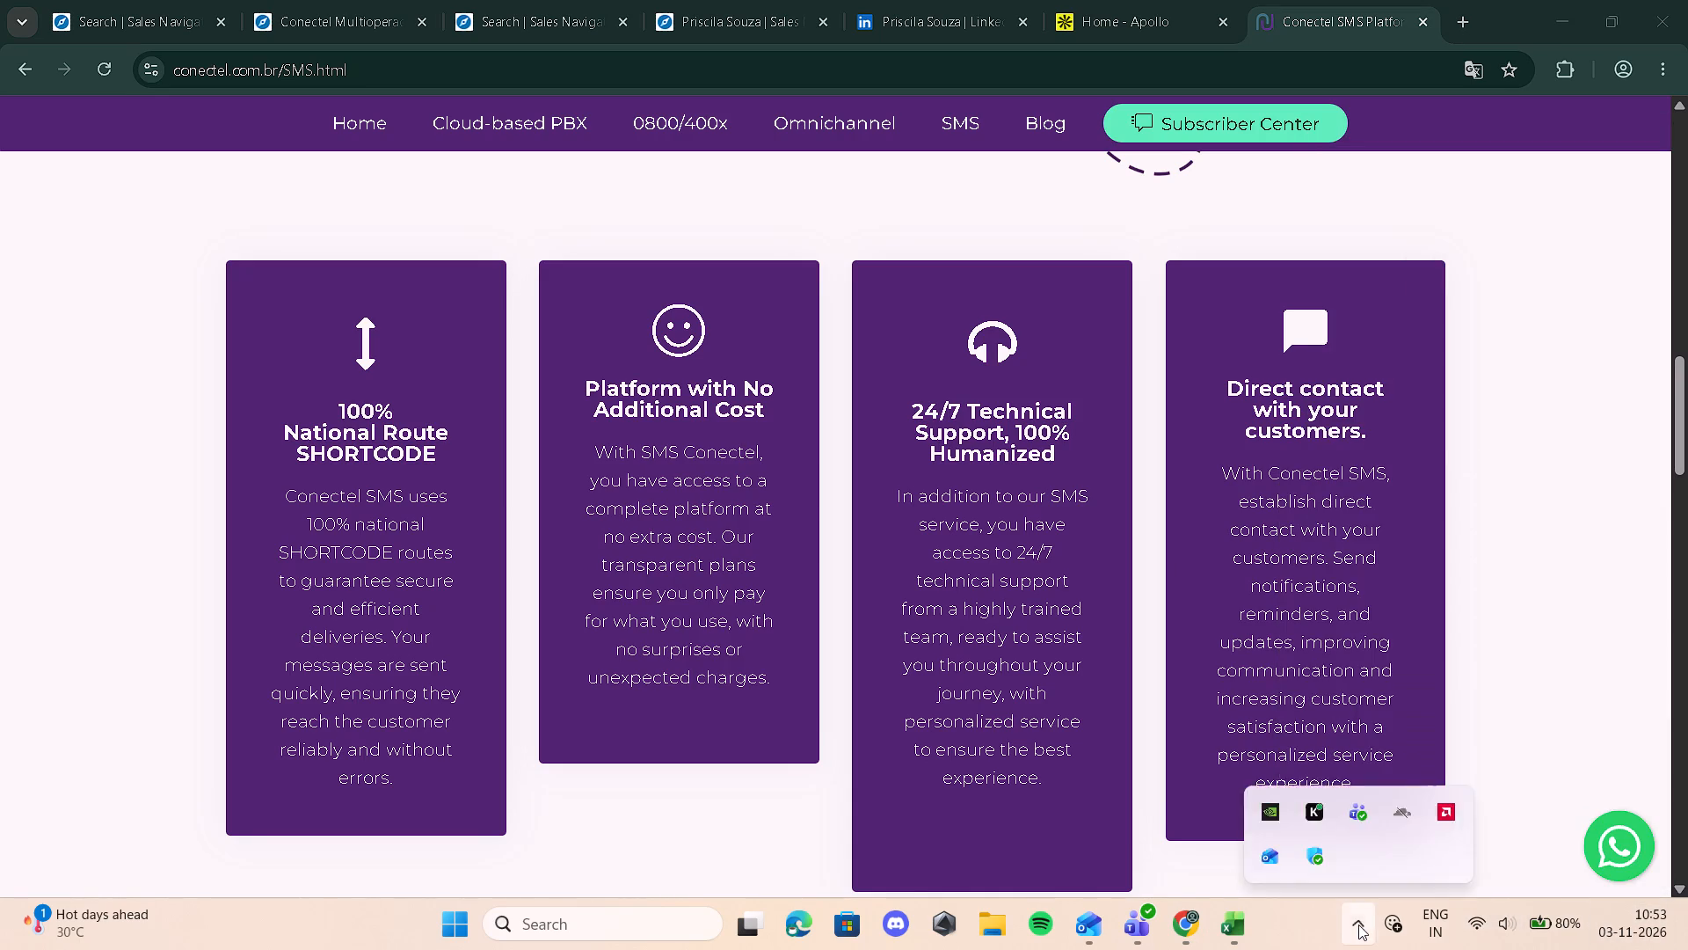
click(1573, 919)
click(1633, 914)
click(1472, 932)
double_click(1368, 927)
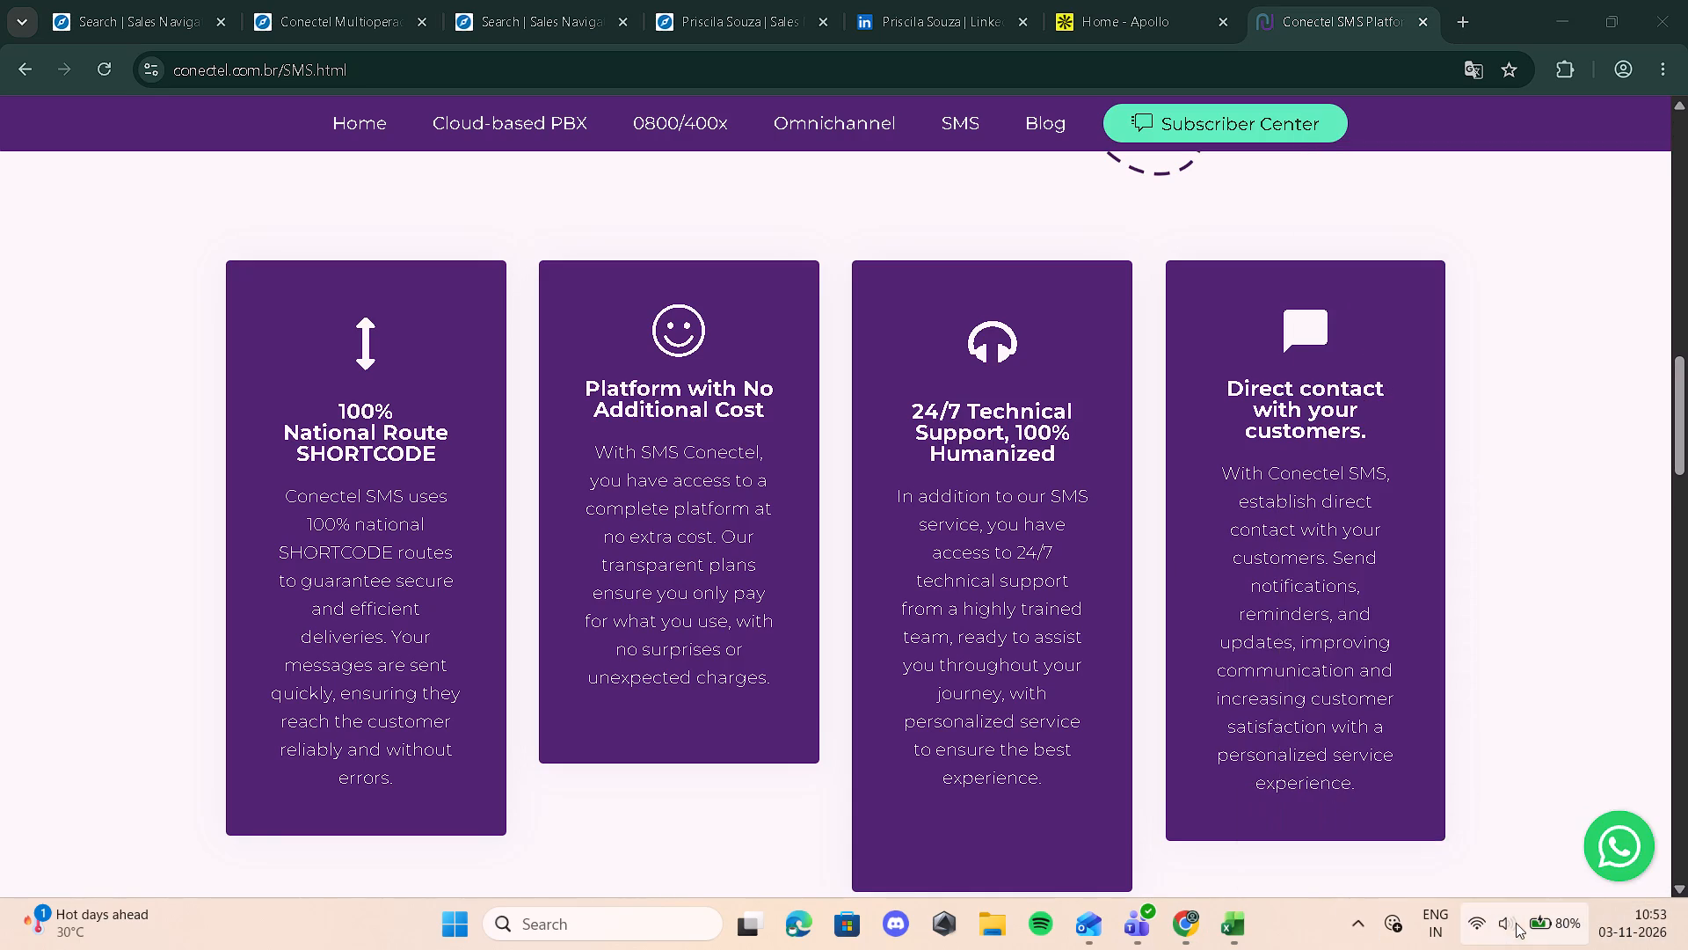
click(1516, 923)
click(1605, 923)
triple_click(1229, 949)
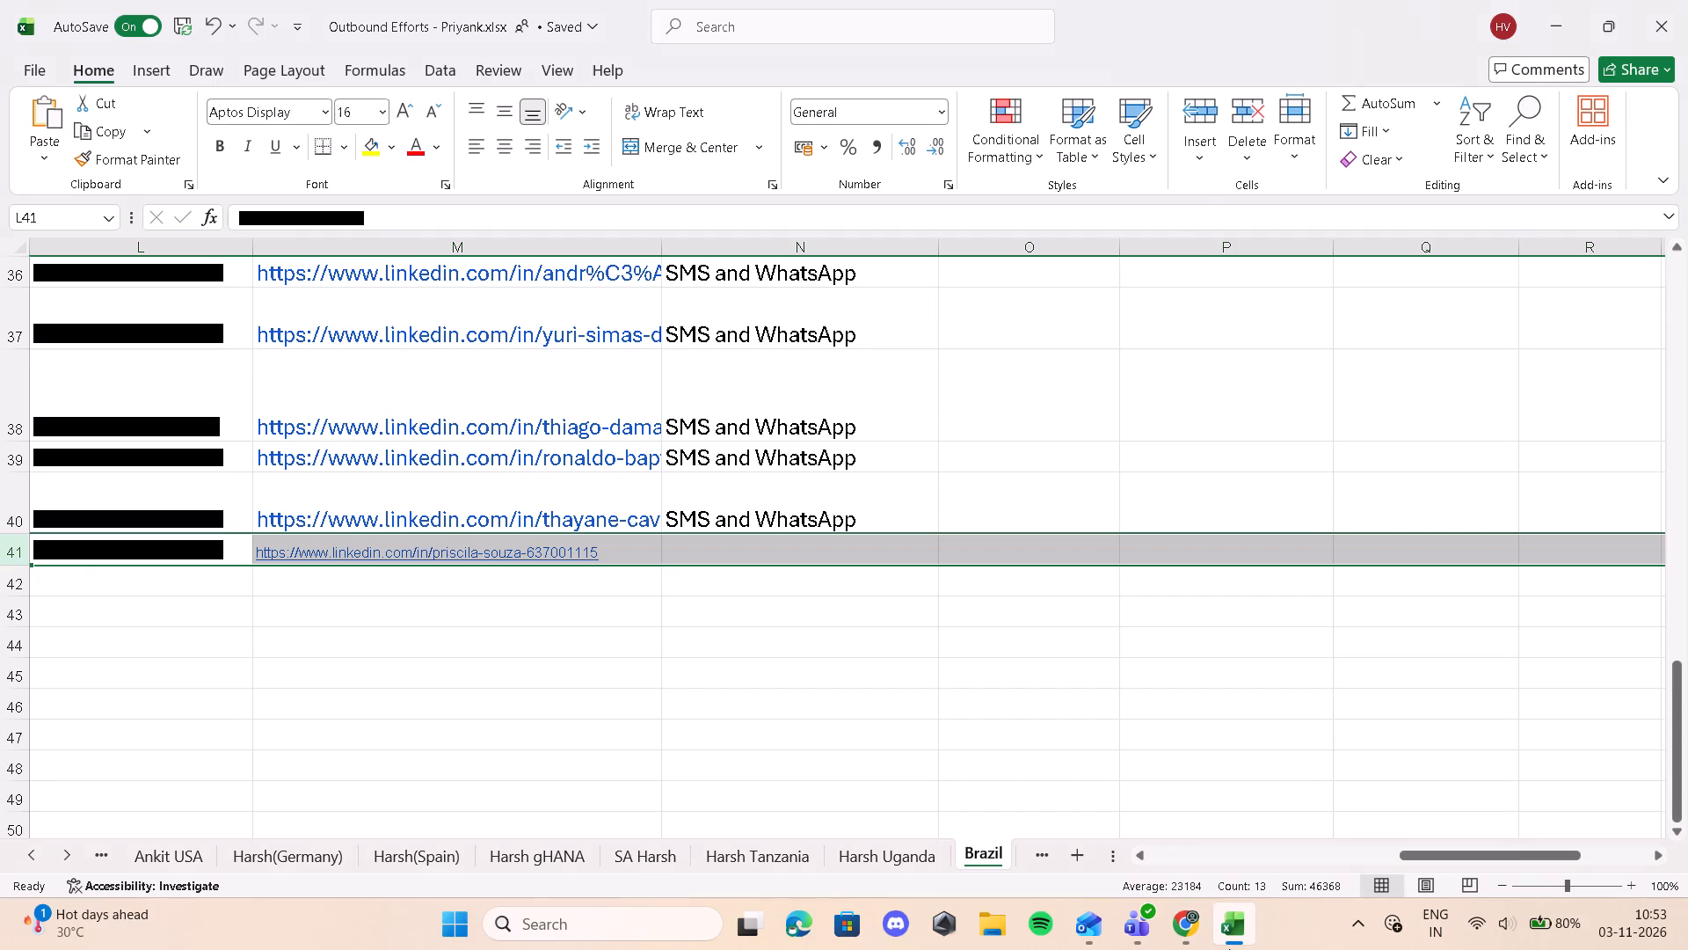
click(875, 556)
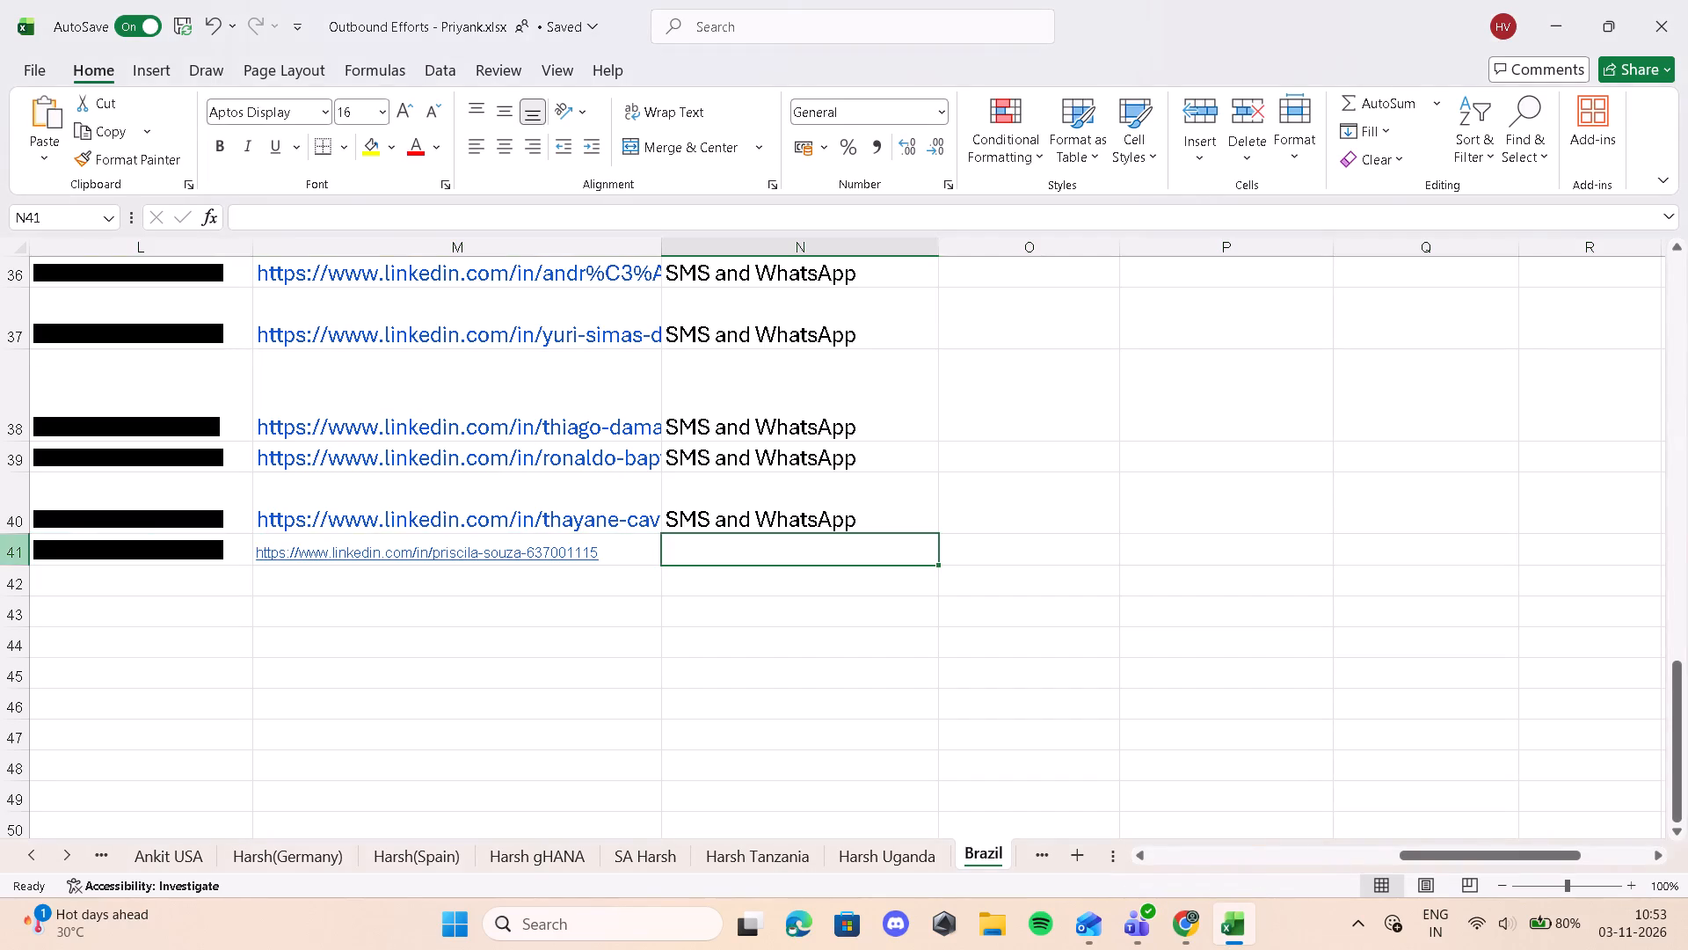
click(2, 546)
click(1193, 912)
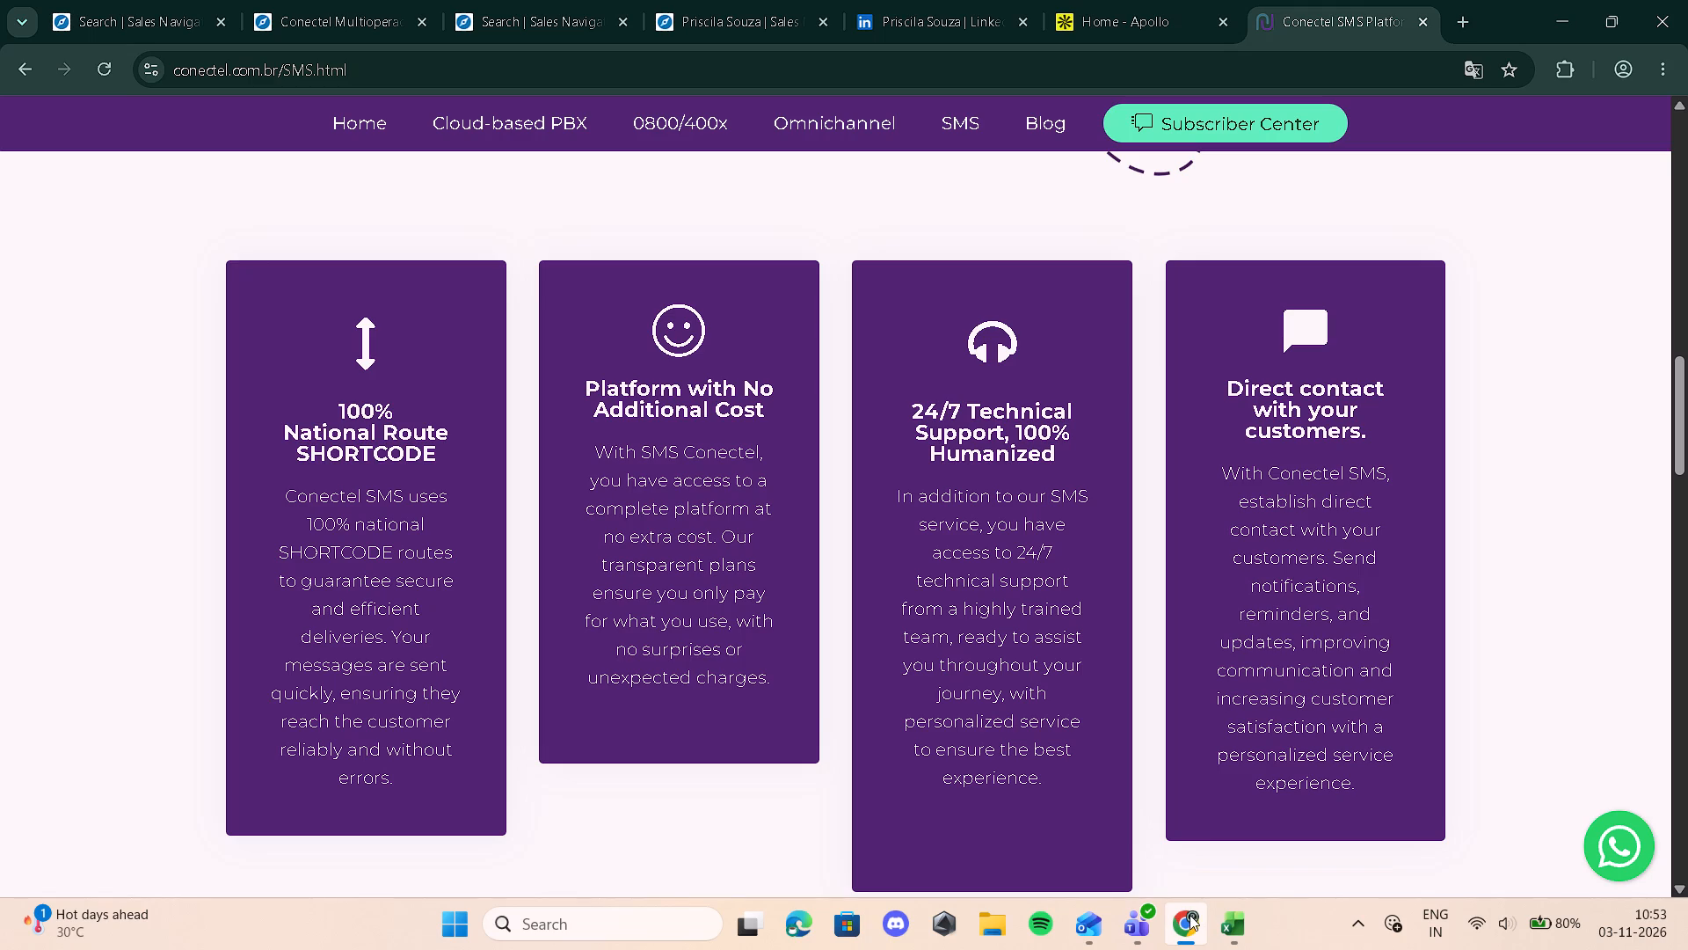
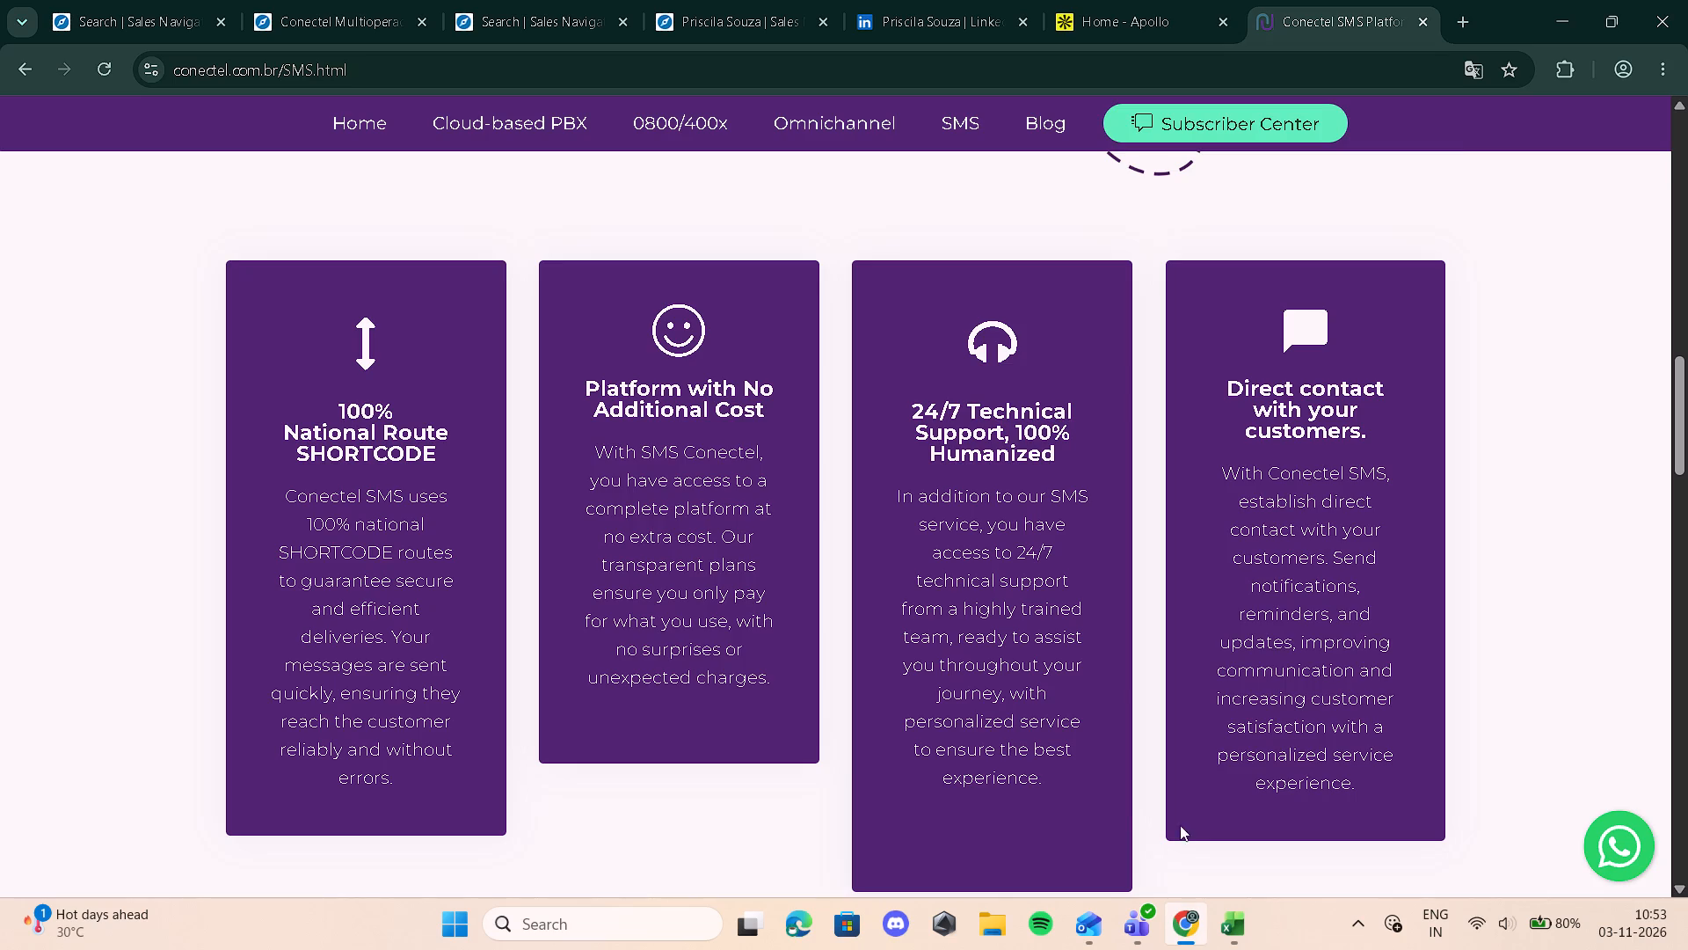
Open the home page of Conectel's website and review its telephony, 0800/400x and wholesale service descriptions.
click(1153, 4)
click(1393, 11)
scroll(709, 361, up, 3)
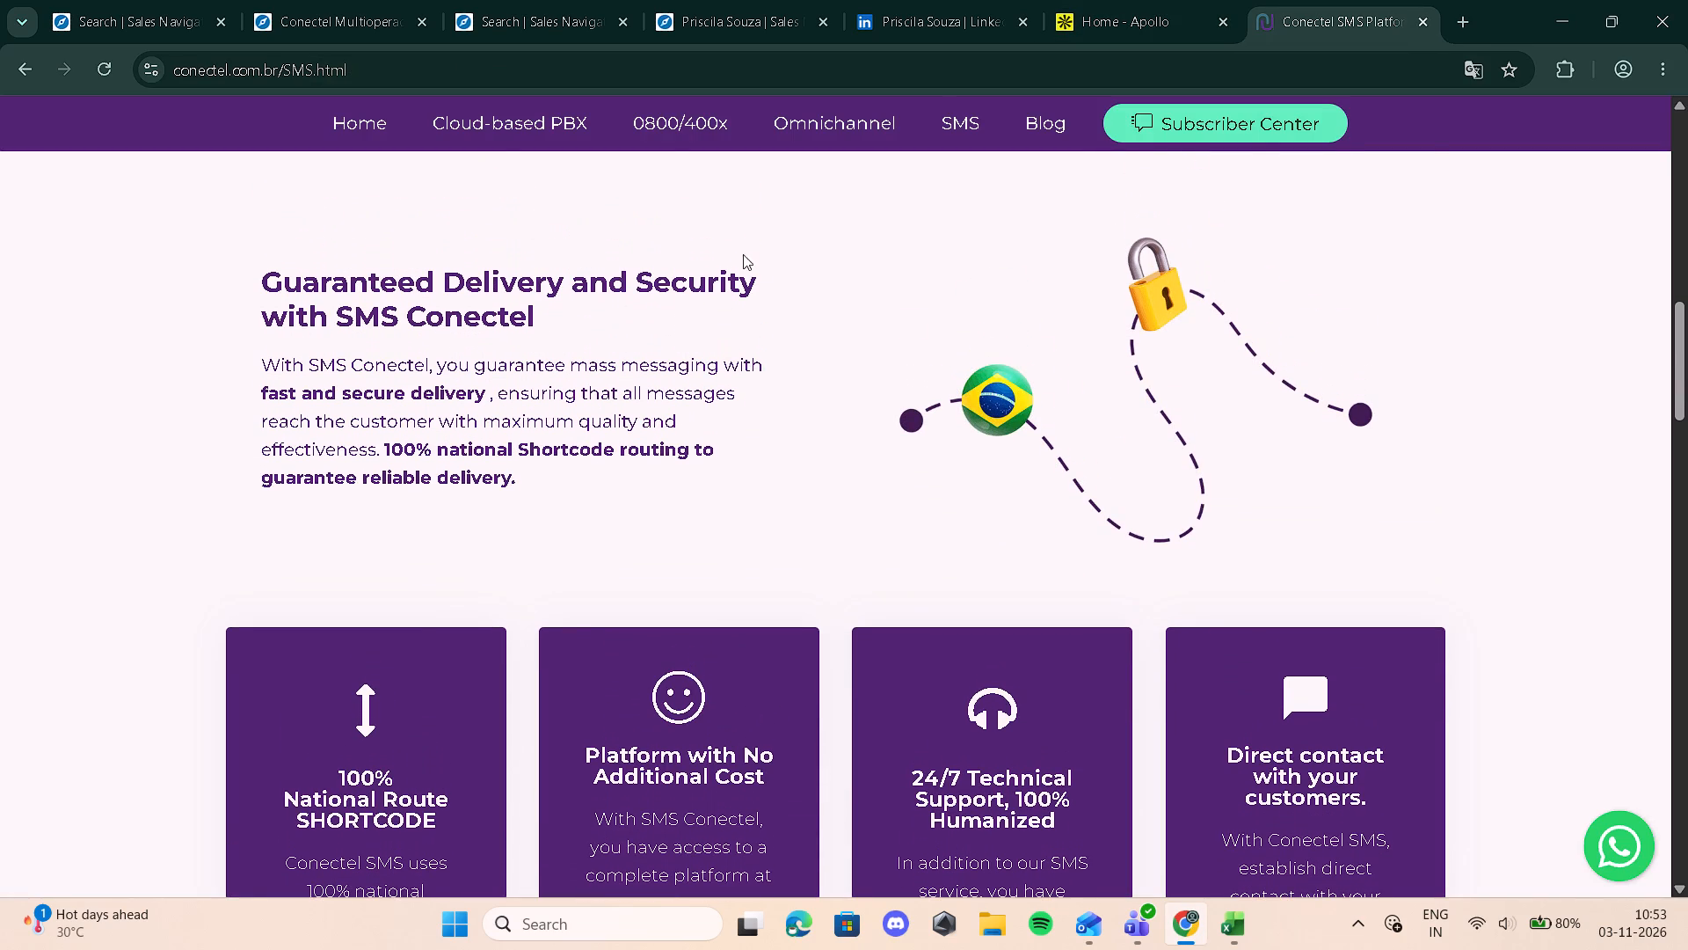
click(346, 121)
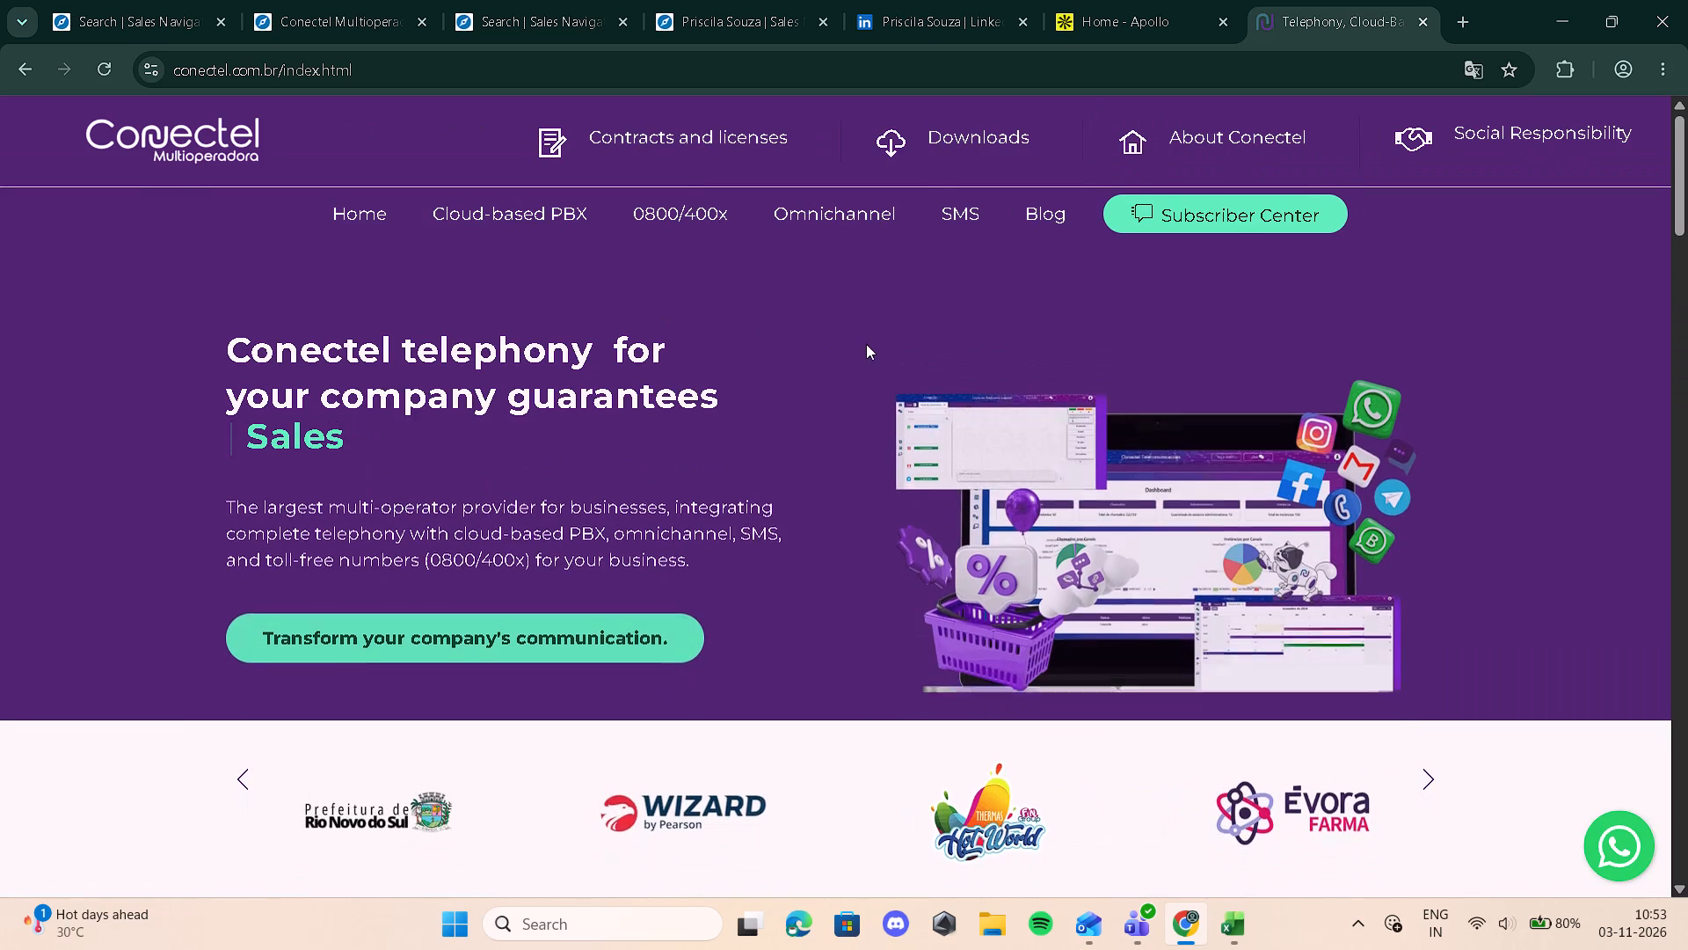
scroll(876, 323, down, 6)
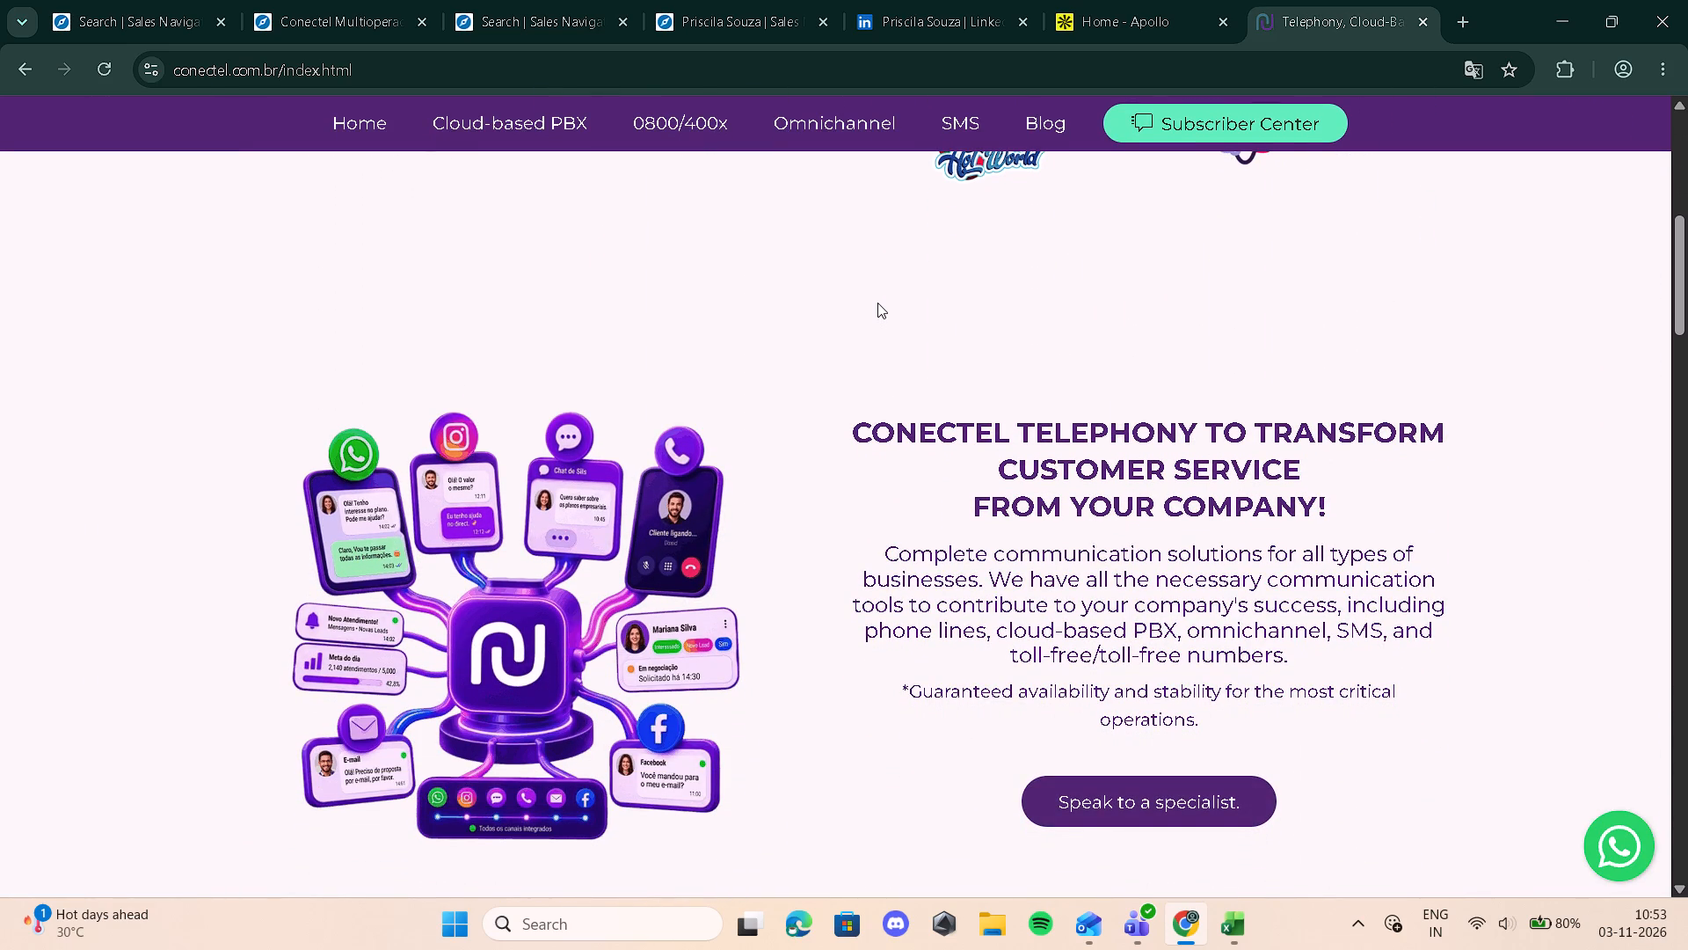
scroll(877, 303, down, 11)
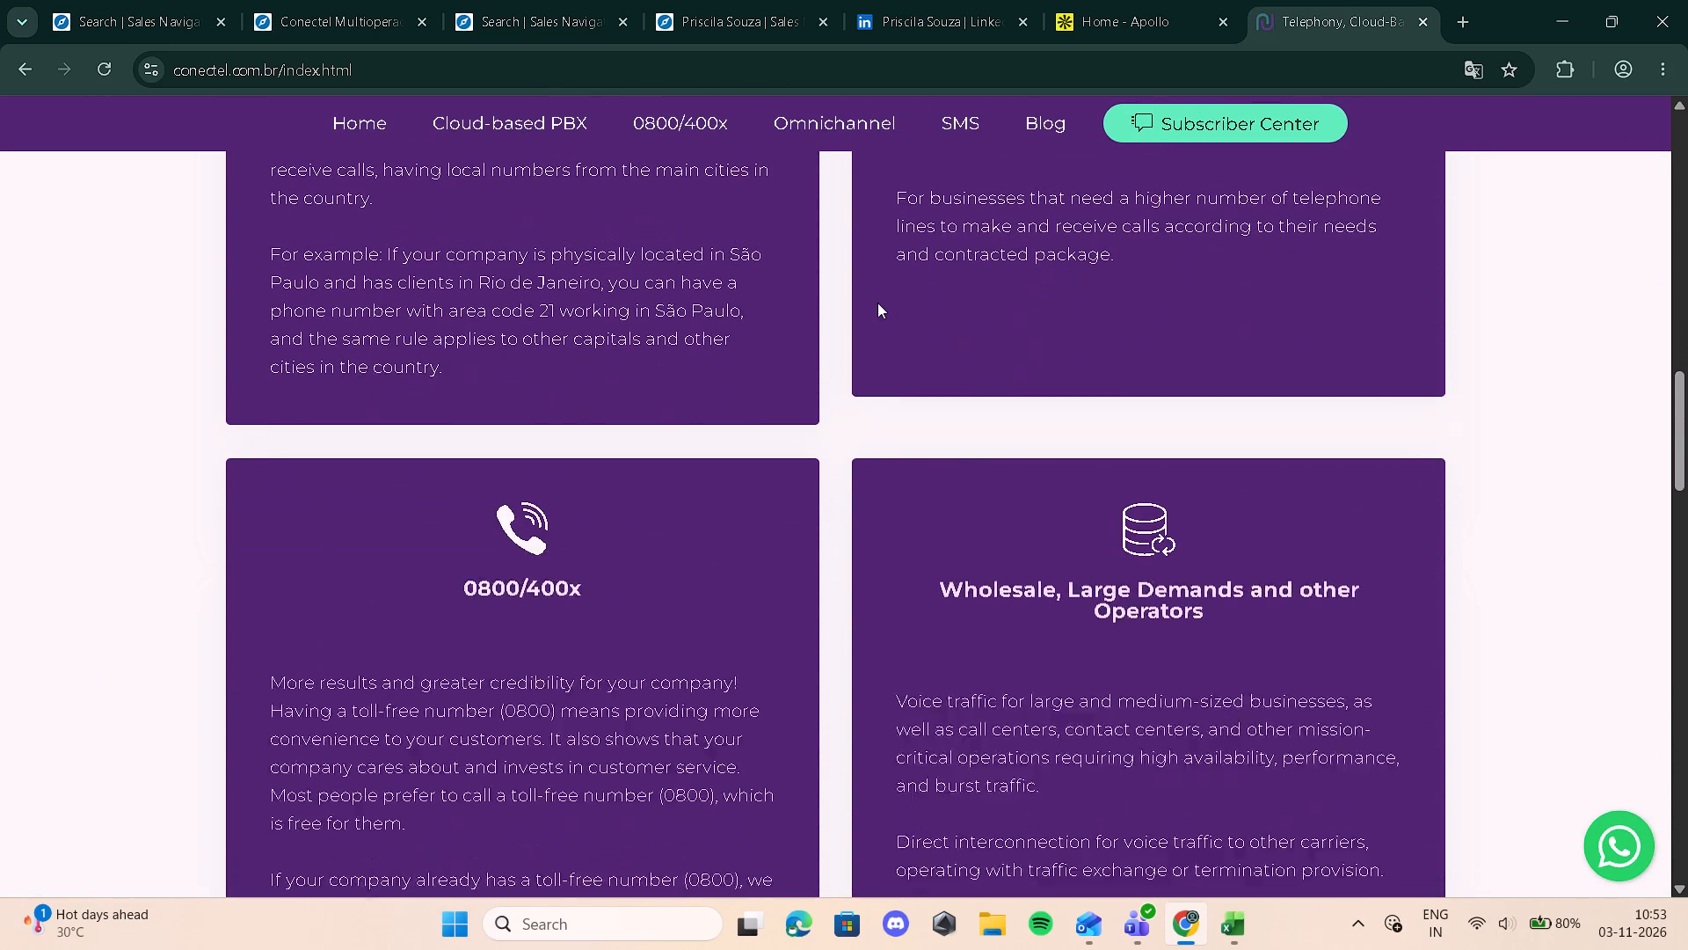
scroll(877, 303, down, 1)
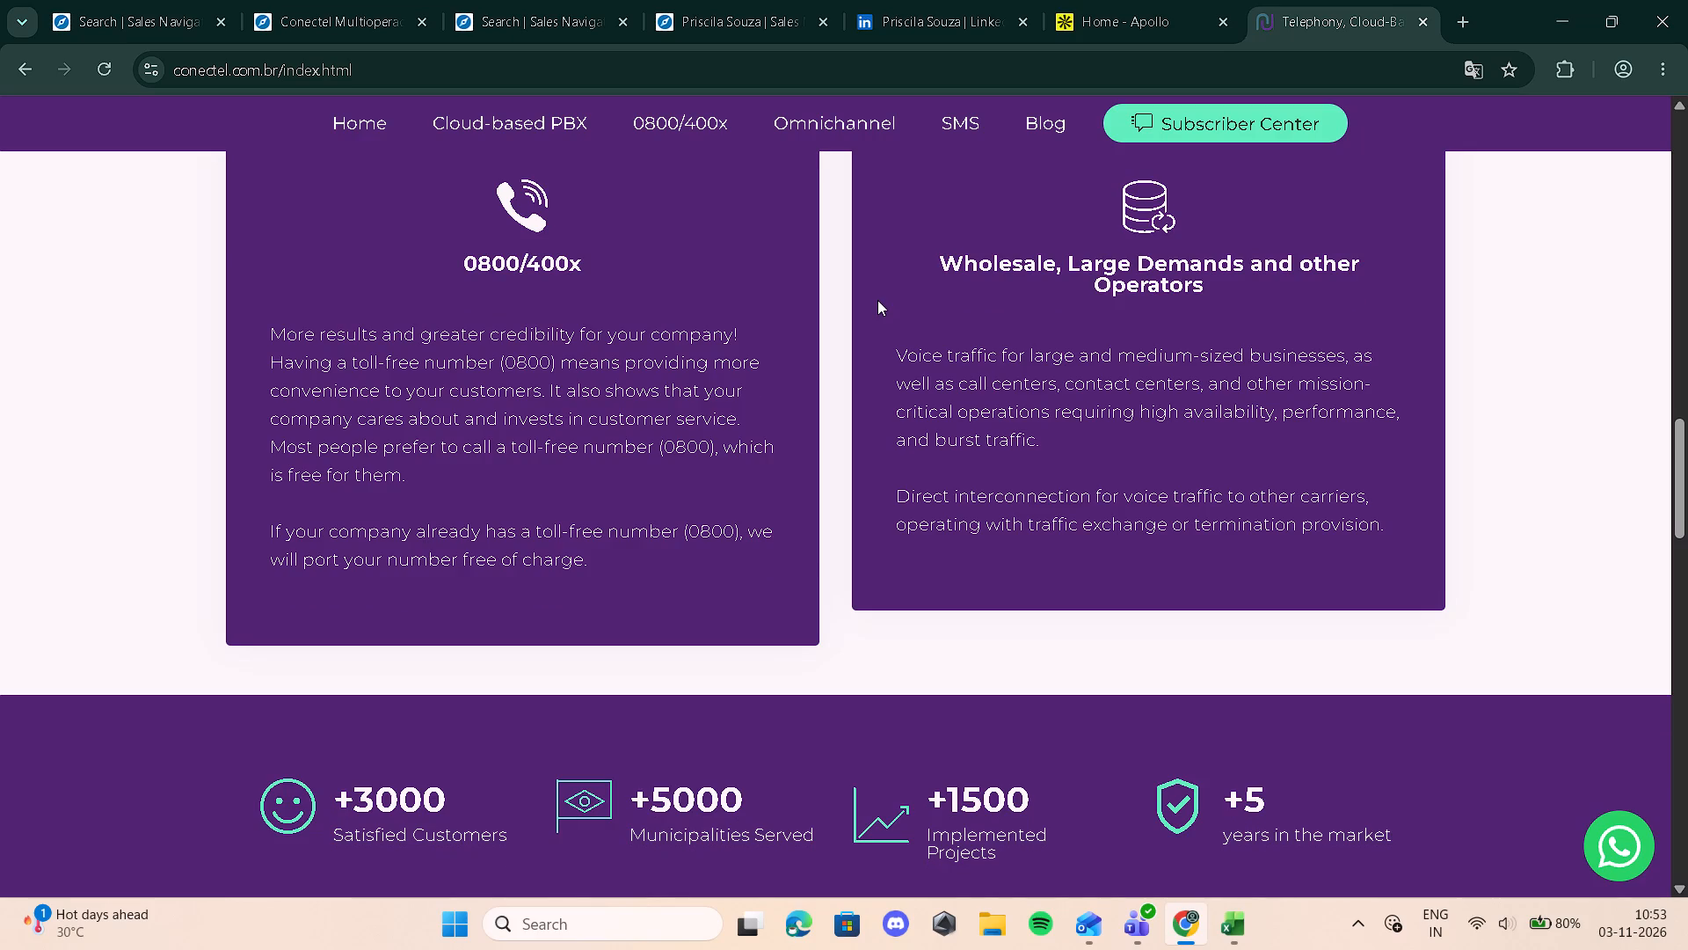
Examine the SMS and Omnichannel pages of Conectel's website for the messaging channels its platform covers.
scroll(877, 300, up, 17)
click(964, 216)
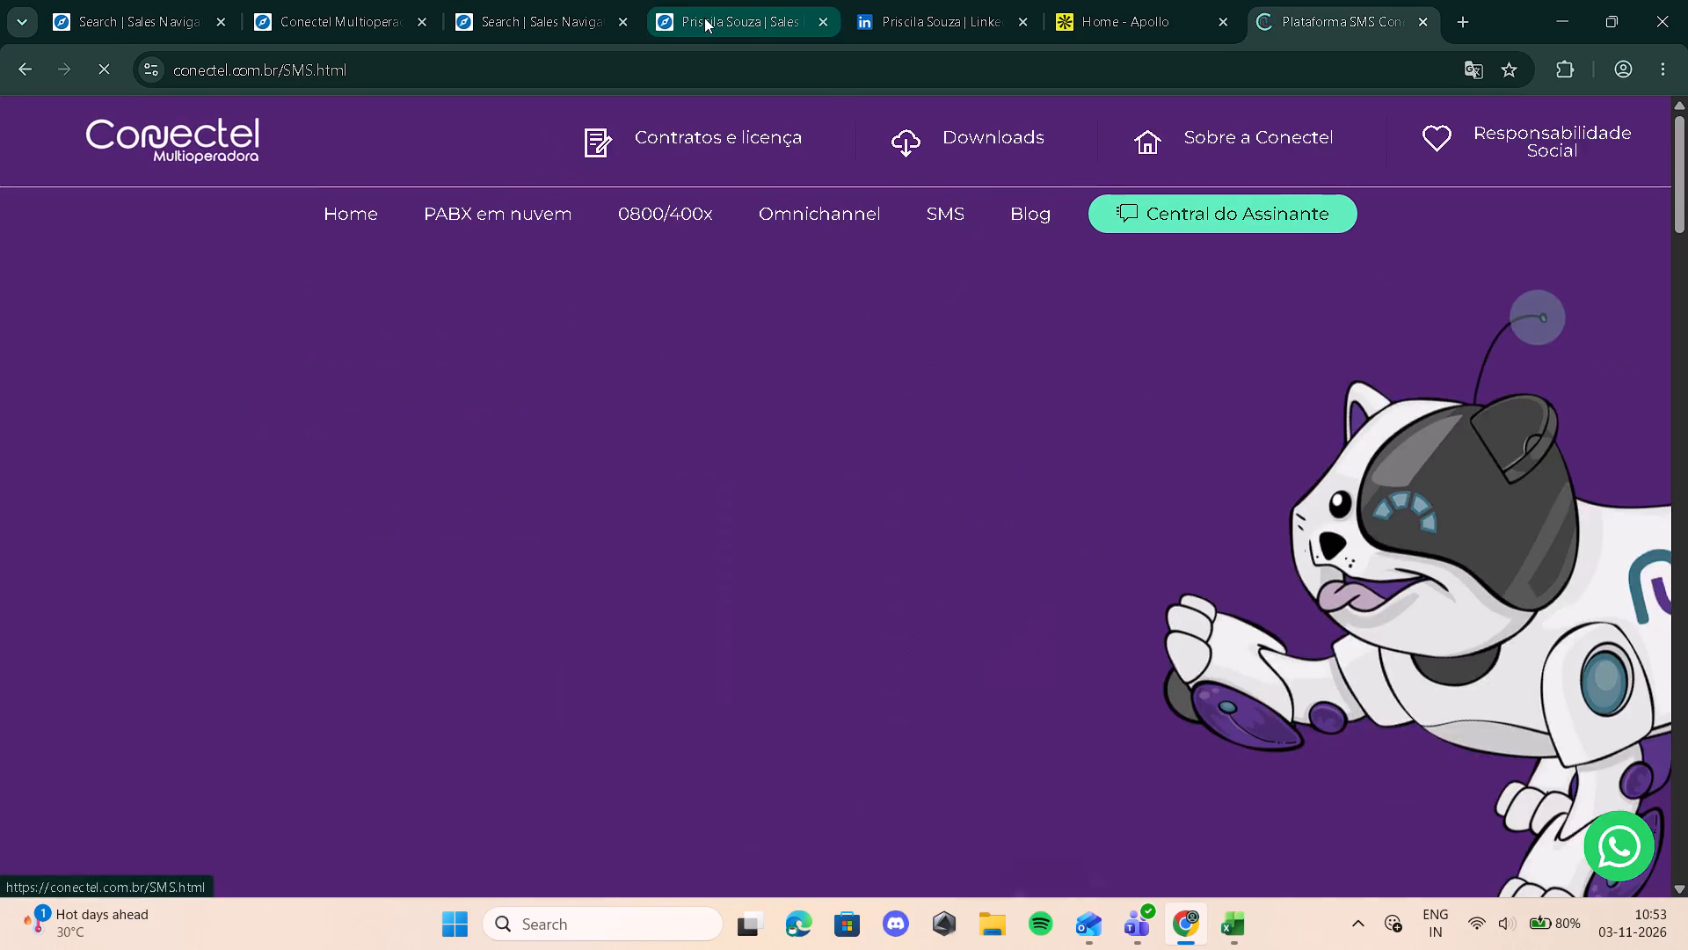
click(704, 18)
click(901, 0)
click(1105, 0)
click(1284, 0)
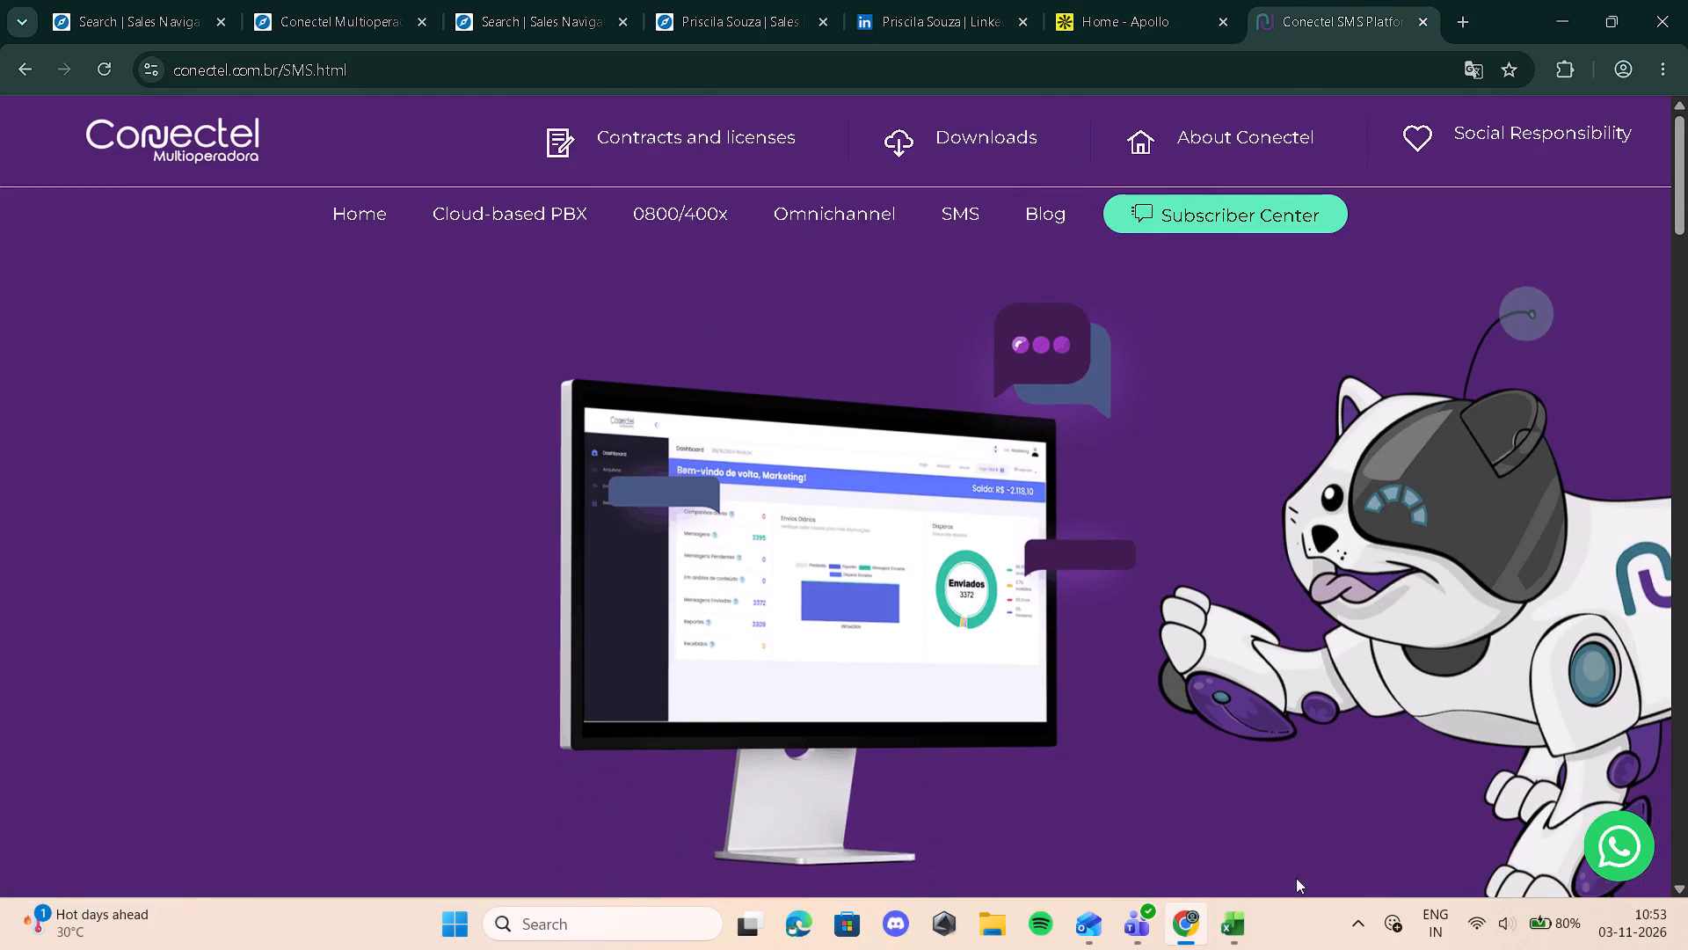
click(847, 205)
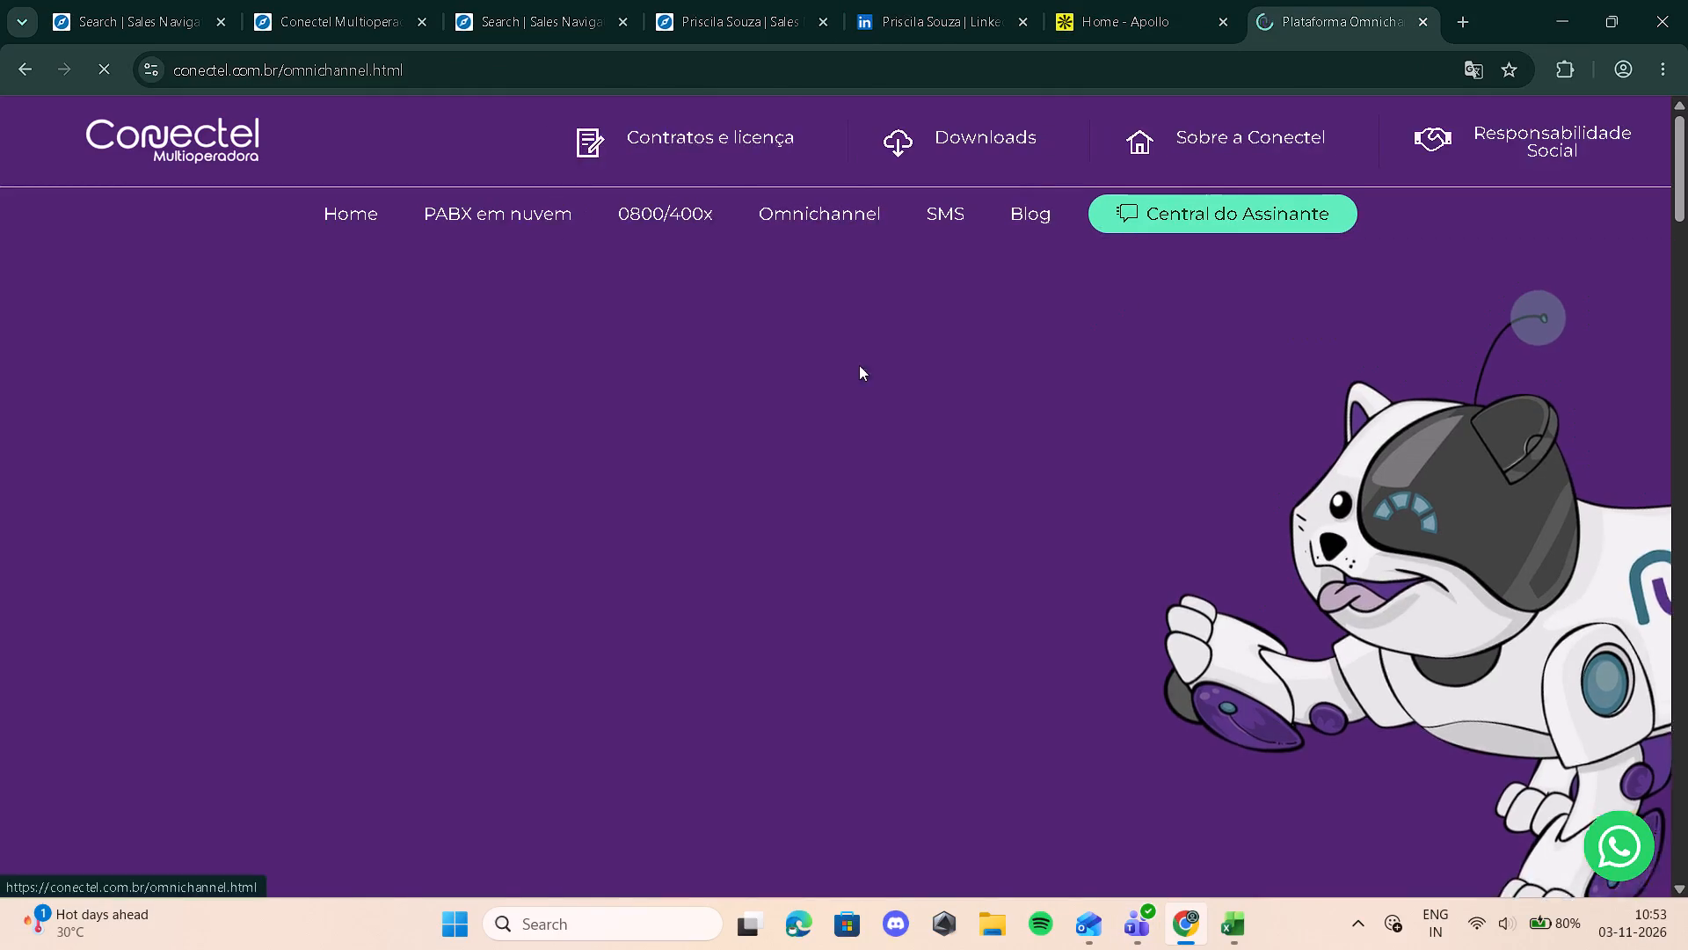
scroll(870, 361, down, 6)
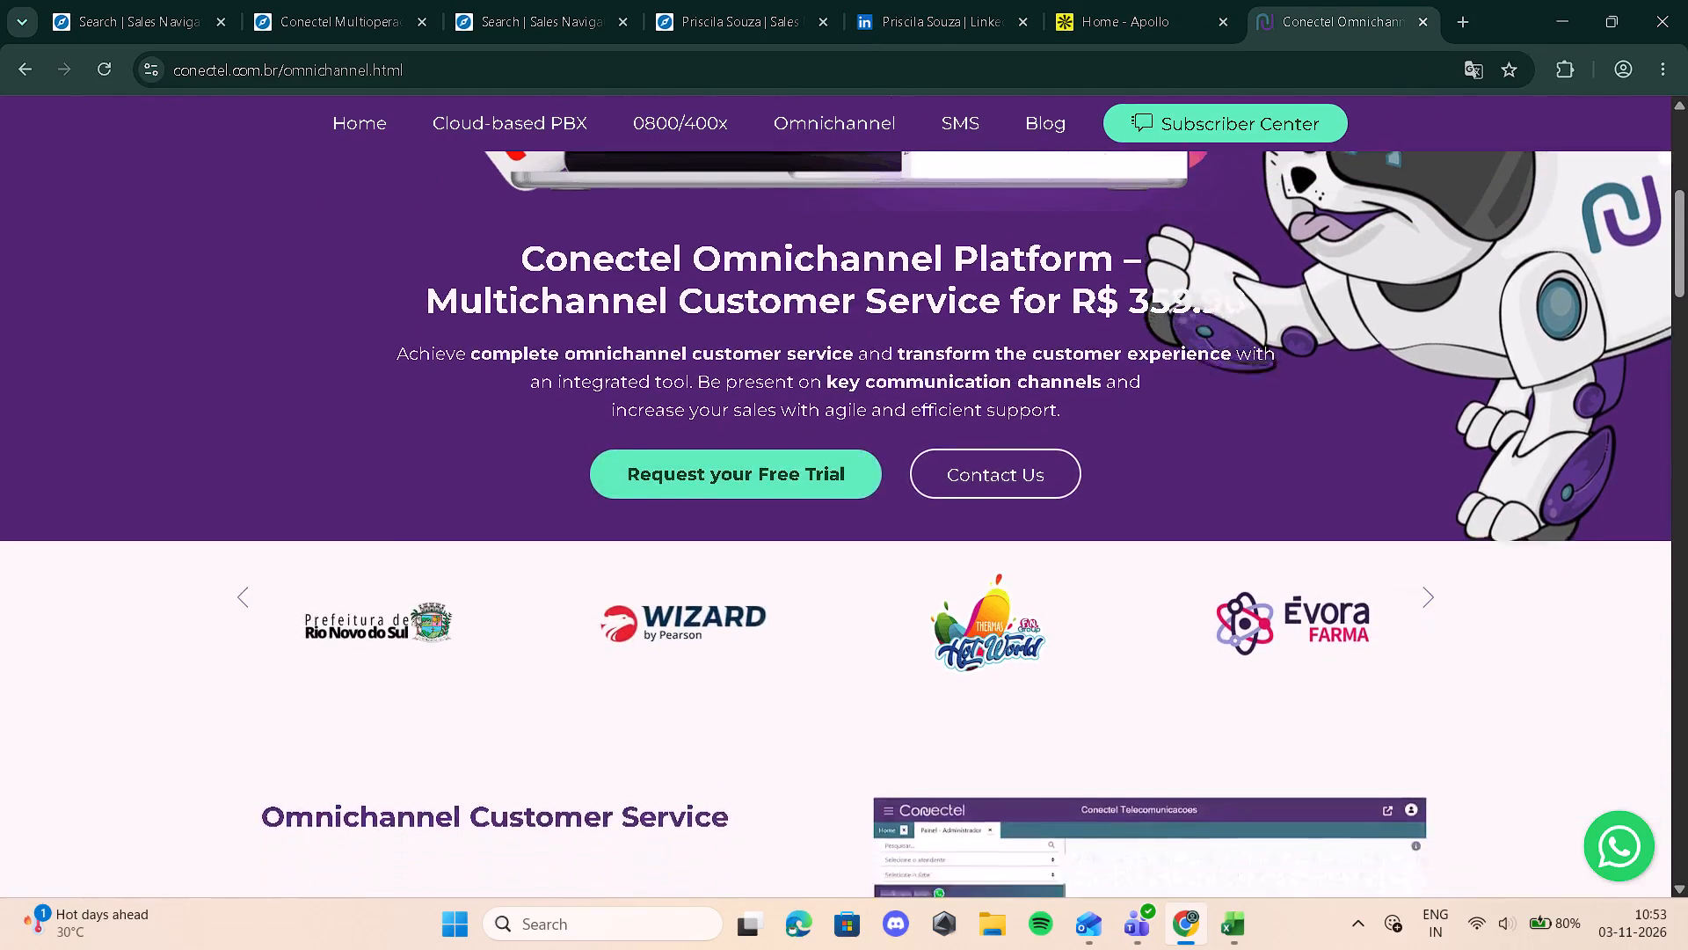
scroll(870, 354, down, 8)
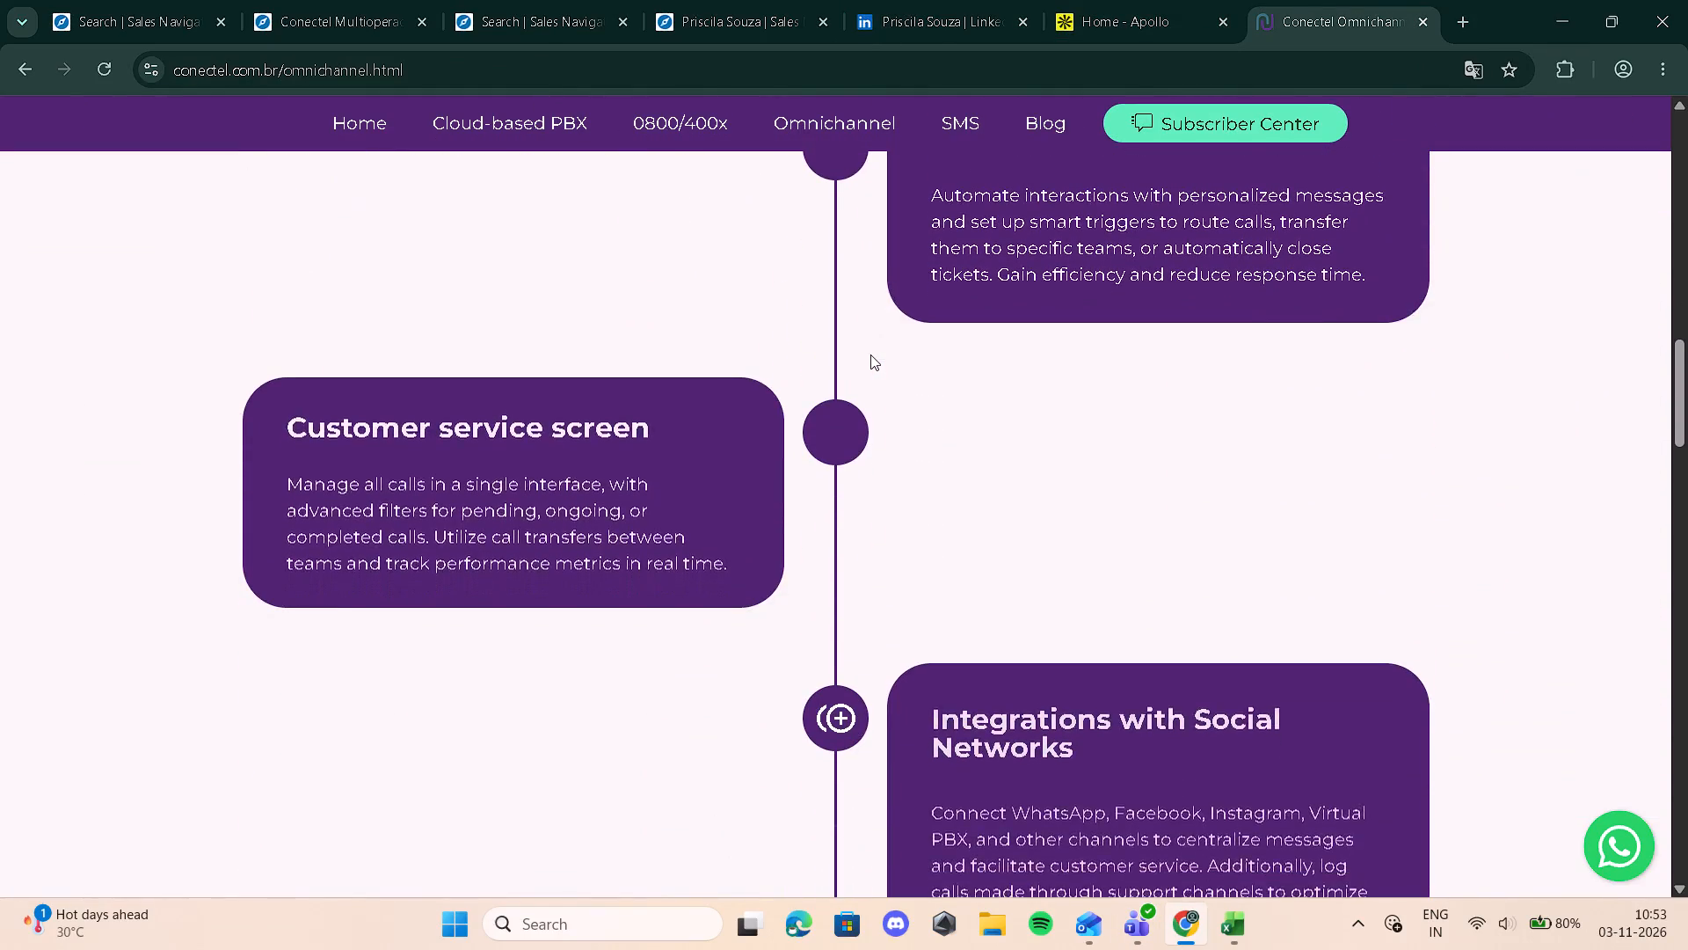
scroll(870, 354, down, 12)
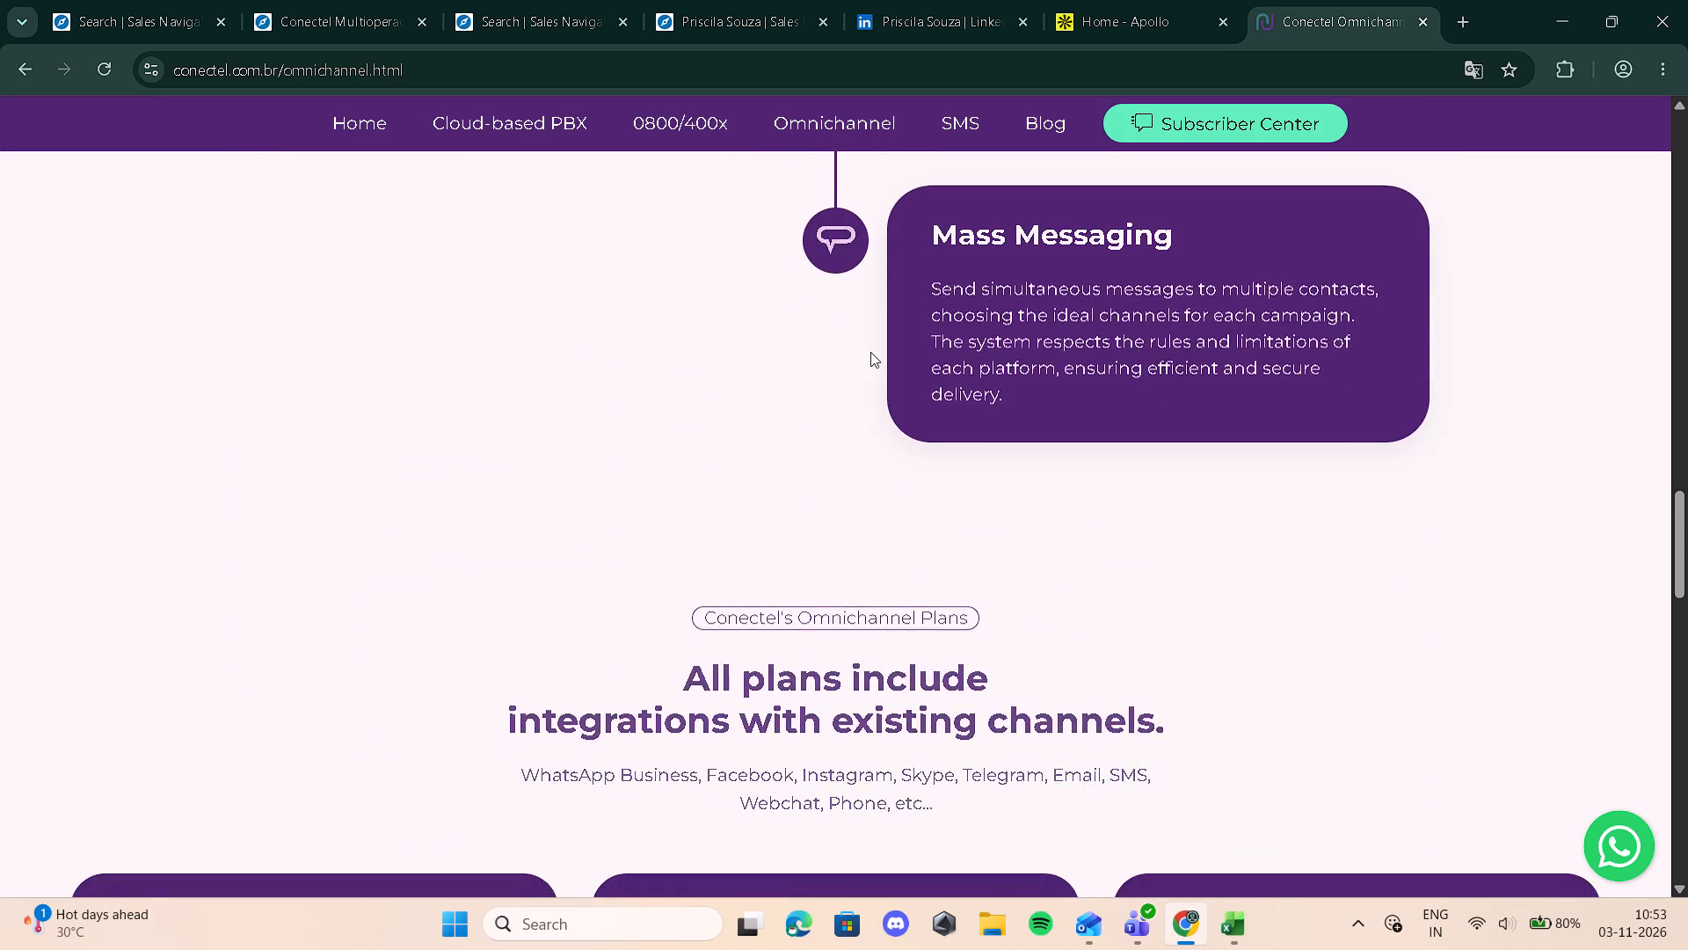
scroll(870, 352, down, 2)
In Excel, enter SMS as the service in cell N41 of the Brazil sheet for the Conectel contact.
click(1230, 947)
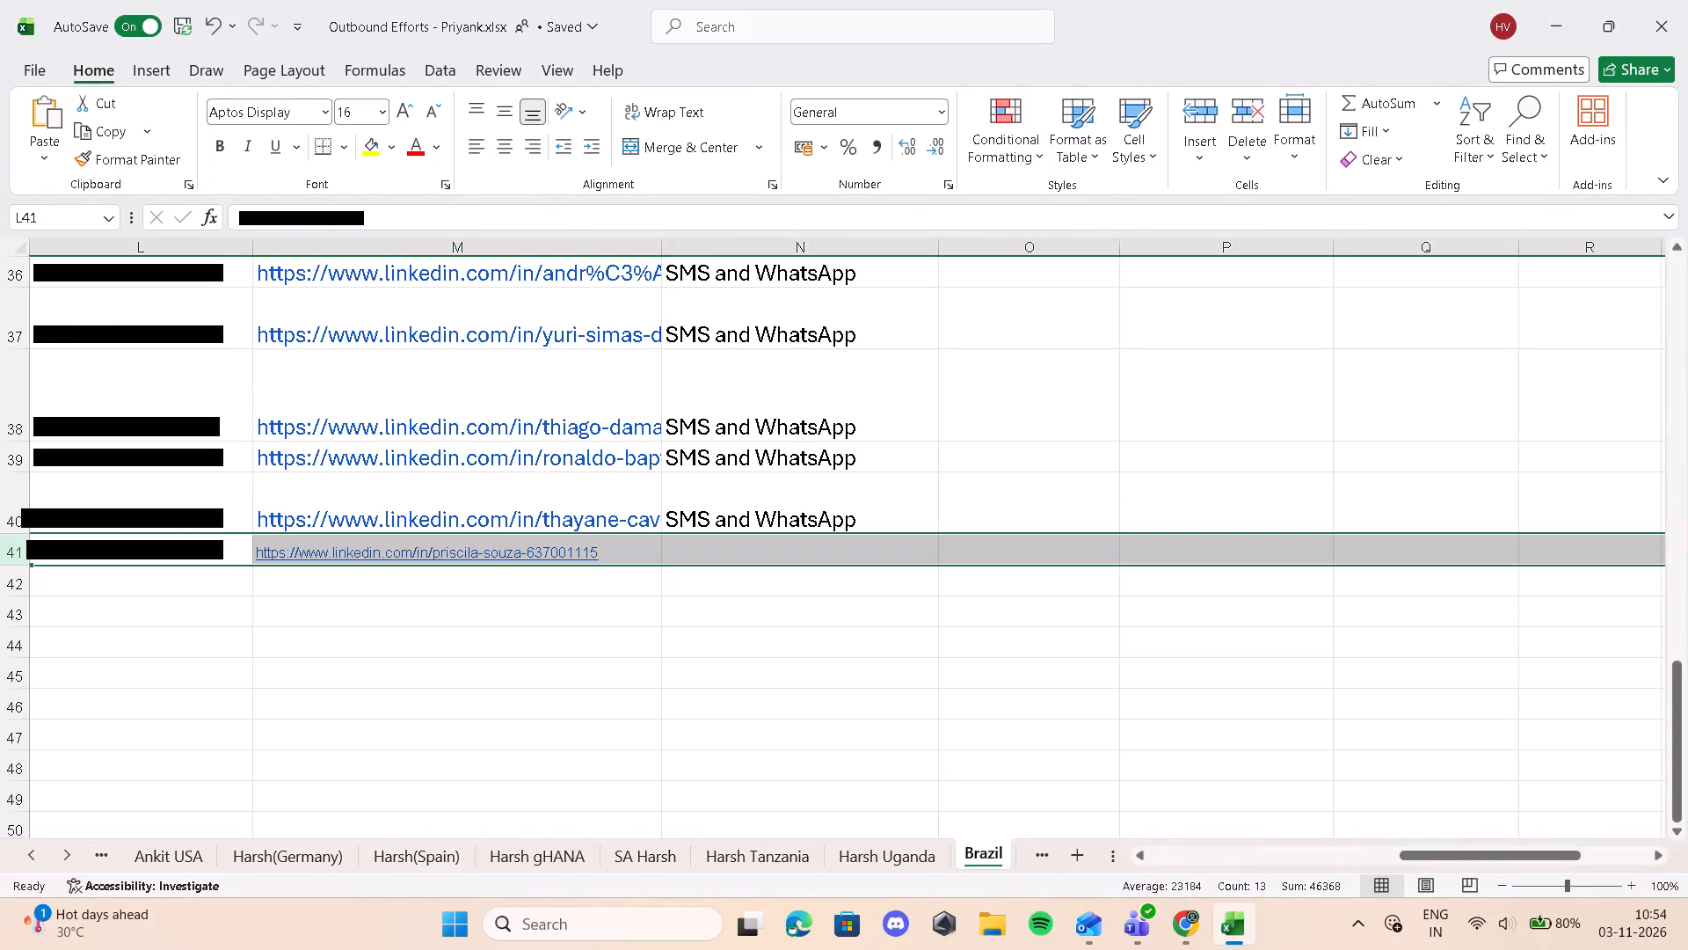
click(1193, 927)
click(1191, 927)
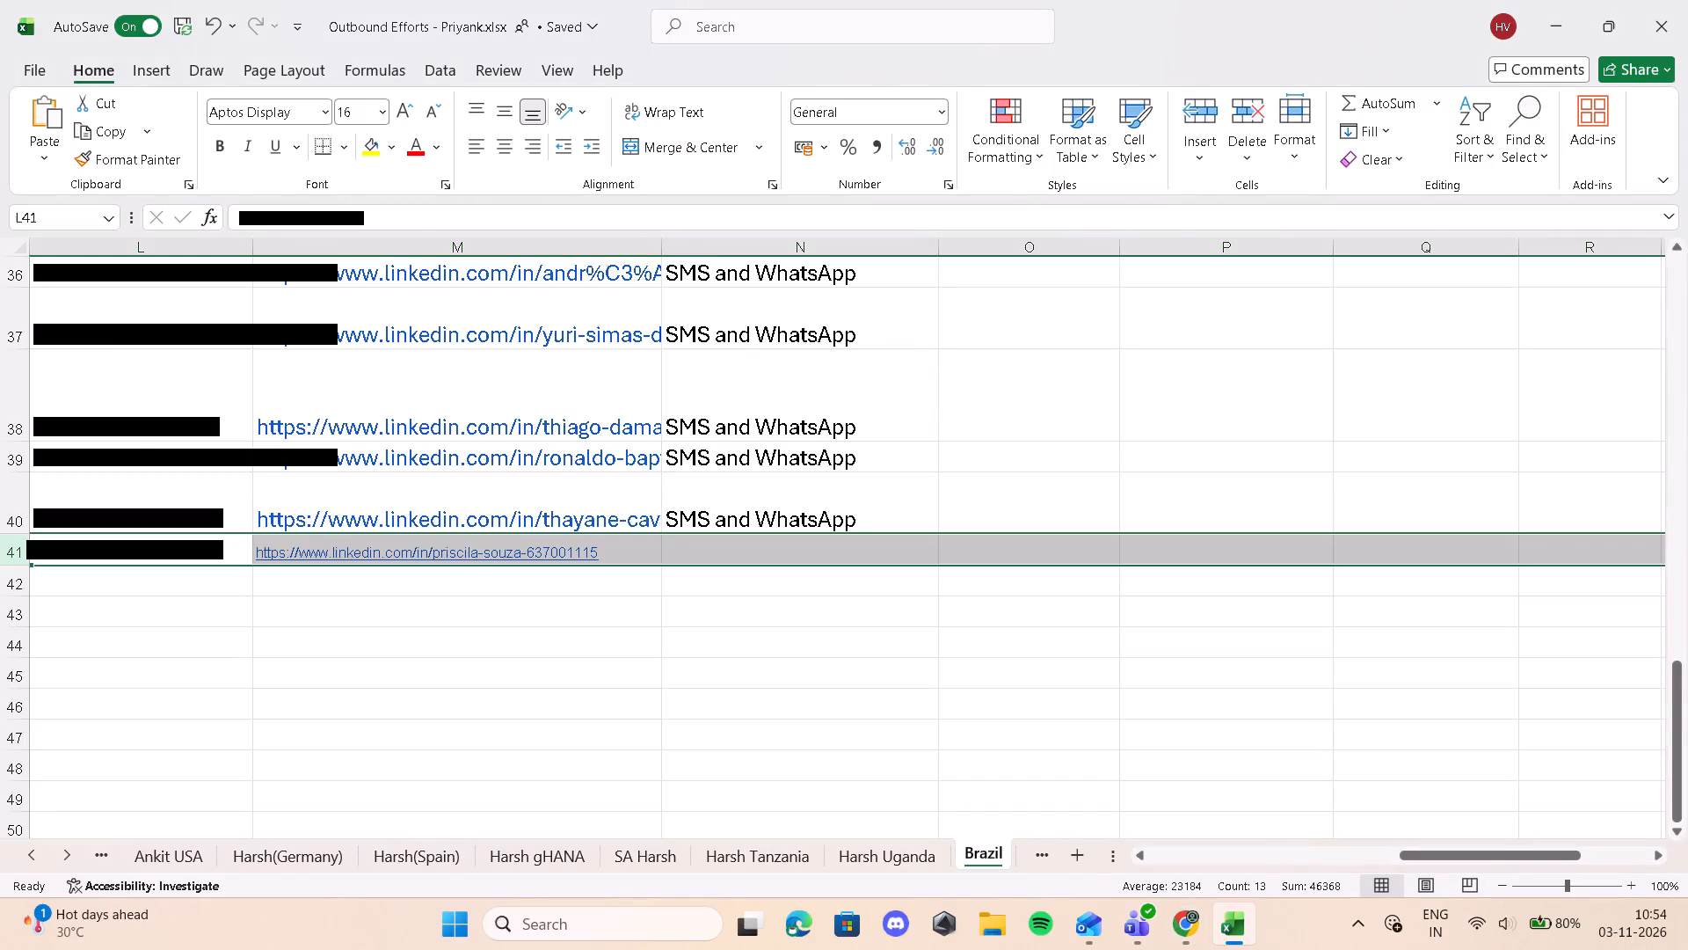
click(789, 557)
text(SMS)
click(1026, 571)
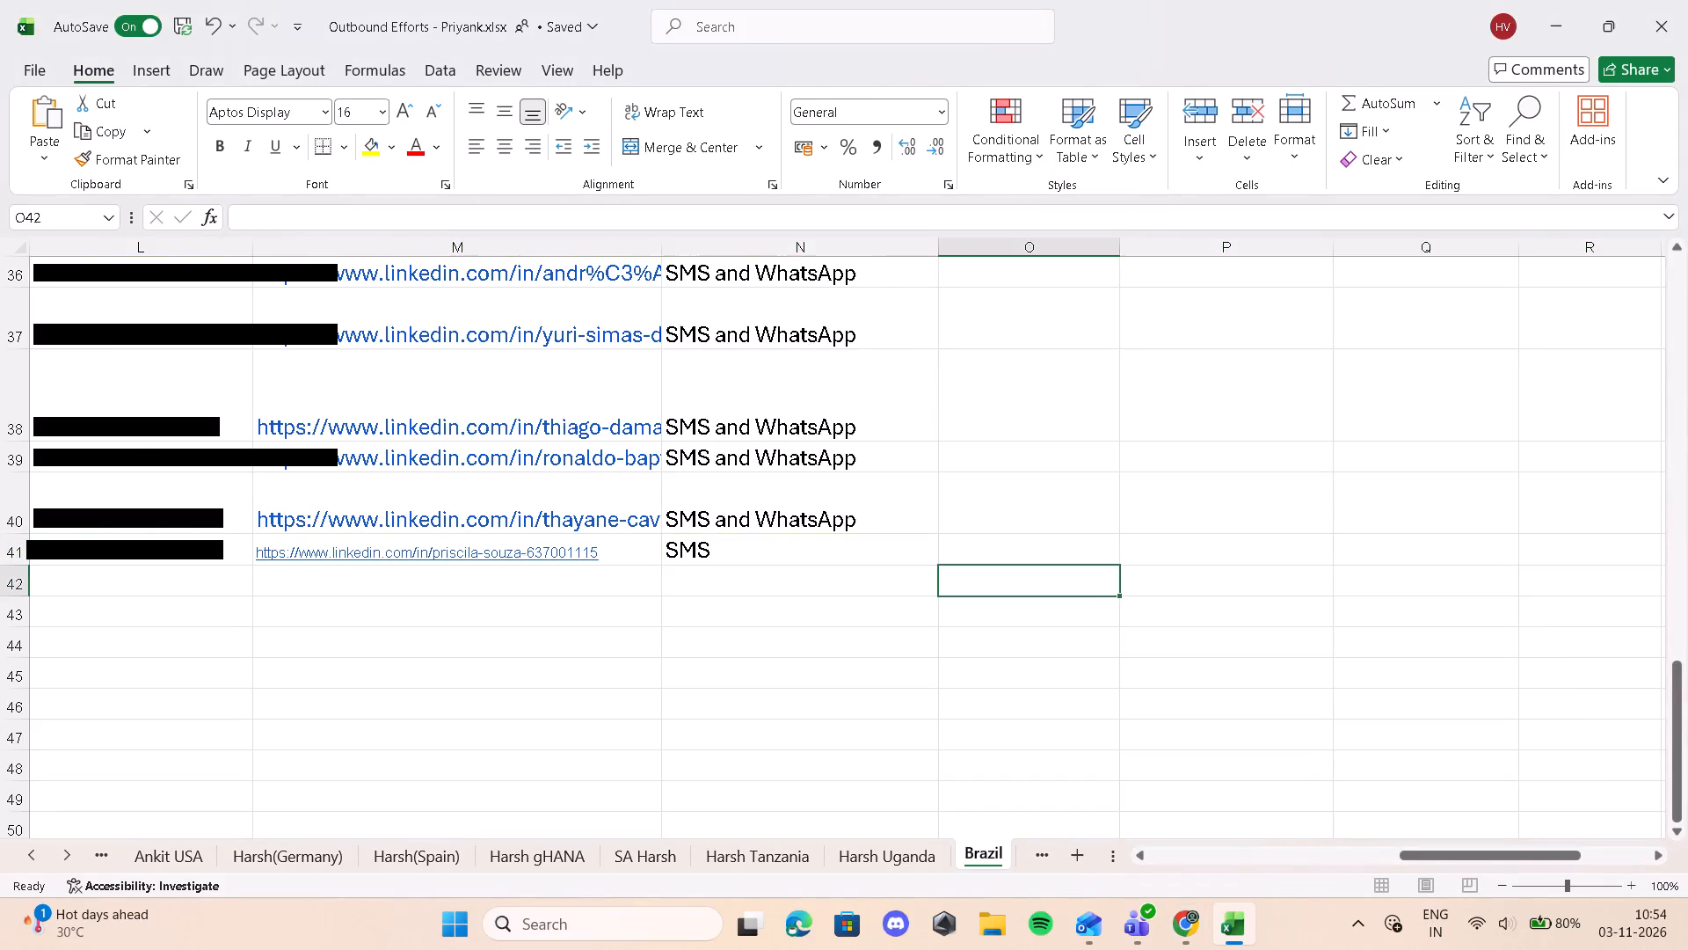
click(1029, 557)
click(849, 553)
click(0, 545)
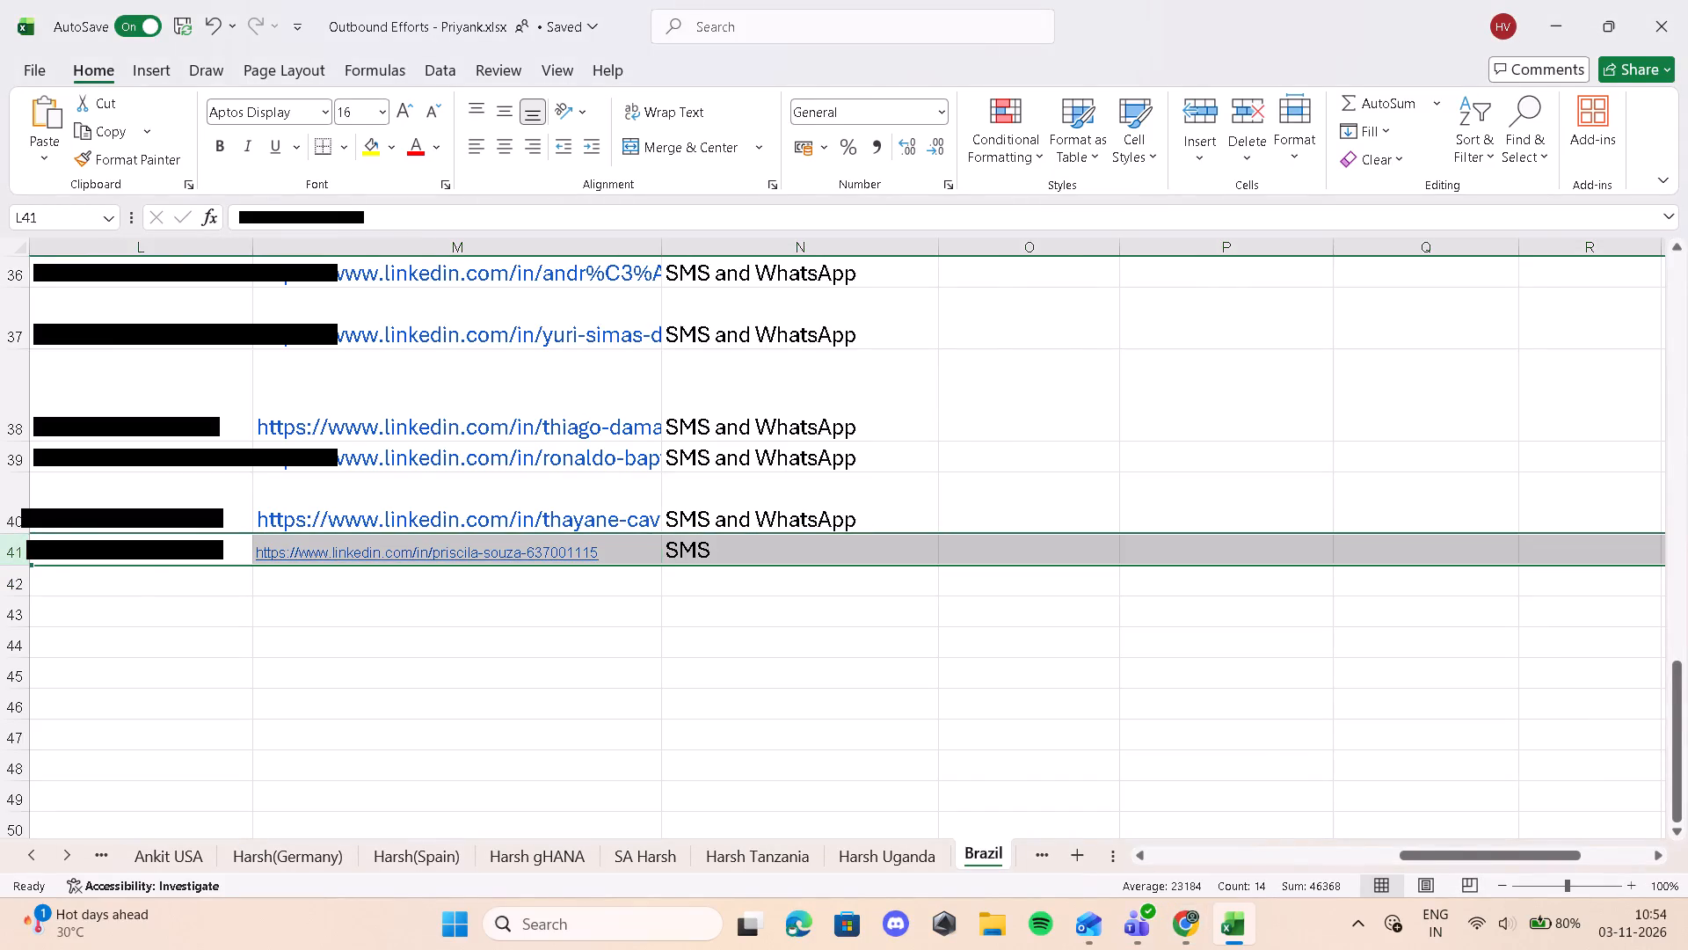
Copy the company name Conectel Multioperadora and the rating Medium from row 41 into cells D42 and C42.
drag(1518, 863, 822, 813)
click(602, 558)
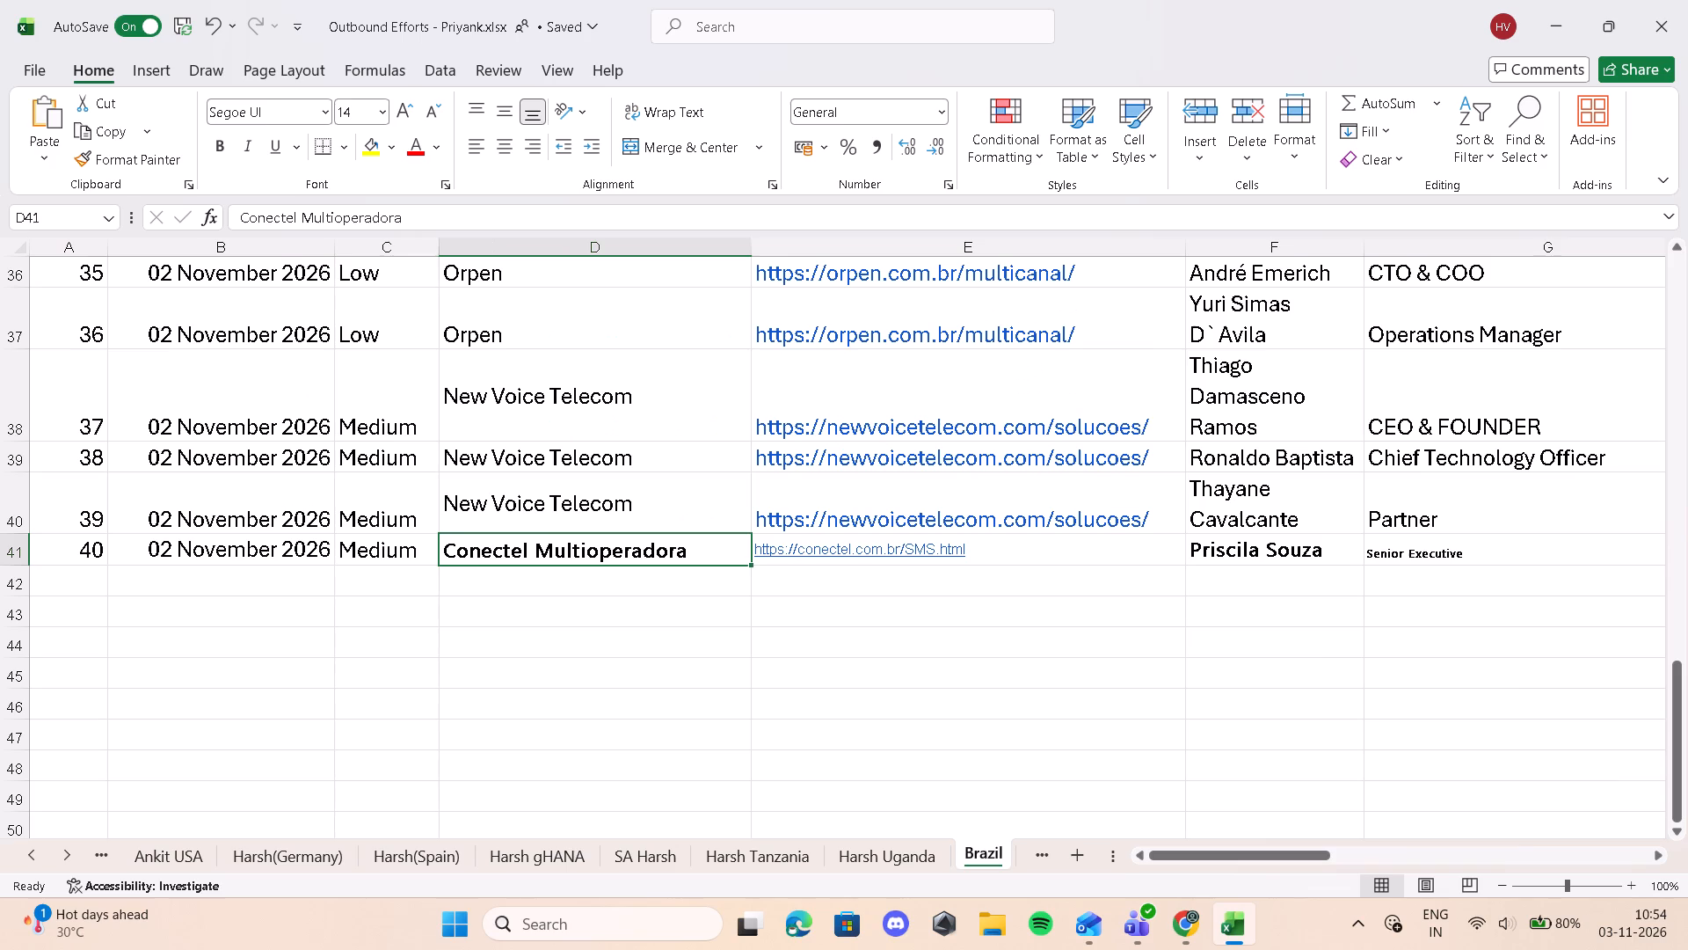
key(ctrl+c)
click(596, 583)
key(ctrl+v)
click(352, 542)
key(ctrl+c)
click(391, 587)
key(ctrl+v)
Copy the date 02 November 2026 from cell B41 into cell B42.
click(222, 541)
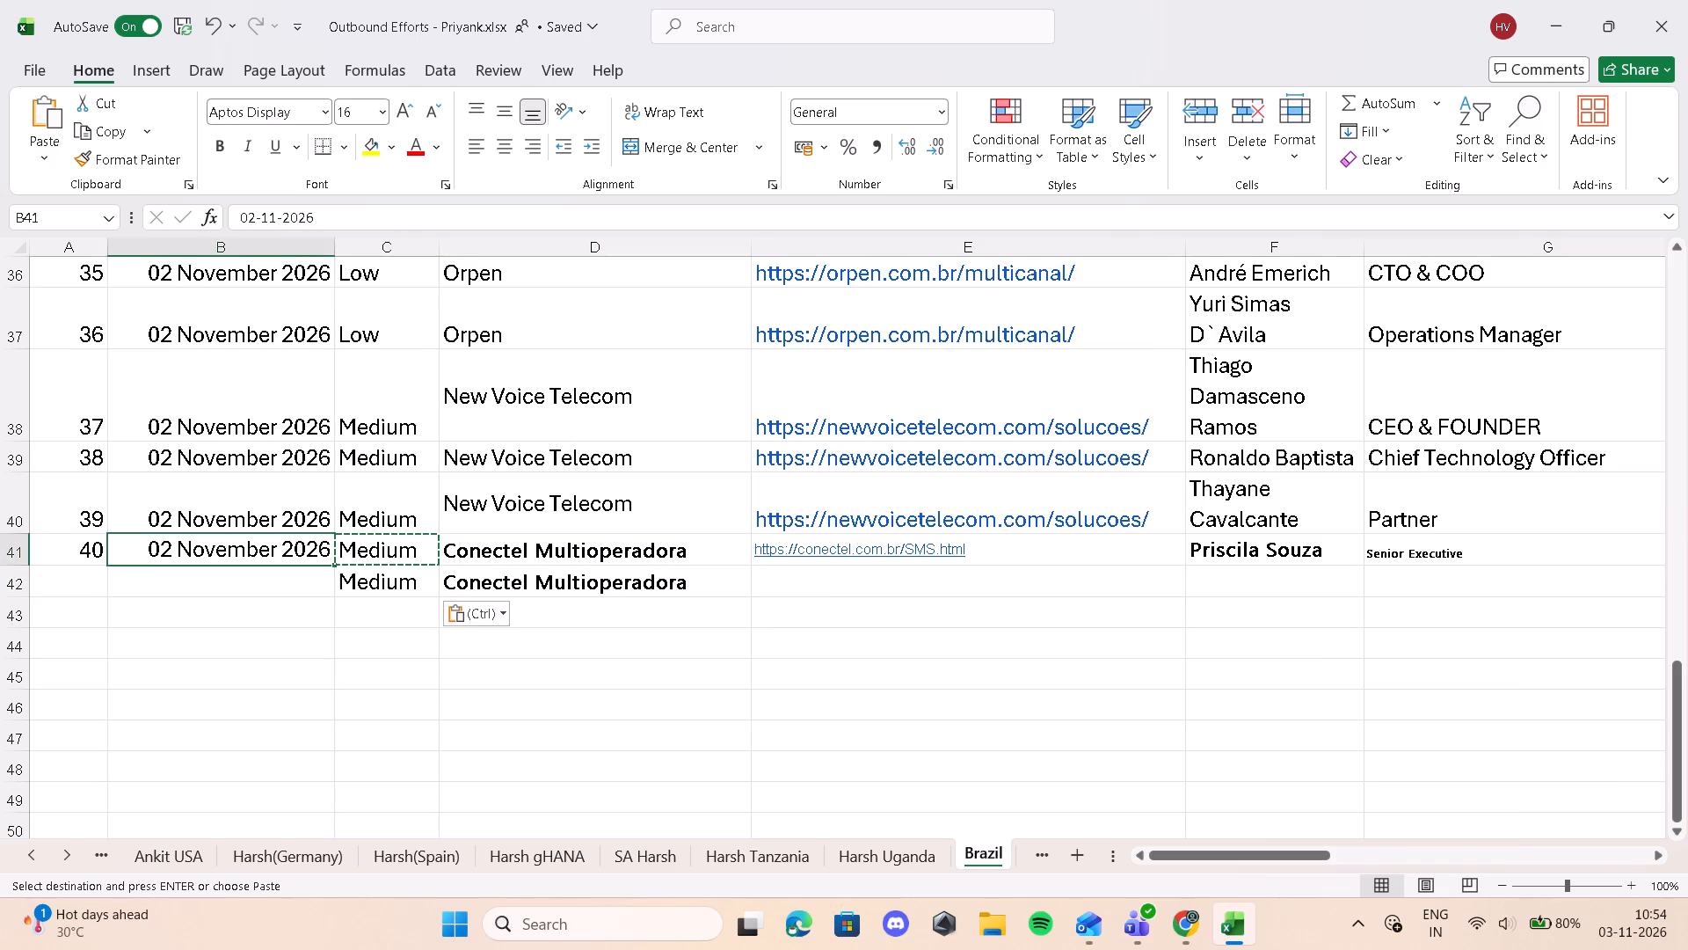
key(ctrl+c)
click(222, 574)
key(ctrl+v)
Enter the serial number 41 in cell A42 for the new Conectel row.
click(67, 554)
double_click(84, 588)
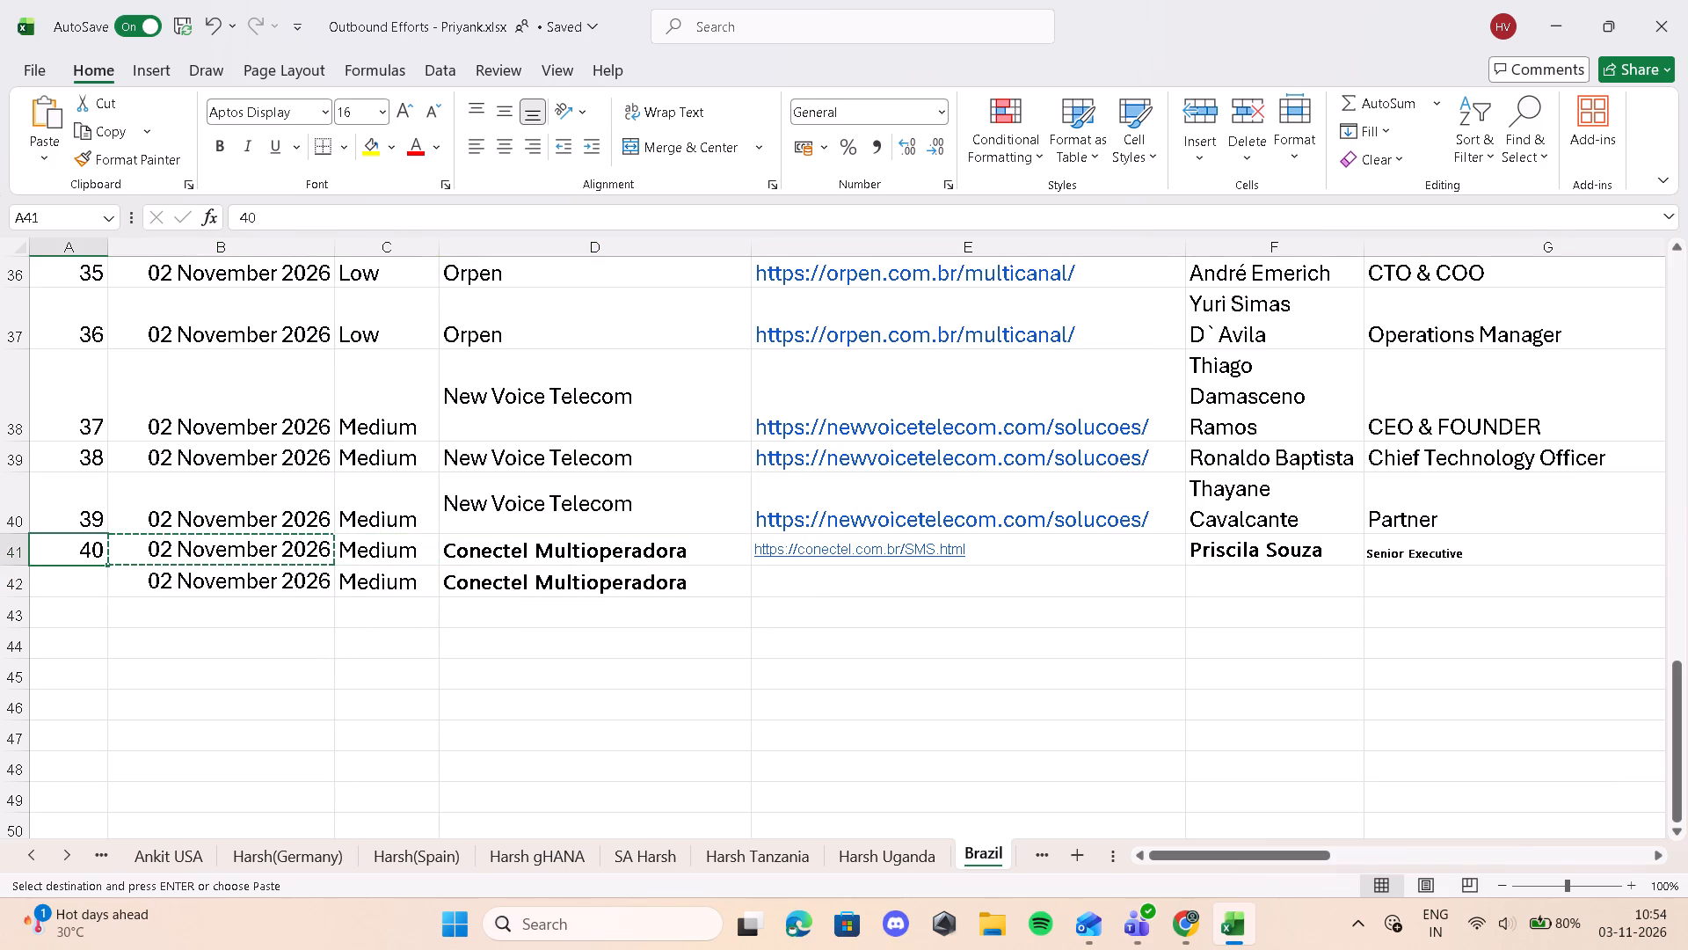
text(41)
Change the date in cell B41 to 03 November 2026 and copy it into cell B42.
click(212, 552)
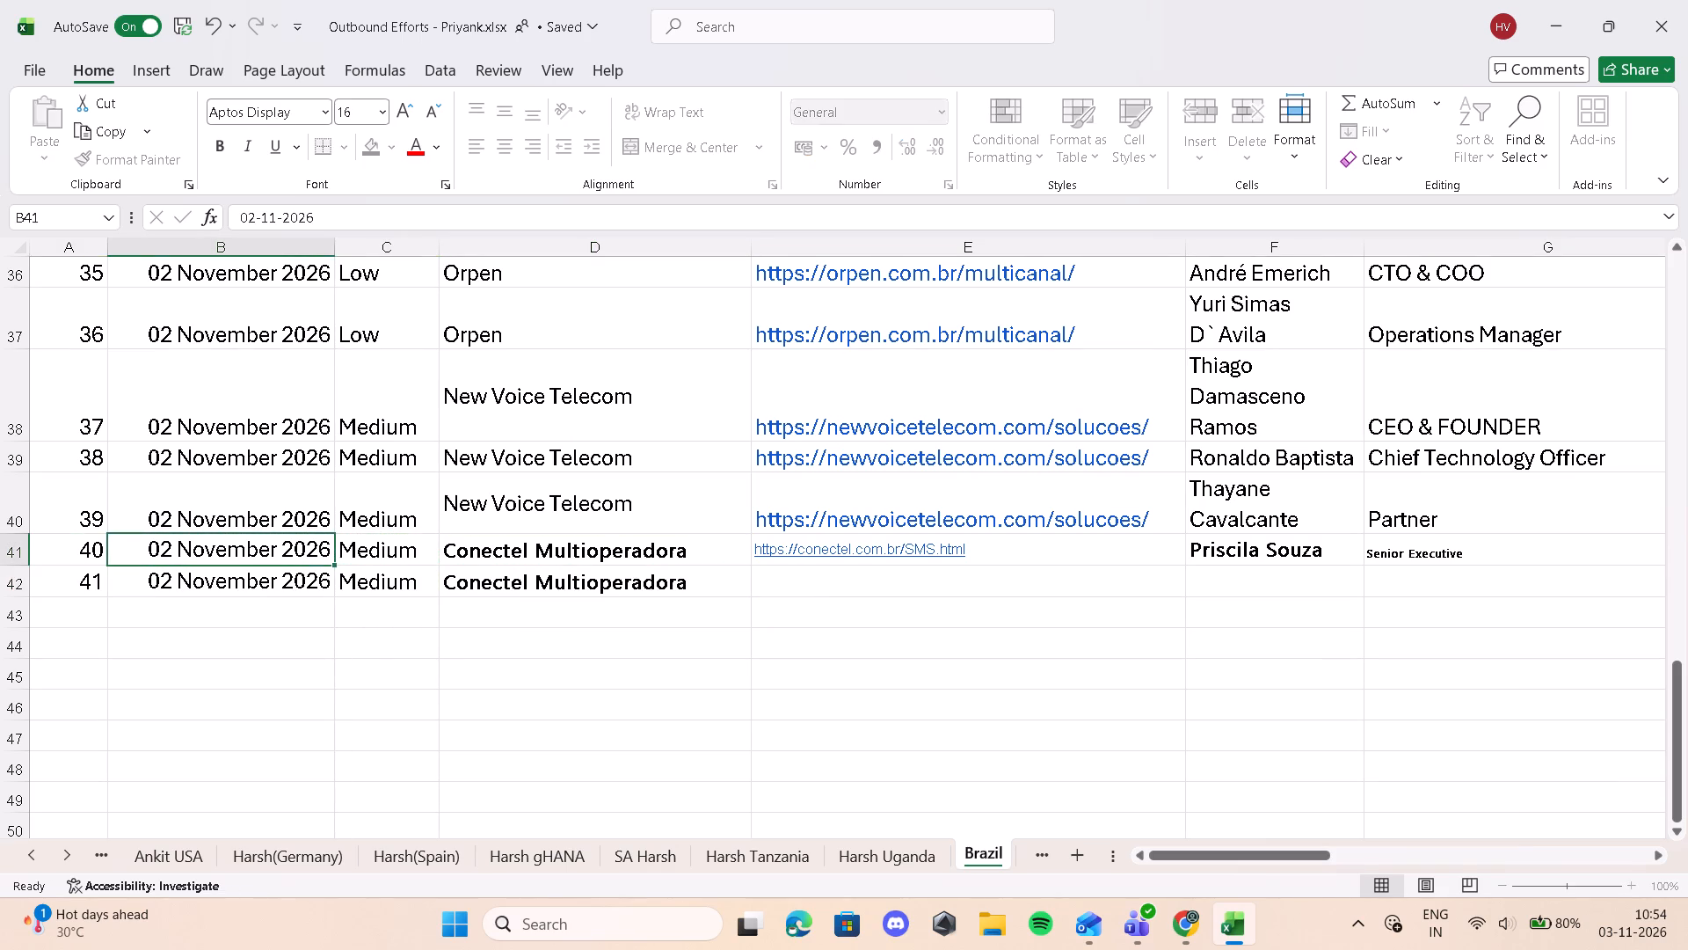
double_click(166, 552)
click(236, 549)
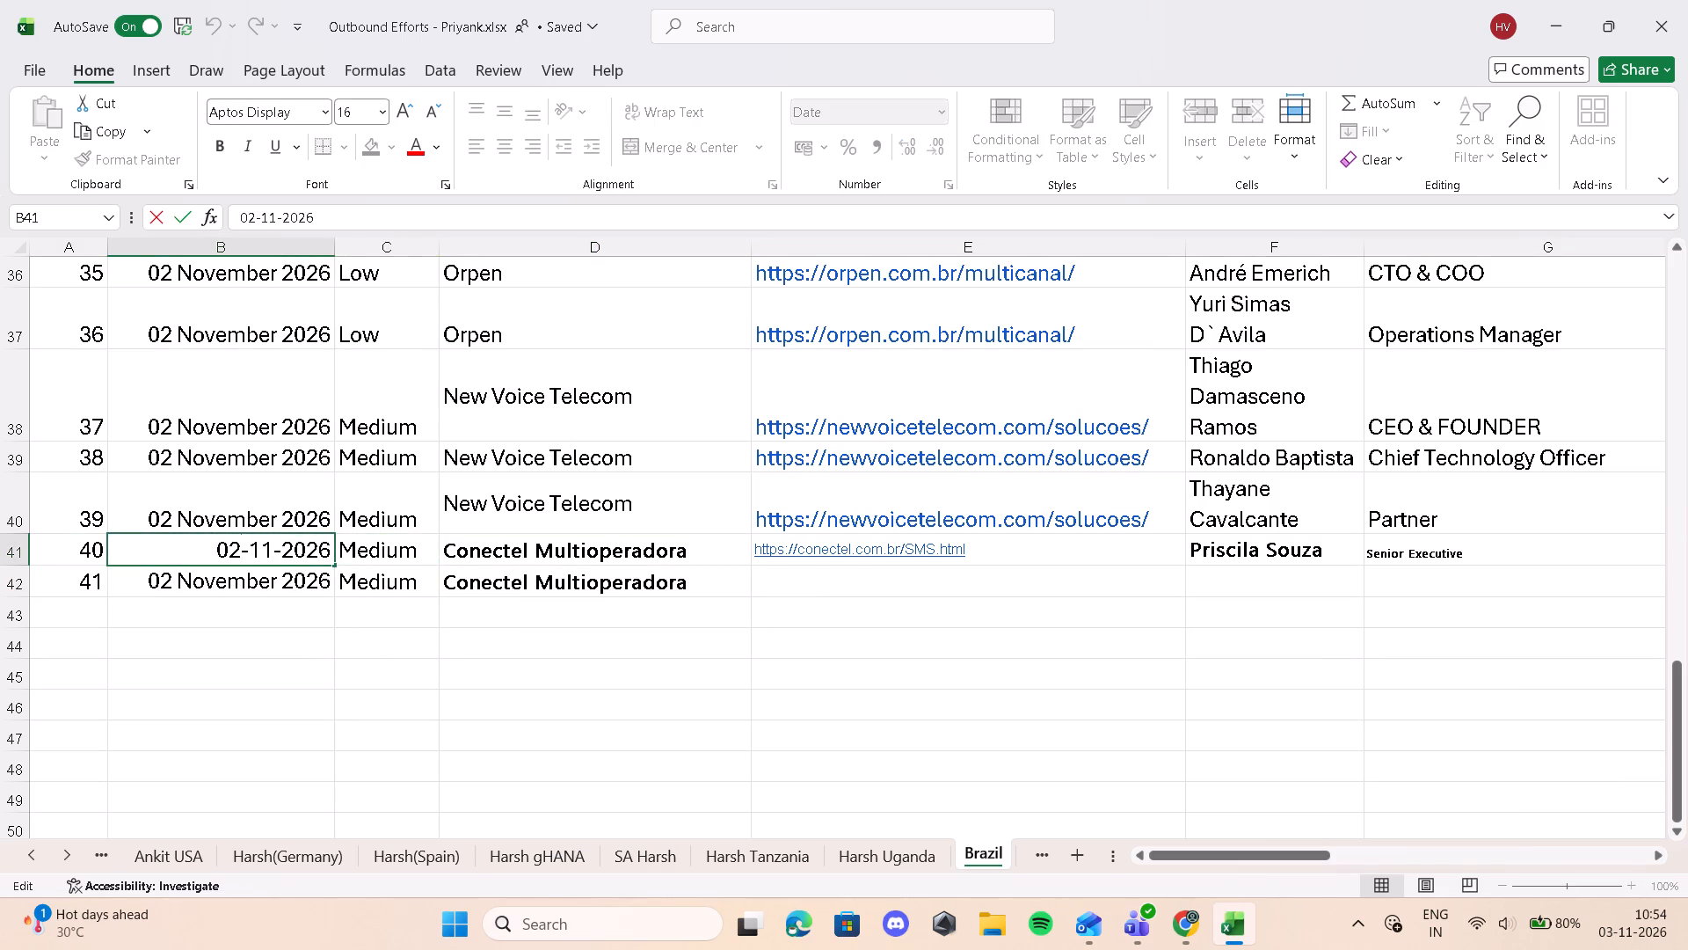
key(BackSpace)
key(3)
click(236, 549)
click(360, 551)
click(262, 554)
key(ctrl+c)
ctrl+click(260, 590)
key(ctrl+v)
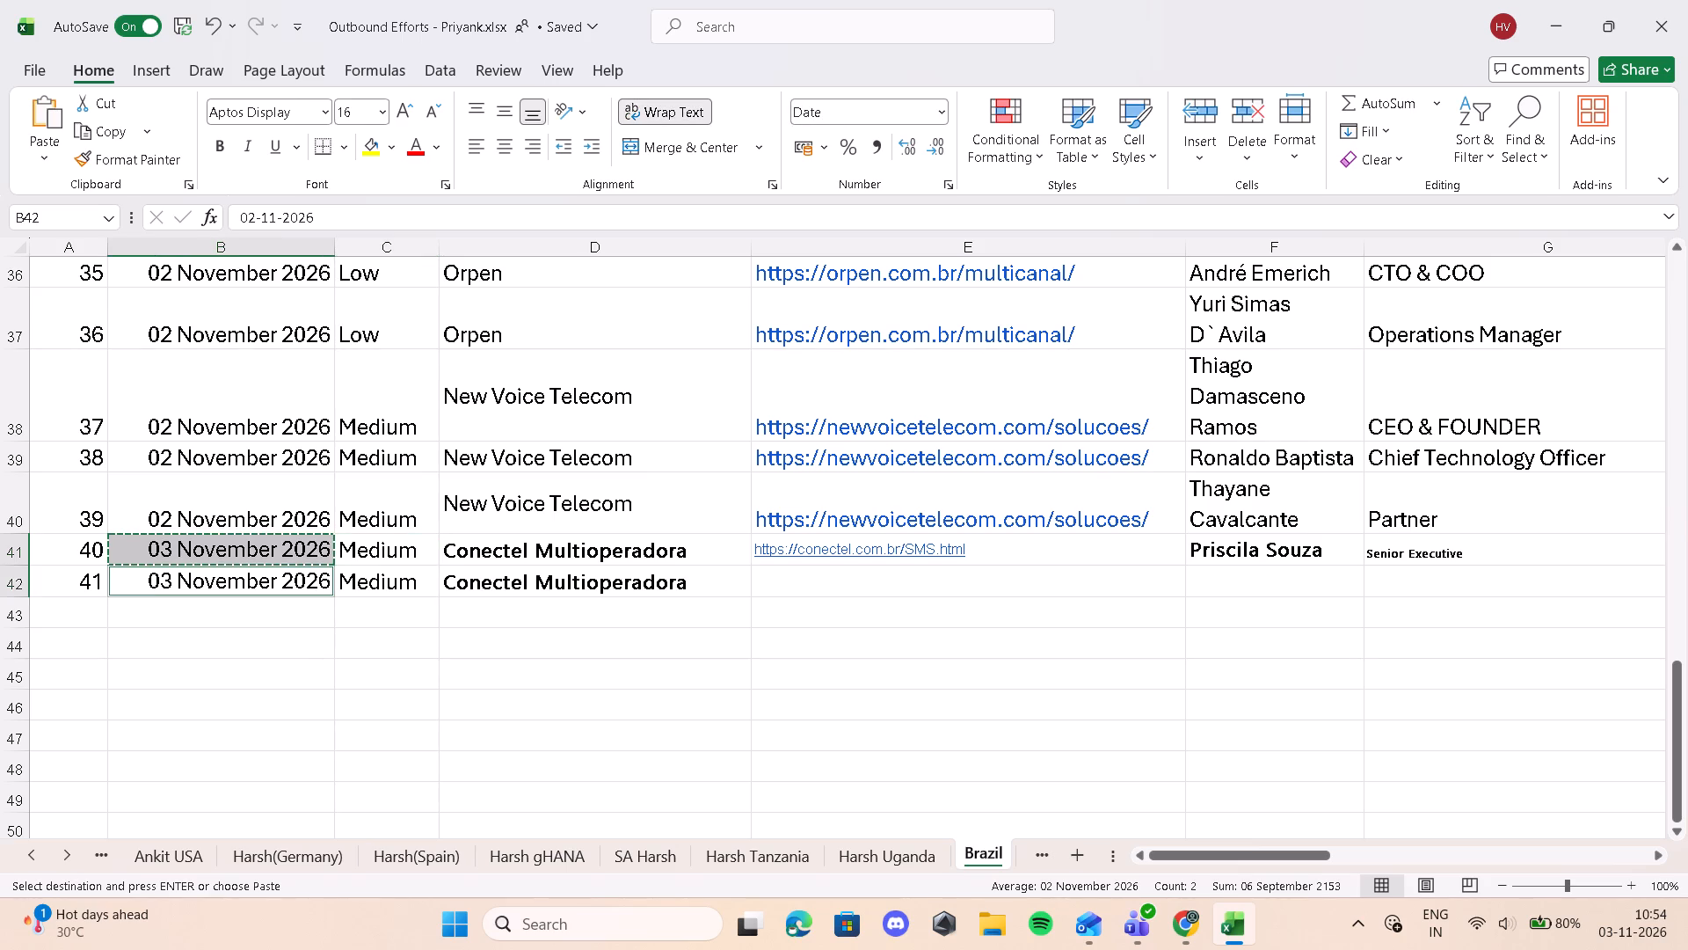
Continue the serial numbers down column A, entering 42 in cell A43 through 50 in cell A51.
click(89, 586)
click(98, 606)
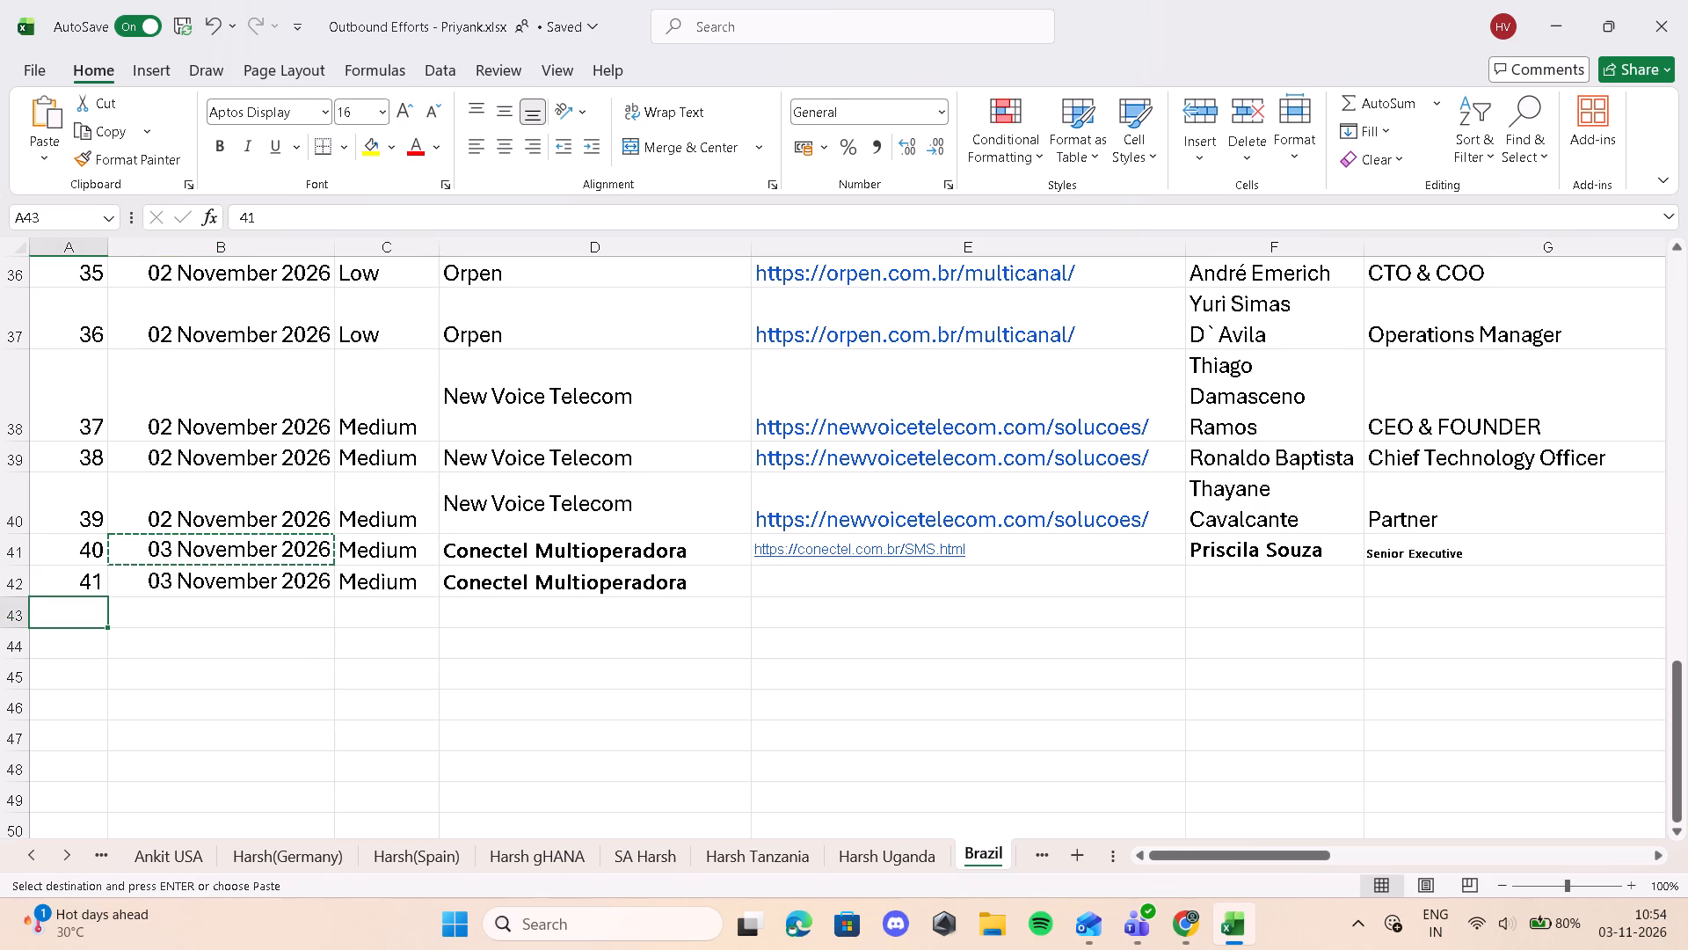
text(42)
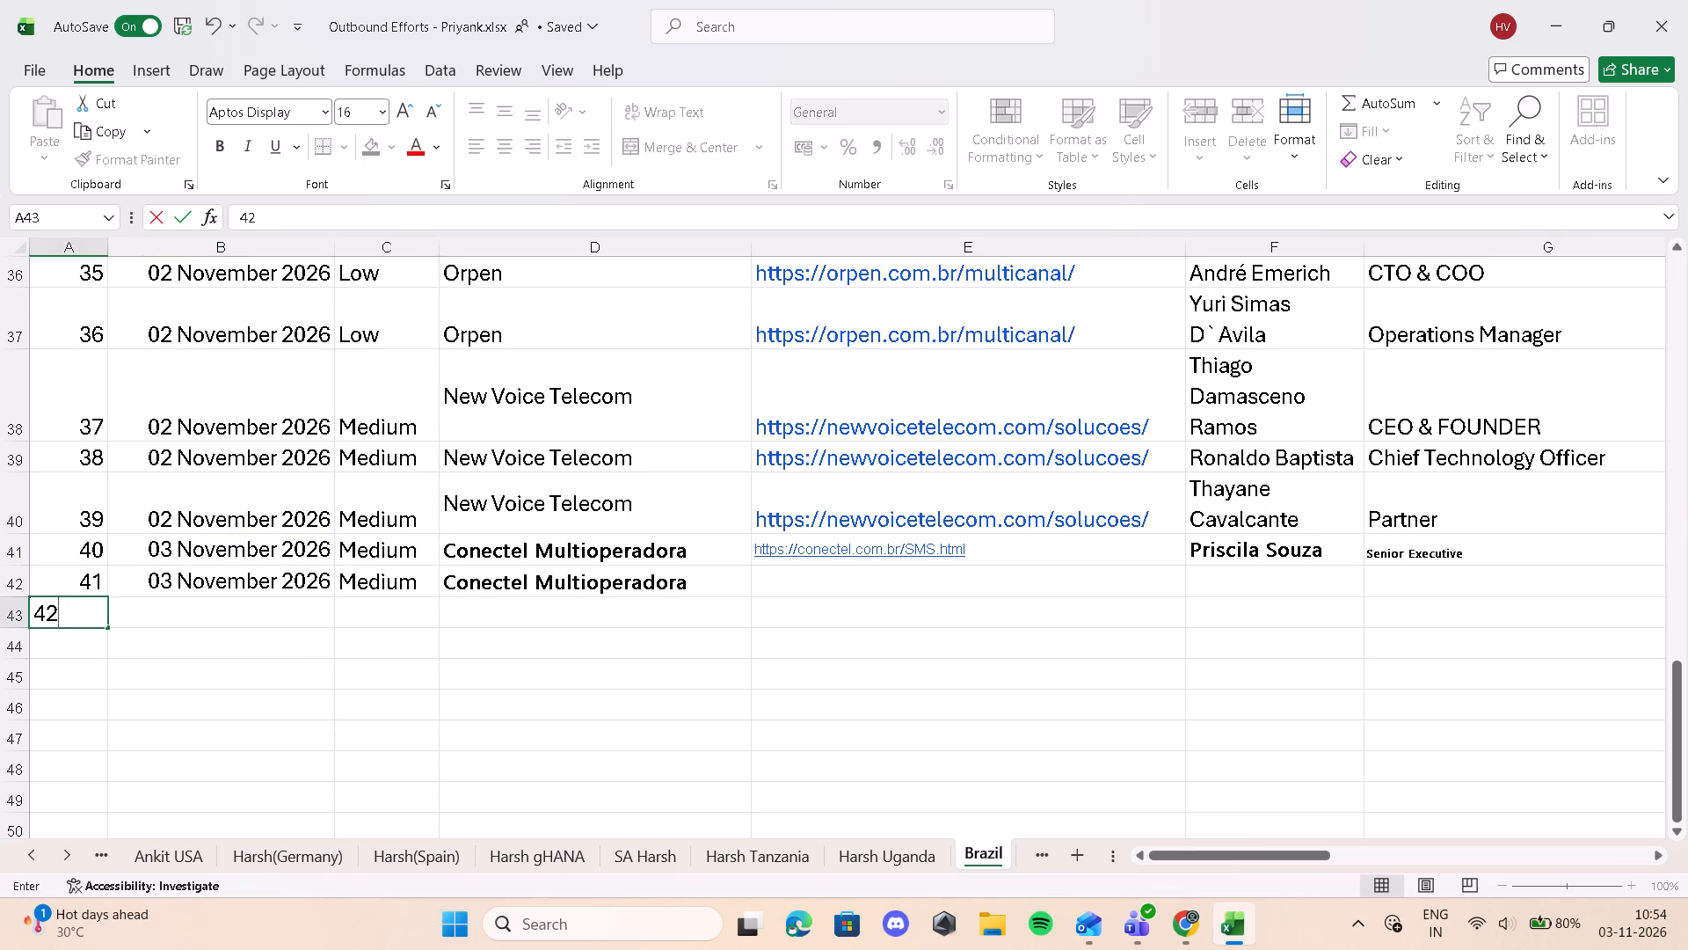
key(BackSpace)
key(2)
key(Return)
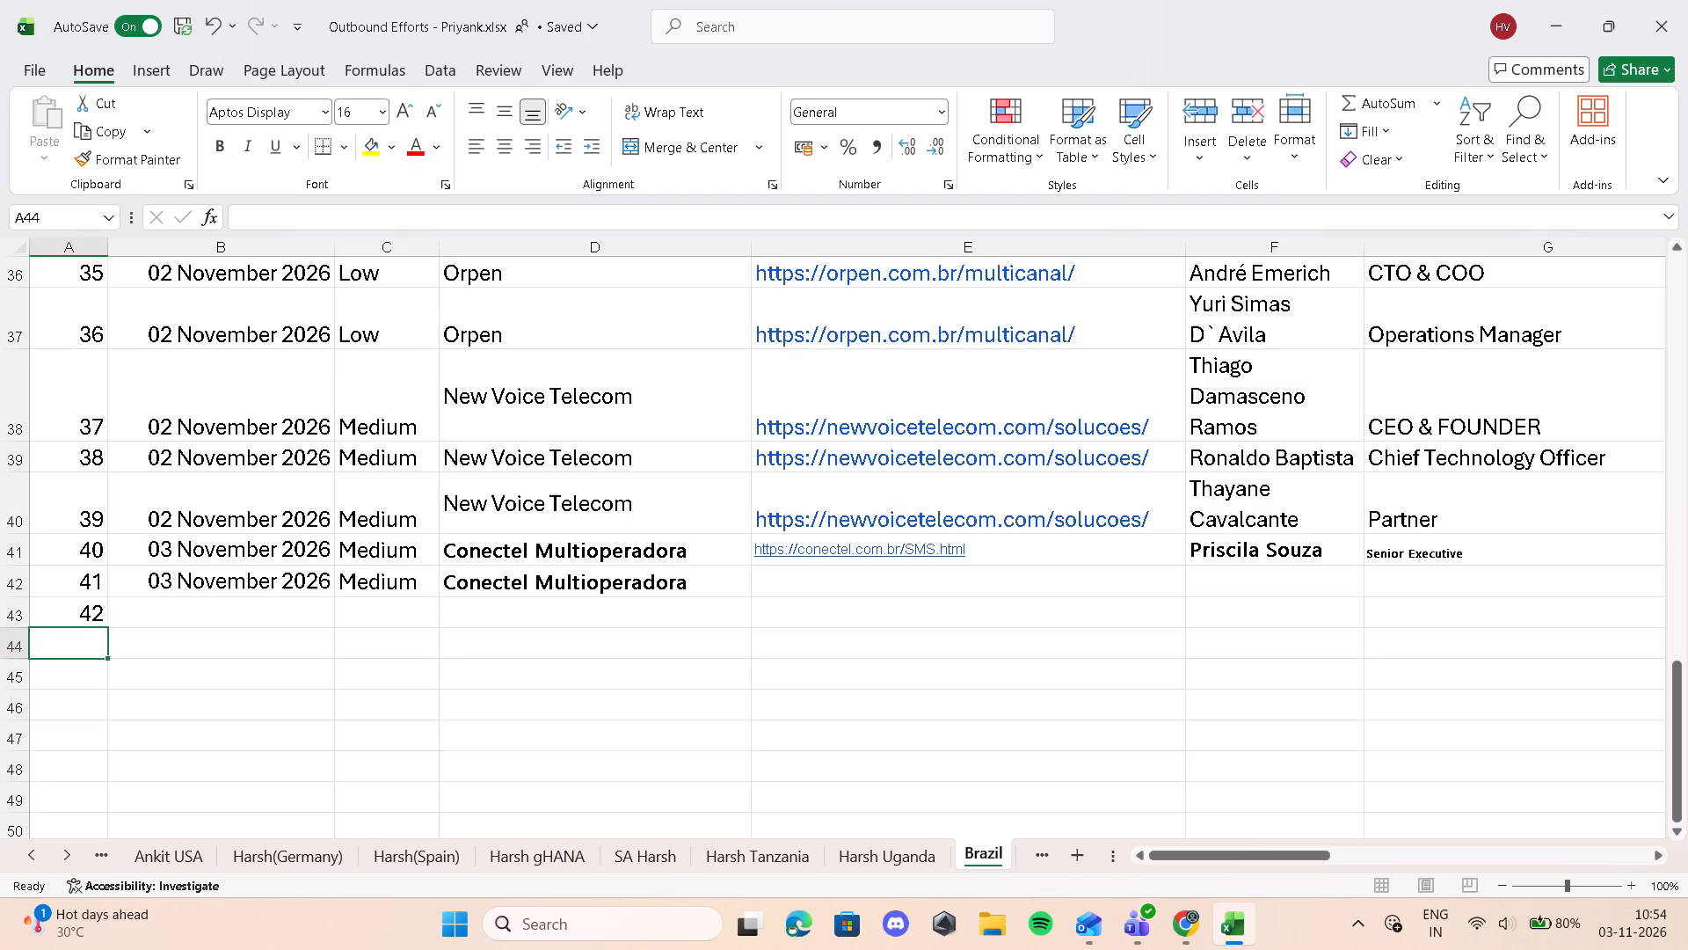
text(43)
key(Return)
text(44)
key(Return)
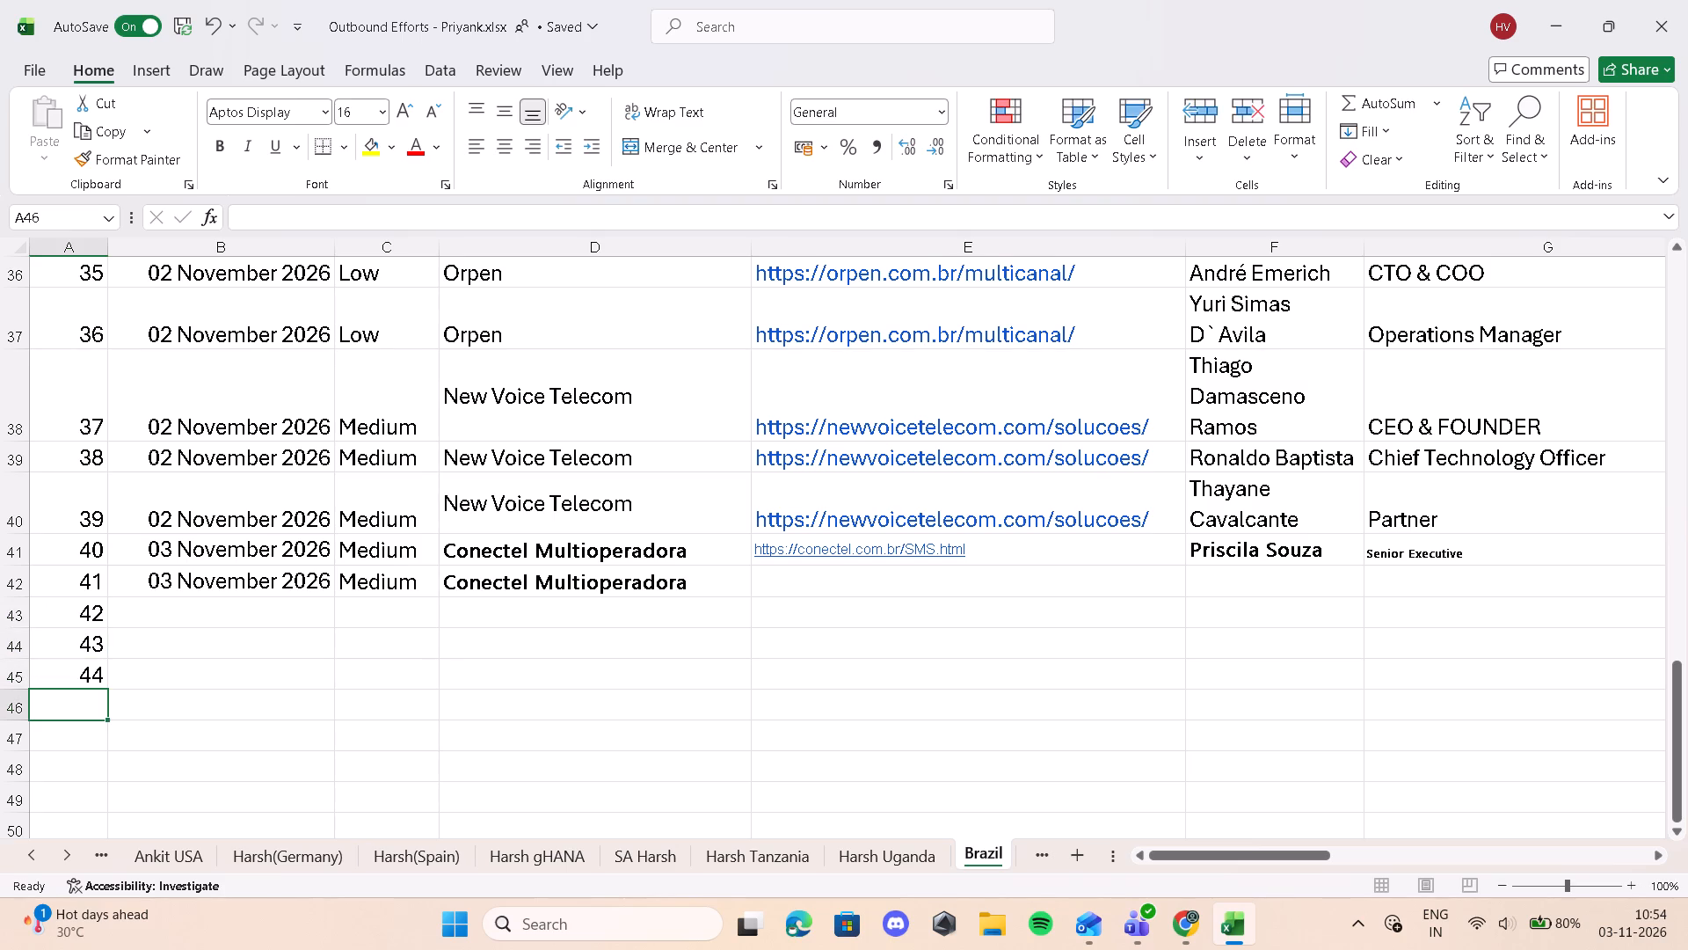
text(45)
key(Return)
text(46)
key(Return)
text(47)
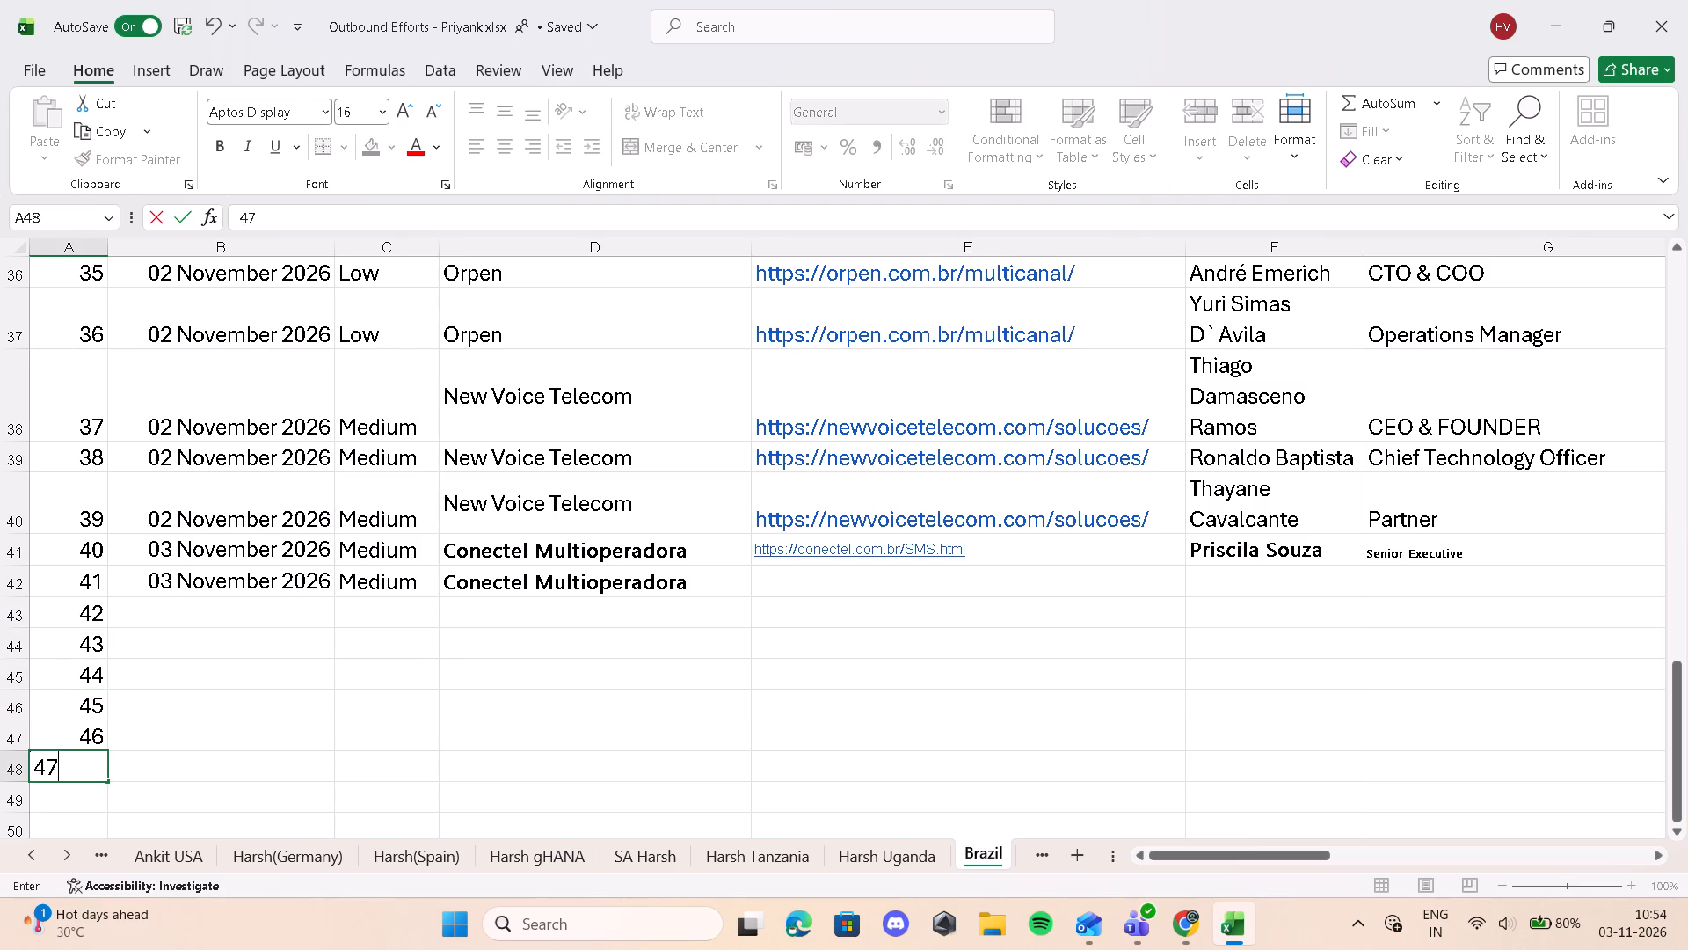
key(Return)
text(48)
key(Return)
text(49)
key(Return)
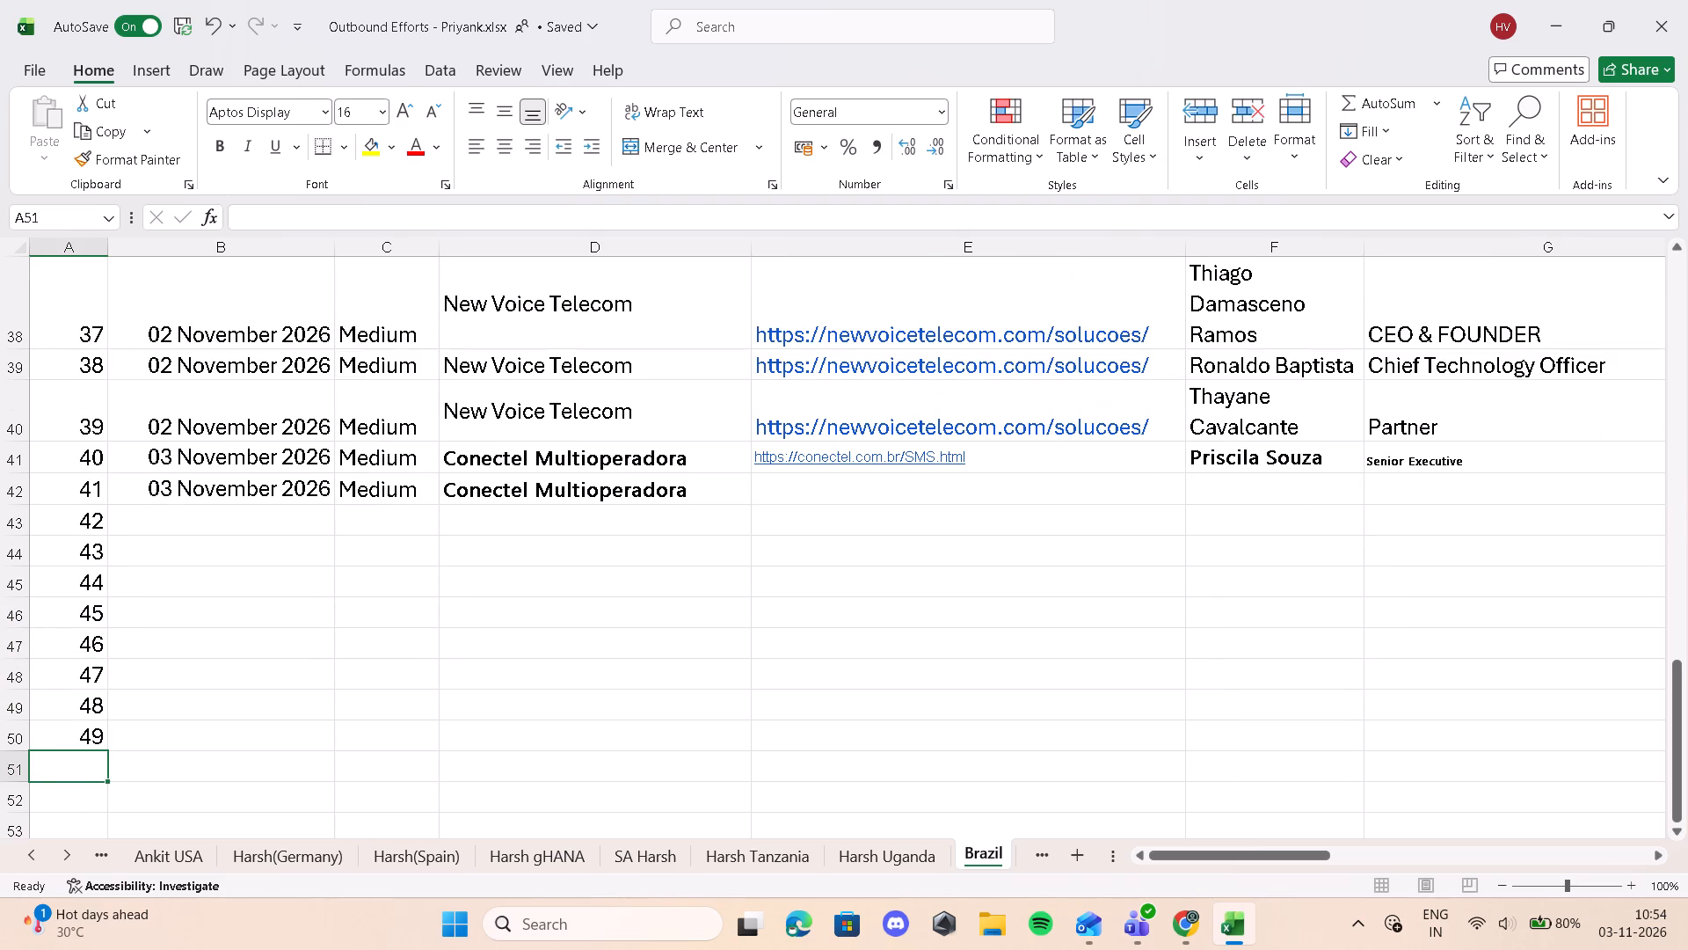
text(50)
key(Return)
Extend the serial numbers down column A, entering 51 in cell A52 through 60 in cell A61.
text(51)
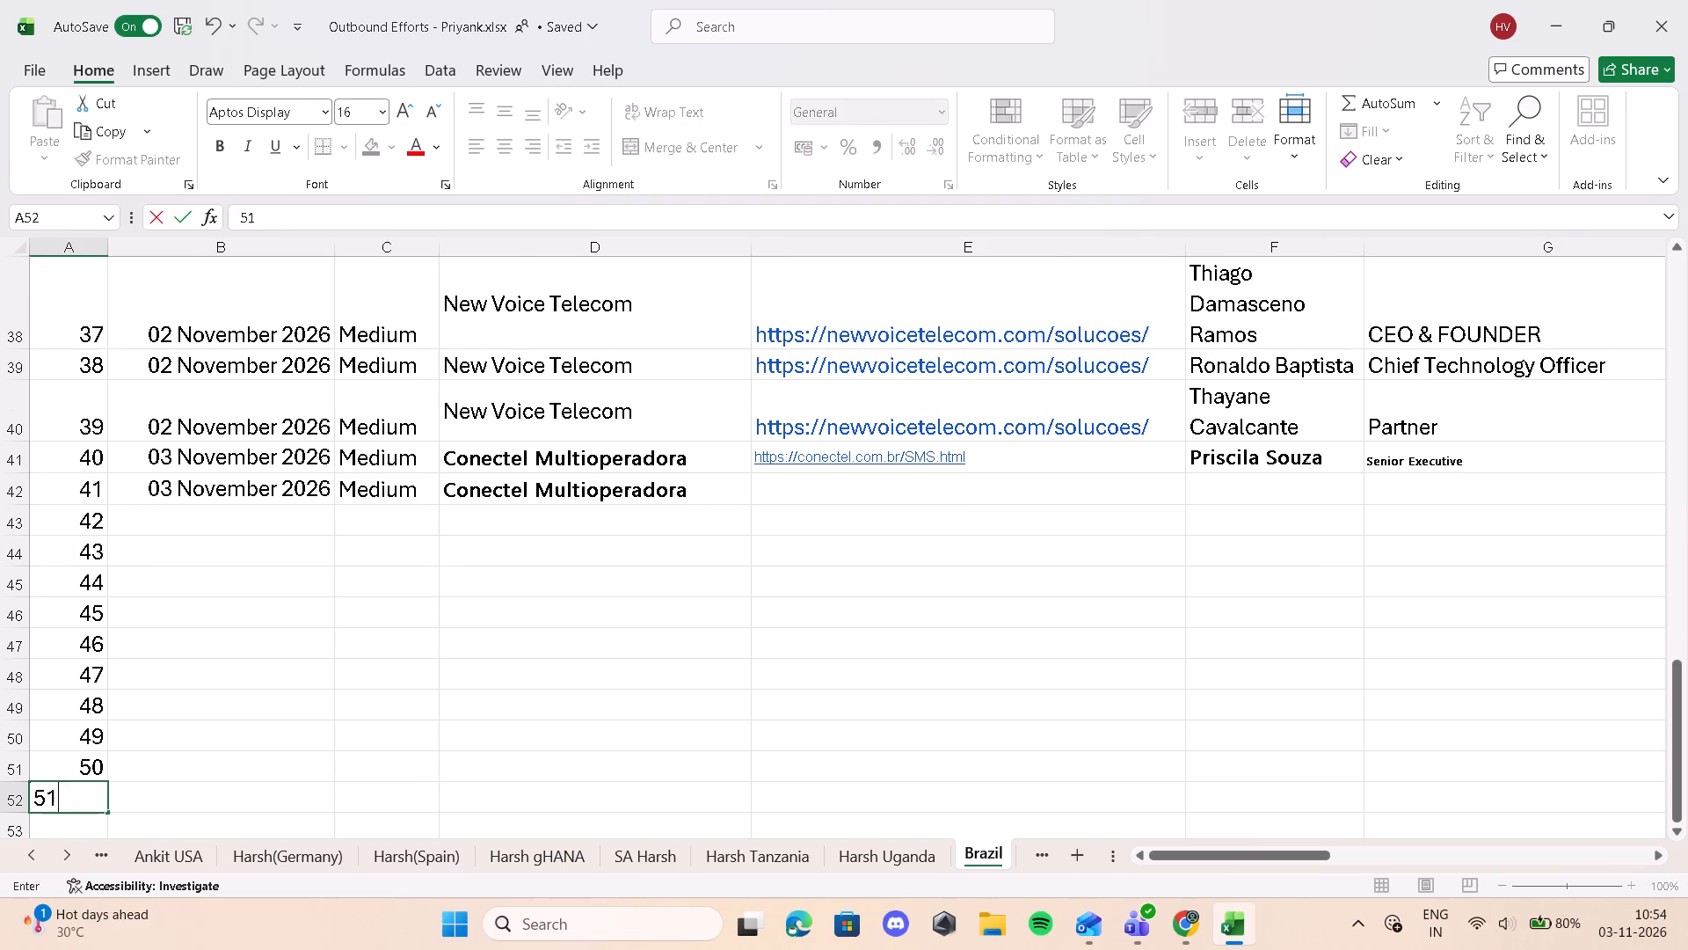
key(Return)
text(52)
key(Return)
text(53)
key(Return)
text(54)
key(Return)
text(55)
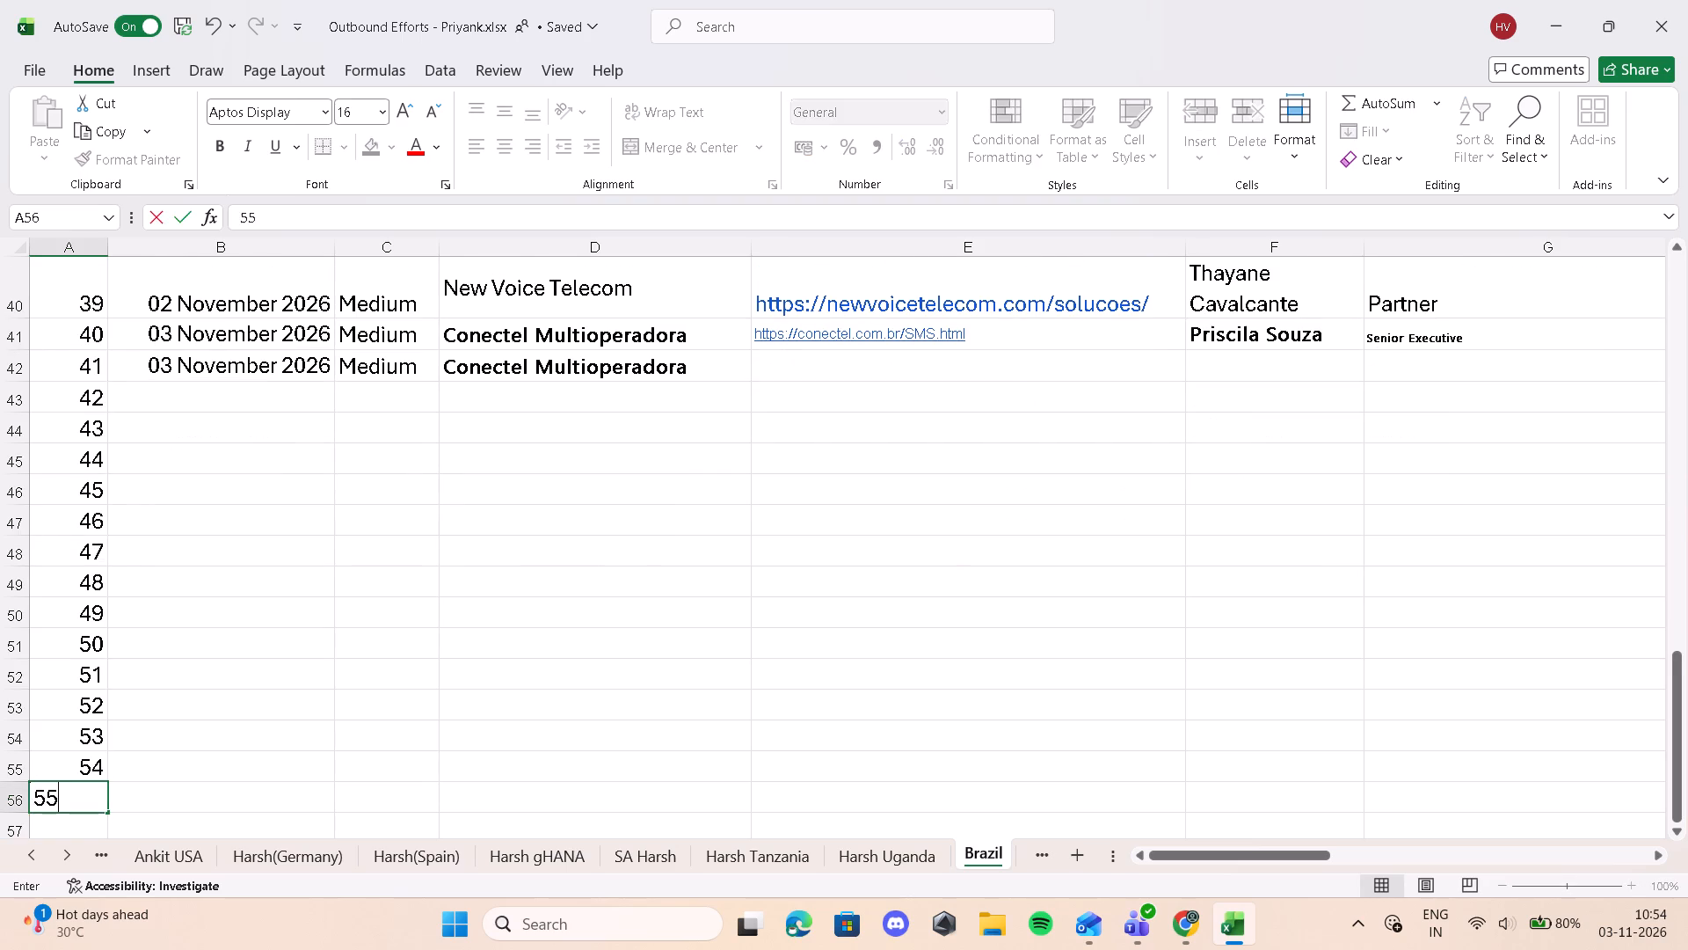
key(Return)
text(56)
key(Return)
text(57)
key(Return)
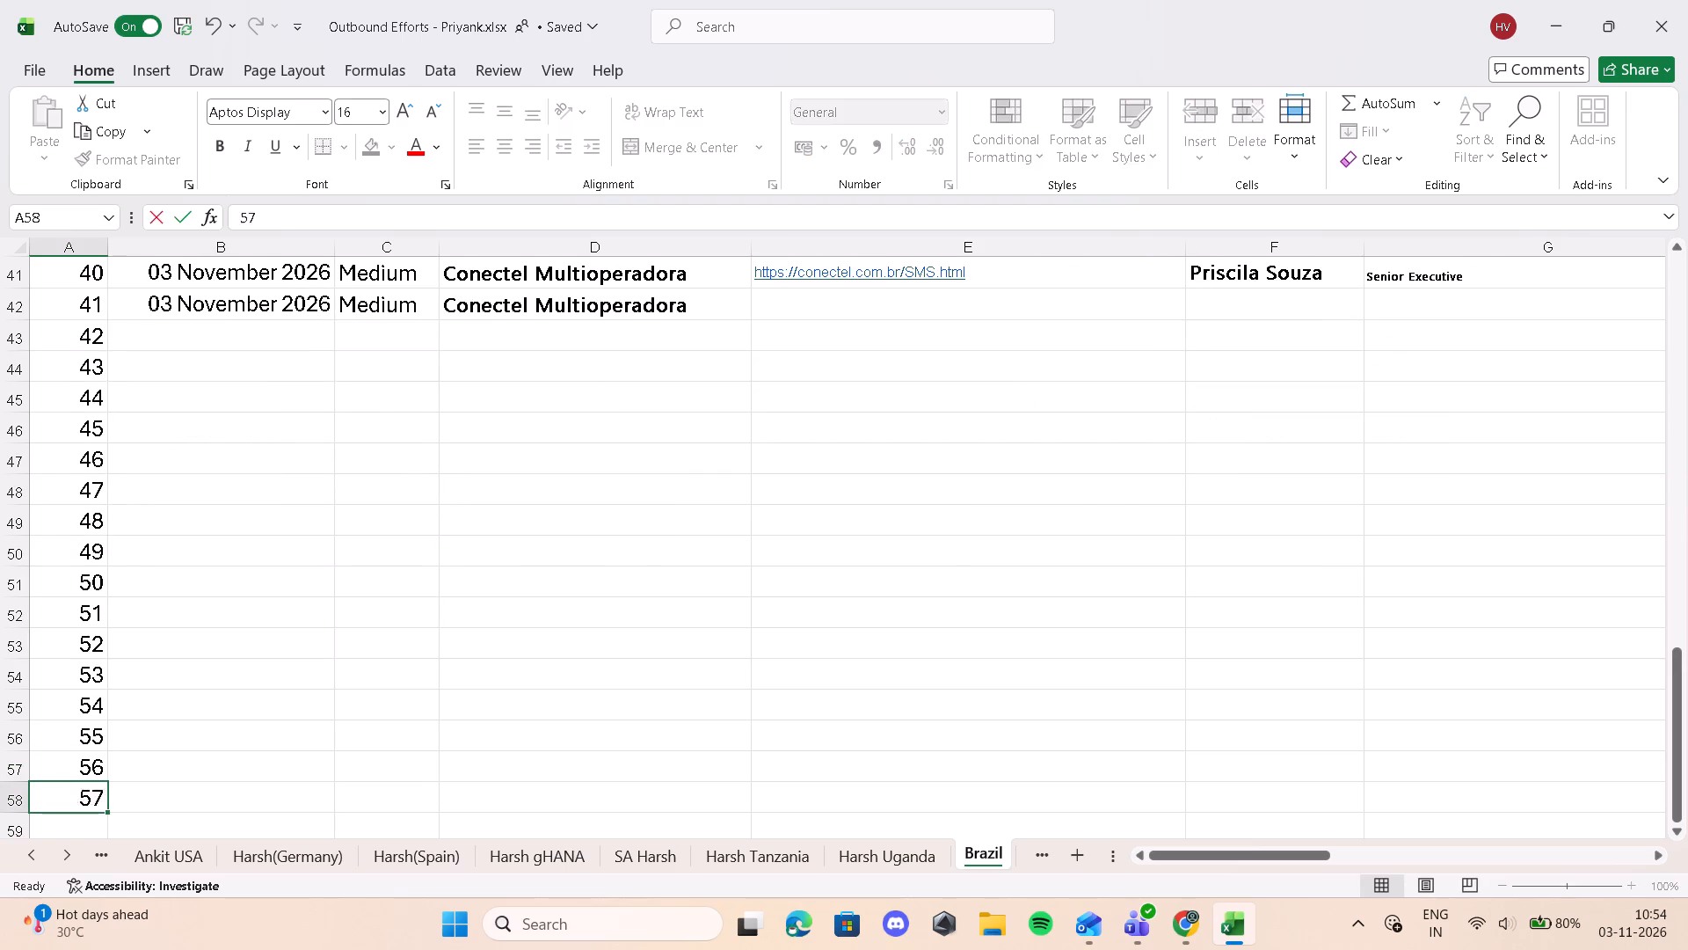
text(58)
key(Return)
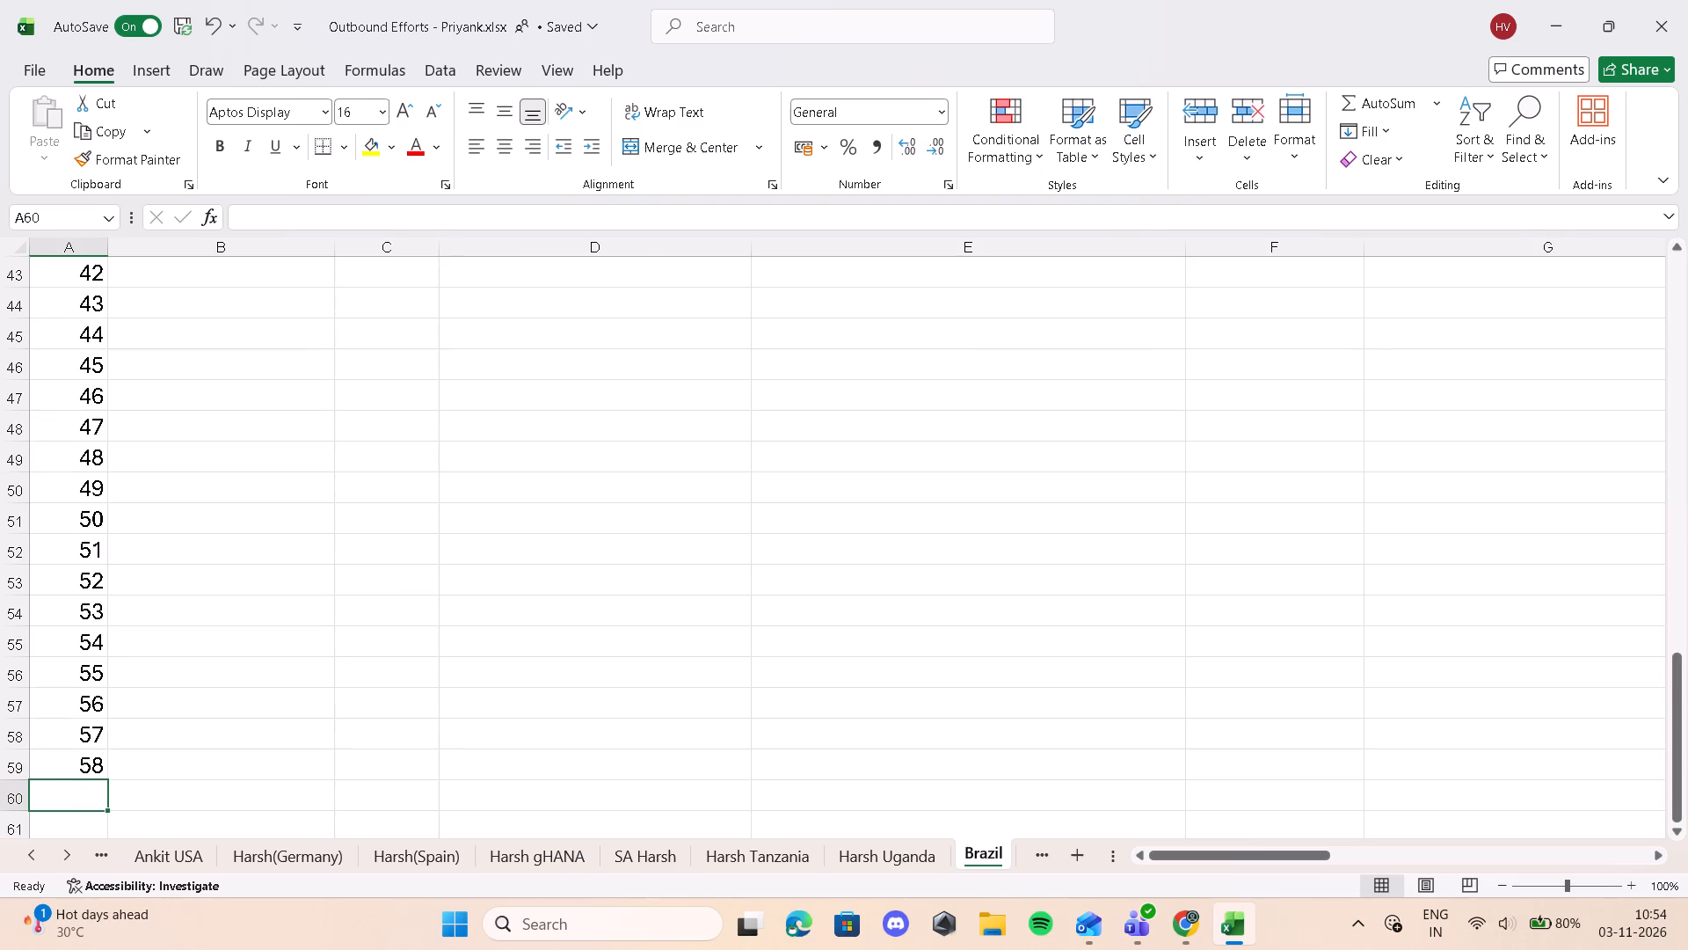
text(59)
key(Return)
text(60)
key(Return)
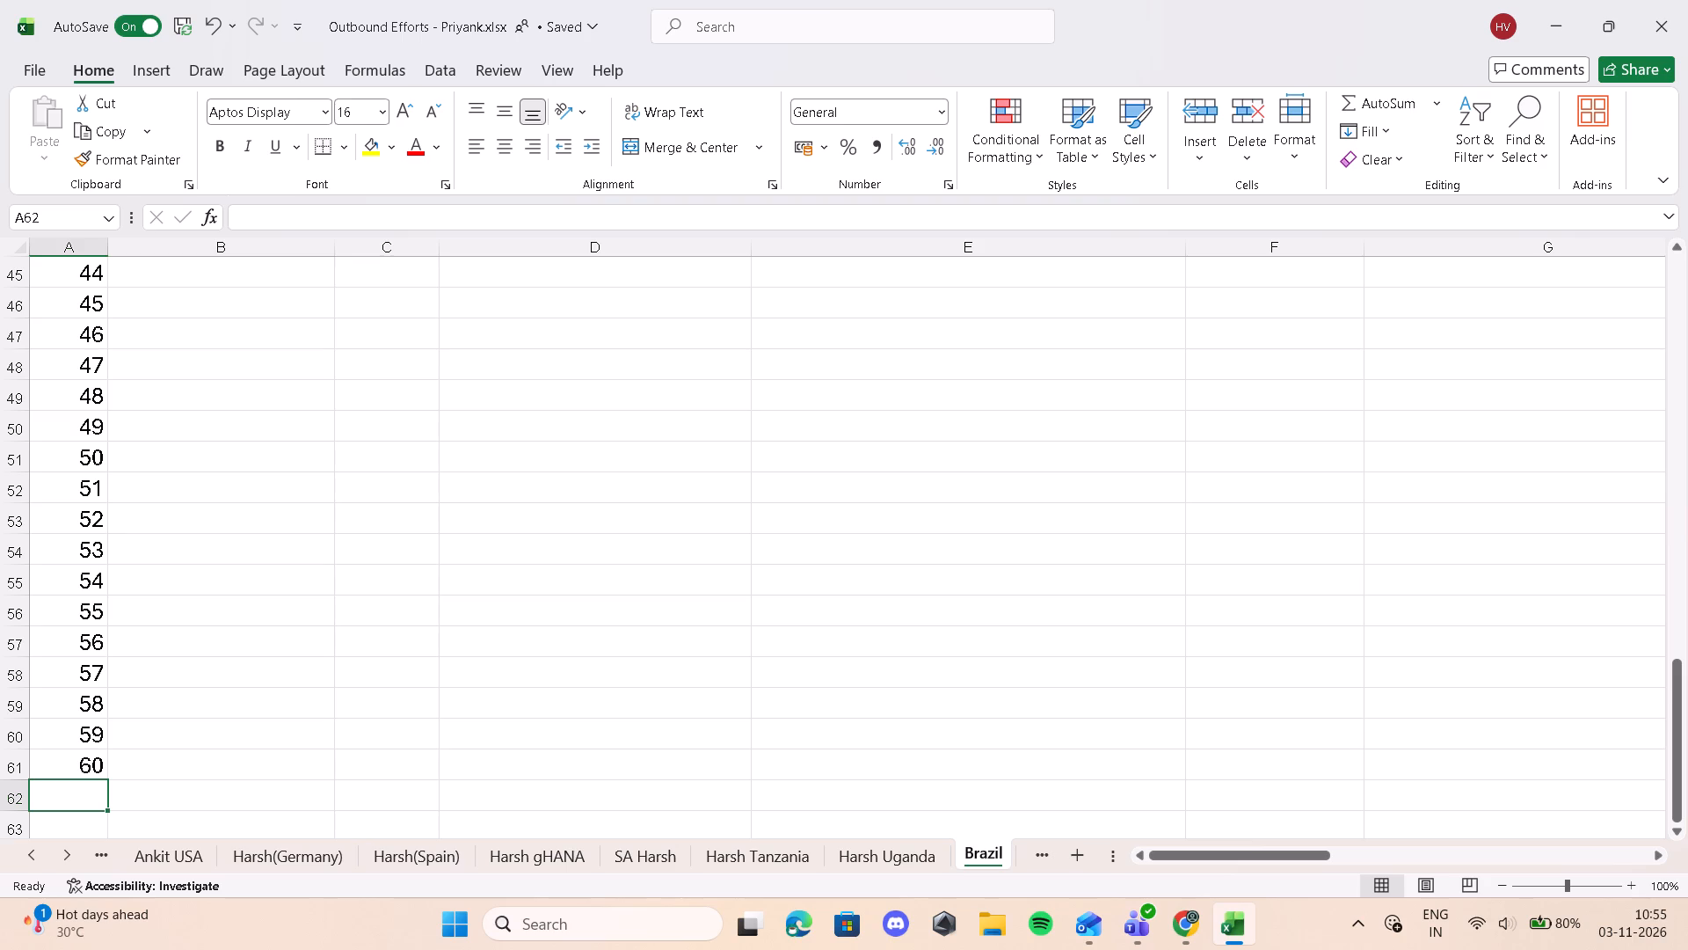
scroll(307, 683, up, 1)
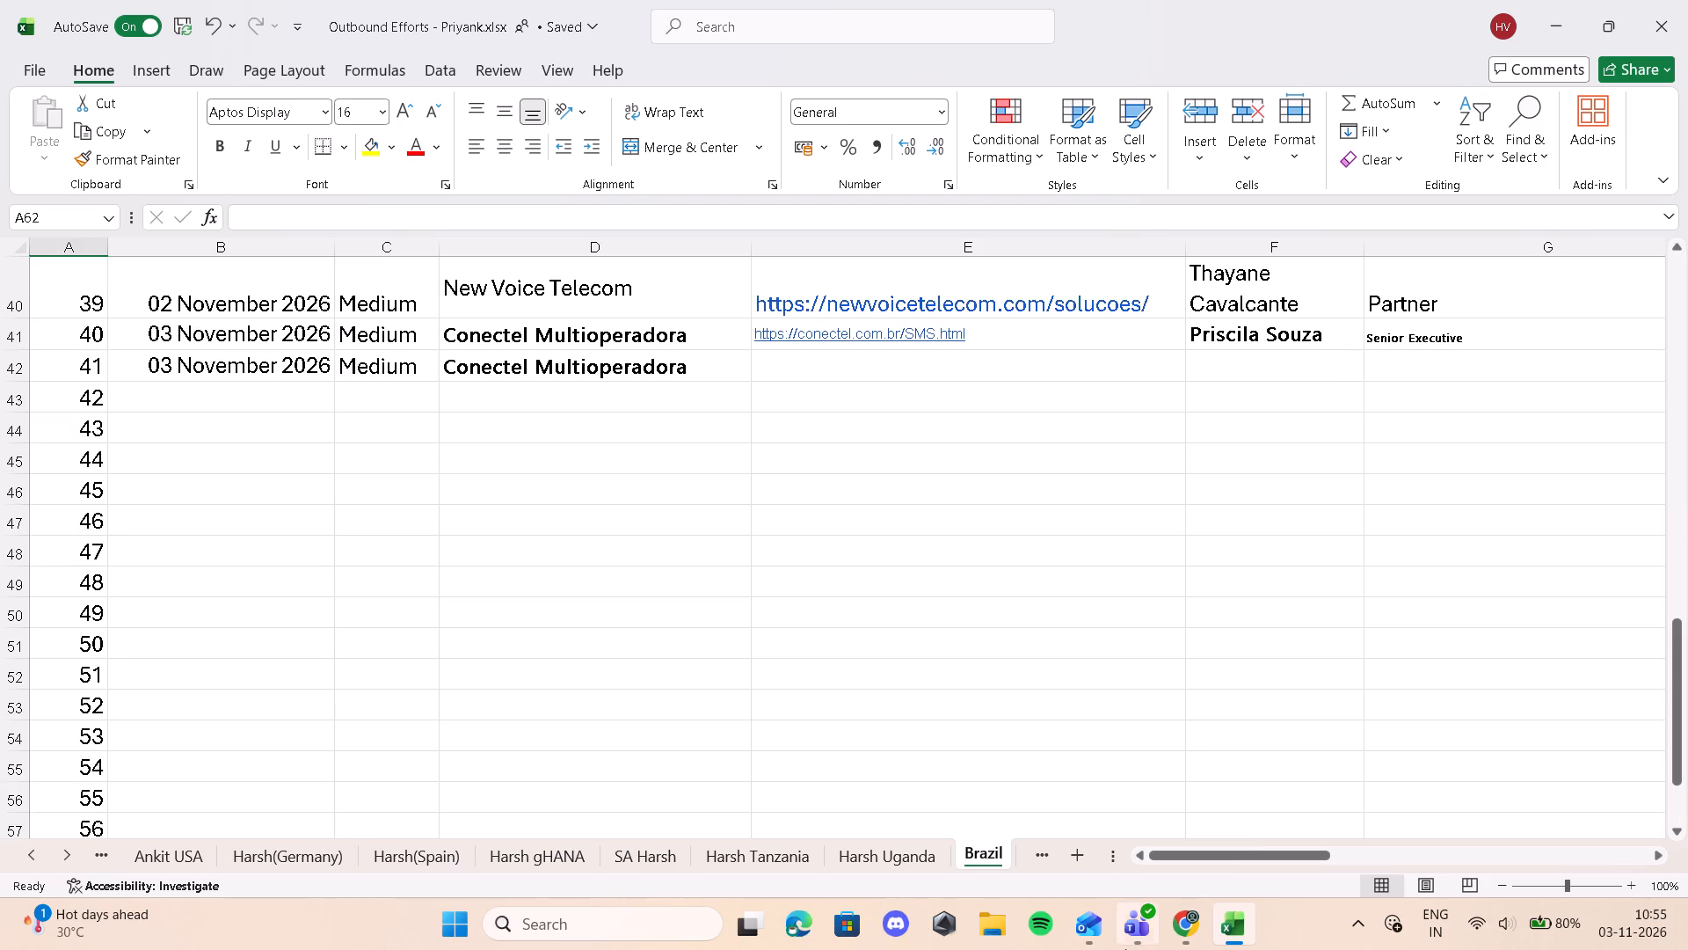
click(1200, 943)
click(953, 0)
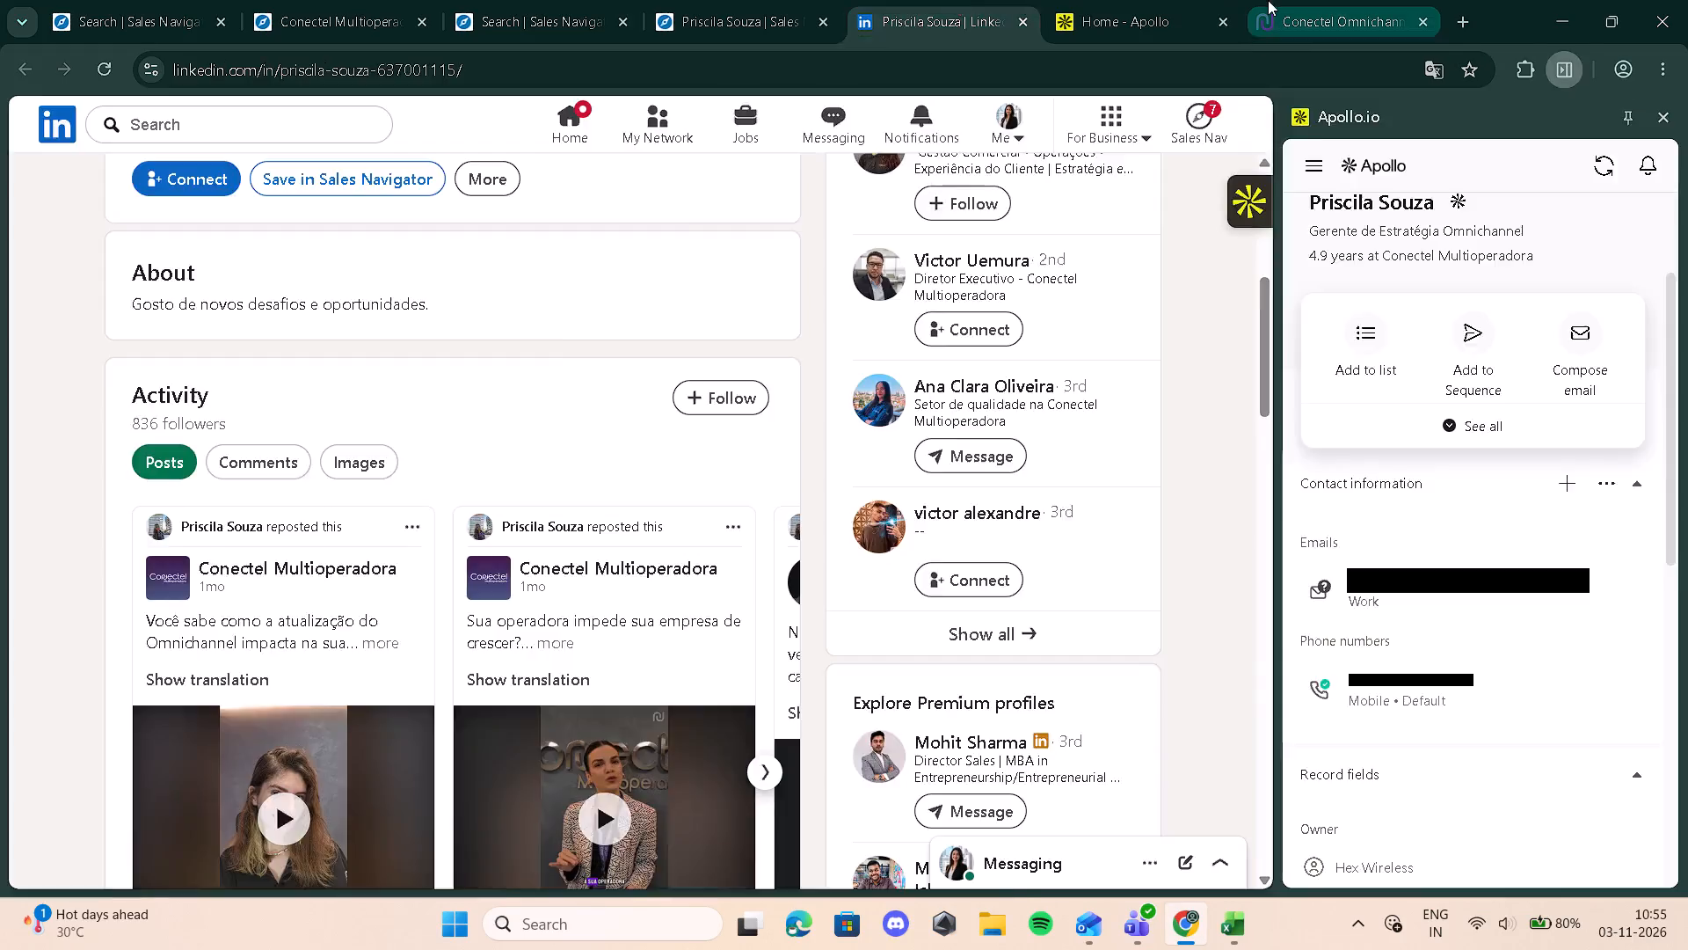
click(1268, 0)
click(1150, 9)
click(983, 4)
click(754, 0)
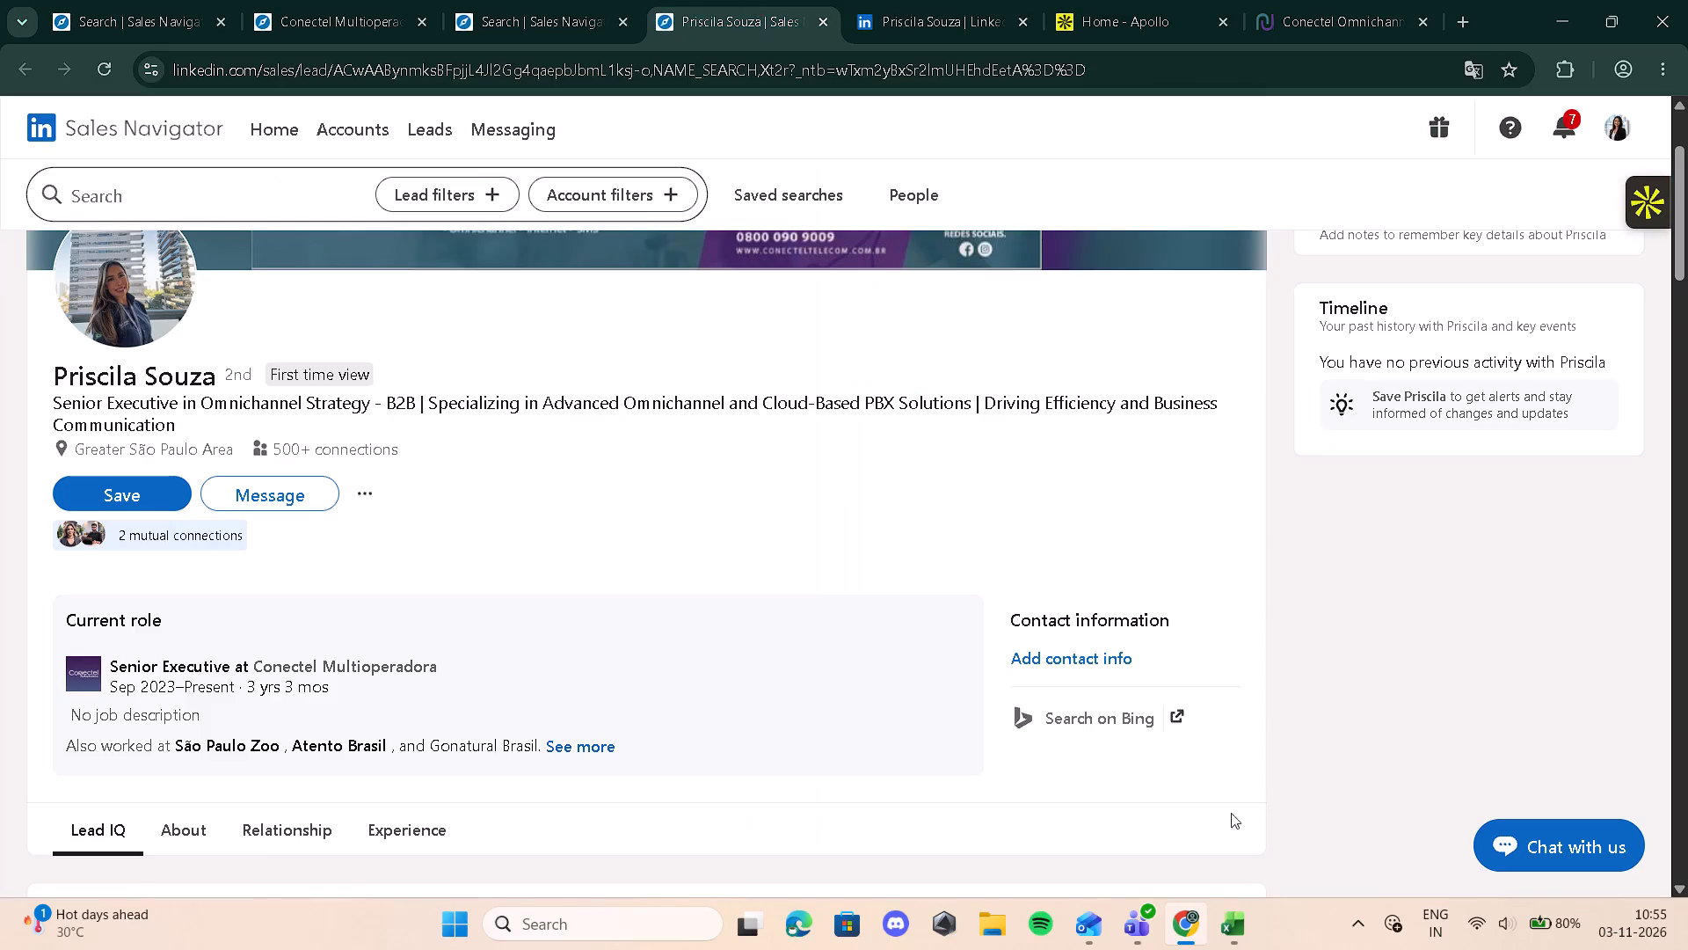
Copy the Conectel SMS page link from cell E41 into cell E42 of the Brazil sheet.
click(1230, 949)
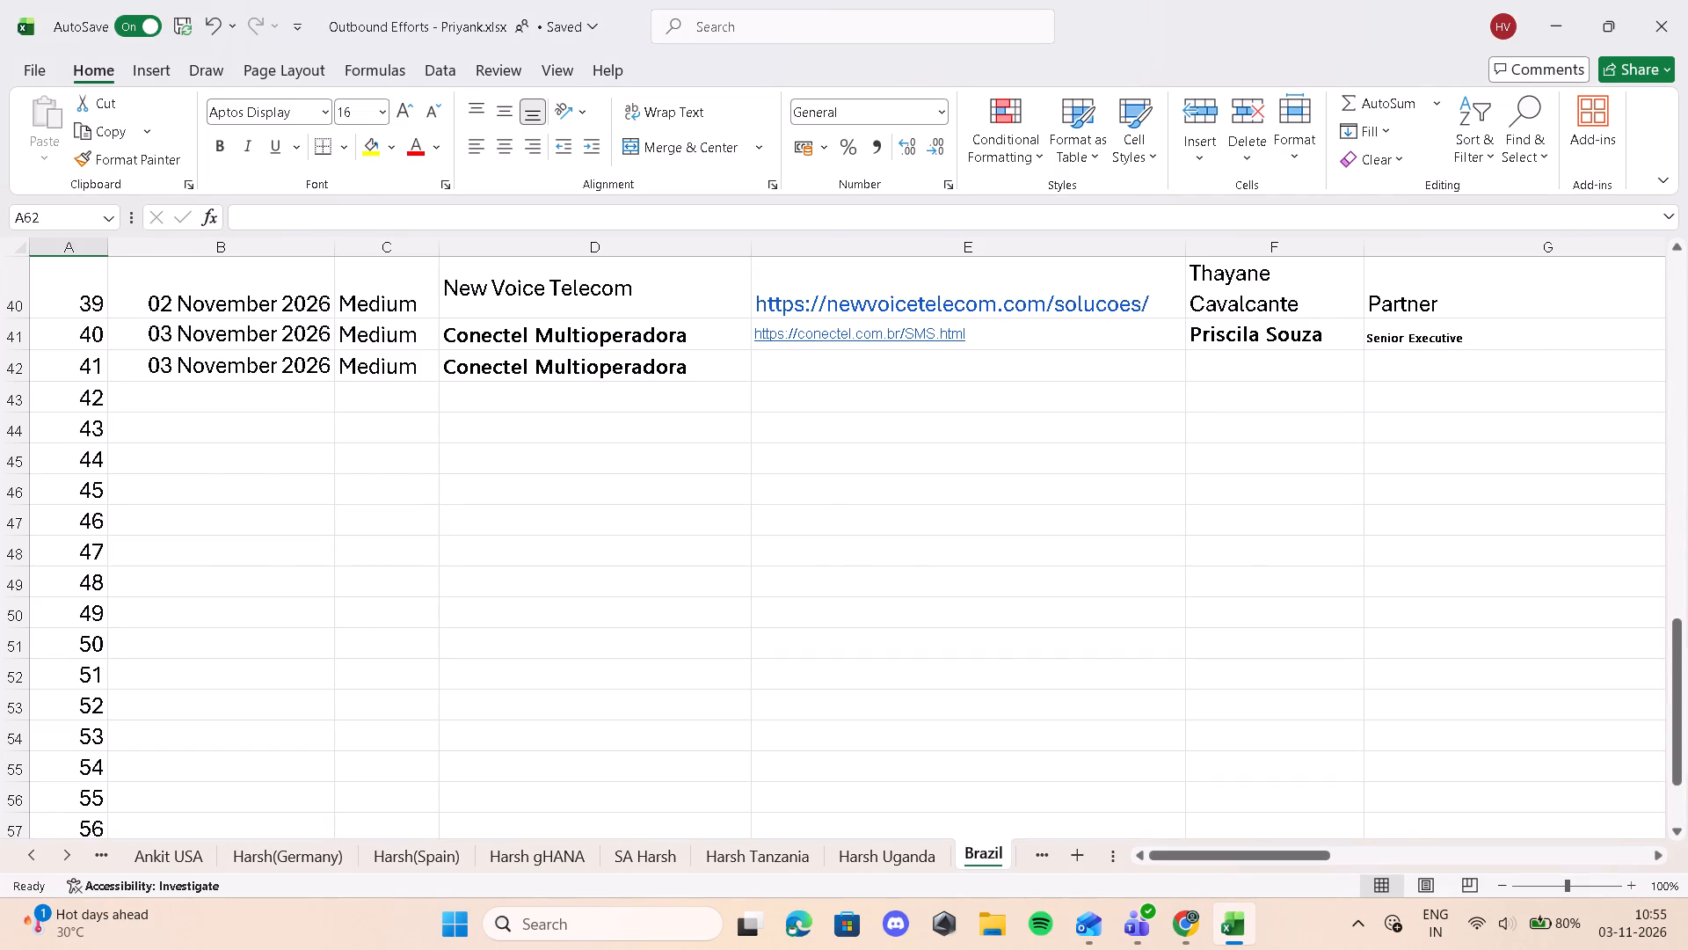
scroll(969, 467, up, 1)
right_click(1028, 583)
click(913, 682)
key(ctrl+c)
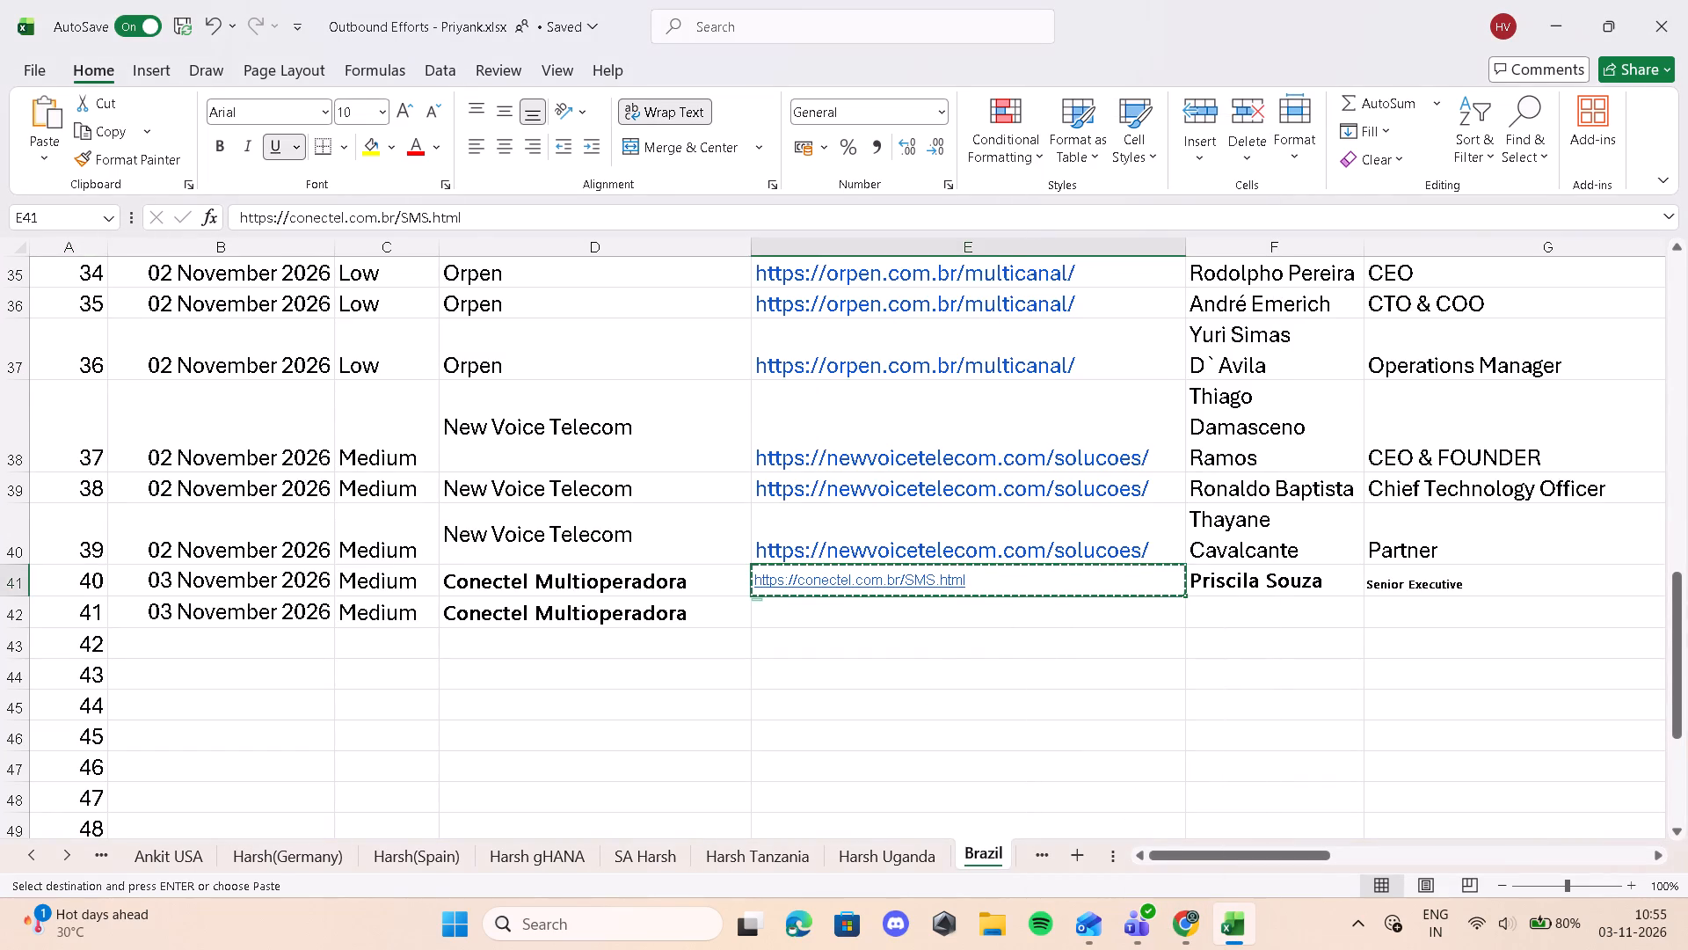
click(948, 613)
key(ctrl+v)
click(0, 607)
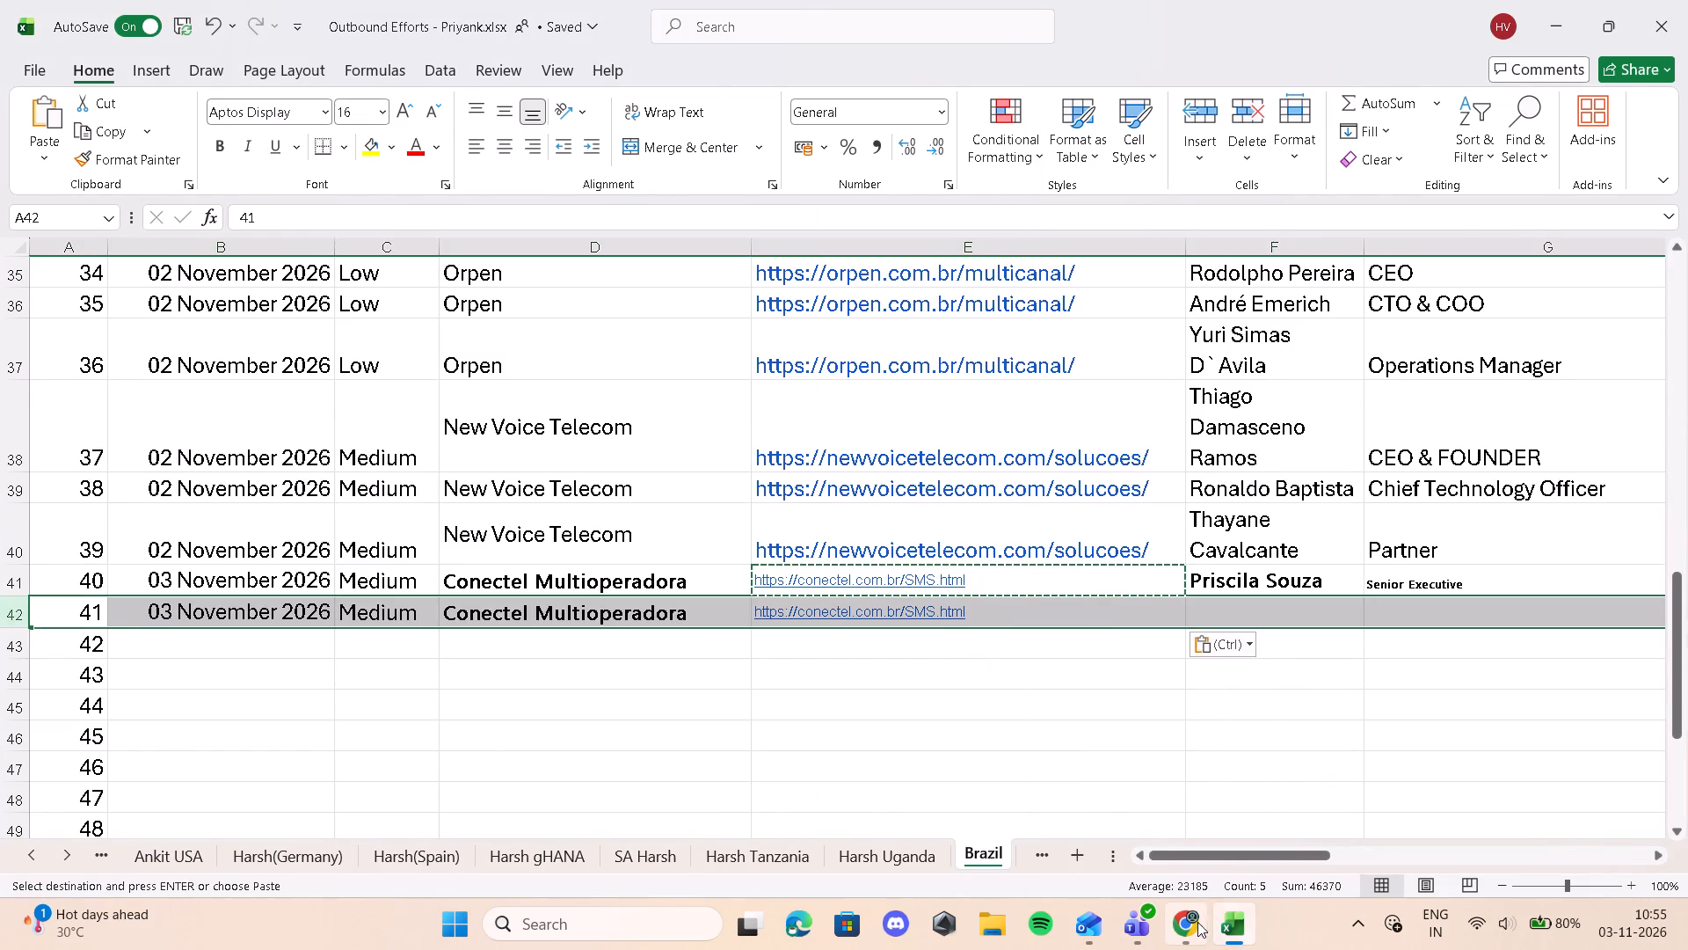
Switch to the browser and open the Executive Director's lead profile from the Multi-operator Connect employee search.
click(1197, 921)
click(912, 10)
click(609, 0)
click(727, 0)
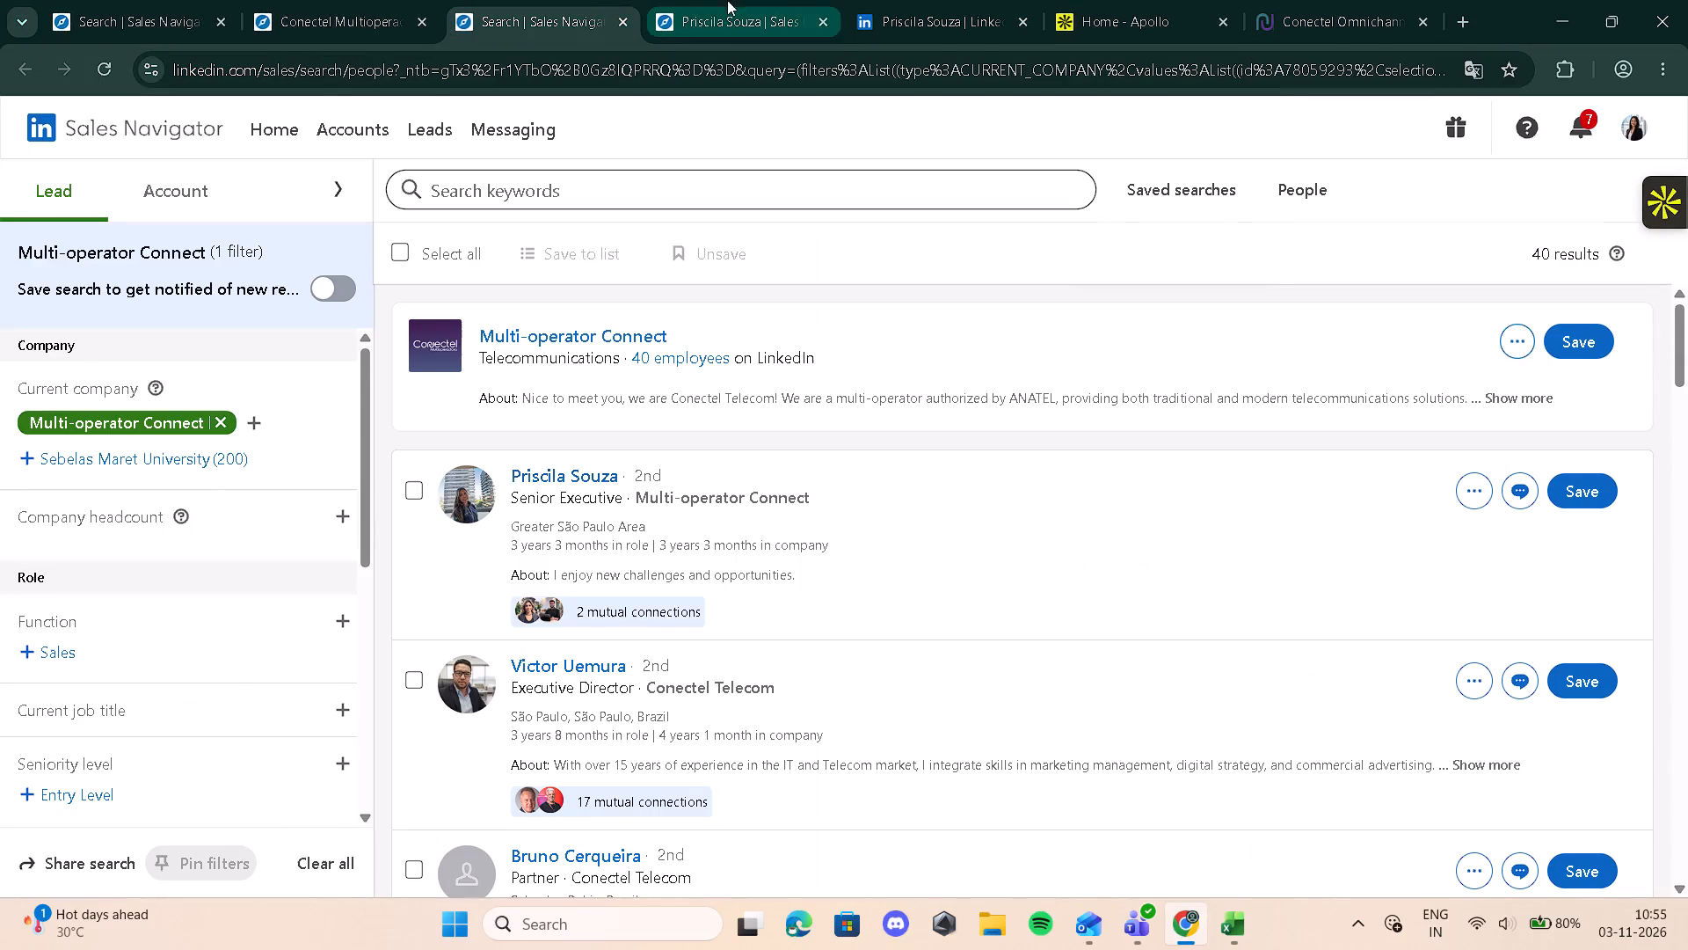
click(548, 0)
click(304, 4)
click(135, 0)
click(347, 0)
click(573, 0)
click(709, 0)
click(603, 0)
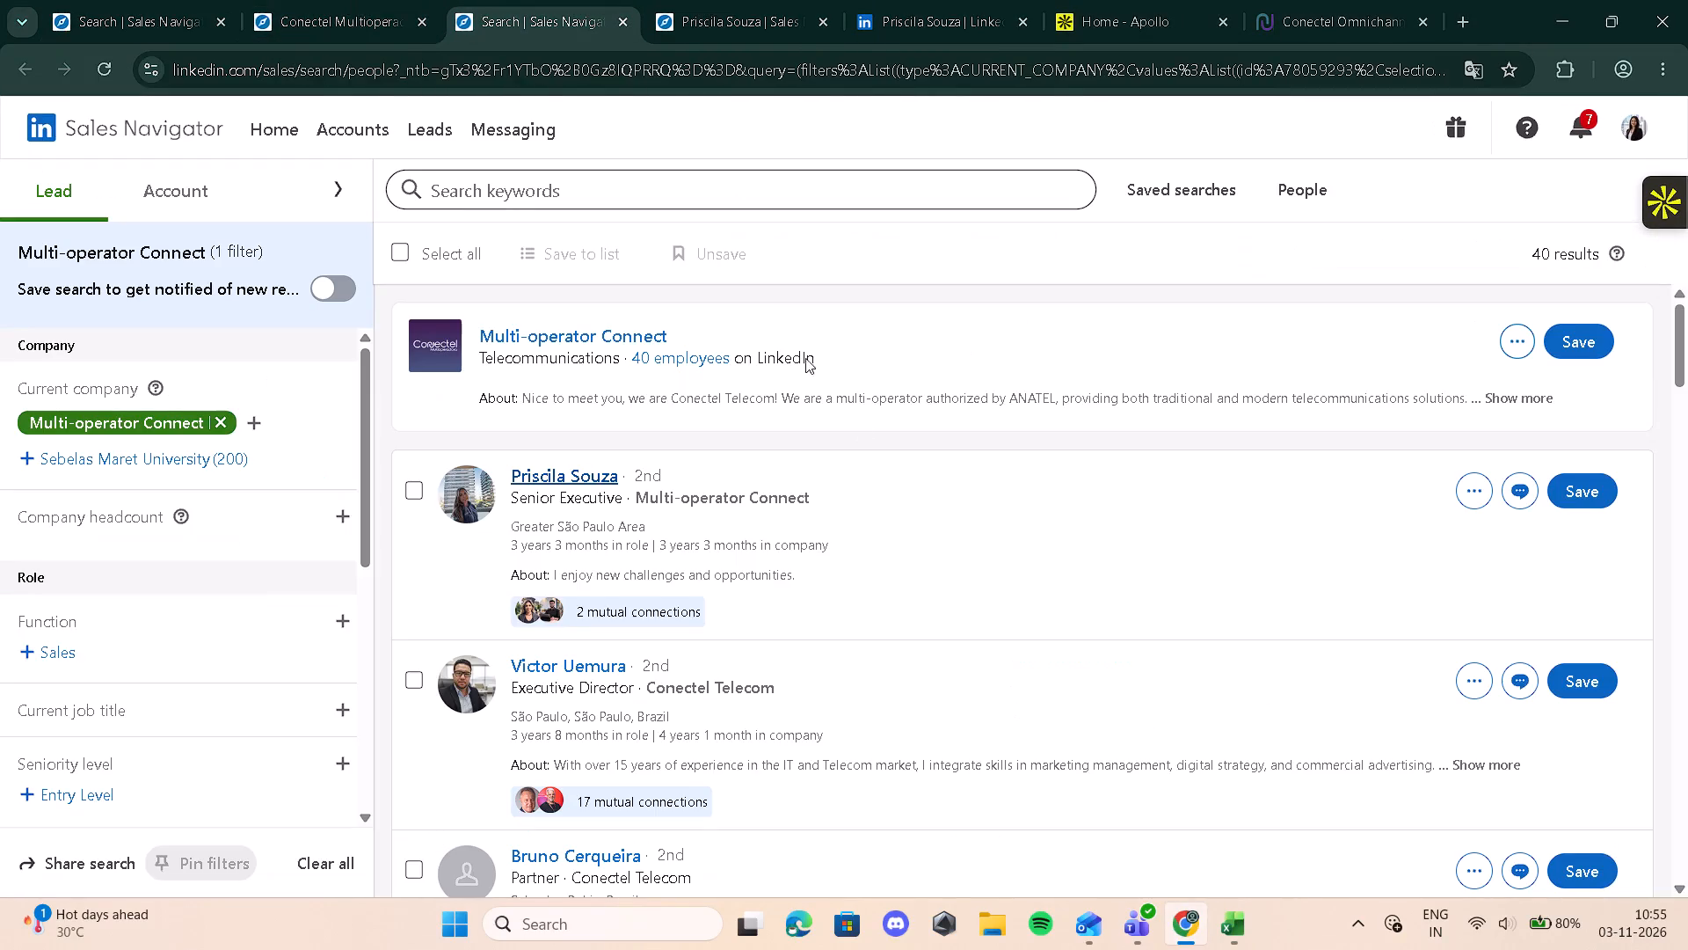
click(999, 513)
scroll(991, 472, down, 1)
right_click(585, 488)
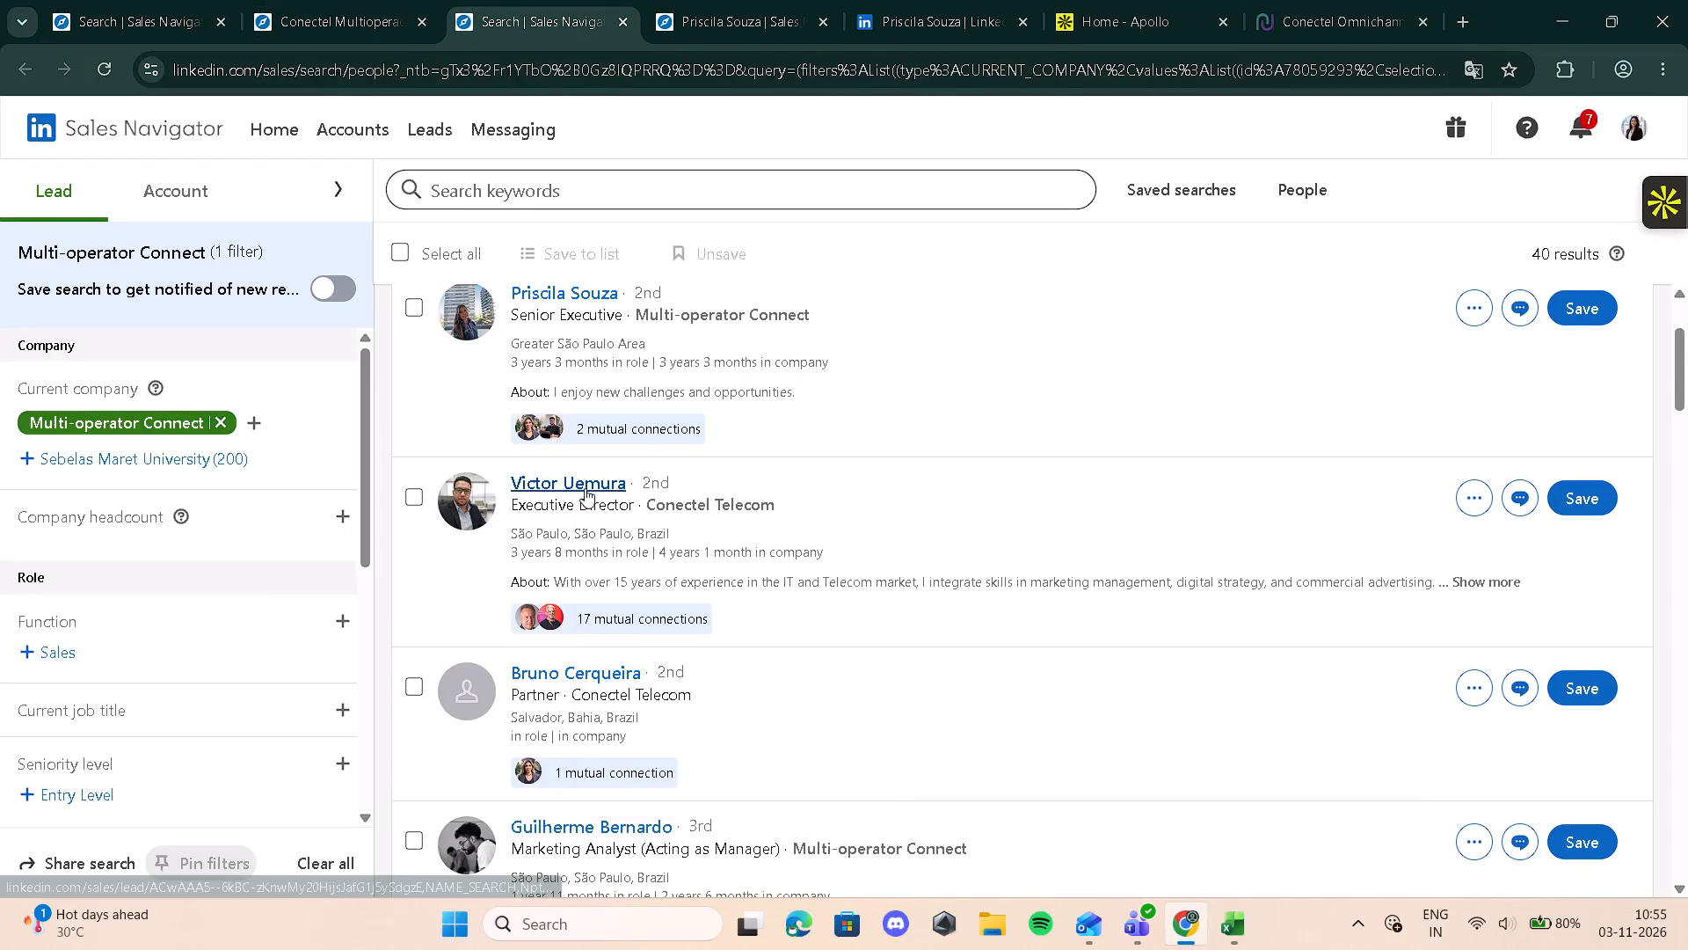
click(722, 511)
click(314, 0)
click(440, 0)
click(654, 0)
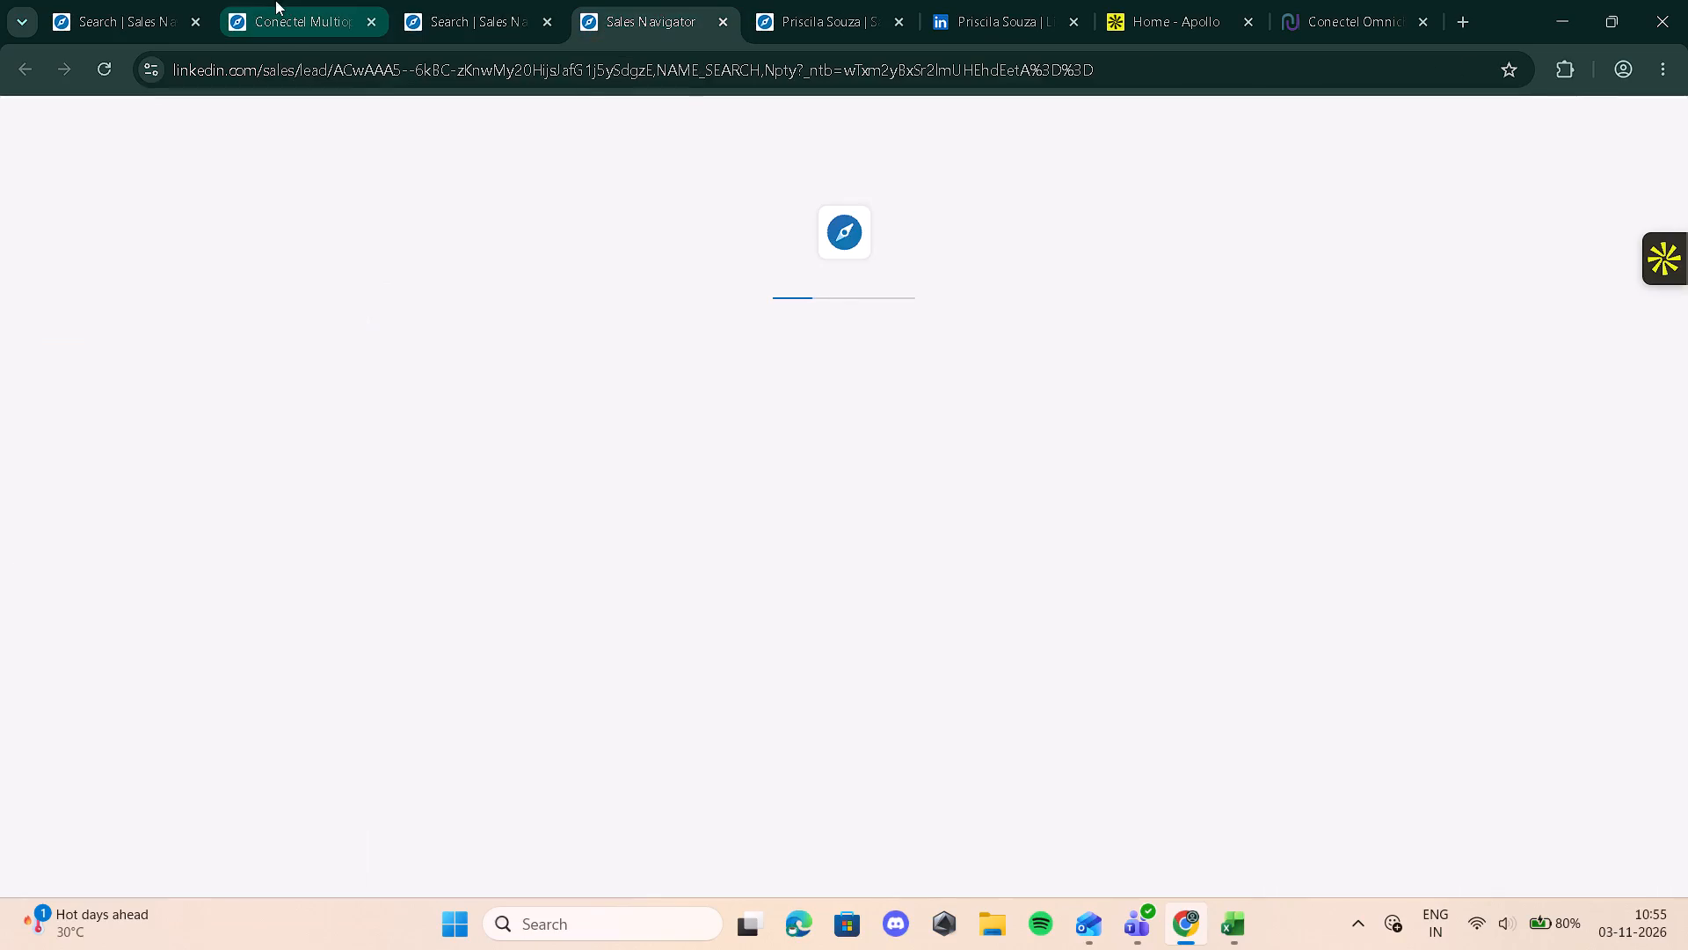
click(275, 0)
click(467, 0)
click(622, 0)
click(332, 0)
click(462, 0)
click(608, 0)
click(337, 0)
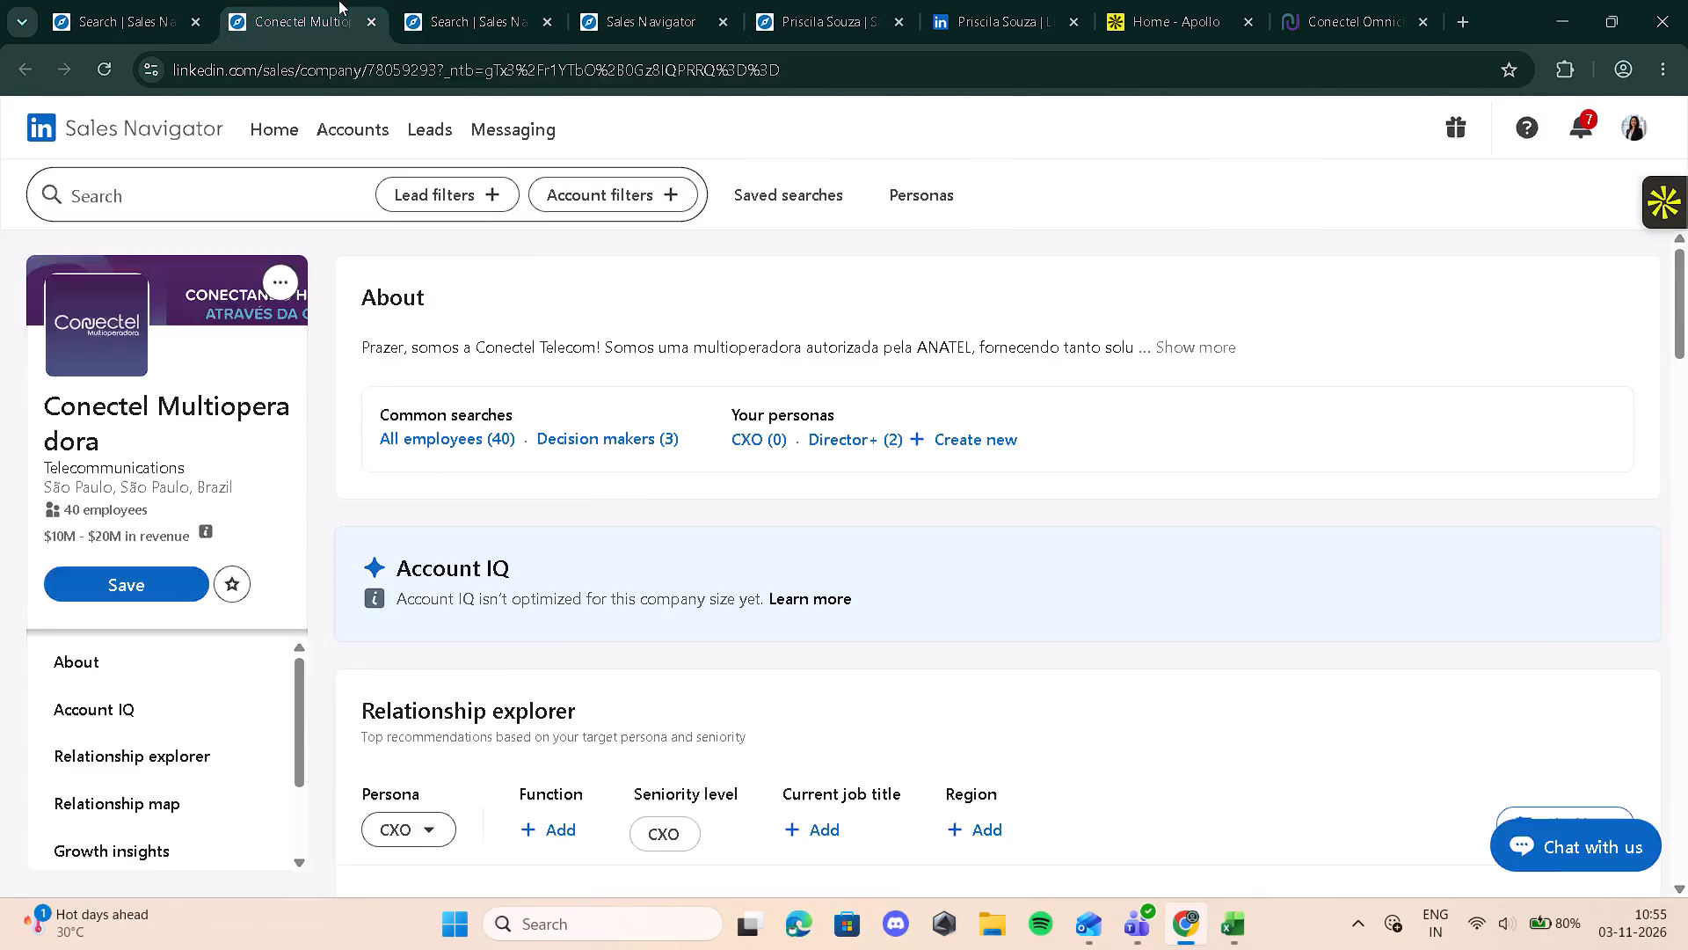
click(457, 0)
click(713, 0)
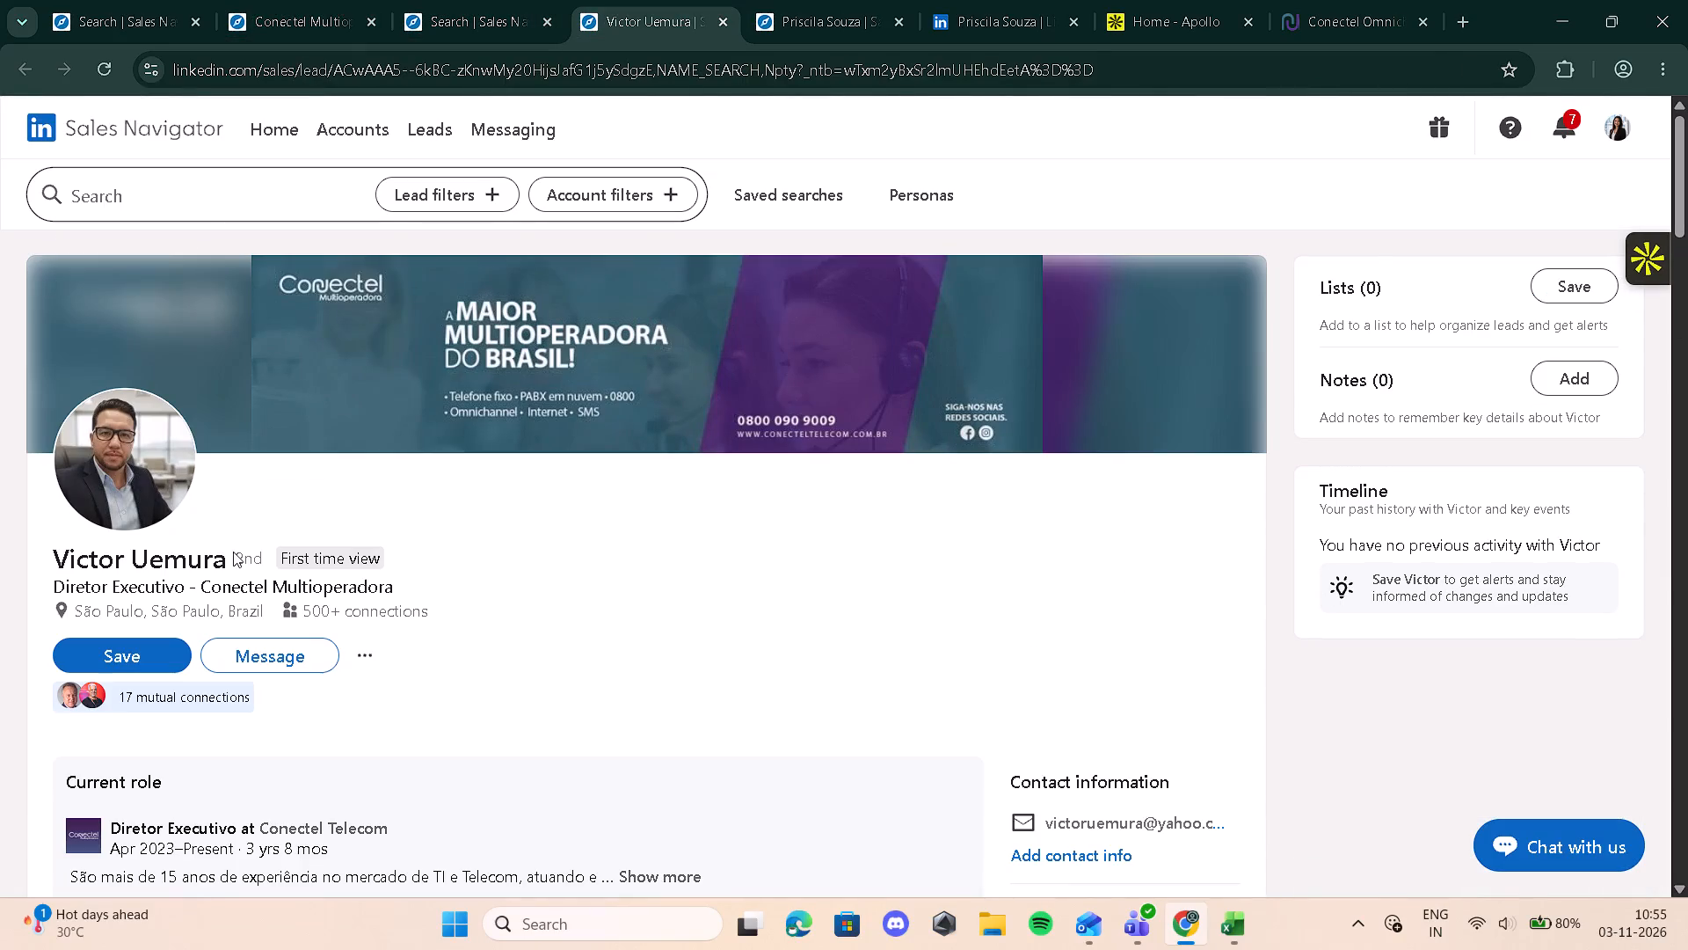
Copy the Executive Director's name from the lead profile into cell F42 of the Brazil sheet.
drag(230, 555, 38, 552)
right_click(105, 548)
click(164, 566)
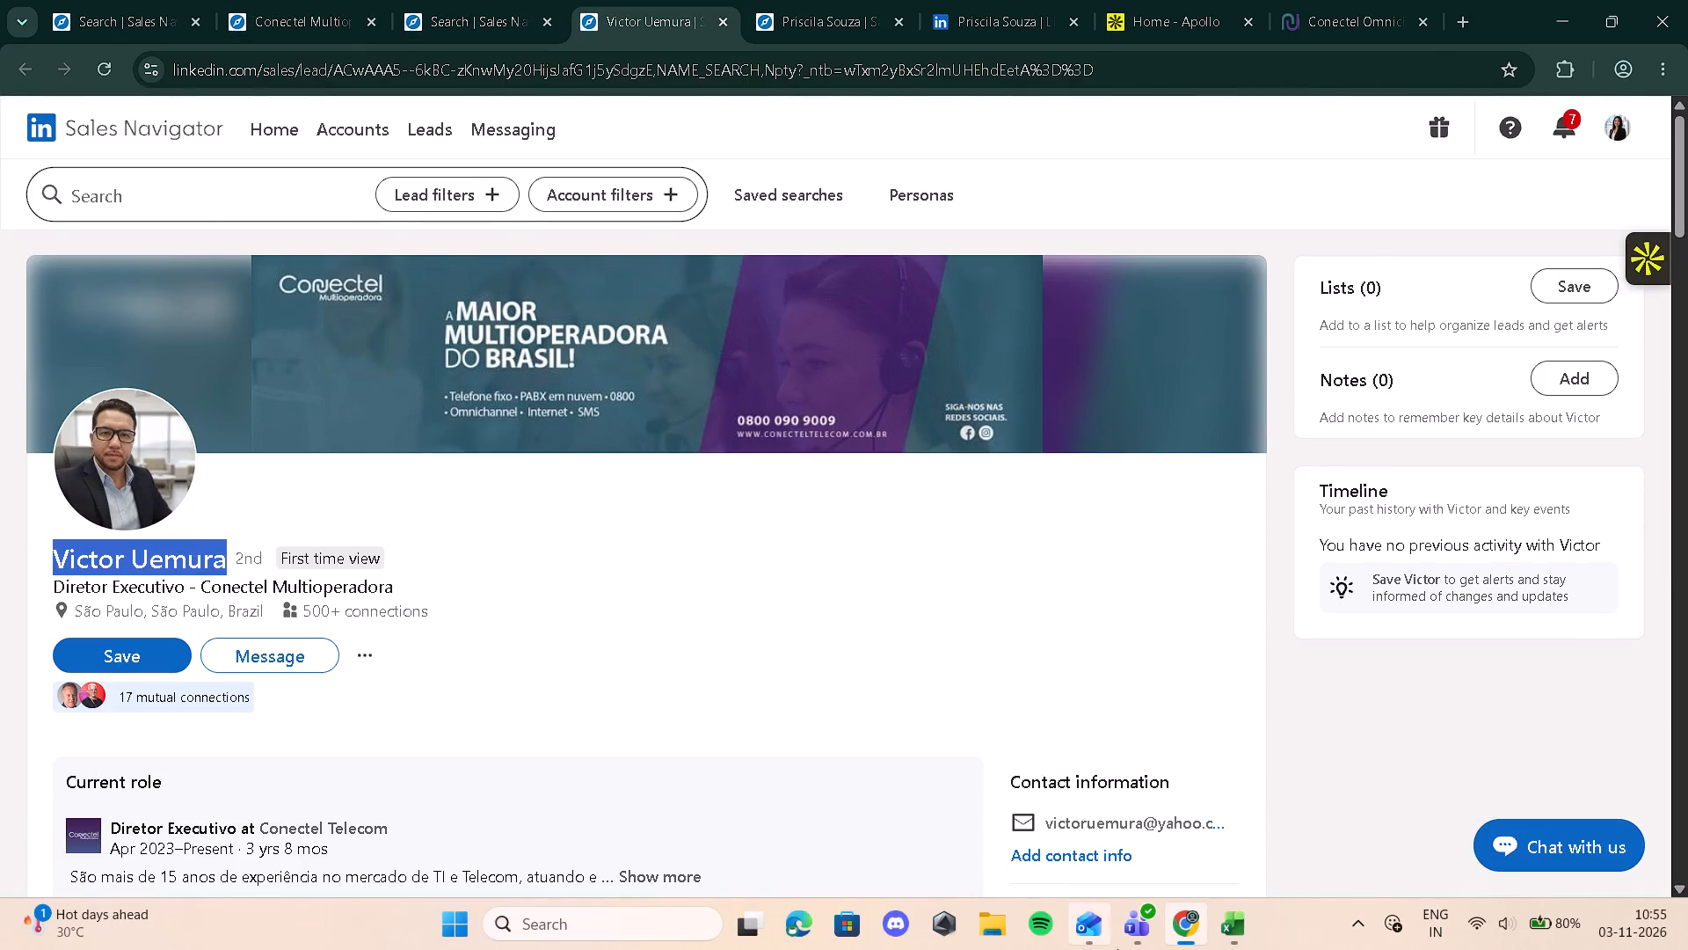
click(1241, 947)
click(1249, 615)
key(ctrl+v)
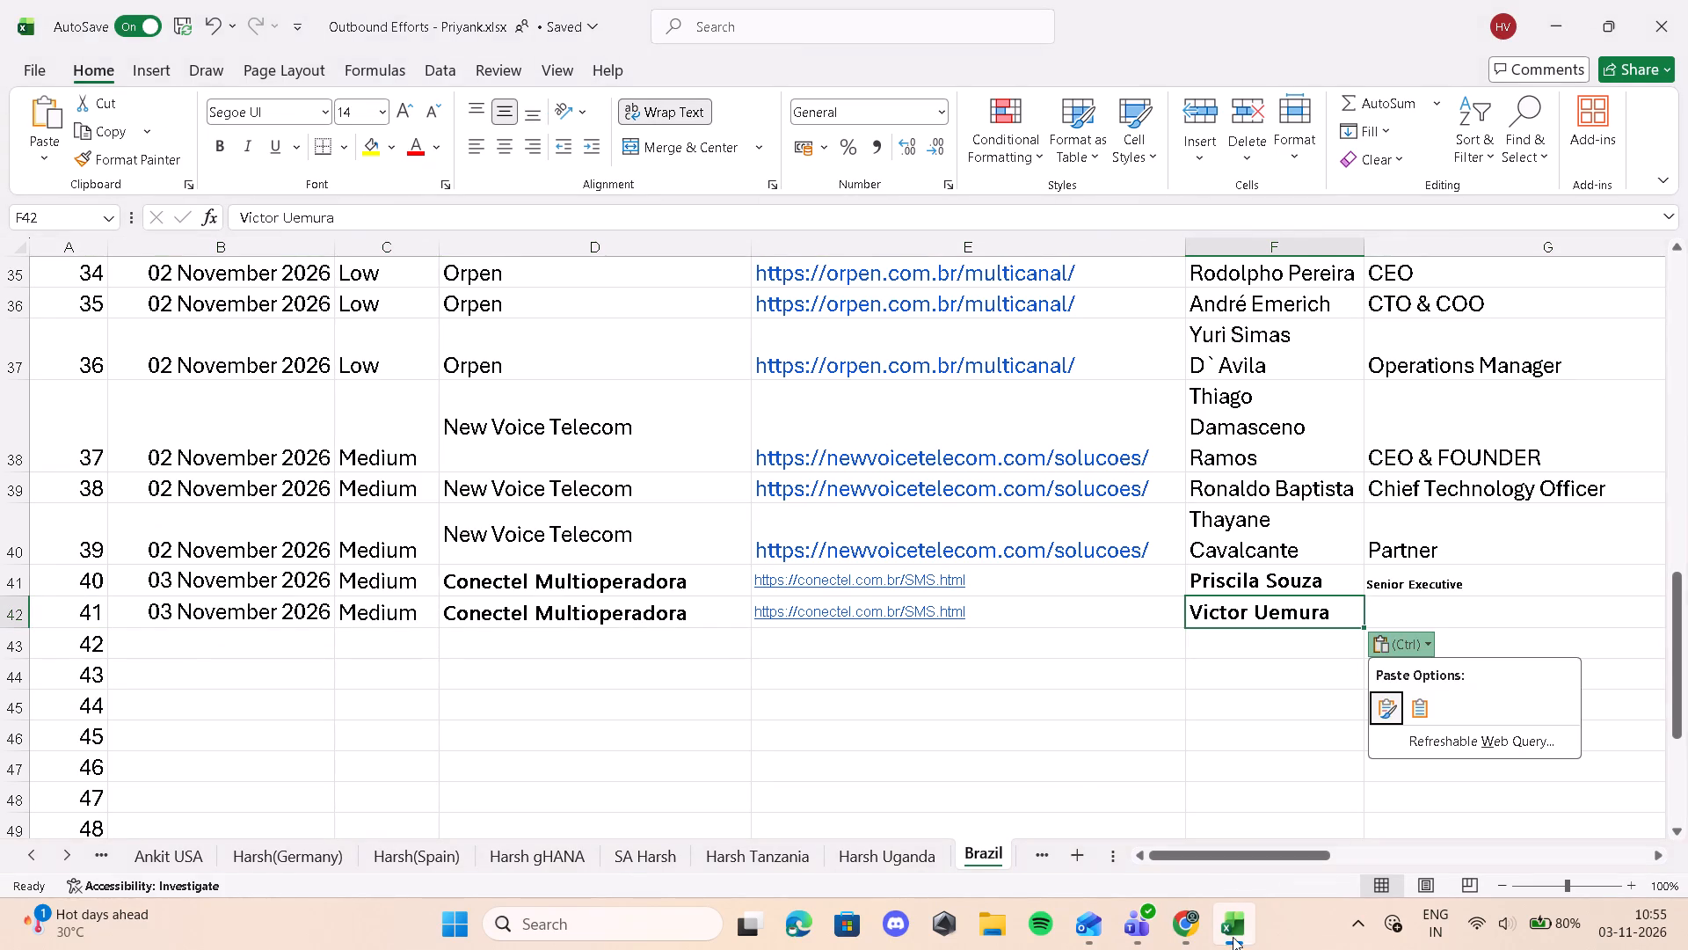
Translate the lead profile into English and copy the job title Executive Director into cell G42 of the Brazil sheet.
click(1197, 927)
click(498, 644)
right_click(511, 559)
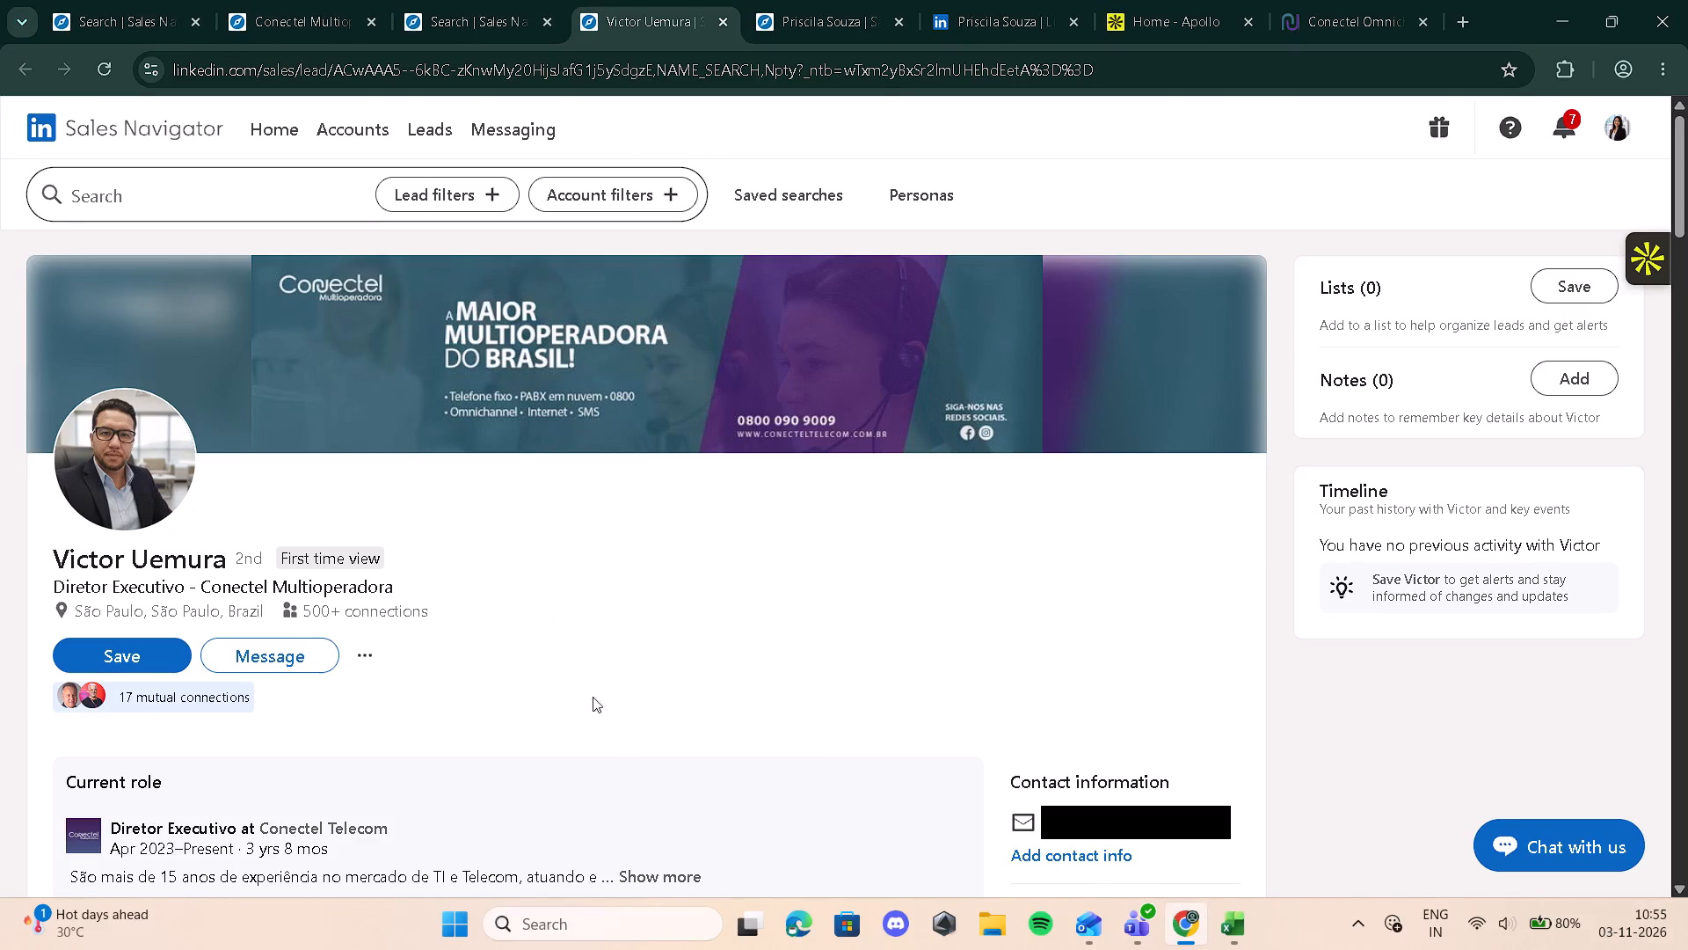
click(662, 424)
click(673, 410)
click(1517, 115)
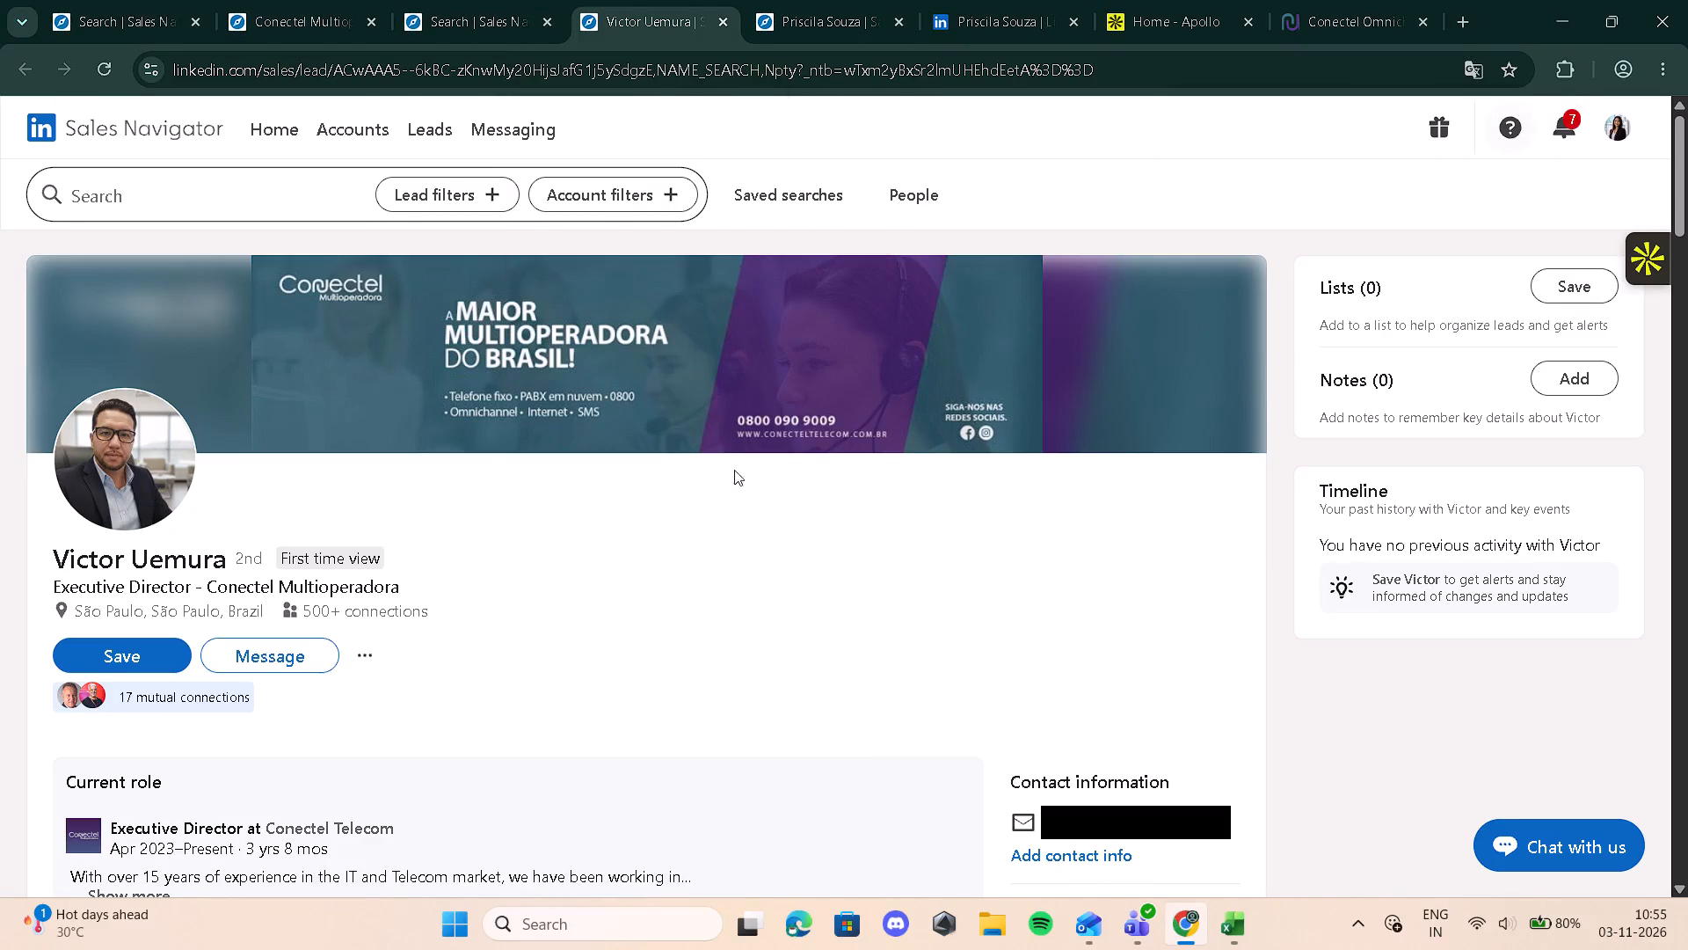
drag(190, 582, 104, 581)
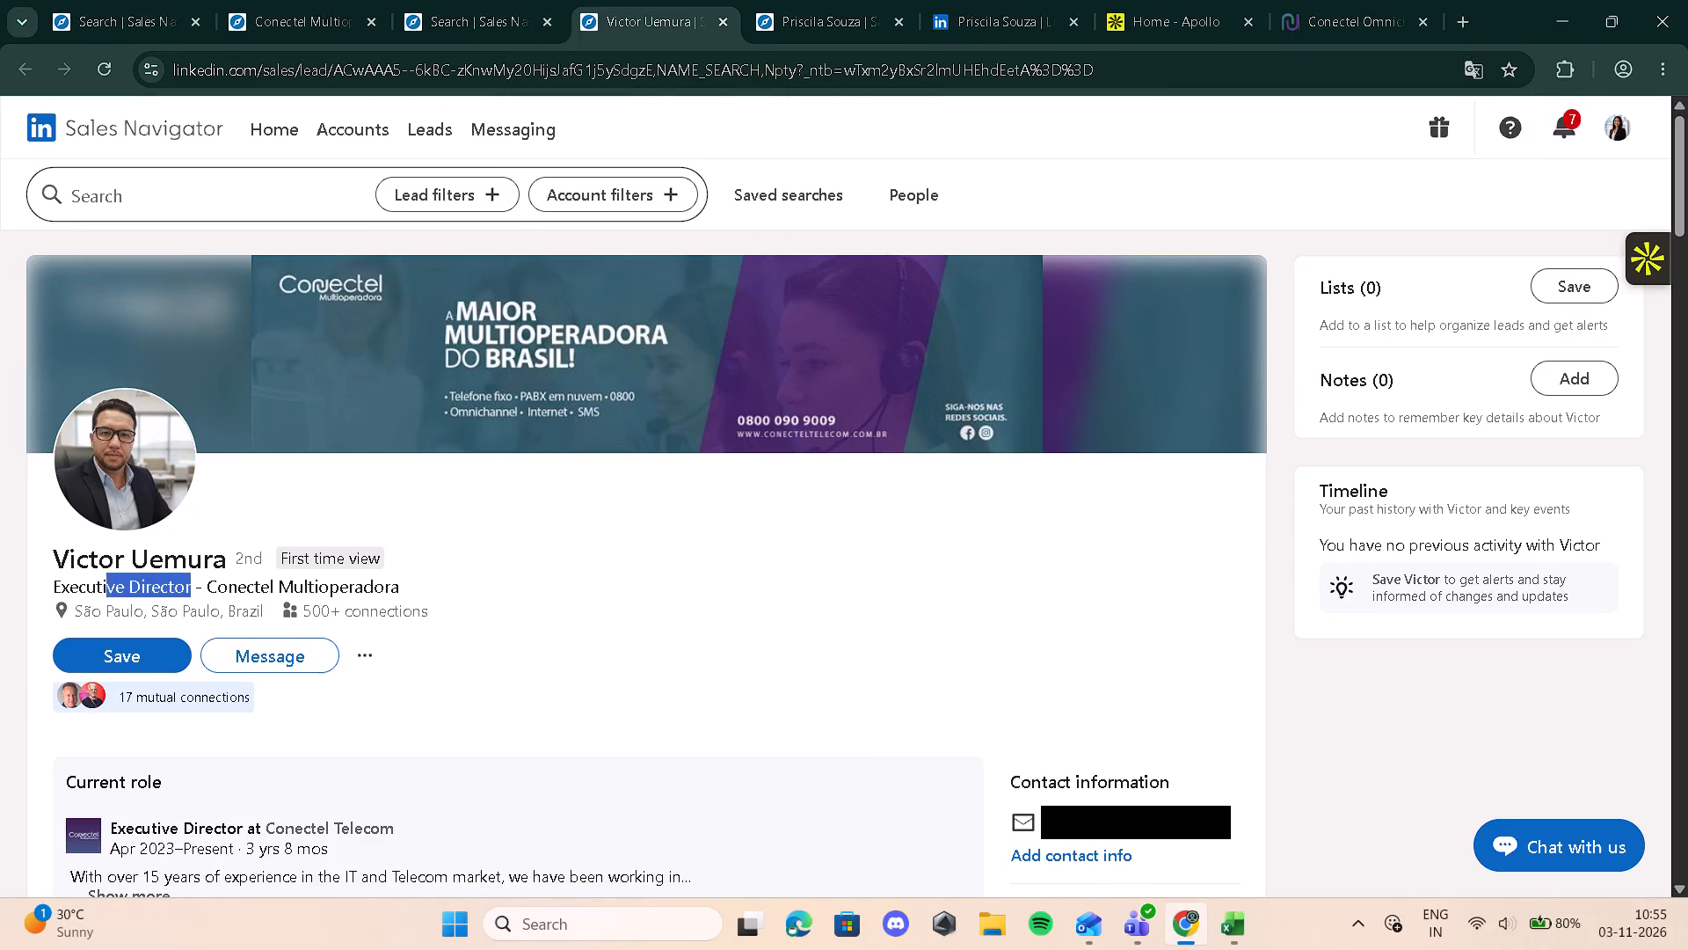
drag(104, 581, 48, 577)
right_click(64, 577)
click(129, 597)
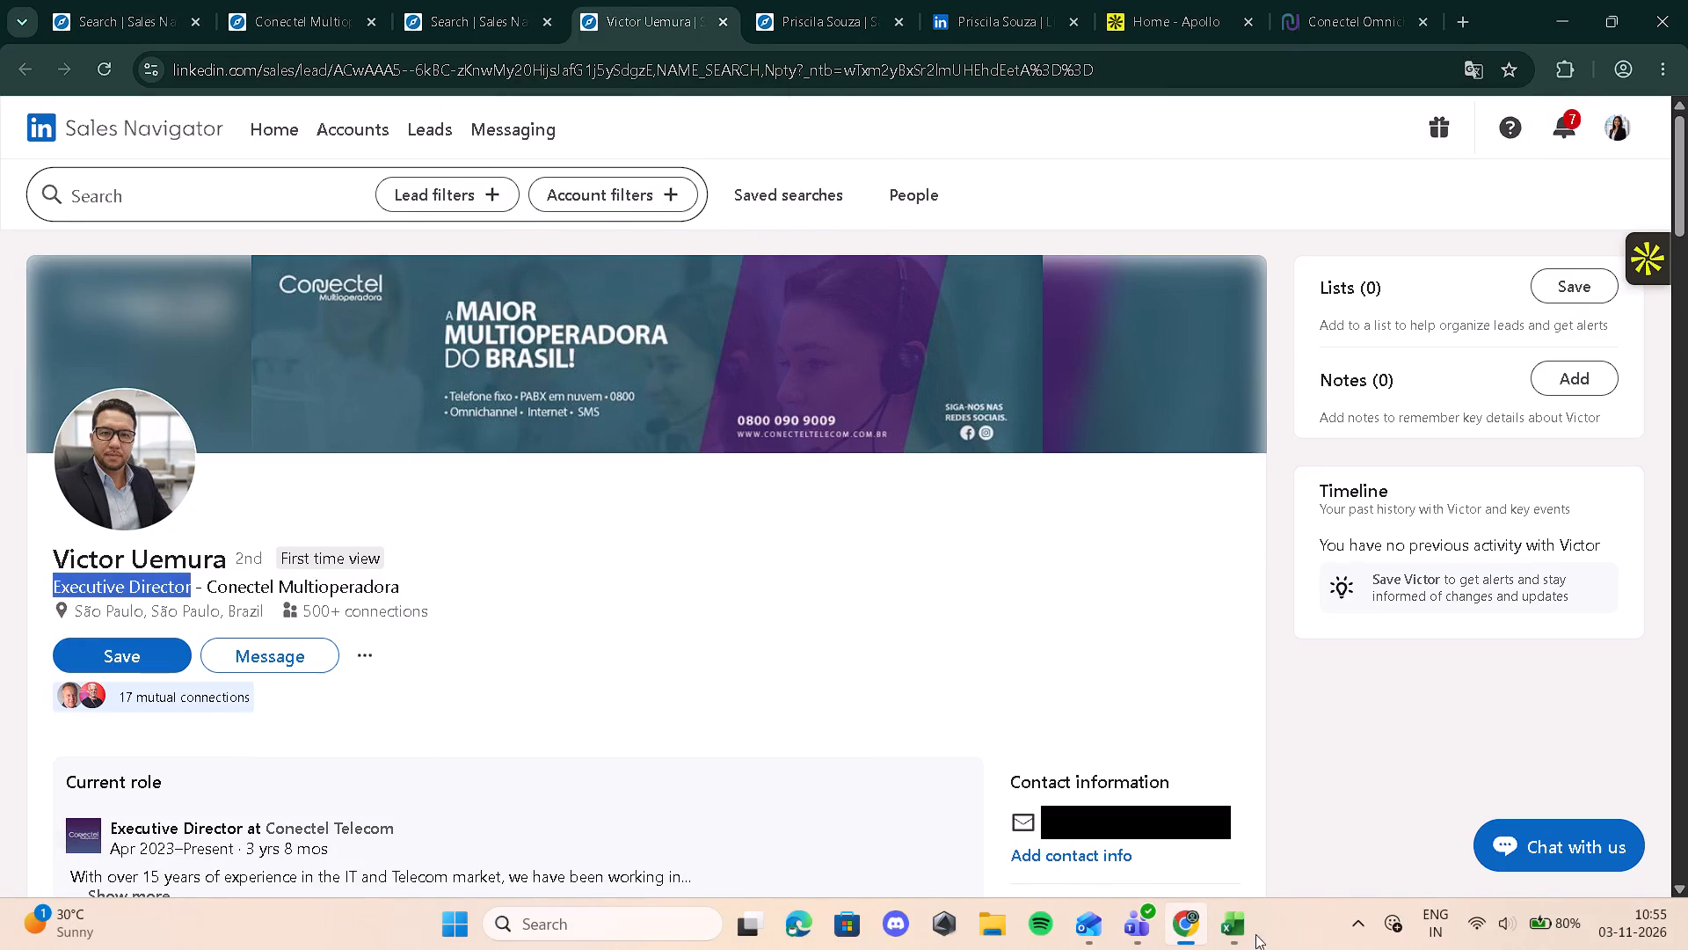
click(1227, 932)
click(1447, 606)
key(ctrl+v)
Copy the country Brazil from cell H41 into cell H42.
click(1055, 581)
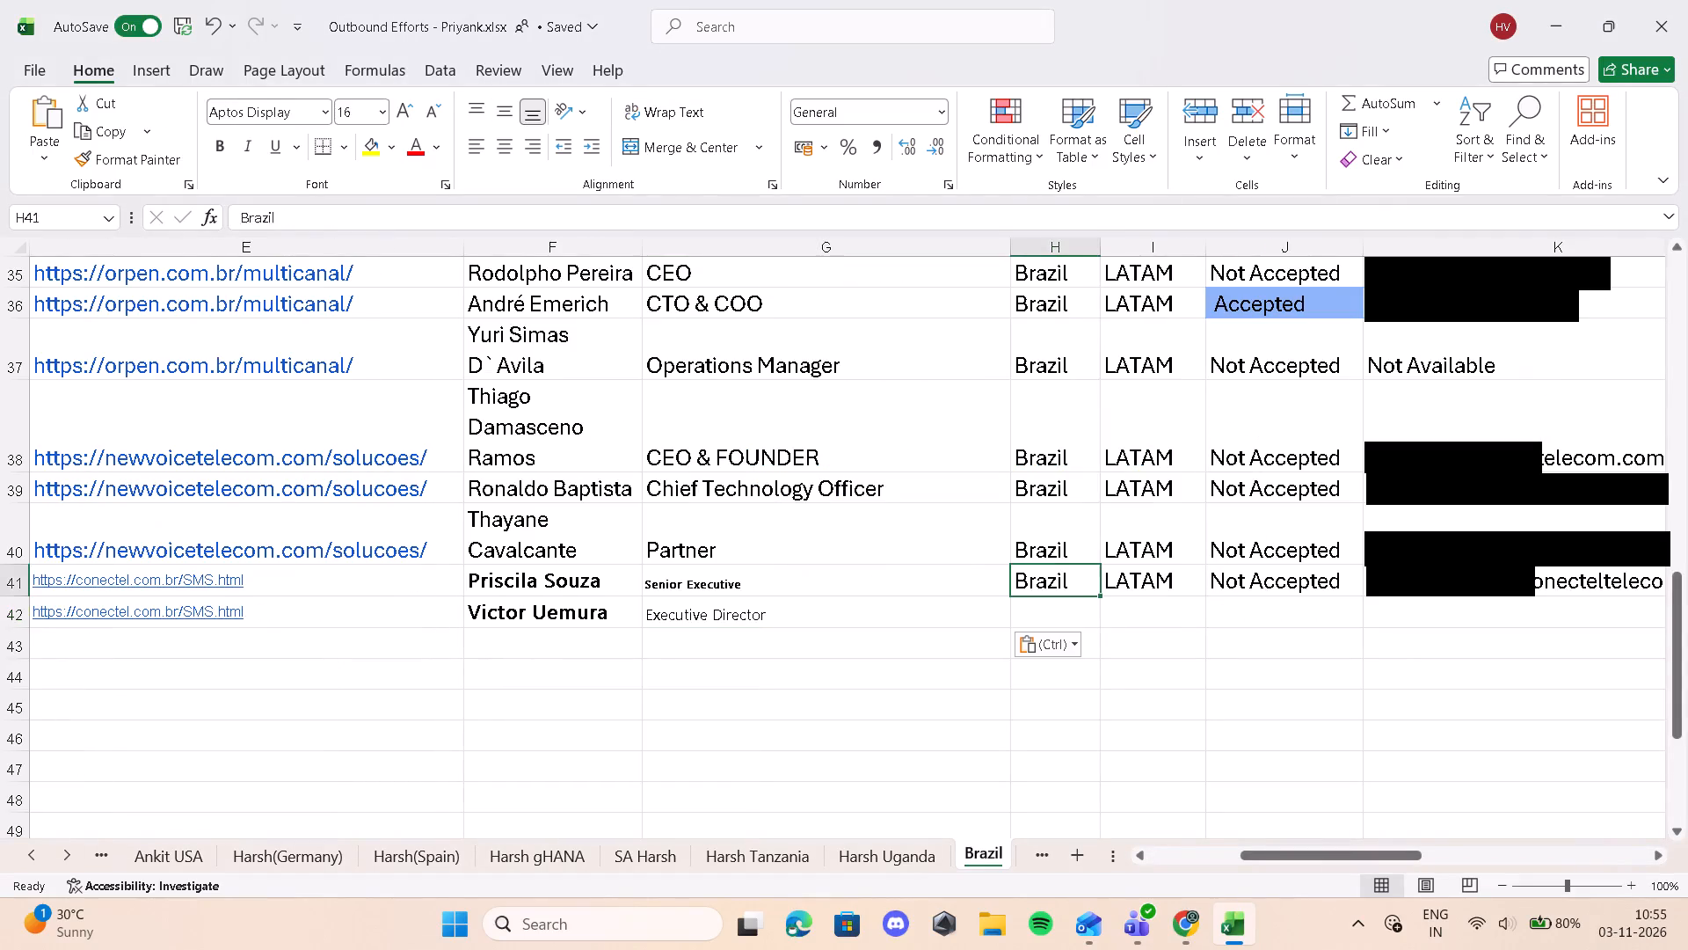
key(ctrl+c)
click(1052, 630)
key(ctrl+v)
key(ctrl+z)
click(1065, 585)
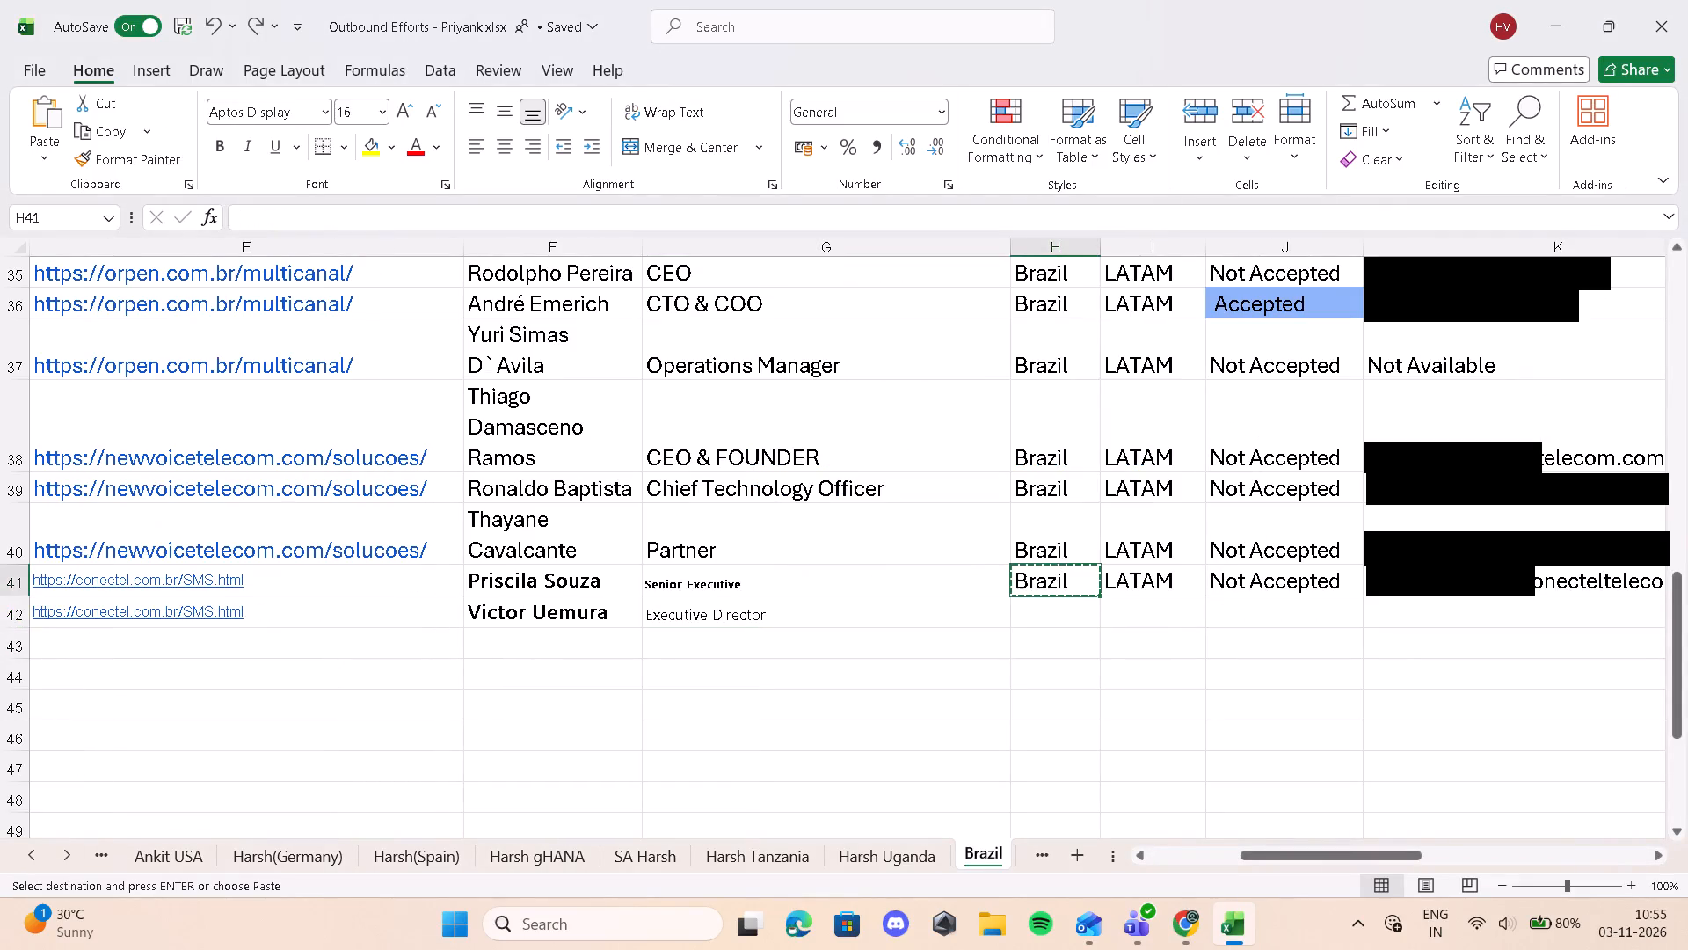
key(ctrl+c)
click(1058, 610)
key(ctrl+v)
key(ctrl+v)
Copy the region LATAM from cell I41 into I42, and try to copy the acceptance status from J41 into J42.
click(1155, 578)
key(ctrl+c)
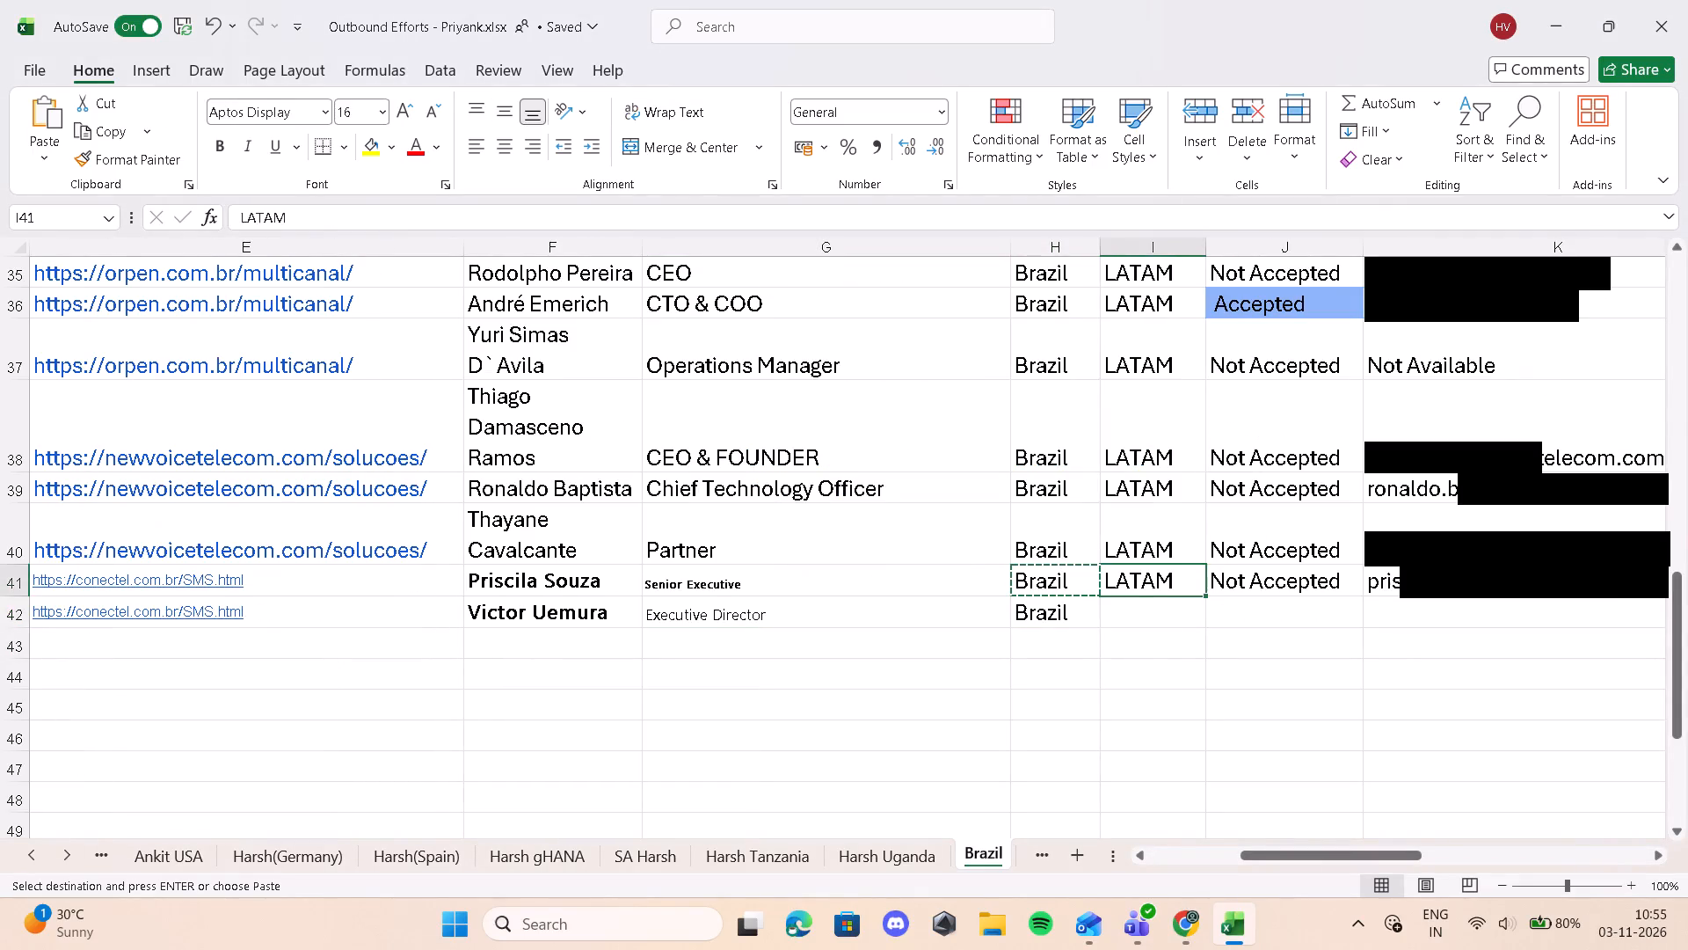
click(1159, 613)
key(ctrl+v)
click(1265, 584)
key(ctrl+c)
click(1270, 607)
key(ctrl+v)
Switch to the browser and open the Executive Director's public LinkedIn profile from the Sales Navigator lead page.
click(1183, 944)
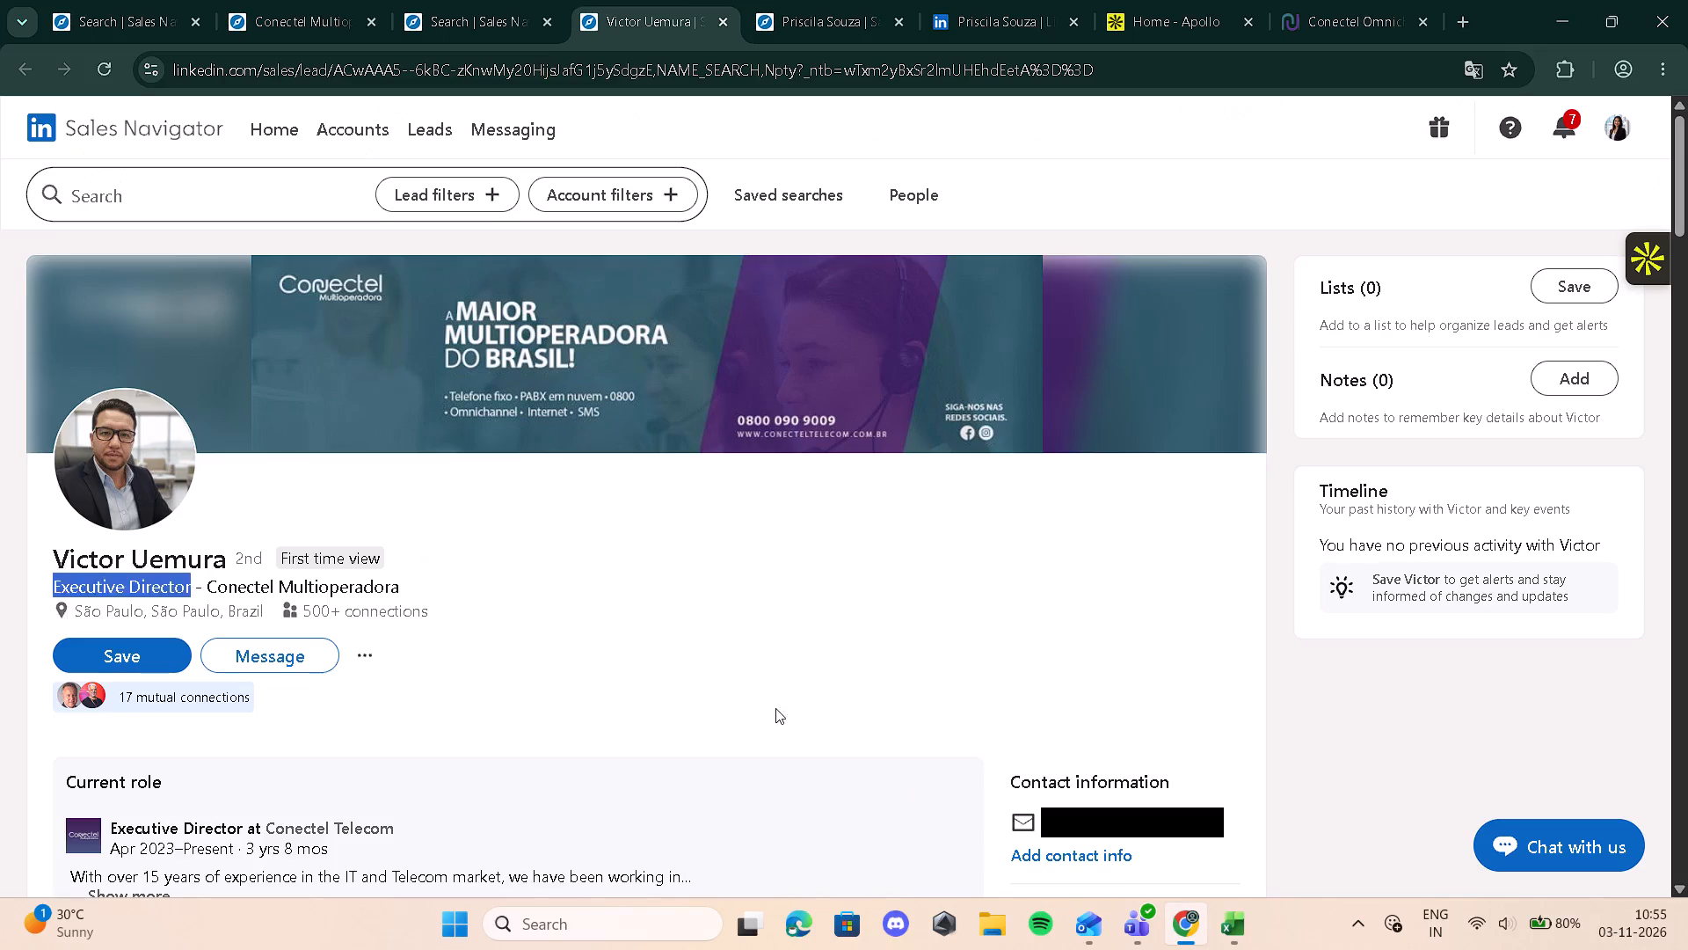
click(673, 673)
click(354, 657)
click(323, 776)
click(586, 0)
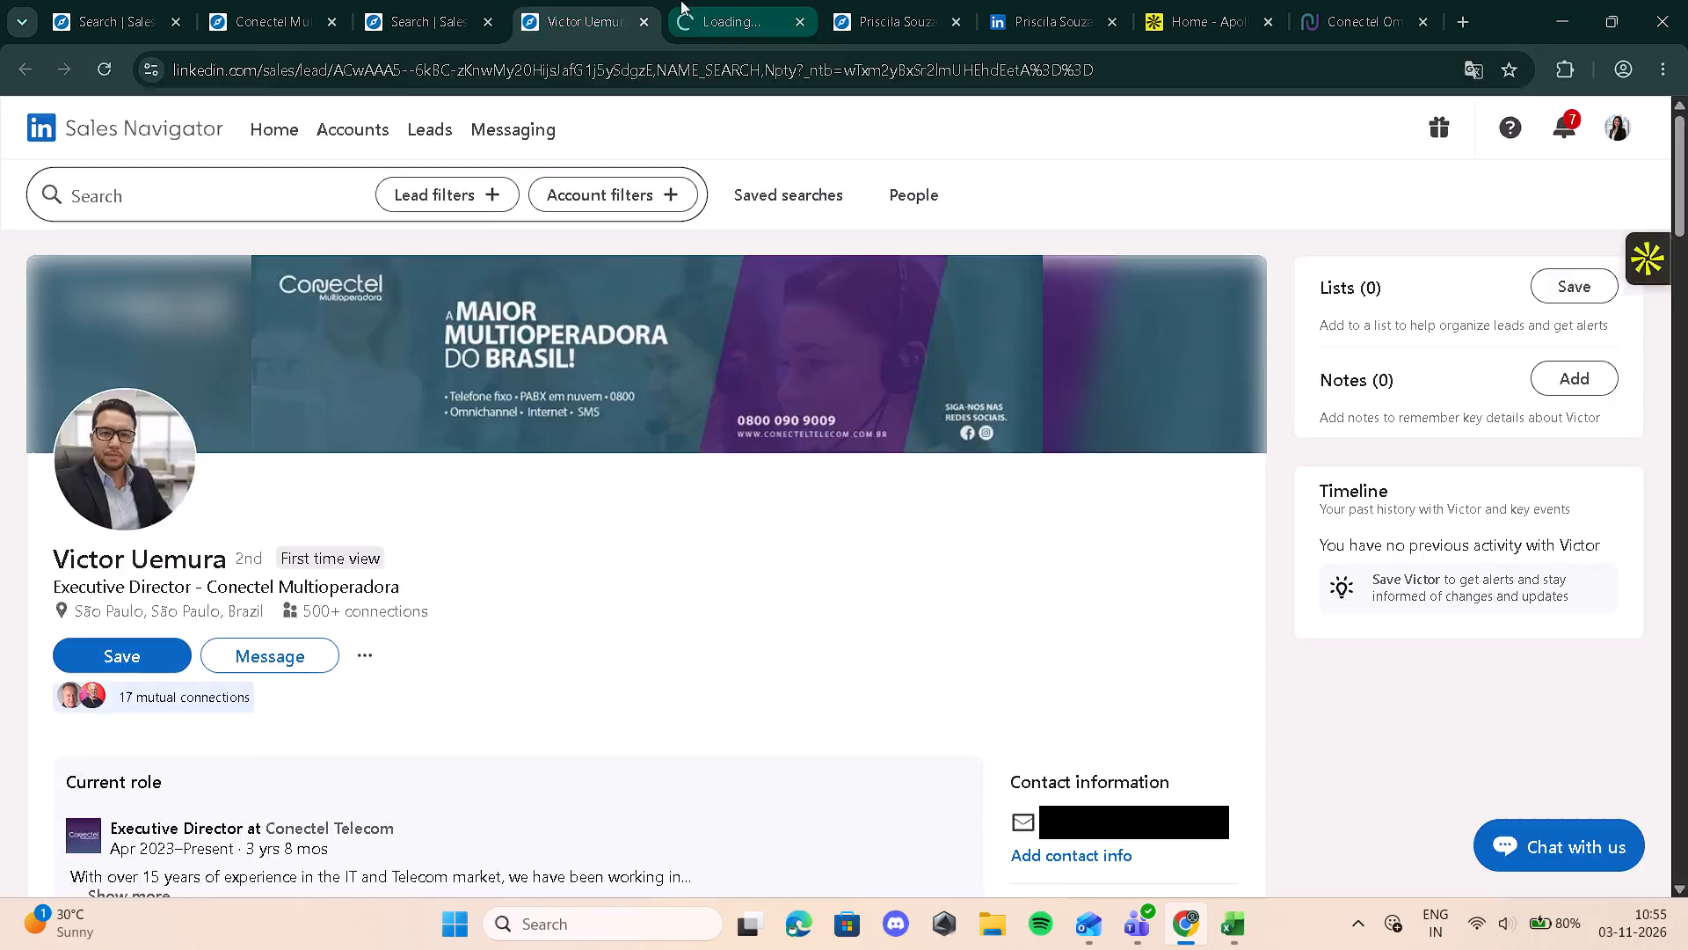
click(727, 1)
click(572, 0)
click(731, 0)
click(570, 0)
click(463, 0)
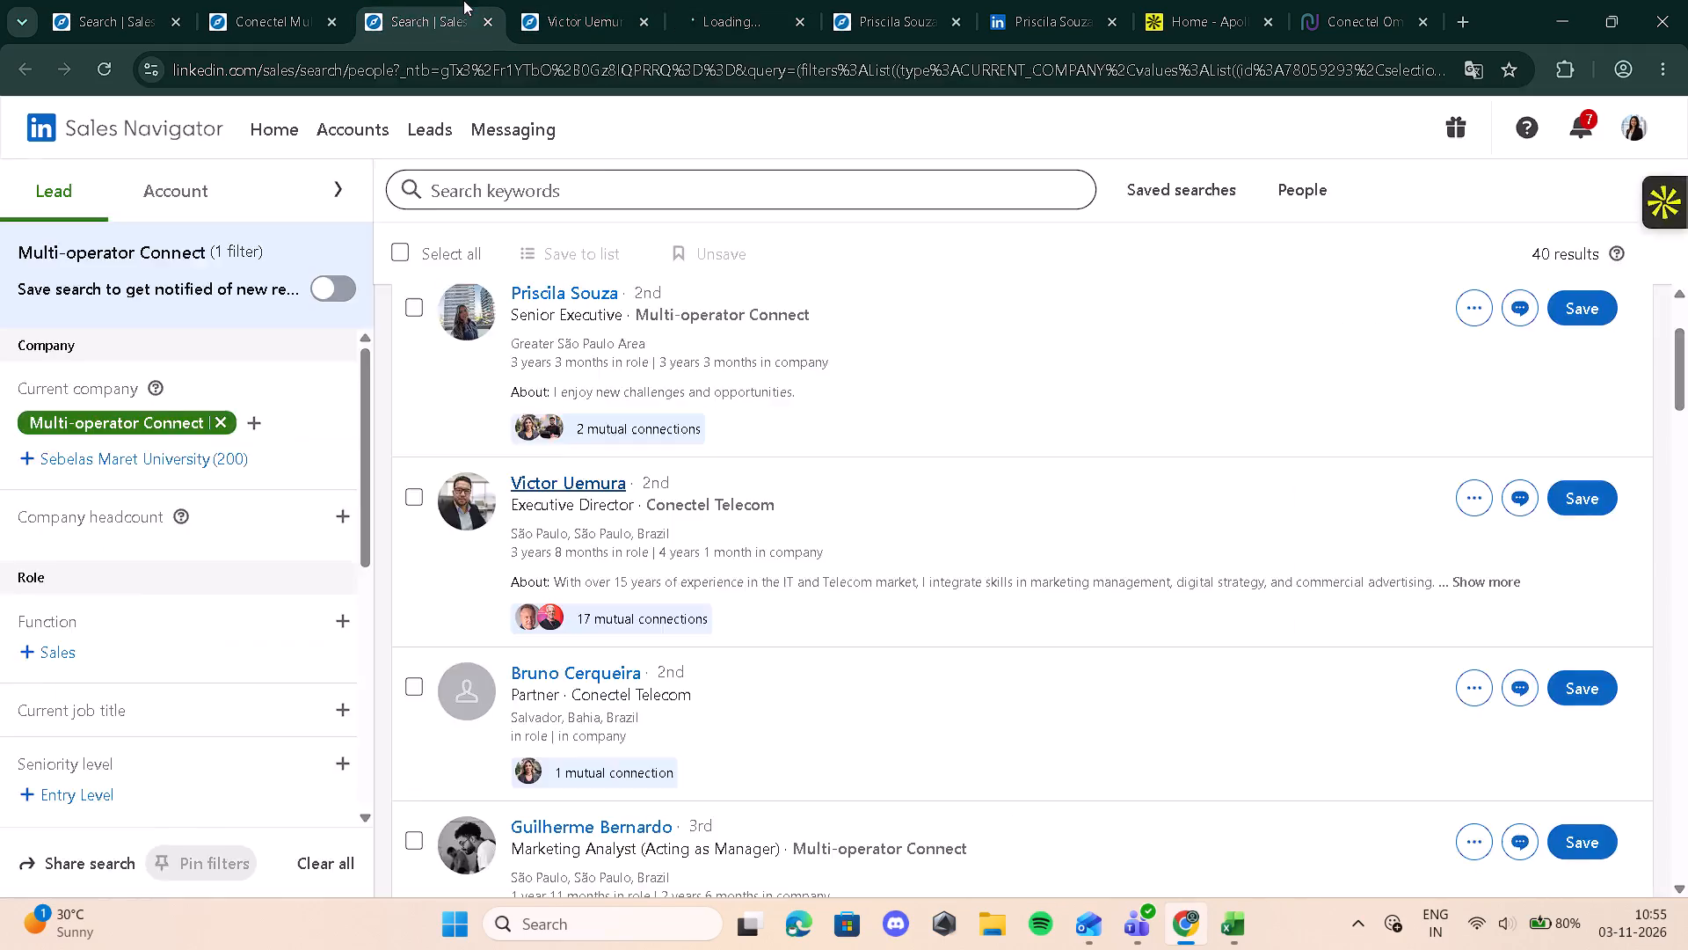
click(539, 0)
click(698, 0)
click(600, 0)
click(736, 0)
click(595, 0)
click(799, 0)
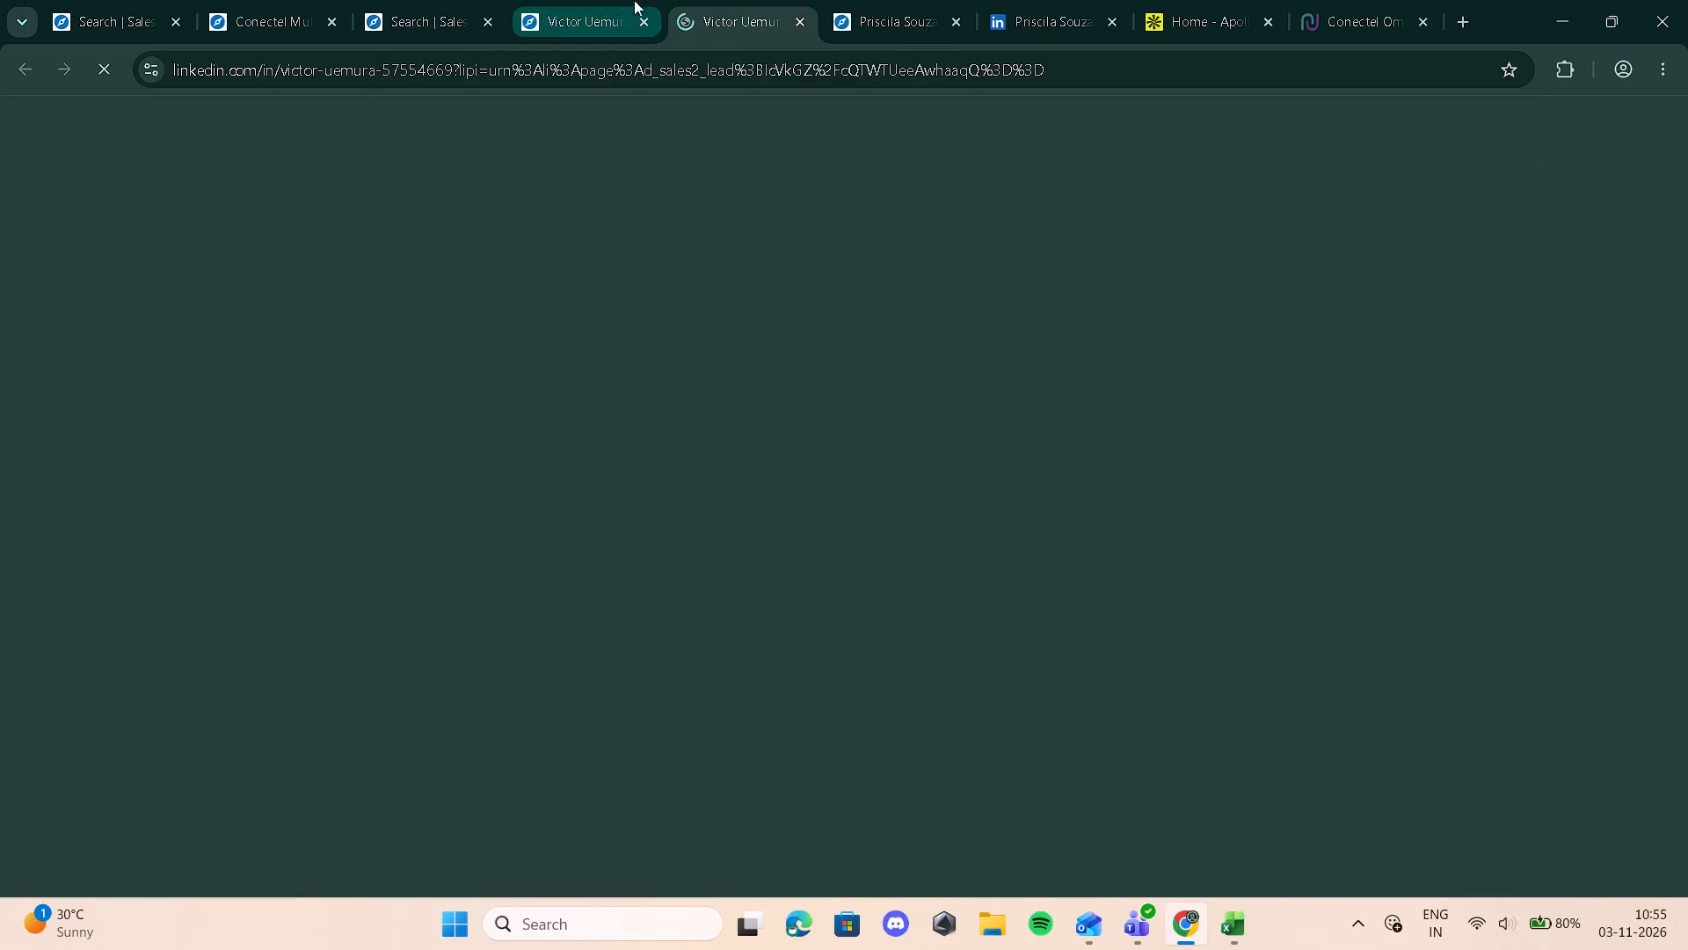
click(613, 0)
click(716, 0)
click(578, 0)
click(711, 0)
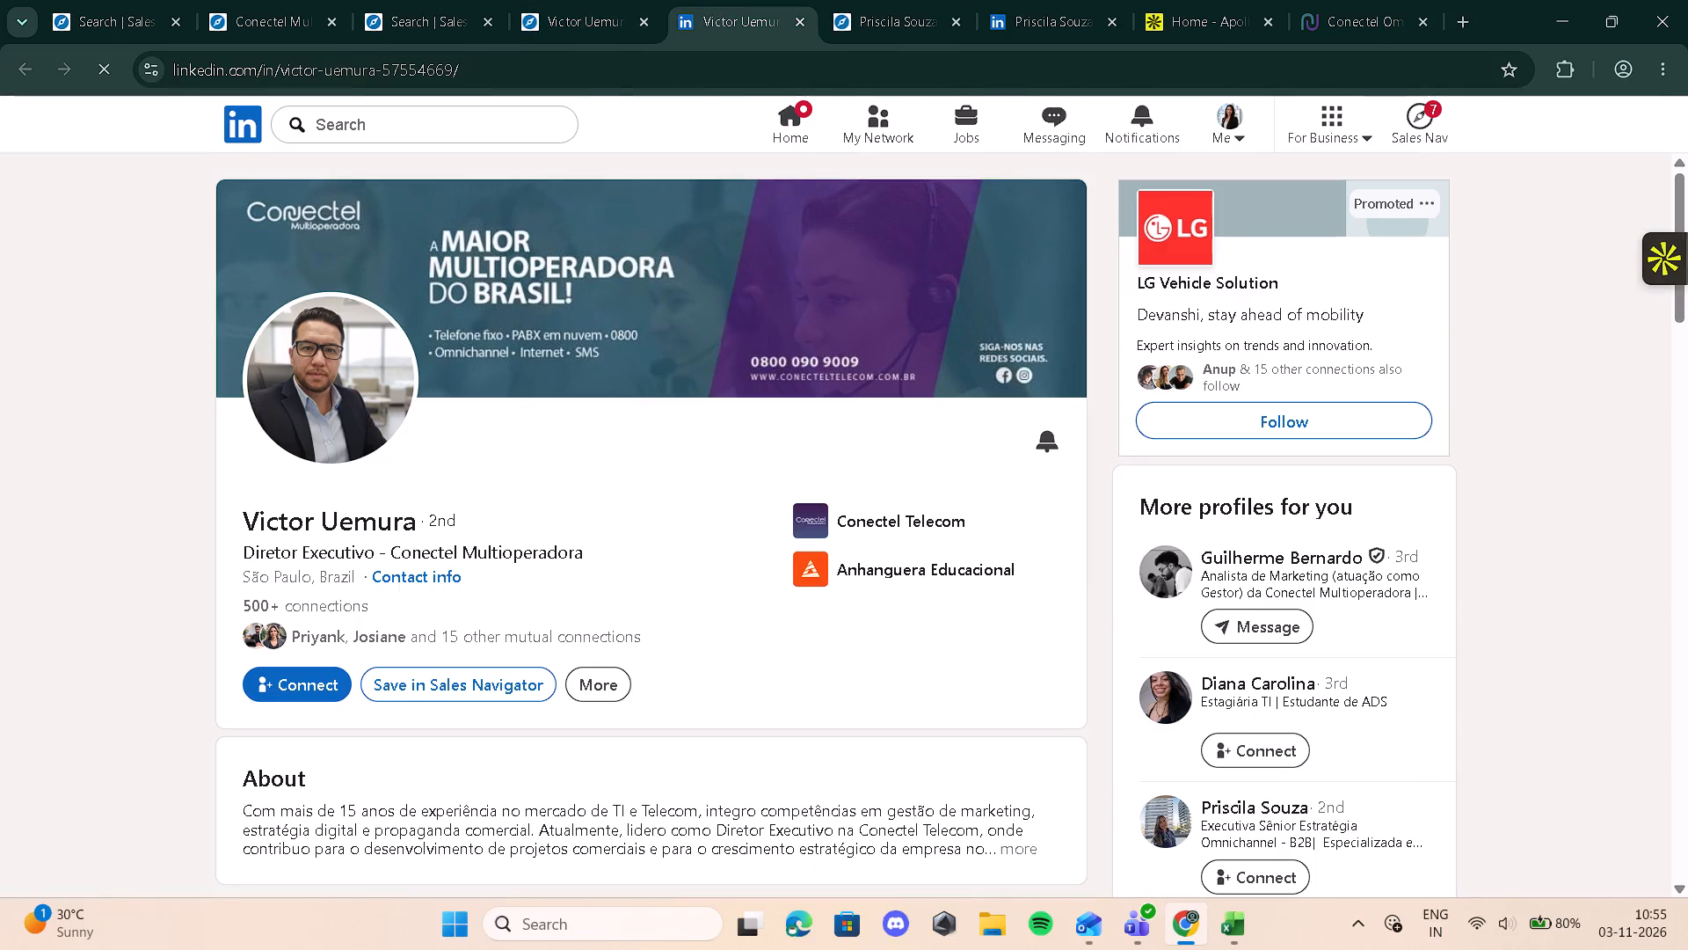
Open the Apollo contact details for the Executive Director and copy the work email into cell K42 of the Brazil sheet.
click(1640, 270)
click(537, 0)
click(703, 0)
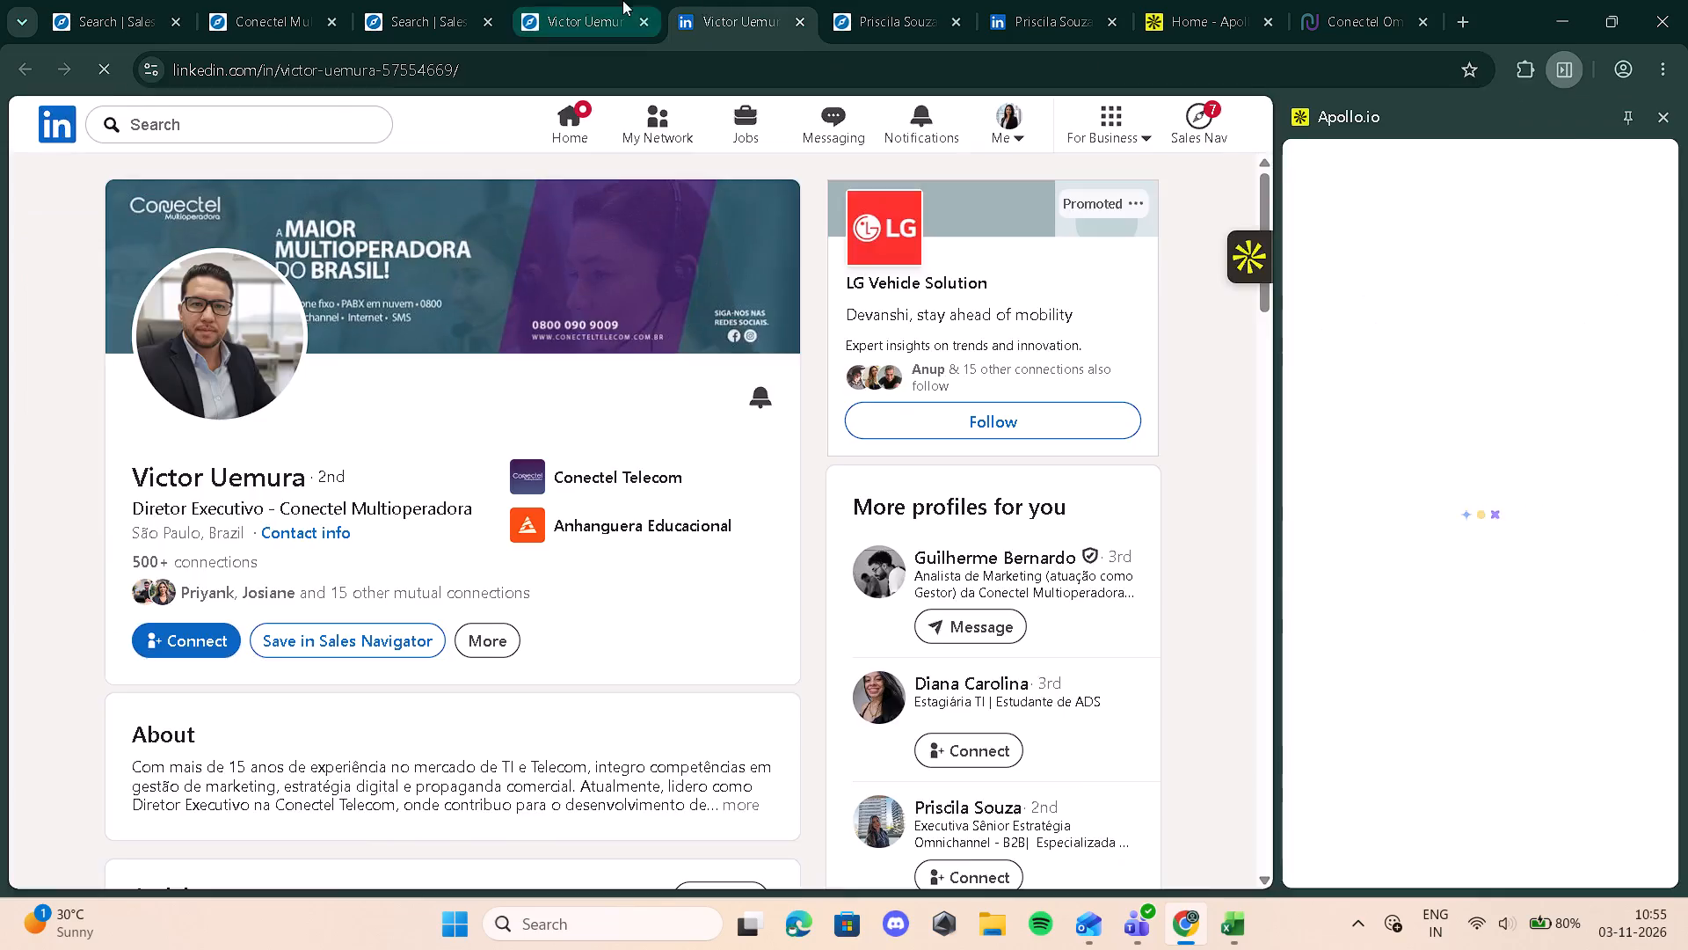
click(586, 0)
click(747, 0)
click(1498, 667)
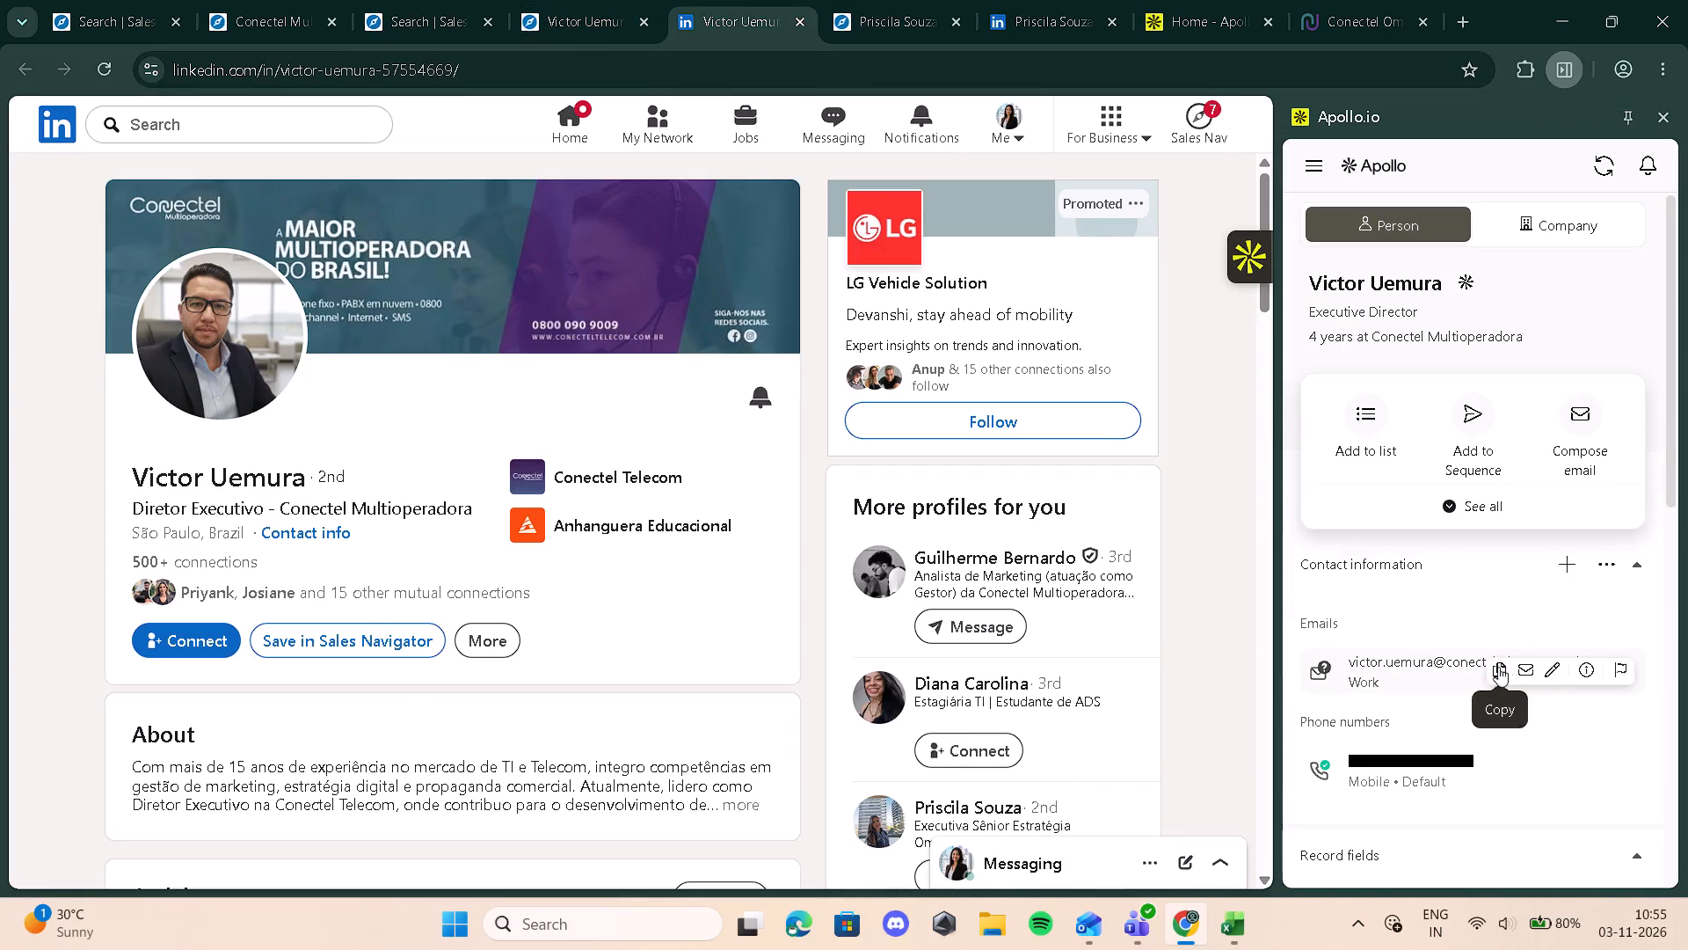
click(1232, 942)
click(1464, 621)
key(ctrl+v)
Copy the Executive Director's mobile number from Apollo into cell L42 of the Brazil sheet.
click(1190, 933)
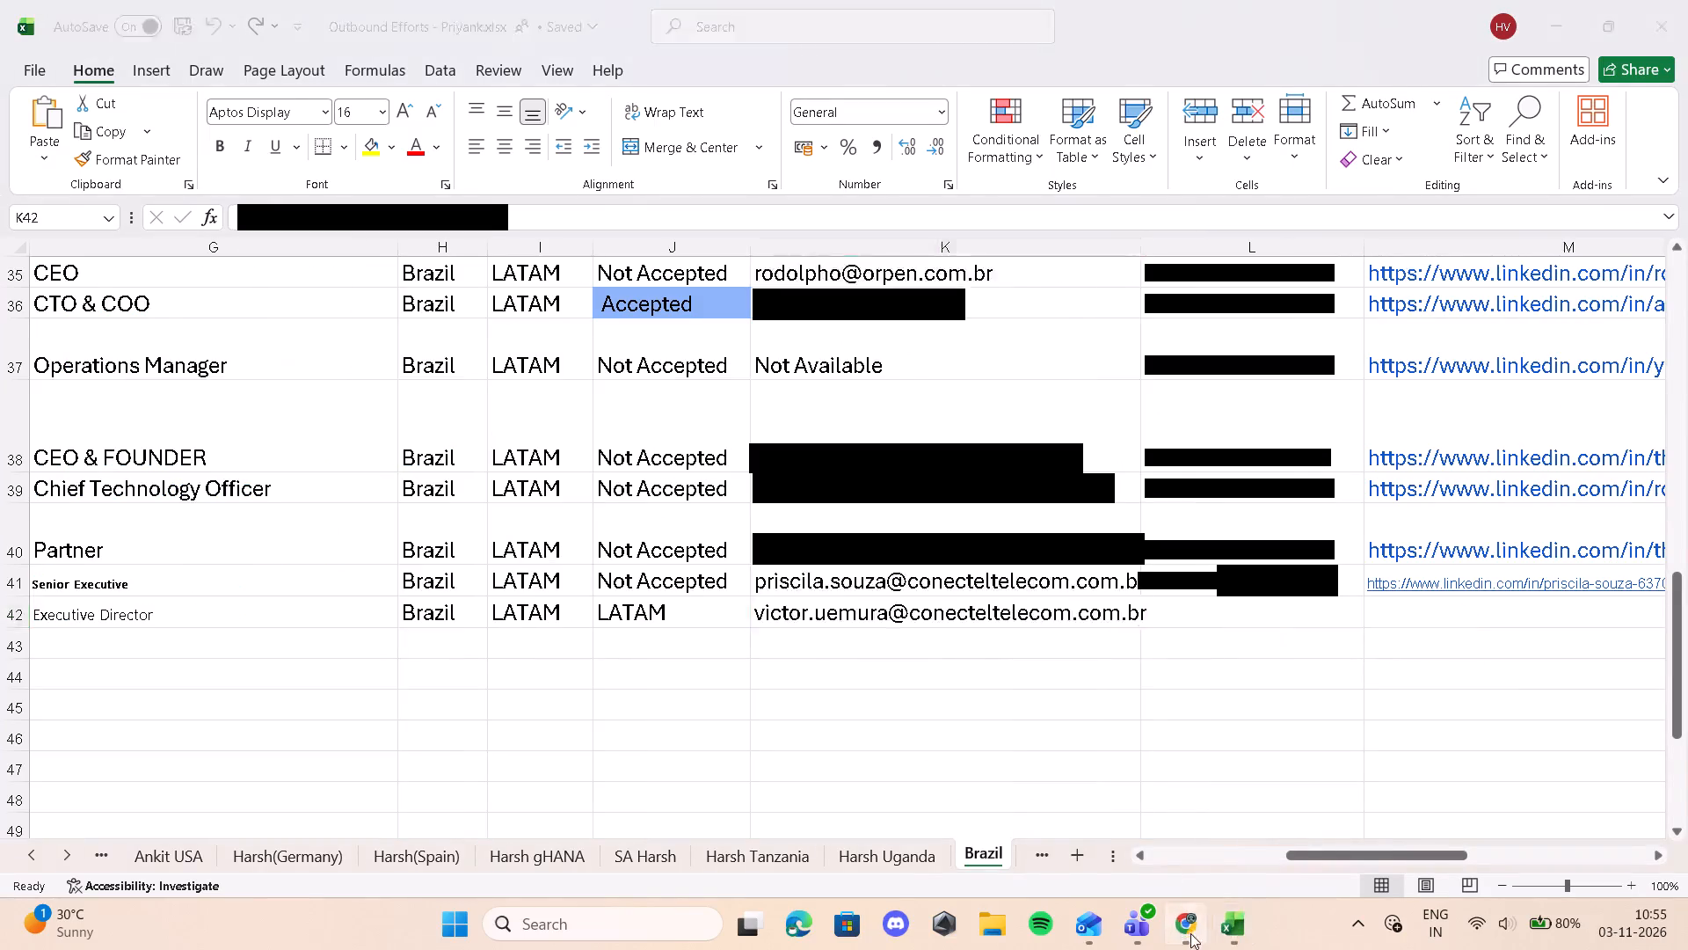
click(1500, 771)
click(1228, 927)
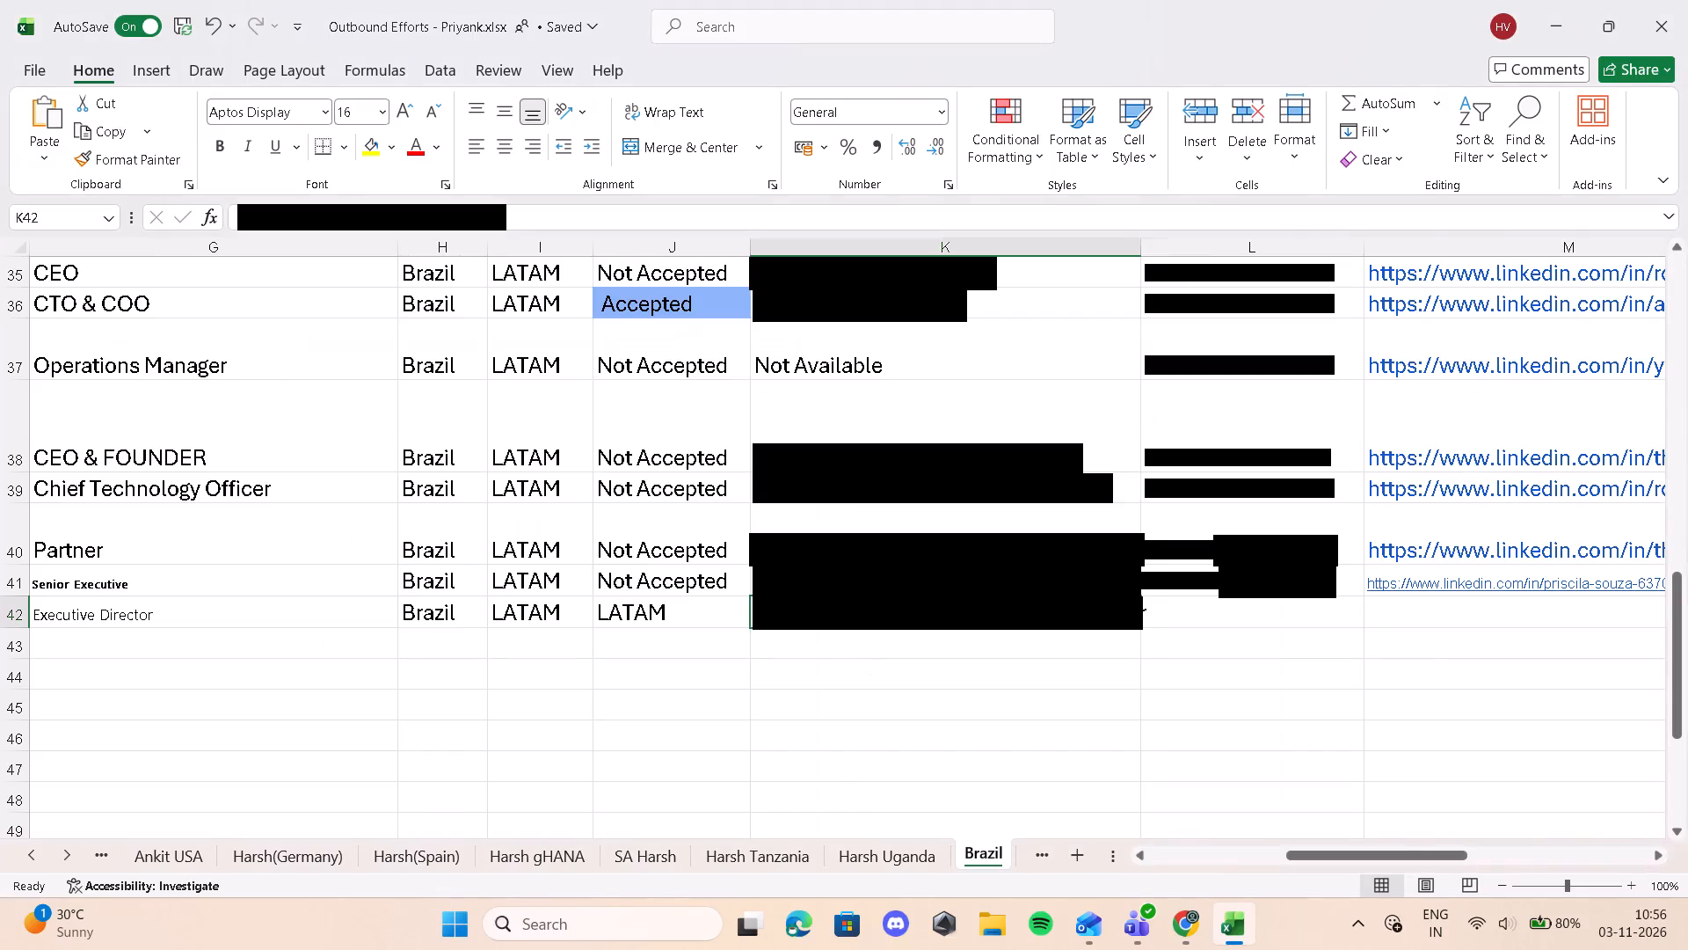
click(1295, 626)
key(ctrl+v)
Copy the Executive Director's LinkedIn profile URL from the Sales Navigator lead page into cell M42 of the Brazil sheet.
click(1212, 948)
click(1178, 946)
click(1178, 946)
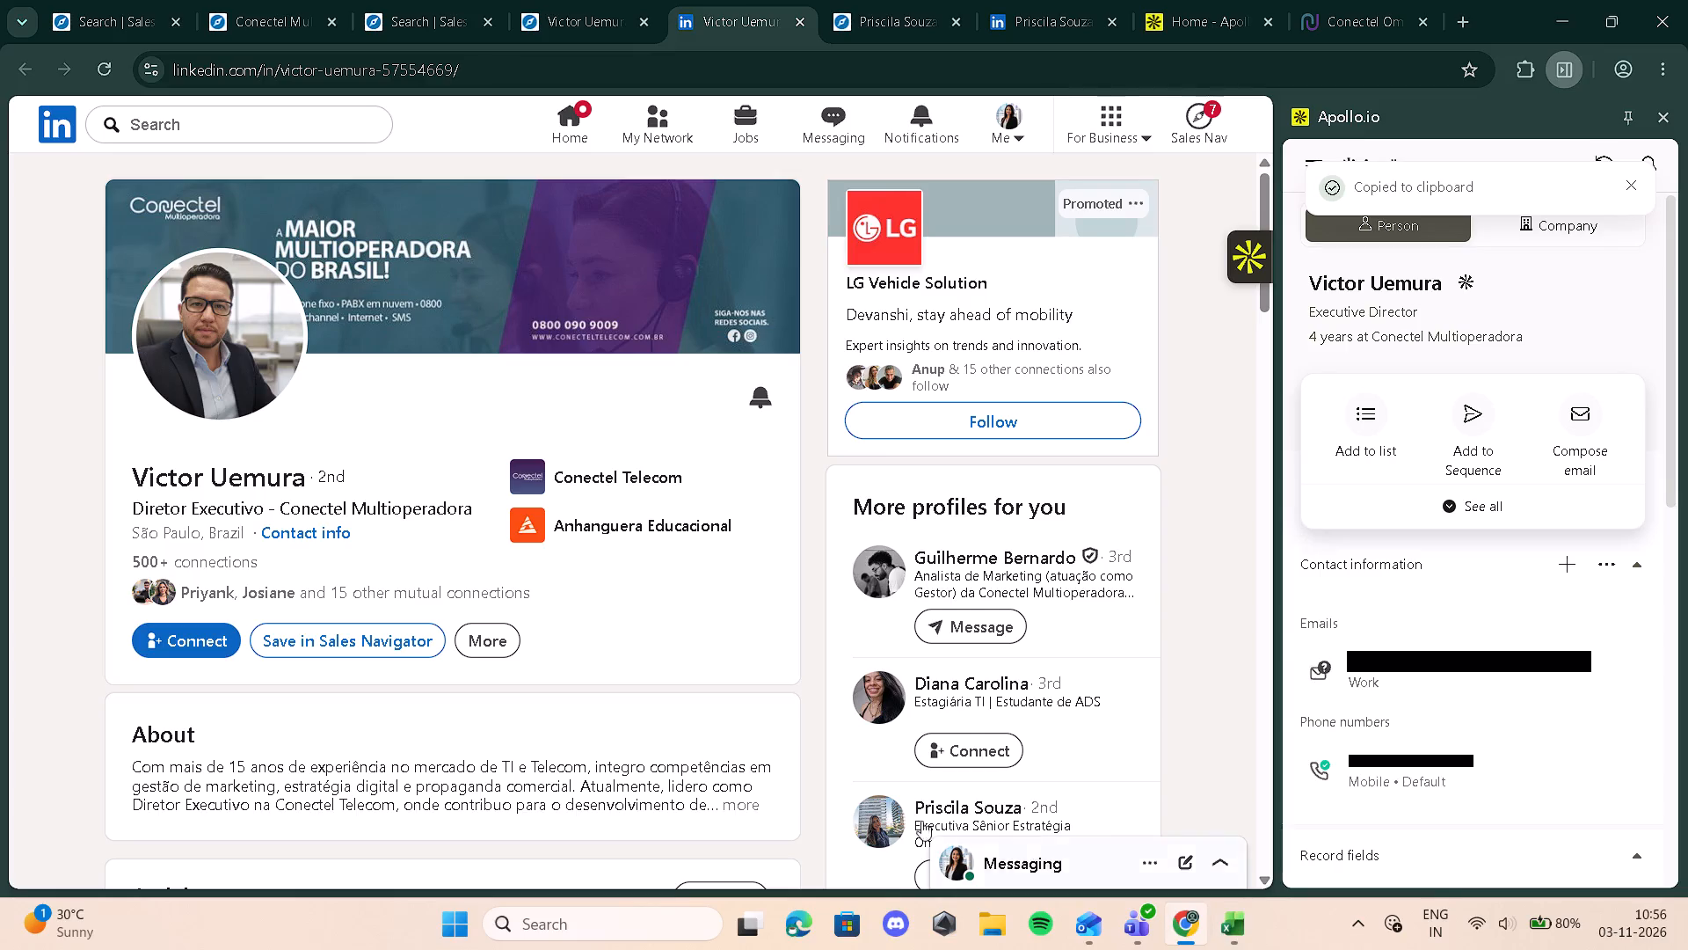
click(1220, 924)
click(2, 617)
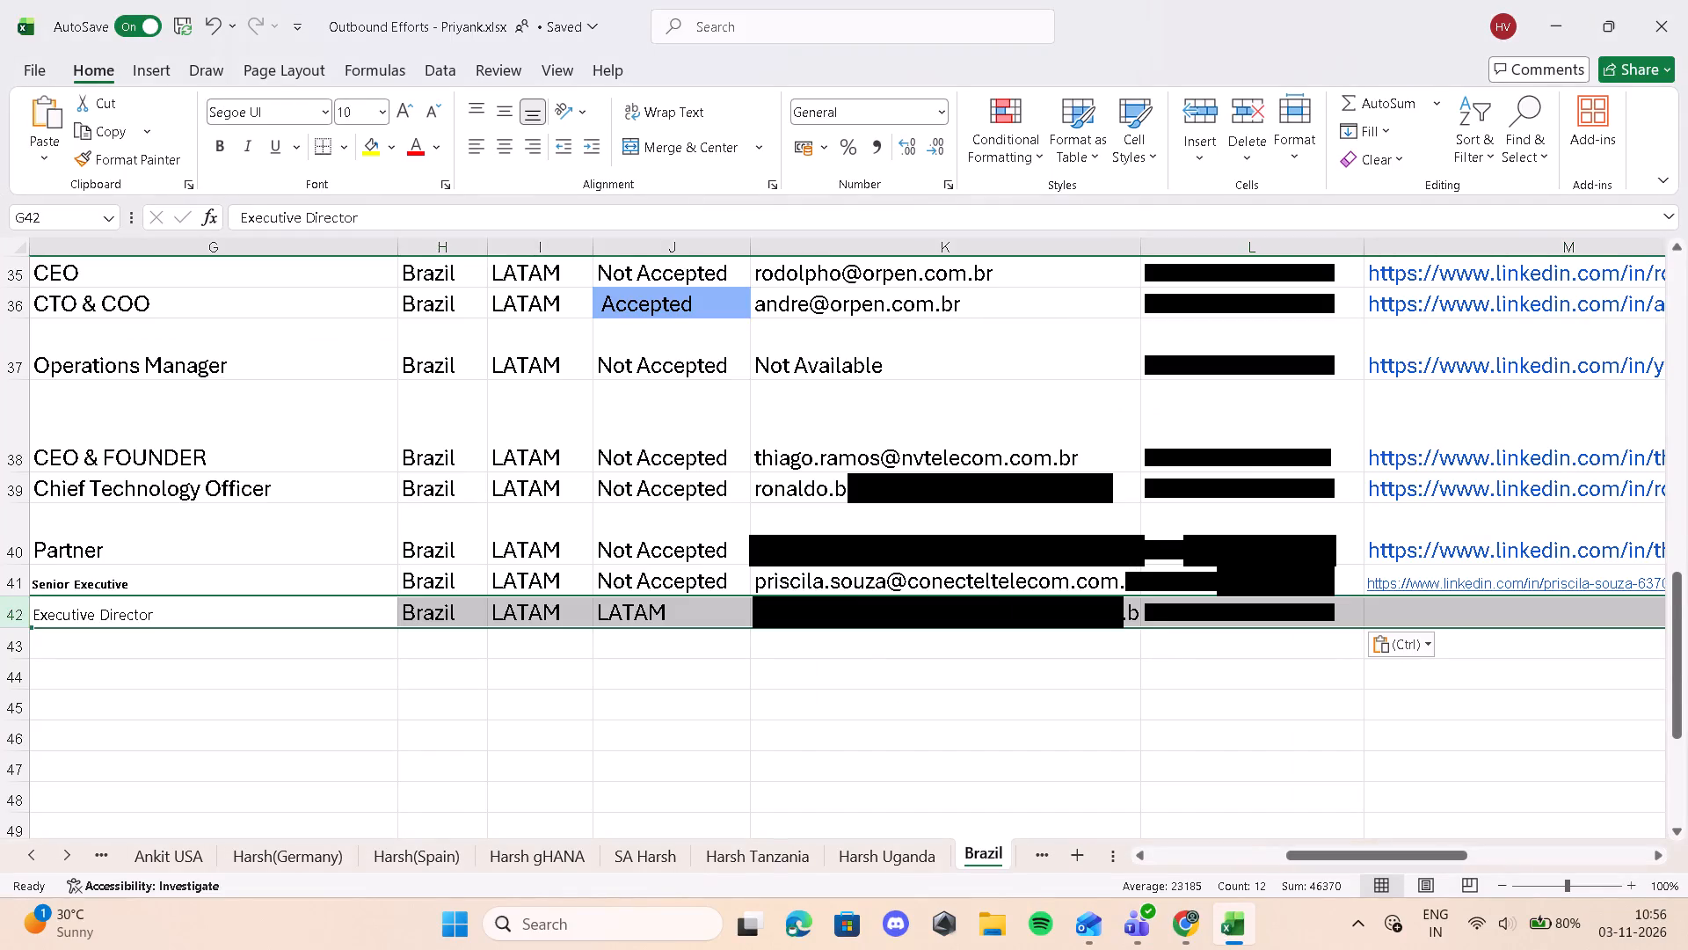
click(1198, 928)
click(605, 0)
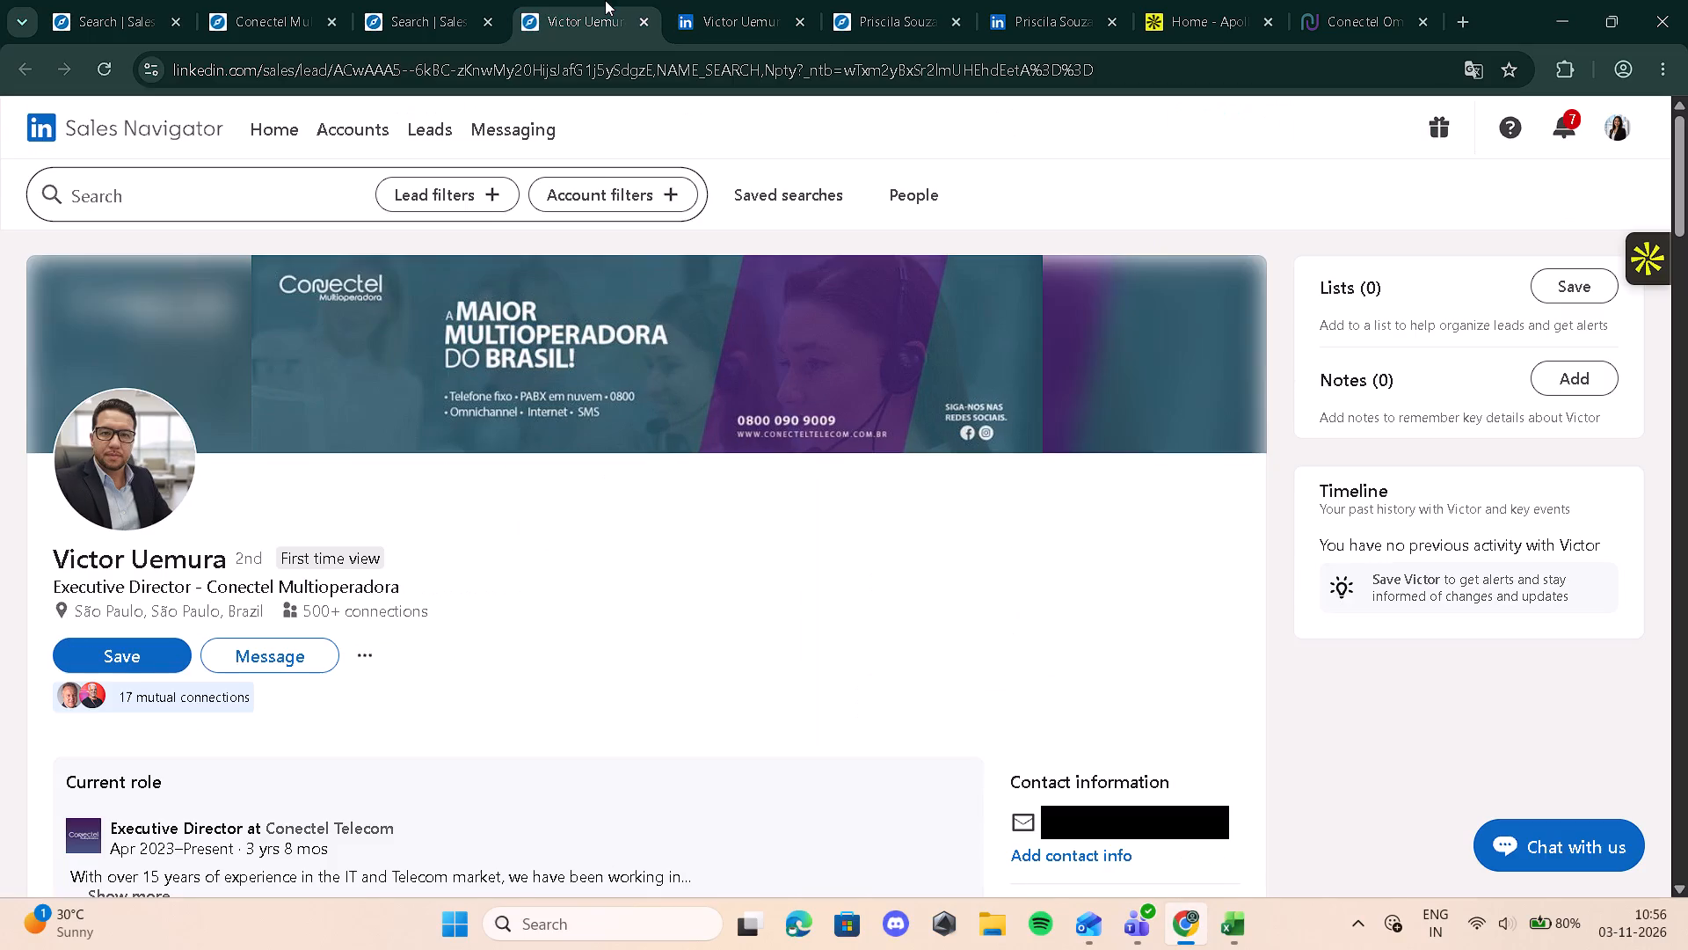
click(357, 655)
click(316, 816)
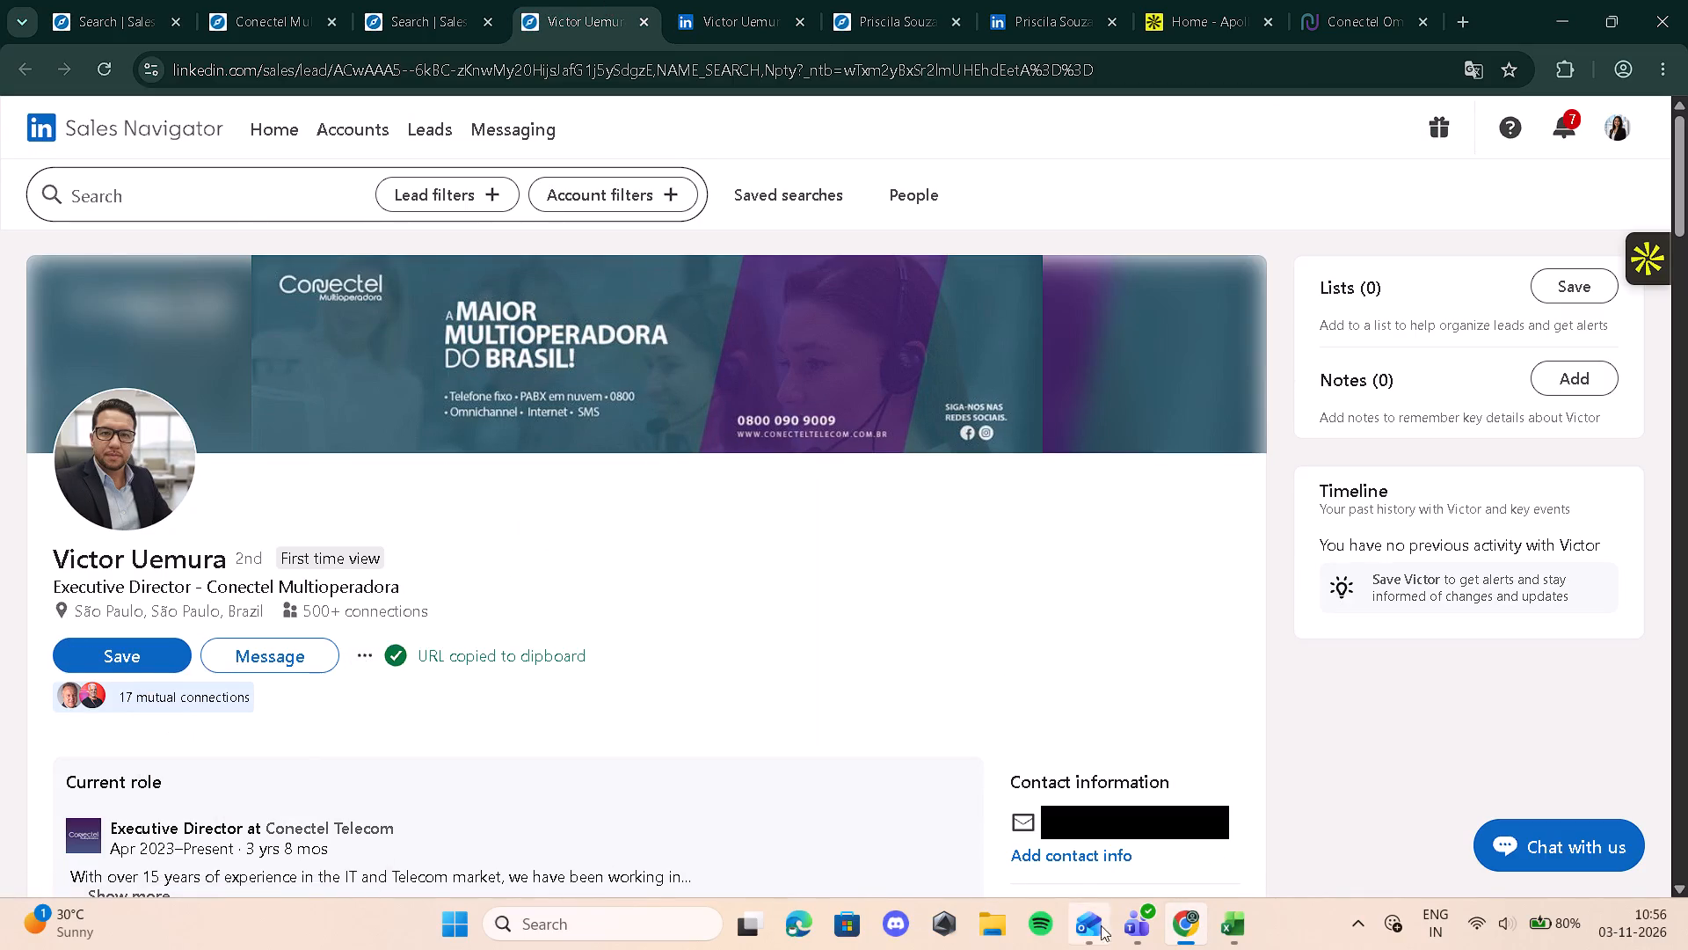
click(1205, 925)
click(1418, 617)
key(ctrl+v)
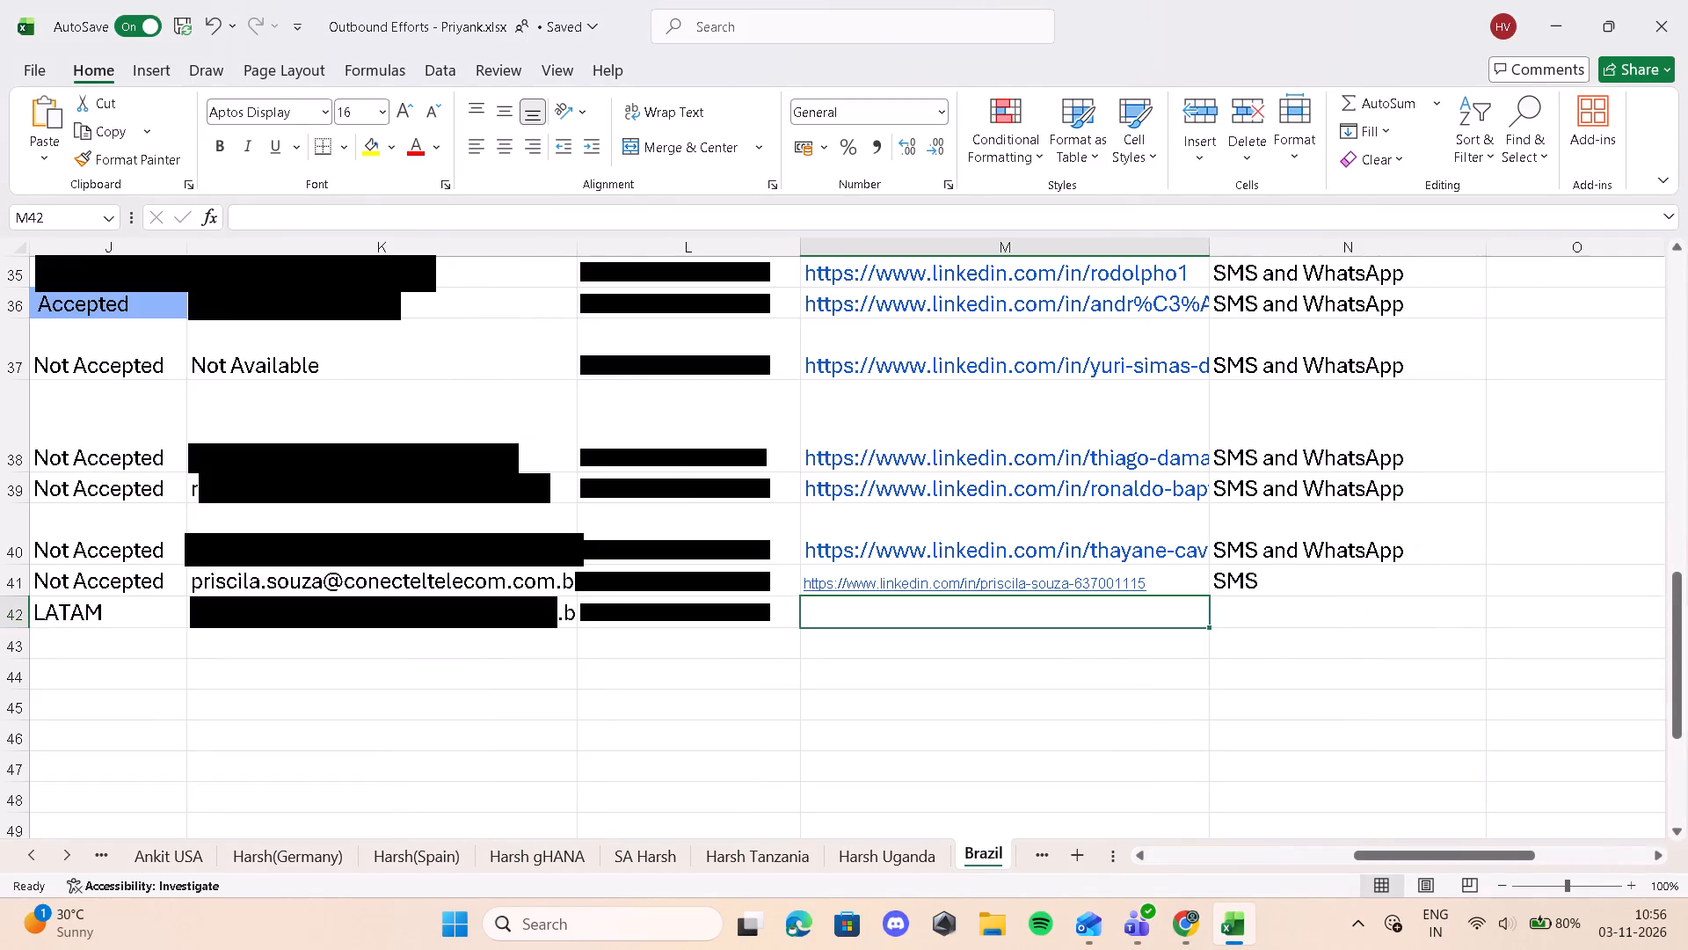
click(1311, 627)
click(1179, 636)
triple_click(1177, 624)
click(1160, 653)
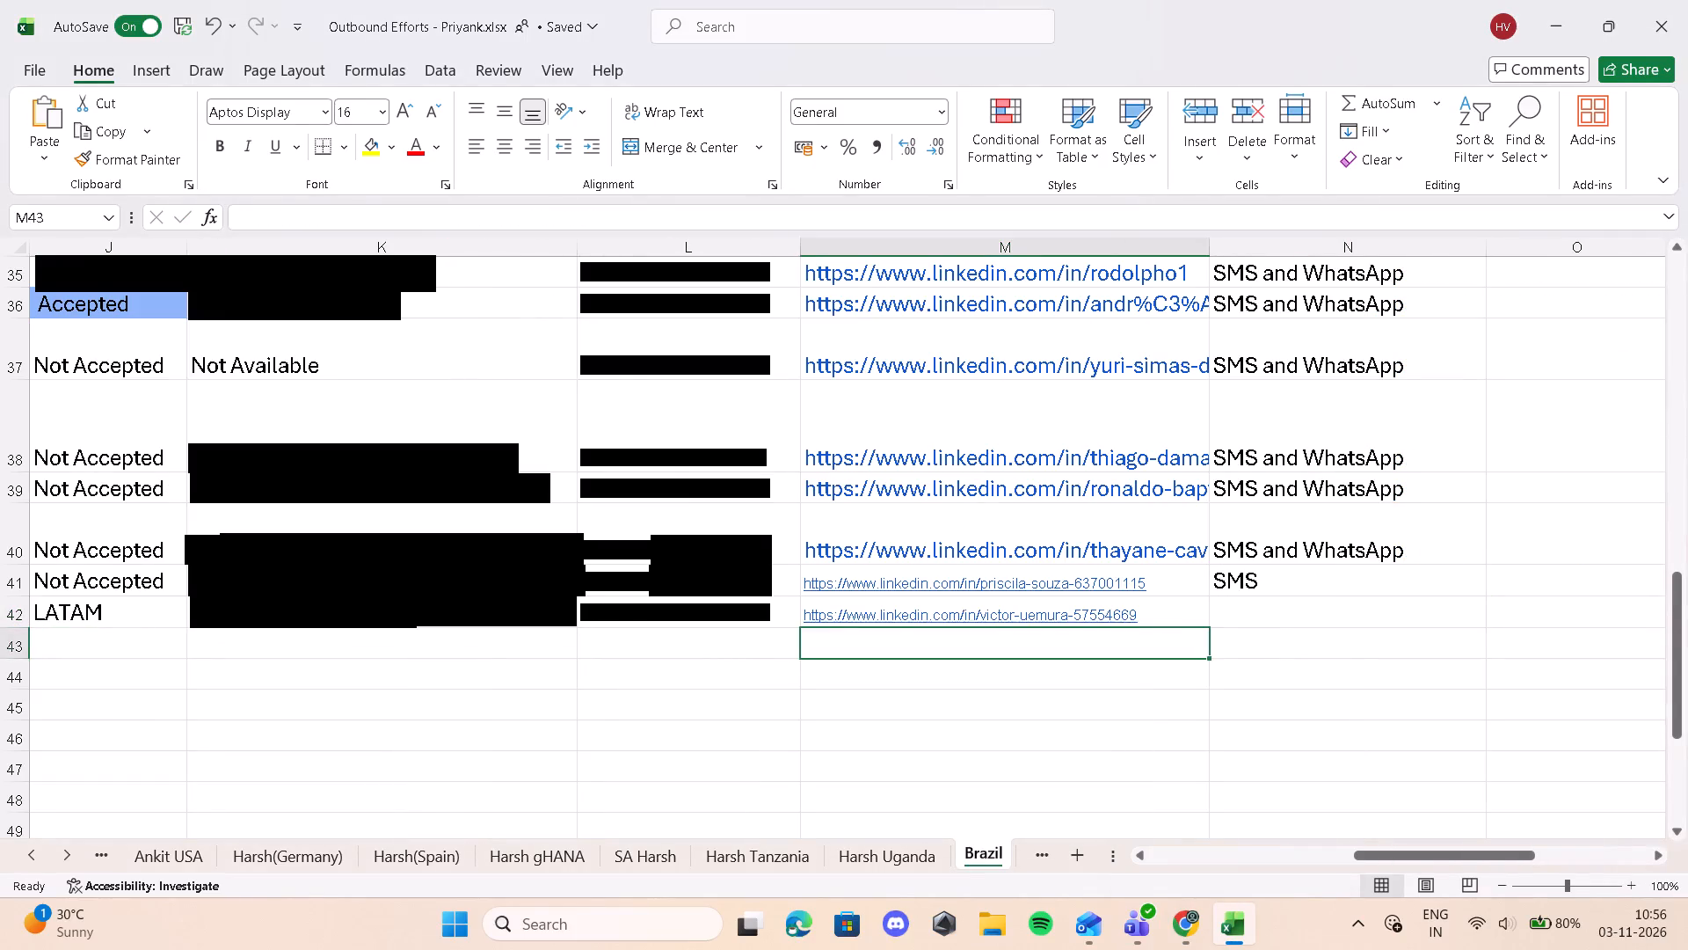
Review how the services are worded in column N of the earlier Brazil sheet rows.
click(1288, 655)
click(1294, 613)
click(1291, 584)
scroll(1296, 528, up, 2)
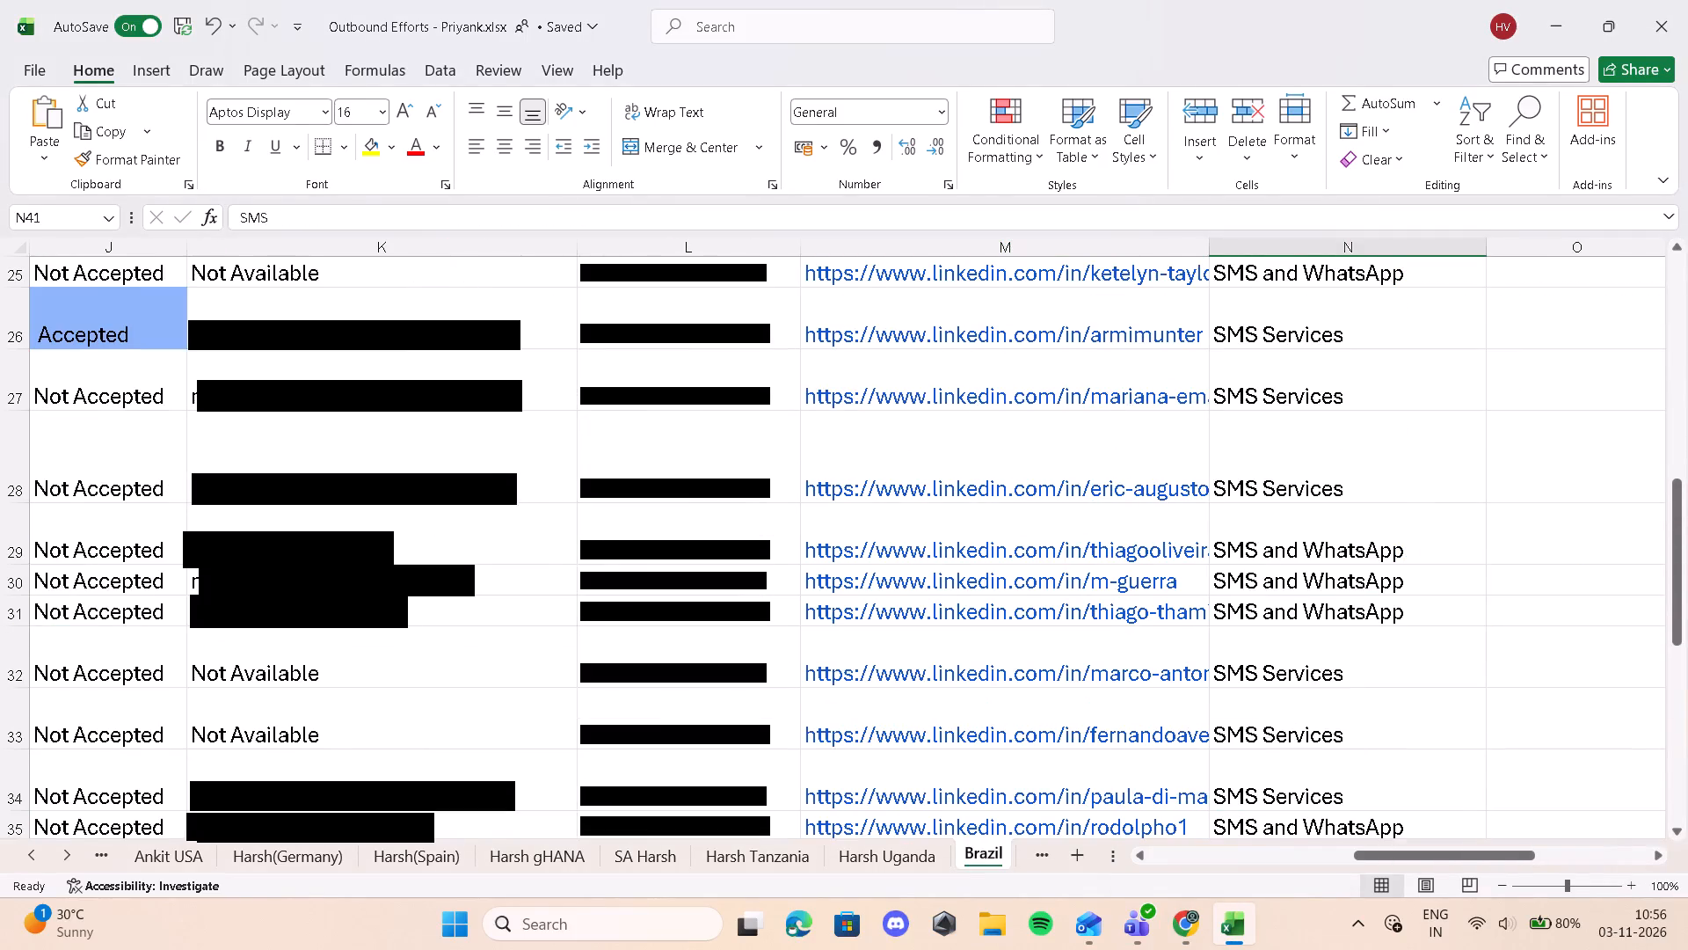
key(ctrl+c)
click(1310, 459)
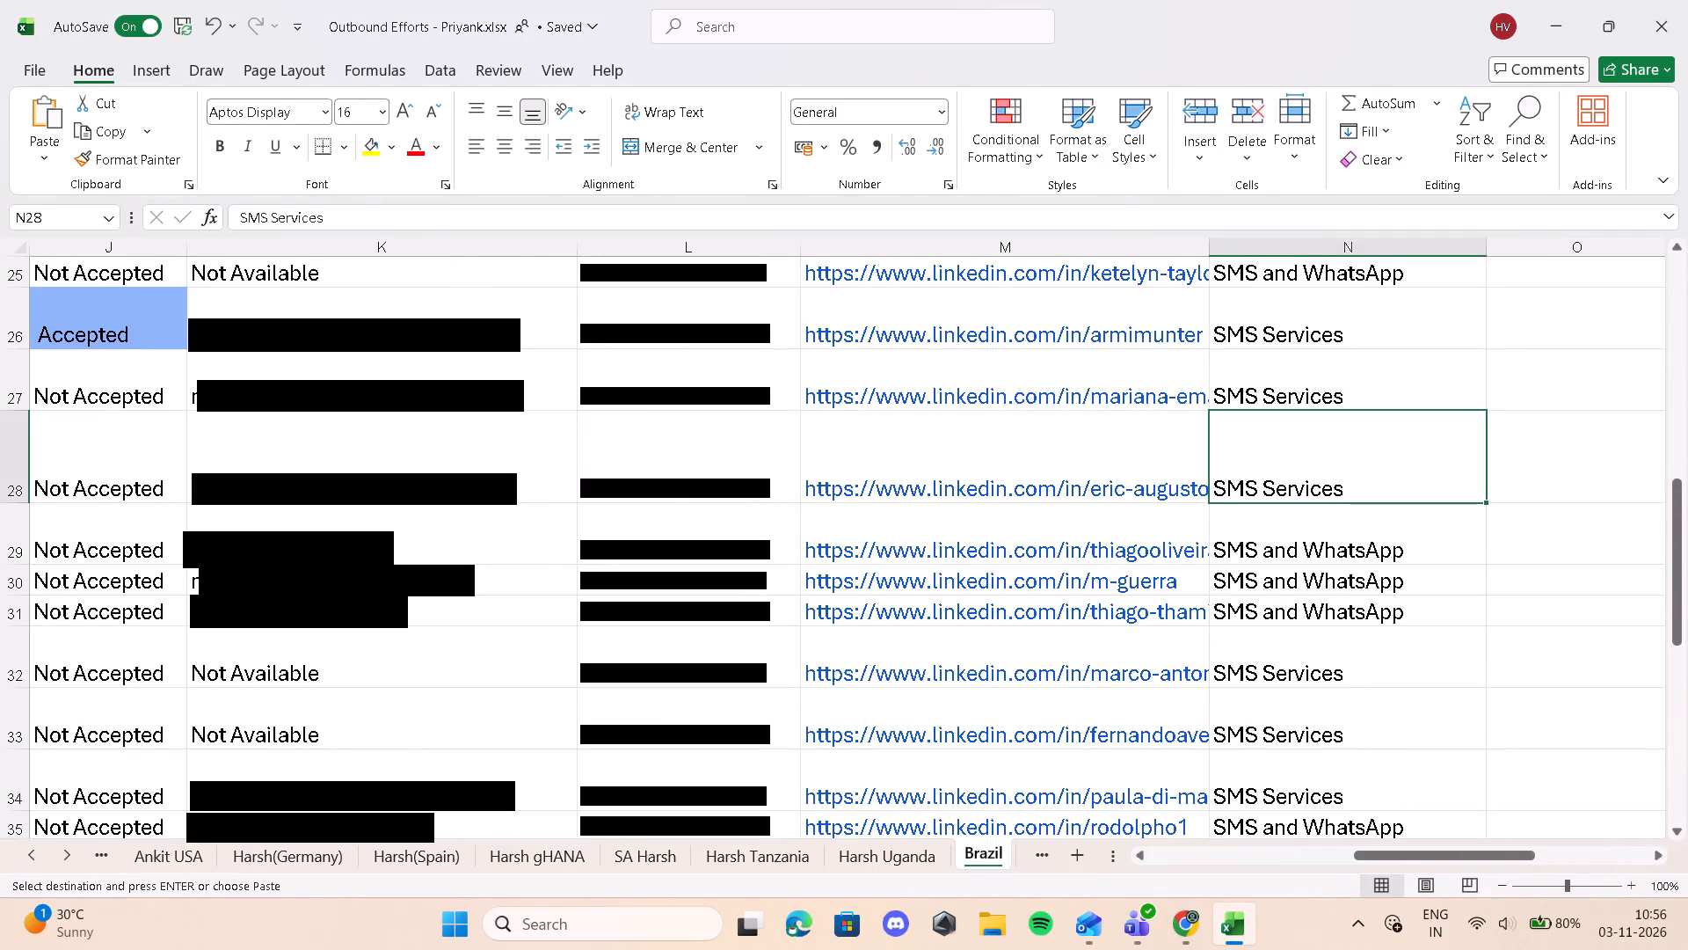
Switch to the browser and examine Conectel's SMS and Omnichannel pages for the messaging channels it offers.
click(1178, 942)
click(1345, 0)
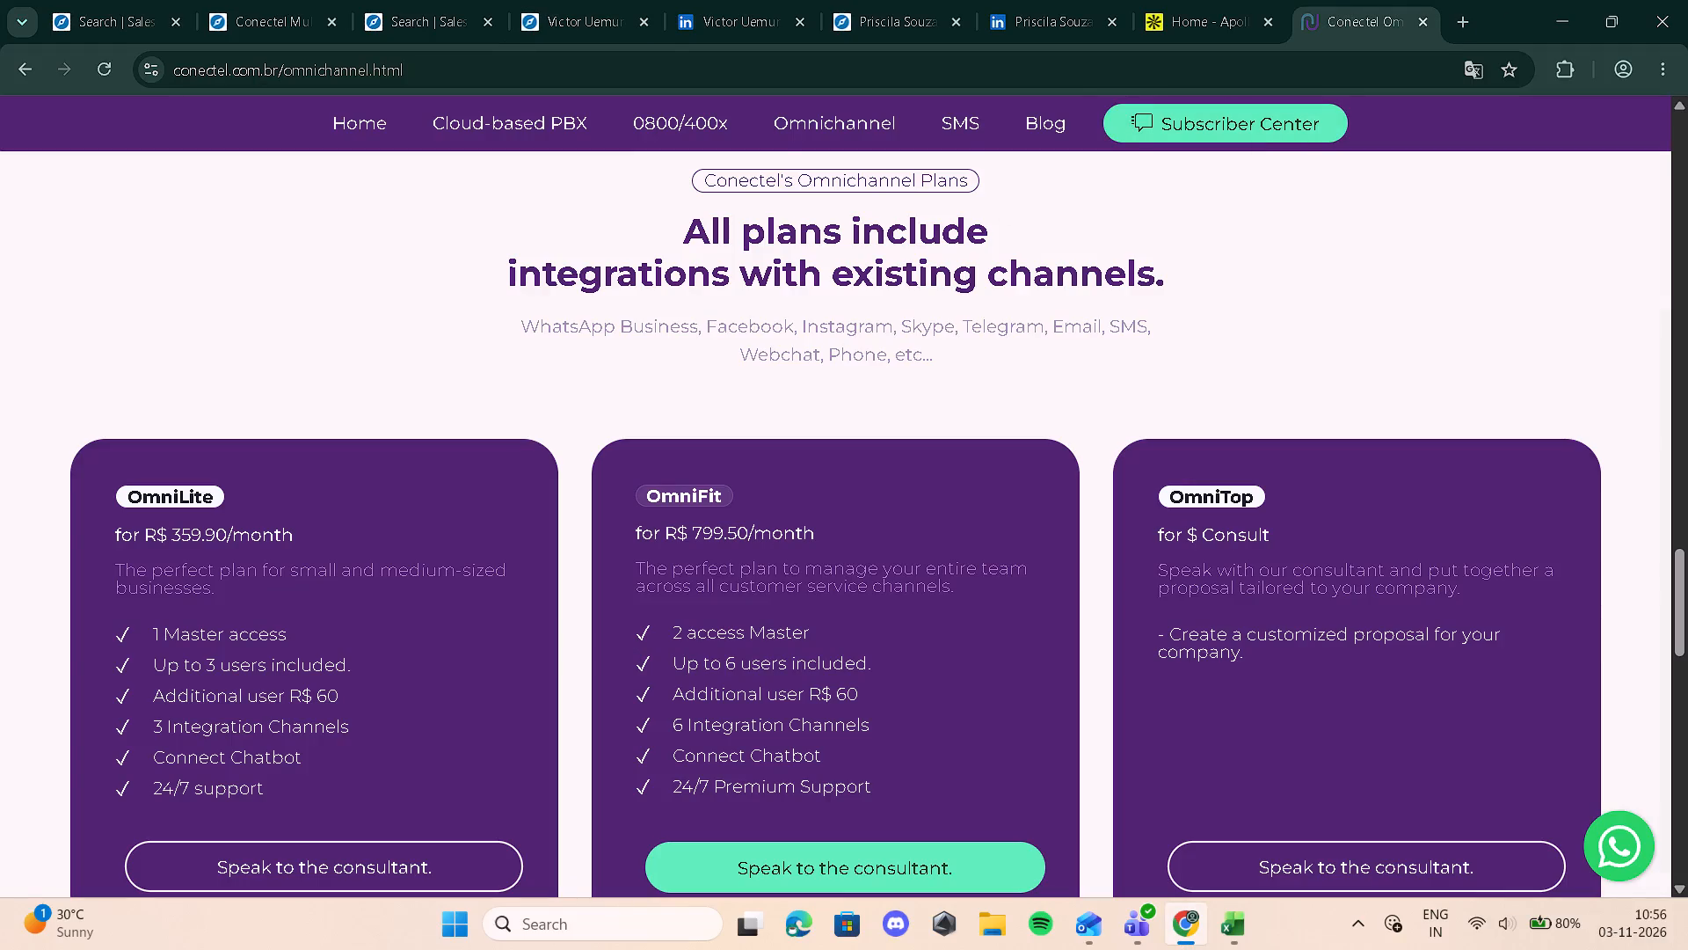
click(952, 128)
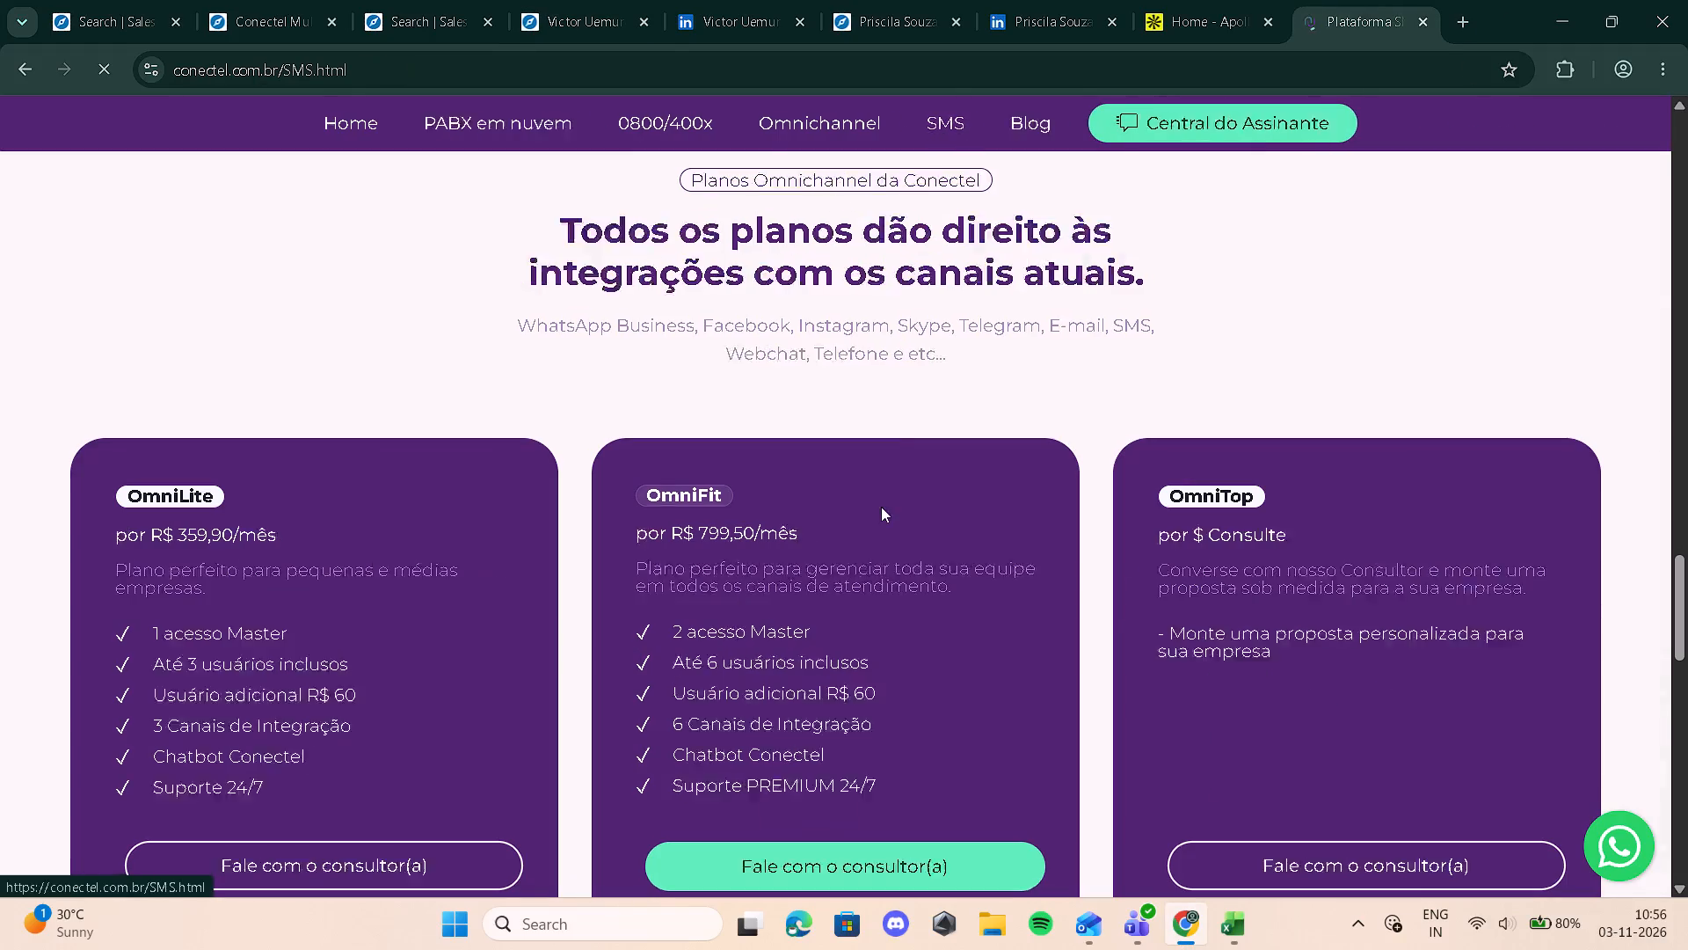
scroll(881, 507, down, 3)
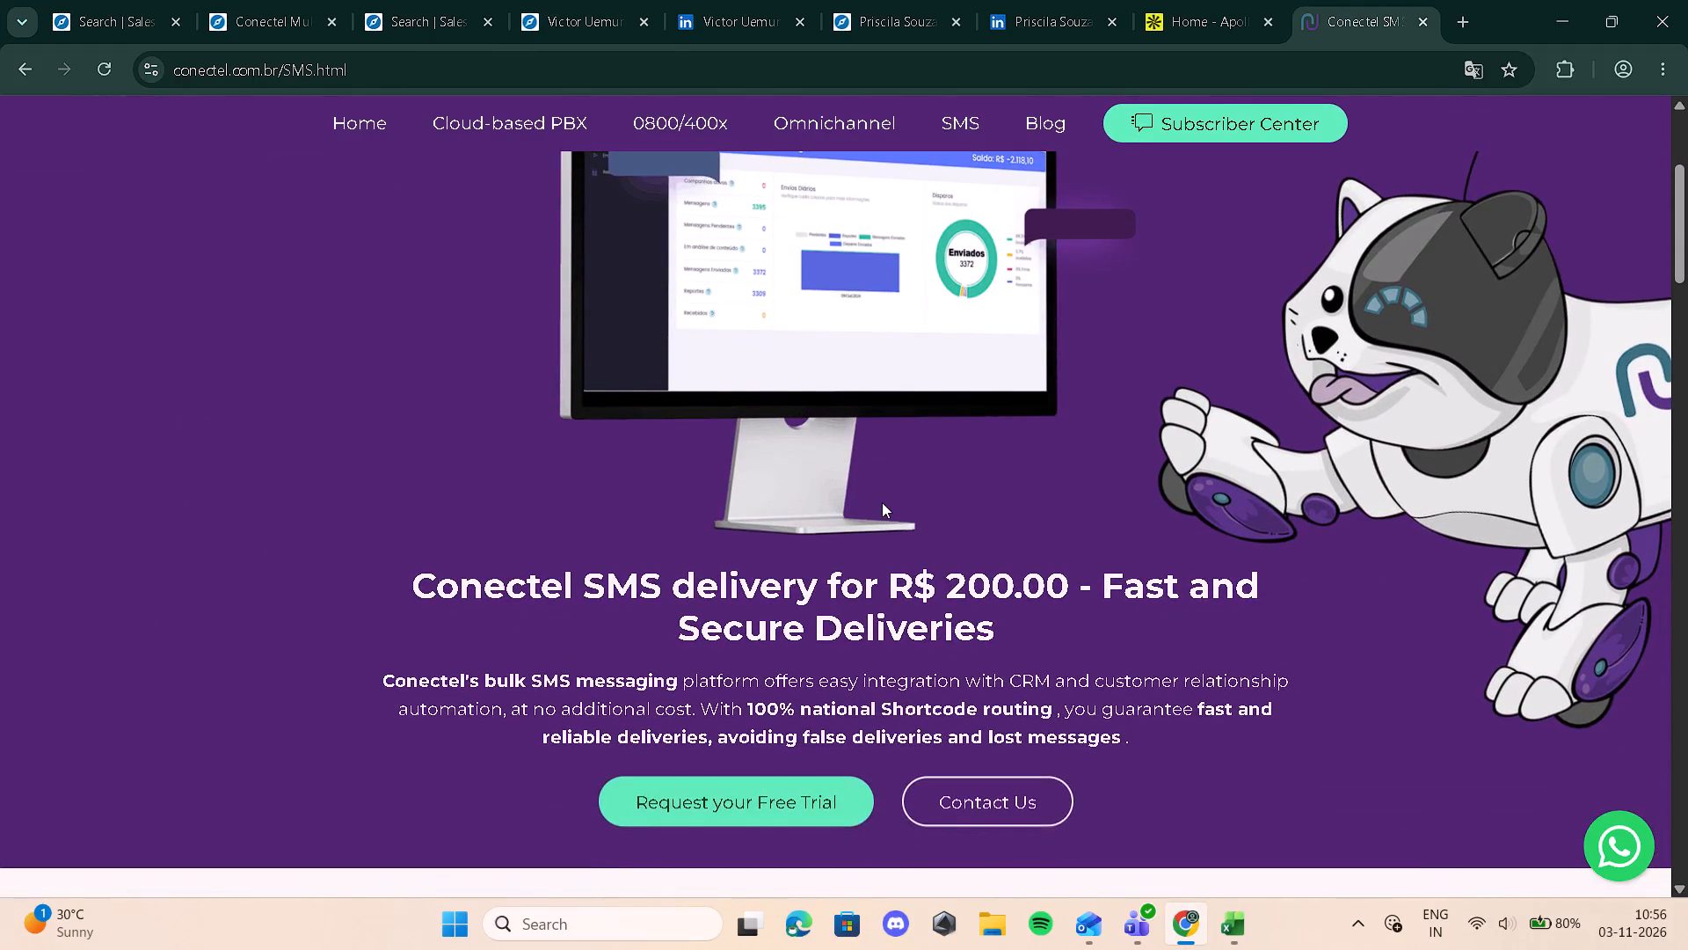
scroll(883, 501, down, 2)
scroll(883, 501, up, 4)
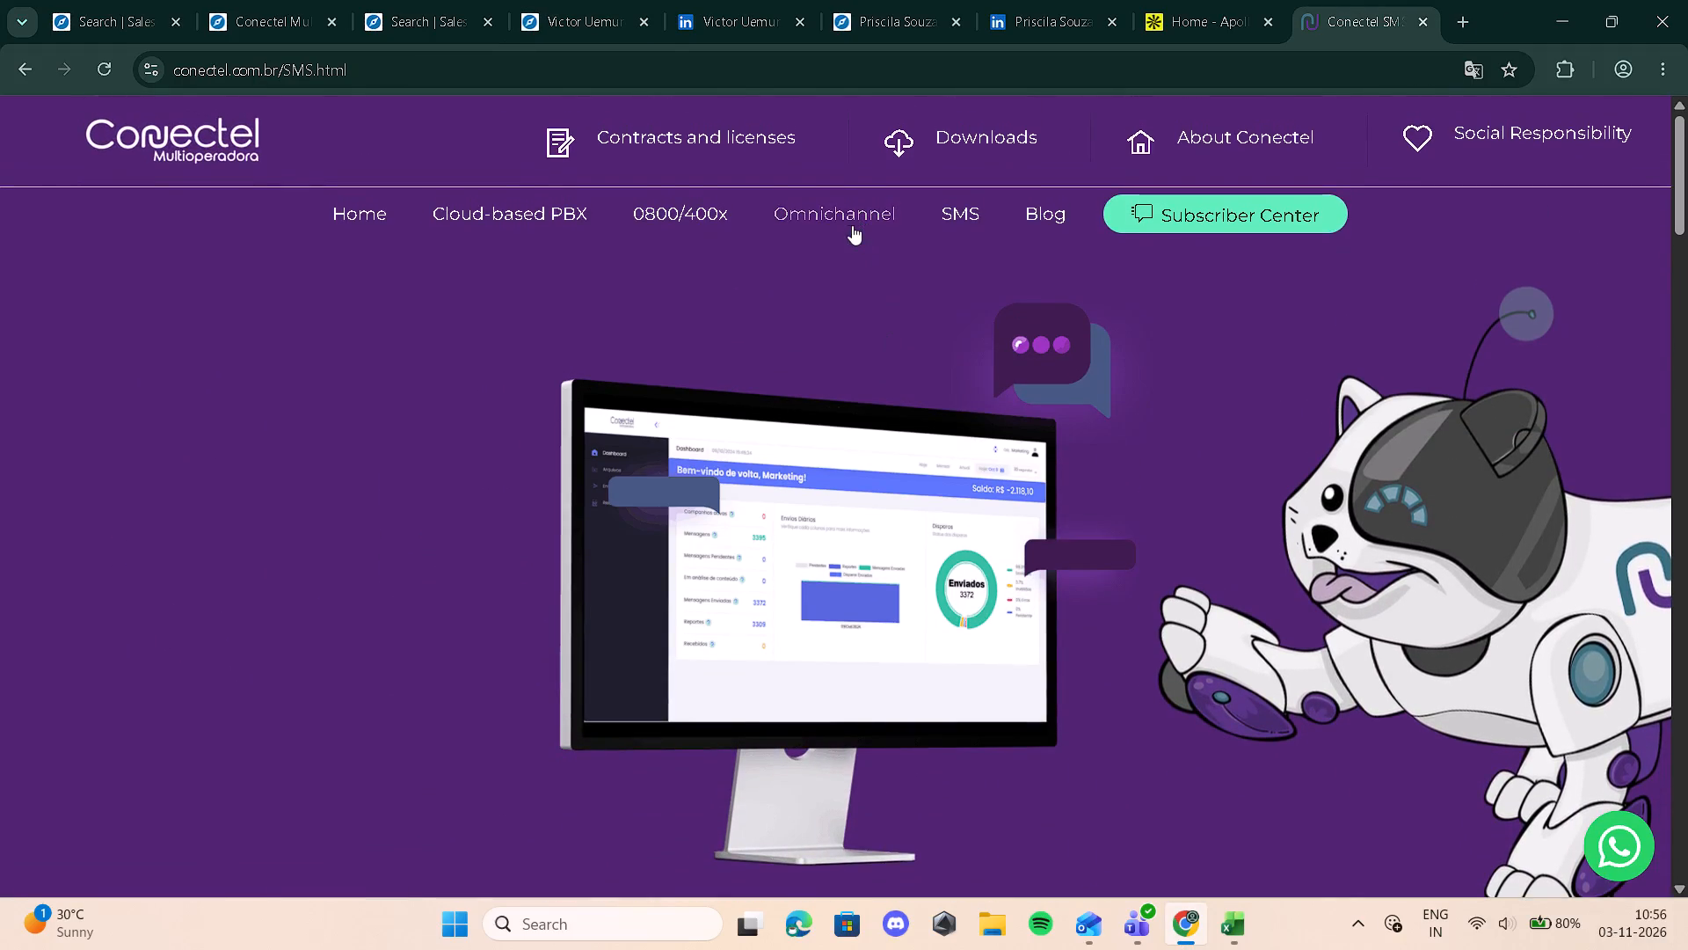
click(852, 220)
scroll(991, 665, down, 2)
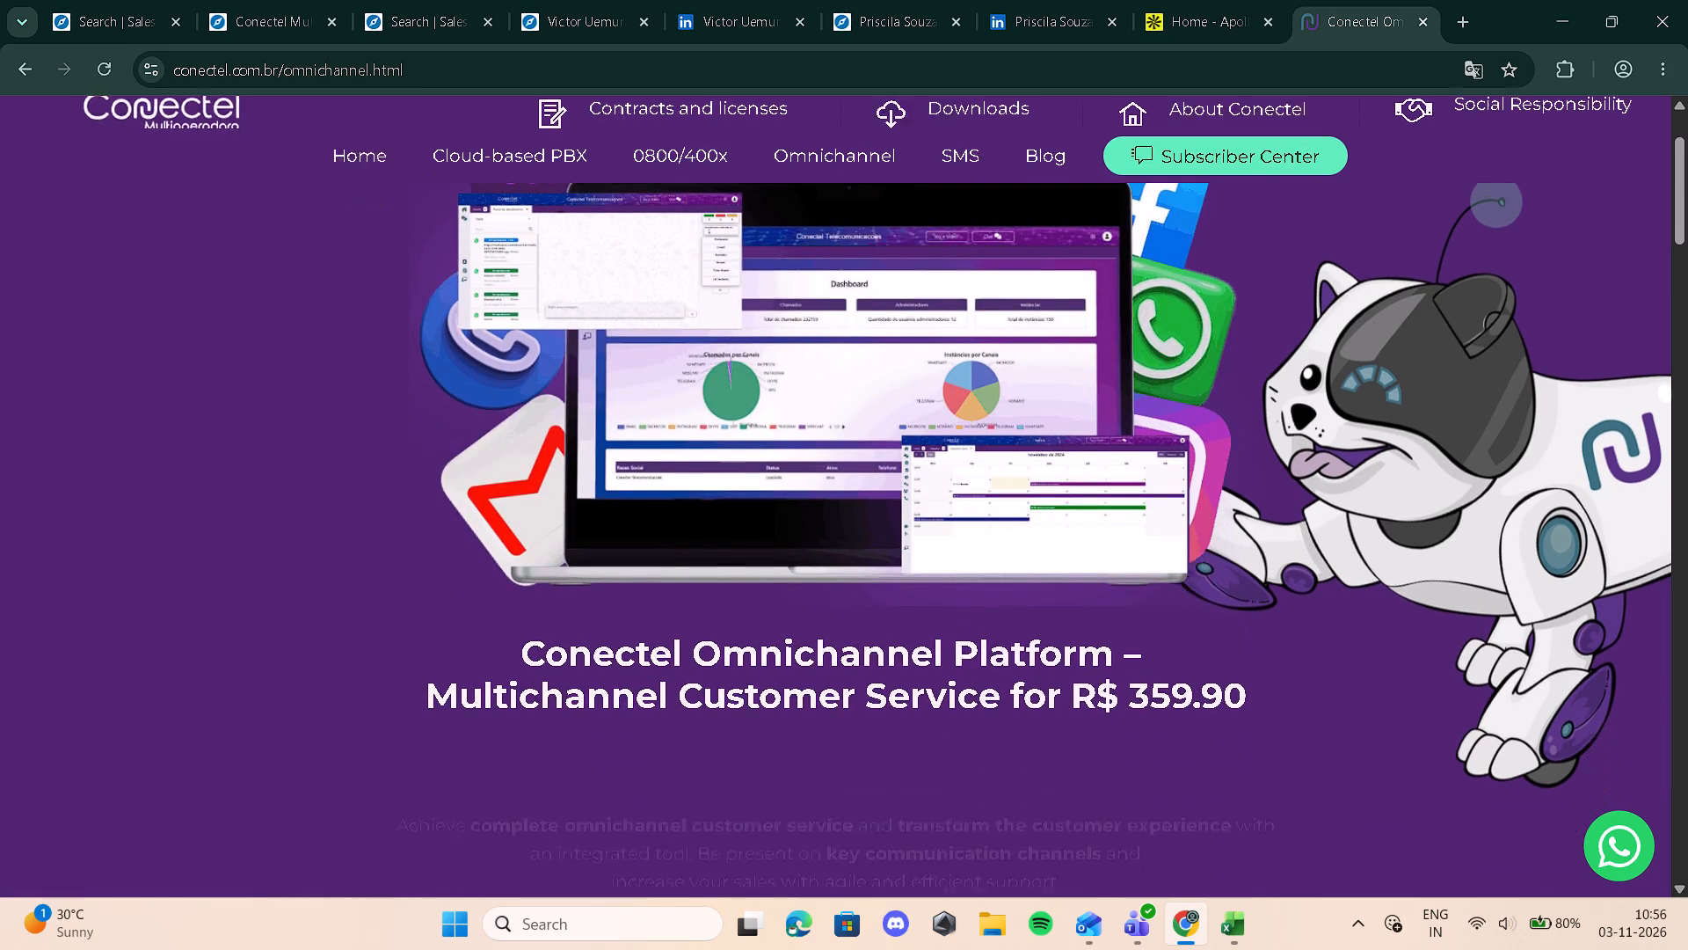
scroll(991, 665, down, 7)
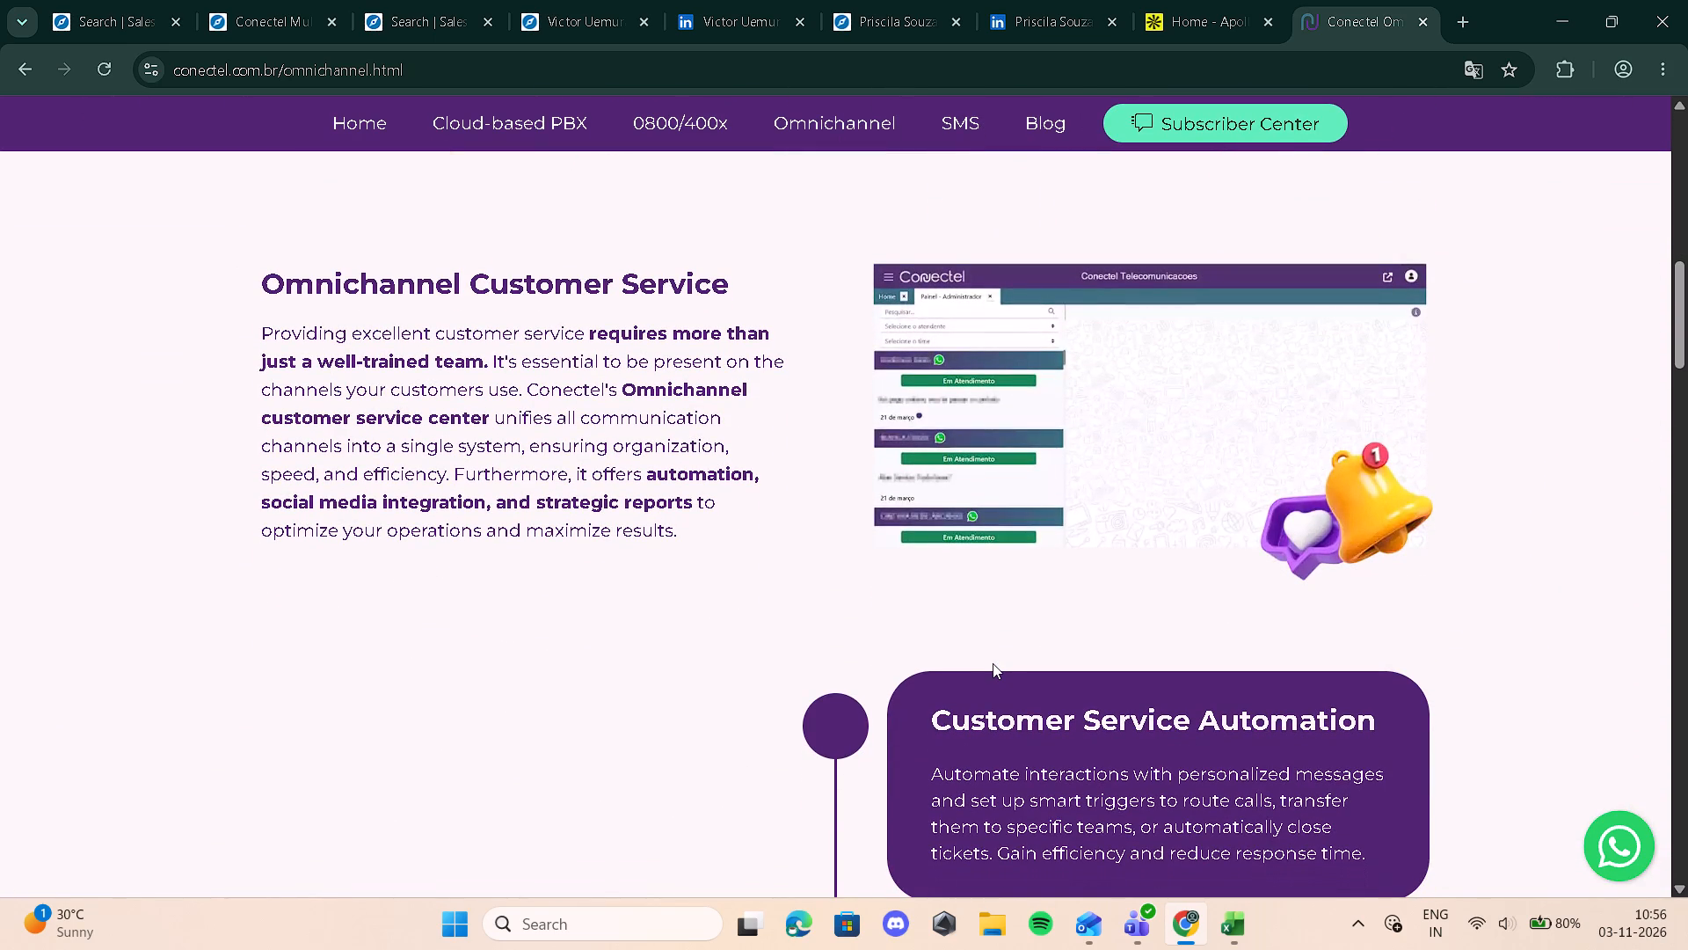
scroll(993, 663, down, 5)
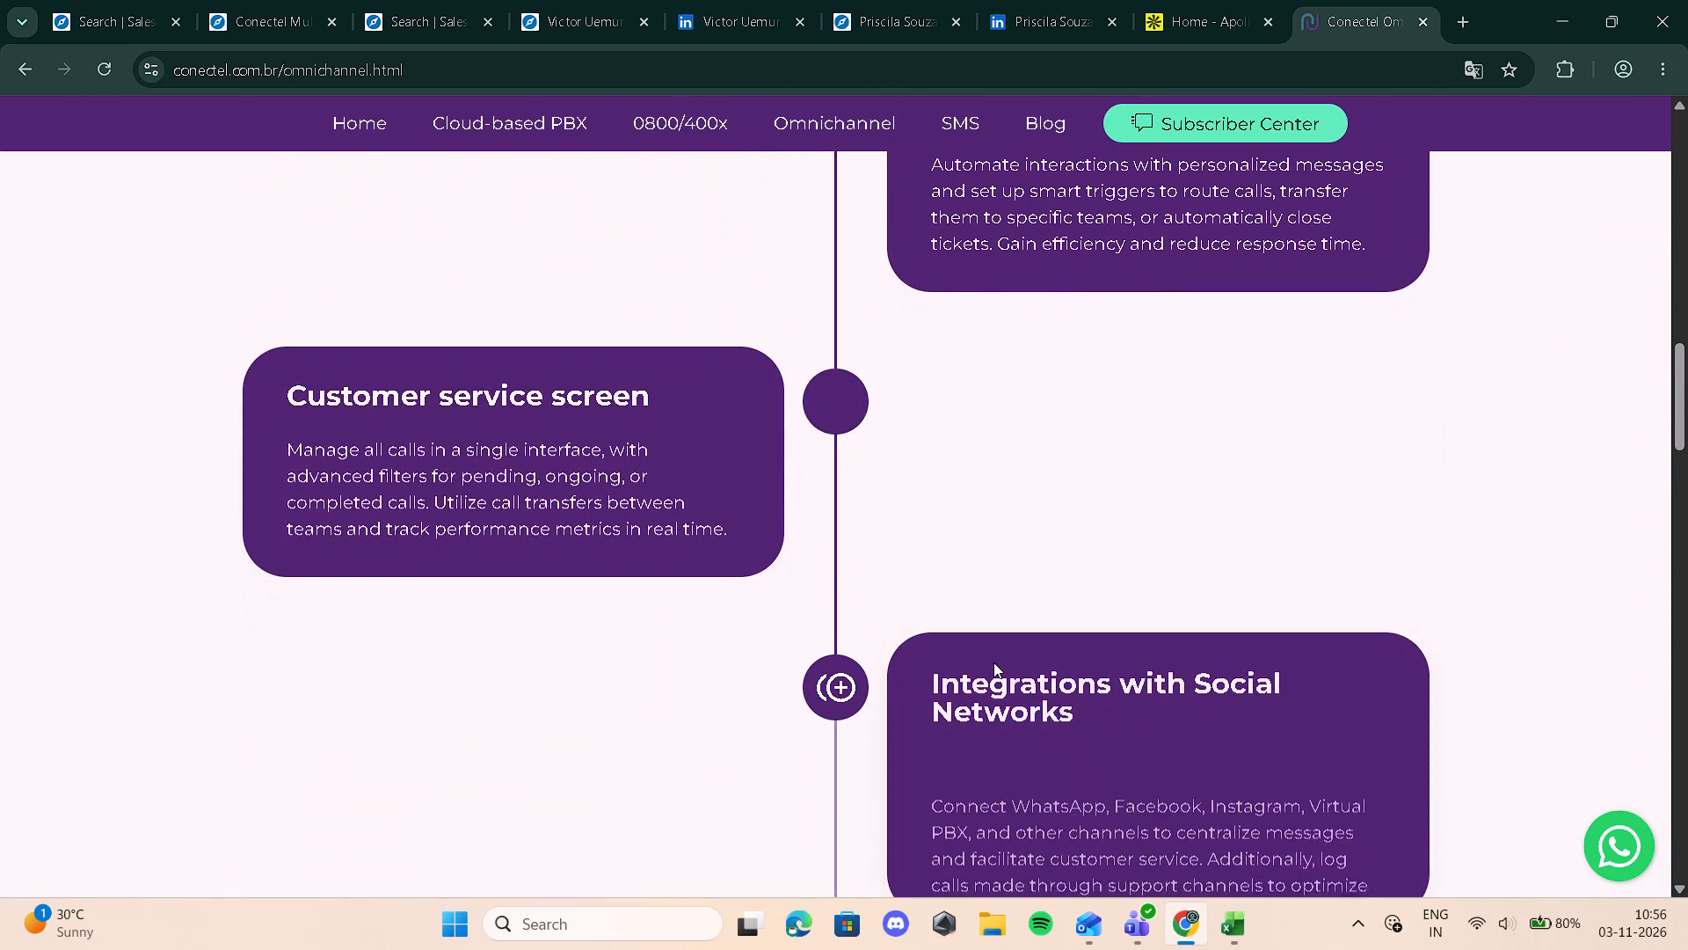
scroll(993, 662, down, 3)
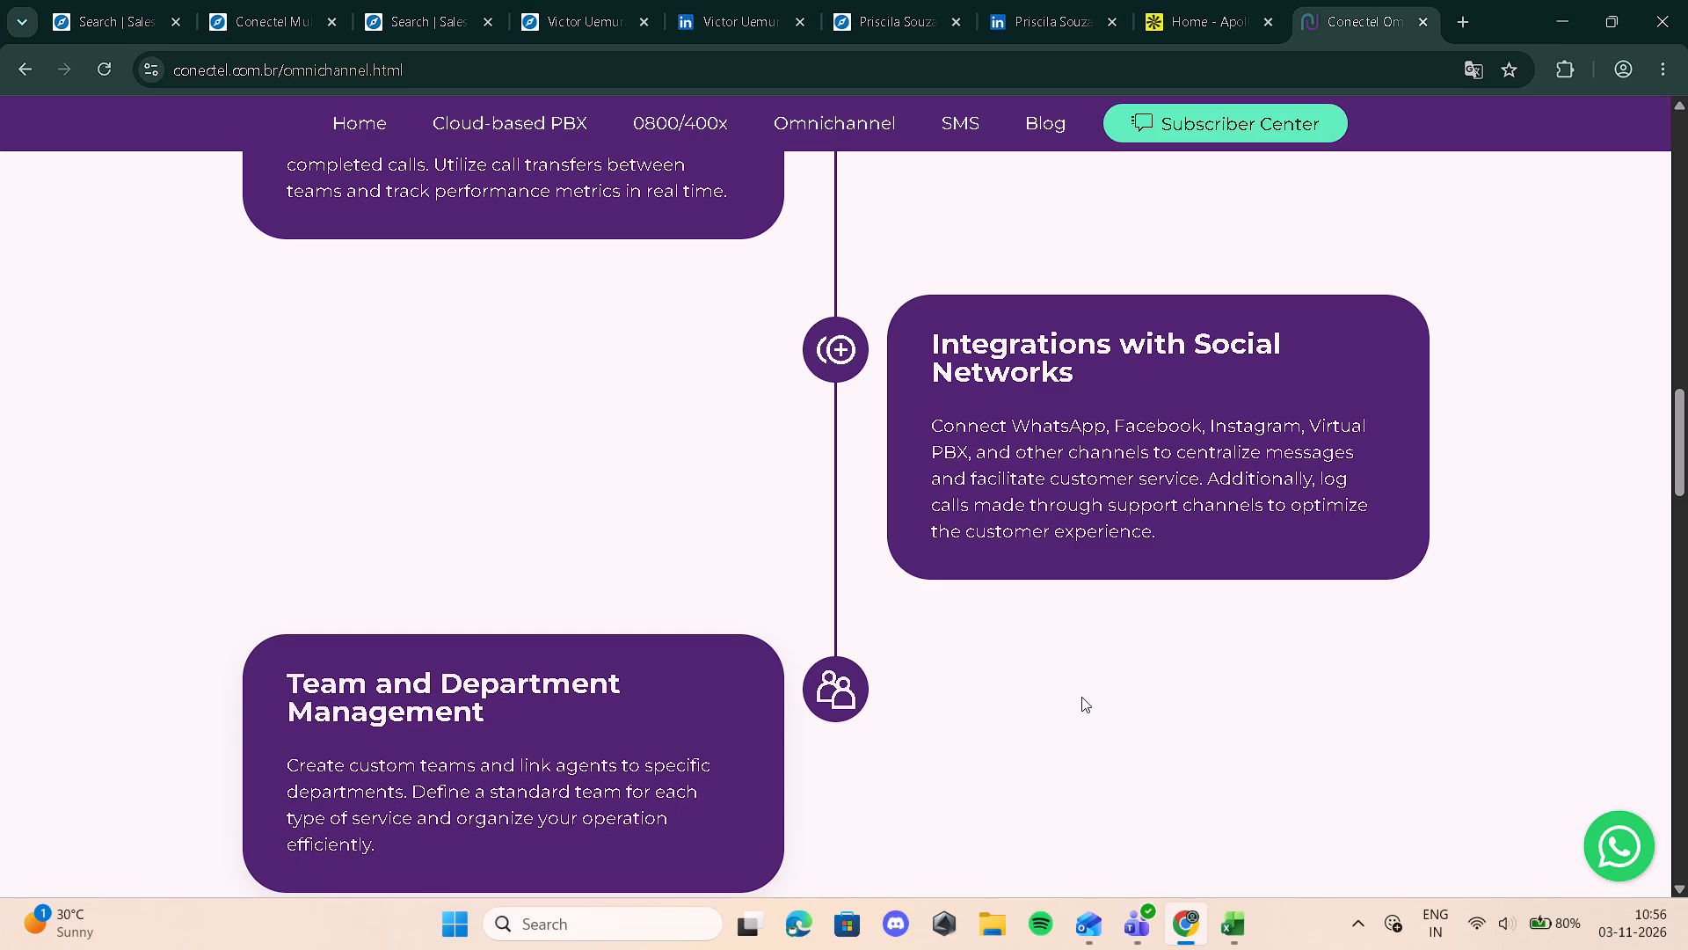
Return to the Brazil sheet and copy "SMS and WhatsApp" from cell N40 into N41 and N42.
click(1252, 925)
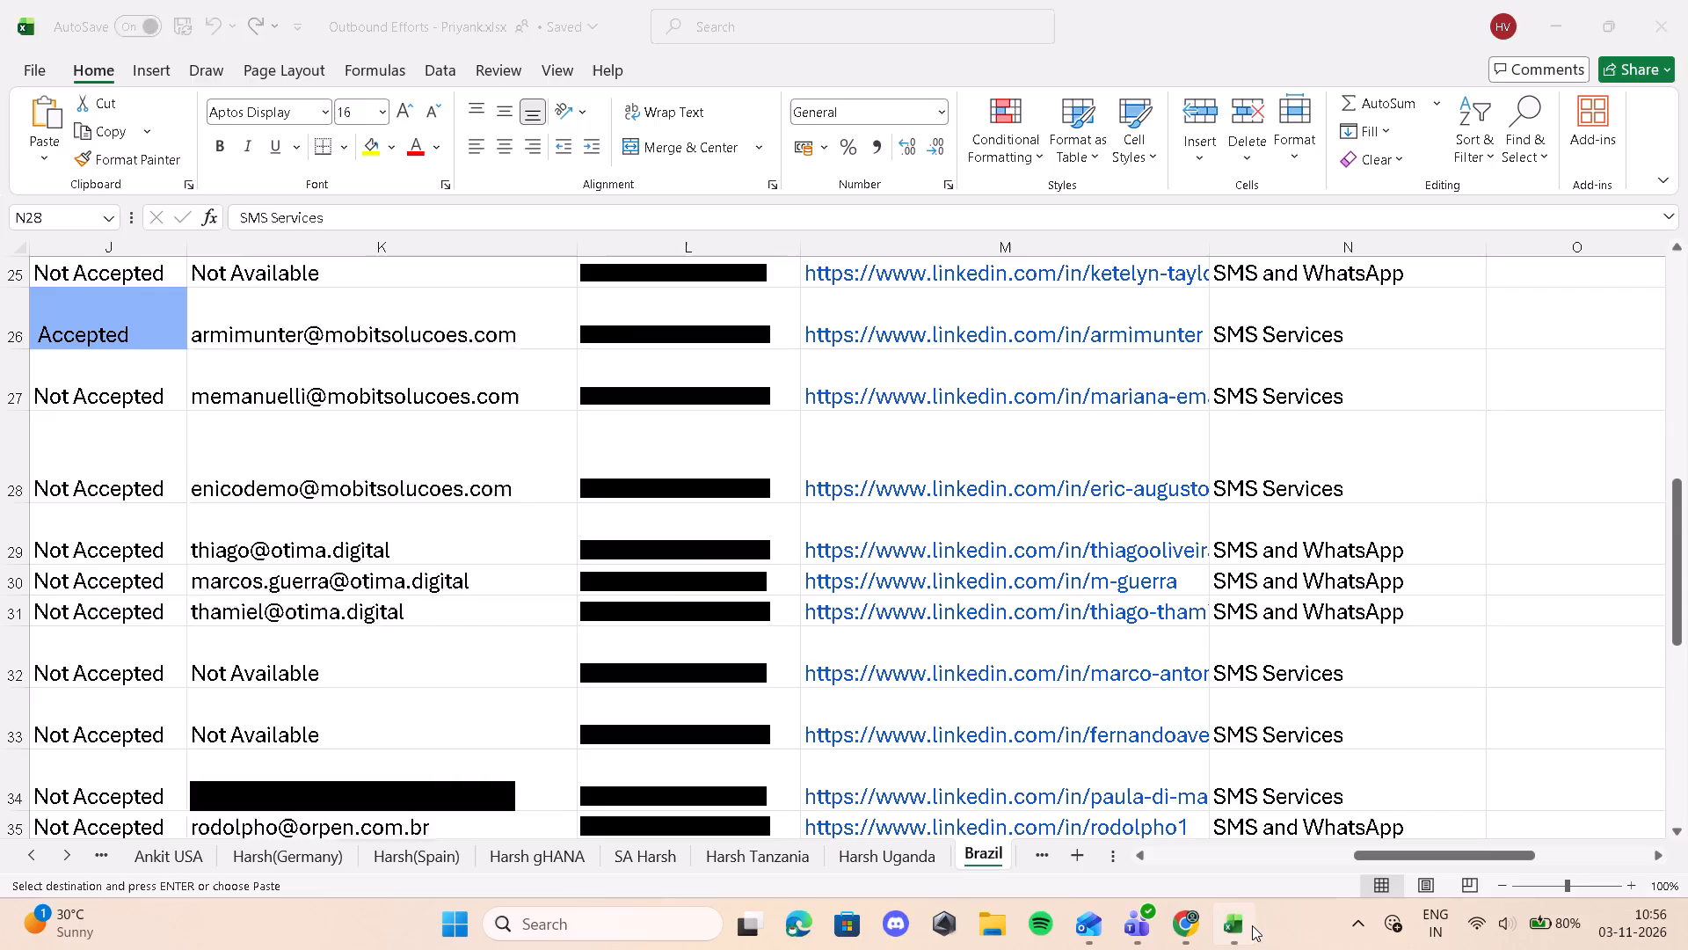
click(1317, 622)
scroll(1302, 696, down, 2)
click(1352, 553)
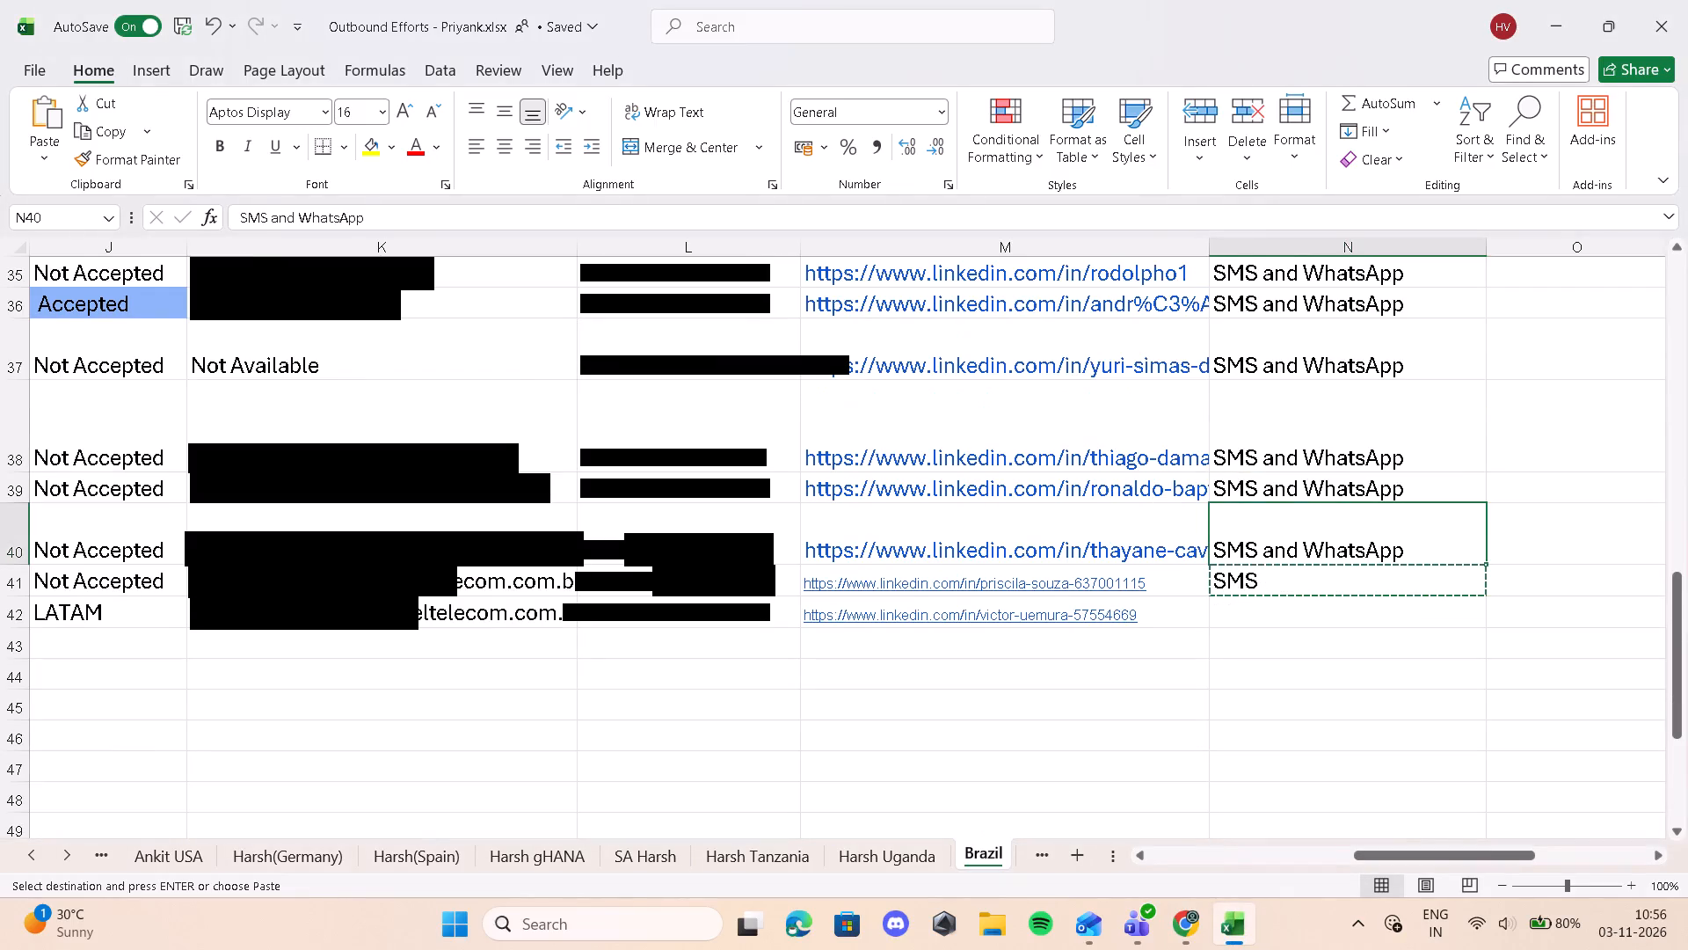
key(ctrl+c)
click(1343, 593)
key(ctrl+v)
click(1347, 584)
key(ctrl+c)
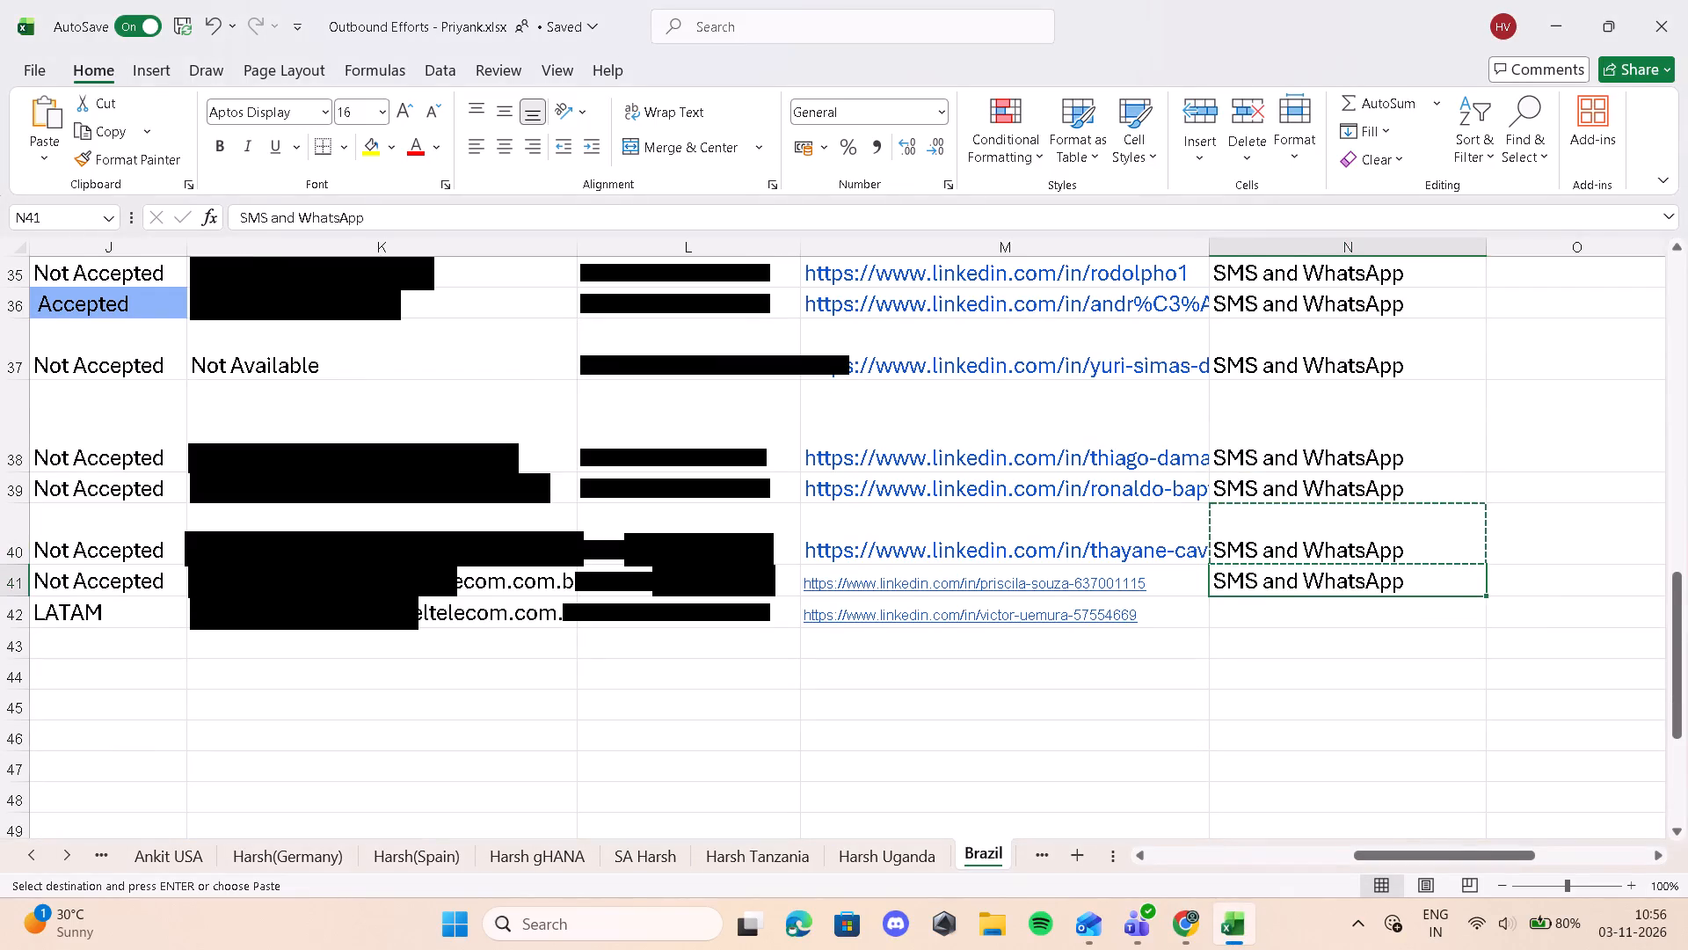
click(1341, 614)
key(ctrl+v)
Copy the date 03 November 2026 and the Medium entry from row 42 into cells B43 and C43.
drag(1478, 860, 836, 844)
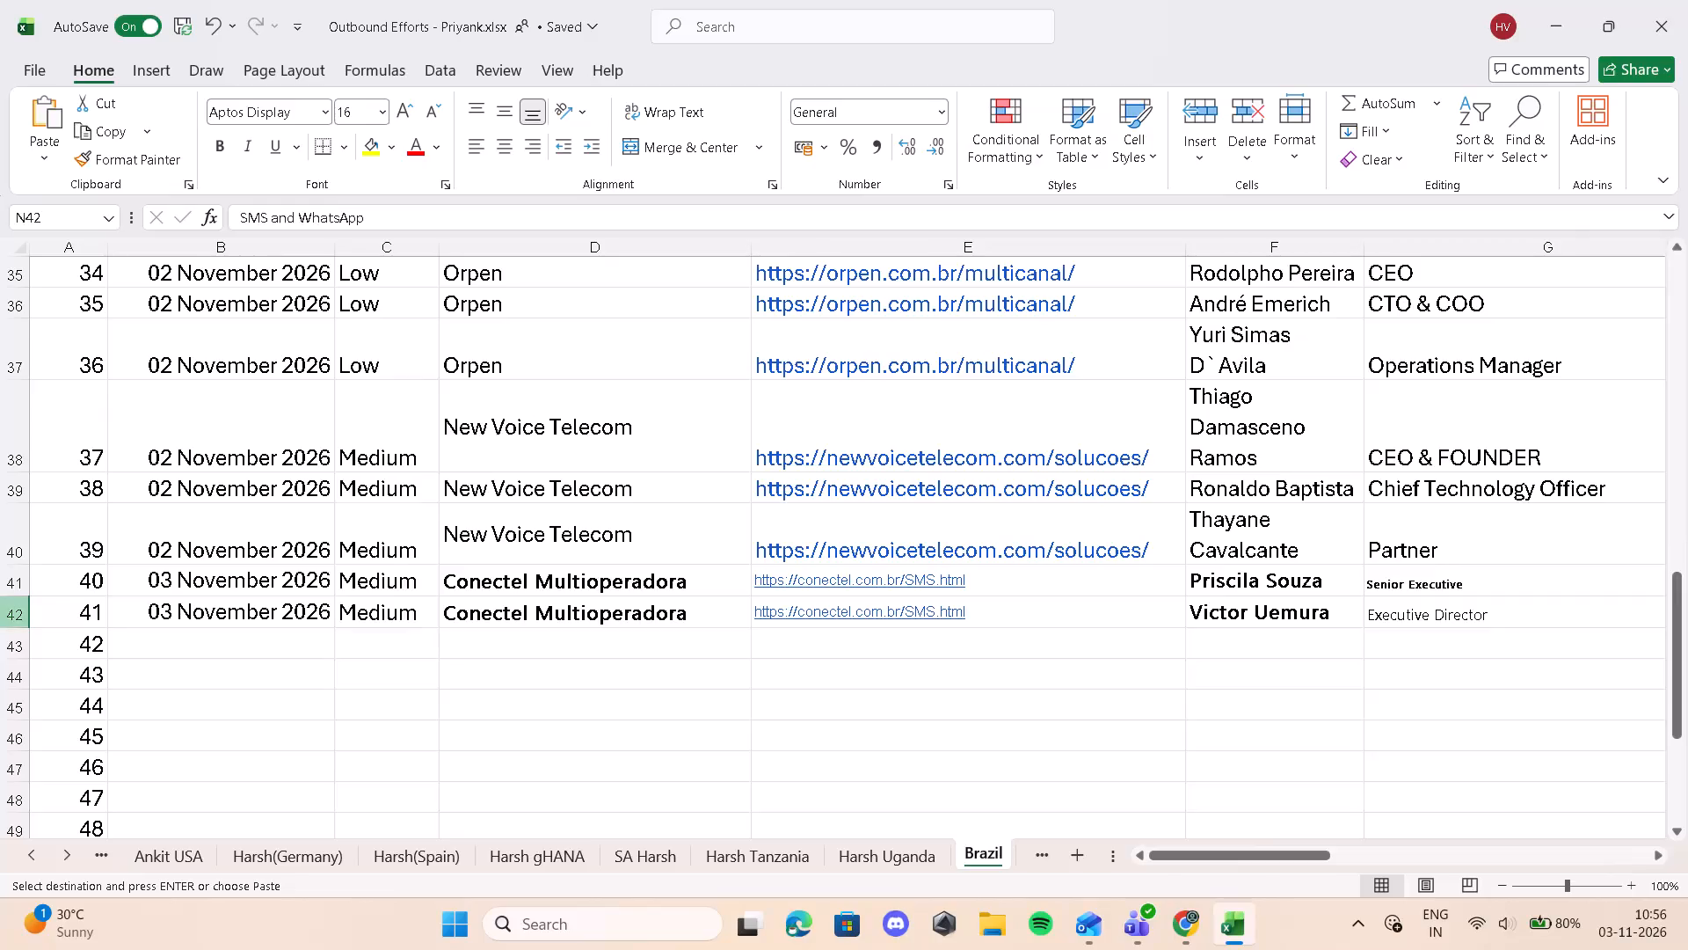
click(0, 608)
click(12, 647)
click(184, 619)
key(ctrl+c)
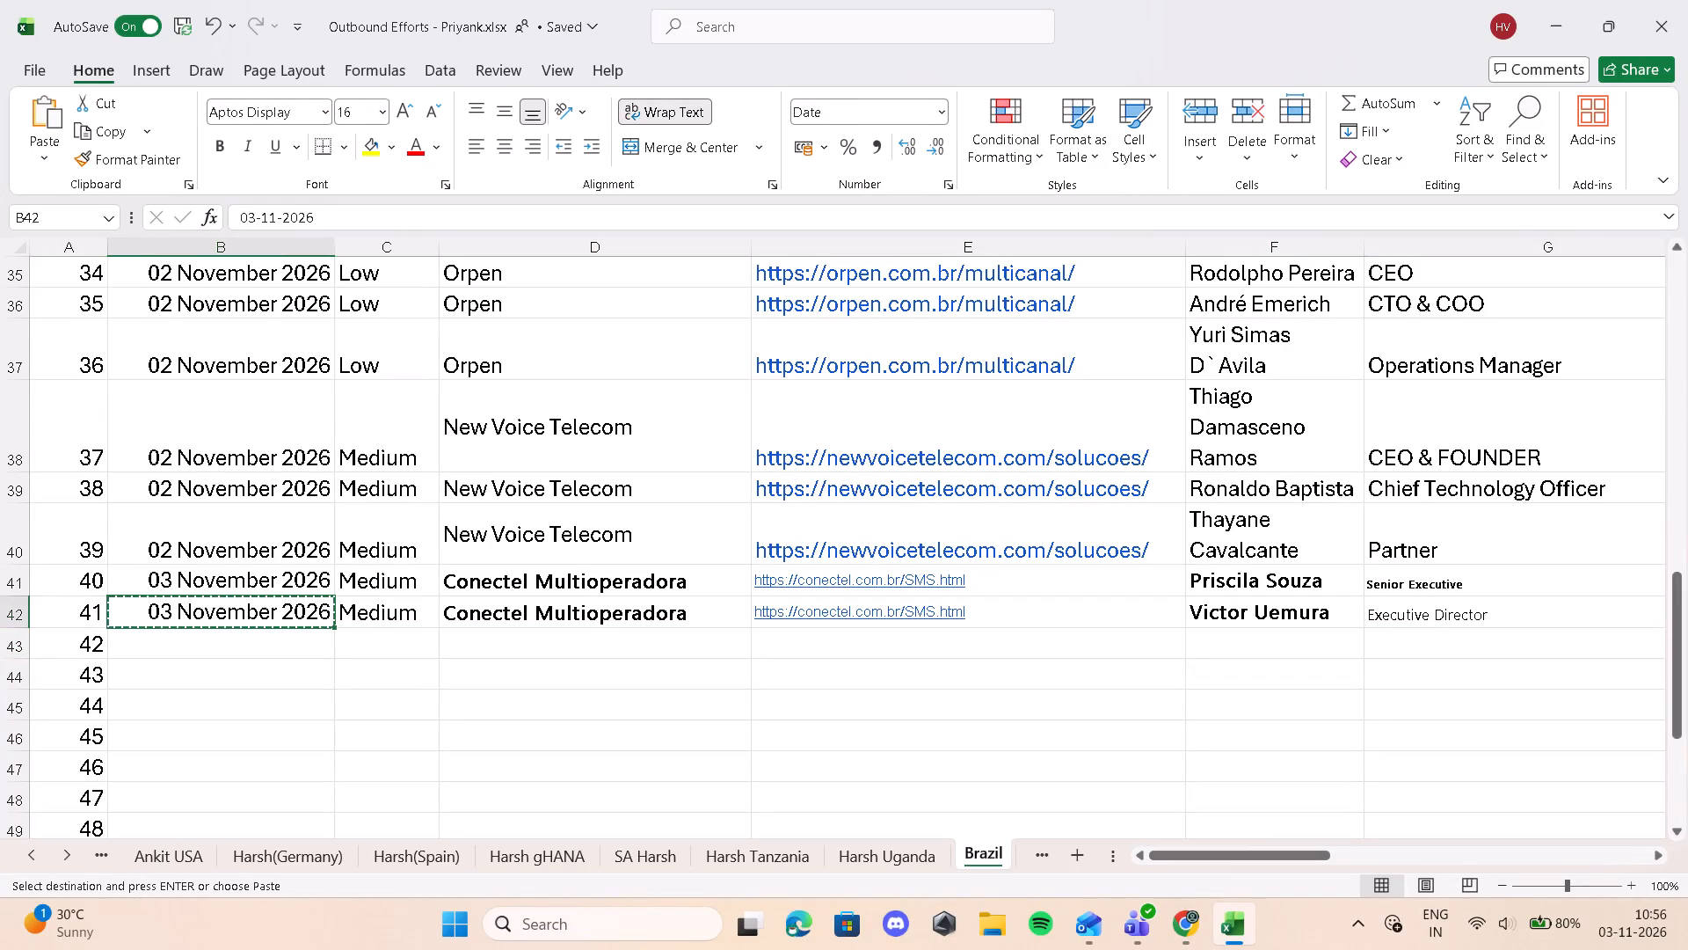
click(211, 647)
key(ctrl+v)
click(374, 631)
click(392, 621)
key(ctrl+c)
click(394, 642)
key(ctrl+v)
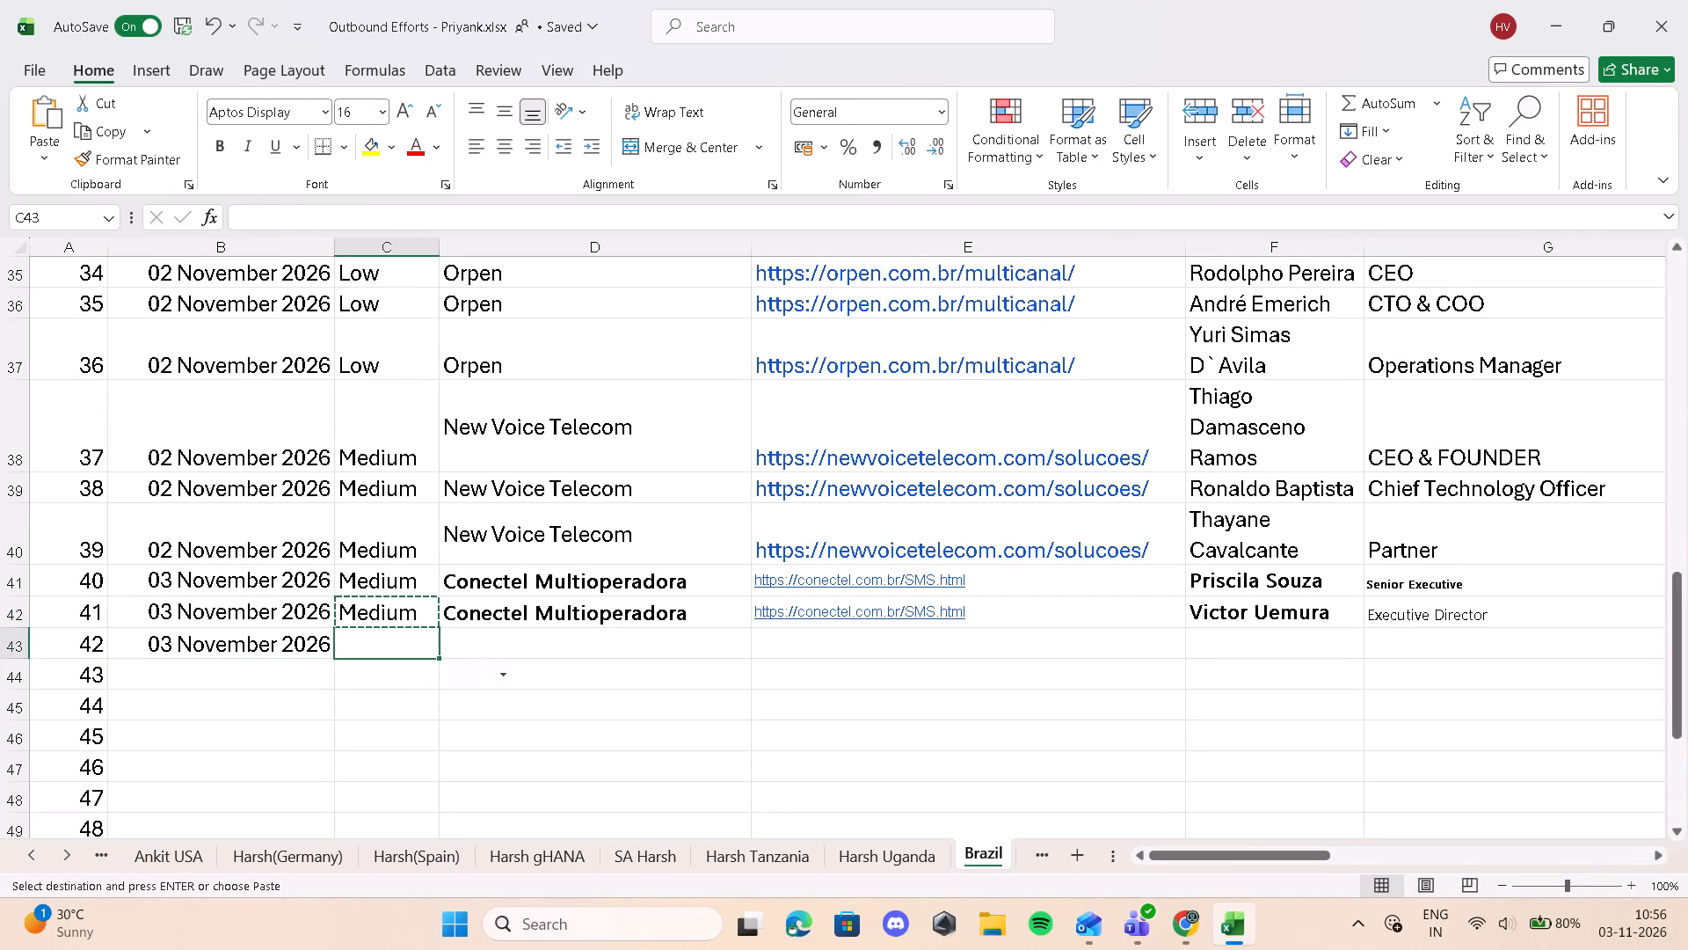
Copy the company name Conectel Multioperadora and its SMS page link from row 42 into cells D43 and E43.
click(546, 633)
click(570, 614)
key(ctrl+c)
click(578, 635)
key(ctrl+v)
right_click(984, 617)
click(888, 705)
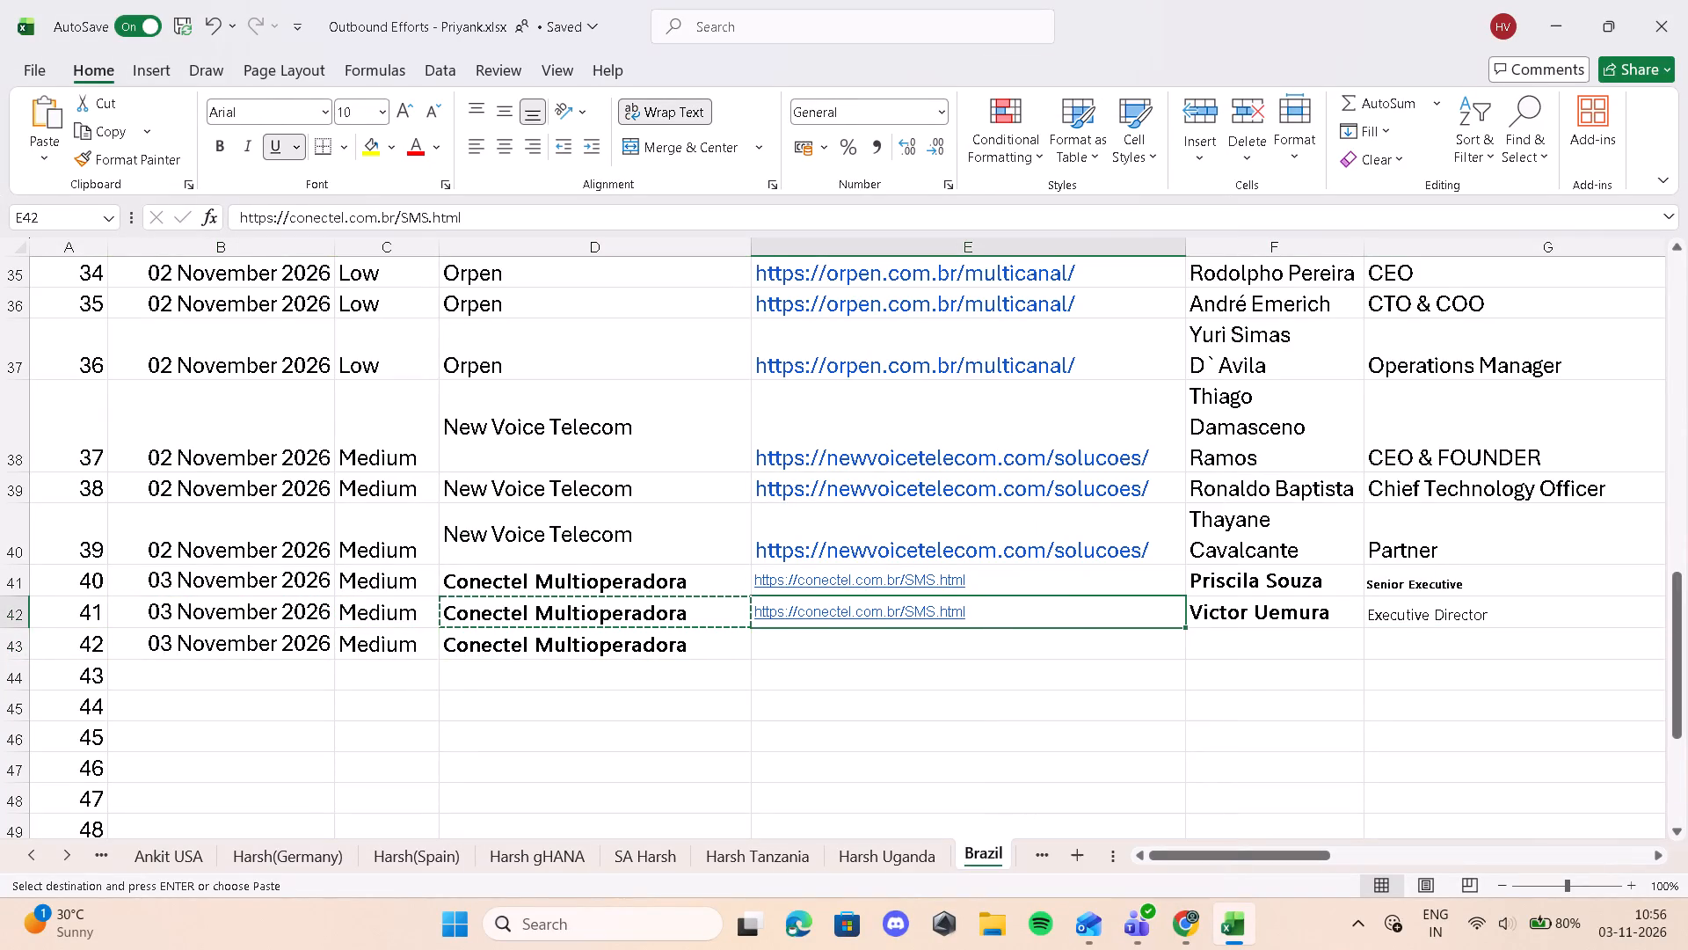
key(ctrl+c)
click(934, 639)
key(ctrl+v)
Switch to the browser and close the Conectel website, the Apollo home page and the Senior Executive's two profile pages.
click(1183, 933)
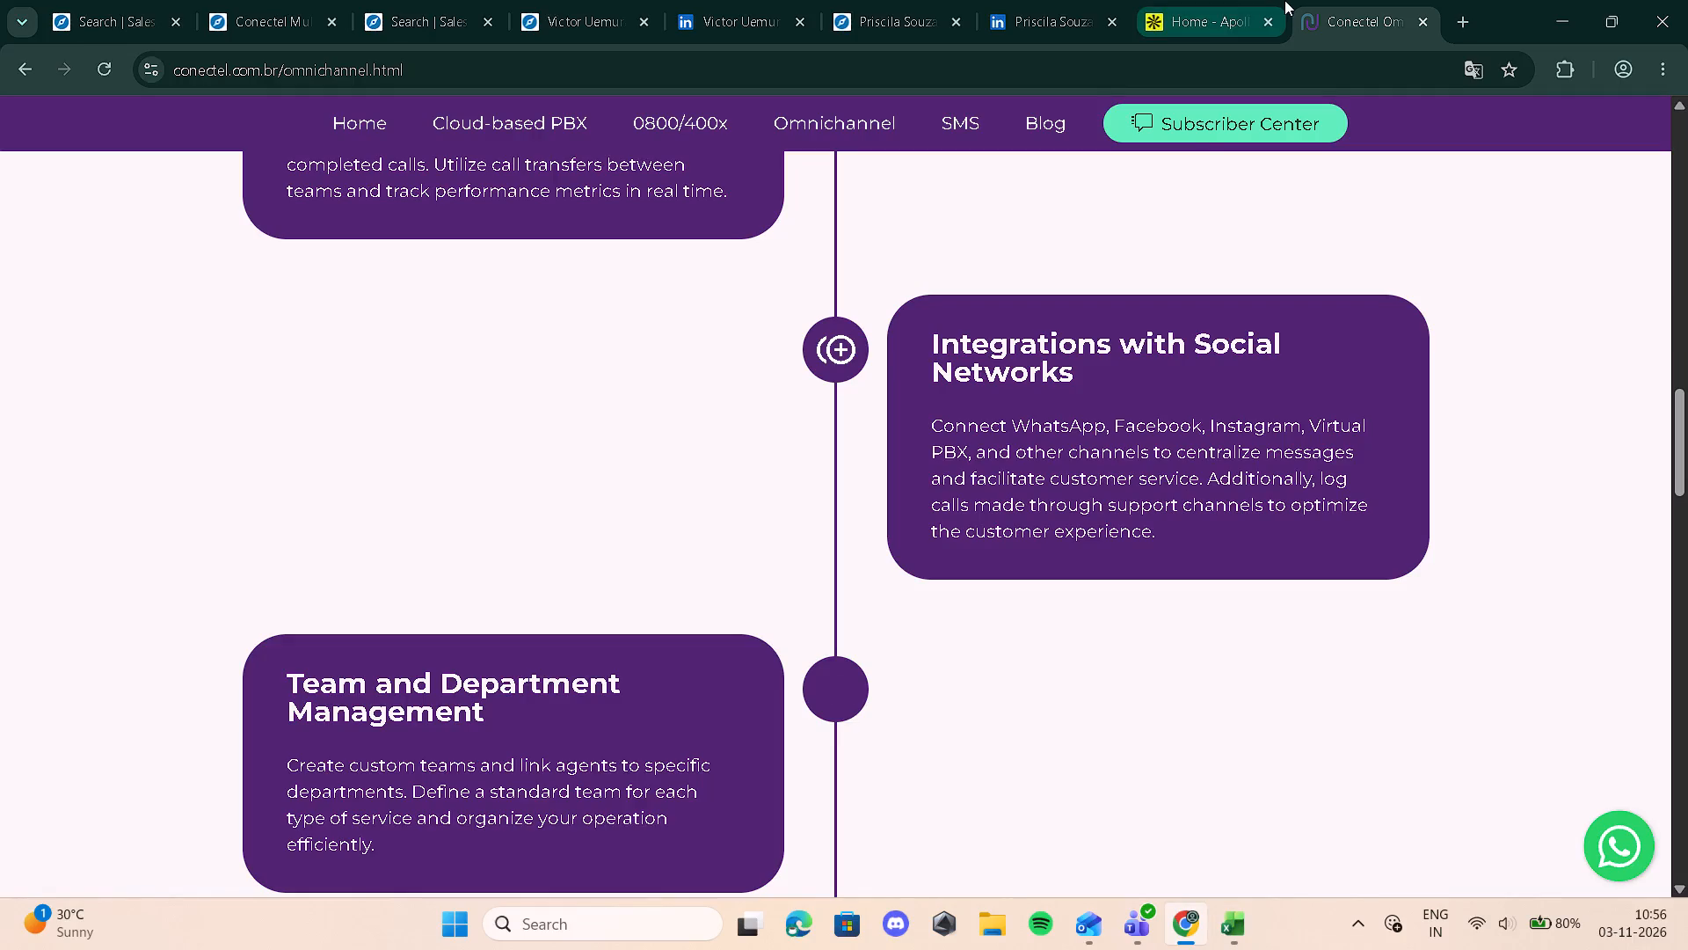
click(1425, 27)
click(1422, 18)
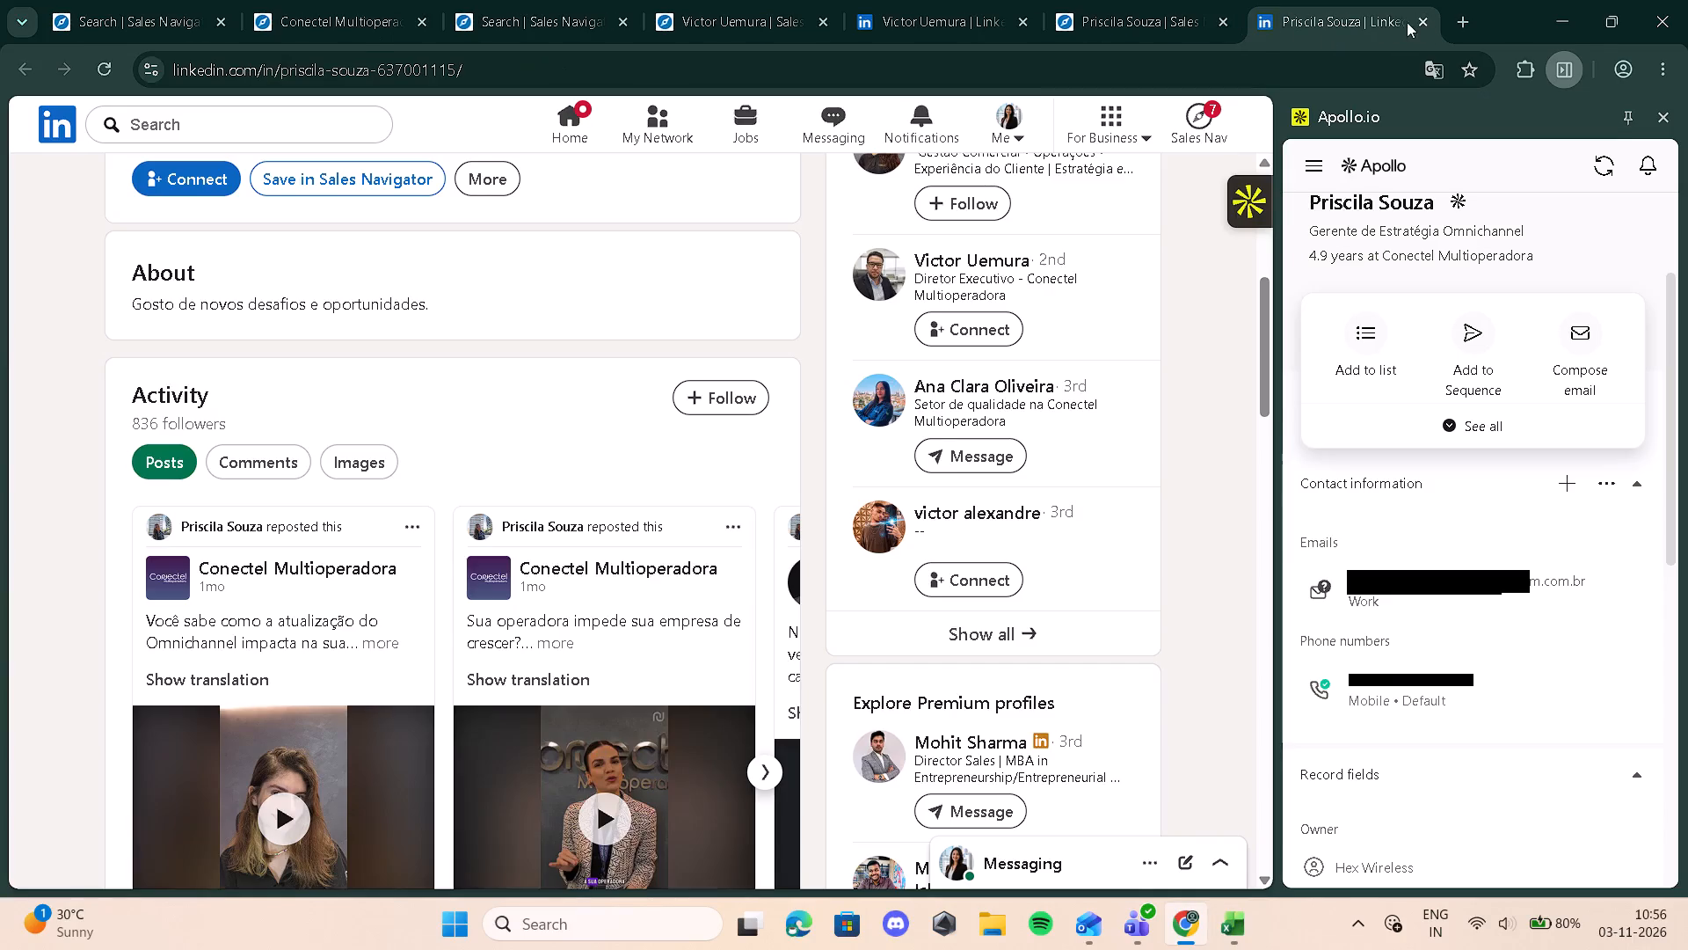
click(1415, 22)
click(1418, 25)
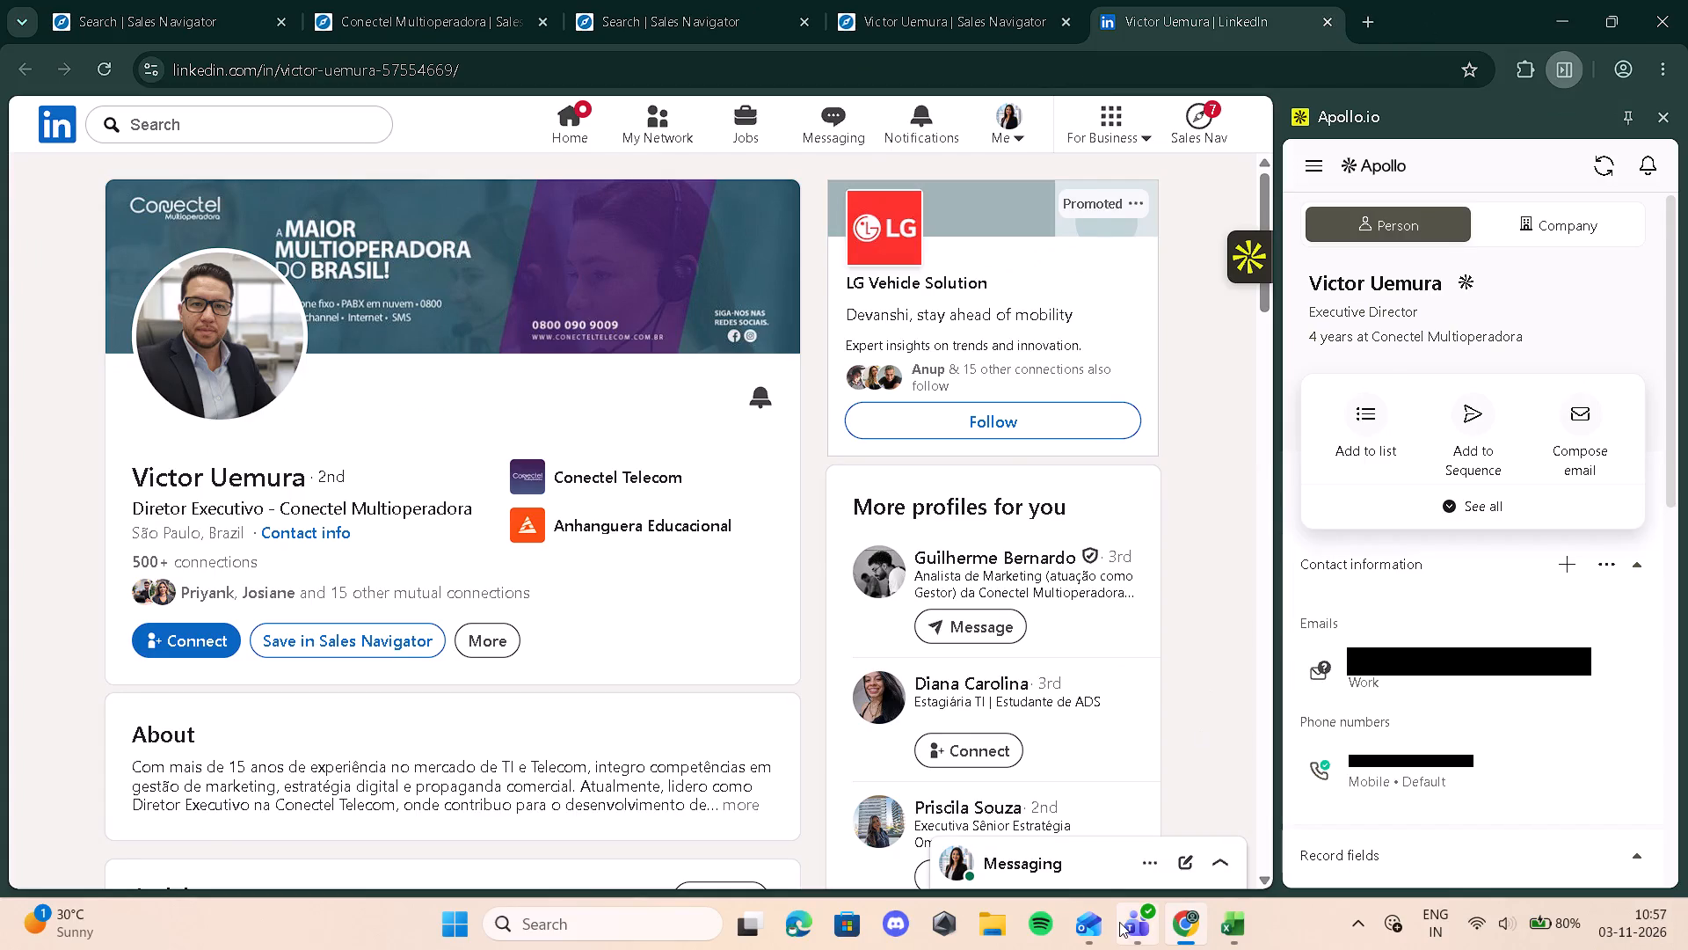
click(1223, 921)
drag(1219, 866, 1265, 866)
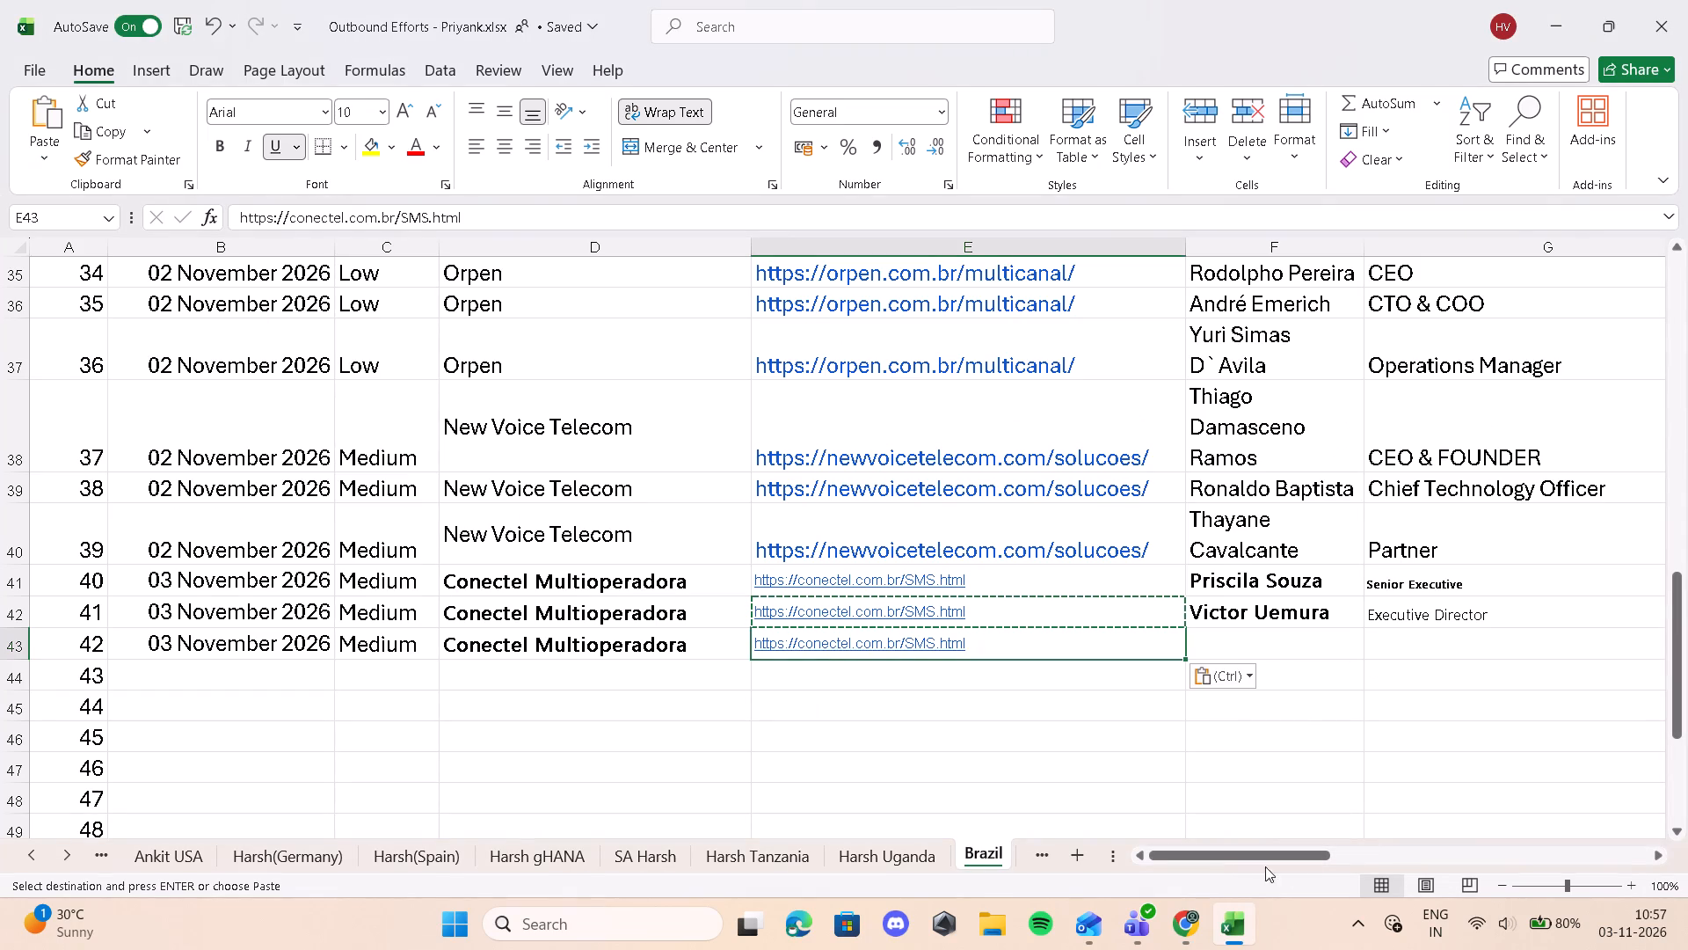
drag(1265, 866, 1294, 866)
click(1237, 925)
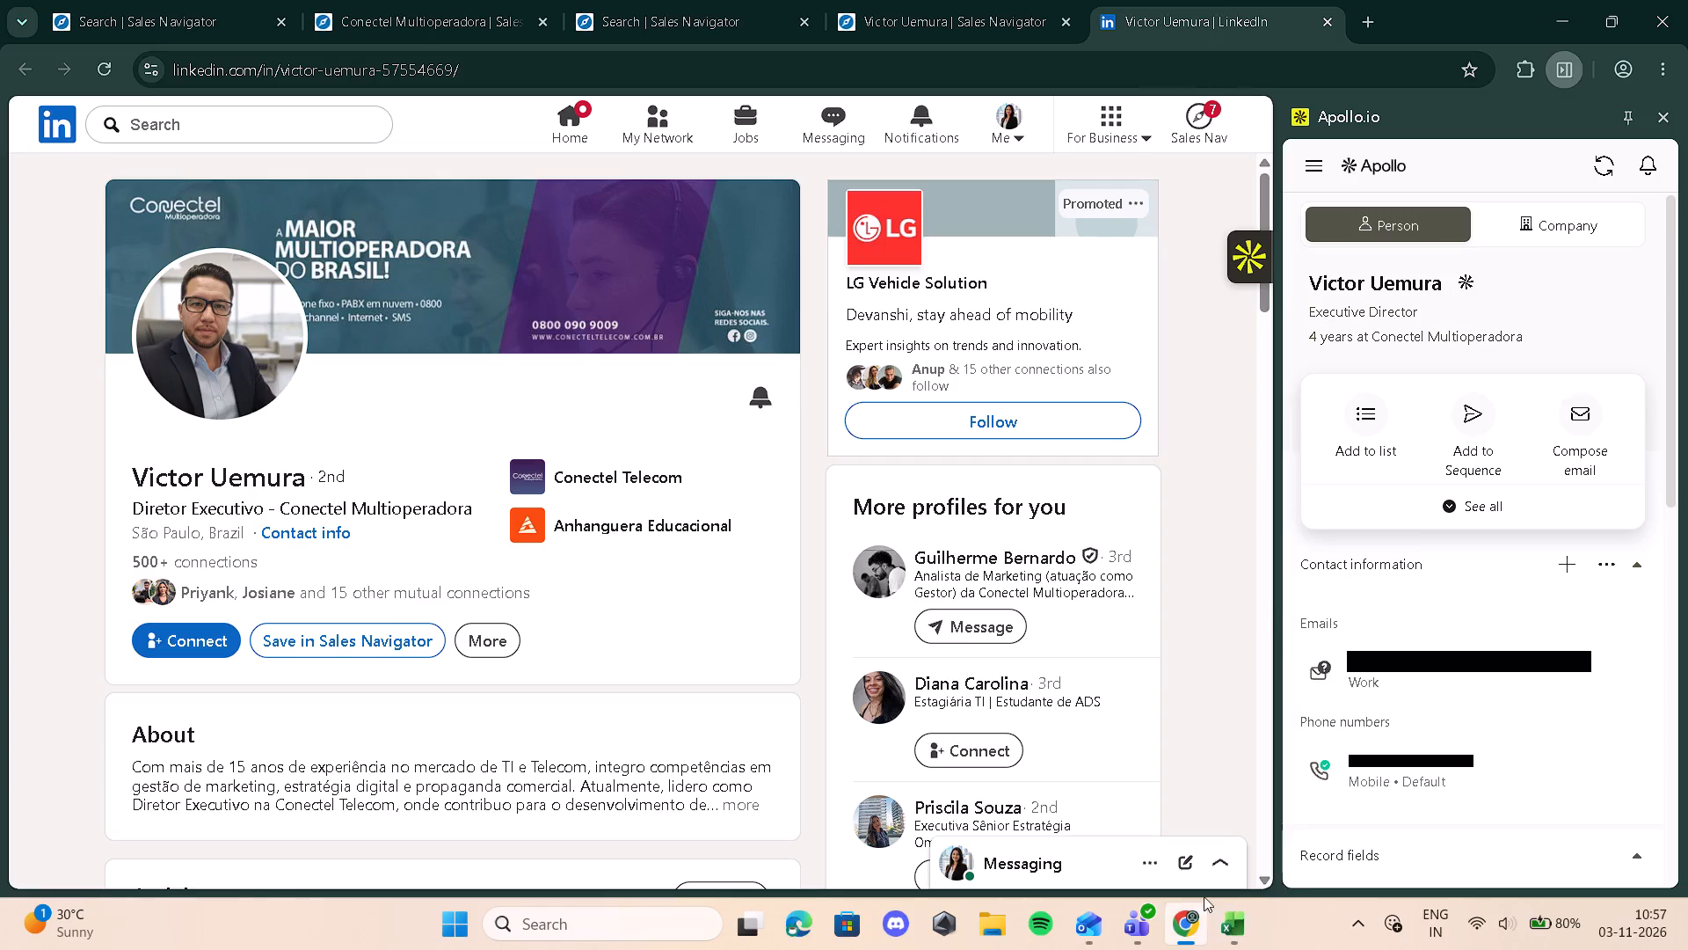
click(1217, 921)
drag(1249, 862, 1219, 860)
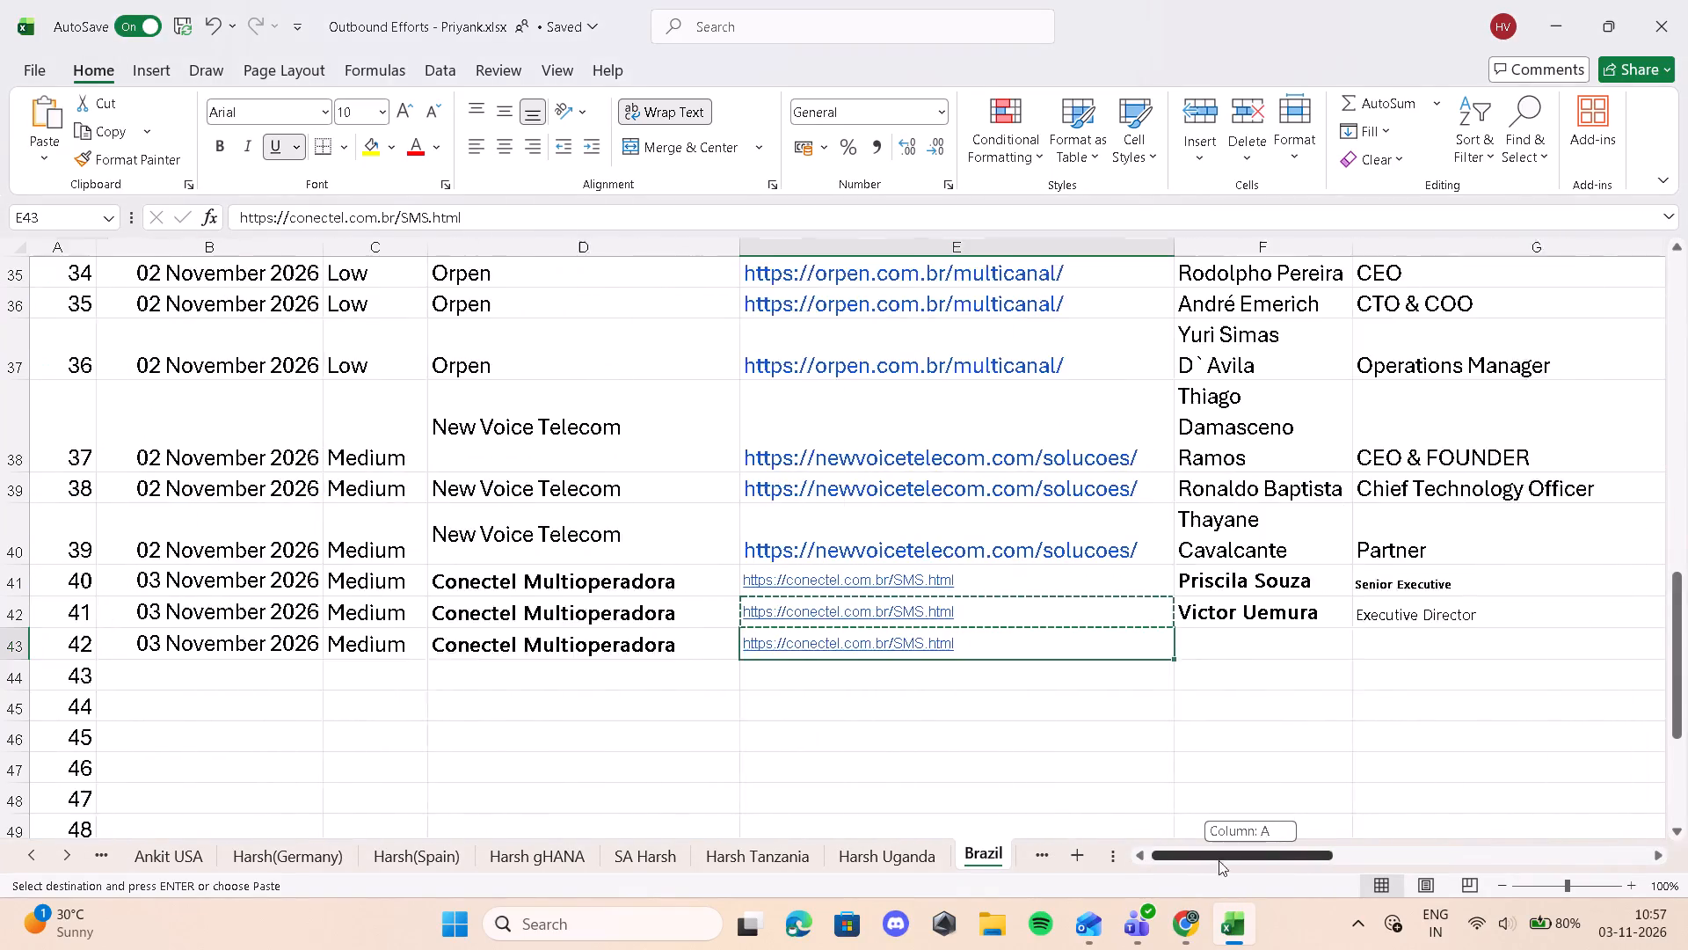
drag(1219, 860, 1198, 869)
Switch to the browser and close the Executive Director's LinkedIn profile and Sales Navigator lead page.
click(1228, 920)
click(1335, 25)
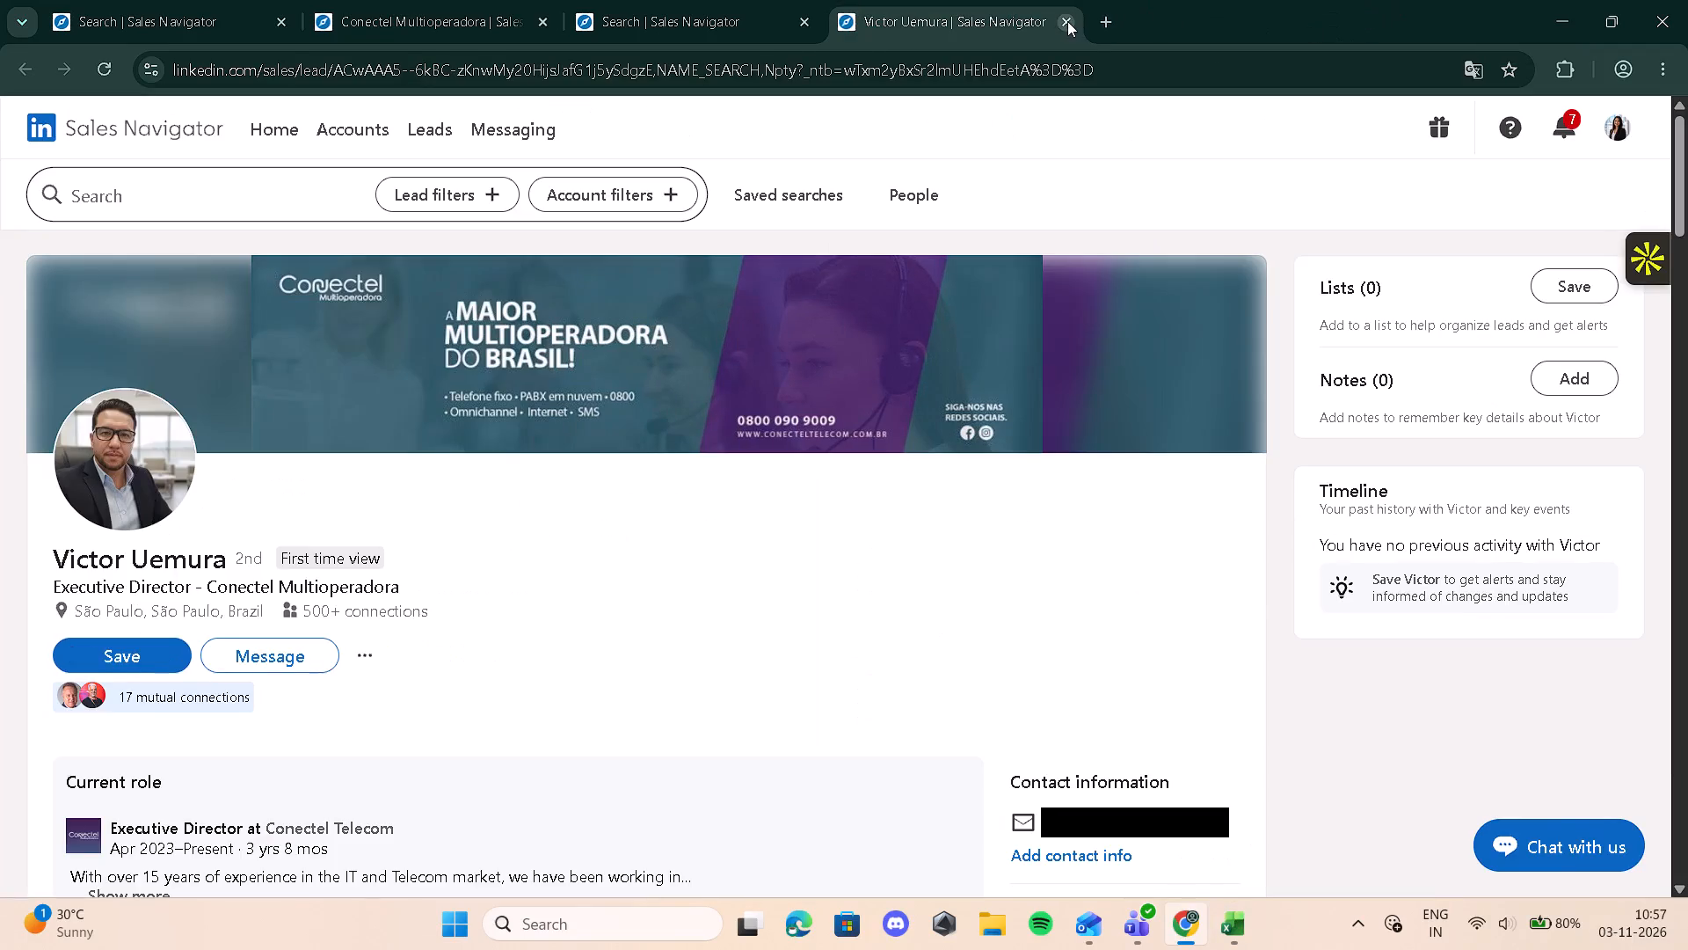
click(1067, 21)
Return to the Conectel employee results in Sales Navigator and translate the page into English.
click(708, 0)
click(172, 0)
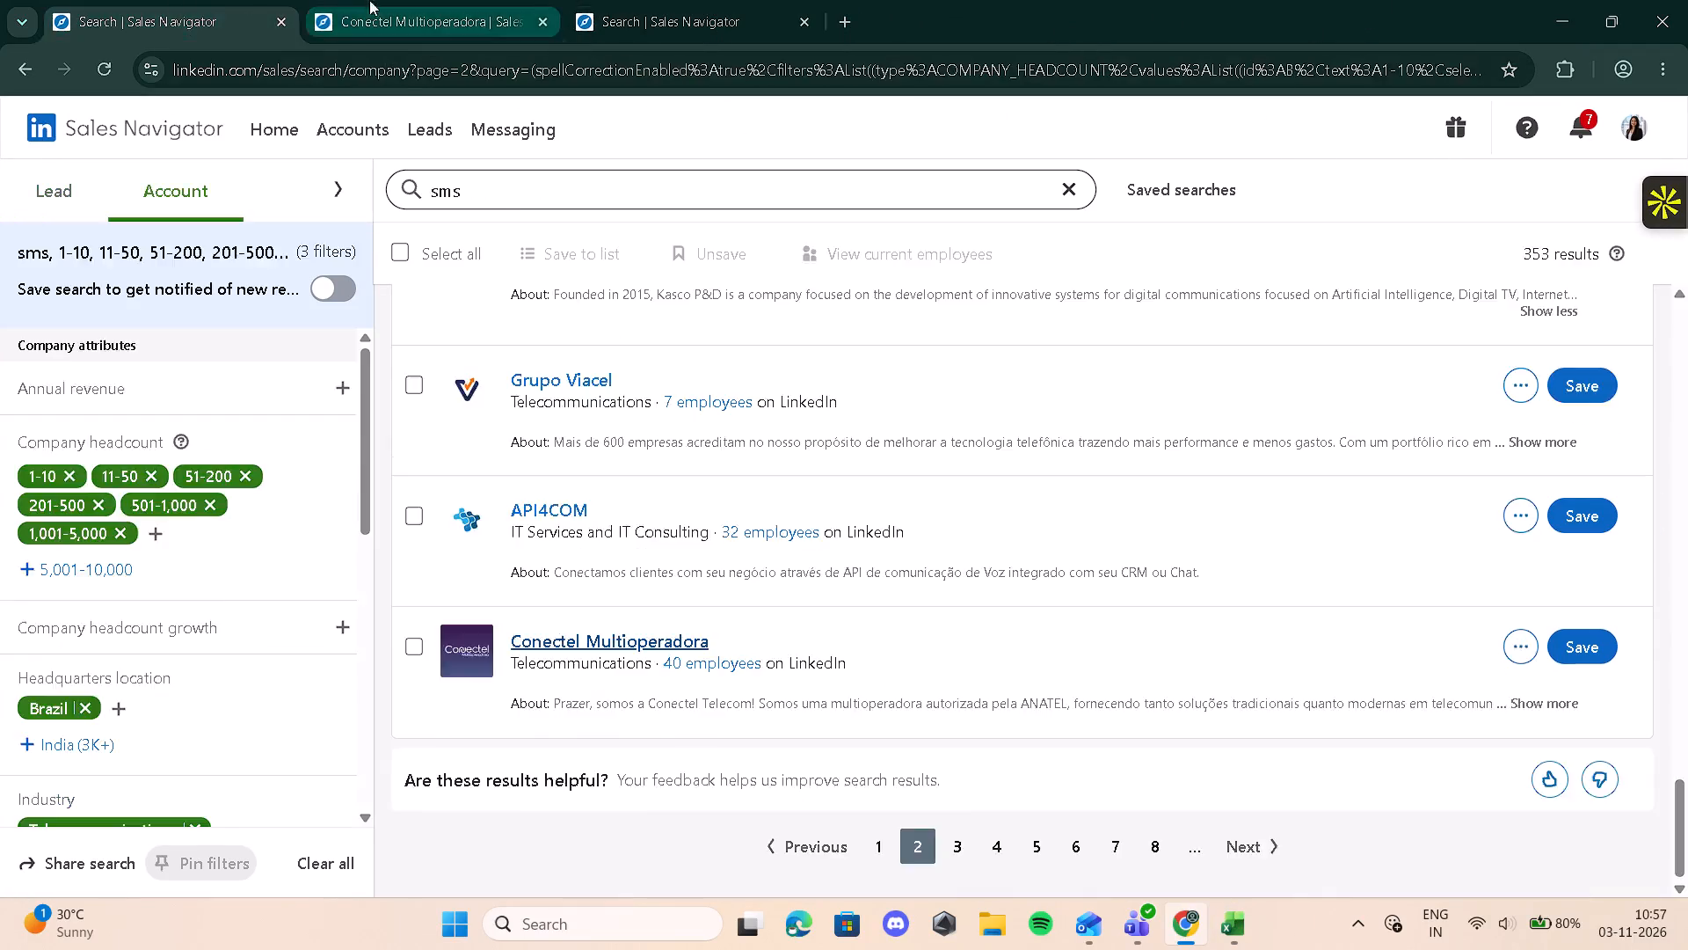
click(371, 0)
click(577, 0)
right_click(1027, 381)
click(1216, 734)
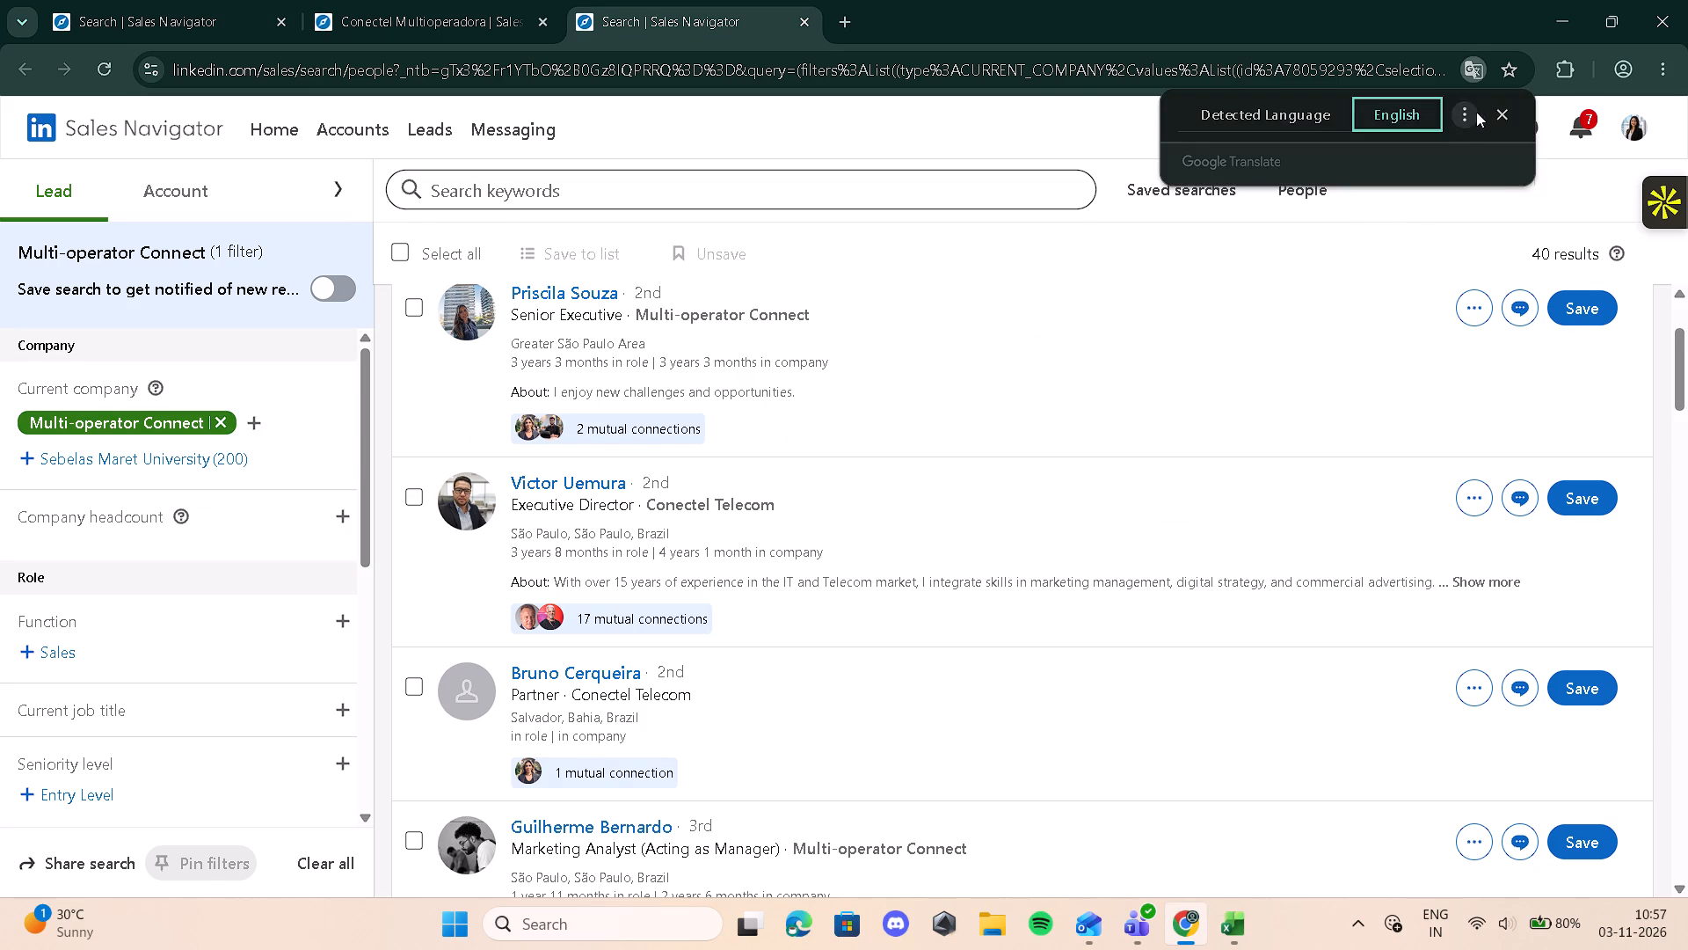
click(1491, 118)
Look through the Conectel employees' job titles for another contact to log.
click(200, 0)
click(397, 0)
click(625, 0)
scroll(920, 469, down, 2)
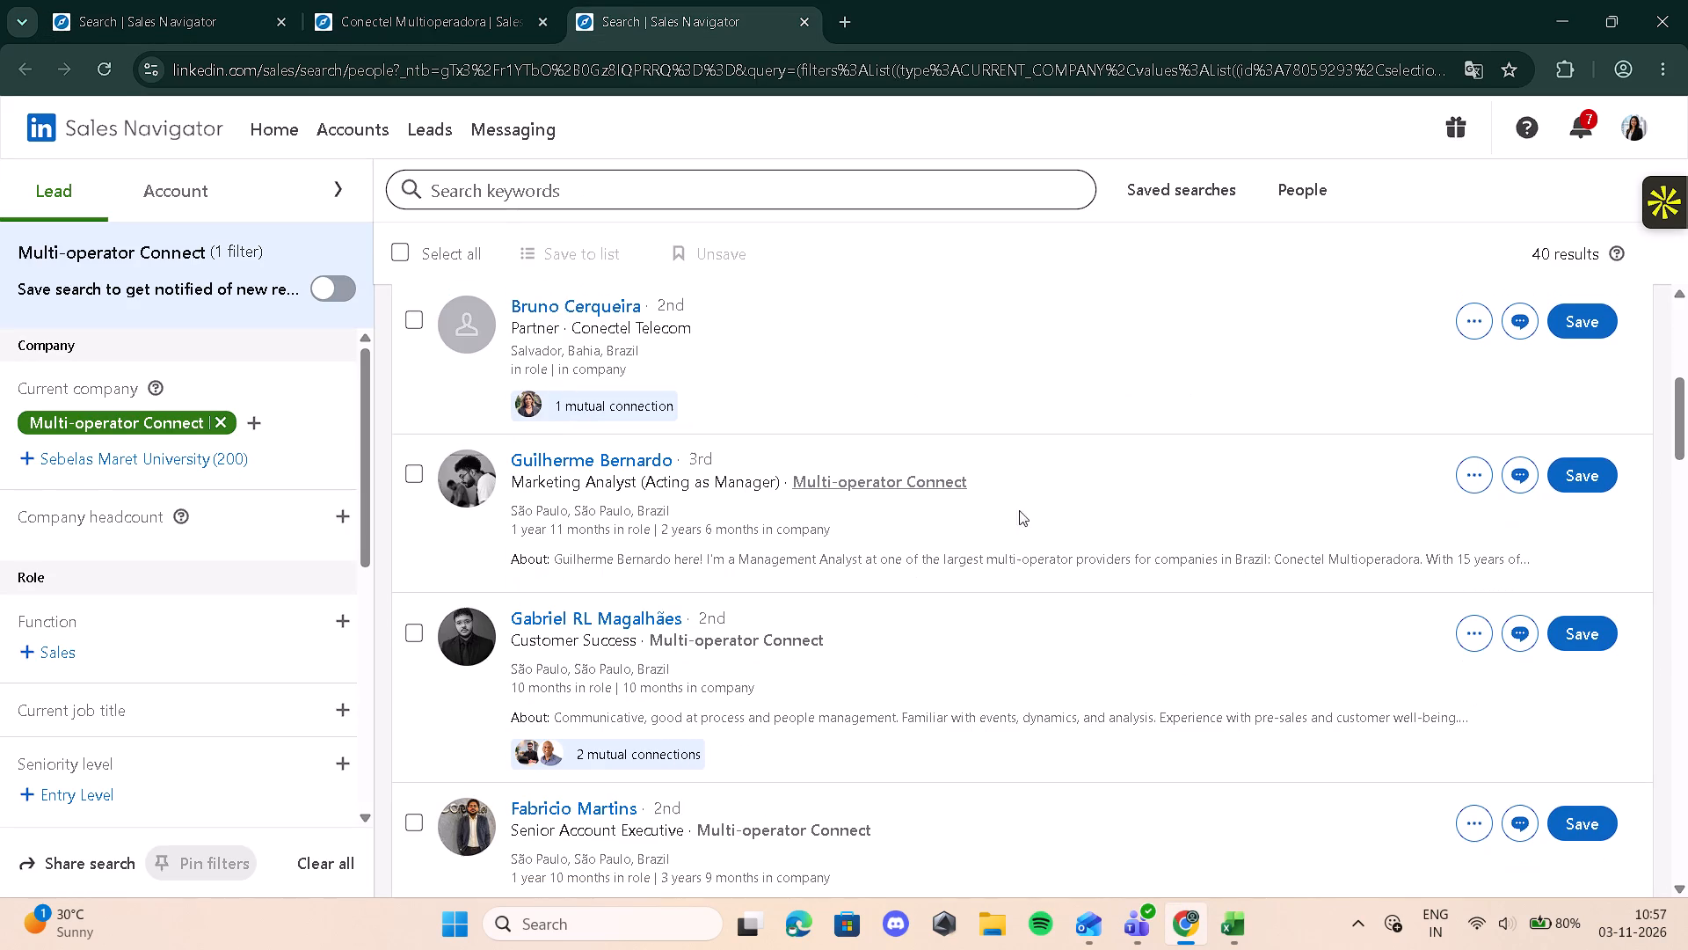
scroll(1008, 501, down, 2)
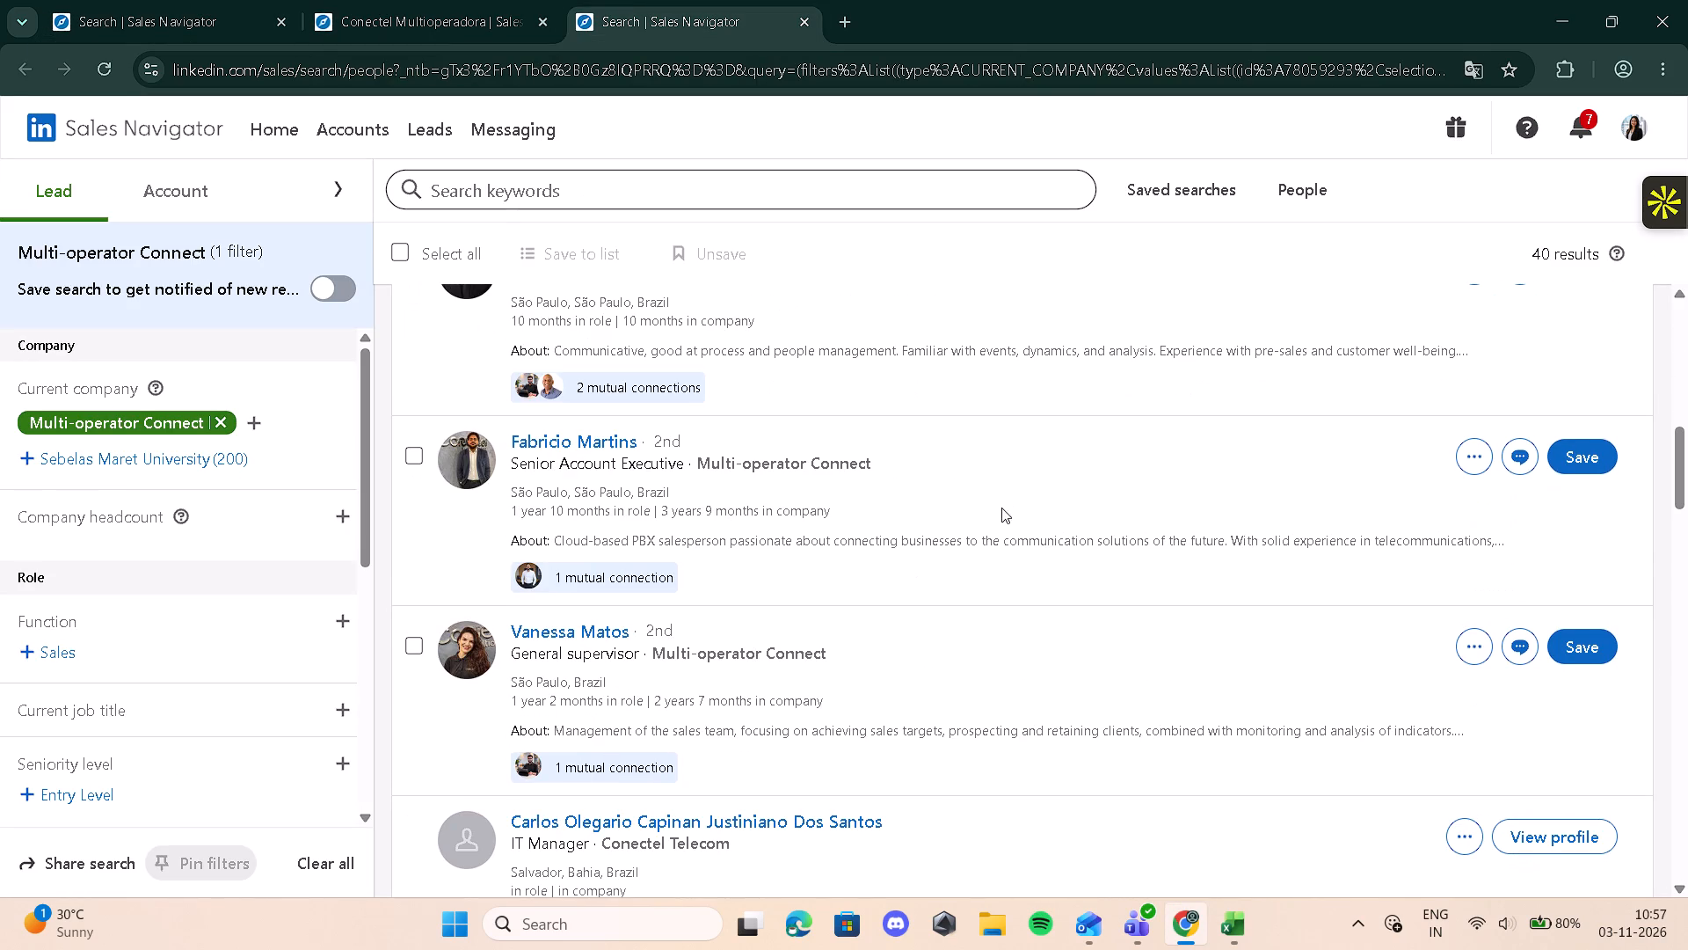
right_click(982, 448)
click(1134, 746)
click(1495, 114)
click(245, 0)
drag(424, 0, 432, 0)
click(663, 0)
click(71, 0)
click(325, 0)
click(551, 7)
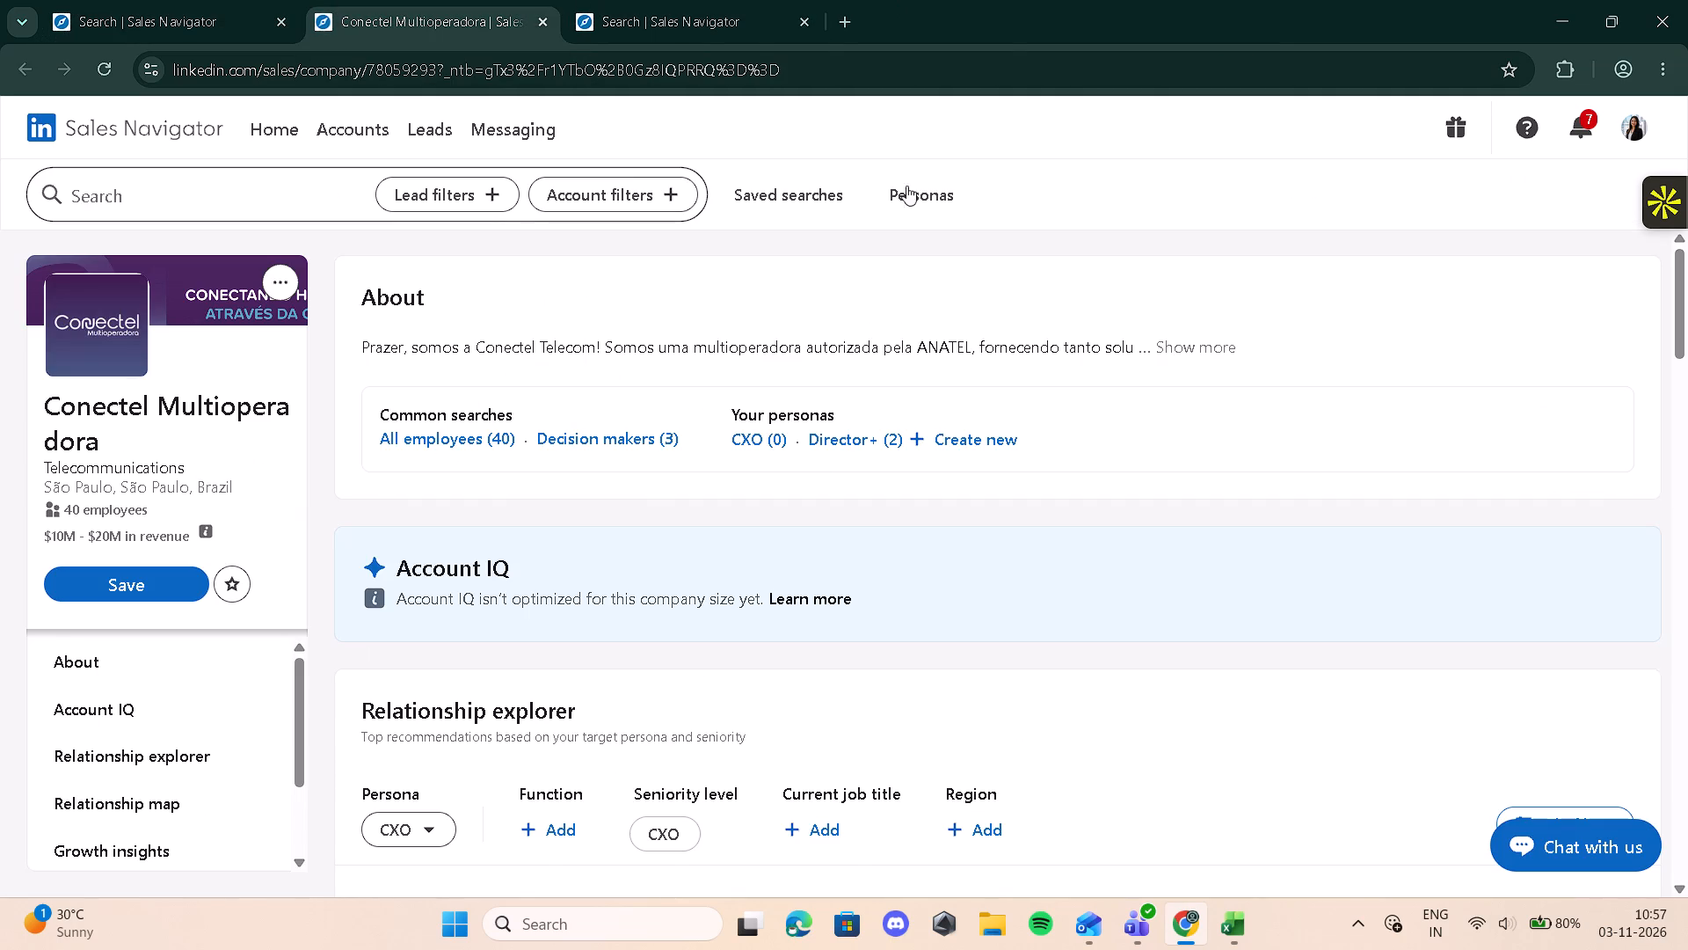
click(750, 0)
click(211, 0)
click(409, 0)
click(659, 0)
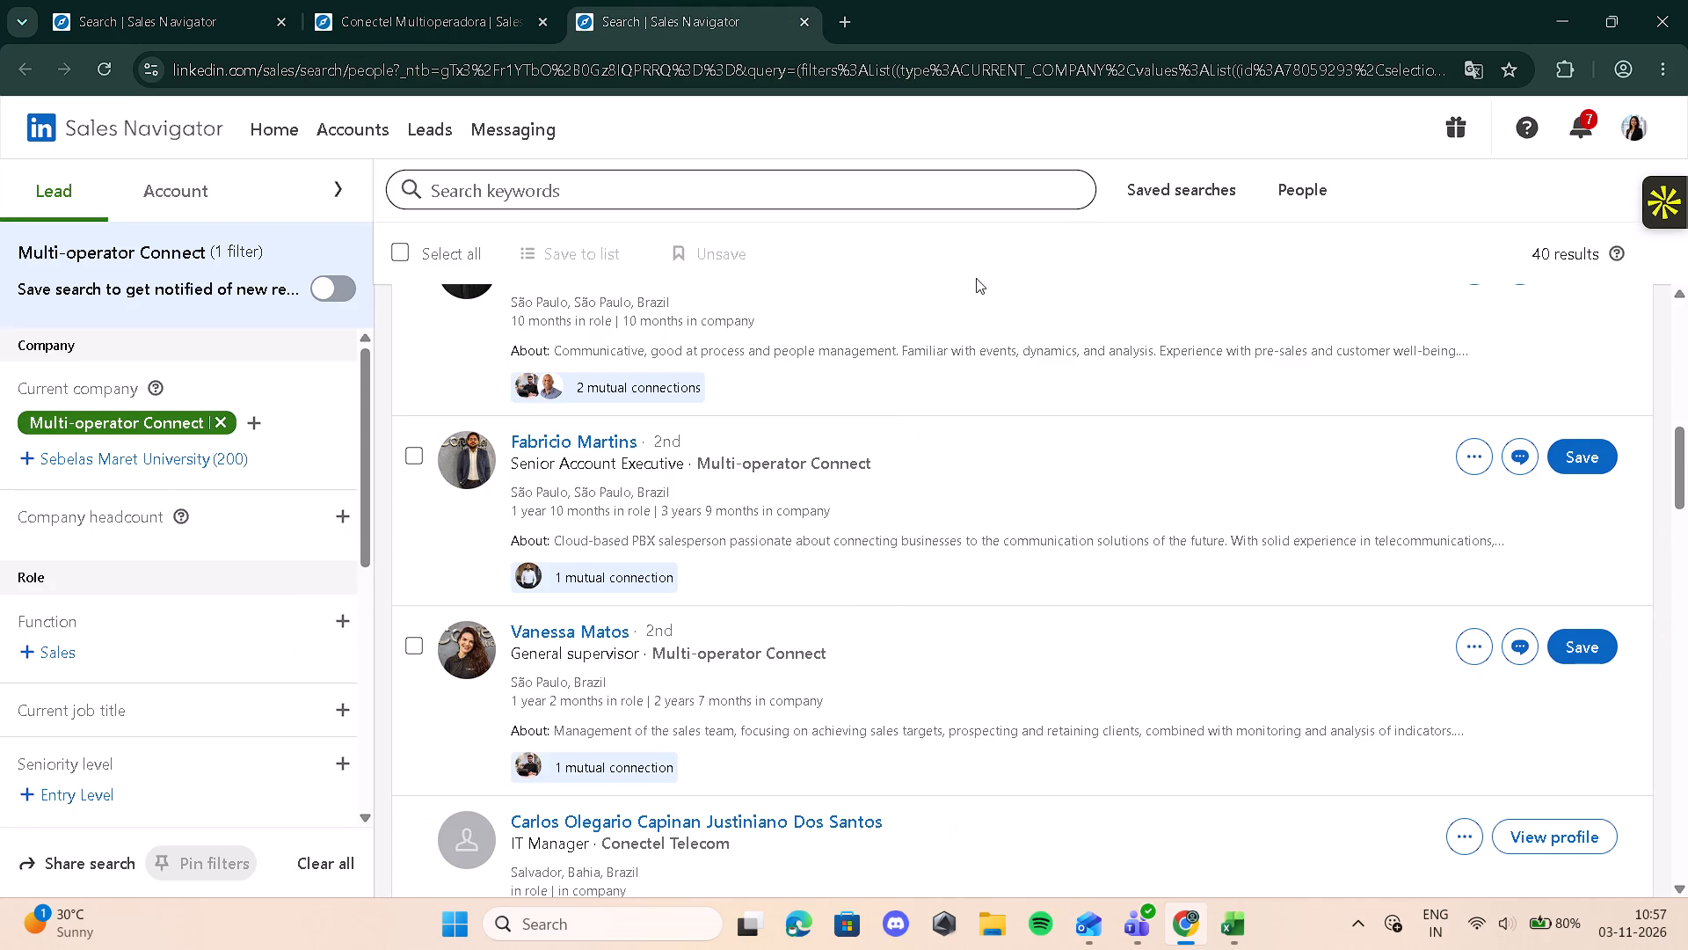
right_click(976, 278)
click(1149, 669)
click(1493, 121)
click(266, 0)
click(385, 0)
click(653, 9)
Review the Conectel employees' job titles in the English-translated results to choose a third contact.
scroll(955, 585, down, 1)
right_click(1018, 376)
click(1207, 724)
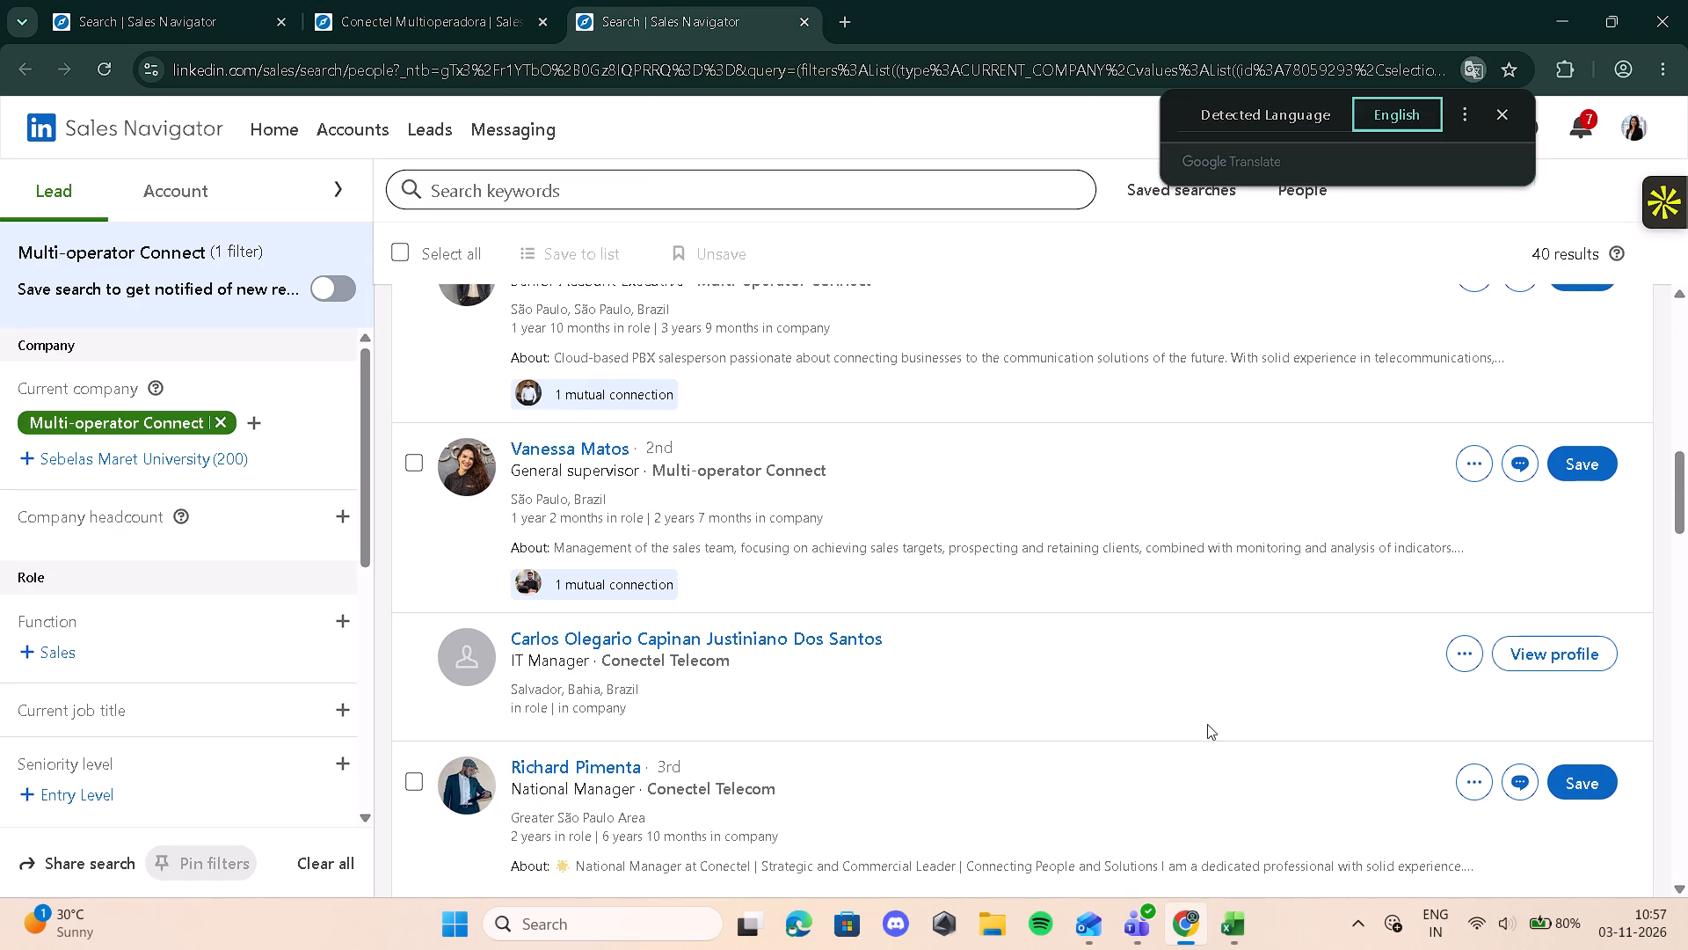
click(1495, 120)
click(184, 34)
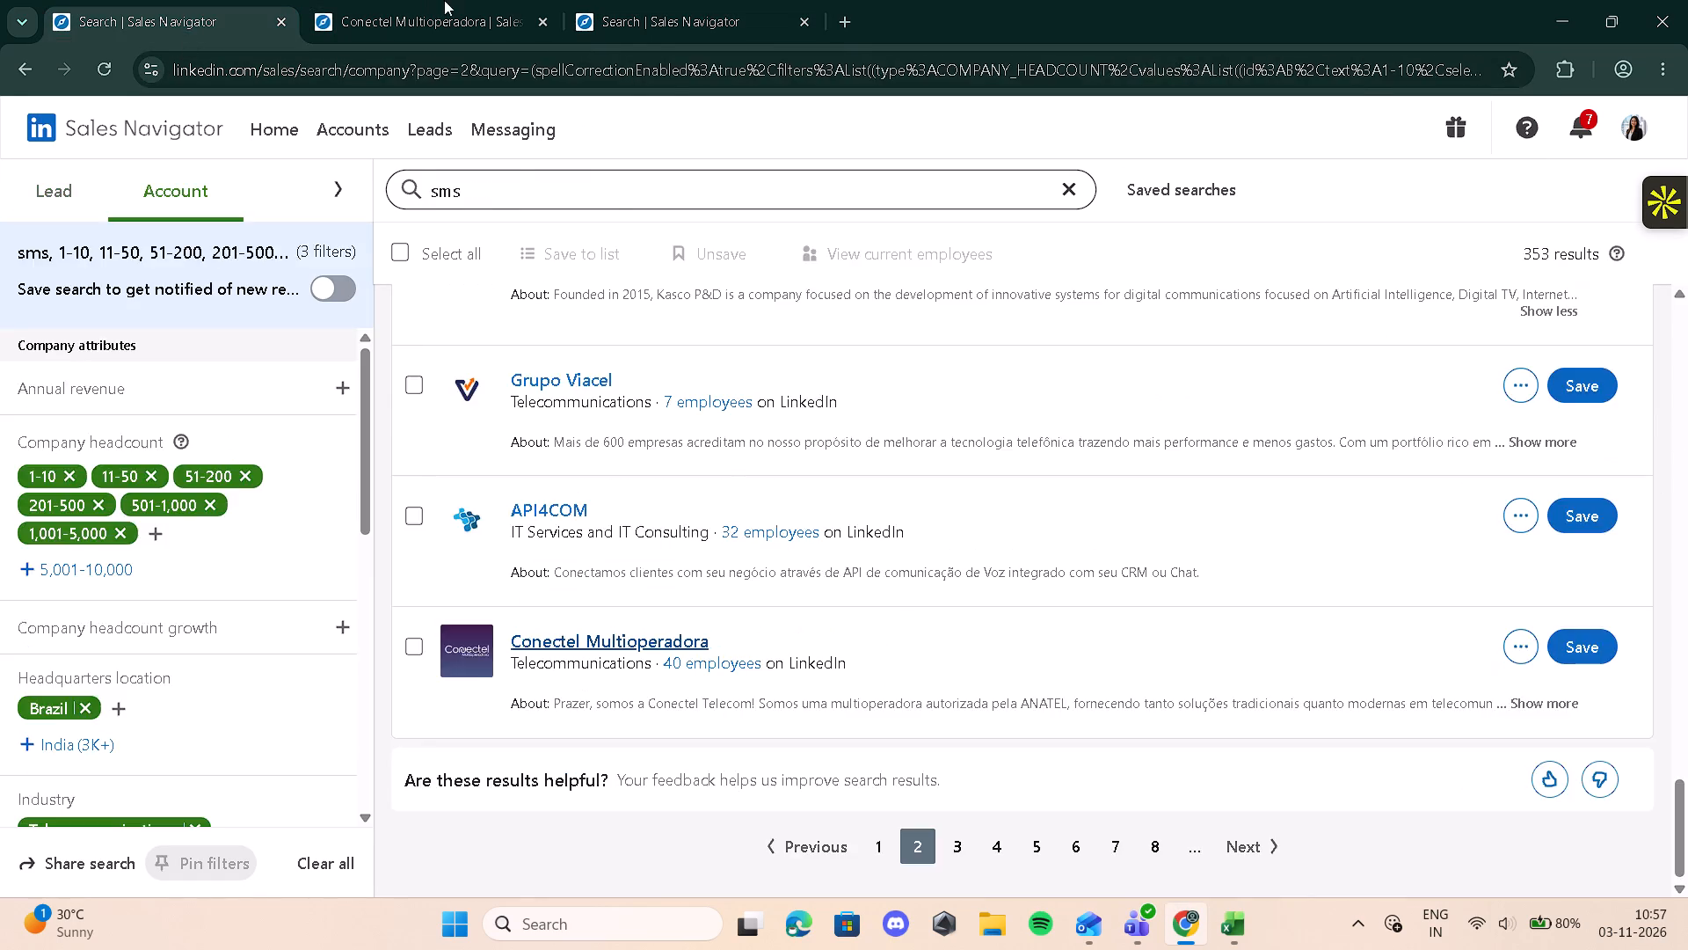
click(444, 0)
click(666, 0)
scroll(935, 522, down, 4)
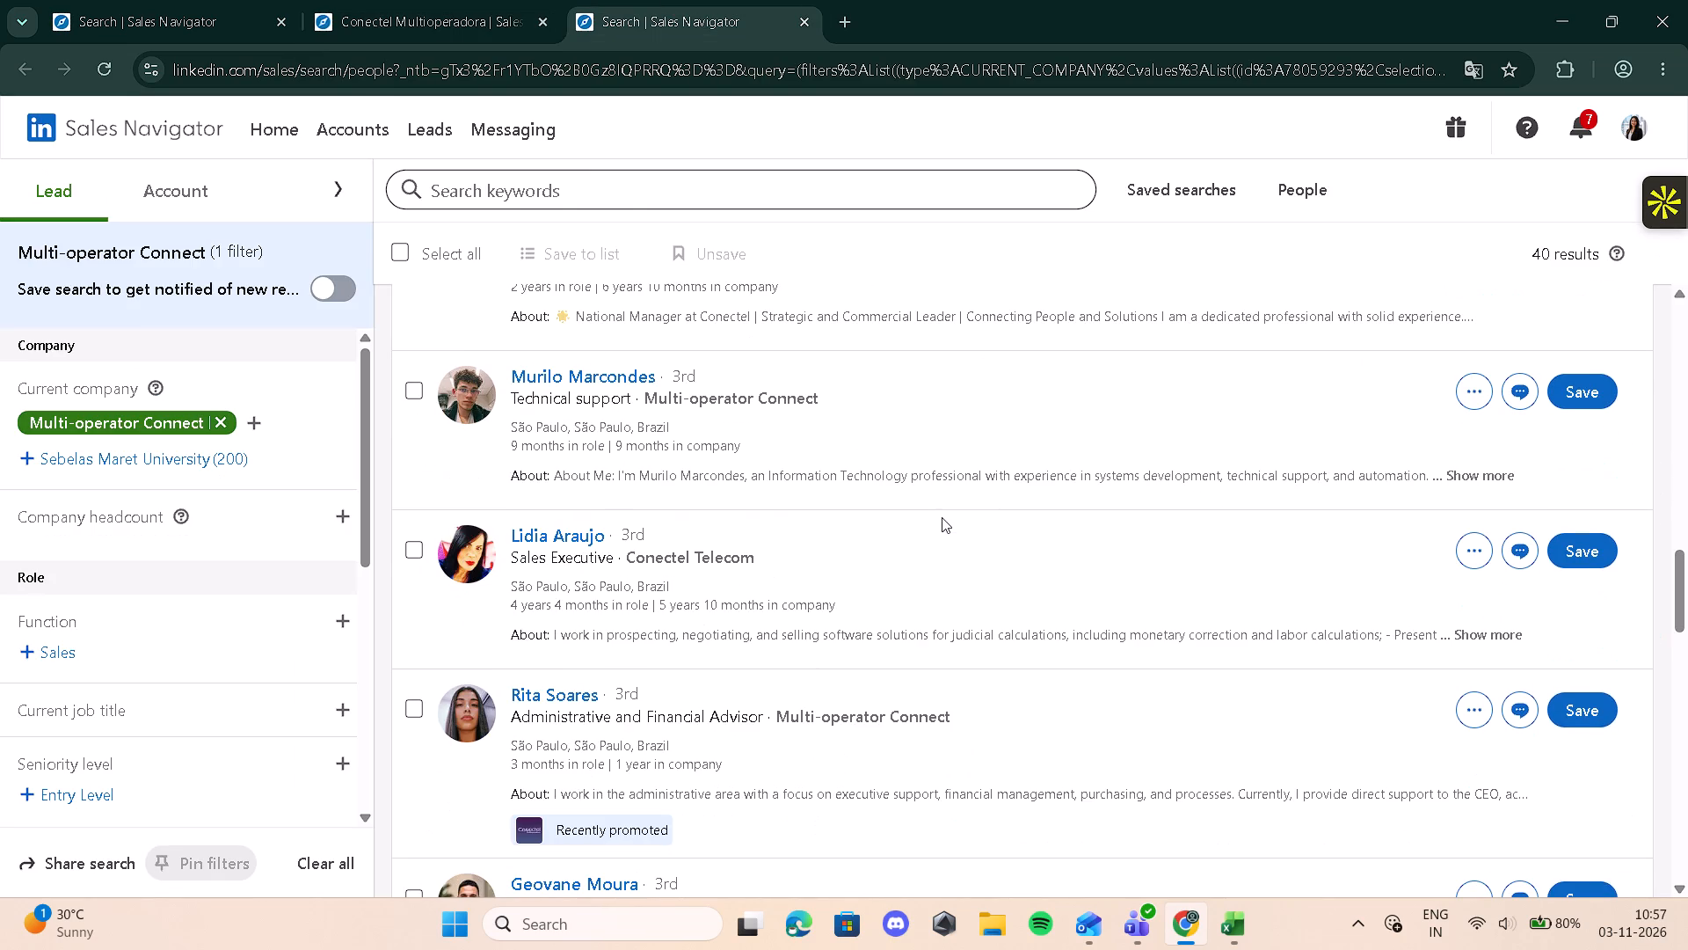
scroll(948, 510, up, 4)
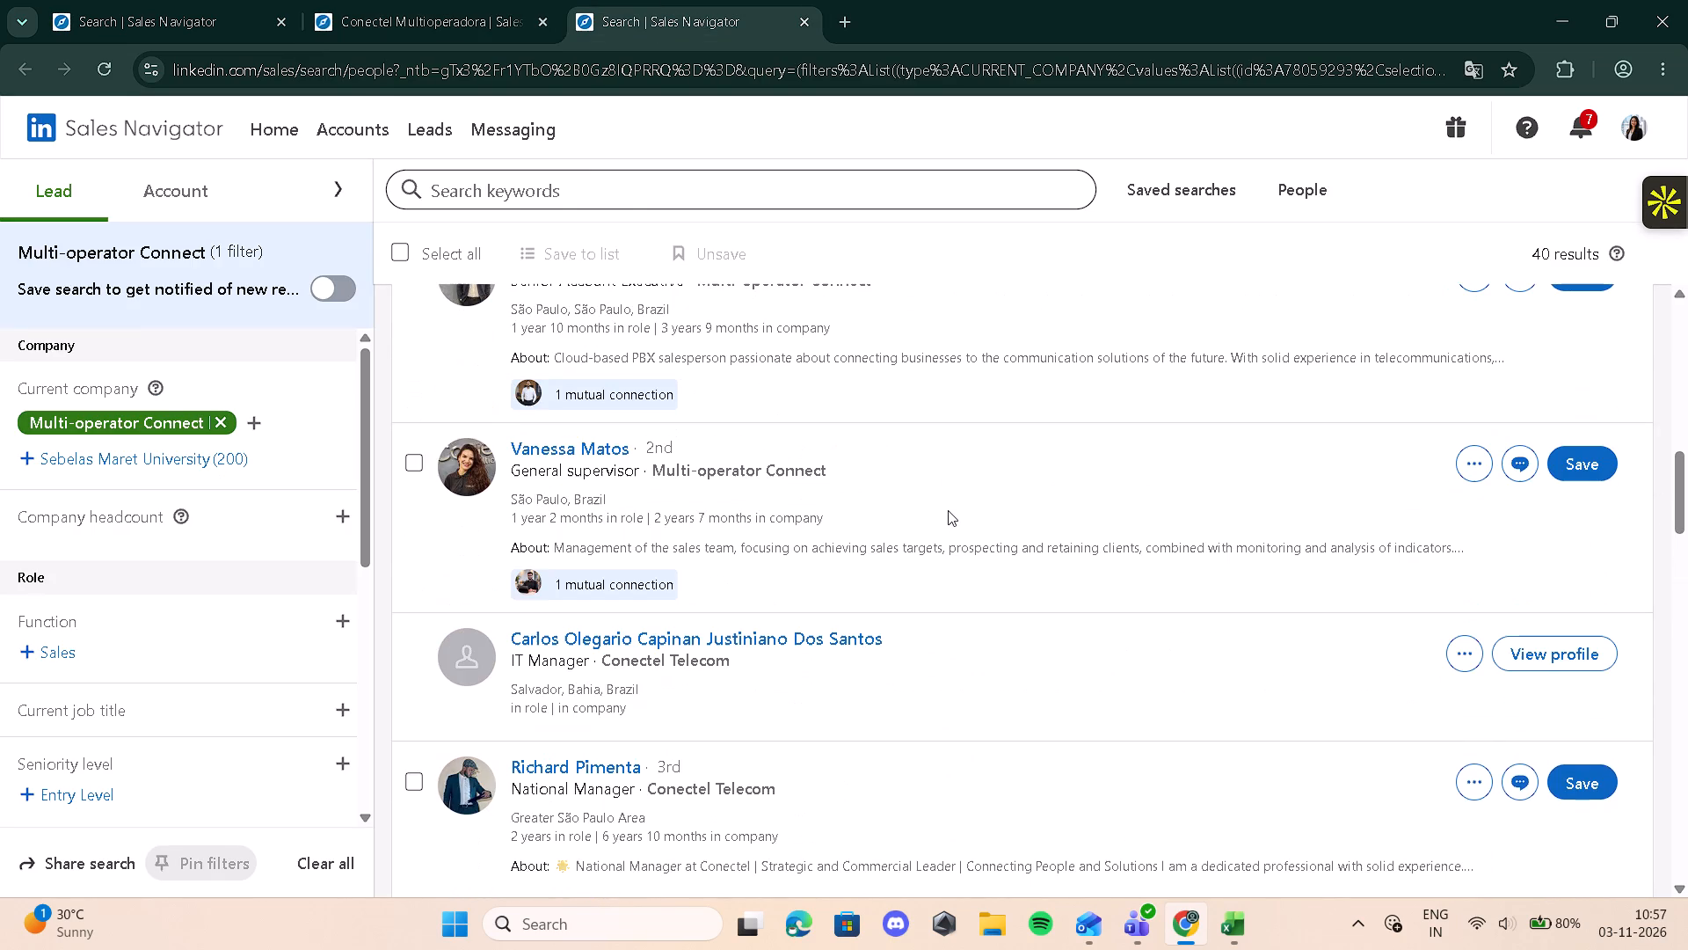
scroll(948, 510, up, 4)
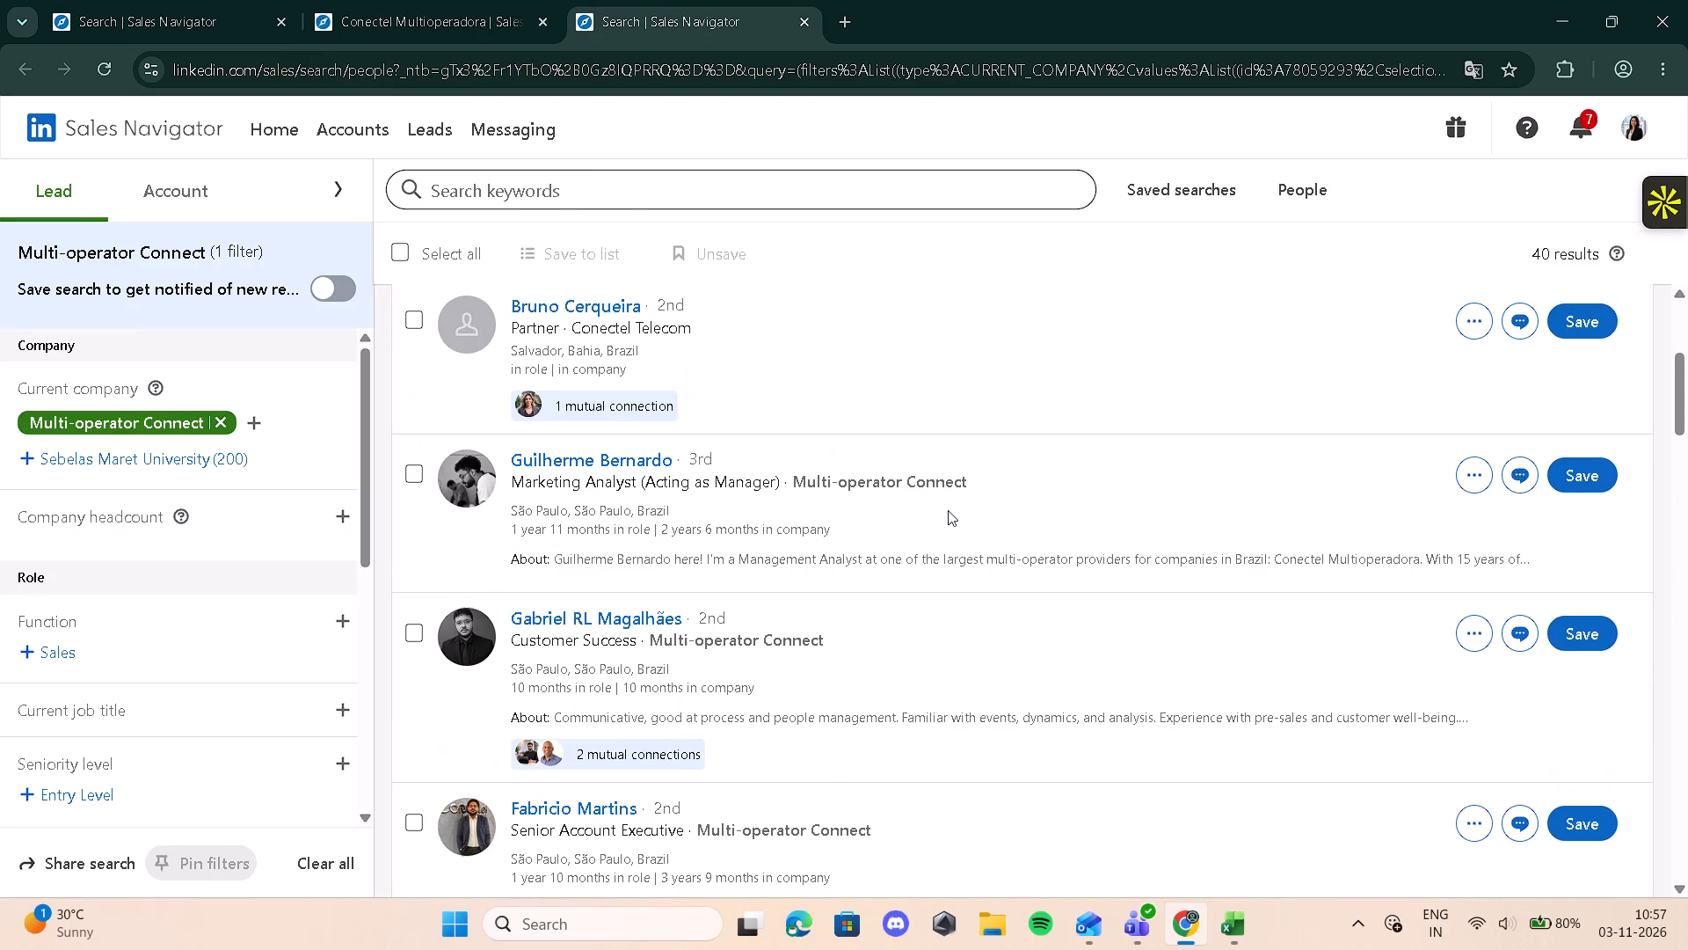
scroll(948, 510, down, 13)
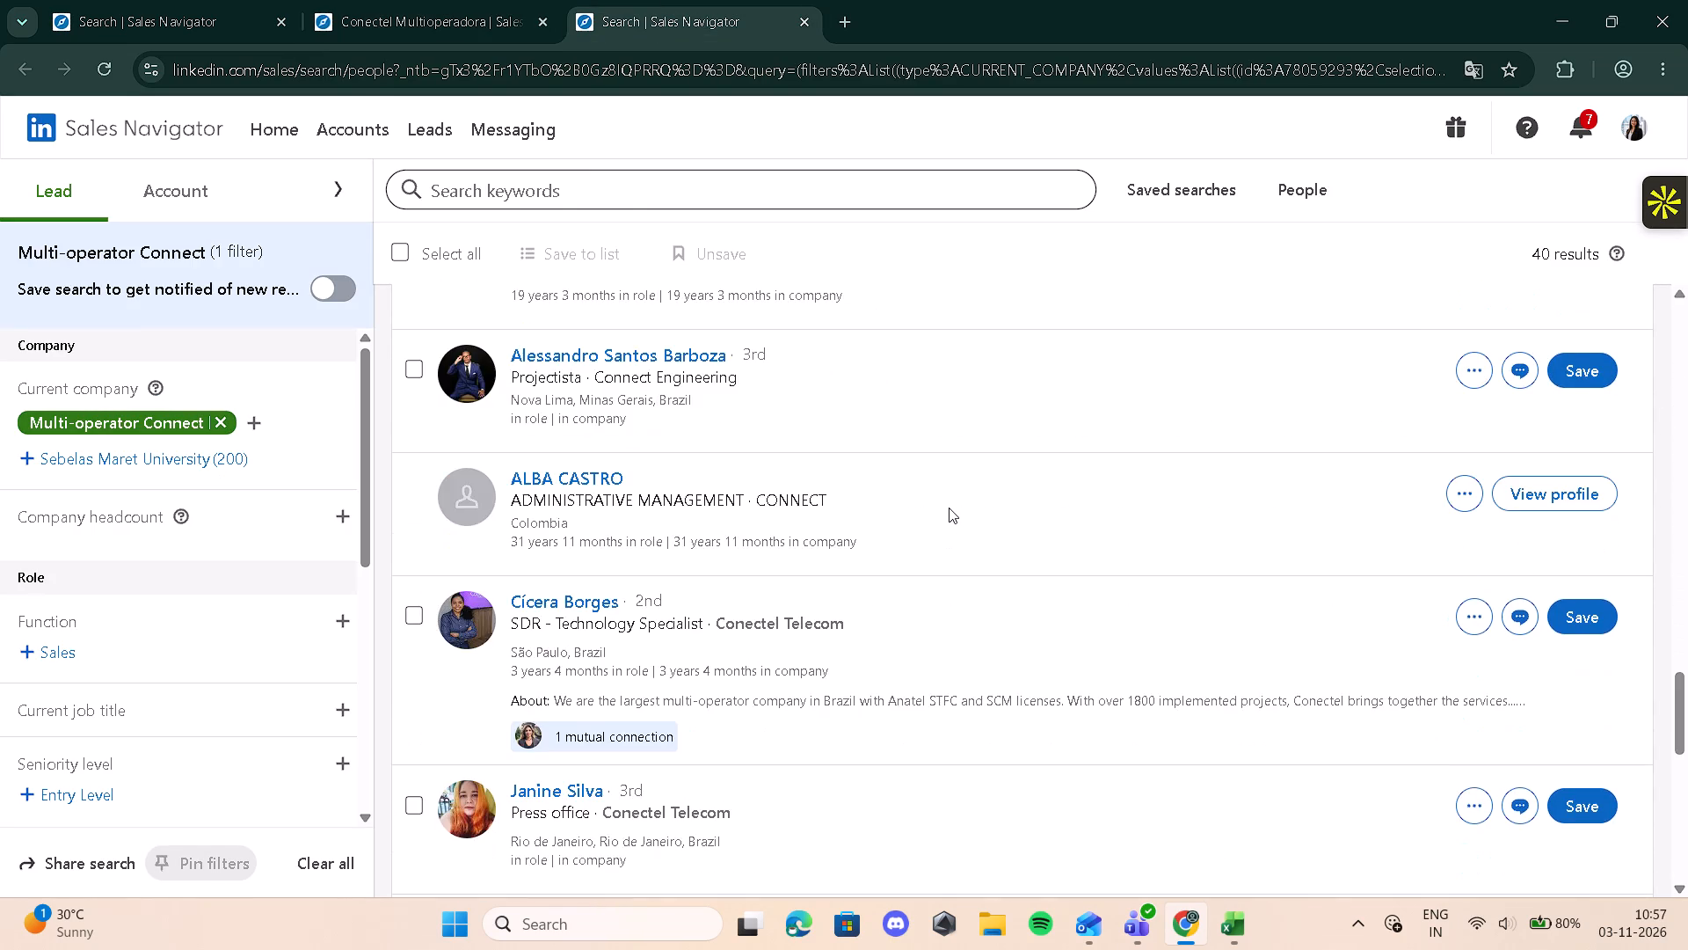
scroll(949, 508, down, 8)
scroll(949, 508, up, 10)
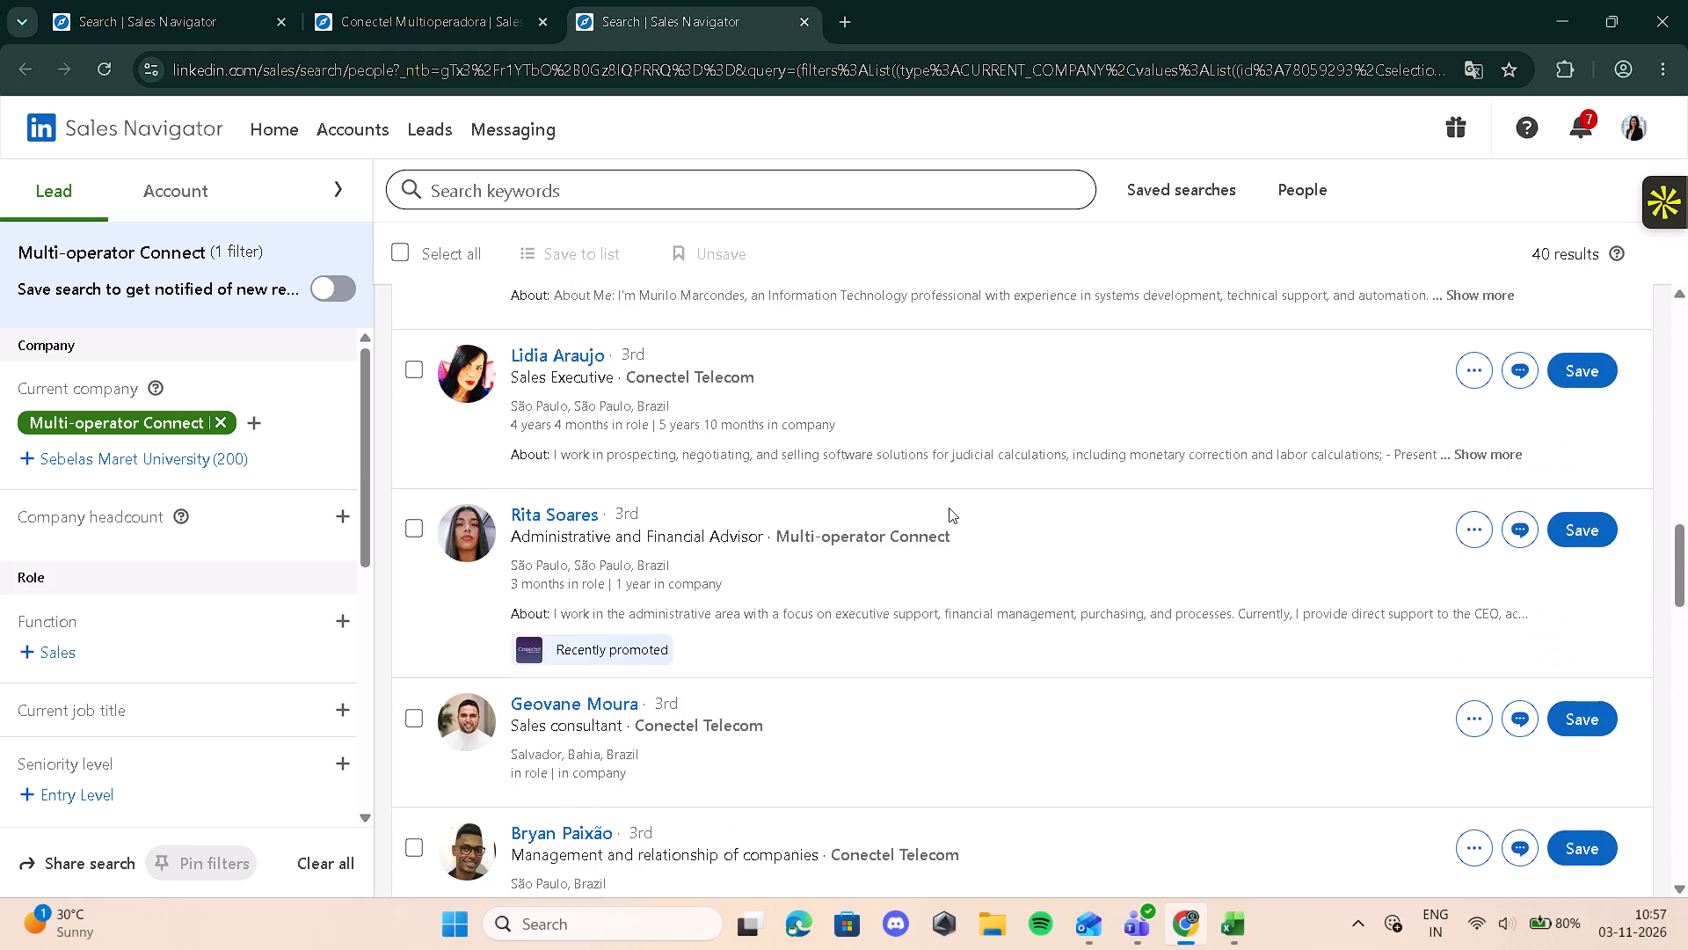
scroll(949, 508, up, 13)
click(209, 0)
click(411, 0)
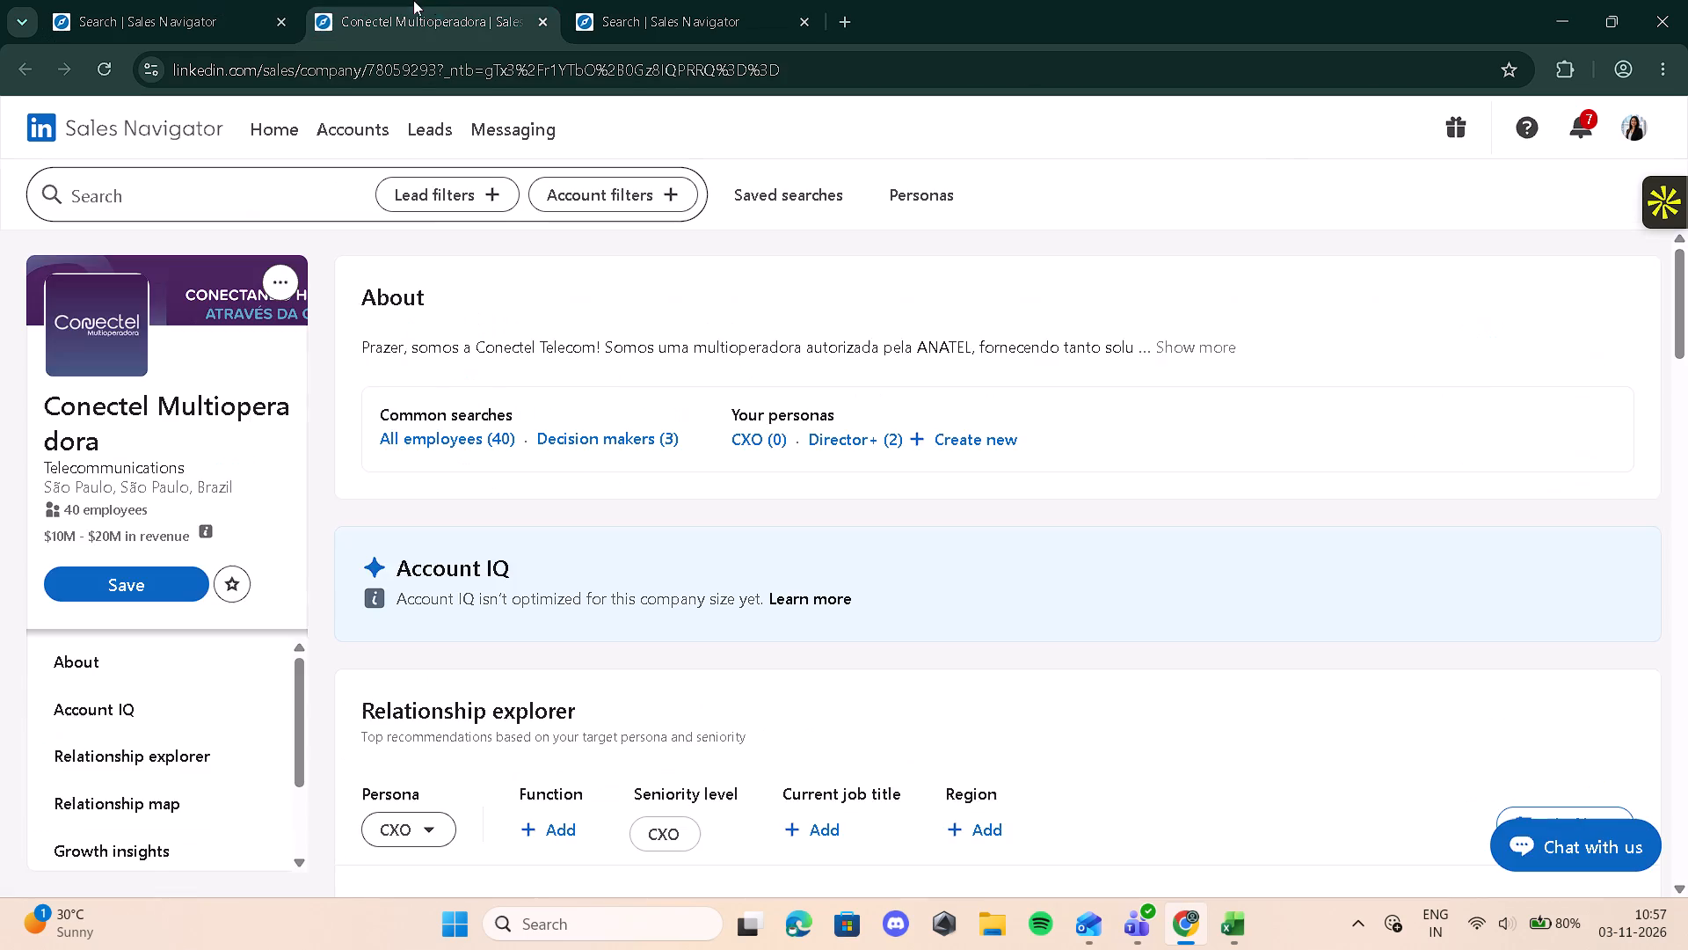
click(547, 0)
click(593, 2)
scroll(848, 609, down, 3)
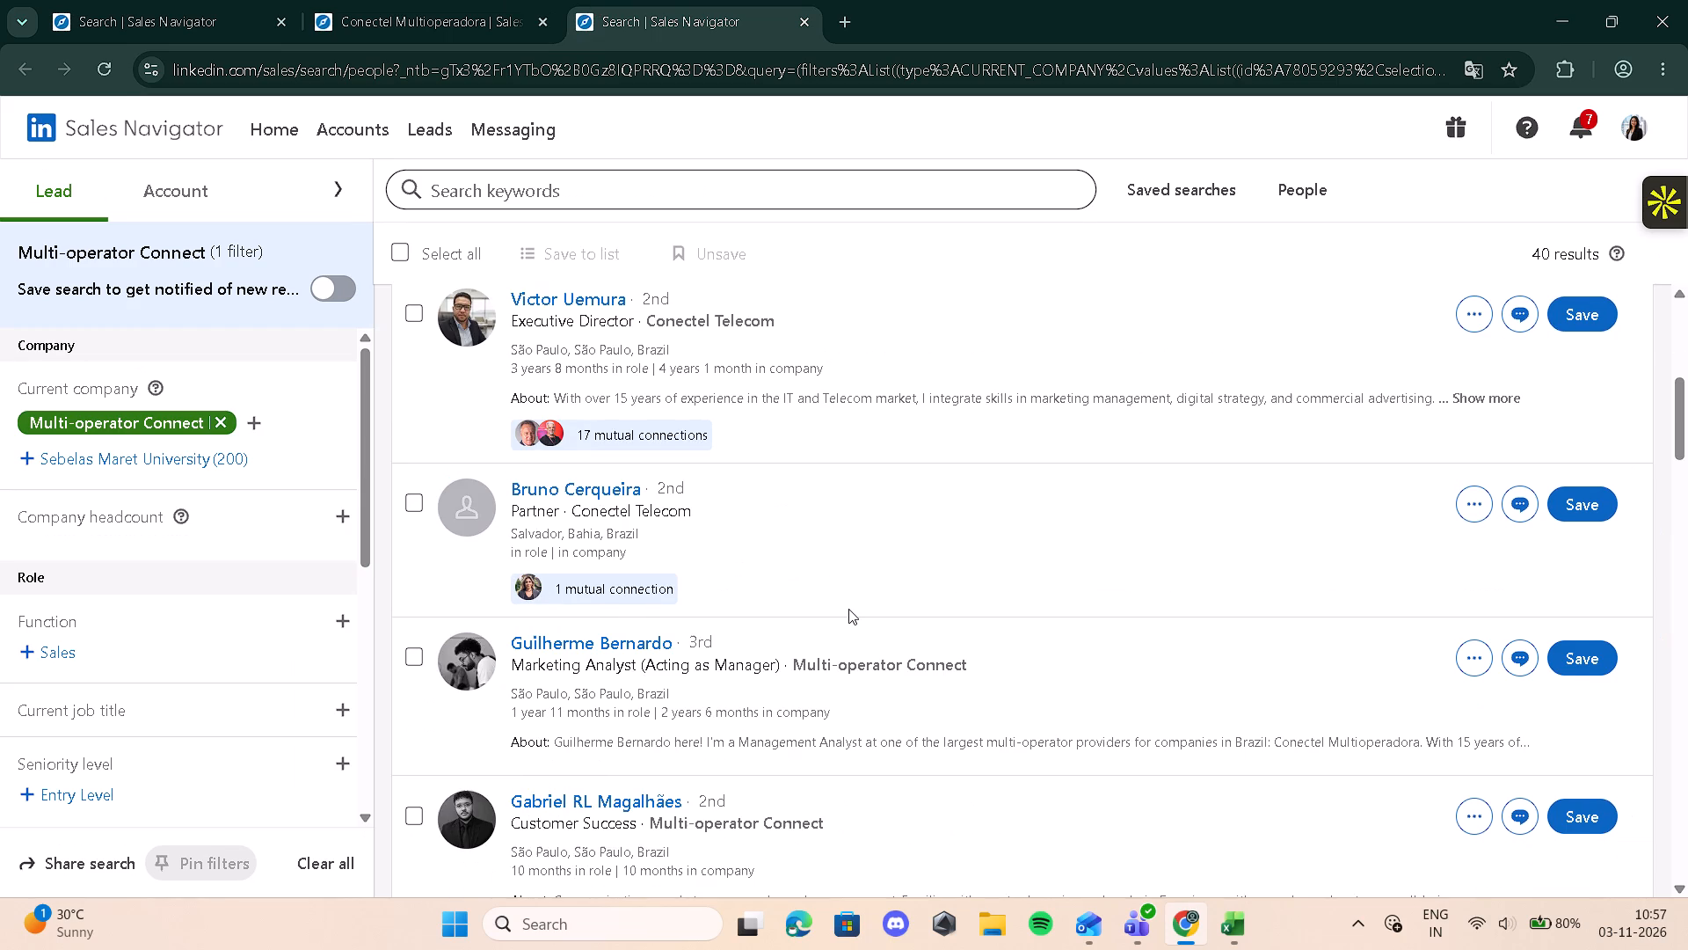
scroll(848, 609, down, 3)
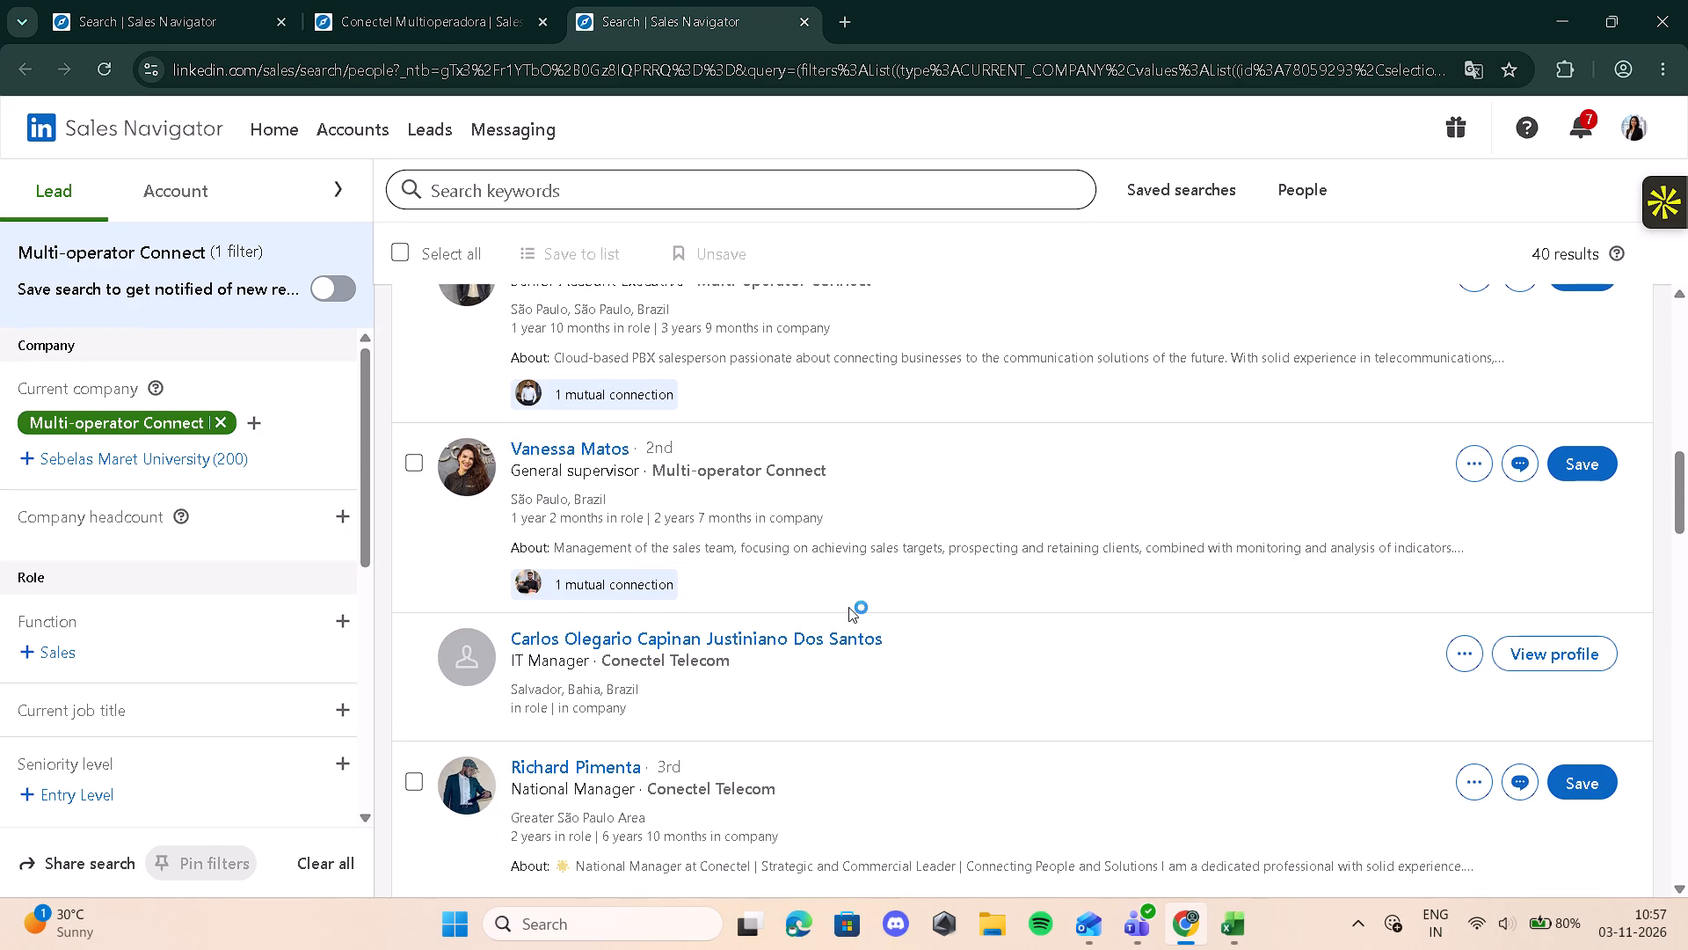
scroll(663, 627, up, 1)
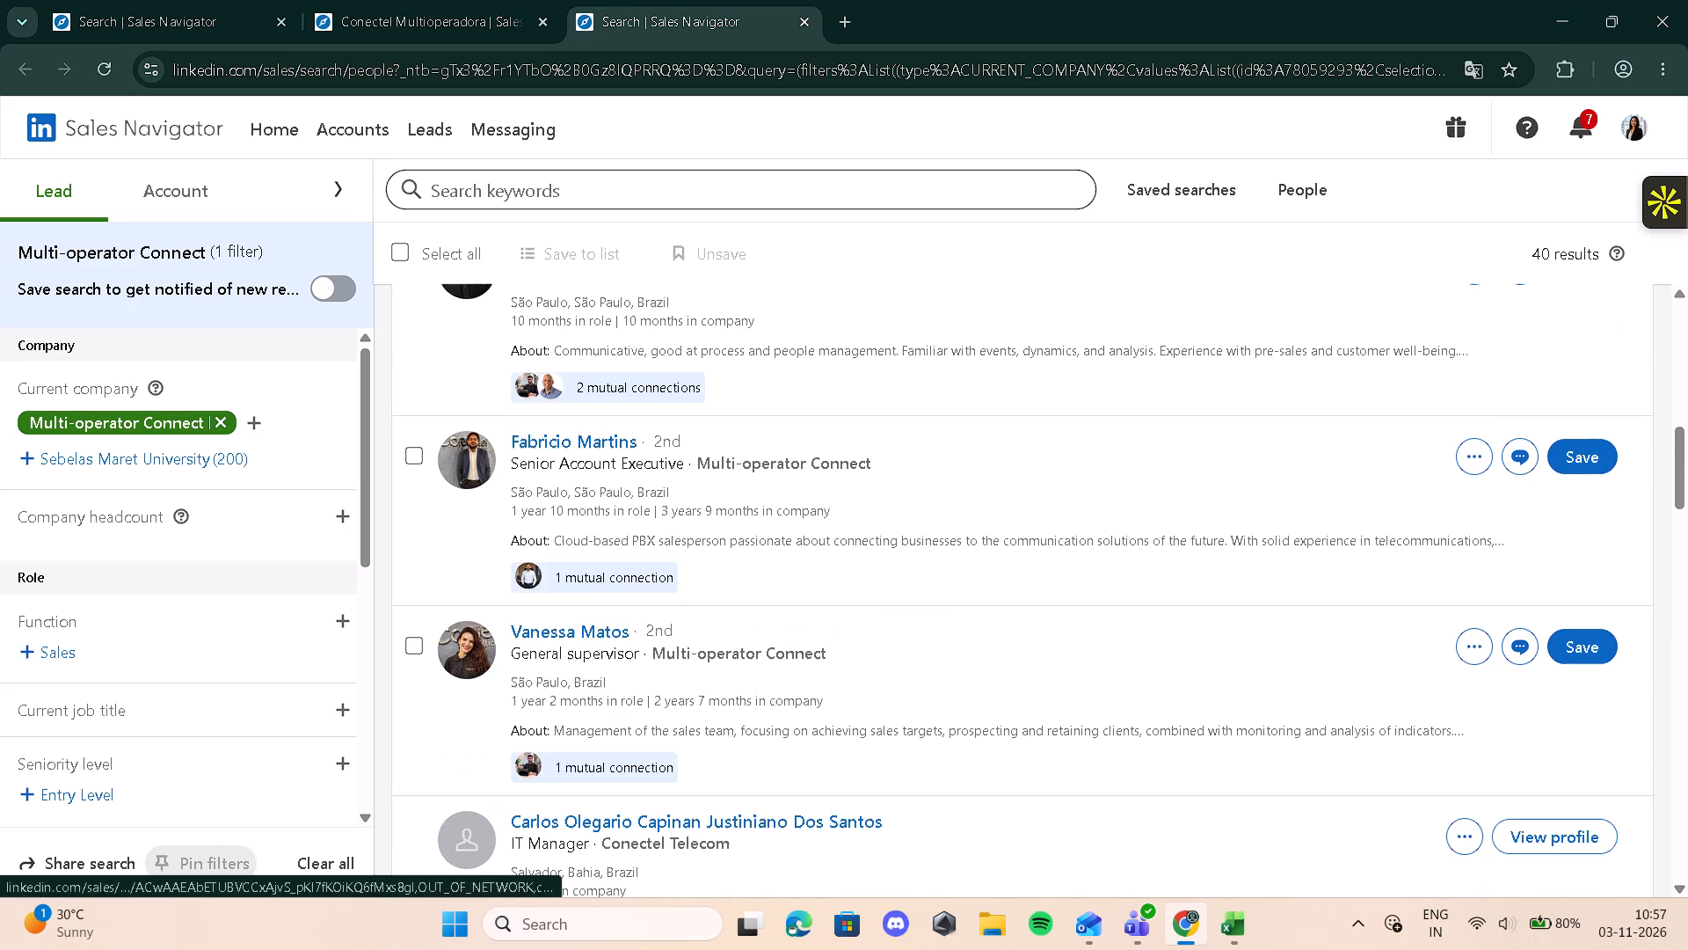
Open the Sales Navigator lead page of Conectel's General Supervisor in a new tab.
right_click(575, 637)
click(693, 350)
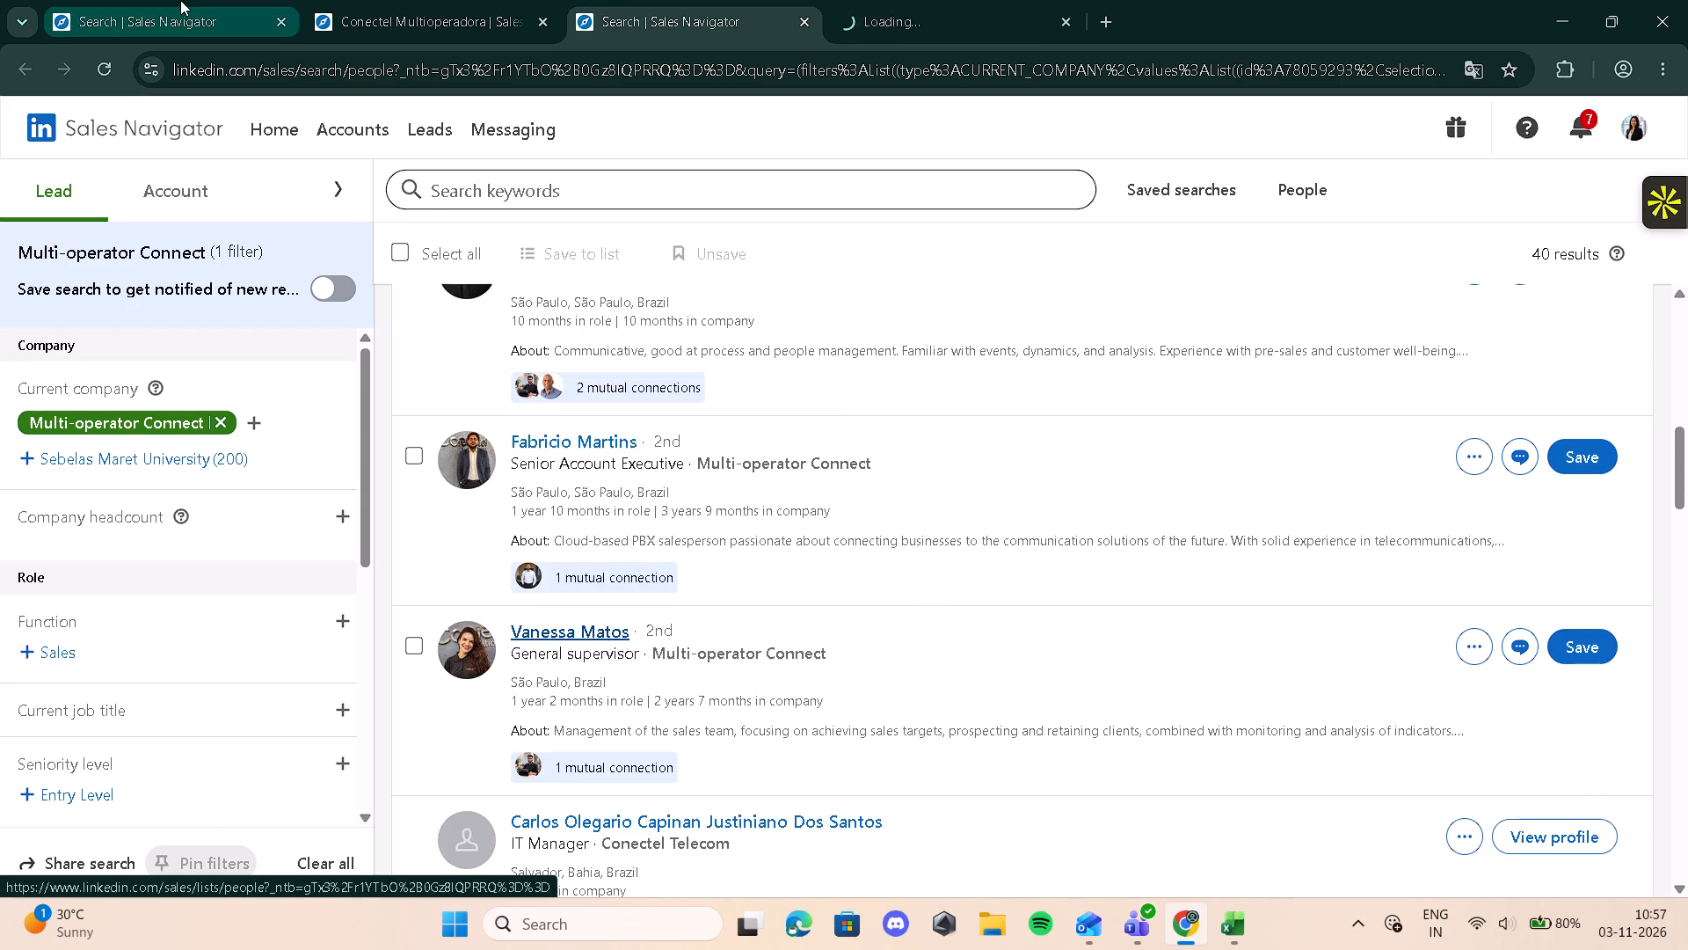
click(179, 0)
click(404, 0)
click(627, 0)
click(900, 0)
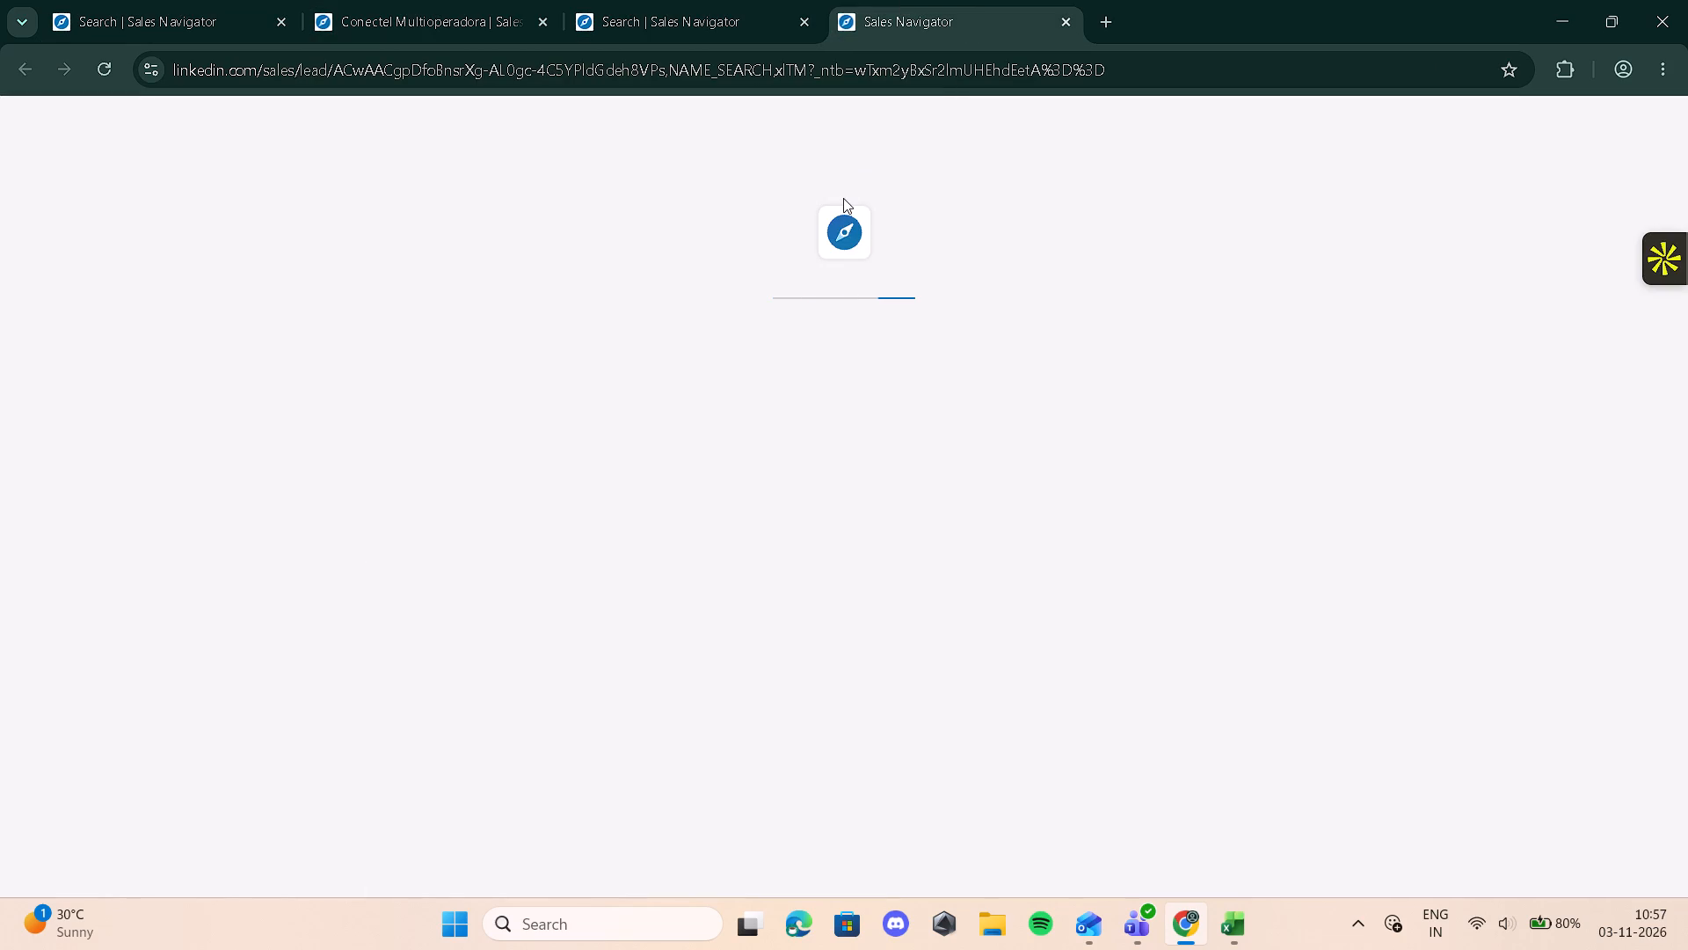
click(729, 11)
click(982, 0)
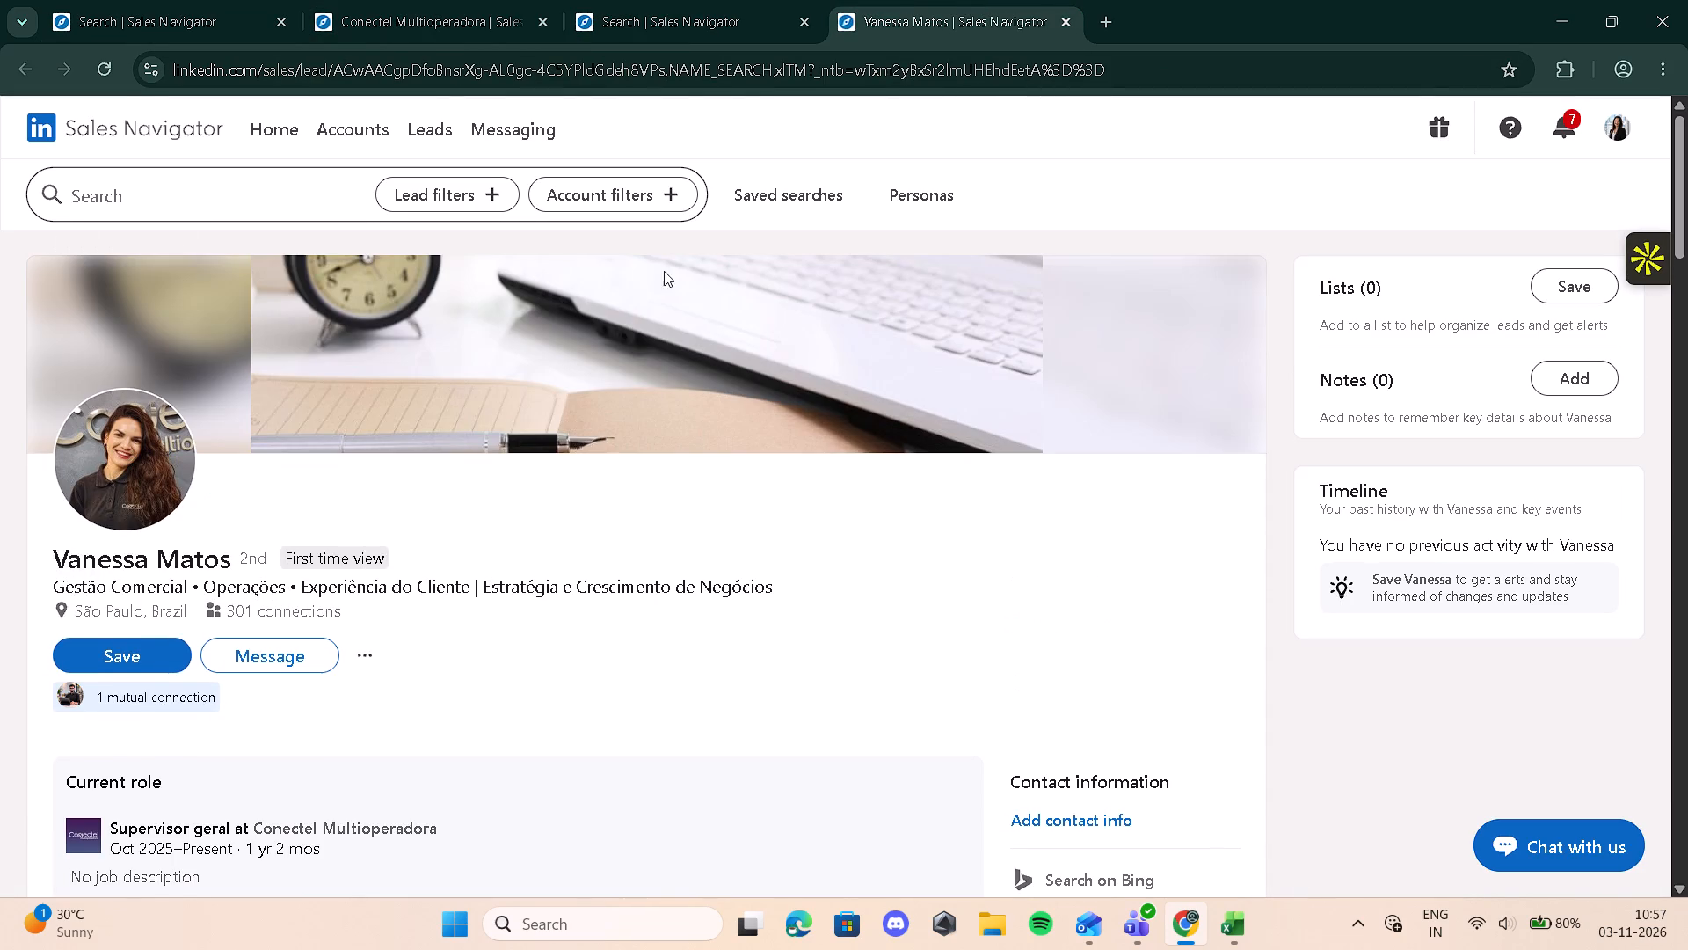
Copy the General Supervisor's name from the lead page into cell F43 of the Brazil sheet in Excel.
drag(236, 559, 29, 546)
right_click(117, 552)
click(181, 568)
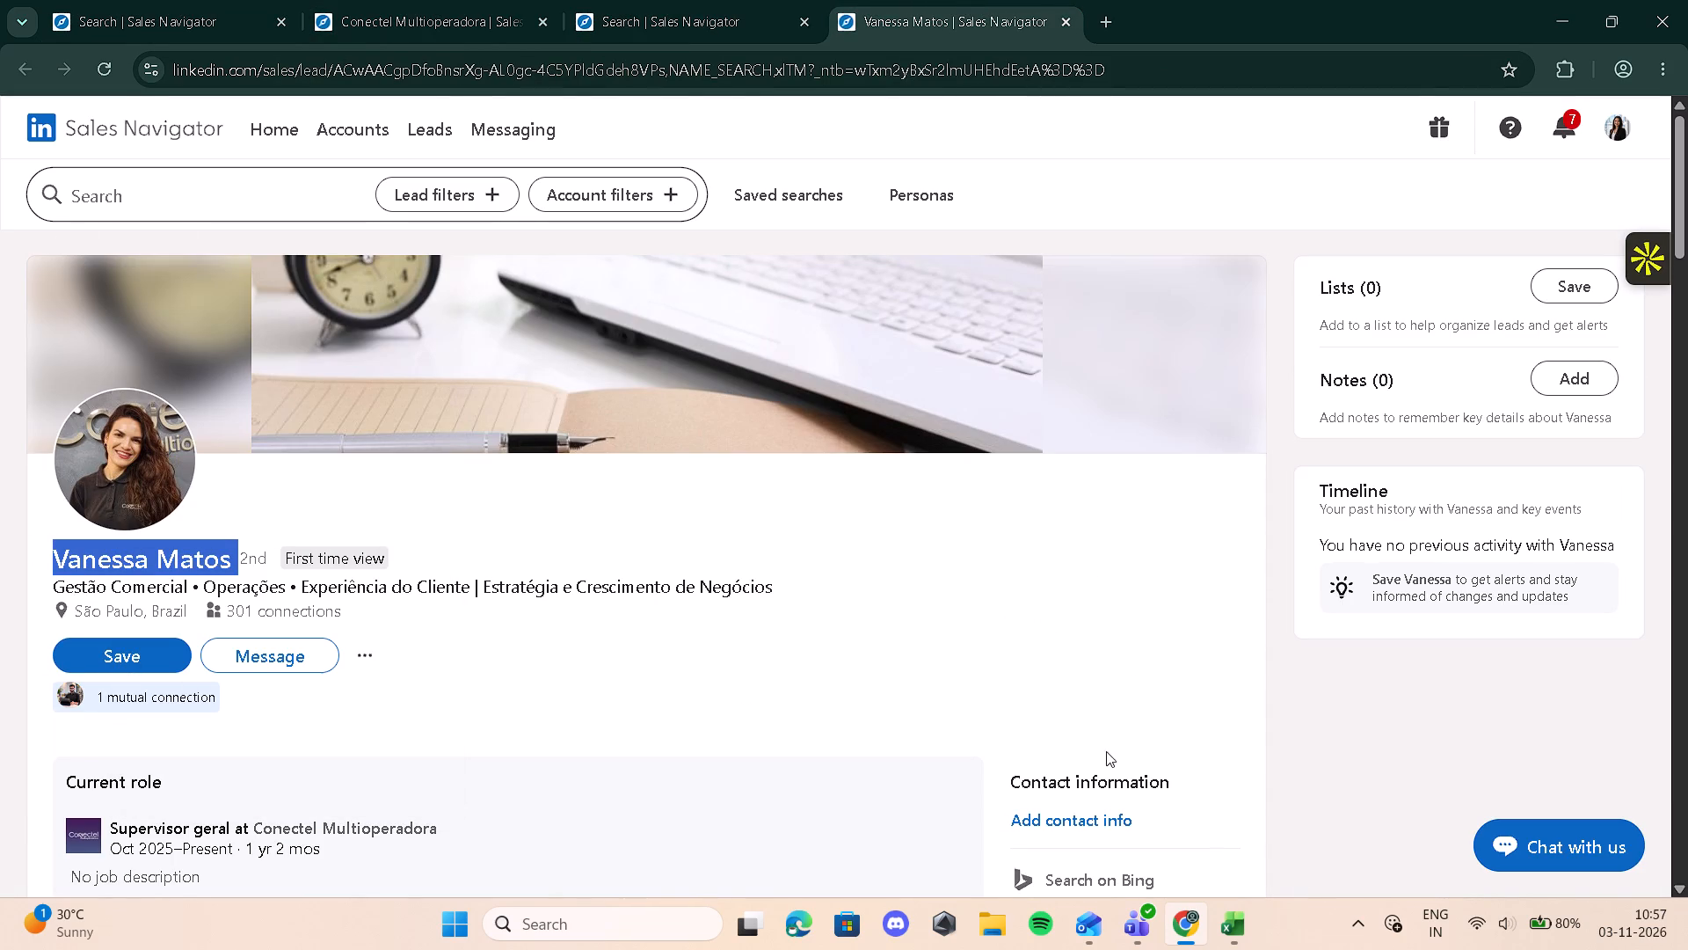
click(1219, 921)
click(1248, 654)
key(ctrl+v)
Switch back to the browser and translate the General Supervisor's lead page into English.
click(1480, 642)
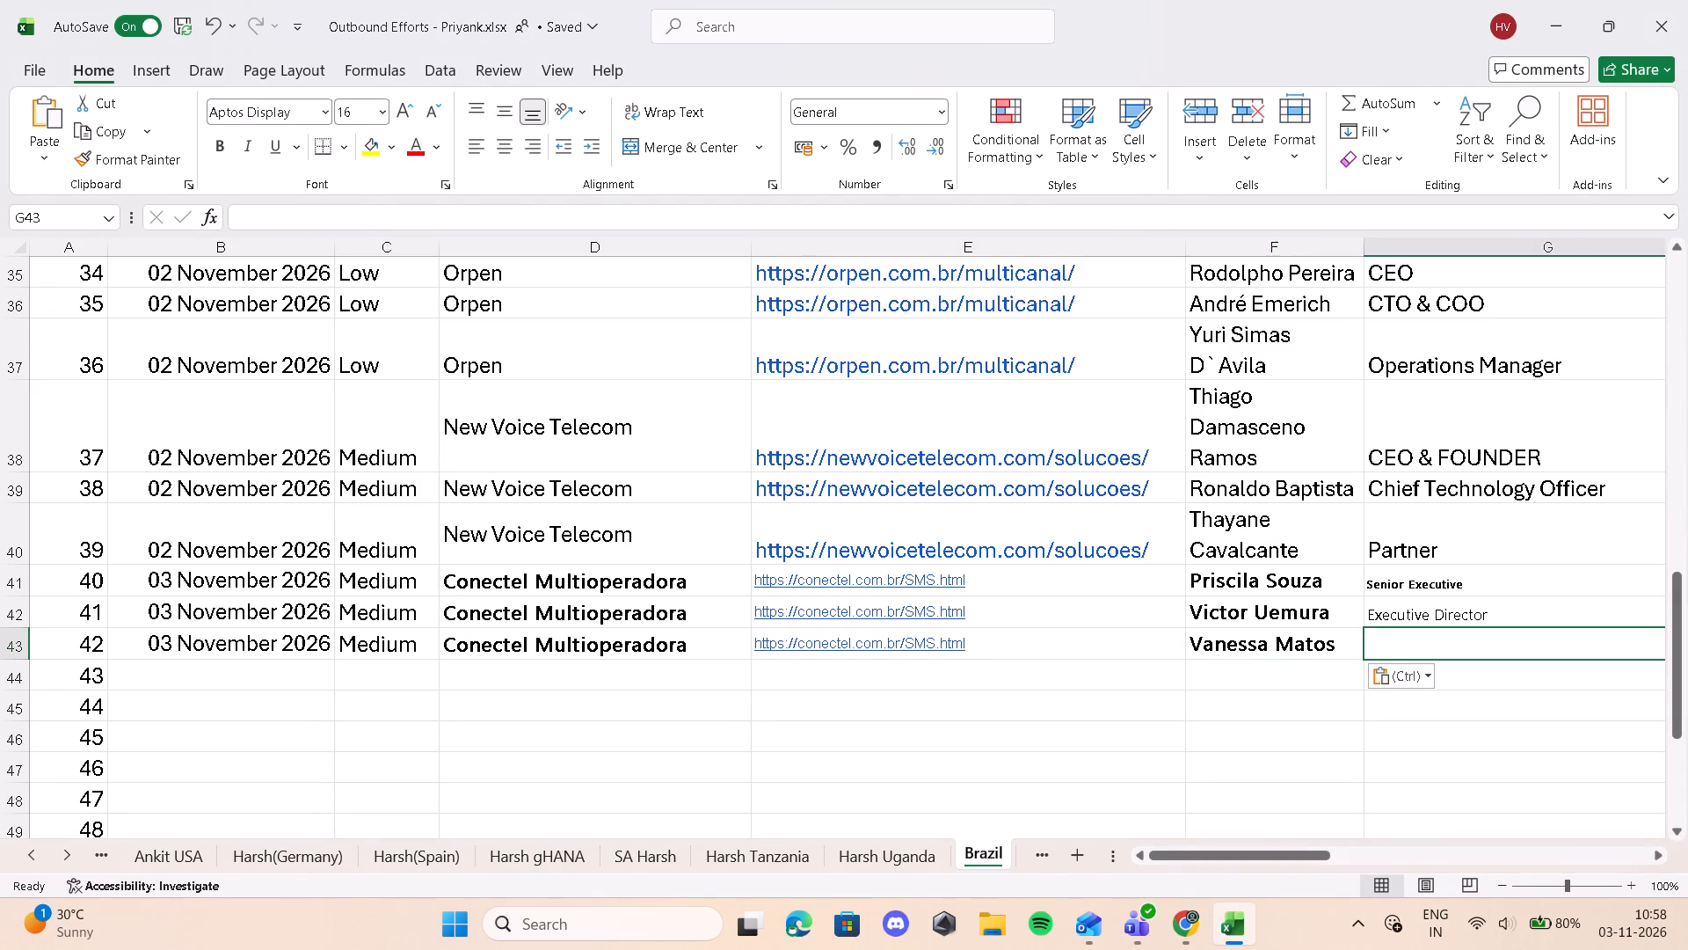
click(1198, 933)
right_click(654, 655)
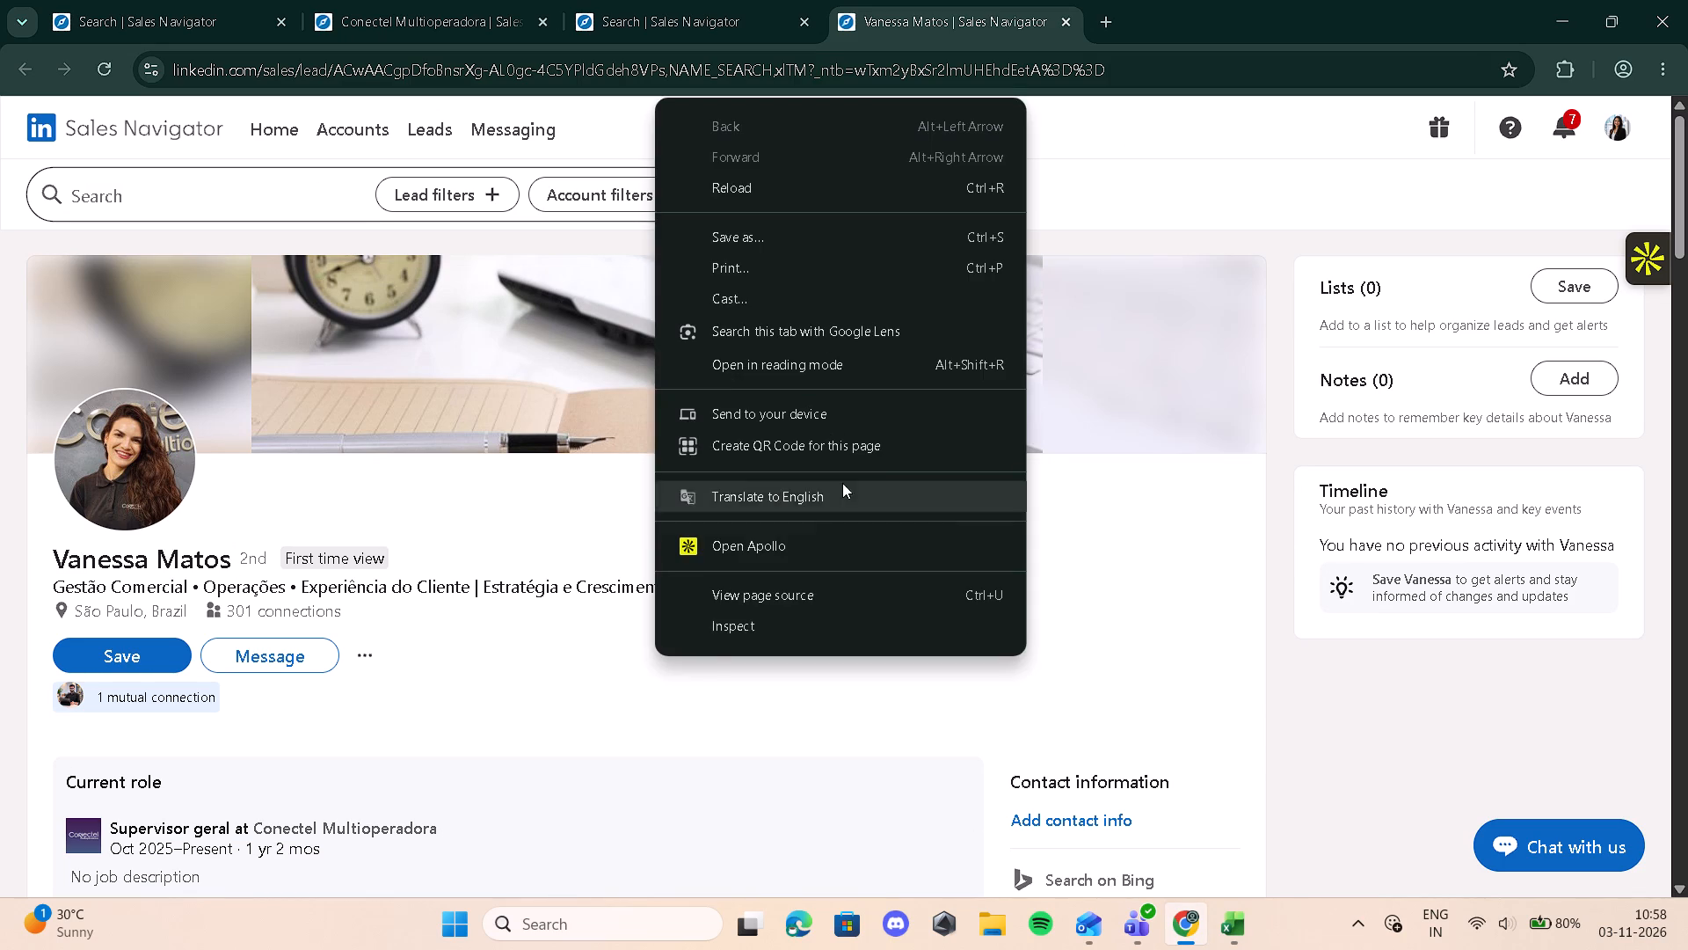
click(842, 483)
click(1488, 109)
click(614, 0)
drag(432, 0, 445, 0)
click(667, 11)
click(948, 8)
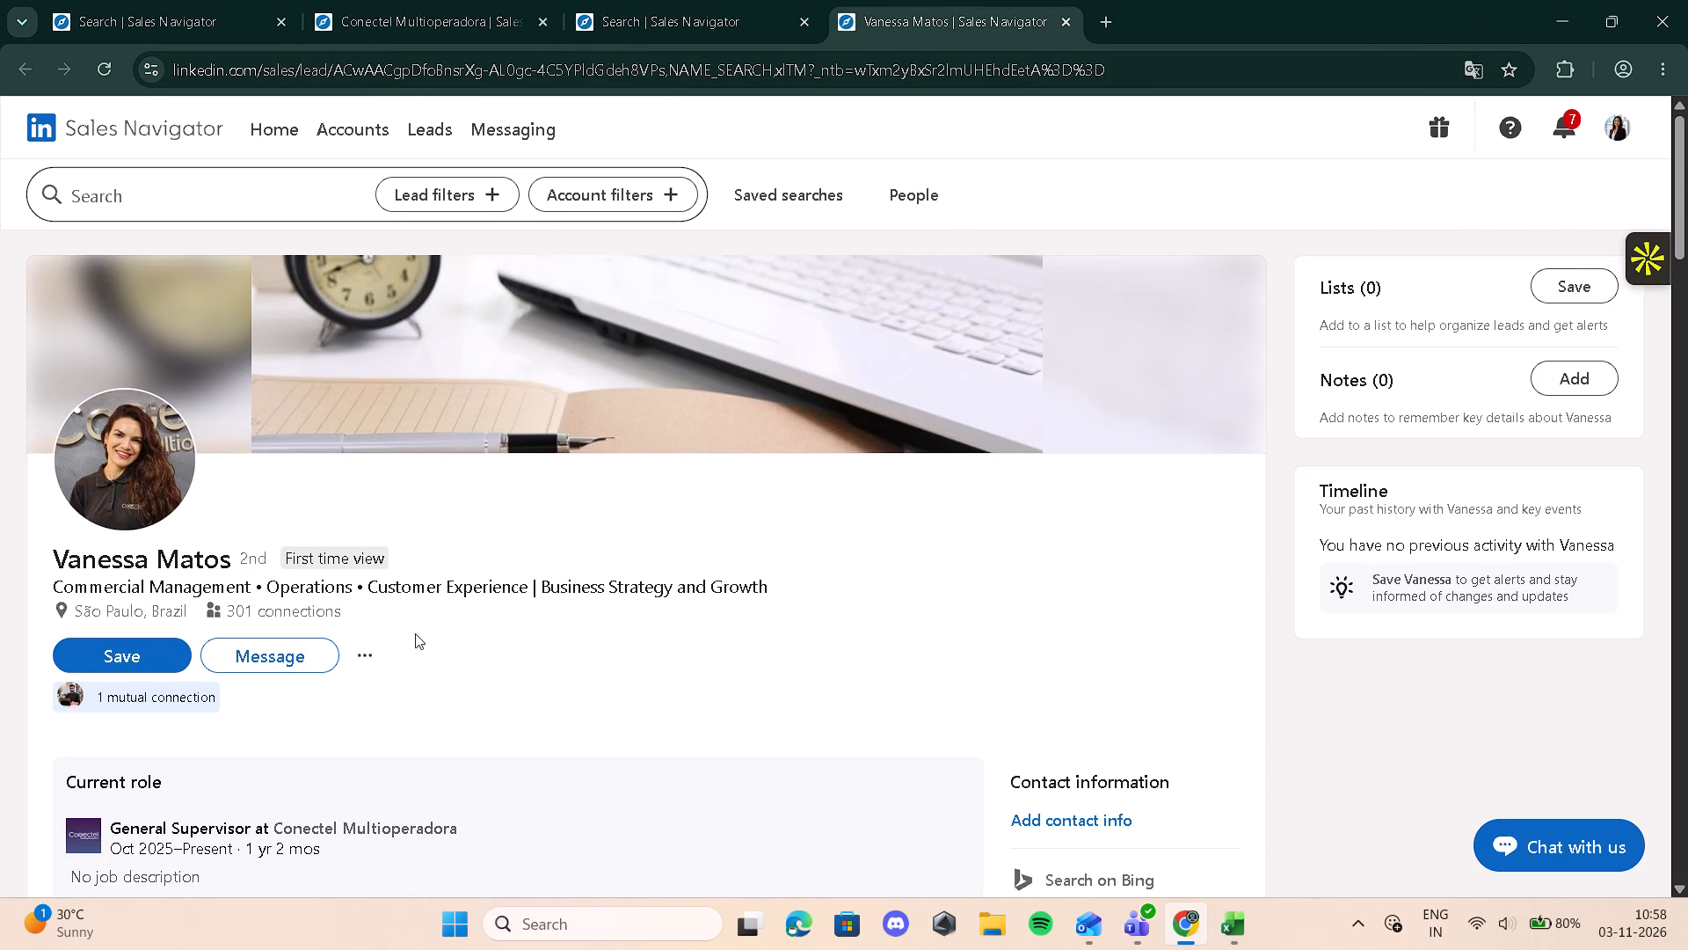
Copy the job title General Supervisor from the current role section into cell G43 of the Brazil sheet.
scroll(415, 633, down, 1)
drag(252, 643, 116, 634)
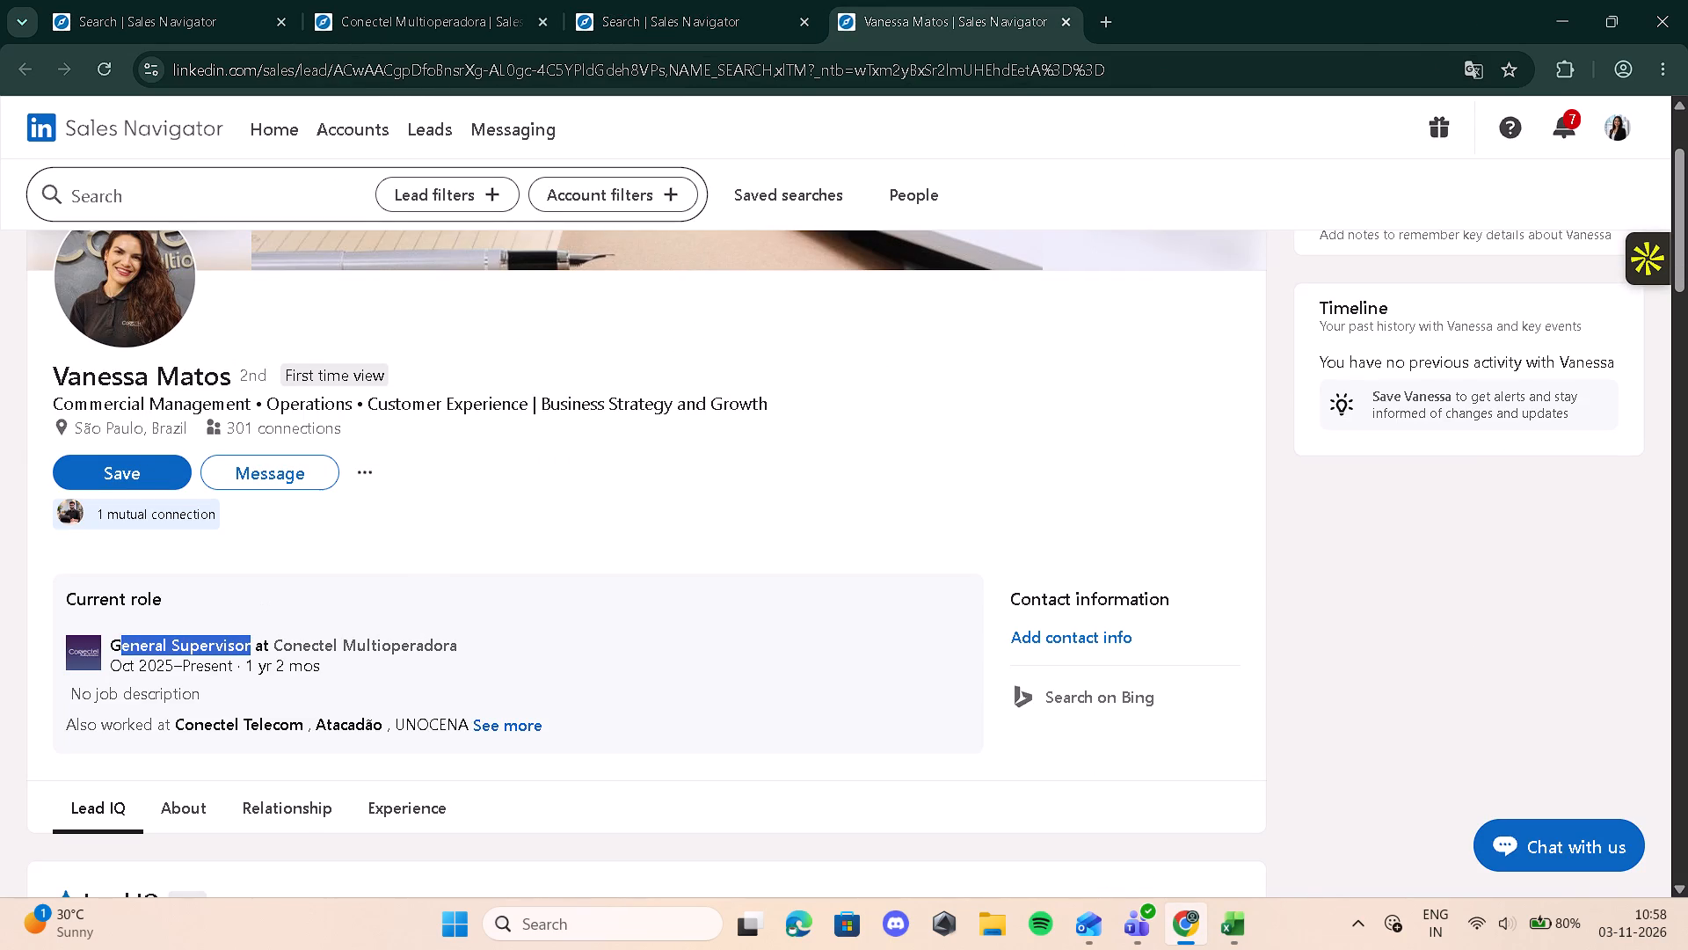
drag(116, 634, 103, 634)
click(224, 617)
drag(254, 638, 240, 644)
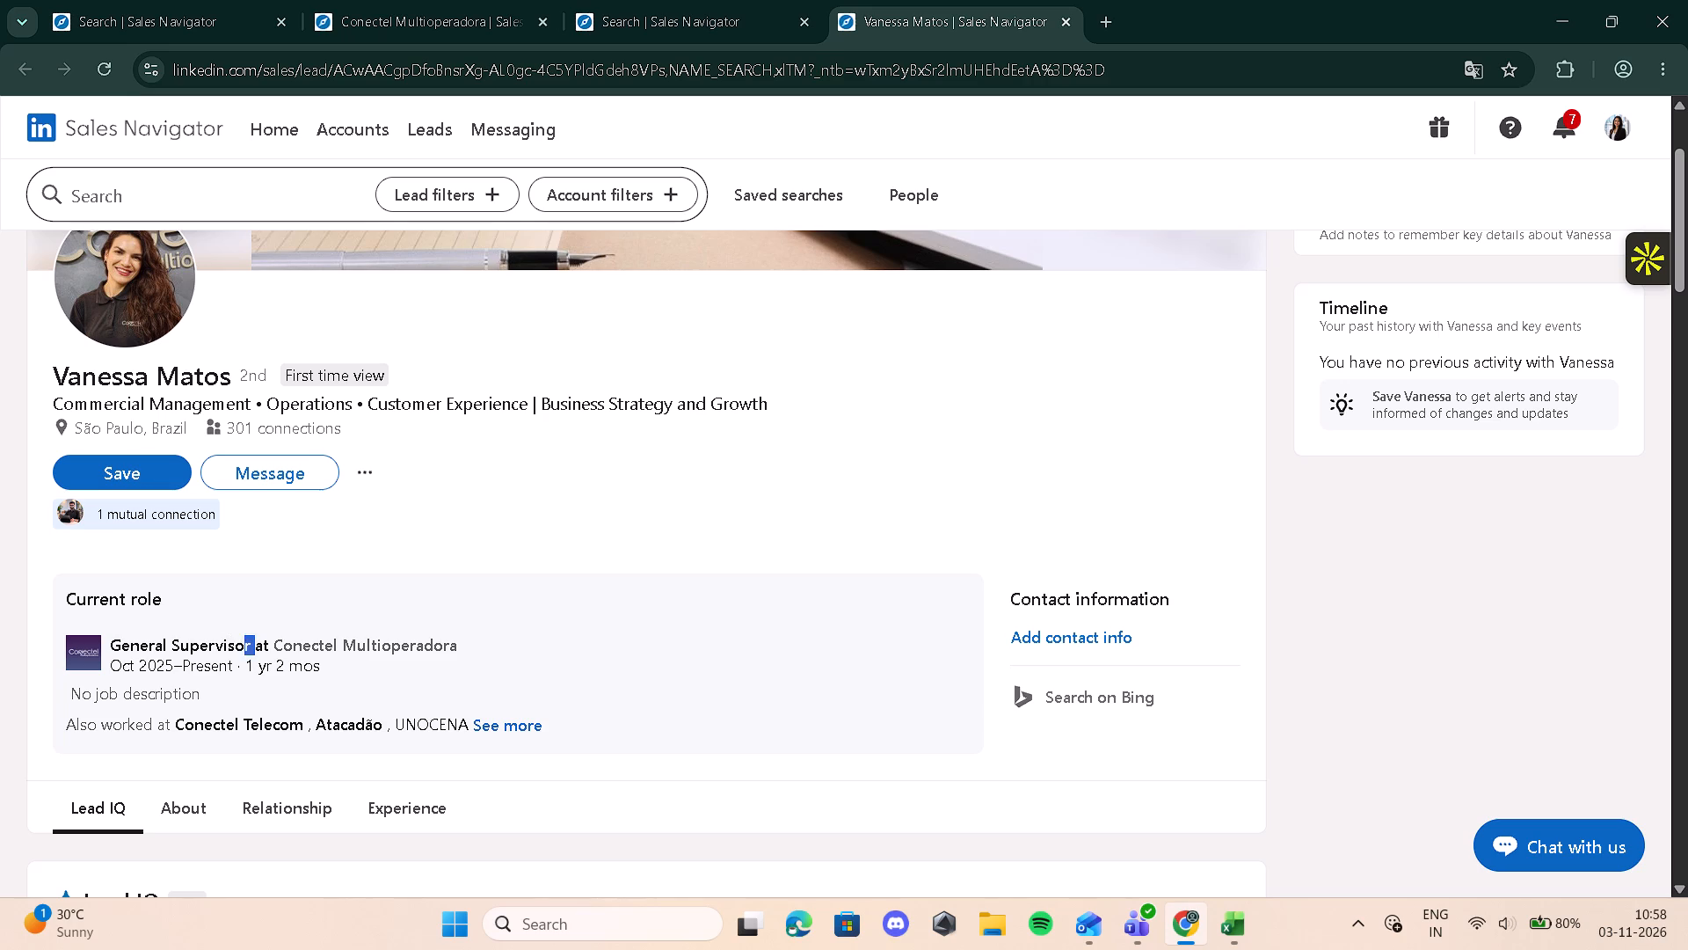
drag(240, 644, 108, 632)
right_click(132, 639)
click(300, 698)
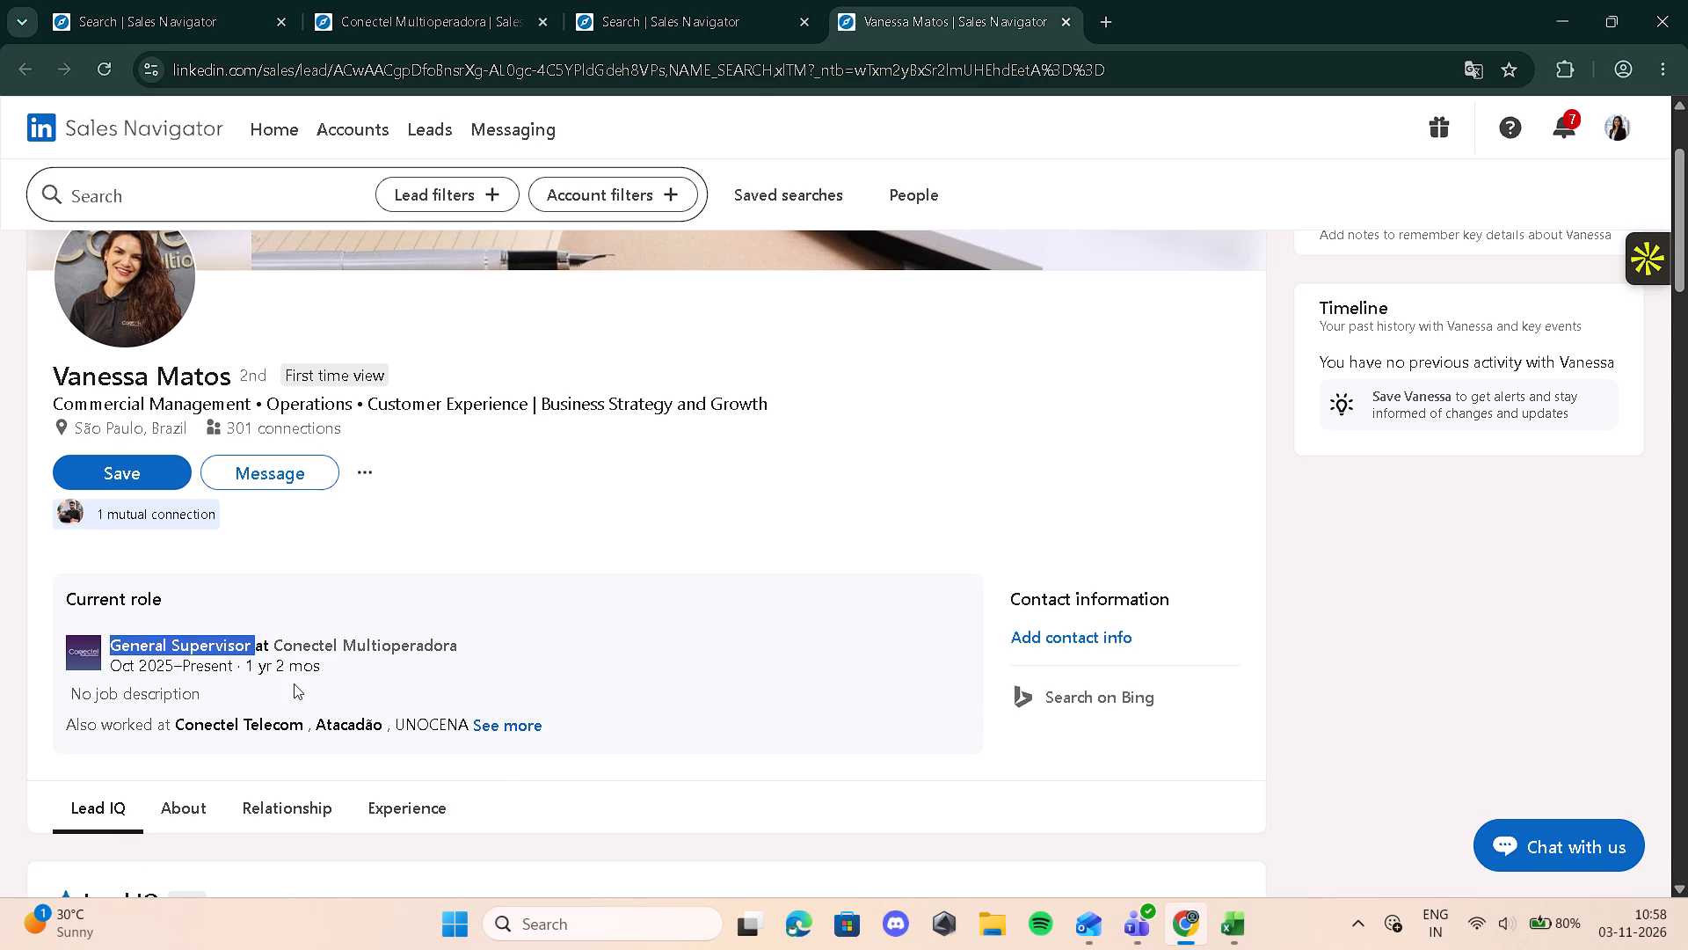
right_click(238, 646)
click(344, 403)
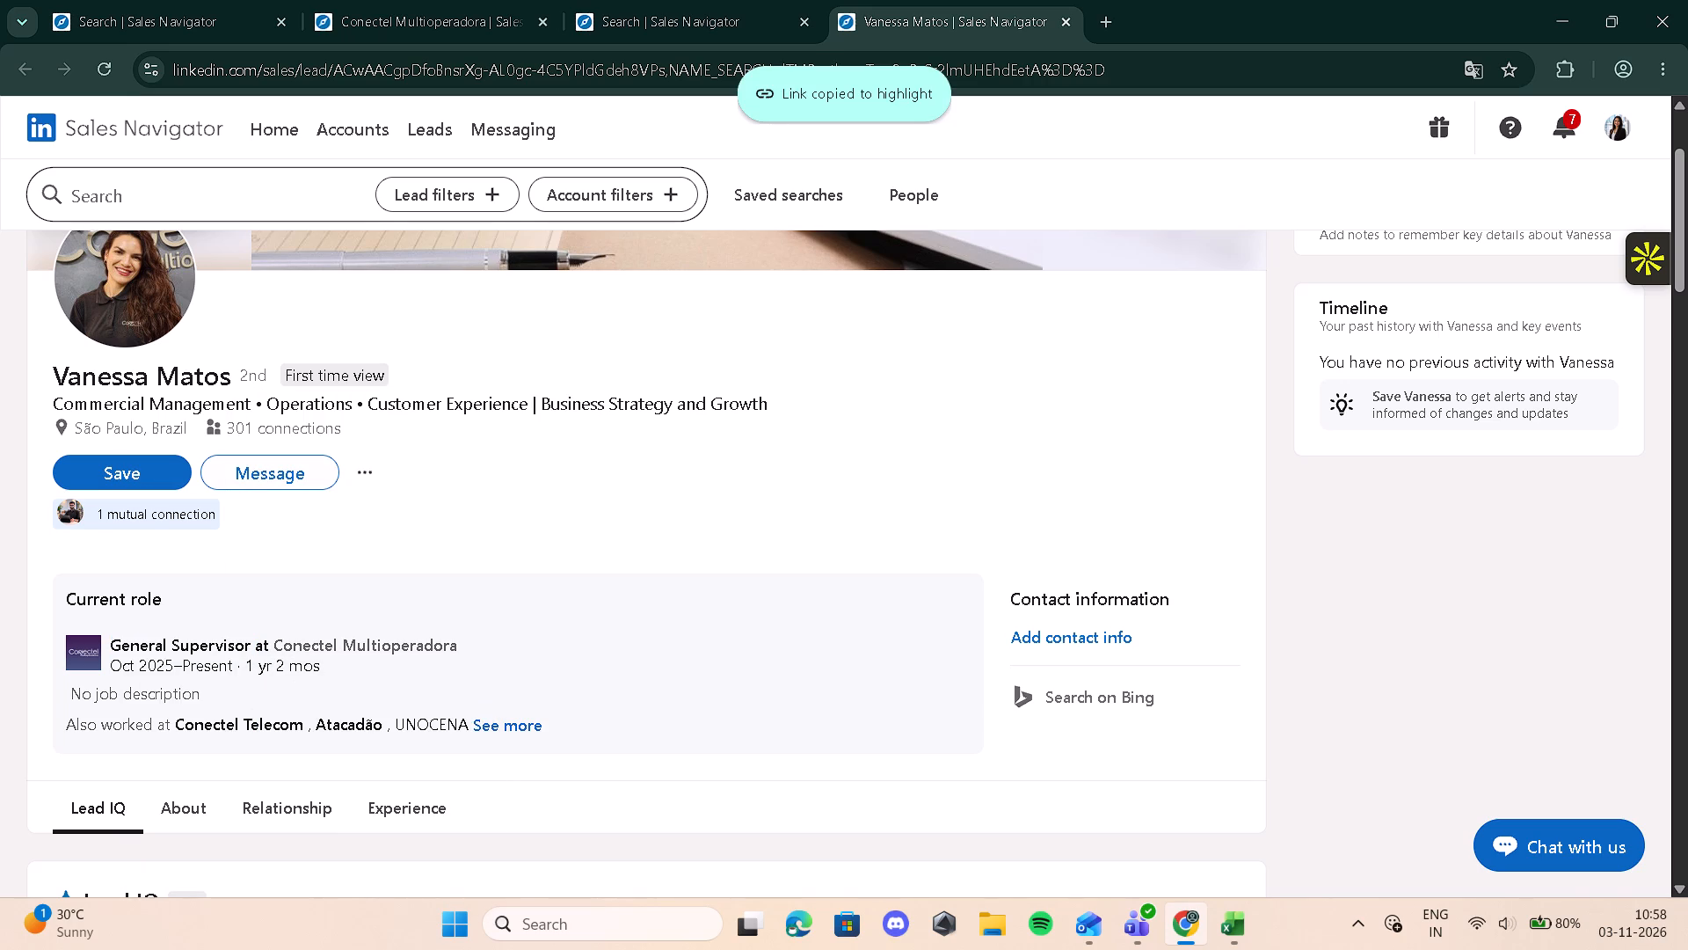
drag(251, 648, 112, 637)
right_click(129, 647)
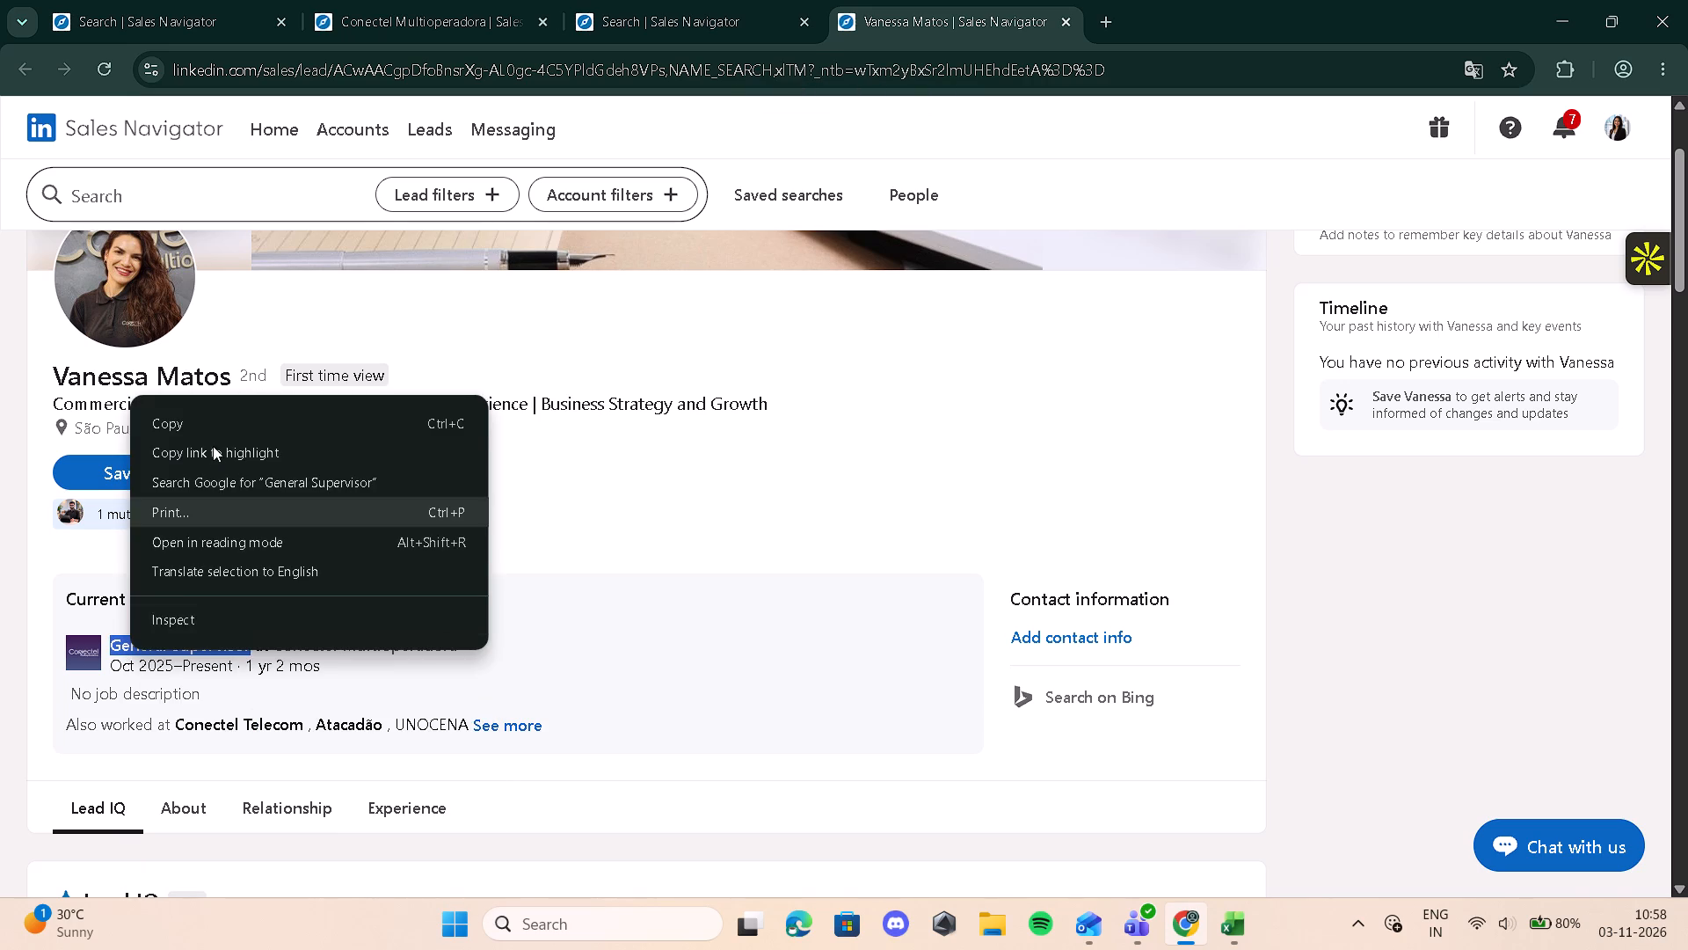
click(218, 435)
click(1233, 930)
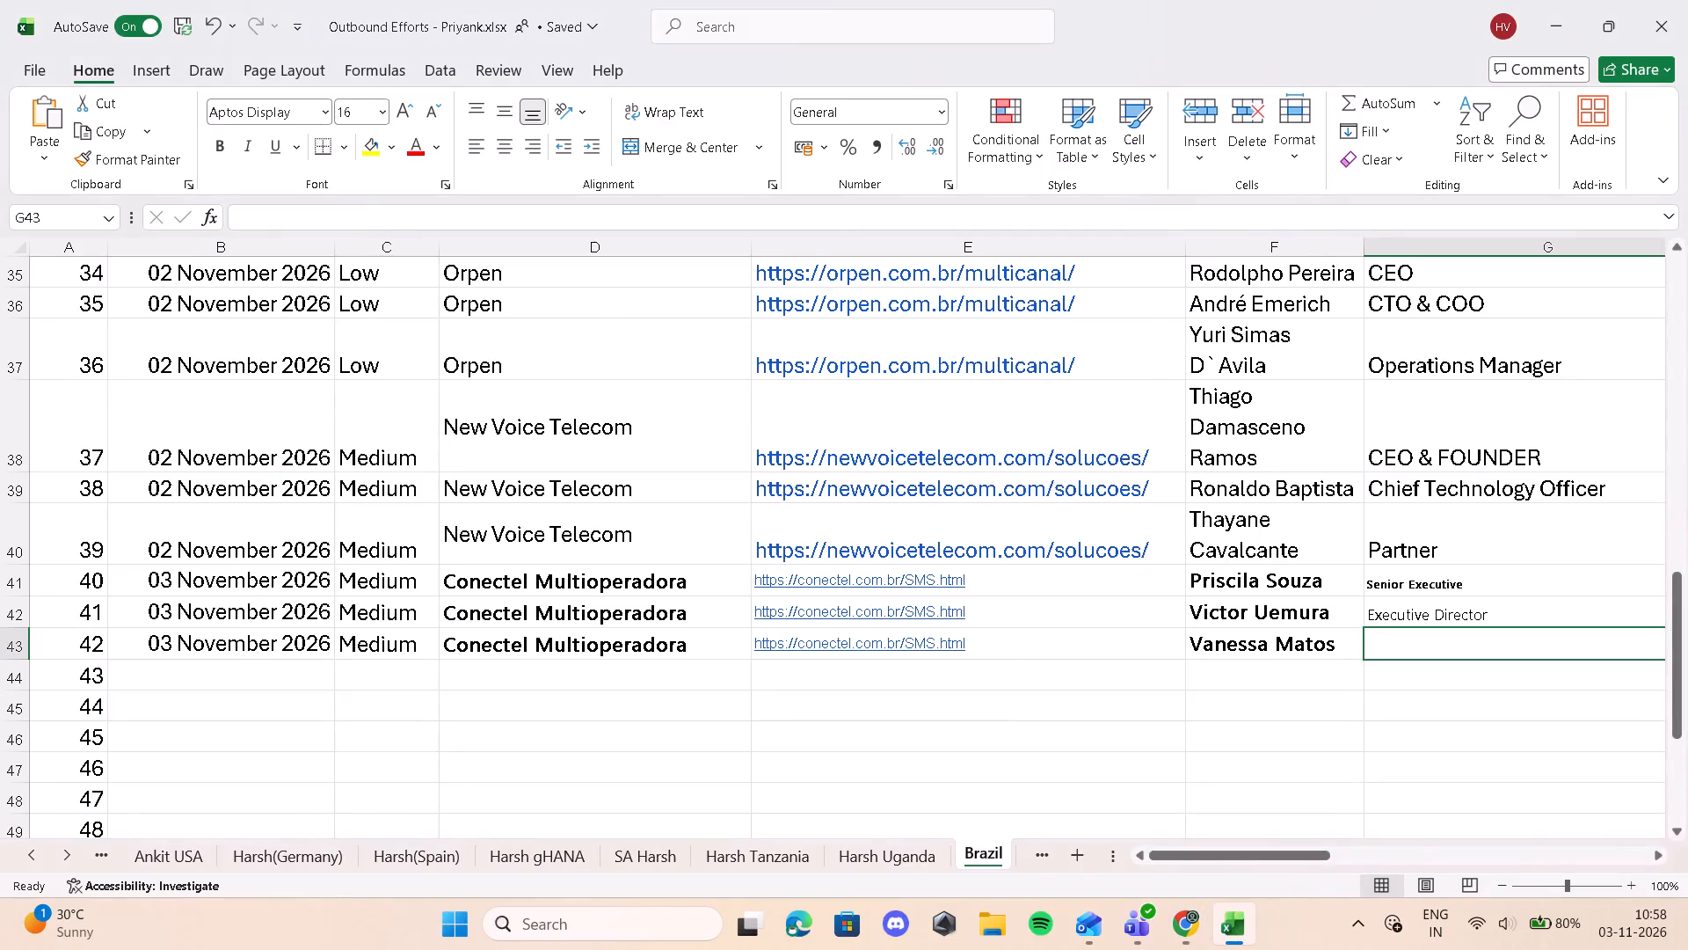
click(1480, 636)
key(ctrl+v)
Copy the country Brazil and region LATAM from row 42 into cells H43 and I43.
click(1110, 607)
click(1061, 611)
key(ctrl+c)
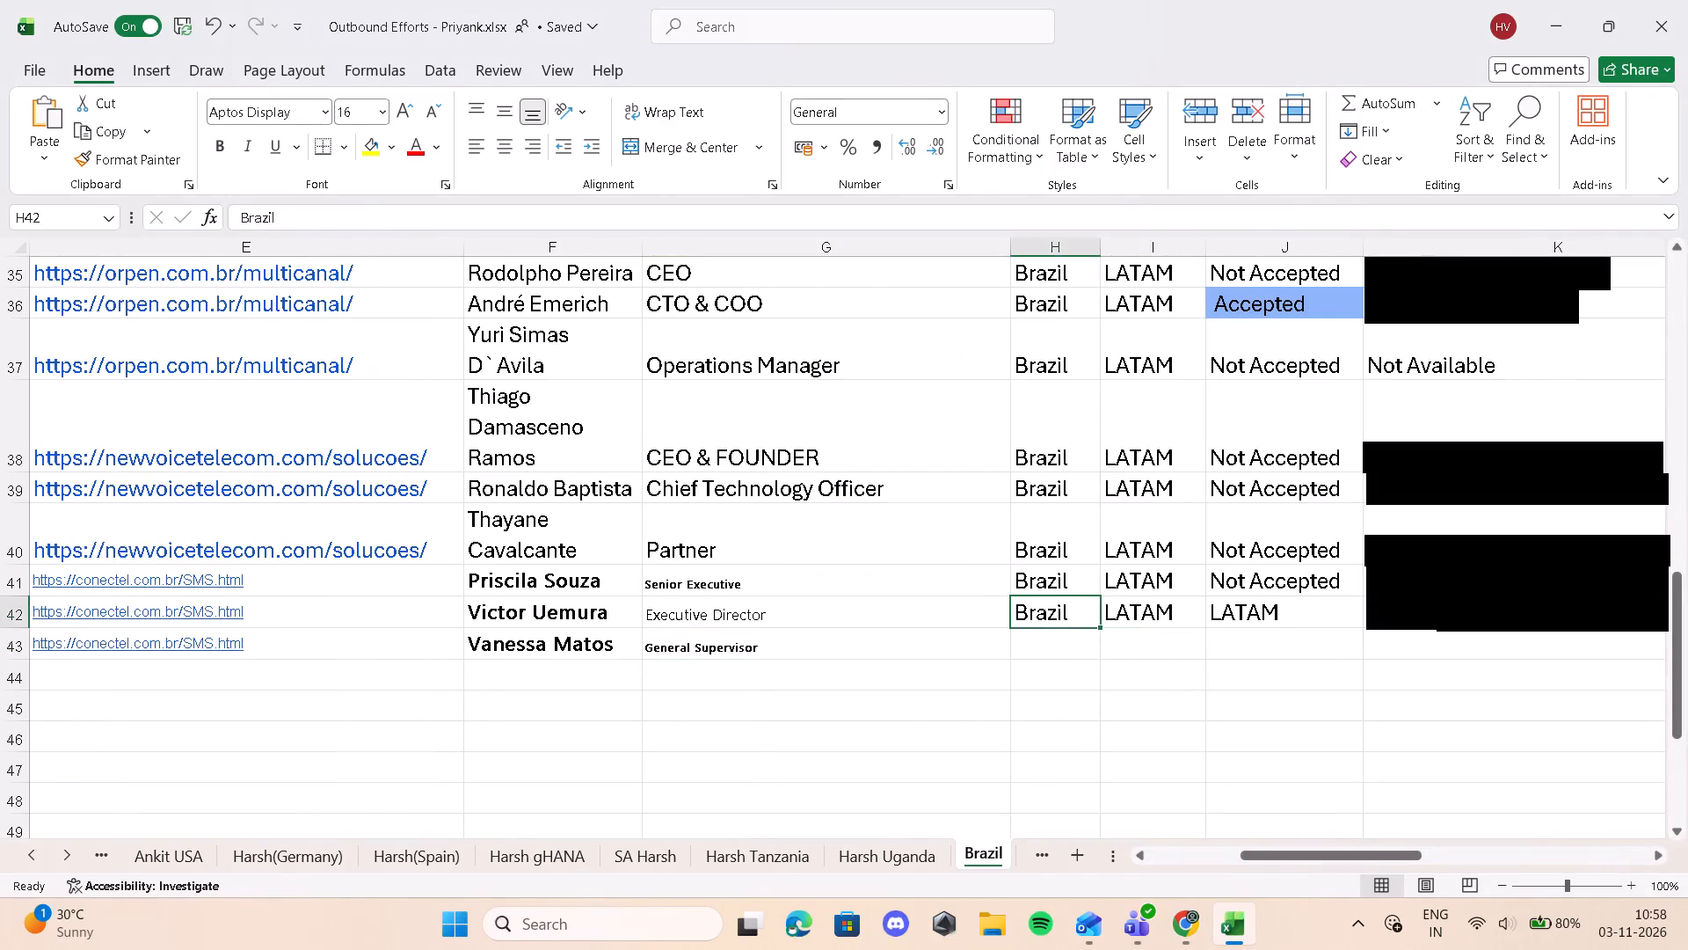
click(1066, 642)
key(ctrl+v)
click(1126, 619)
key(ctrl+c)
click(1136, 642)
key(ctrl+v)
Copy the status Not Accepted from J41 into cells J42 and J43.
click(1261, 619)
click(1277, 579)
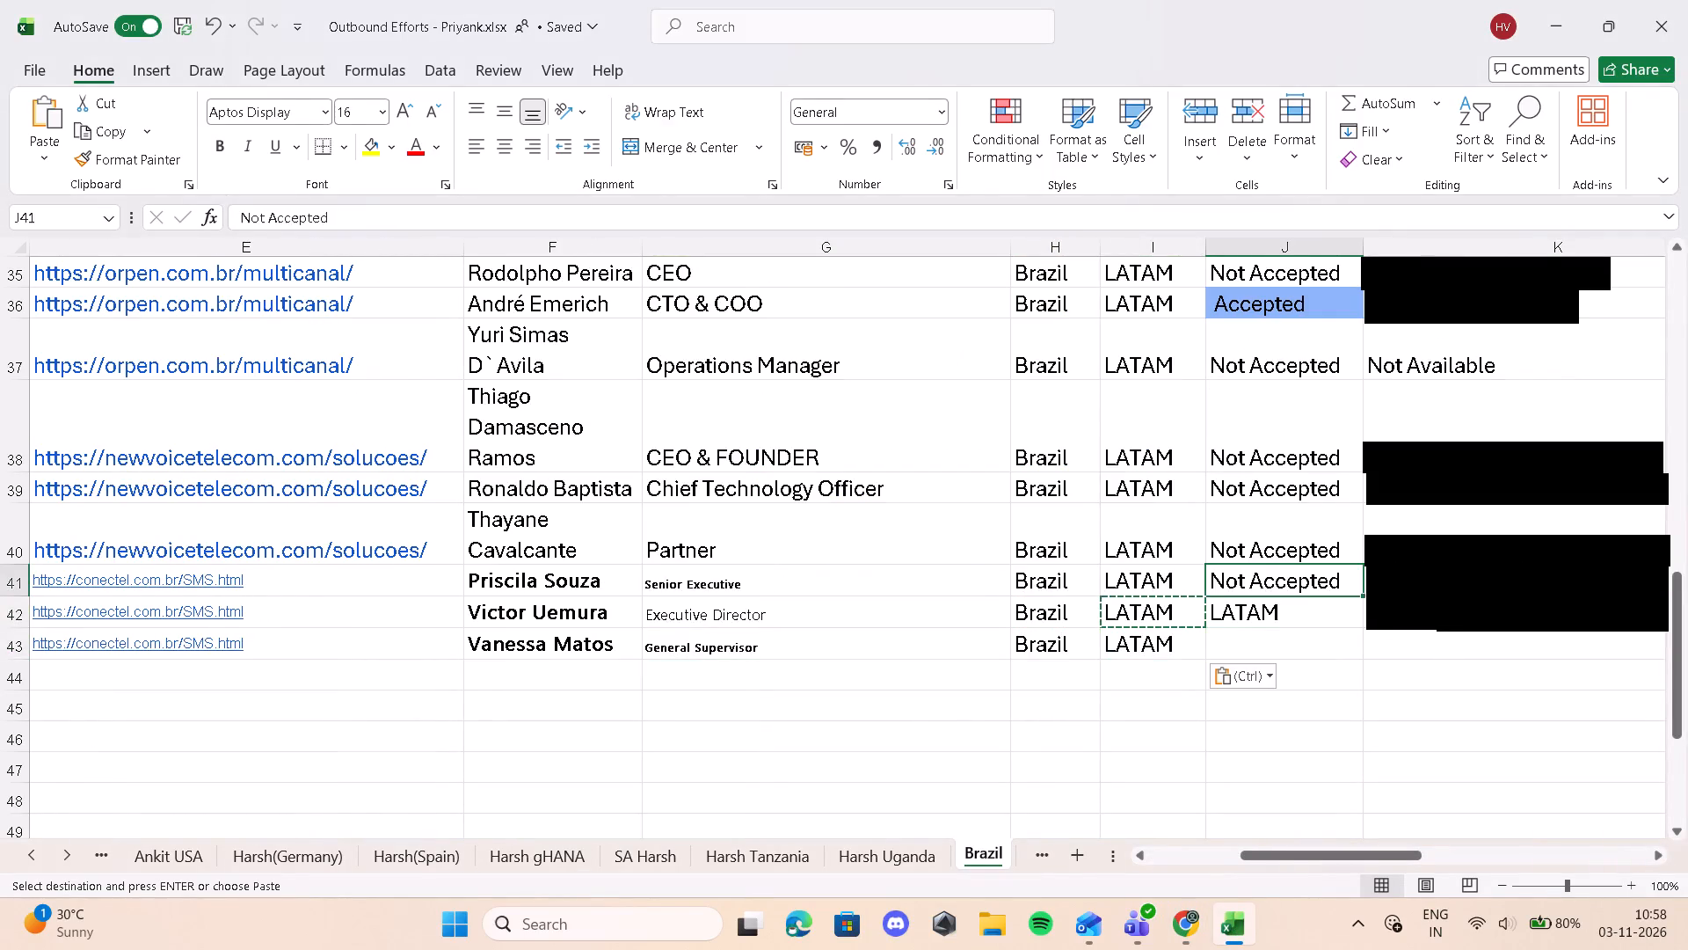
key(ctrl+c)
click(1277, 603)
key(ctrl+v)
click(1279, 642)
key(ctrl+v)
Switch to the browser and open the General Supervisor's LinkedIn profile from the Sales Navigator lead page.
click(1398, 647)
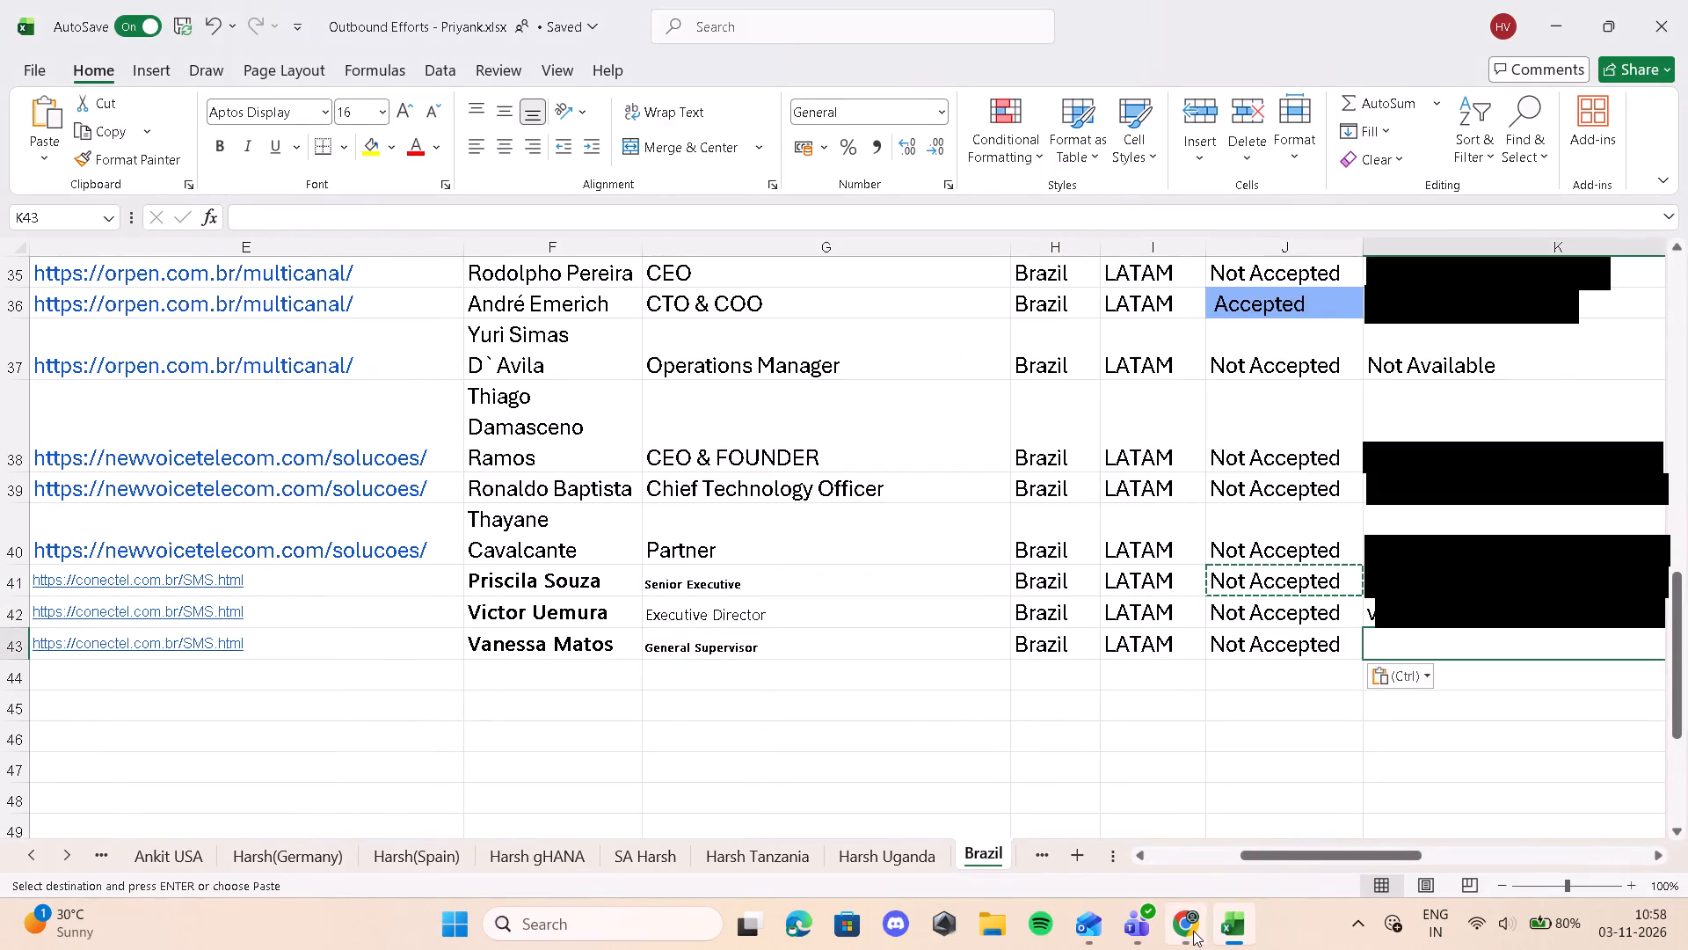
click(1197, 939)
click(433, 583)
click(371, 478)
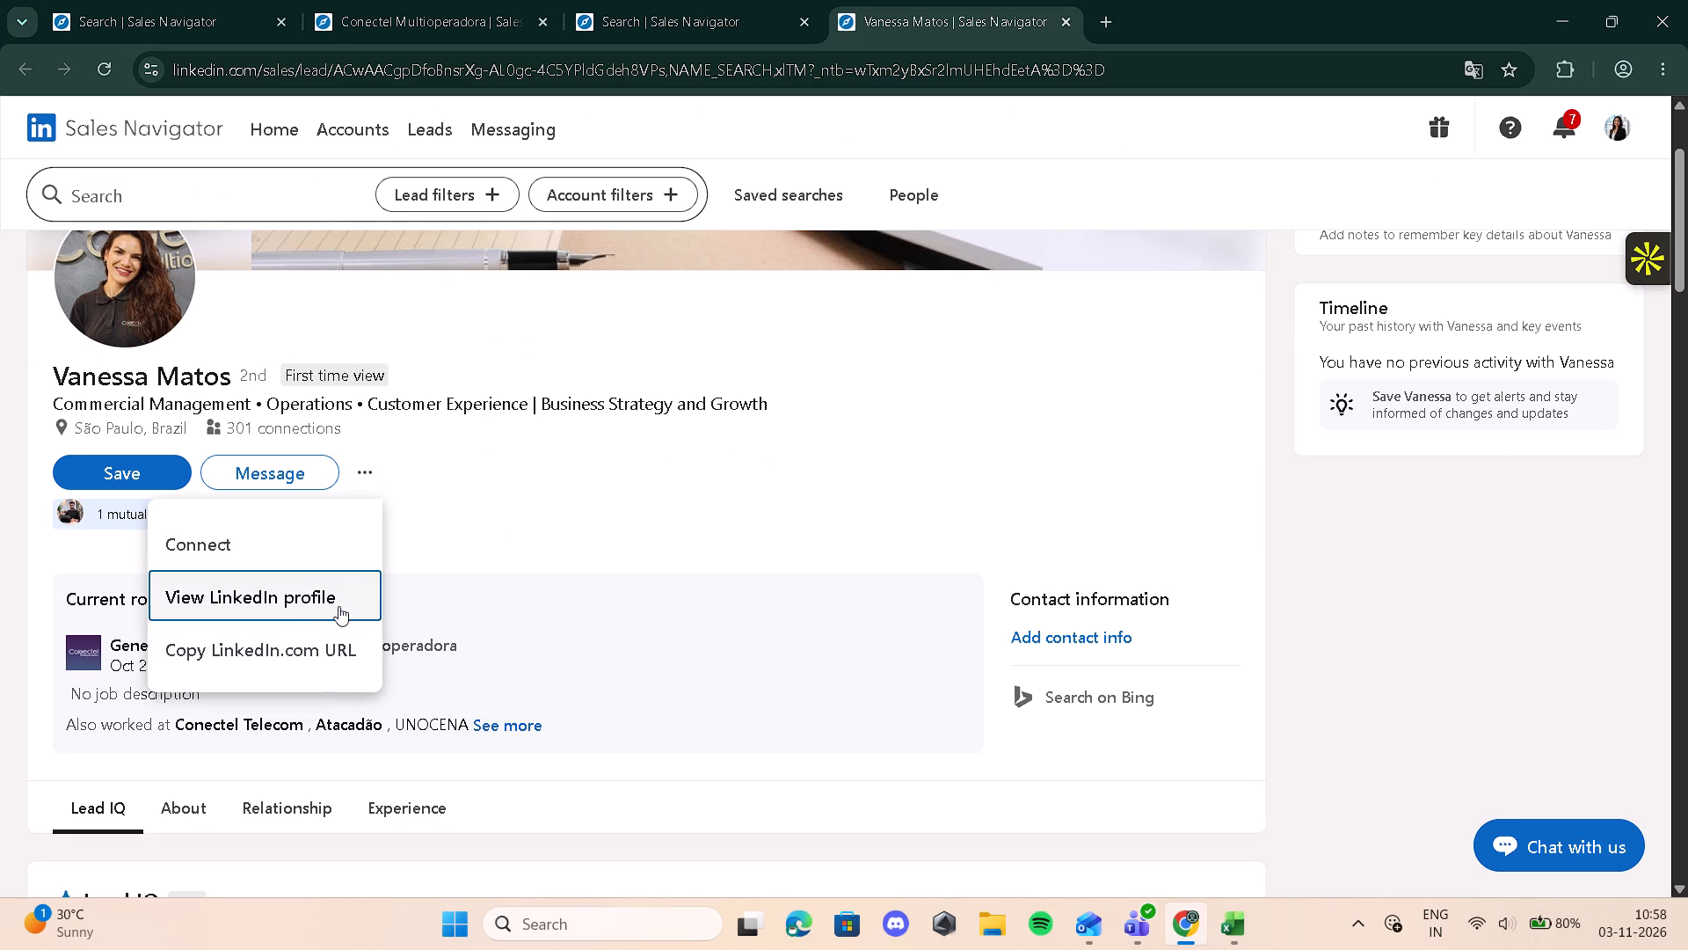
click(338, 606)
click(720, 0)
click(892, 0)
click(1245, 0)
click(939, 0)
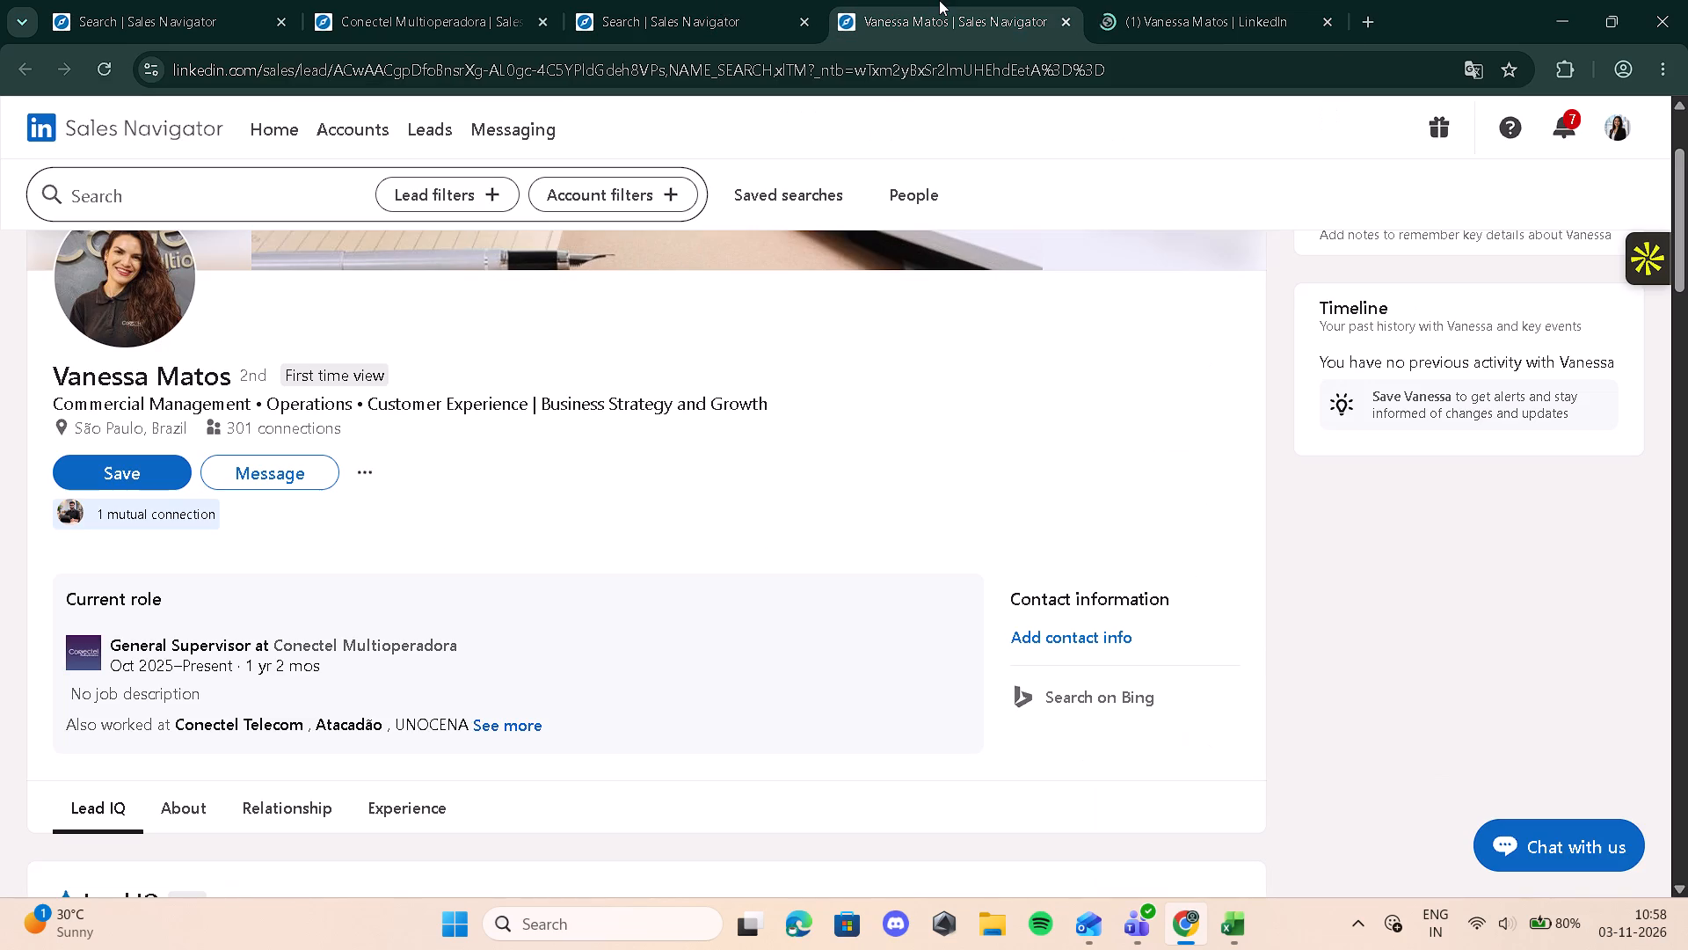
click(1214, 0)
click(958, 0)
click(1256, 0)
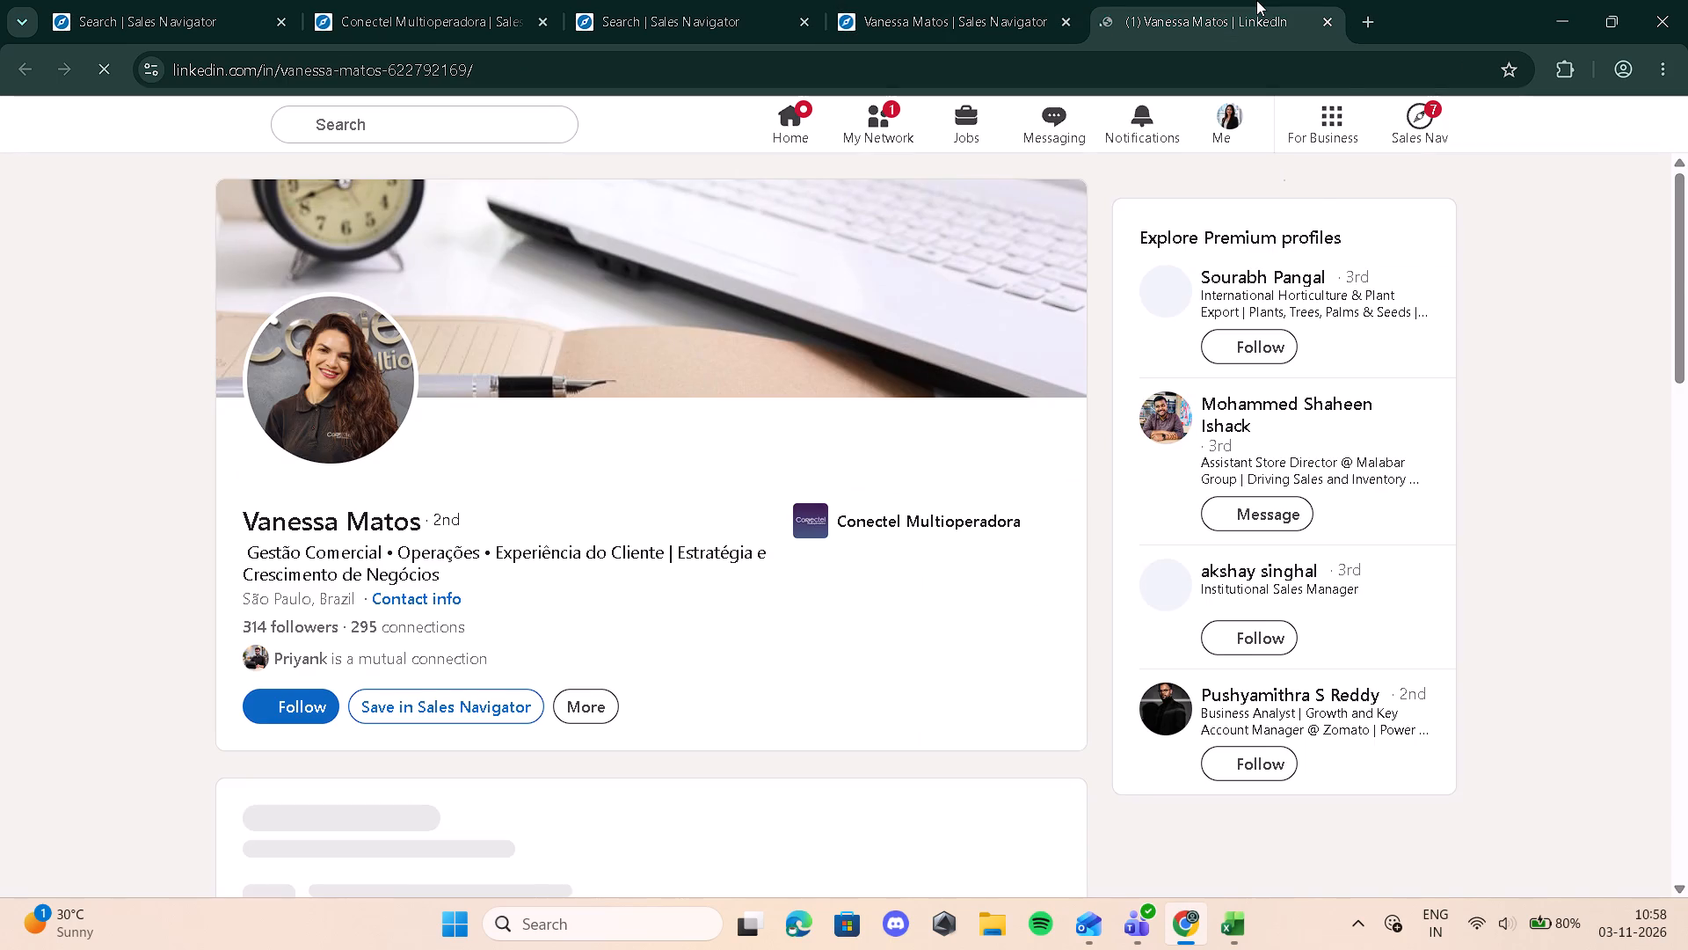
Bring up the General Supervisor's Apollo contact details beside the LinkedIn profile.
click(1651, 272)
click(979, 0)
click(1181, 0)
click(956, 0)
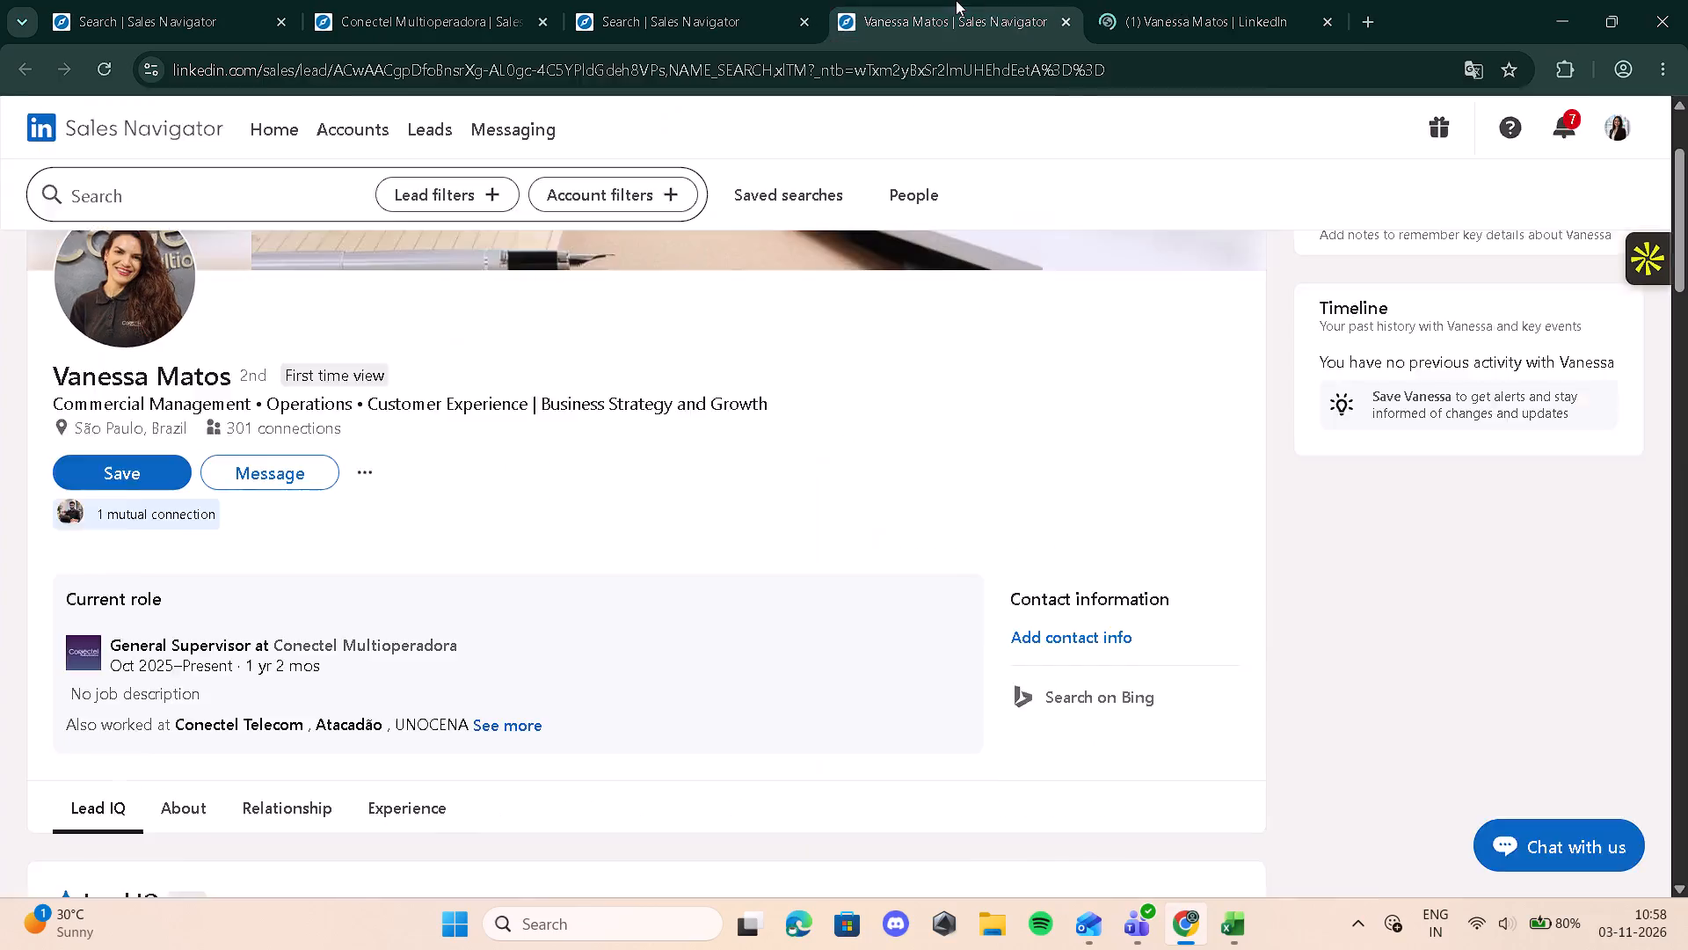
click(1173, 0)
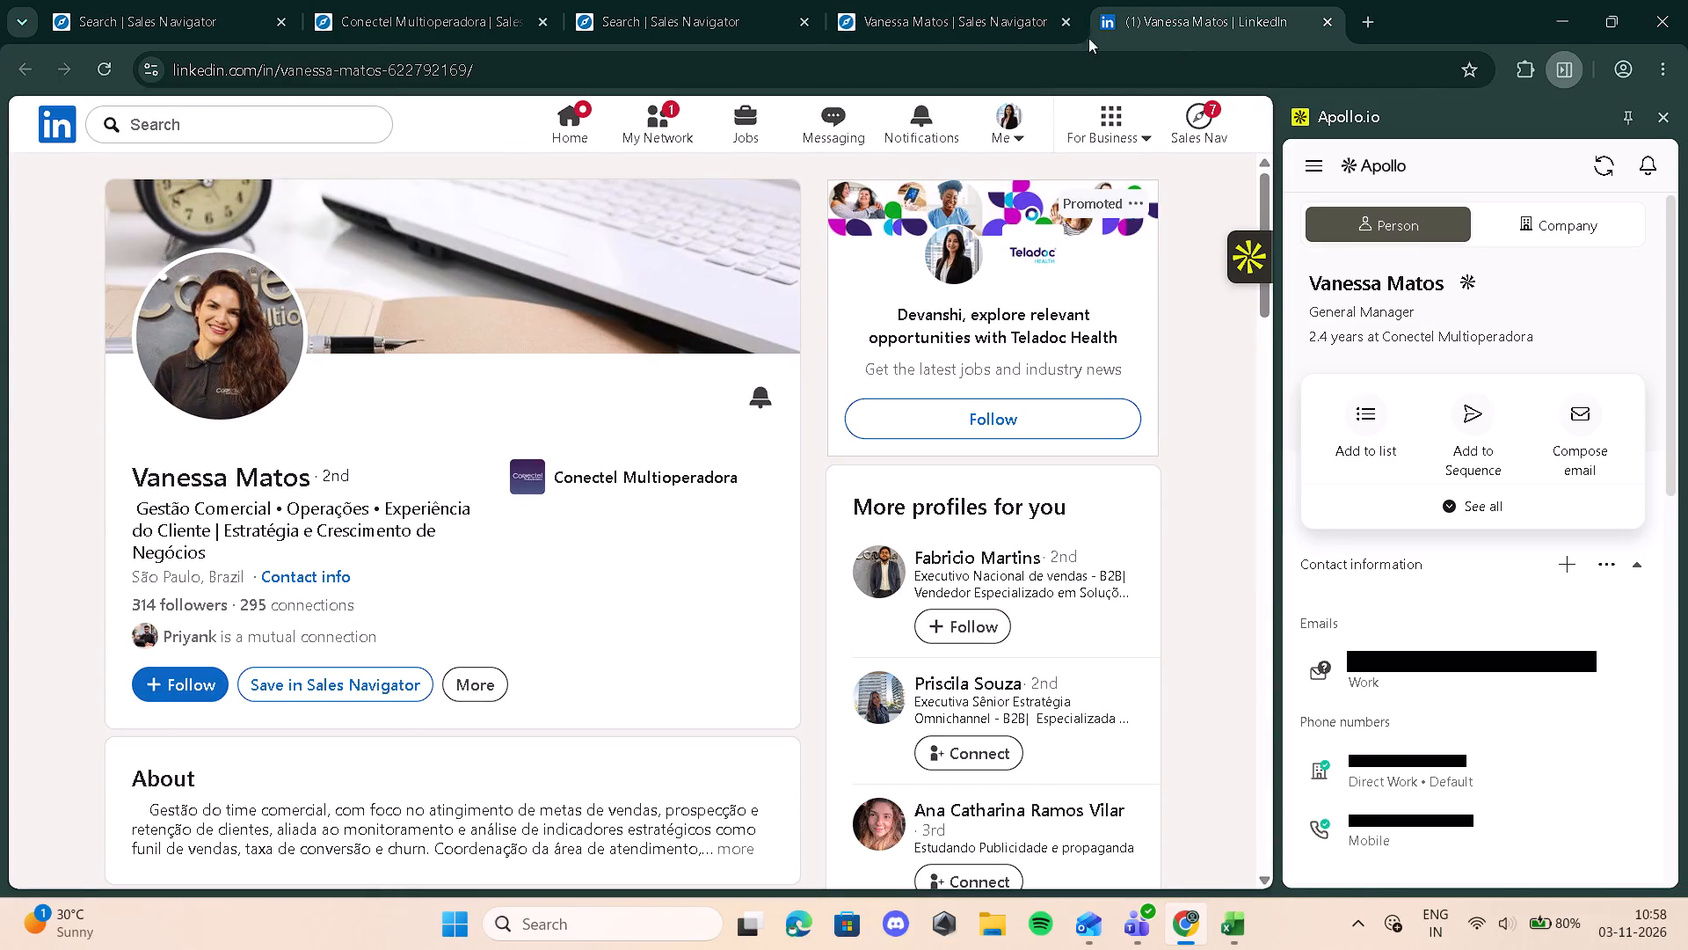
click(995, 18)
click(1168, 0)
click(986, 0)
click(1212, 0)
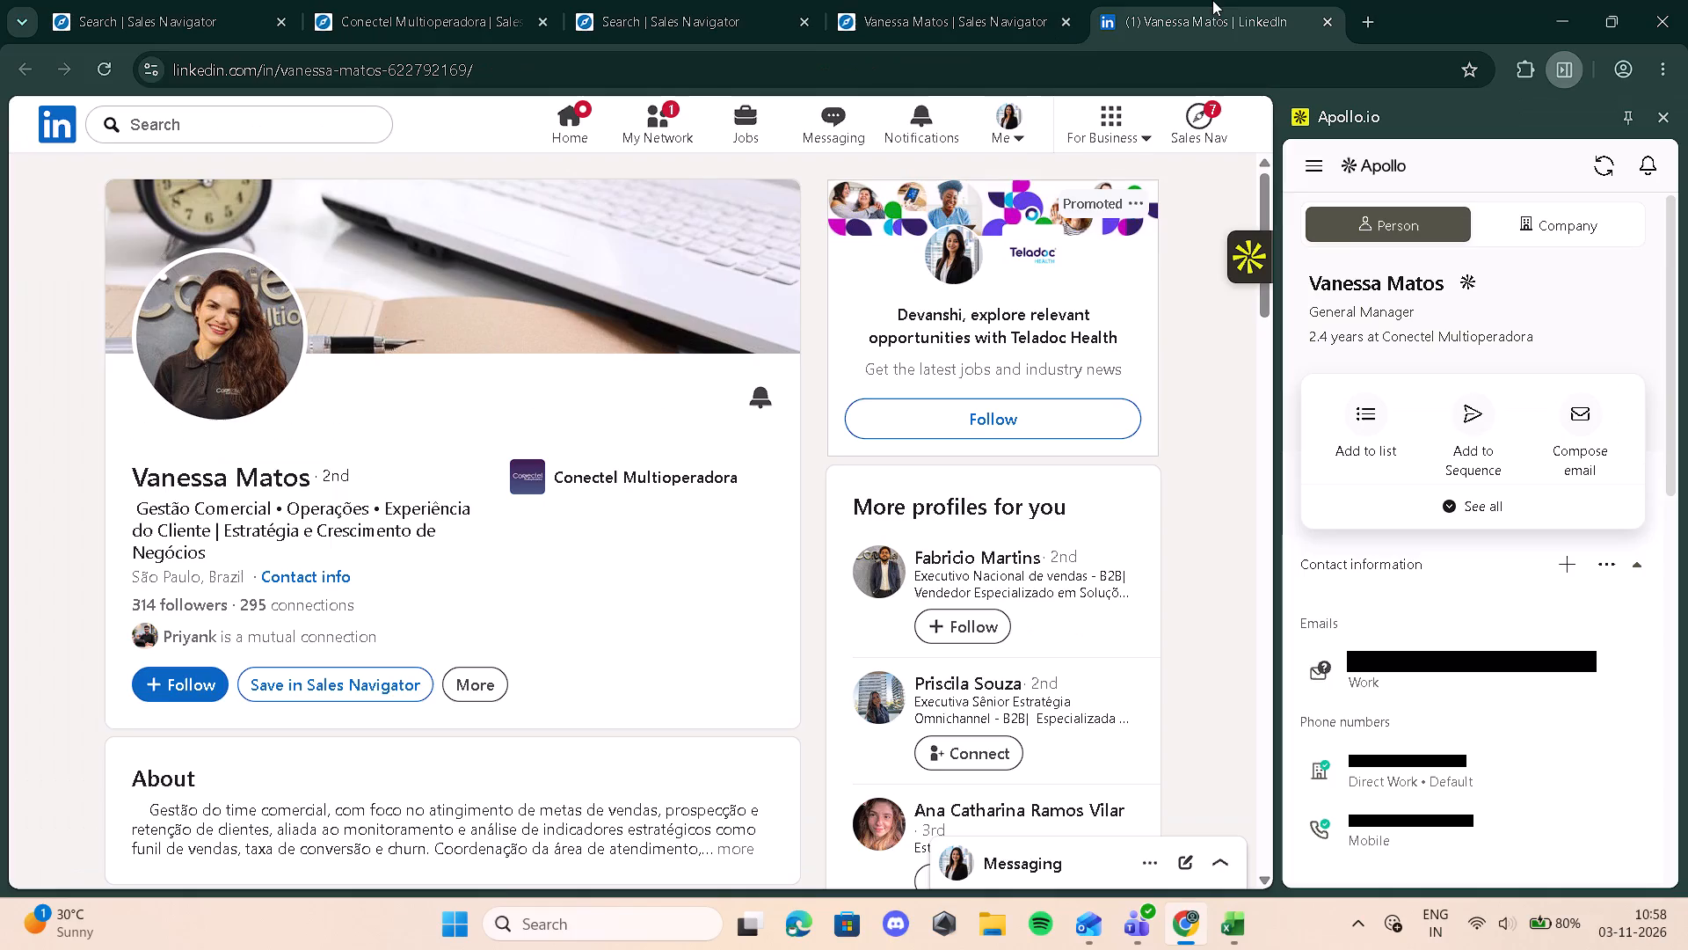
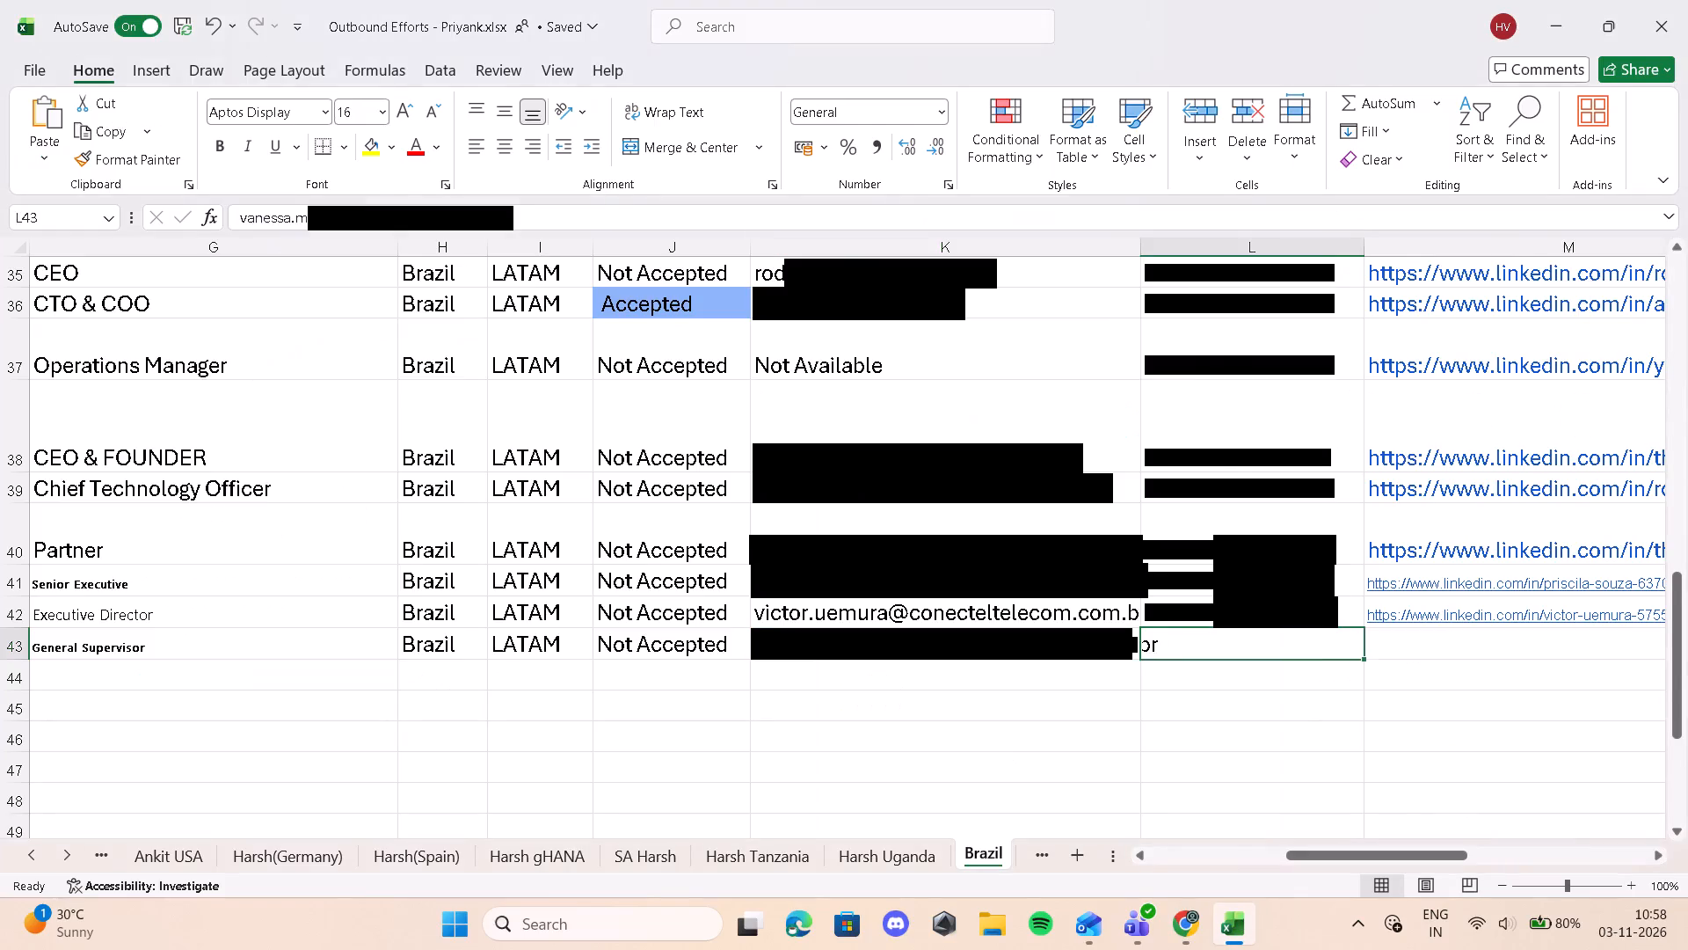
Paste the General Supervisor's copied phone number into cell L43, replacing its contents.
key(ctrl+v)
Copy the General Supervisor's LinkedIn profile link from the Sales Navigator lead page into cell M43 of the Brazil sheet.
click(1174, 932)
click(935, 0)
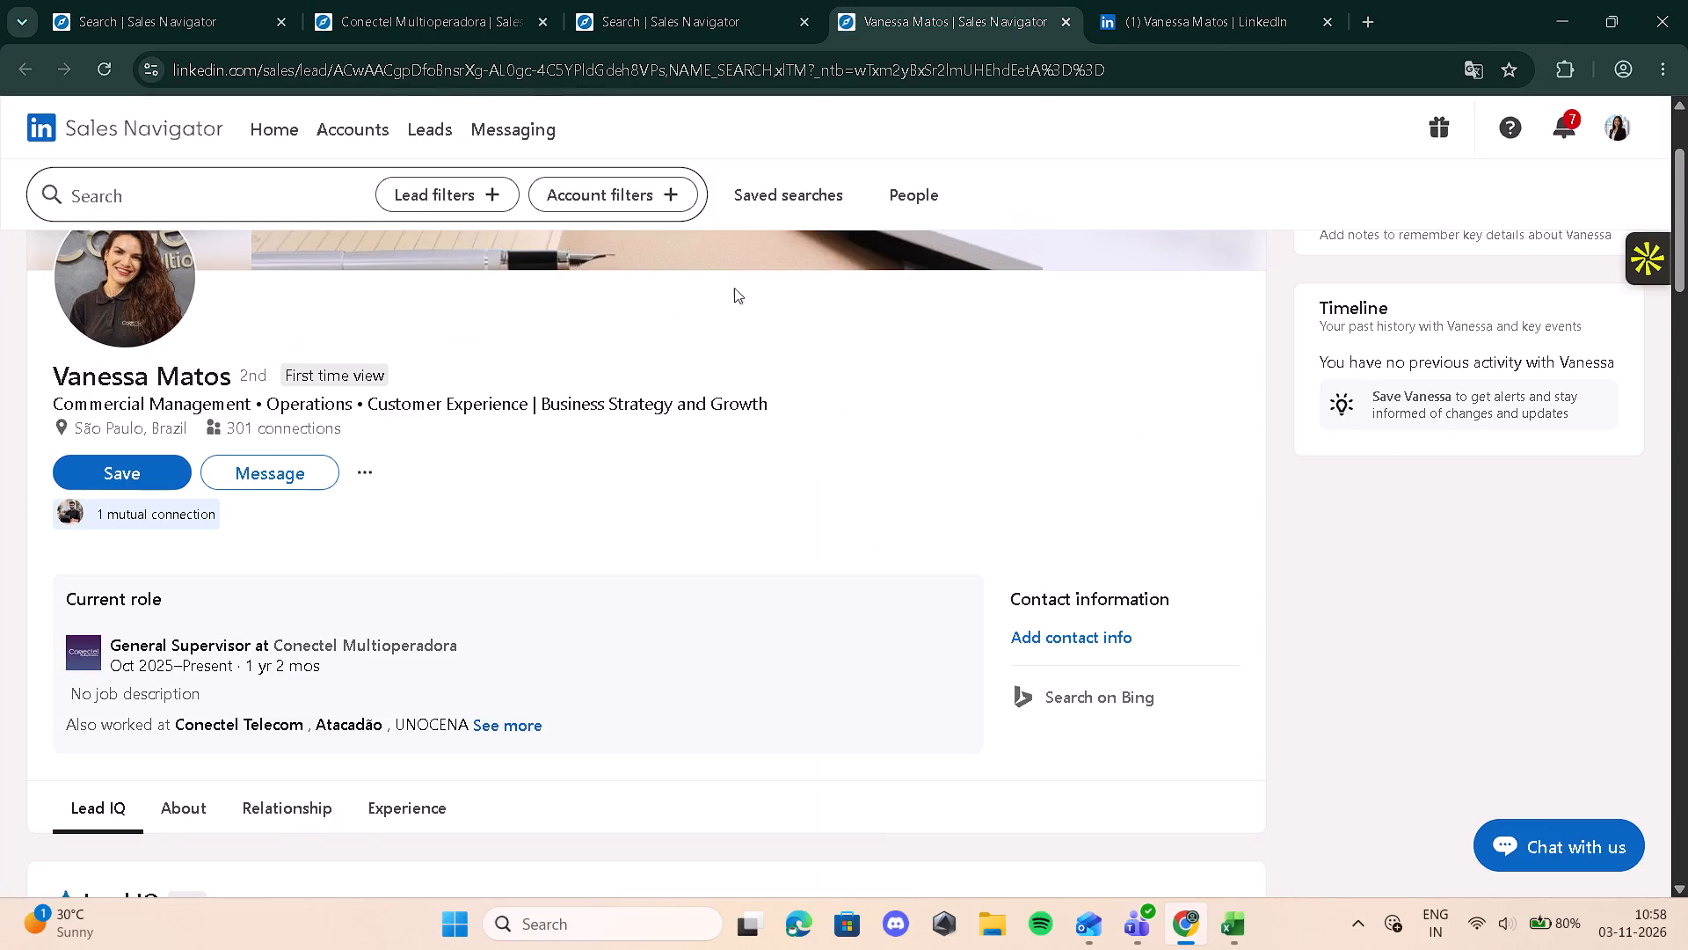
click(349, 479)
click(306, 654)
click(1229, 942)
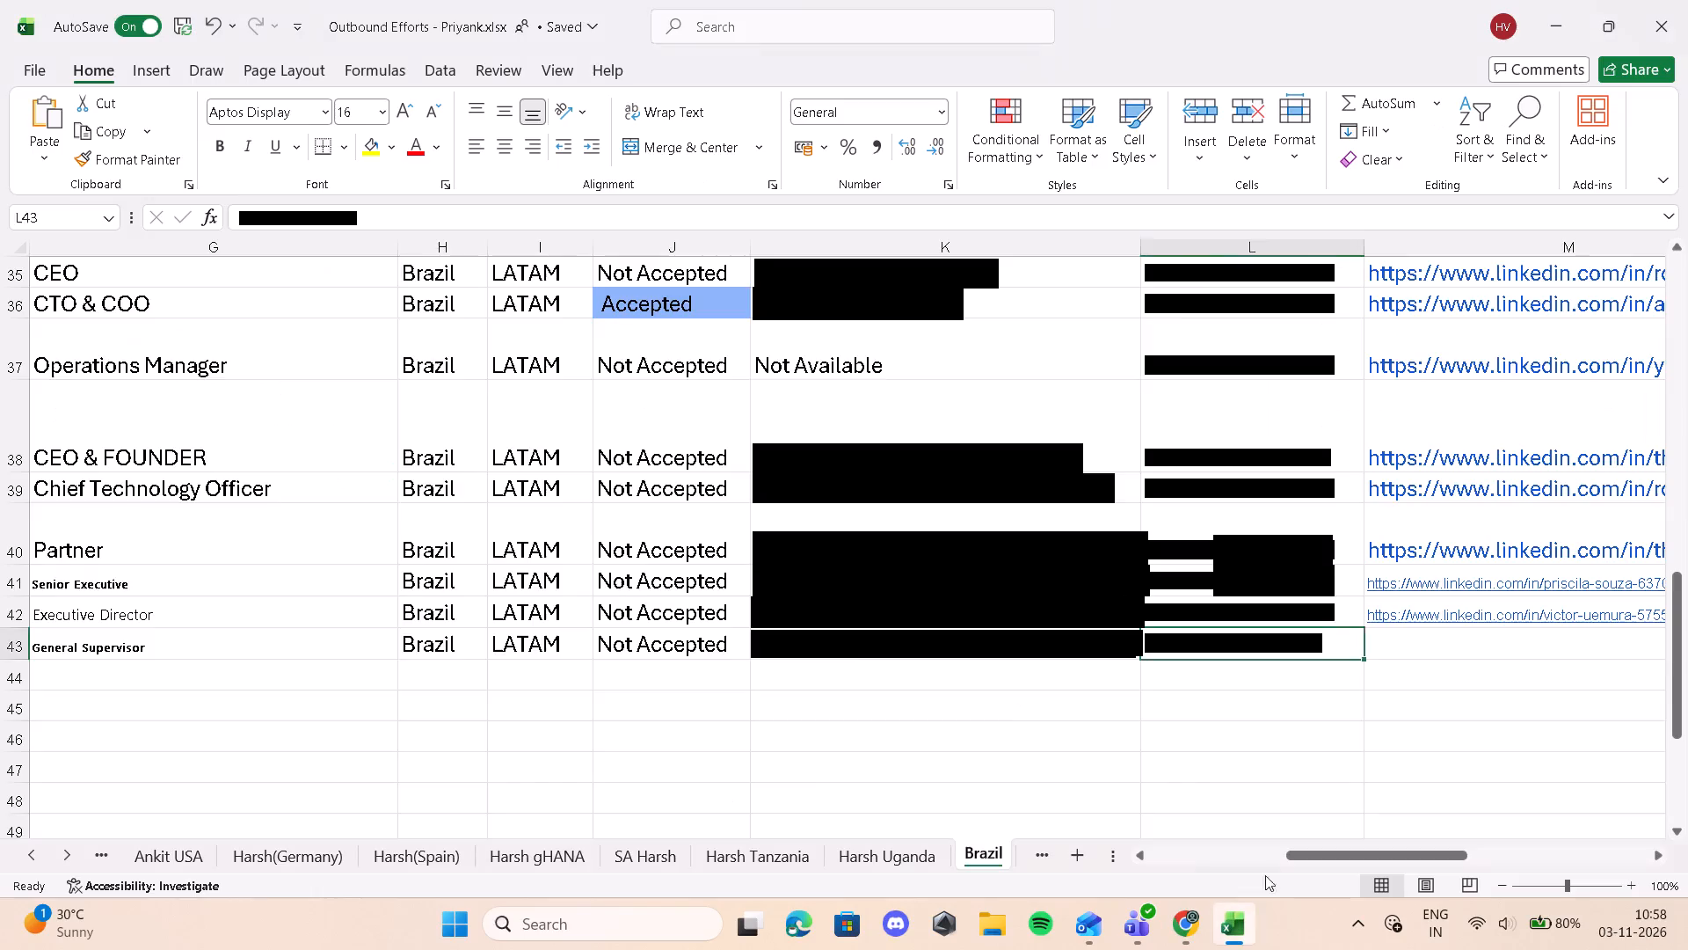
click(1466, 656)
key(ctrl+v)
Copy the service entry SMS and WhatsApp from N42 into cell N43.
click(1378, 651)
click(1363, 632)
click(1364, 621)
key(ctrl+c)
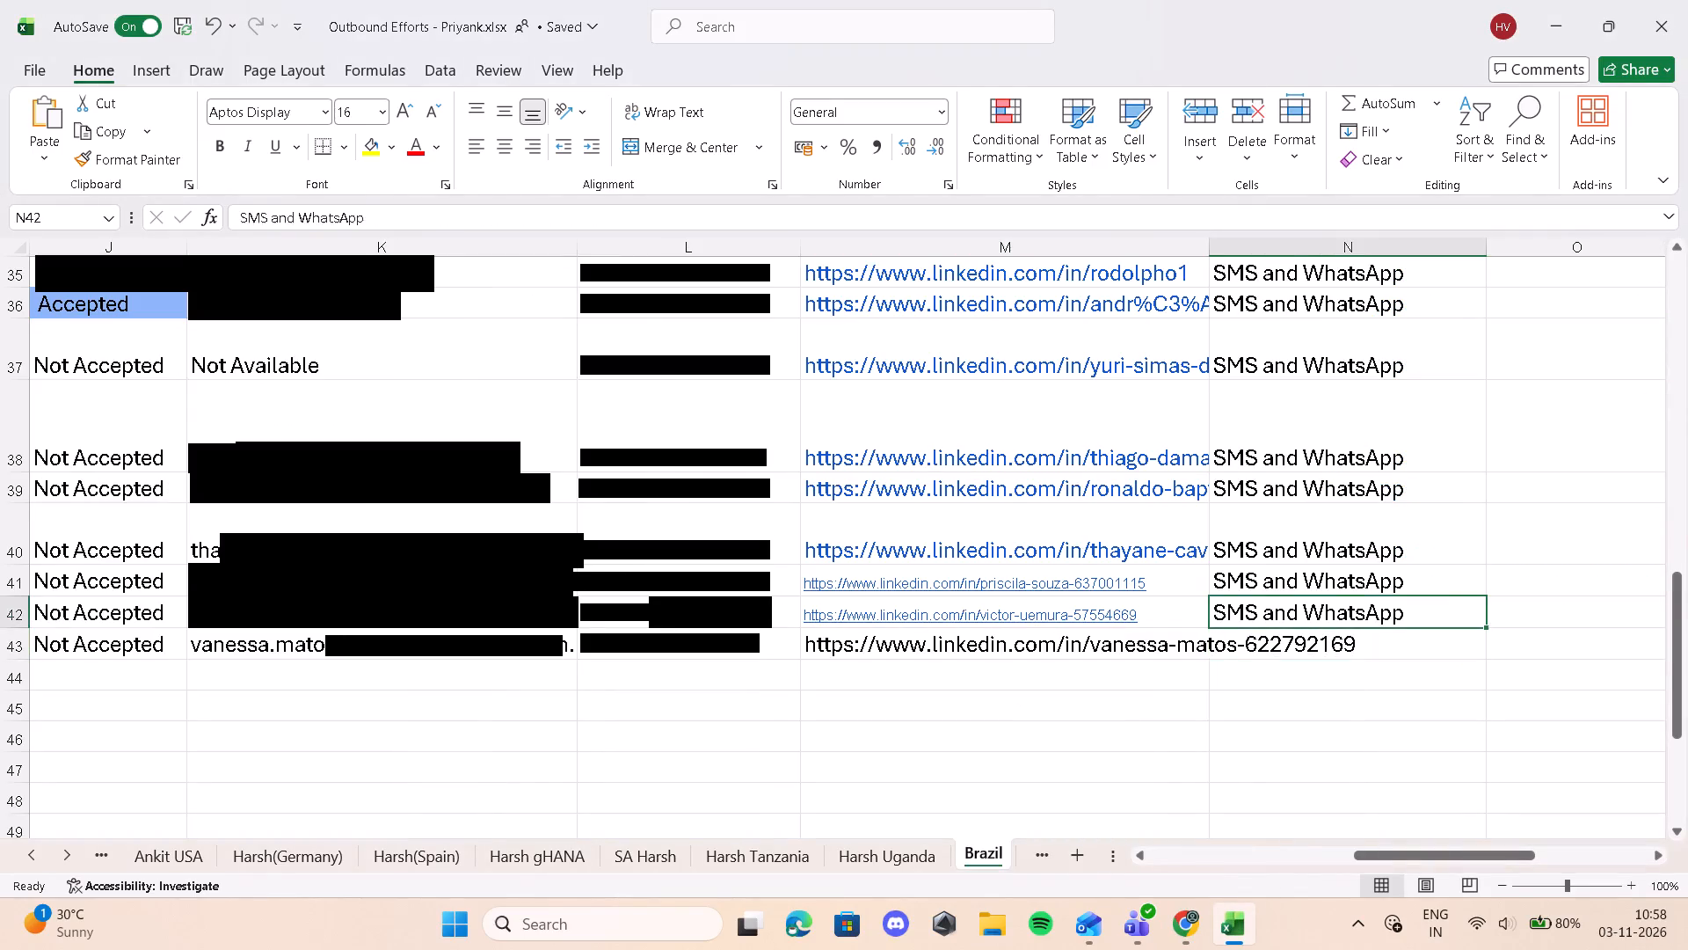
click(1370, 647)
key(ctrl+v)
Turn the LinkedIn address in M43 into a live hyperlink.
double_click(1198, 644)
click(1154, 676)
click(1312, 679)
click(1102, 671)
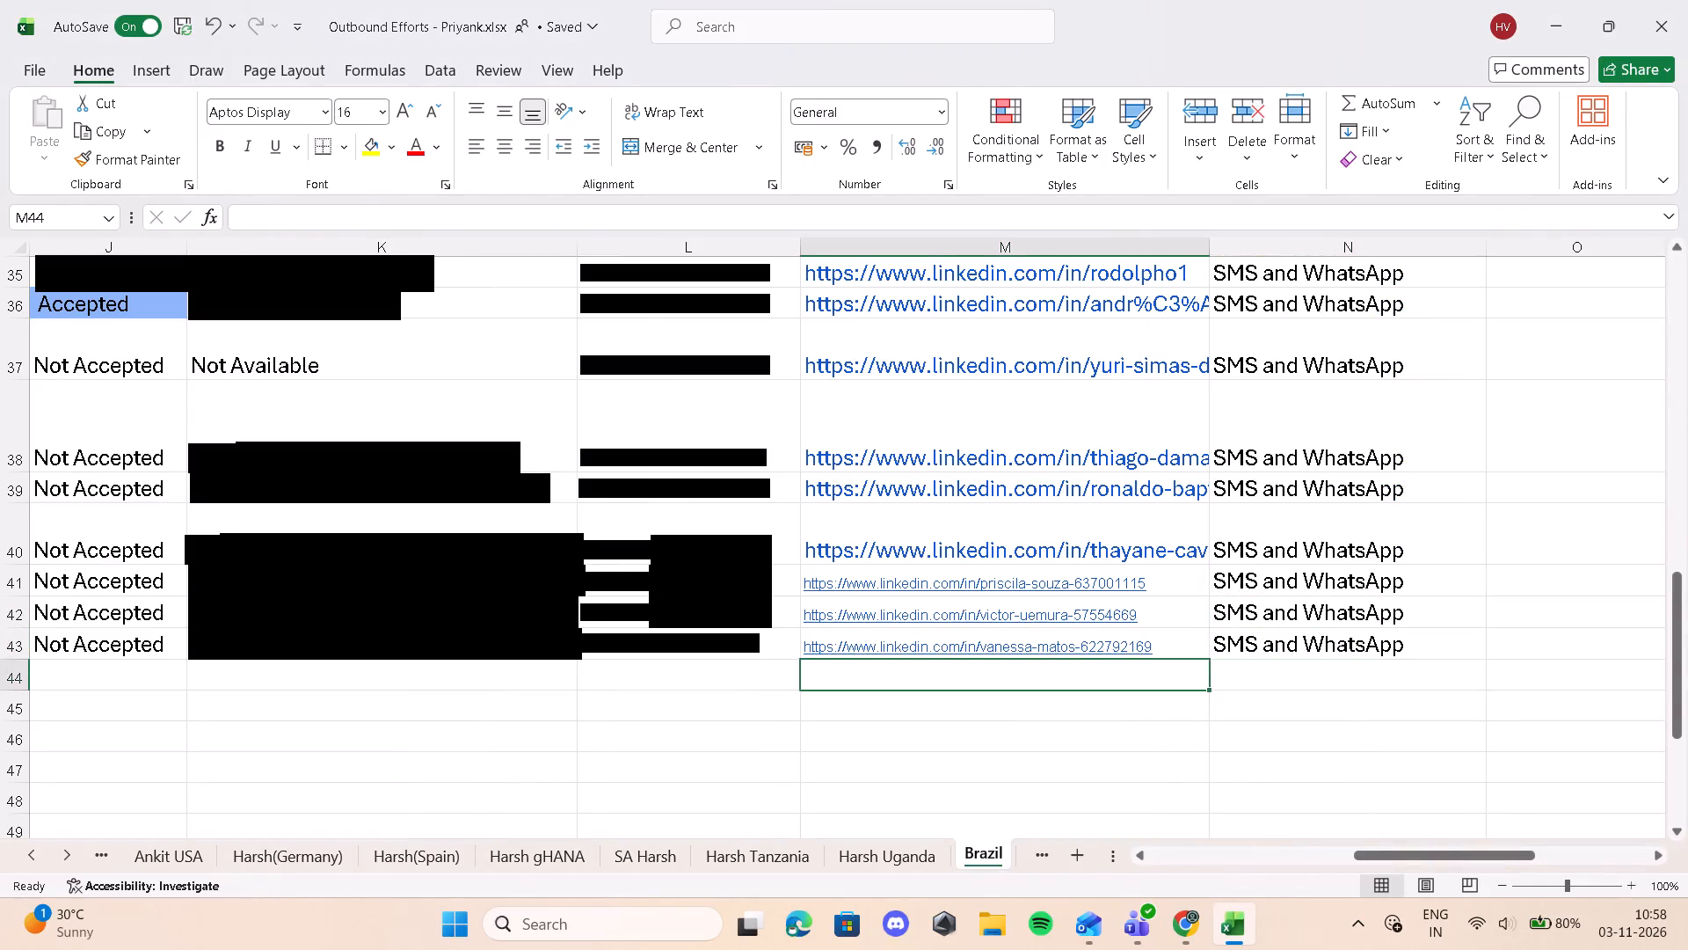
Copy the date 03 November 2026 and the priority Medium from row 43 into cells B44 and C44.
click(0, 668)
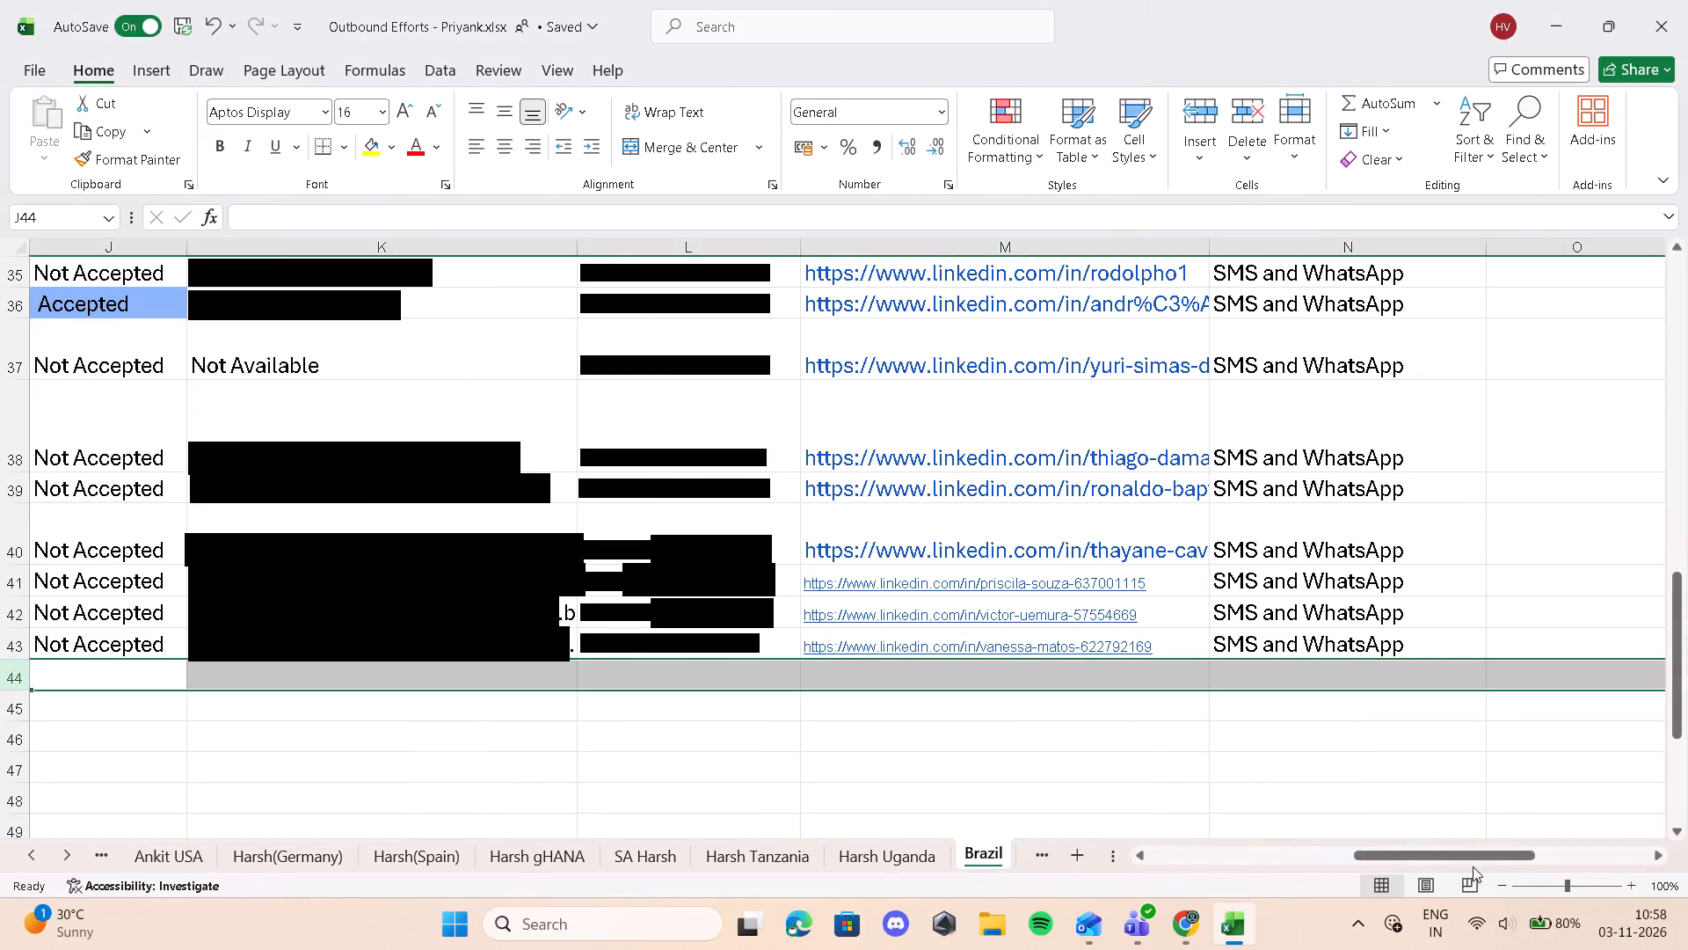
drag(1472, 866, 1335, 868)
drag(1398, 859, 666, 807)
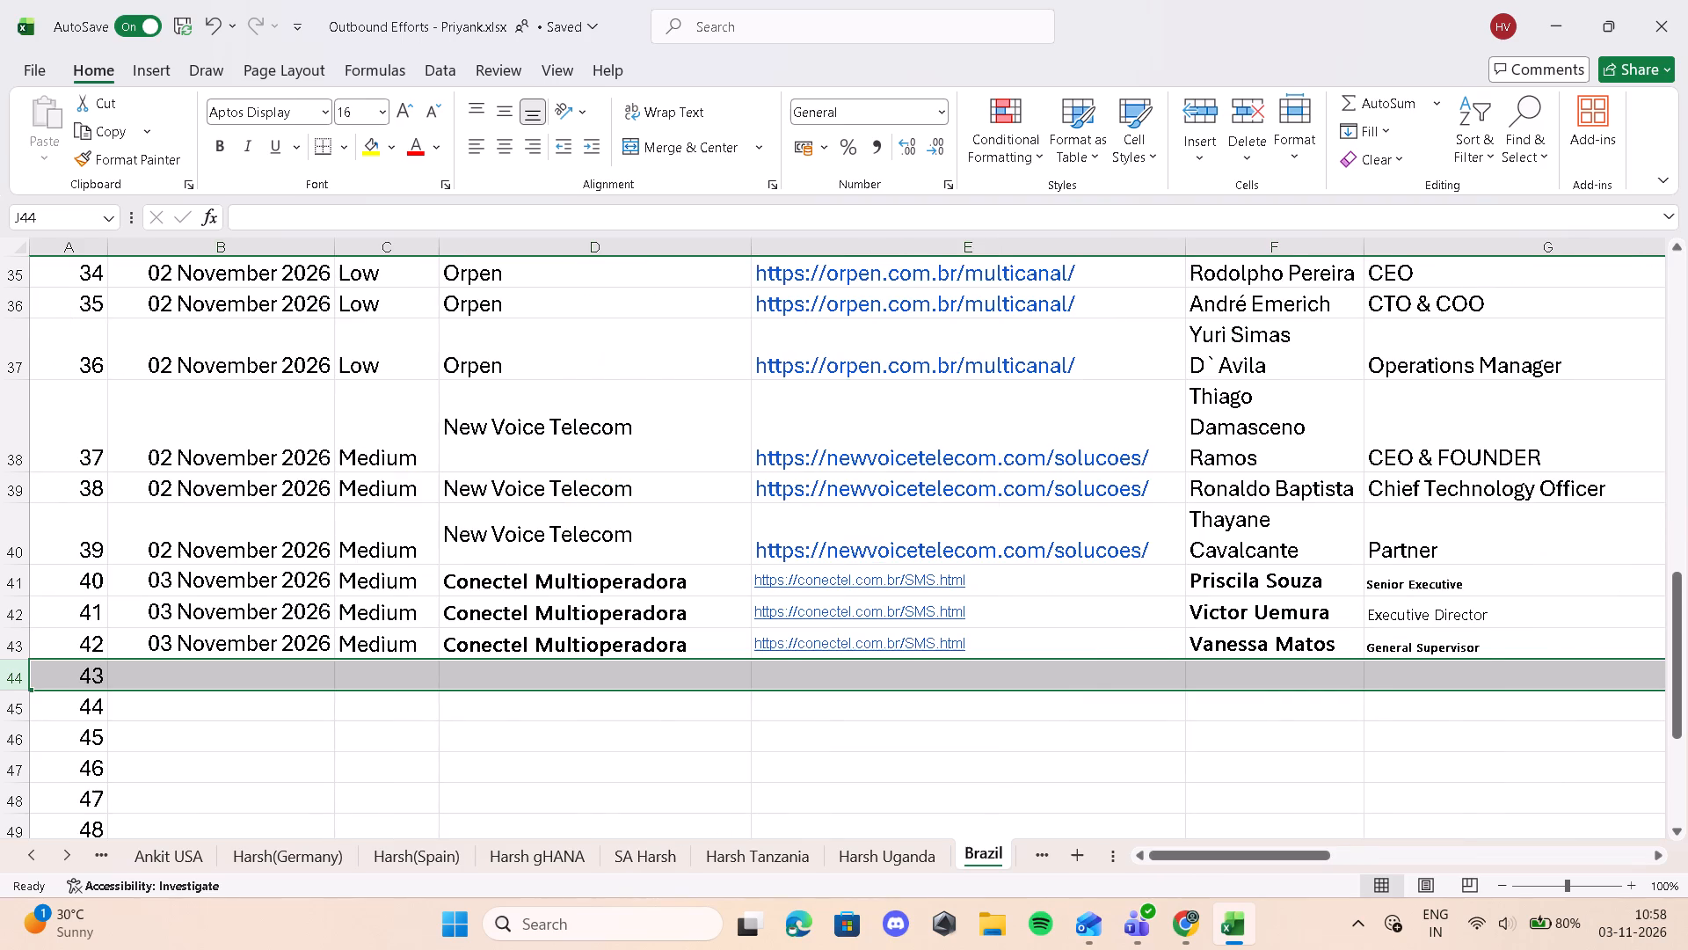
click(260, 644)
key(ctrl+c)
click(262, 665)
key(ctrl+v)
click(401, 643)
key(ctrl+c)
click(405, 675)
key(ctrl+v)
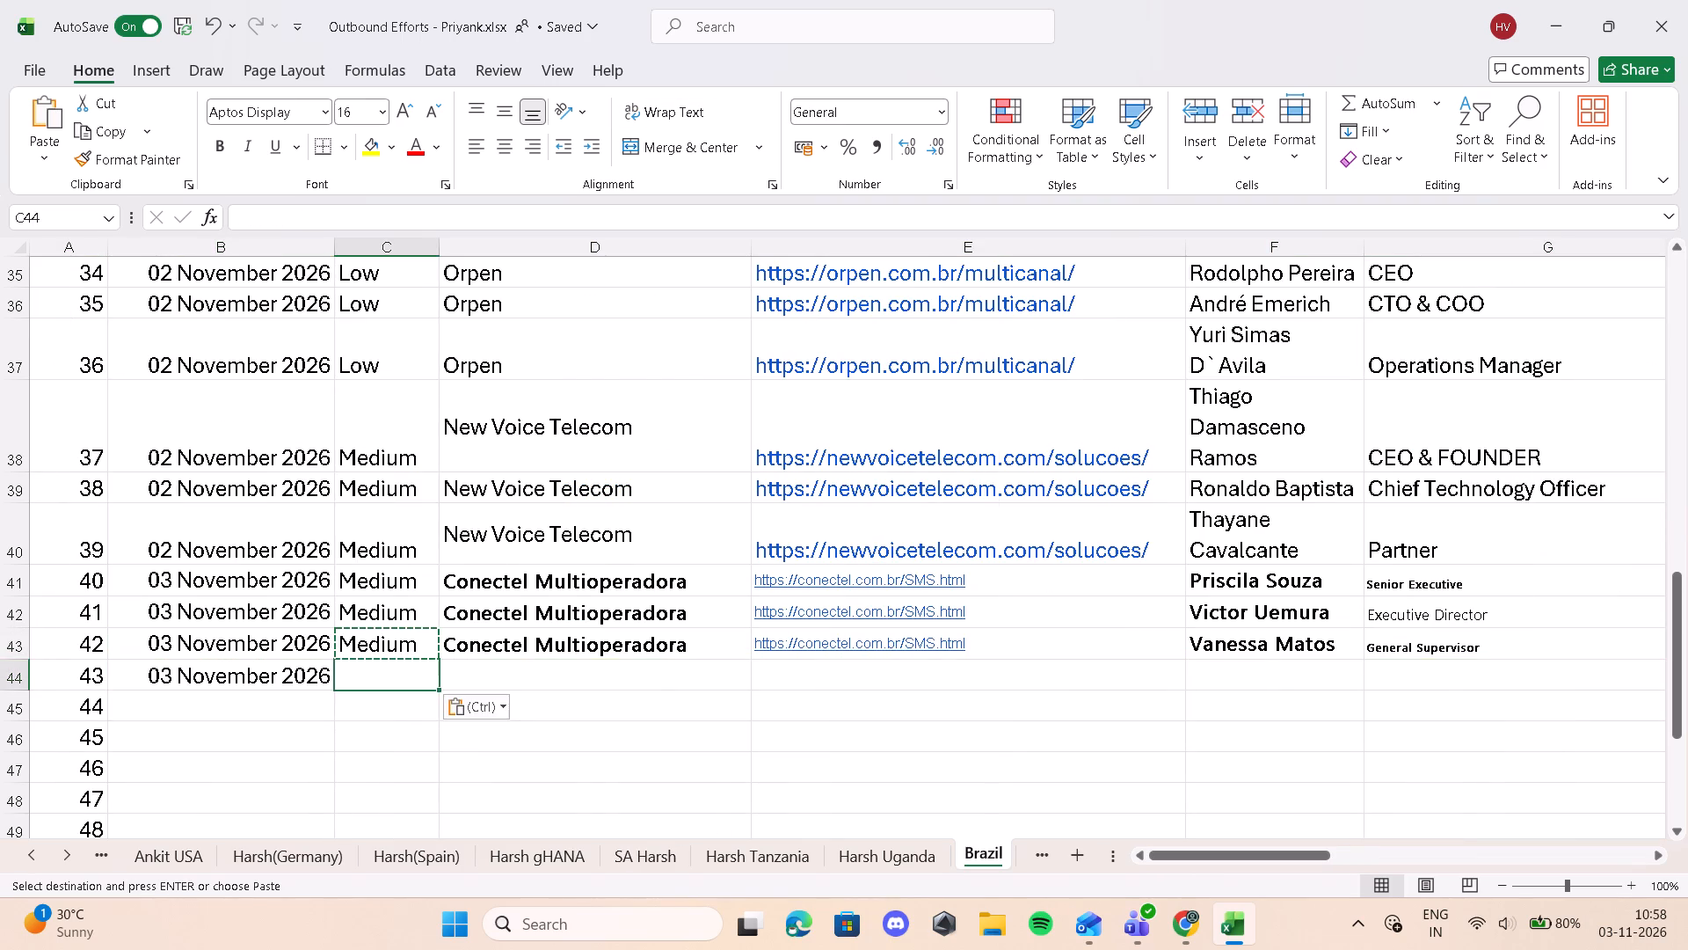
Copy the company Conectel Multioperadora and its website link from row 43 into cells D44 and E44.
click(553, 654)
key(ctrl+c)
click(574, 677)
key(ctrl+v)
right_click(1051, 650)
click(762, 799)
key(ctrl+c)
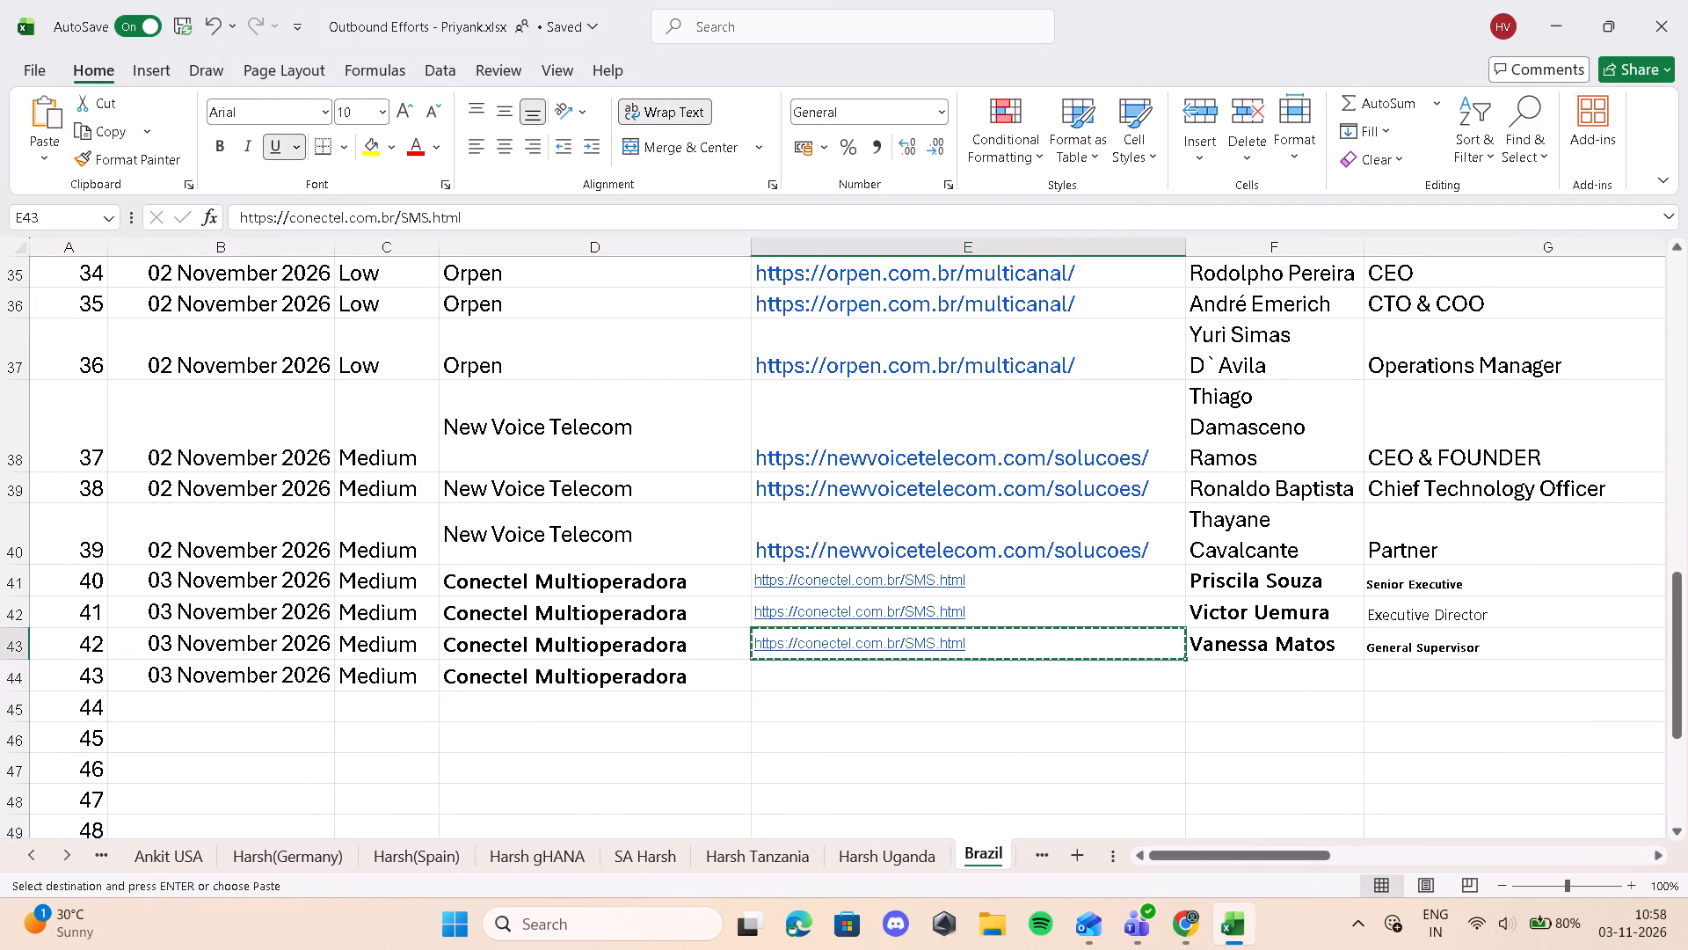
click(861, 679)
key(ctrl+v)
Switch to the browser, close the General Supervisor's LinkedIn and Sales Navigator pages, and return to the Conectel lead search.
click(1197, 933)
click(1215, 0)
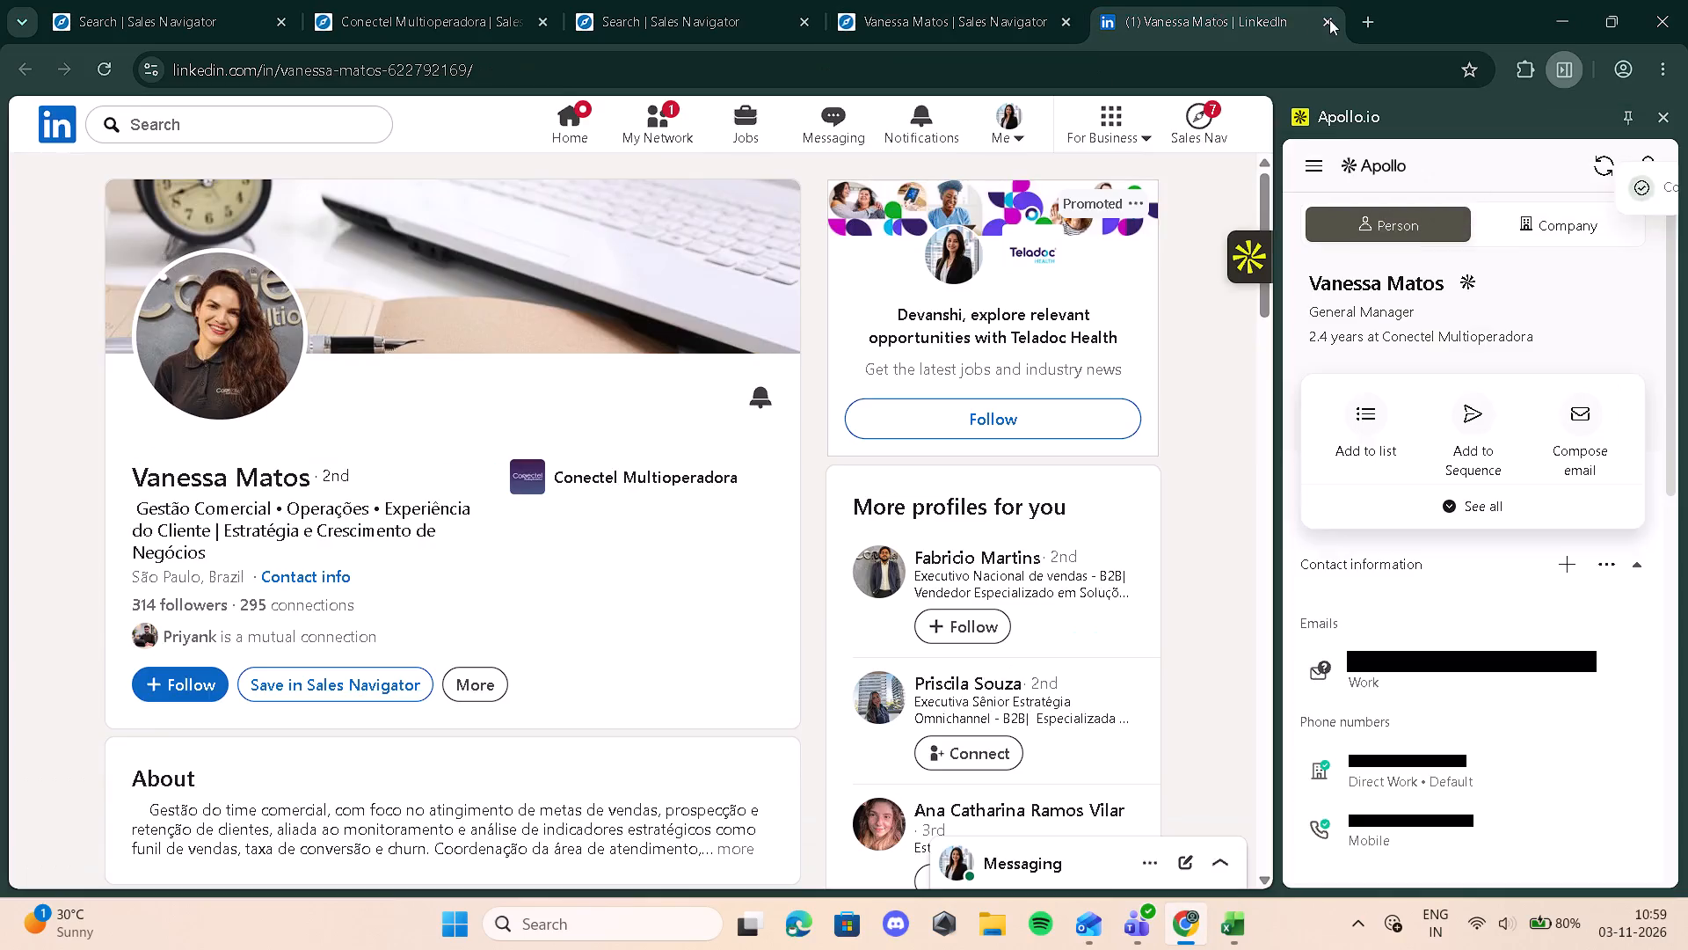
click(1329, 19)
click(1063, 19)
click(952, 472)
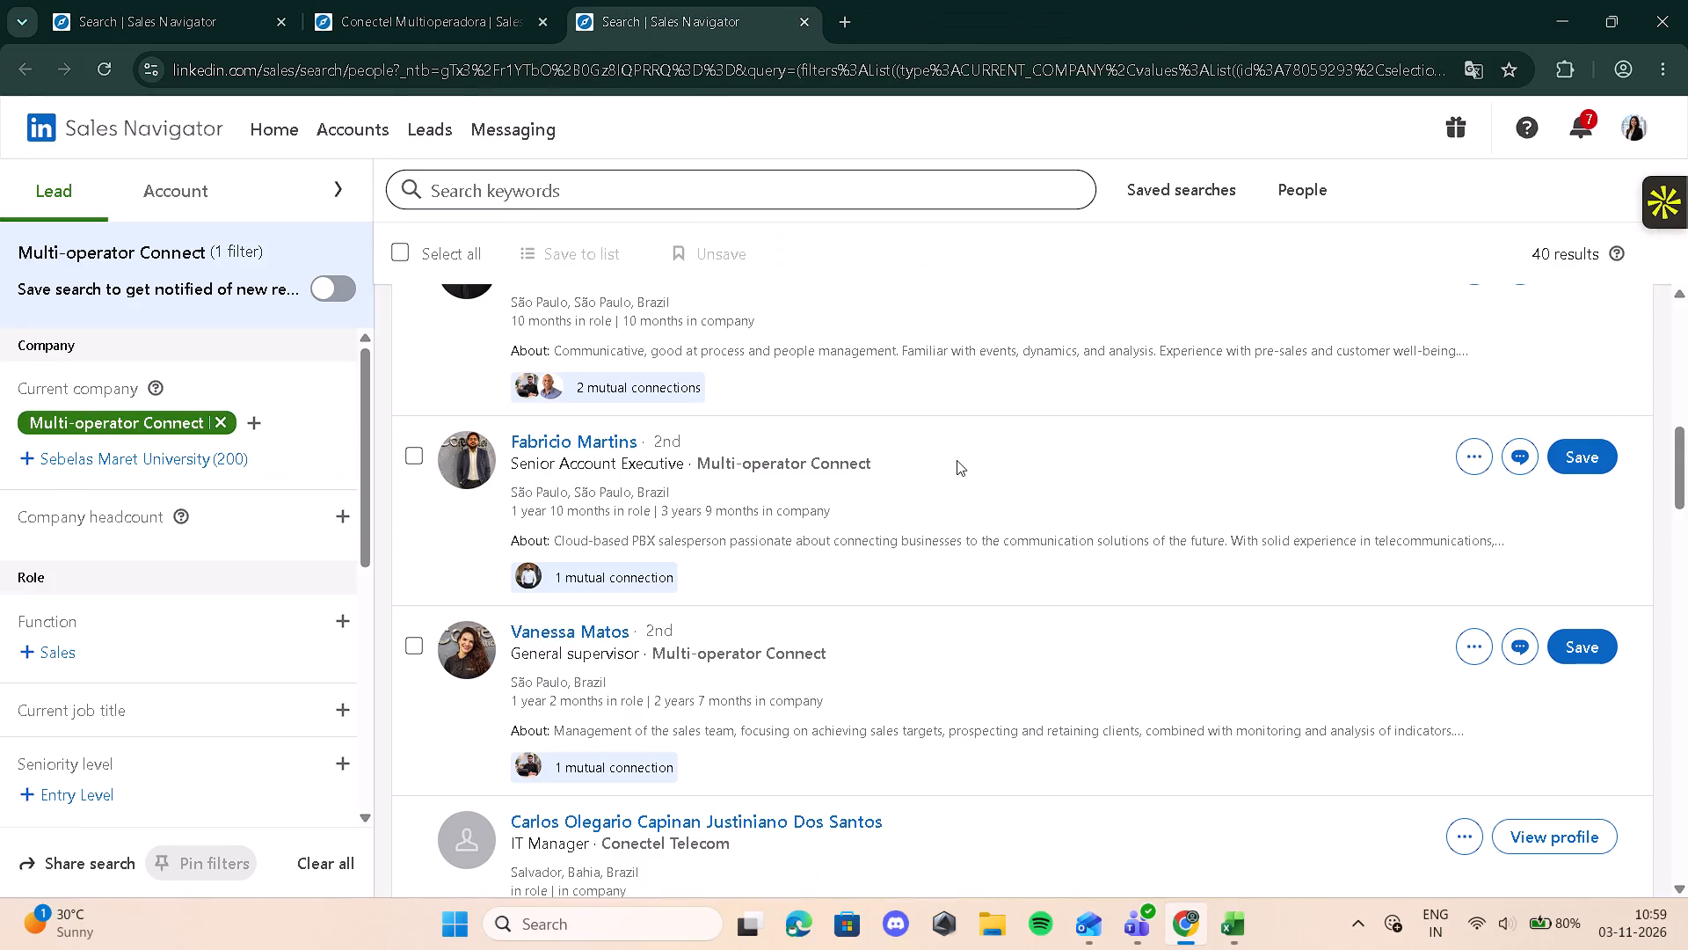
Look further through the Conectel lead list for the next prospect, checking names and job titles.
scroll(957, 460, down, 2)
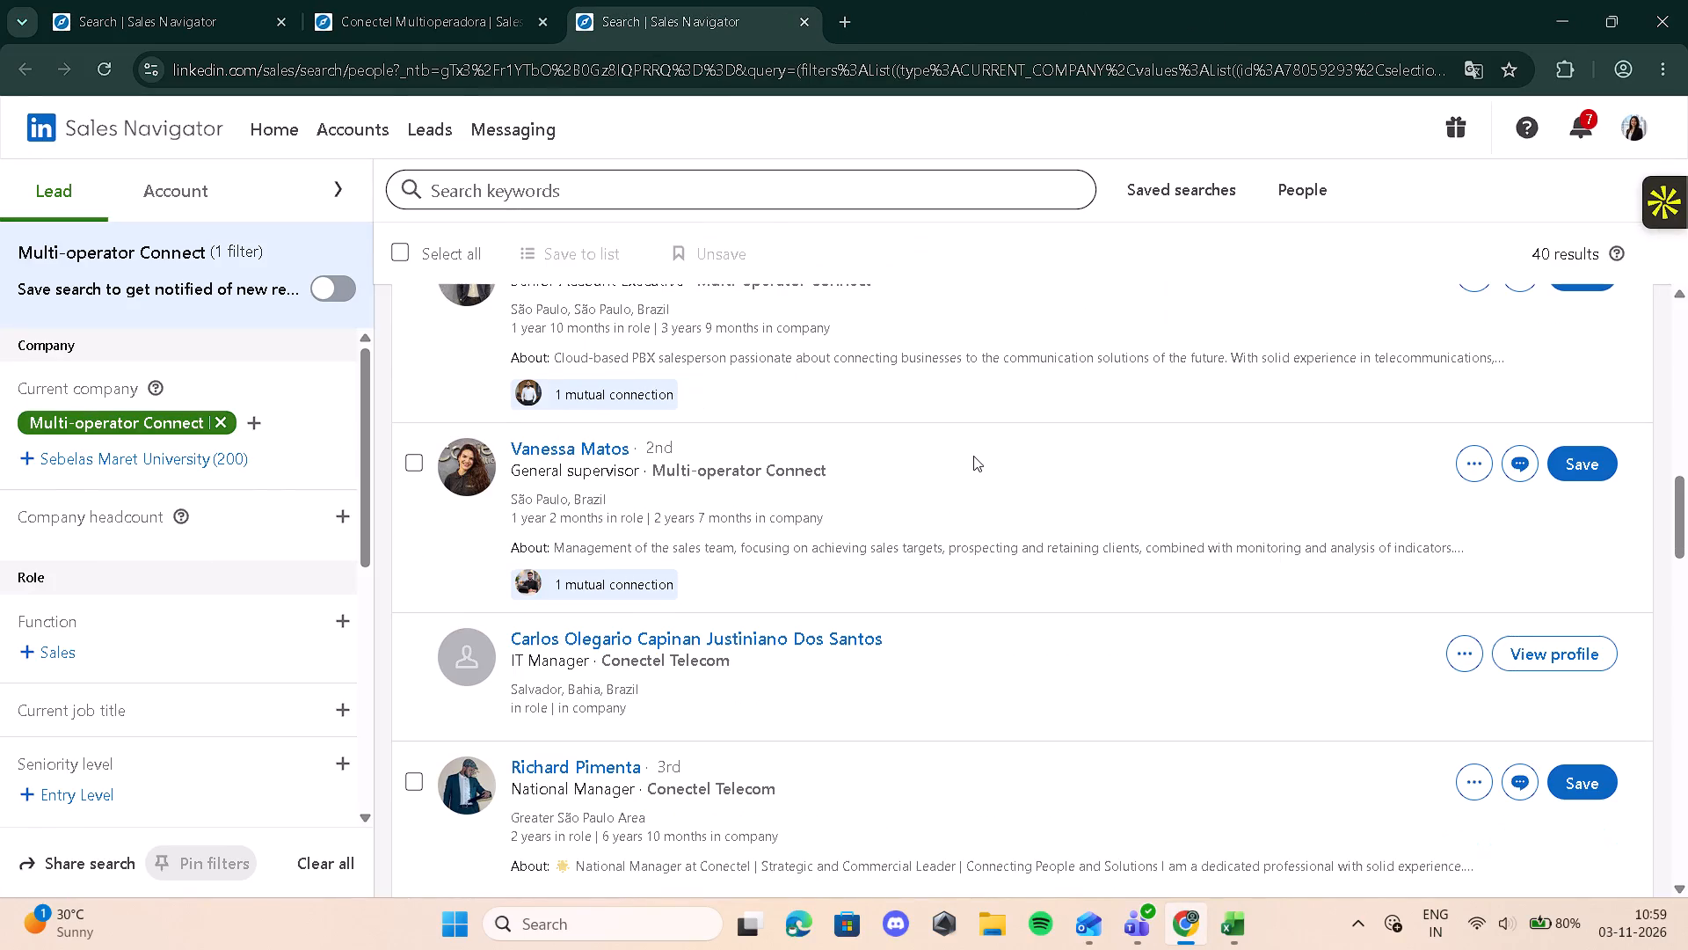
scroll(974, 453, down, 2)
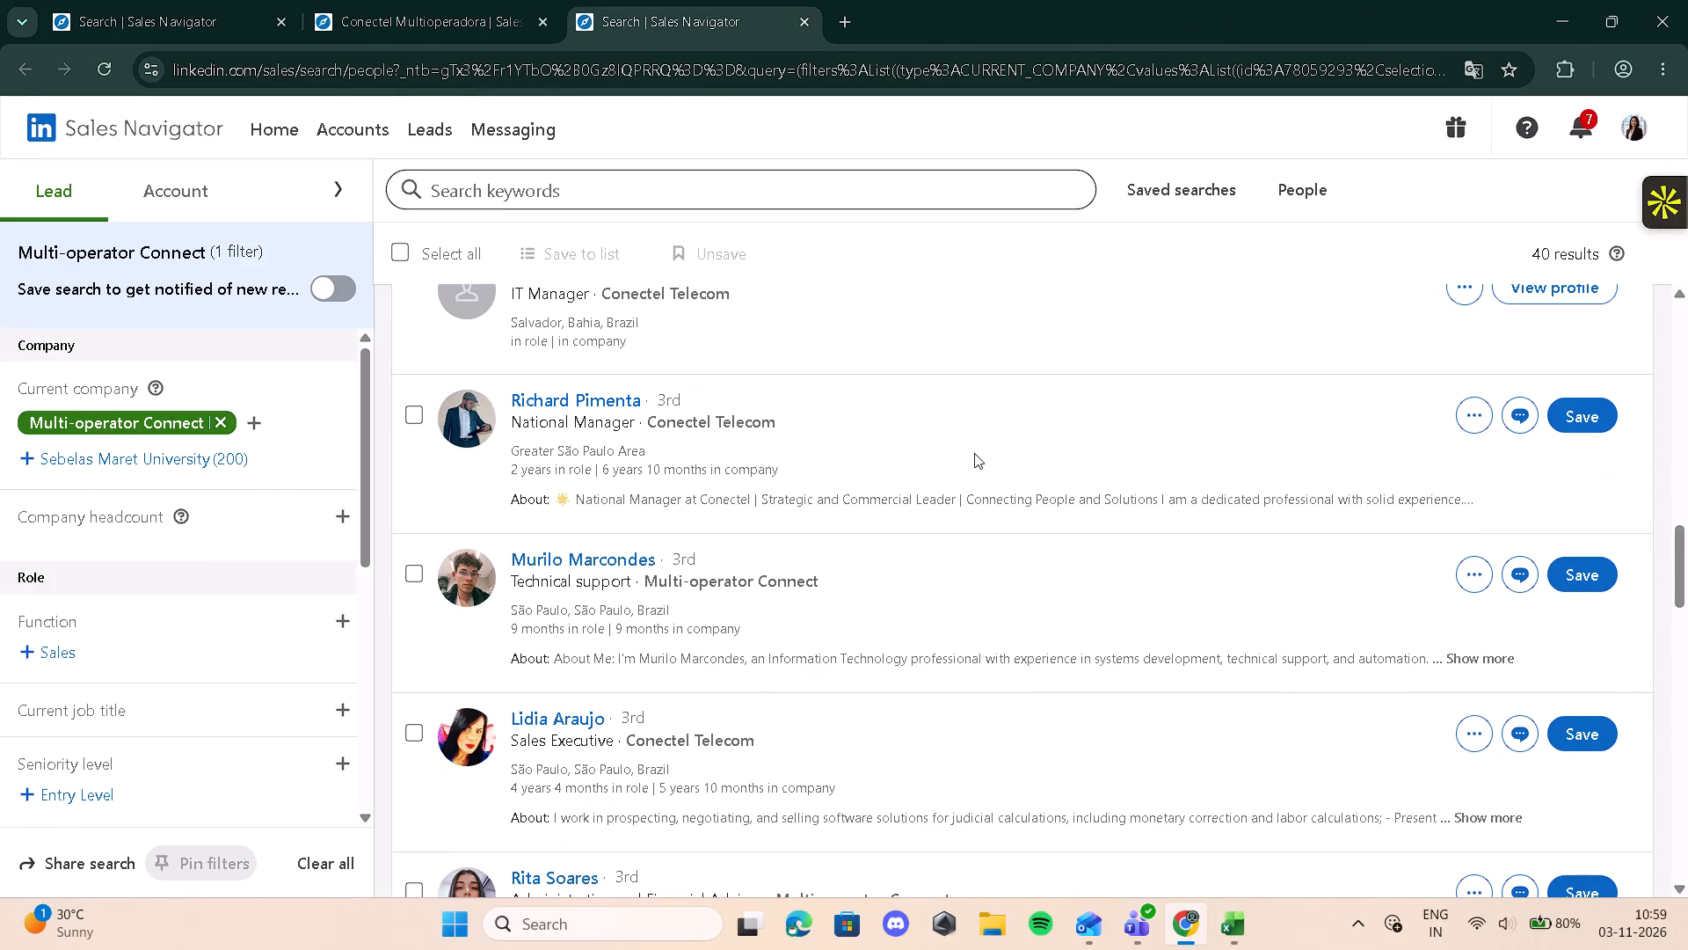
Look through the lead results for Multi-operator Connect, checking job titles for other suitable company contacts.
scroll(974, 453, down, 2)
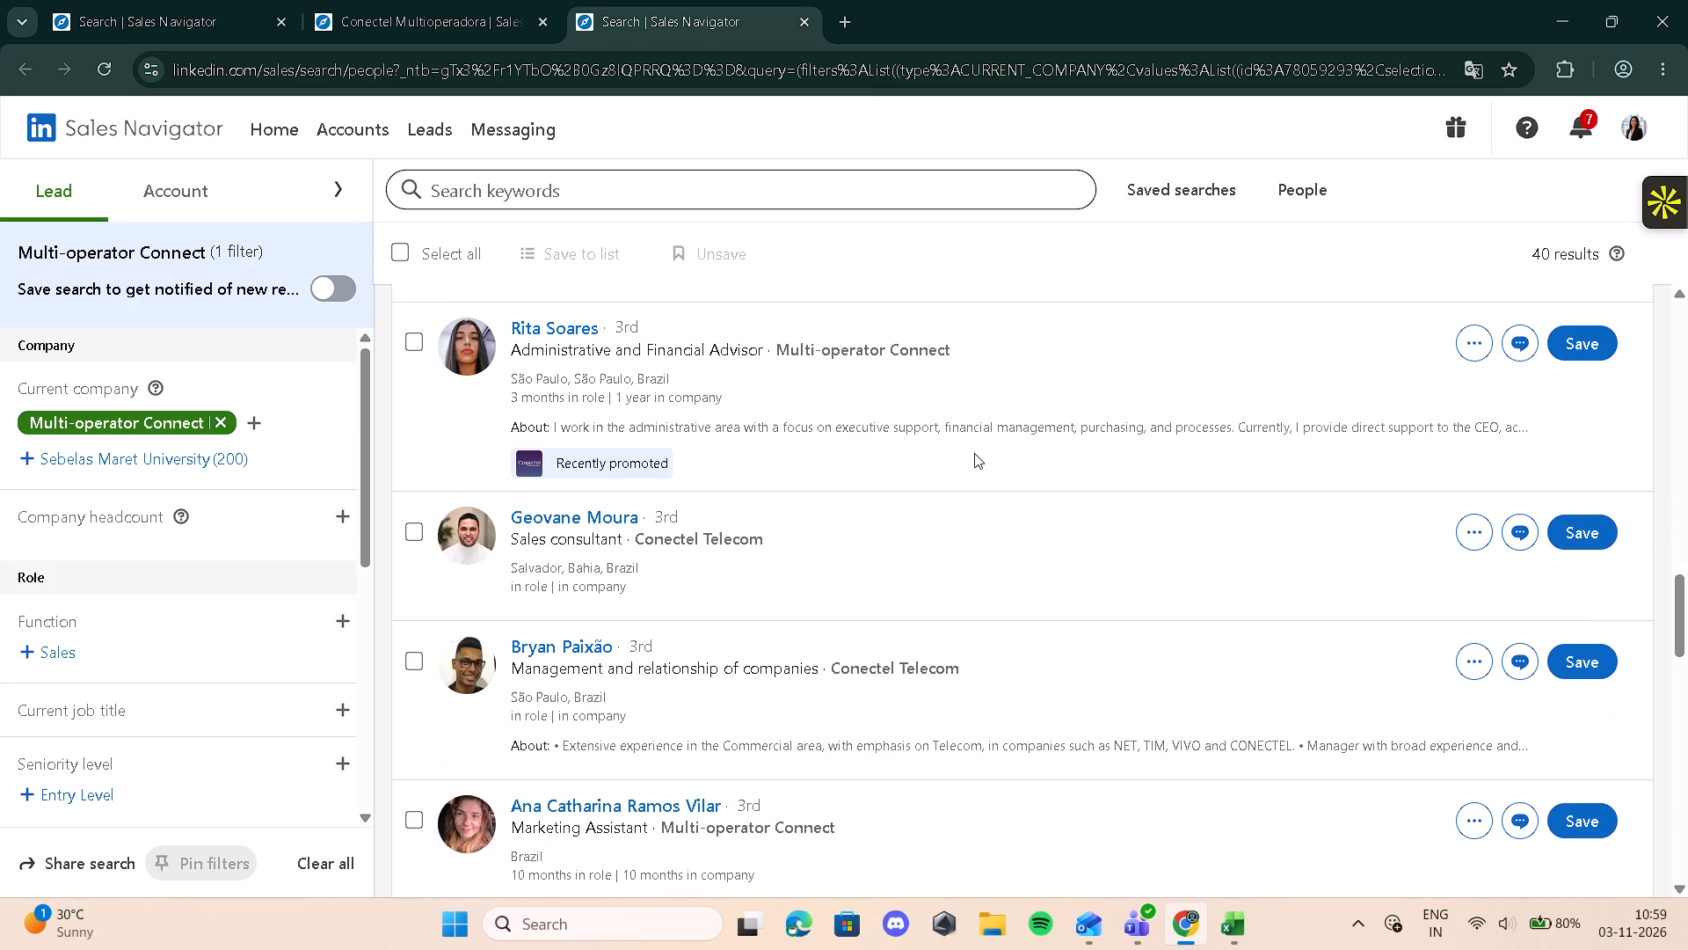
scroll(974, 453, down, 2)
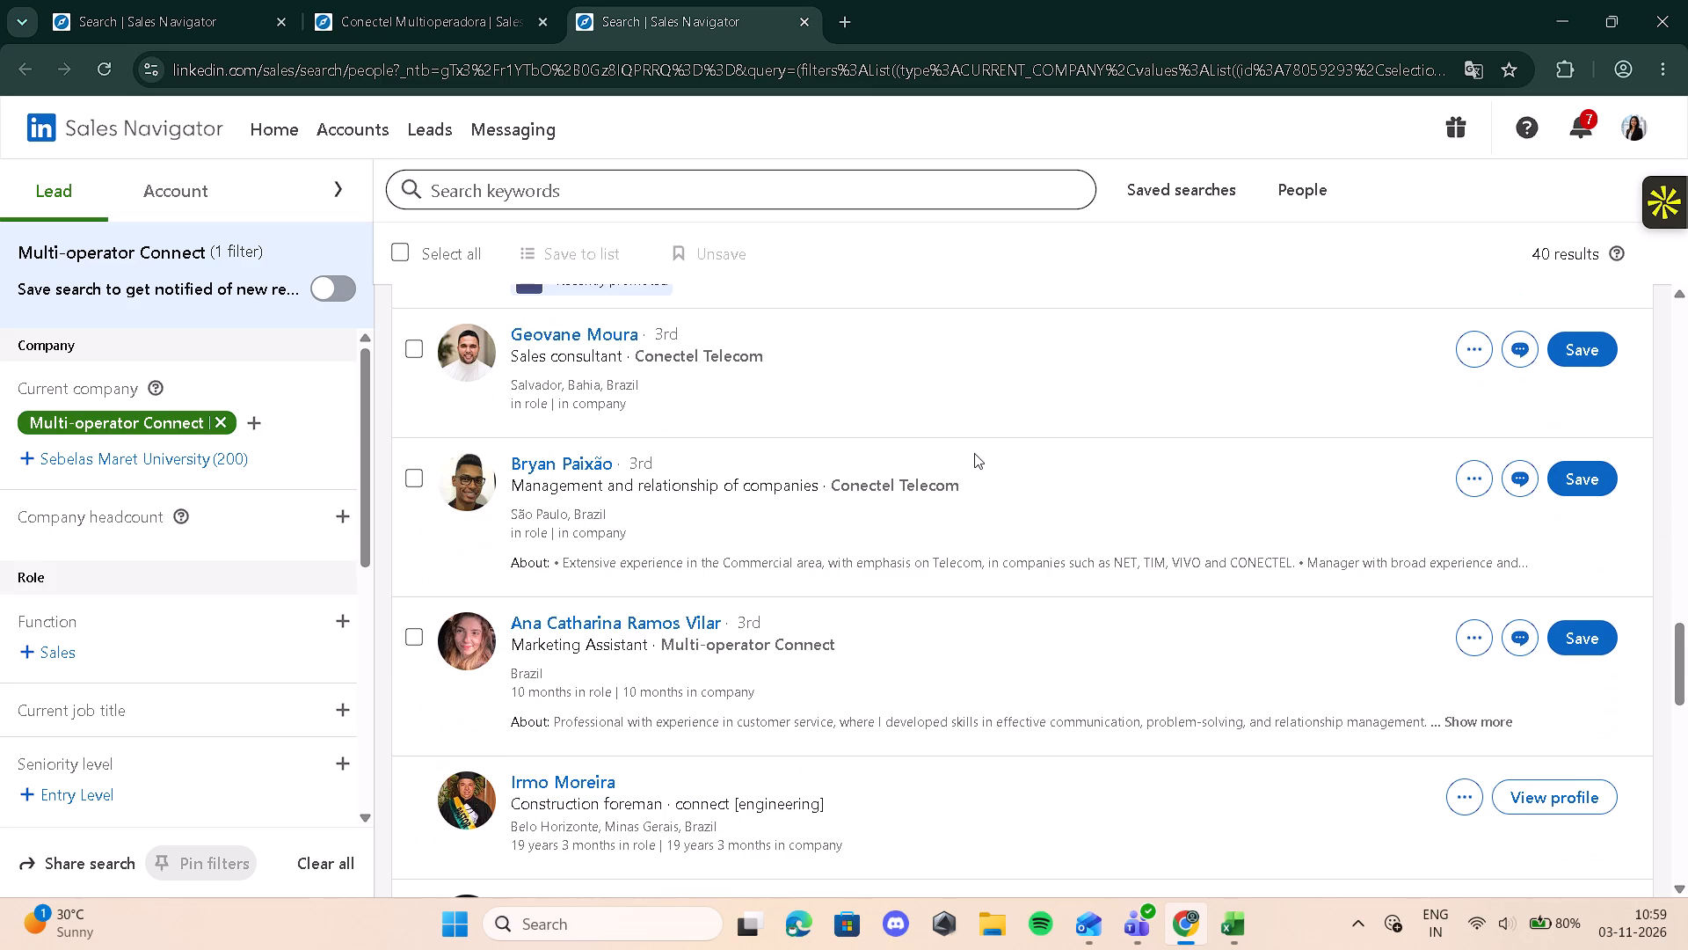
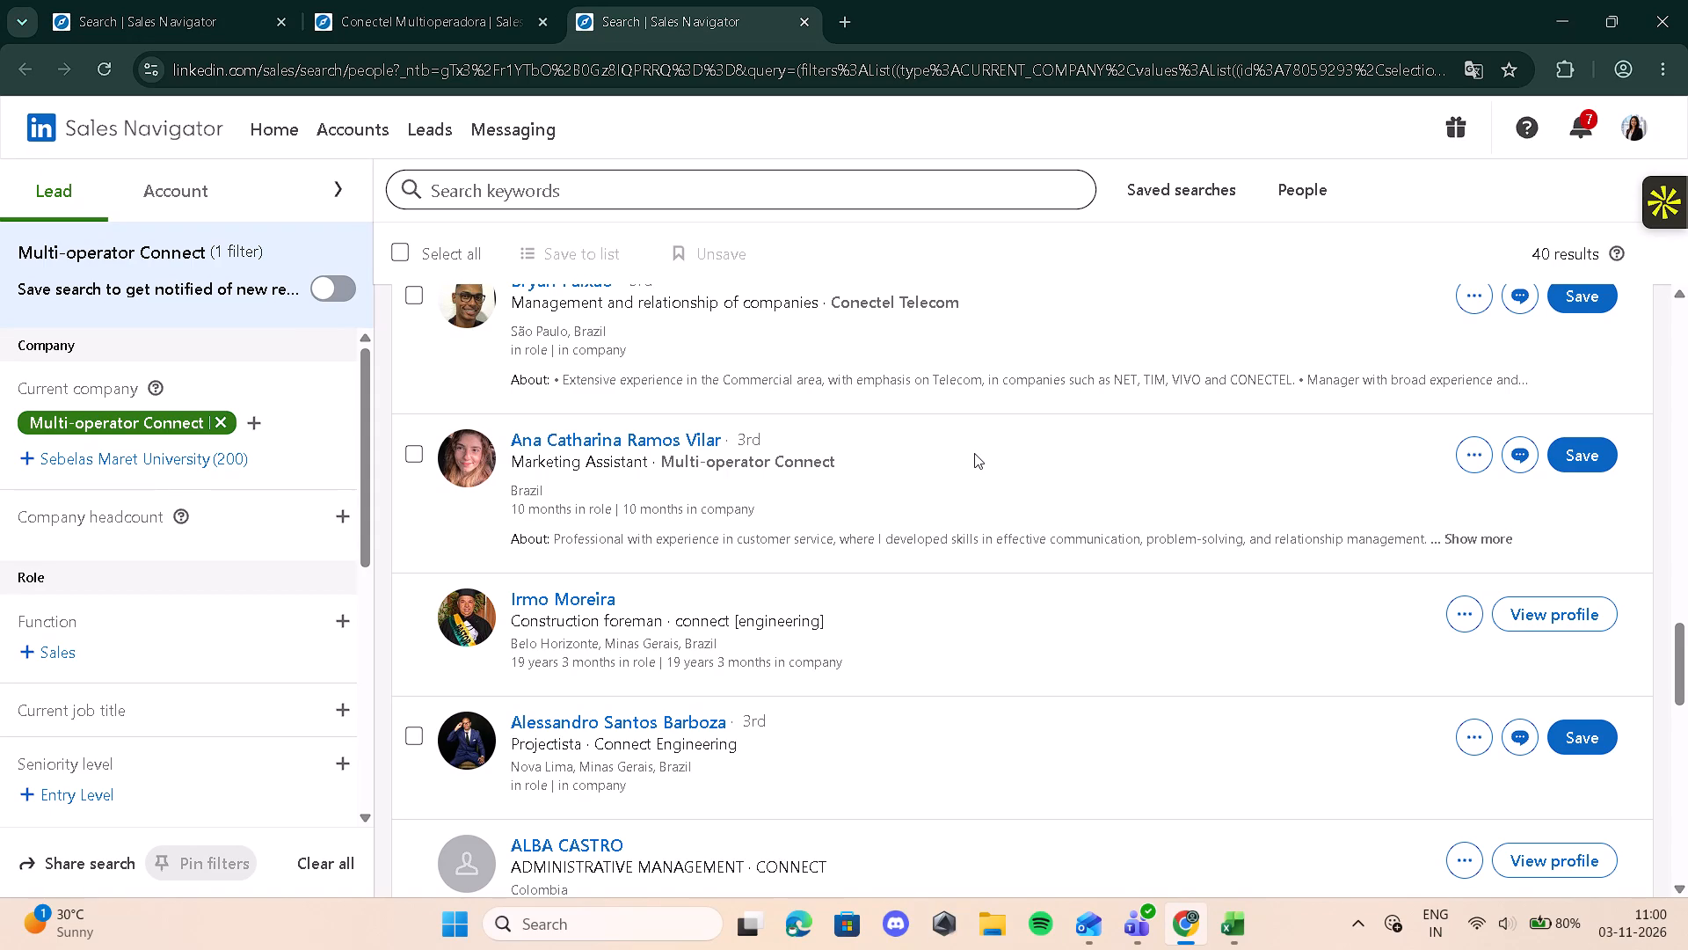
Continue through the remaining Multi-operator Connect lead results, checking job titles and companies for suitable contacts.
scroll(974, 453, down, 1)
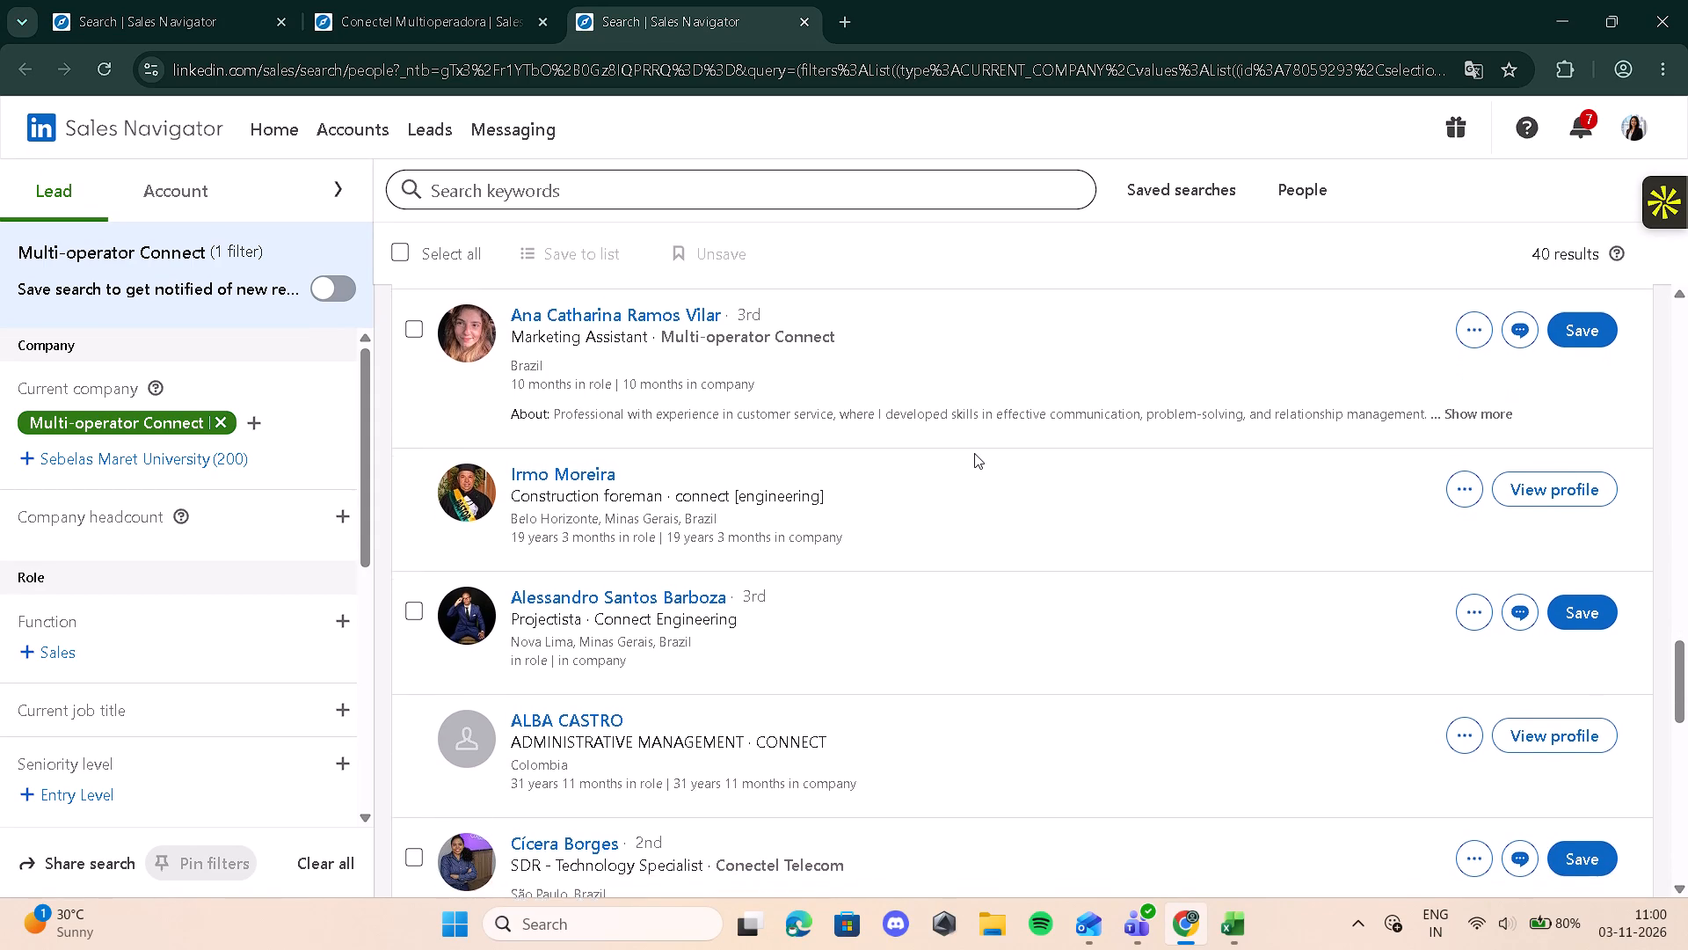
scroll(974, 453, down, 3)
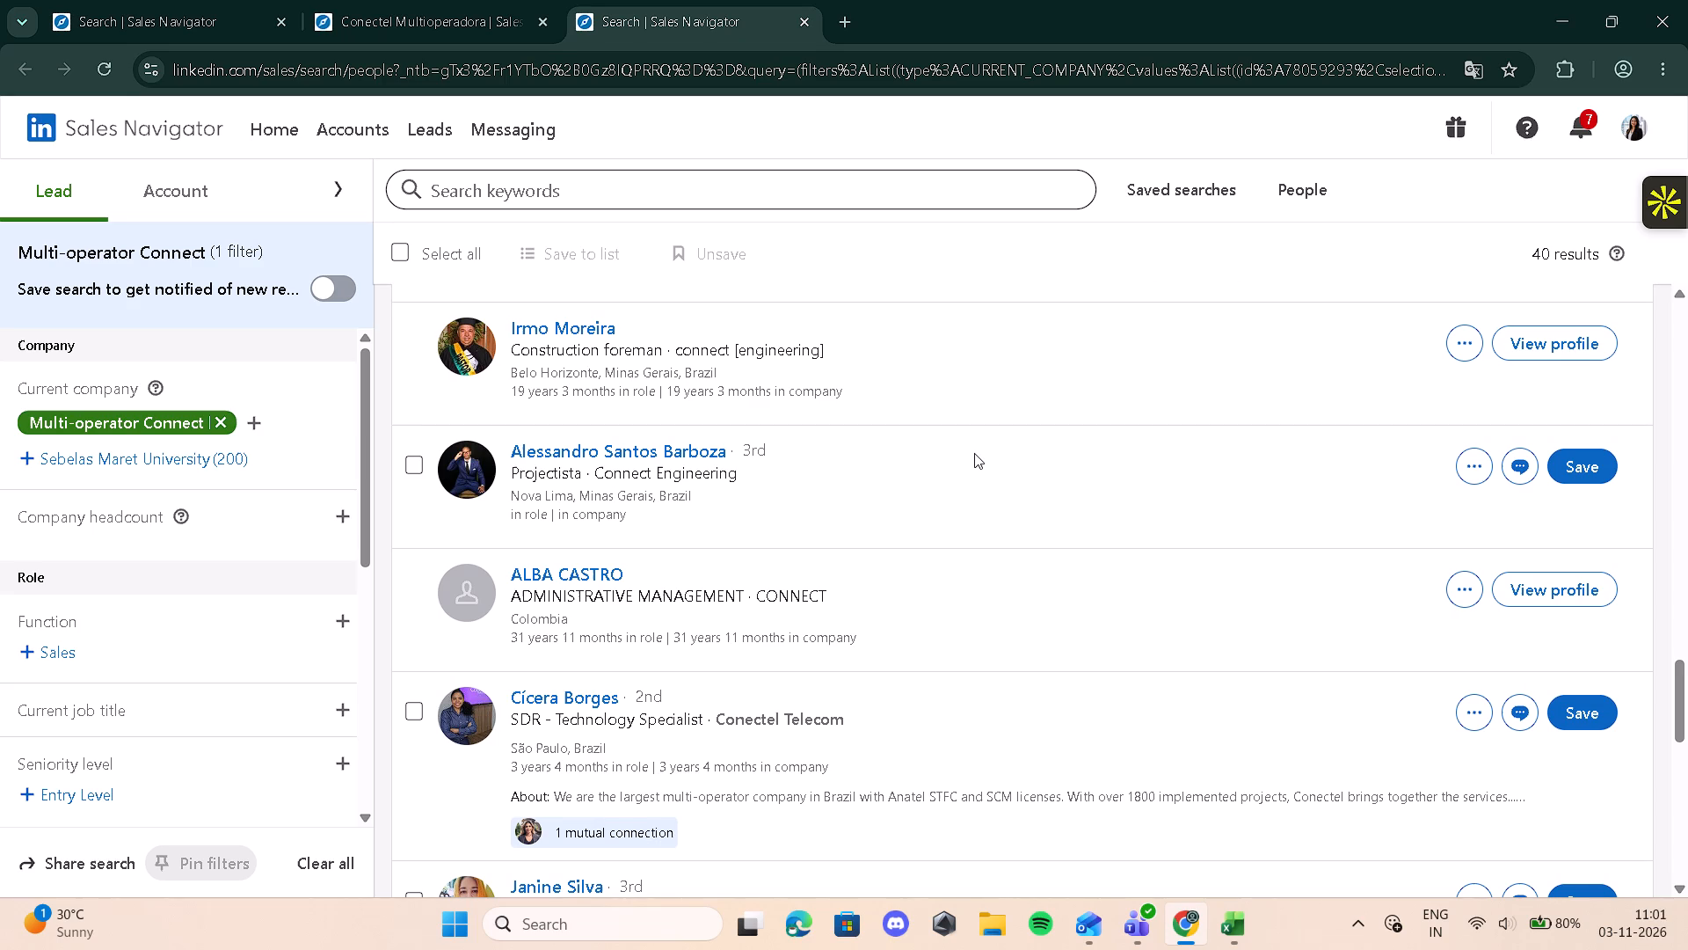
click(974, 453)
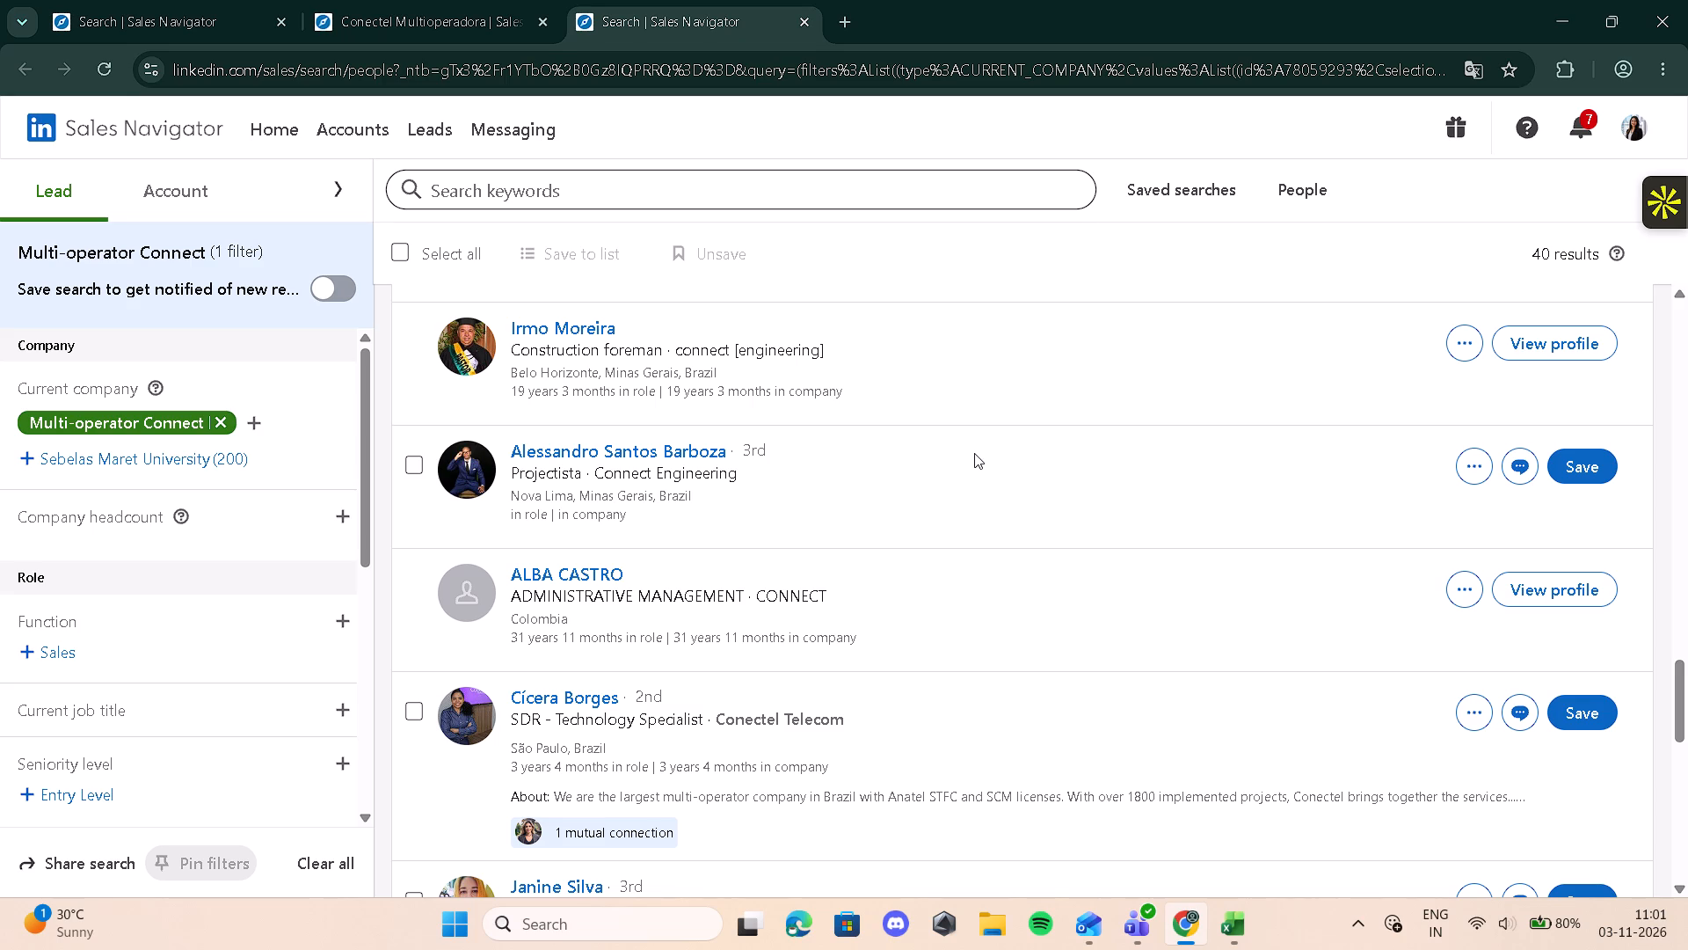
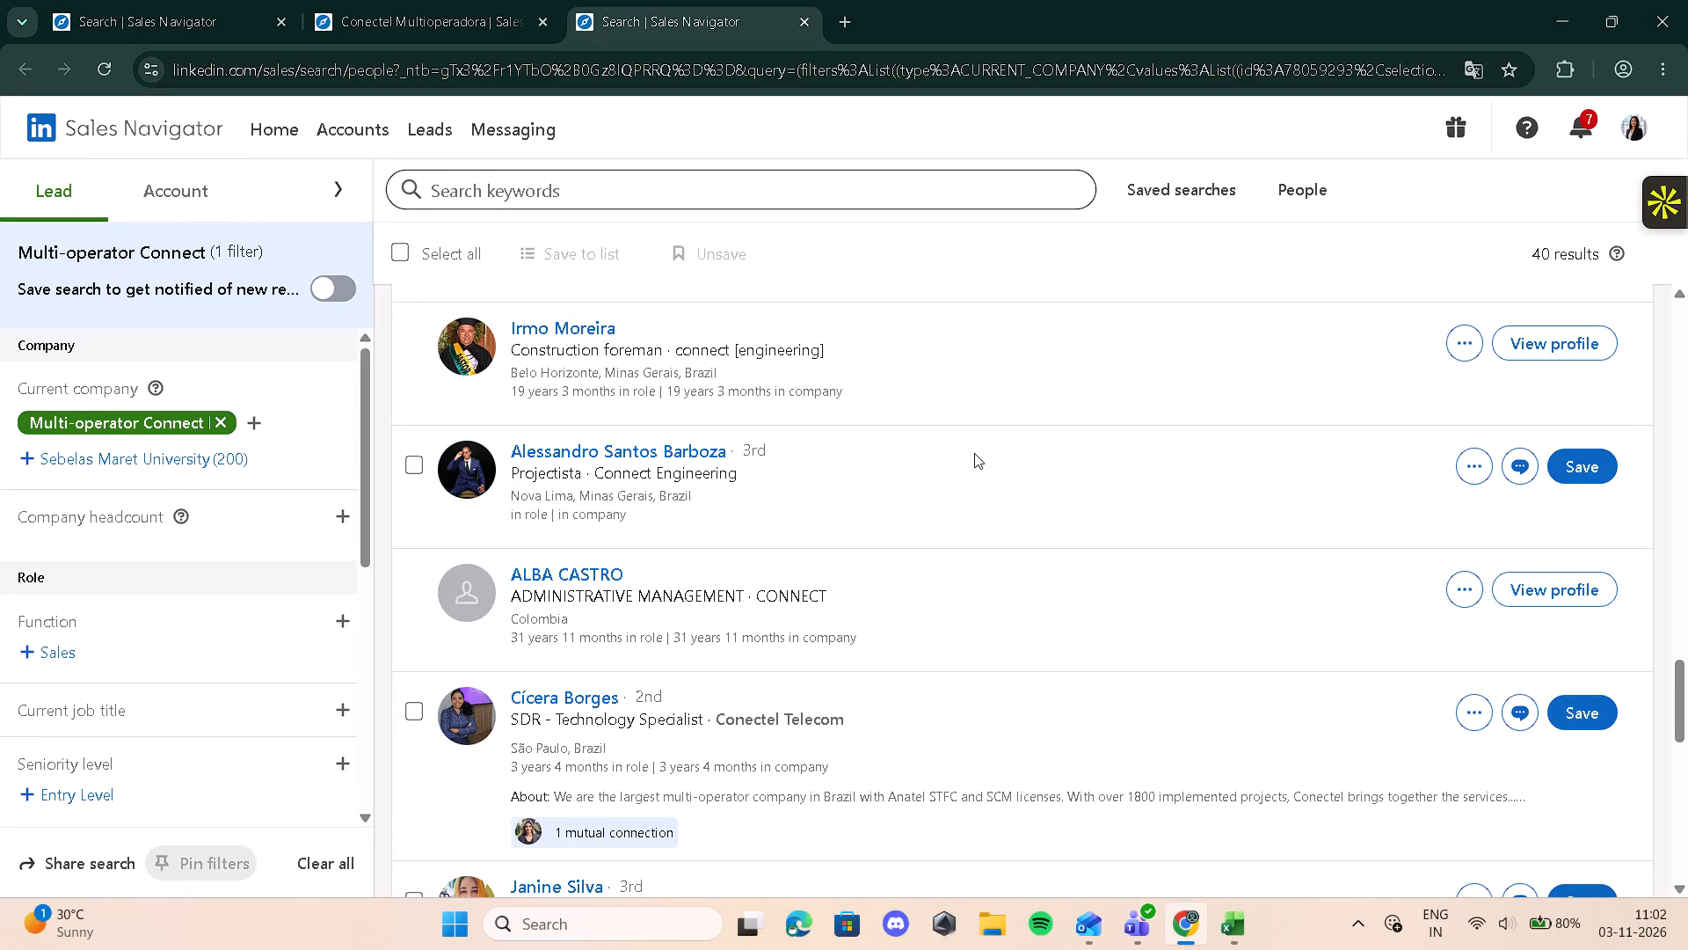
Examine further lead results for Multi-operator Connect, checking job titles and companies for suitable Conectel Telecom contacts.
scroll(974, 453, down, 3)
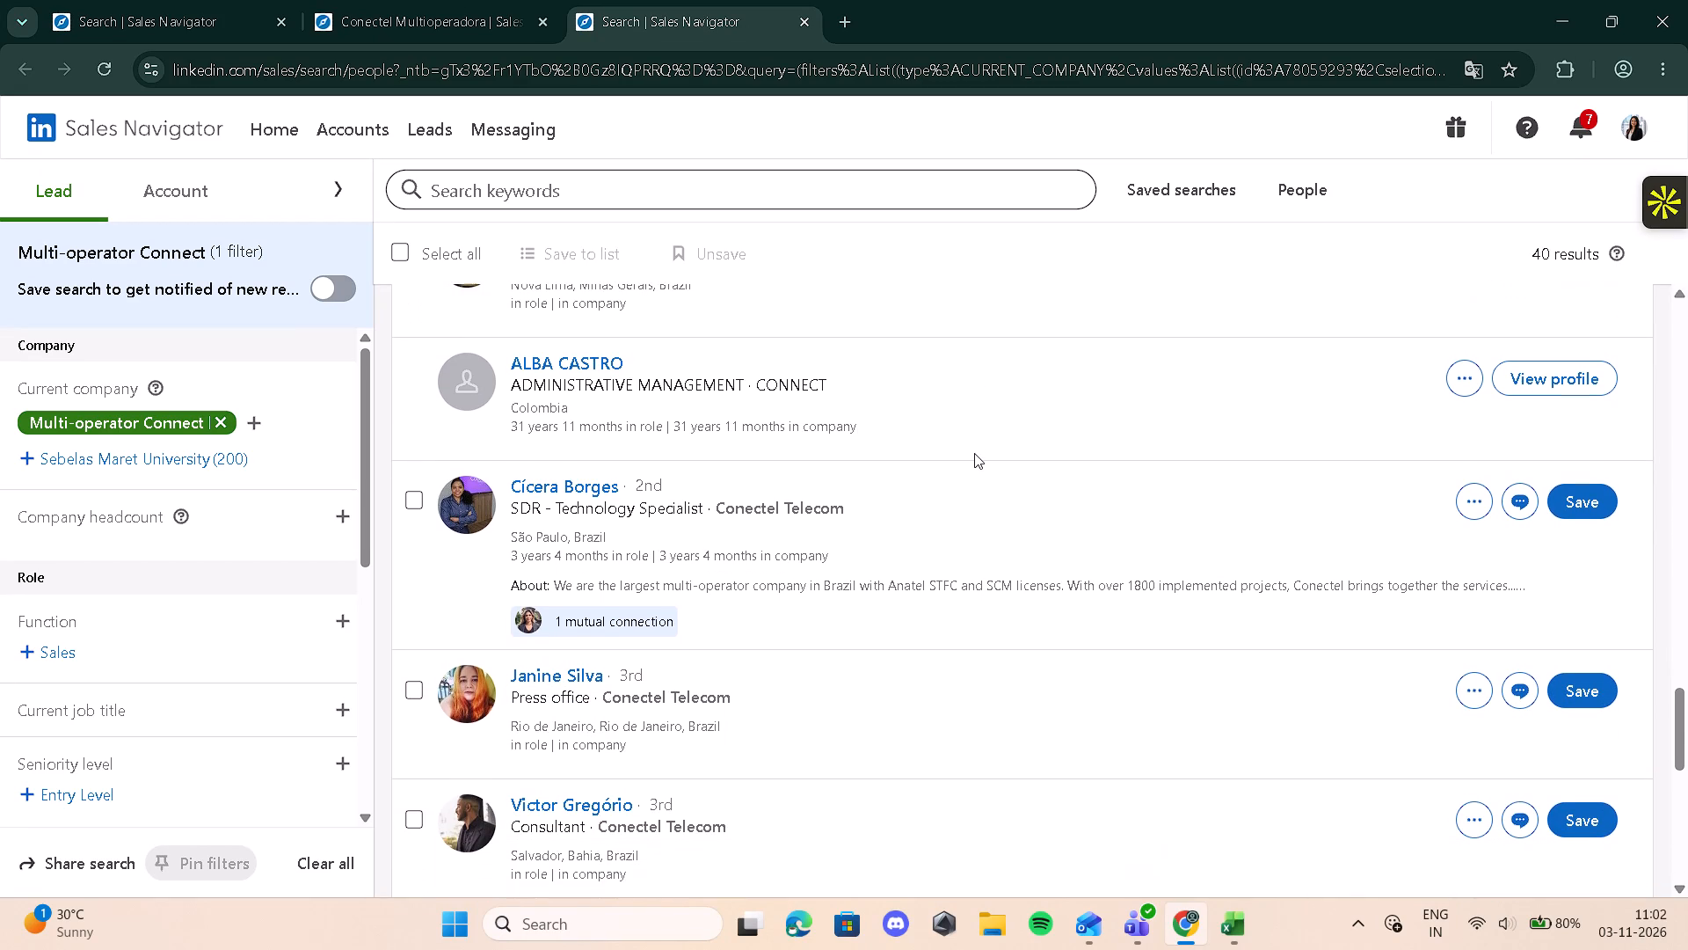
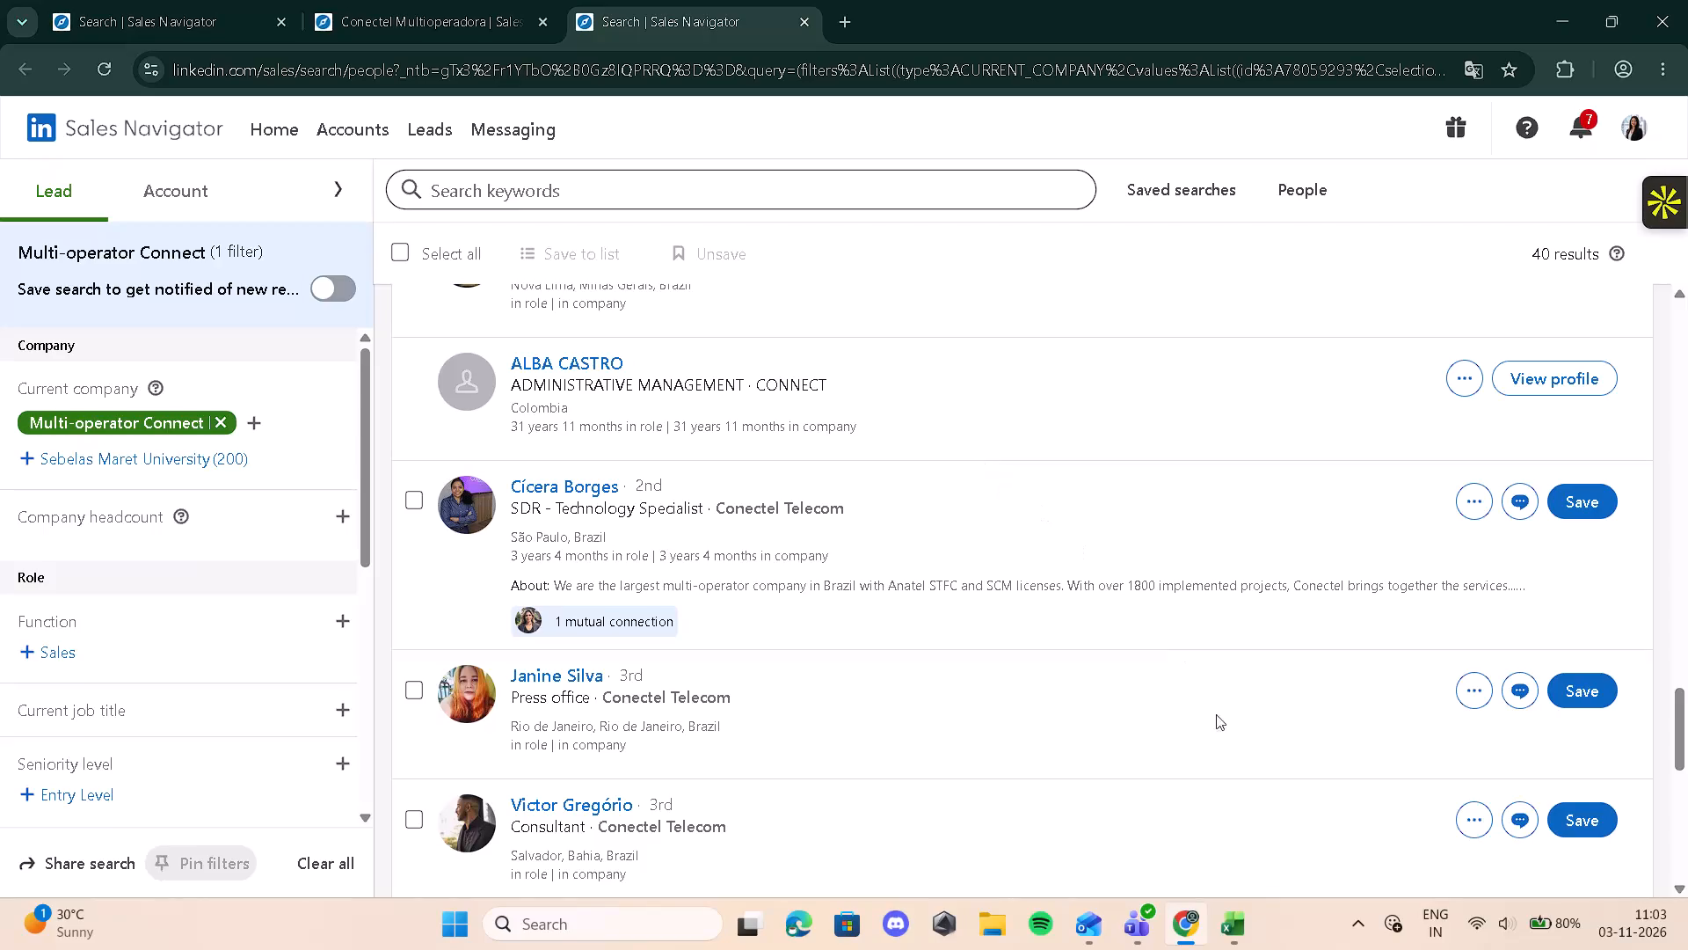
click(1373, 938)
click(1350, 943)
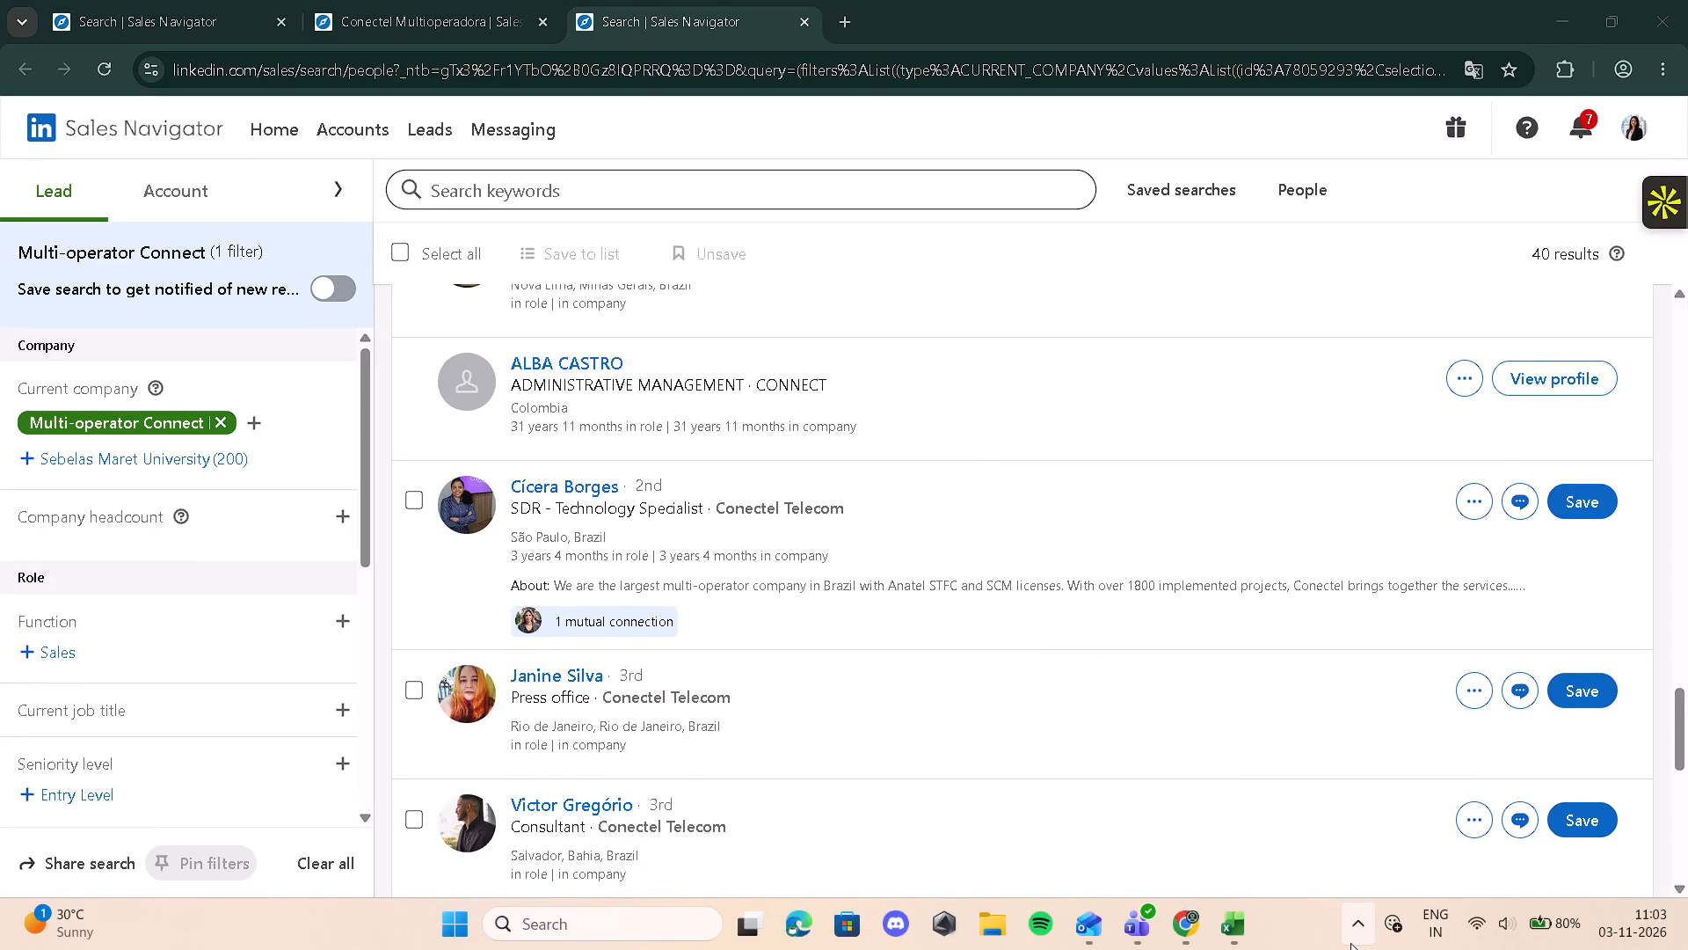
Compare the first Multi-operator Connect lead results with the Conectel Multioperadora contacts already logged in the Brazil sheet.
scroll(1327, 863, up, 2)
scroll(1406, 737, up, 2)
scroll(1201, 763, up, 3)
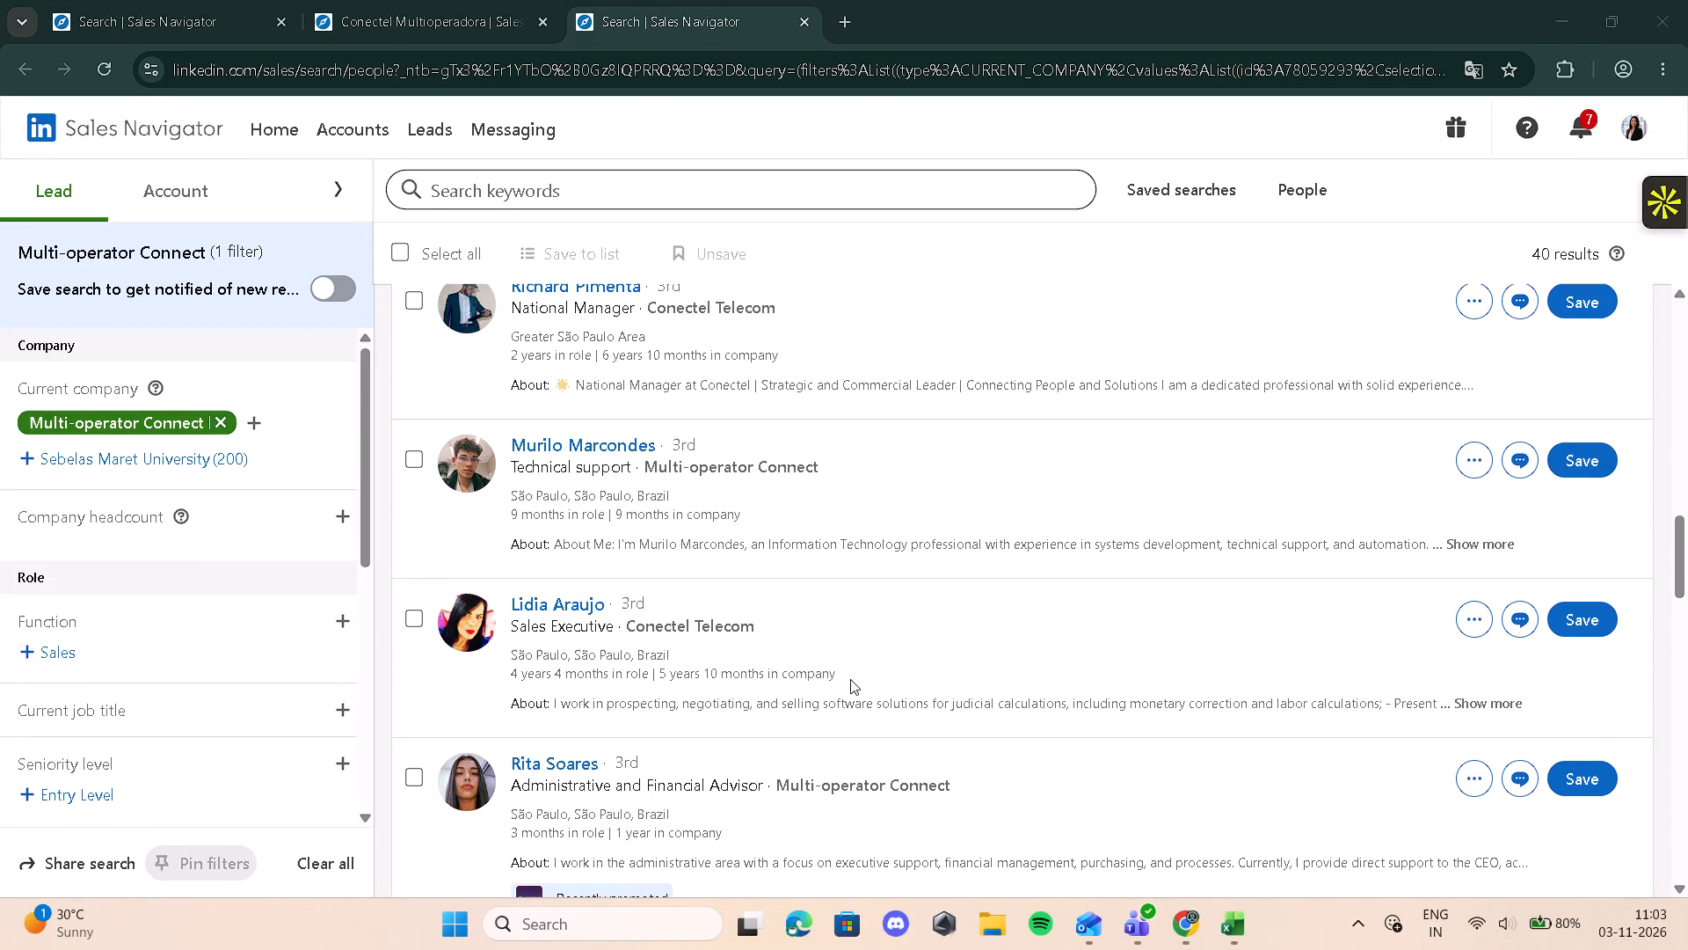
scroll(850, 679, up, 14)
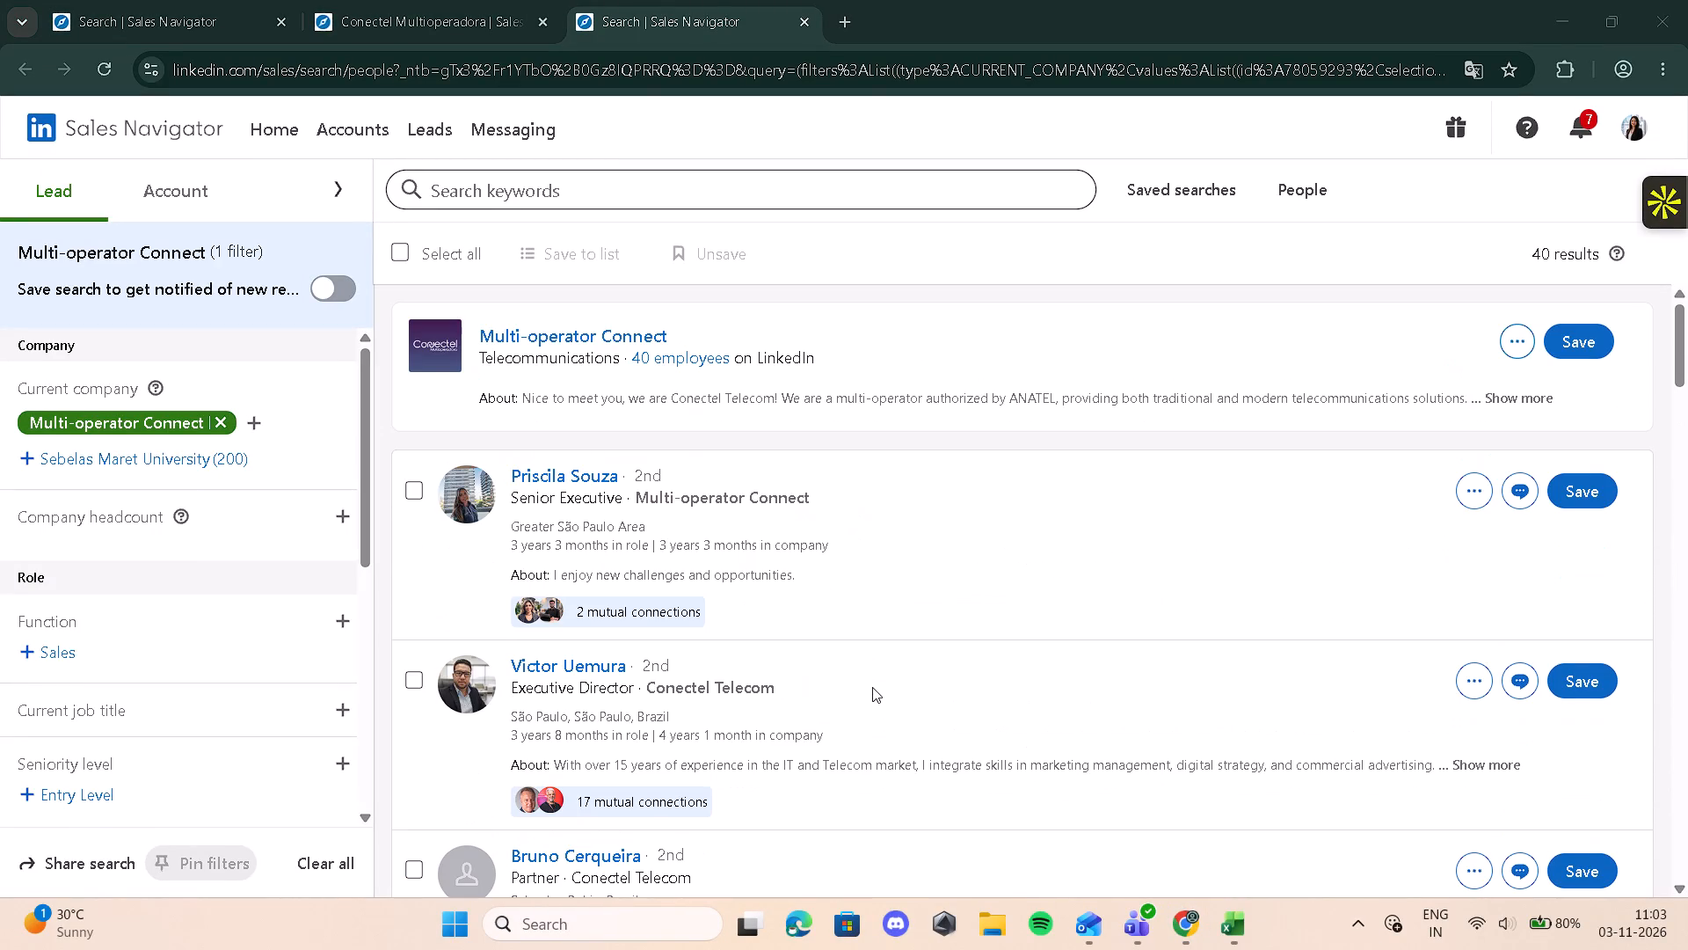
scroll(872, 687, up, 4)
scroll(873, 687, down, 1)
click(1226, 932)
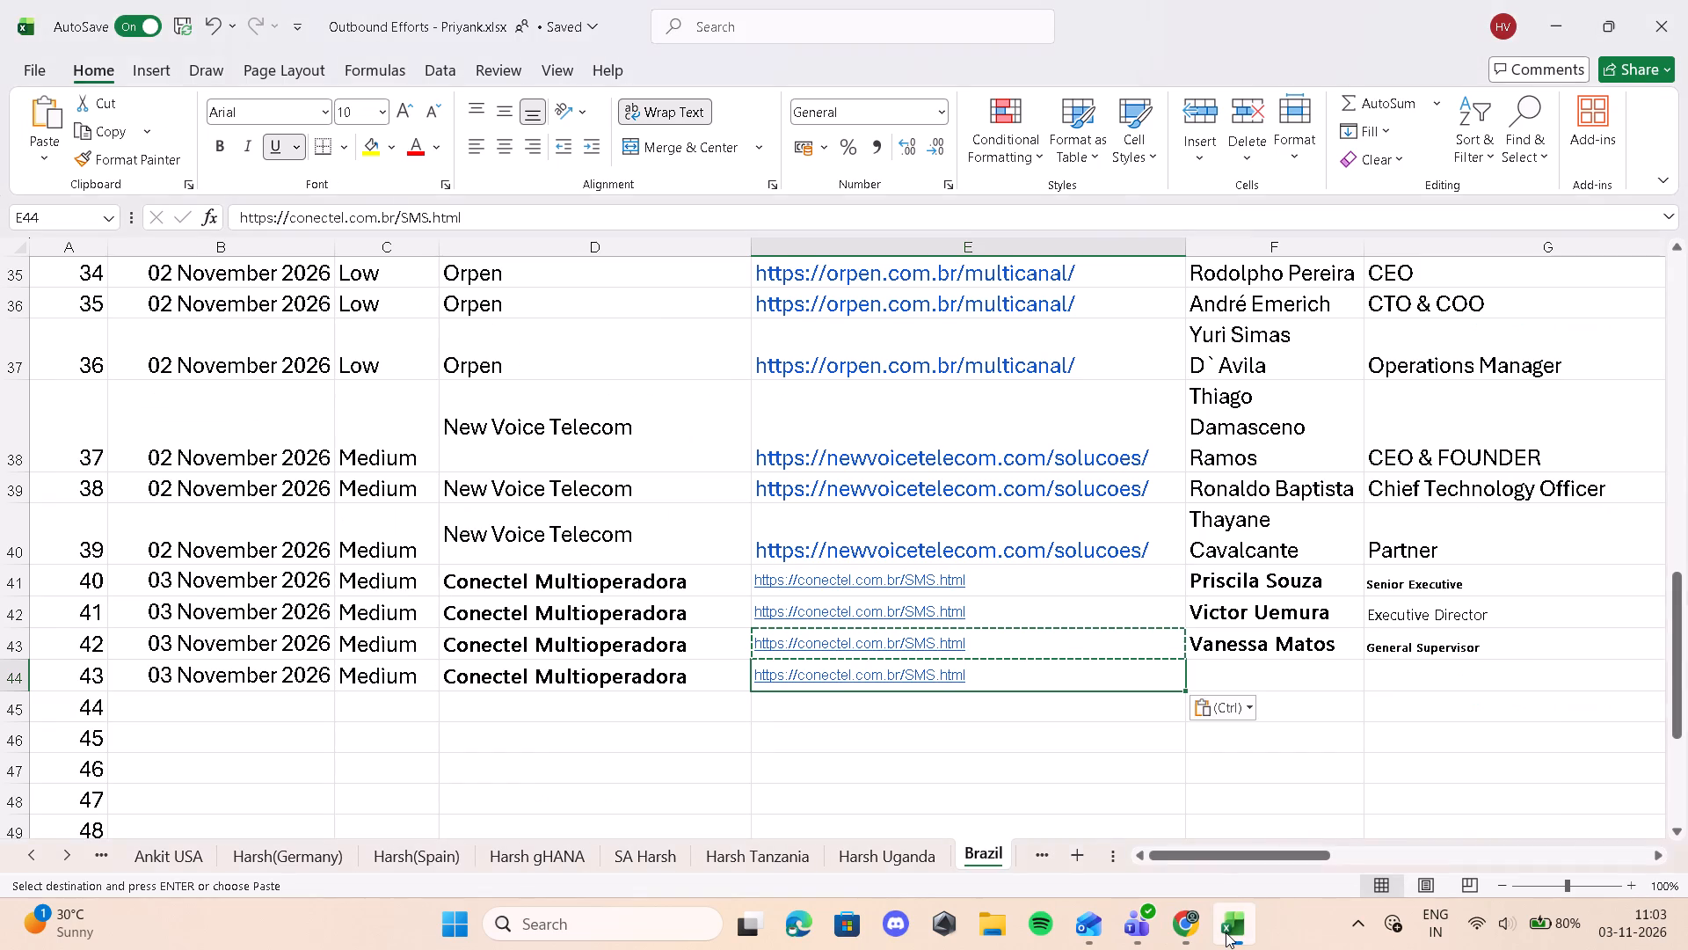
click(1226, 932)
Examine the job titles and companies on the first page of Multi-operator Connect leads for another suitable Conectel contact.
scroll(1017, 547, down, 2)
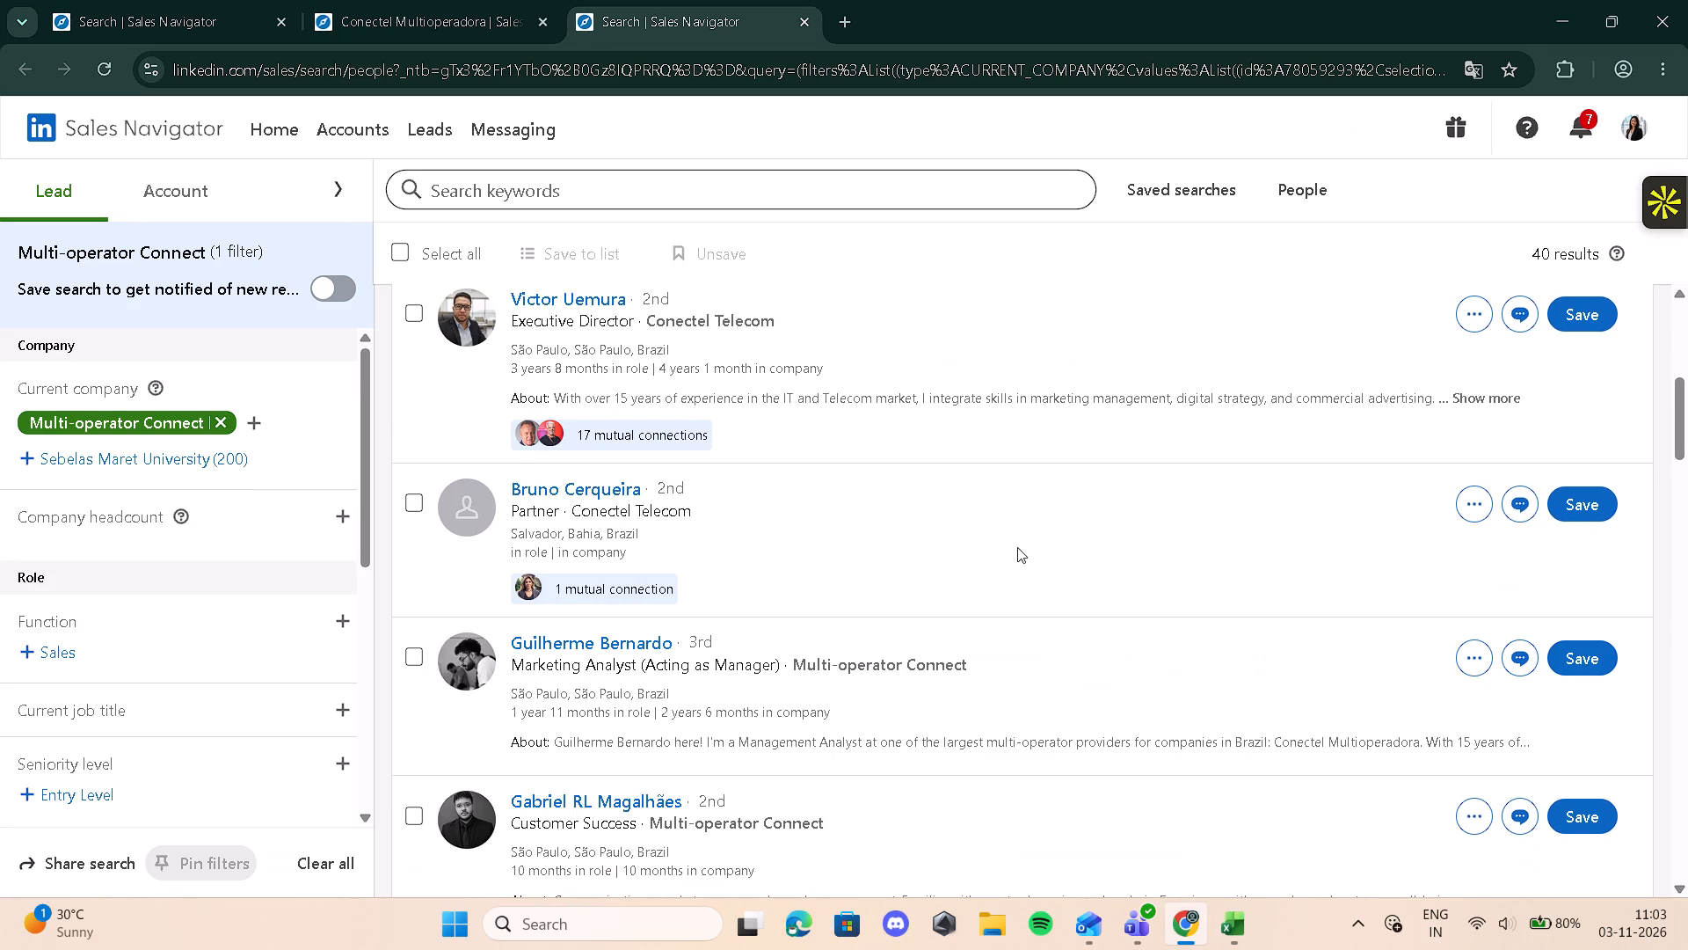
scroll(1017, 547, down, 6)
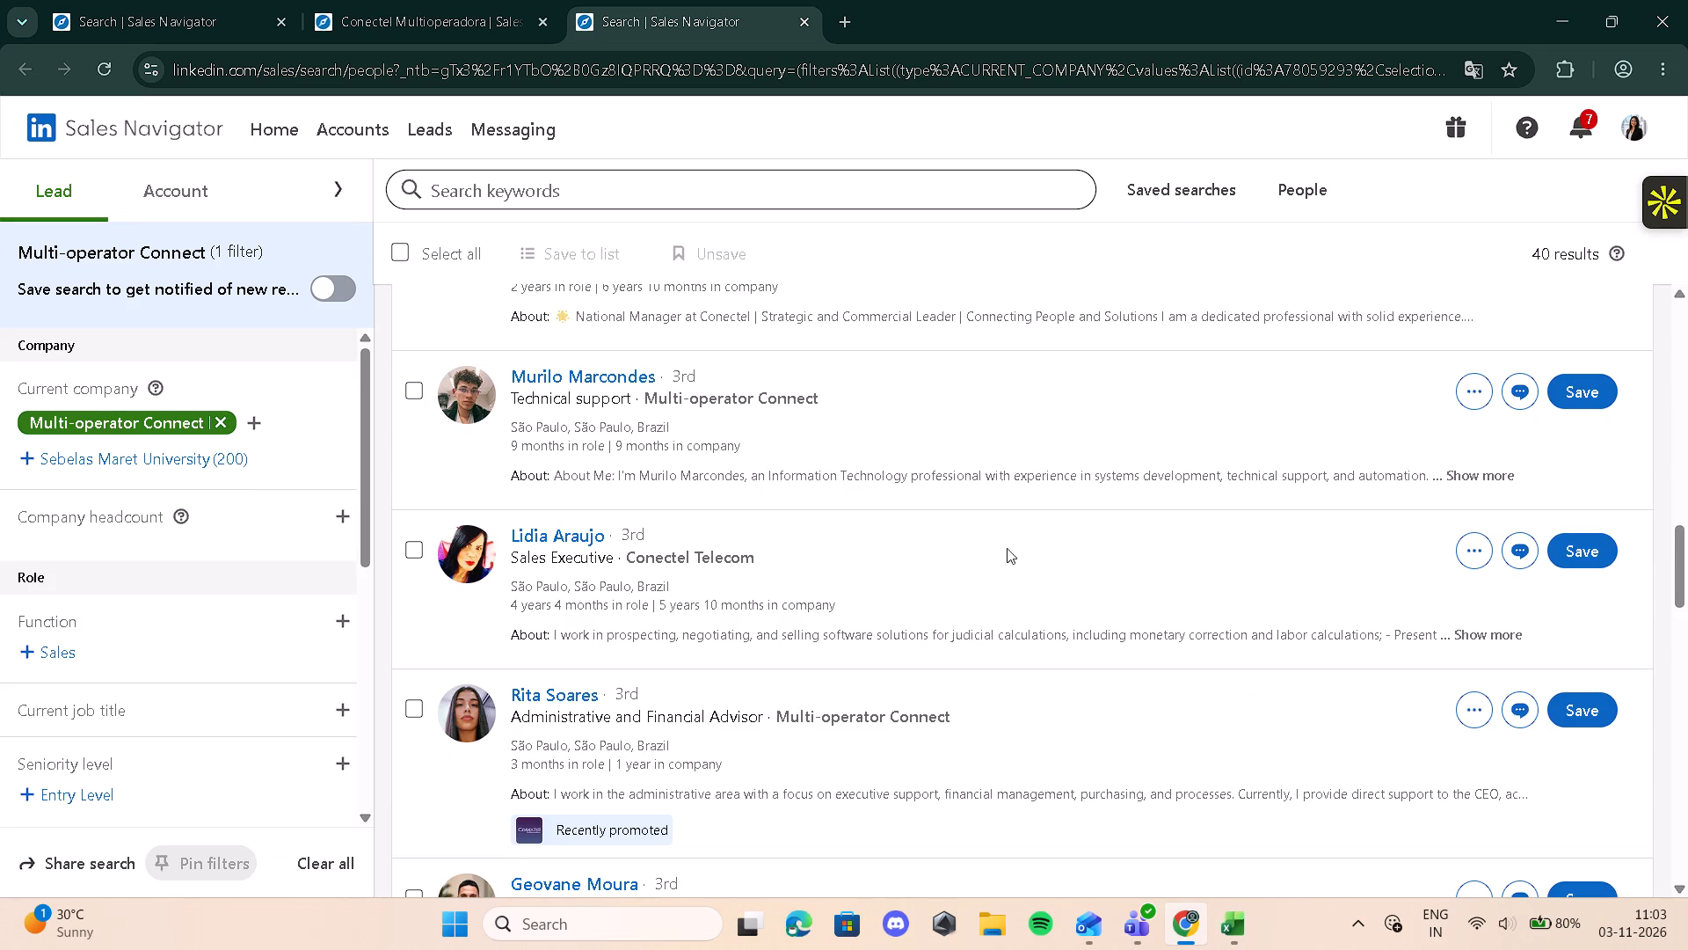
scroll(1002, 647, down, 3)
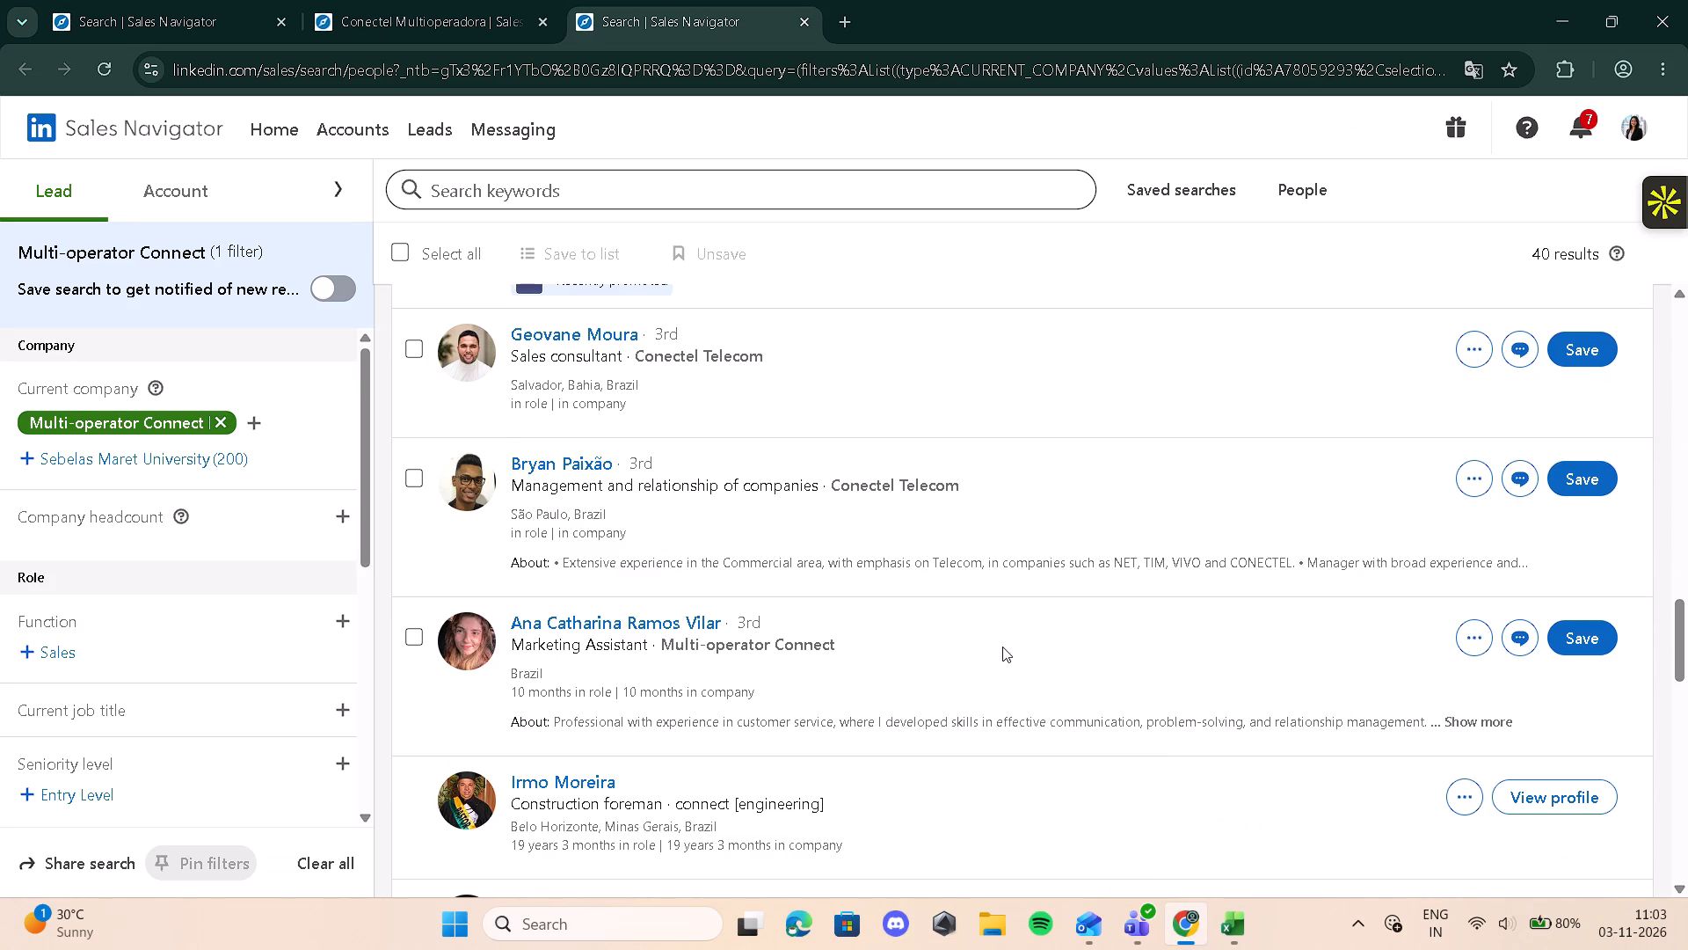
scroll(1075, 547, down, 2)
click(1072, 610)
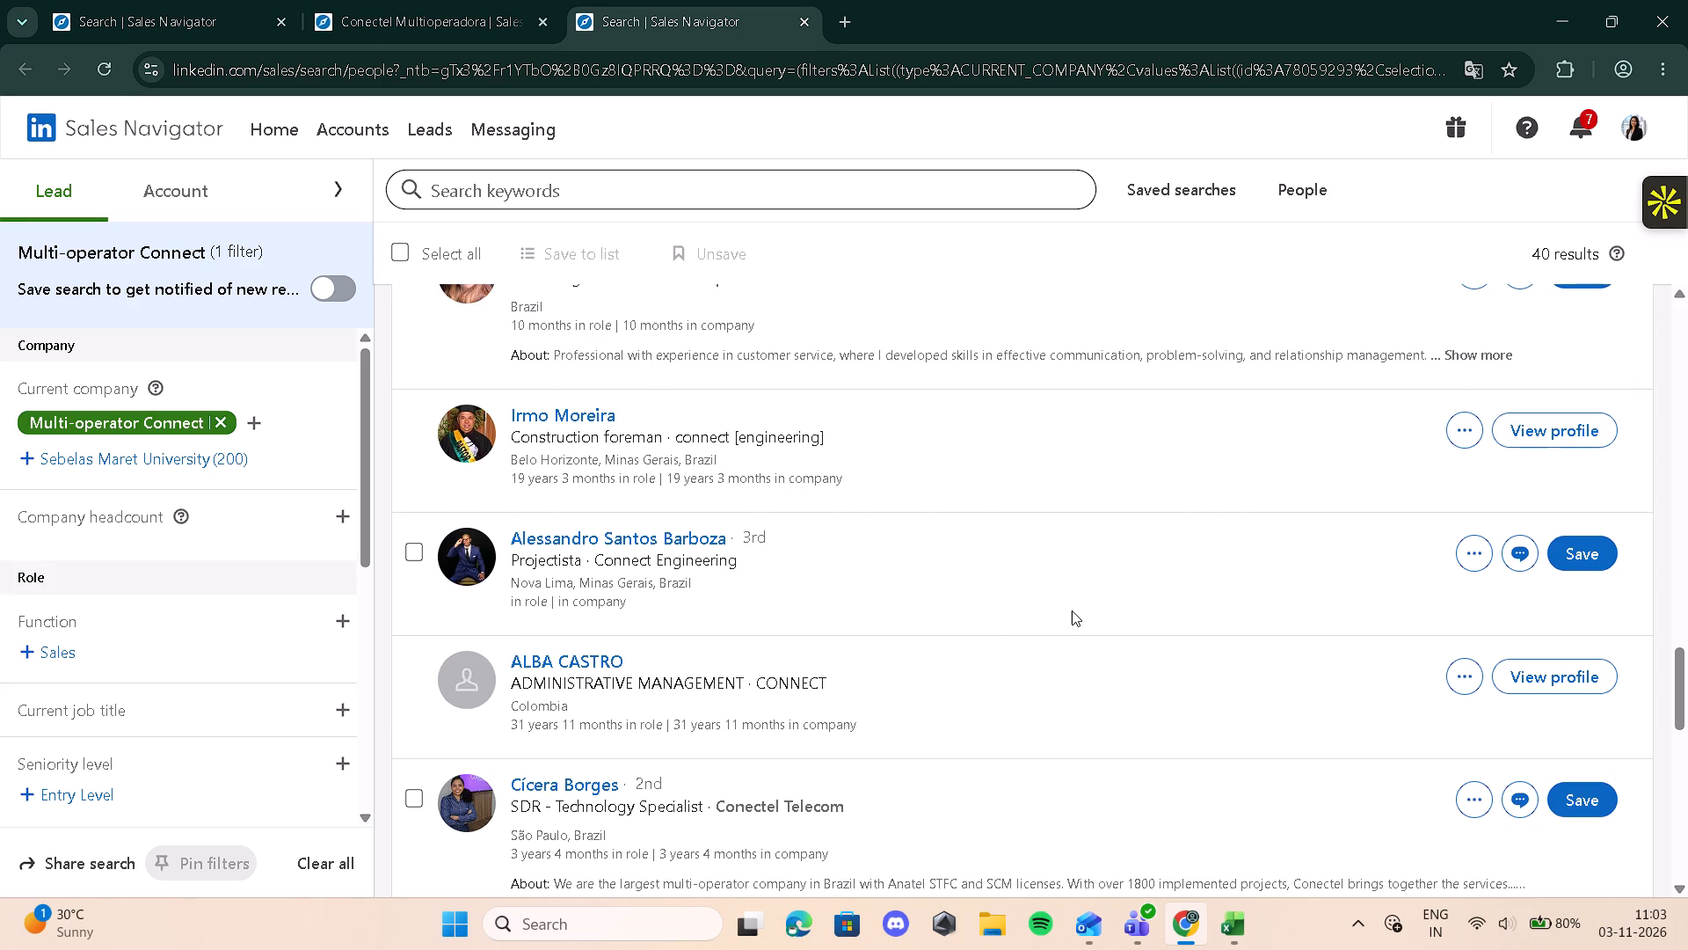
scroll(1072, 610, down, 13)
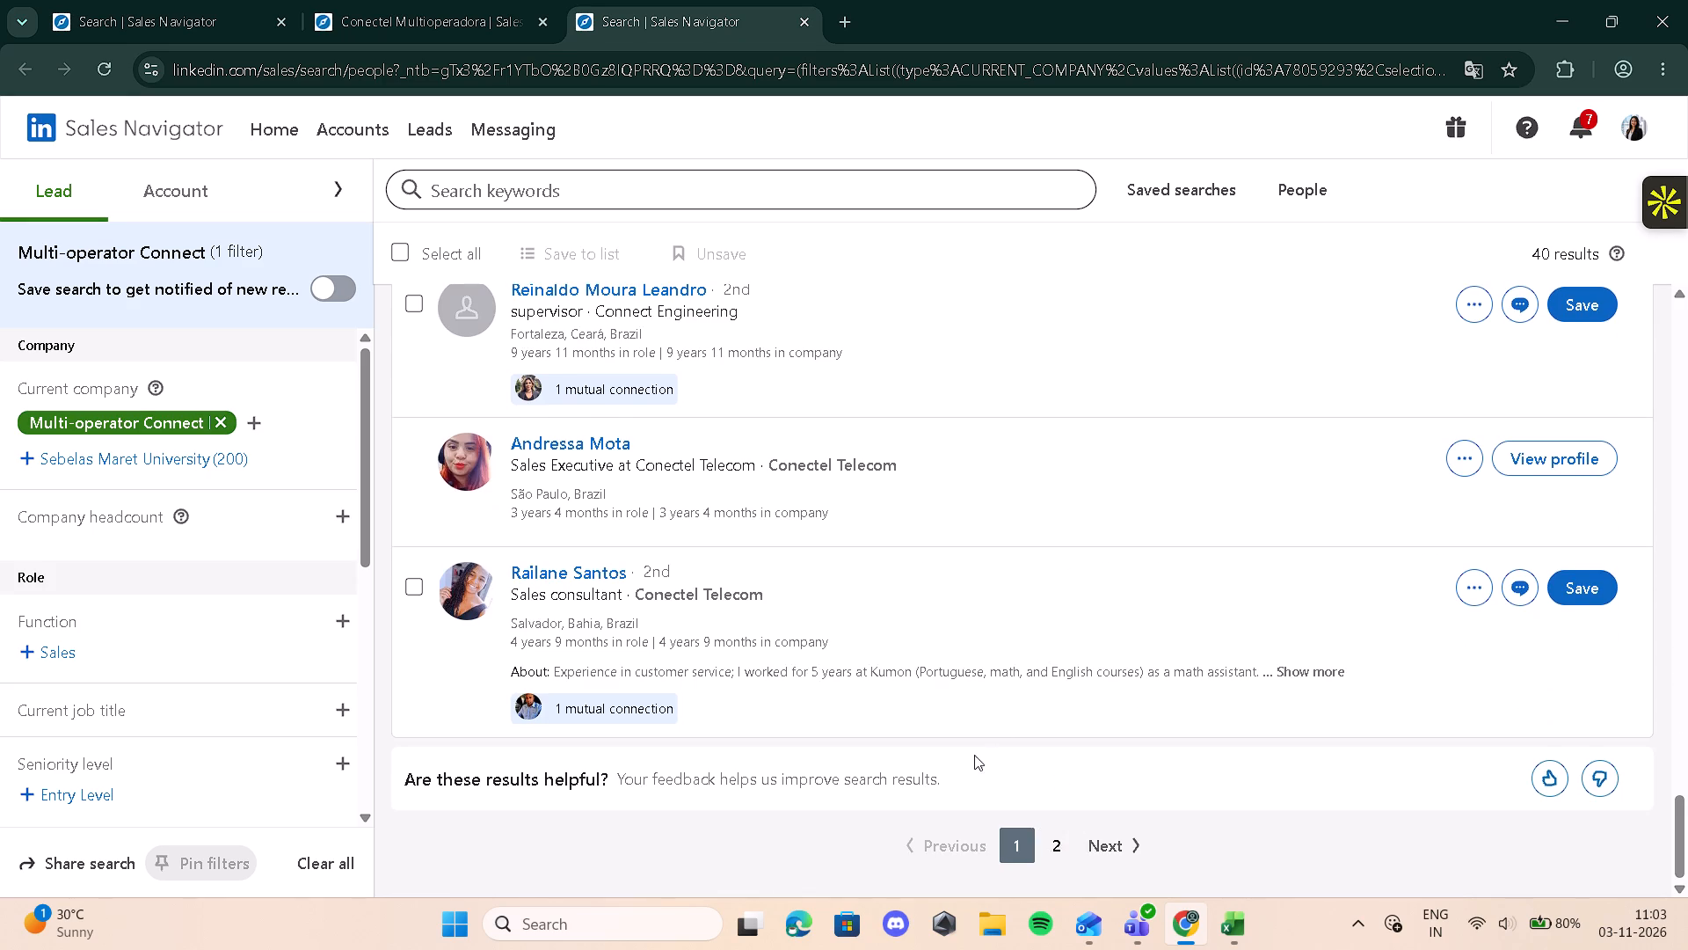
scroll(974, 755, up, 20)
scroll(974, 755, up, 12)
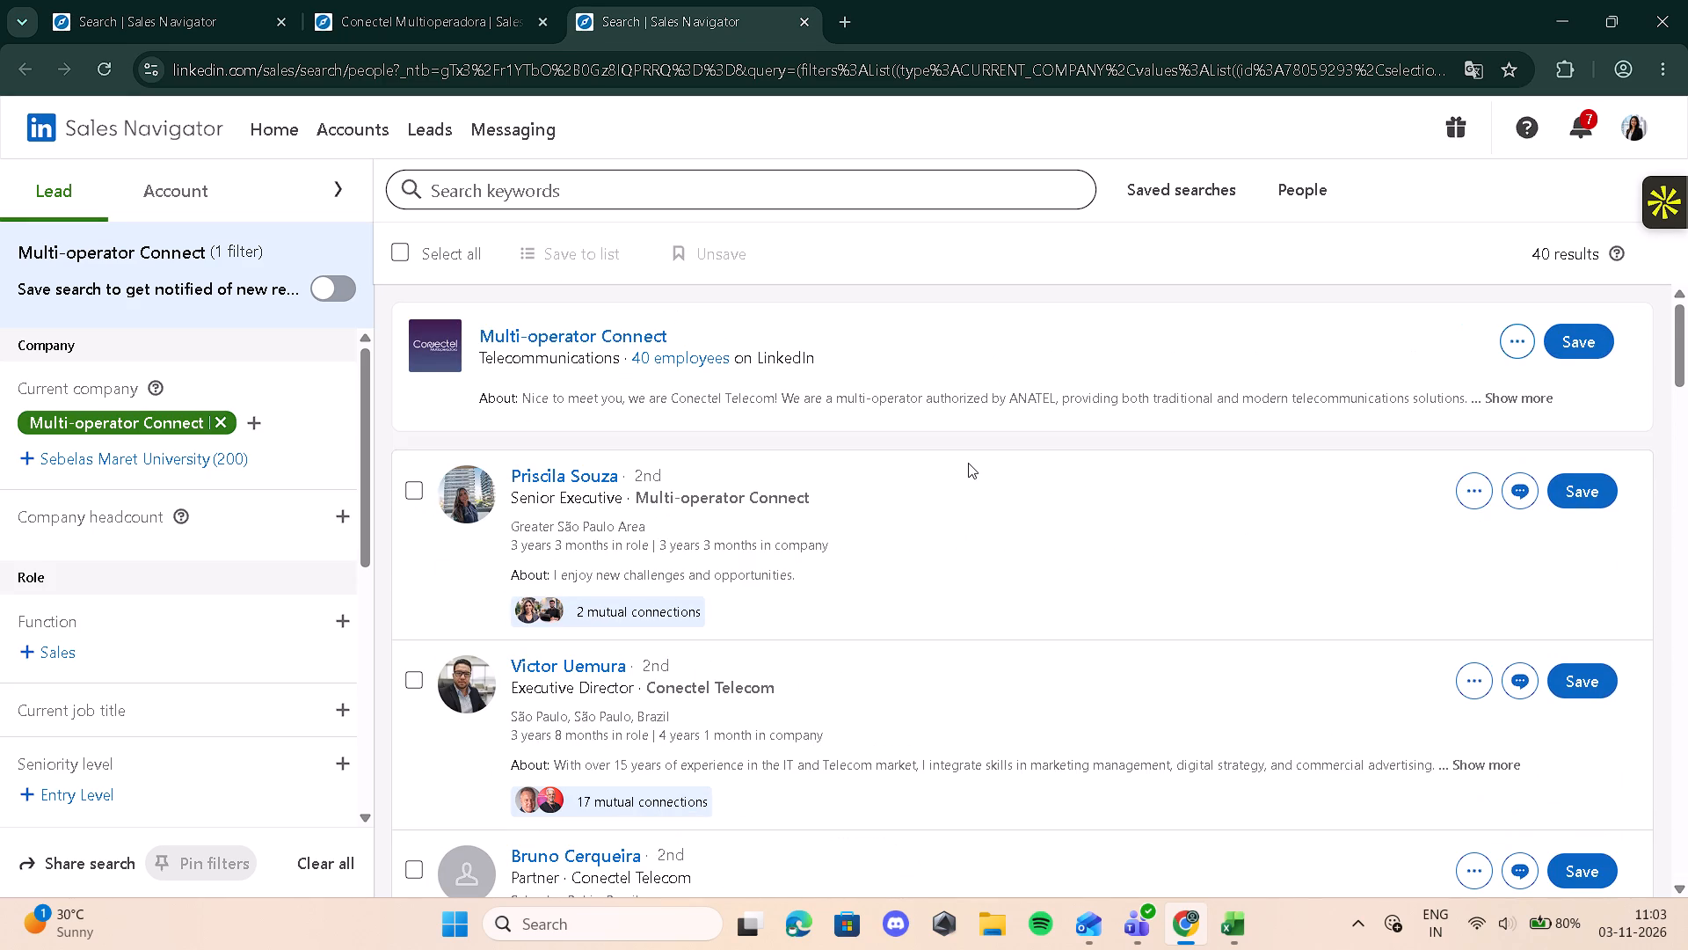
scroll(968, 463, down, 2)
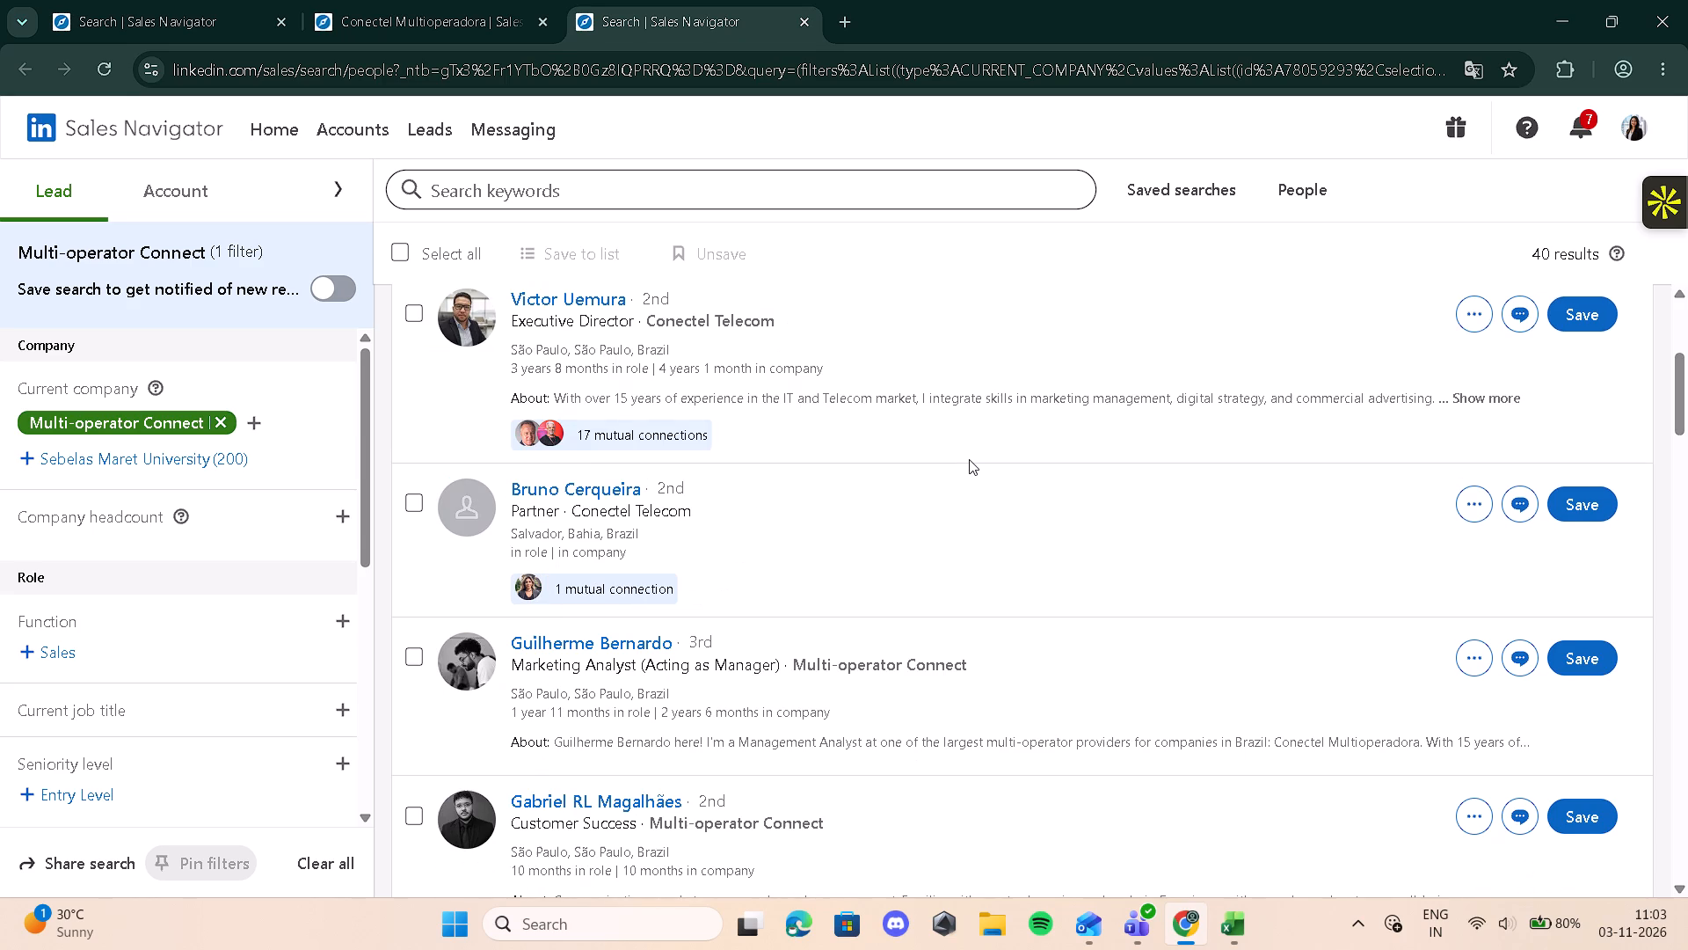
scroll(969, 459, down, 4)
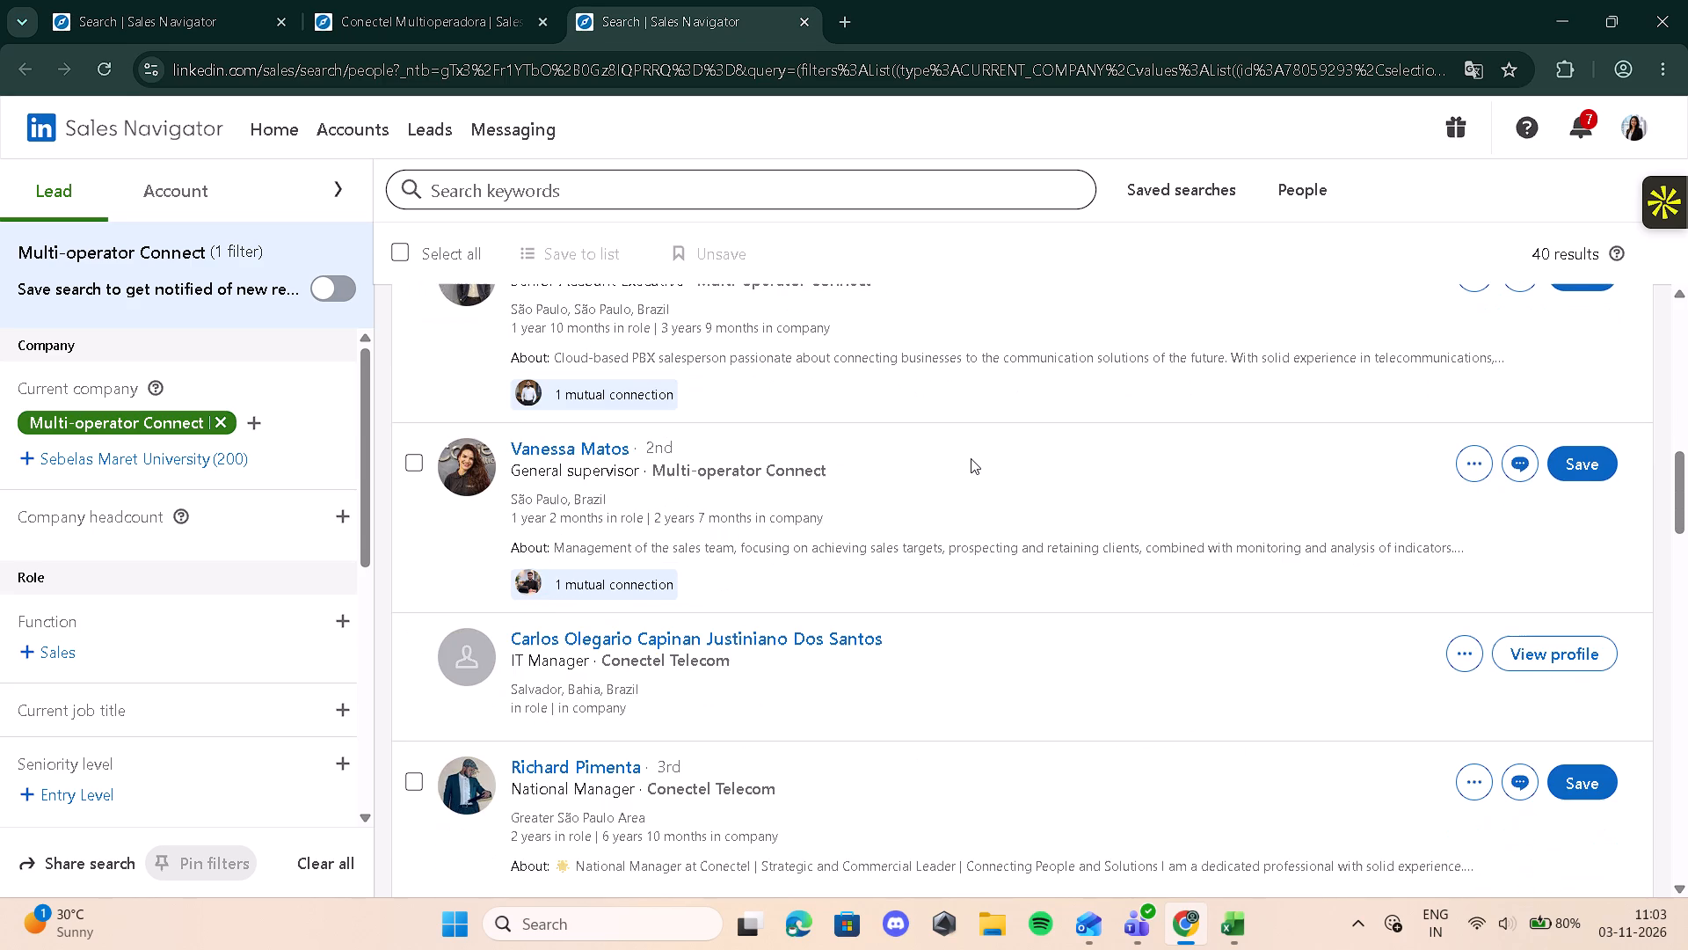
scroll(971, 458, down, 3)
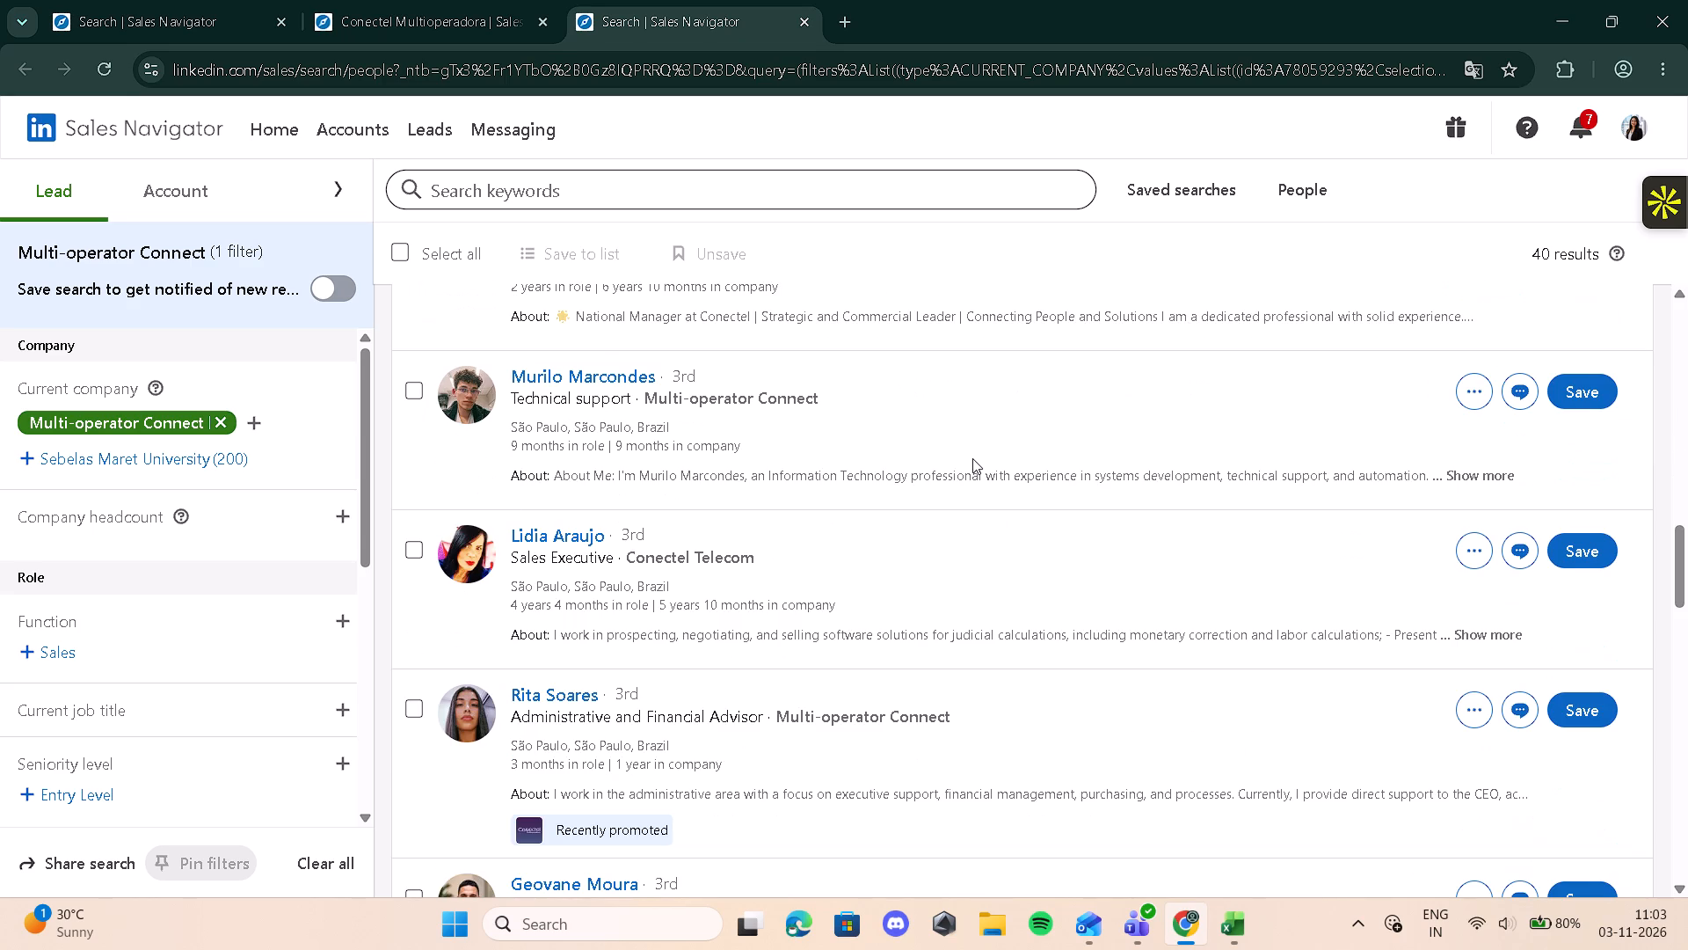
scroll(972, 458, down, 2)
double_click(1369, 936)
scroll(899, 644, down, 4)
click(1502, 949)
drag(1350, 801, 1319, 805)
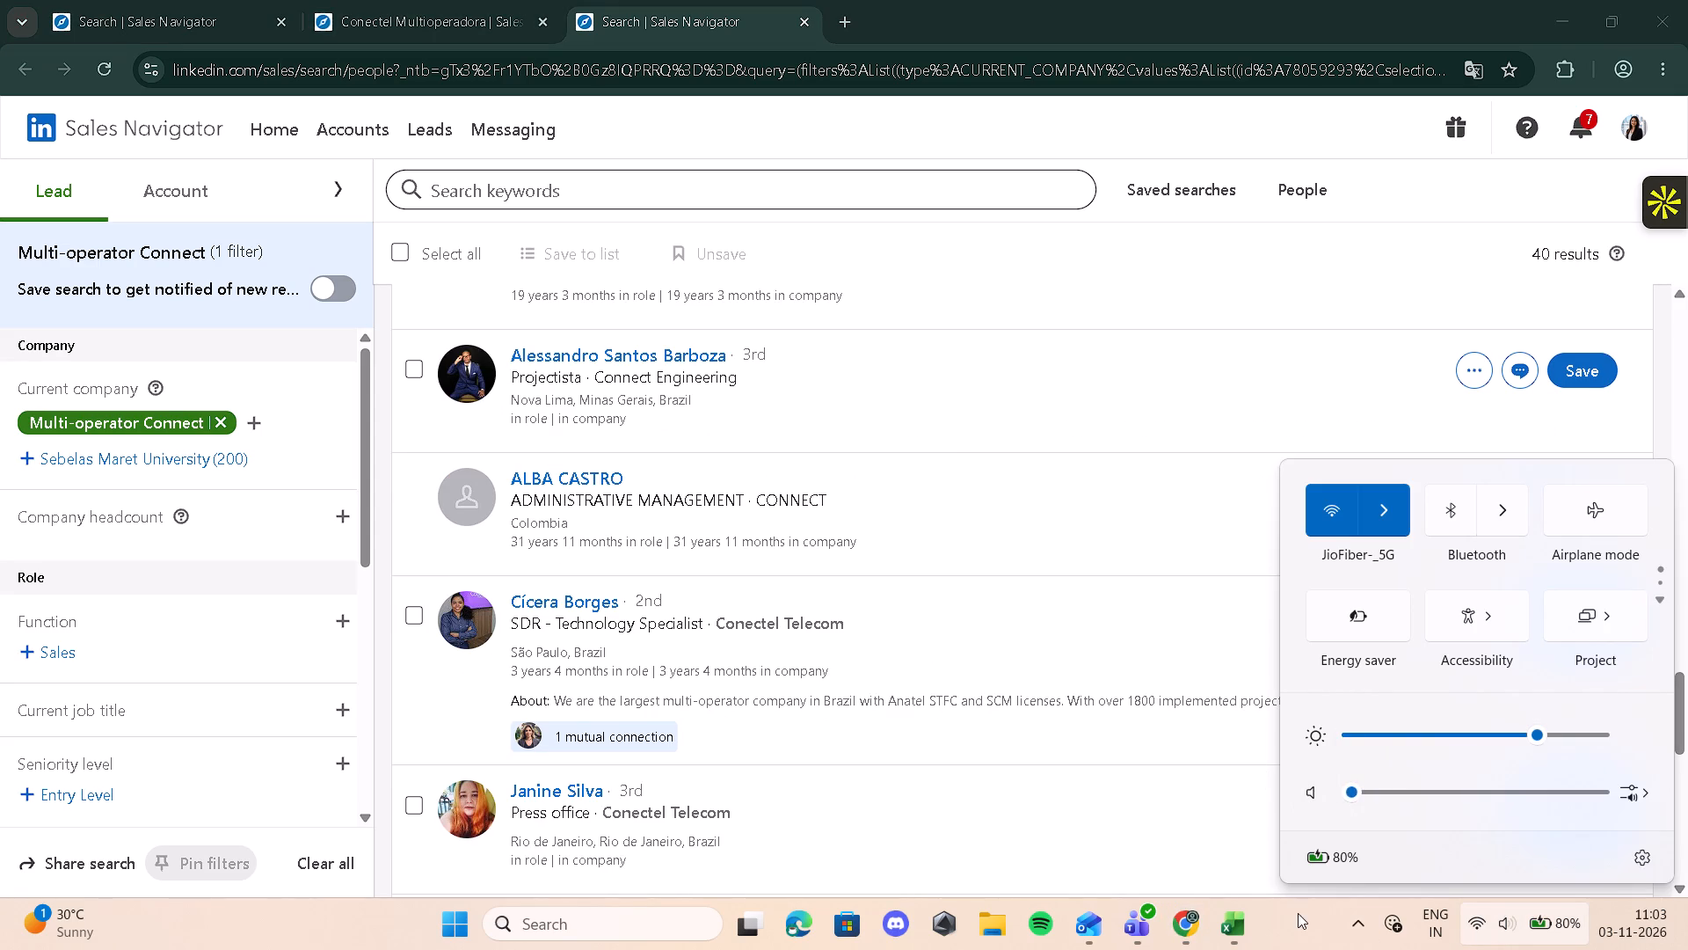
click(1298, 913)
Check the last leads on the first results page, and review the list back up to the company summary.
scroll(928, 666, down, 7)
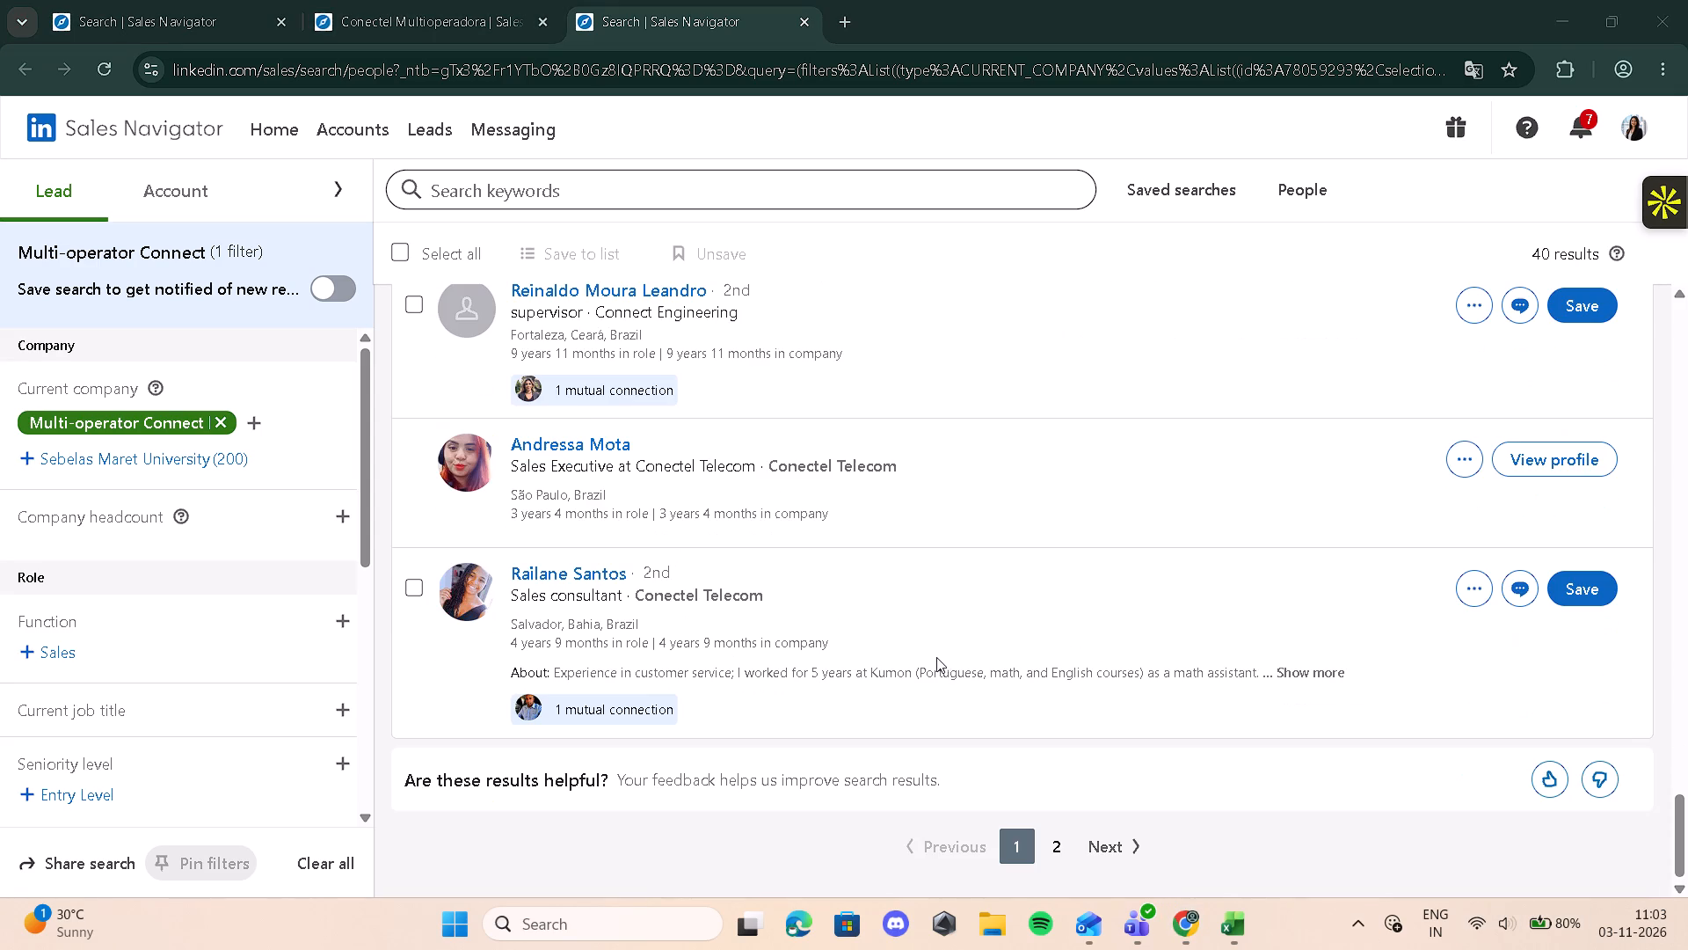
scroll(937, 657, down, 12)
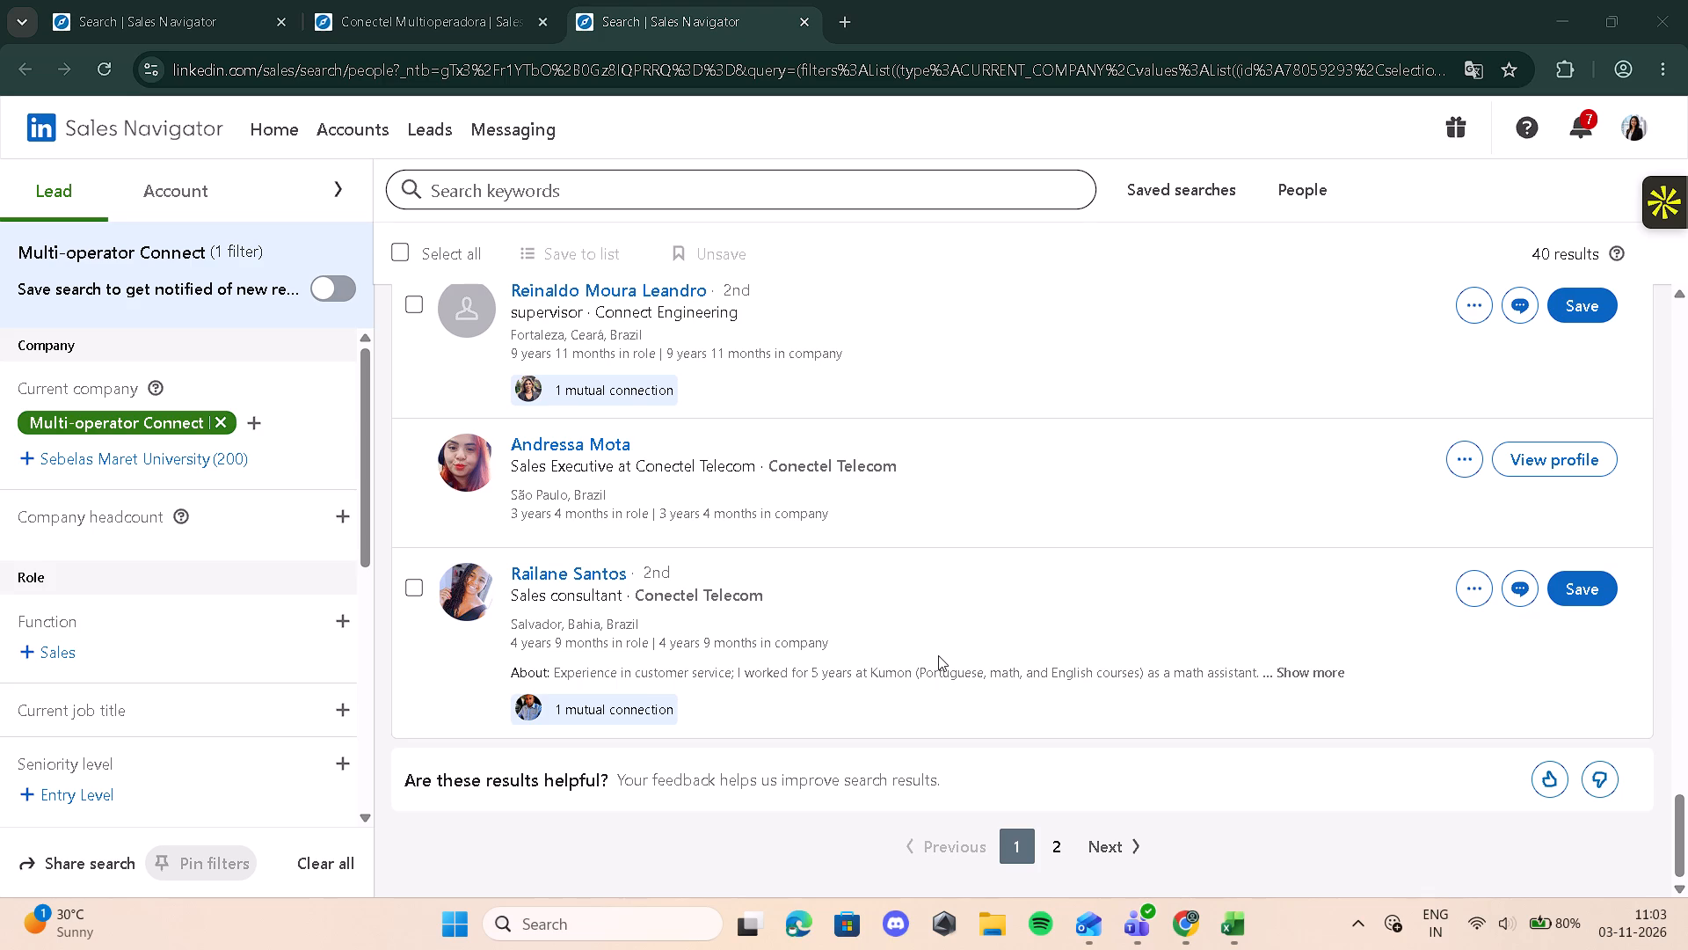
scroll(938, 655, down, 5)
scroll(938, 655, up, 4)
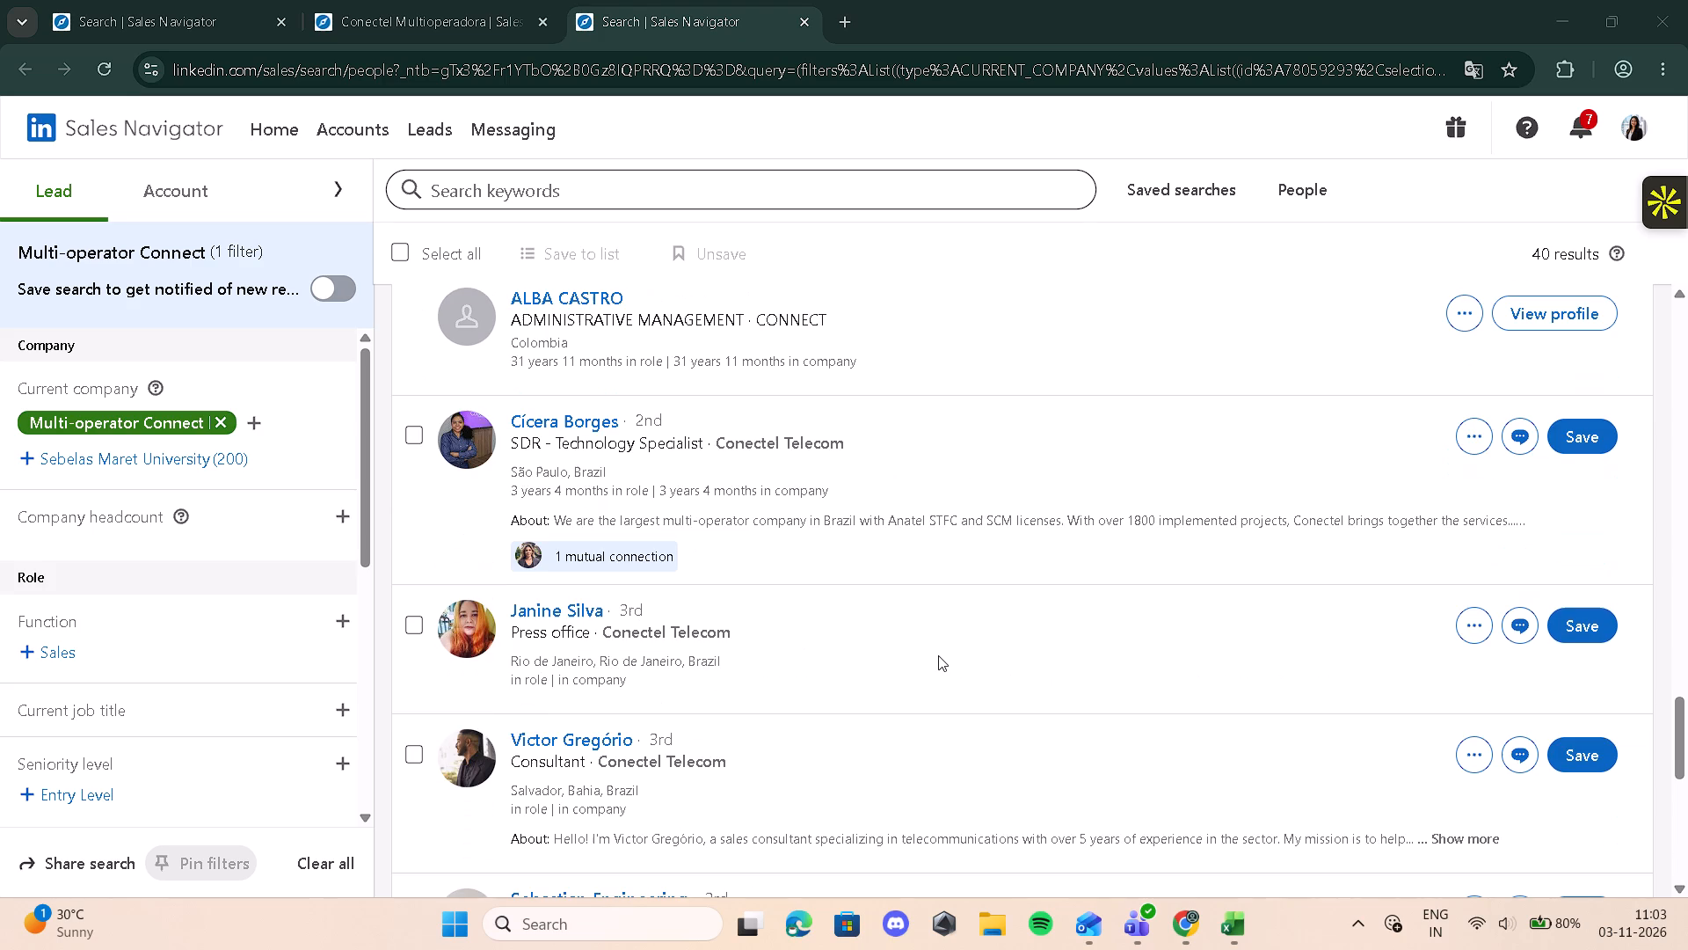
scroll(938, 655, up, 3)
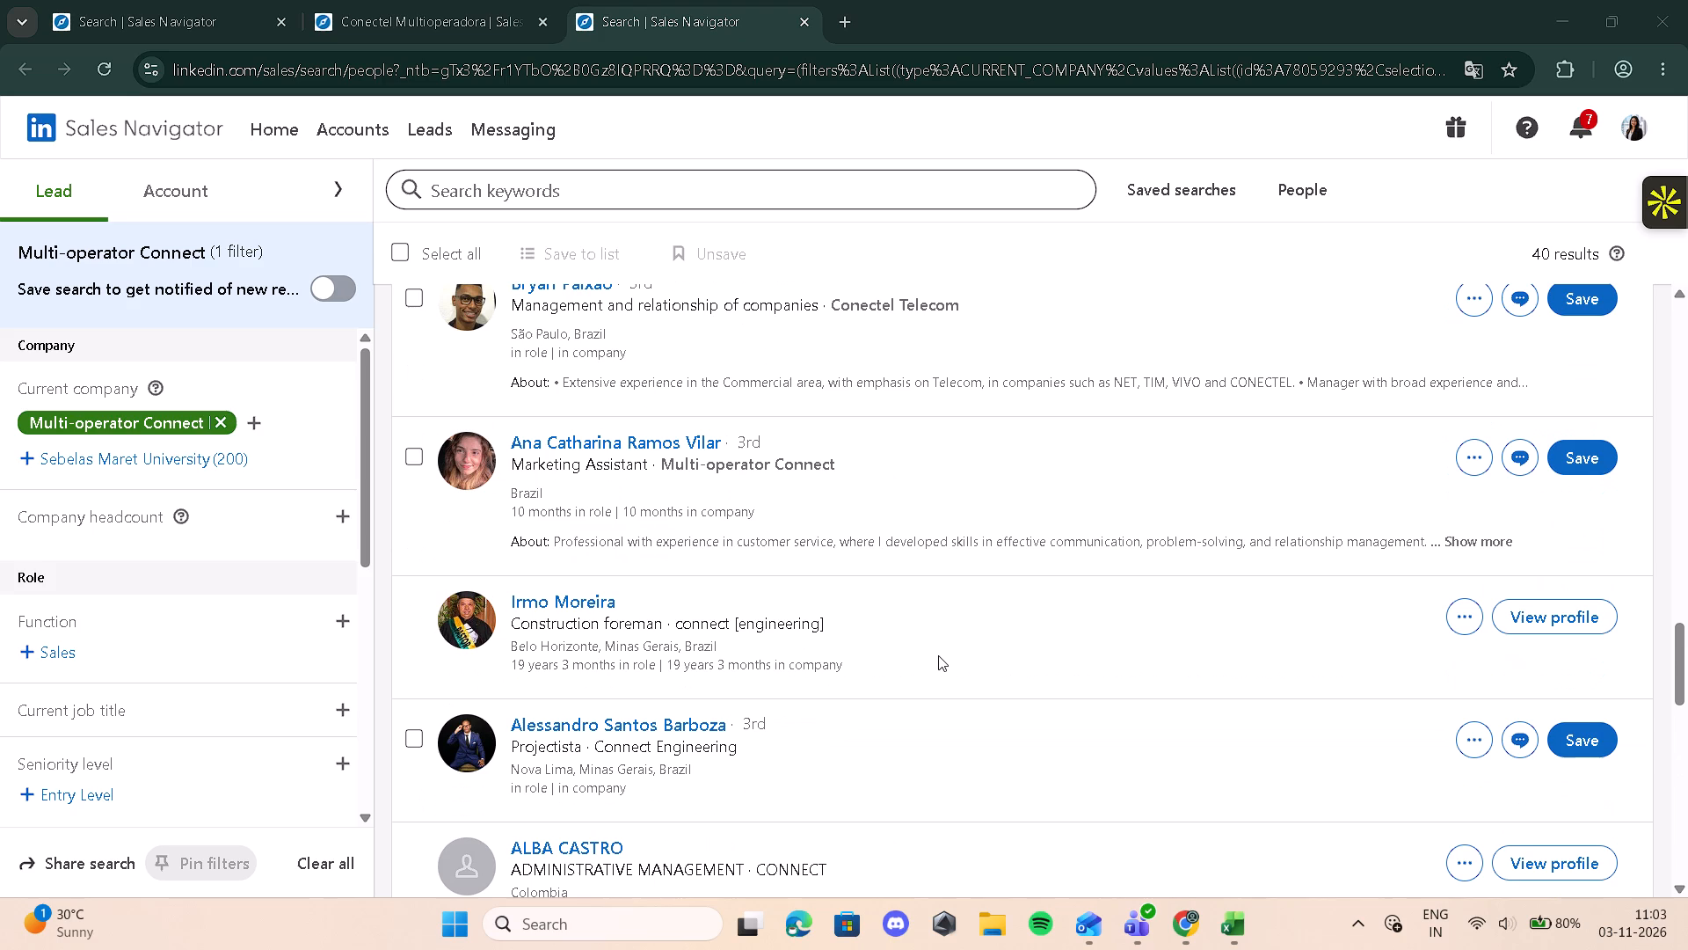
scroll(938, 655, up, 9)
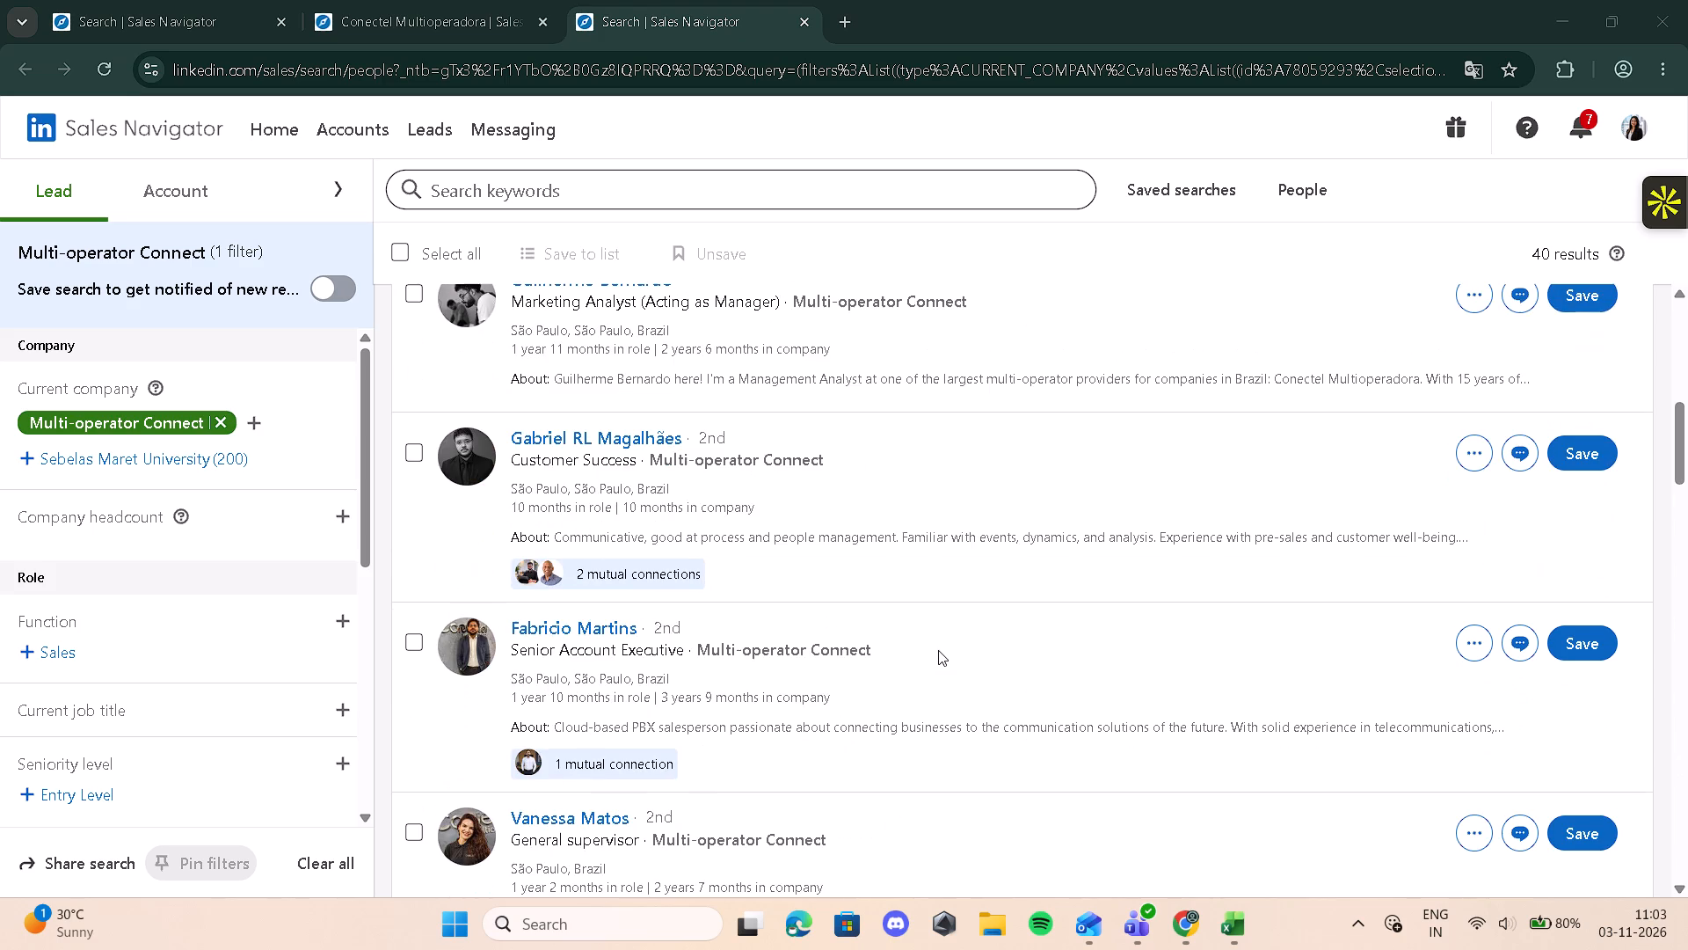
scroll(923, 651, up, 8)
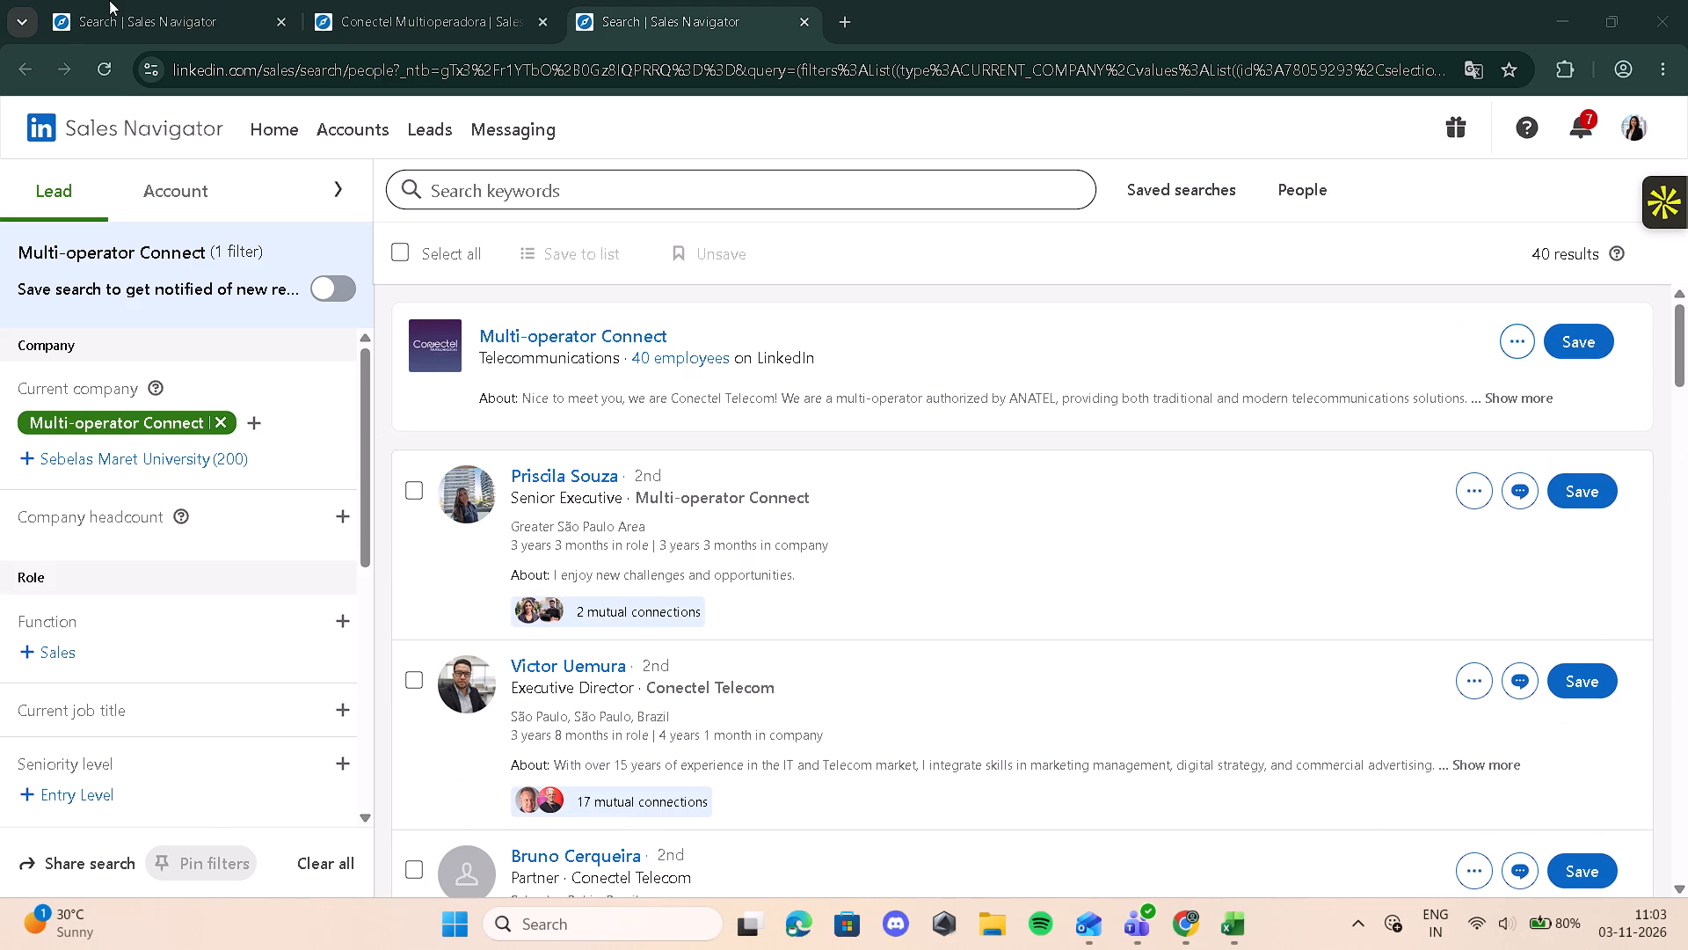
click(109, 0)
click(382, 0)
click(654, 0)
Re-examine the roles across the Multi-operator Connect leads, looking for a remaining decision-maker at Conectel Telecom.
scroll(780, 521, down, 2)
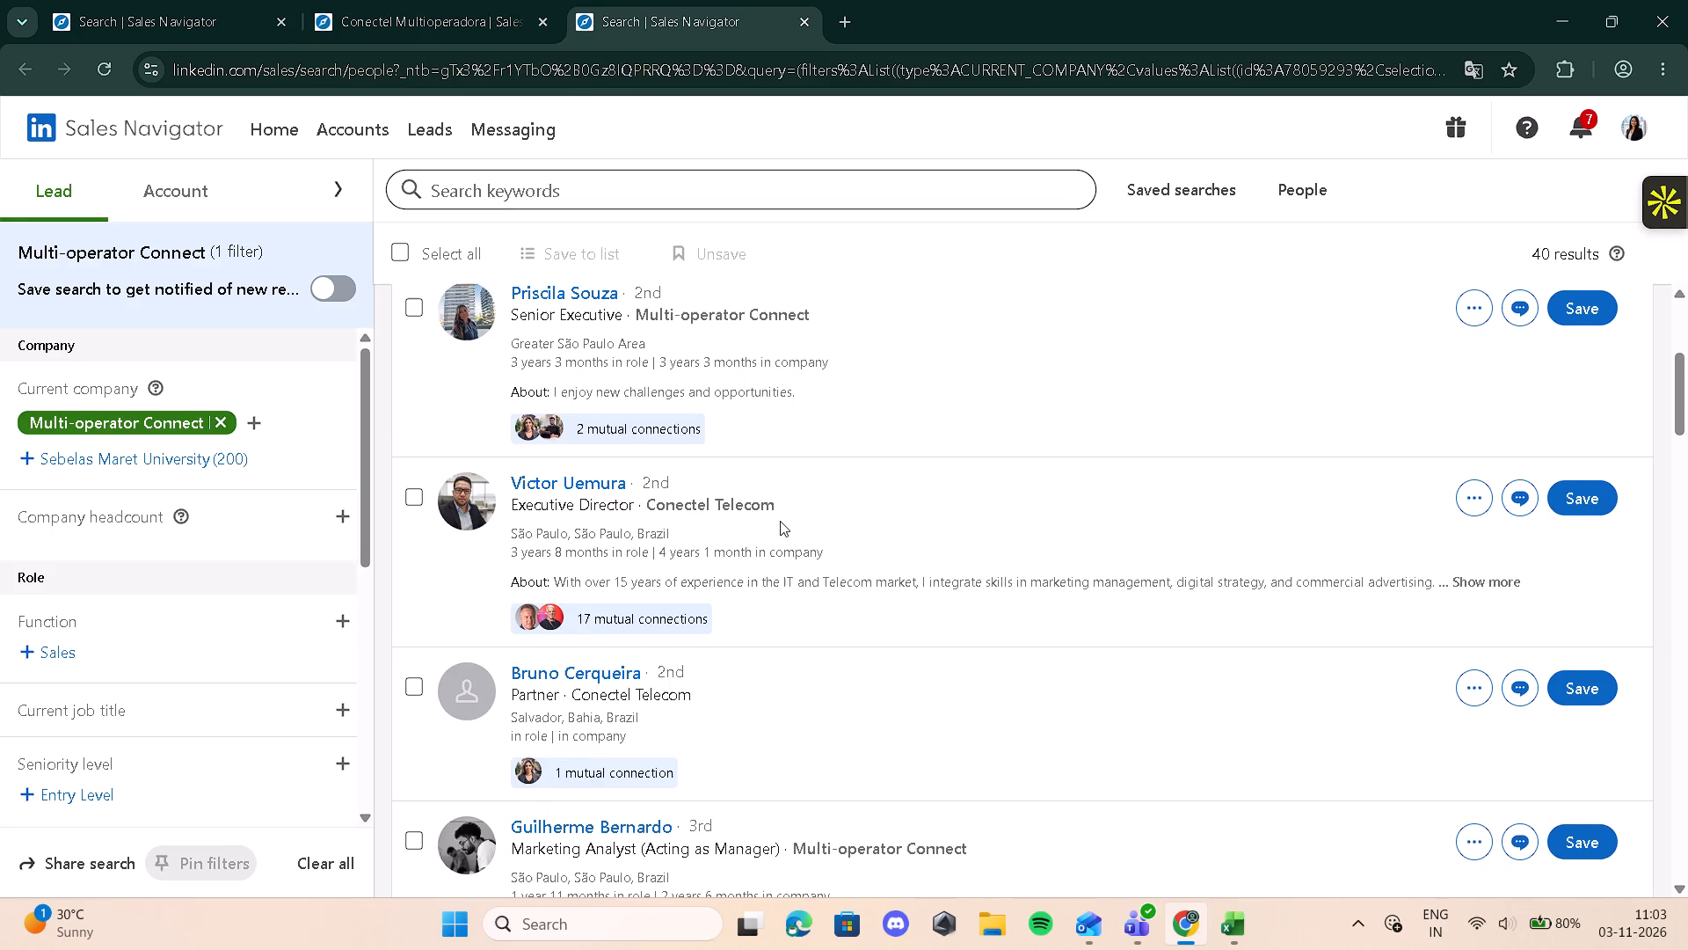
scroll(780, 521, down, 8)
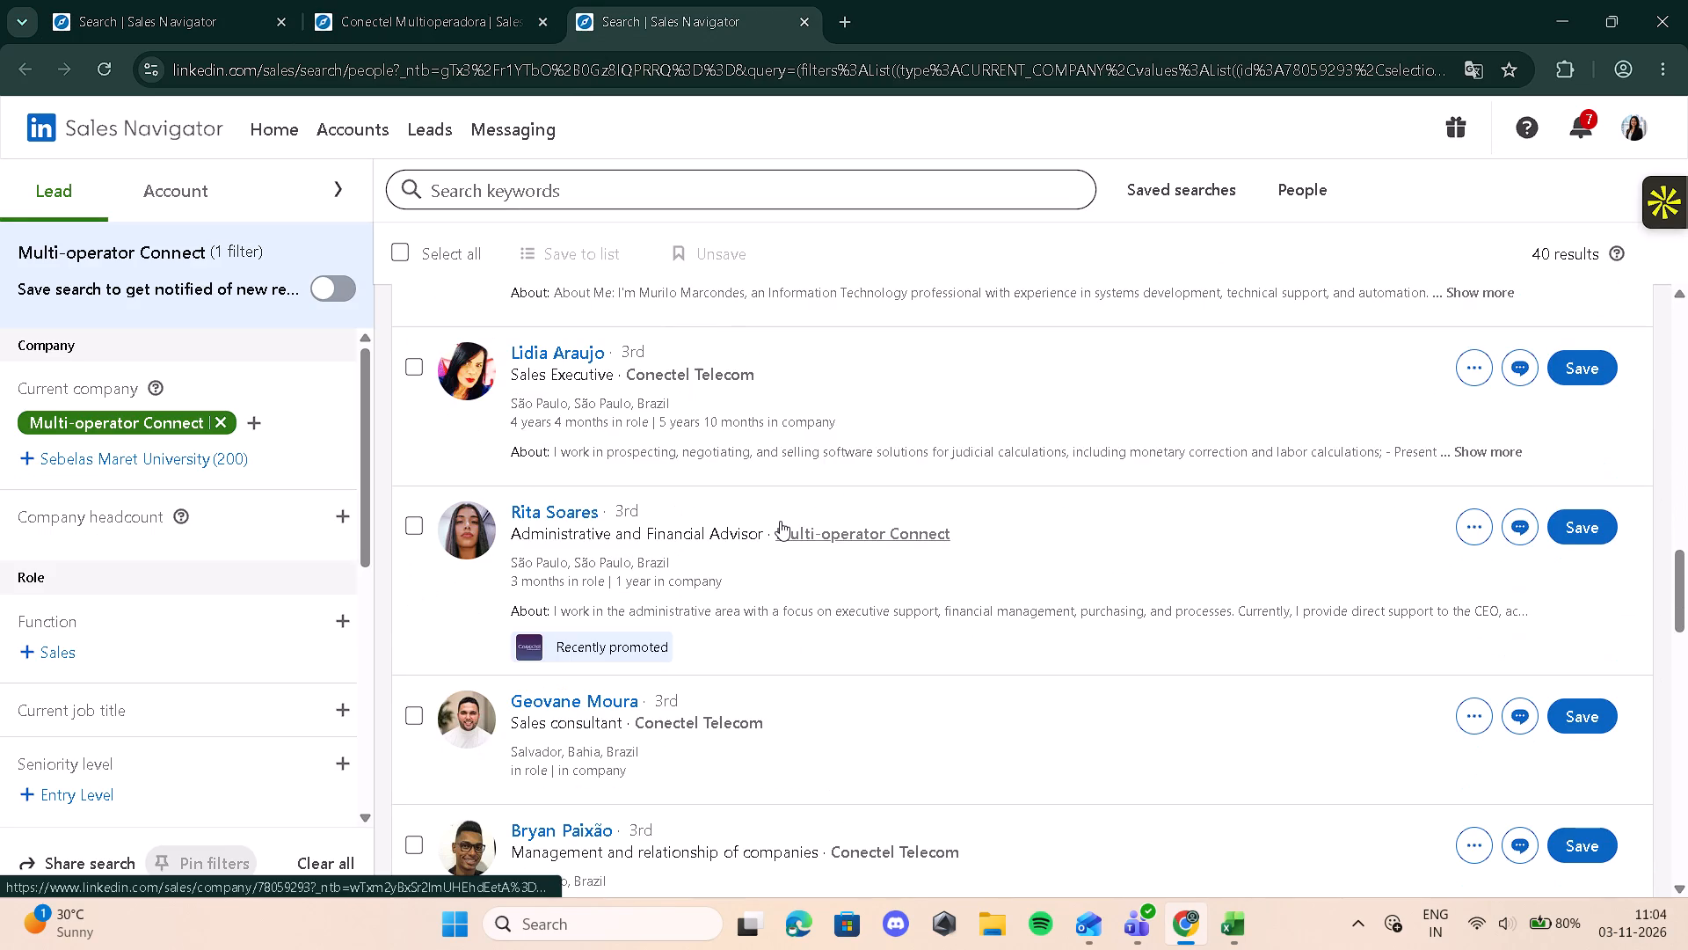
scroll(780, 521, down, 2)
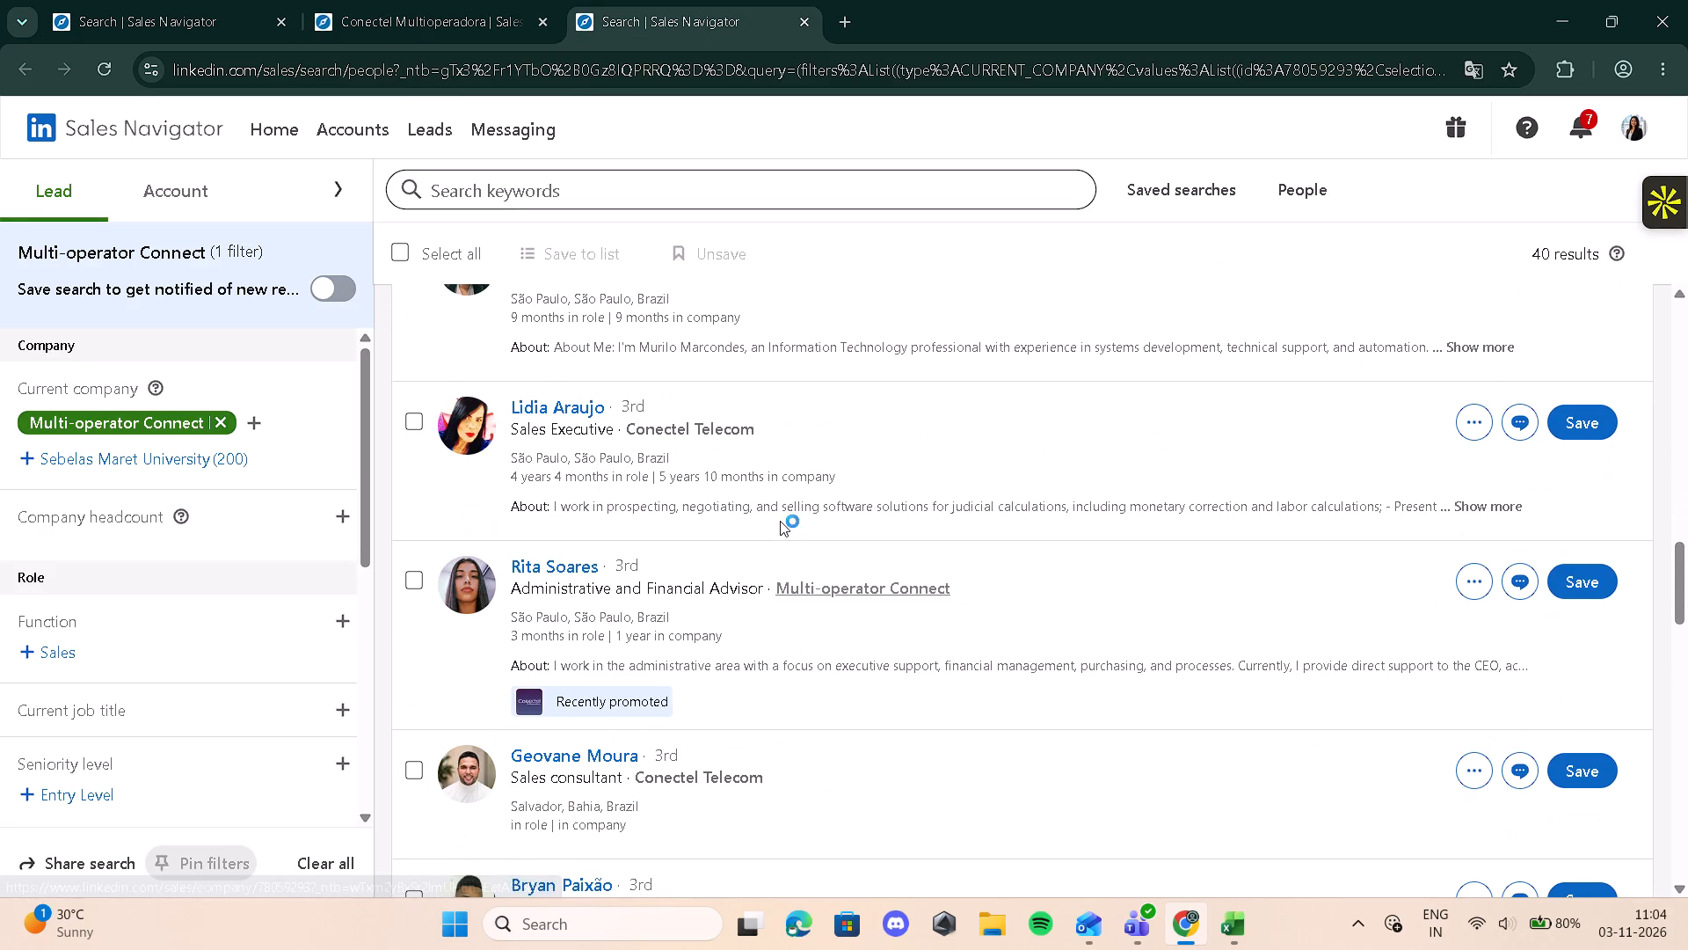
scroll(780, 521, down, 2)
click(1353, 941)
click(1353, 941)
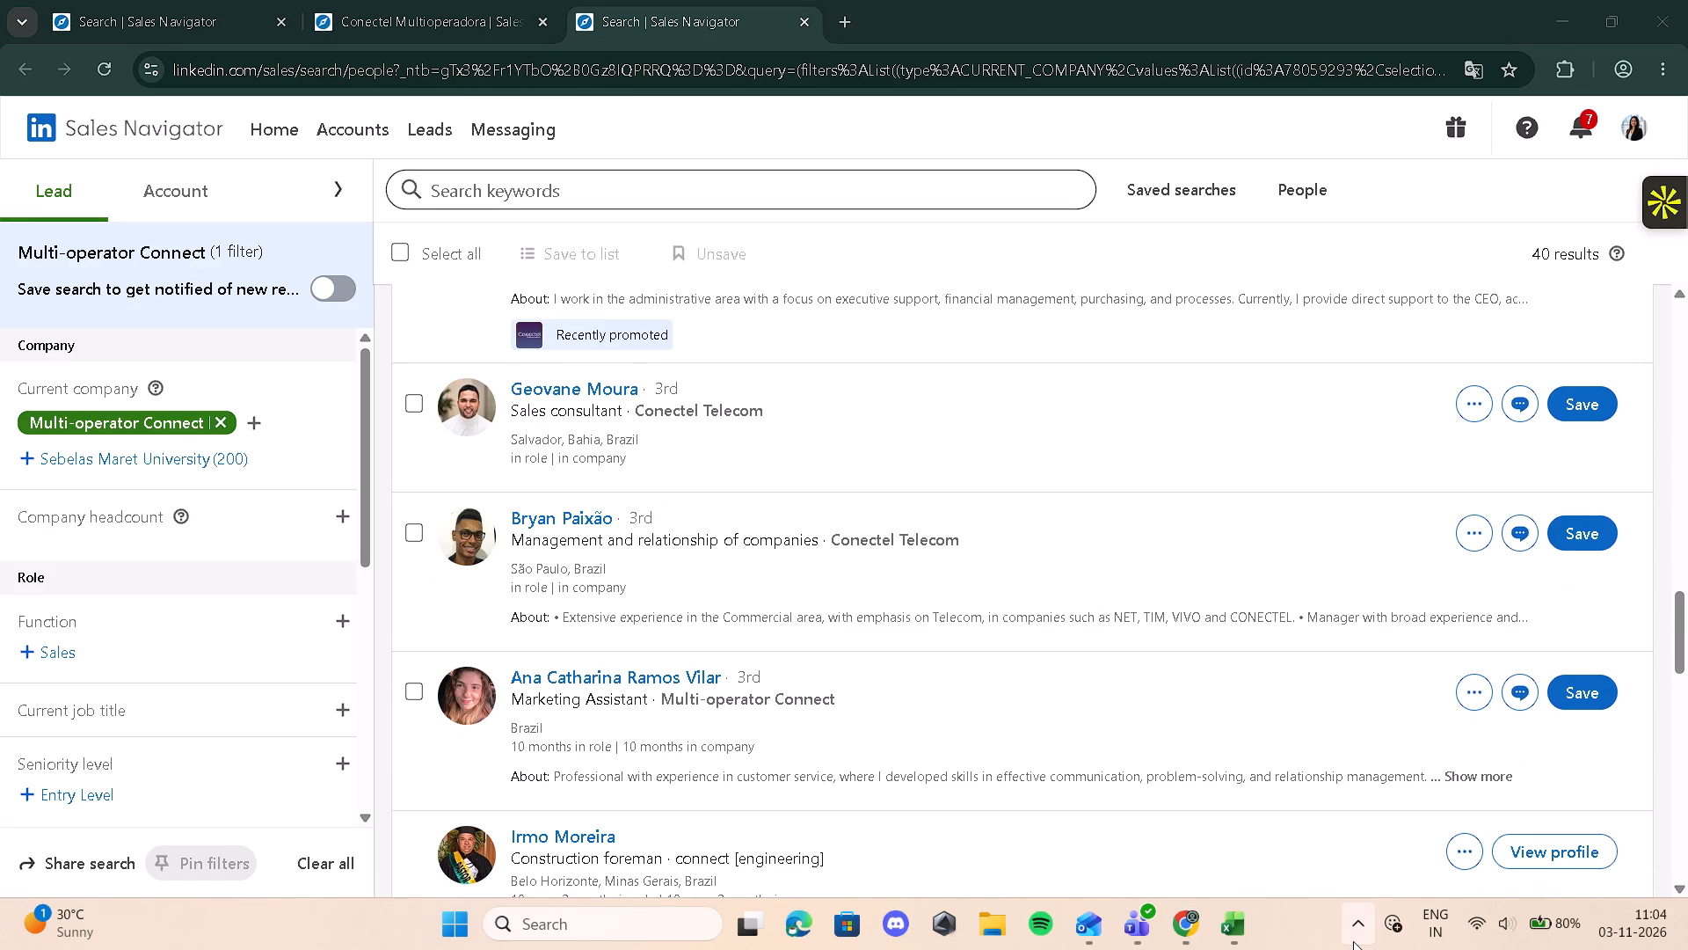
scroll(1149, 831, down, 4)
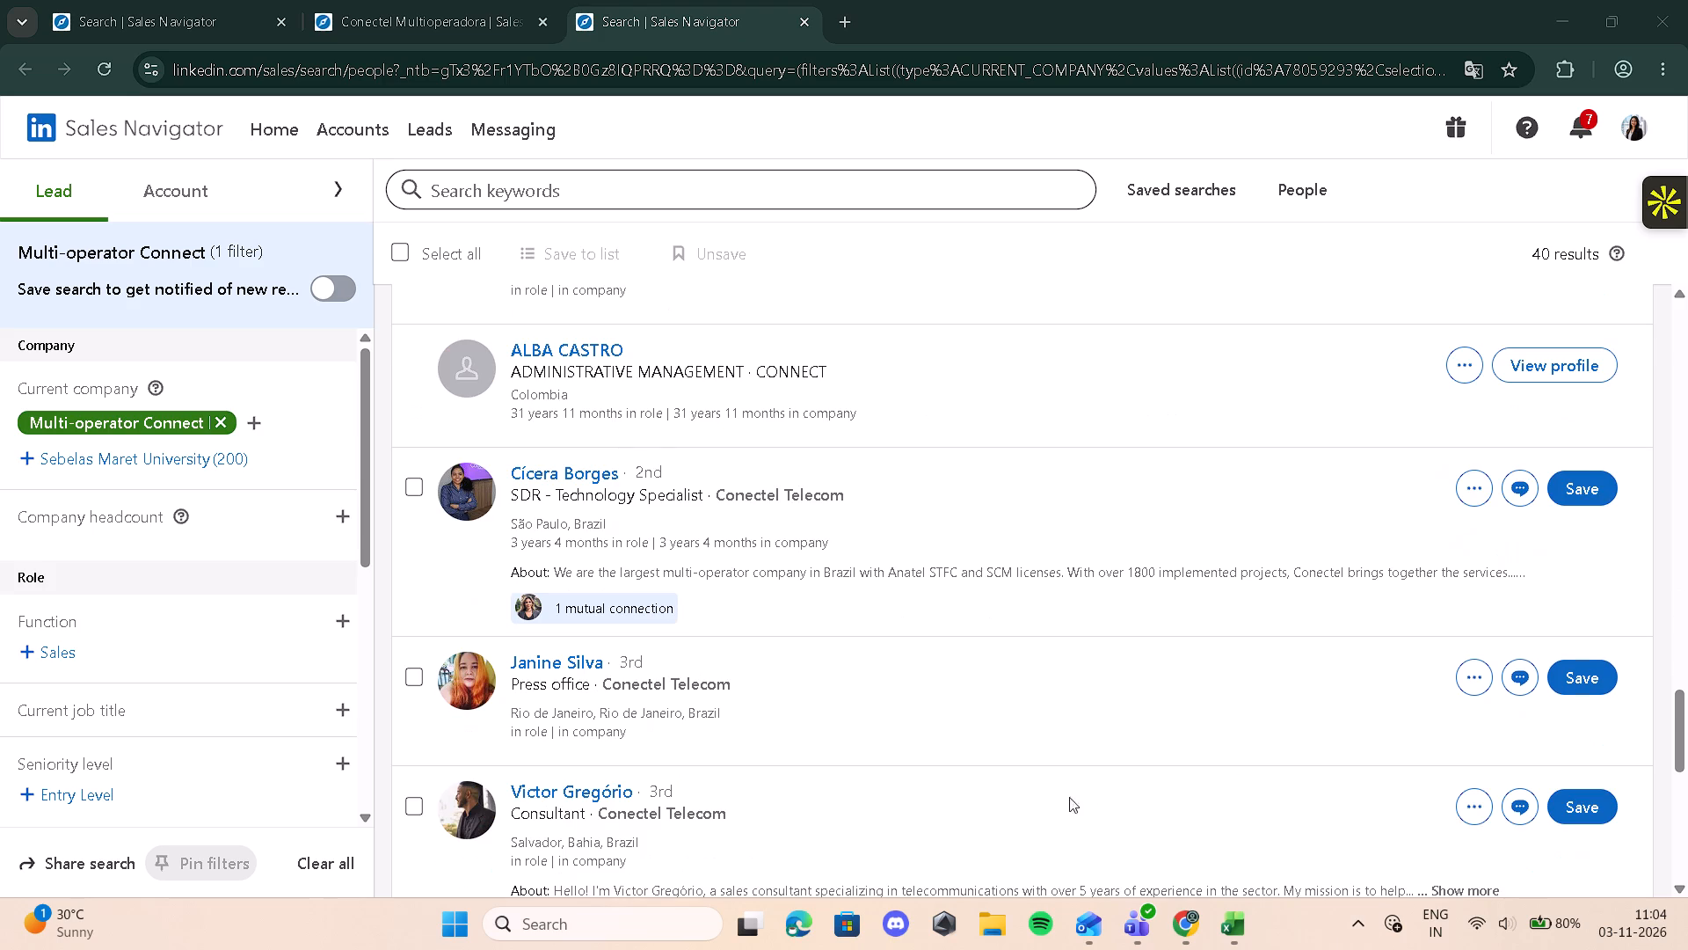
scroll(789, 670, down, 4)
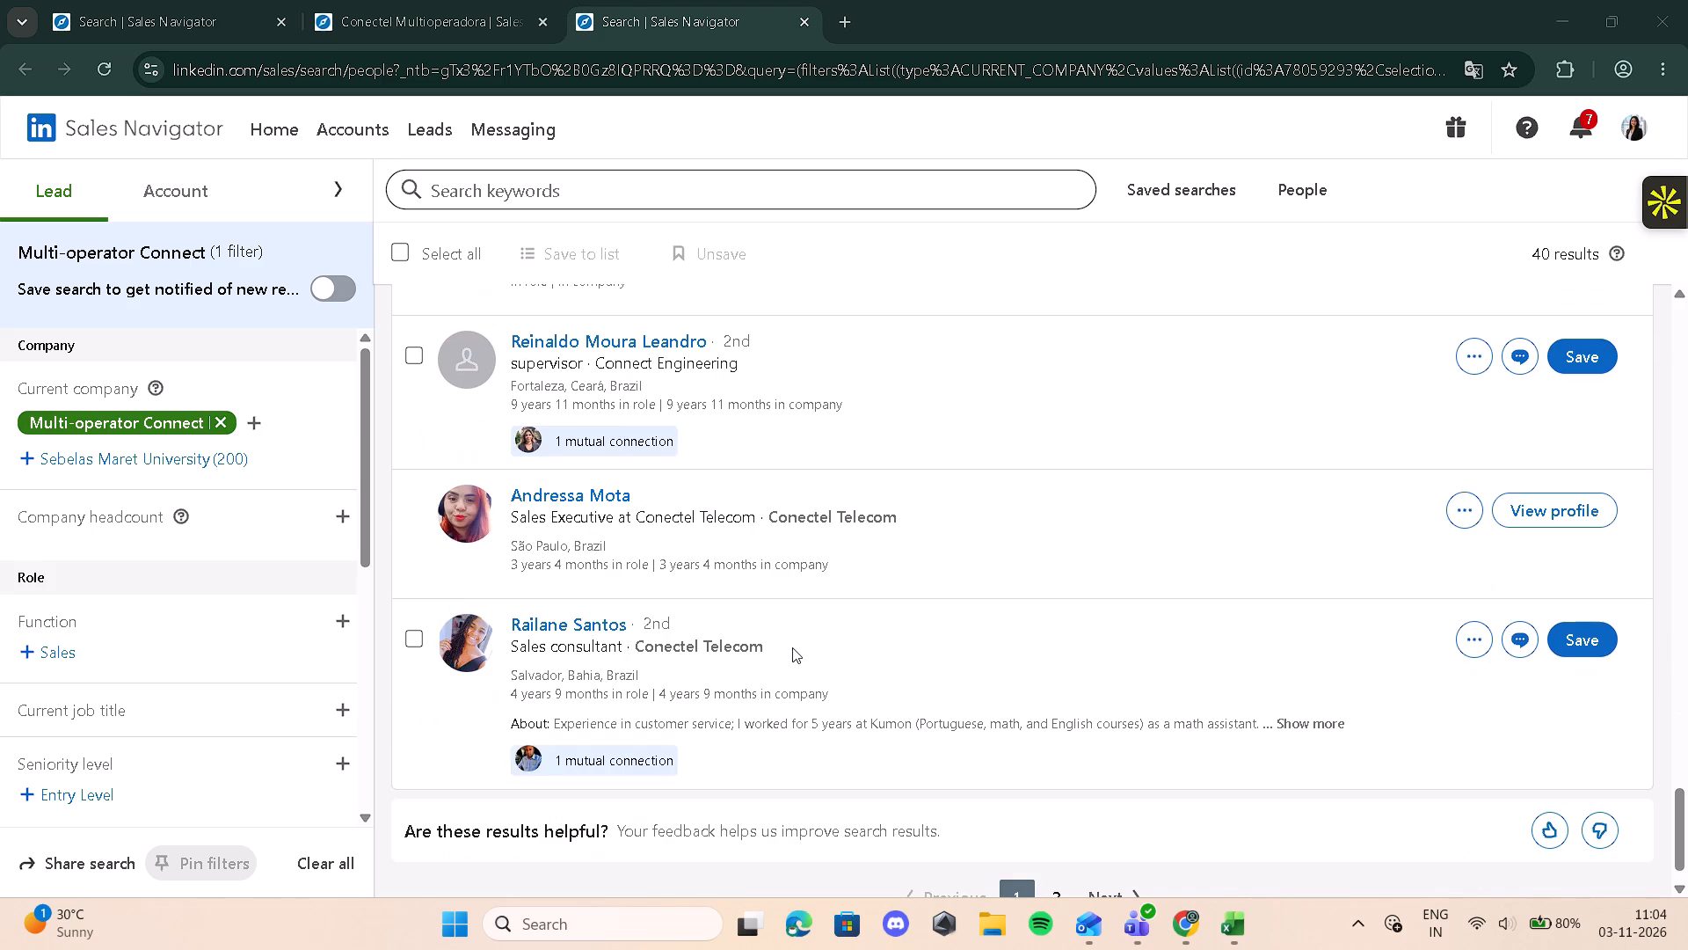
scroll(792, 647, down, 4)
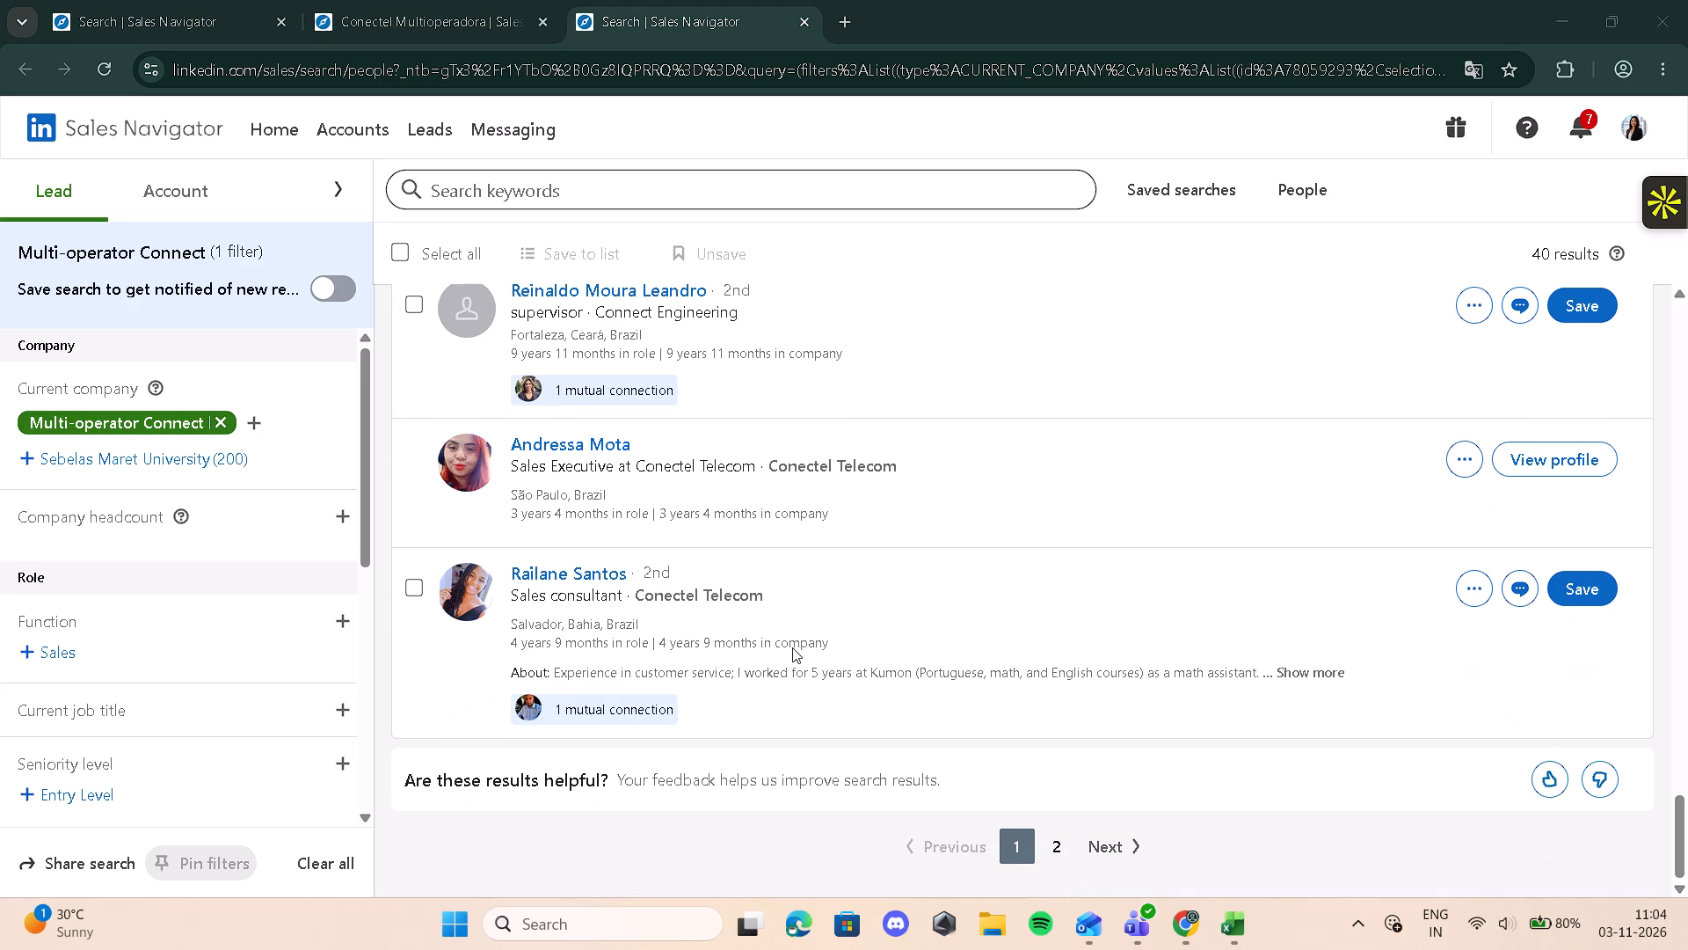
scroll(792, 647, up, 3)
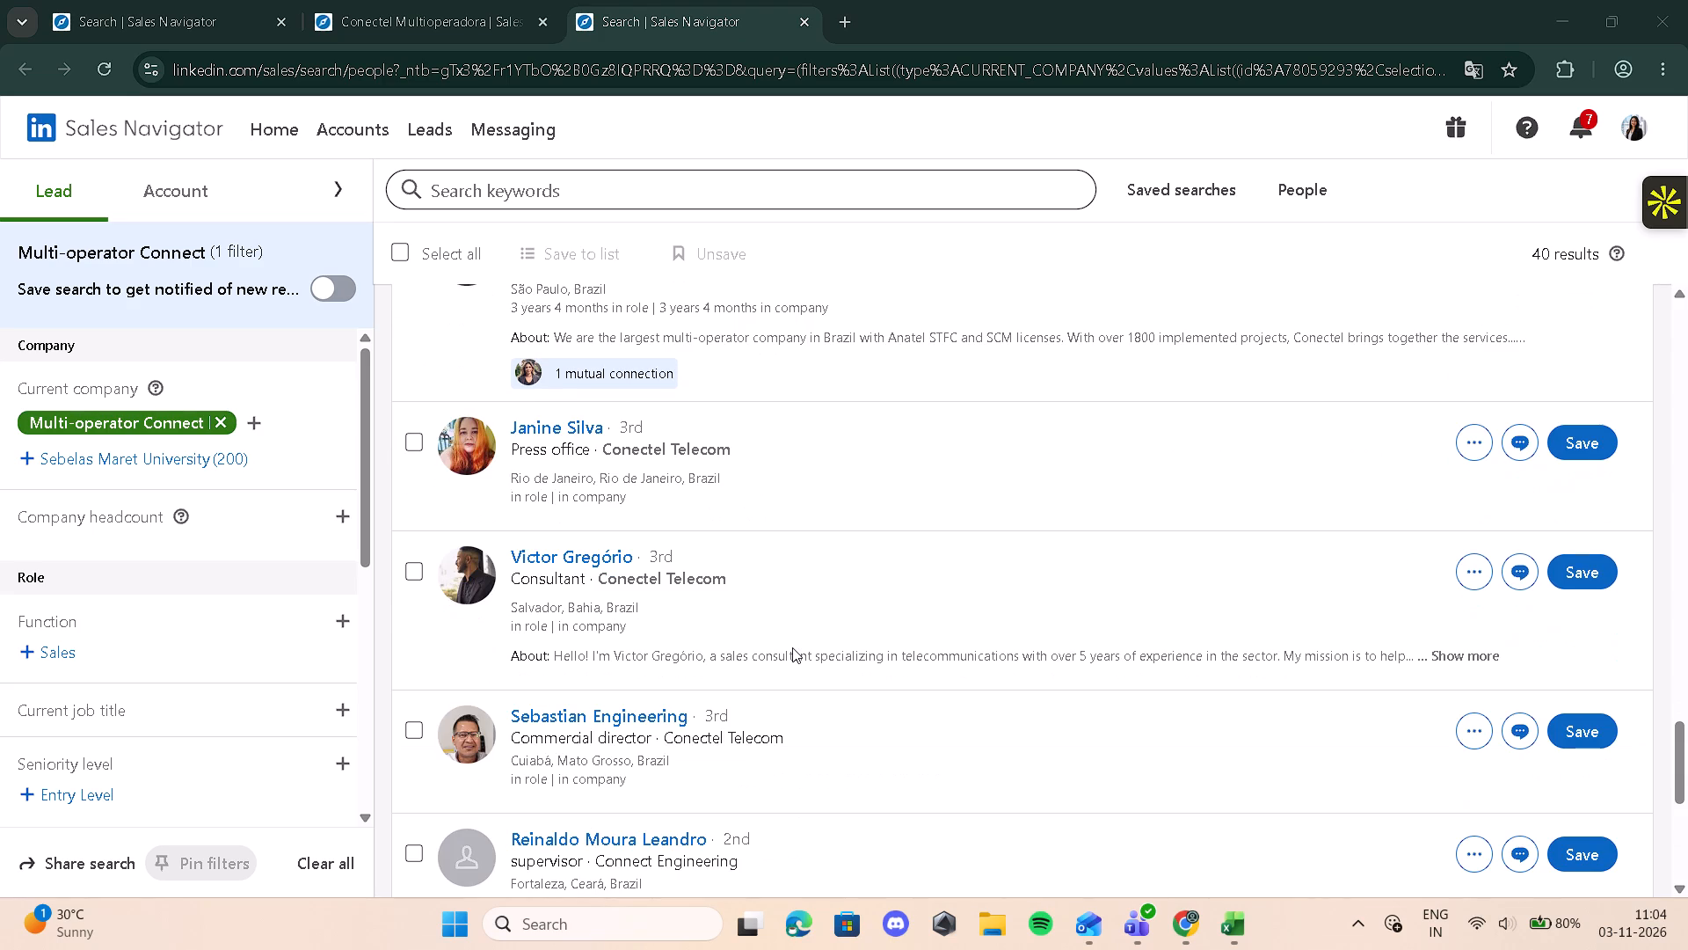
scroll(792, 654, up, 4)
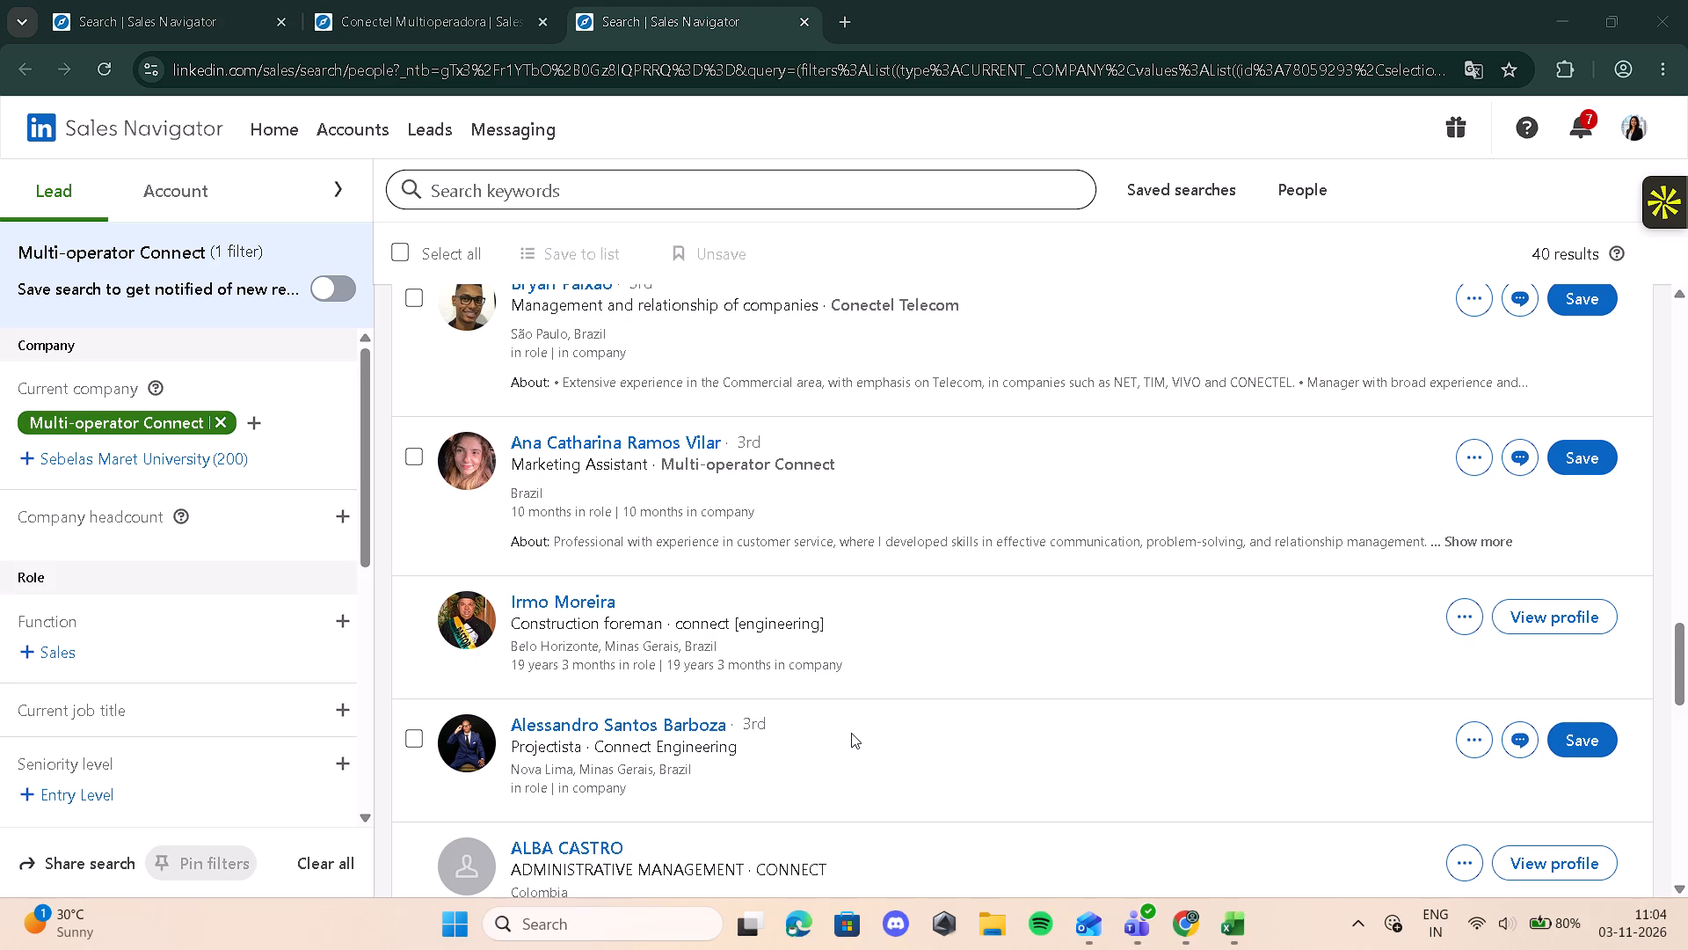
scroll(851, 733, up, 4)
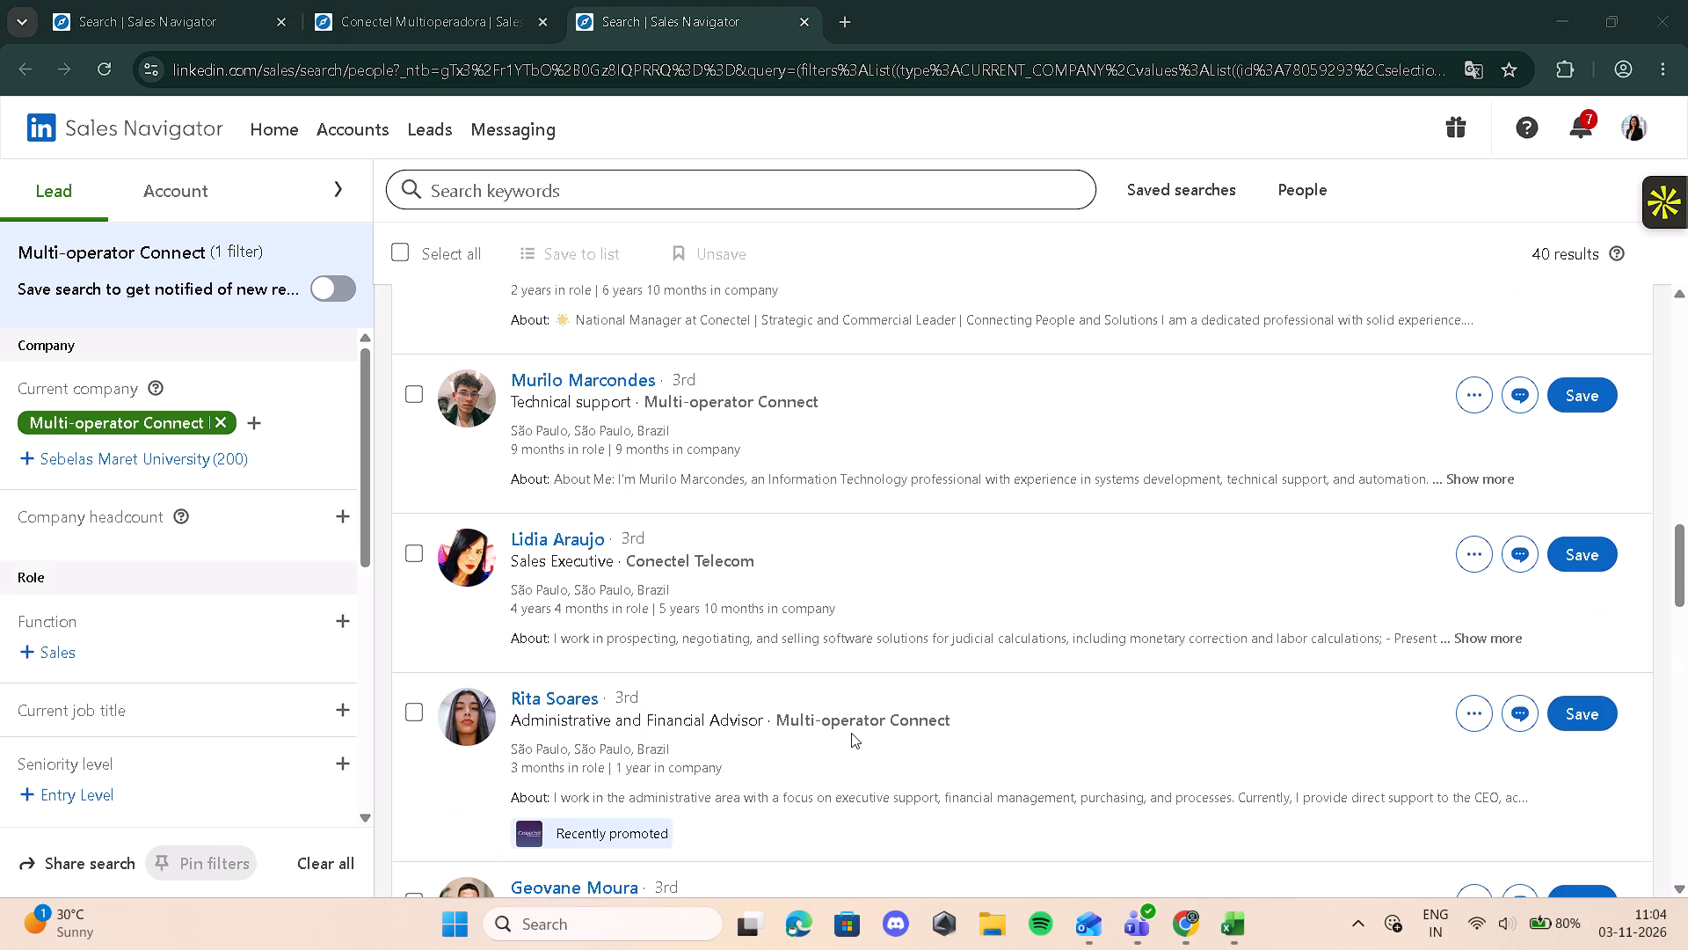
scroll(851, 733, up, 2)
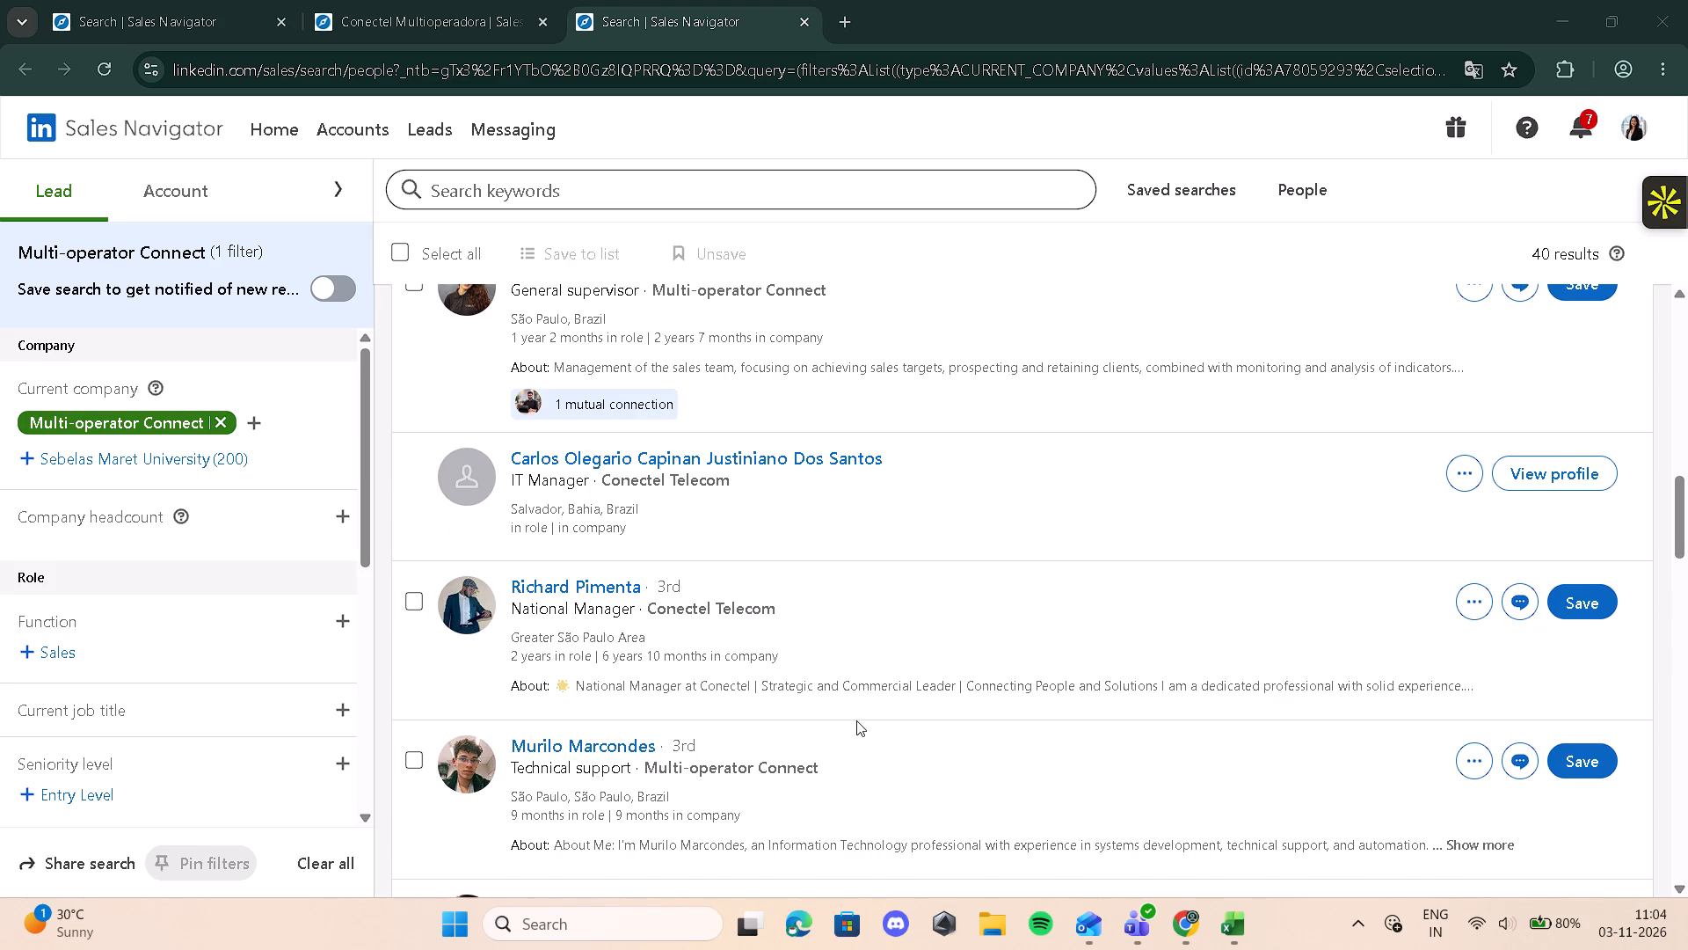
scroll(856, 720, up, 3)
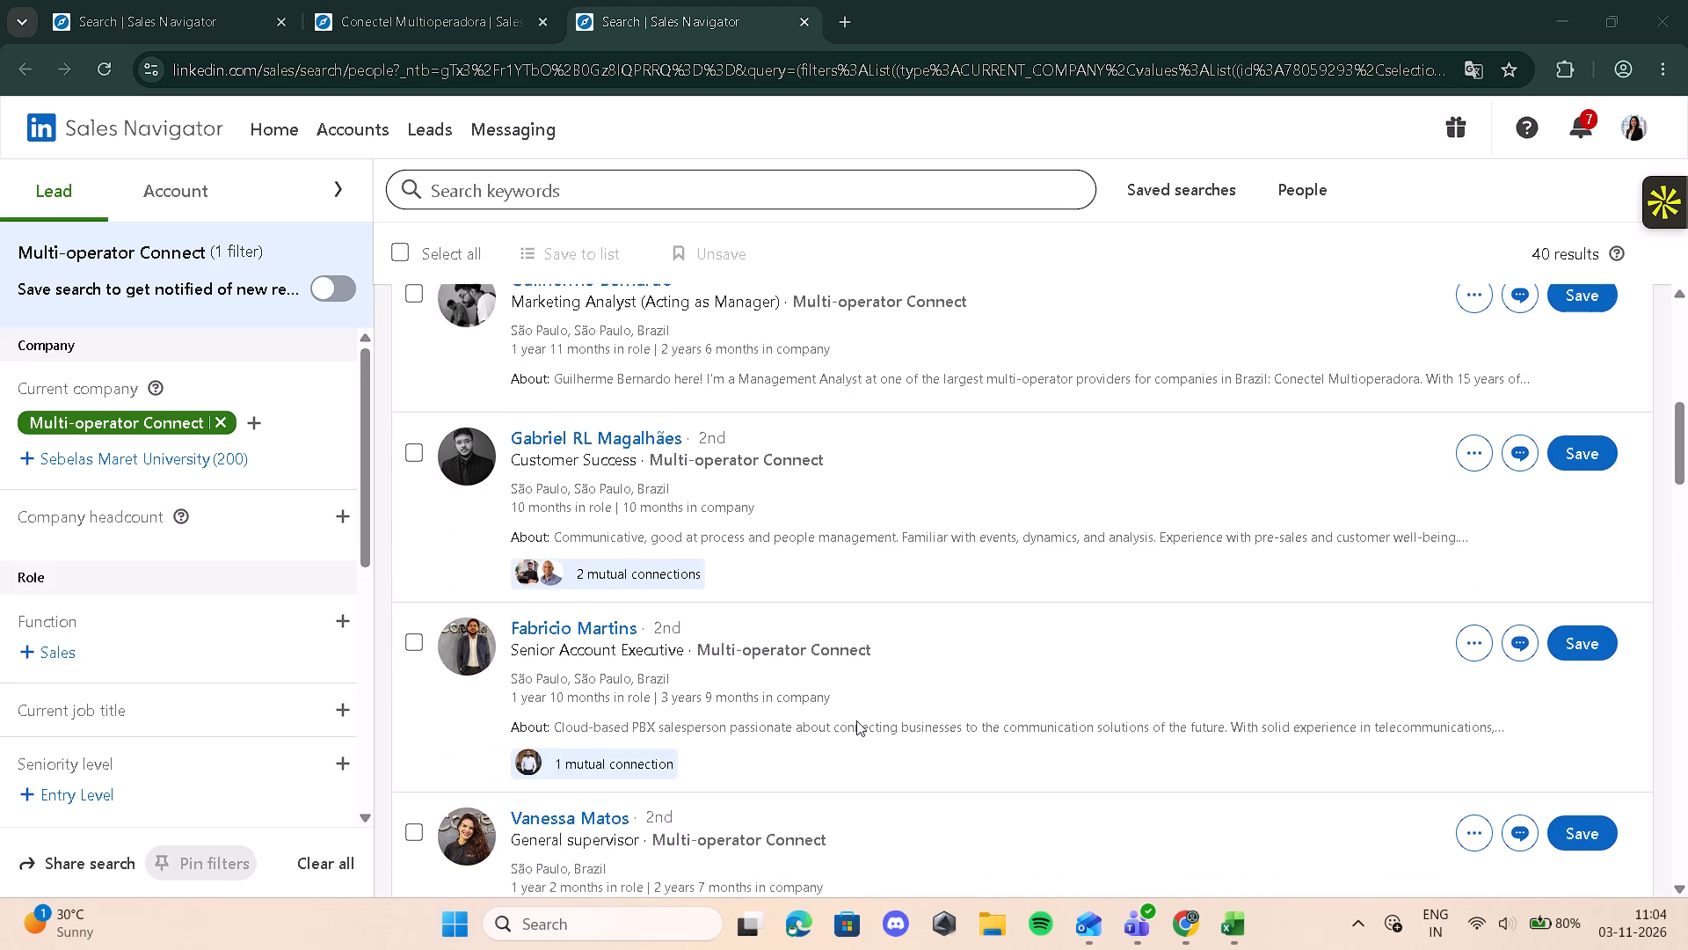
scroll(856, 720, up, 4)
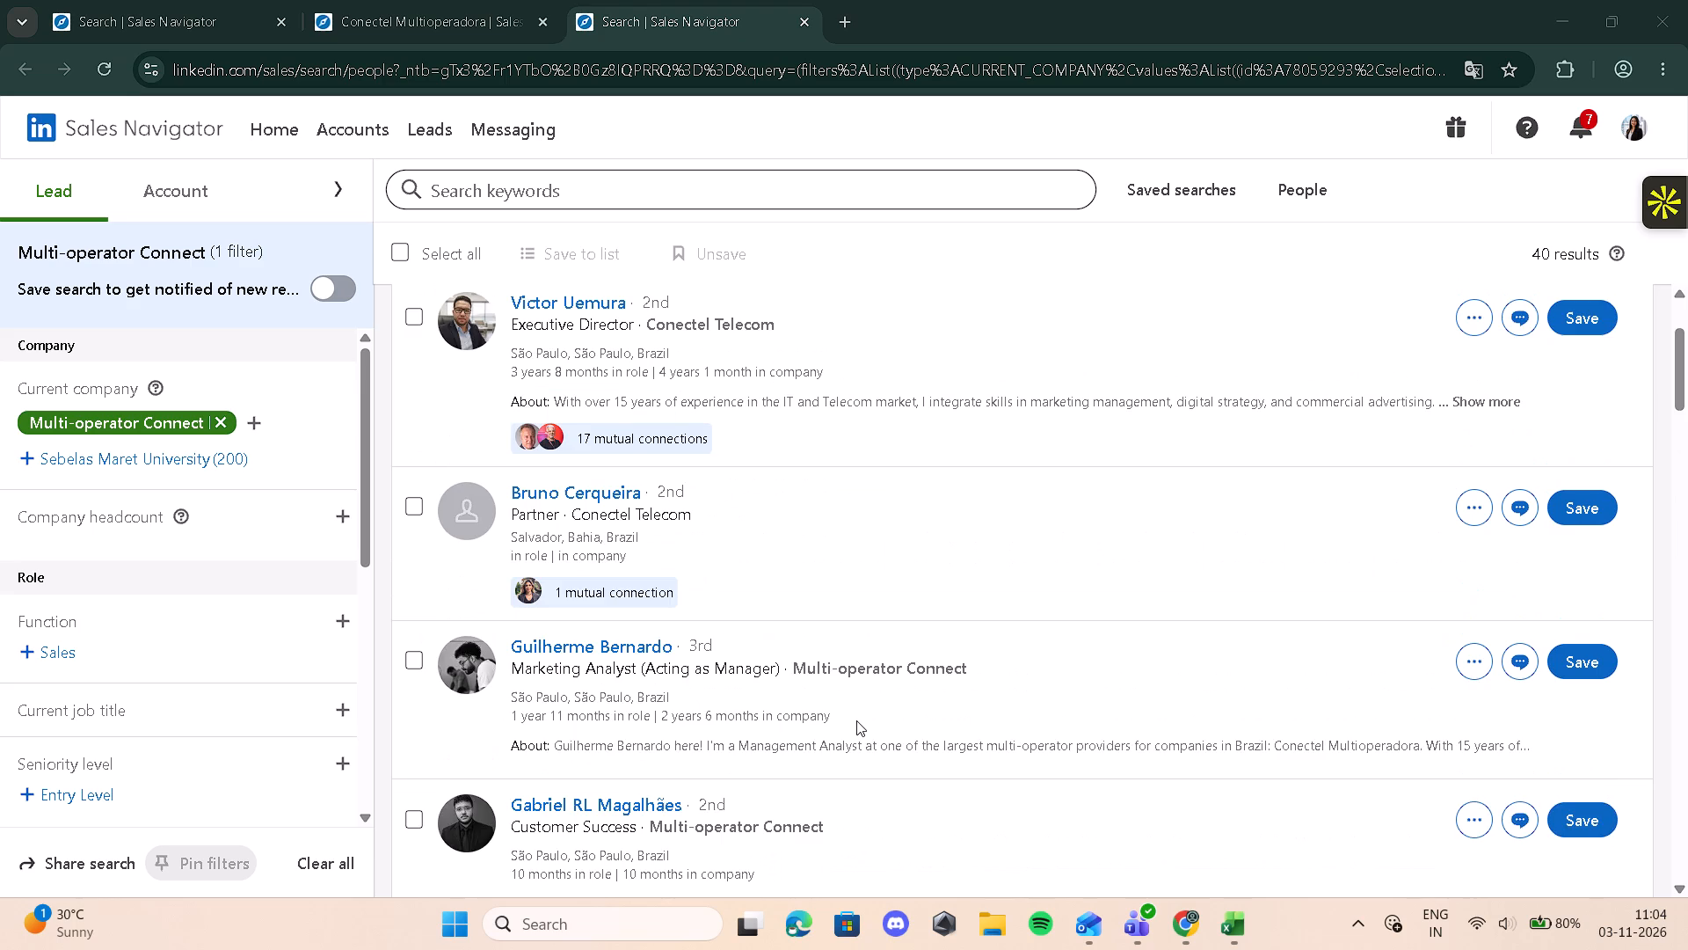
Recheck the roles of the Multi-operator Connect leads from the executives to the managers, back up to the company summary.
scroll(856, 720, down, 6)
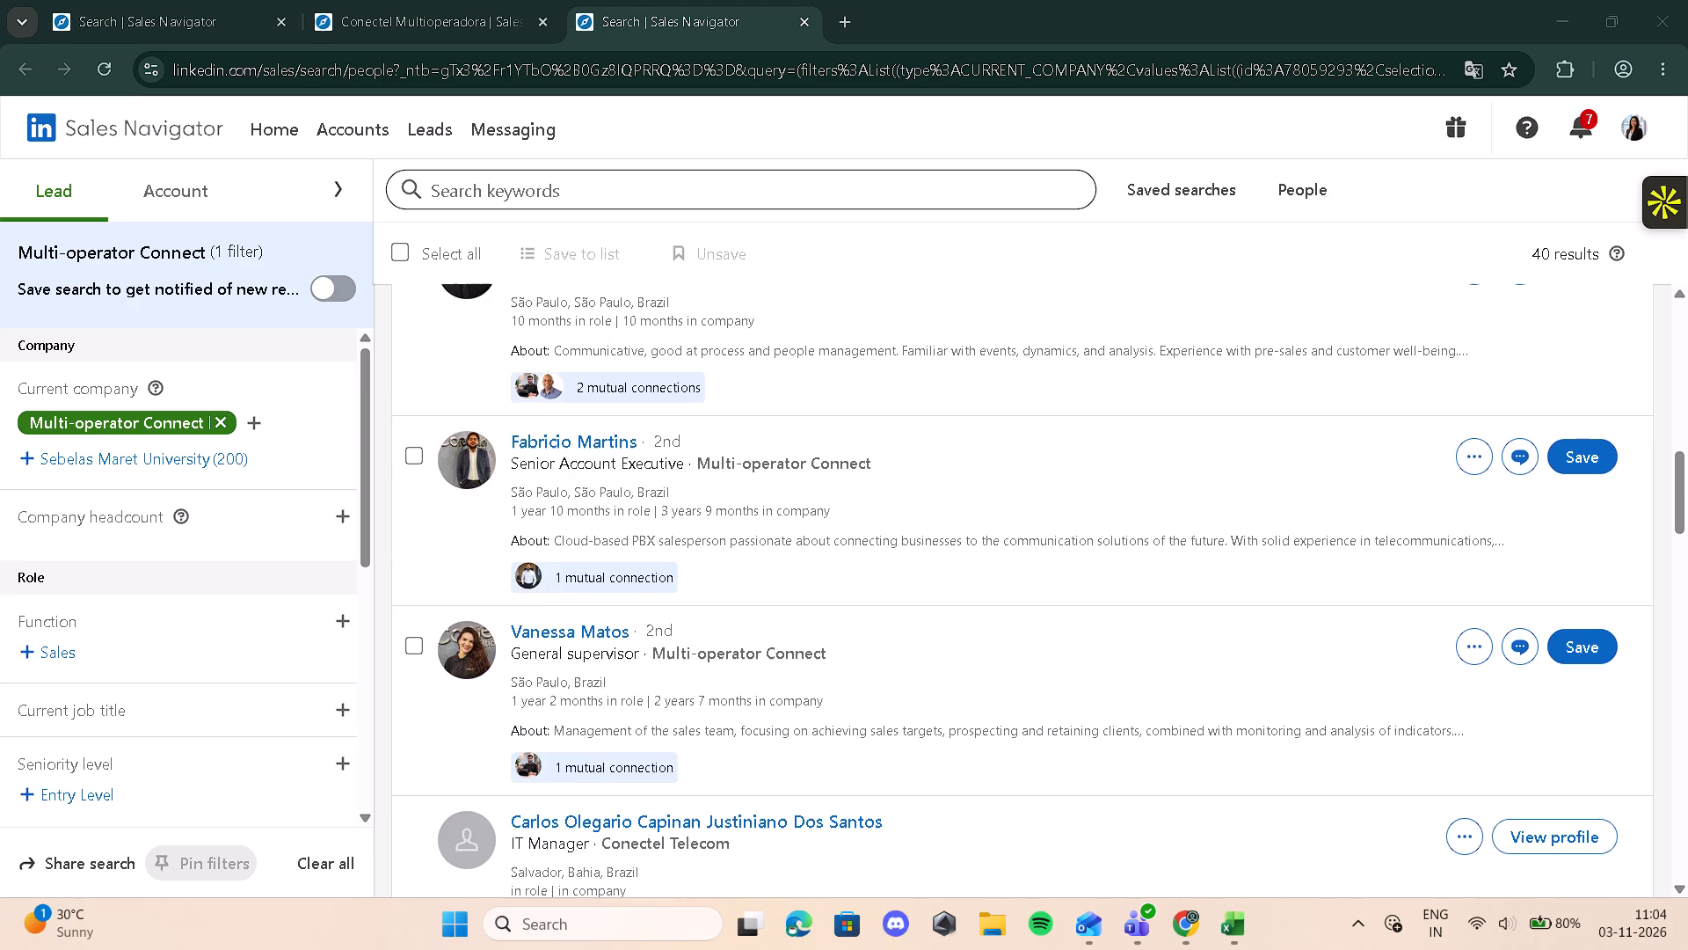
scroll(856, 719, up, 1)
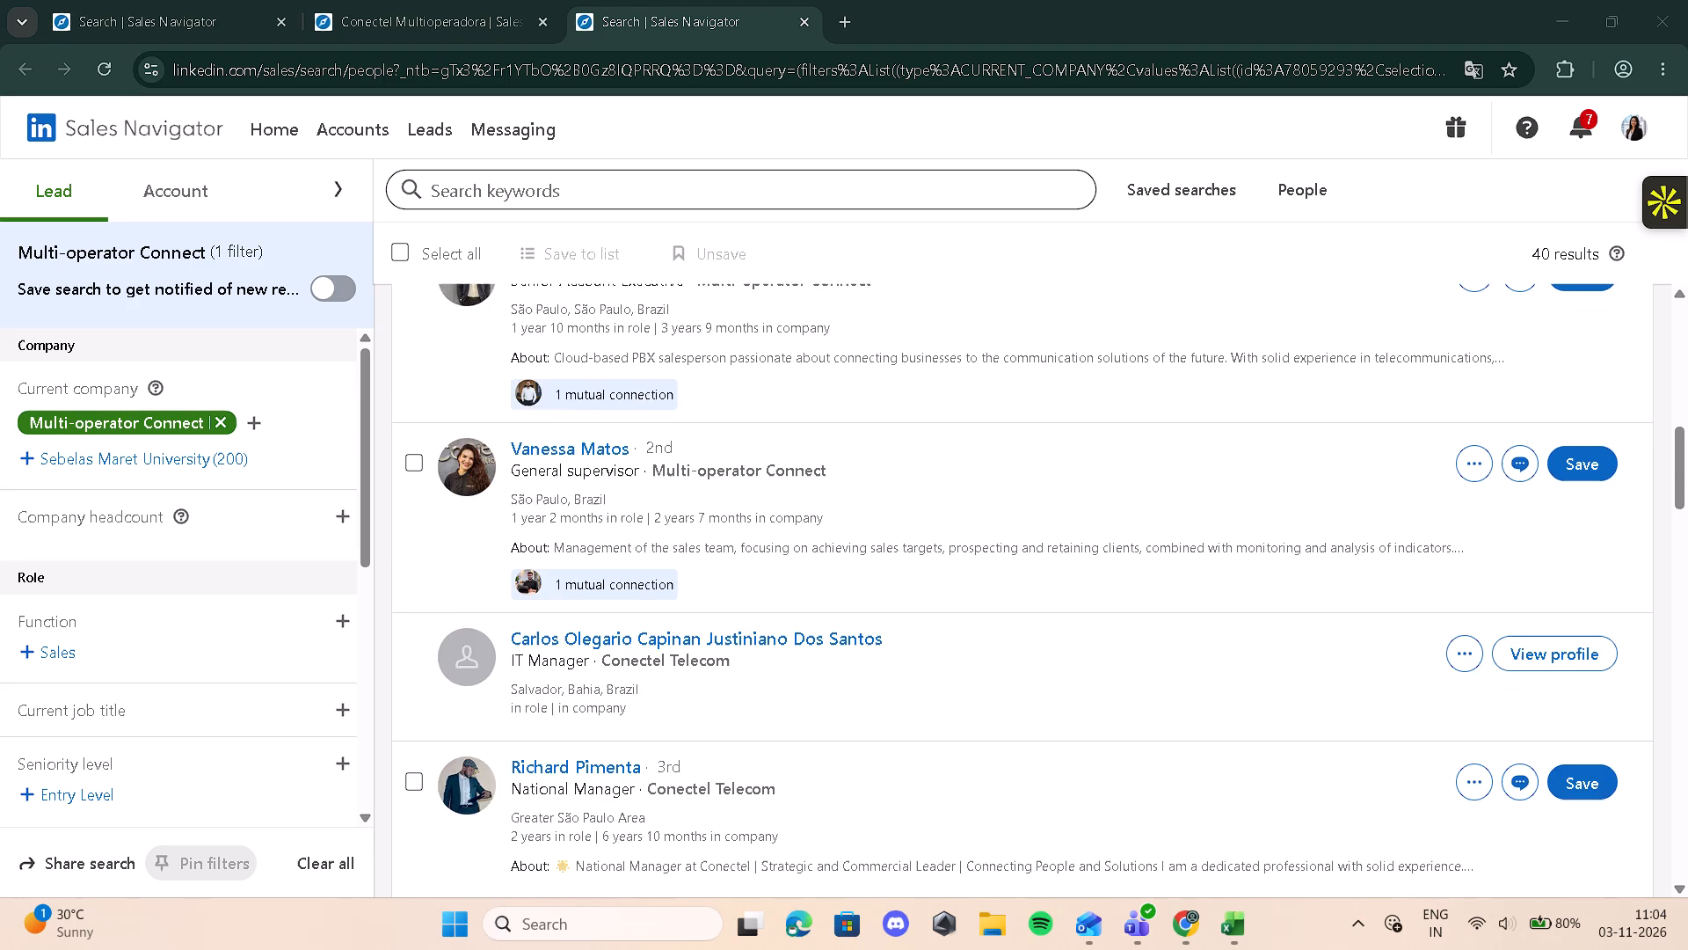
scroll(856, 719, up, 2)
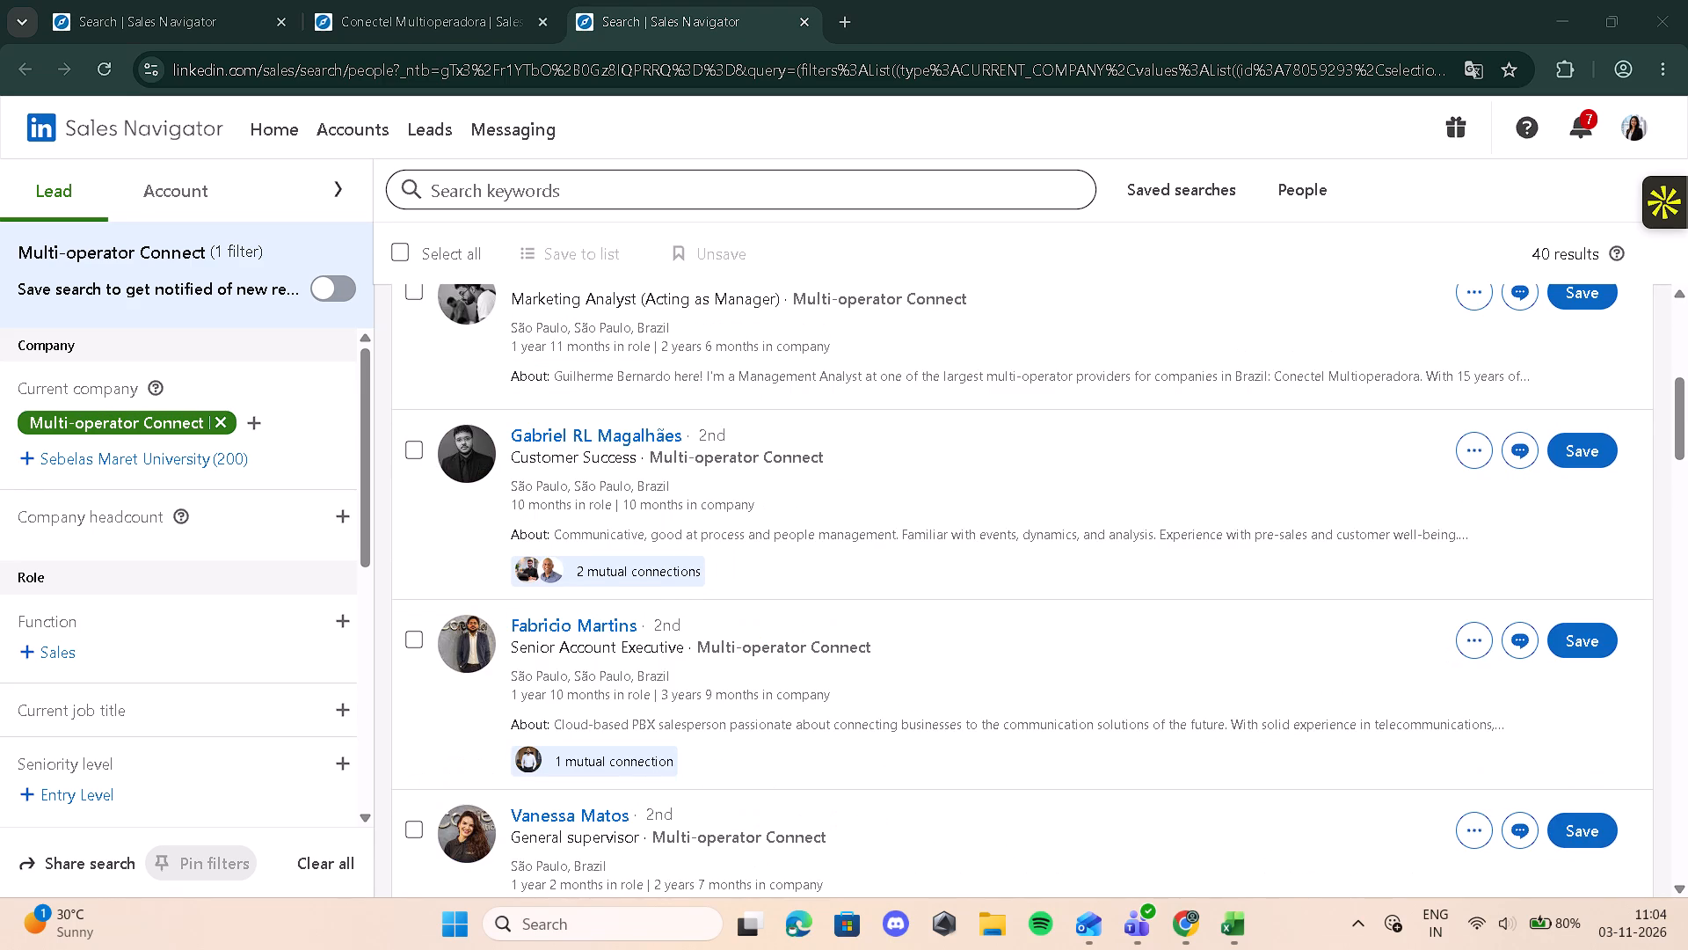
scroll(856, 719, up, 3)
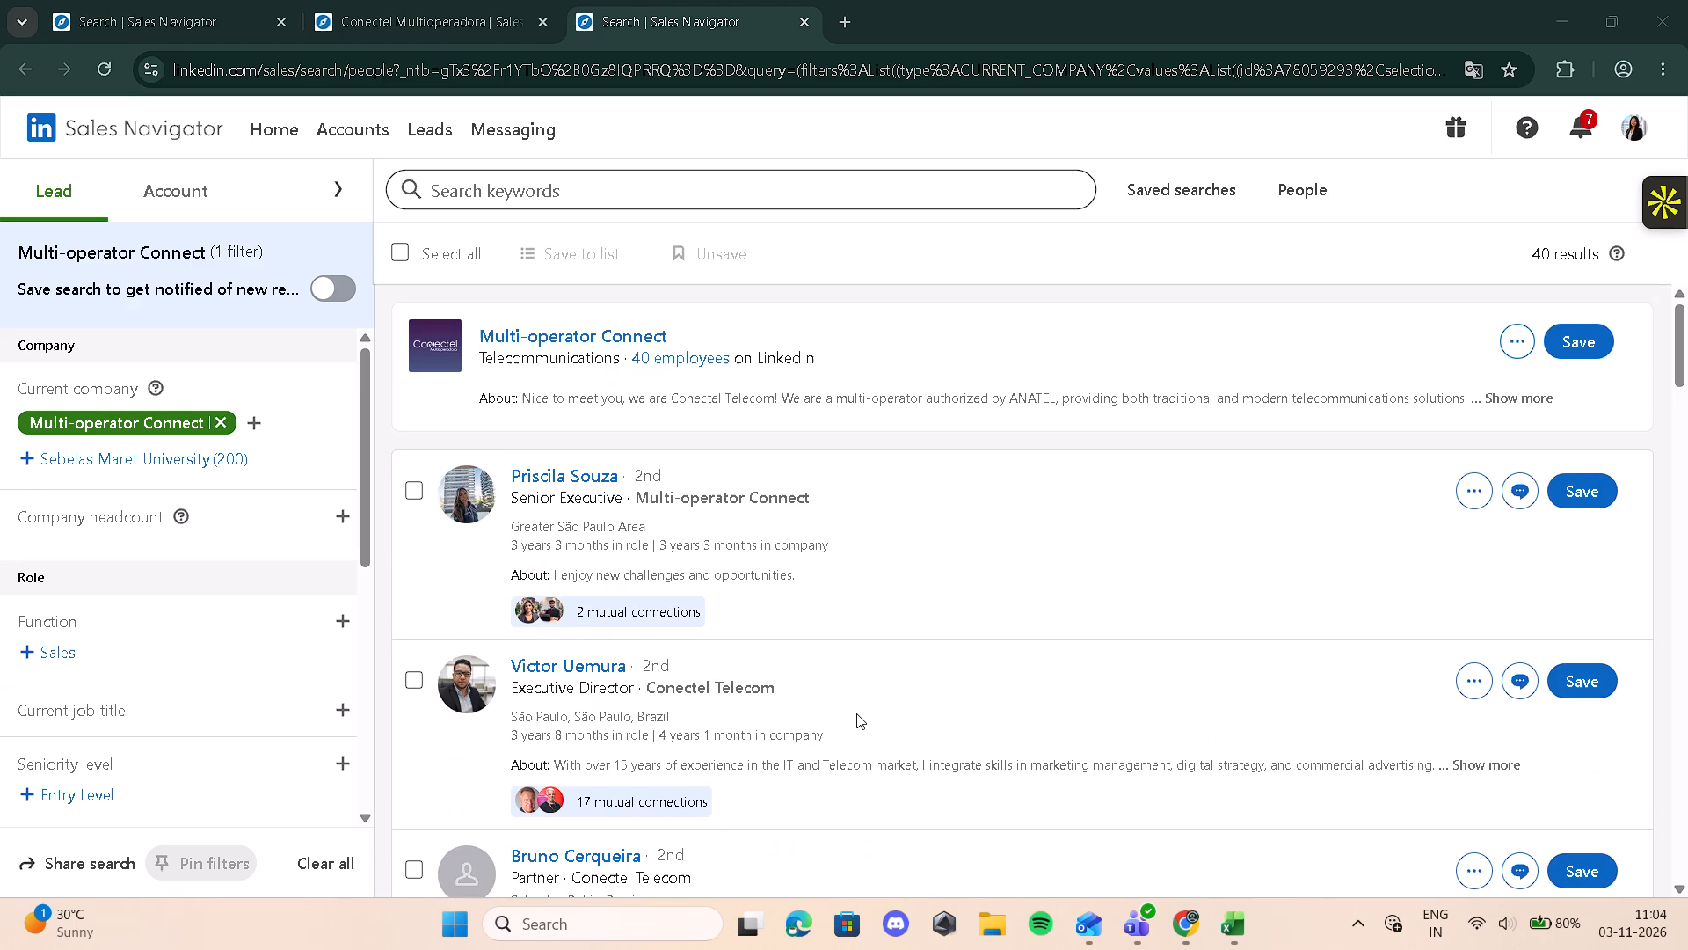
Go through the remaining Multi-operator Connect leads to the end of the first page and open the second results page.
scroll(856, 713, down, 2)
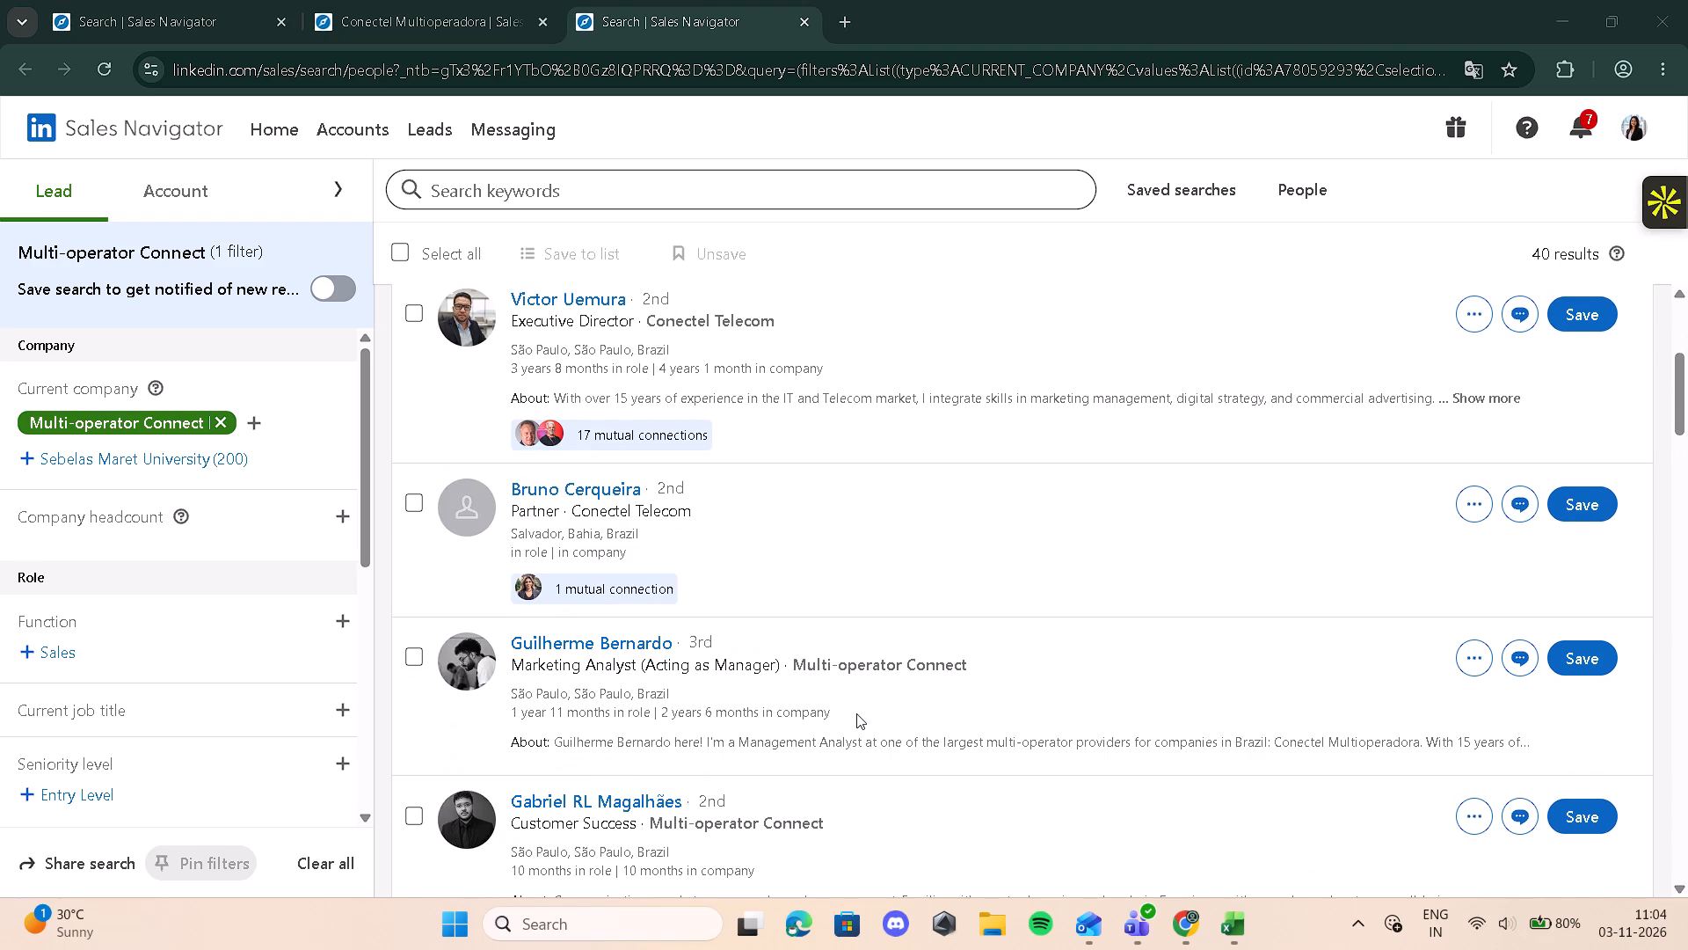
scroll(856, 713, down, 9)
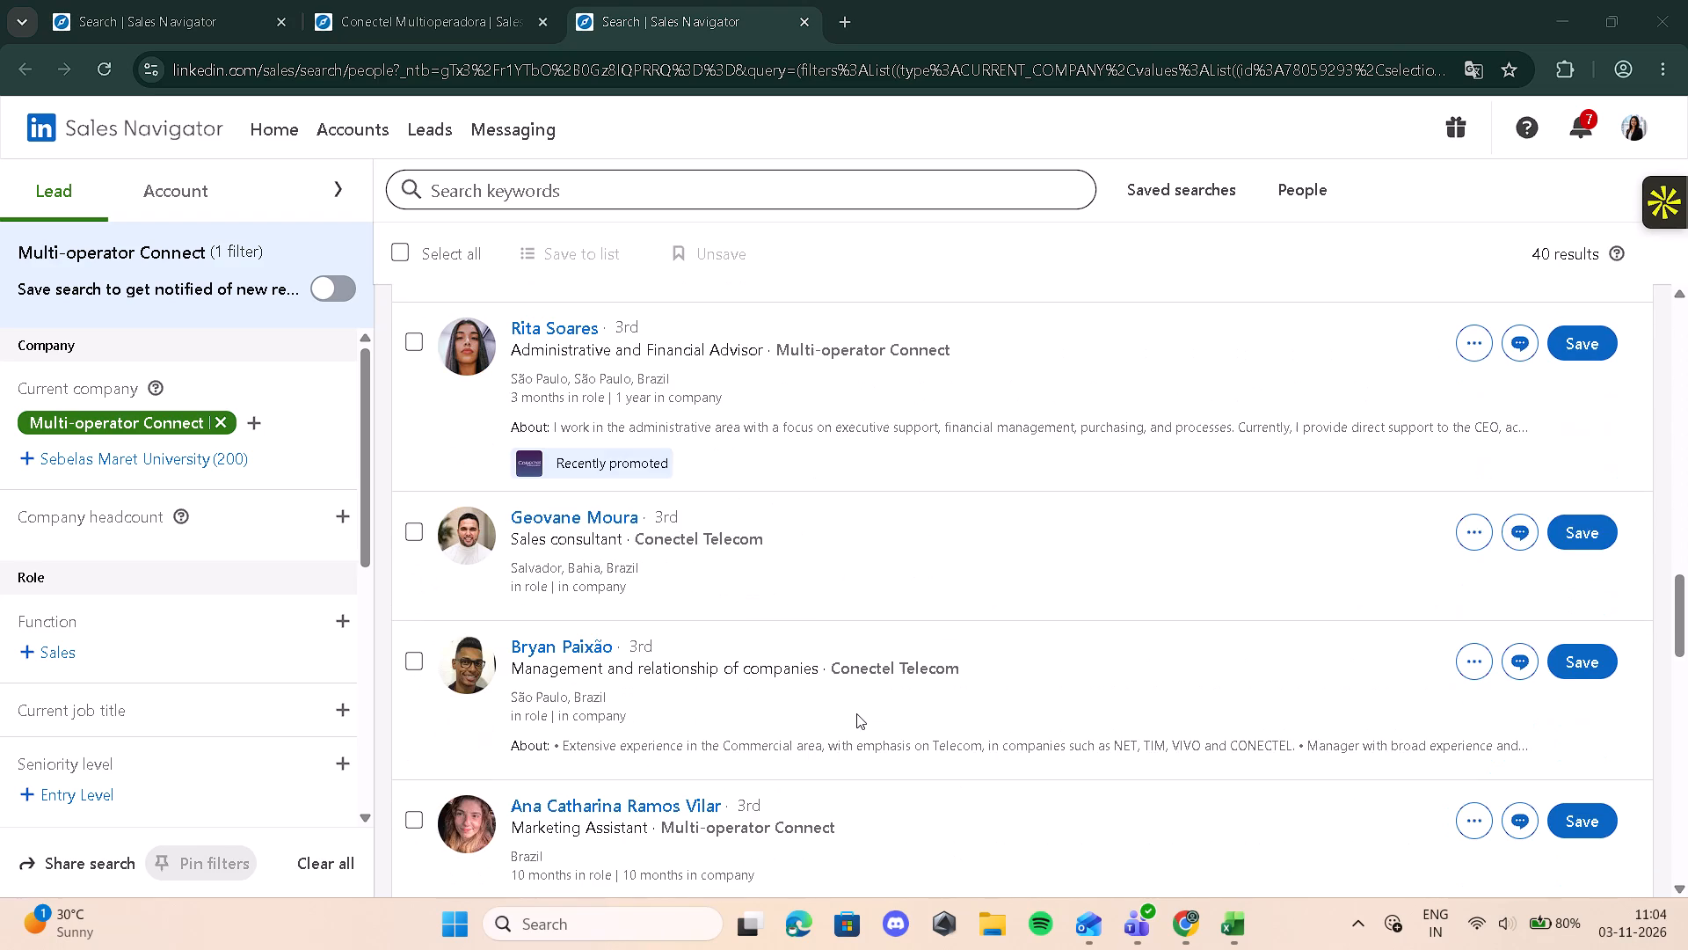
scroll(856, 720, down, 6)
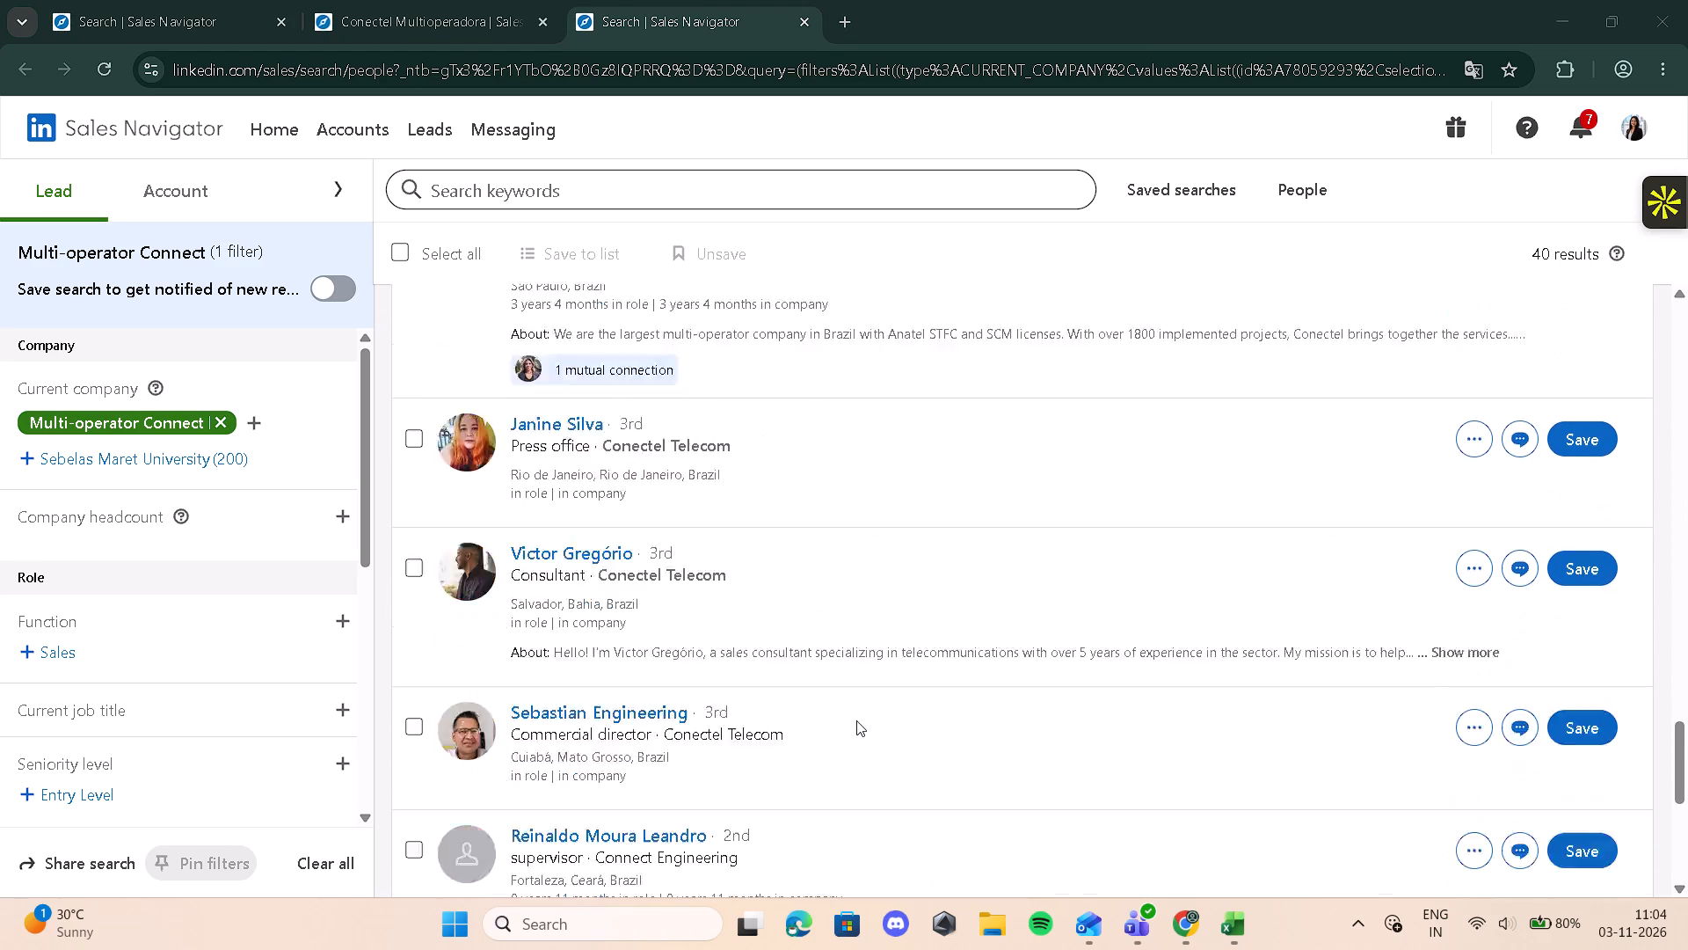
scroll(856, 720, down, 5)
click(1054, 844)
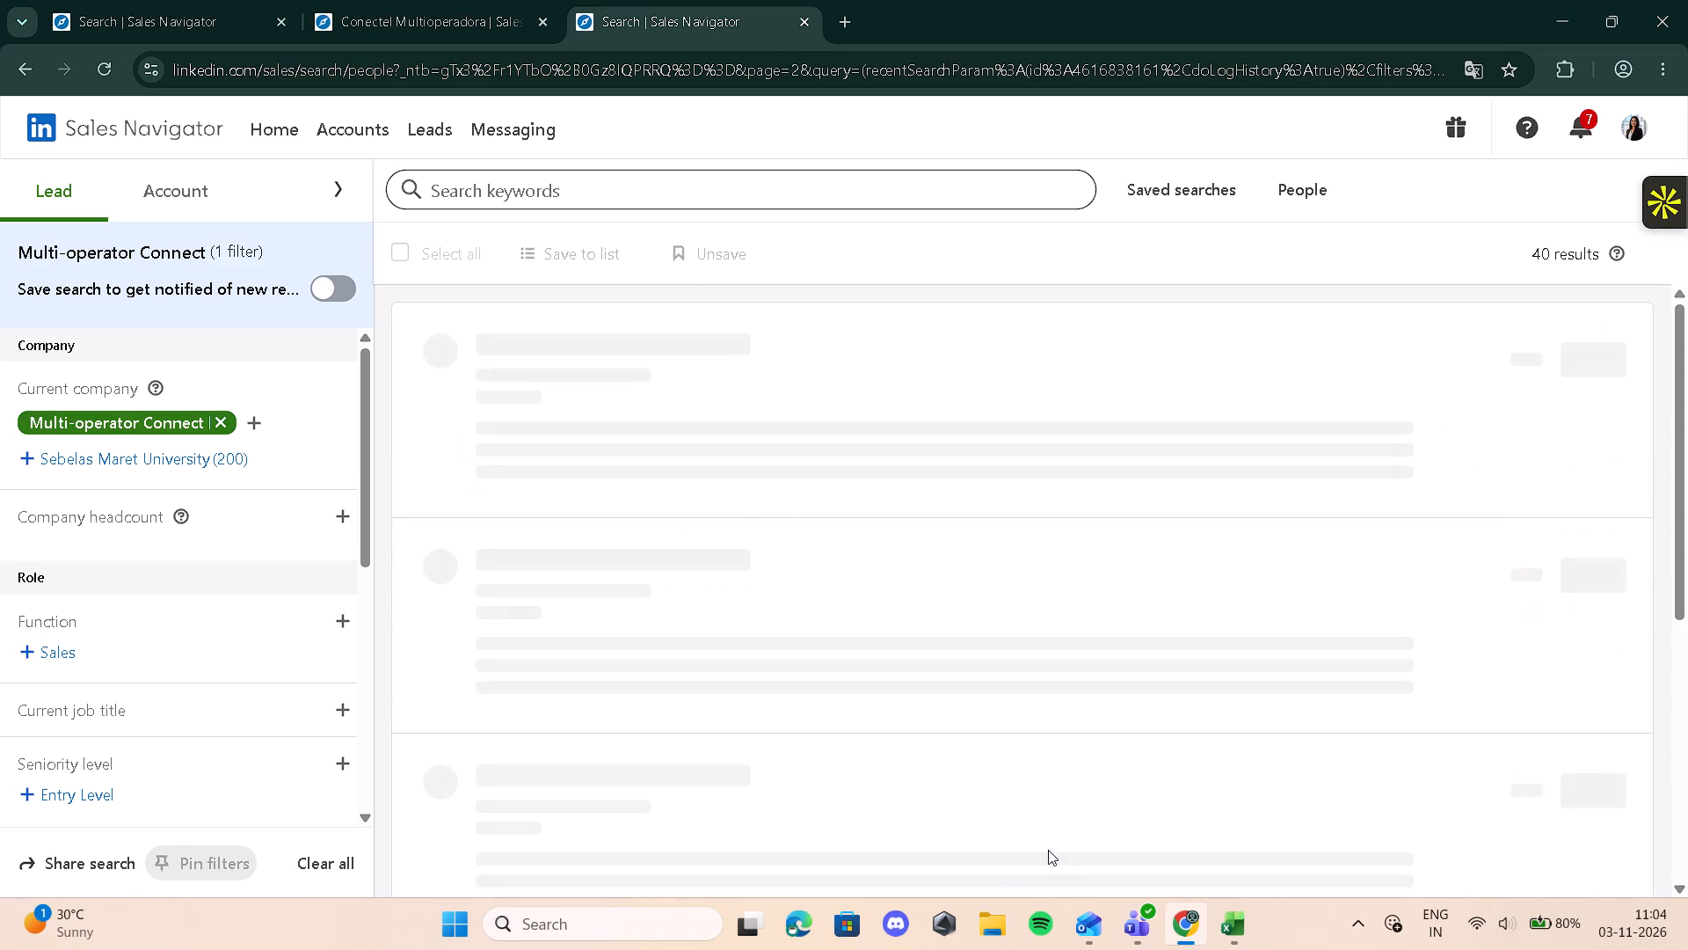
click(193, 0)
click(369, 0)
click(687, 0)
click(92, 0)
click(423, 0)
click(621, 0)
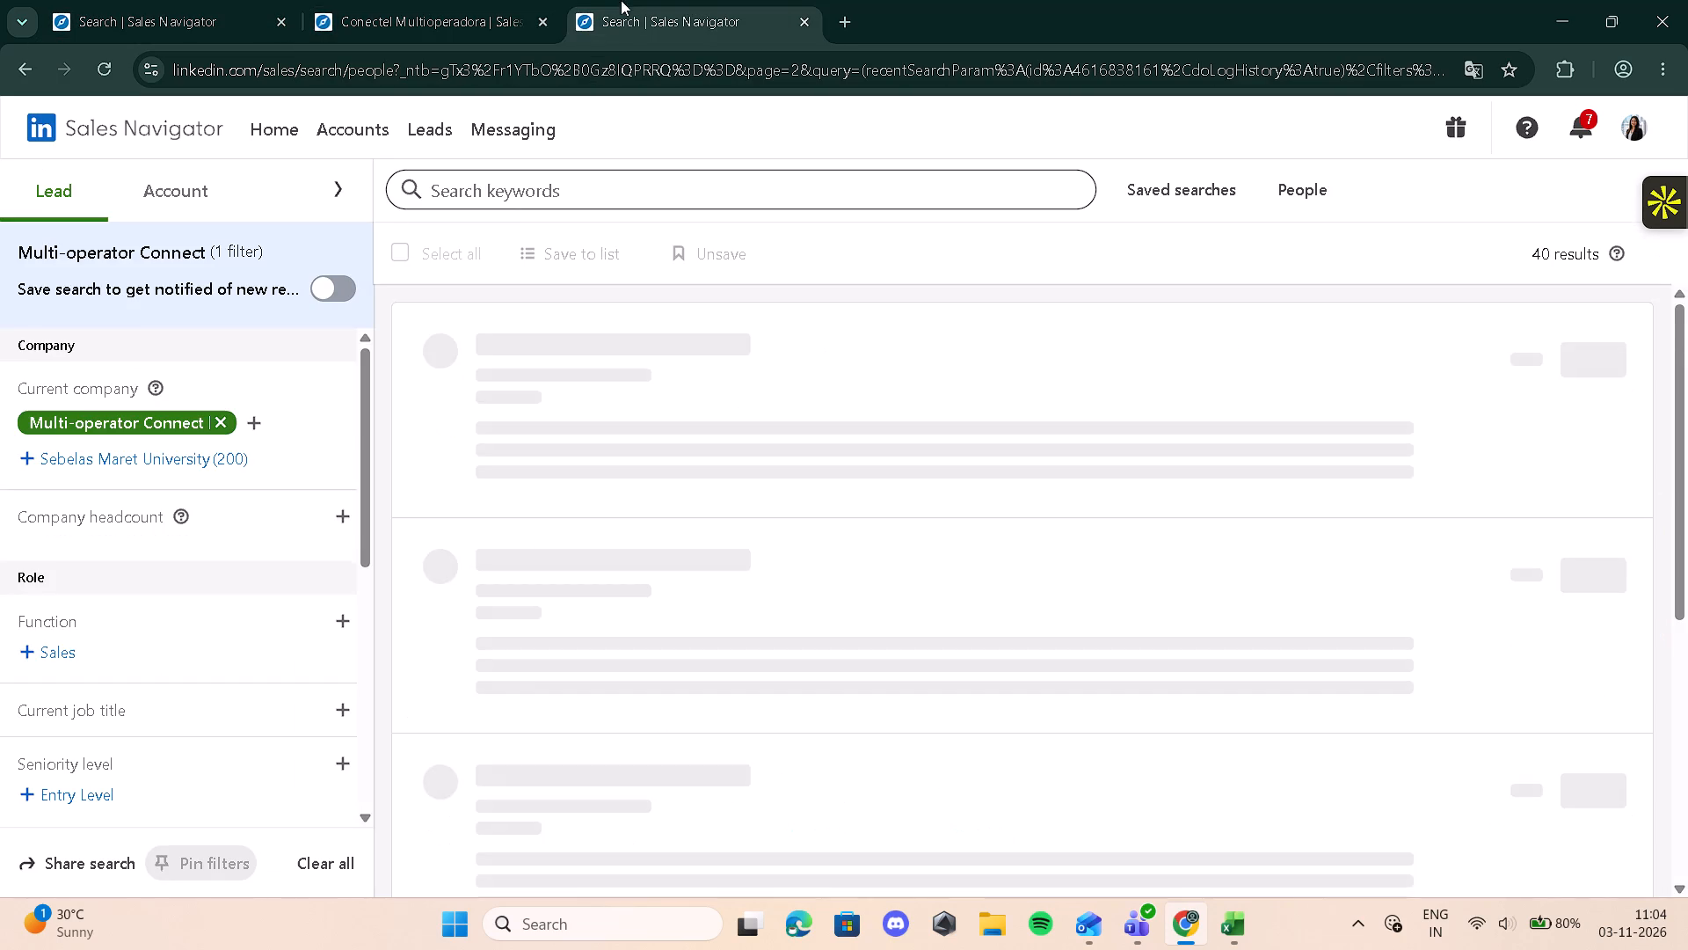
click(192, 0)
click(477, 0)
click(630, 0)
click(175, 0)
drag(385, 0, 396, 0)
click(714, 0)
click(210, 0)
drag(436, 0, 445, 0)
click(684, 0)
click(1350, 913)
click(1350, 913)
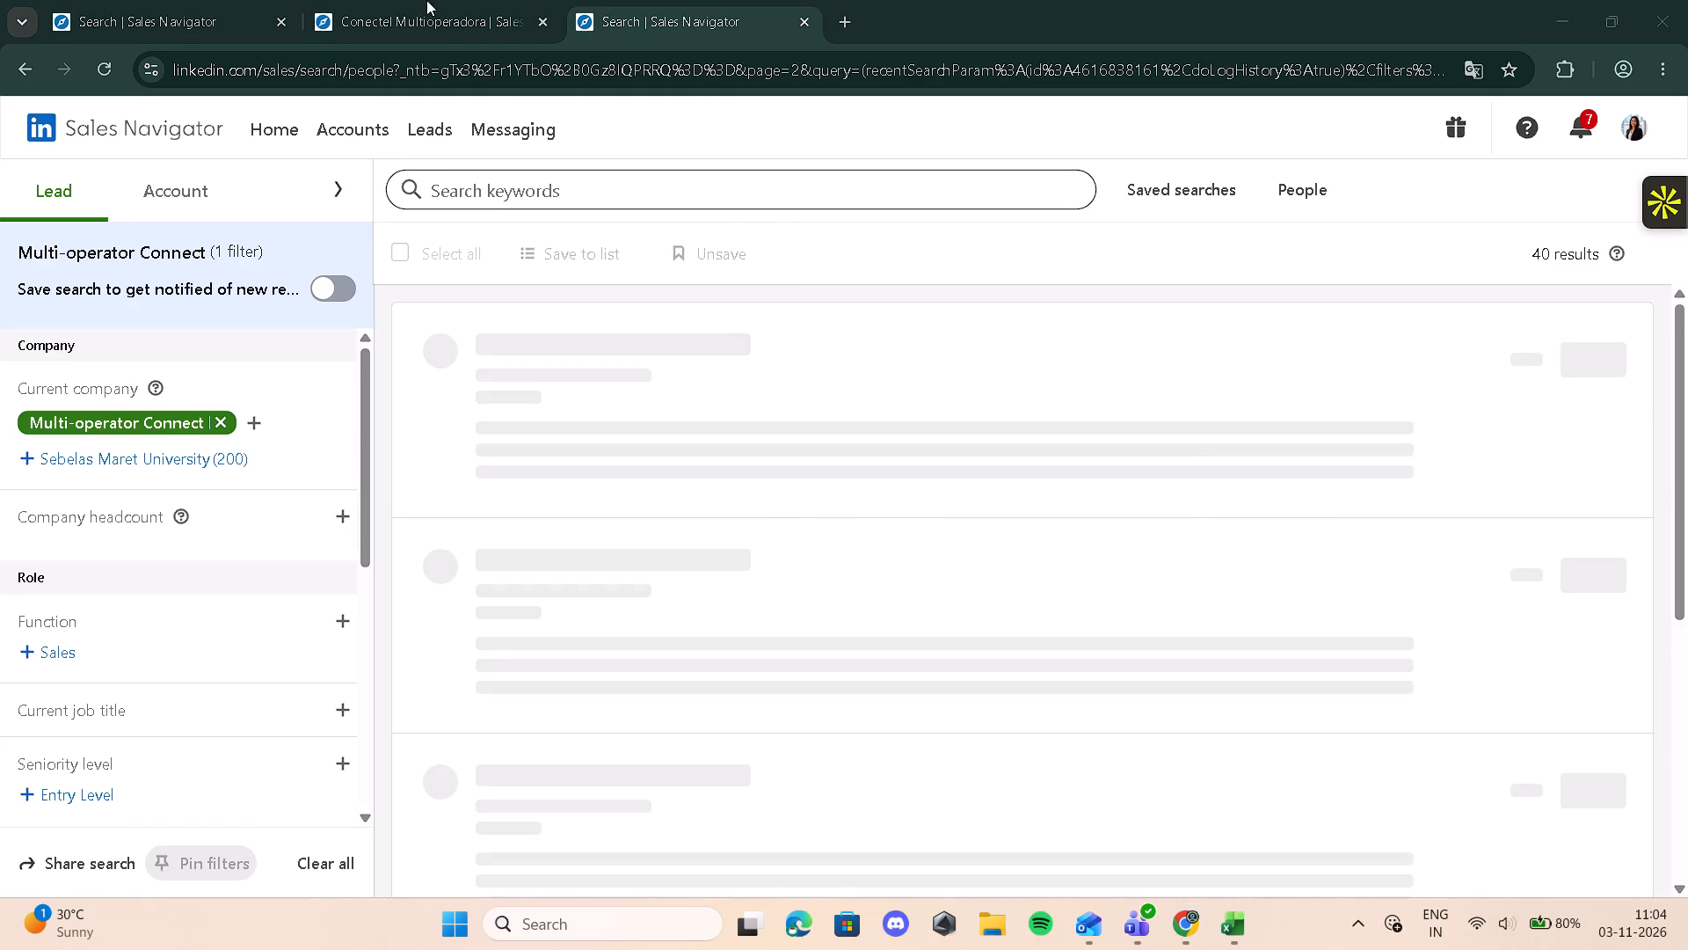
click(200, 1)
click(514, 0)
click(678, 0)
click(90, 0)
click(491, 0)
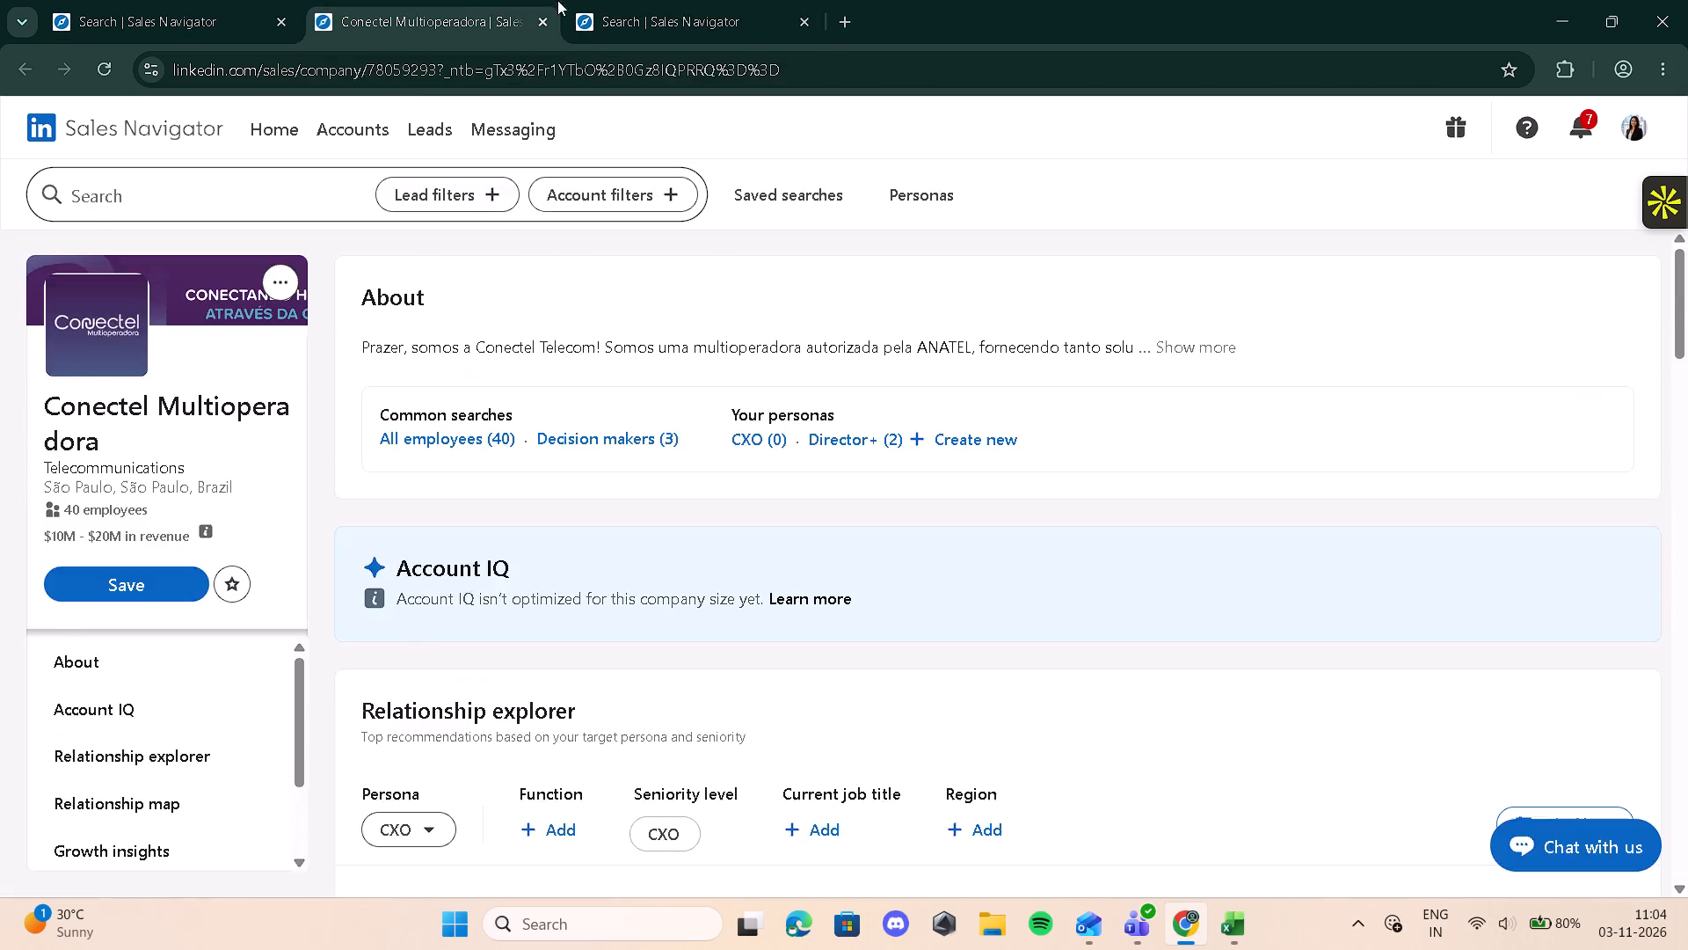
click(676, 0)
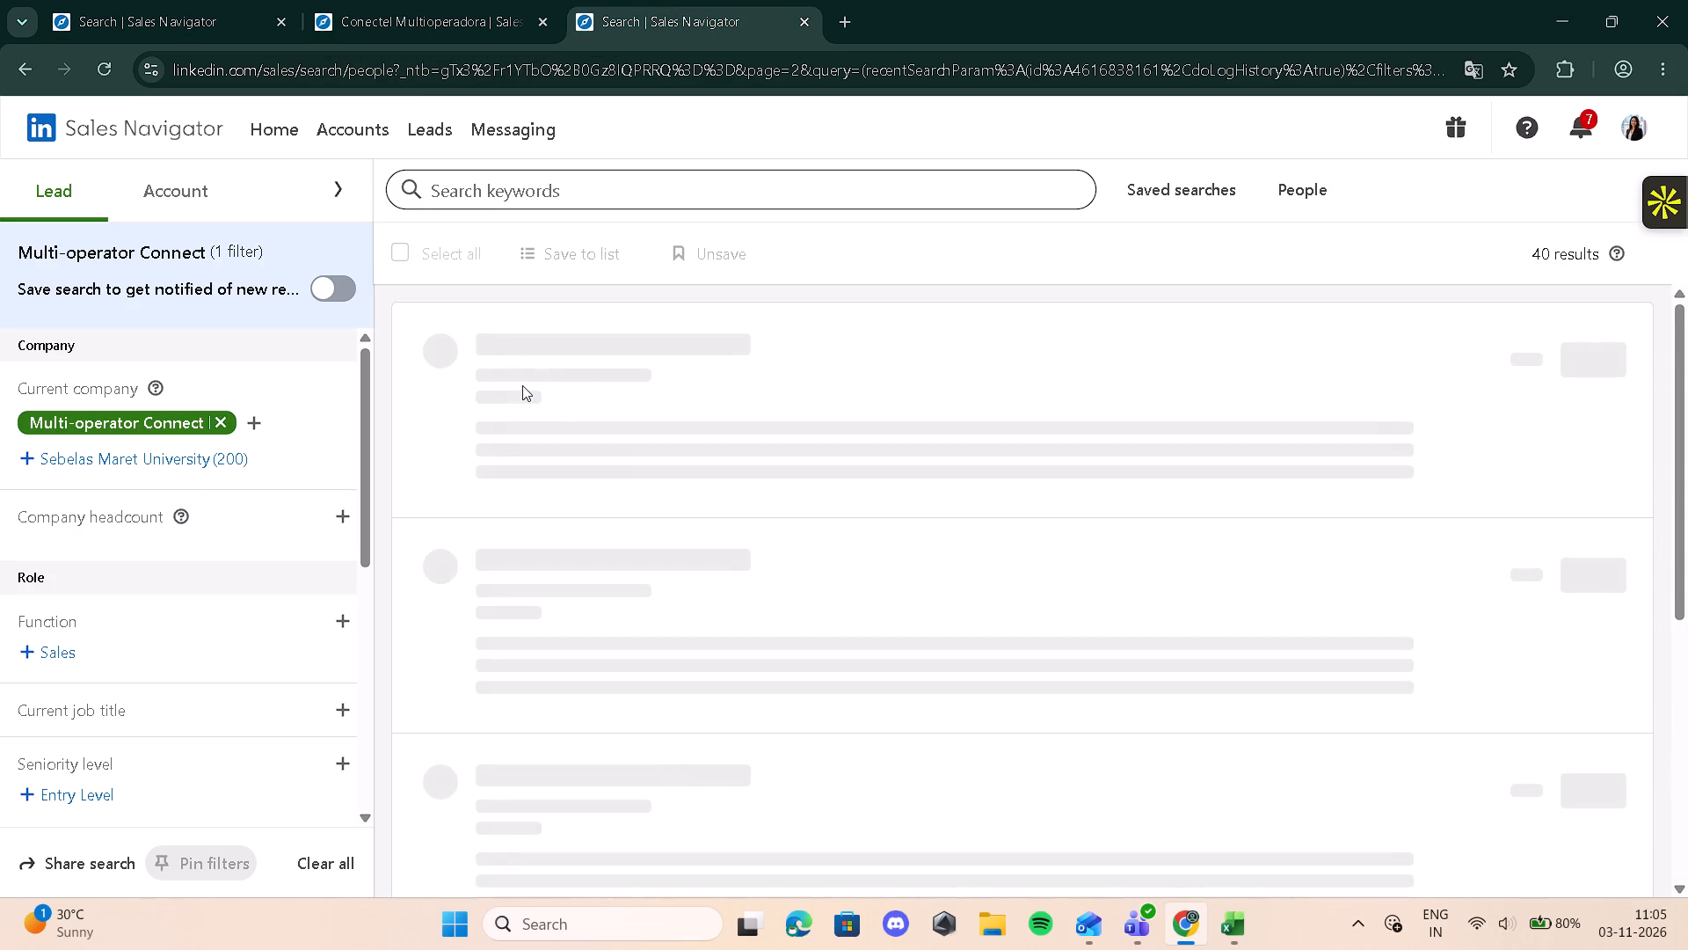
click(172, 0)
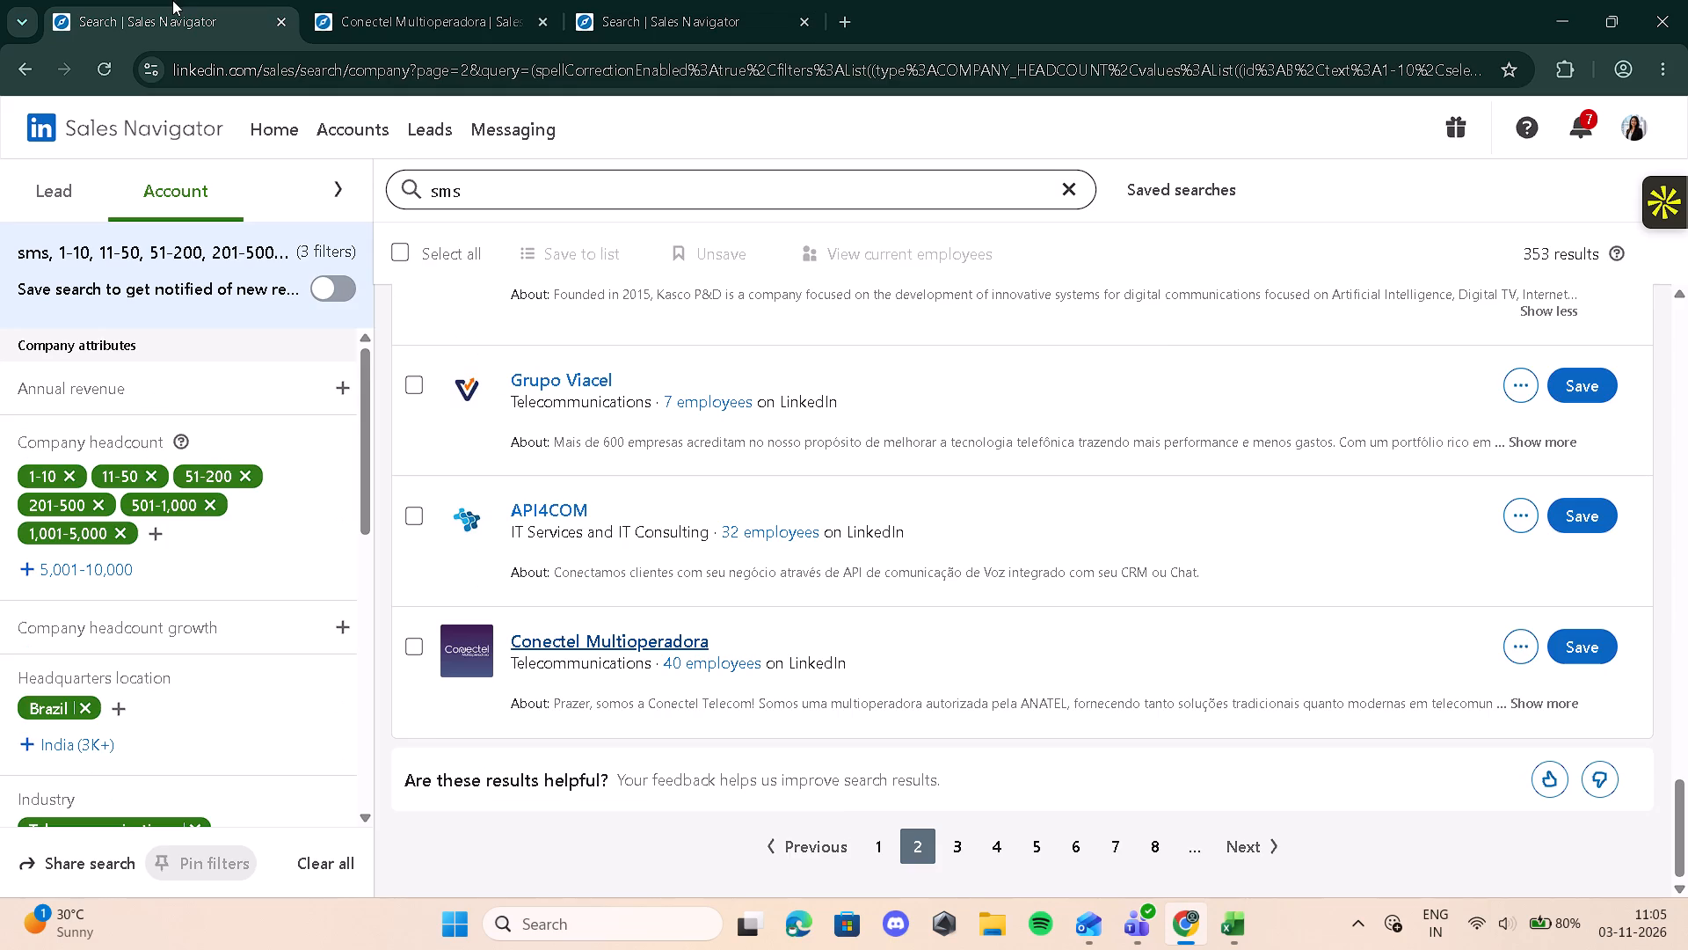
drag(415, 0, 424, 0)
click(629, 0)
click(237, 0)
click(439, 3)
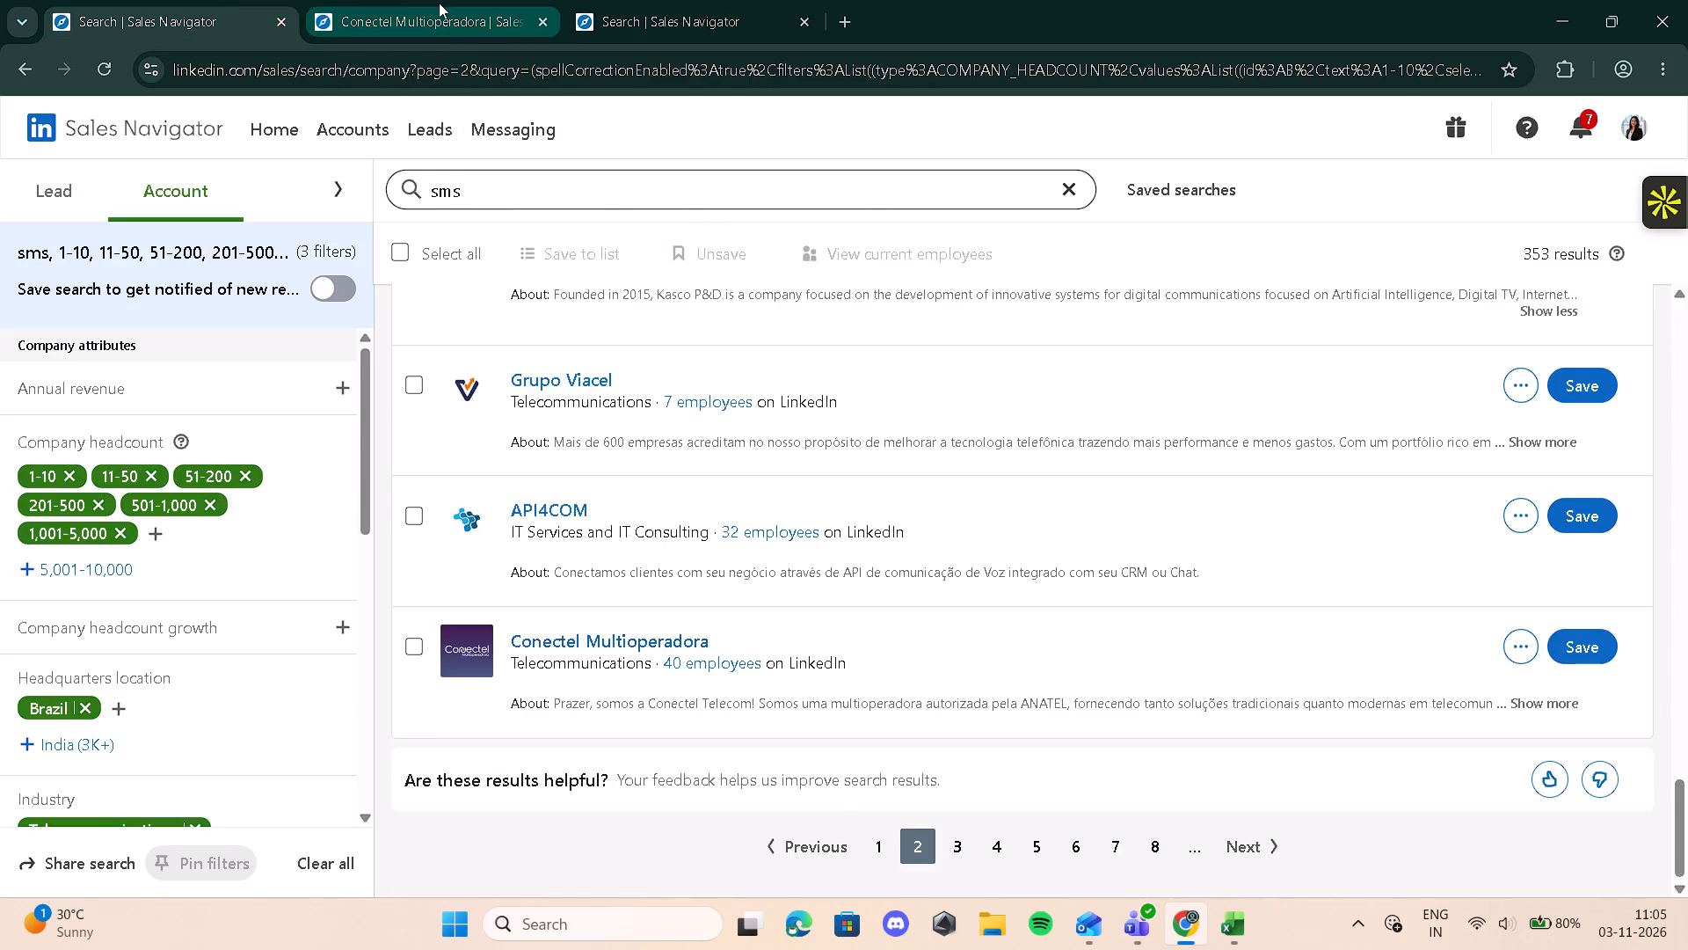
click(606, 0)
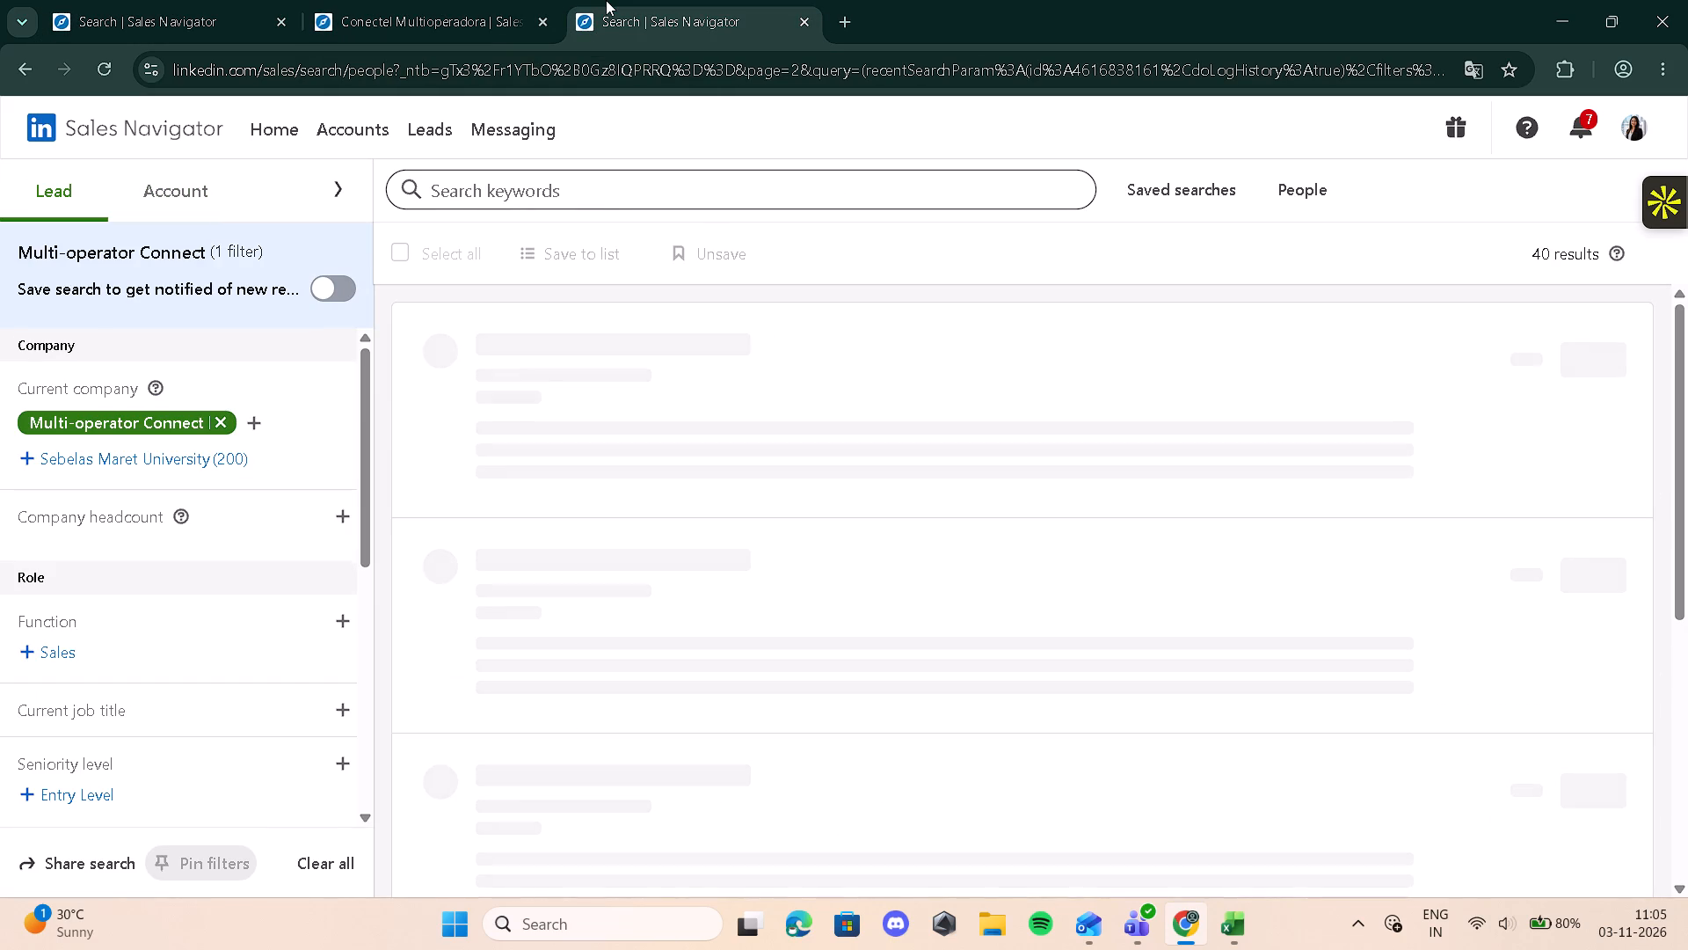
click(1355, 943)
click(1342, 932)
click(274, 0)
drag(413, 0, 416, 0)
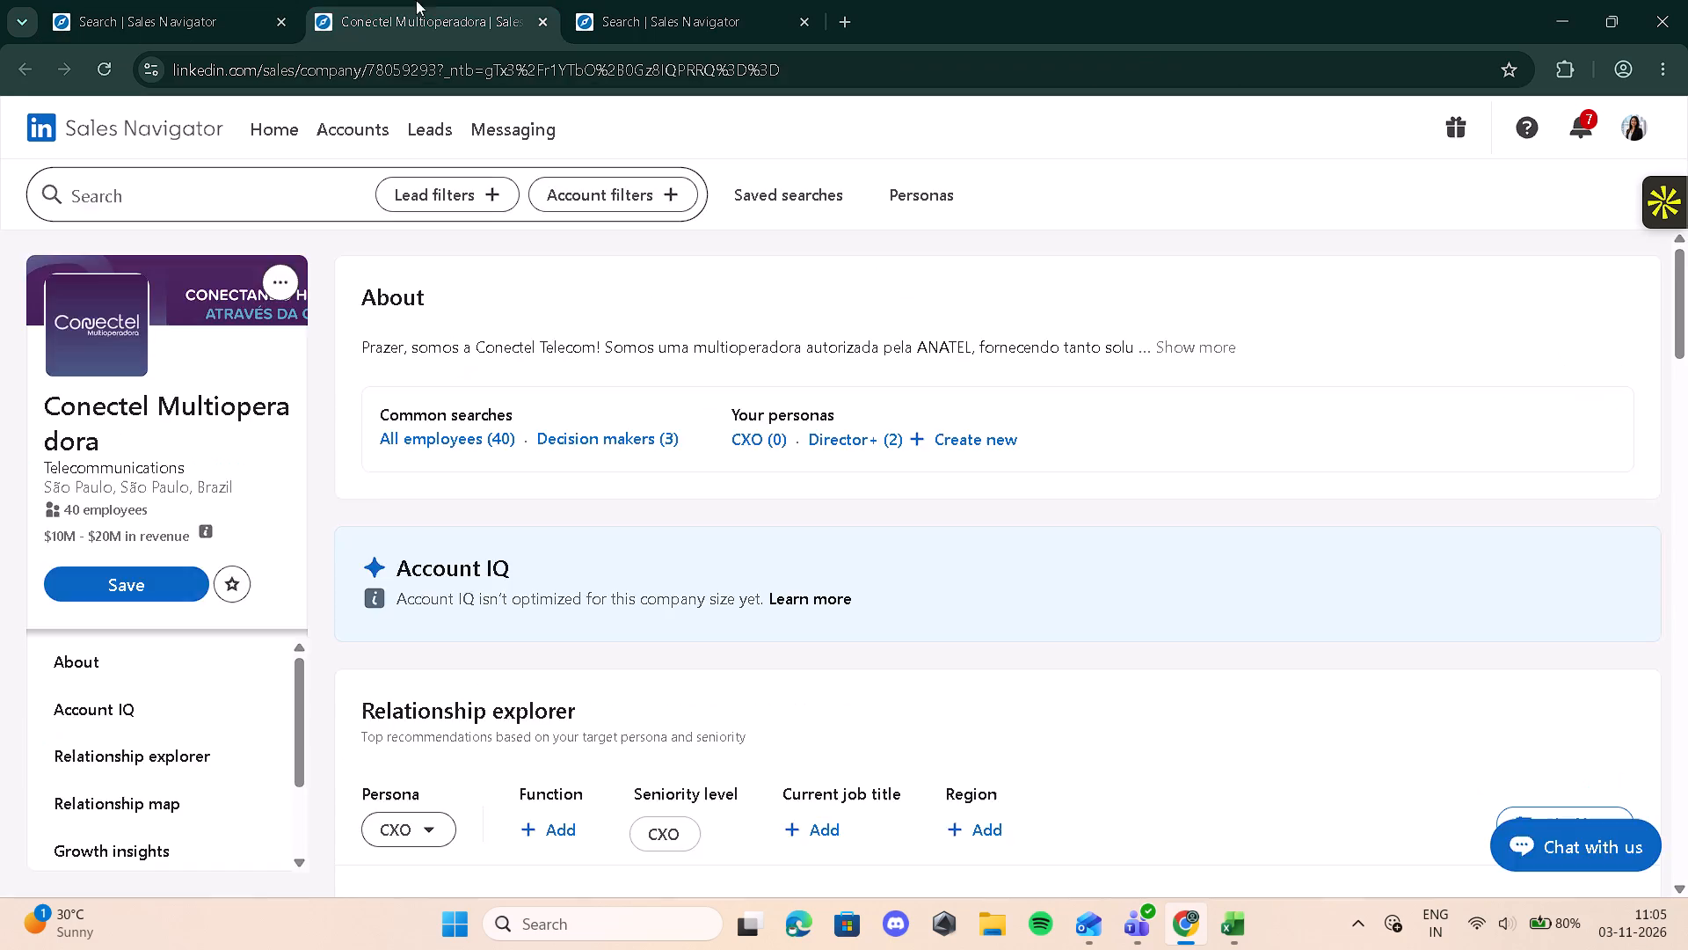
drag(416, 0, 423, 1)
Close the Multi-operator Connect leads and Conectel Multioperadora pages, and open page 3 of the sms account results.
click(631, 0)
click(797, 18)
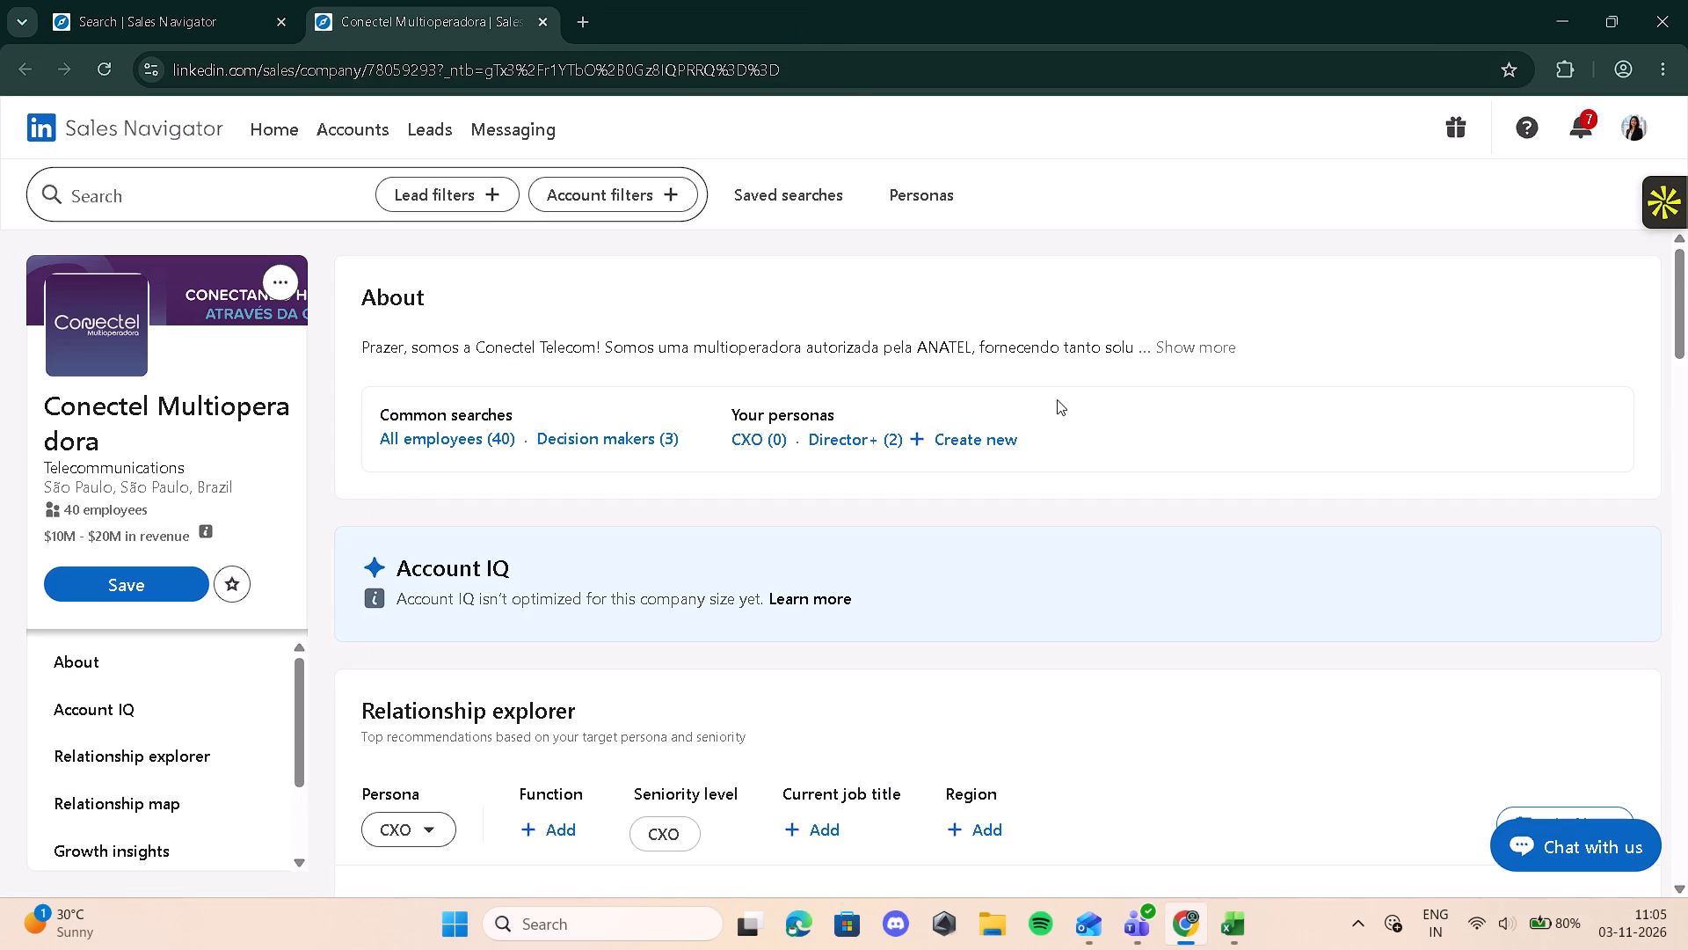
click(1111, 400)
click(254, 3)
click(436, 0)
double_click(553, 27)
click(954, 846)
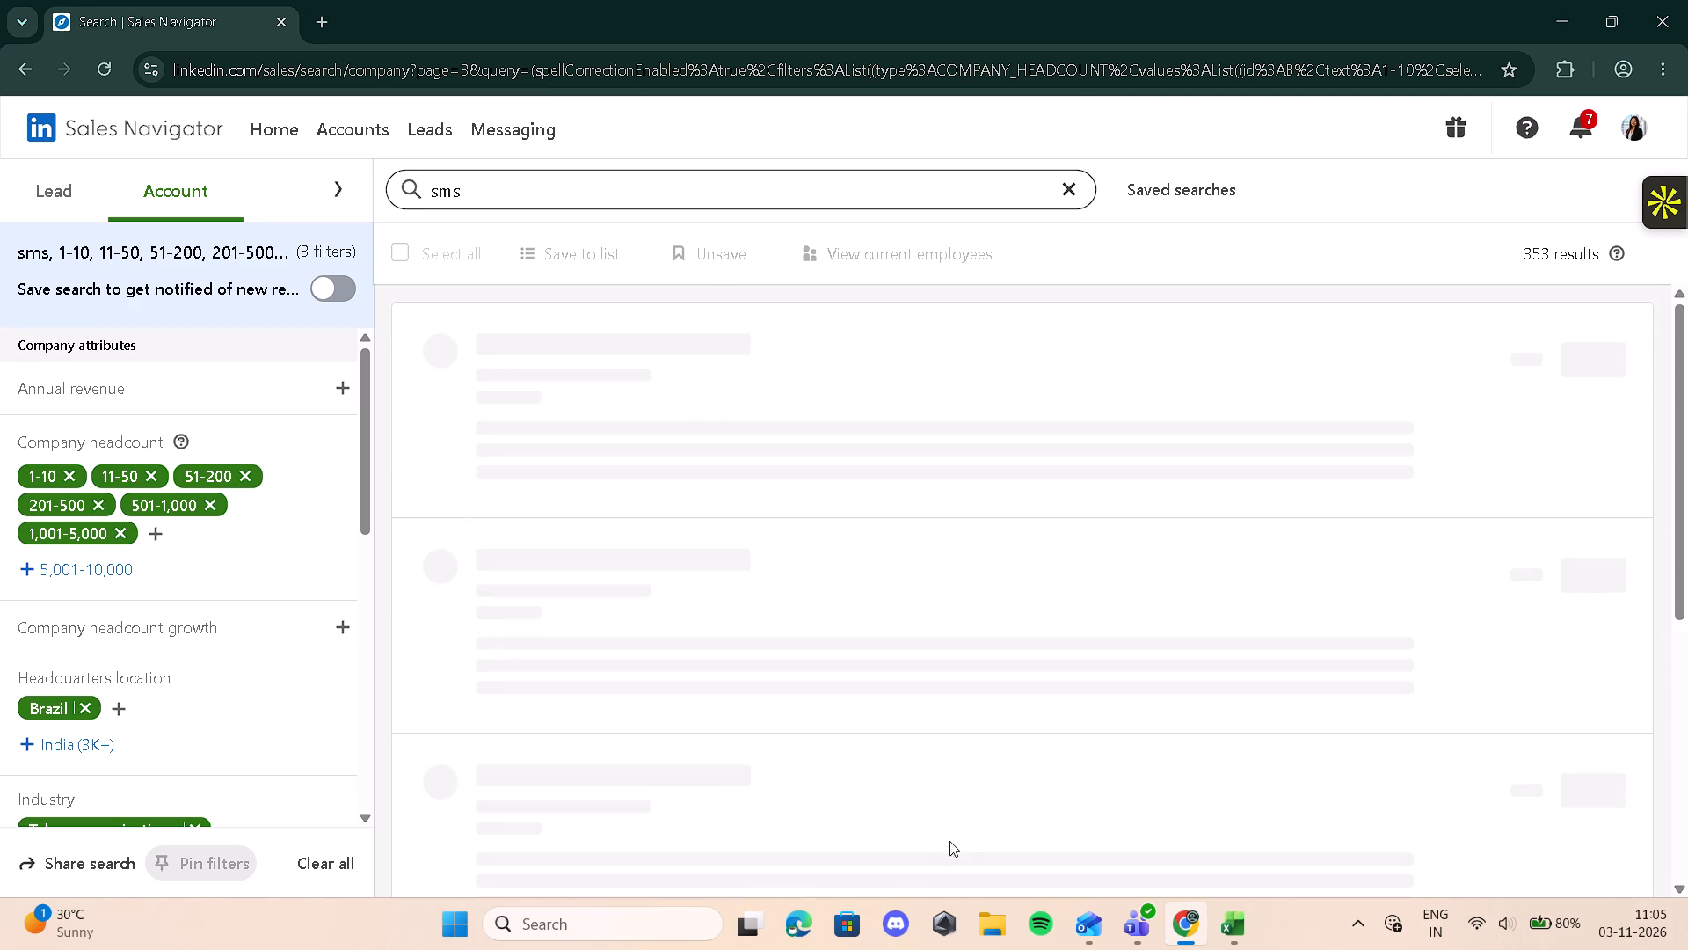
Clear the website link and company name from row 44 of the Brazil sheet in Excel.
click(1245, 945)
key(BackSpace)
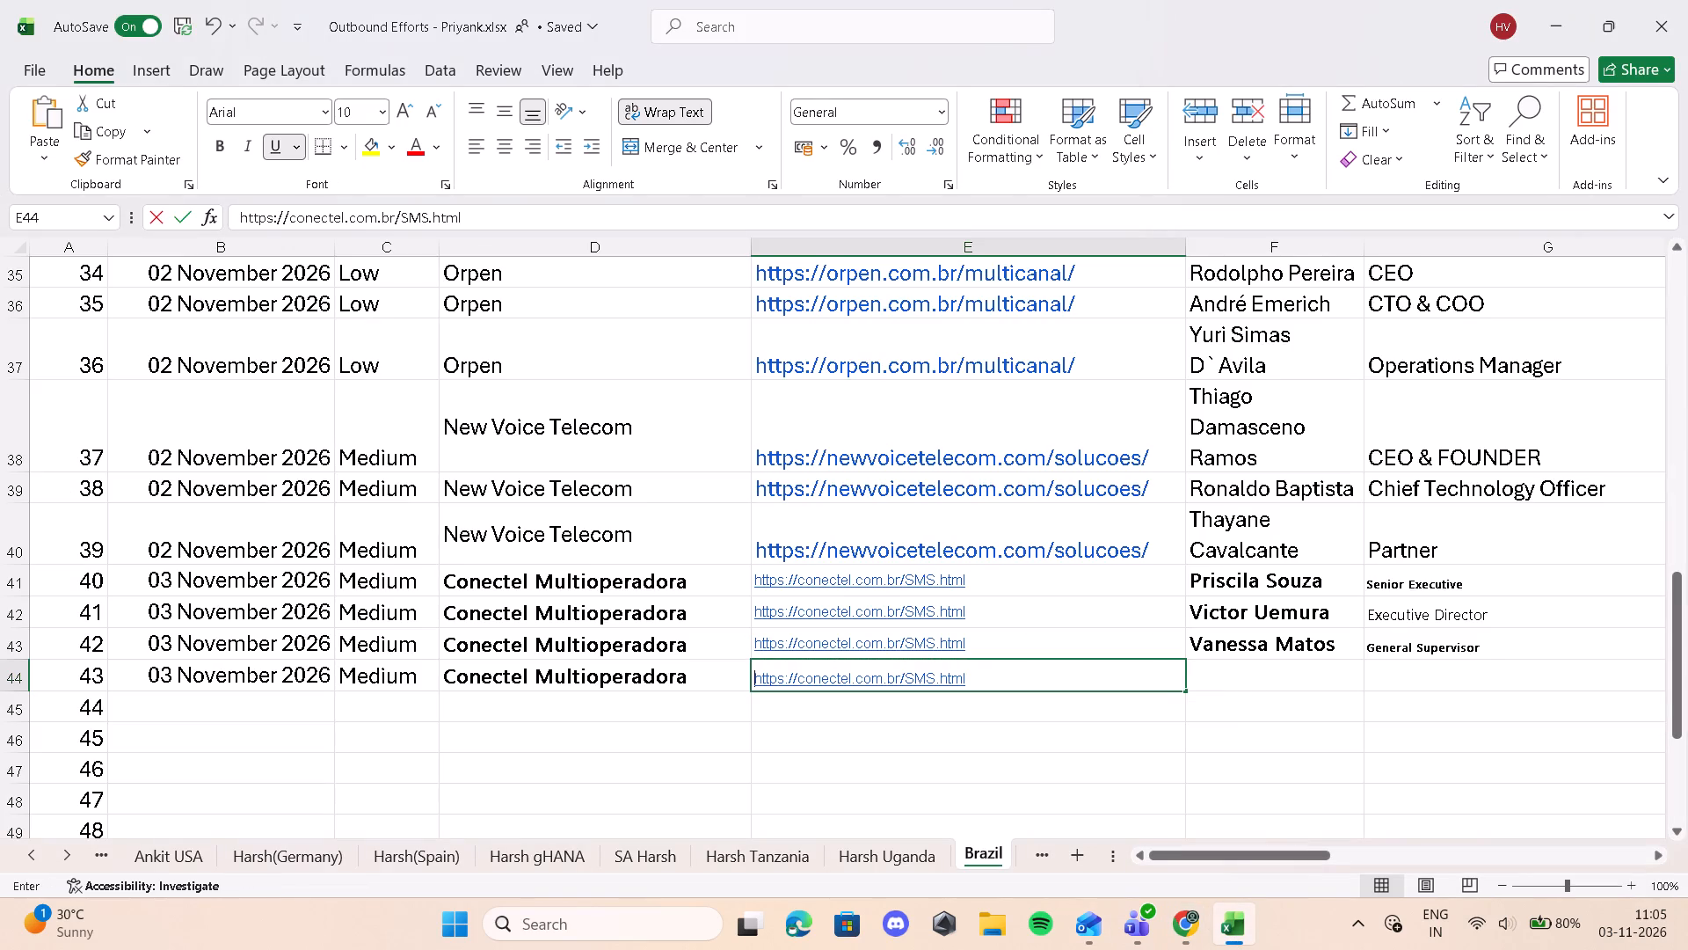
click(705, 679)
key(BackSpace)
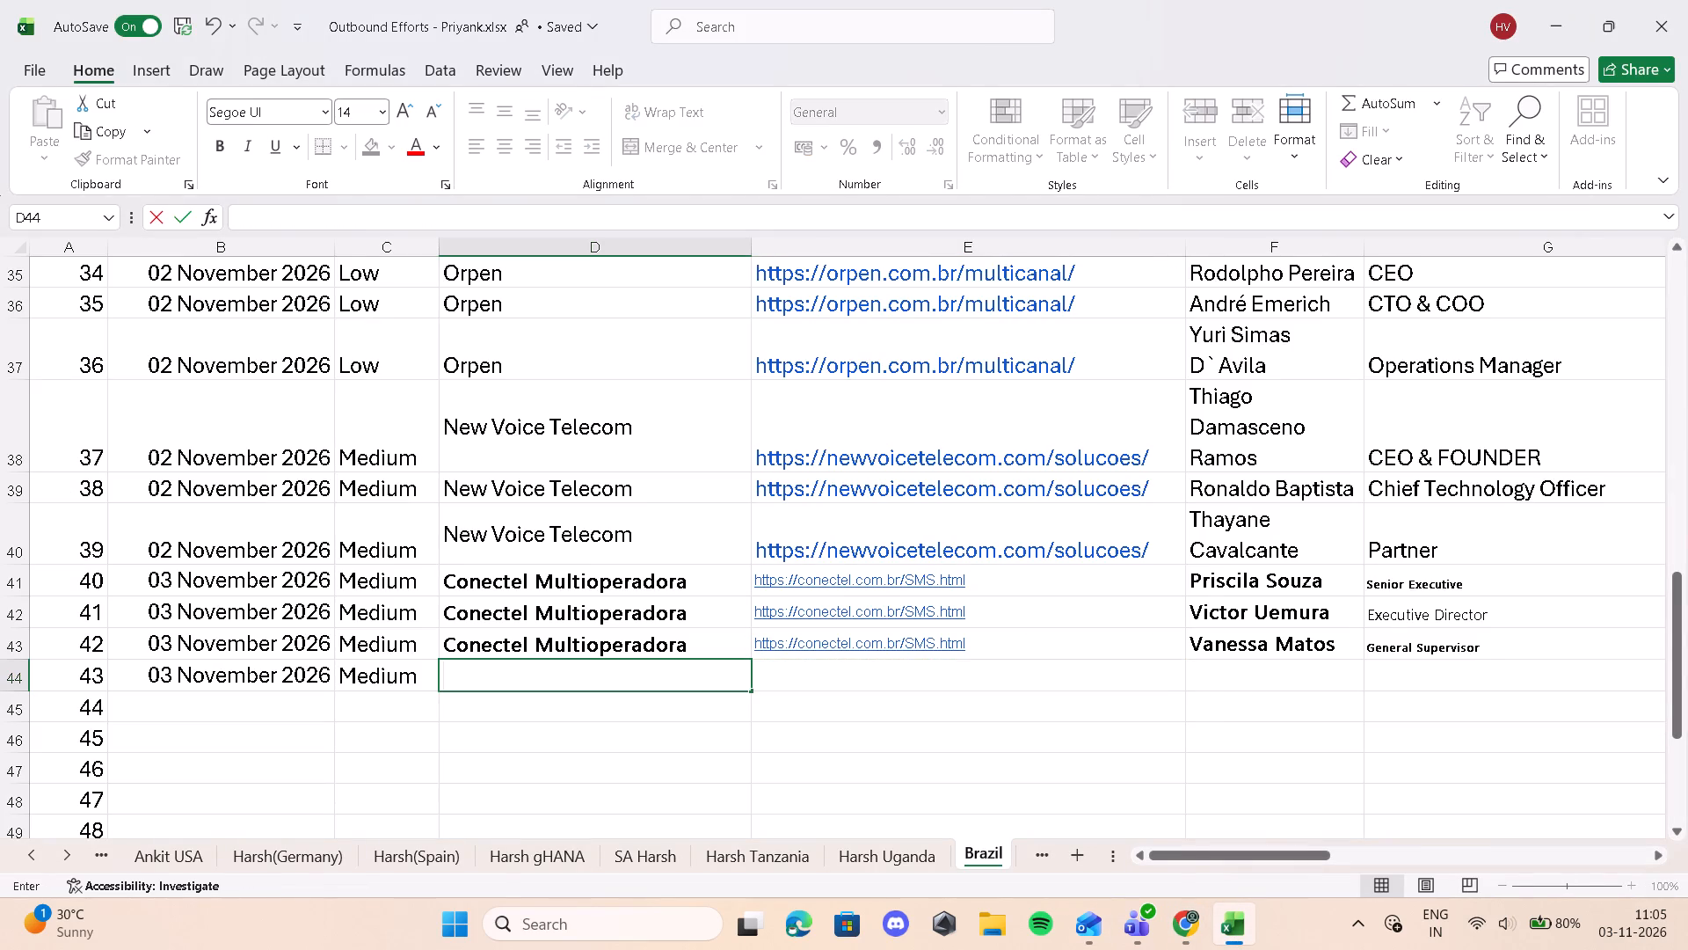
Back in Chrome, open the VoxAge - 2CX account page from the sms results in a new tab.
click(1179, 935)
scroll(786, 461, up, 3)
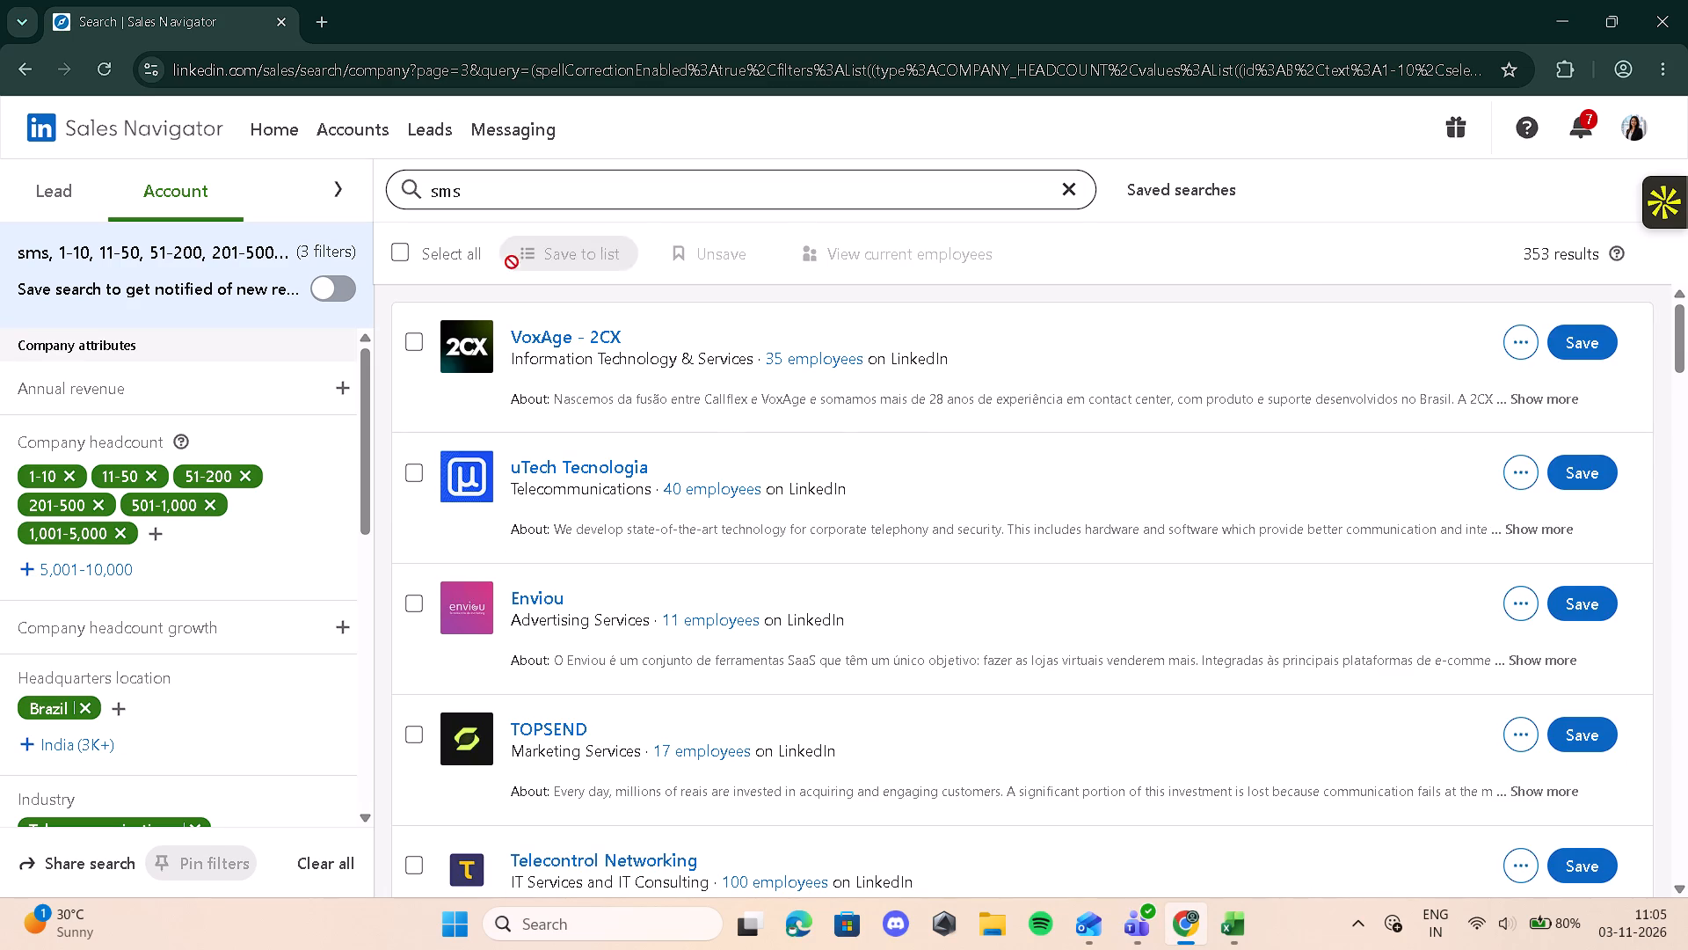
right_click(534, 325)
click(640, 359)
click(380, 0)
click(198, 0)
click(397, 0)
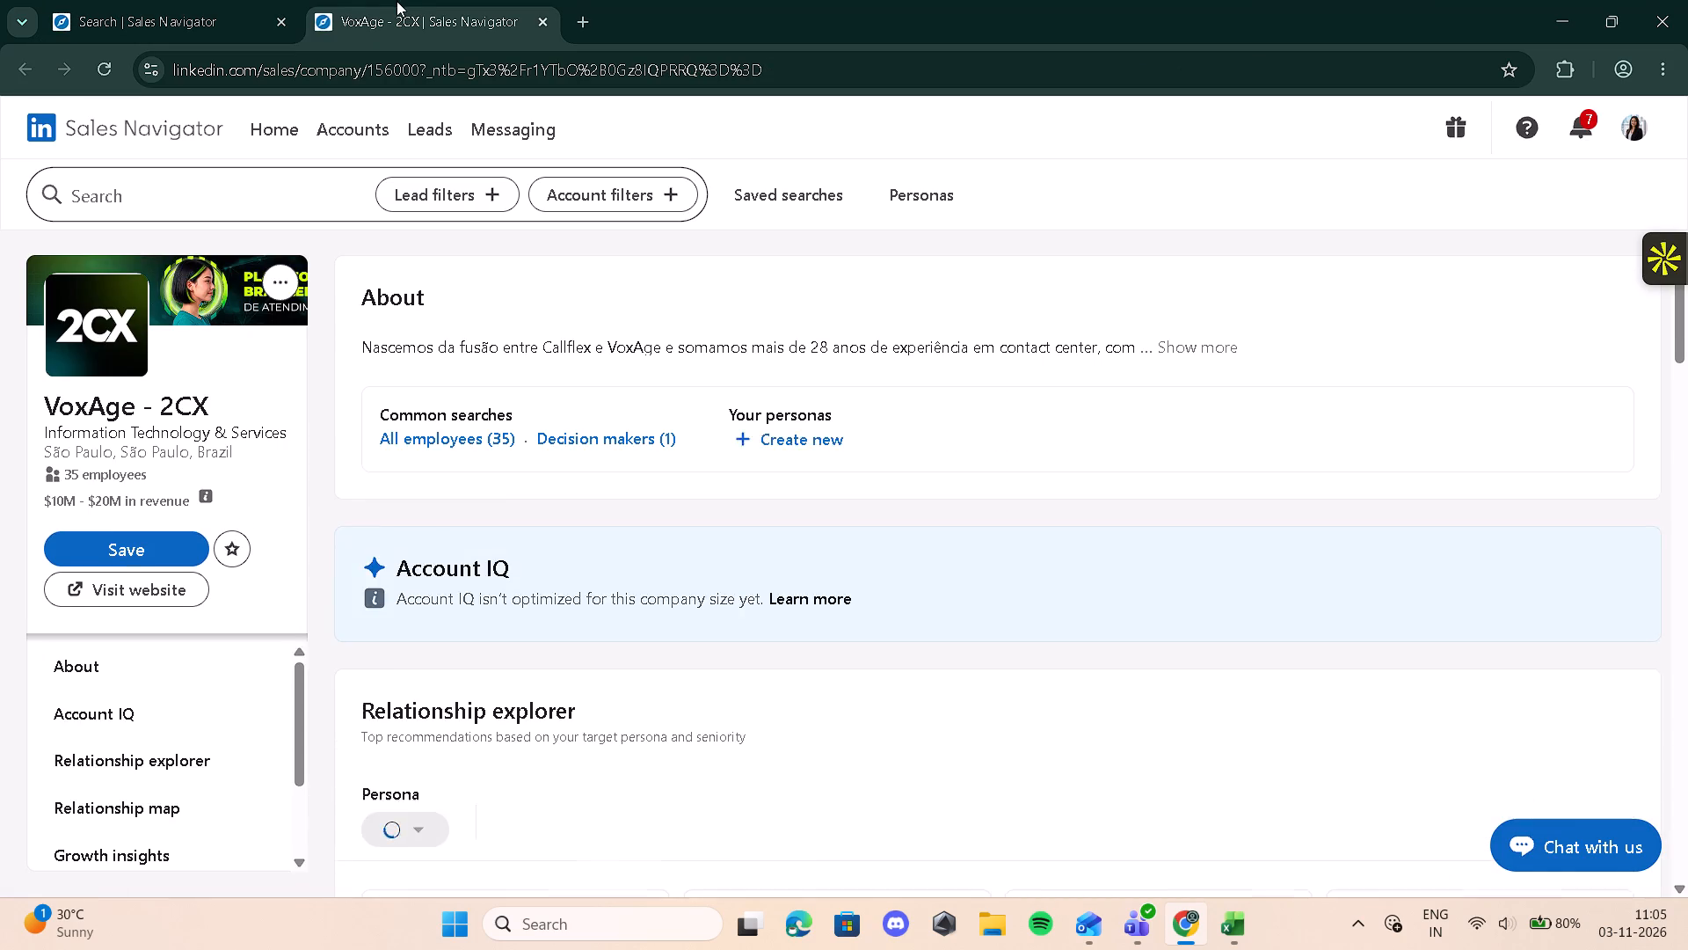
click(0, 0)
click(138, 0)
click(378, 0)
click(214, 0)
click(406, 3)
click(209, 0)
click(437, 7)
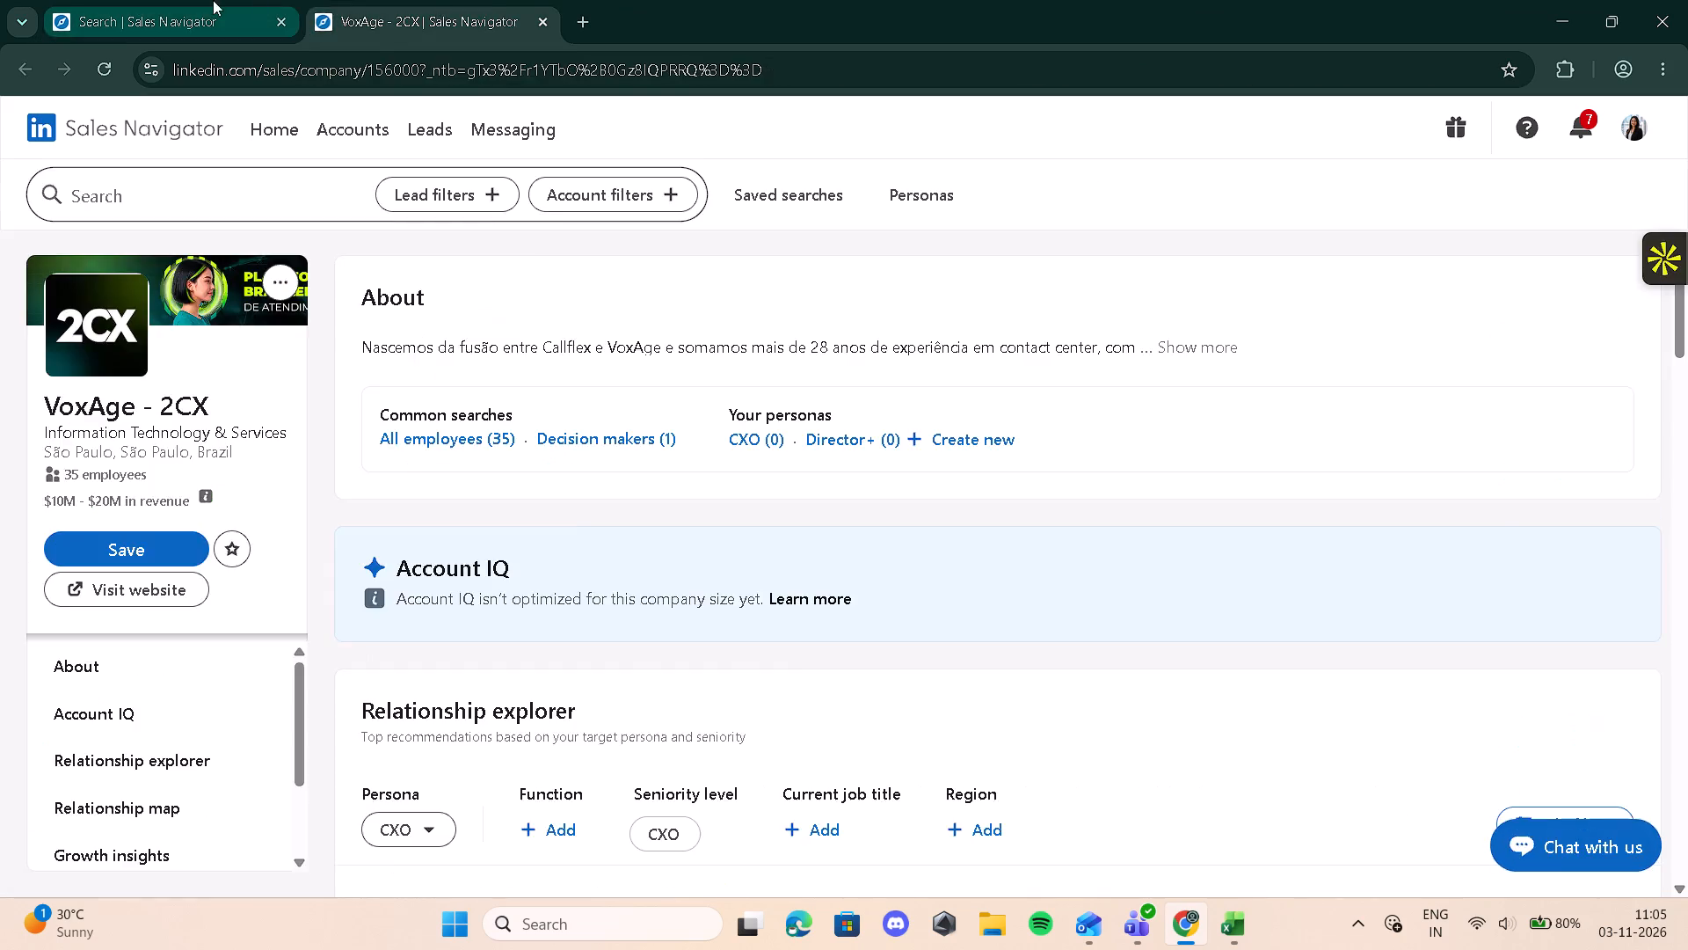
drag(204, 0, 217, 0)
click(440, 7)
Open the VoxAge - 2CX company website in a new tab and translate it into English.
right_click(139, 591)
click(291, 310)
click(155, 0)
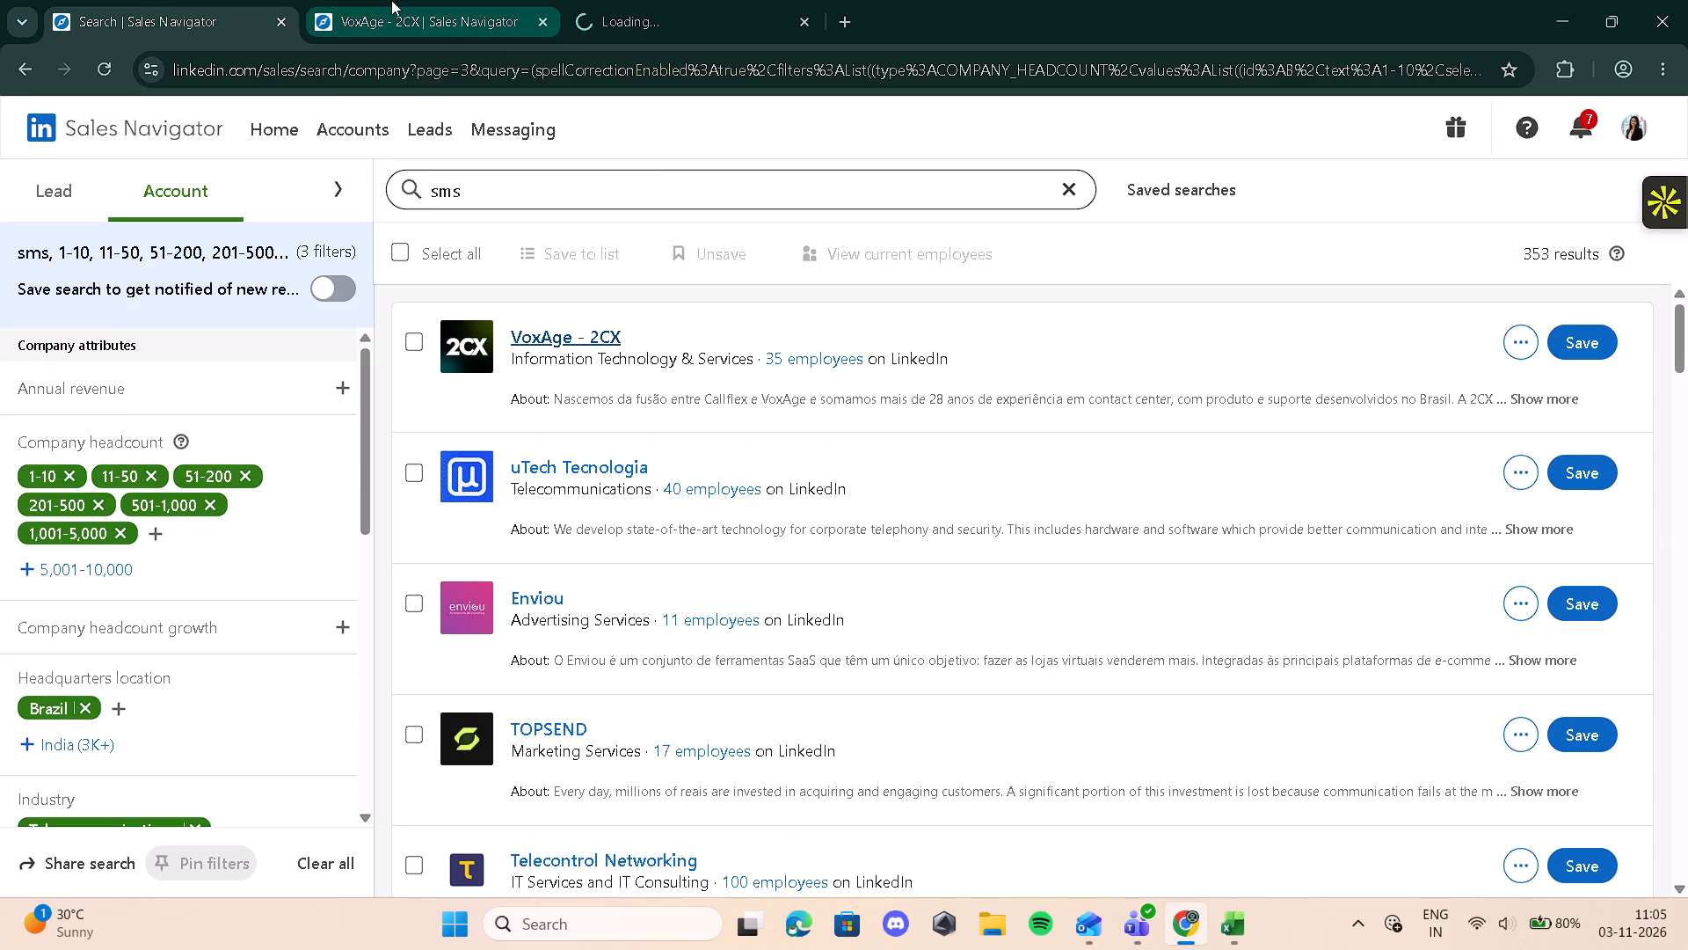
click(432, 0)
click(712, 14)
click(148, 0)
click(417, 0)
click(701, 1)
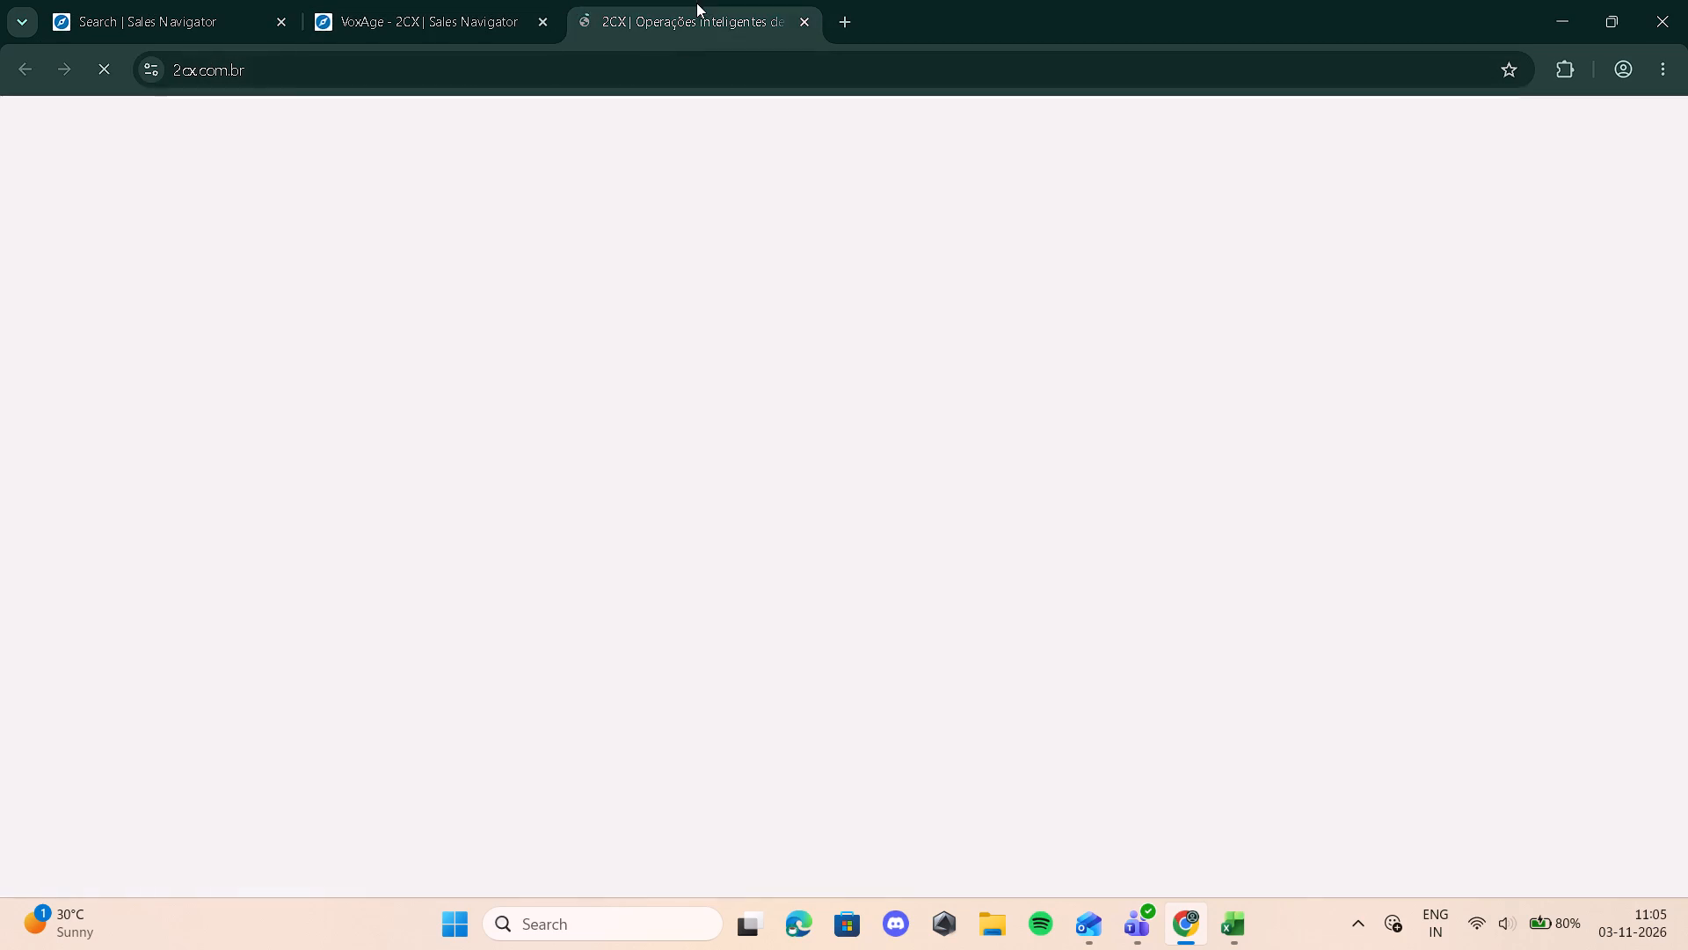
click(202, 0)
click(452, 0)
click(615, 2)
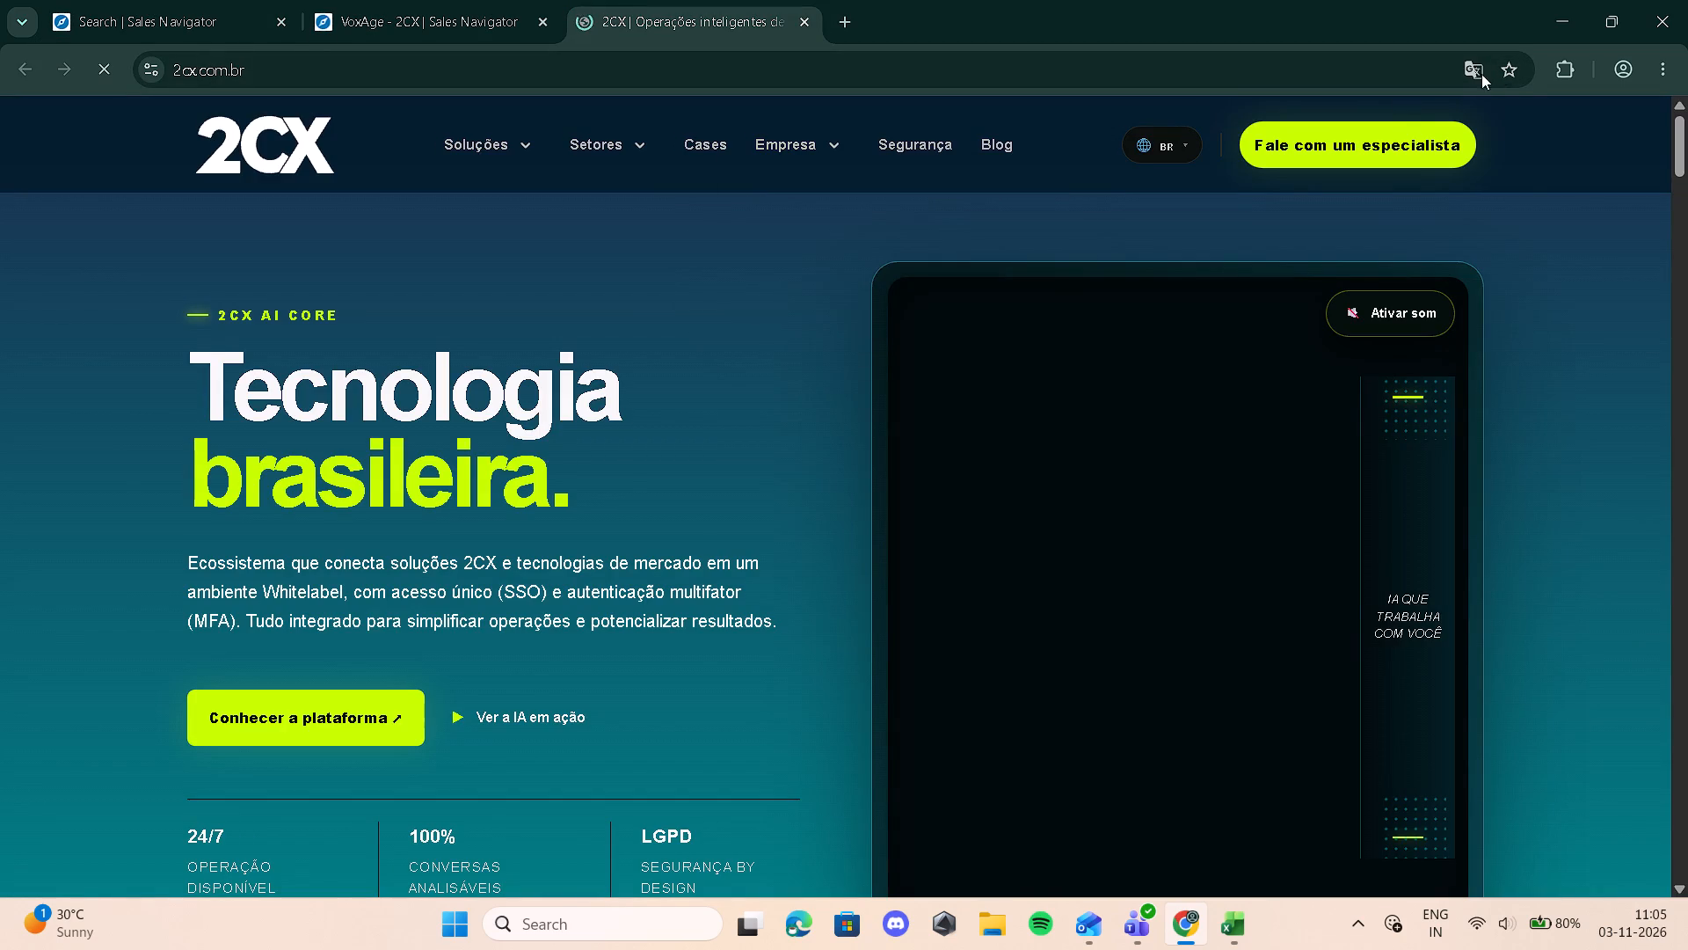
click(1480, 73)
click(1405, 120)
click(1497, 121)
Examine the Solutions list on the 2CX website for an SMS offering.
click(252, 0)
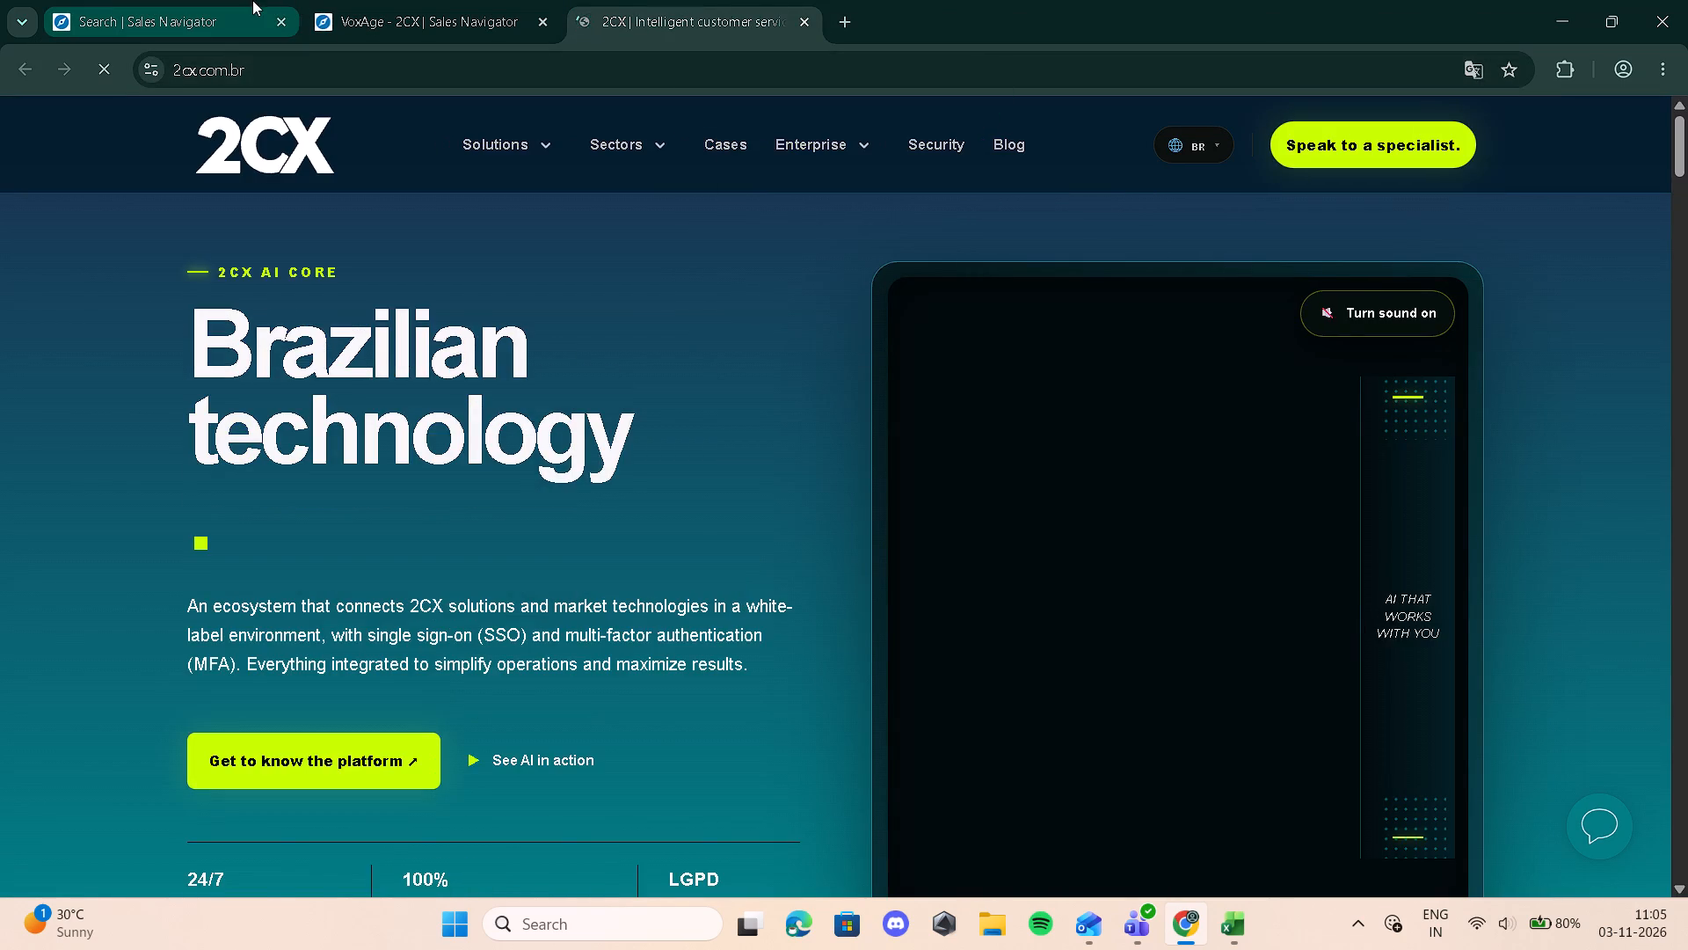
click(447, 0)
click(641, 0)
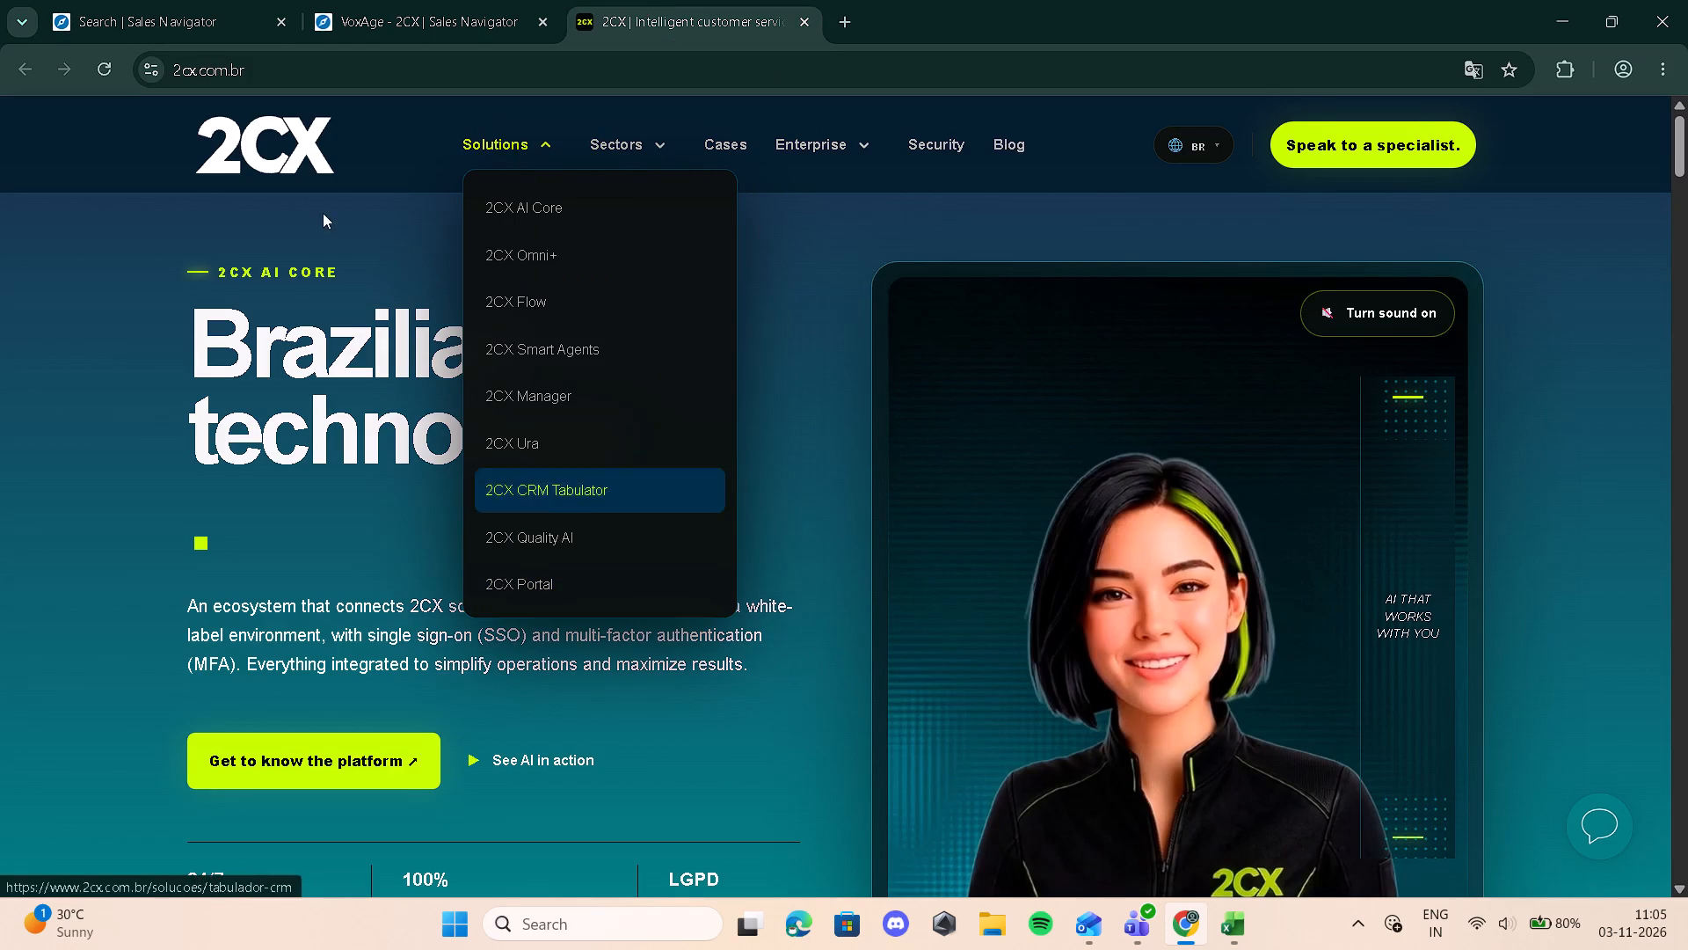
click(314, 193)
click(168, 0)
drag(427, 3, 448, 6)
click(722, 9)
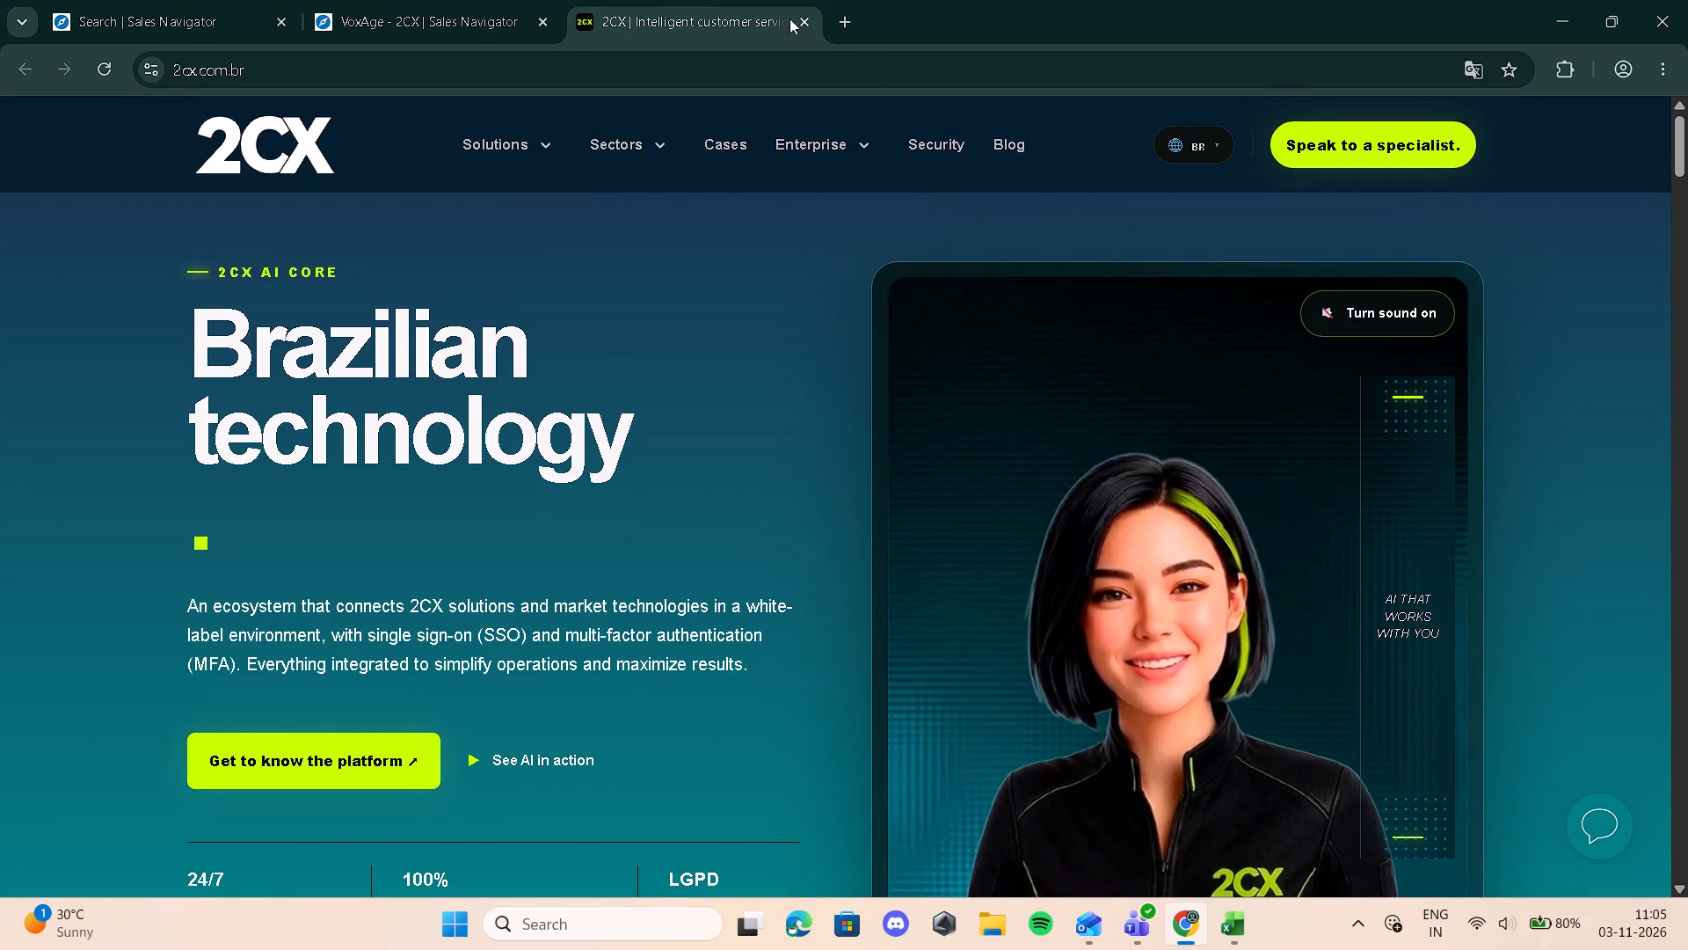
Close the 2CX website and the VoxAge - 2CX account page, returning to the sms account results.
click(807, 24)
click(550, 25)
click(1019, 352)
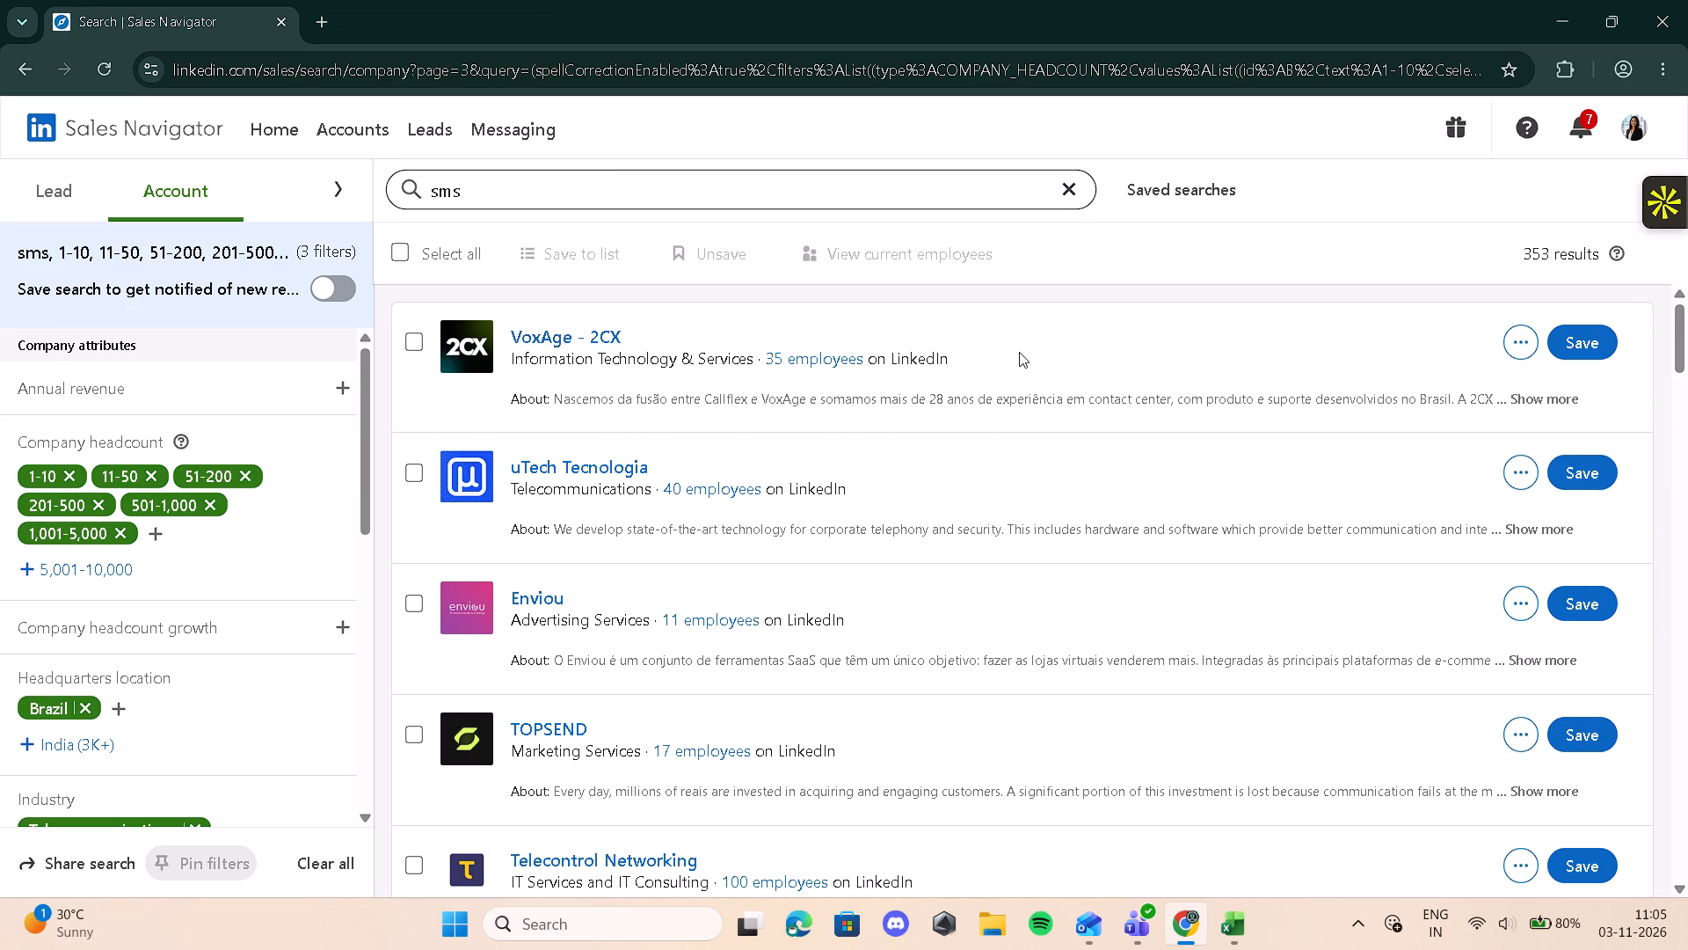
Open the uTech Tecnologia account page from the sms results in a new tab.
scroll(1019, 352, down, 1)
right_click(538, 287)
click(644, 327)
click(369, 56)
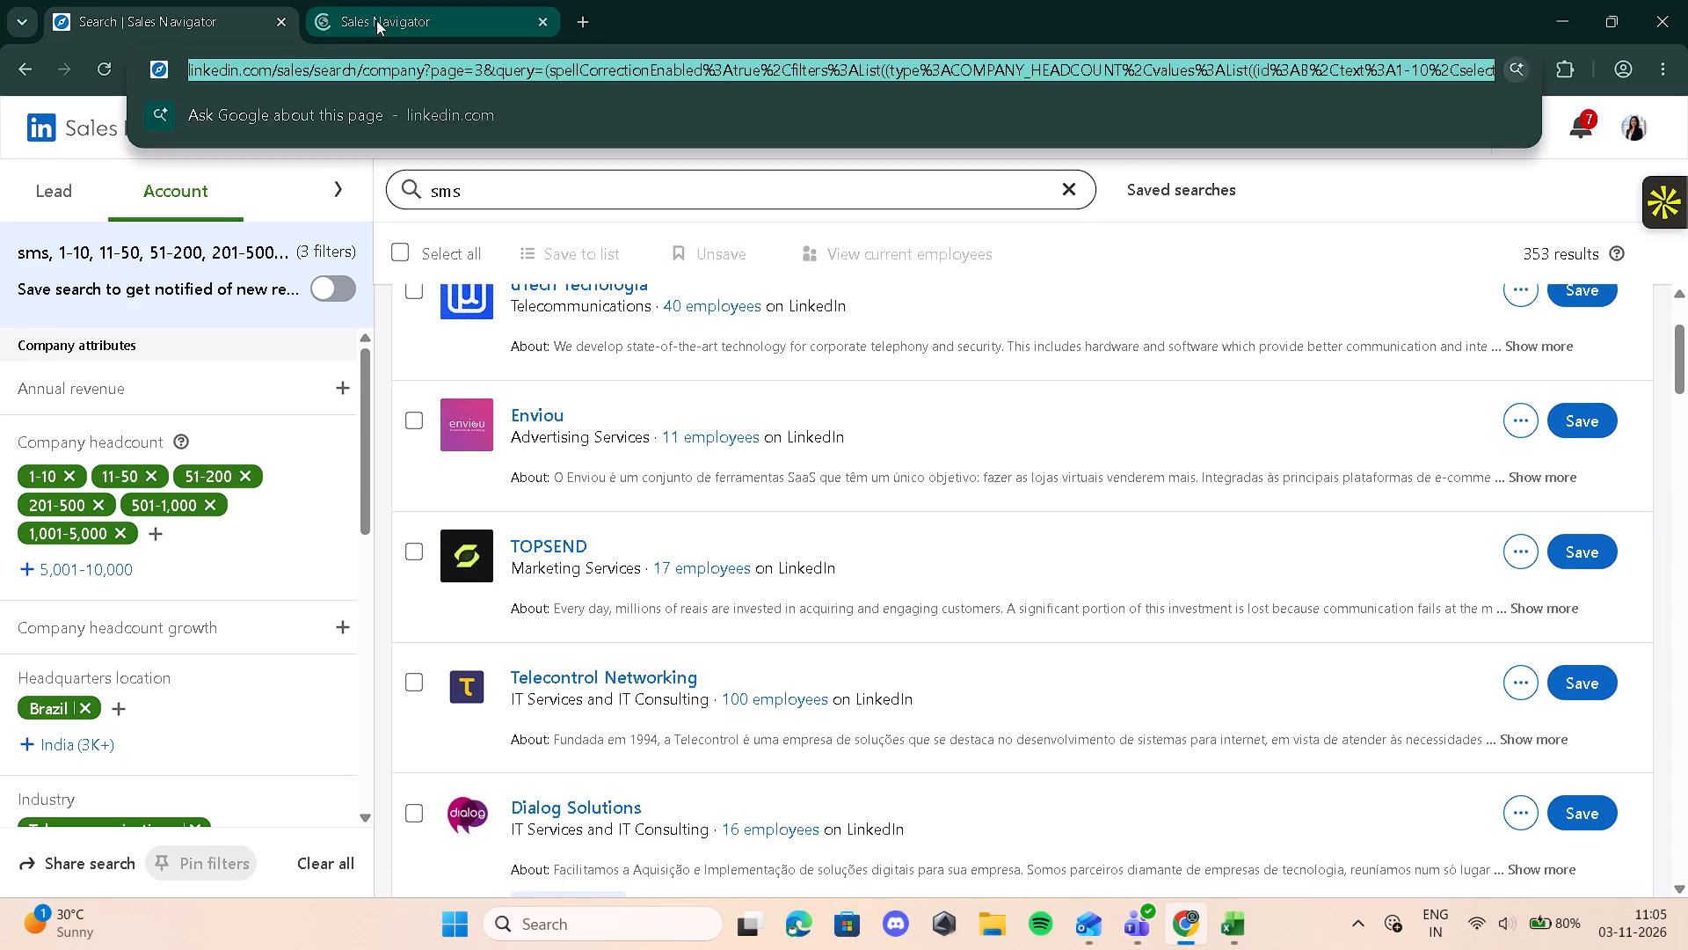
click(376, 20)
click(171, 0)
click(392, 1)
click(160, 0)
click(458, 0)
click(331, 0)
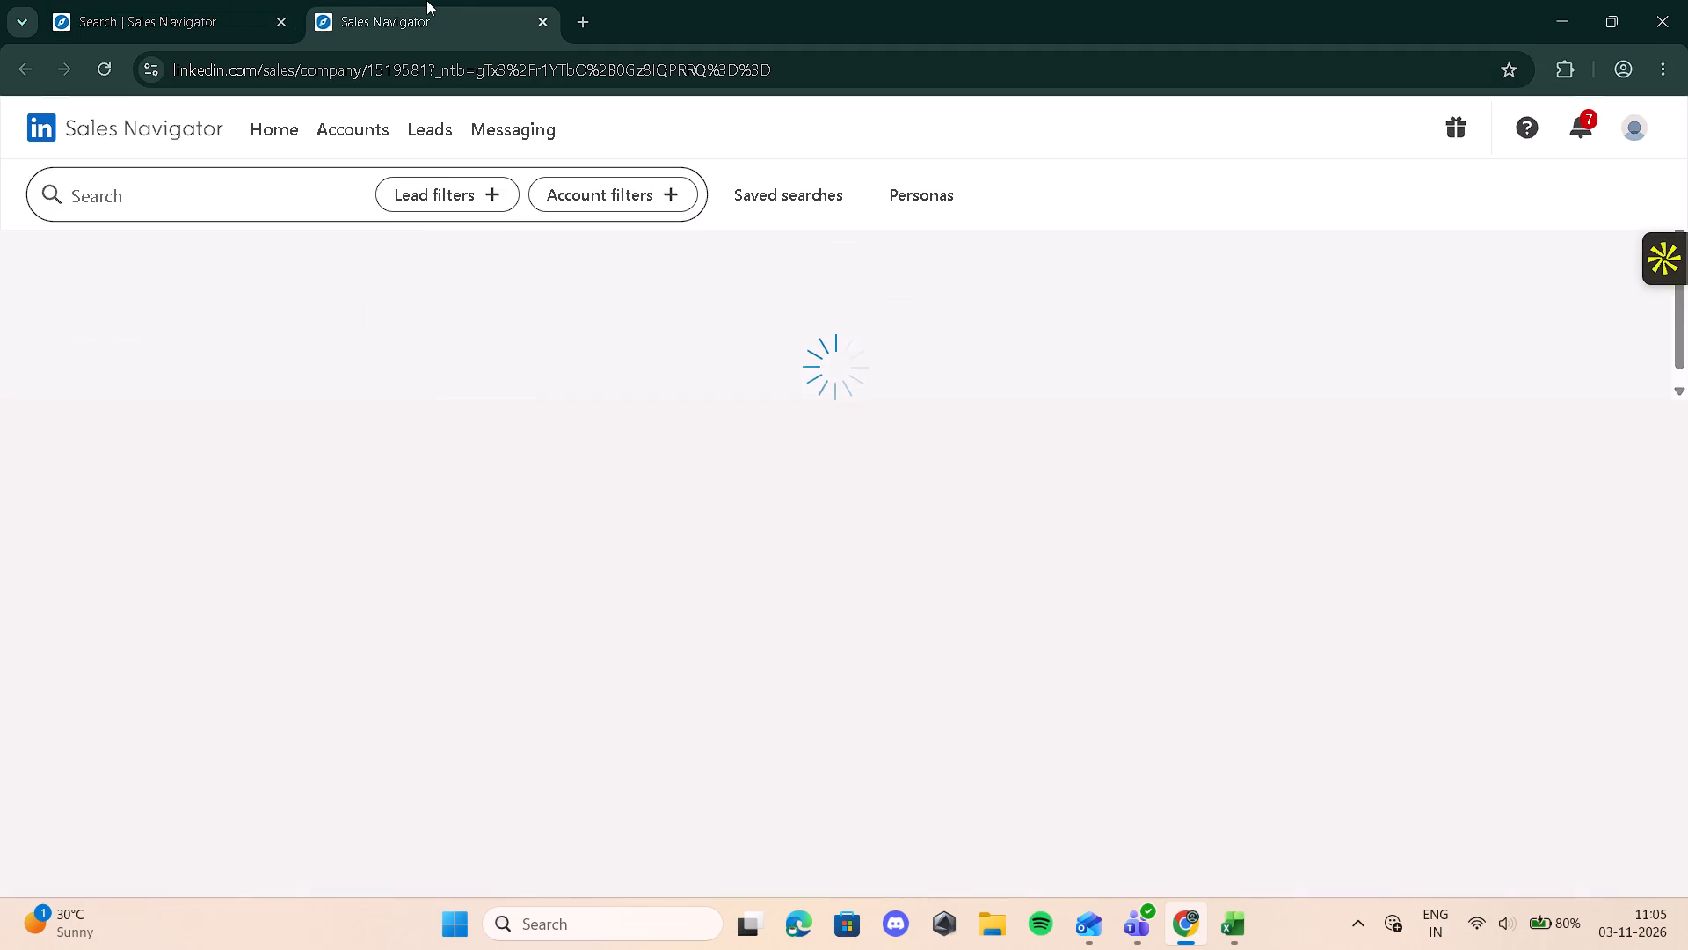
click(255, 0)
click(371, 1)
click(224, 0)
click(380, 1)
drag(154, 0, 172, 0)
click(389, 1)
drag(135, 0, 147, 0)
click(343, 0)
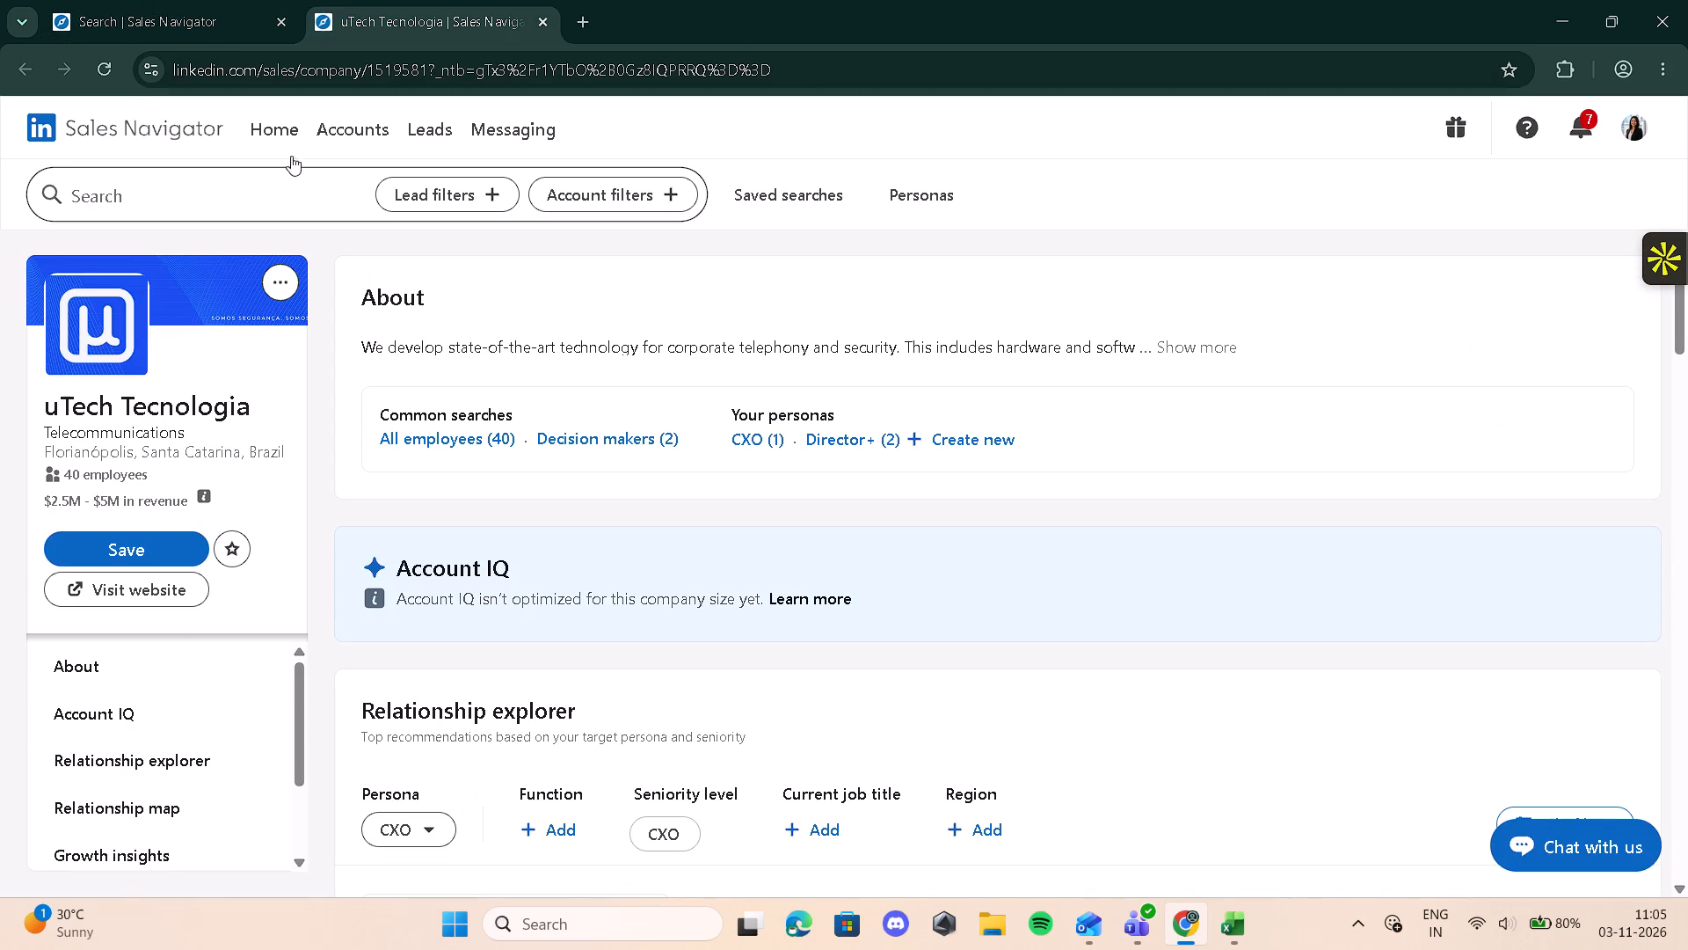
Open the uTech Tecnologia company website in a new tab and bring it into view.
right_click(104, 586)
click(232, 614)
click(215, 0)
click(384, 0)
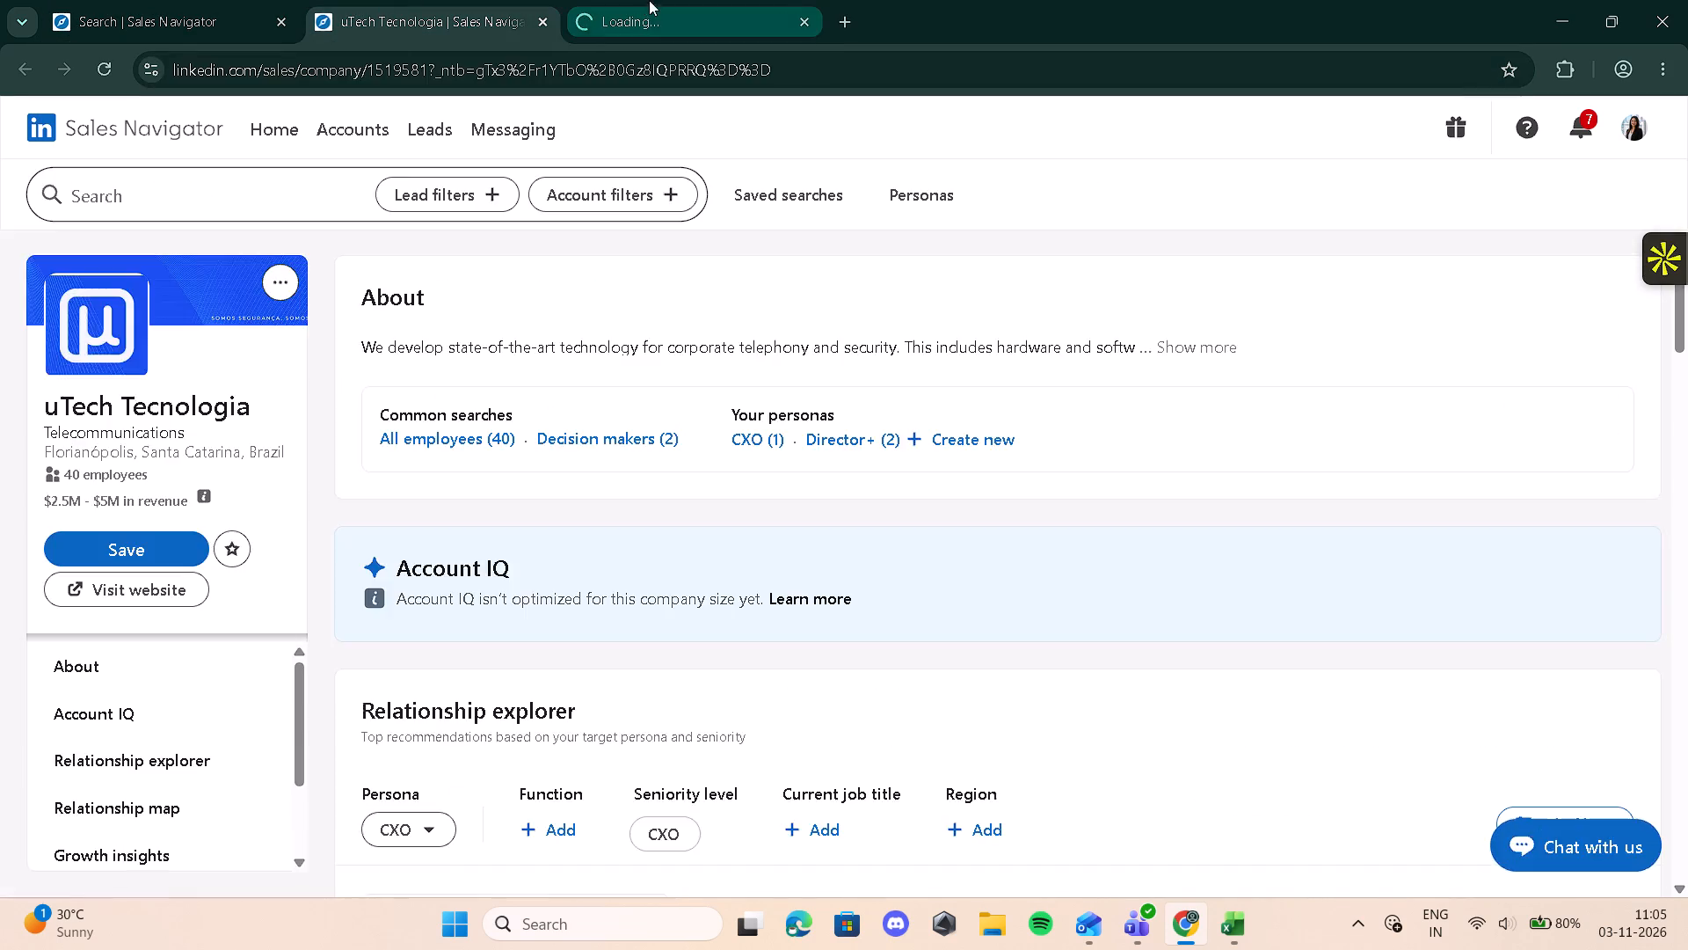
click(649, 0)
click(201, 0)
click(461, 0)
click(722, 0)
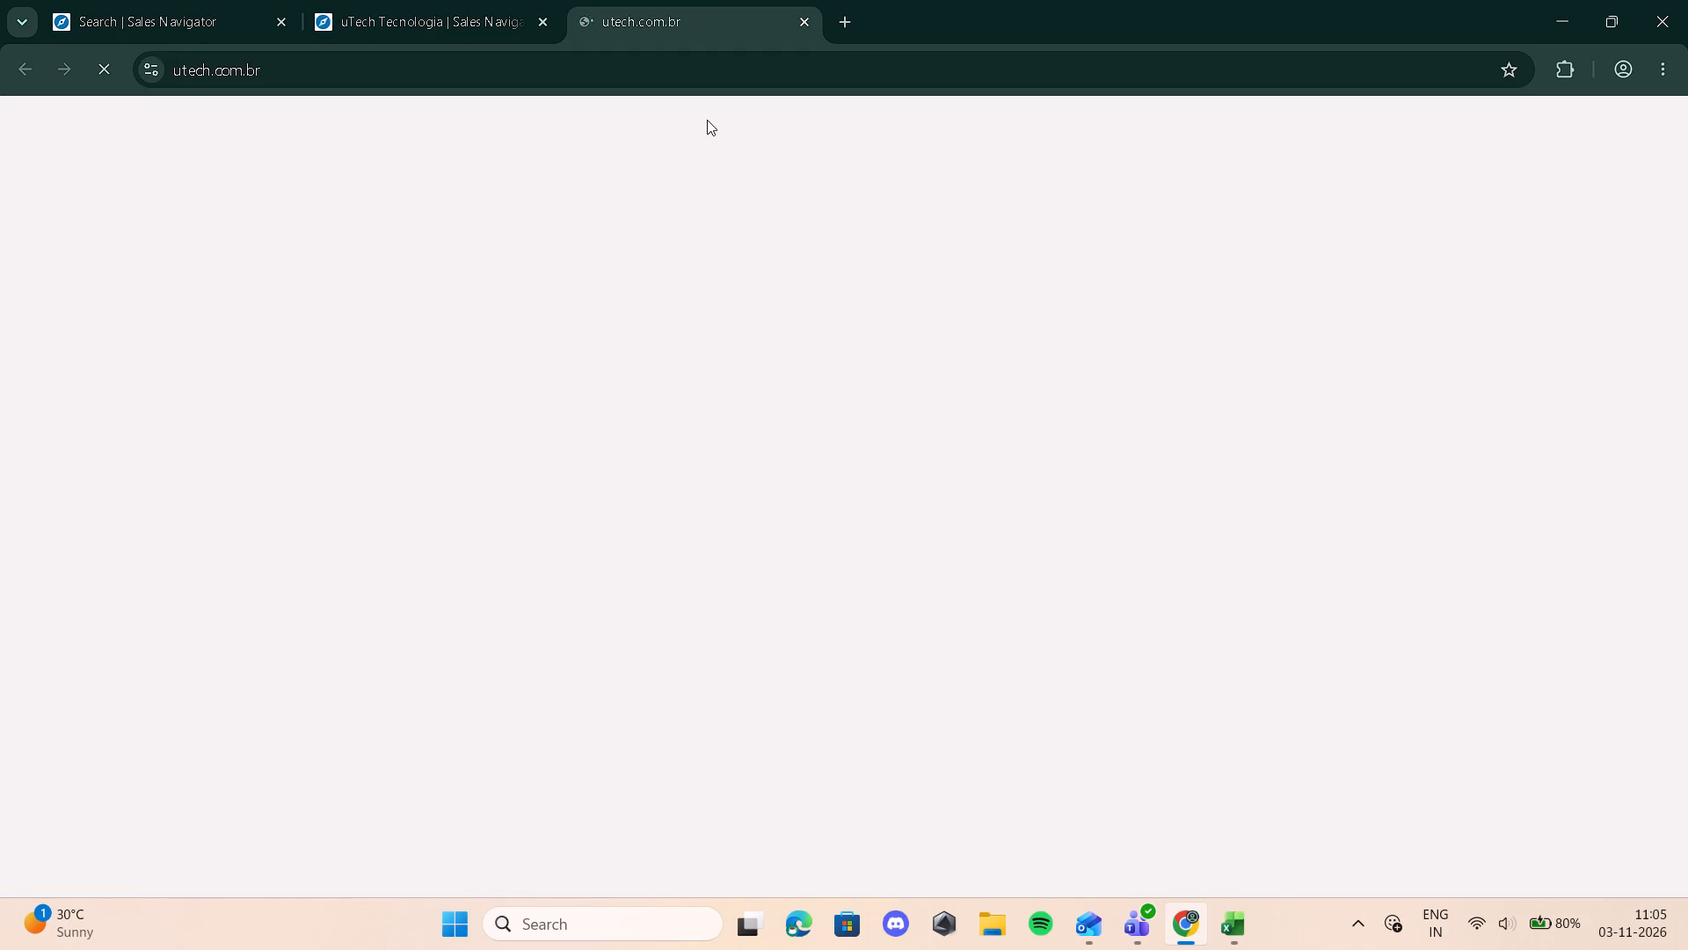
click(223, 0)
click(457, 0)
click(698, 0)
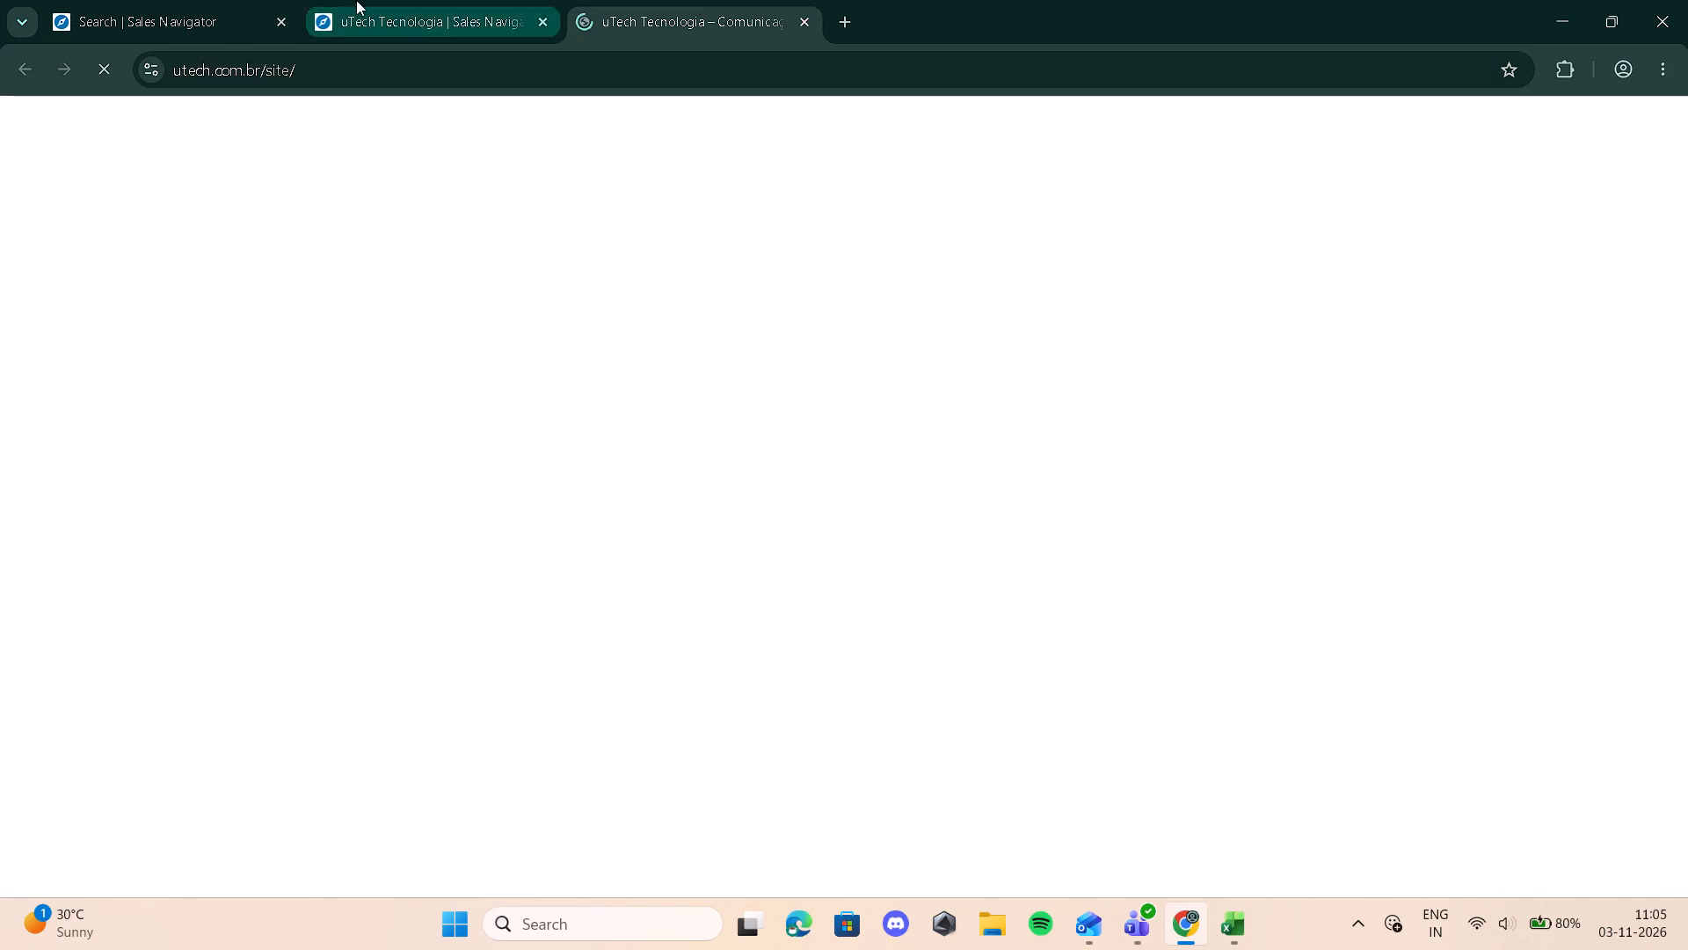
click(245, 0)
click(428, 0)
click(639, 2)
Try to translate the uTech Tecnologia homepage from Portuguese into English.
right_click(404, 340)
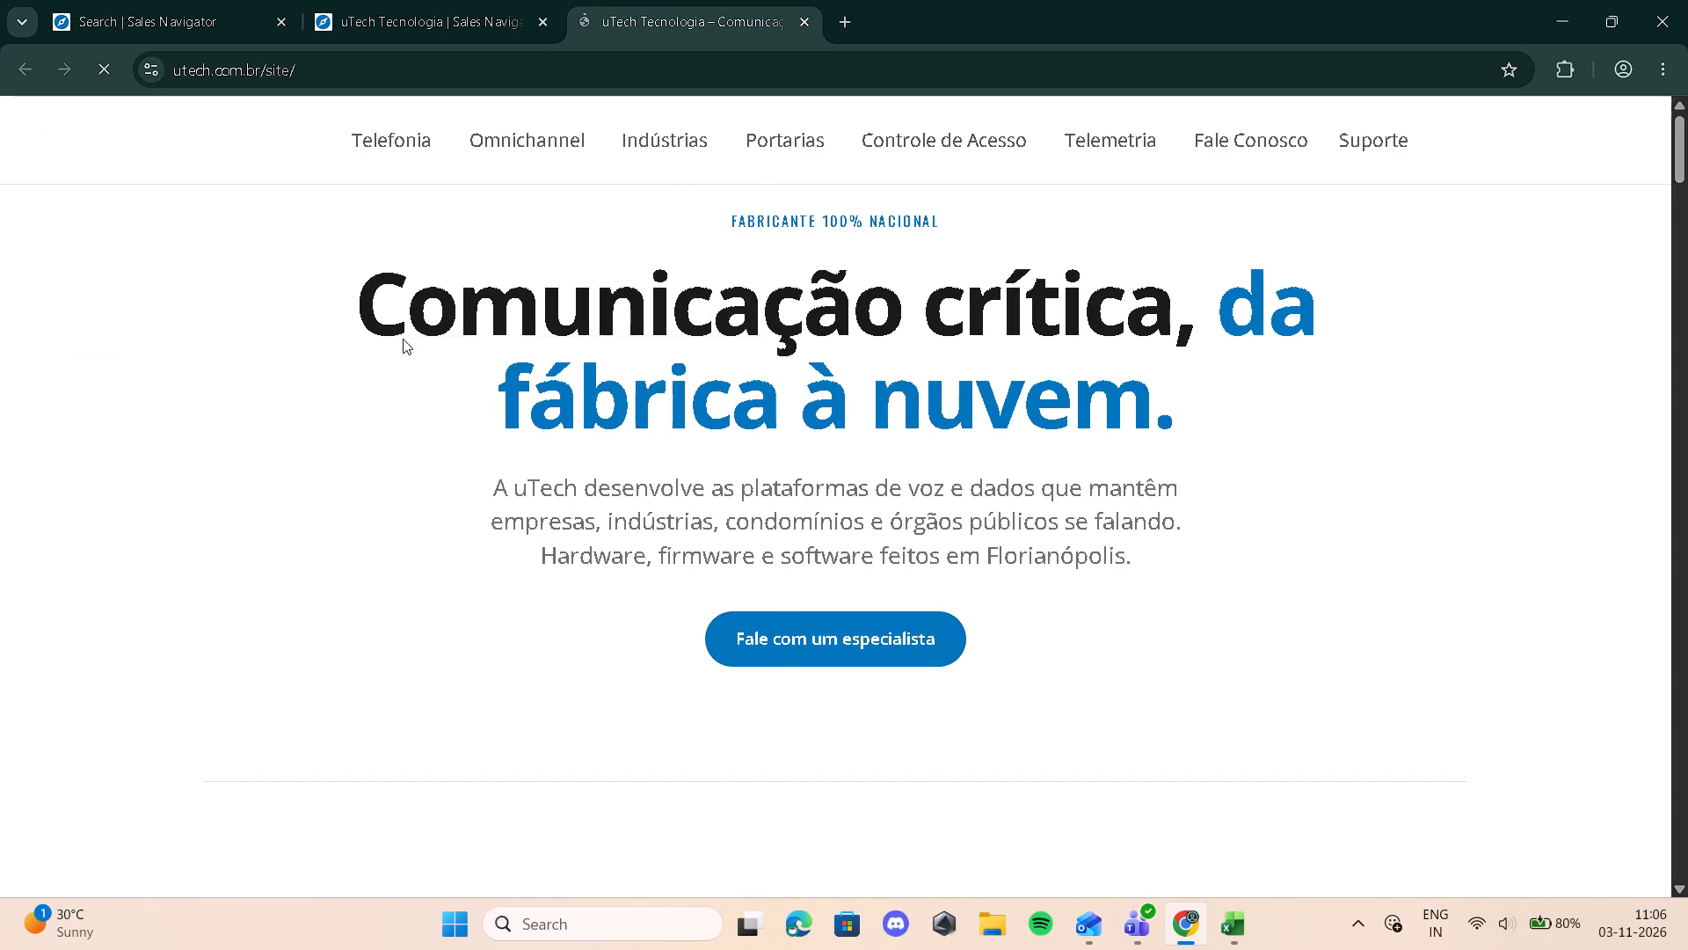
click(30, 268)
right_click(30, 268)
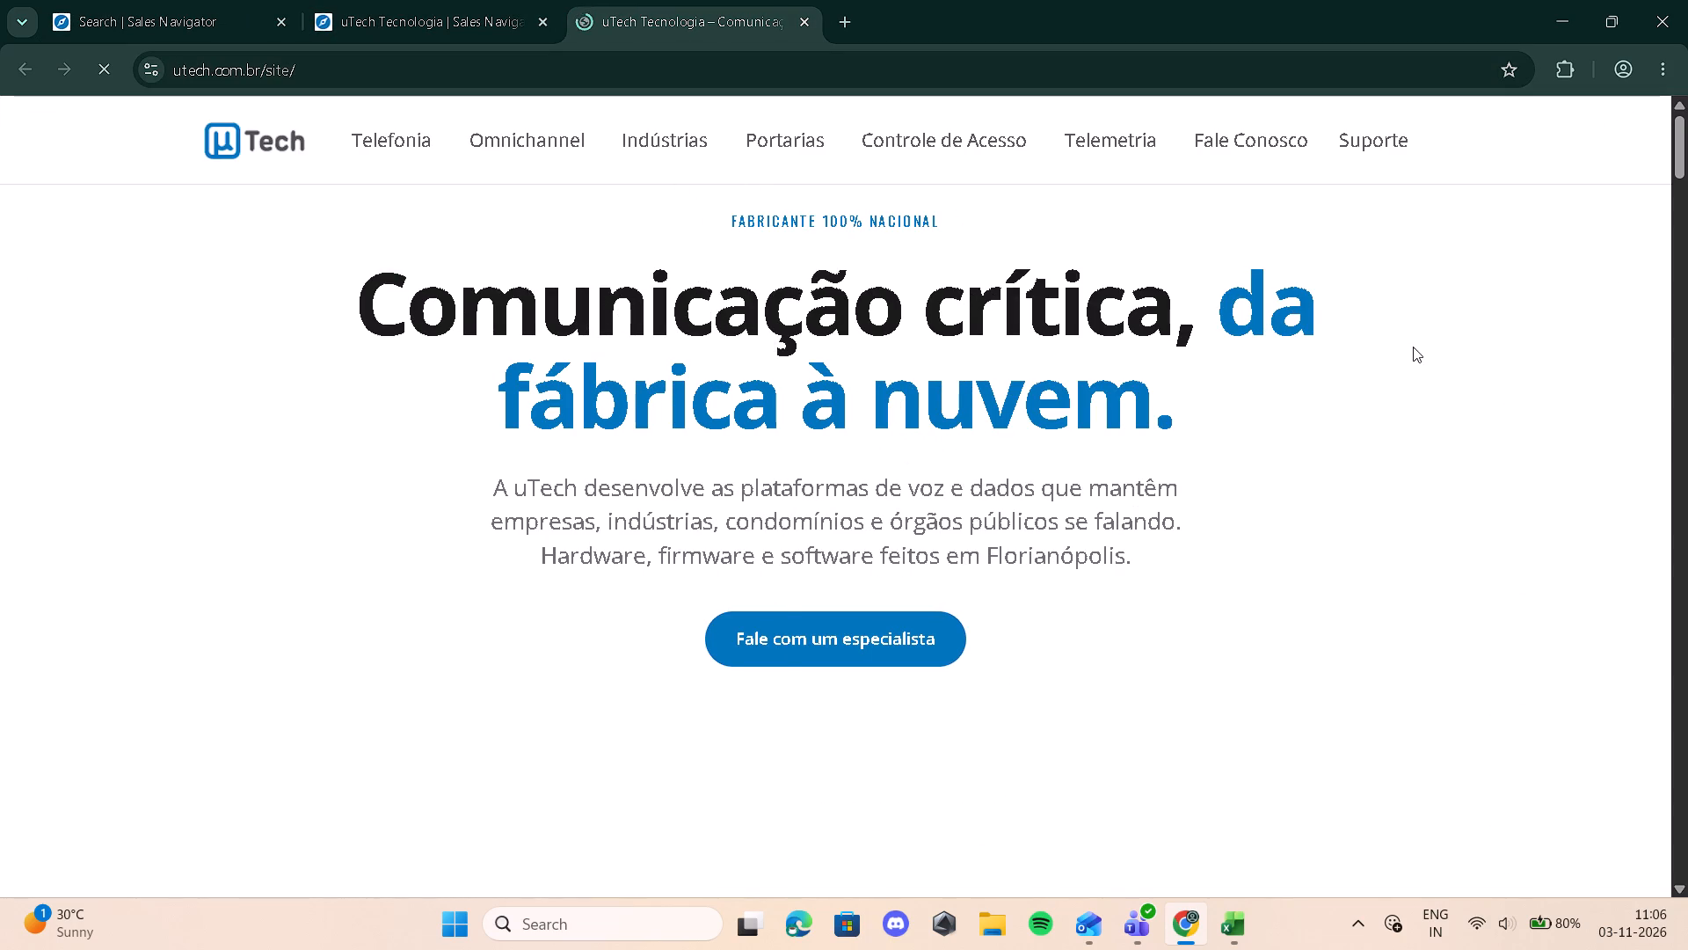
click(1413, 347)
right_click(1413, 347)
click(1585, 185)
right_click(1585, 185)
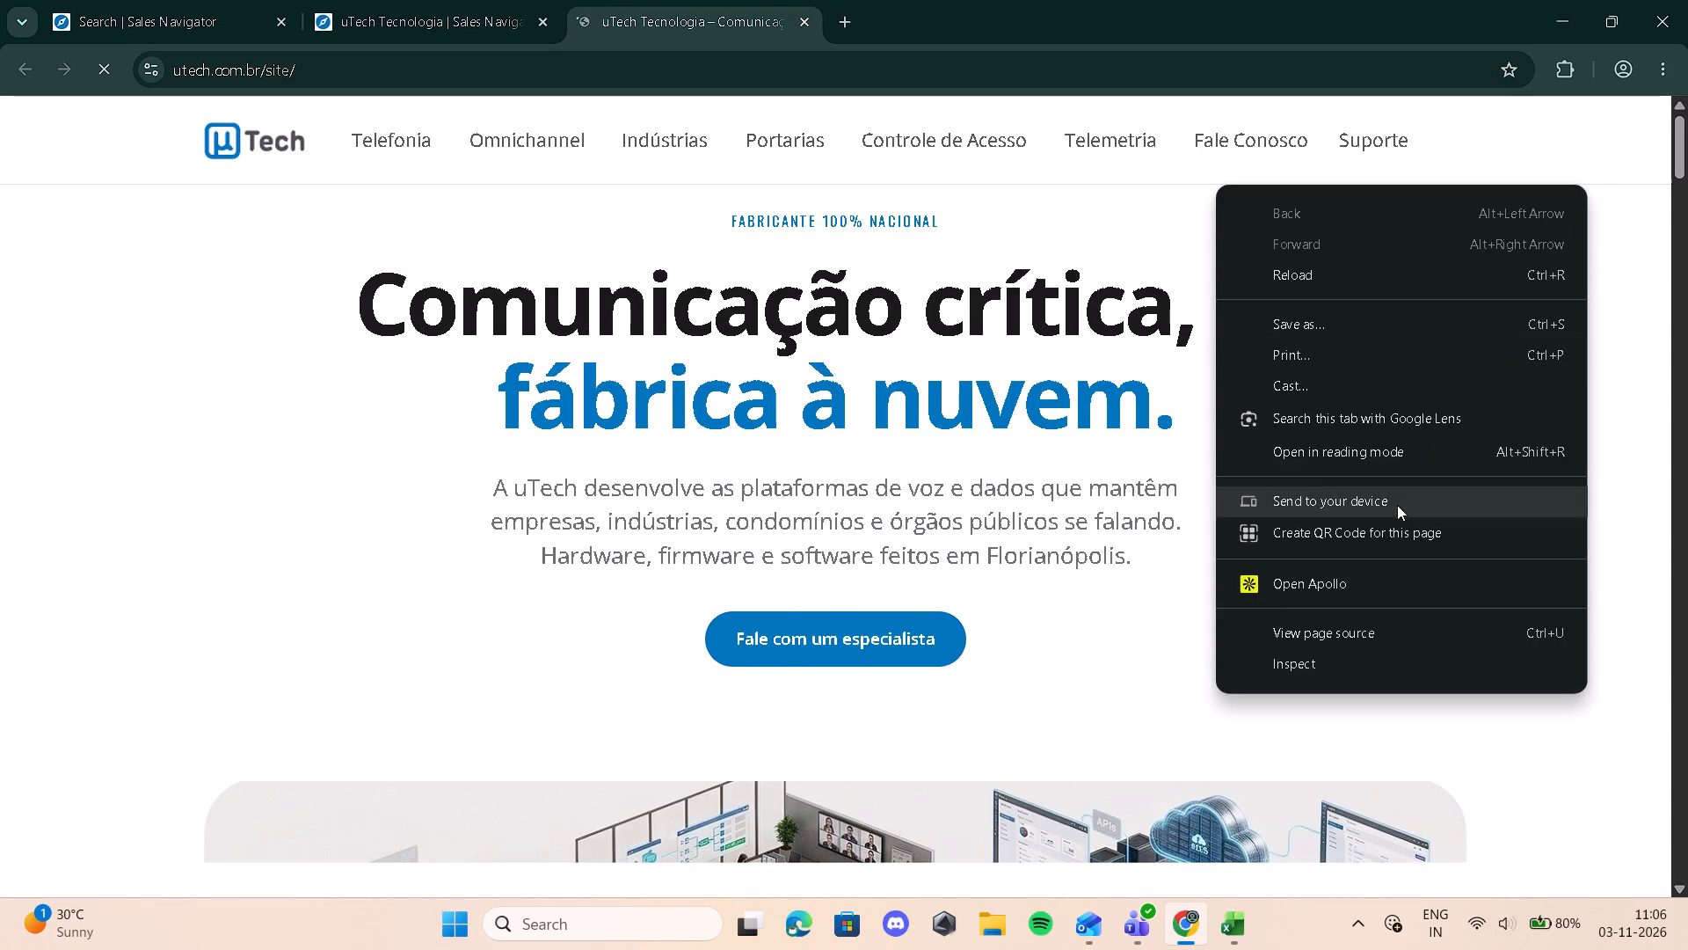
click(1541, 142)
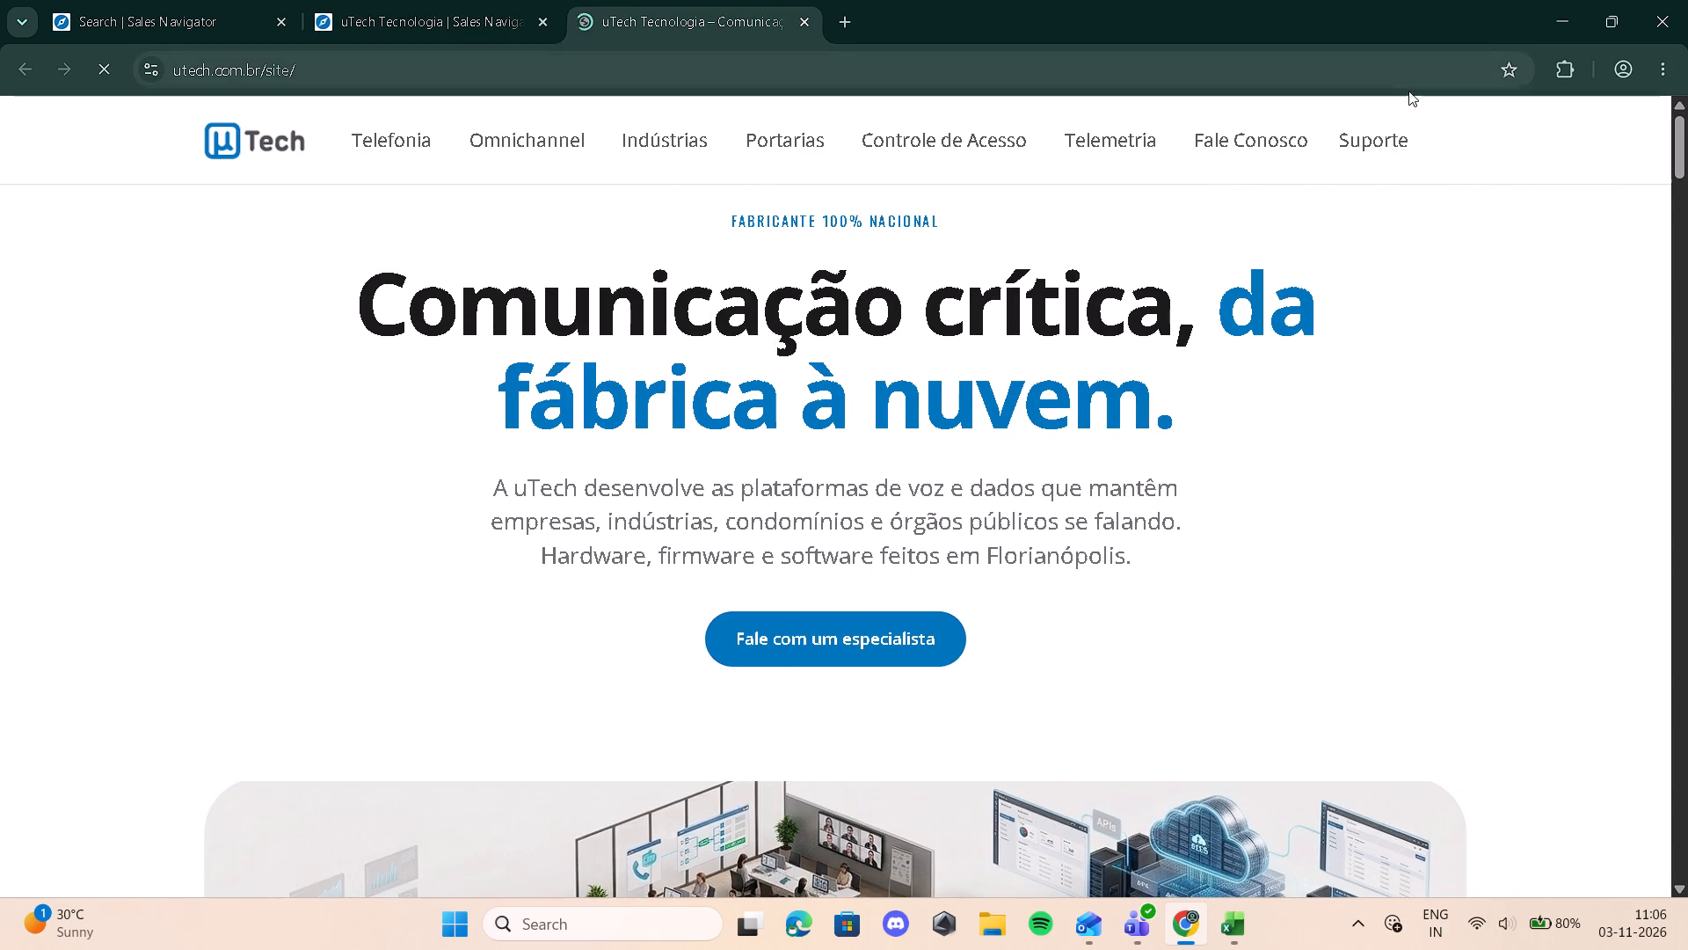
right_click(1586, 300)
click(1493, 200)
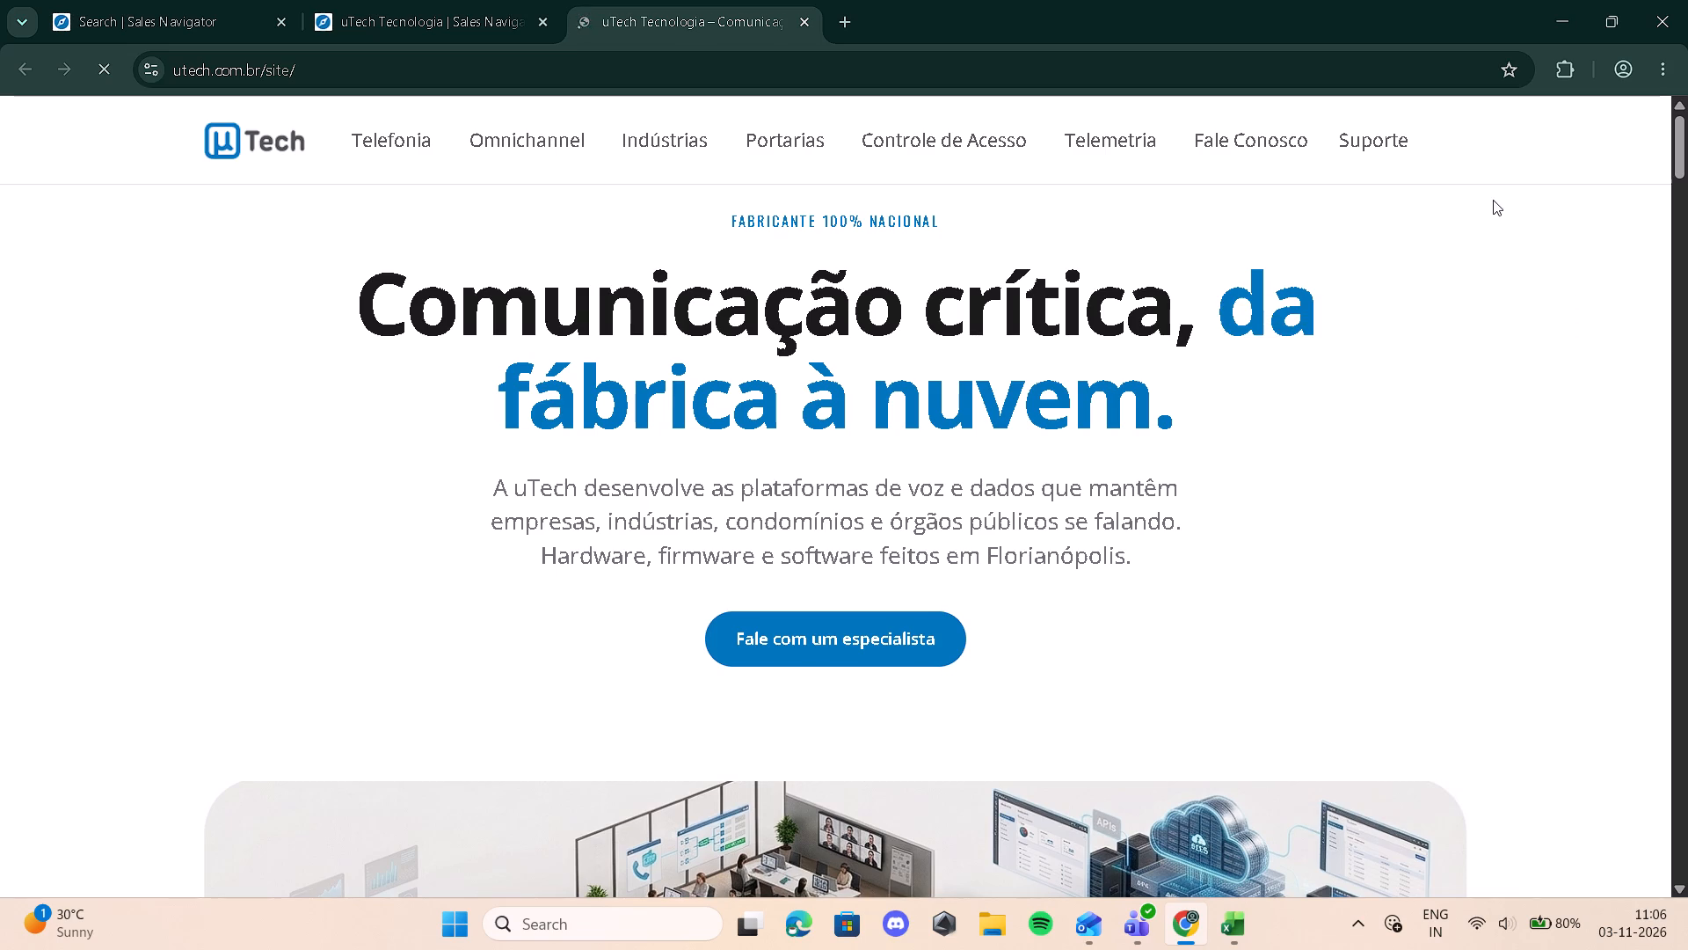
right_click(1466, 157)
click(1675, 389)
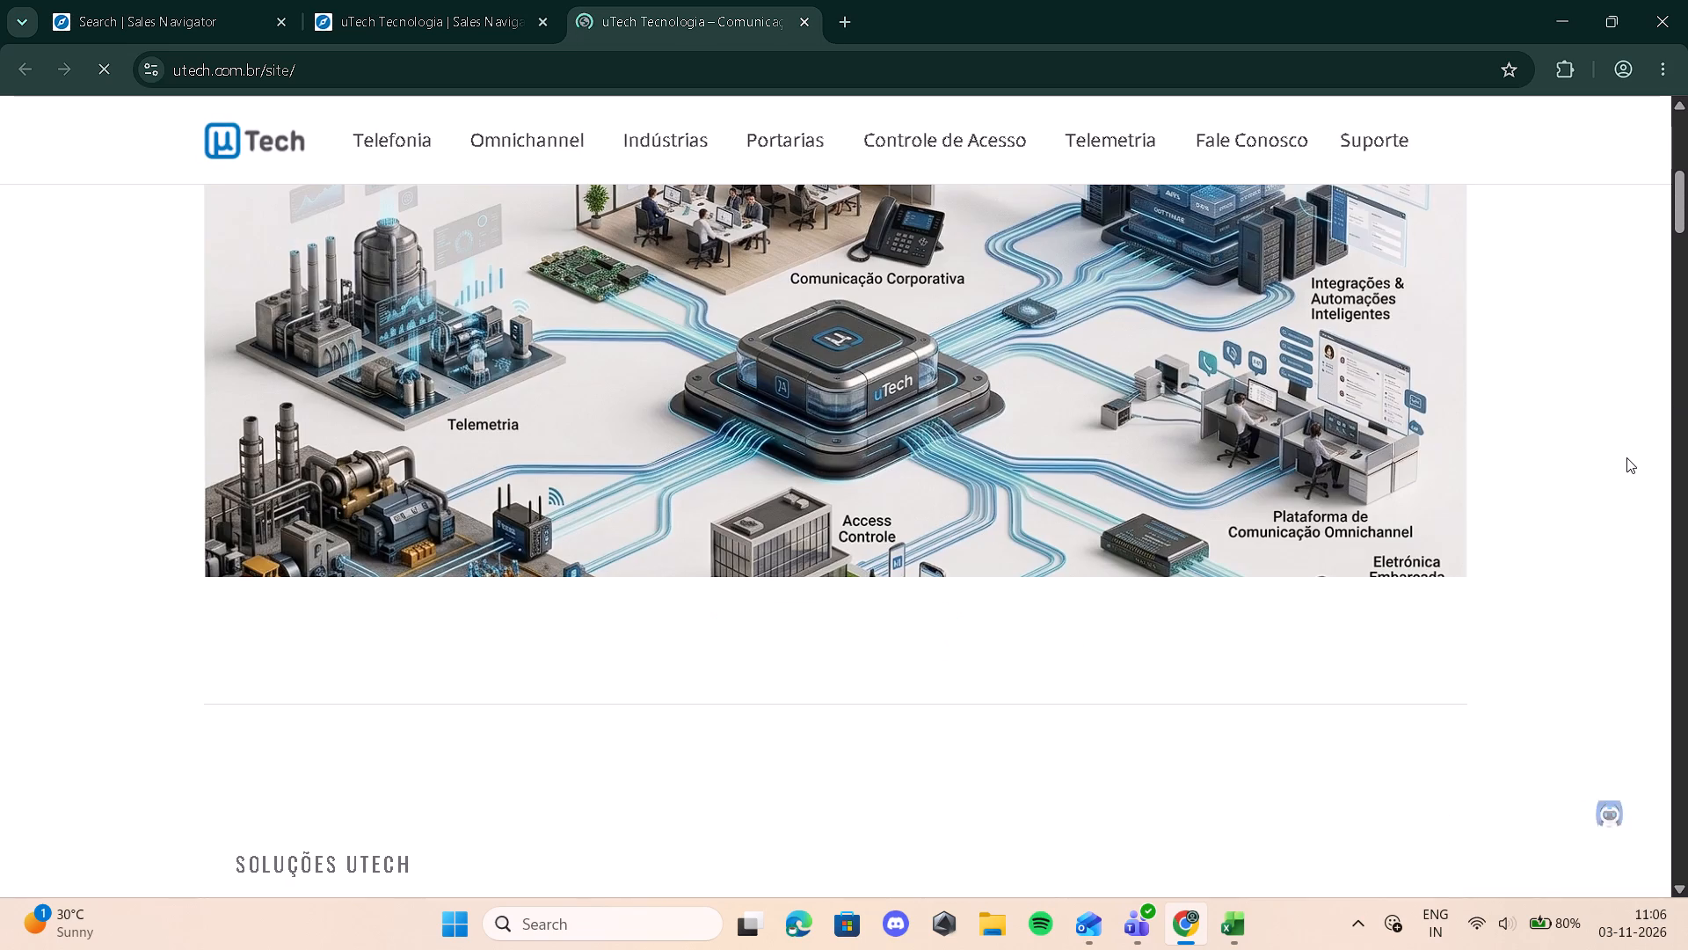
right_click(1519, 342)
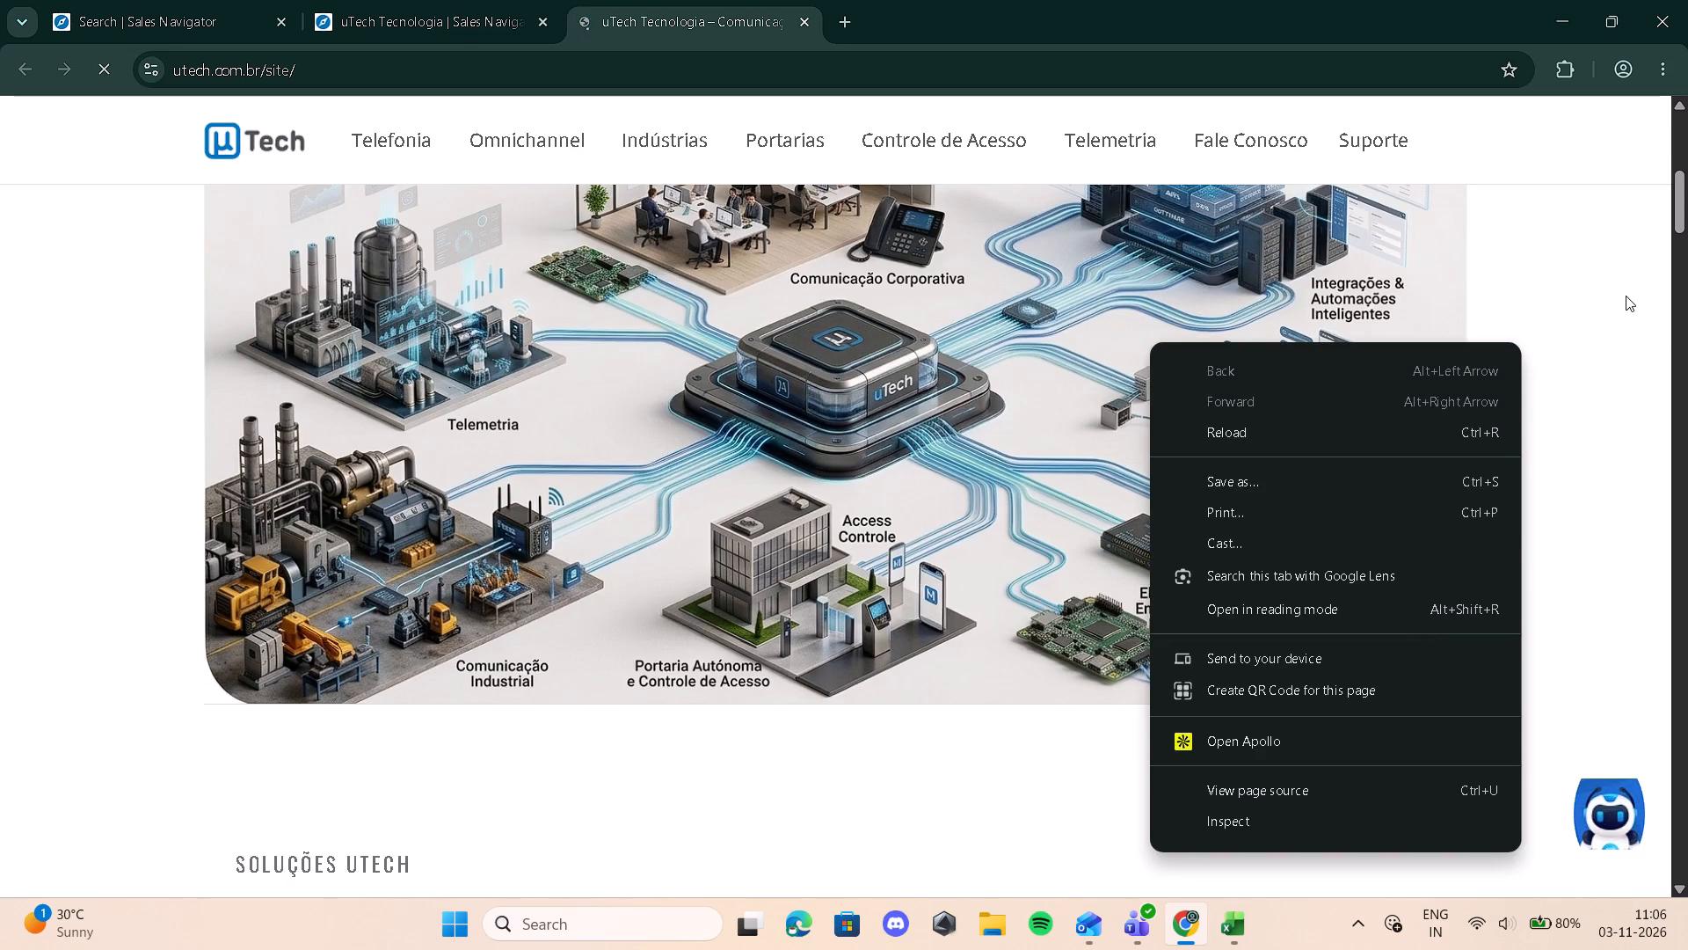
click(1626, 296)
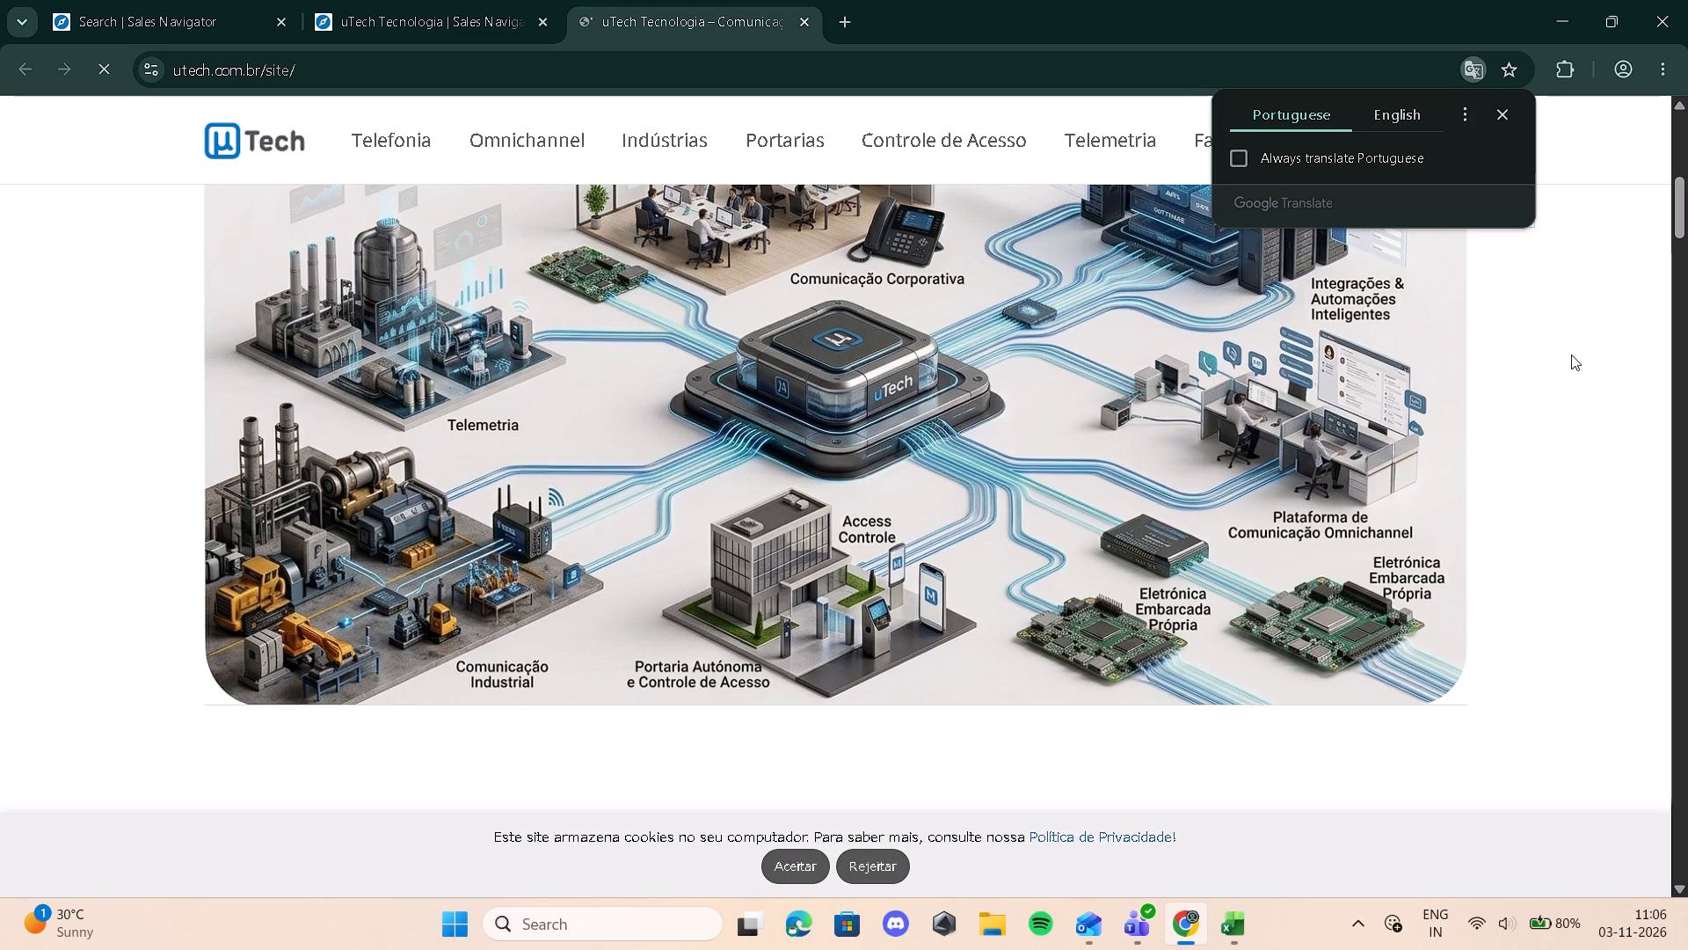
Switch to the Excel workbook and examine the Orpen, New Voice Telecom and Conectel Multioperadora contact rows across the Brazil sheet's columns.
click(1244, 921)
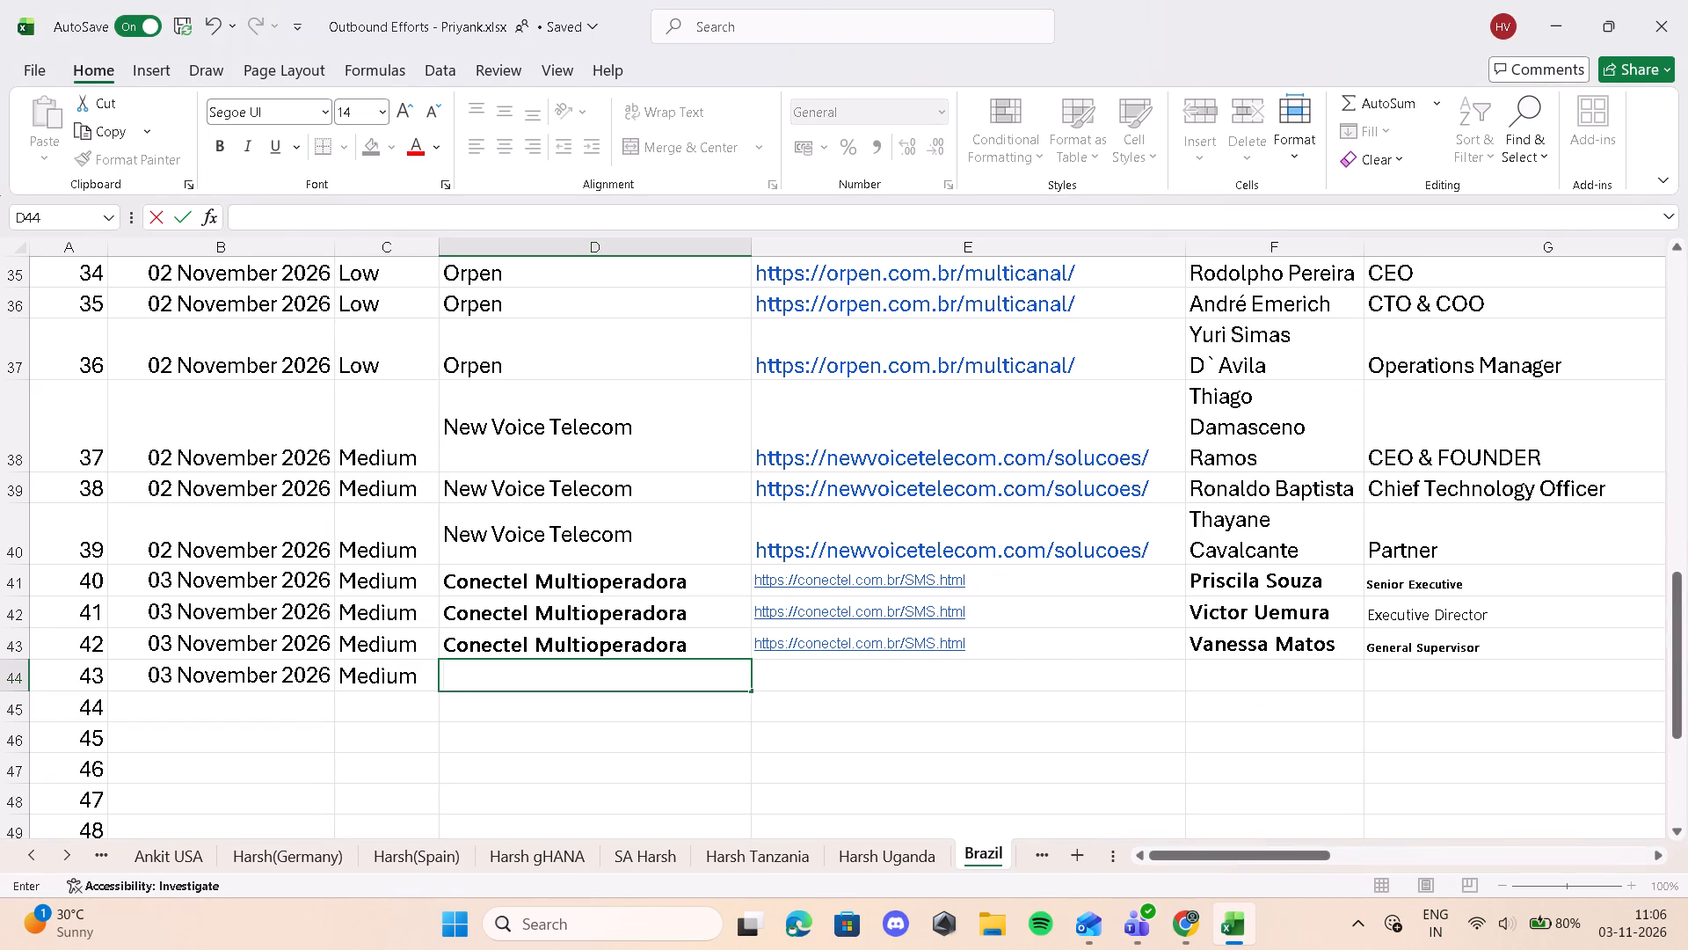
click(642, 490)
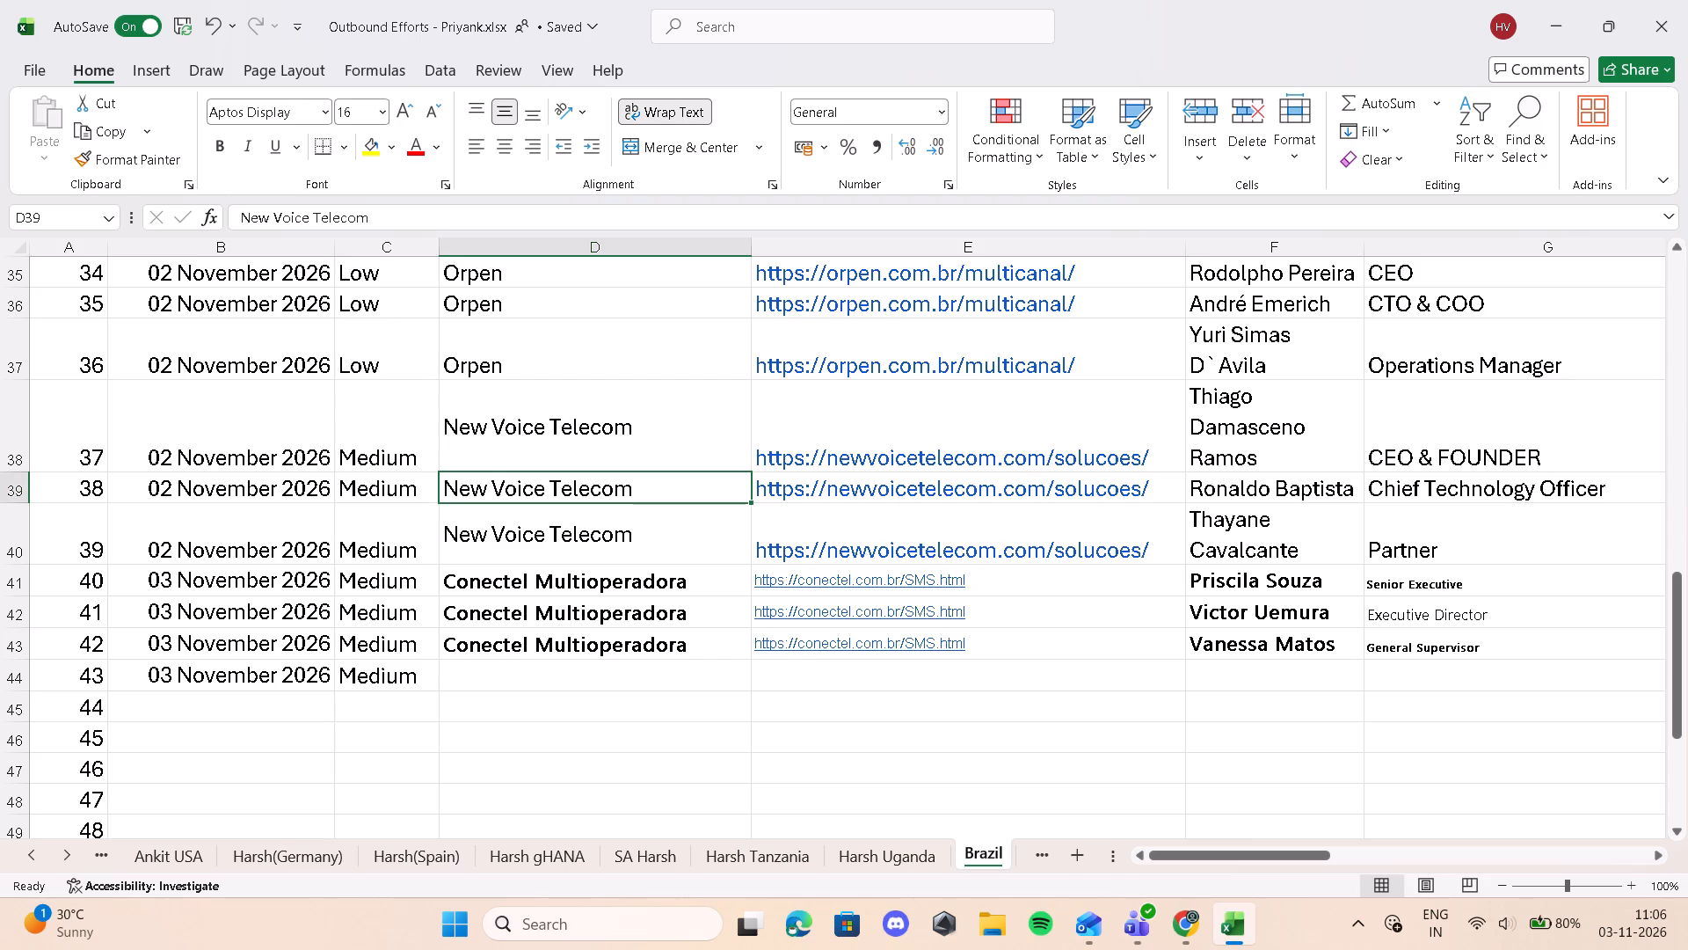
click(1517, 440)
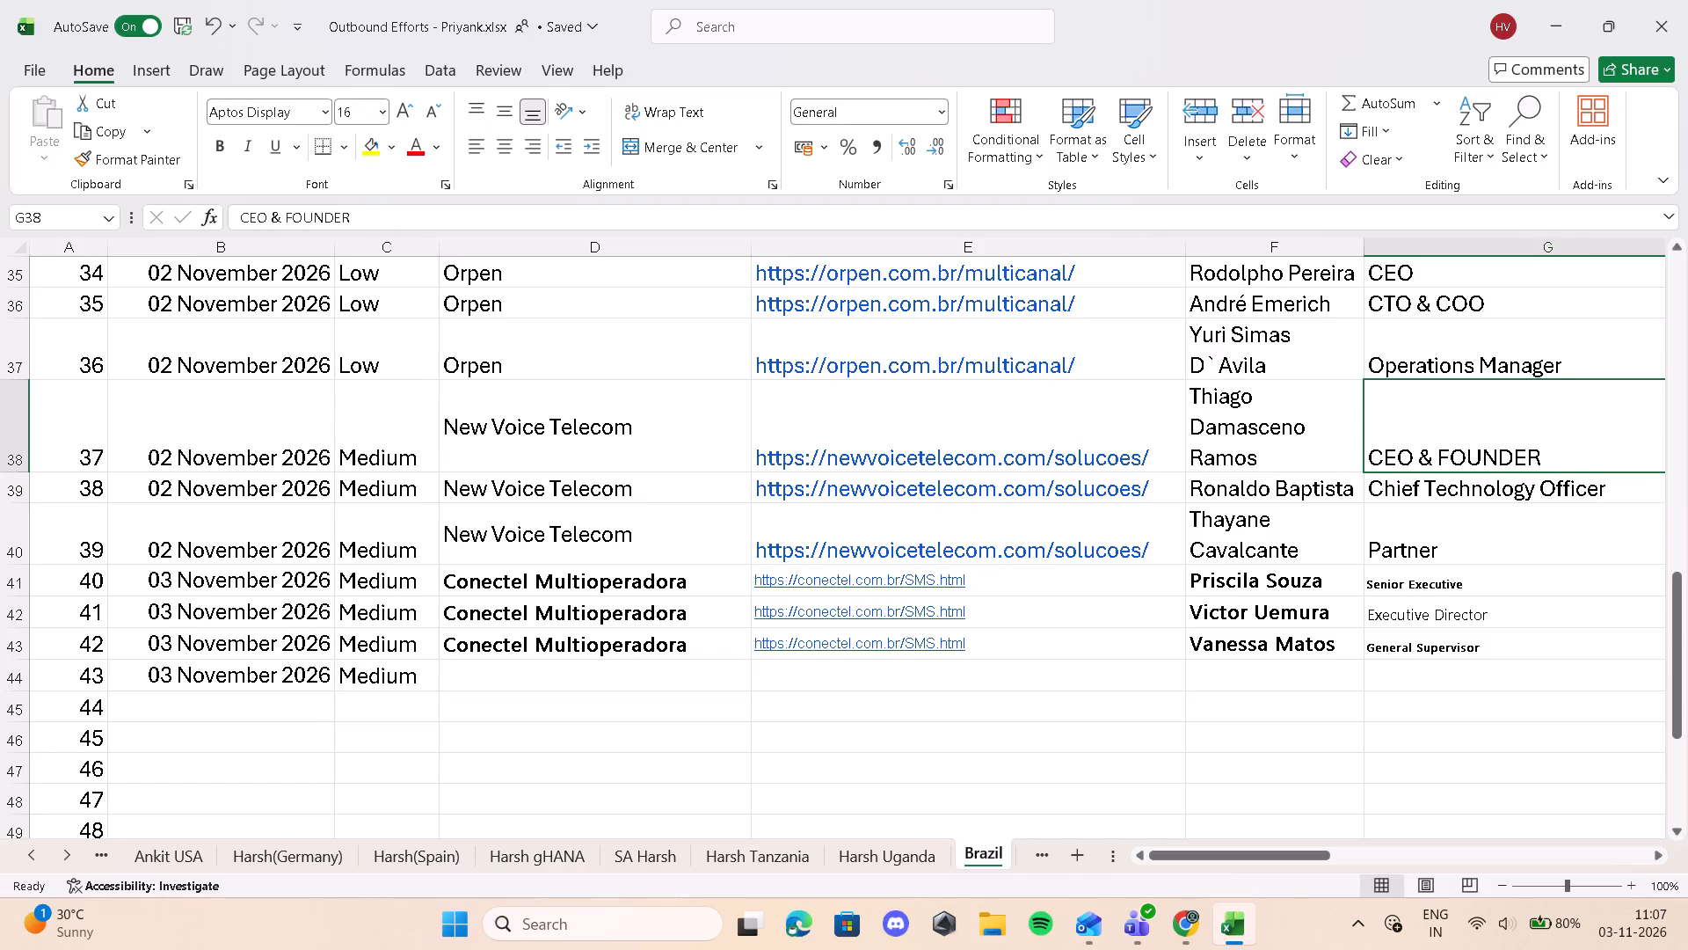
drag(1245, 850, 1393, 850)
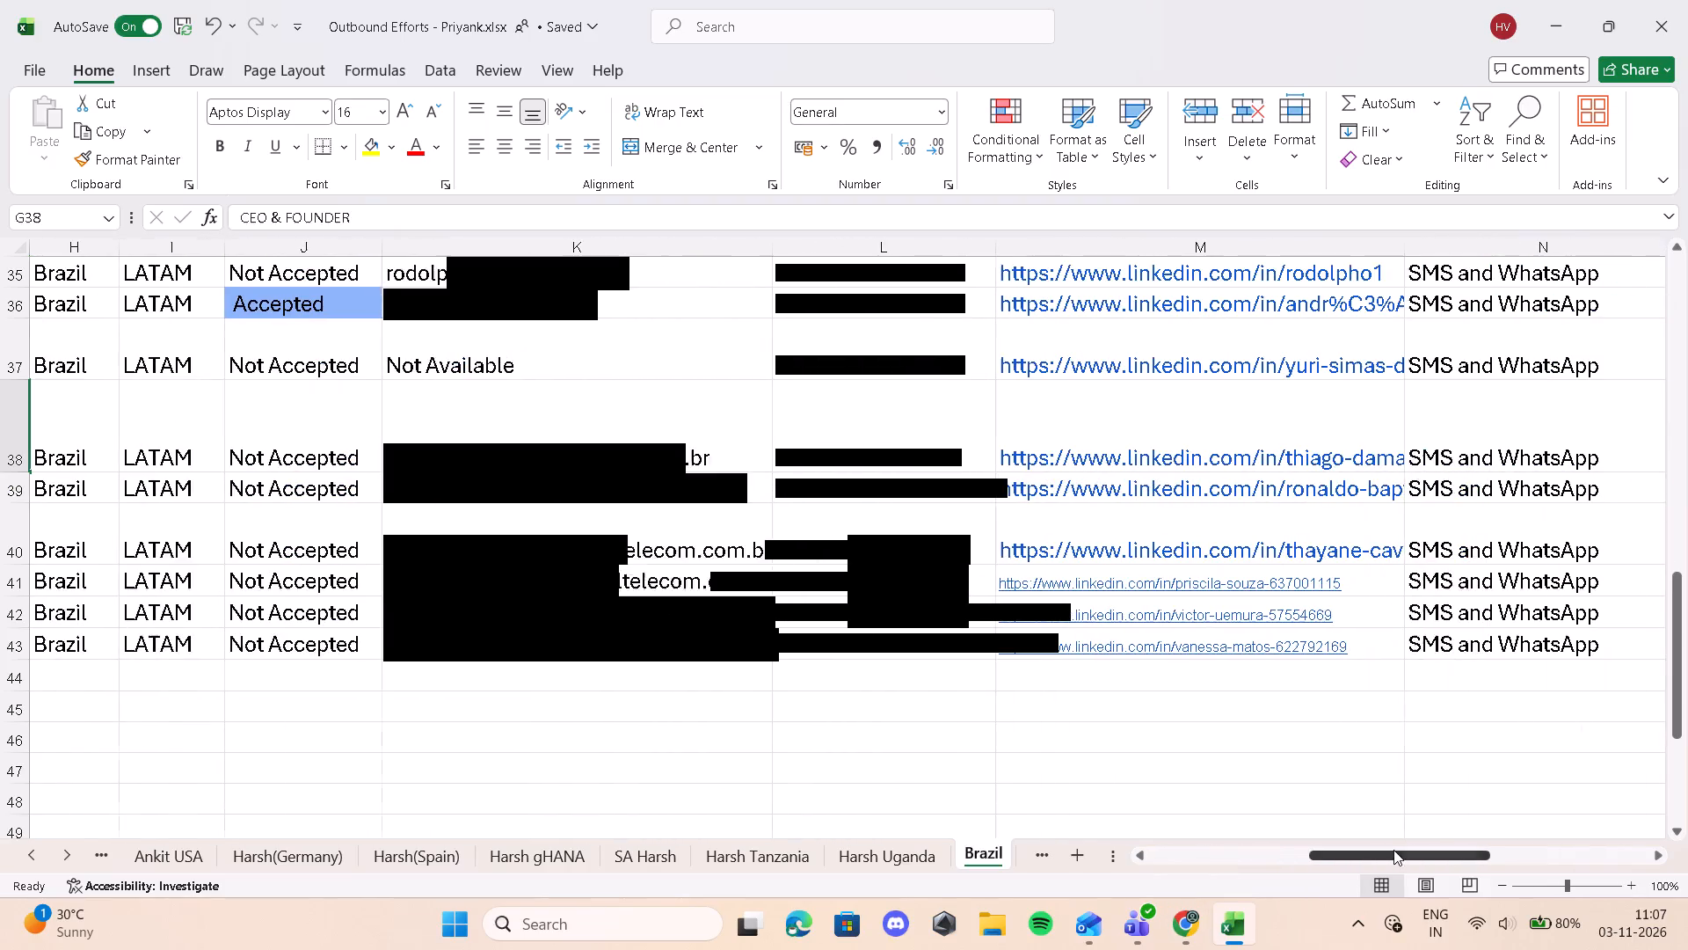
click(12, 447)
drag(1337, 852, 1511, 851)
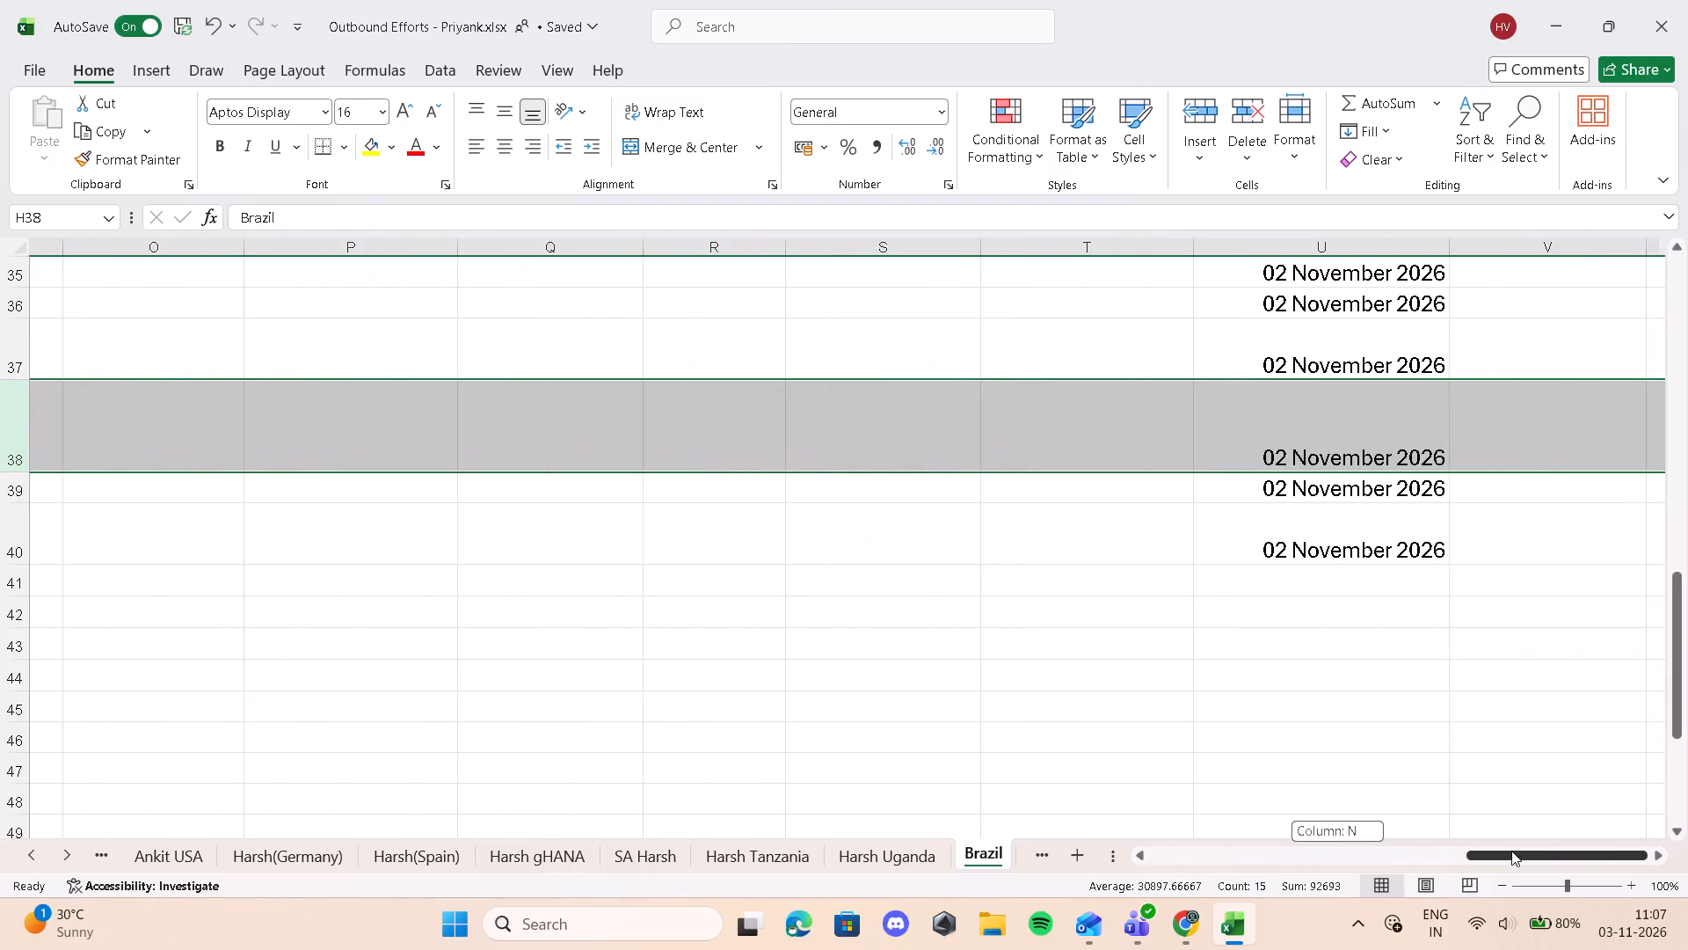
drag(1511, 851, 1217, 844)
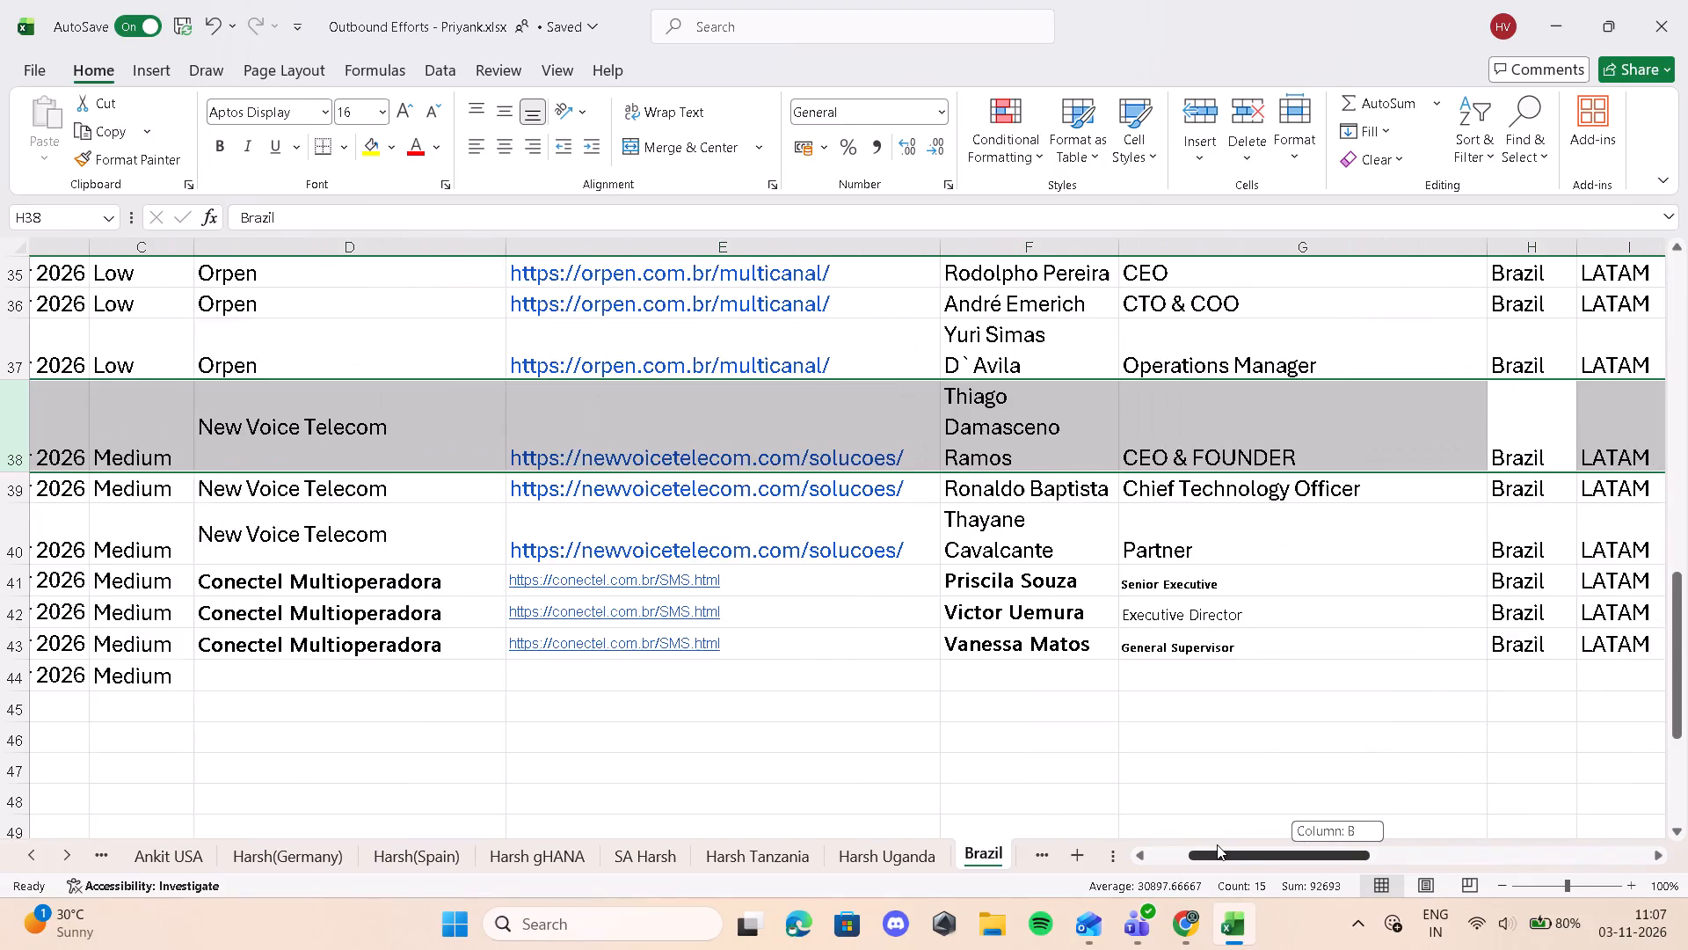
drag(1217, 844, 1250, 846)
drag(1313, 851, 1348, 850)
click(1451, 499)
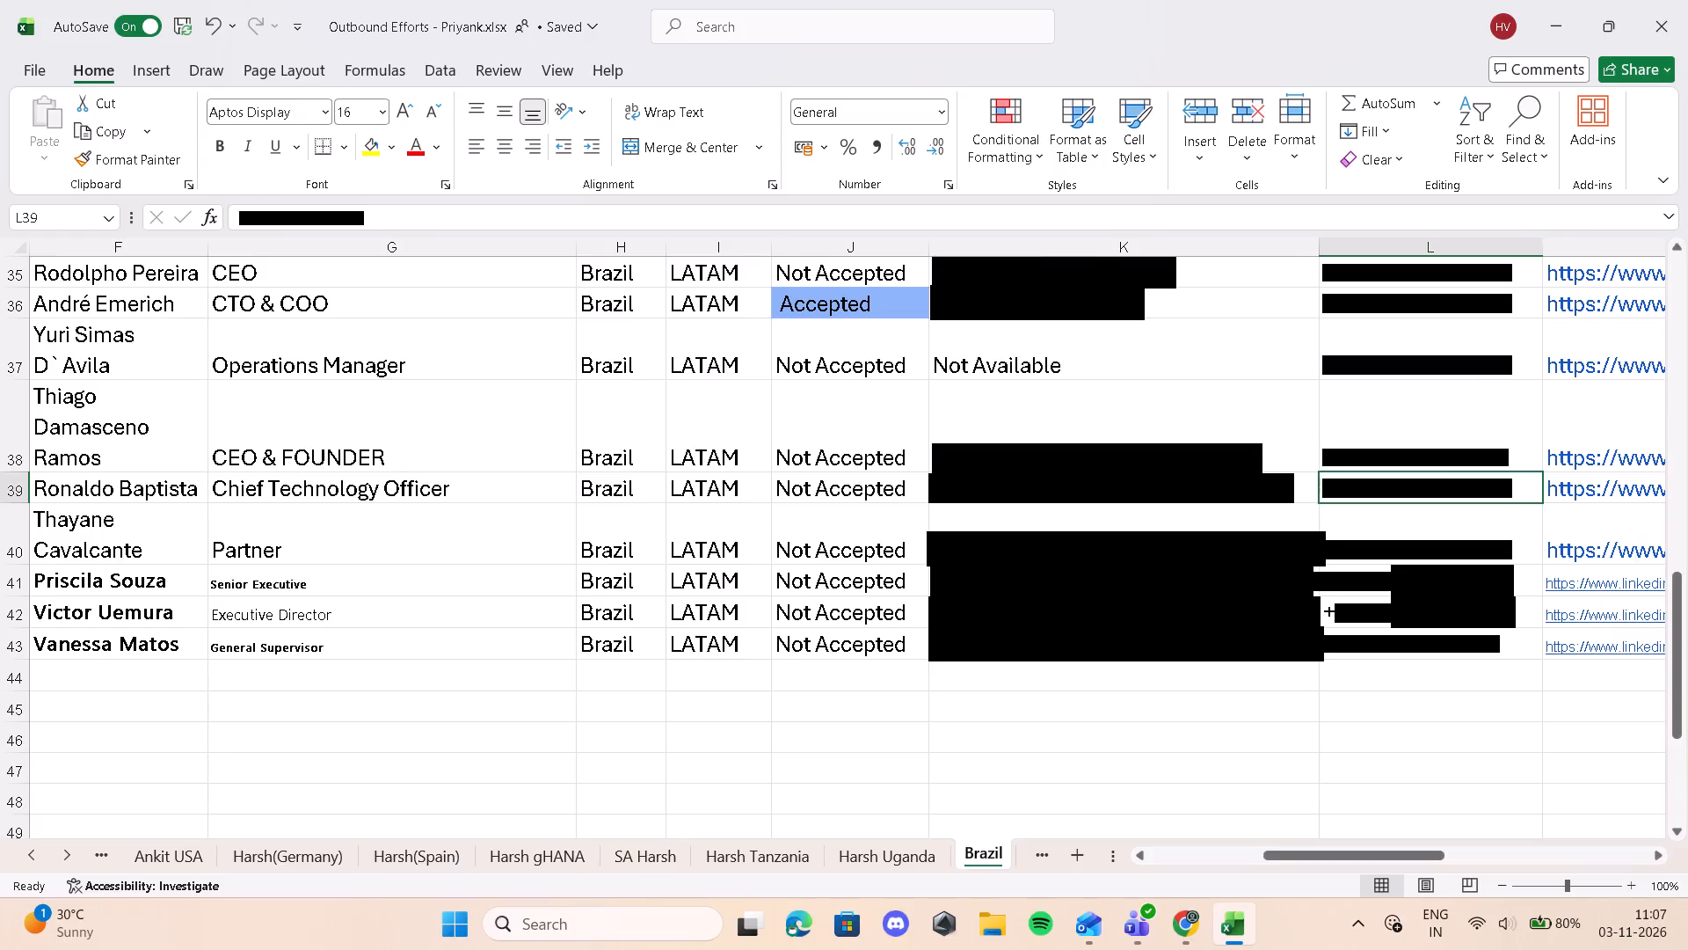
scroll(1451, 499, right, 2)
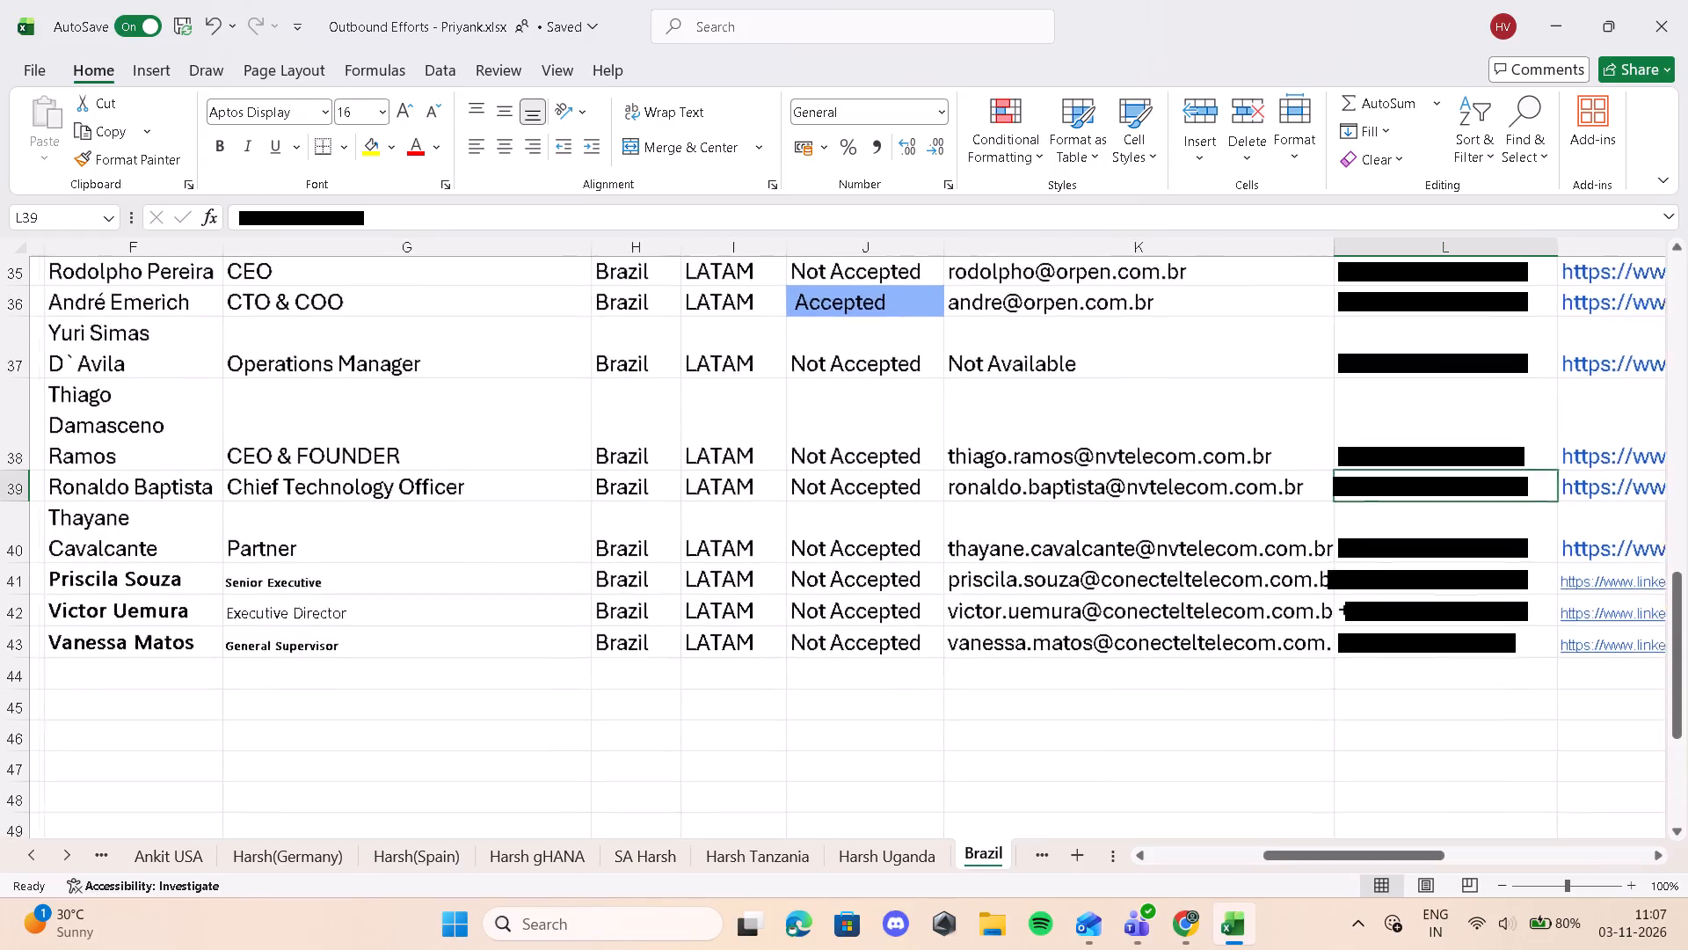
scroll(1451, 499, right, 6)
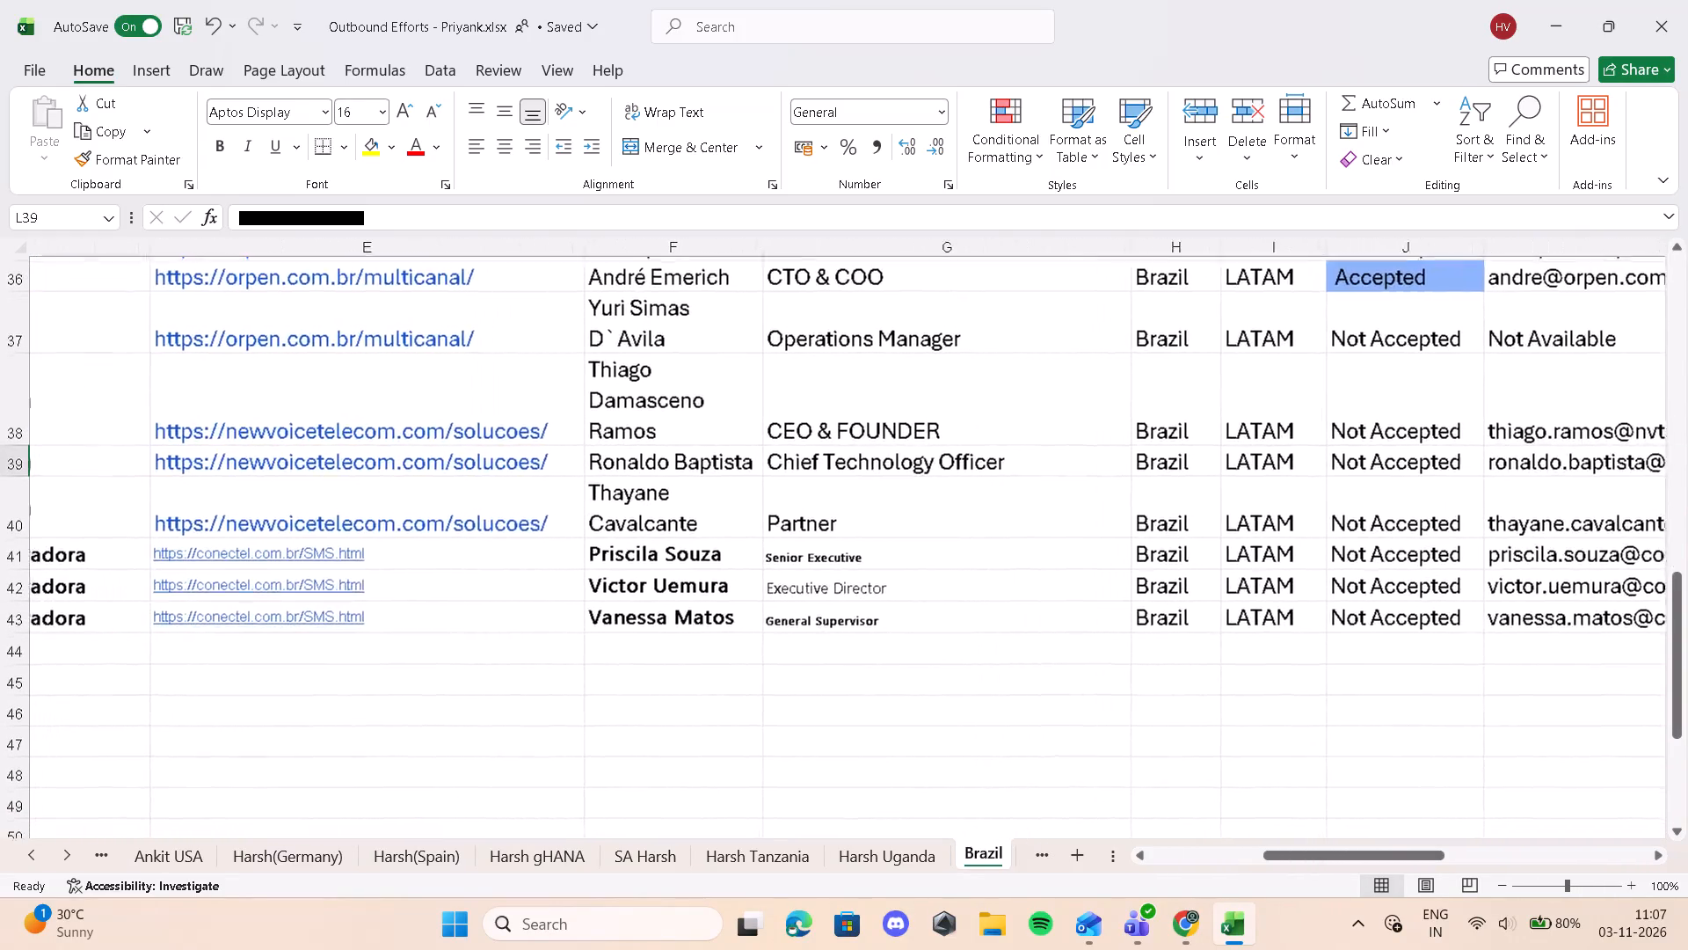
scroll(1451, 499, right, 2)
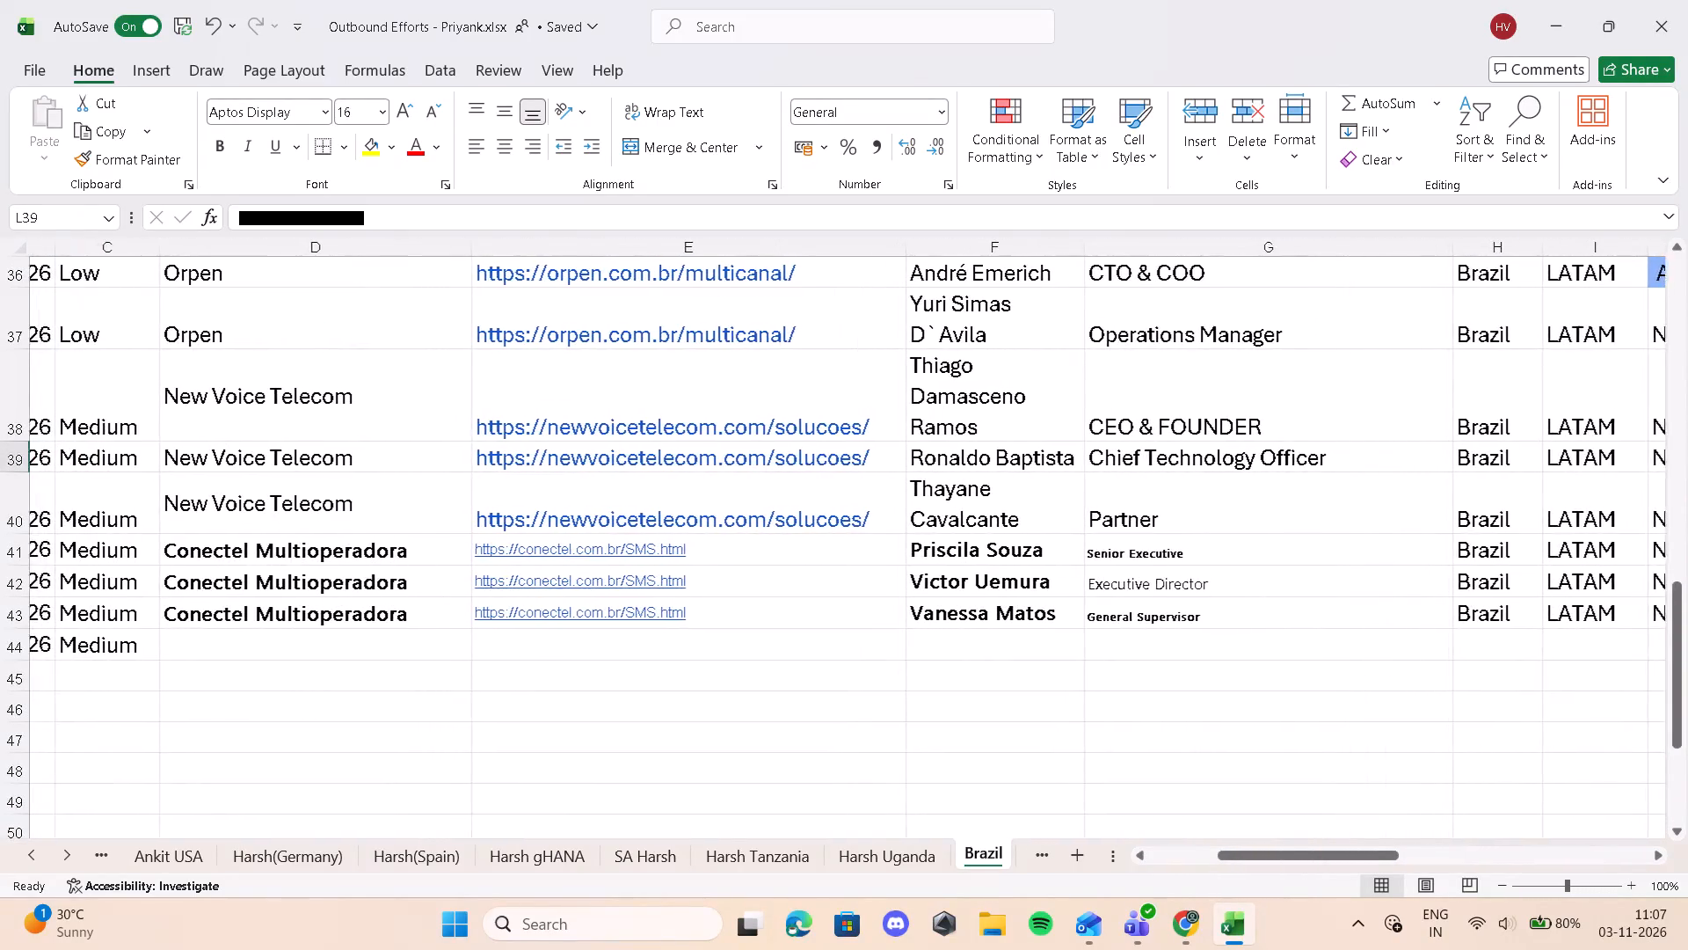
scroll(1451, 499, right, 4)
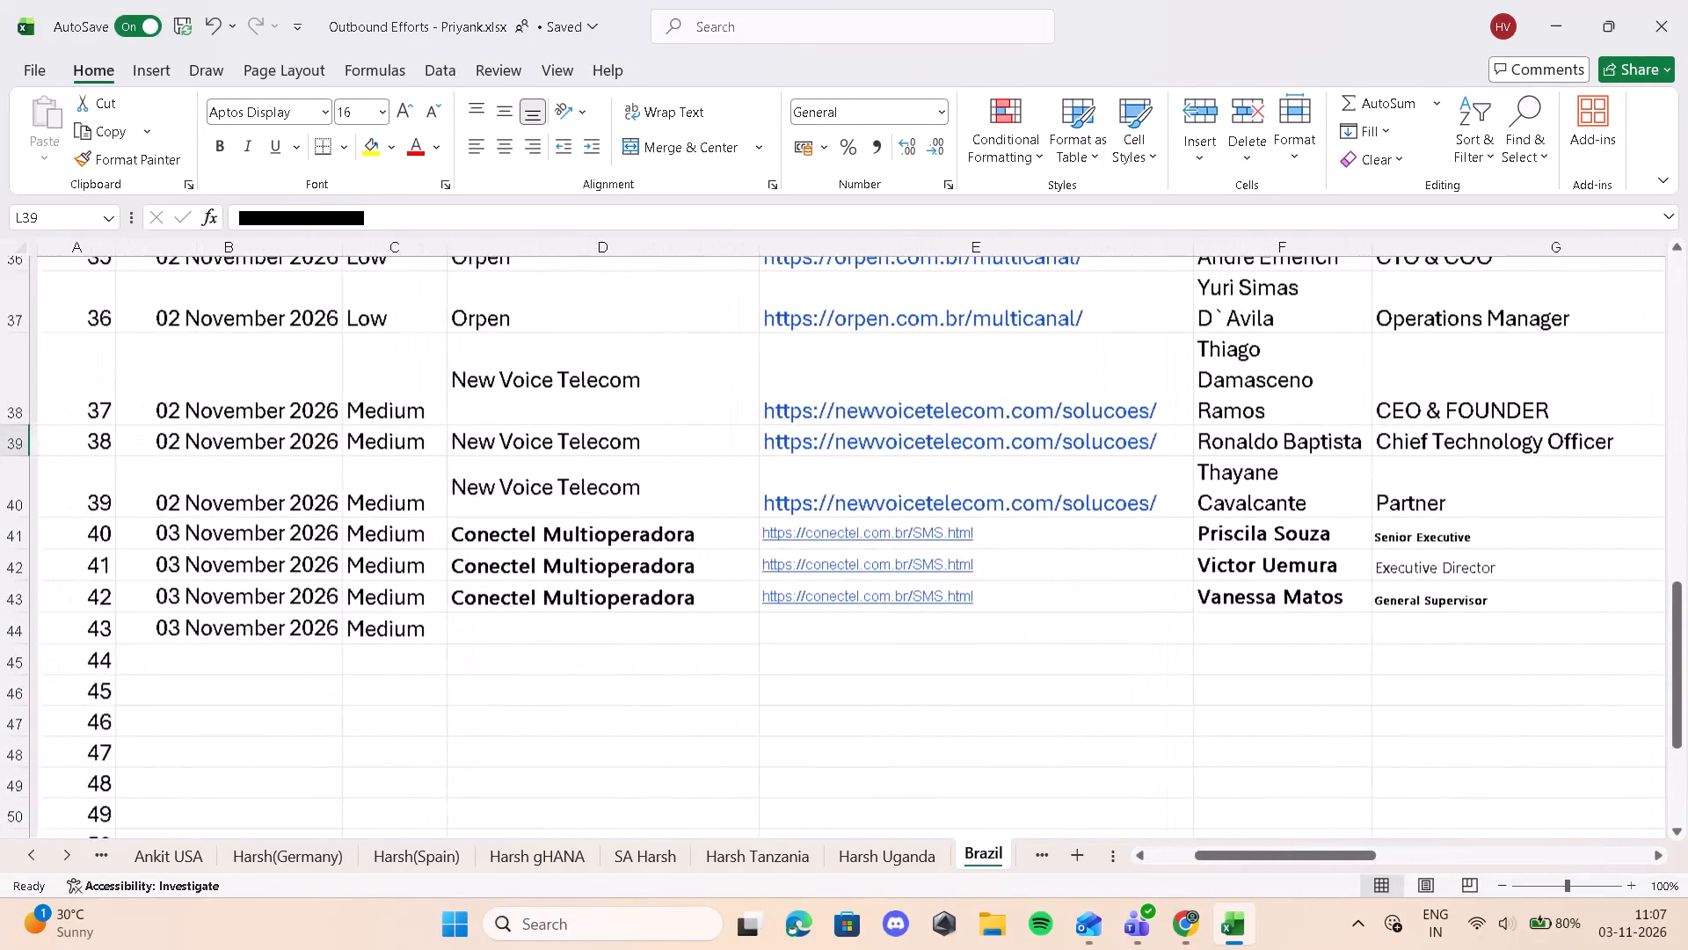
scroll(1451, 499, right, 1)
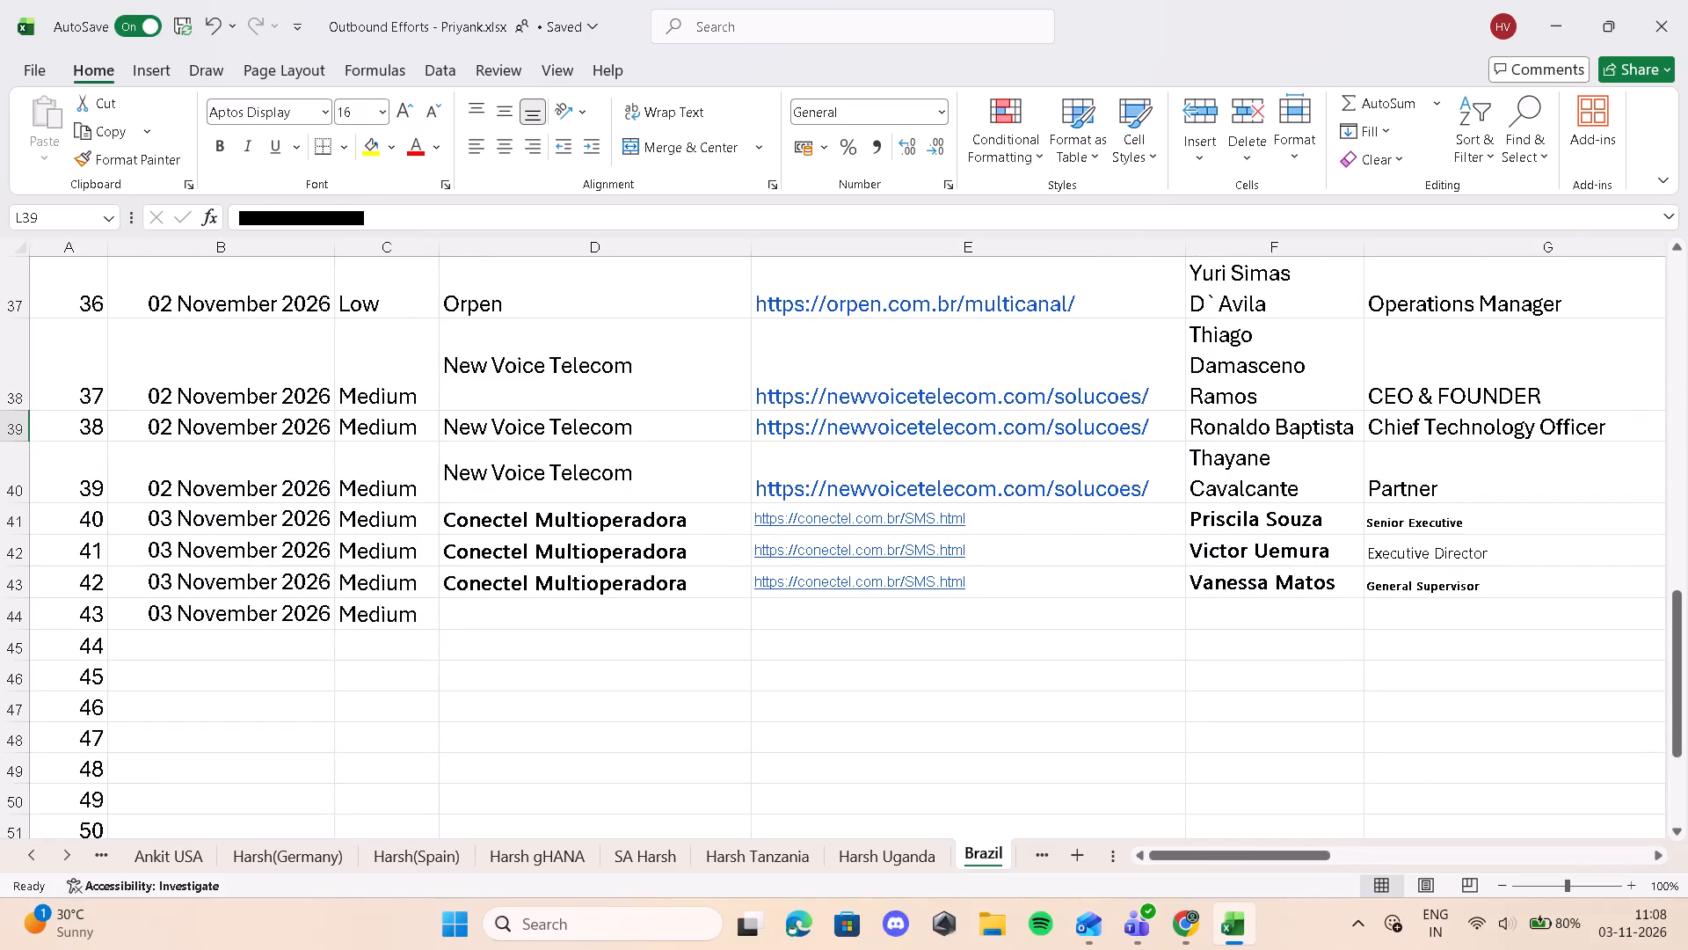
Select the whole row of the Orpen Operations Manager, row 37 of the Brazil sheet.
scroll(1091, 603, up, 1)
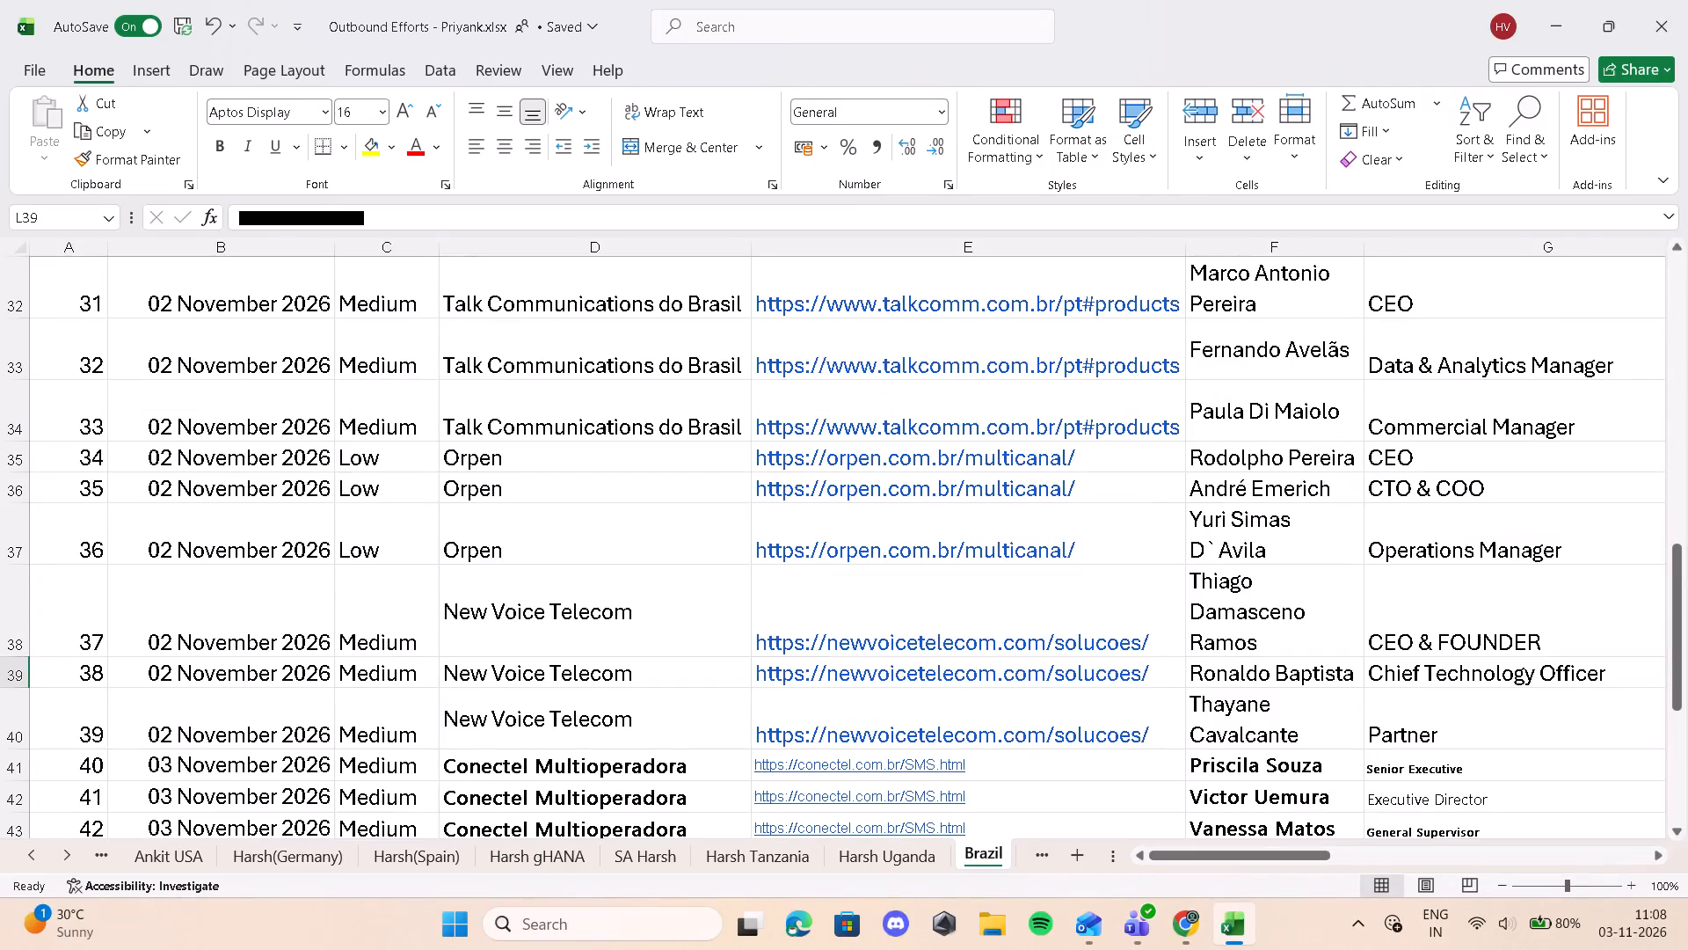
click(1275, 542)
click(5, 524)
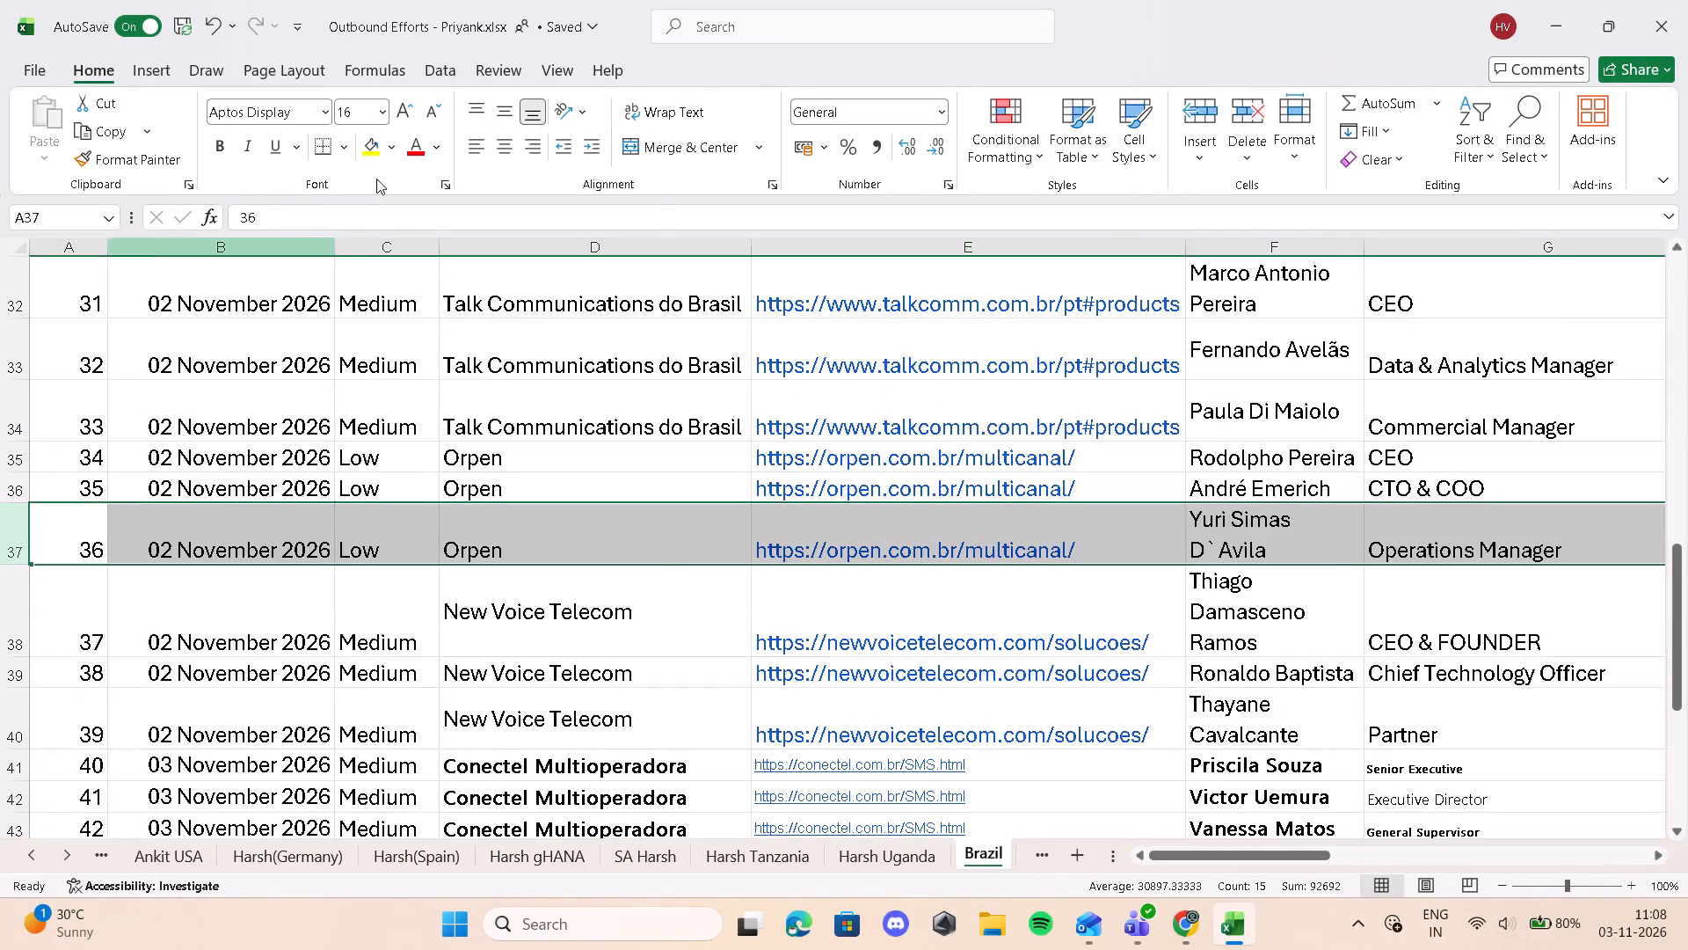
Fill the Orpen Operations Manager's row, row 37 of the Brazil sheet, with red.
click(391, 150)
click(400, 483)
click(648, 650)
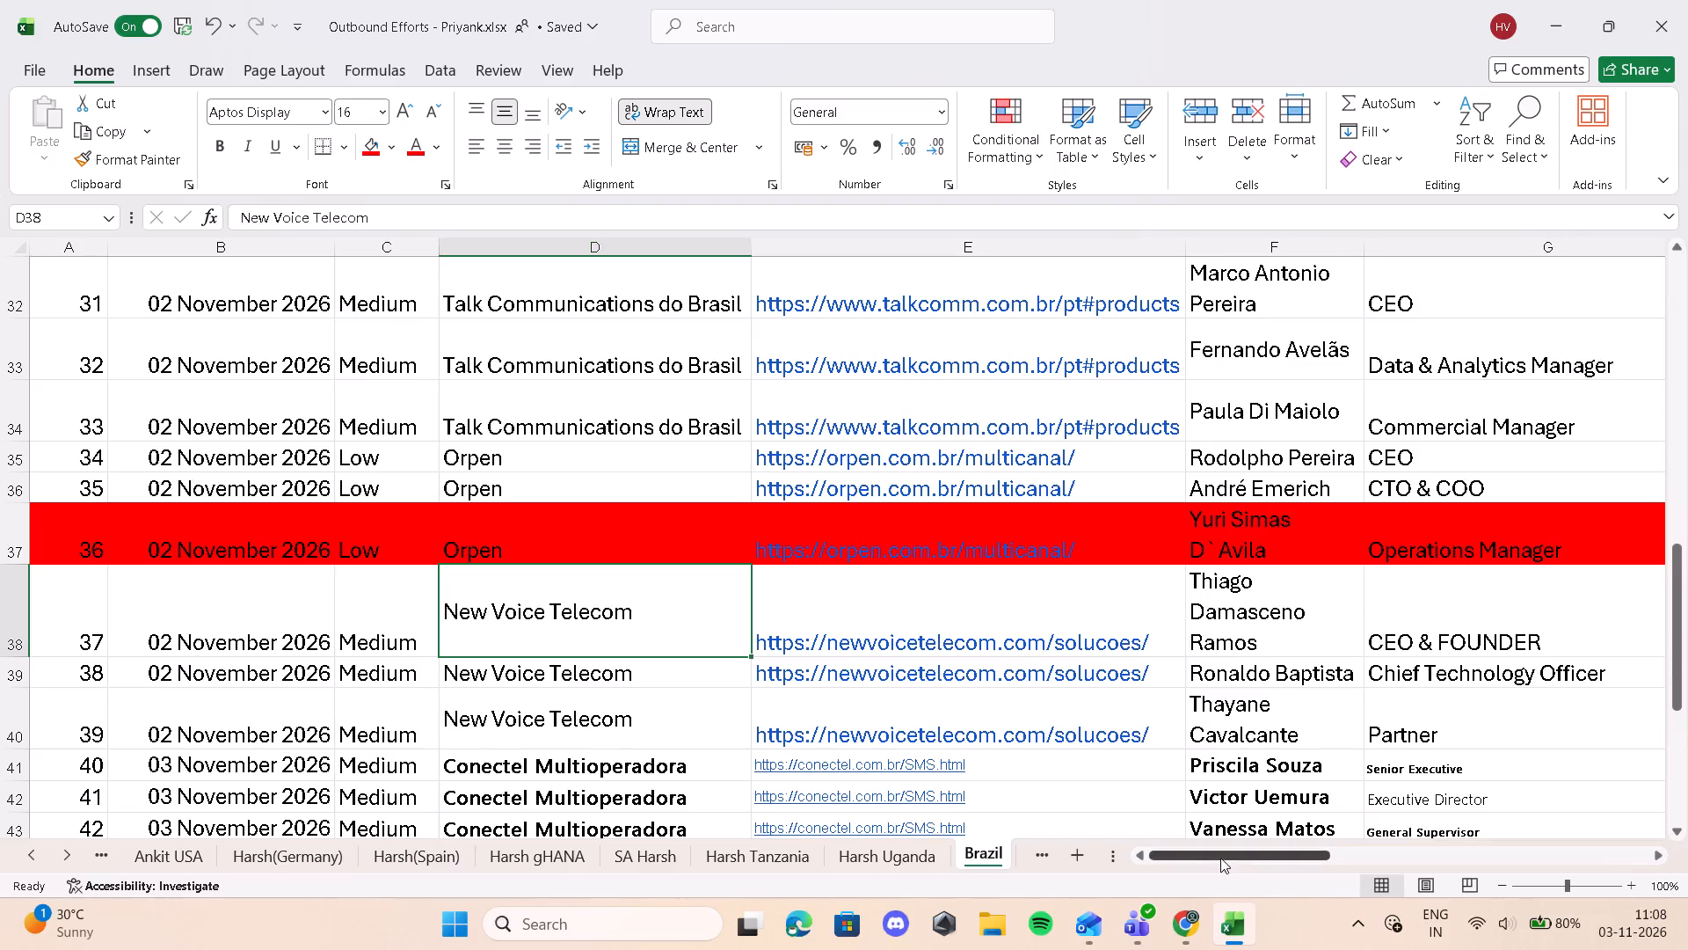
Open the LinkedIn profile linked in column M of the Orpen Operations Manager's row in the browser.
drag(1219, 865, 1312, 865)
drag(1243, 859, 1268, 866)
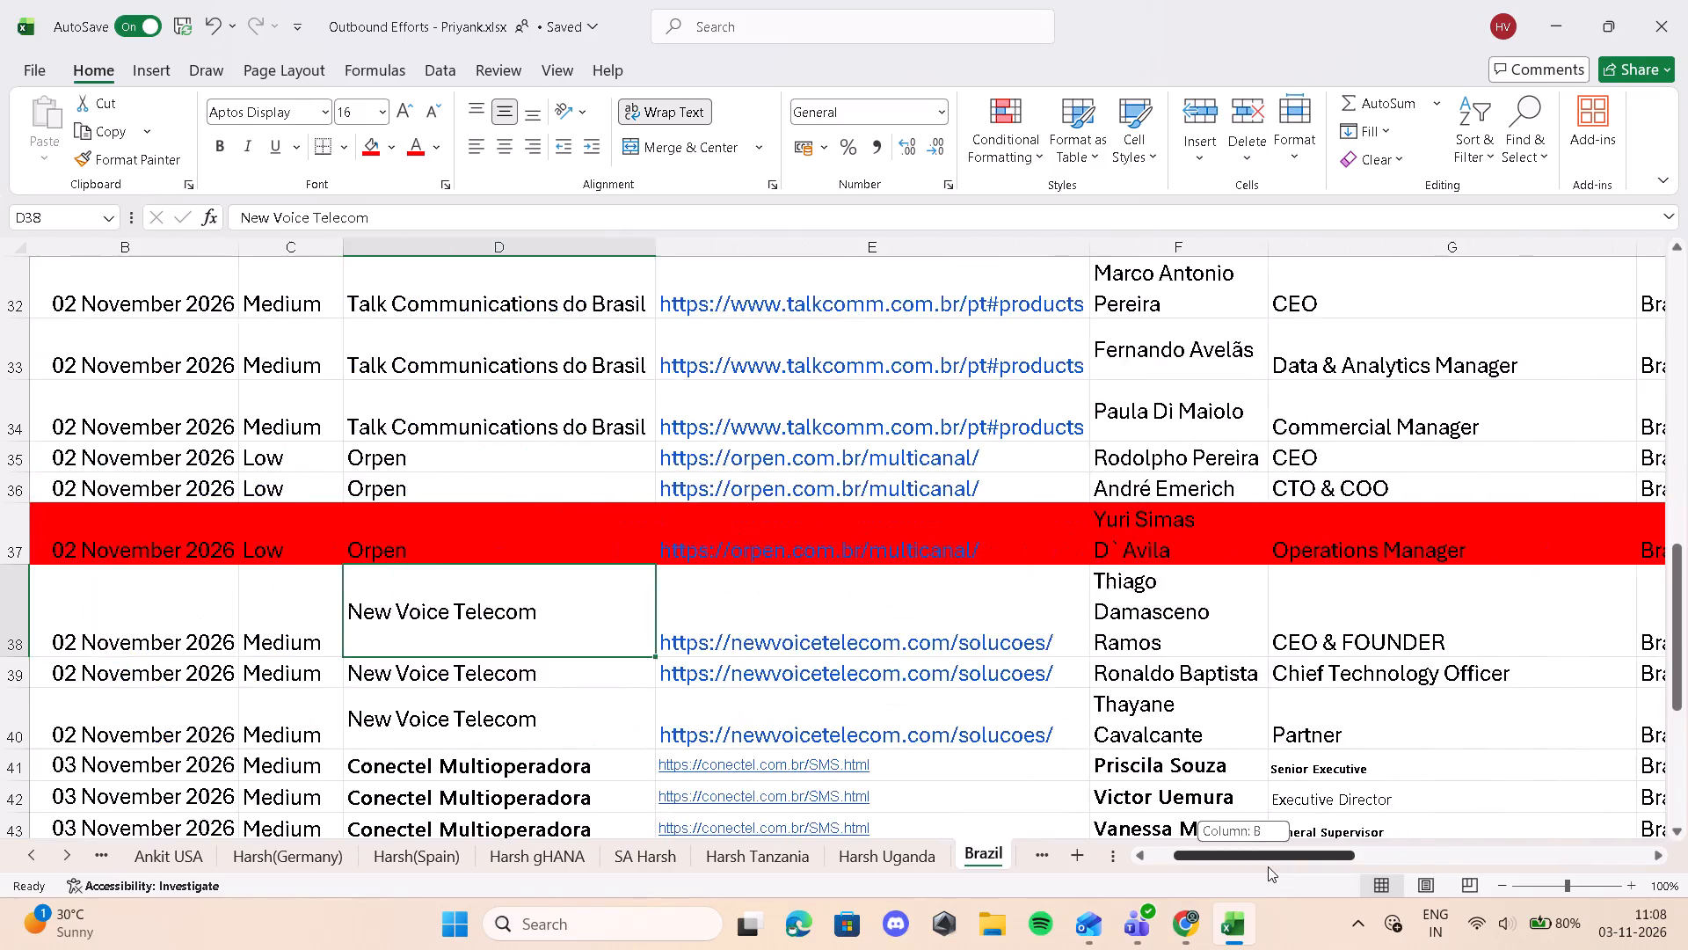
drag(1268, 866, 1408, 851)
click(1319, 549)
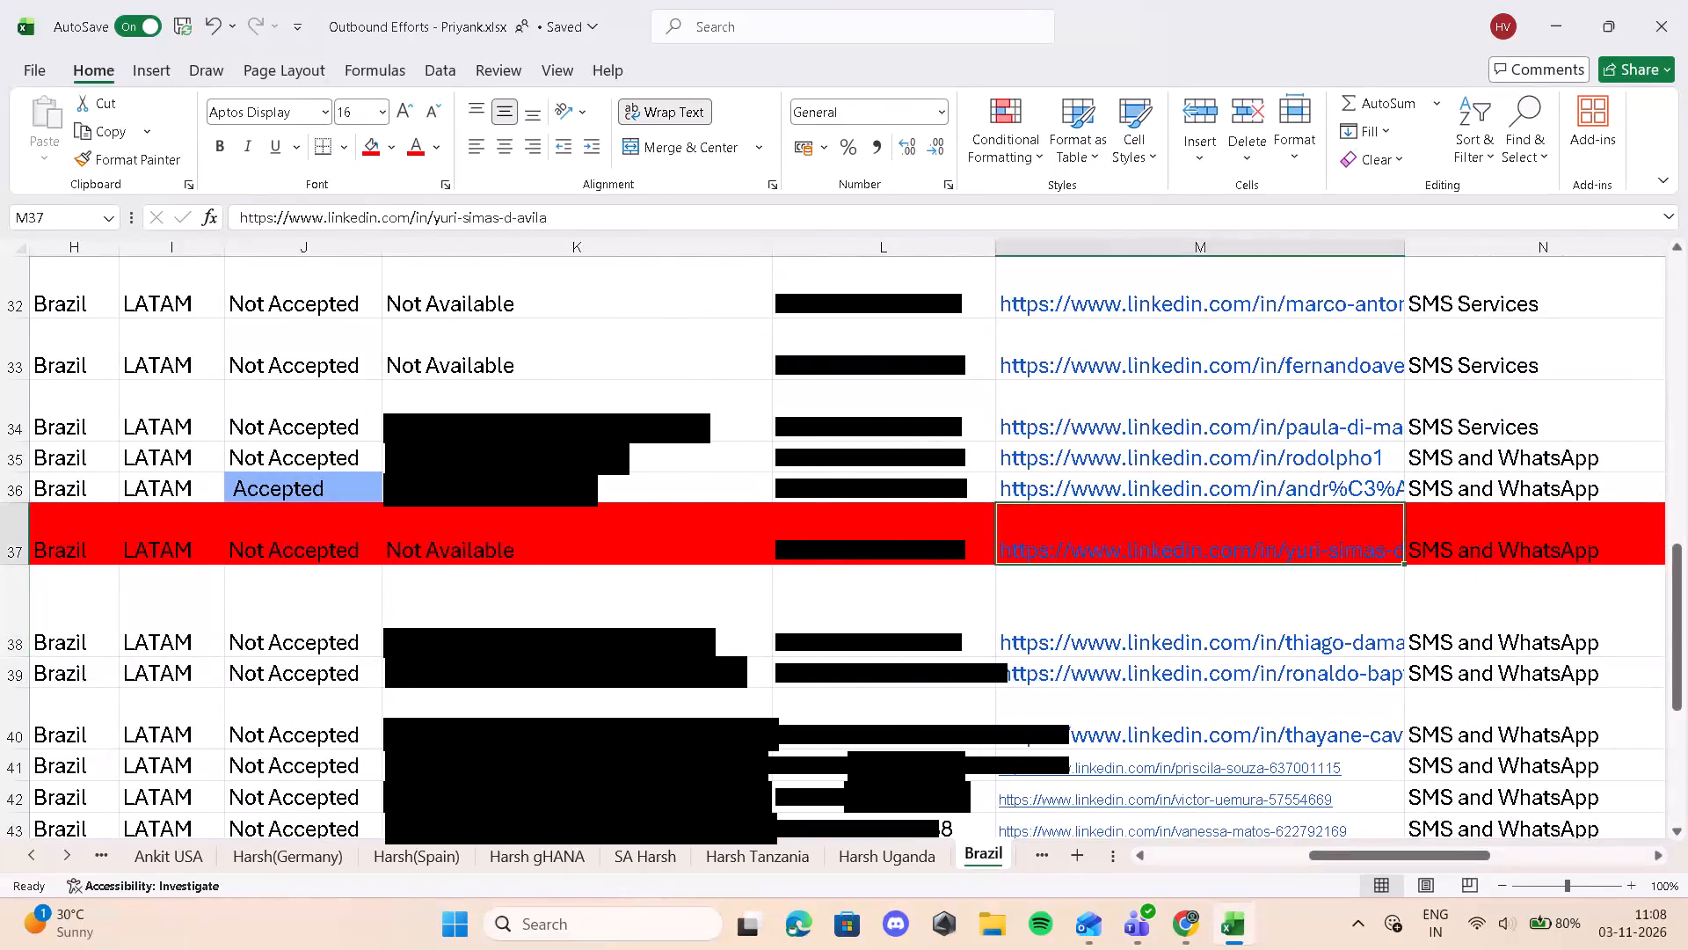
click(1408, 27)
click(1294, 544)
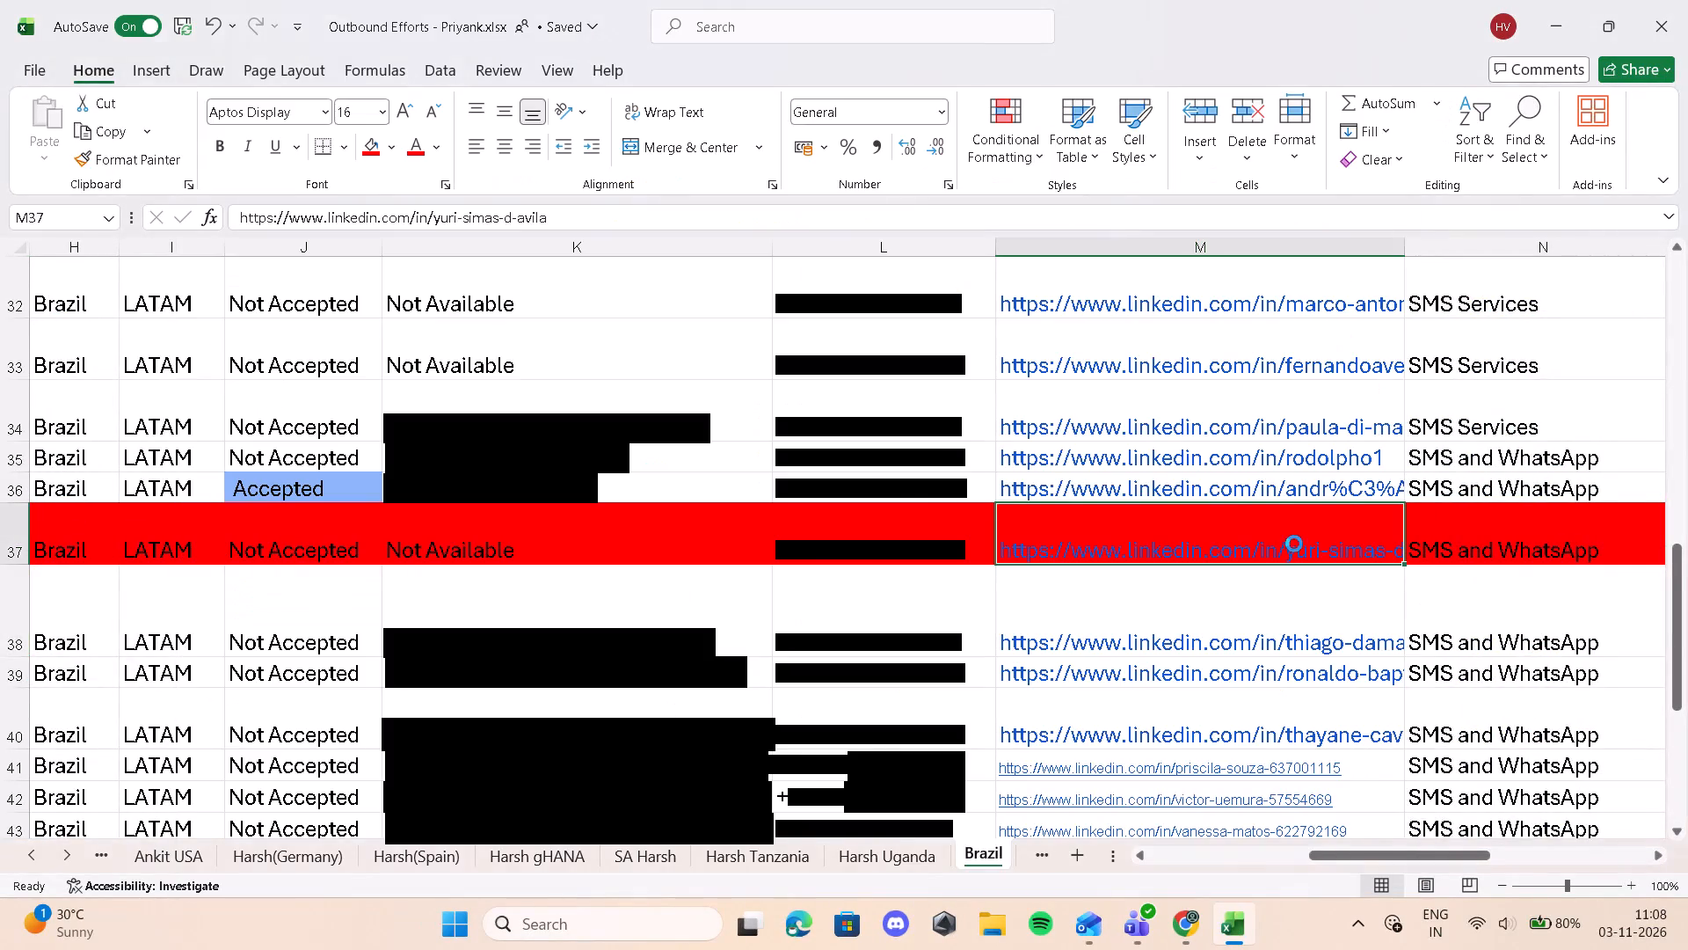
click(933, 33)
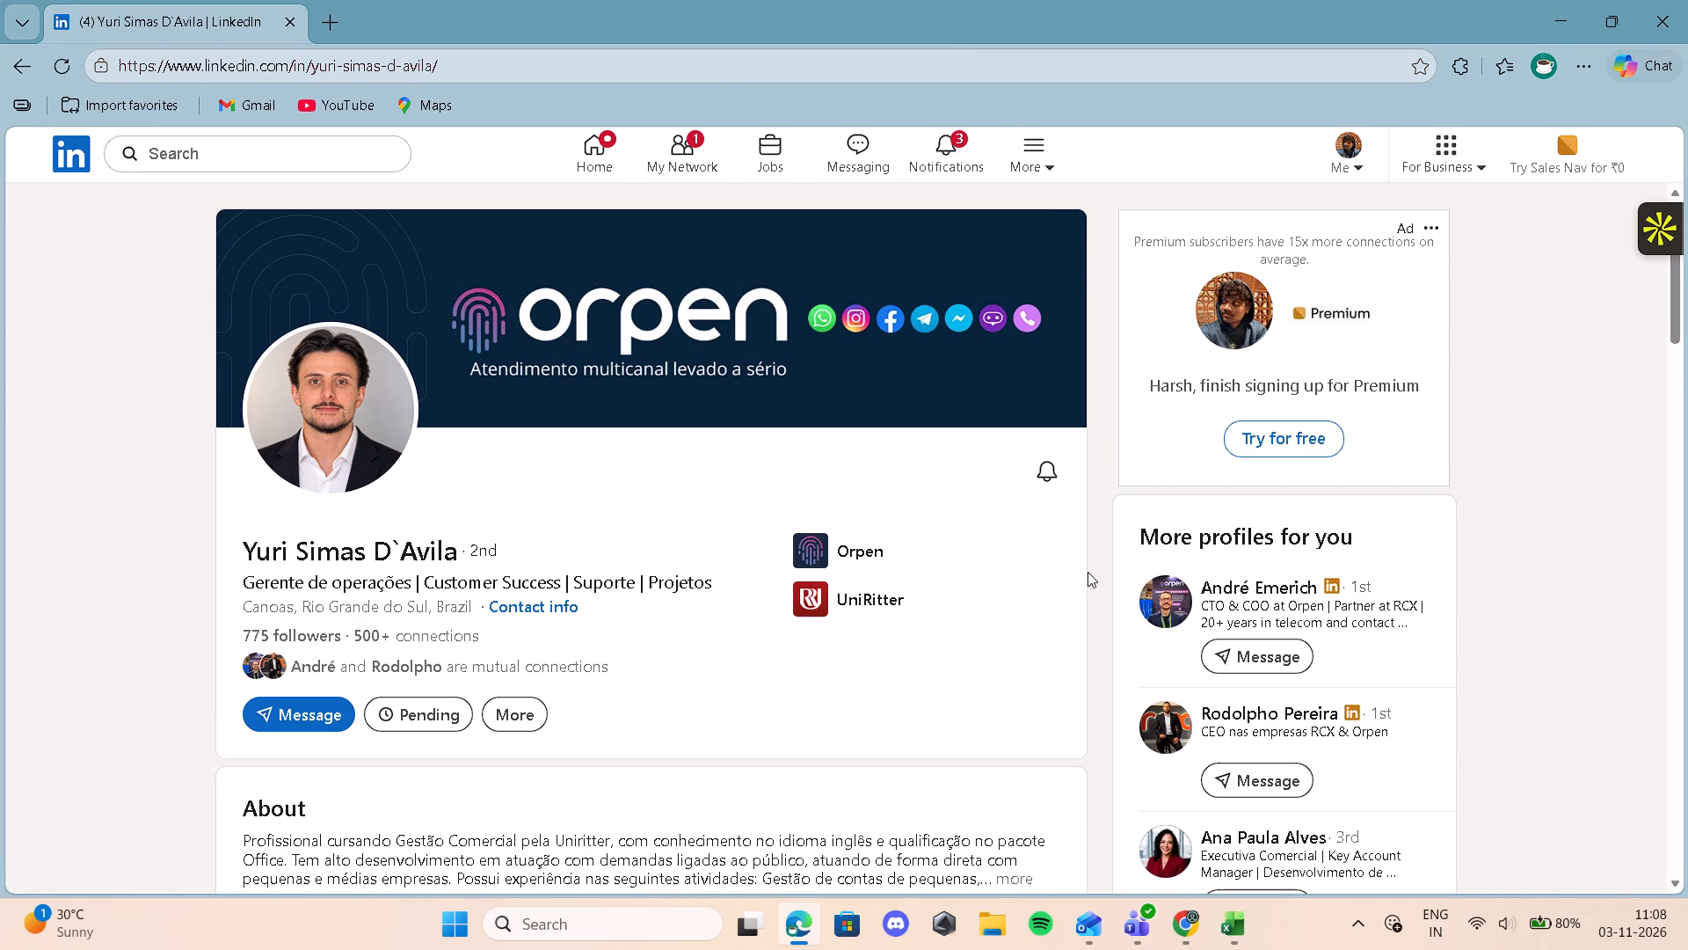
View the Orpen Operations Manager's LinkedIn profile down to the Activity section and bring up the page's context options.
scroll(1070, 586, down, 1)
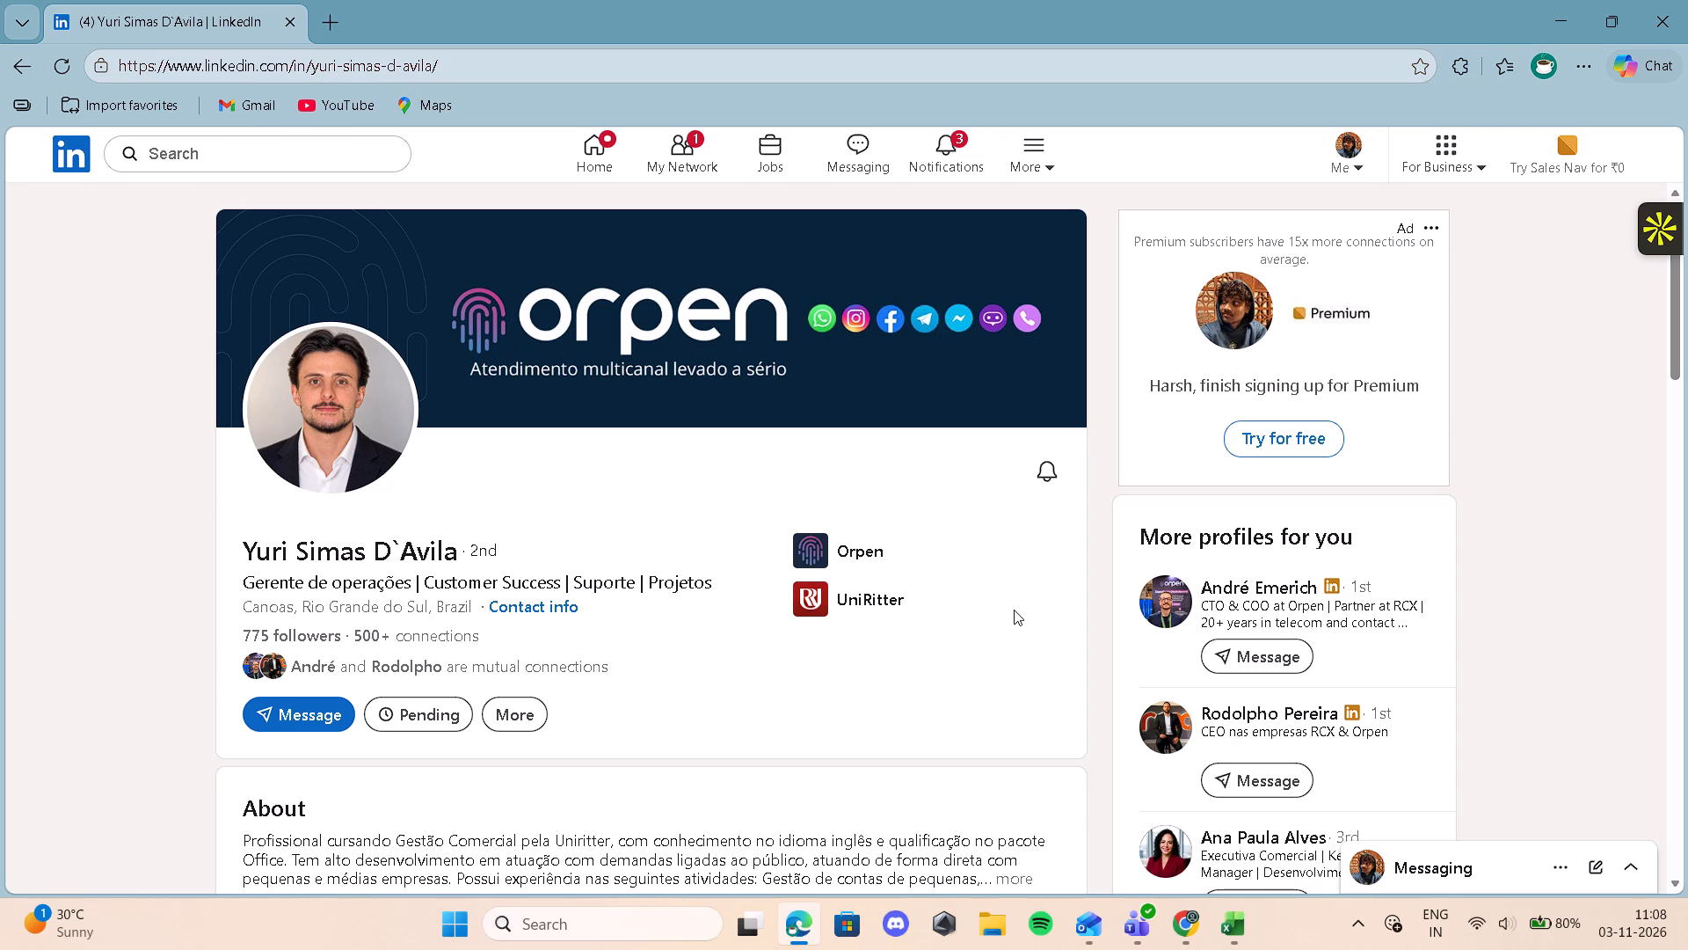
right_click(994, 399)
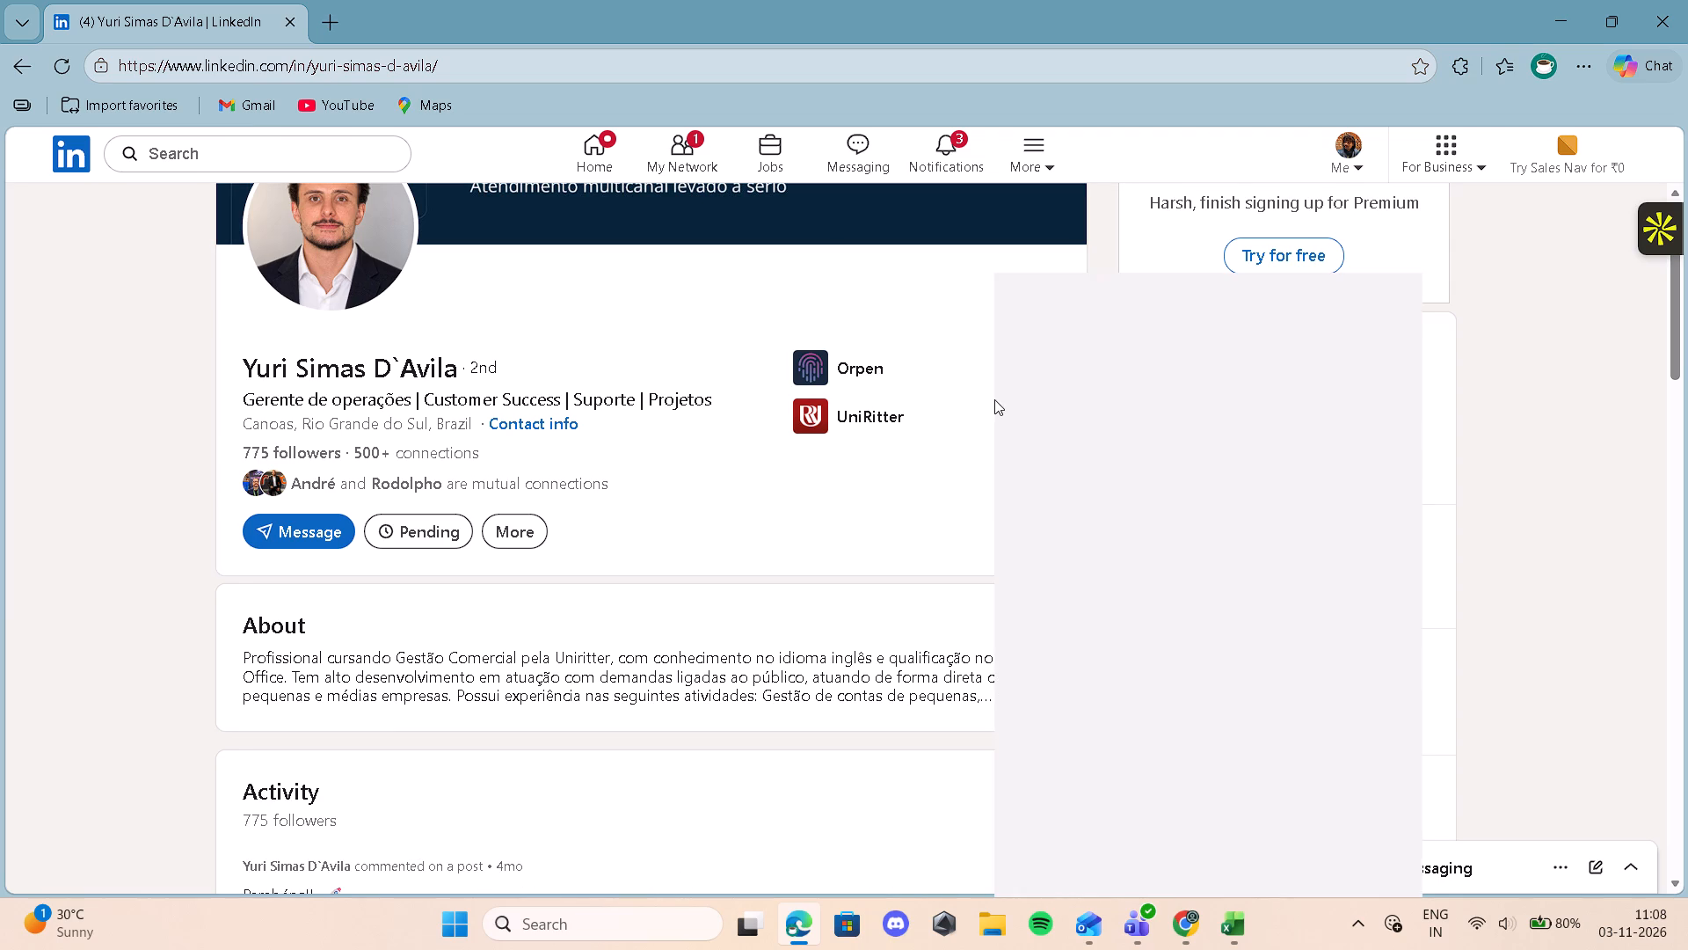
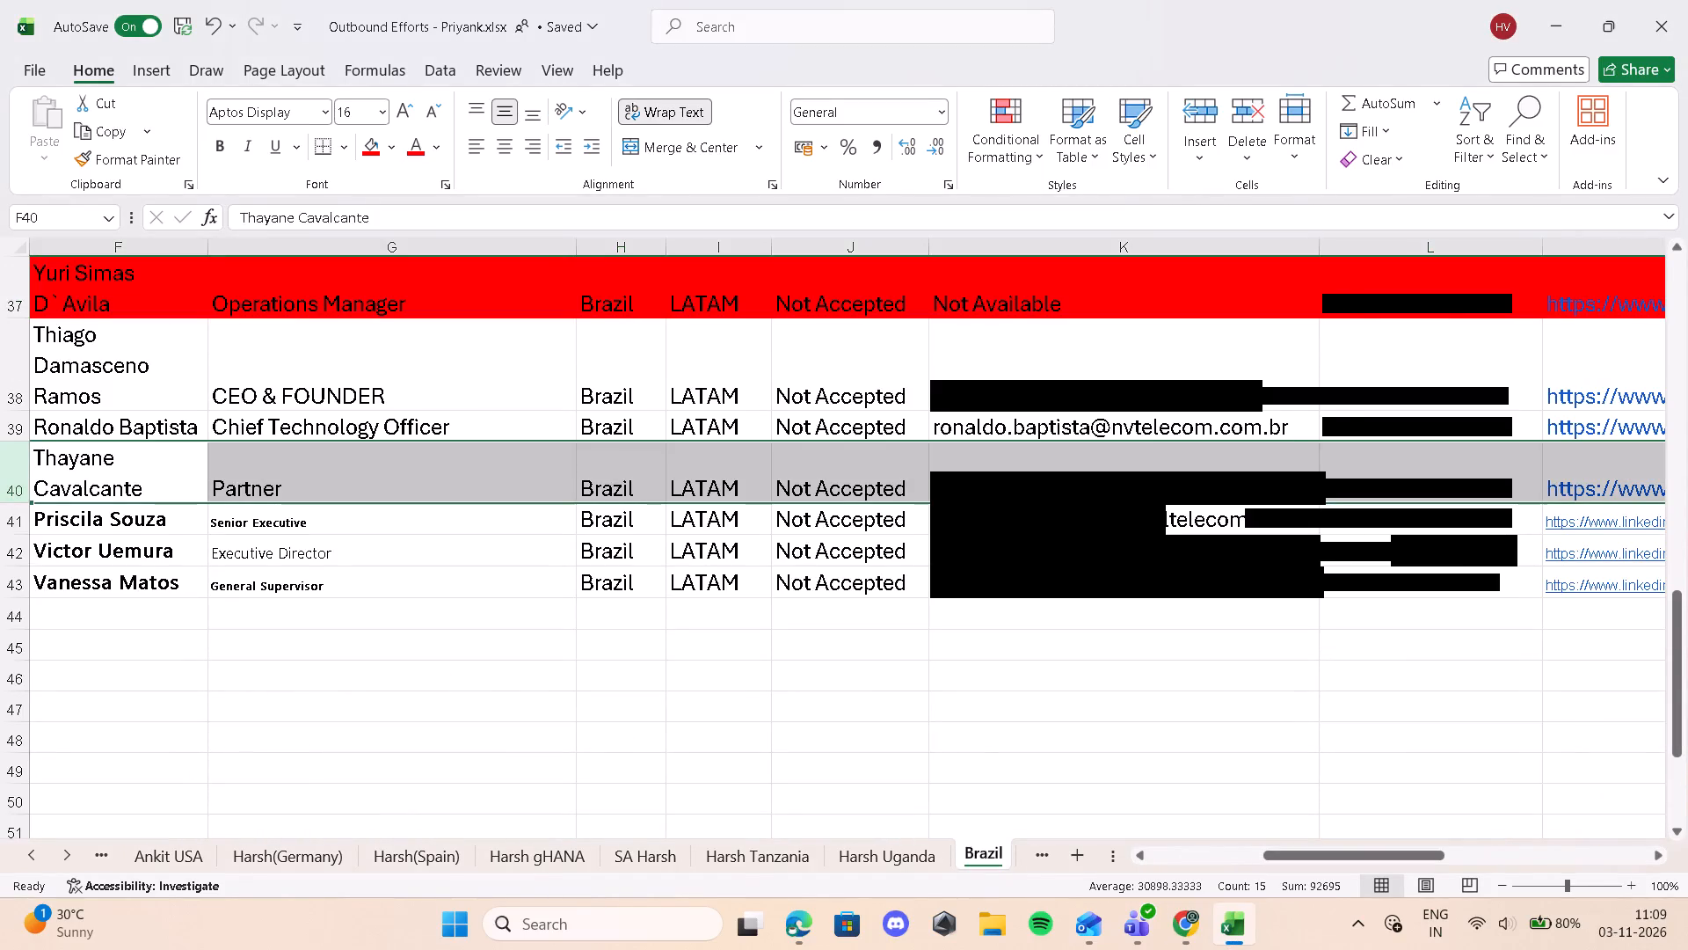
Select the whole row of the Chief Technology Officer, row 39 of the Brazil sheet, and review its LinkedIn and outreach columns.
click(0, 420)
drag(1321, 855, 1388, 866)
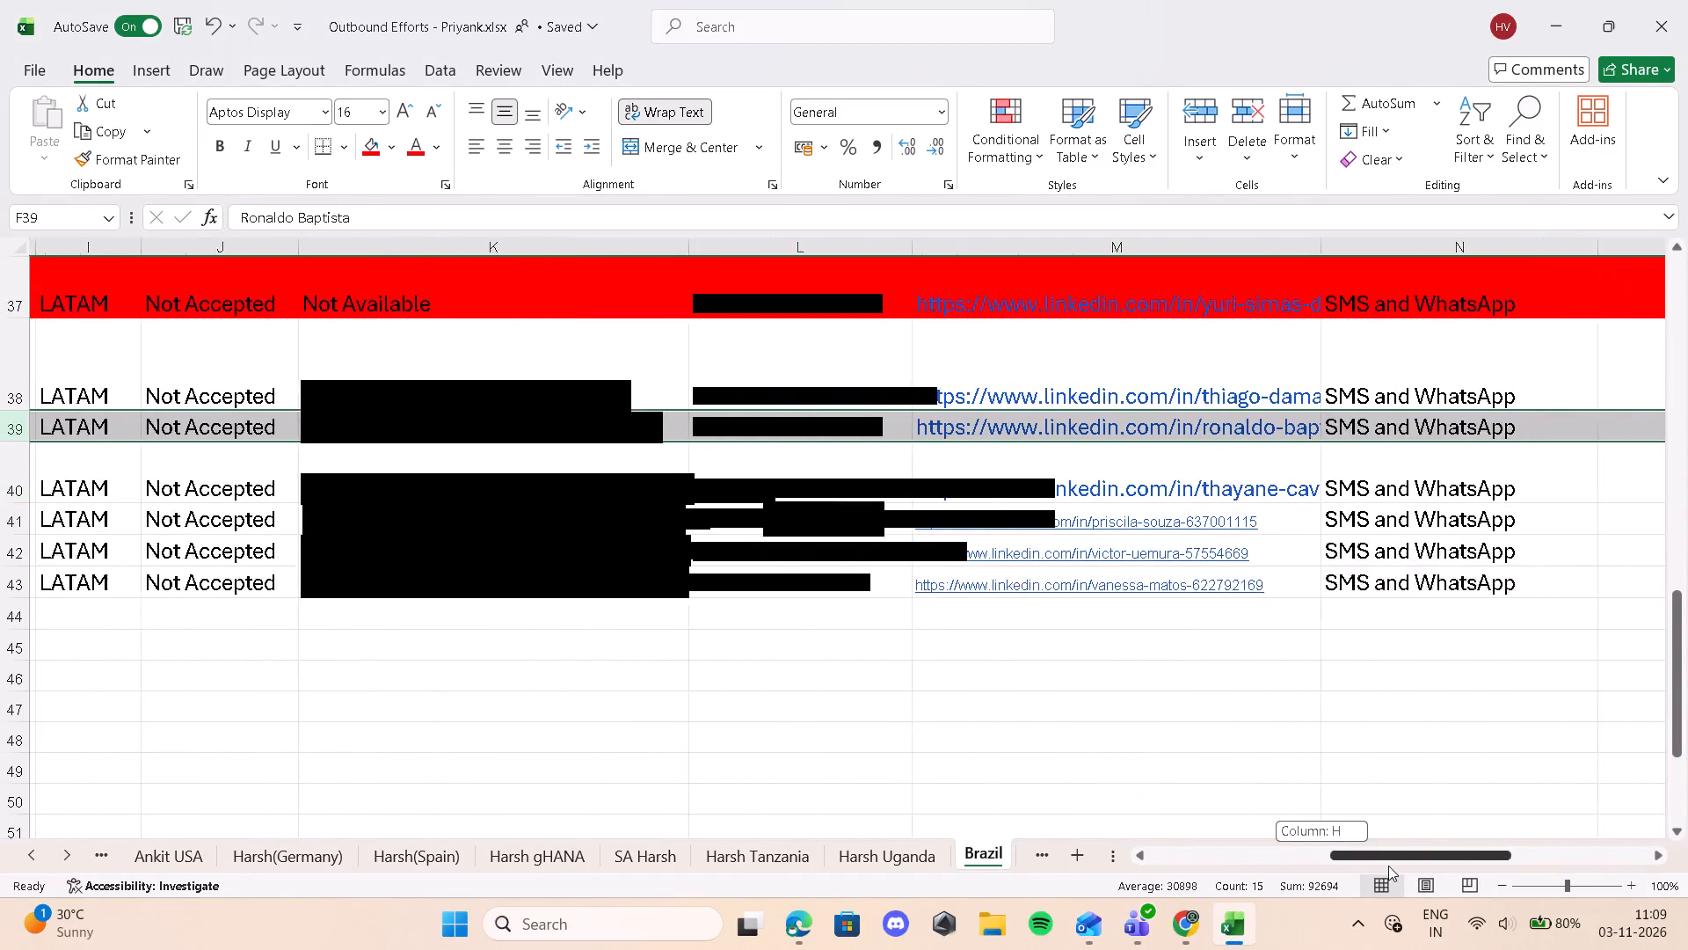
drag(1388, 866, 1413, 871)
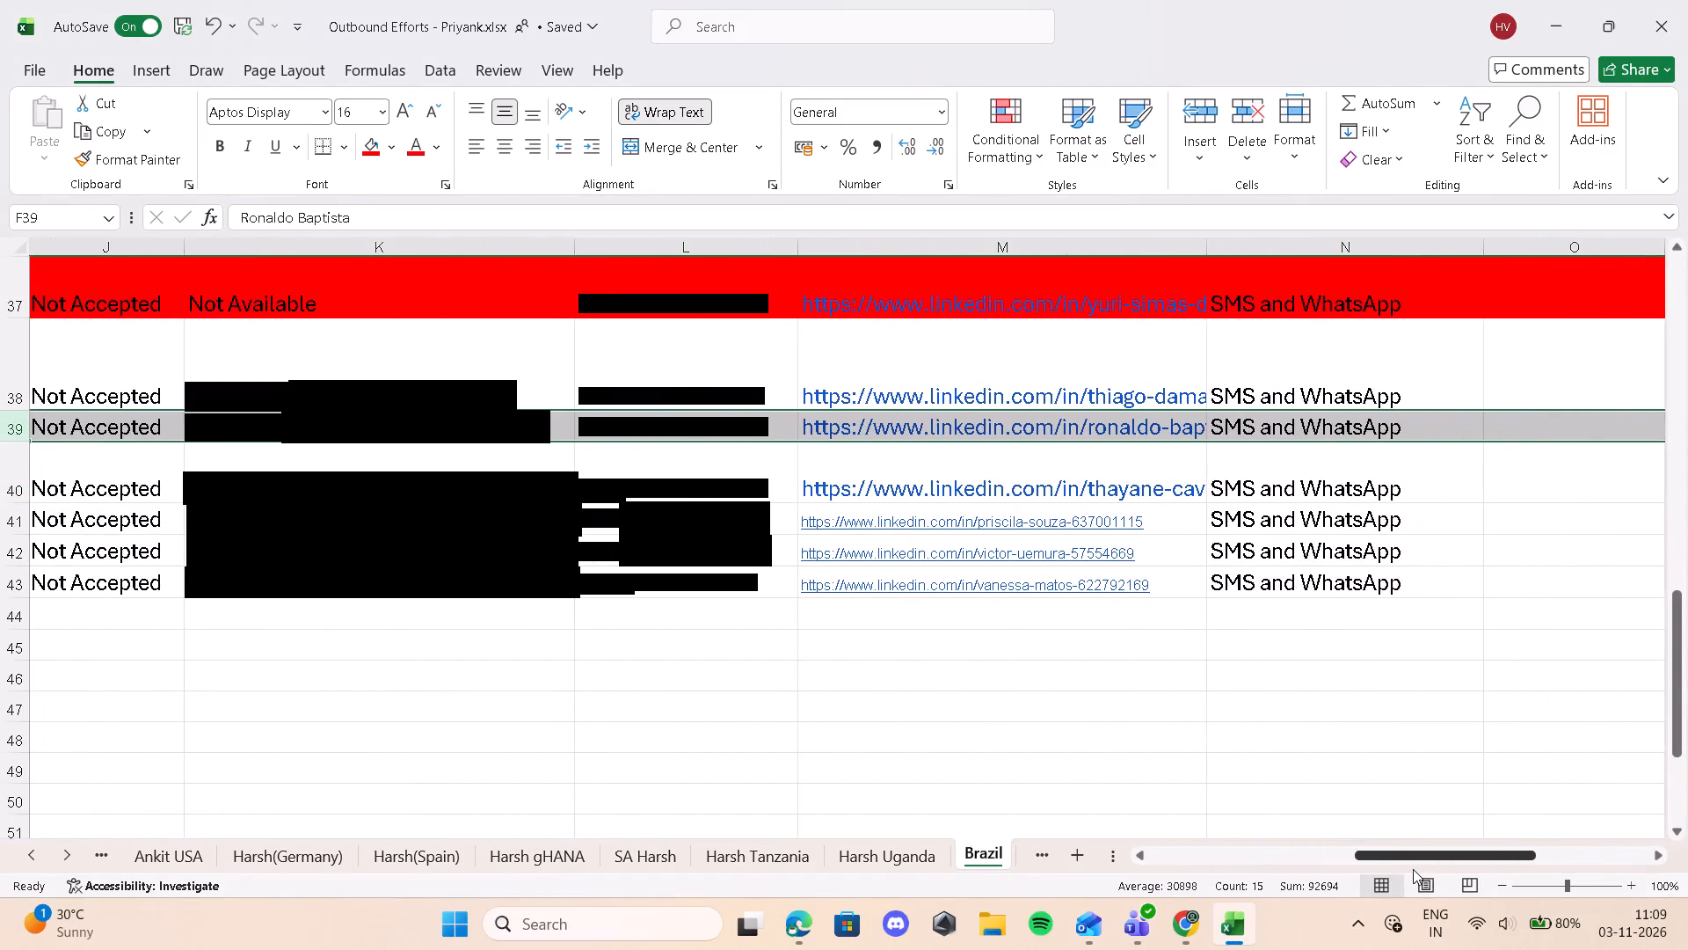
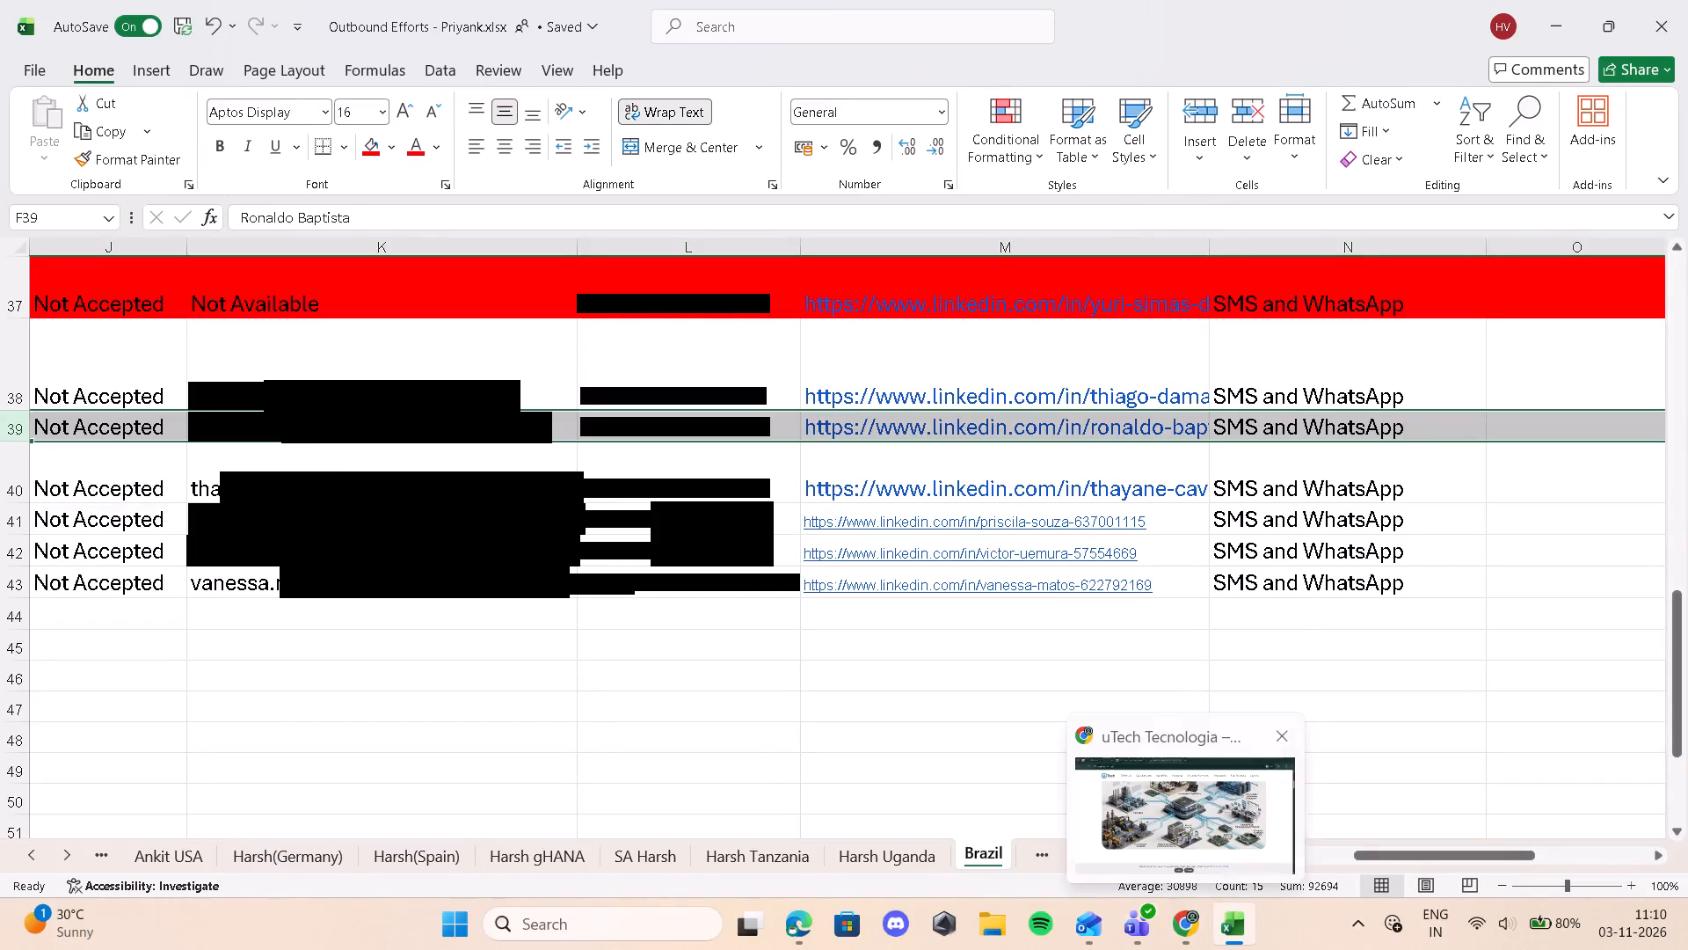
Return to the first columns of the Brazil sheet and select the whole row of New Voice Telecom's Chief Technology Officer, row 39.
drag(1491, 862, 1225, 851)
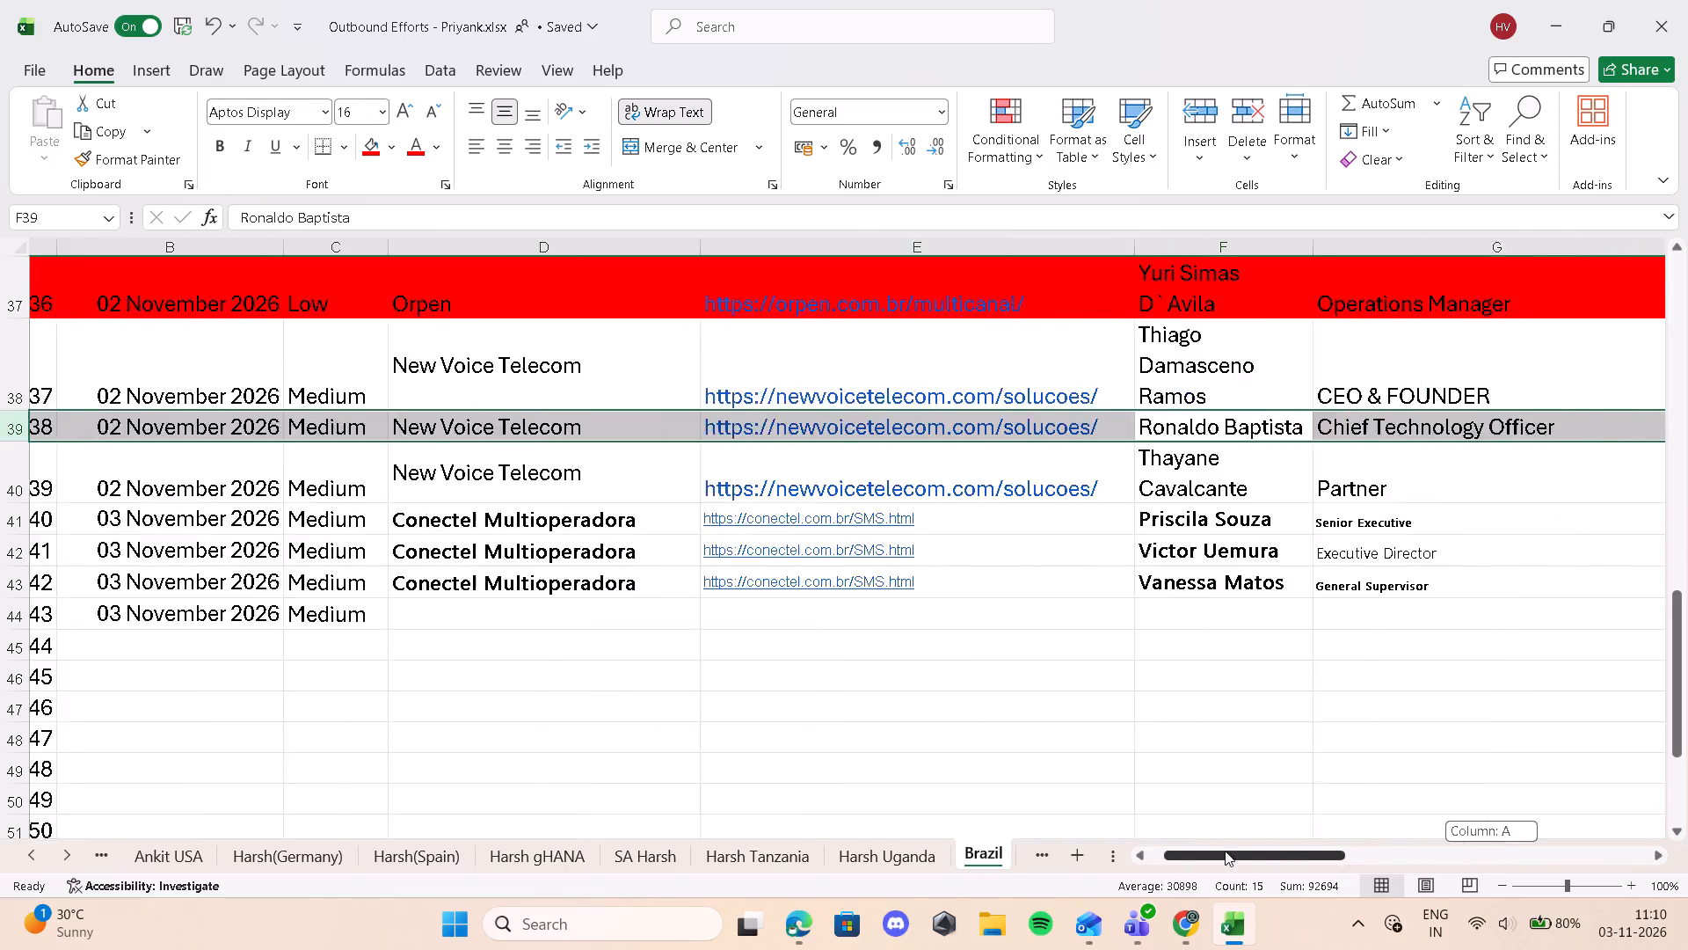
drag(1225, 851, 1187, 845)
click(4, 421)
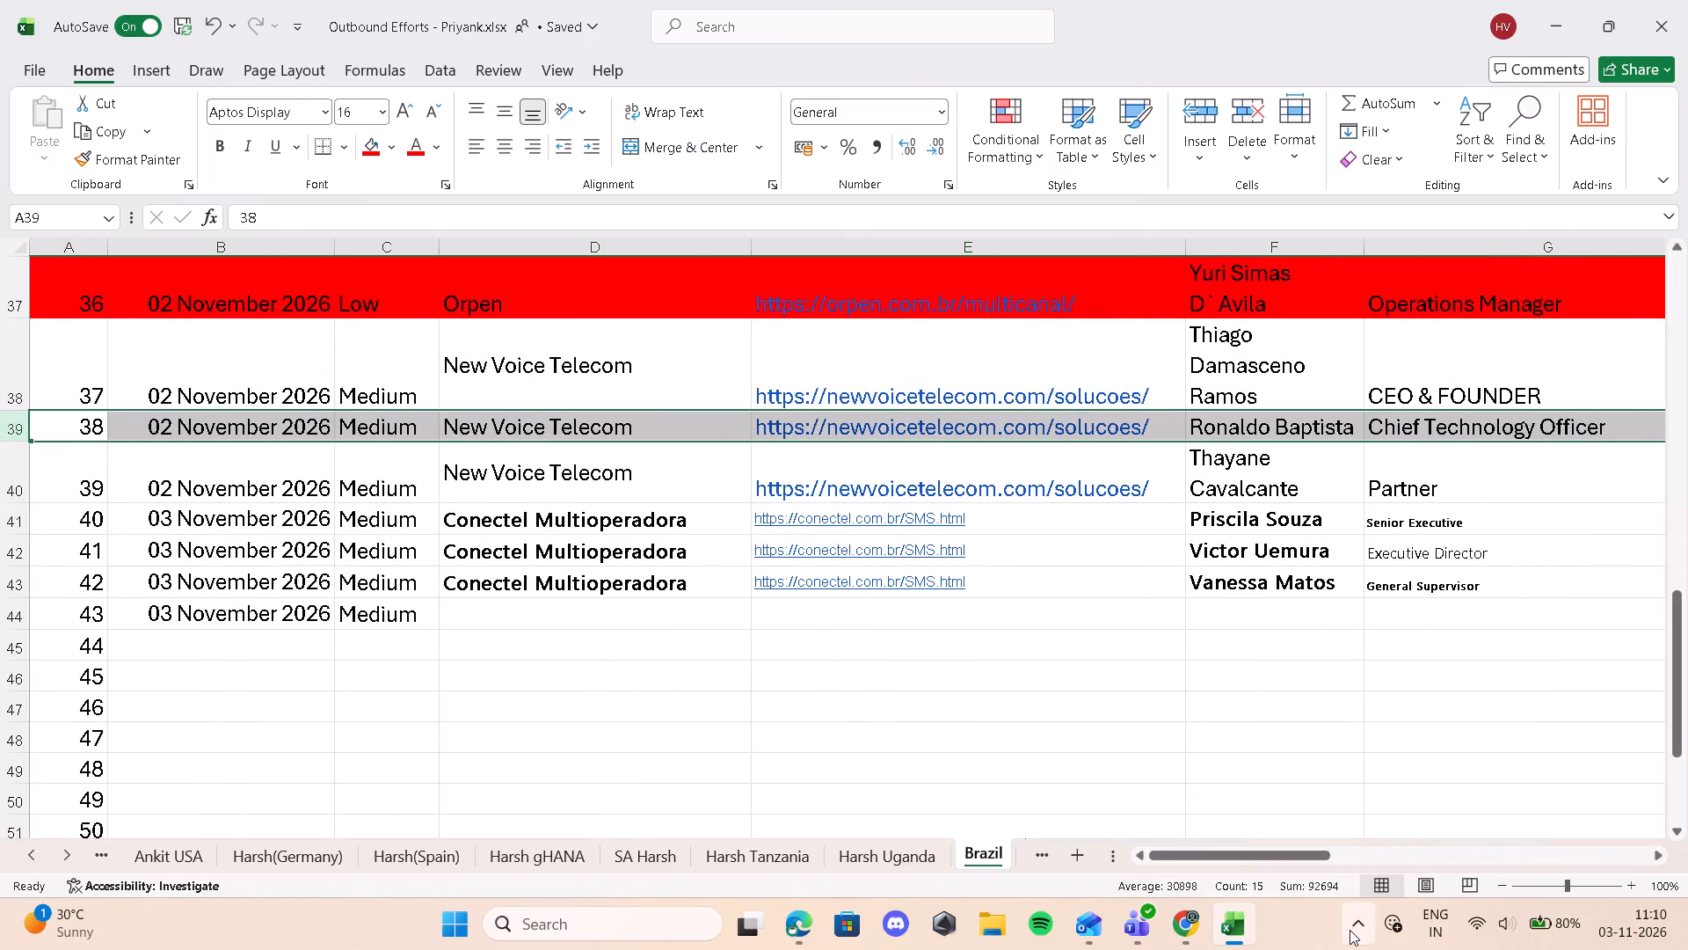
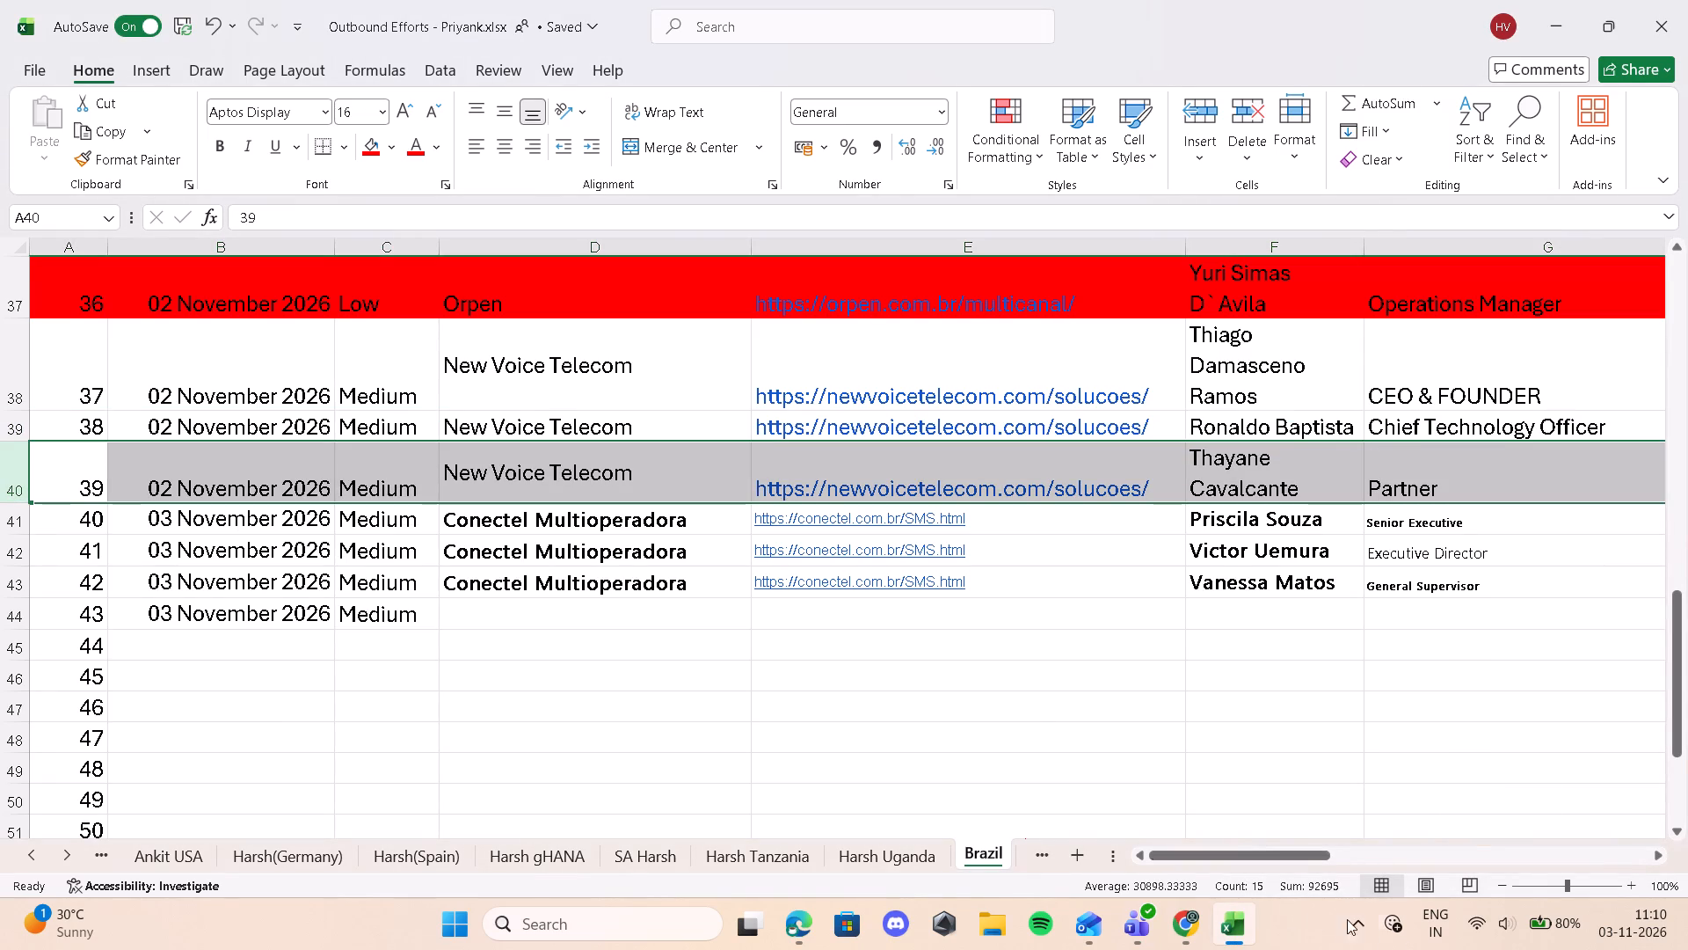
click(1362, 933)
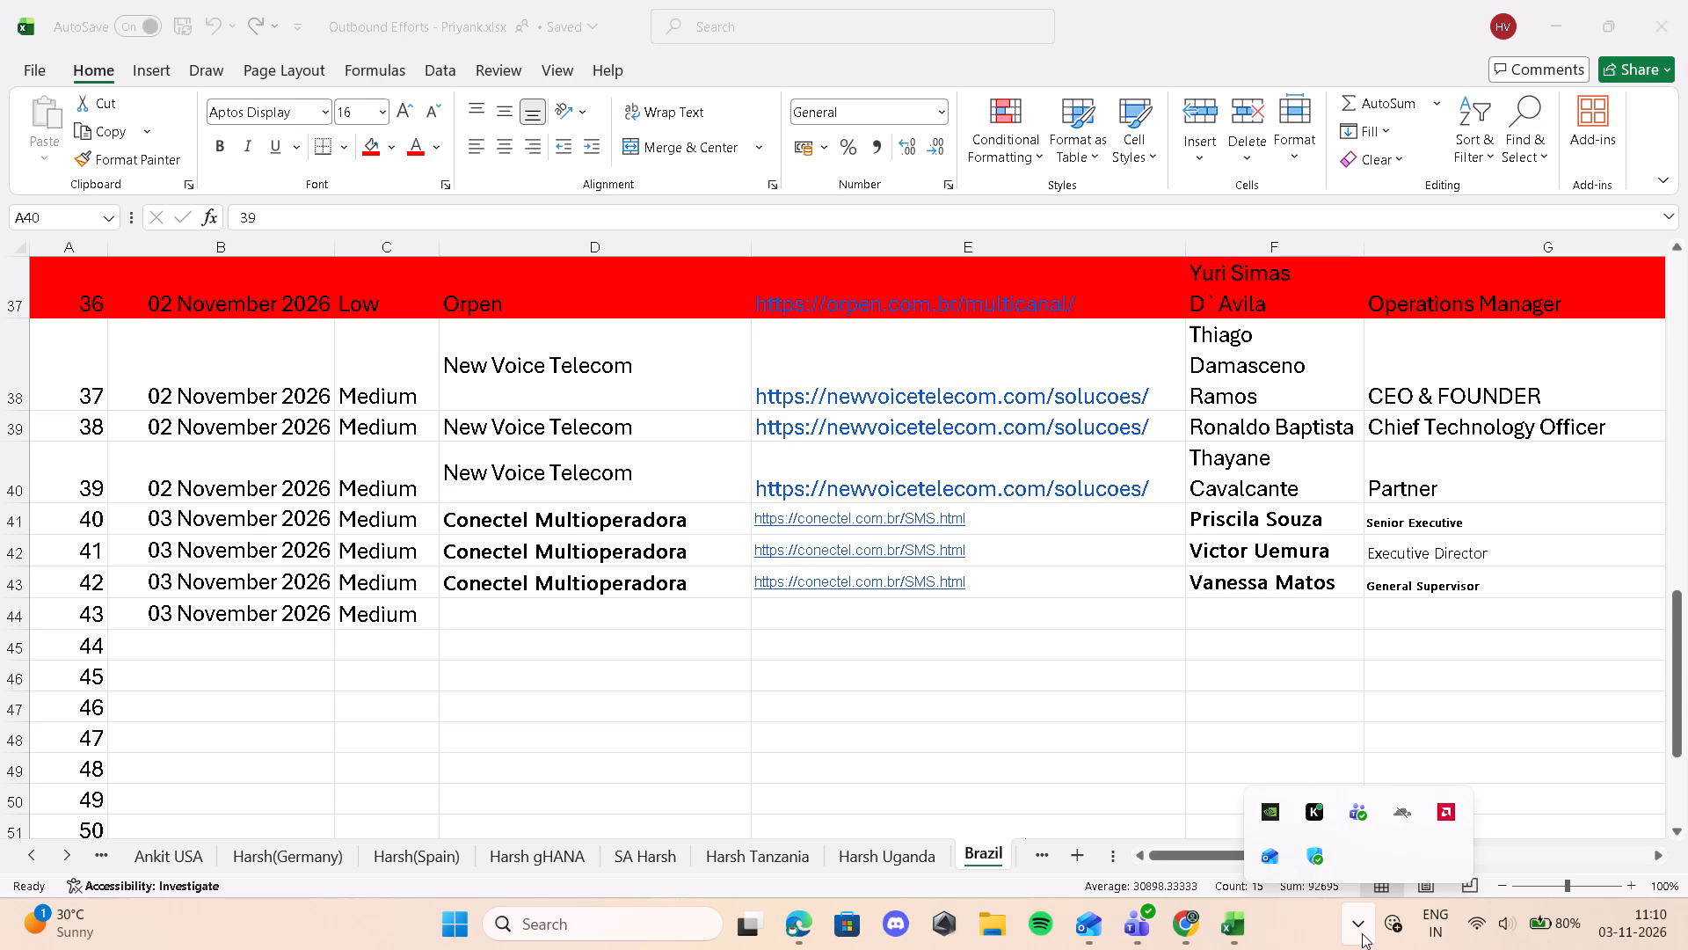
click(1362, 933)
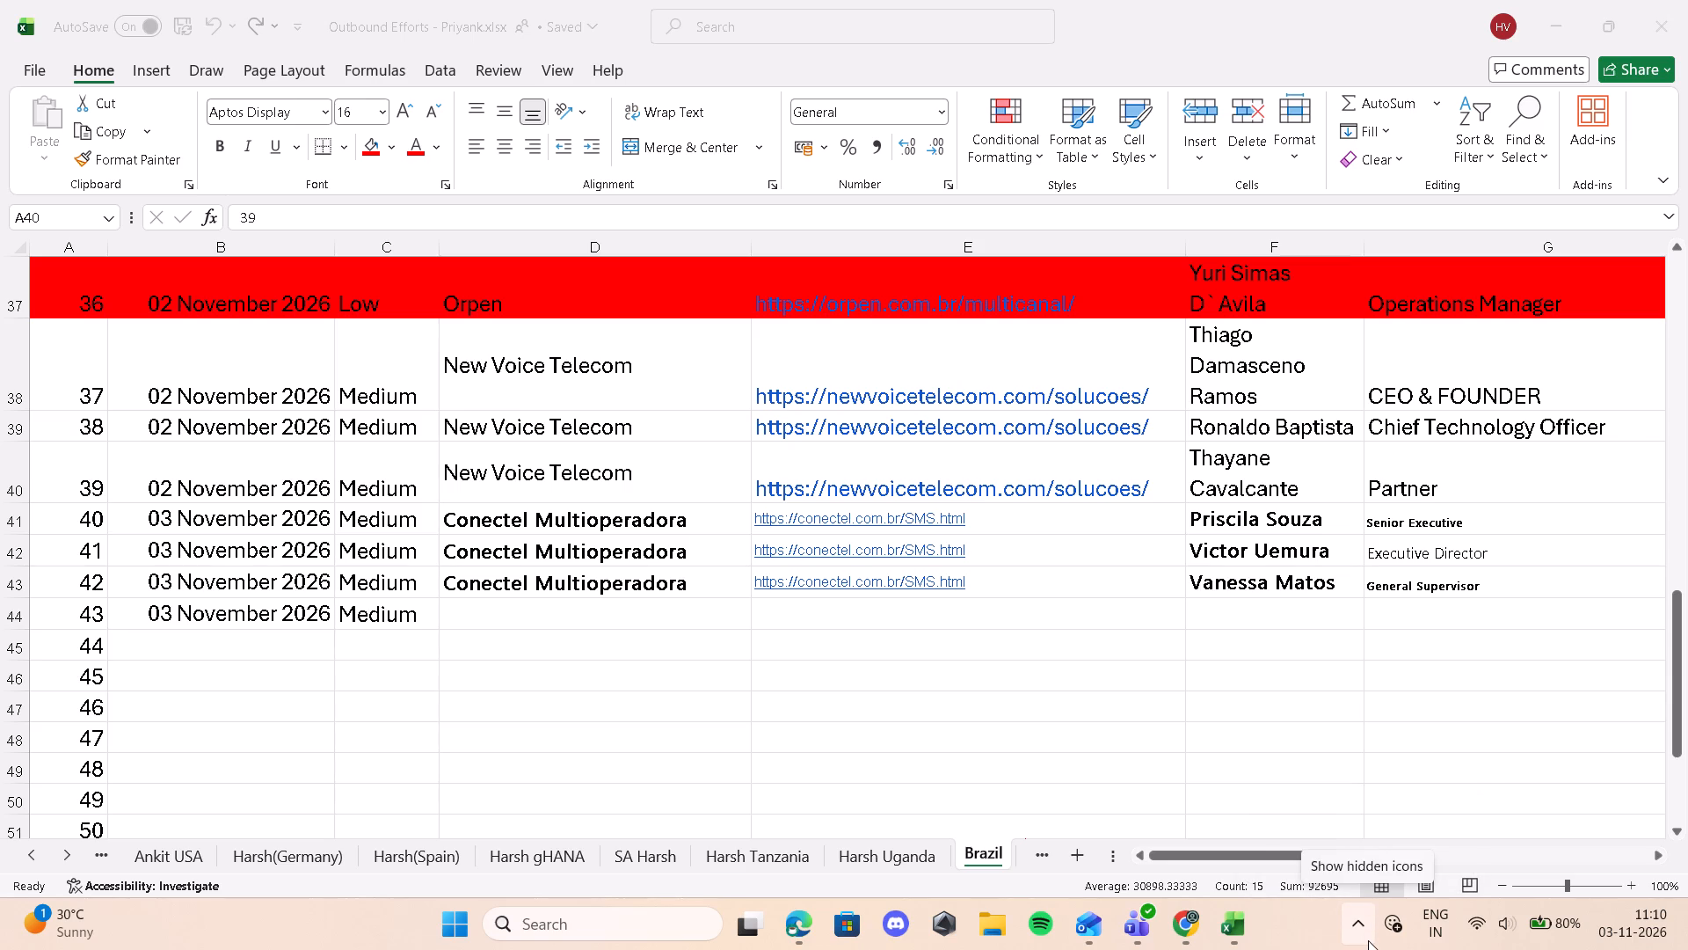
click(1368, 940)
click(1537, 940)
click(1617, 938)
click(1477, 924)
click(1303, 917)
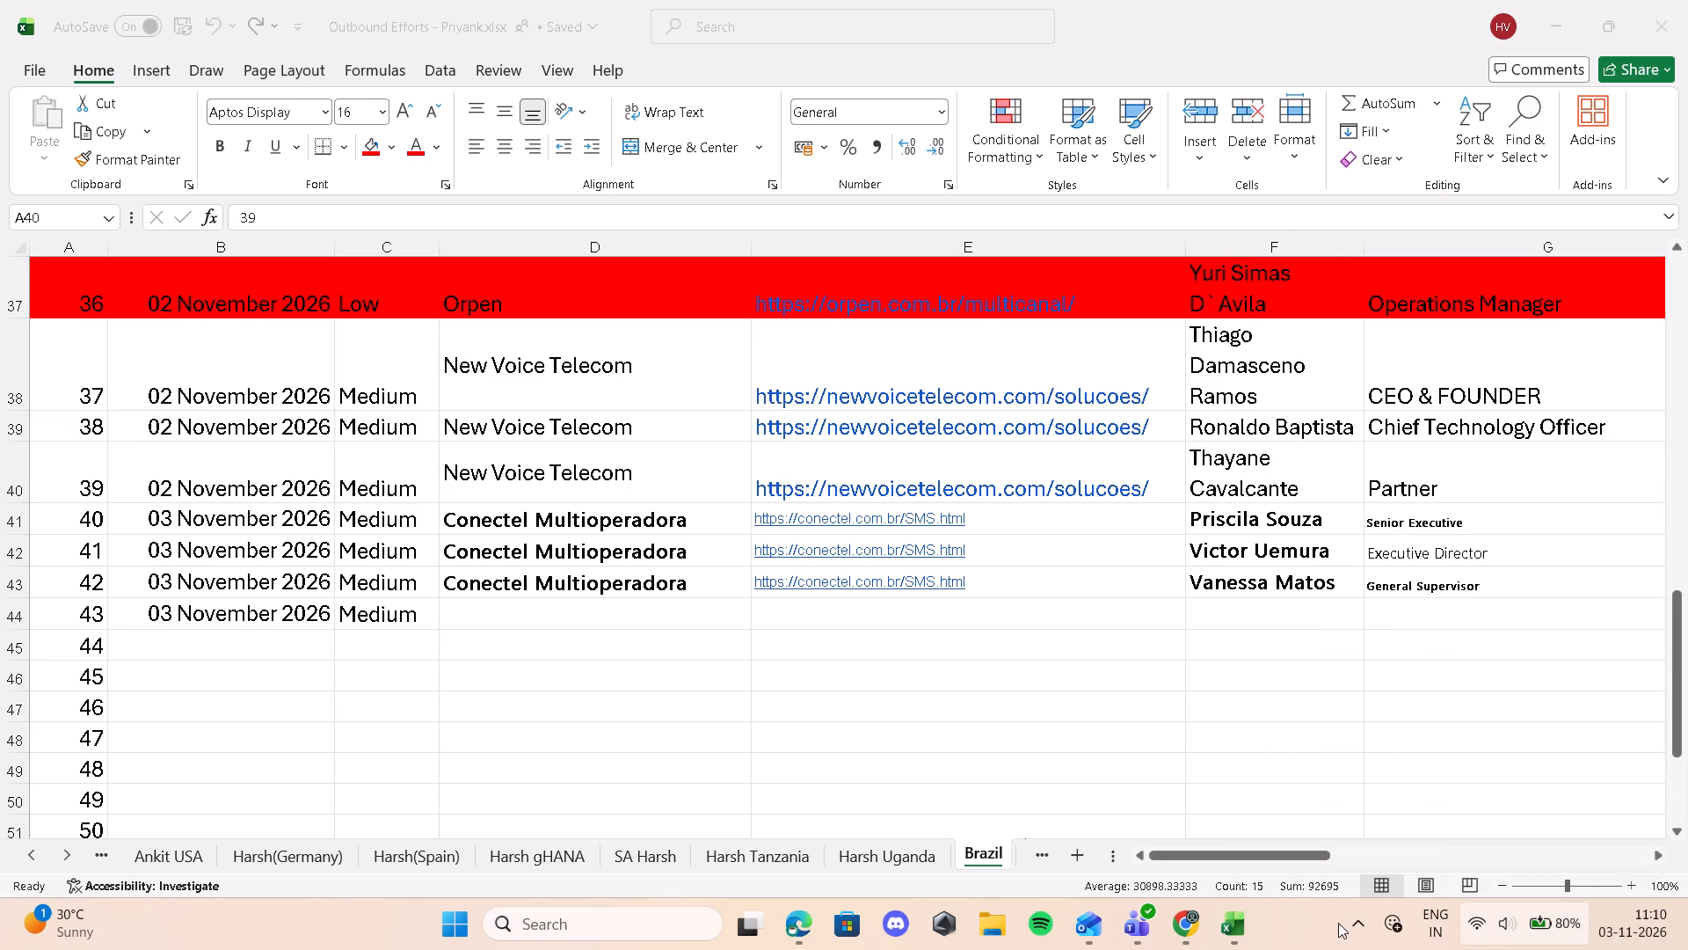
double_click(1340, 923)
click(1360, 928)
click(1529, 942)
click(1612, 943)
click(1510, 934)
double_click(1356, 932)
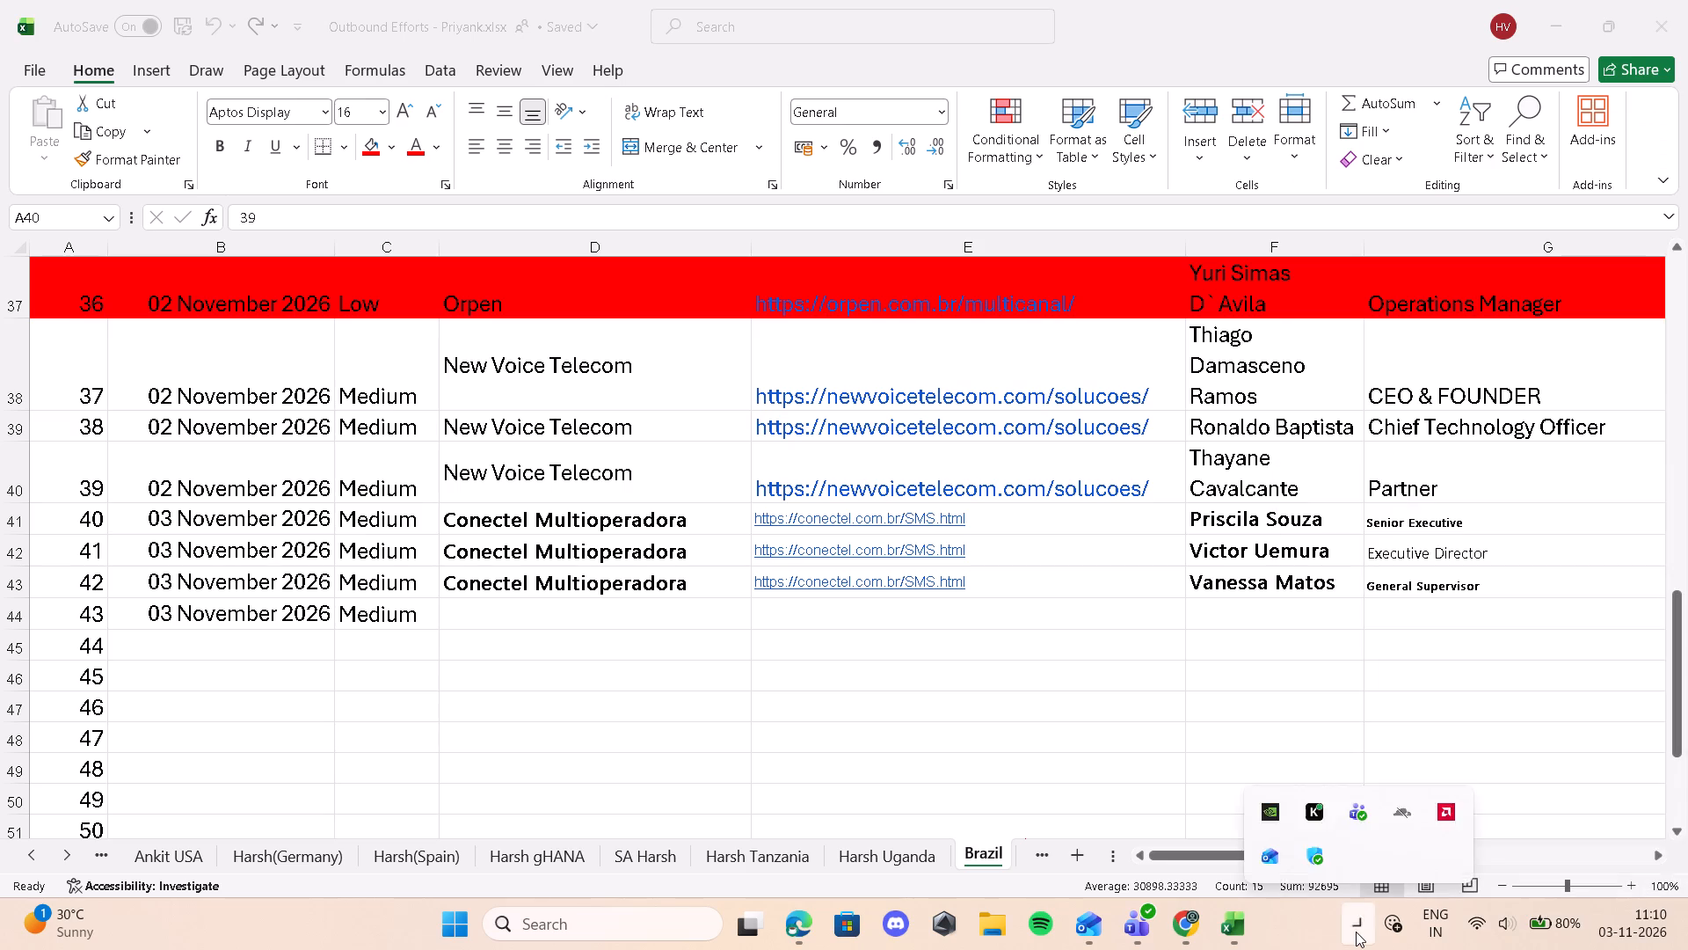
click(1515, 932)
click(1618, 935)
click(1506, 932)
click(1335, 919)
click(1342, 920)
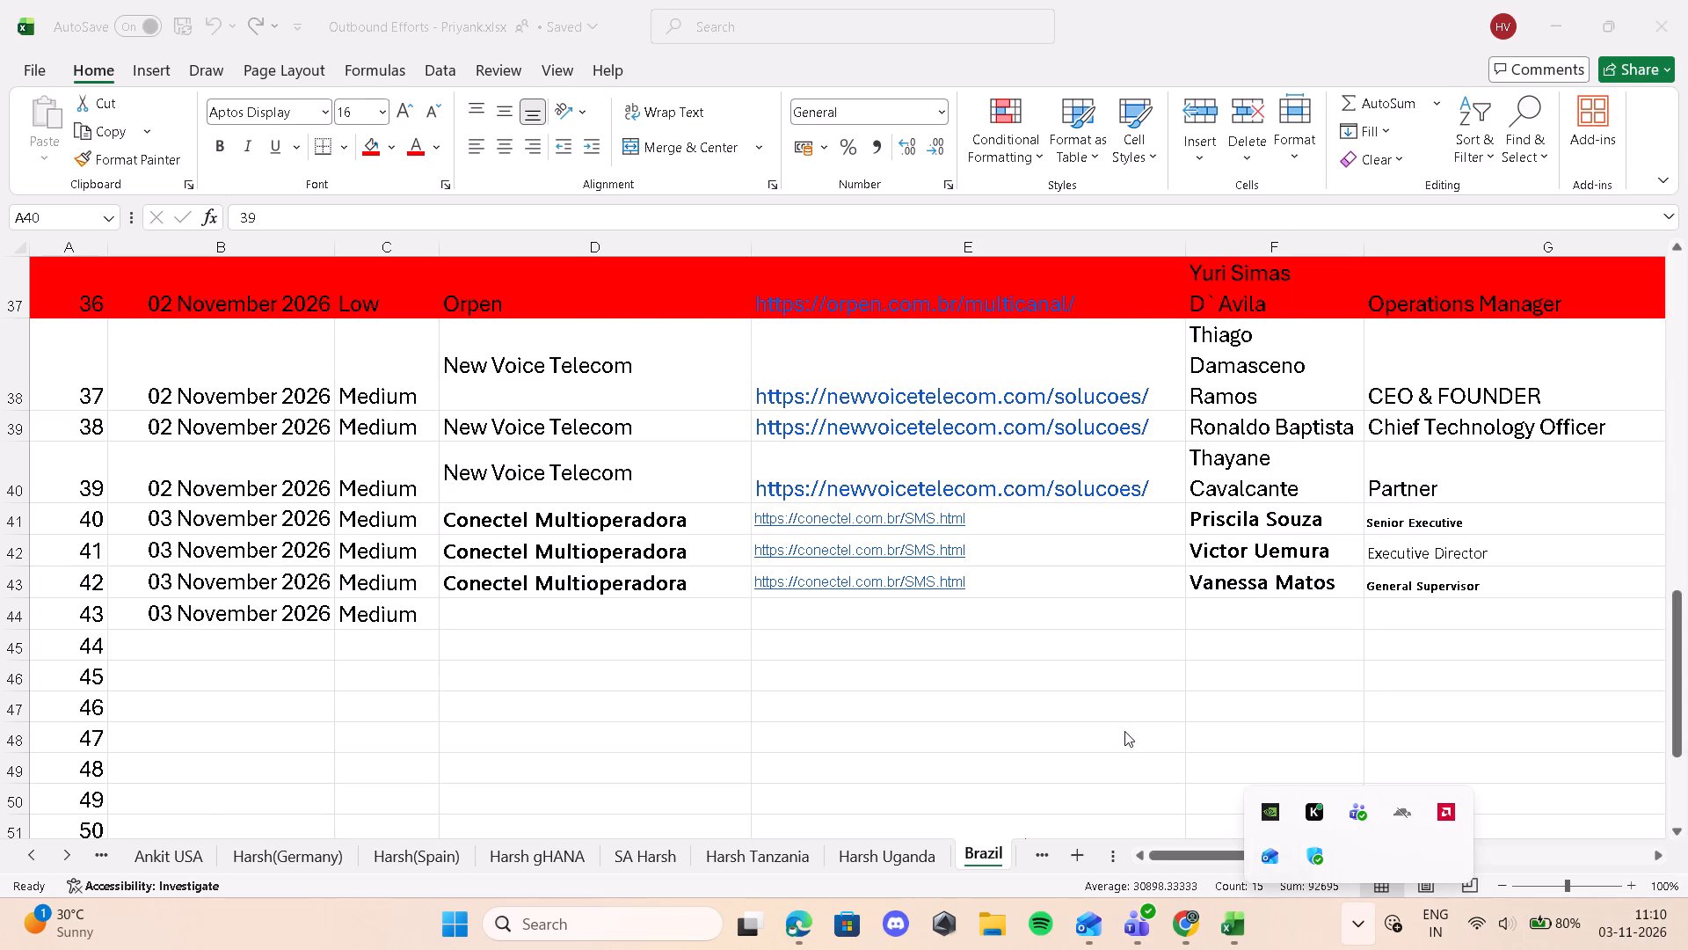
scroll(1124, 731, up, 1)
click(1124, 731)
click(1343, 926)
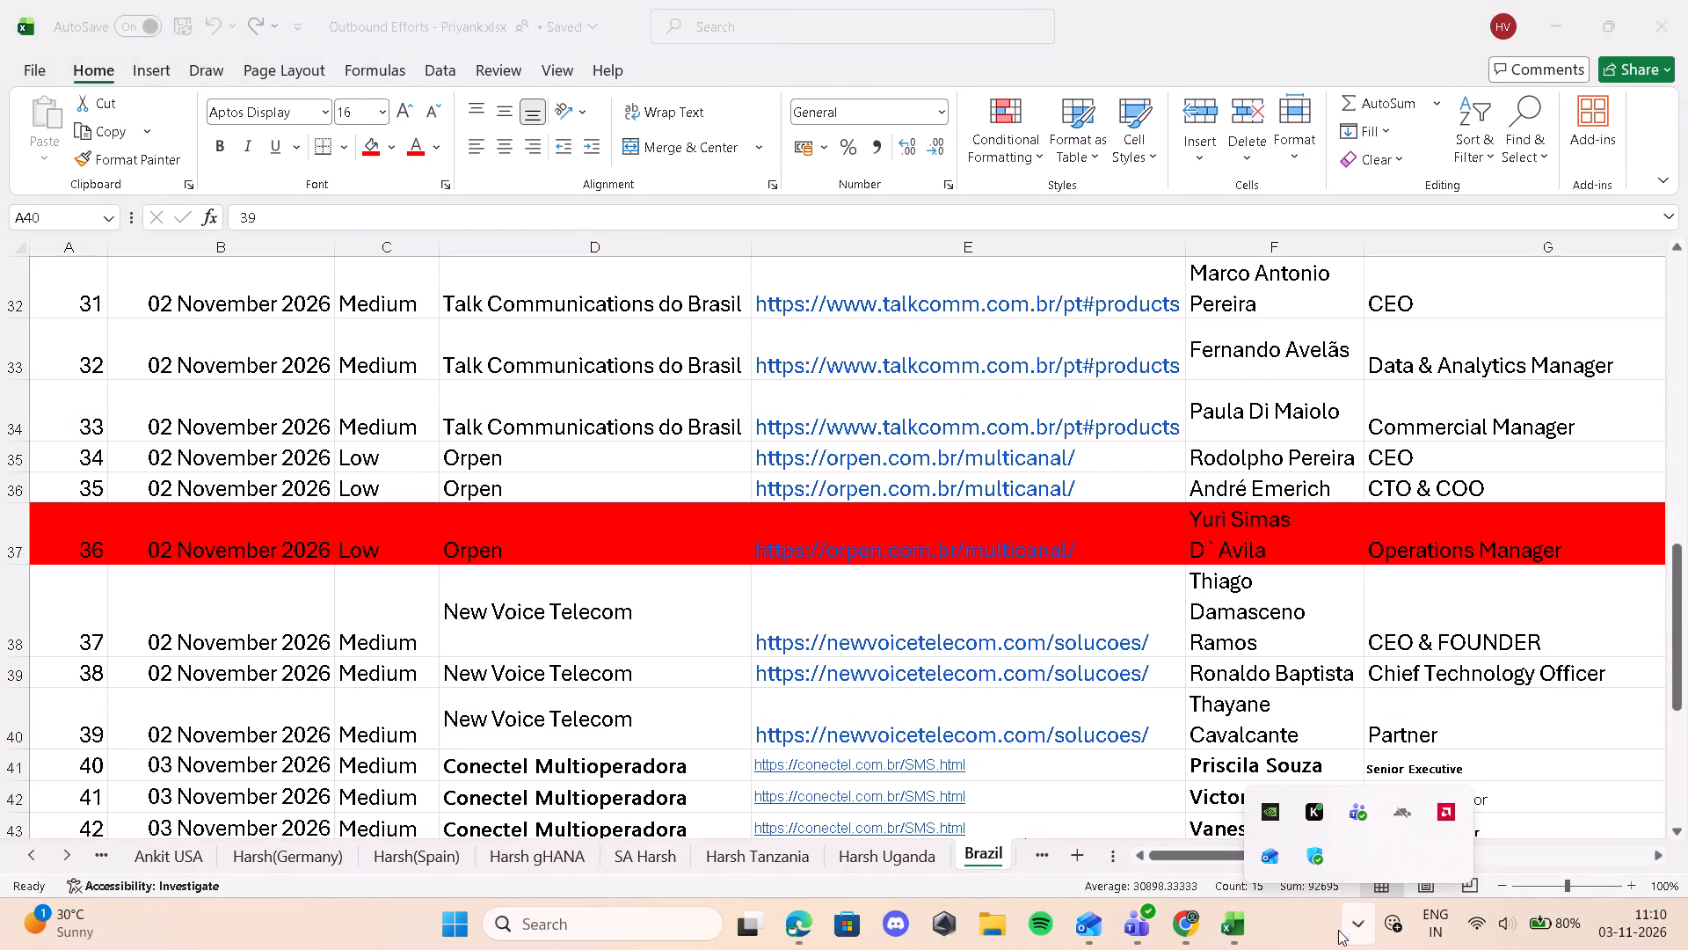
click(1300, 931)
Select the whole red-filled row of Orpen's Operations Manager, sheet row 37, to review it.
double_click(1282, 516)
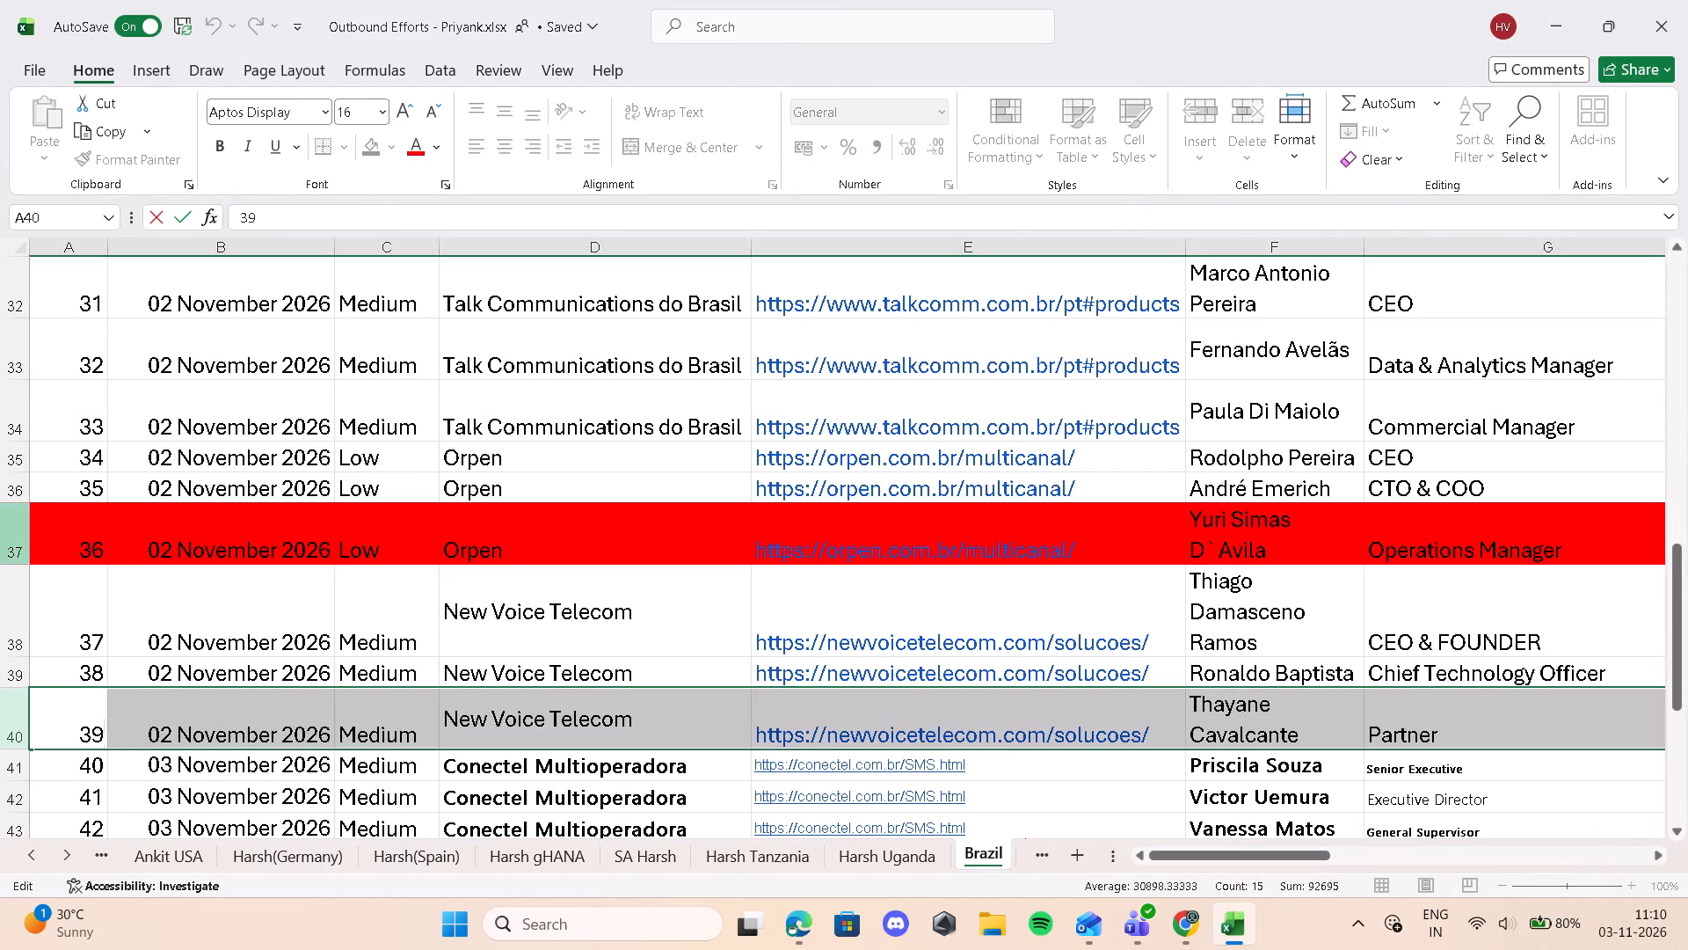
click(8, 509)
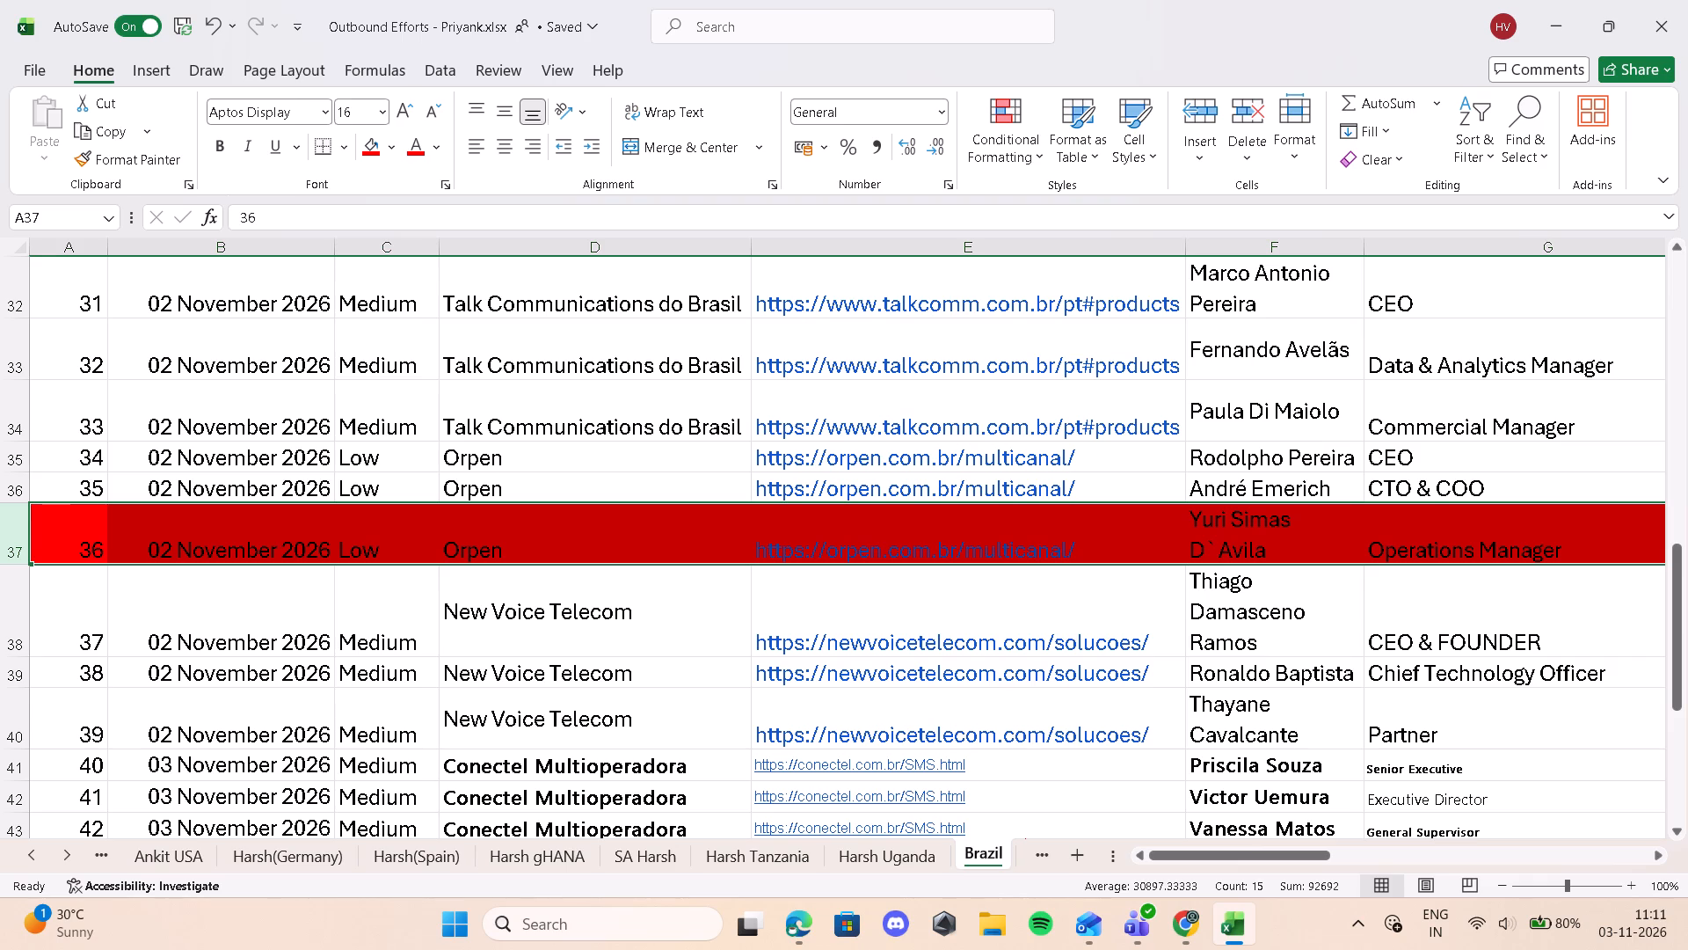
Select the whole row of entry 43, the first dated entry without a company, in sheet row 44.
scroll(27, 601, down, 1)
click(541, 626)
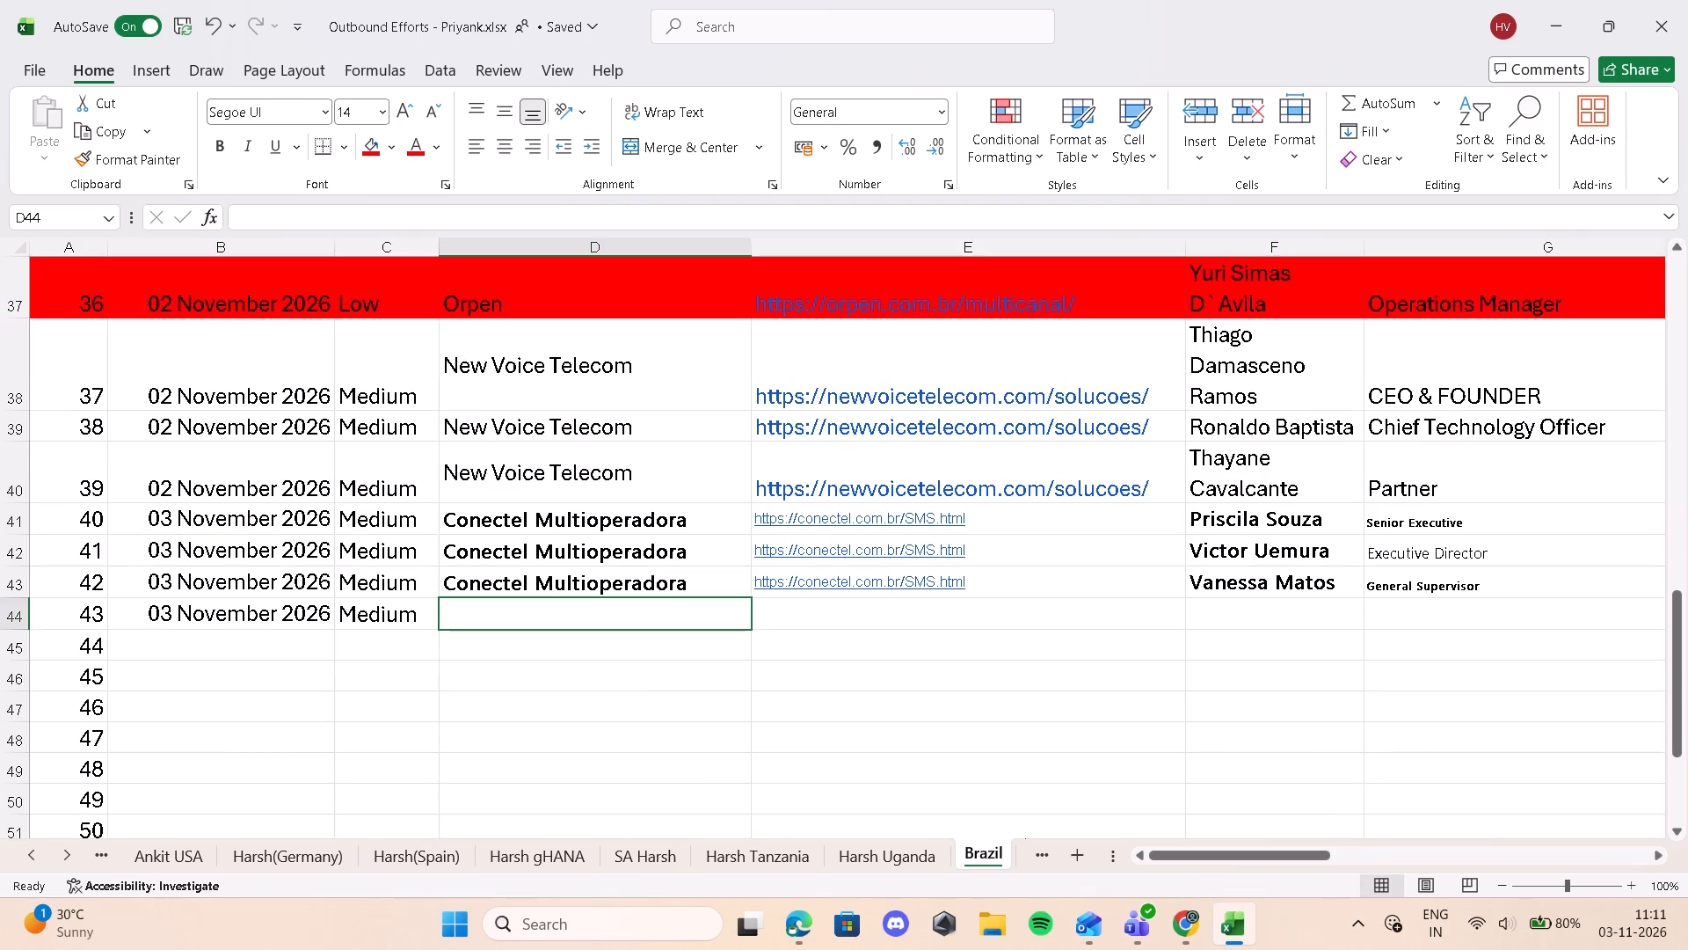
click(4, 604)
click(10, 620)
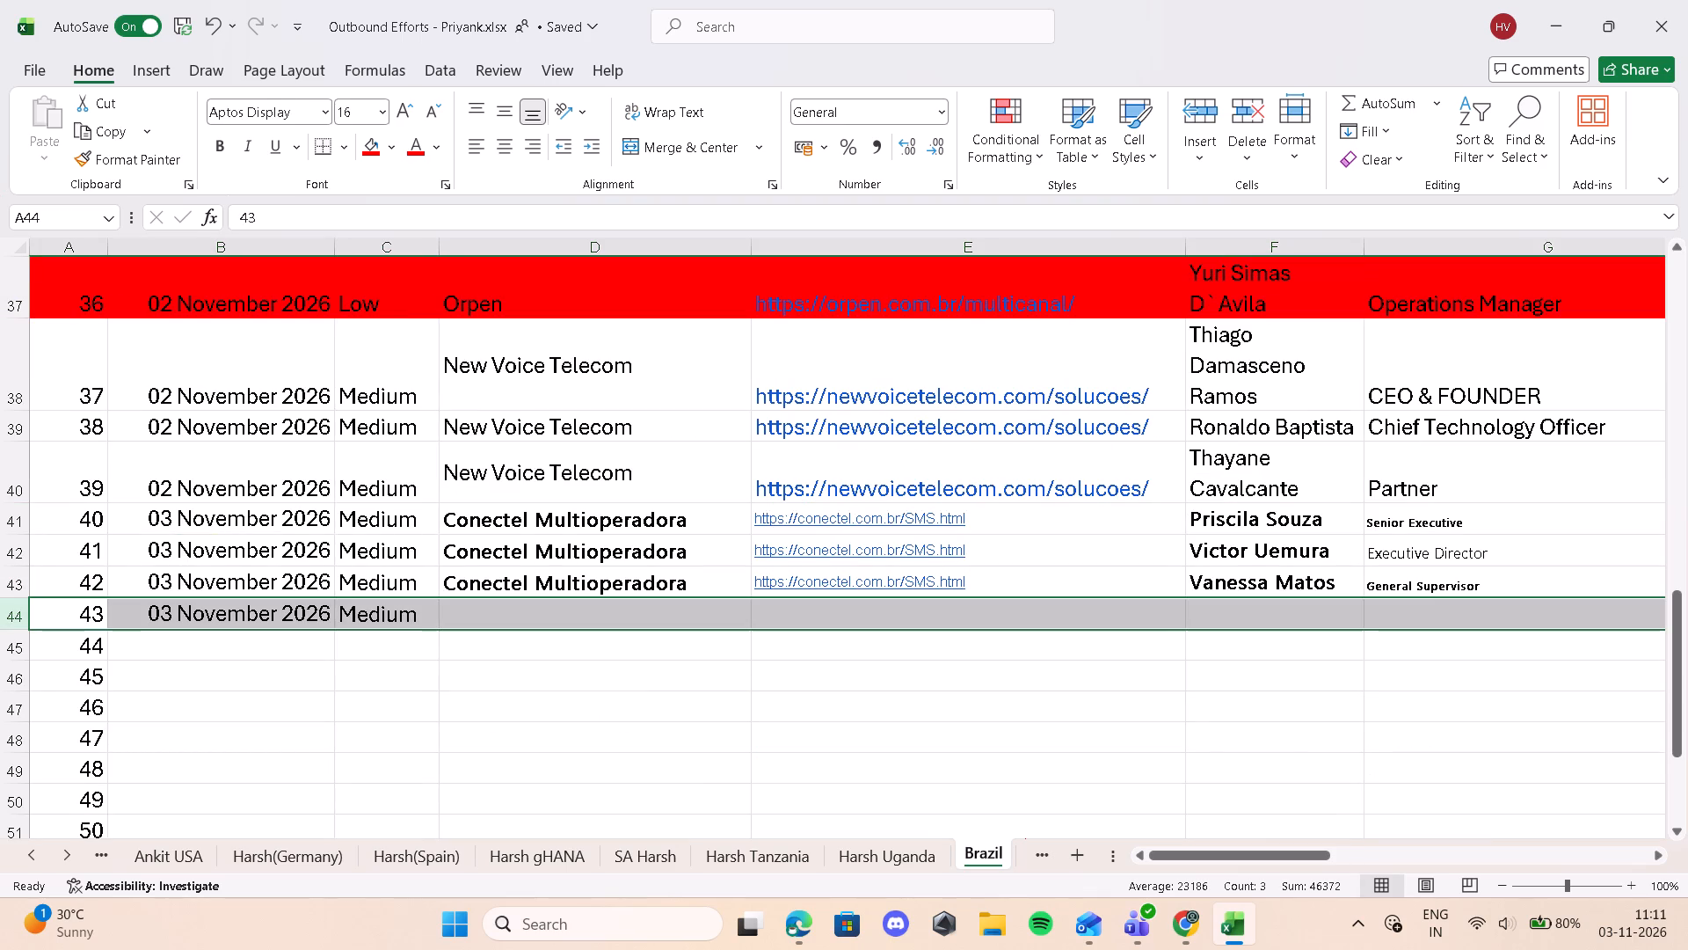
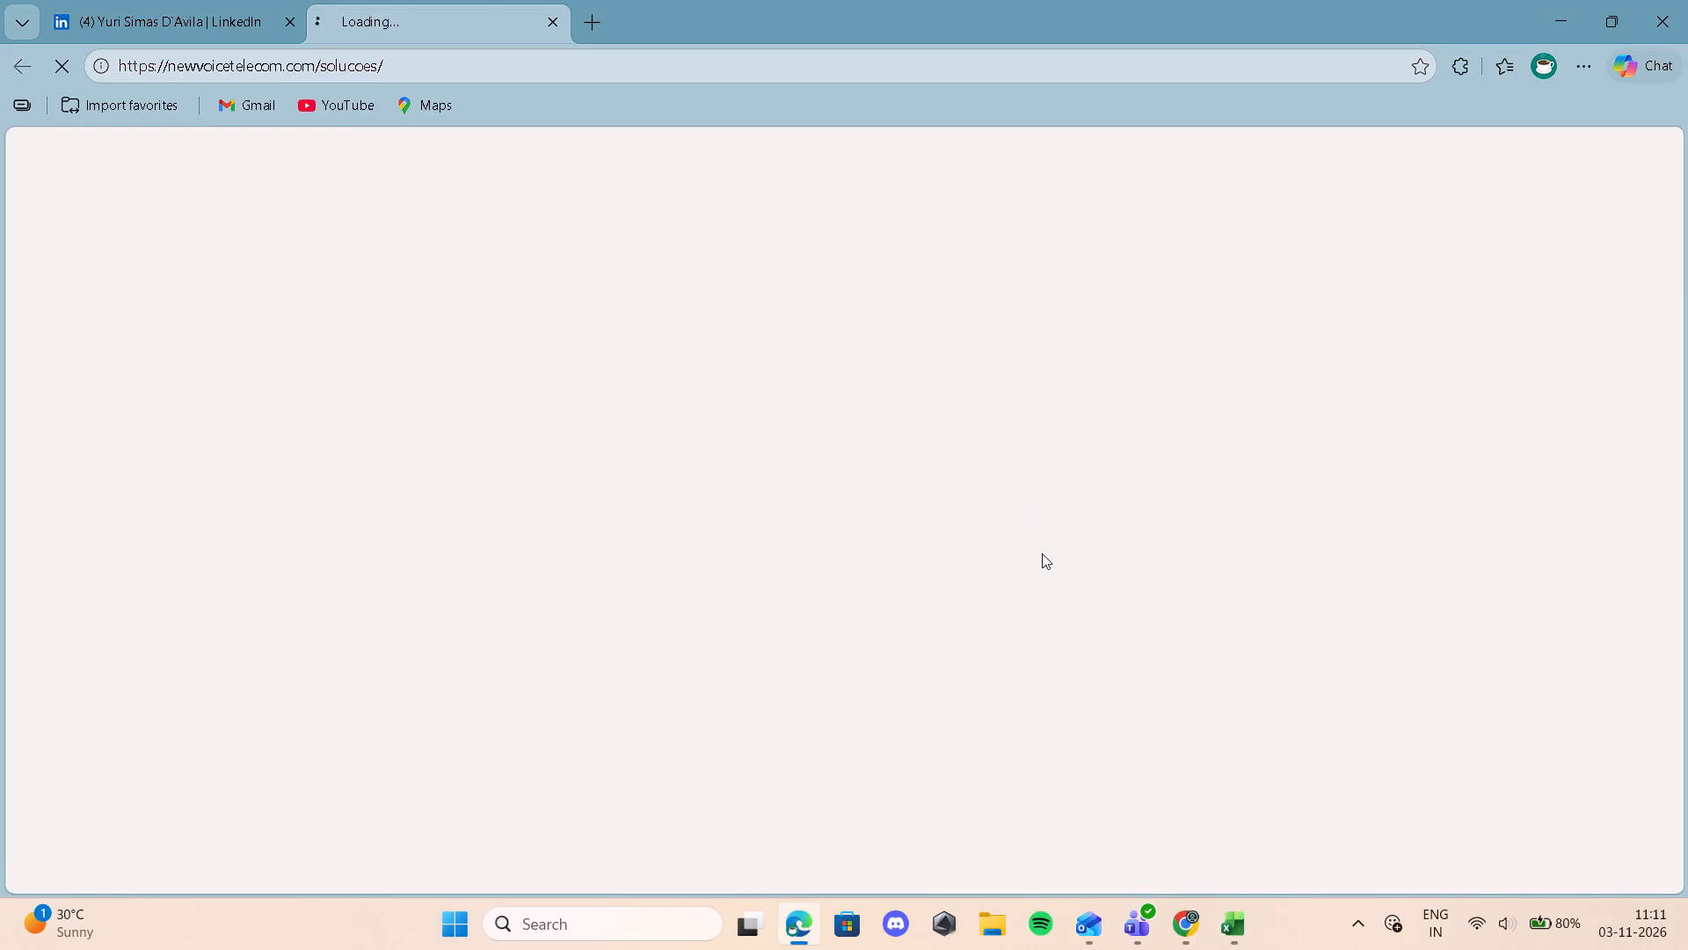
Translate New Voice Telecom's solutions web page from Portuguese into English and bring it up for reading.
click(223, 0)
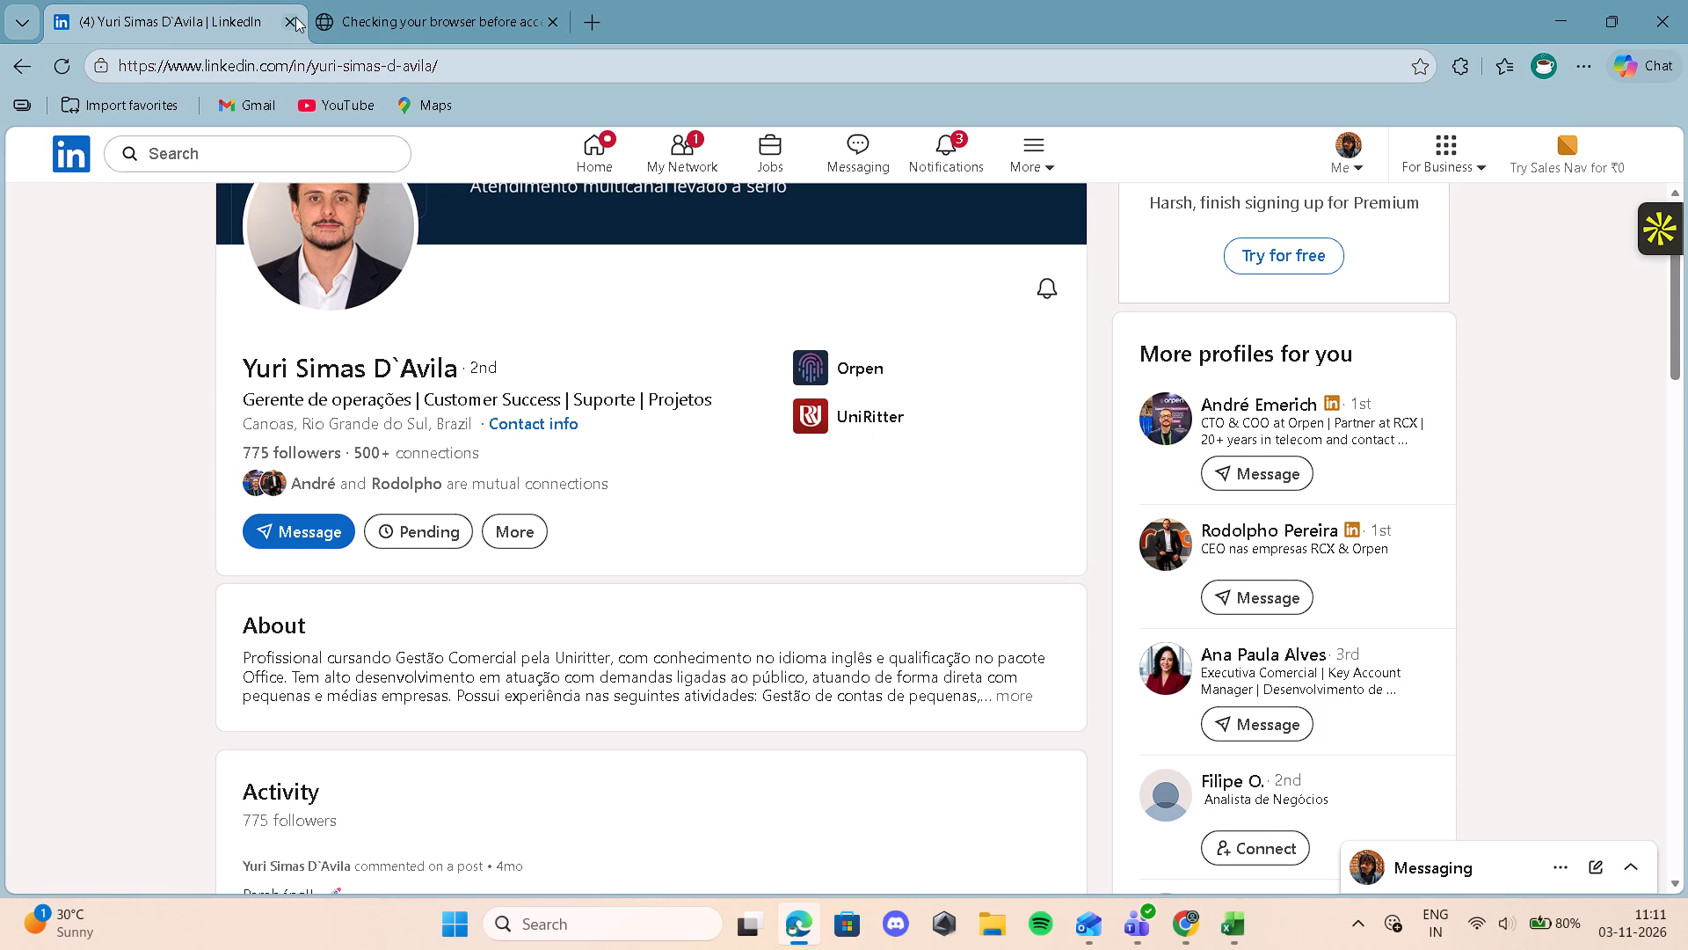
click(431, 0)
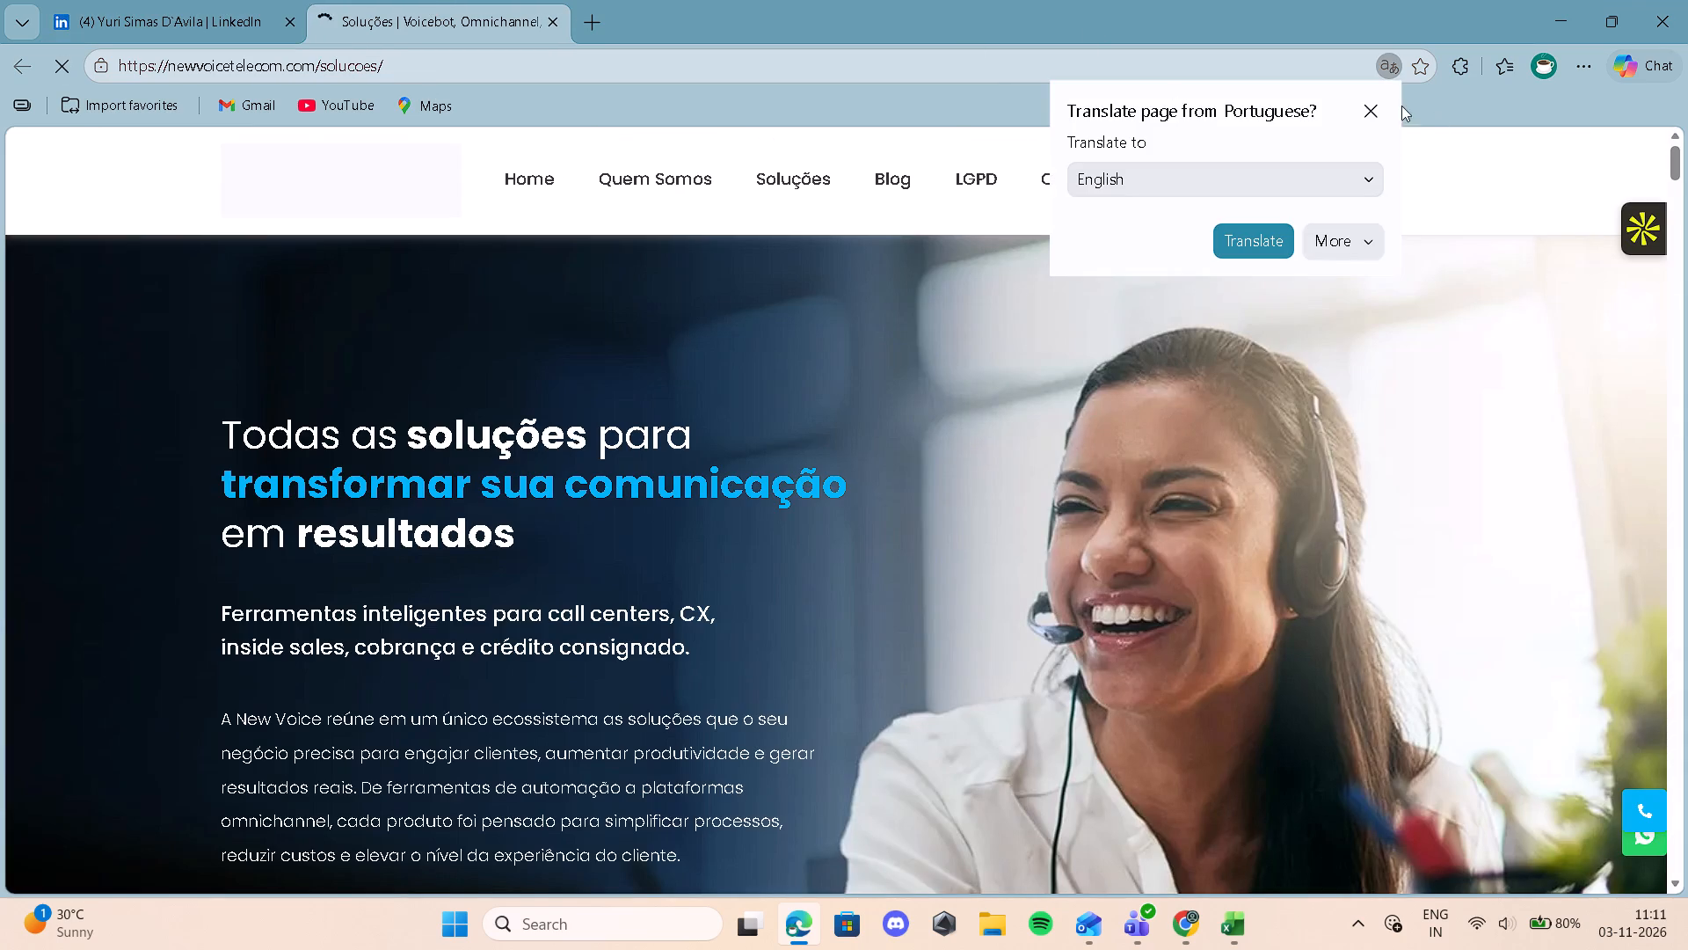
click(1368, 106)
click(1380, 61)
click(1269, 245)
click(182, 0)
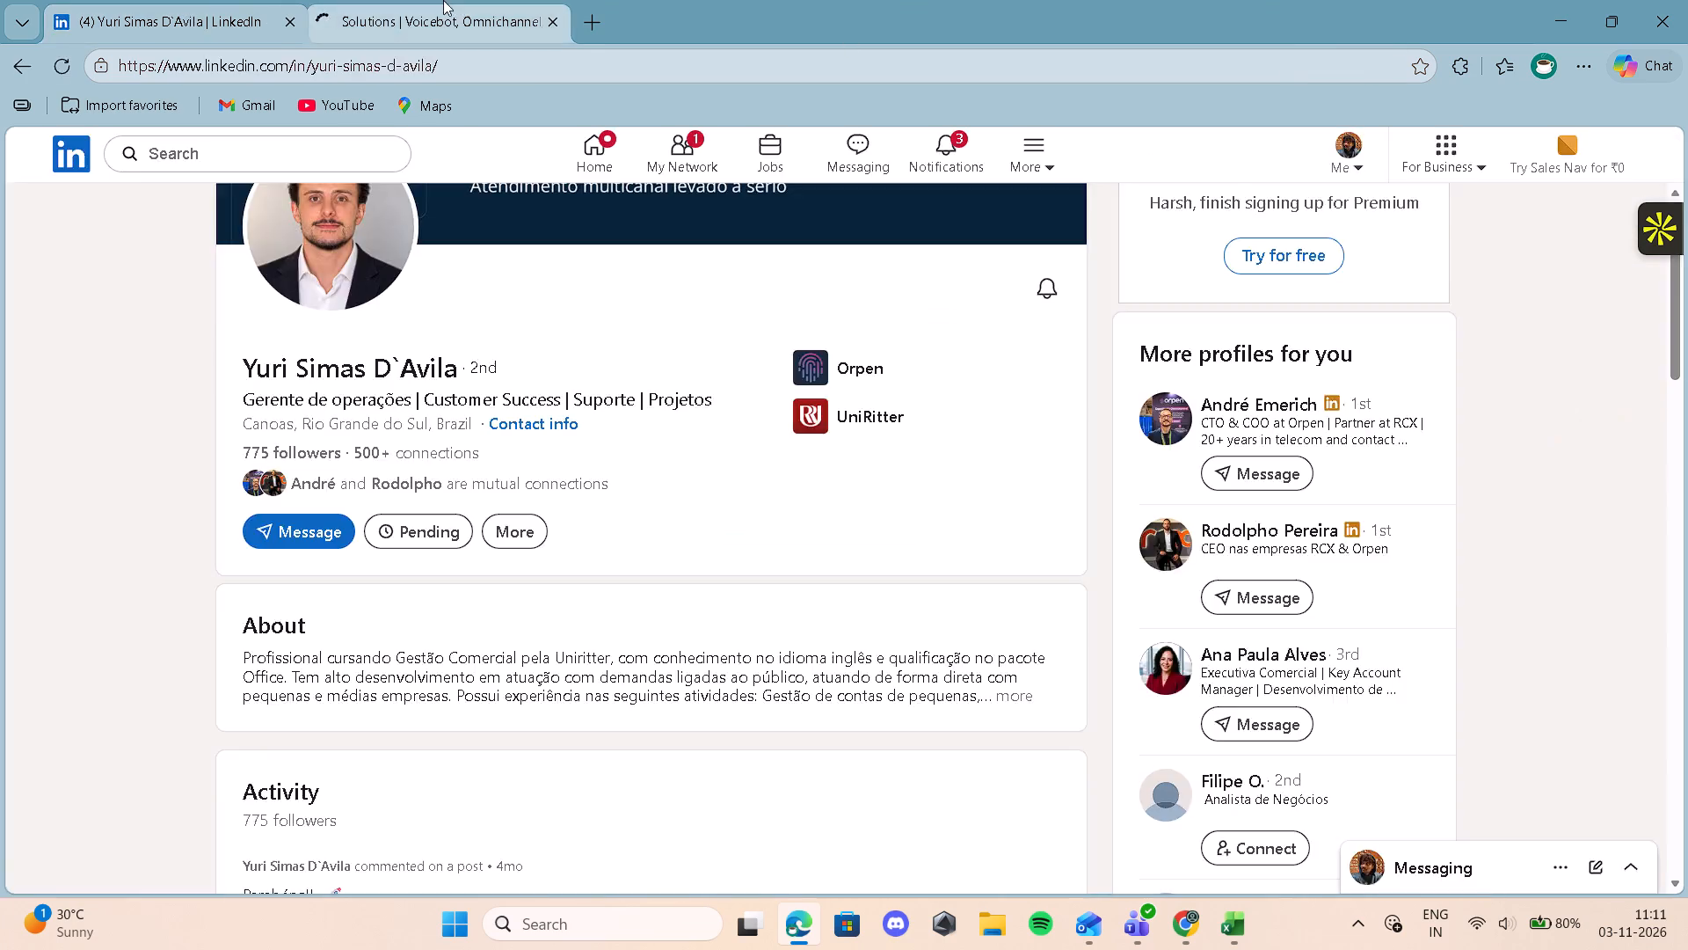
click(456, 0)
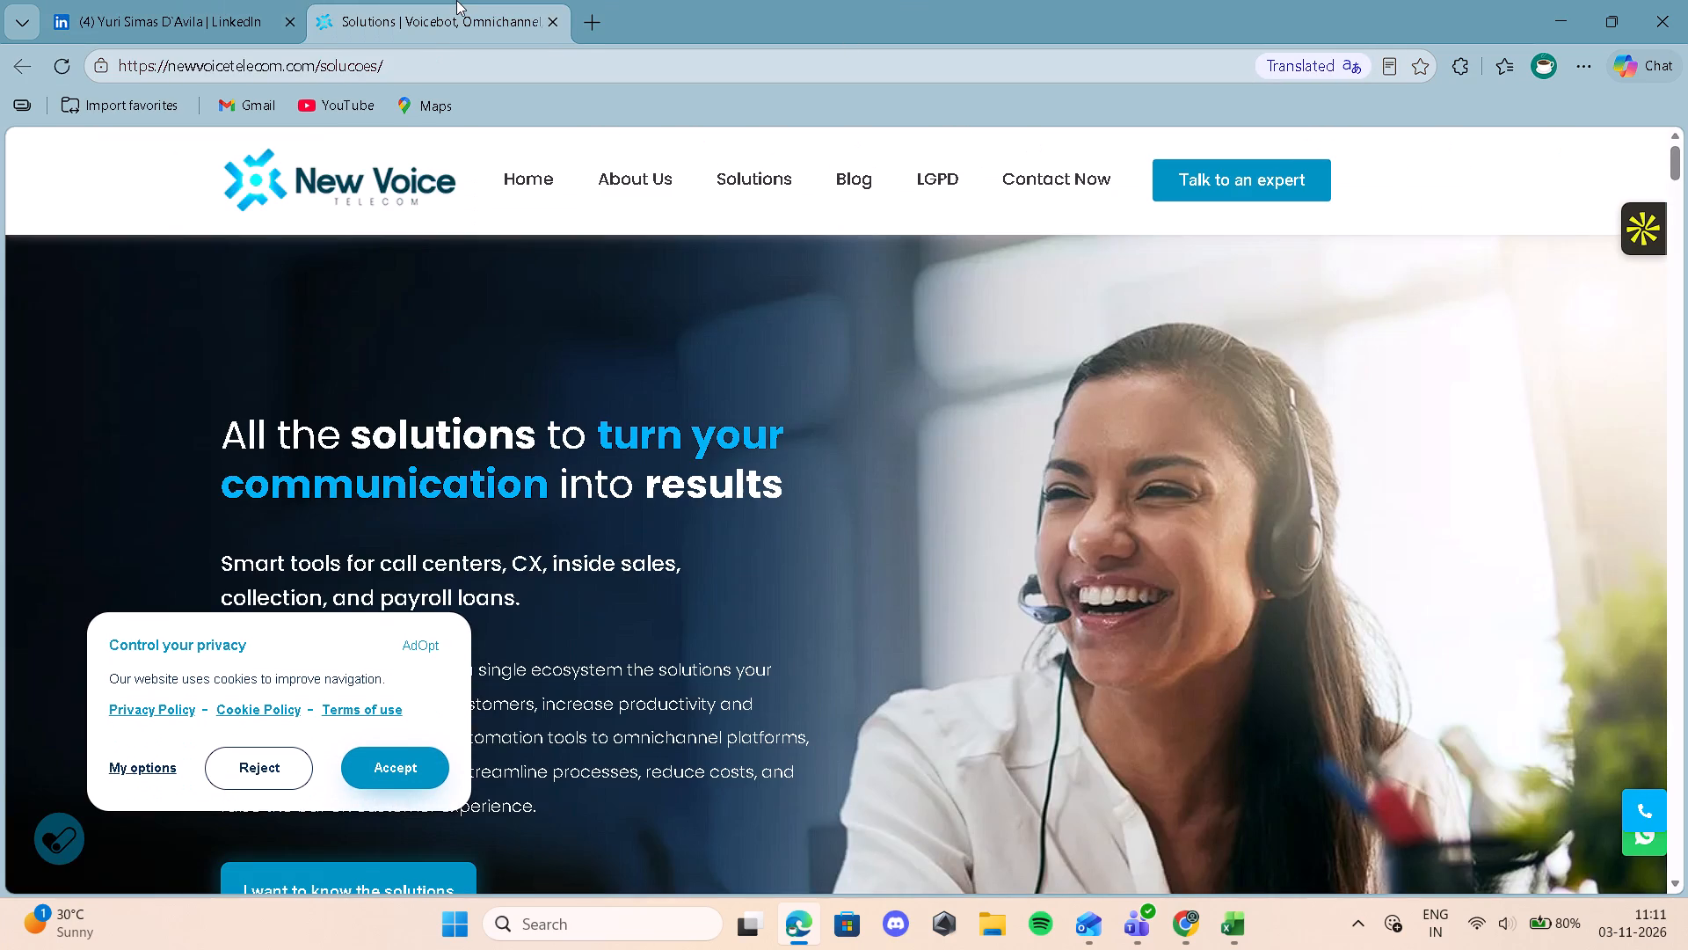
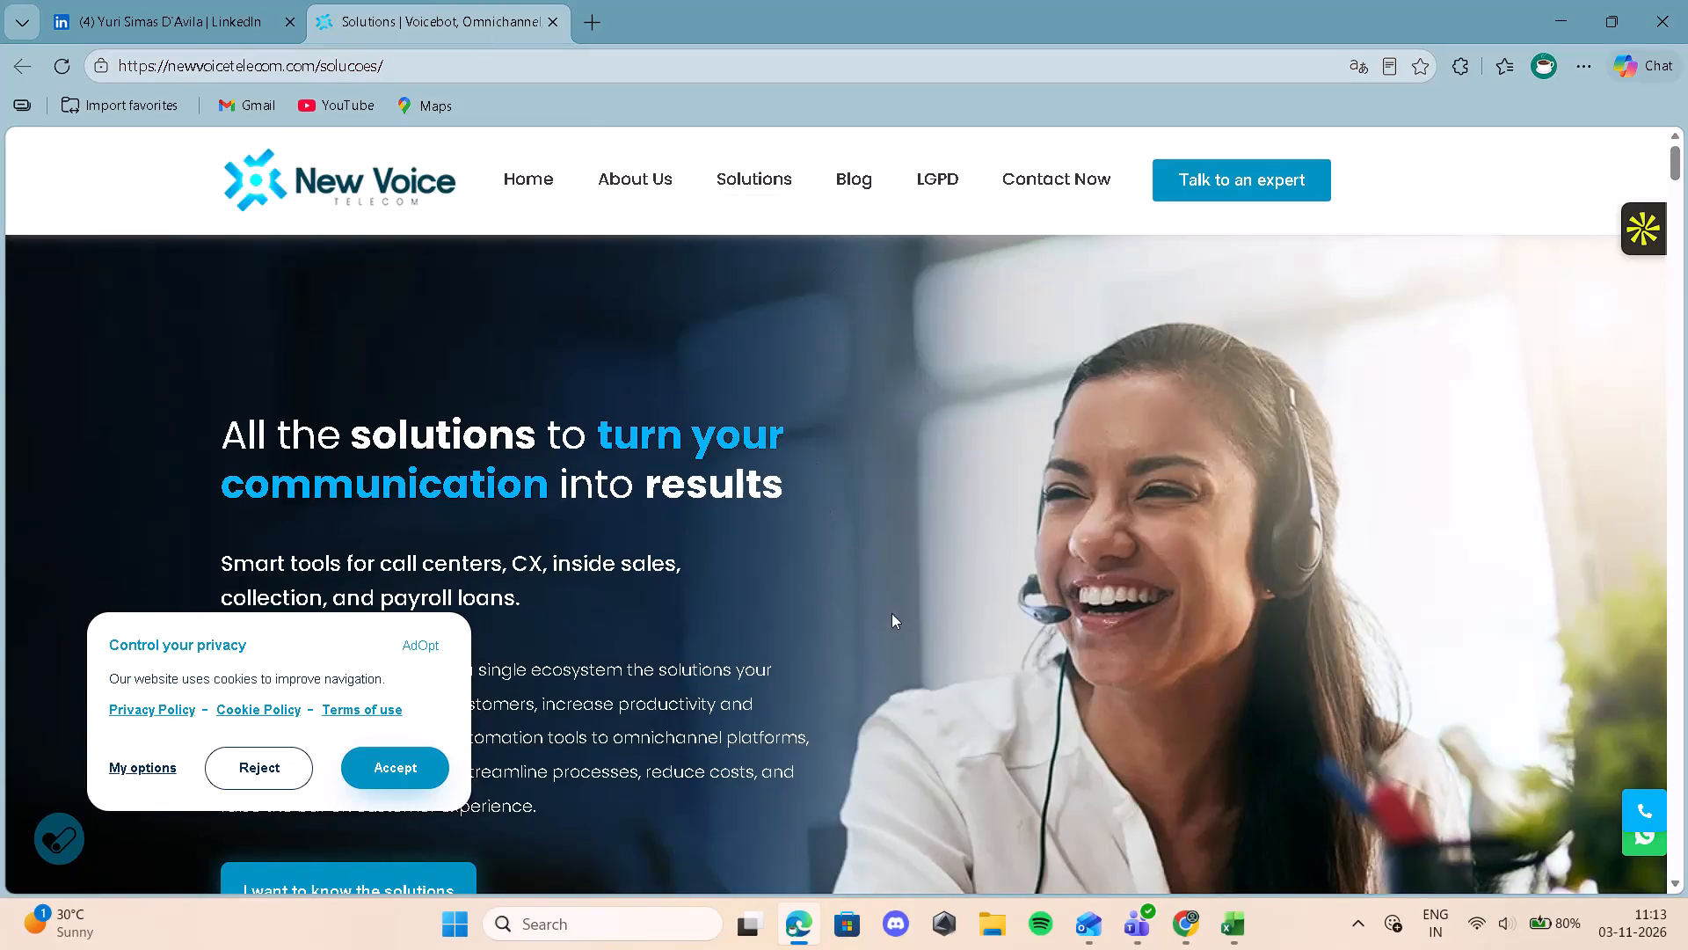
Switch to the Excel workbook and review the Brazil sheet's New Voice Telecom and neighbouring company rows across their contact, status and service columns.
click(1248, 931)
click(0, 450)
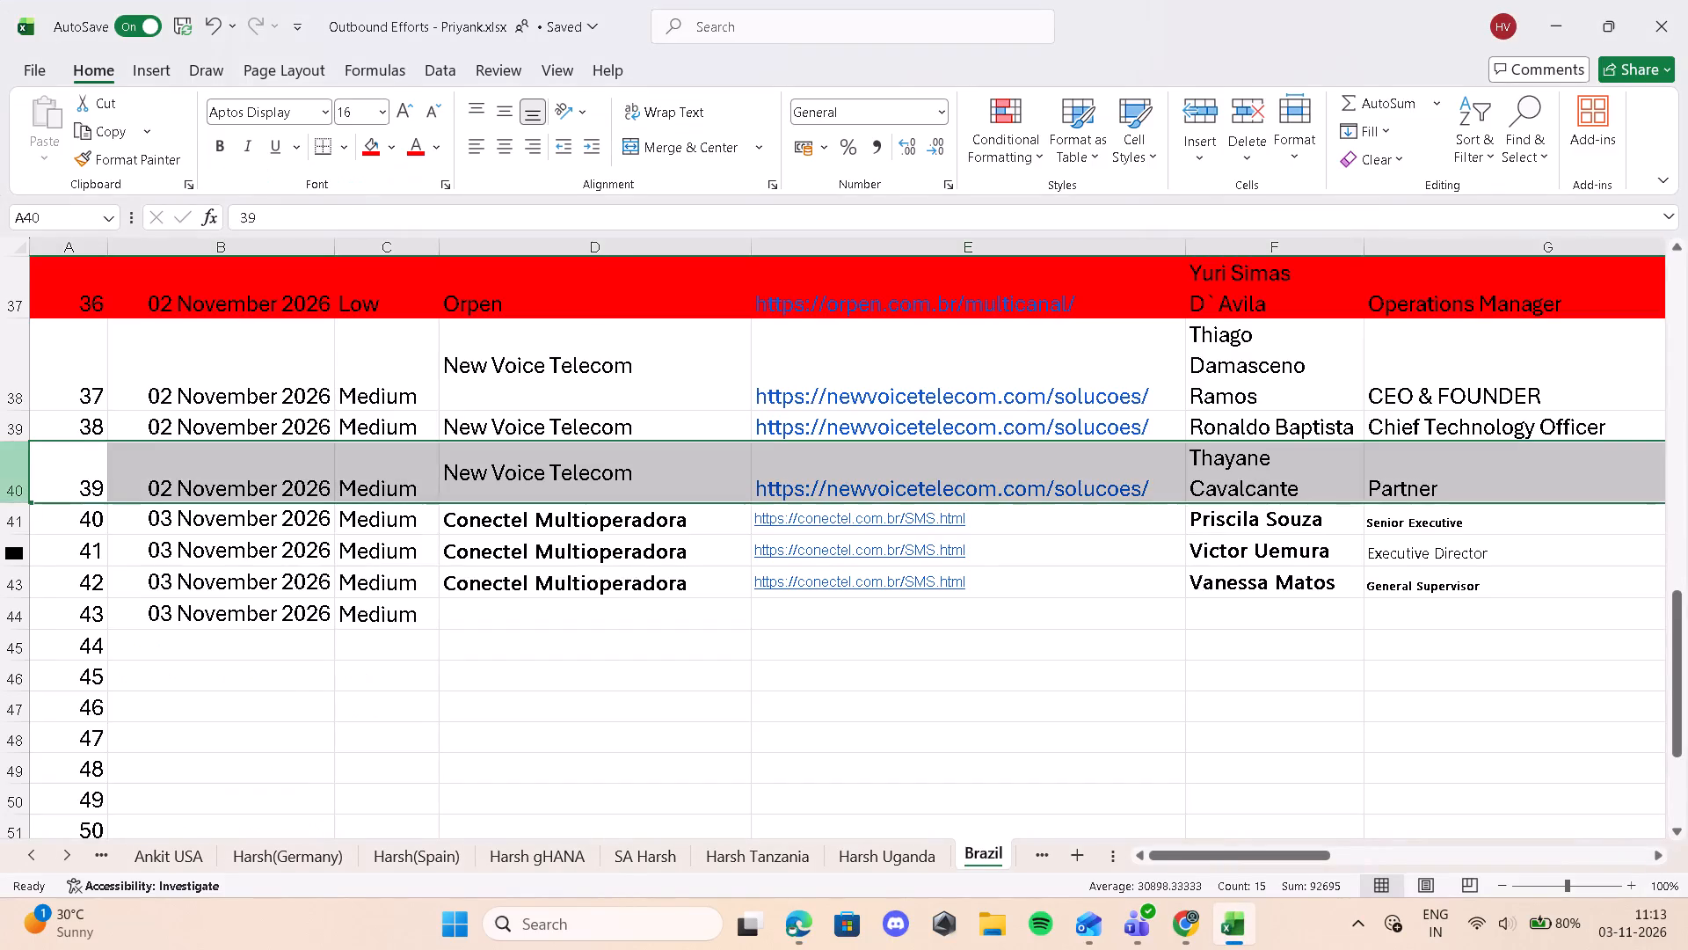
drag(1228, 853, 1457, 839)
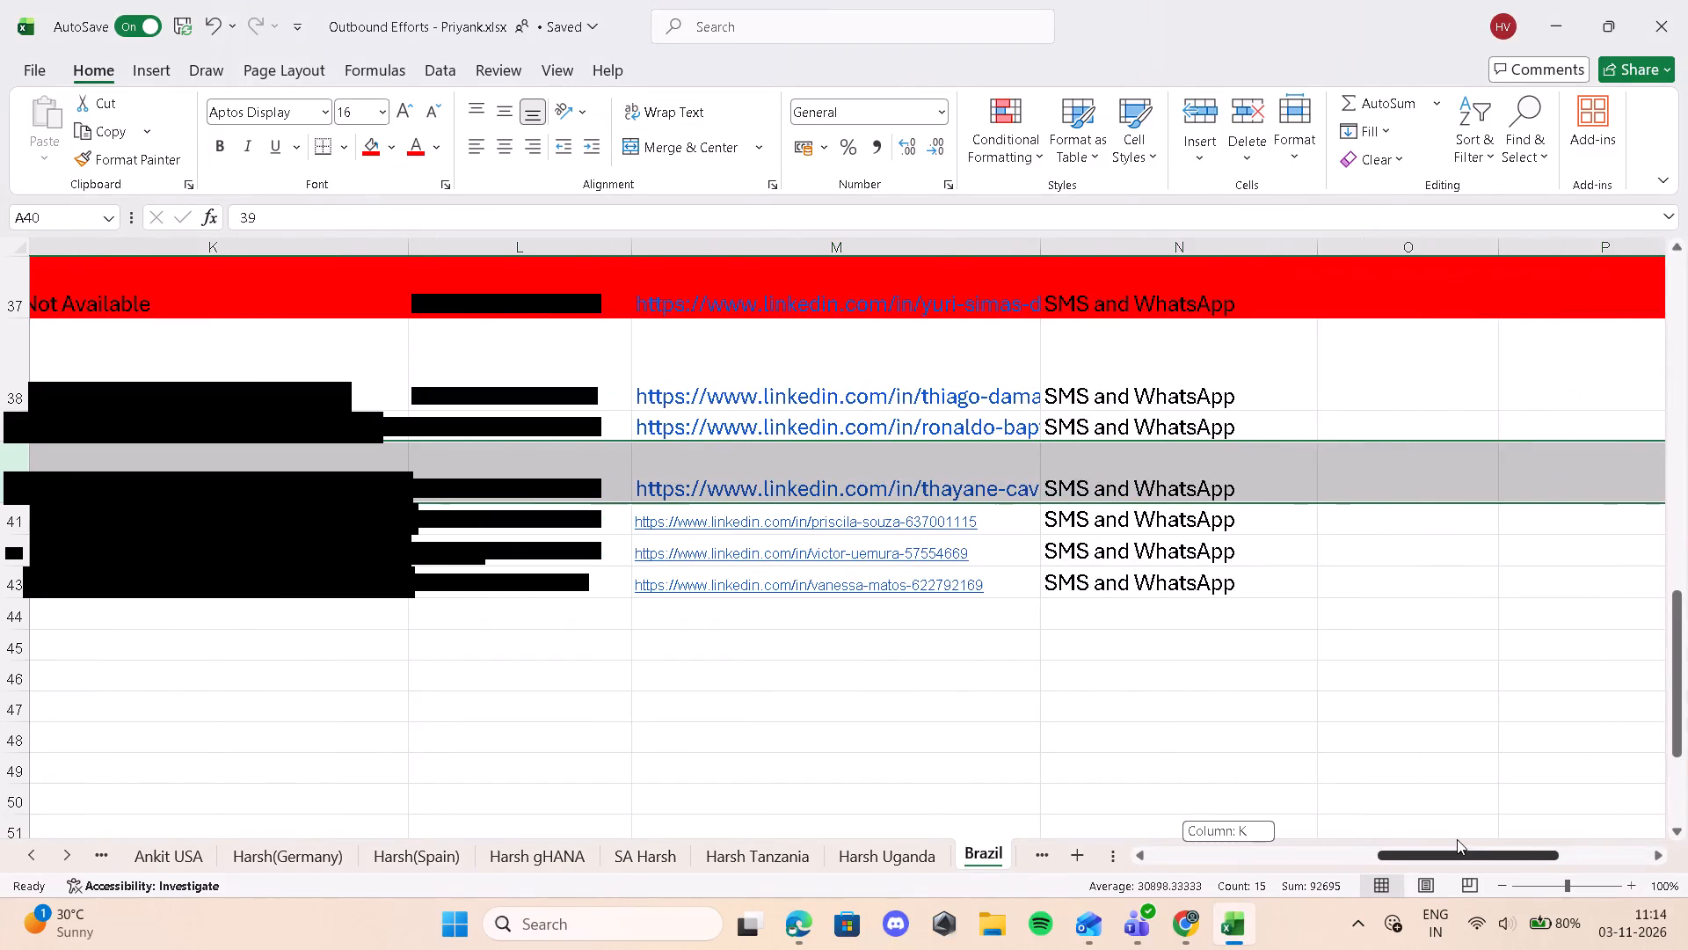
drag(1457, 839, 980, 829)
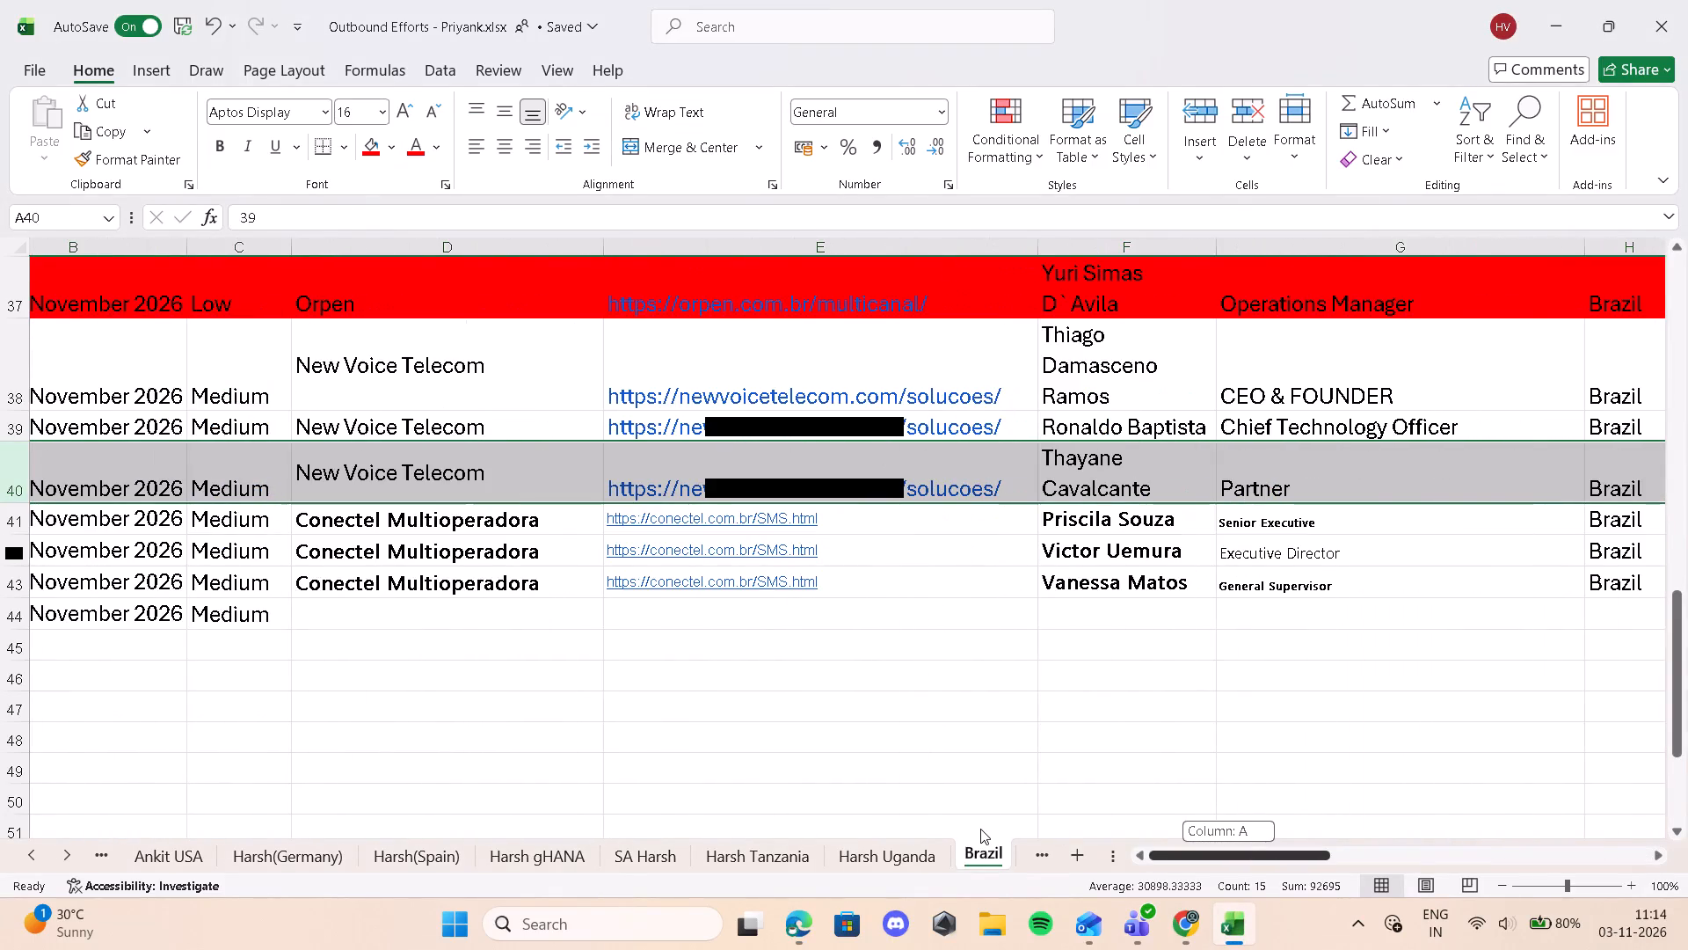
drag(980, 829, 1239, 859)
scroll(1245, 797, up, 1)
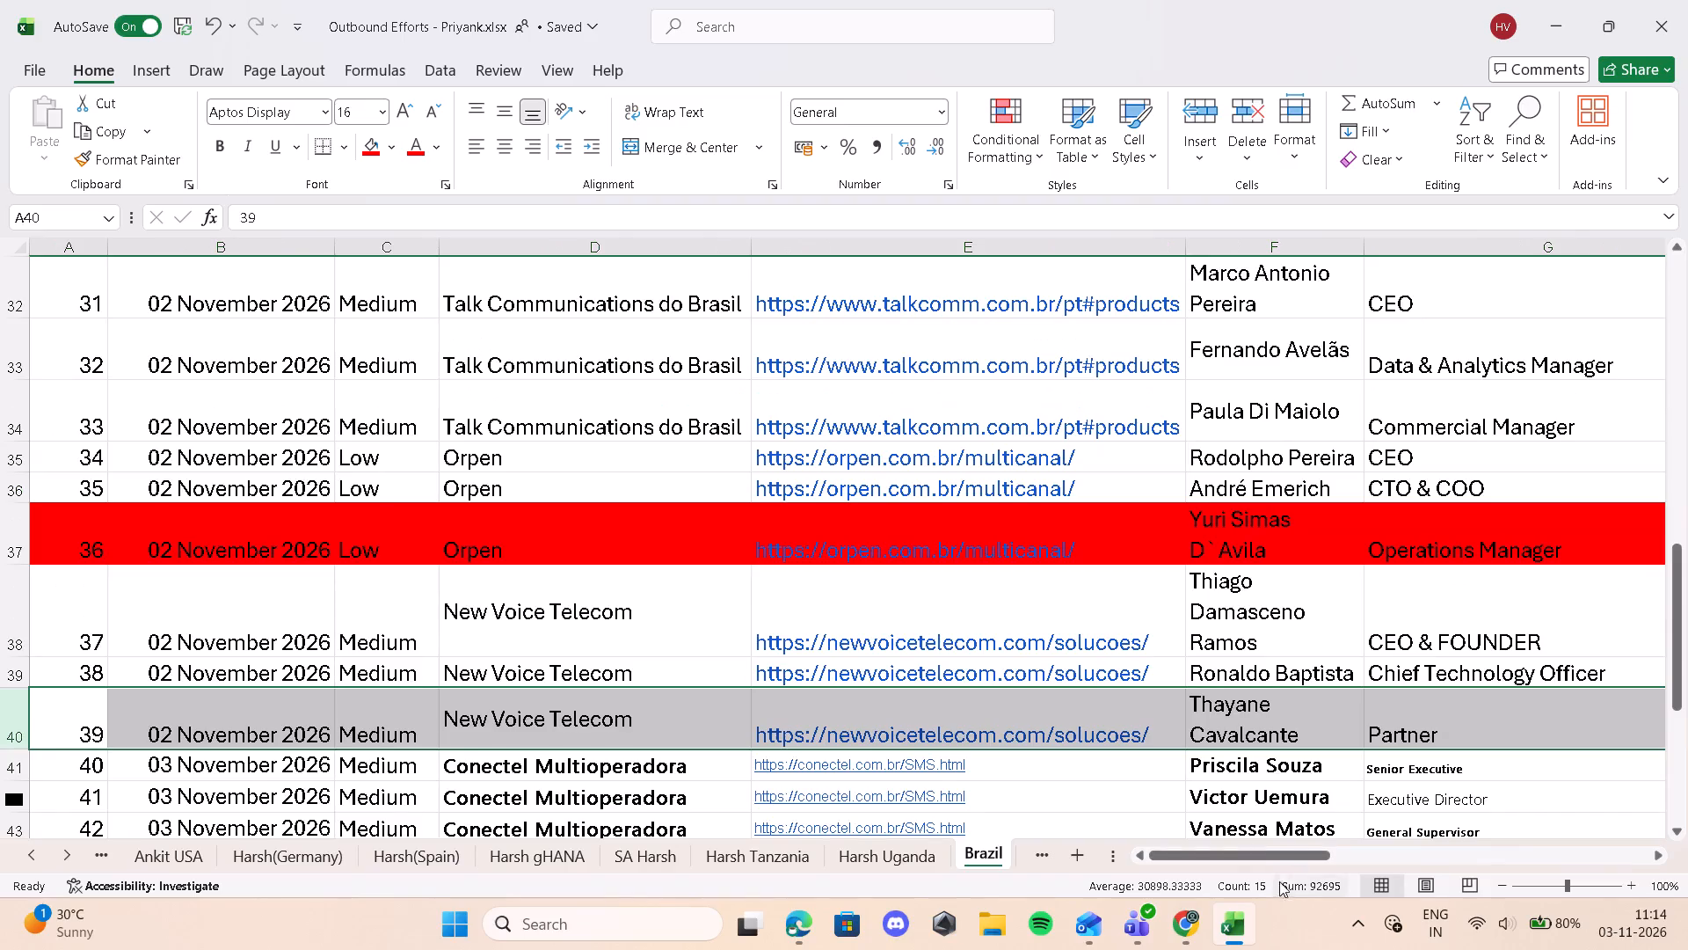
drag(1268, 859, 1059, 844)
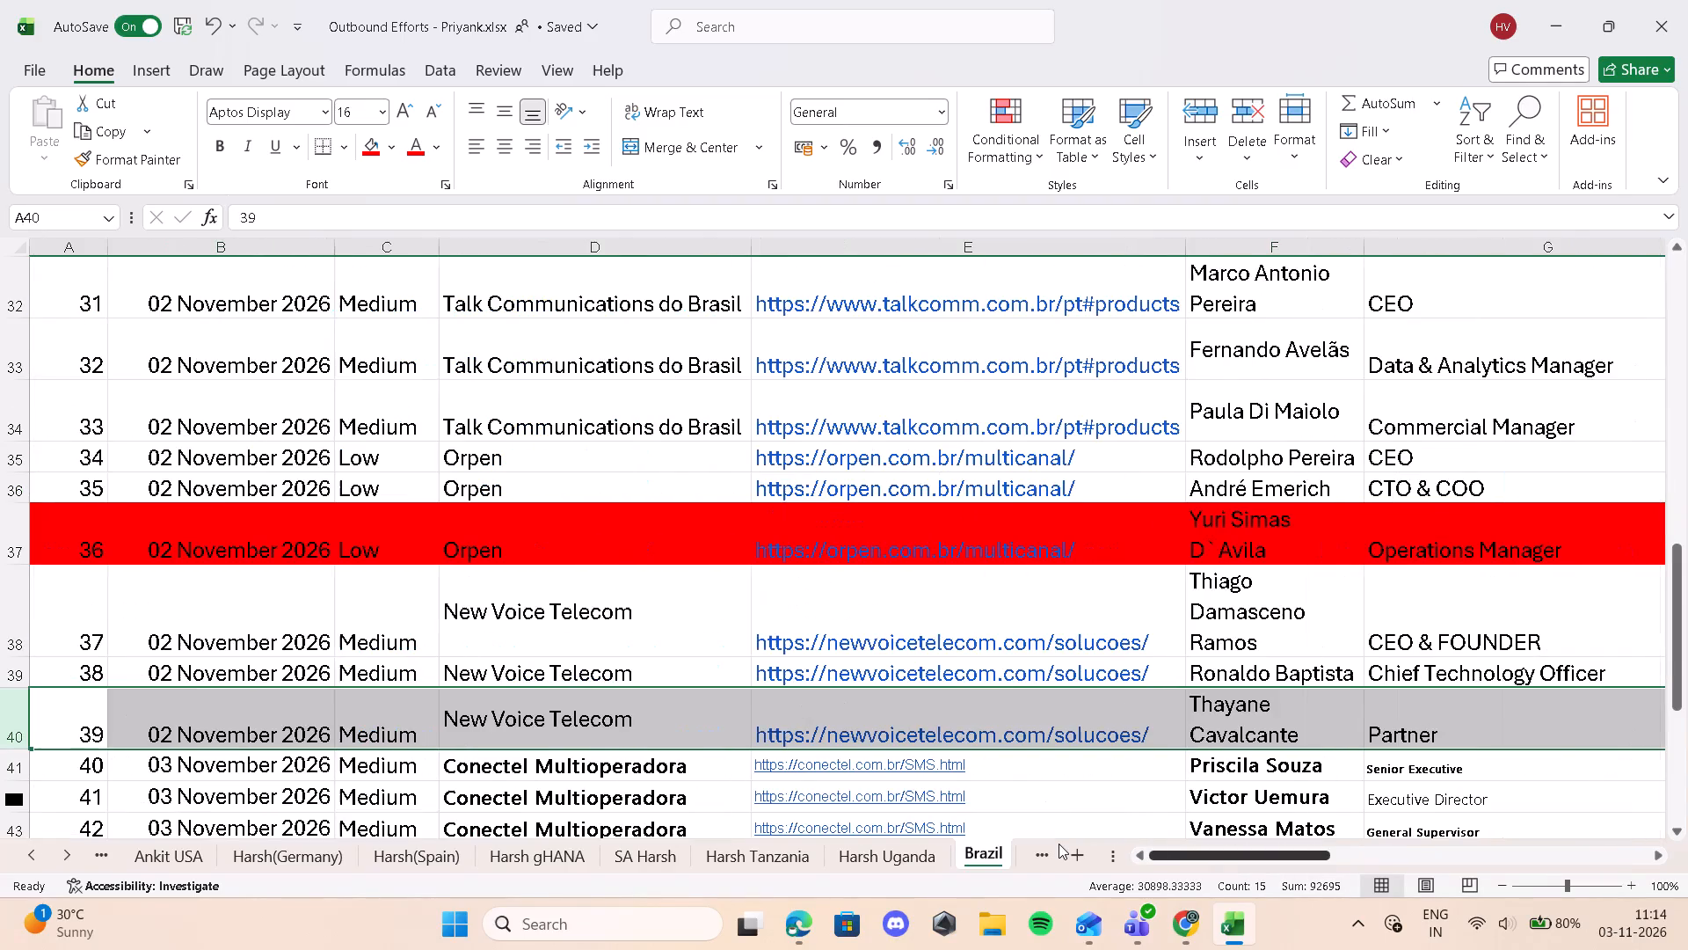
drag(1192, 854, 1310, 860)
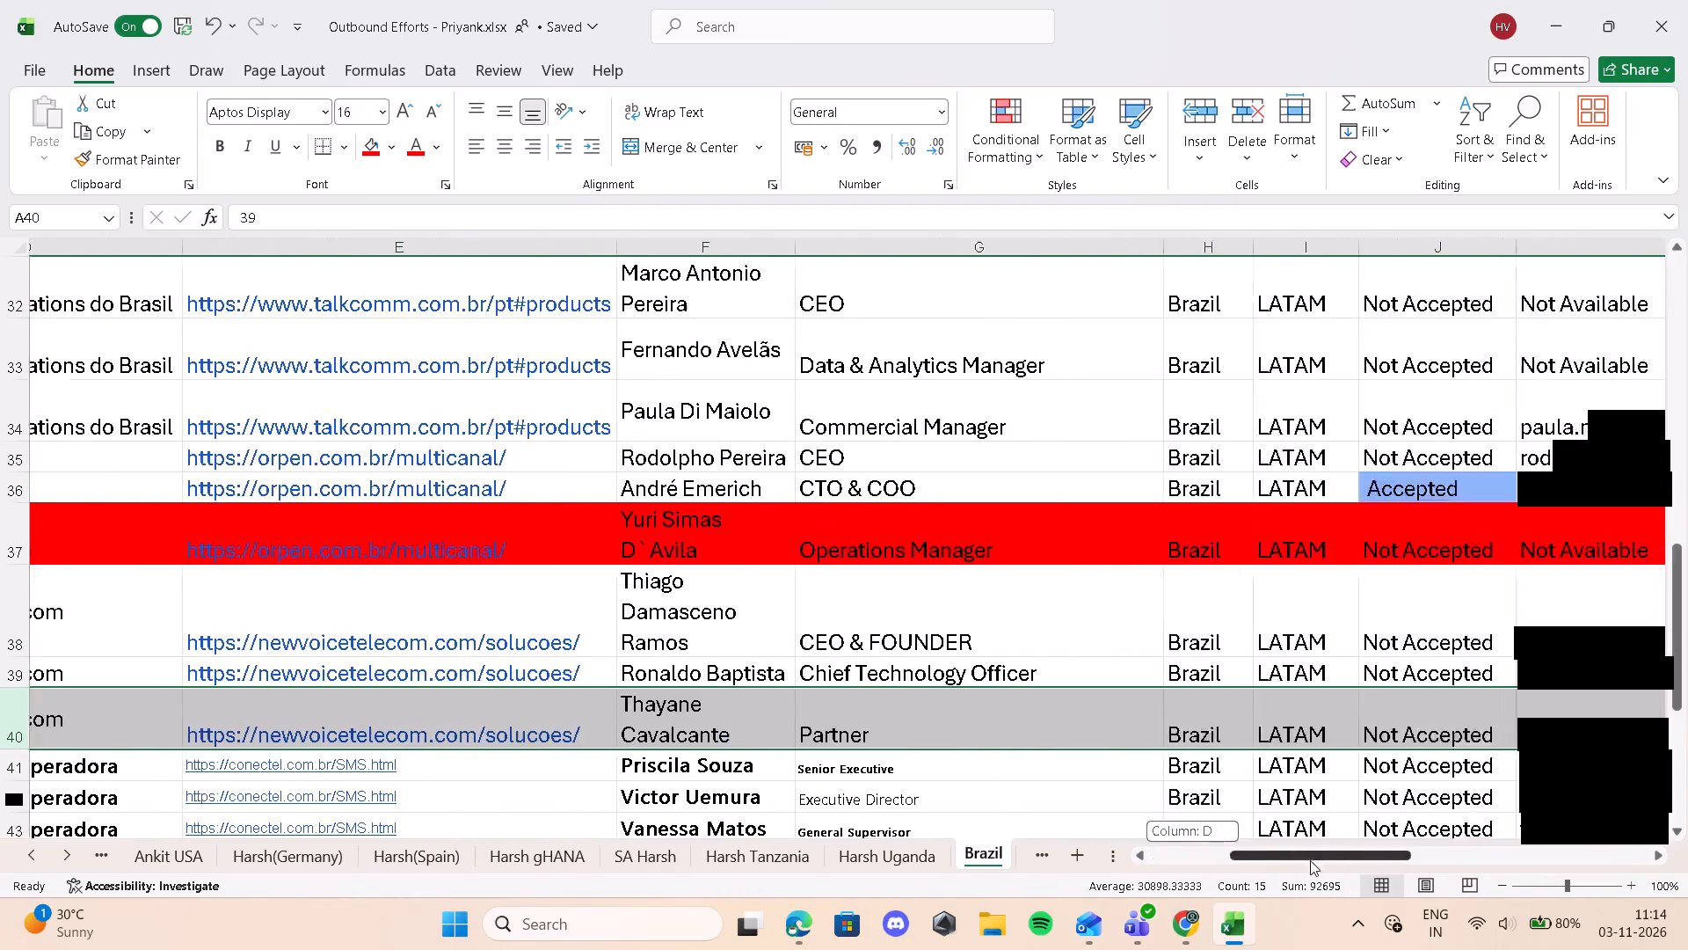
drag(1310, 860, 1093, 868)
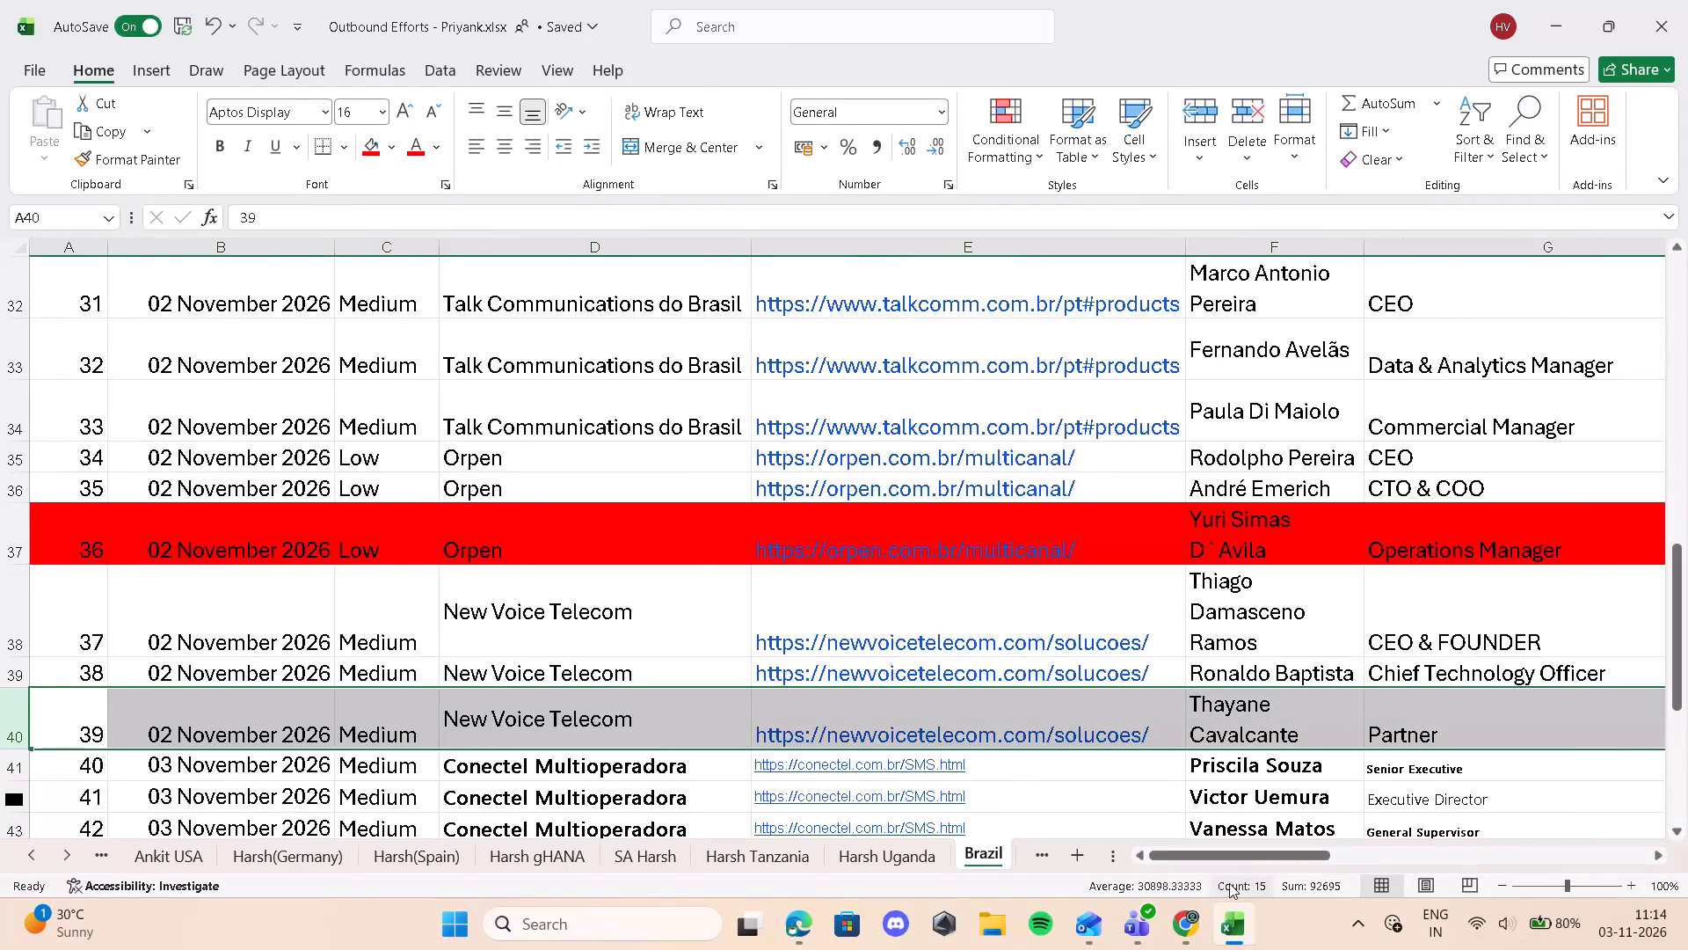
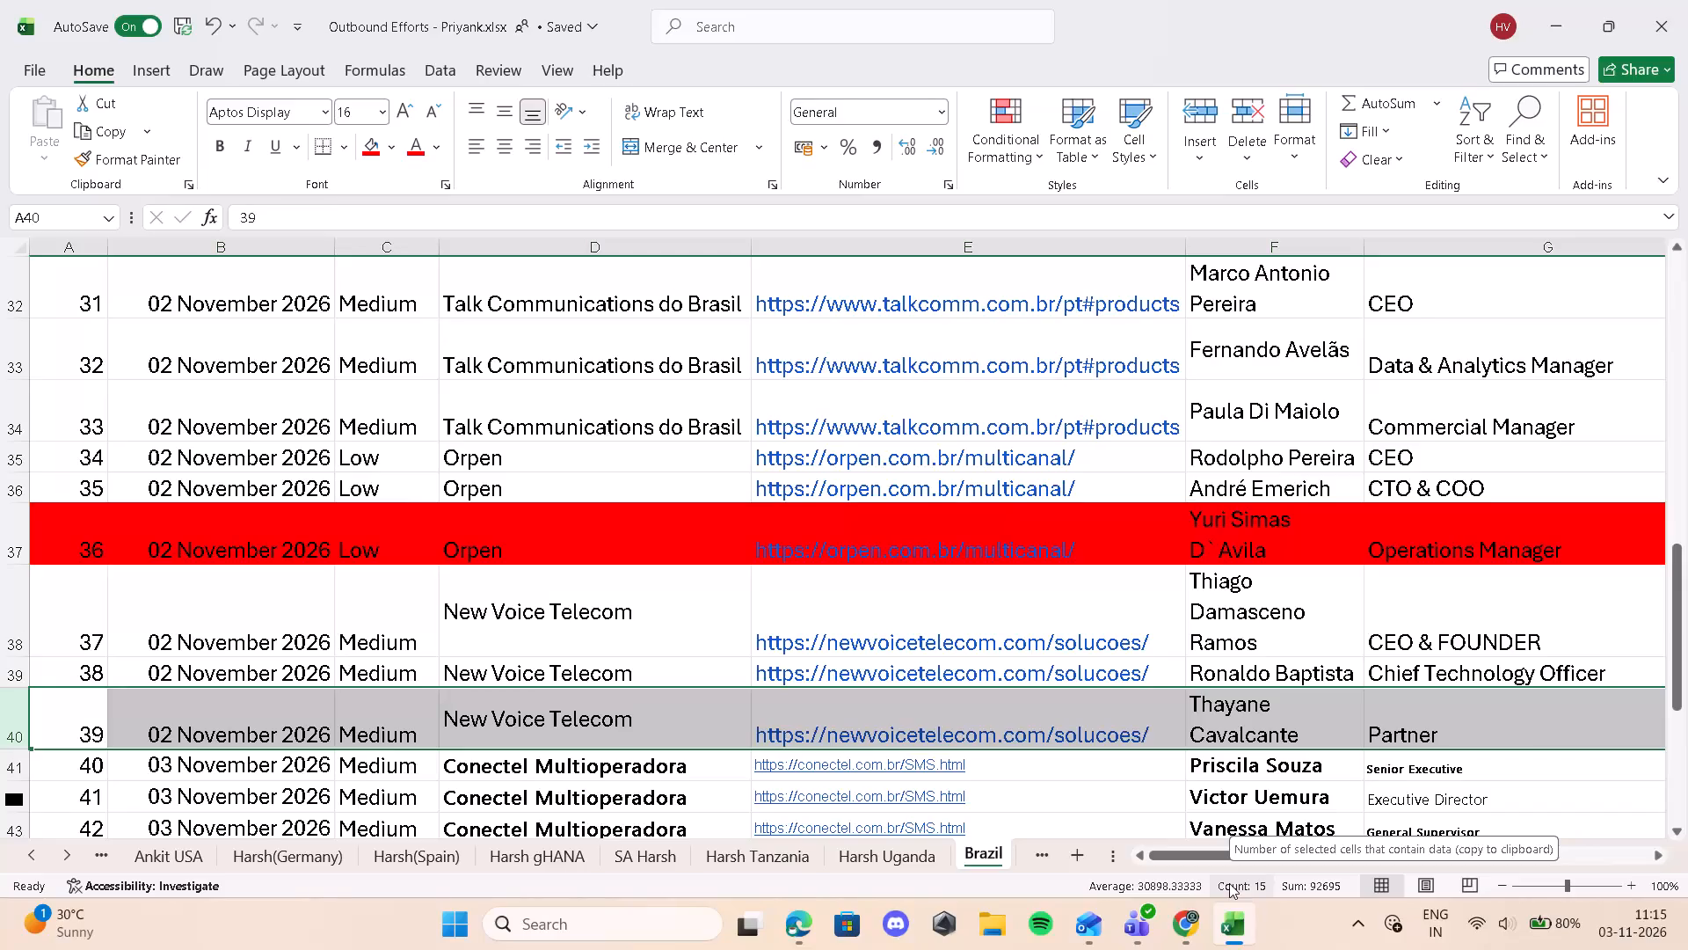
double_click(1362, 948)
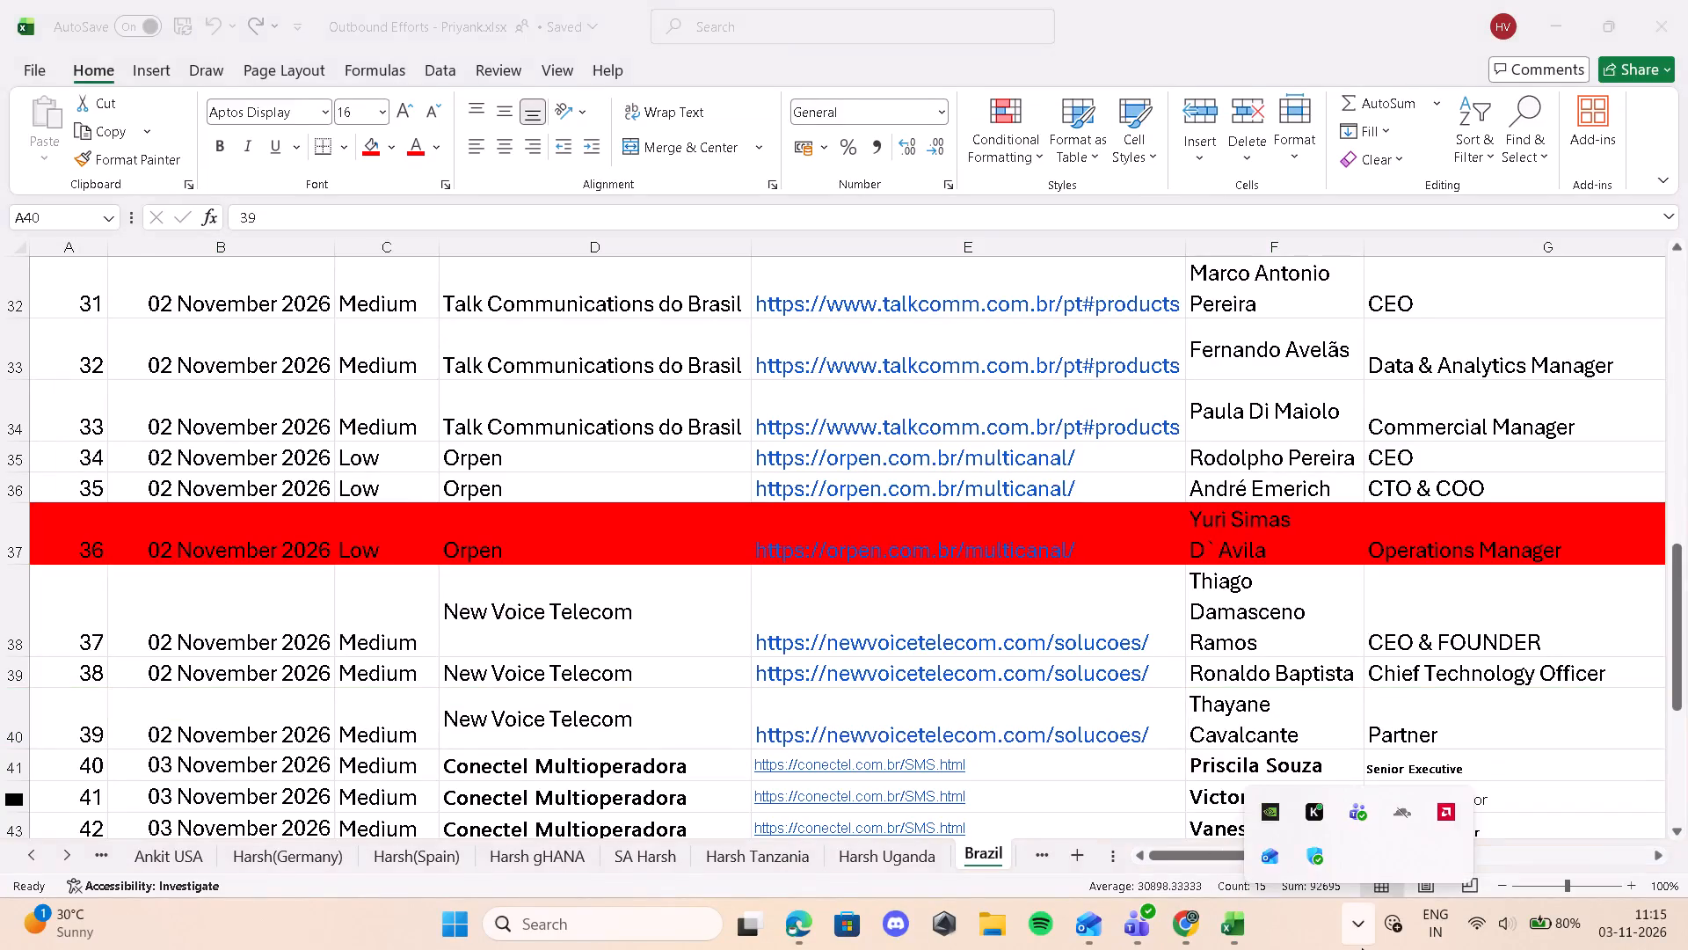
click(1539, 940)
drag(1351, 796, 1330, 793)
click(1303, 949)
Select the entire Brazil sheet row of the Conectel Multioperadora General Supervisor, numbered 42.
scroll(955, 346, down, 1)
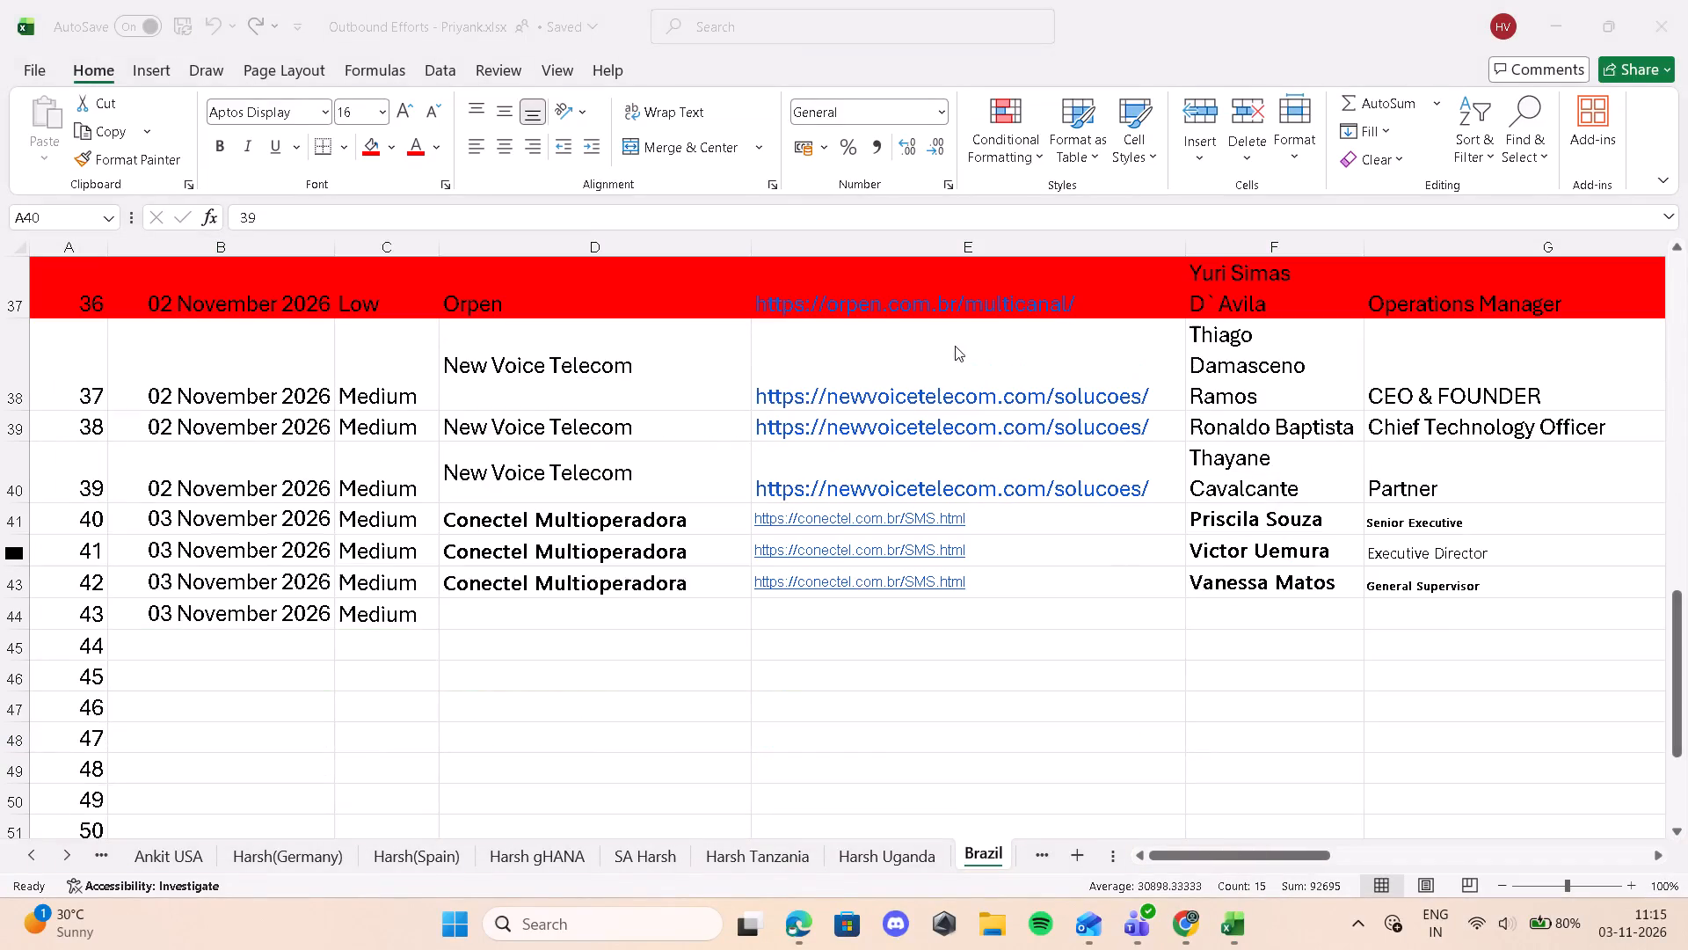
double_click(1479, 575)
click(1478, 577)
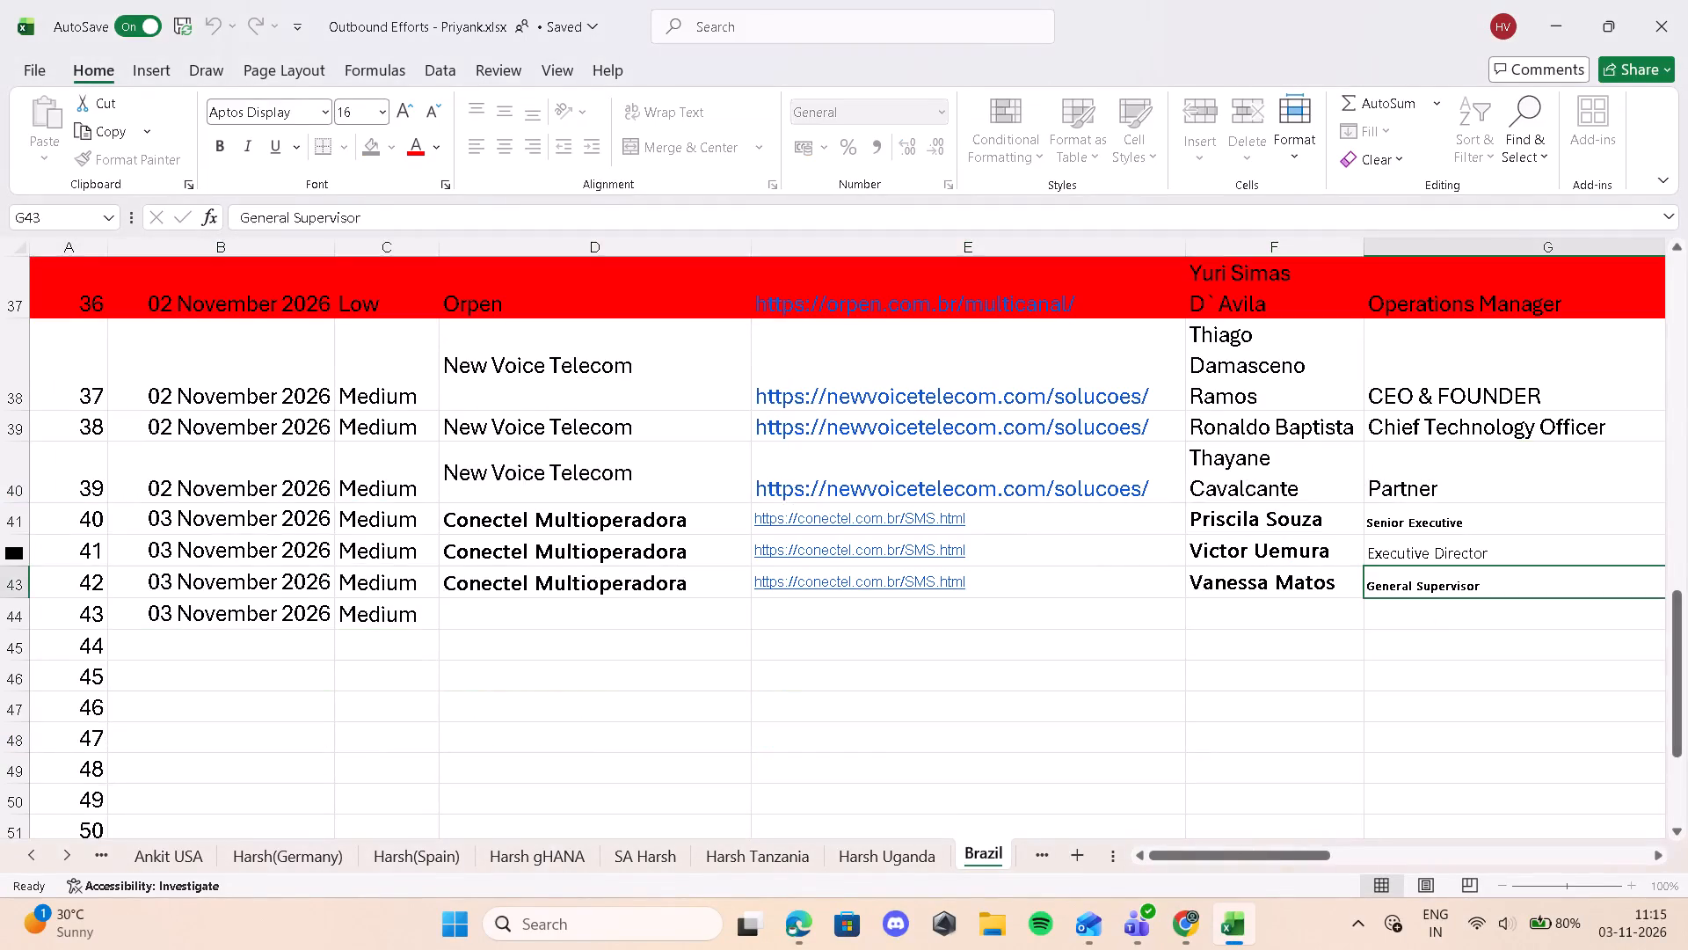
click(5, 585)
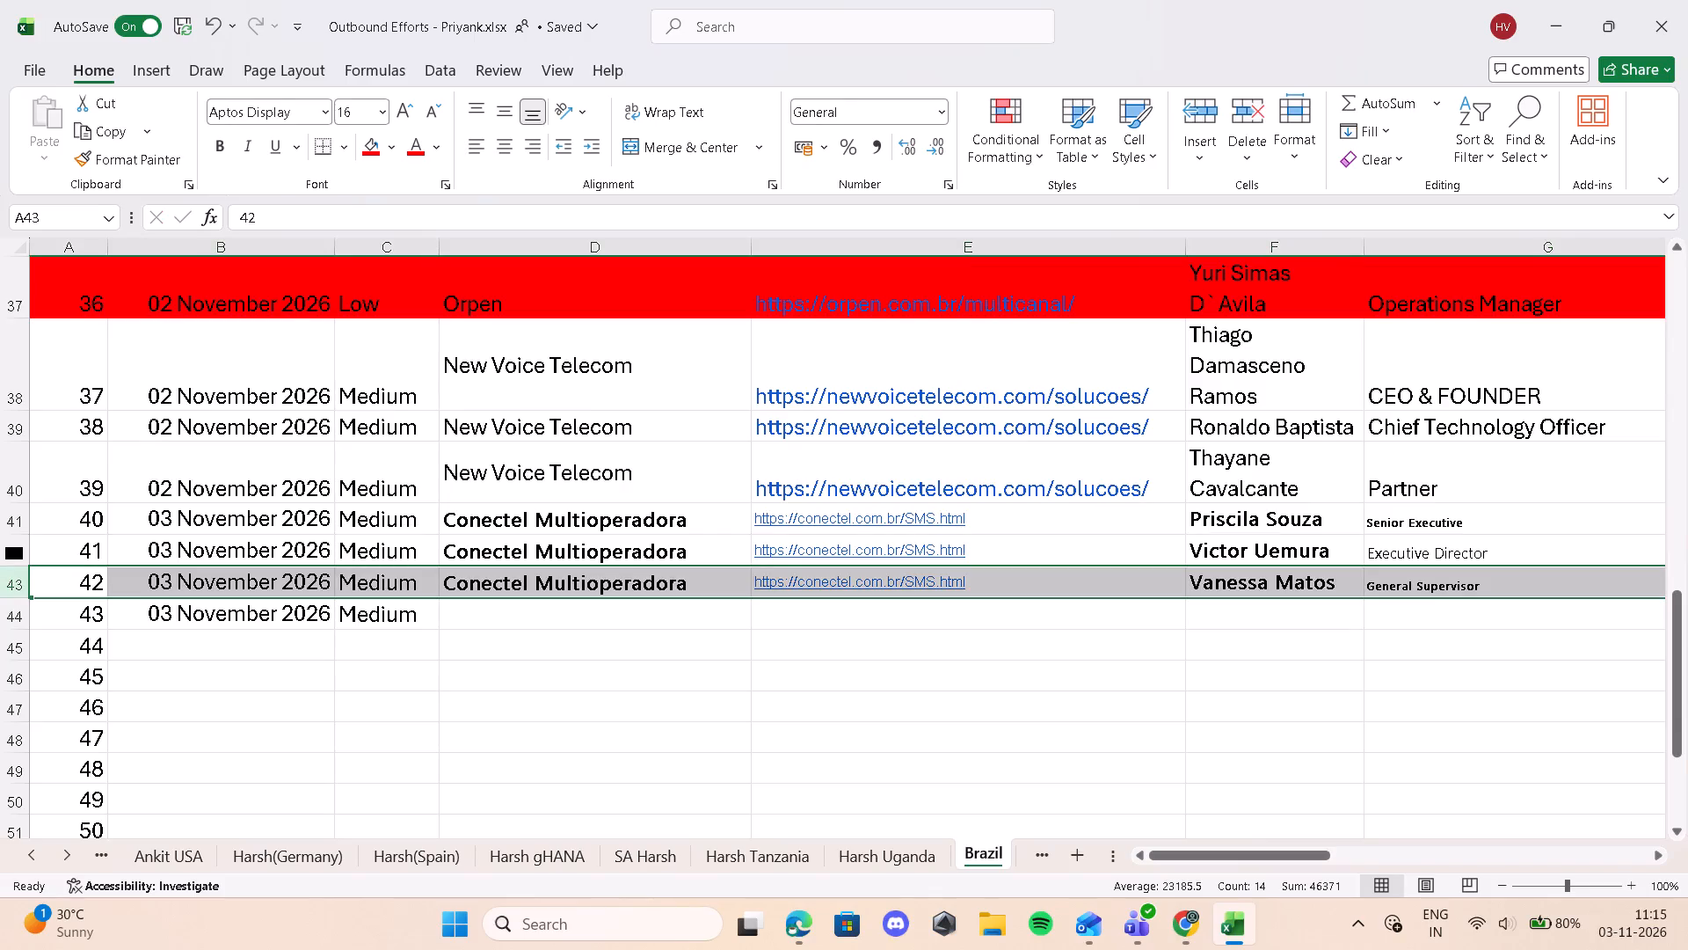
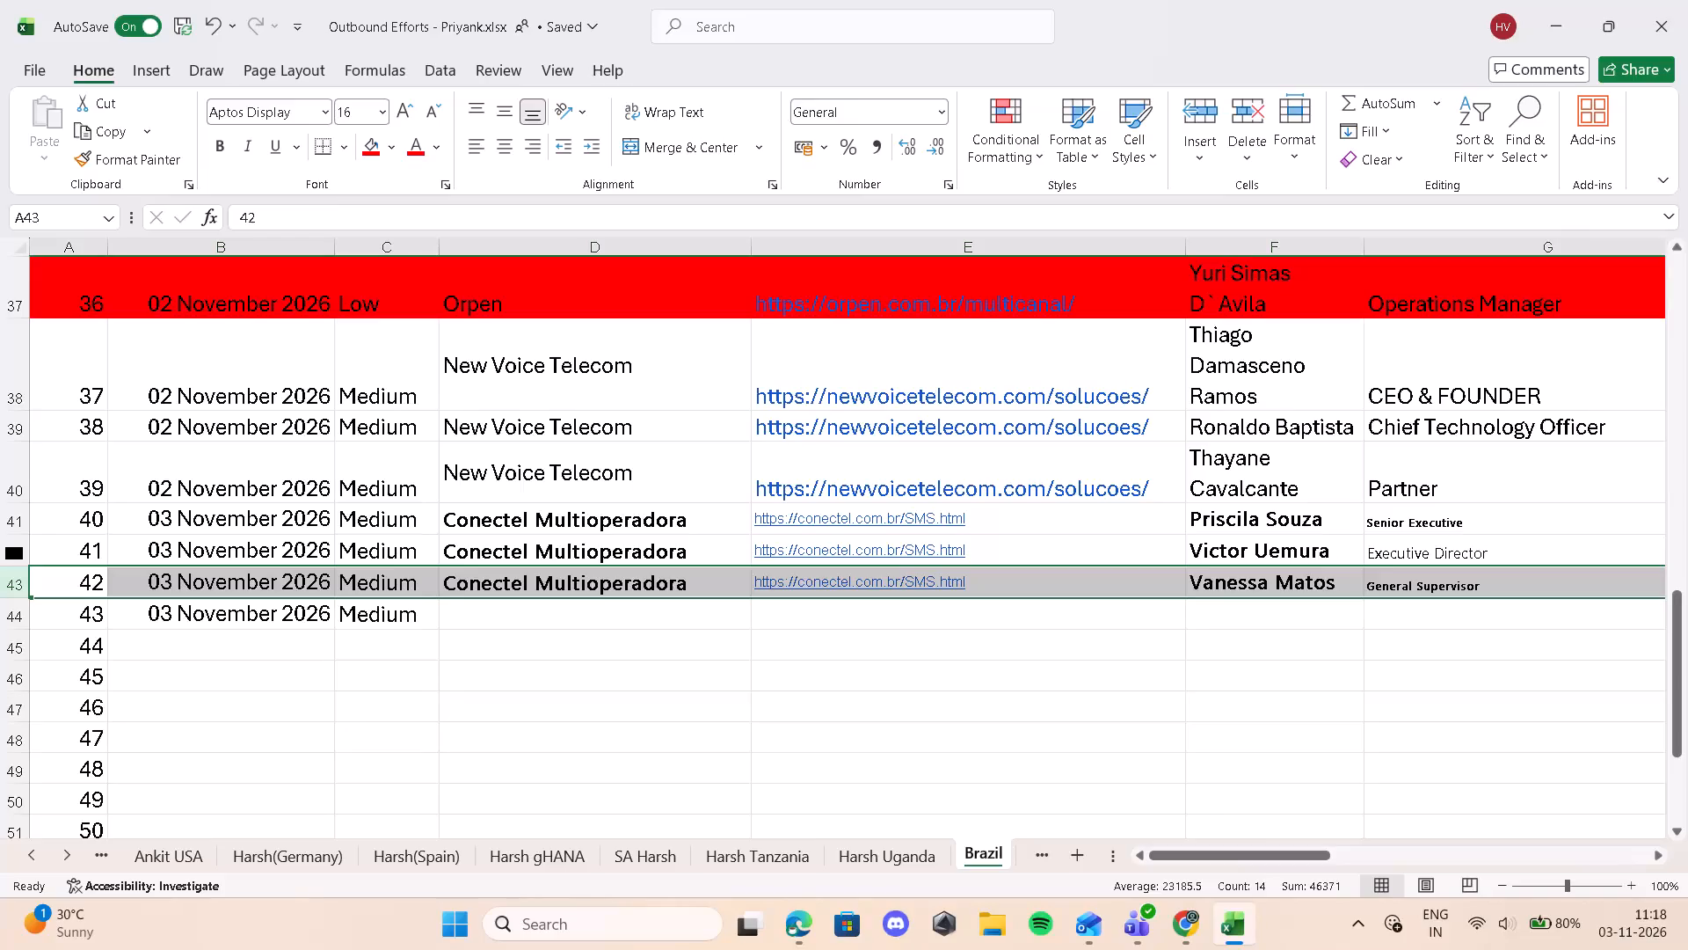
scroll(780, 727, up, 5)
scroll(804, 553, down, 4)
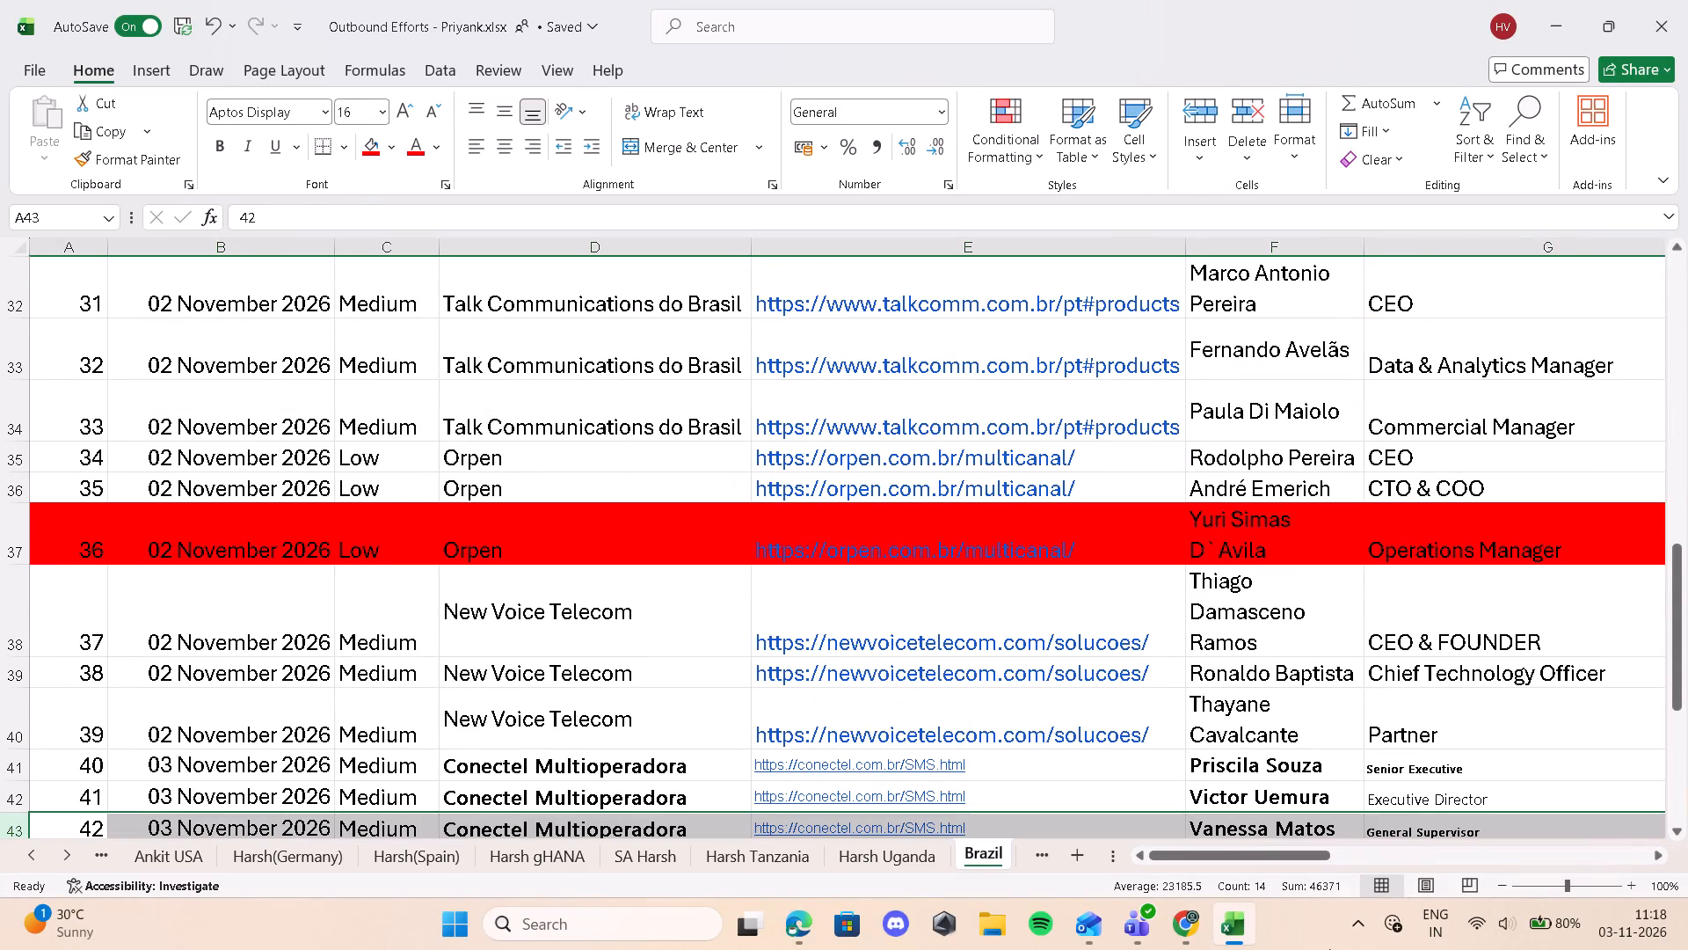
Turn the computer's sound volume all the way down to mute.
click(1351, 949)
click(1498, 934)
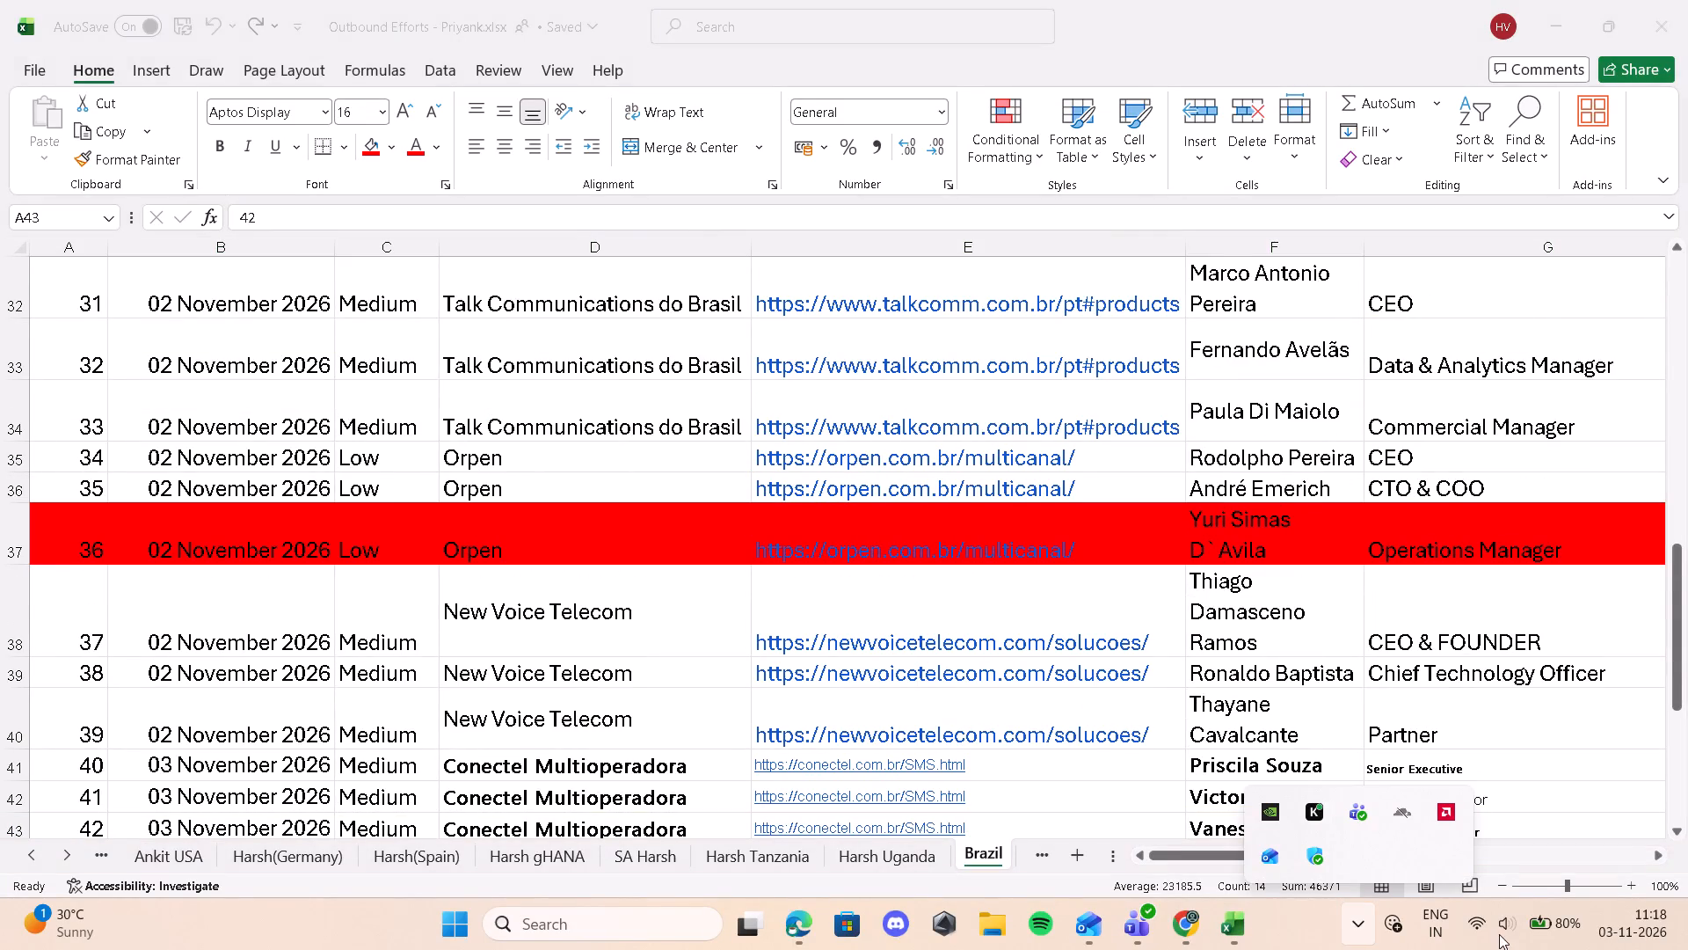
drag(1363, 778, 1311, 803)
click(1364, 935)
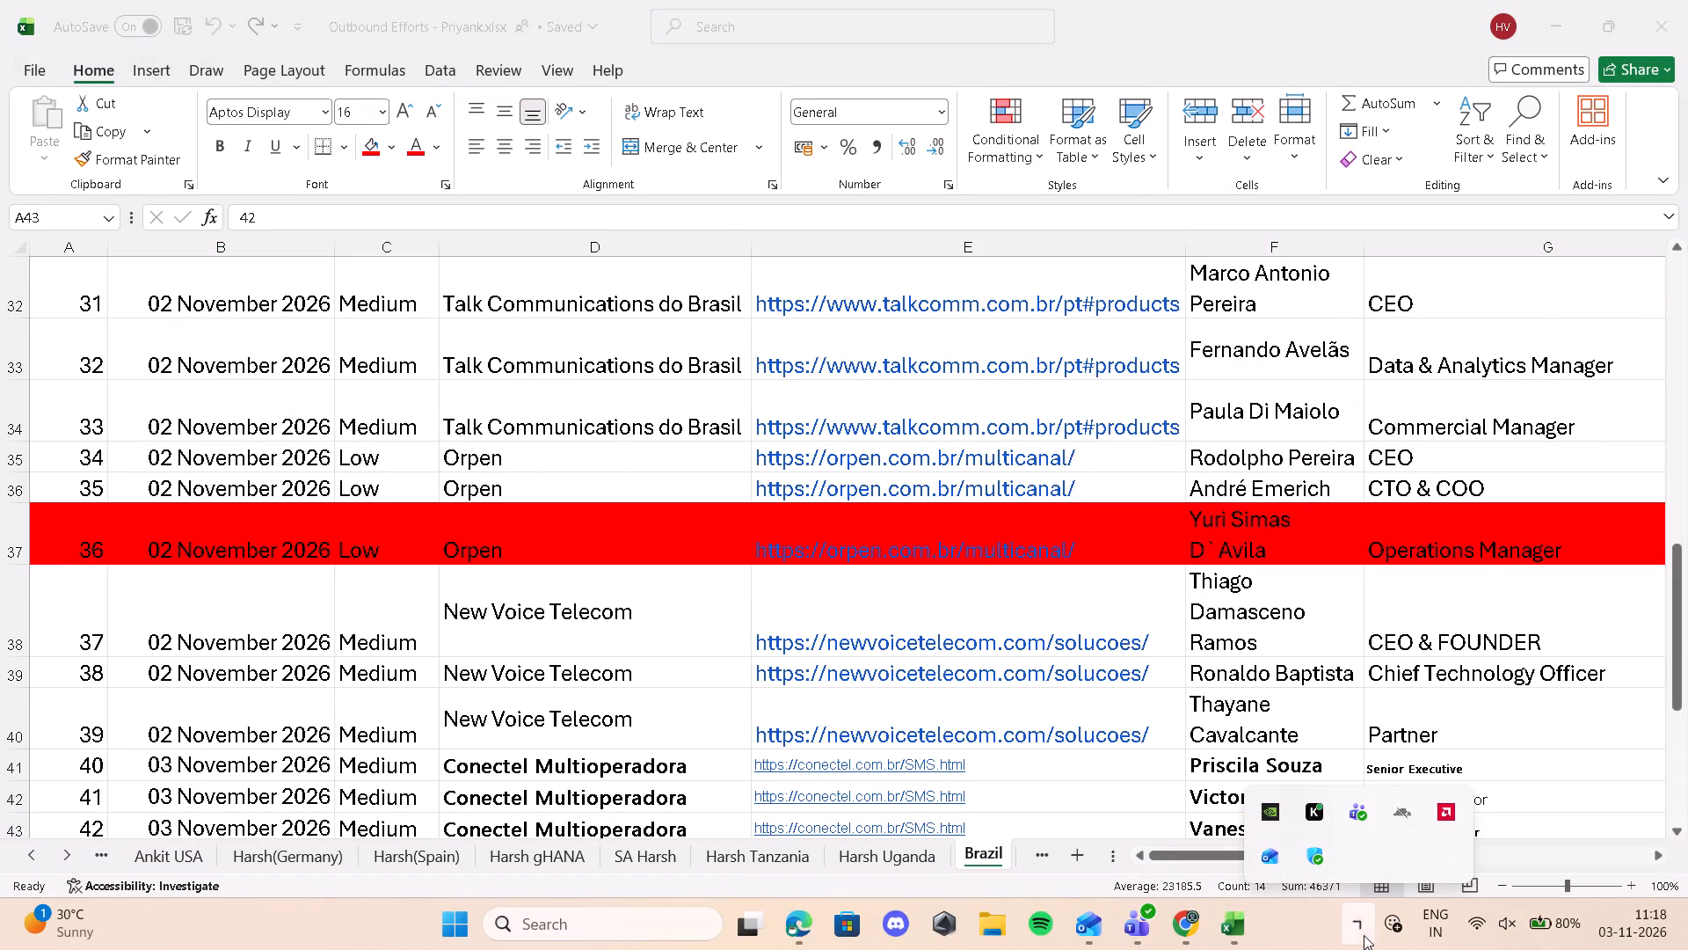
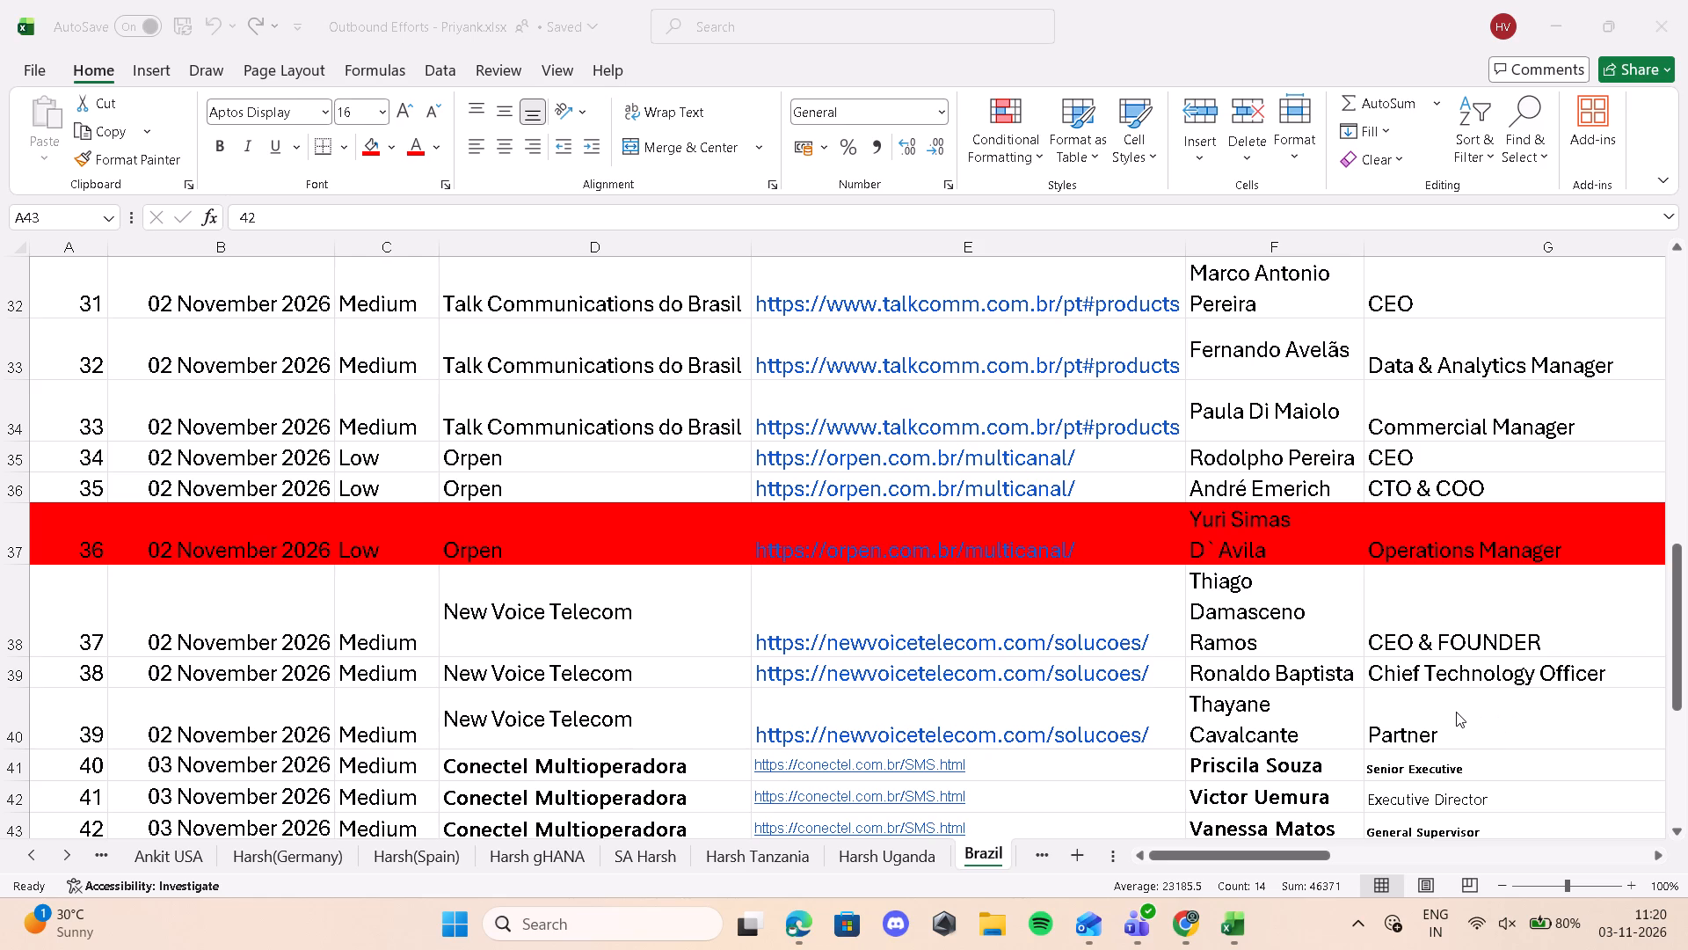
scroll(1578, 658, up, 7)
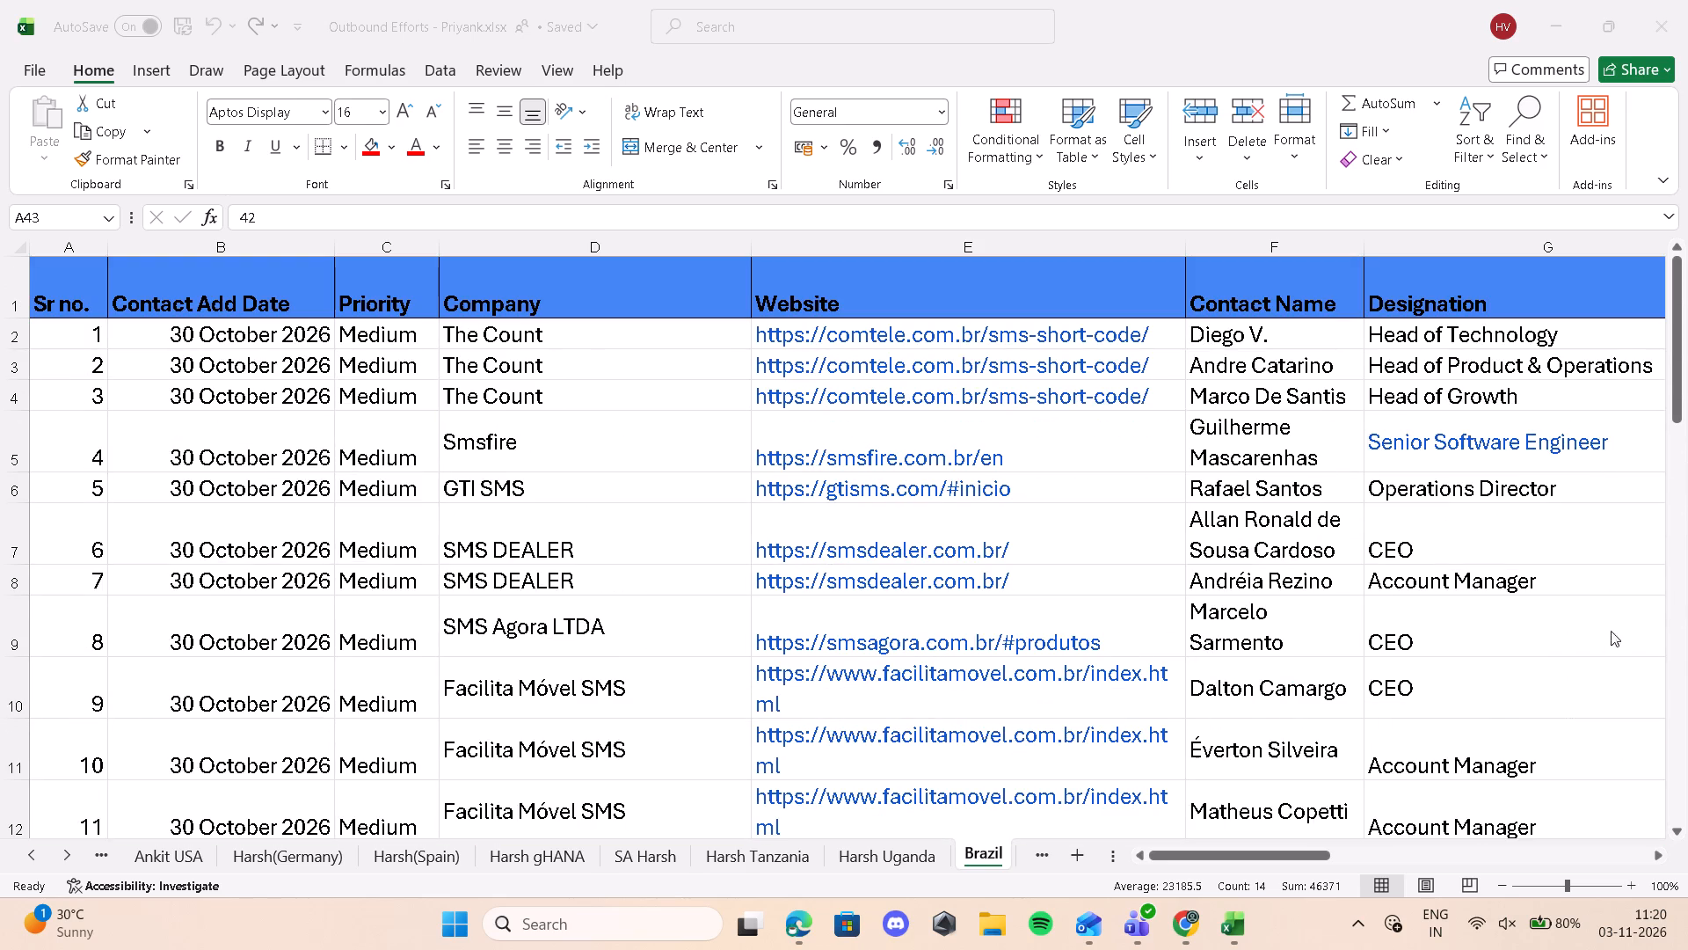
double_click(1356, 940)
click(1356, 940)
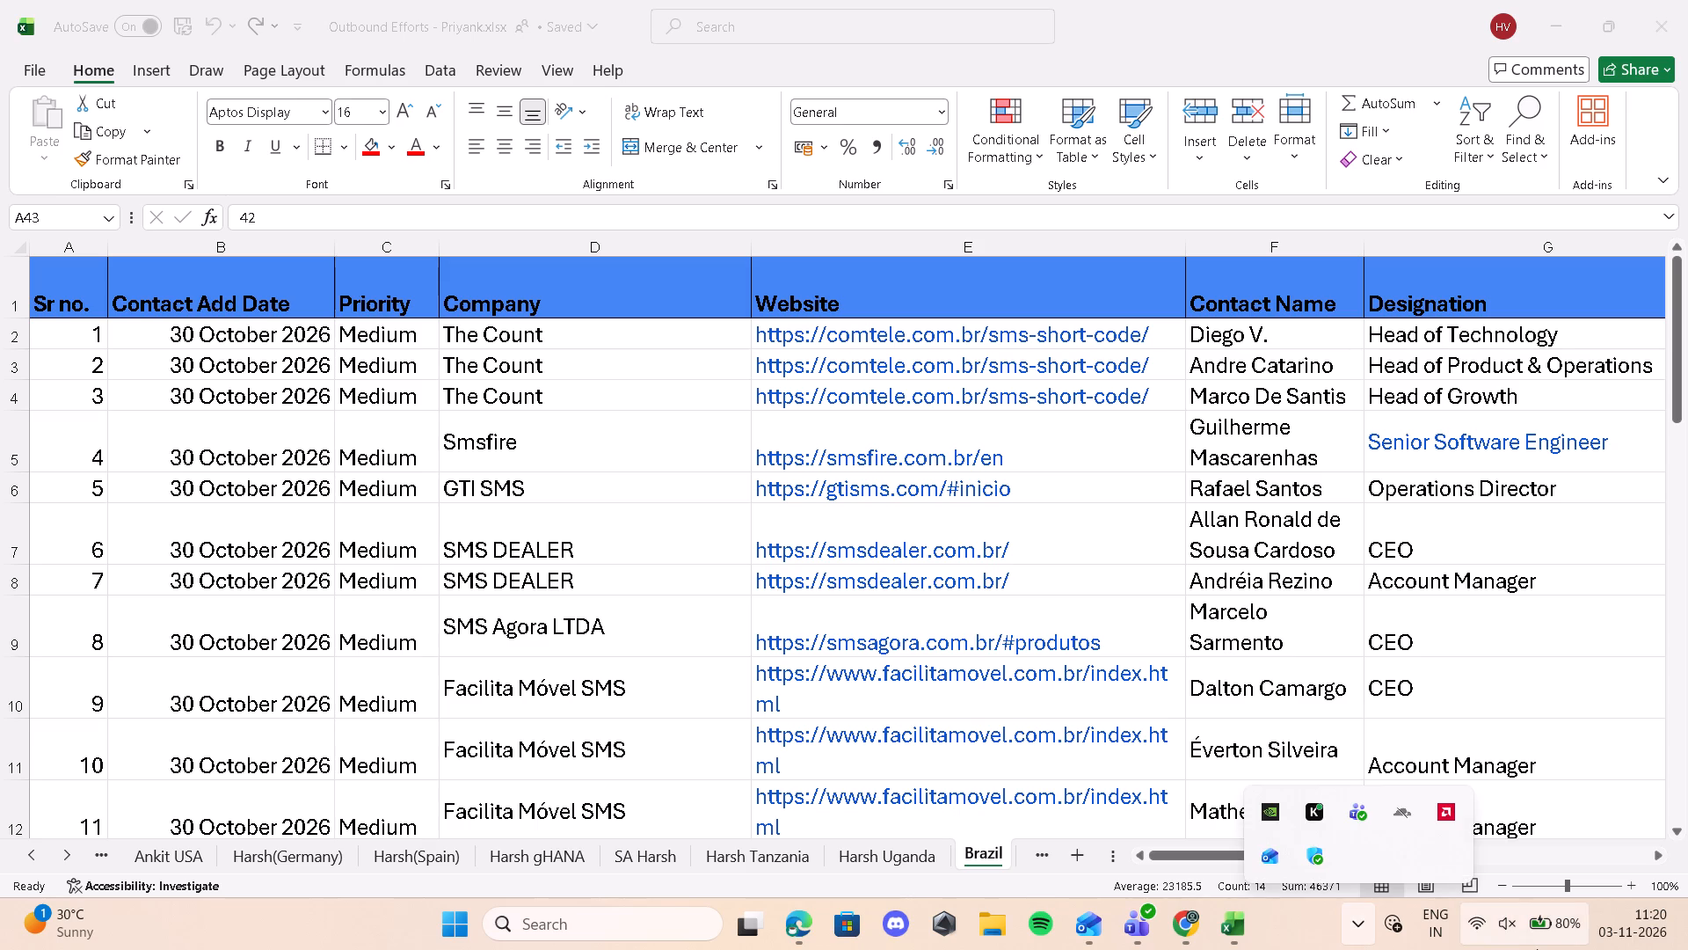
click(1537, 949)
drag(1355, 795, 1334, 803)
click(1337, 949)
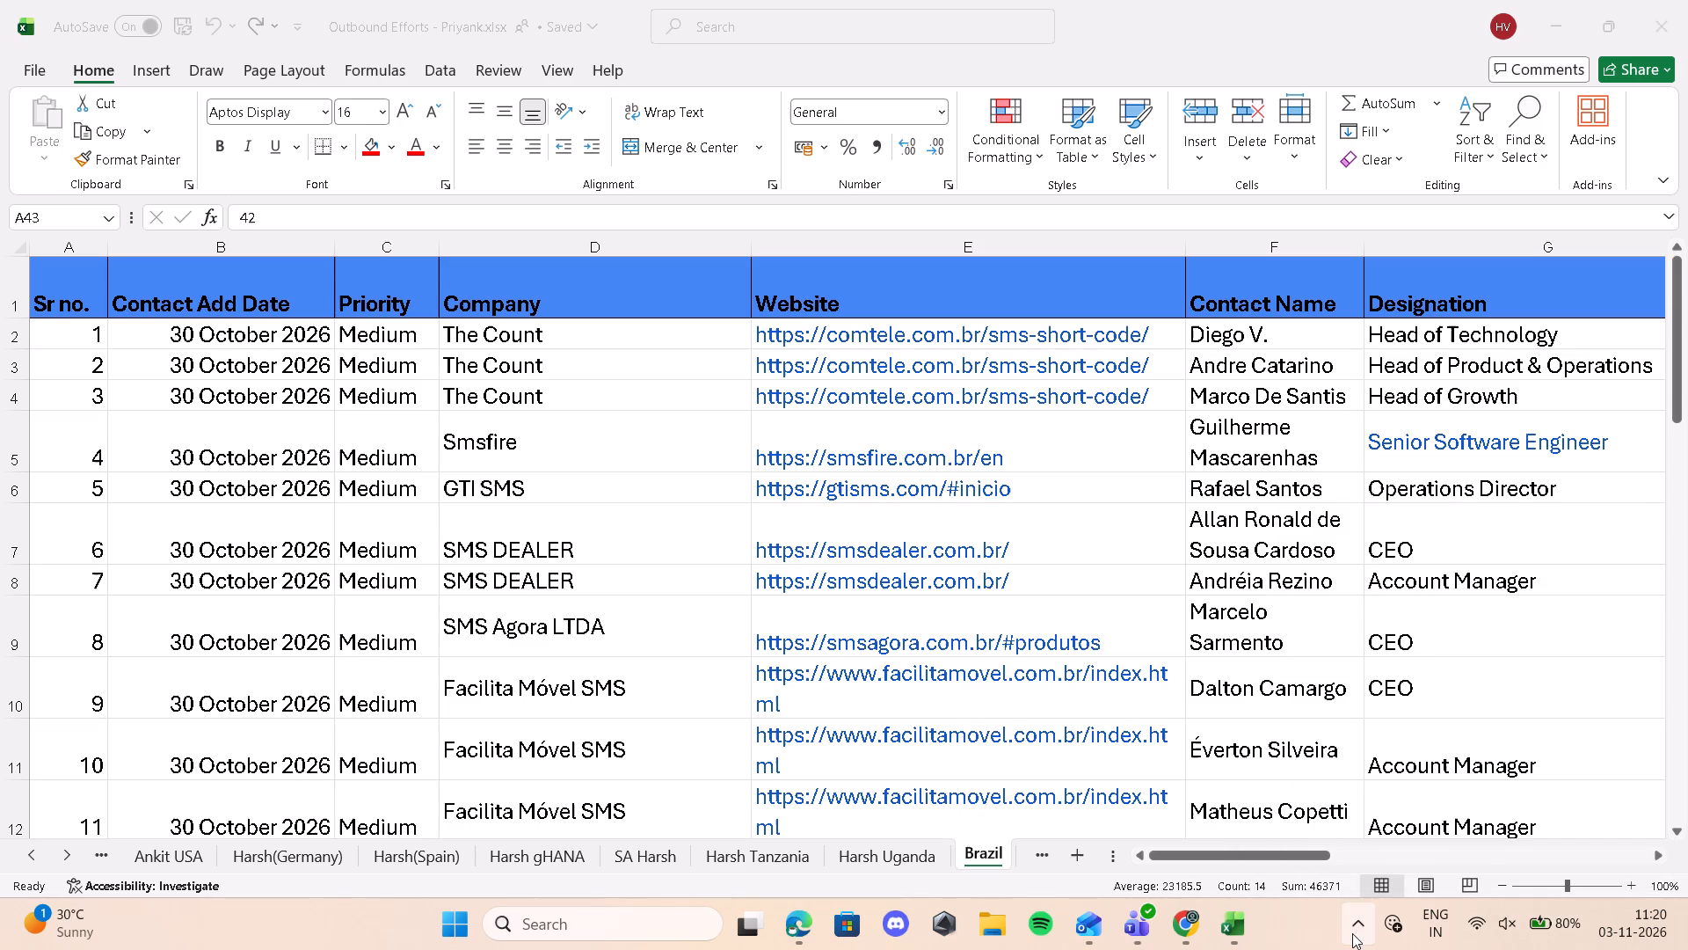
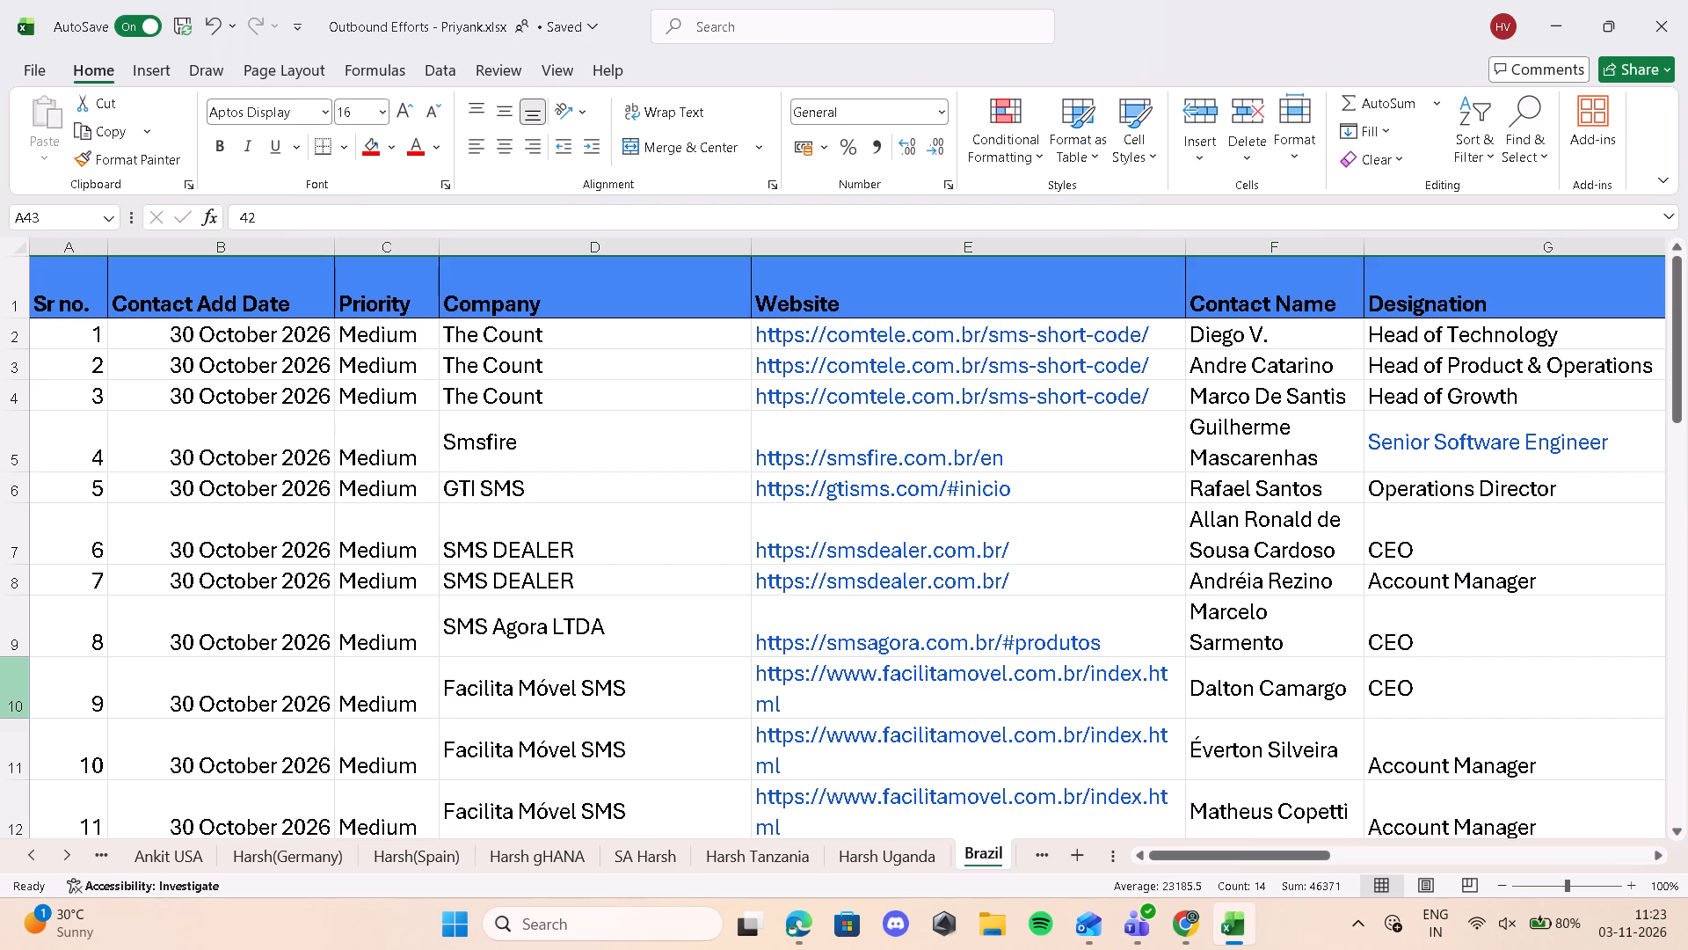
Open the row options for the Facilita Móvel SMS CEO entry, numbered 9, in the Brazil sheet.
right_click(0, 669)
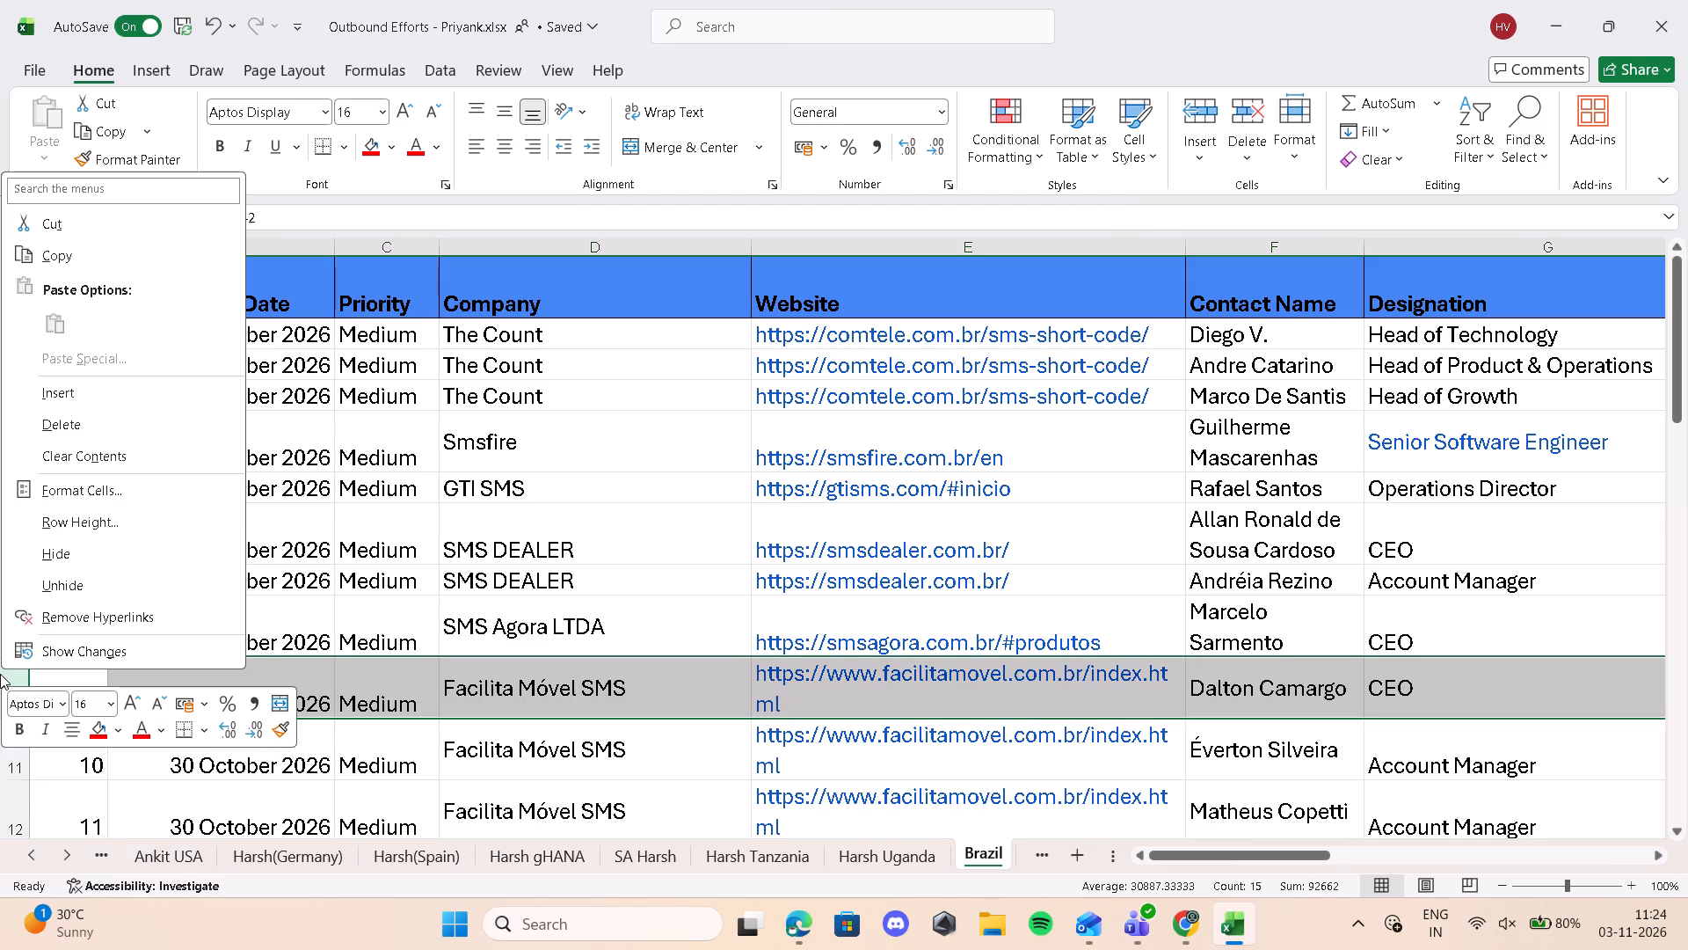
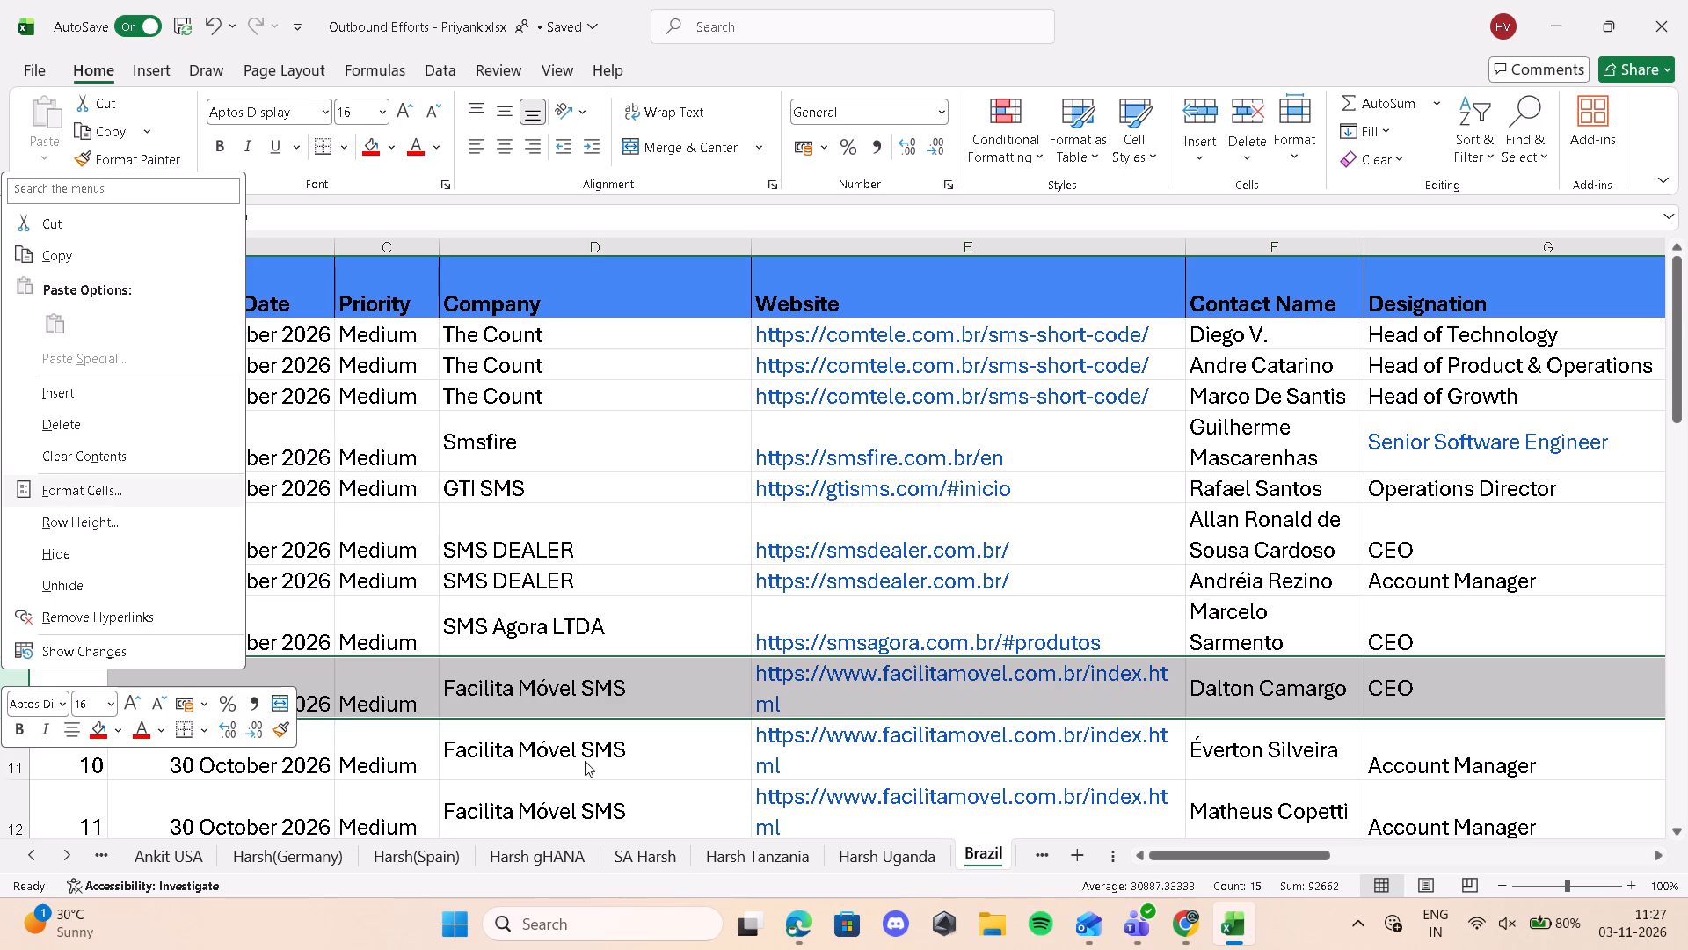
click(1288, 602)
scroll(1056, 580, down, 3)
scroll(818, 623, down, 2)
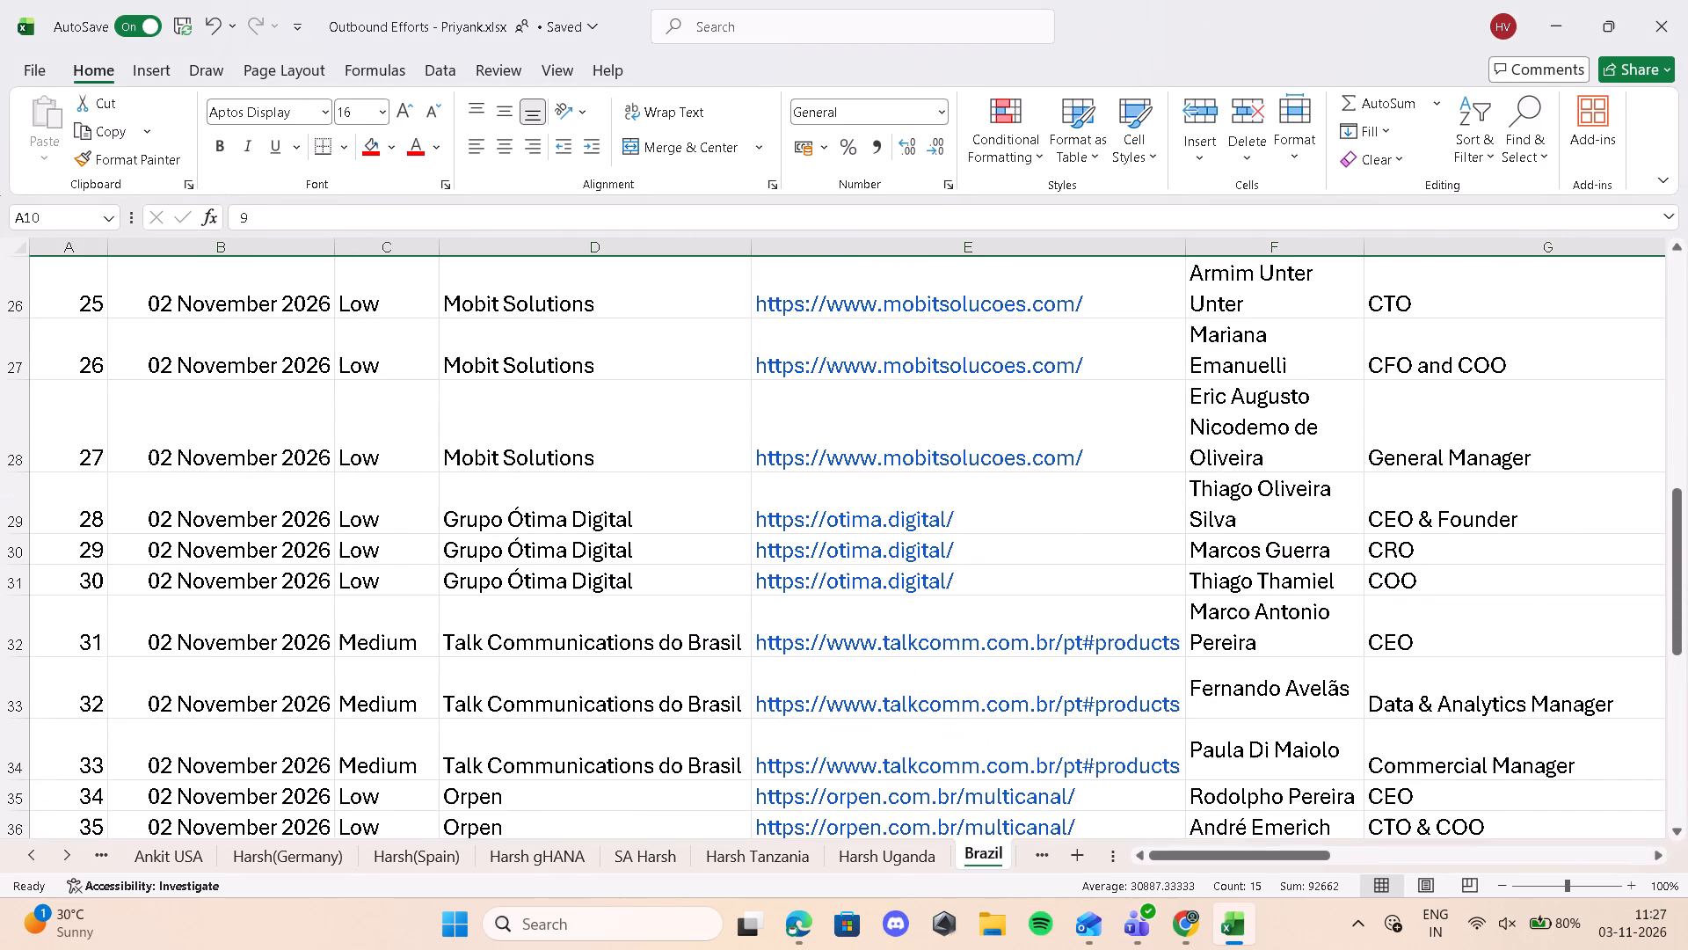
Adjust the computer's display brightness to a little above the midpoint of its range.
click(1490, 947)
click(1520, 942)
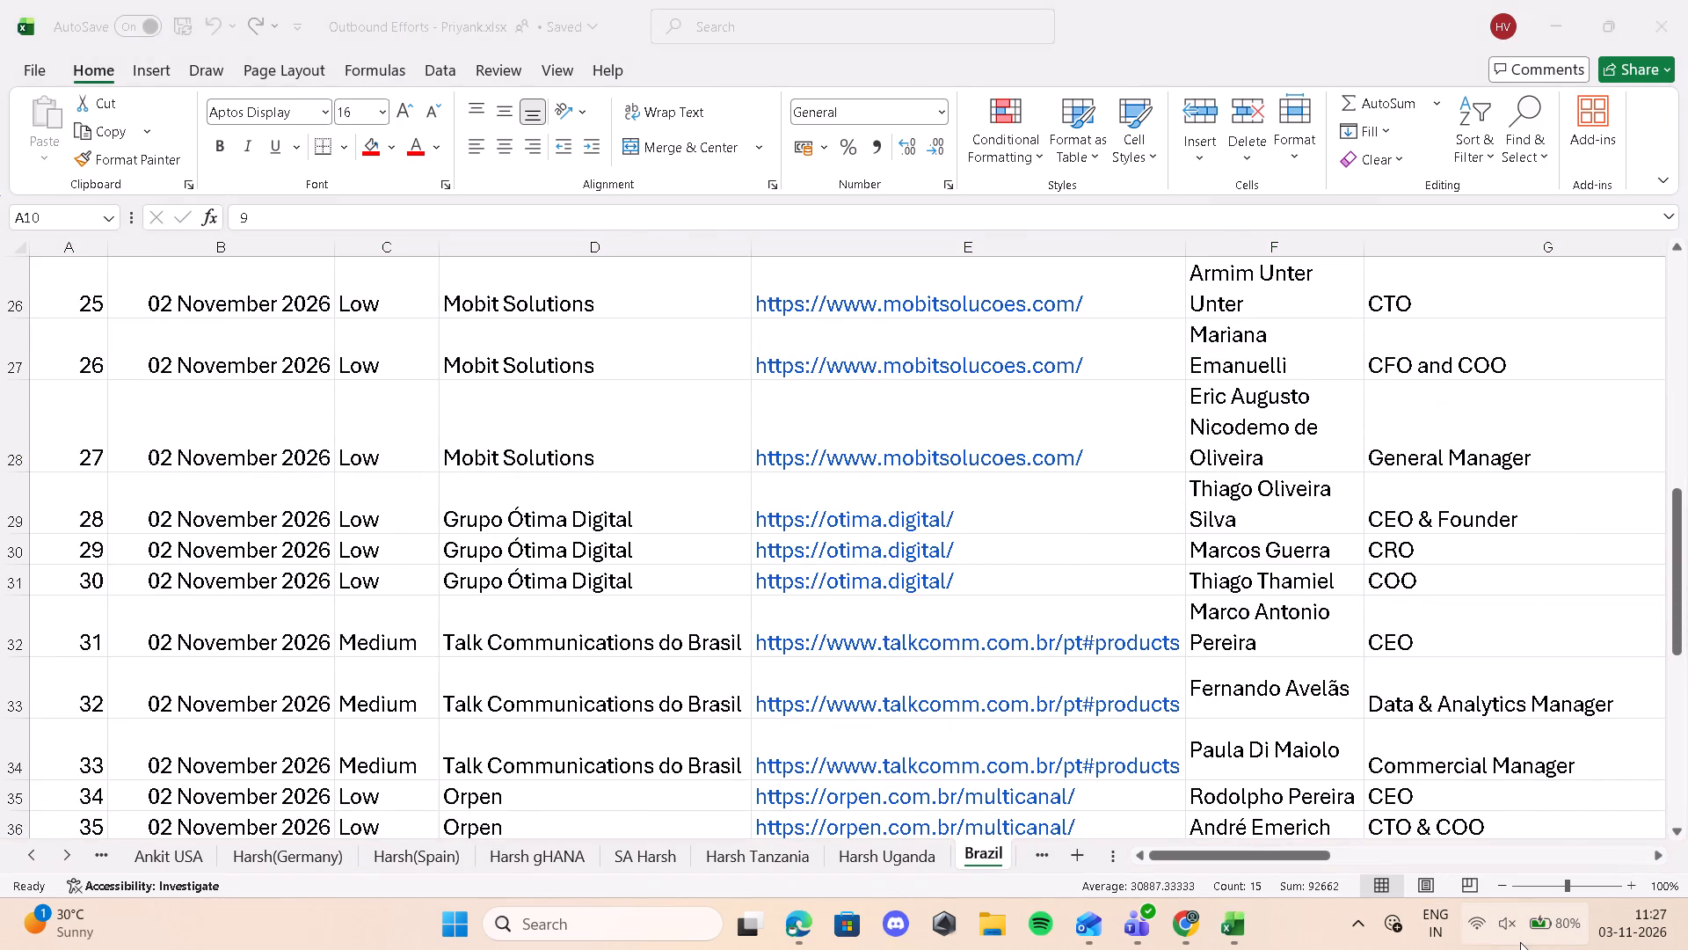
click(1495, 738)
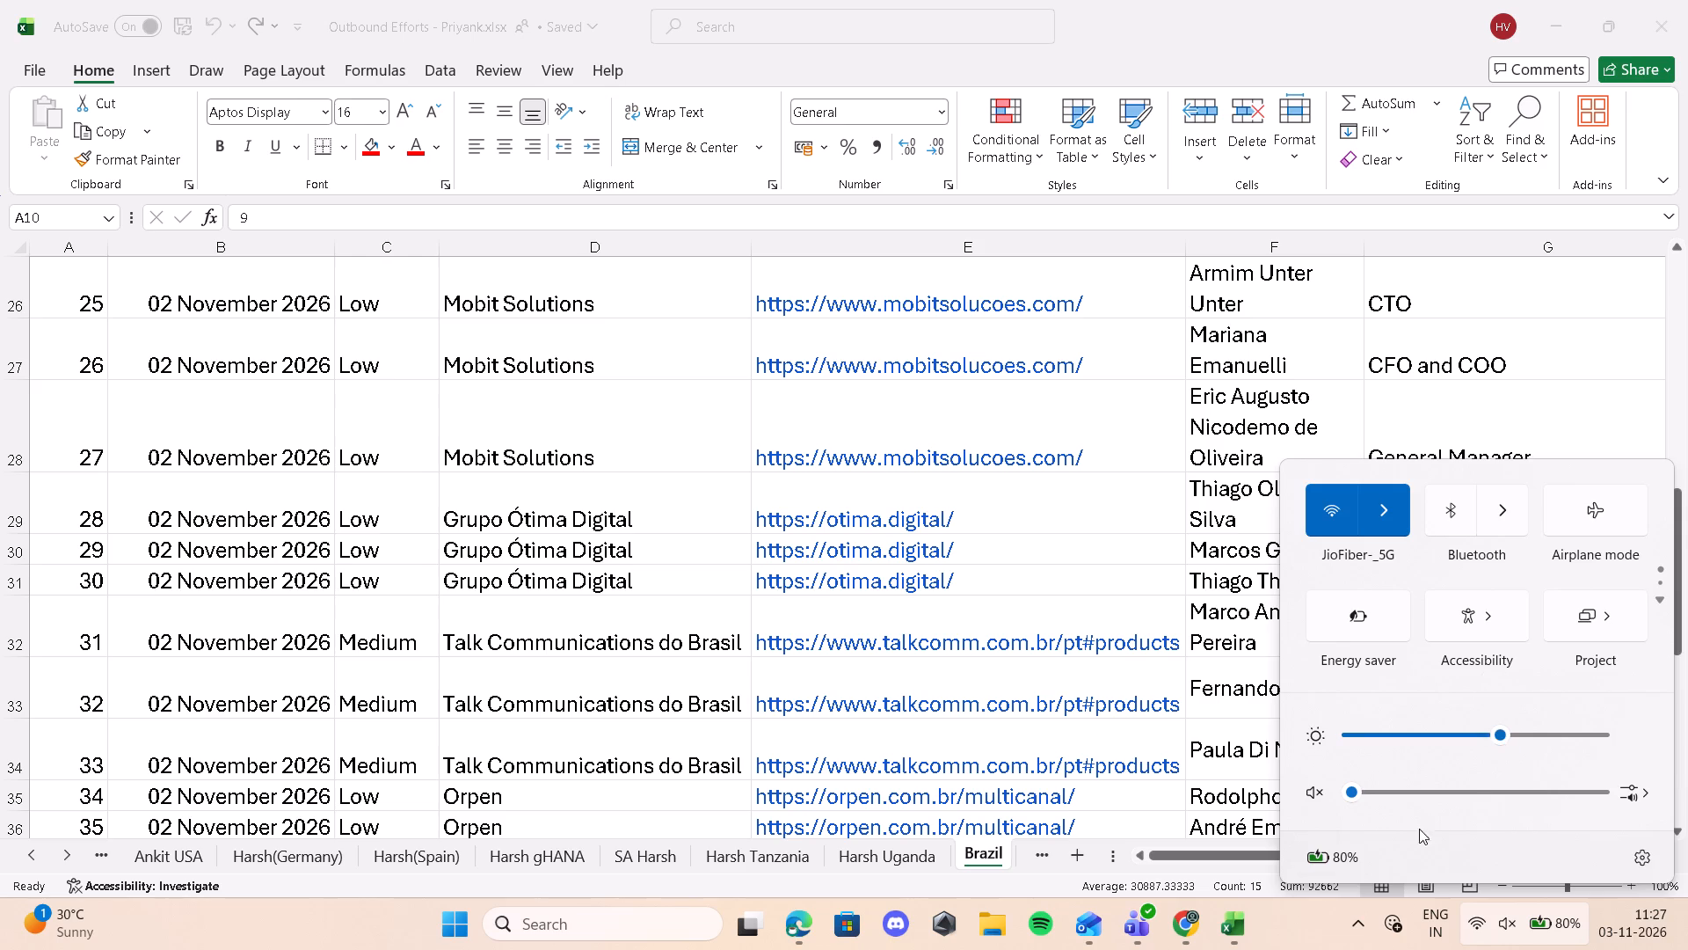
click(1324, 910)
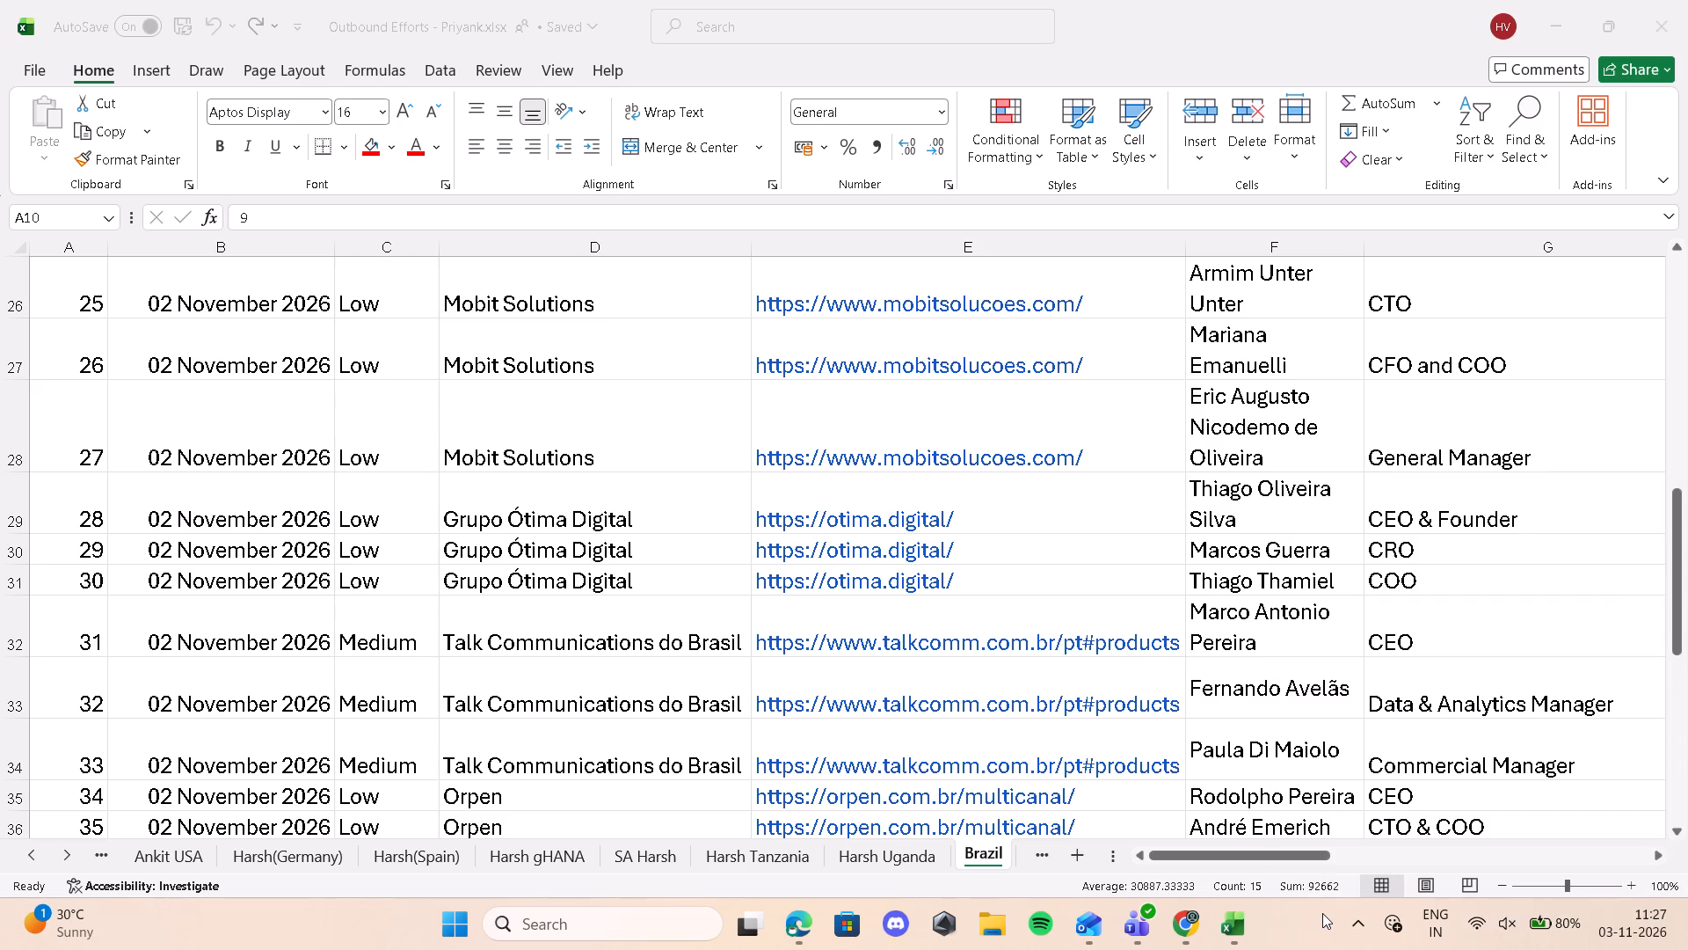
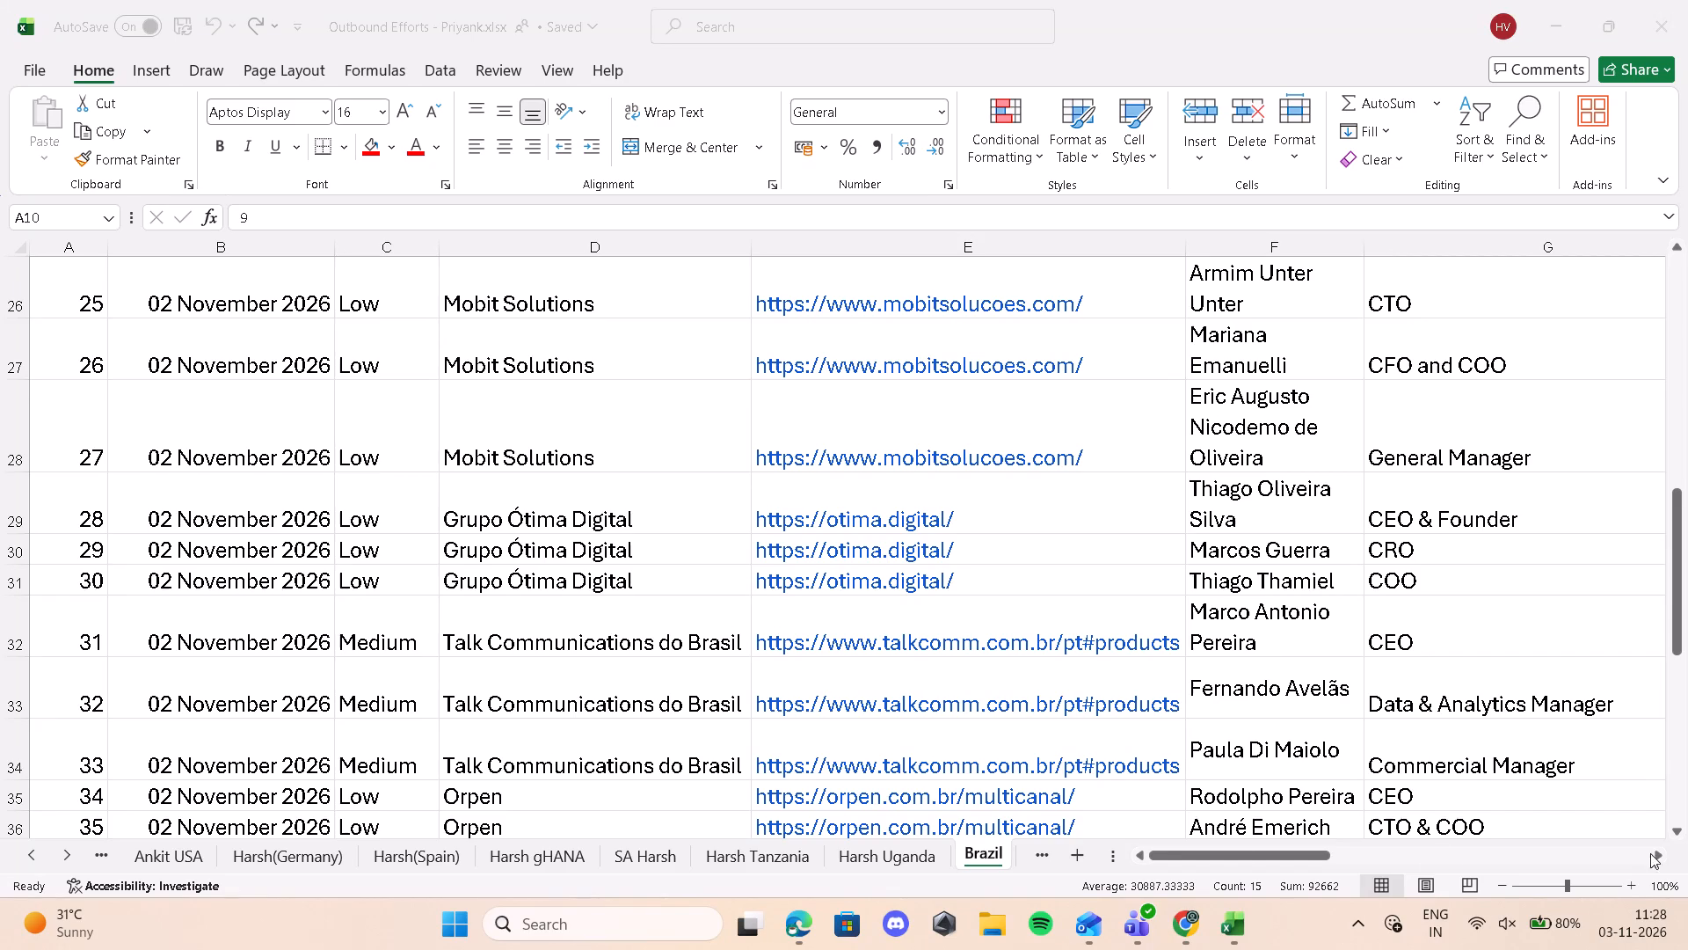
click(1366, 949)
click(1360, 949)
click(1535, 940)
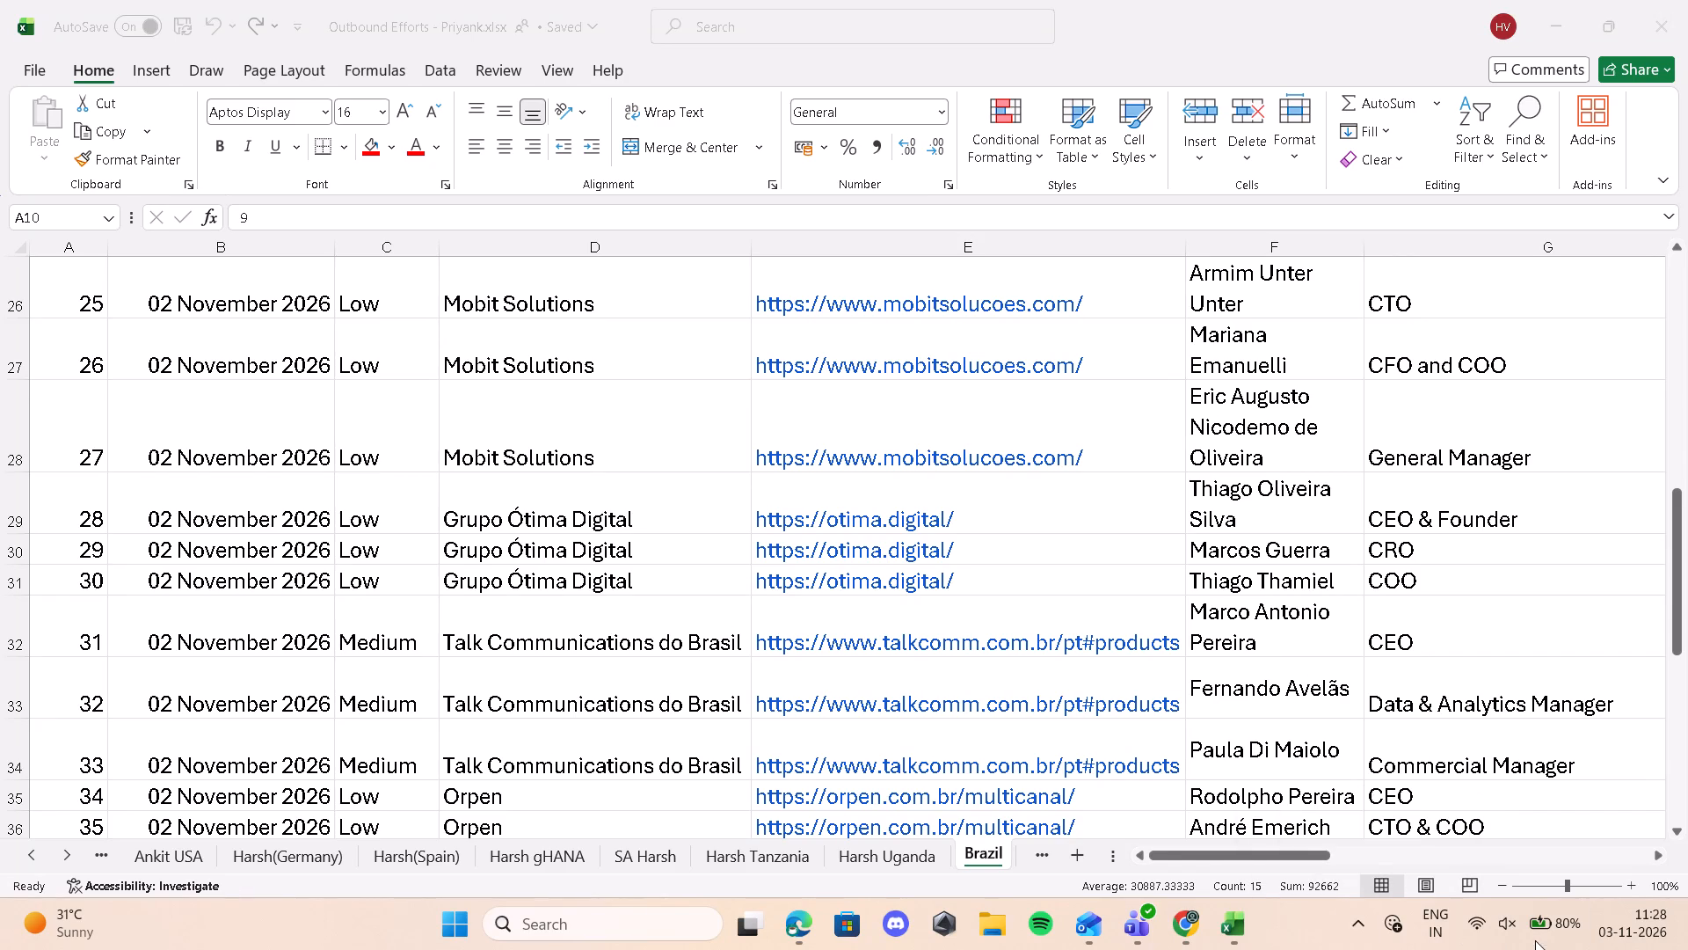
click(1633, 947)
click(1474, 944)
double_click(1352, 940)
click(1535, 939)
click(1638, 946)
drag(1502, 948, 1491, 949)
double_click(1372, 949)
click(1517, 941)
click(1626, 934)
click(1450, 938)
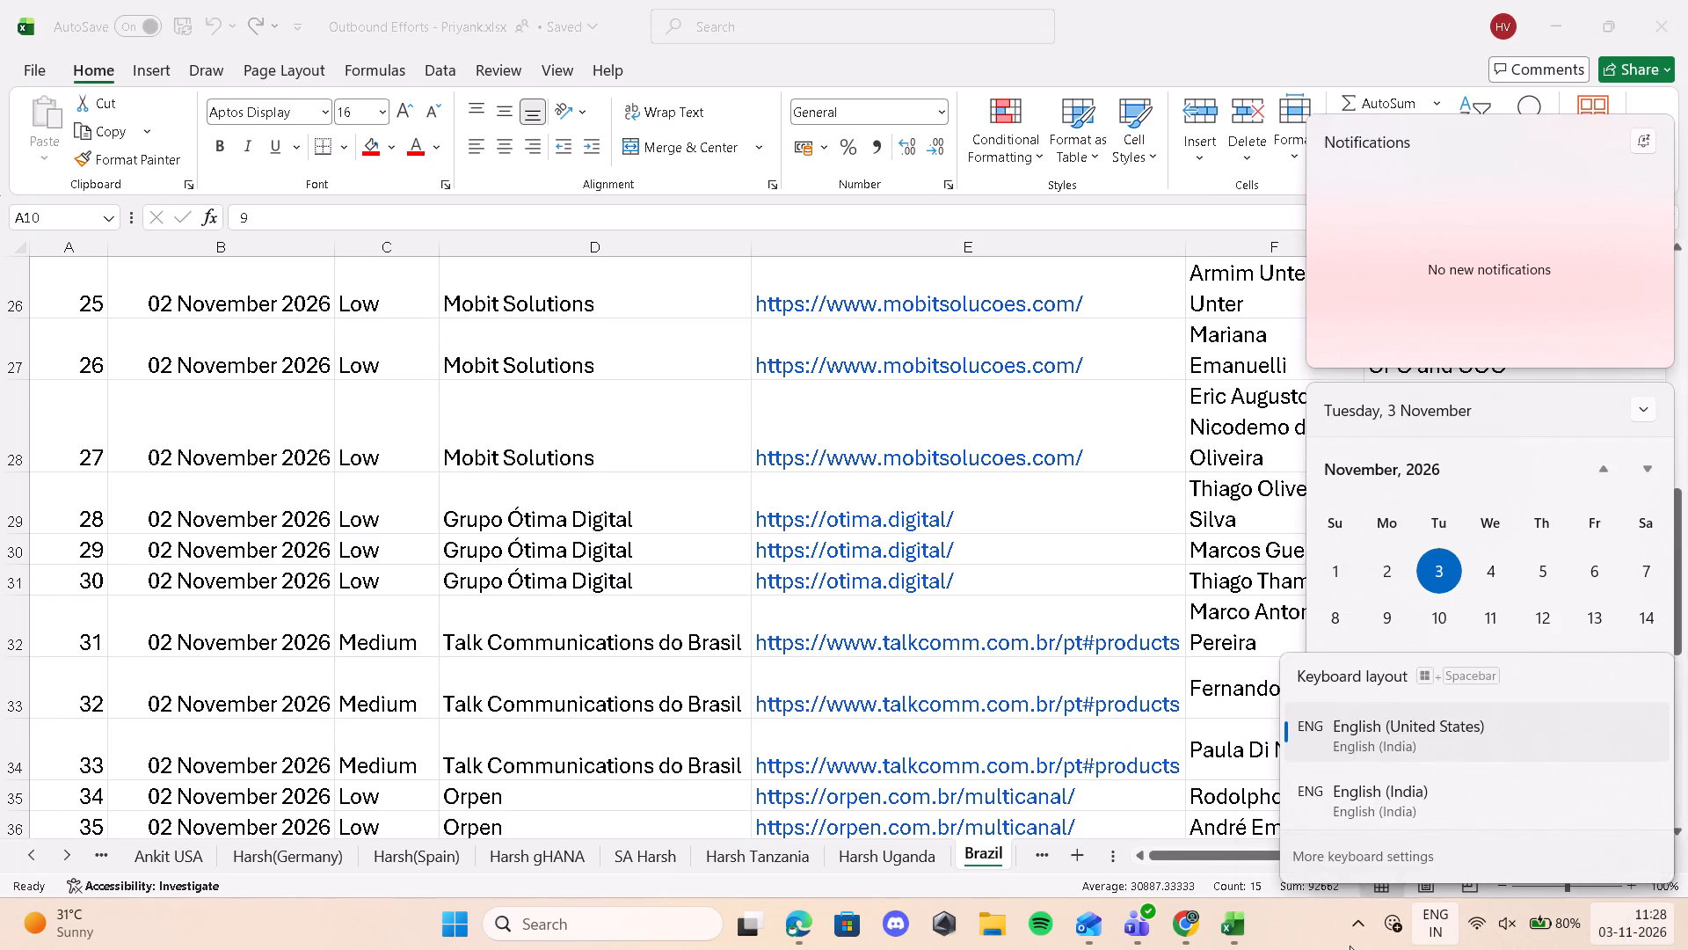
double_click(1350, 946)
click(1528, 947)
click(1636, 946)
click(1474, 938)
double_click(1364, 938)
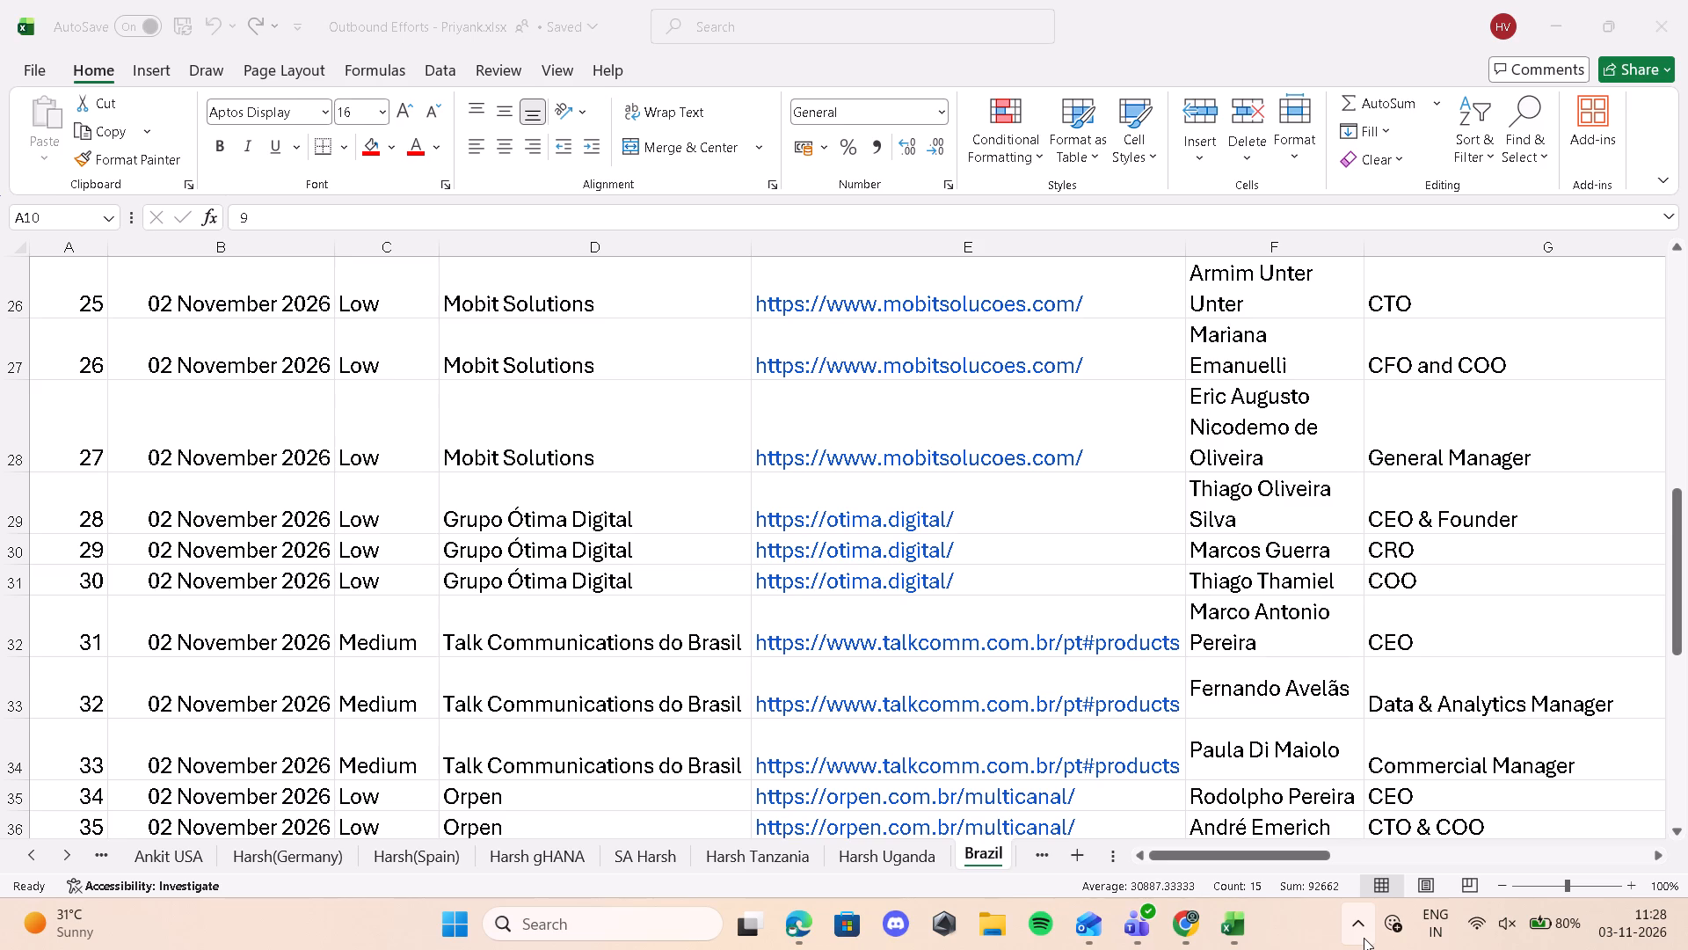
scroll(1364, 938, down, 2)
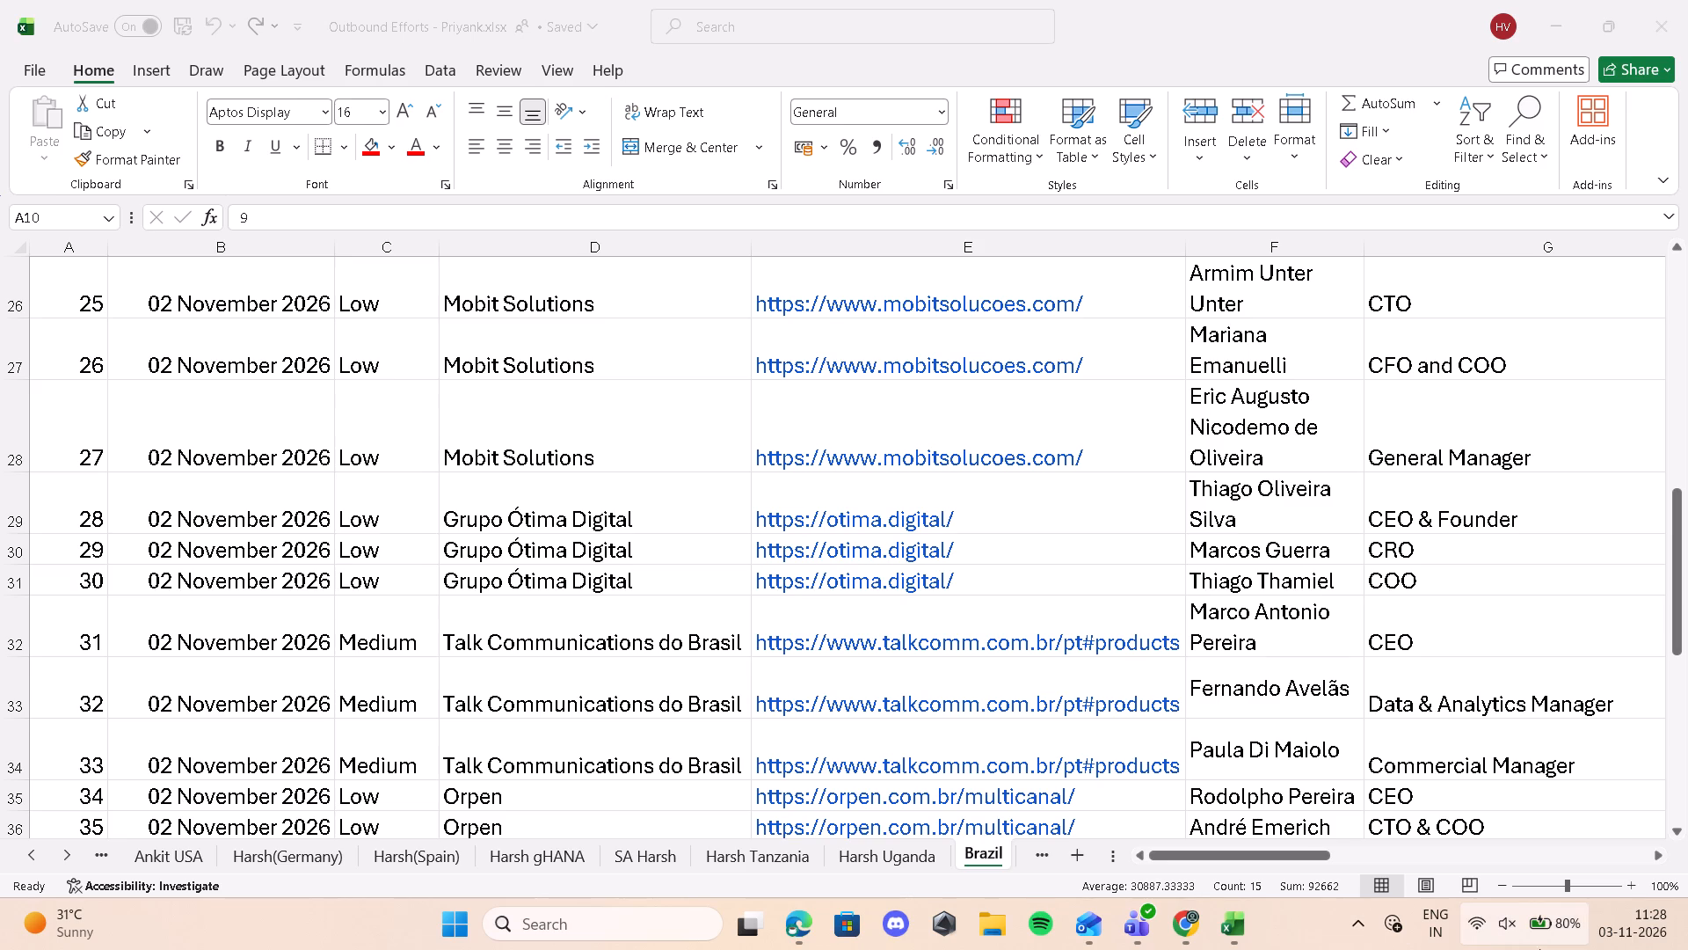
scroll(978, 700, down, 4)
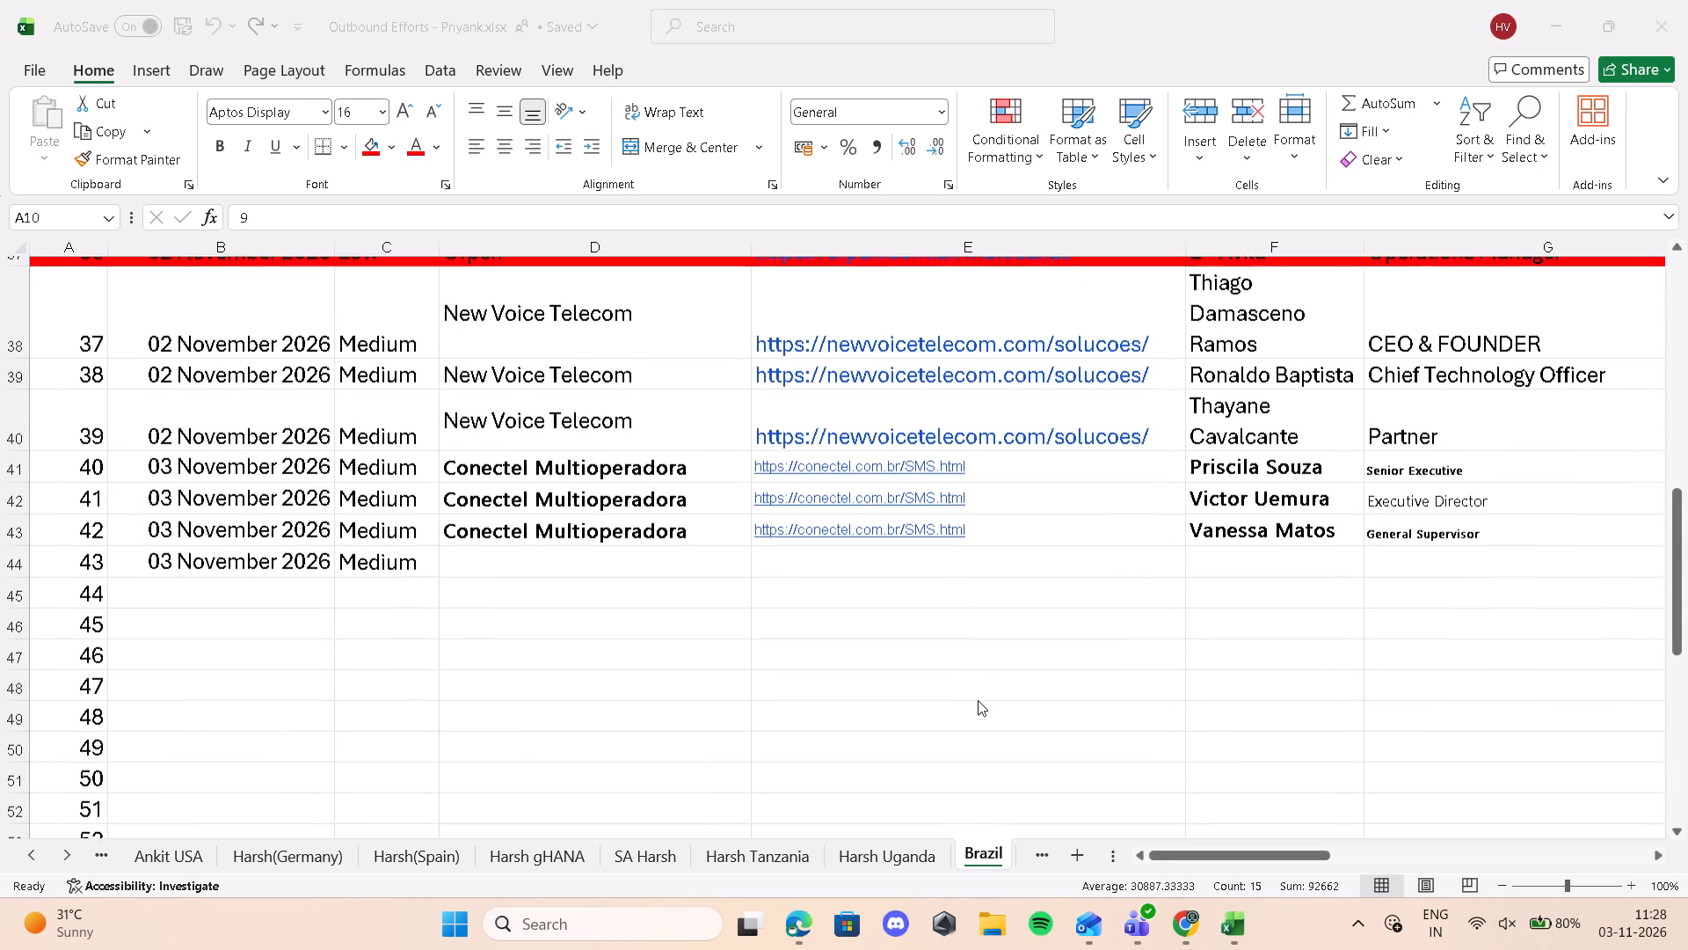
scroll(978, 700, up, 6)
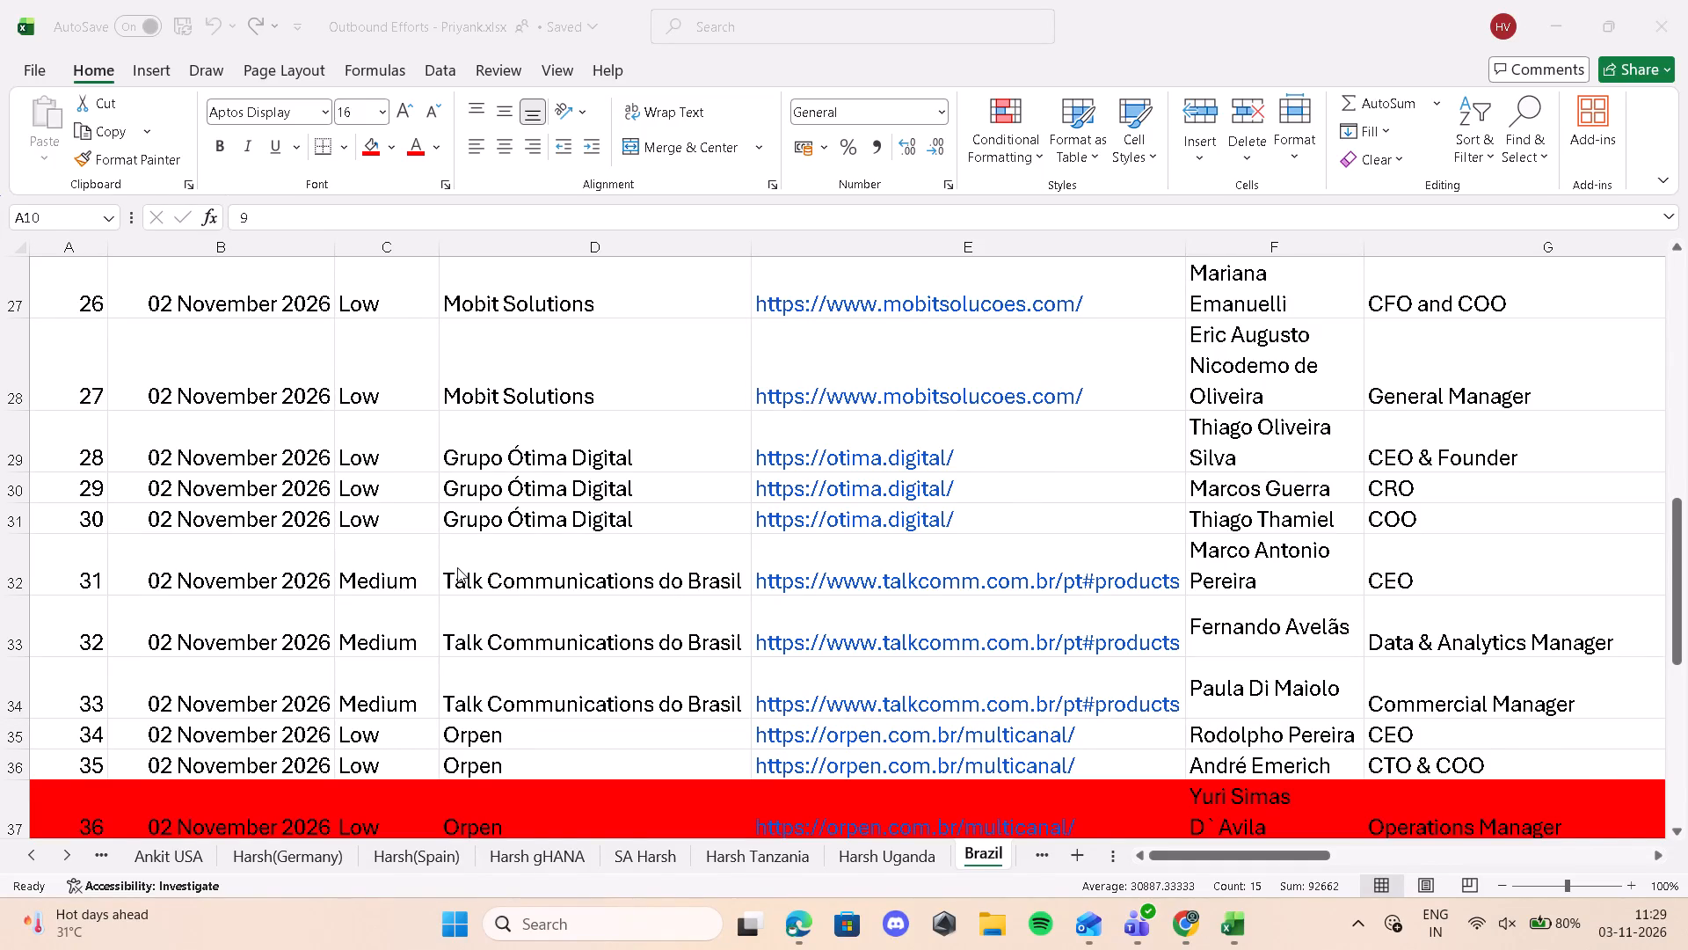
Select the whole row of entry 43, the first dated entry without a company, in the Brazil sheet.
scroll(456, 567, down, 1)
double_click(516, 581)
scroll(575, 622, down, 2)
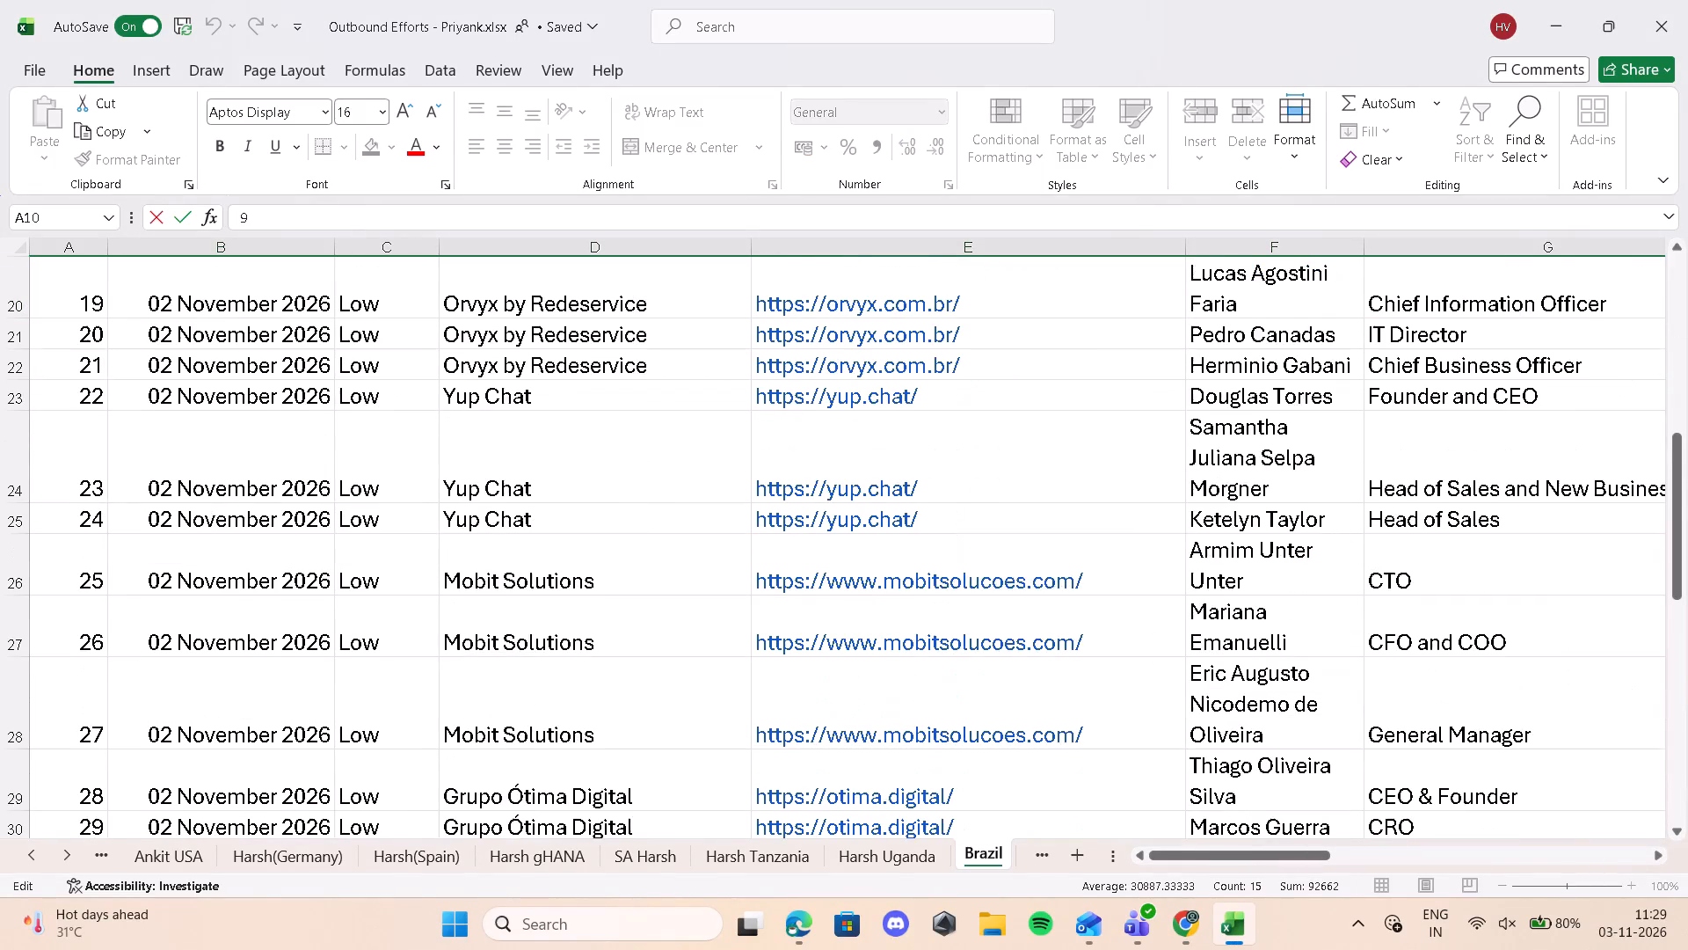
click(573, 623)
scroll(617, 618, down, 2)
click(612, 619)
scroll(612, 619, down, 1)
click(612, 619)
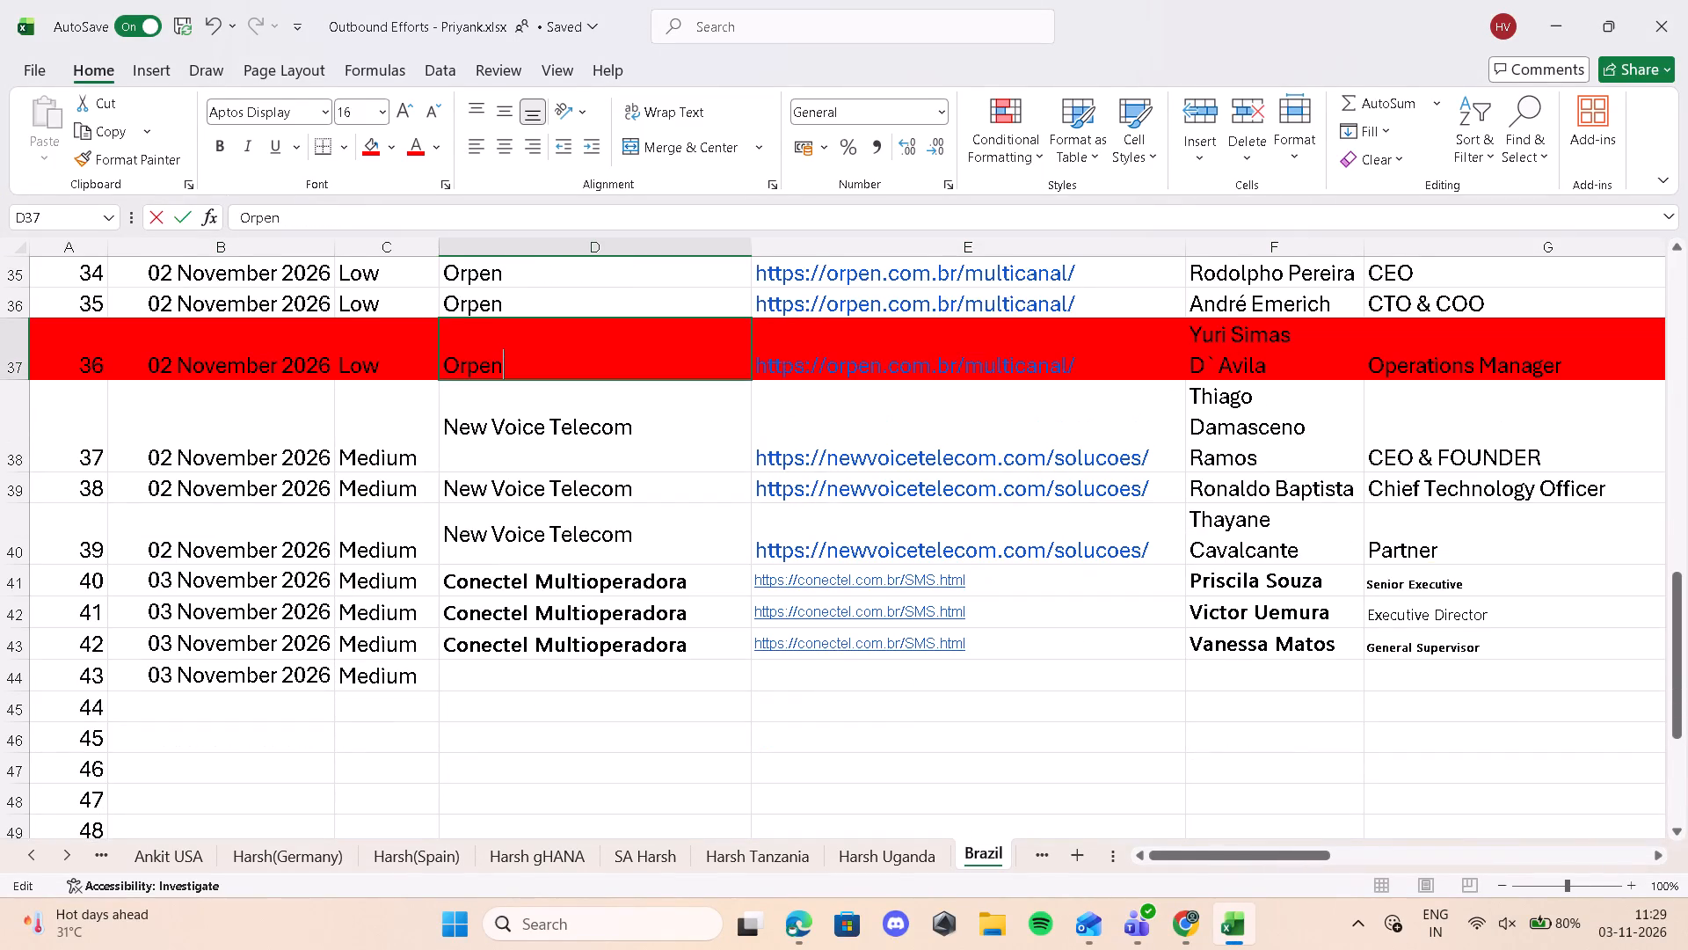
click(18, 665)
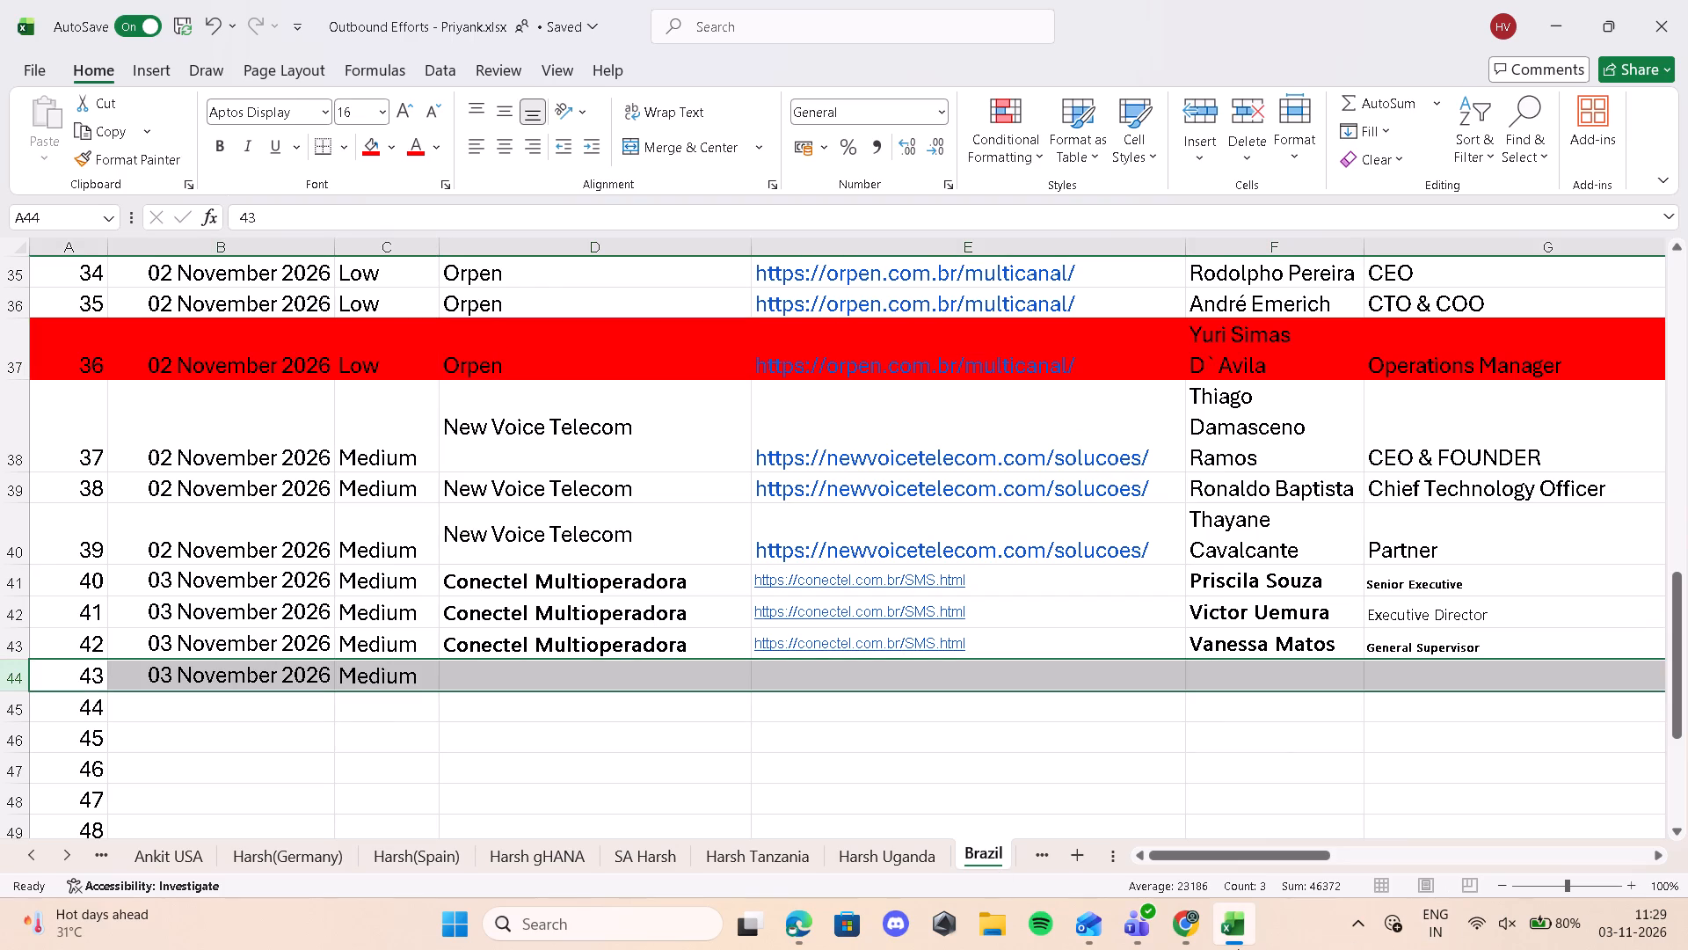
Switch to Chrome and translate the uTech Tecnologia website from Portuguese to English.
click(1183, 946)
click(1389, 117)
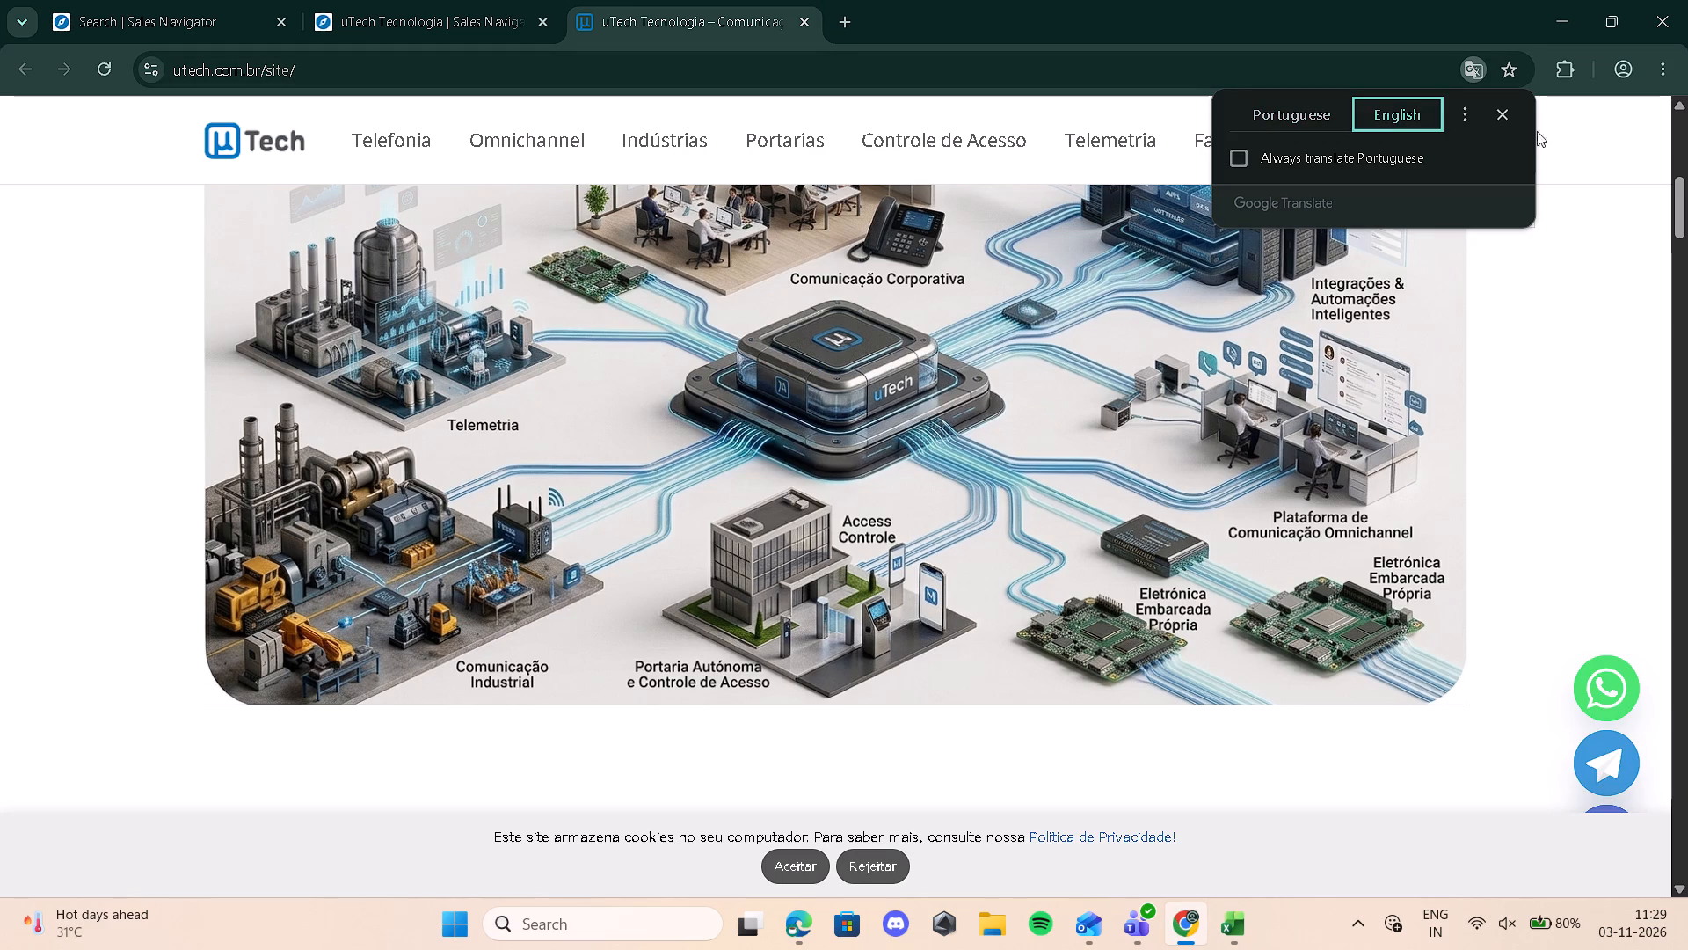
click(1502, 113)
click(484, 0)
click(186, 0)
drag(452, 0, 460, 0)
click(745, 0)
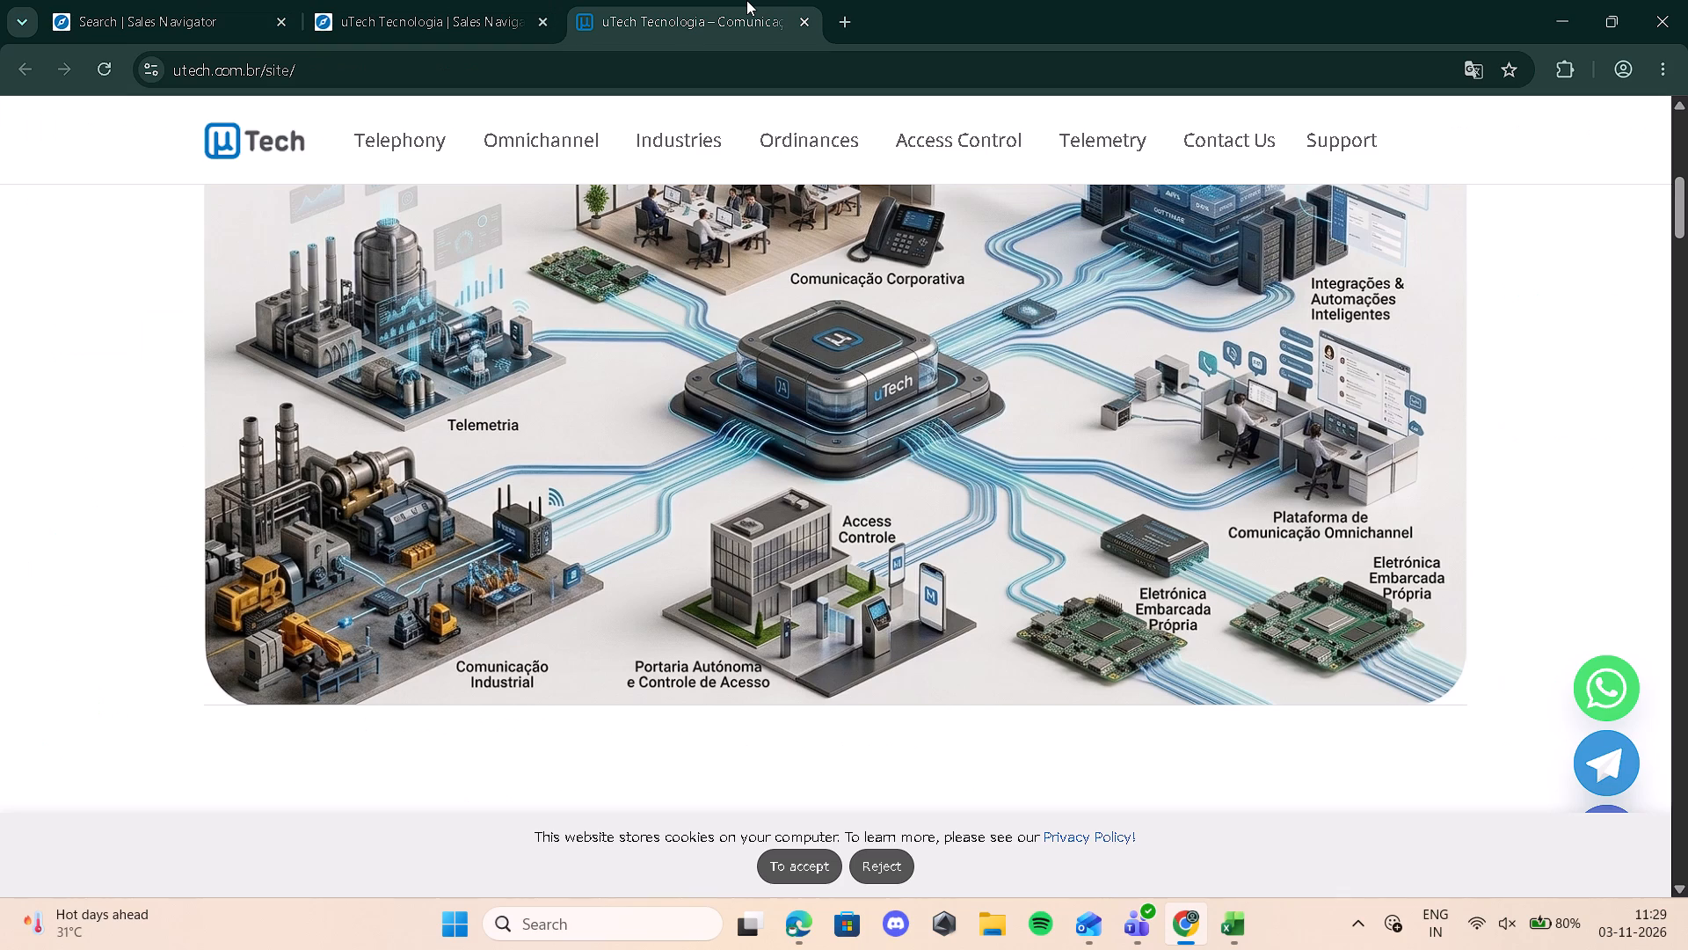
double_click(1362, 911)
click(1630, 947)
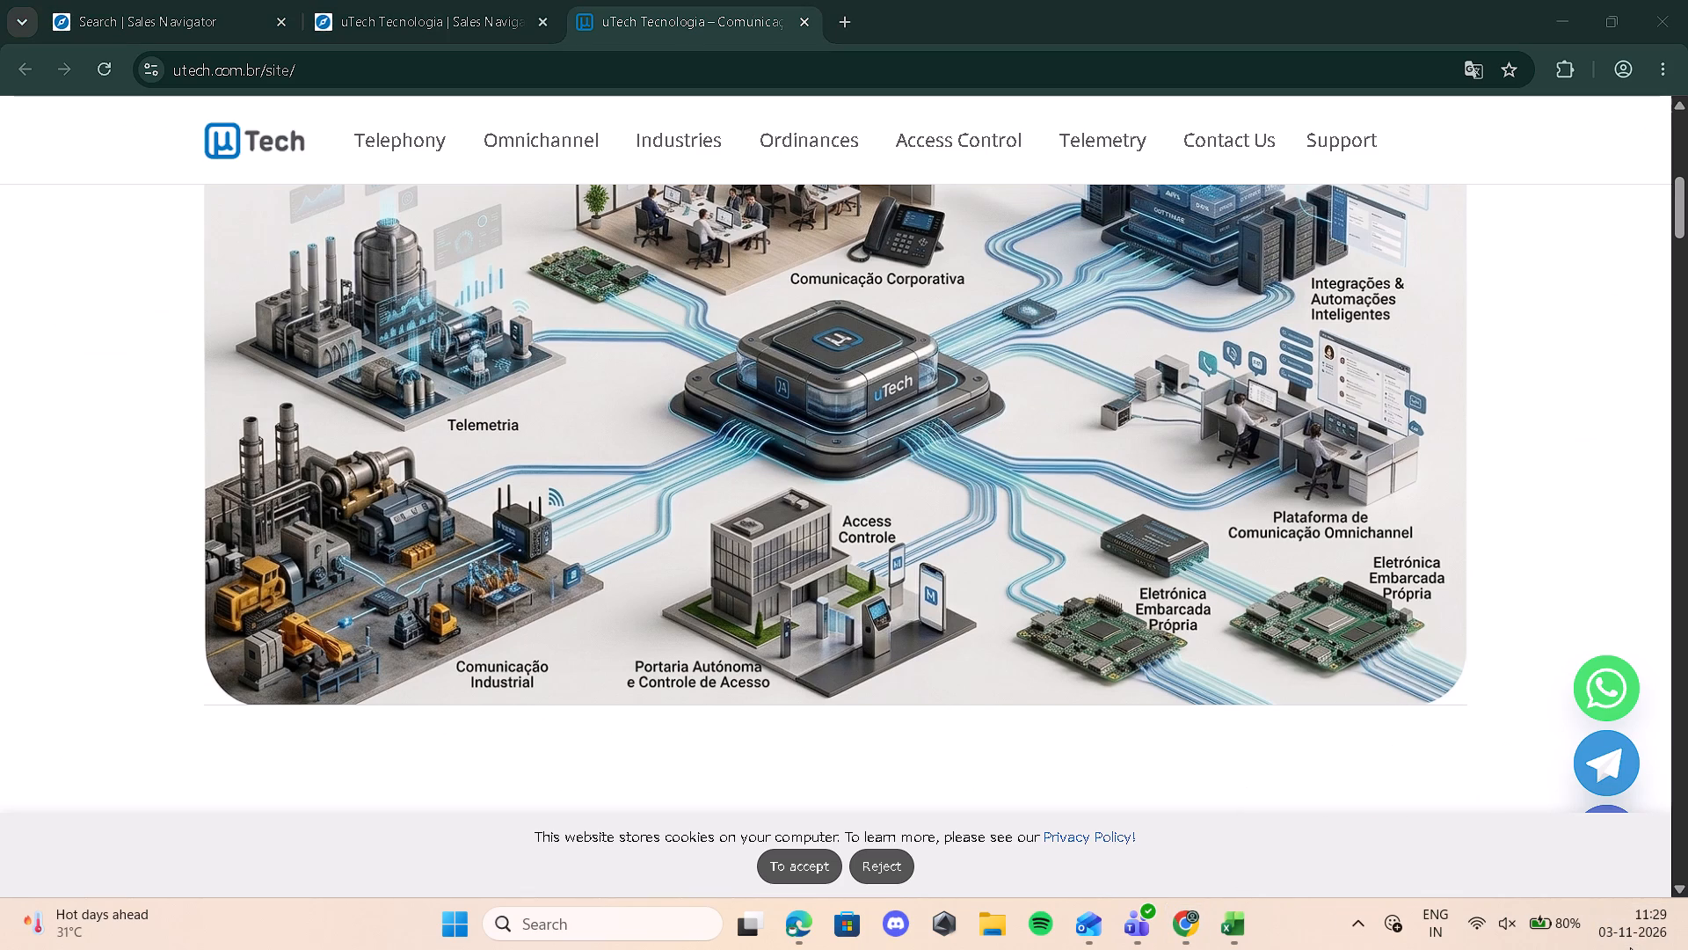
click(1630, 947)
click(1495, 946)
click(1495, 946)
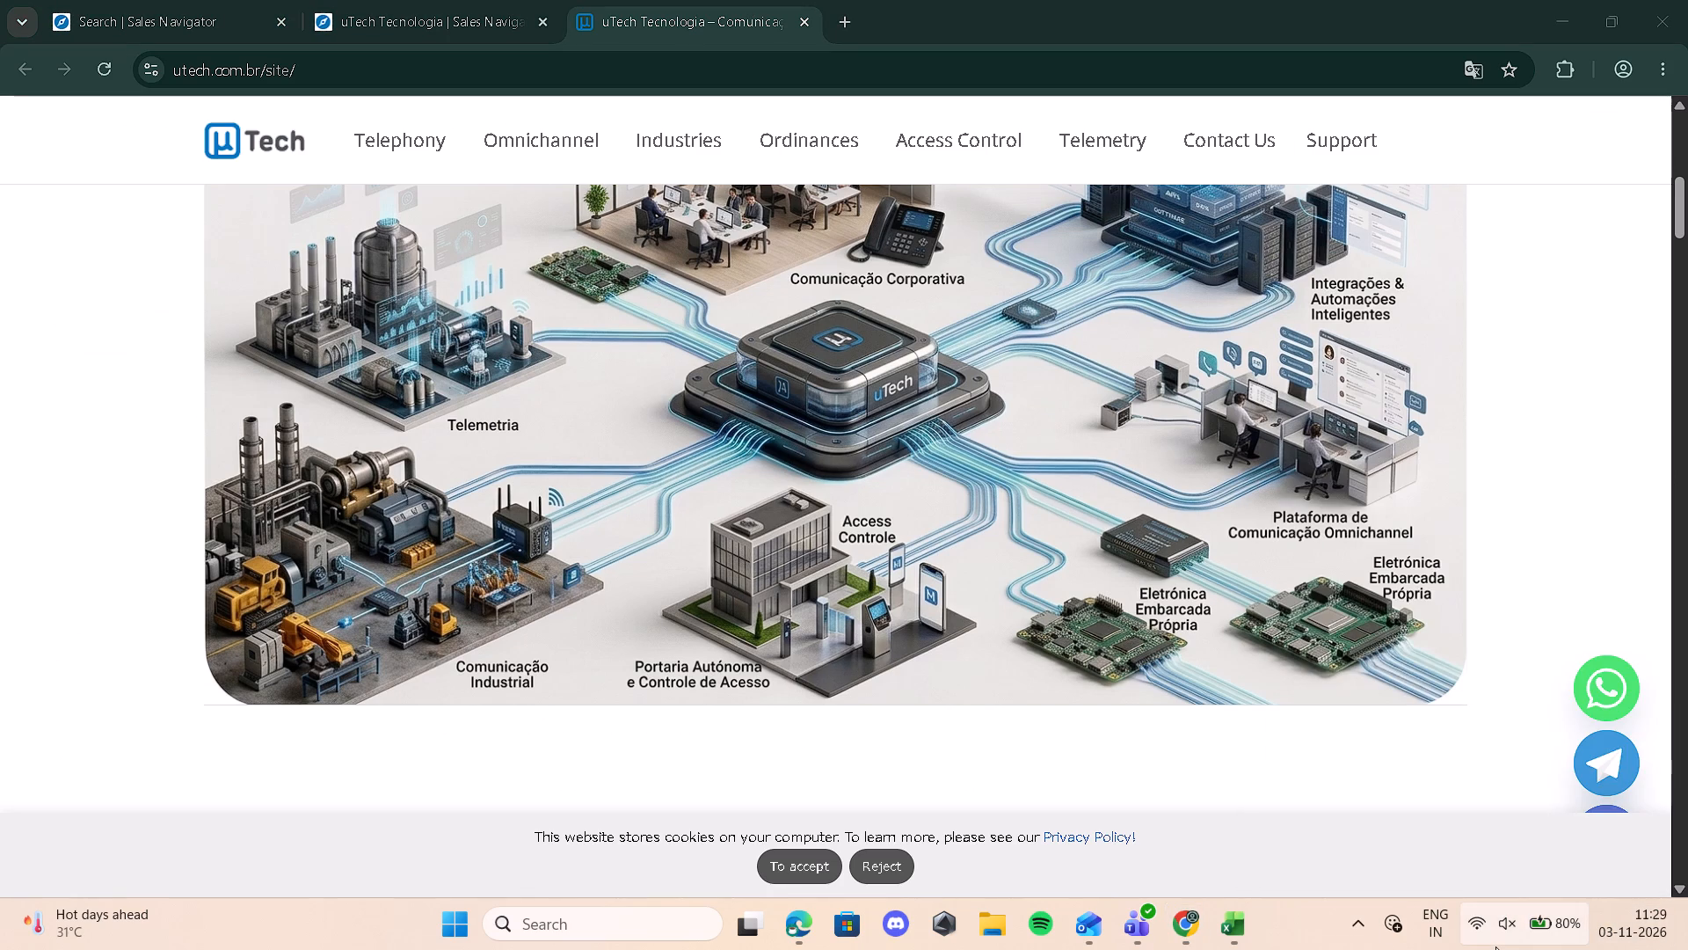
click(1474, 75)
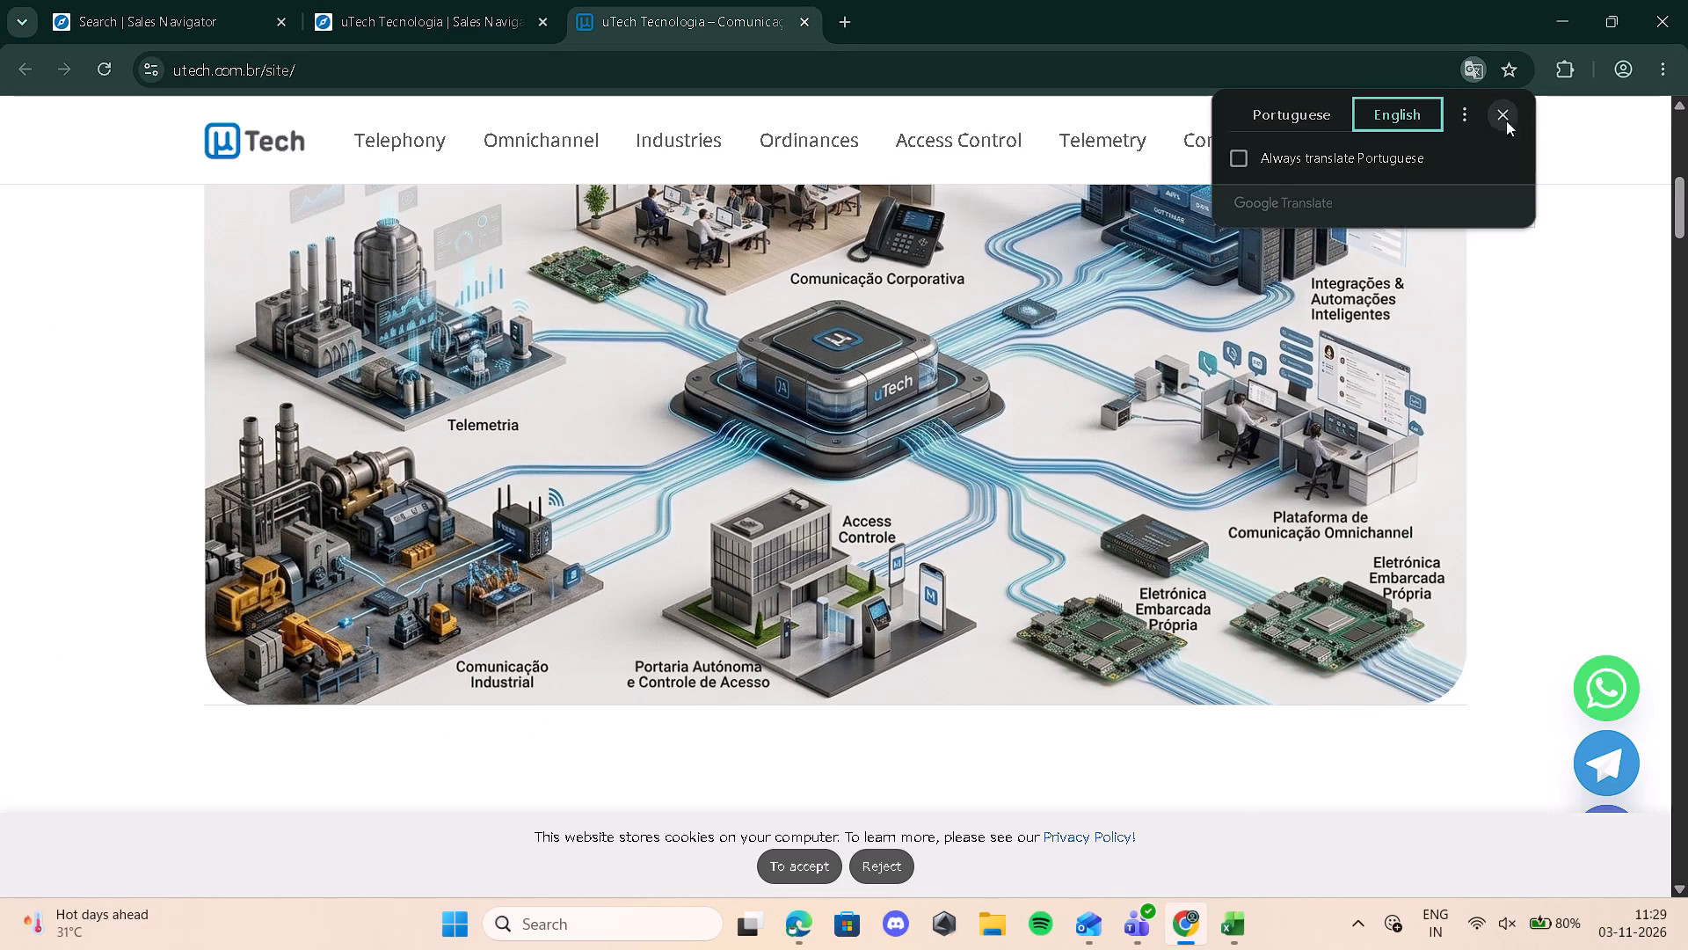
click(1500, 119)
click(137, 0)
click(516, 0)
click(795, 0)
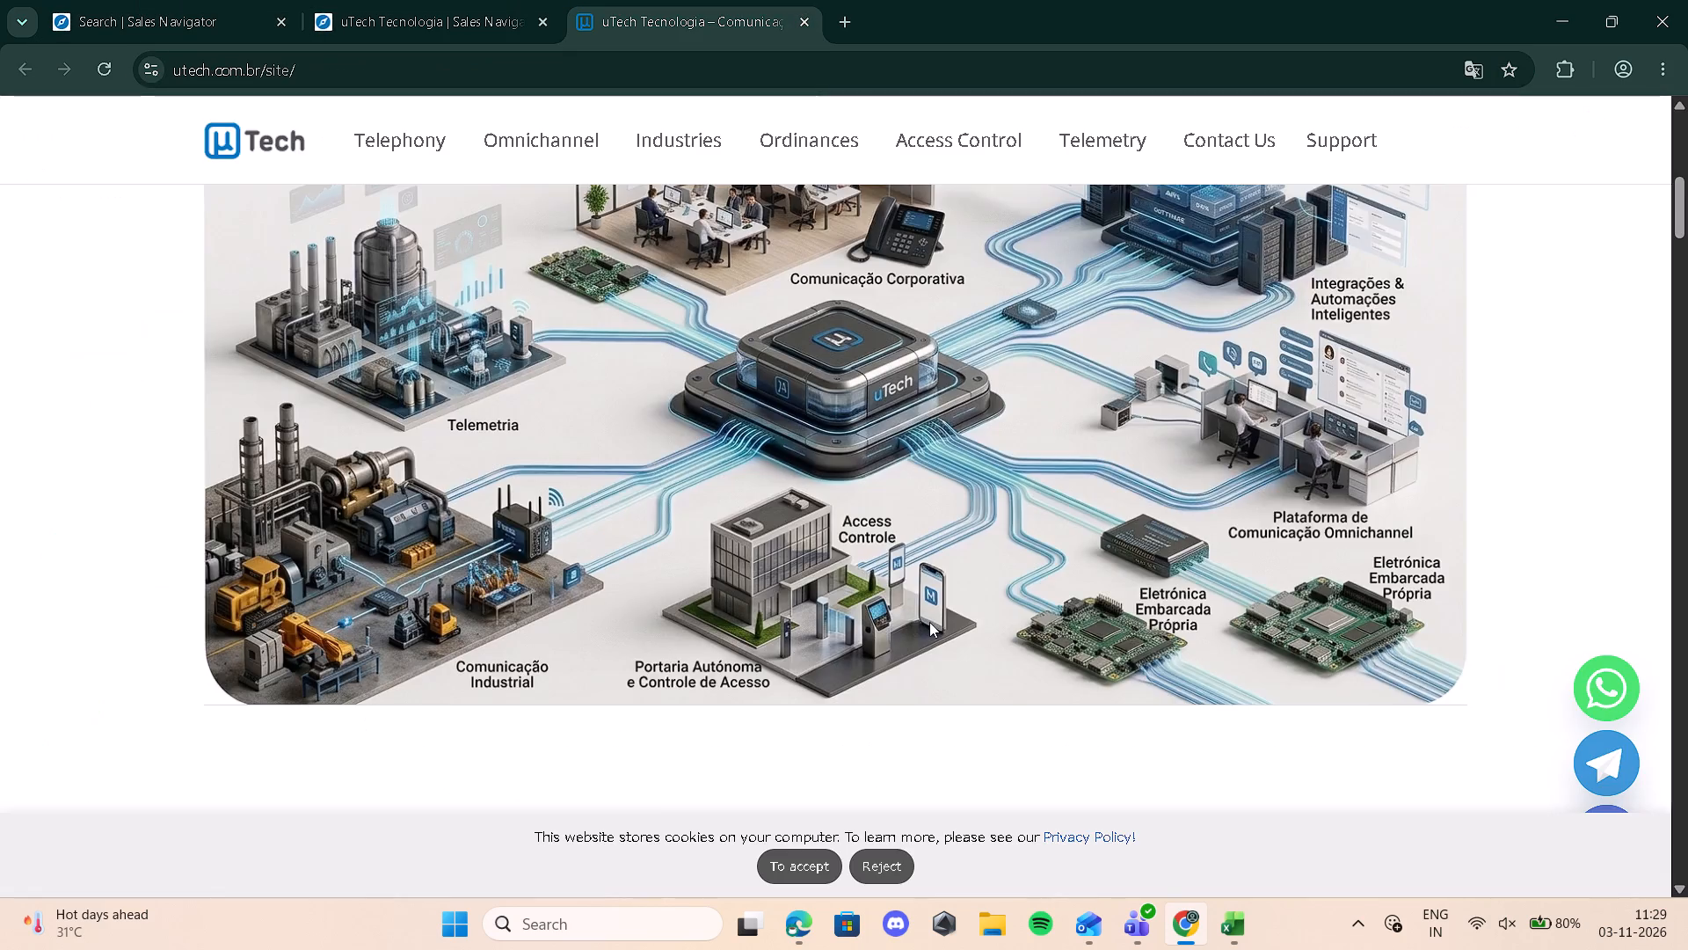
Look through the solutions described on uTech's translated home page and reject the site's cookies.
scroll(986, 627, down, 10)
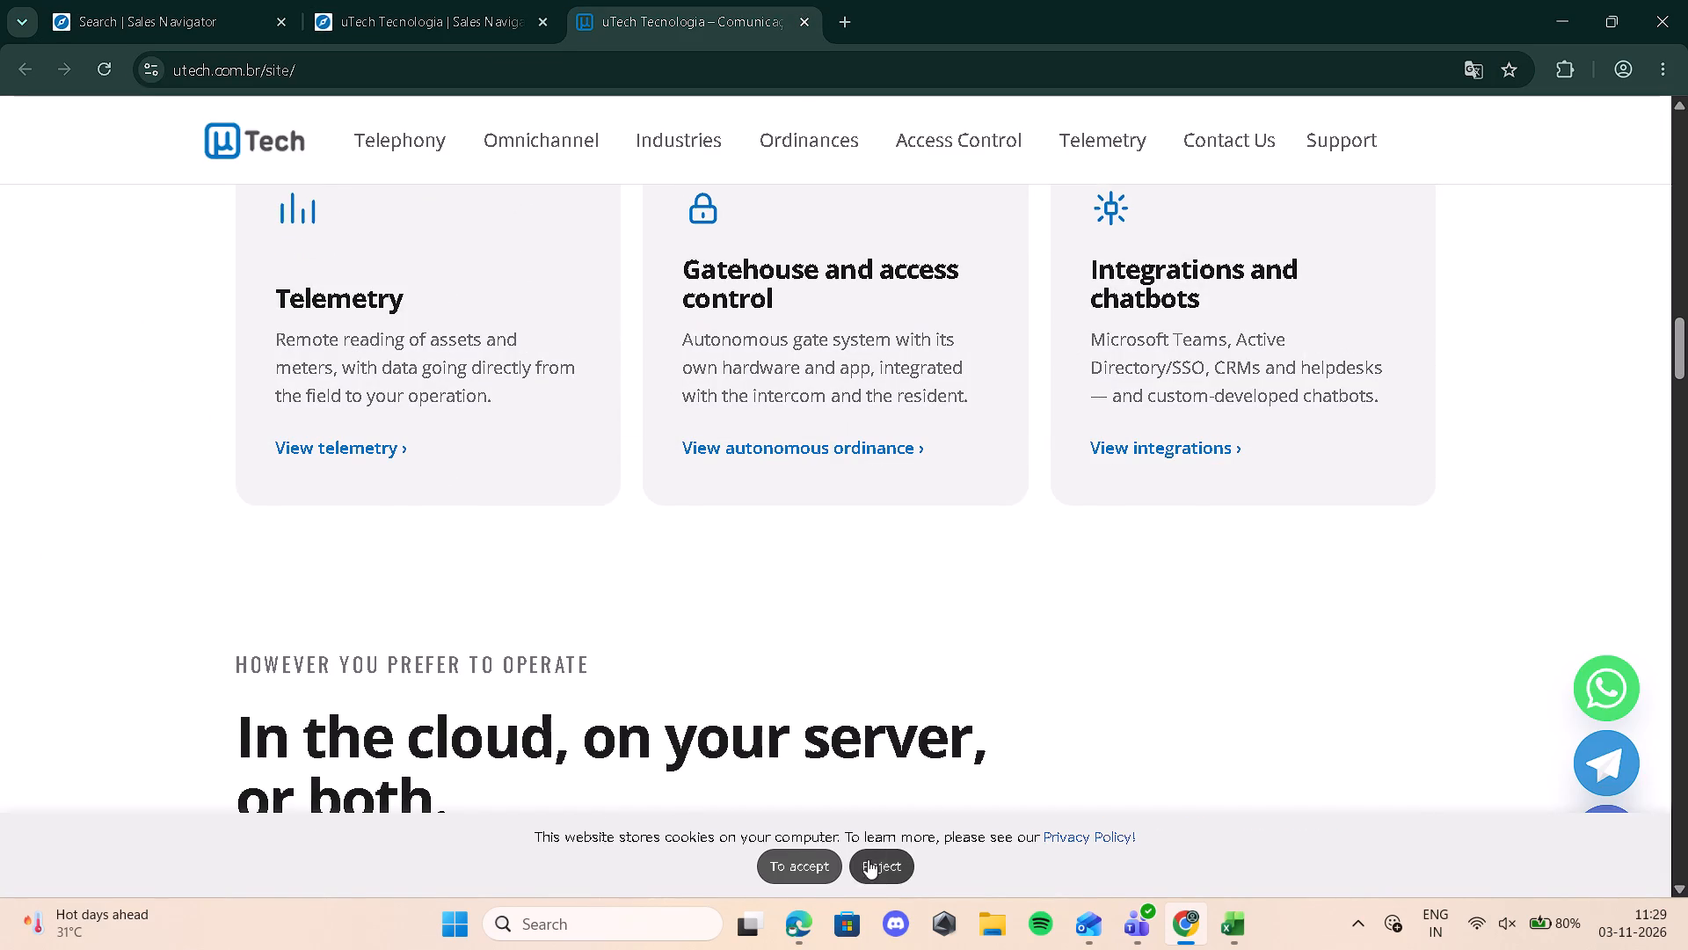
click(869, 859)
Switch to Microsoft Edge to view the New Voice Telecom solutions page.
double_click(808, 928)
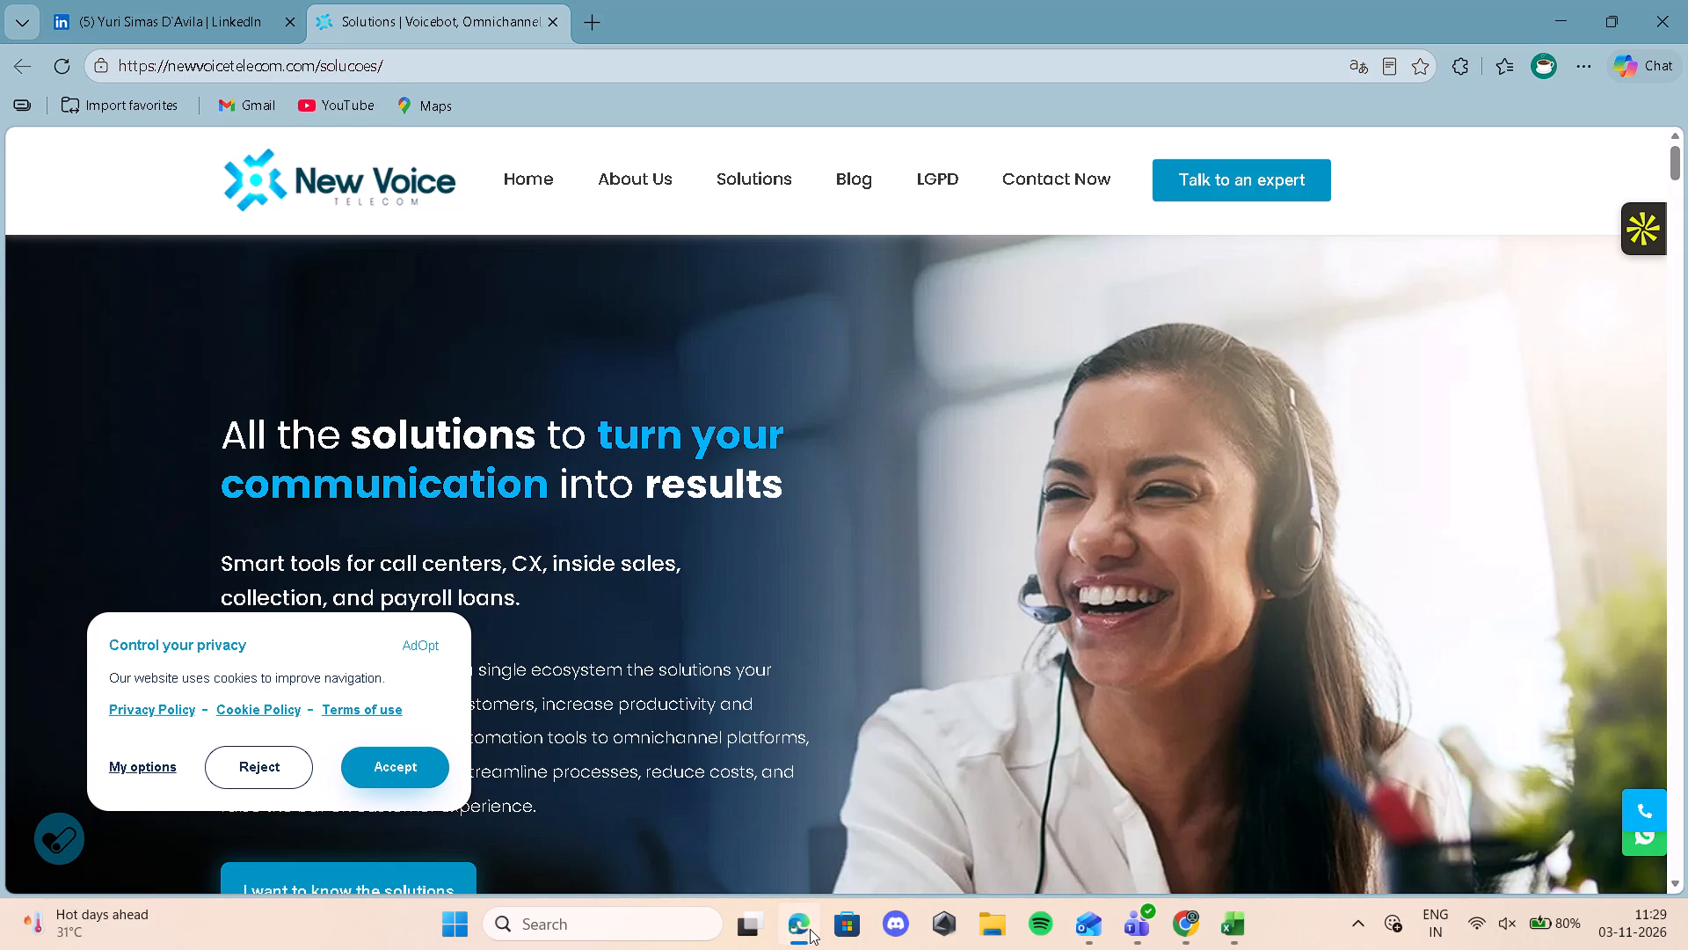
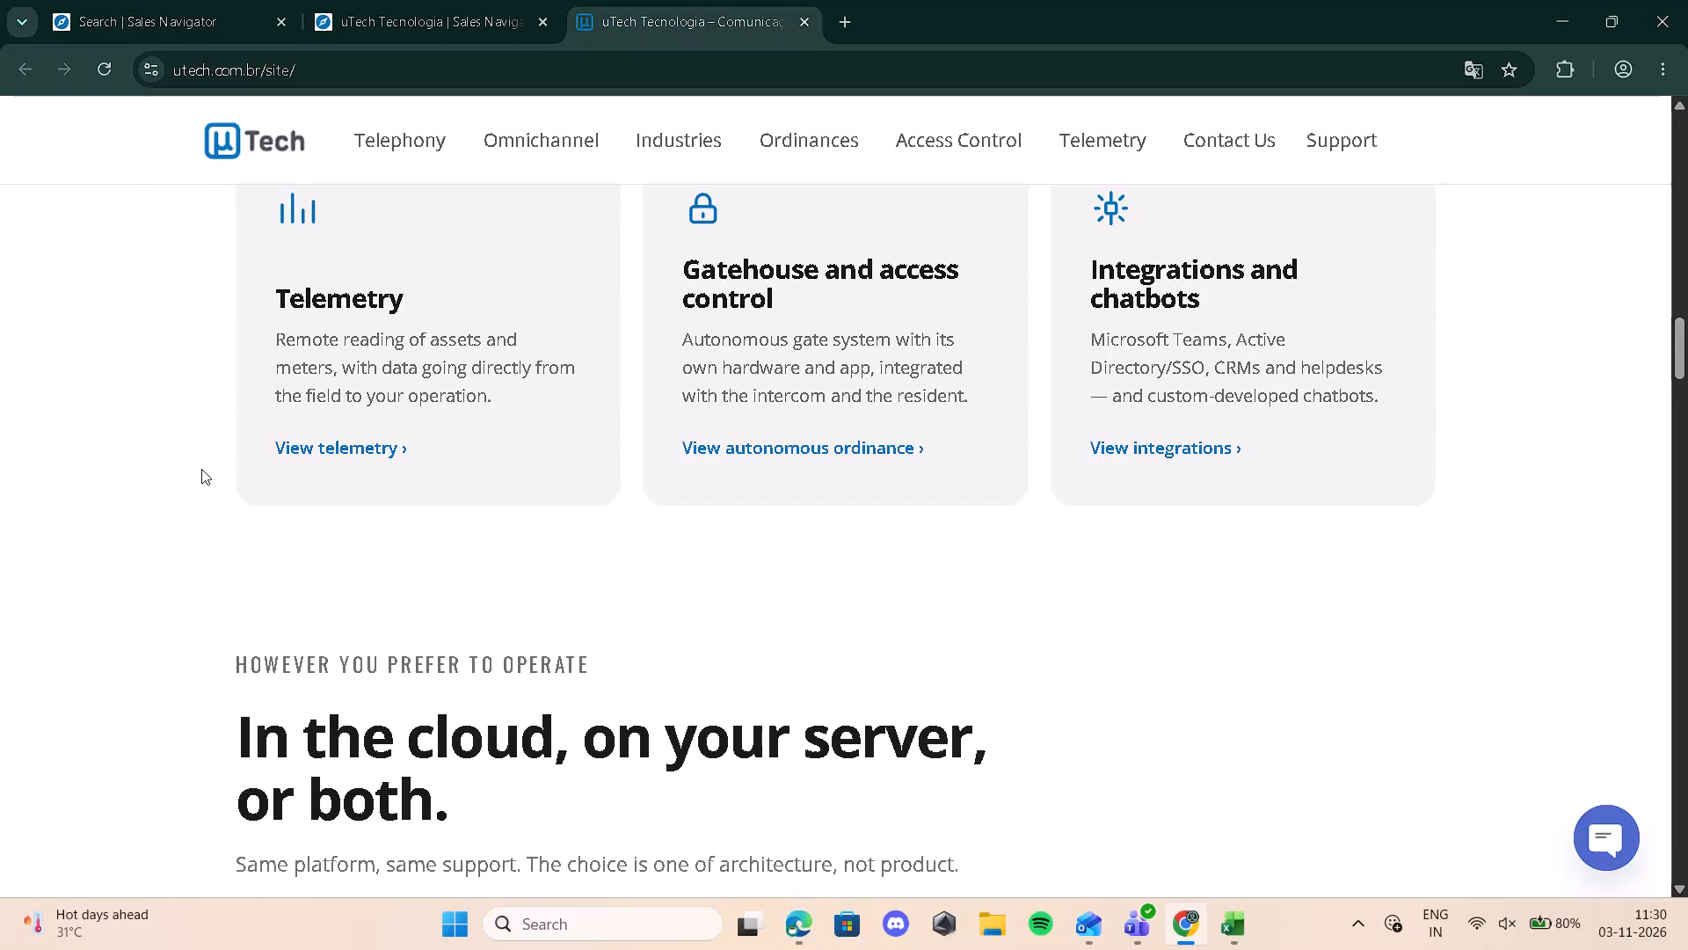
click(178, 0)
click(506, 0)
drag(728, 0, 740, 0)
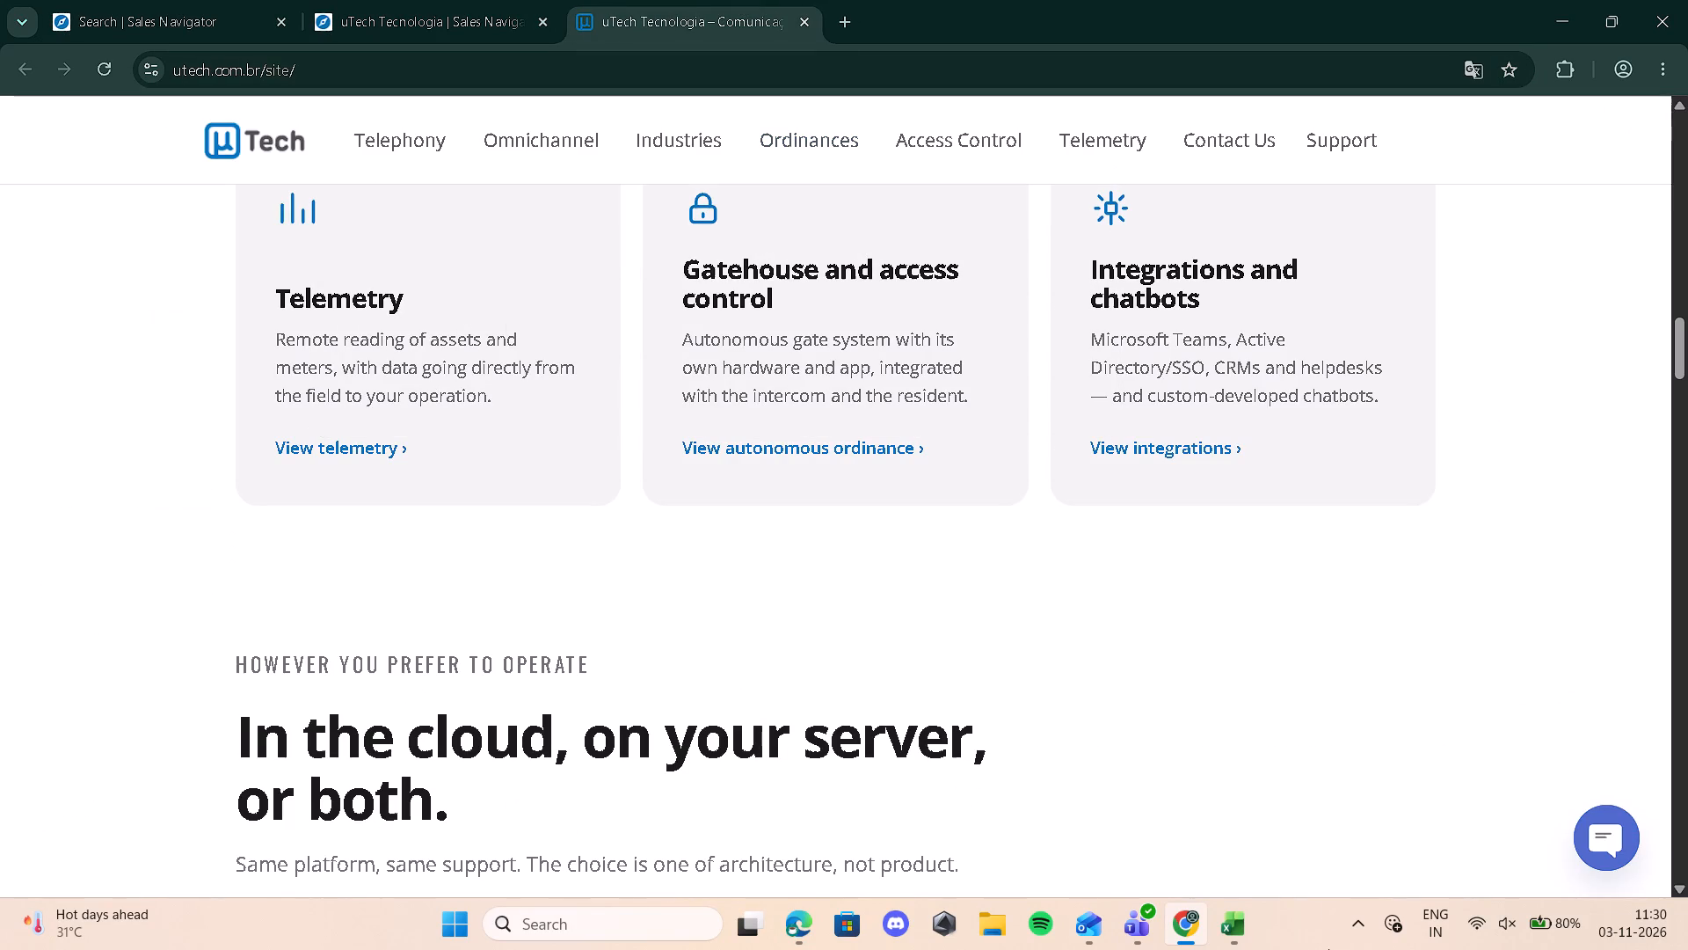
Show the hidden system tray icons.
click(1341, 943)
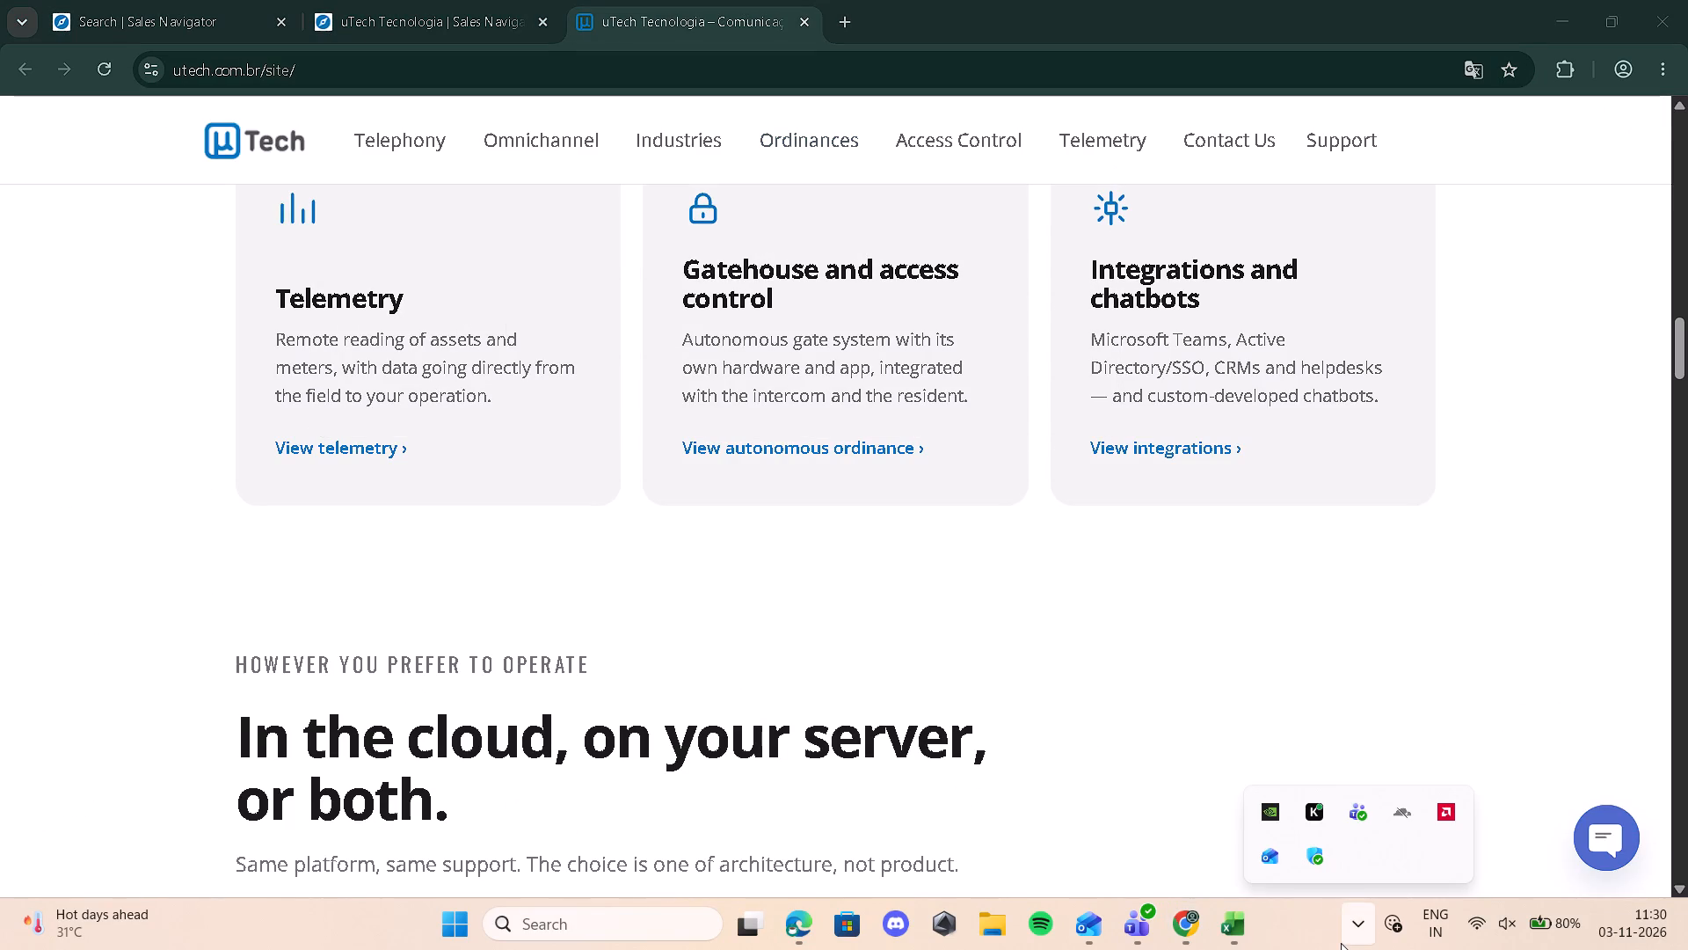
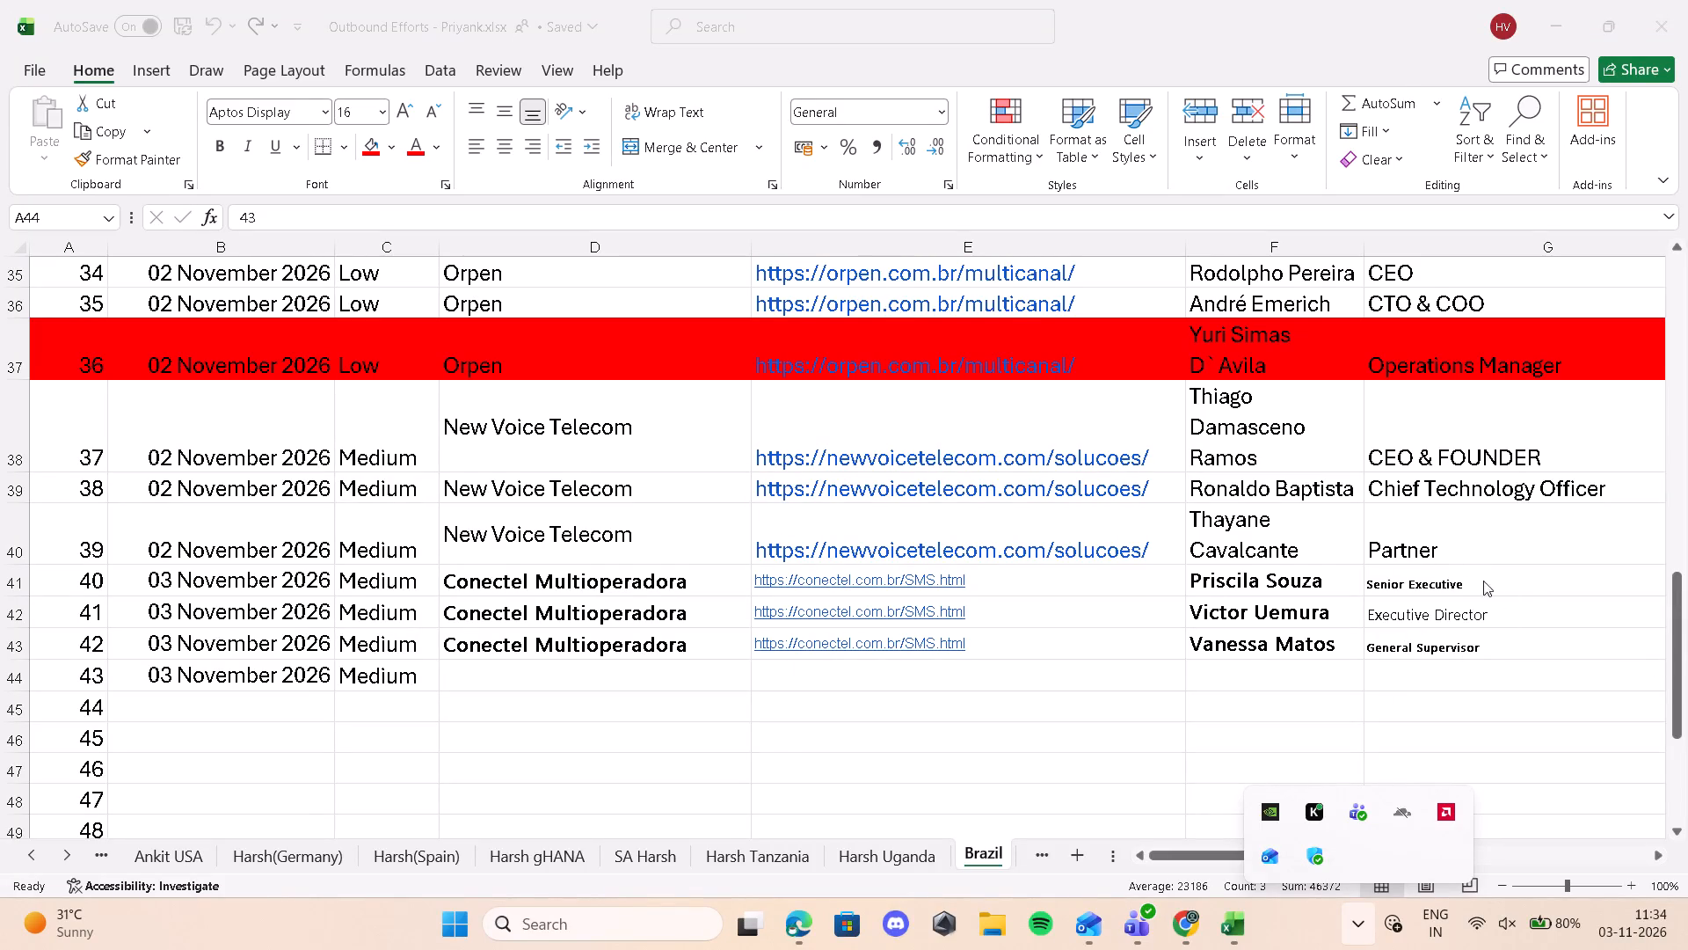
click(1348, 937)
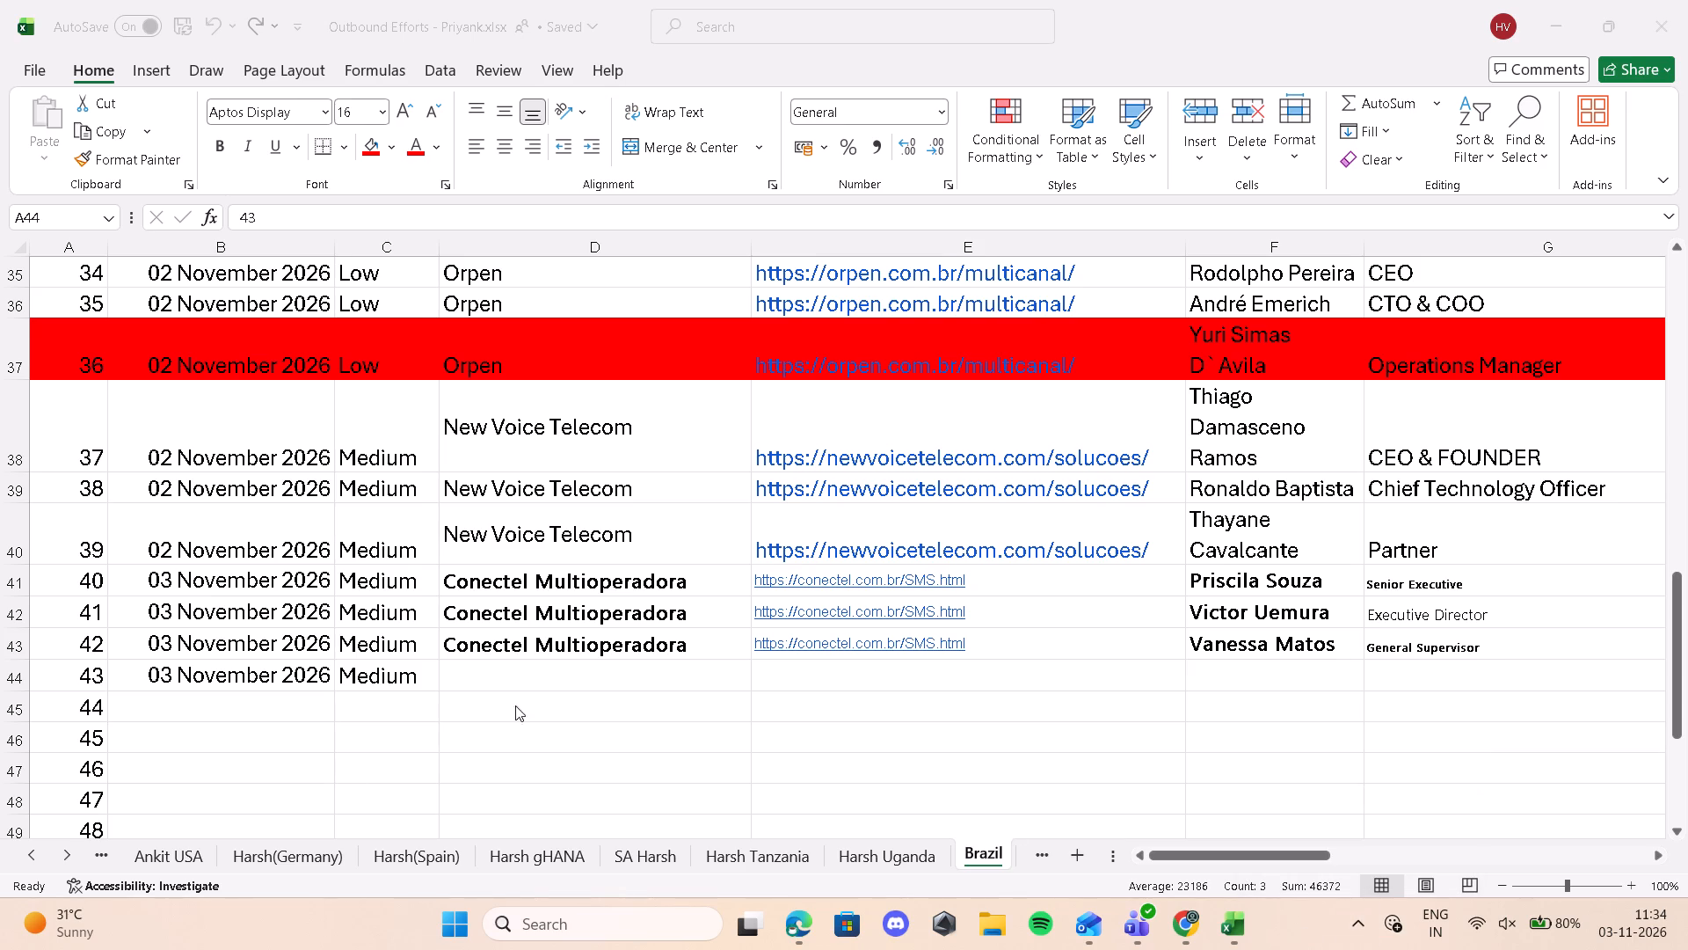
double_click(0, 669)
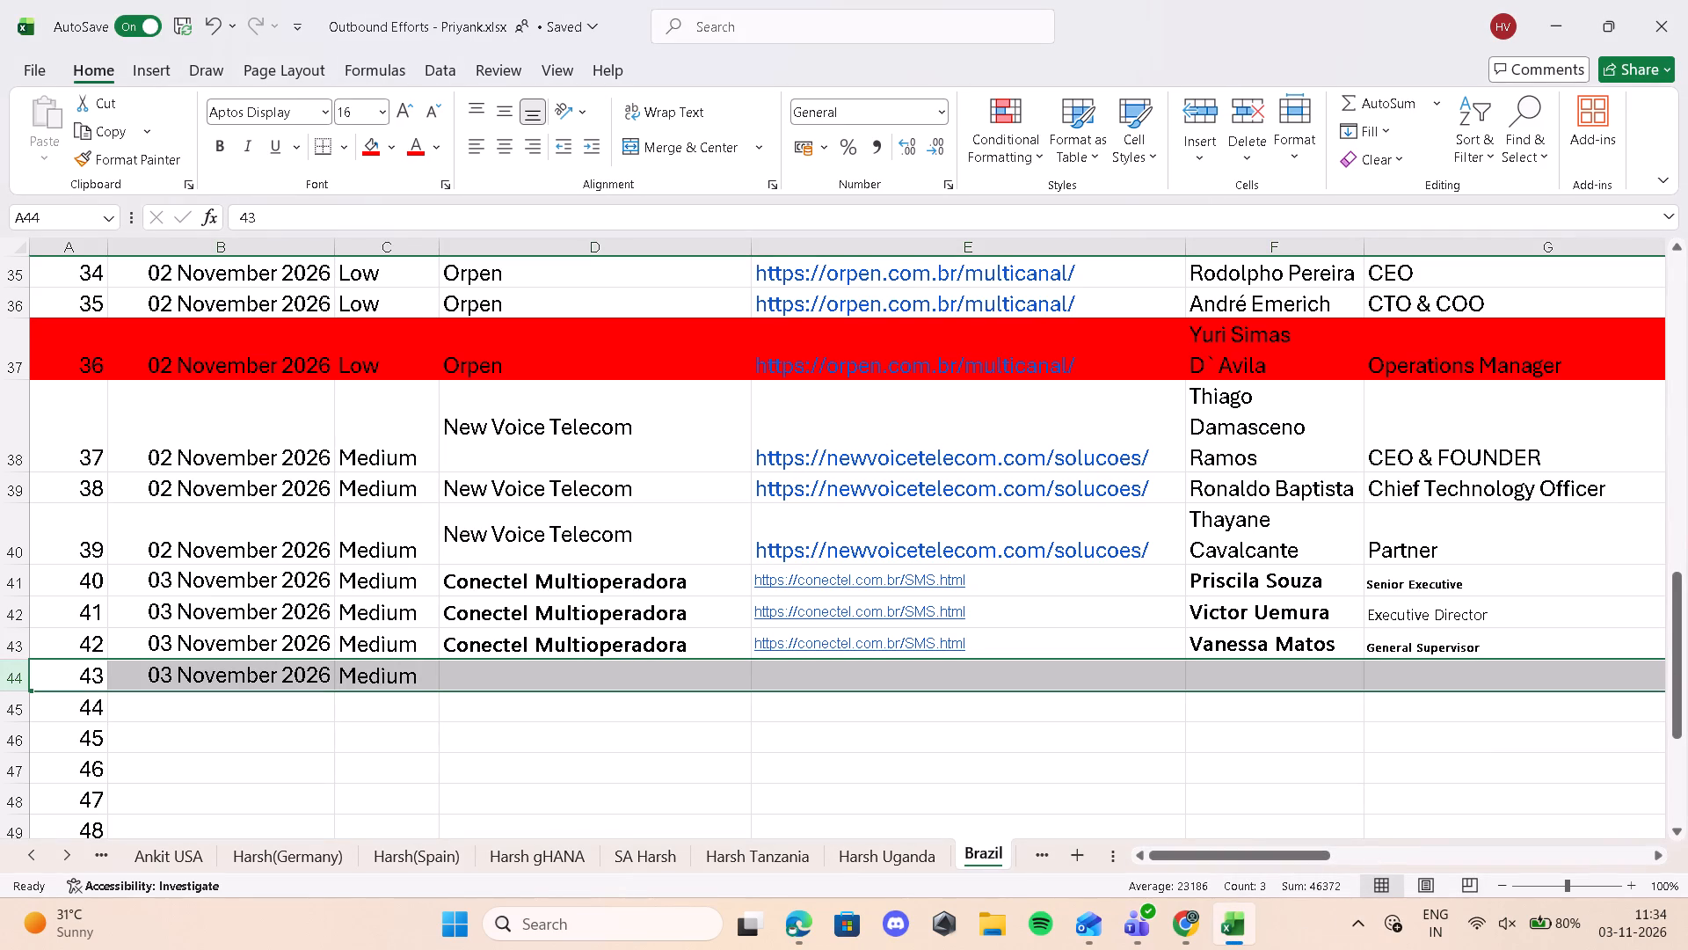
Switch to Chrome, translate the uTech Tecnologia website to English and open its Omnichannel platform page.
click(1200, 926)
click(480, 0)
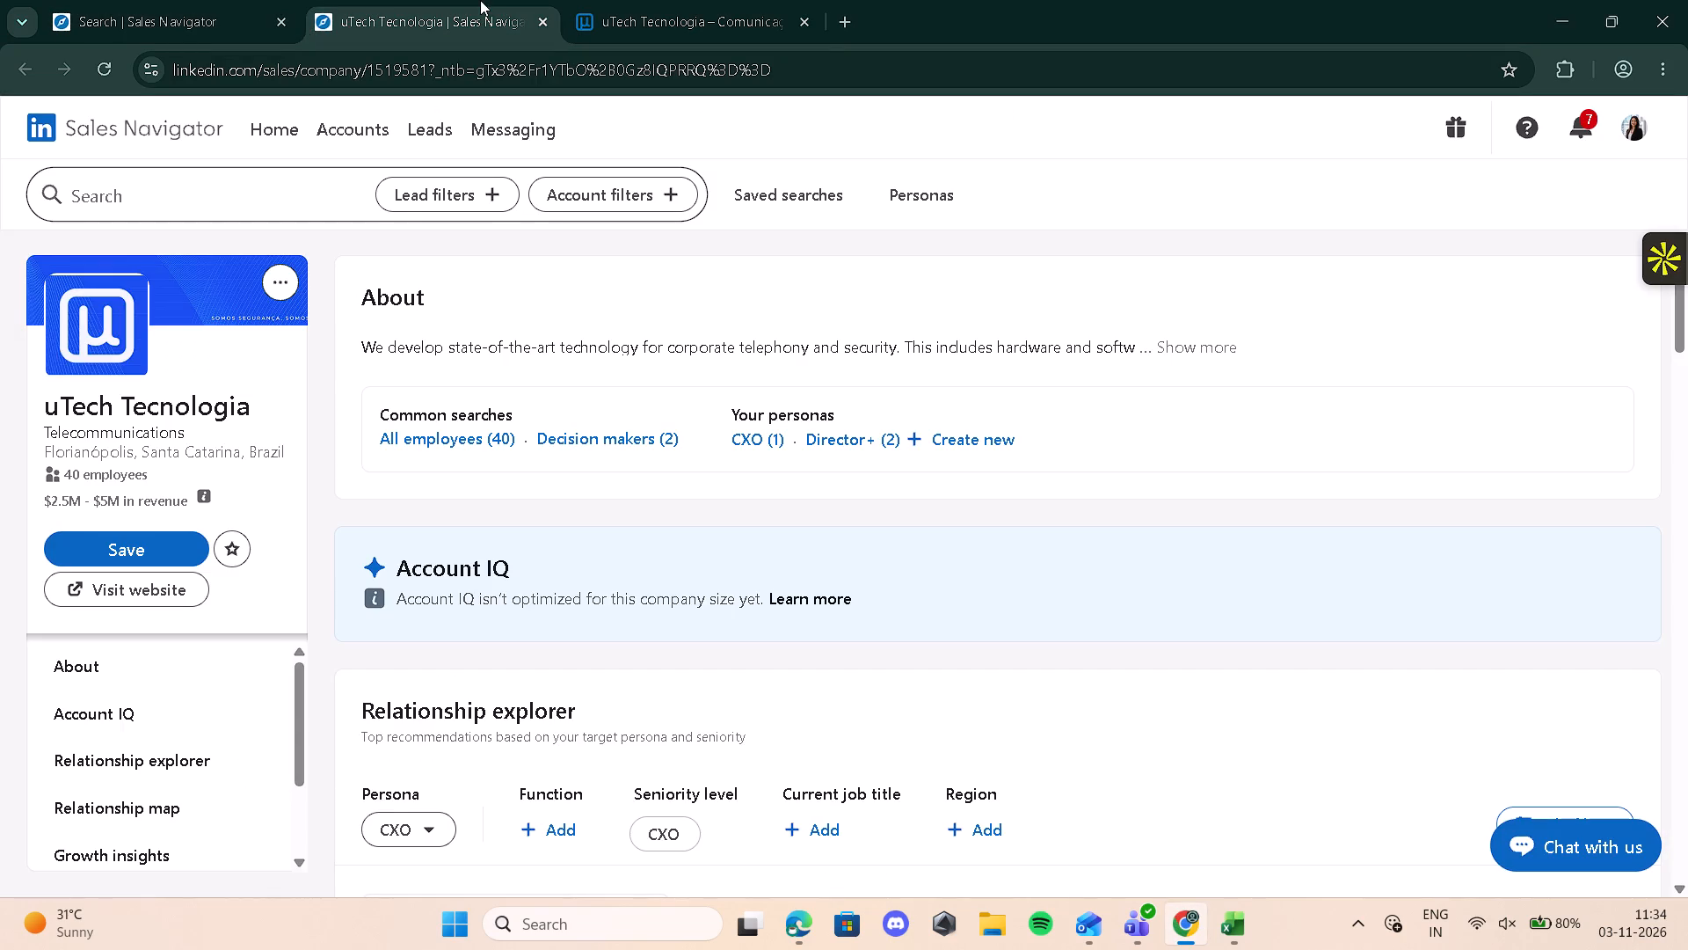
click(680, 2)
right_click(561, 319)
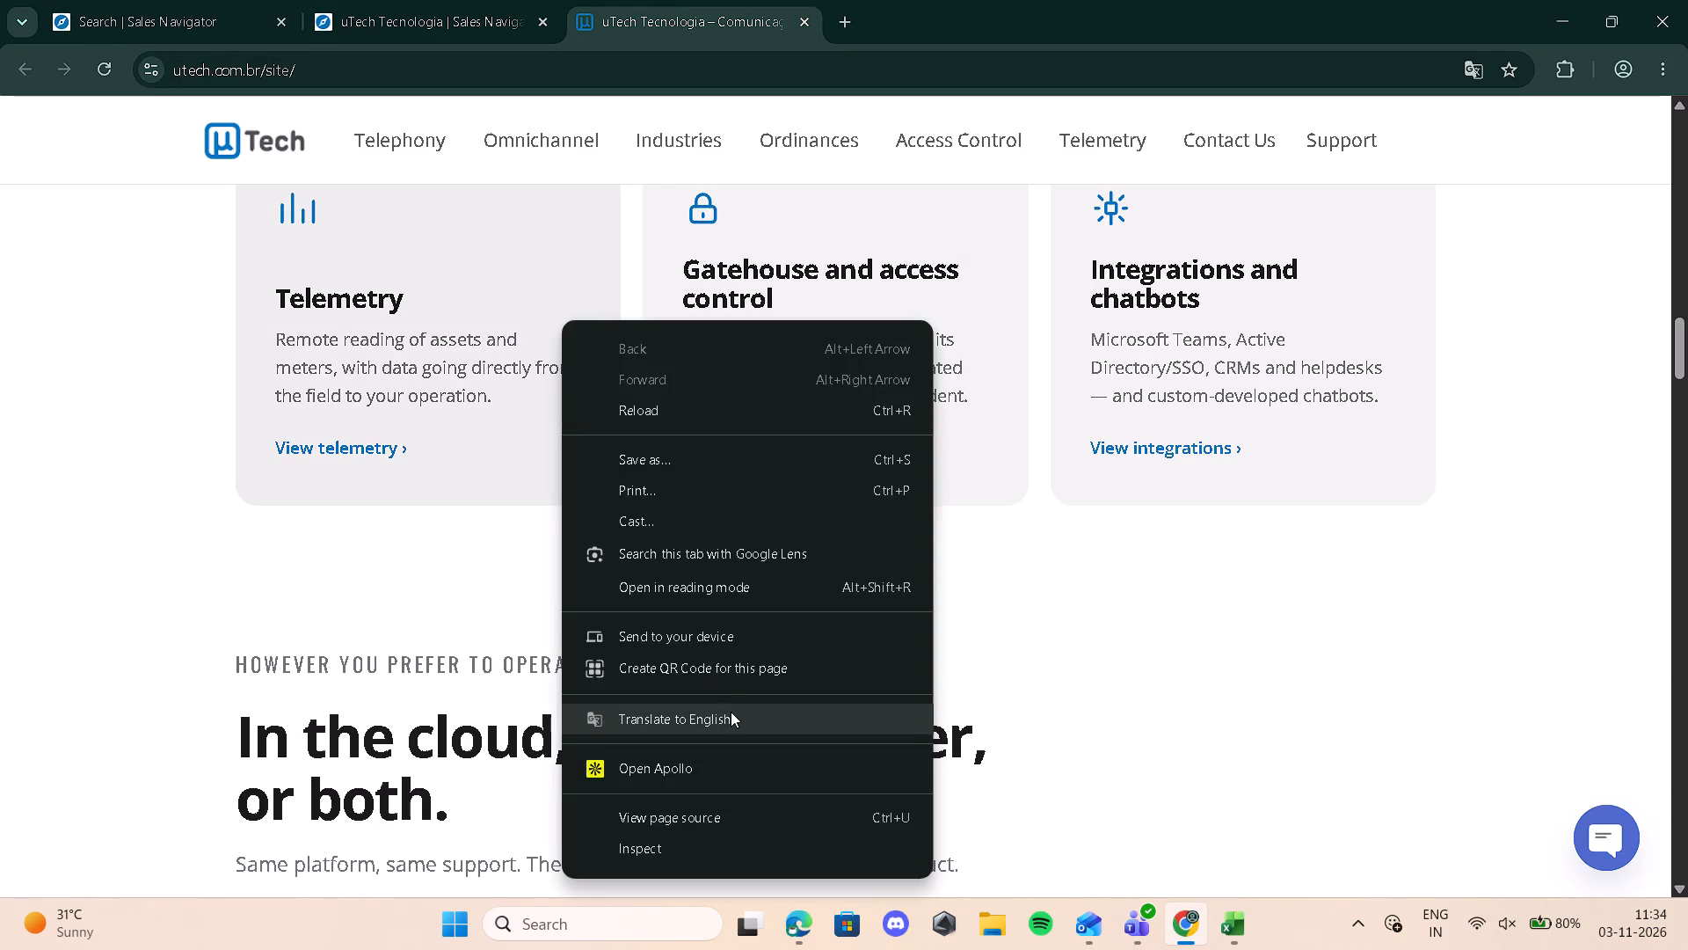
click(731, 713)
click(1510, 121)
click(548, 152)
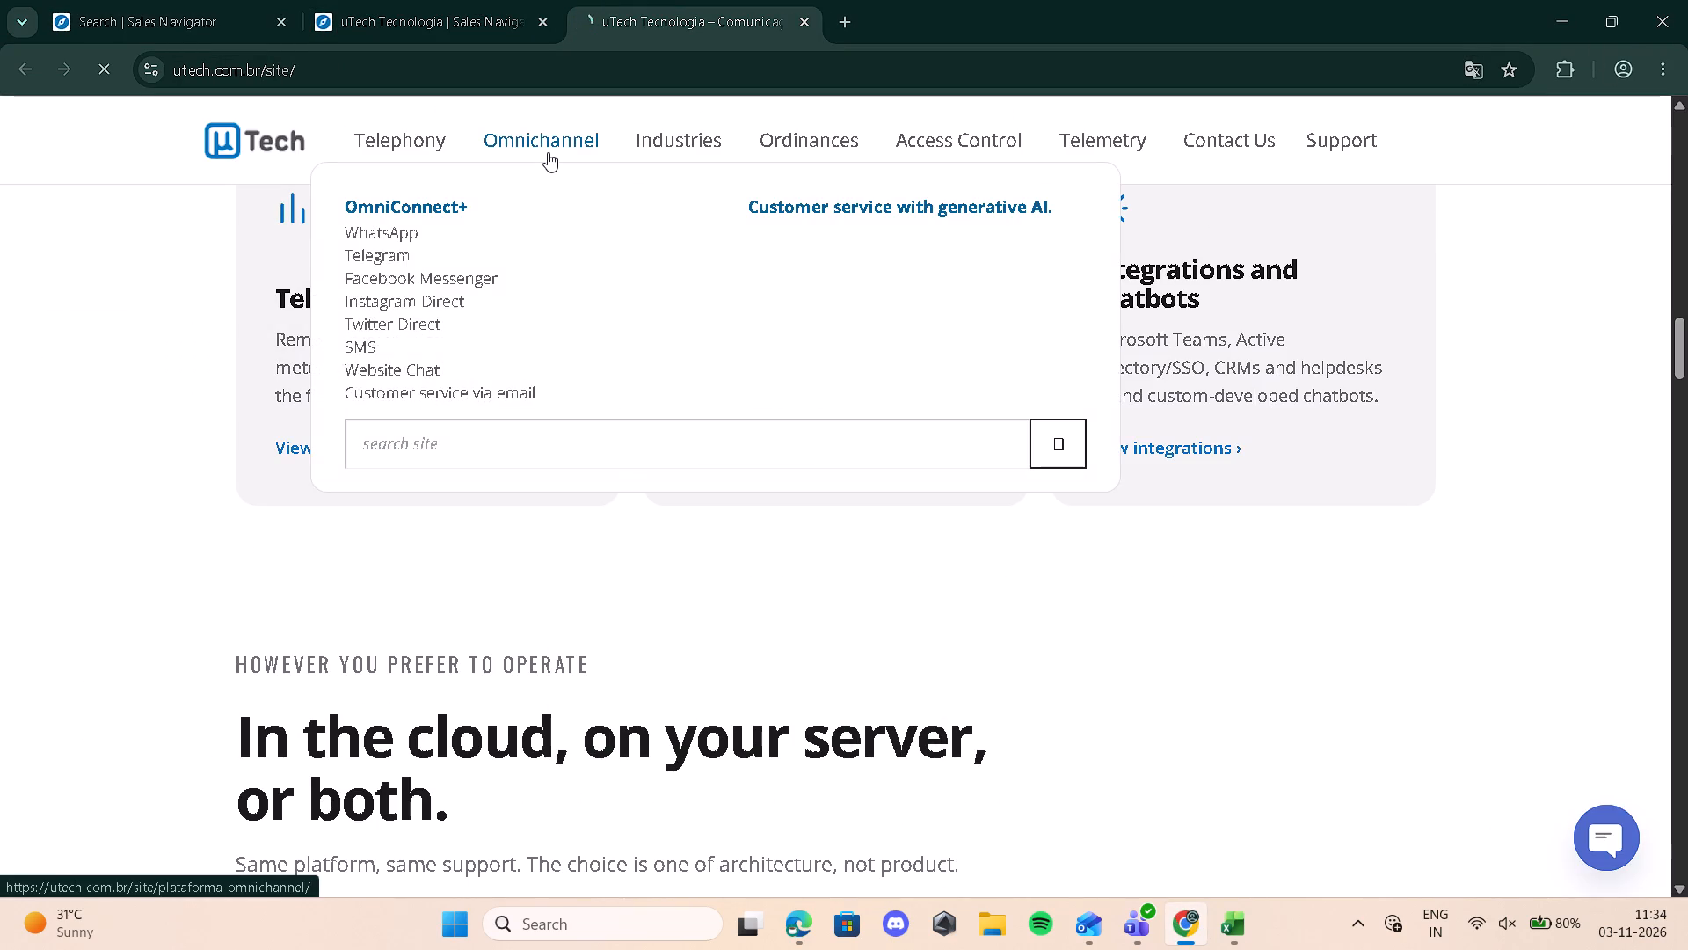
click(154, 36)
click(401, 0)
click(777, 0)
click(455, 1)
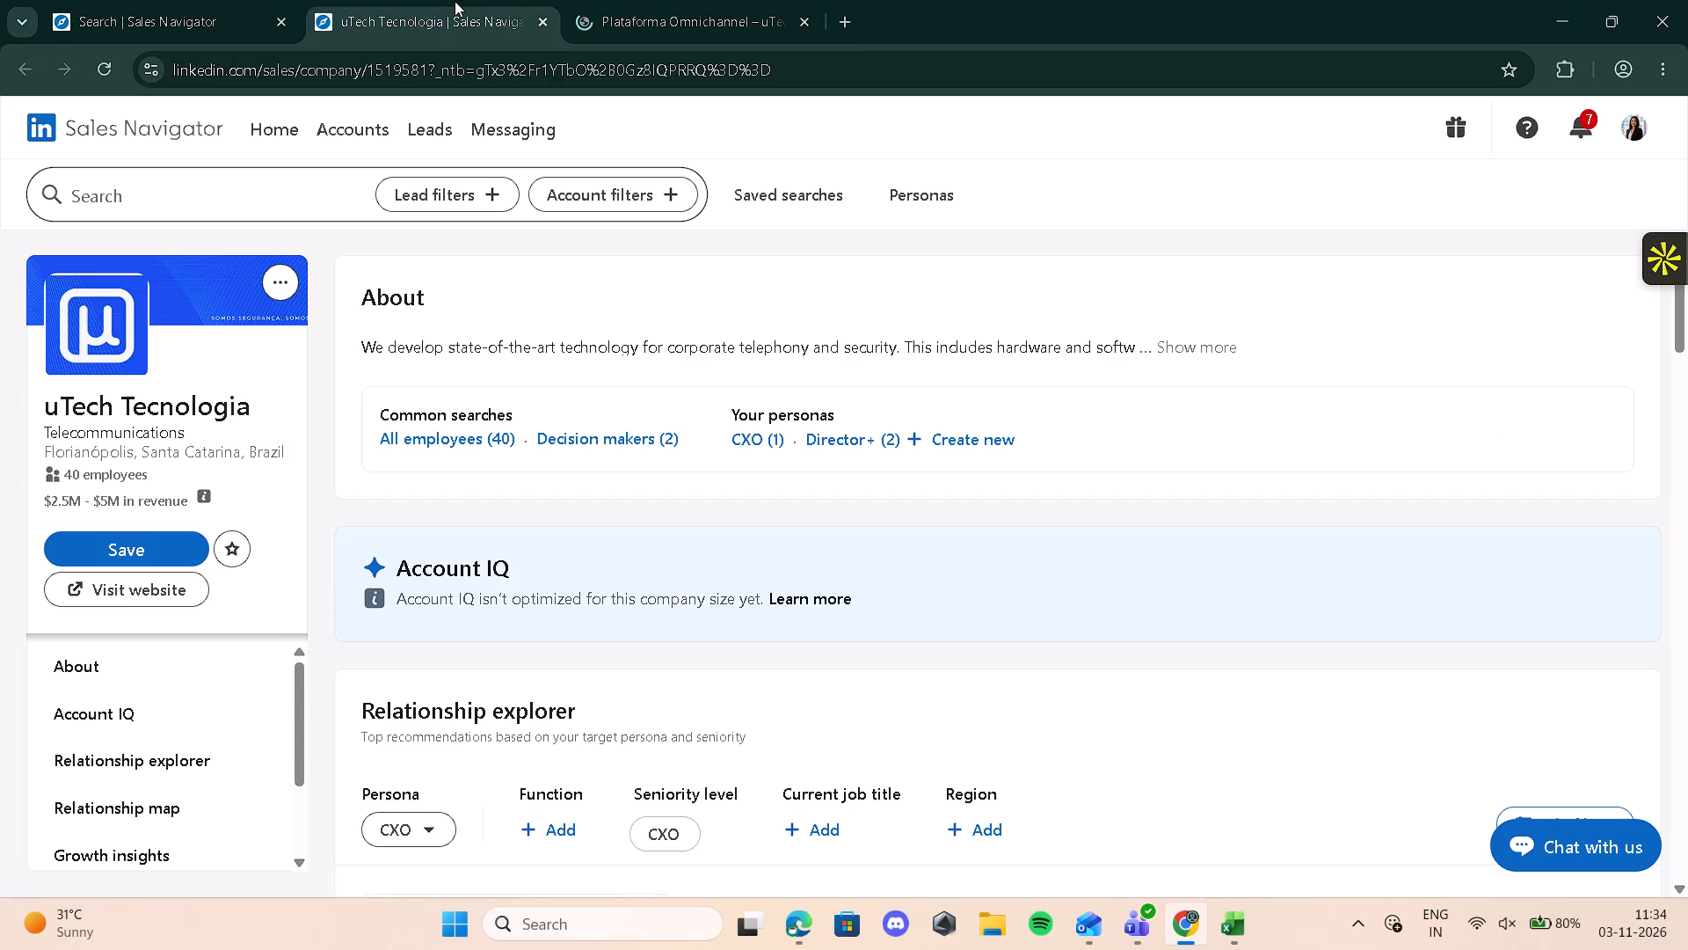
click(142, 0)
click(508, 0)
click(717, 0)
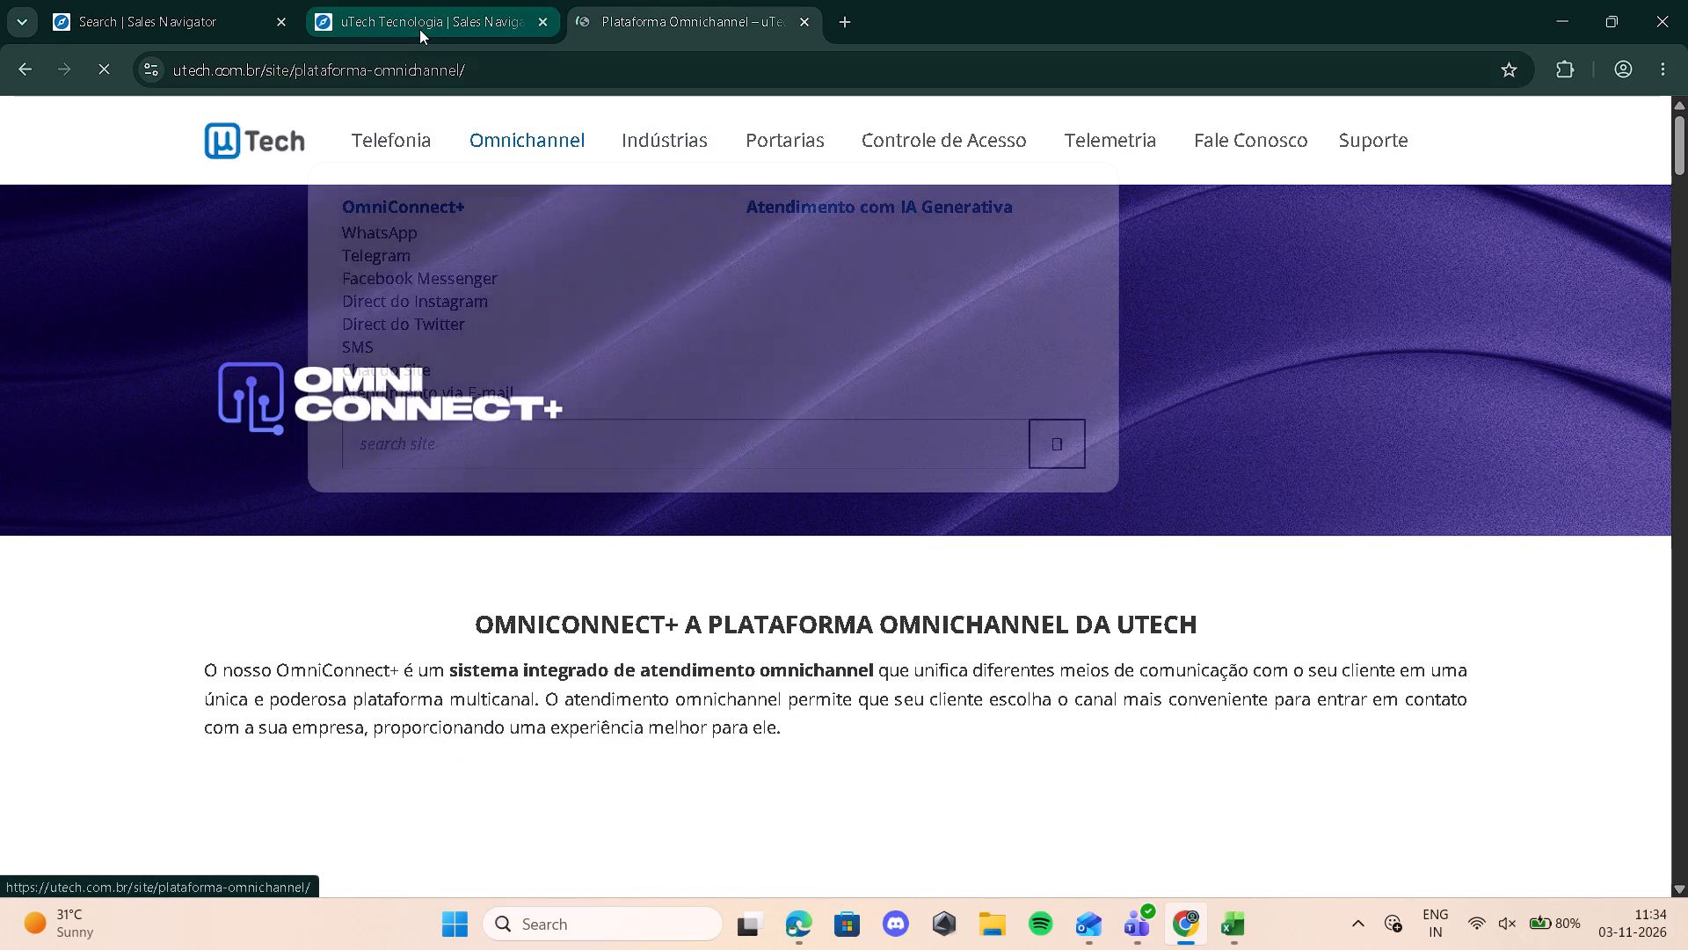
Copy the company name uTech Tecnologia from its Sales Navigator page into the company column of entry 43 in the Excel Brazil sheet.
click(419, 29)
drag(278, 412, 2, 393)
right_click(86, 394)
click(191, 415)
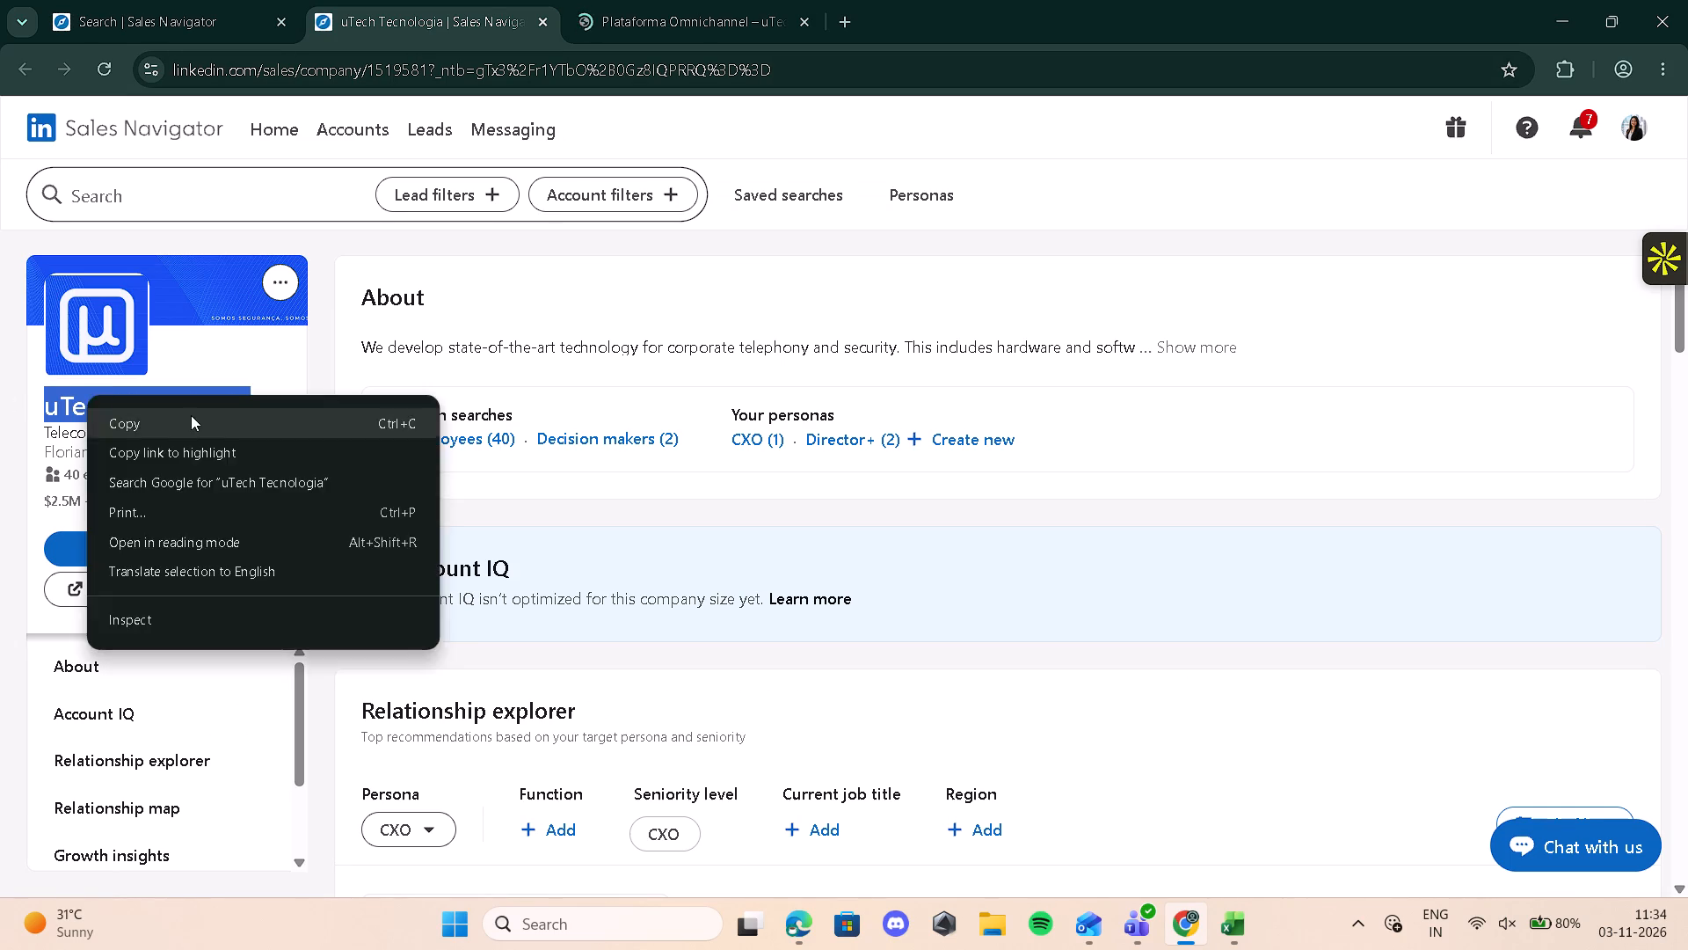
click(1241, 923)
click(656, 667)
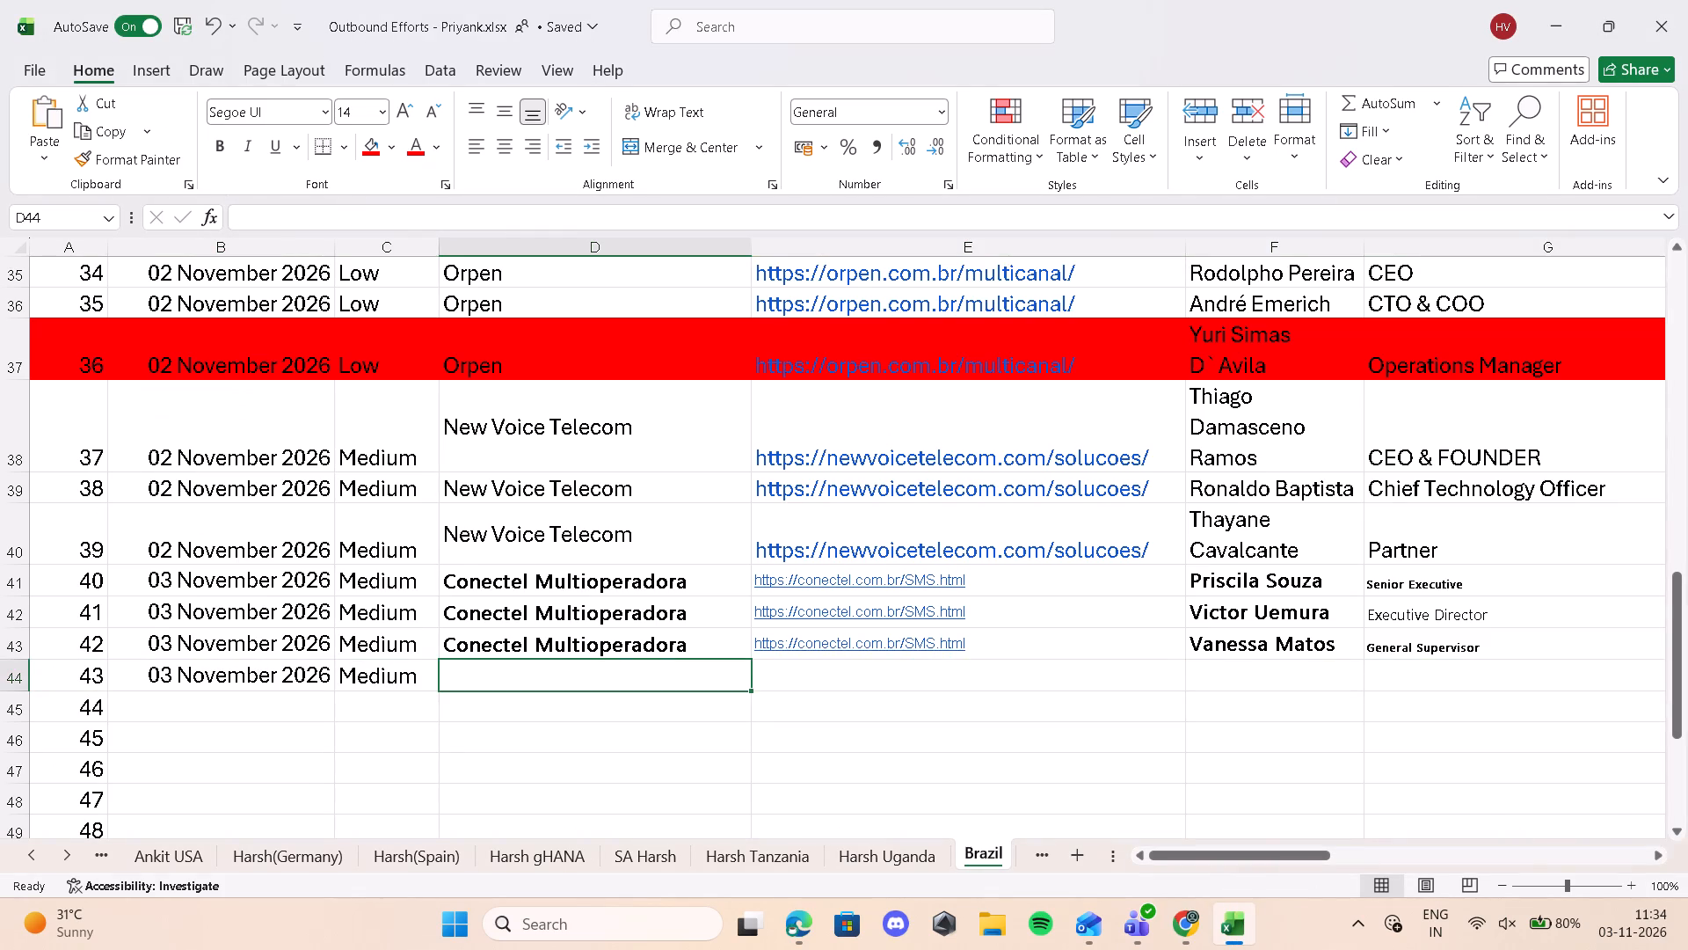
key(ctrl+v)
click(853, 675)
click(10, 677)
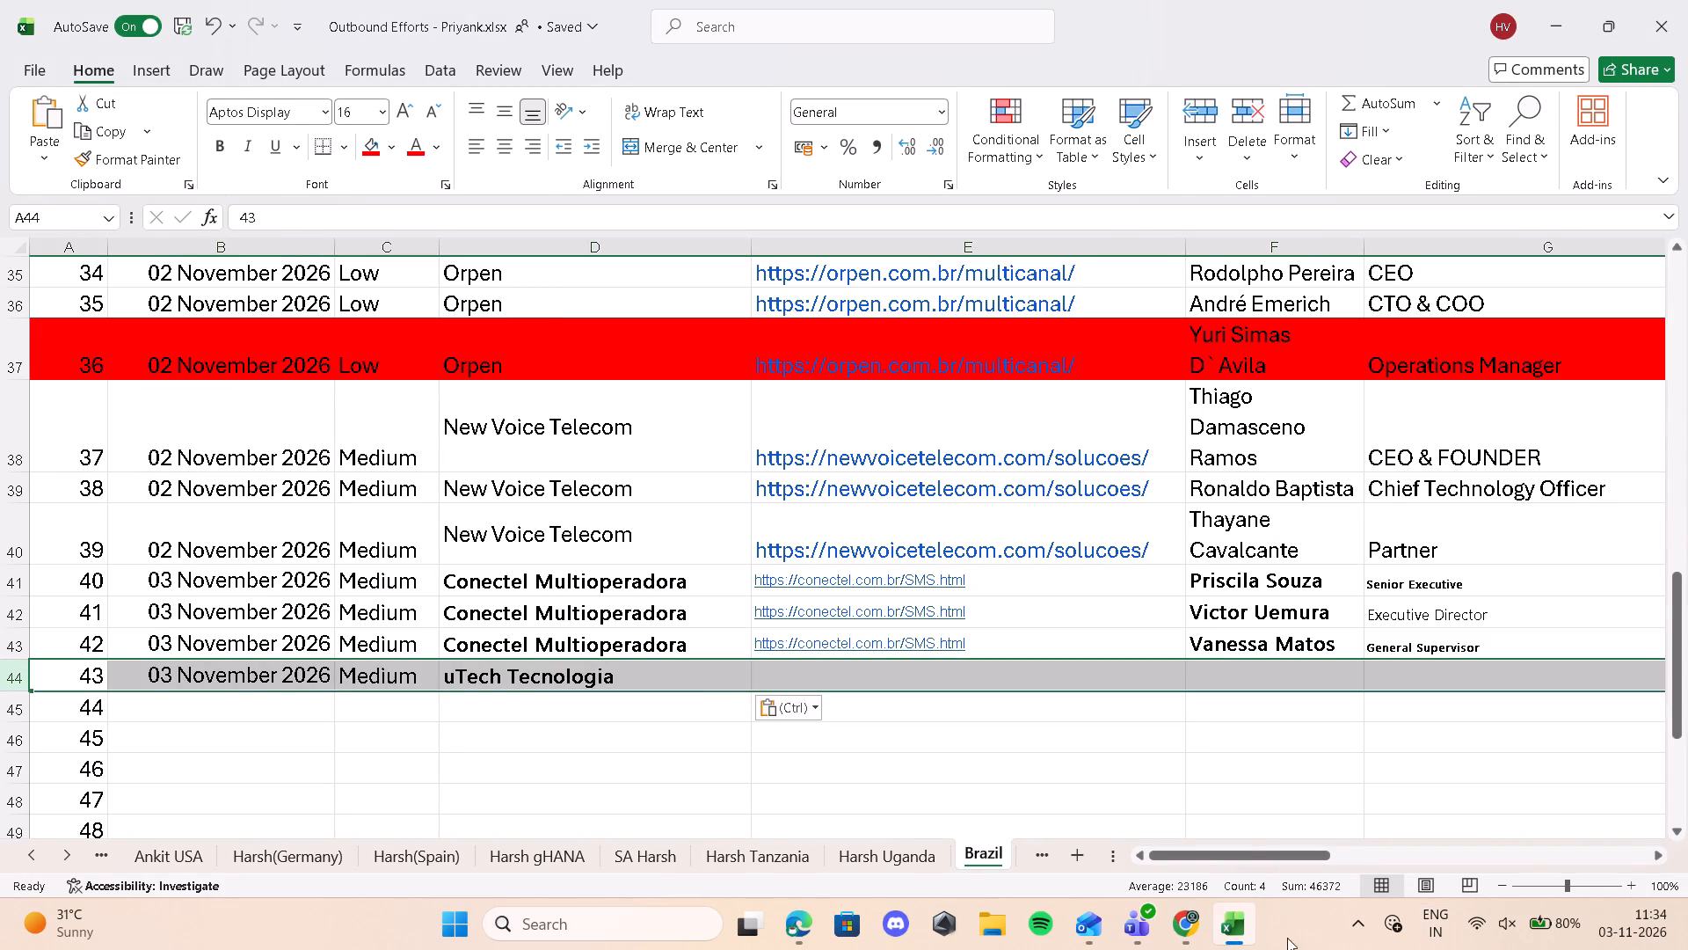
click(1191, 929)
click(804, 0)
click(546, 67)
key(ctrl+c)
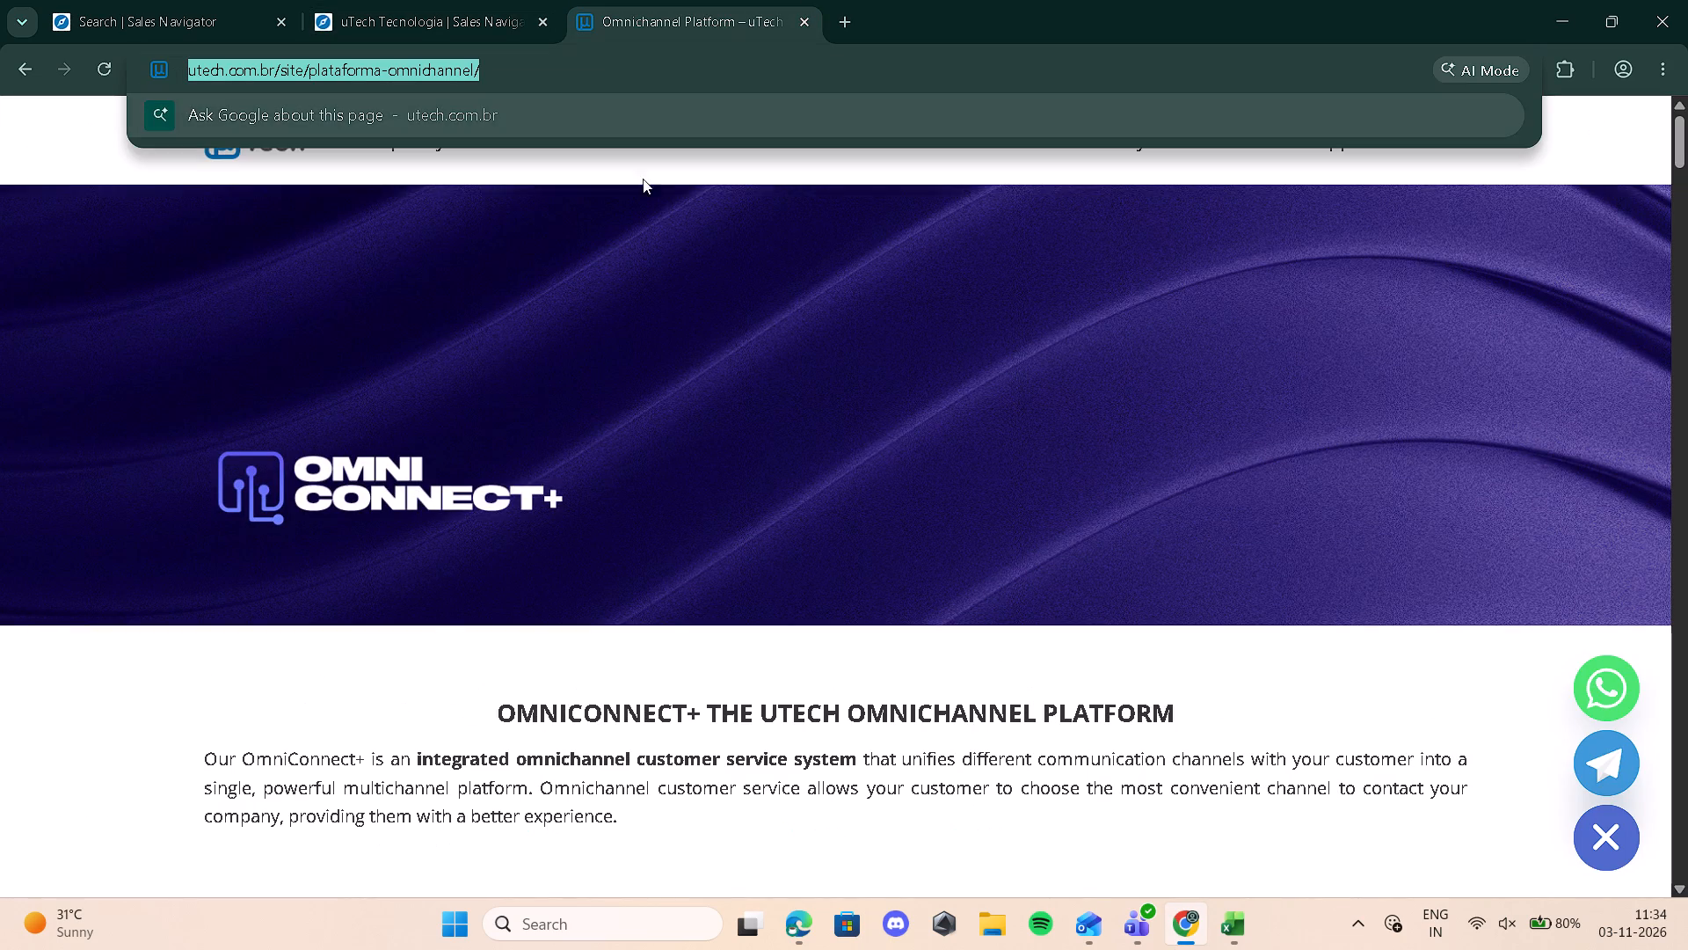
click(1229, 915)
click(916, 683)
key(ctrl+v)
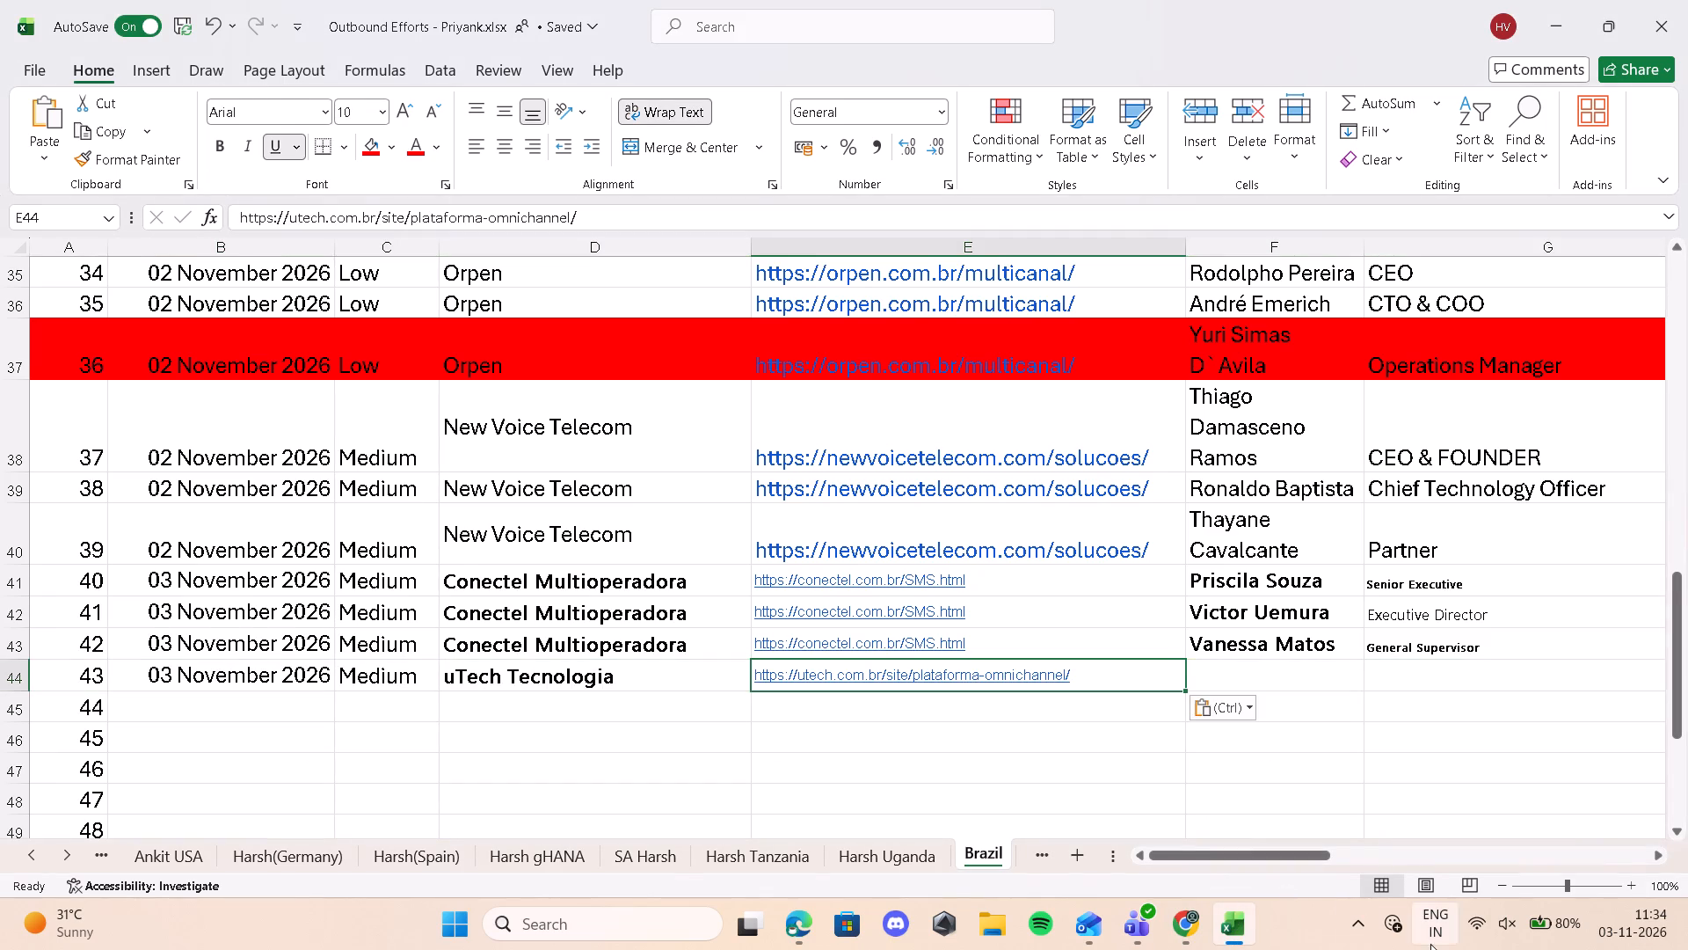
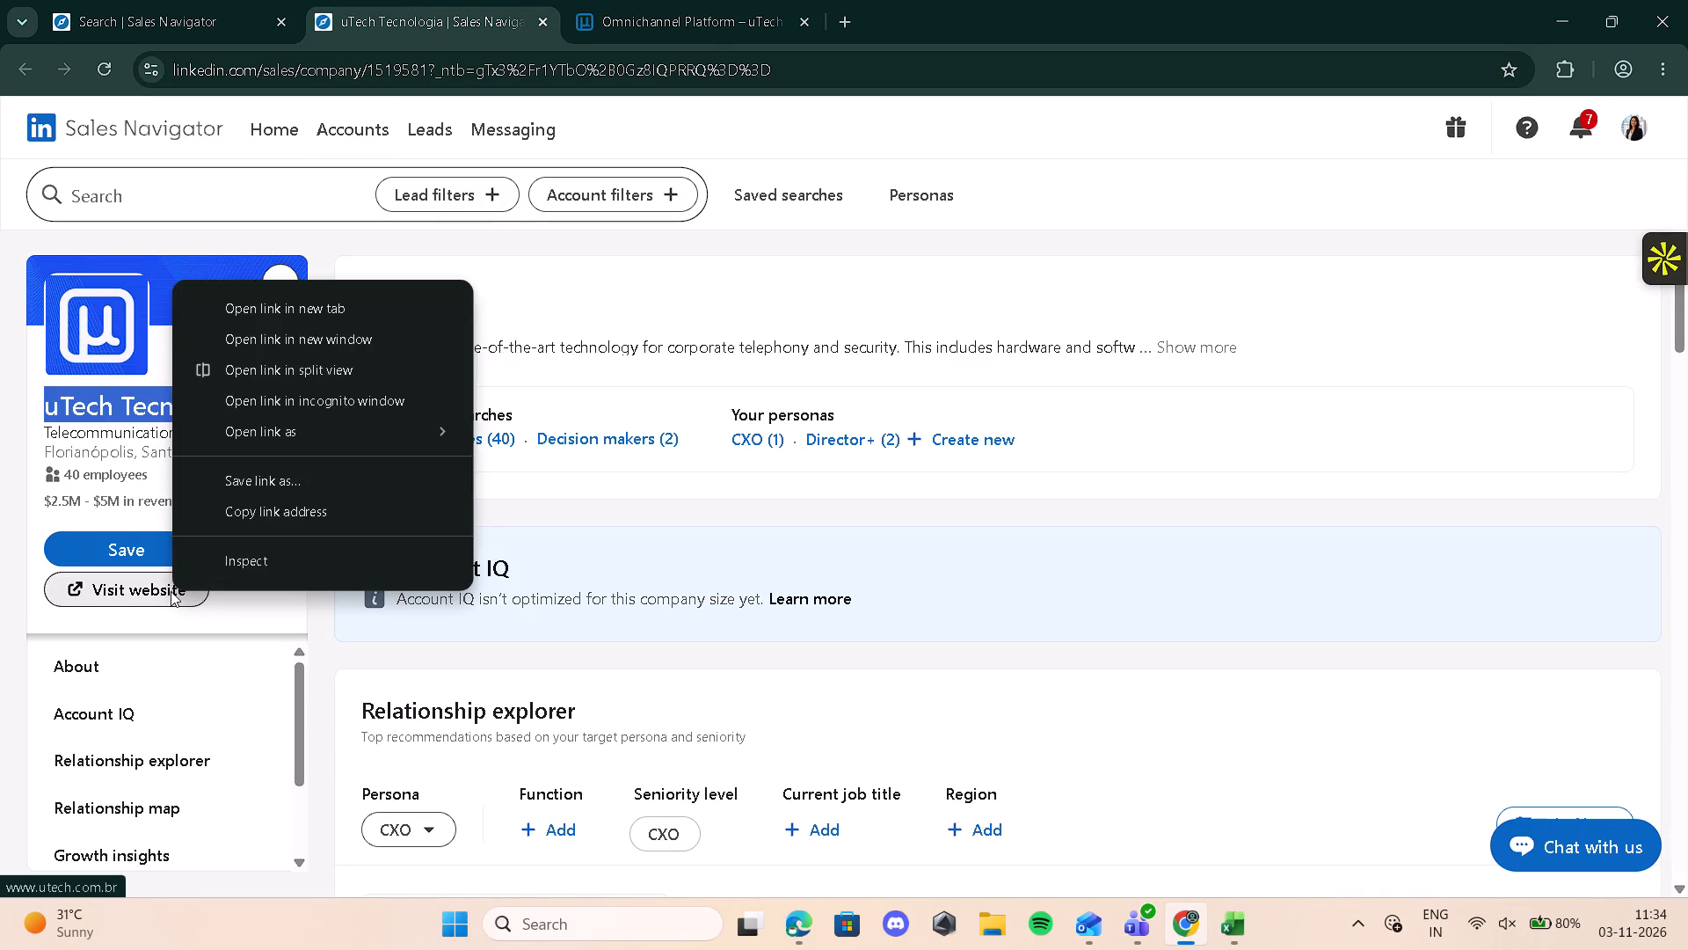
Open the uTech Tecnologia website from its Sales Navigator page in a new tab and view its home page.
click(279, 301)
click(161, 0)
click(367, 0)
click(663, 0)
click(257, 0)
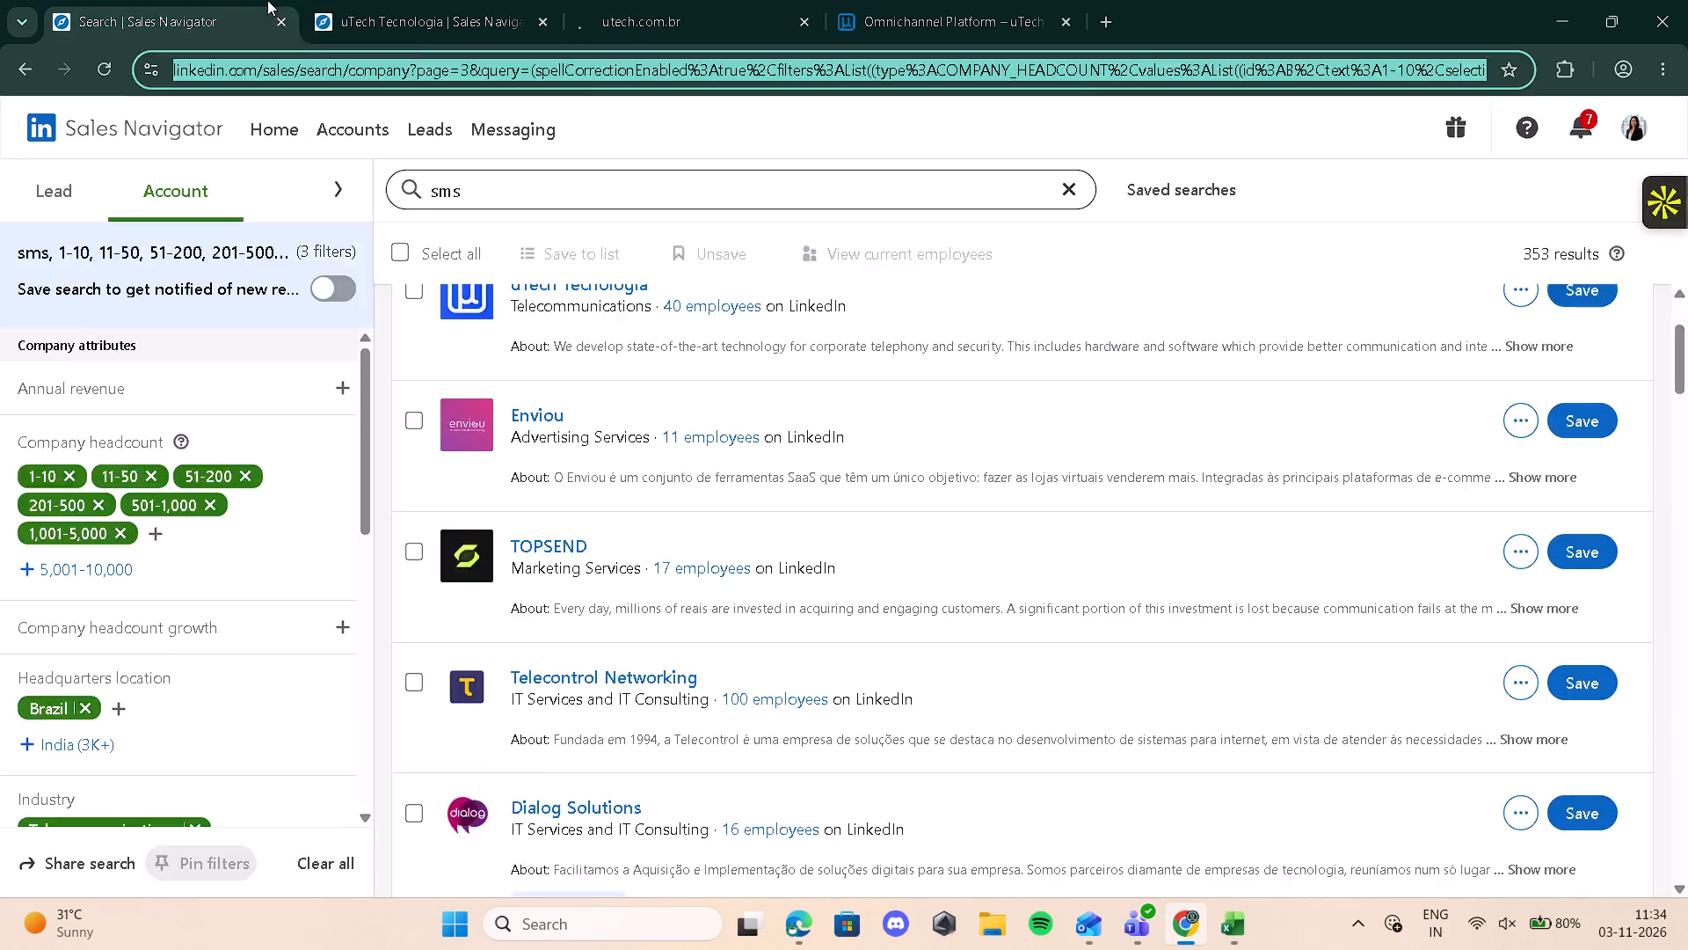
click(491, 0)
click(748, 0)
click(191, 0)
click(436, 0)
click(746, 0)
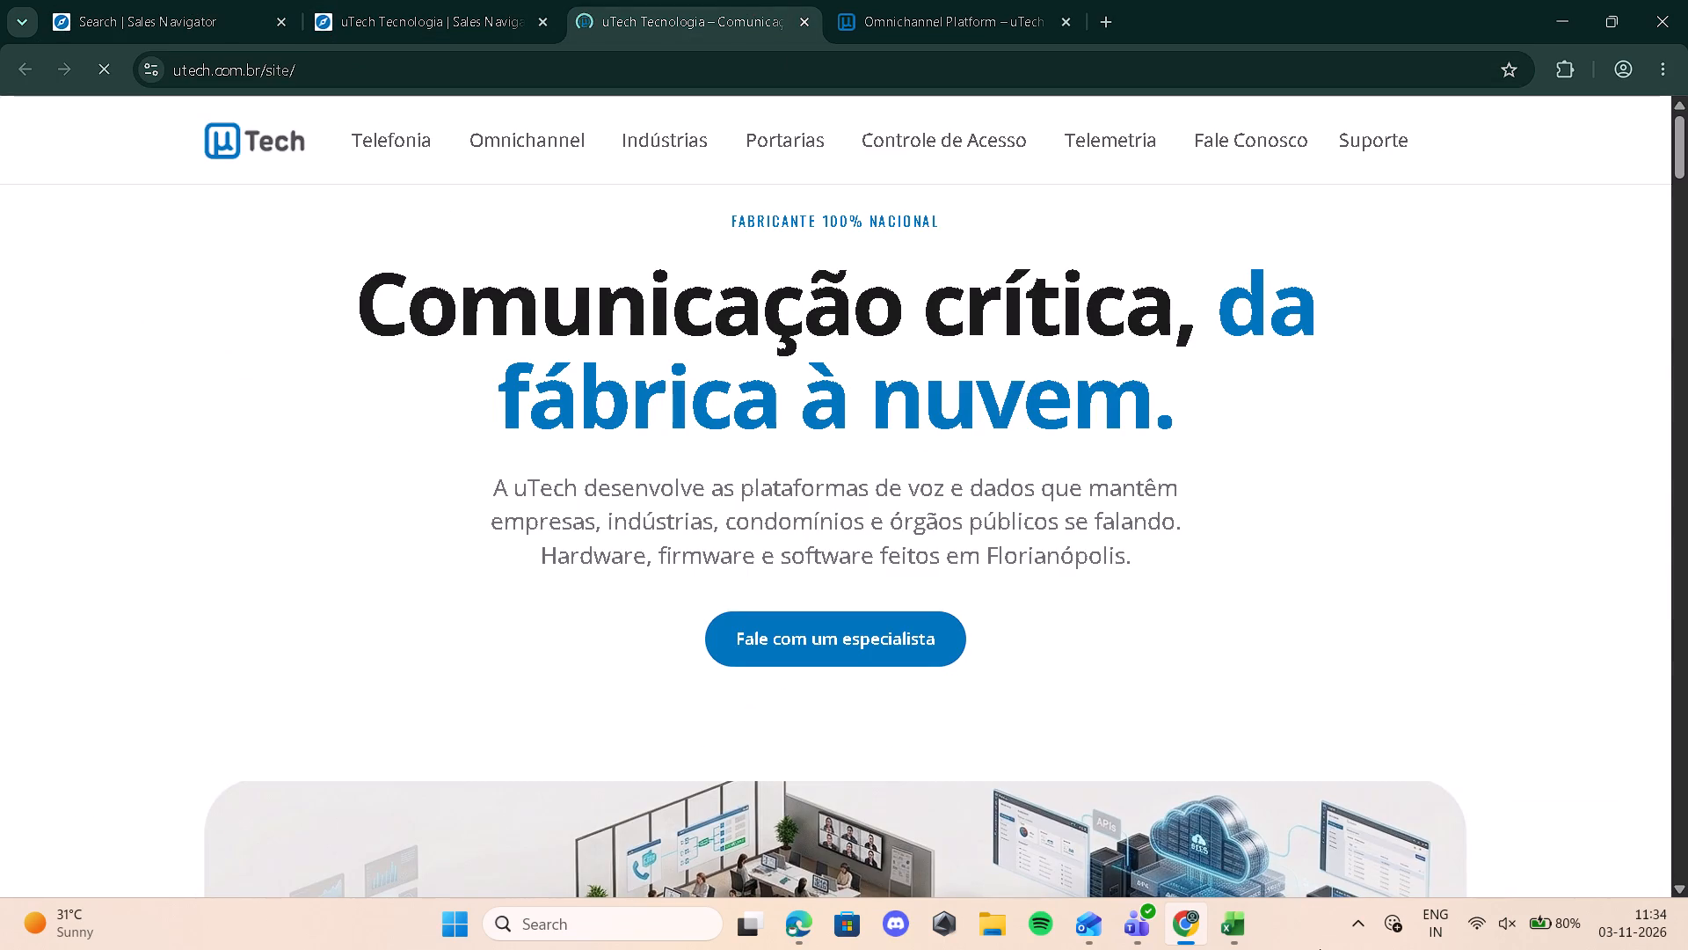
Switch to the Brazil sheet in Excel and review the red-highlighted Orpen row of entry 36 across its columns.
click(1222, 924)
scroll(551, 541, up, 1)
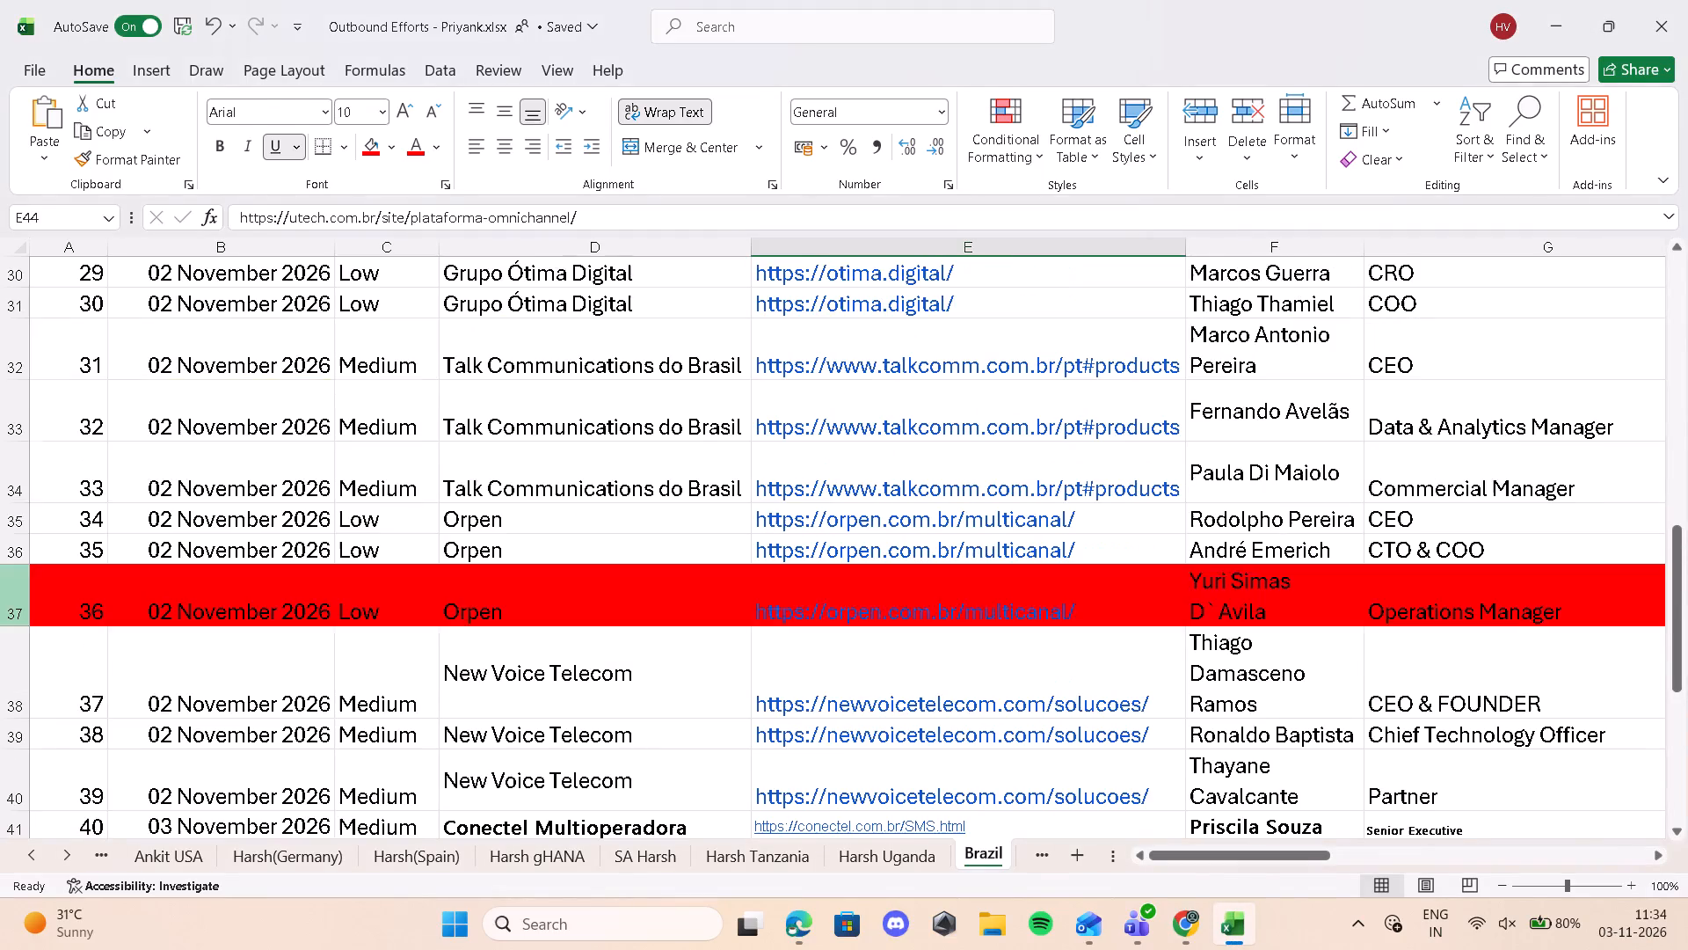
click(12, 598)
drag(1204, 862, 1313, 866)
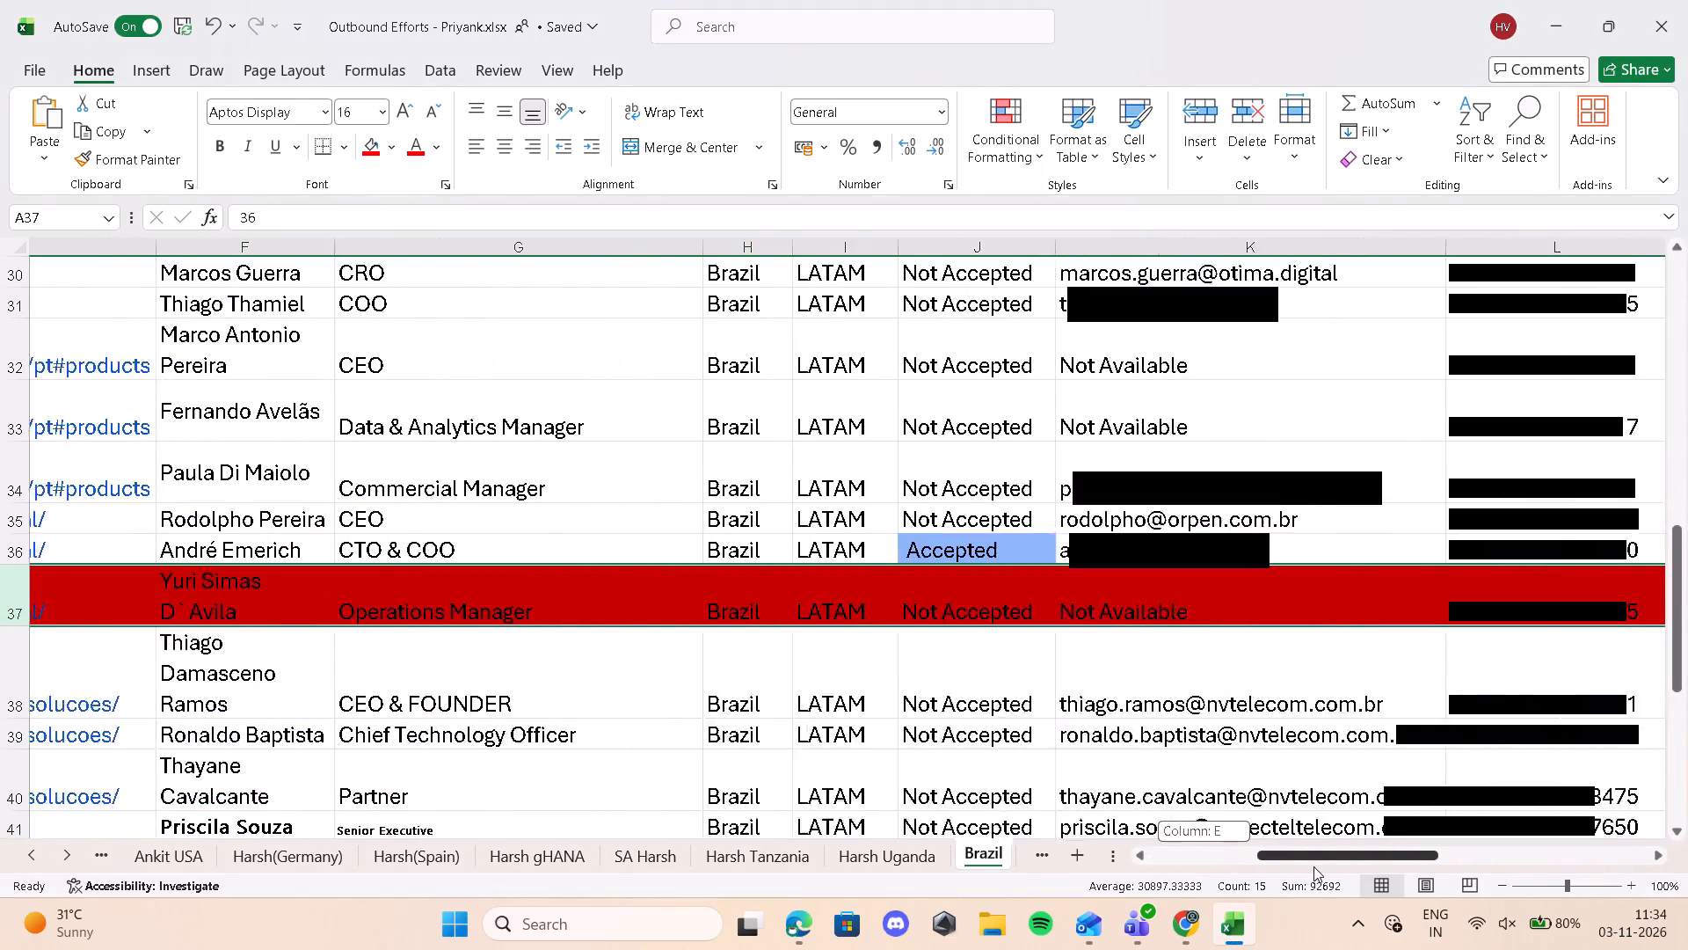
drag(1313, 866, 1209, 902)
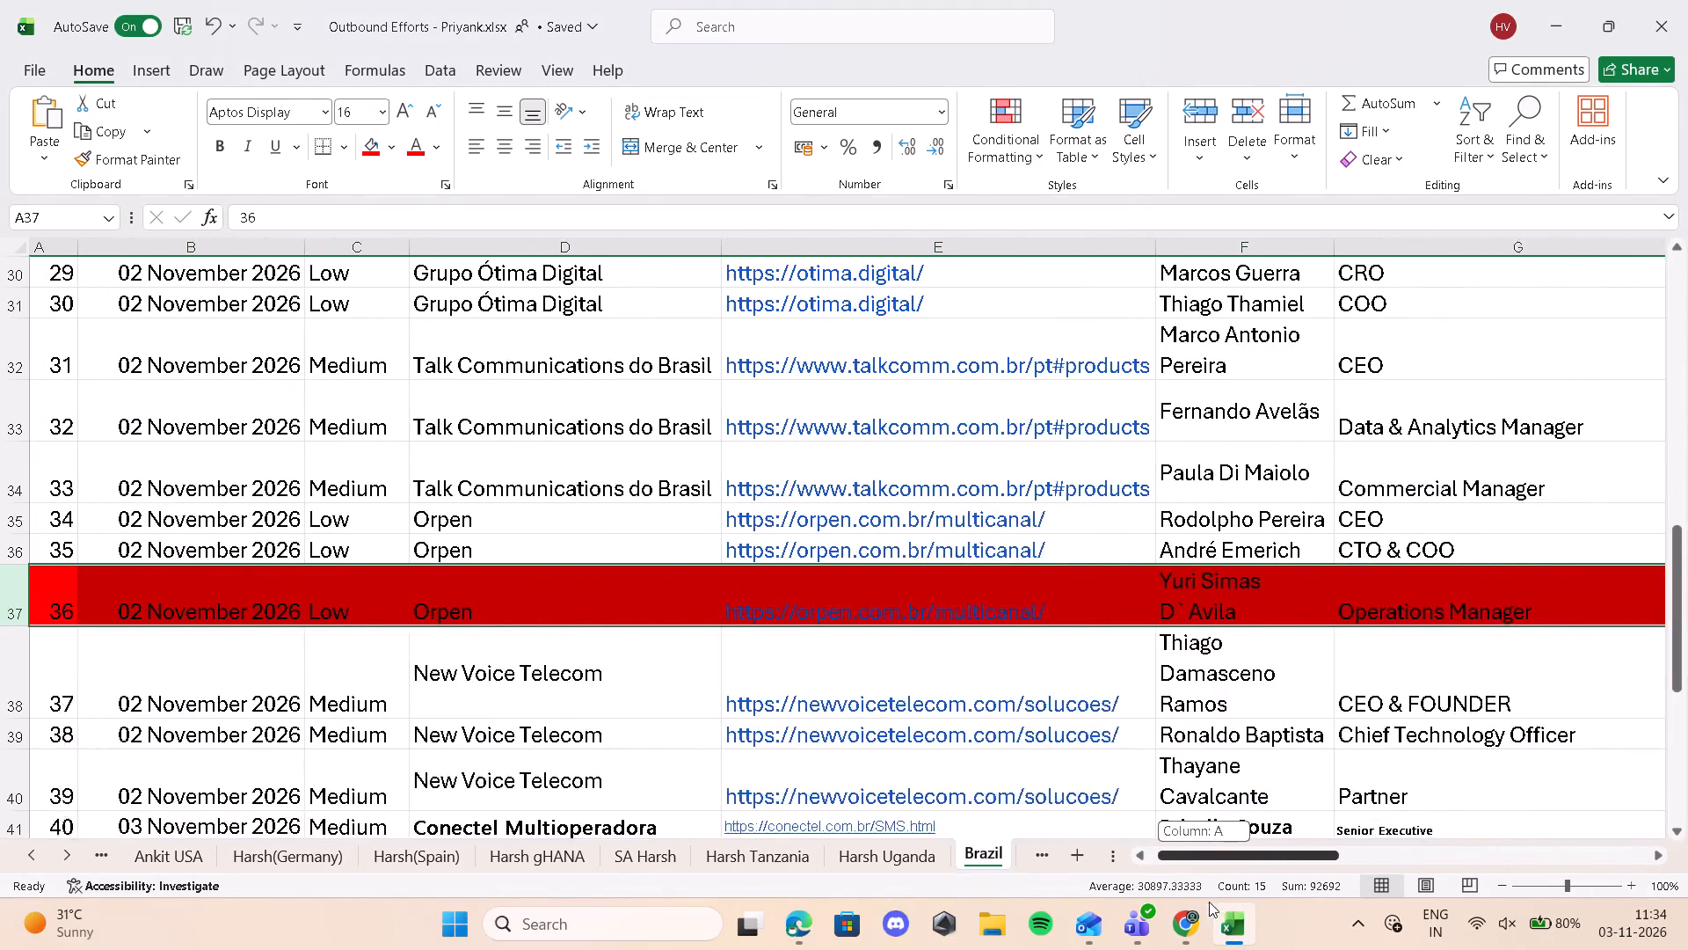
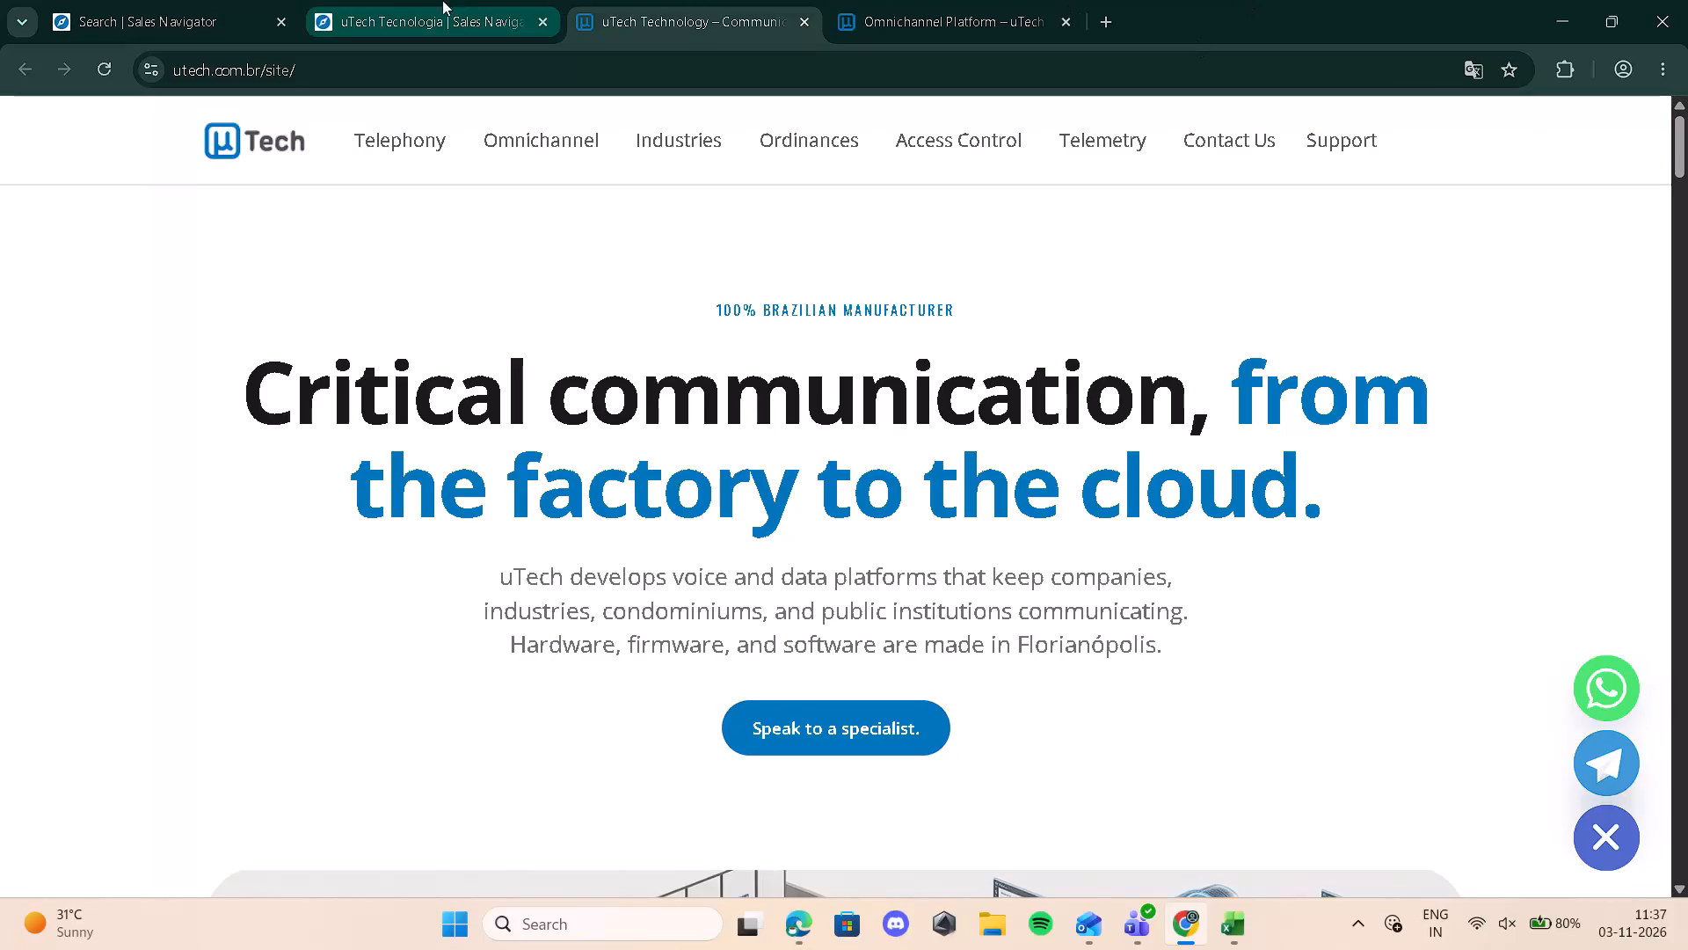
Review the open Sales Navigator and uTech website tabs, ending on uTech's Omnichannel Platform page.
click(167, 0)
click(457, 0)
click(746, 0)
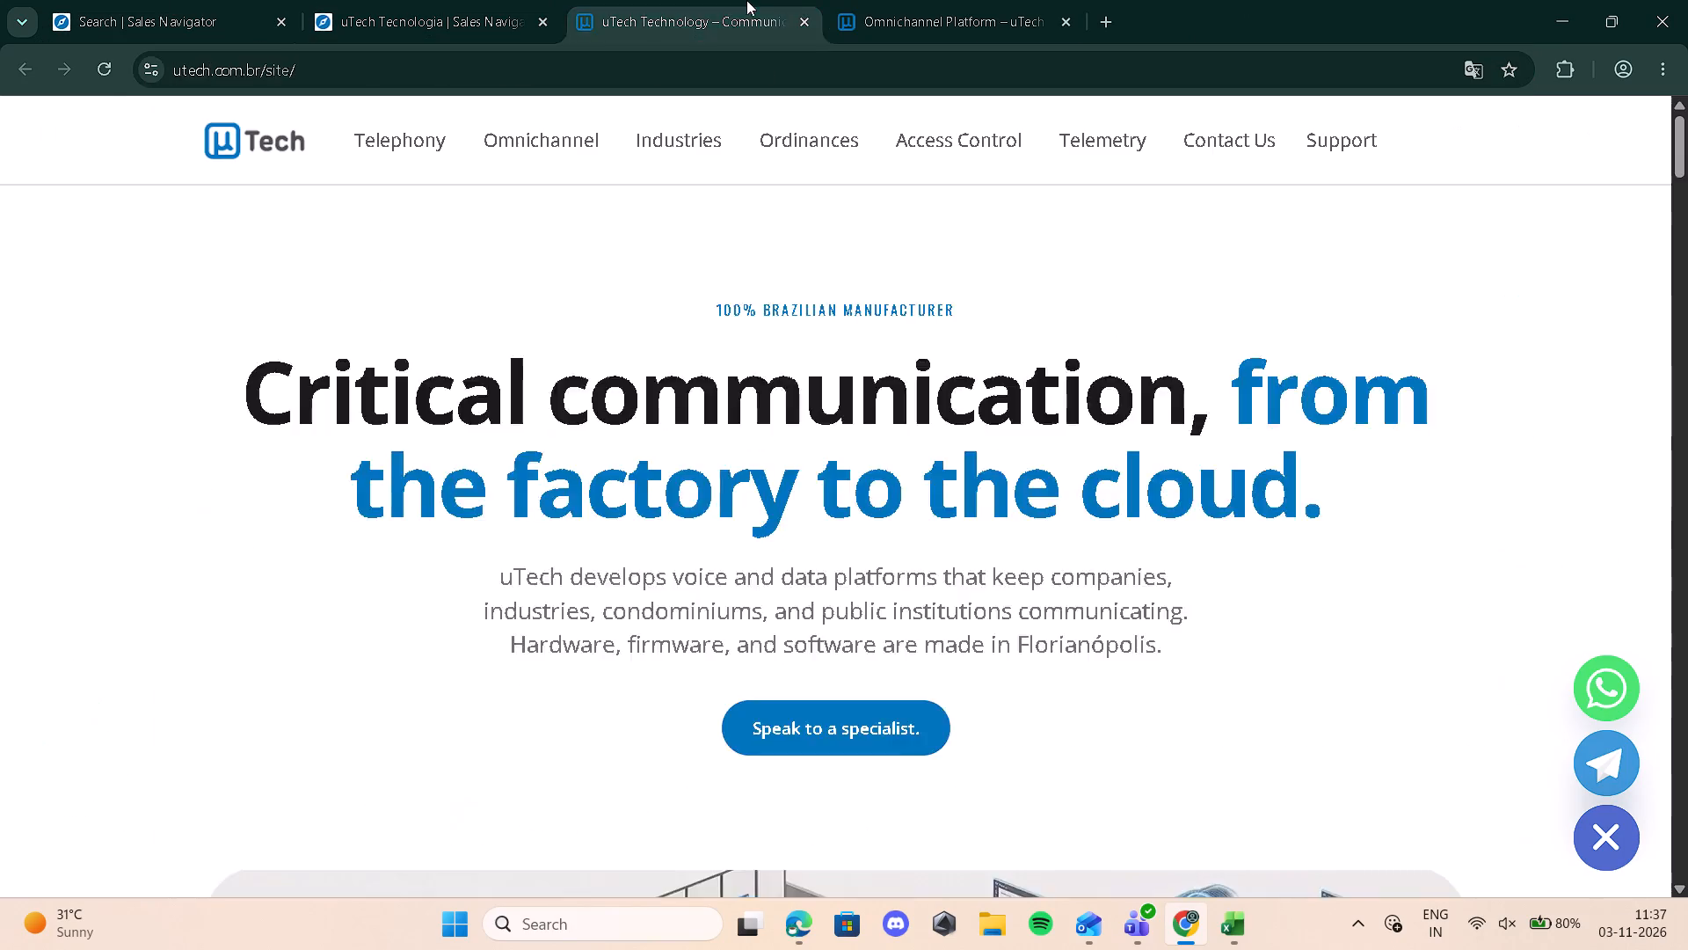
click(990, 0)
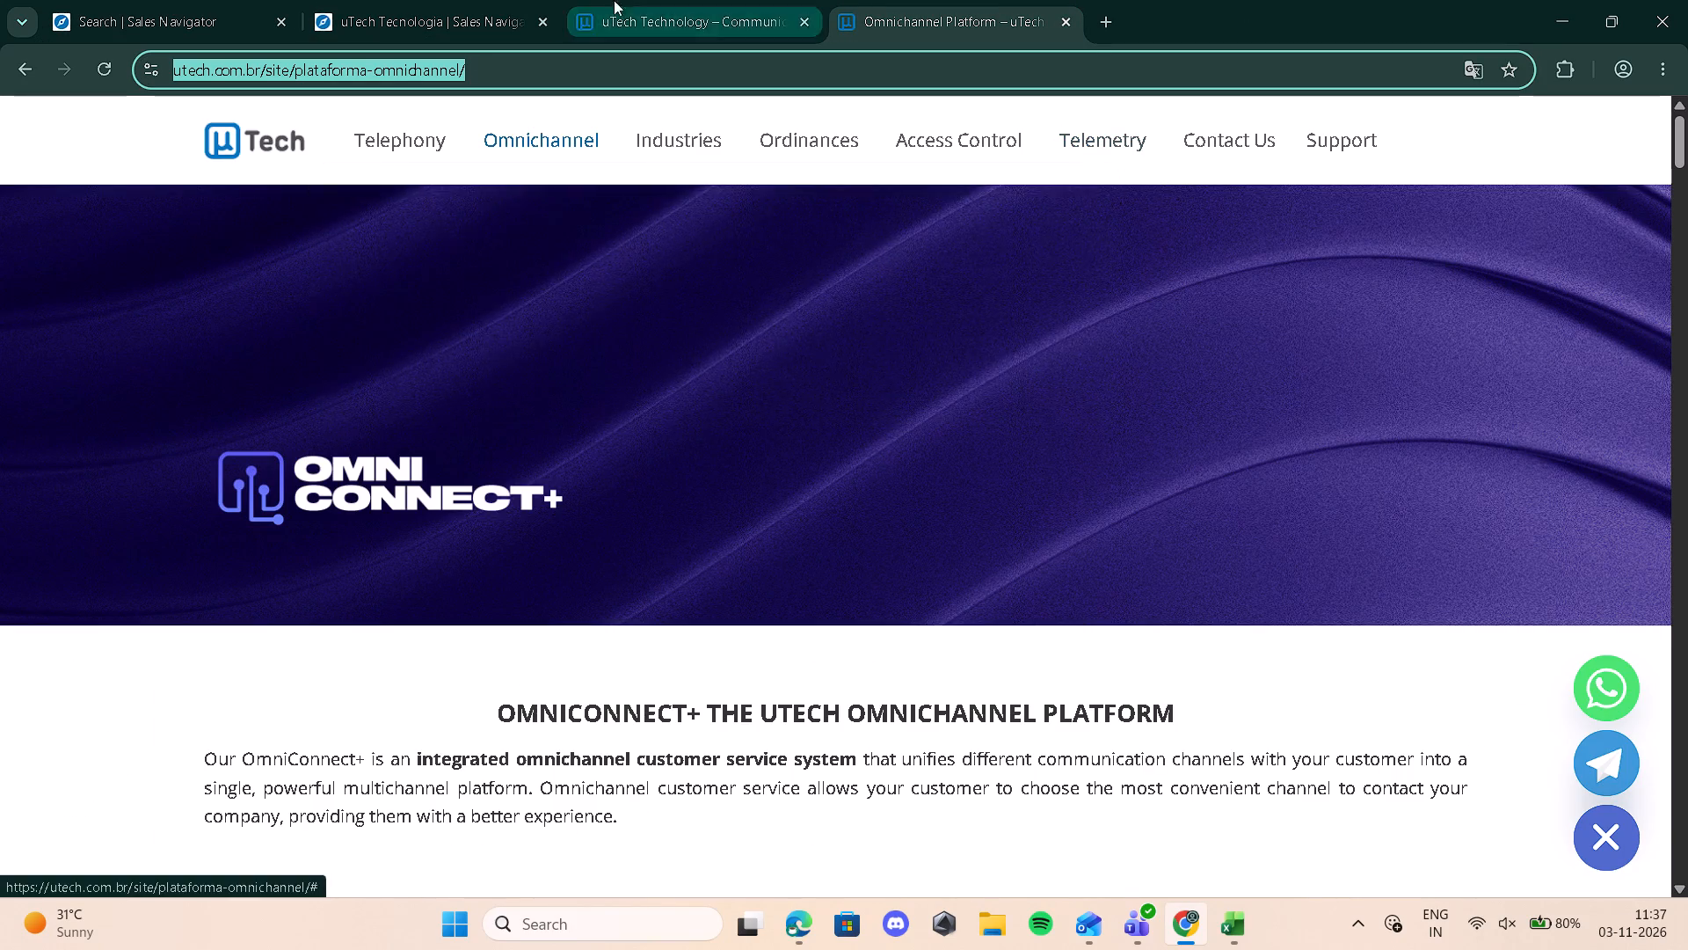
click(233, 0)
click(438, 0)
drag(717, 0, 731, 0)
click(951, 0)
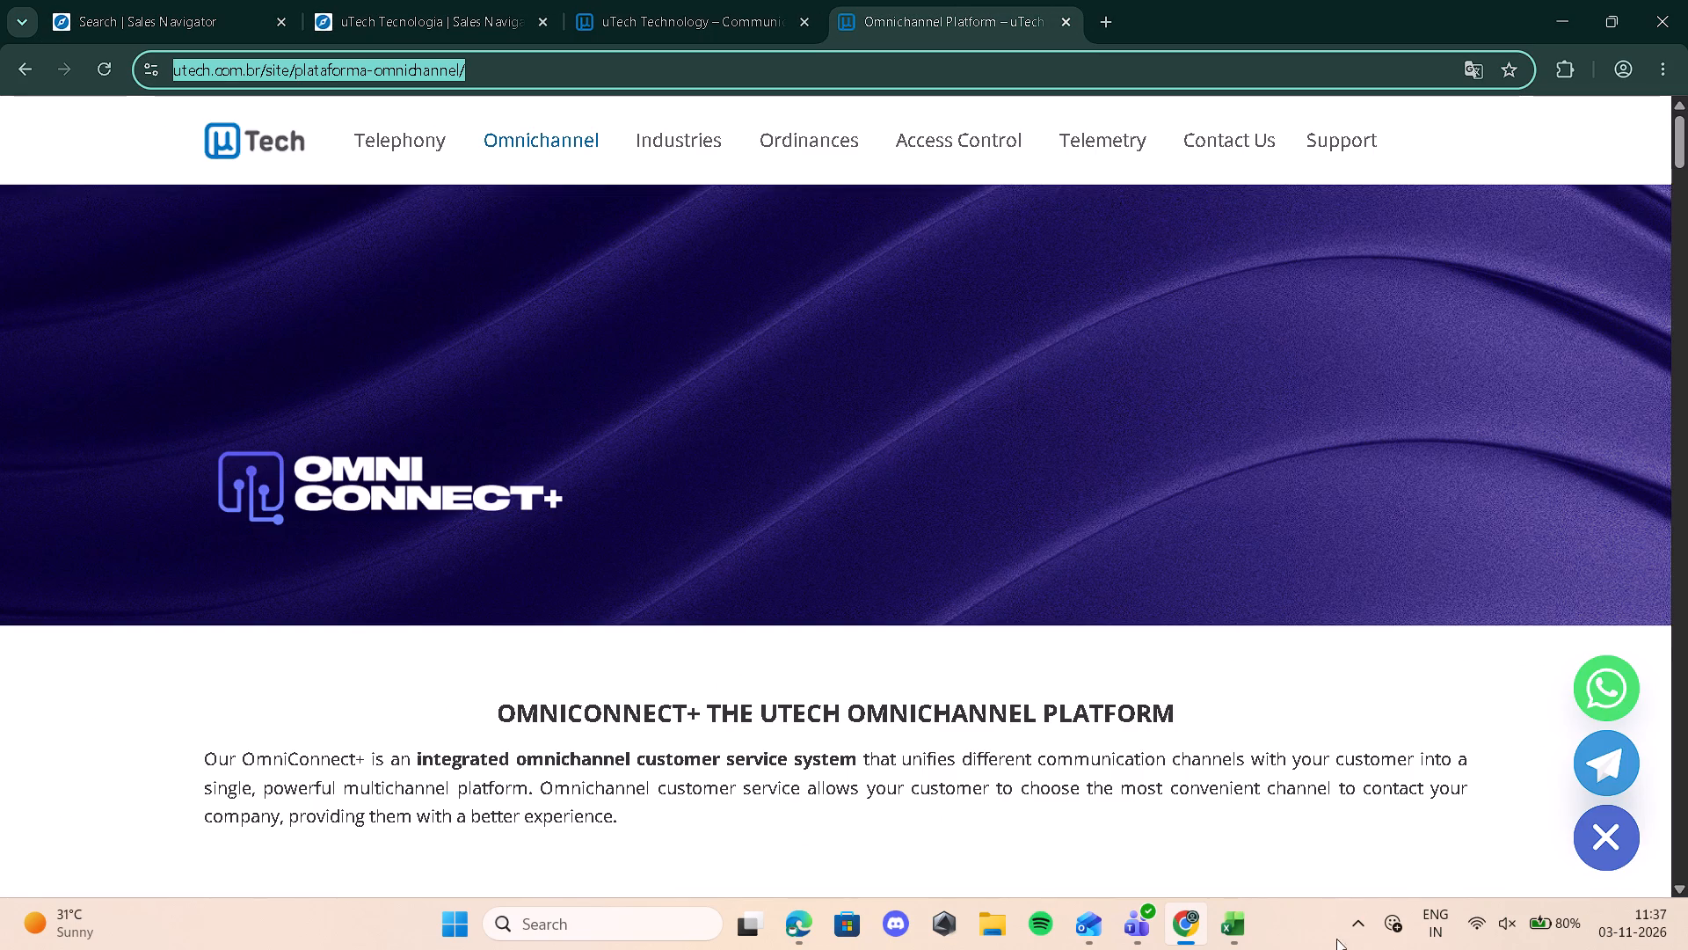
Return from the uTech website to the open uTech Tecnologia company page in Sales Navigator.
click(1340, 945)
double_click(1348, 946)
click(577, 0)
click(488, 0)
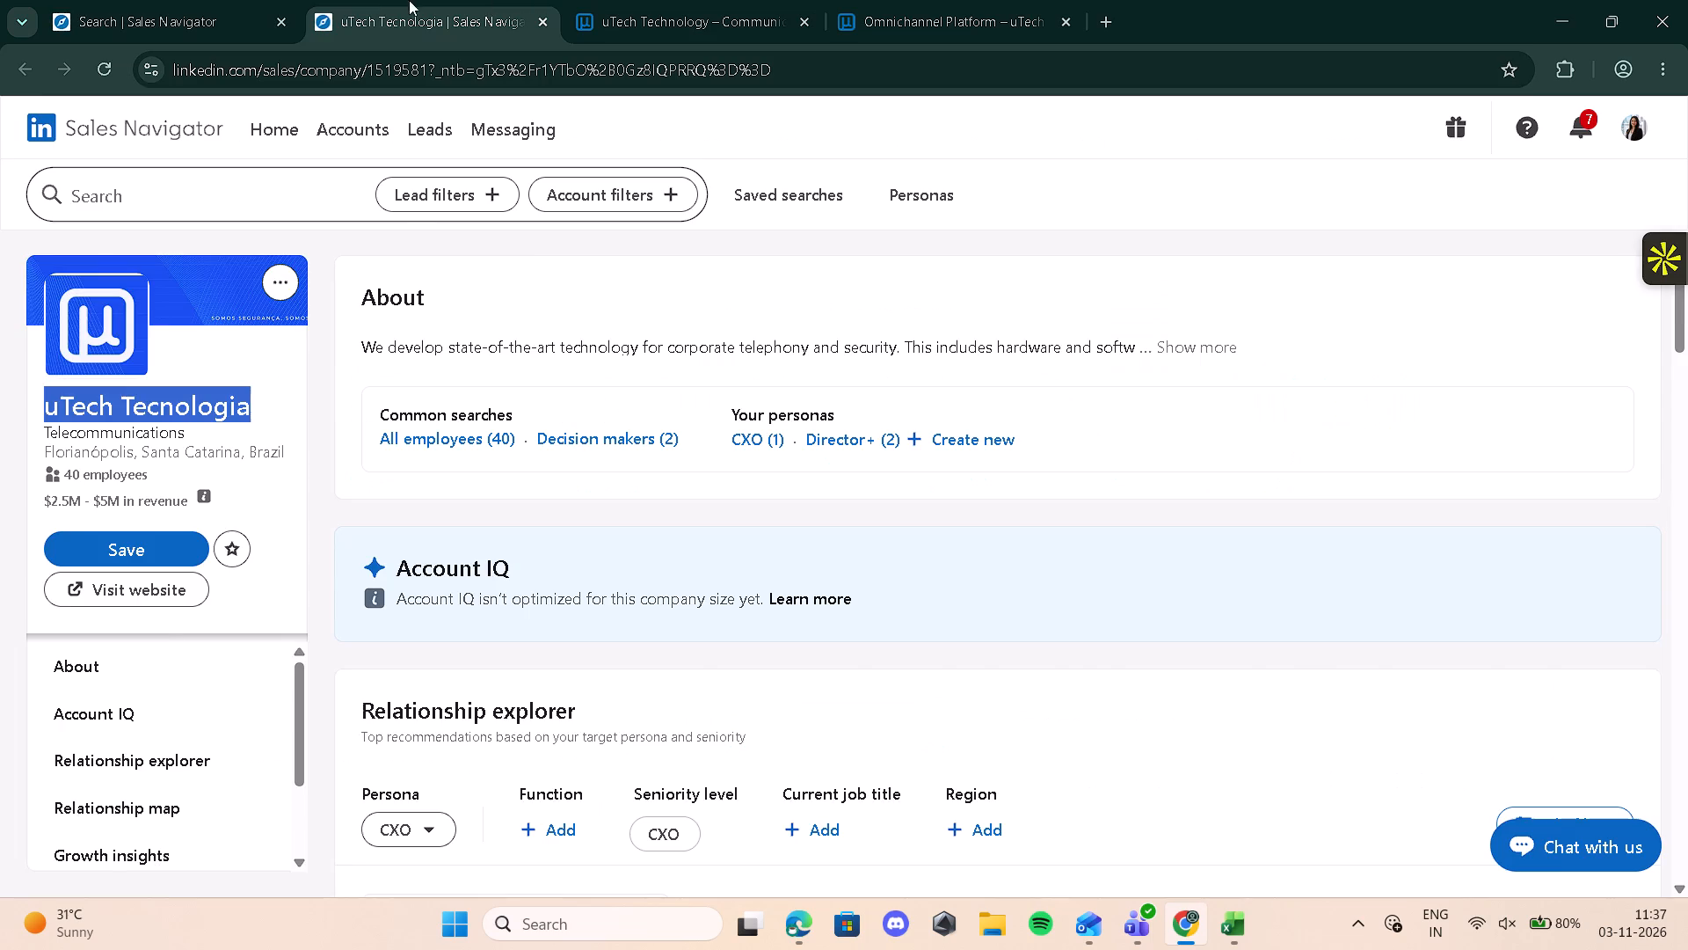
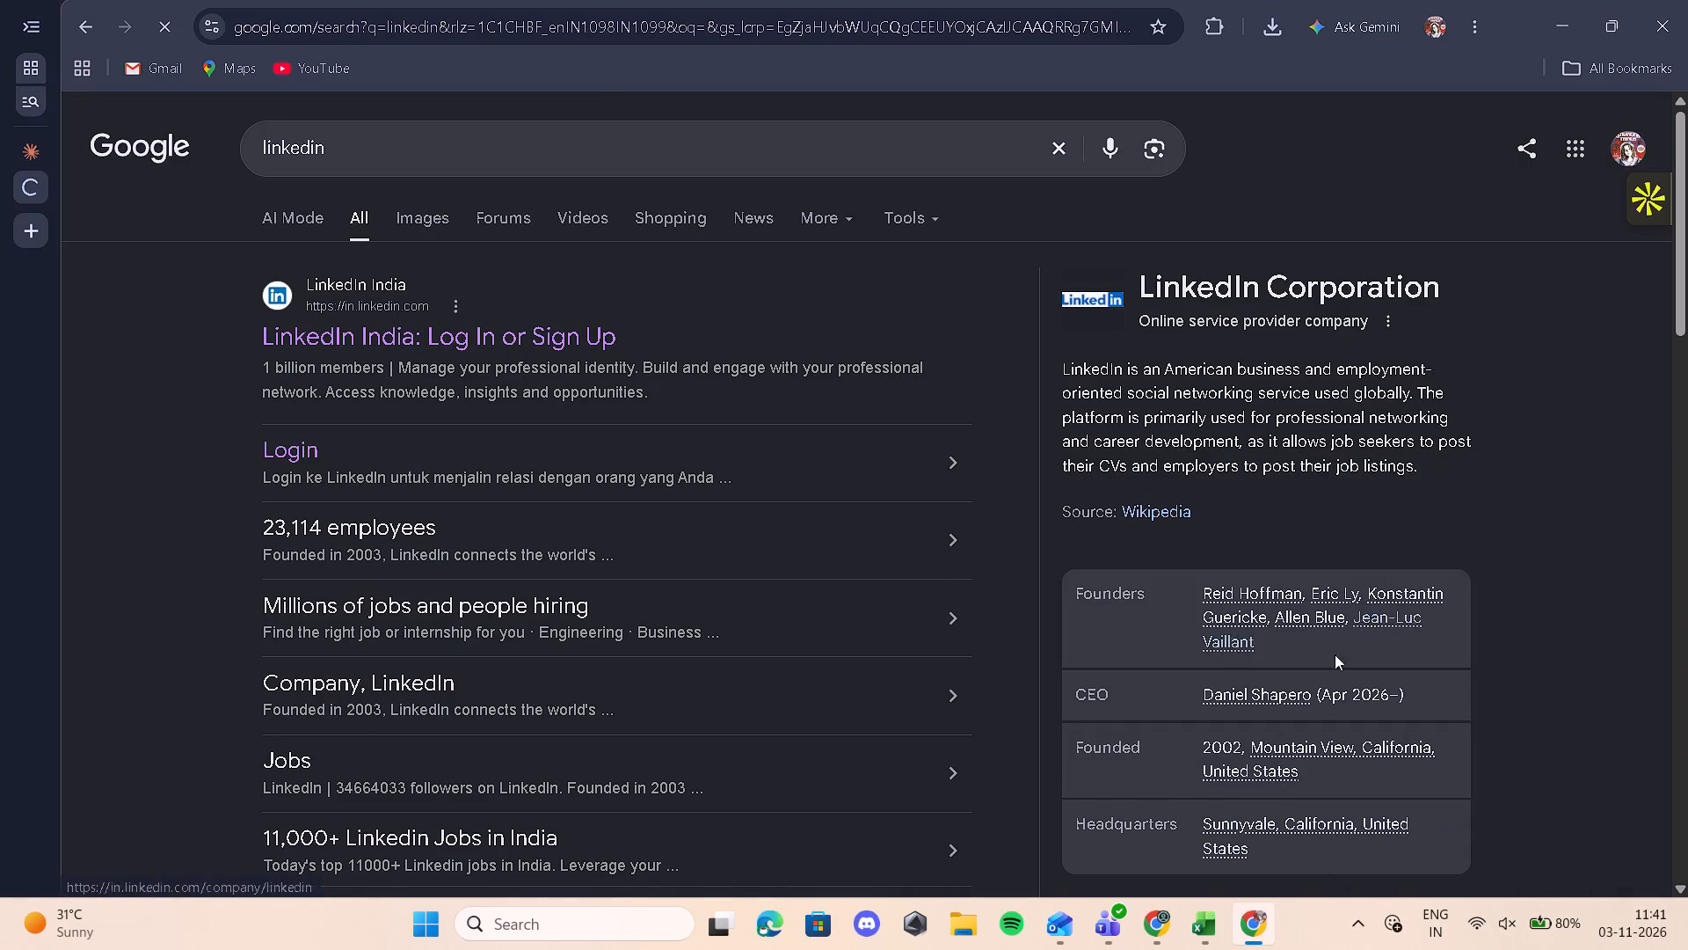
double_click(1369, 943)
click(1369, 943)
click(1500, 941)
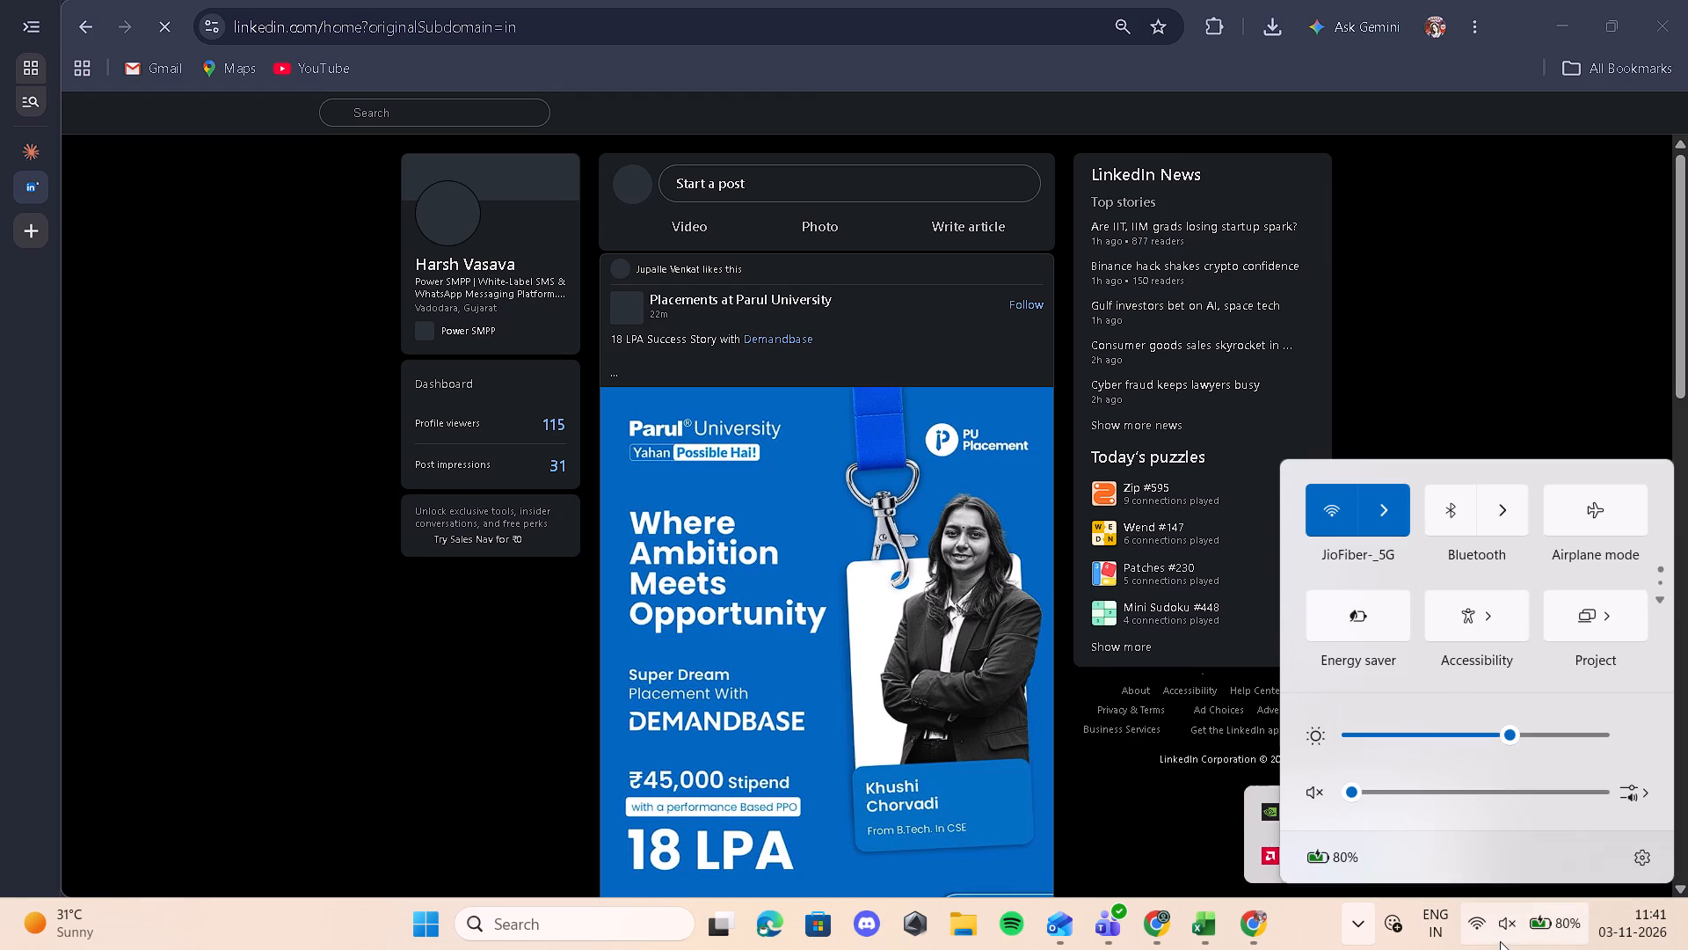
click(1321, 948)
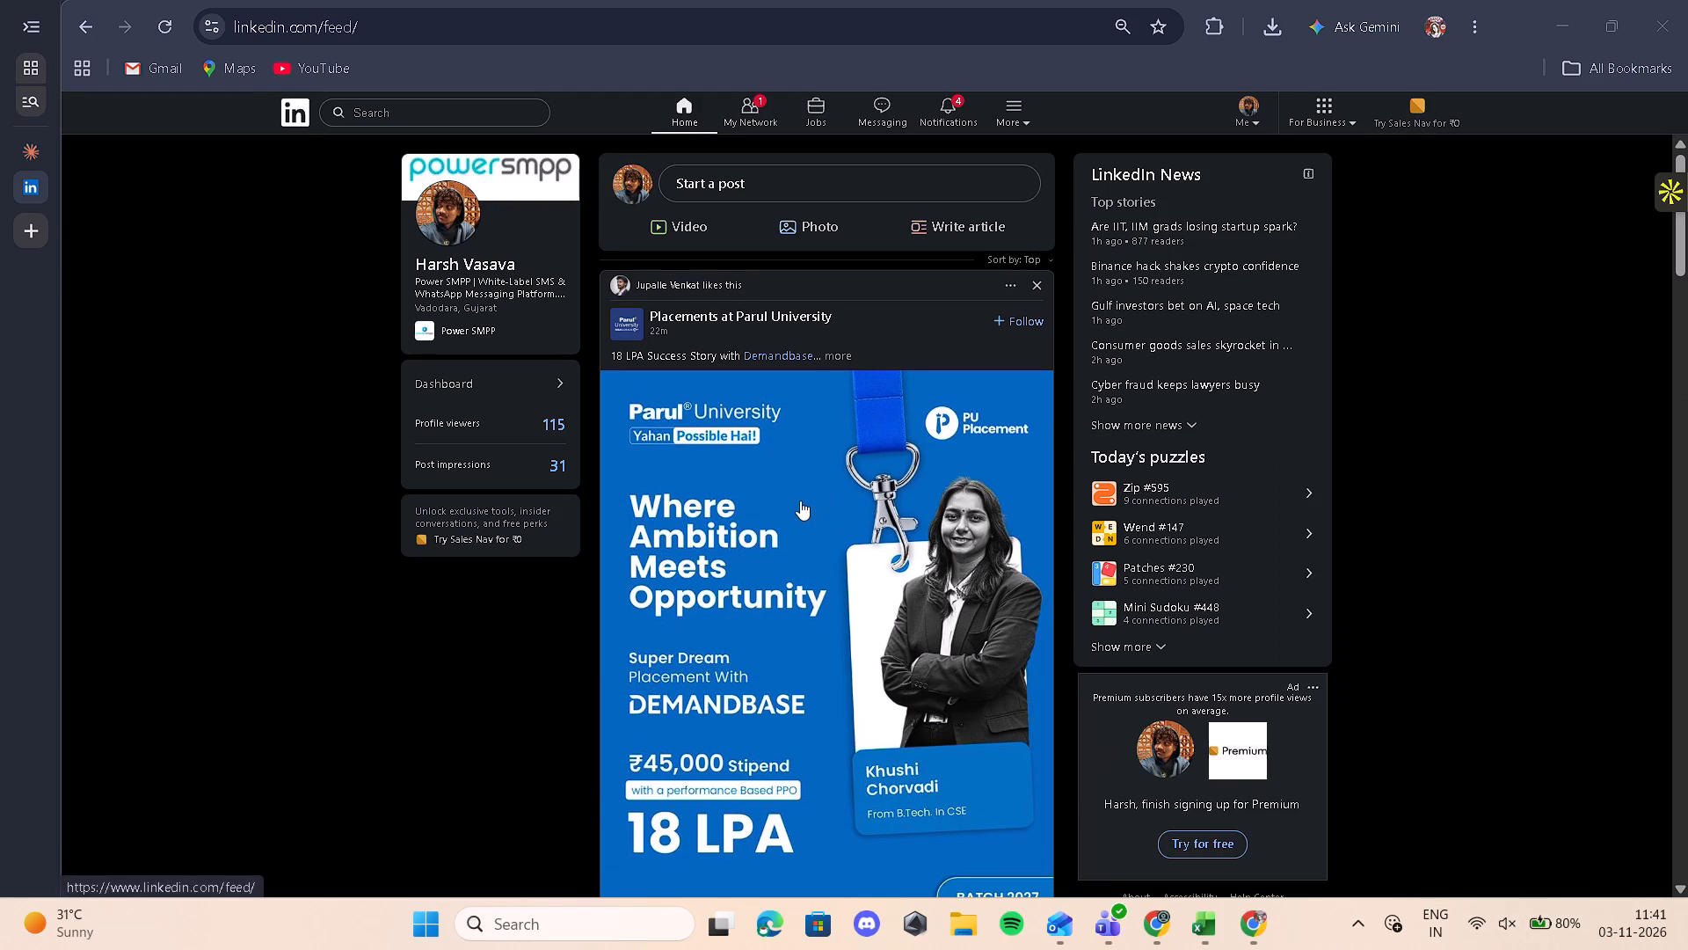
Like the Placements at Parul University post about the 18 LPA Demandbase placement in the LinkedIn feed.
scroll(800, 501, down, 1)
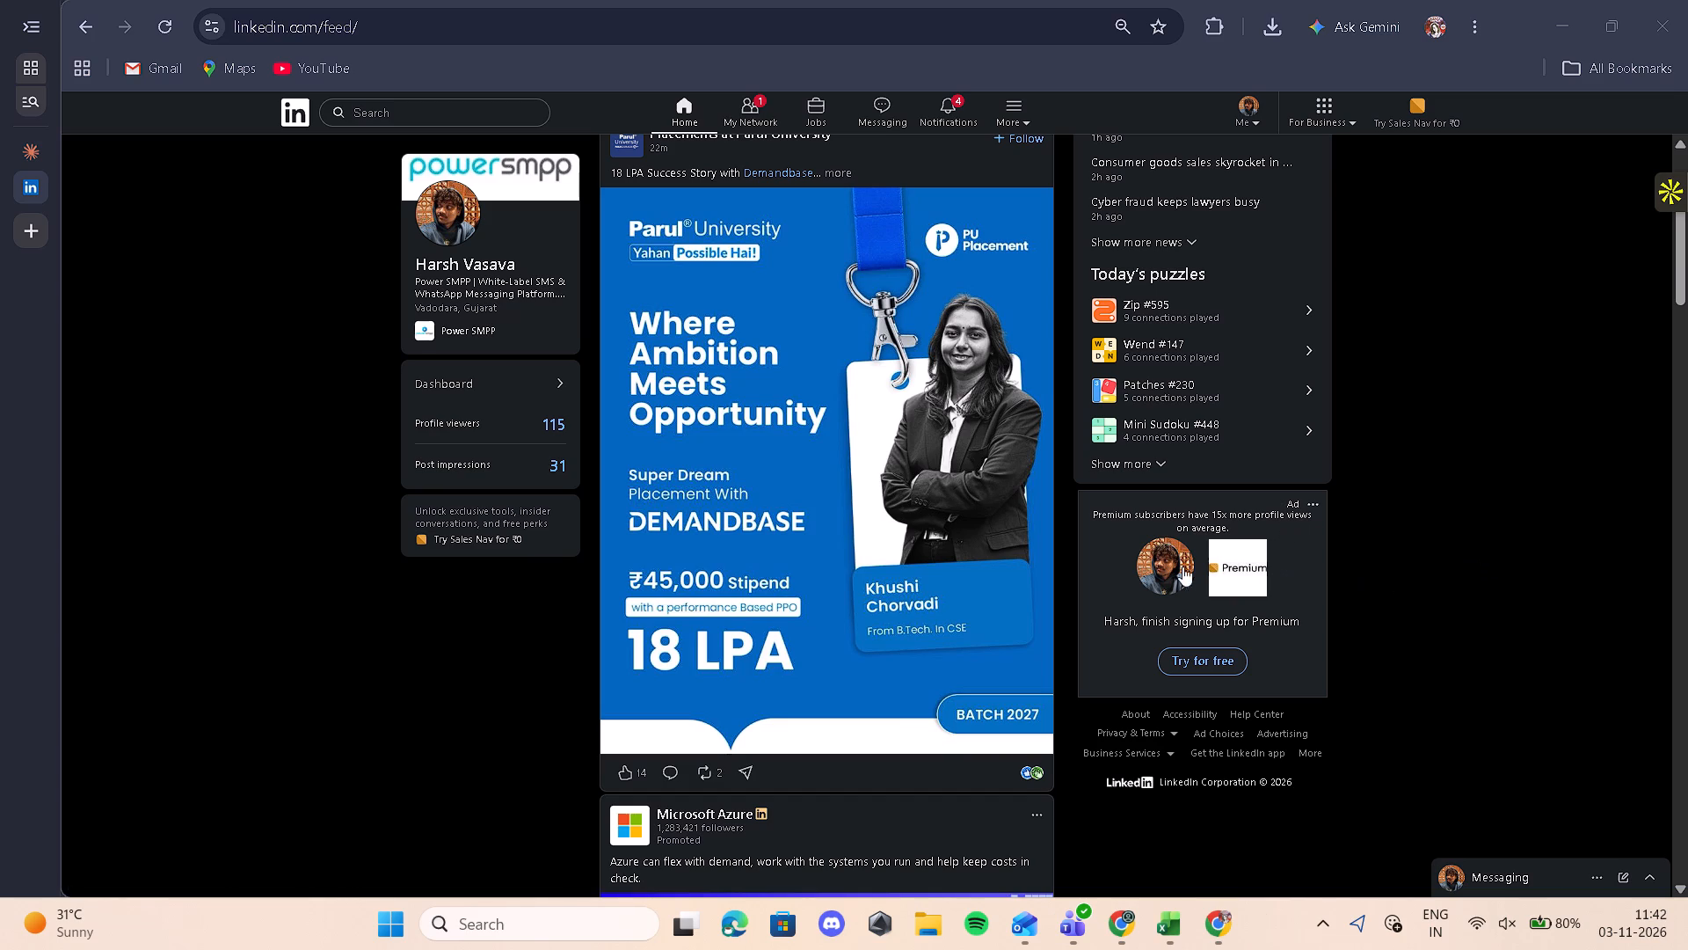
scroll(998, 555, up, 1)
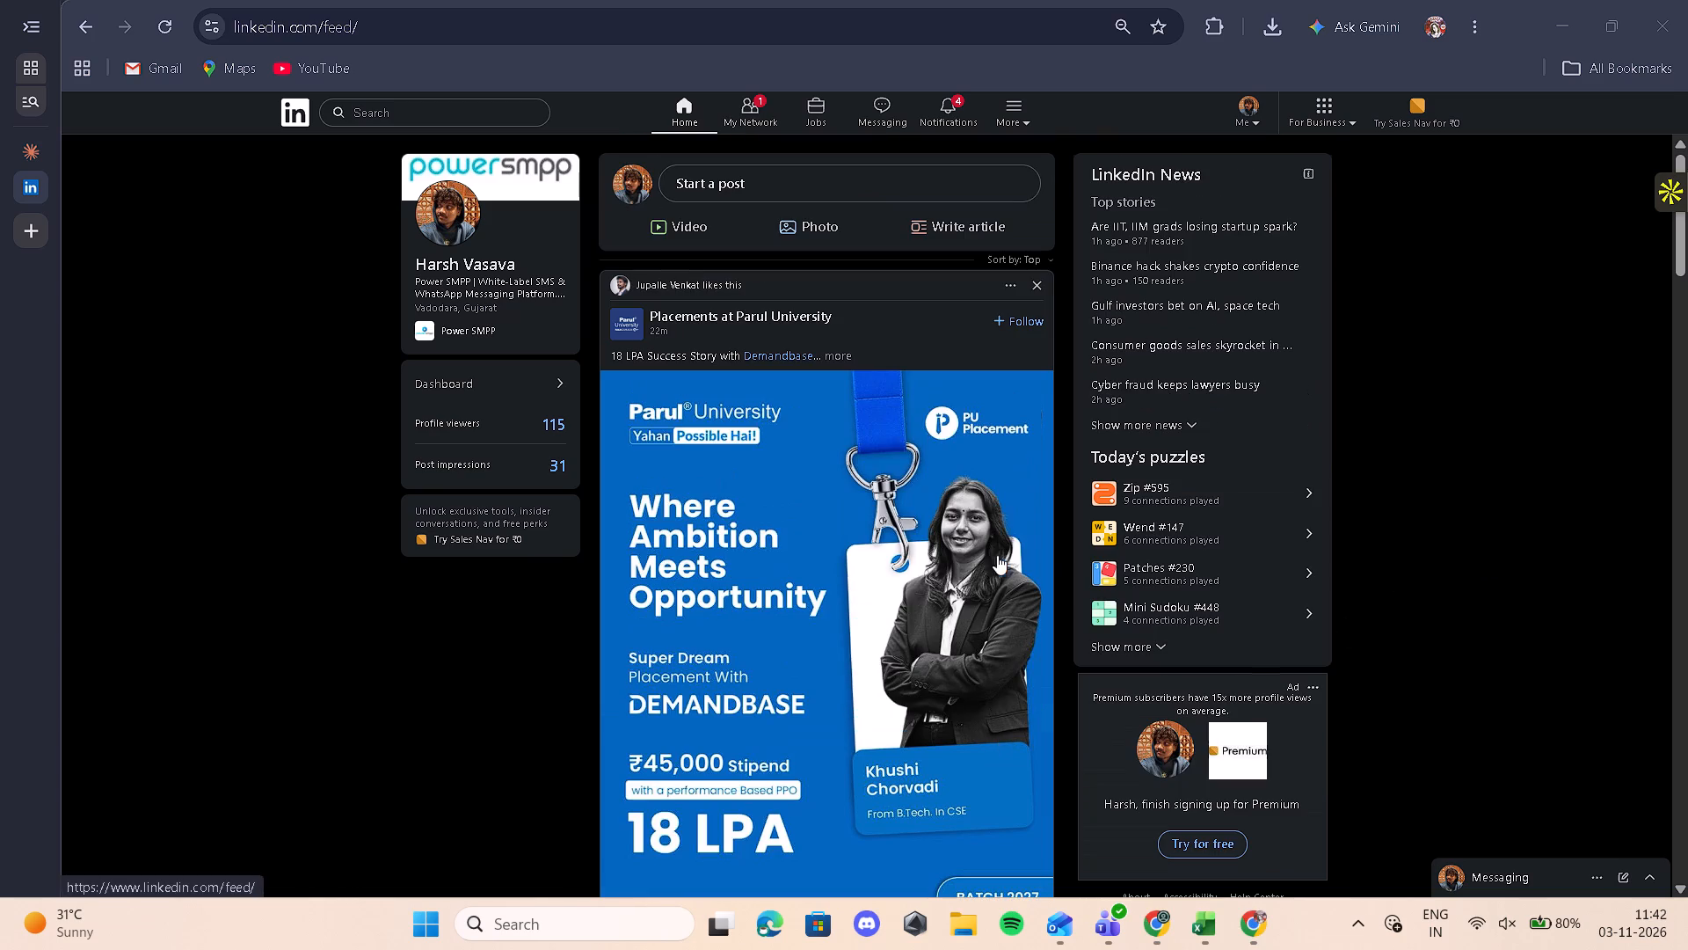
scroll(839, 417, down, 1)
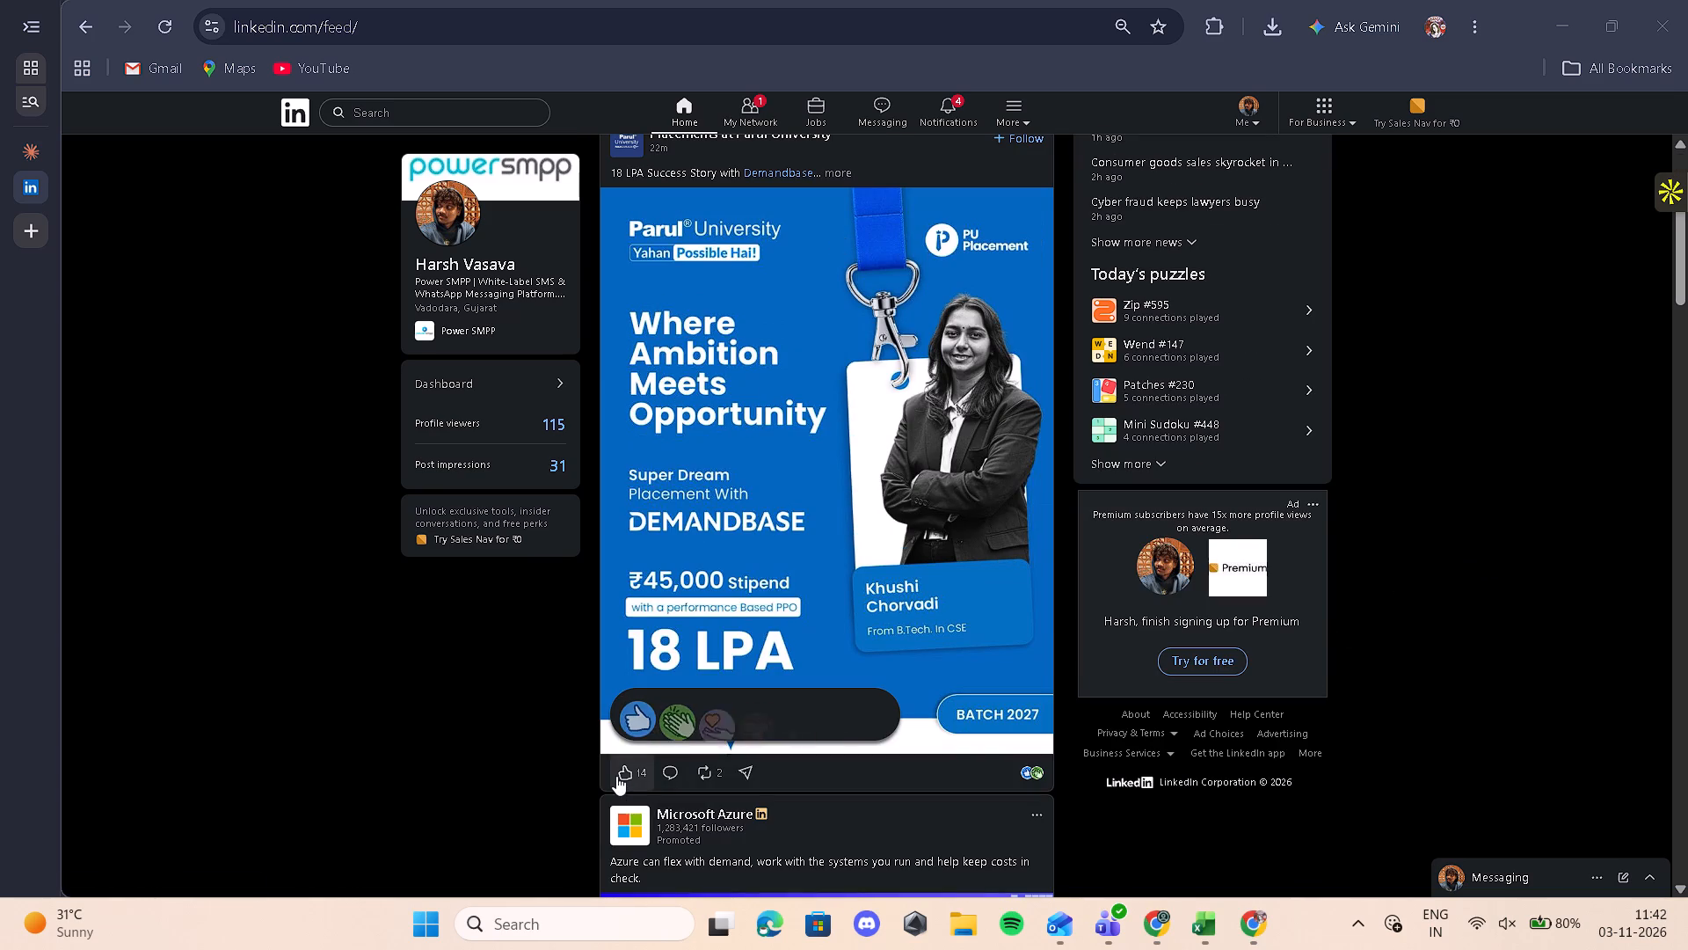
click(616, 776)
Open My Network on LinkedIn and show all received invitations.
click(748, 109)
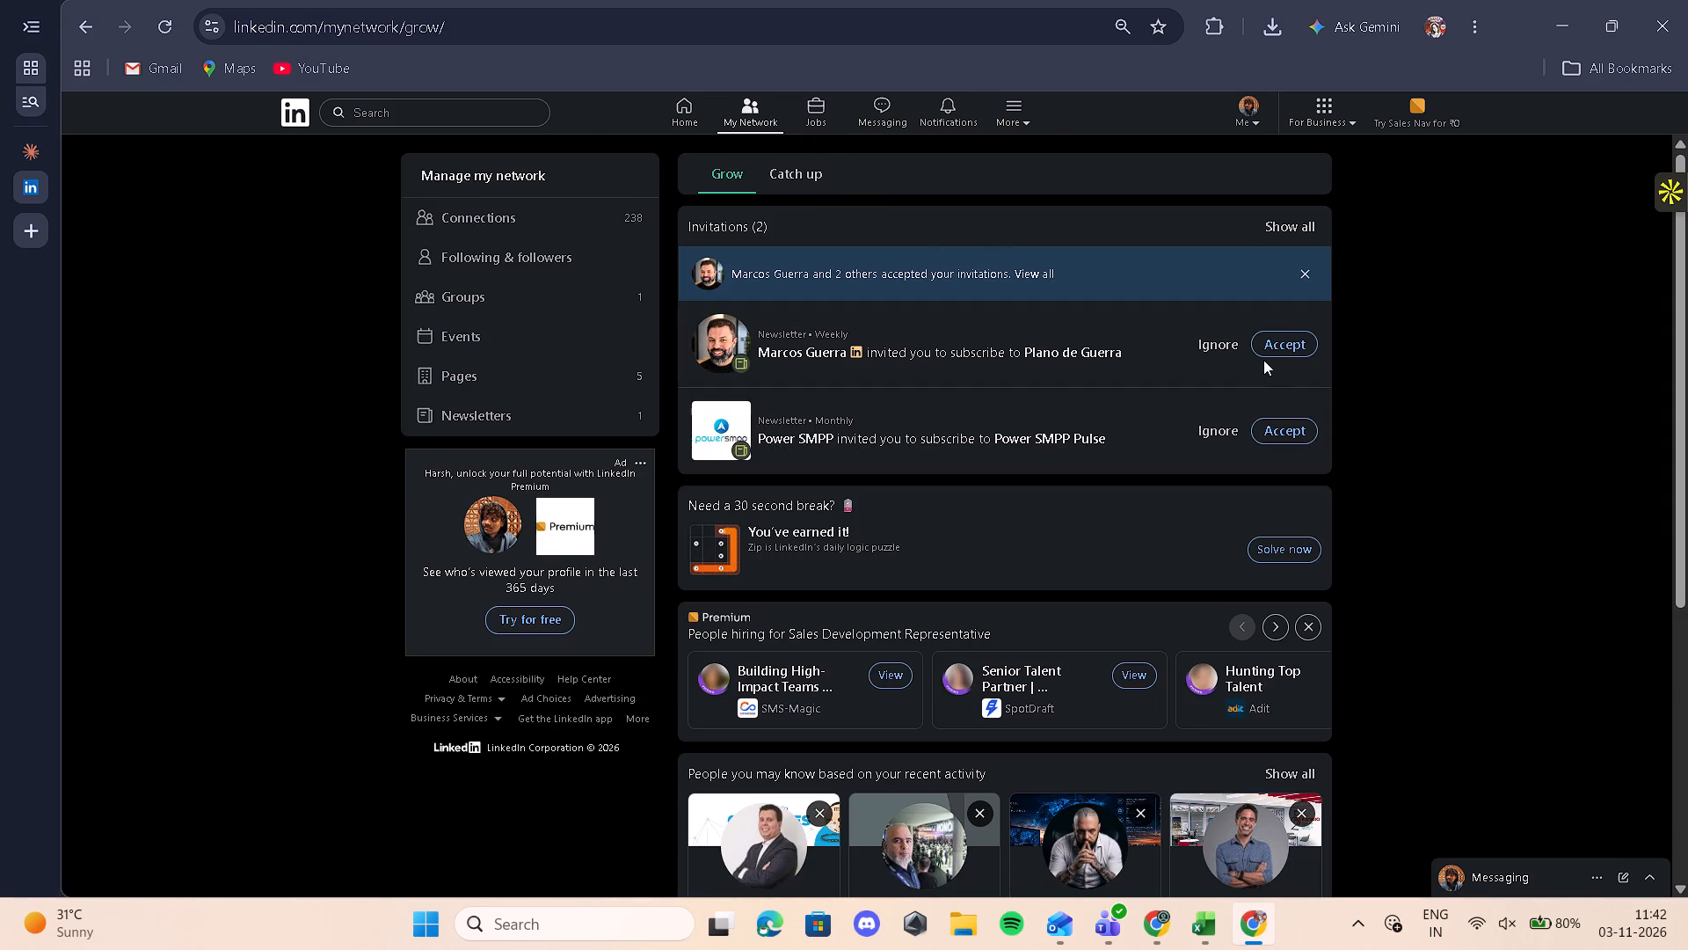
click(1291, 216)
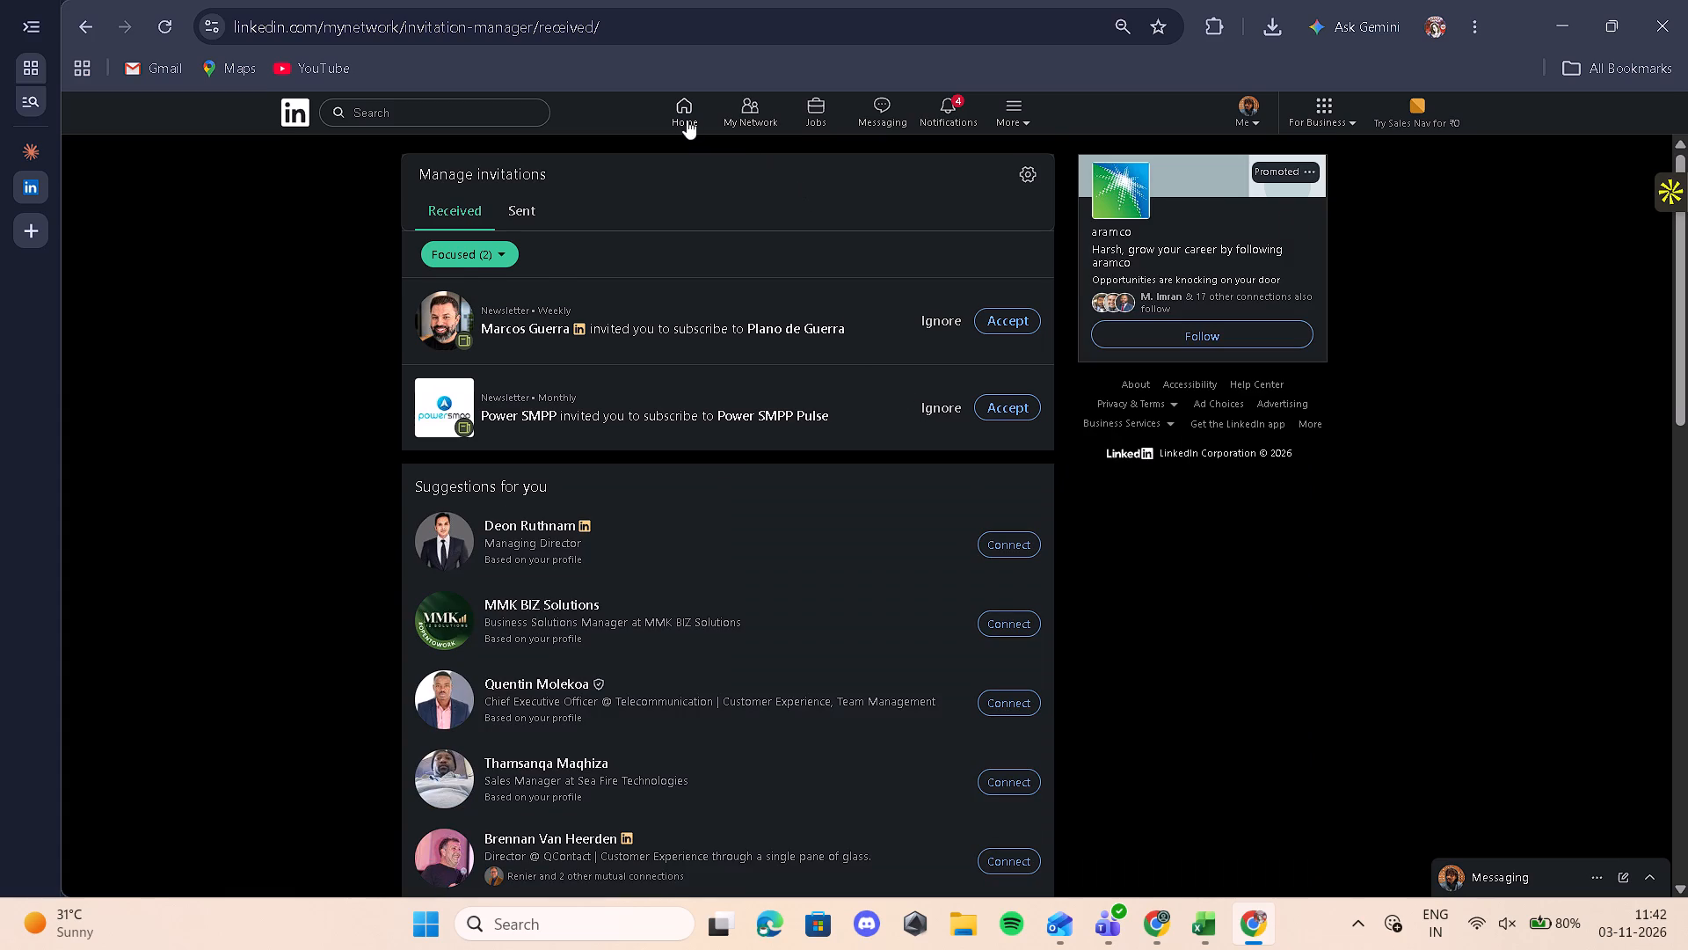
Return to the LinkedIn home feed and look through its posts.
click(687, 120)
scroll(951, 596, down, 1)
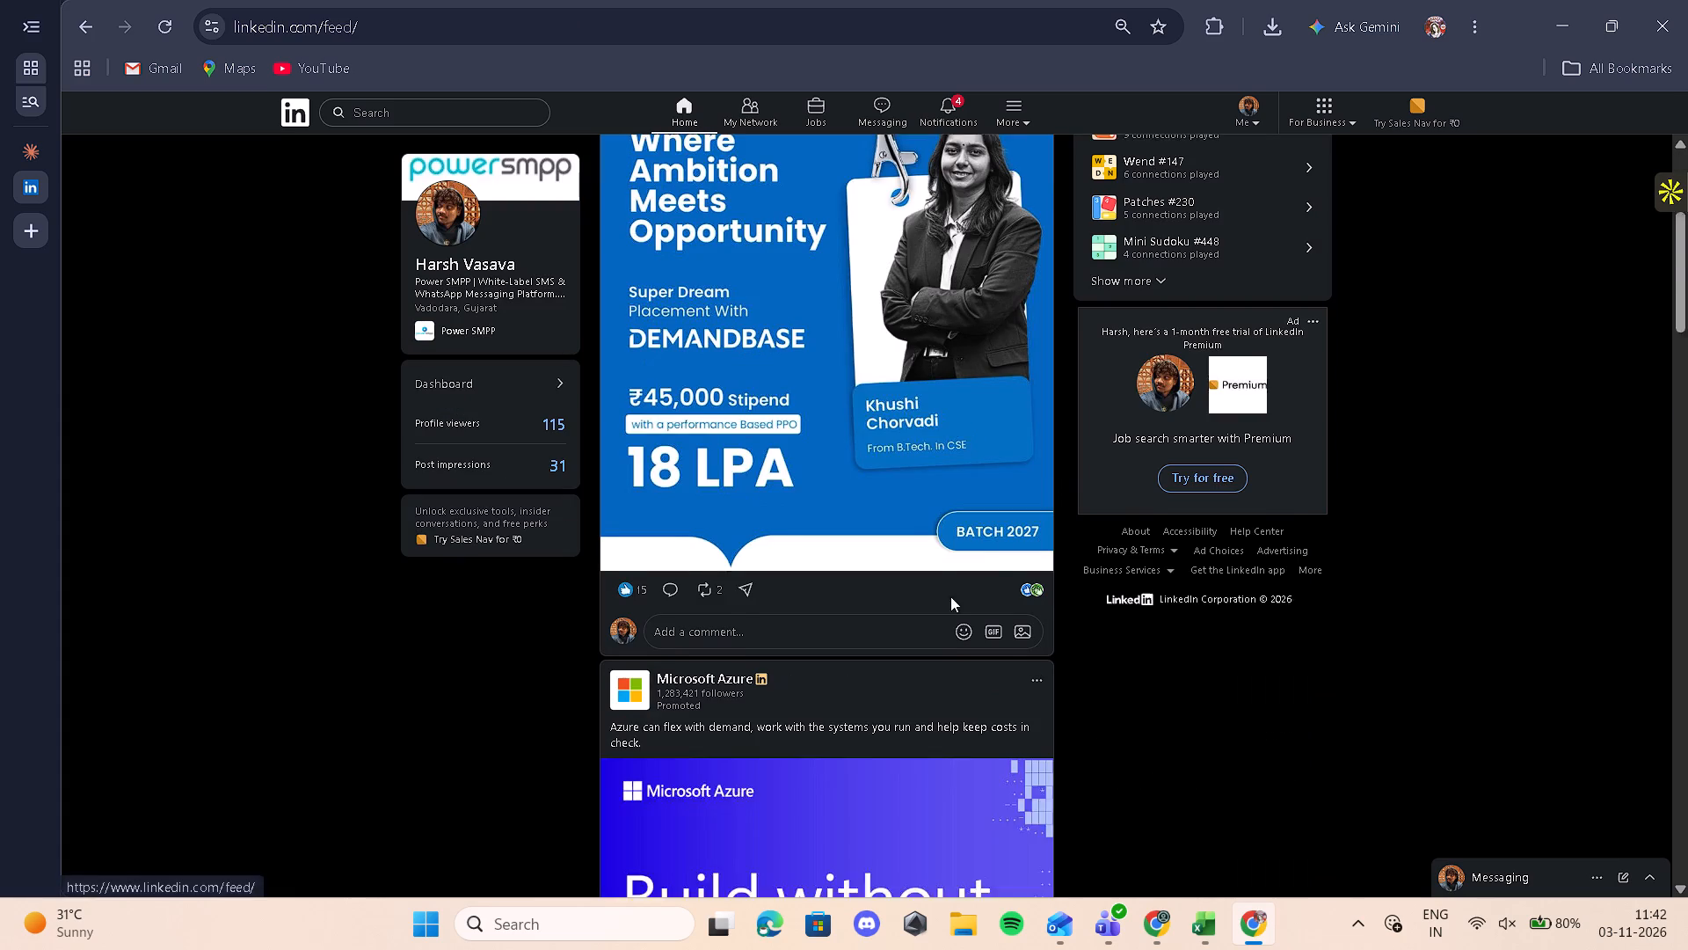
scroll(950, 596, down, 7)
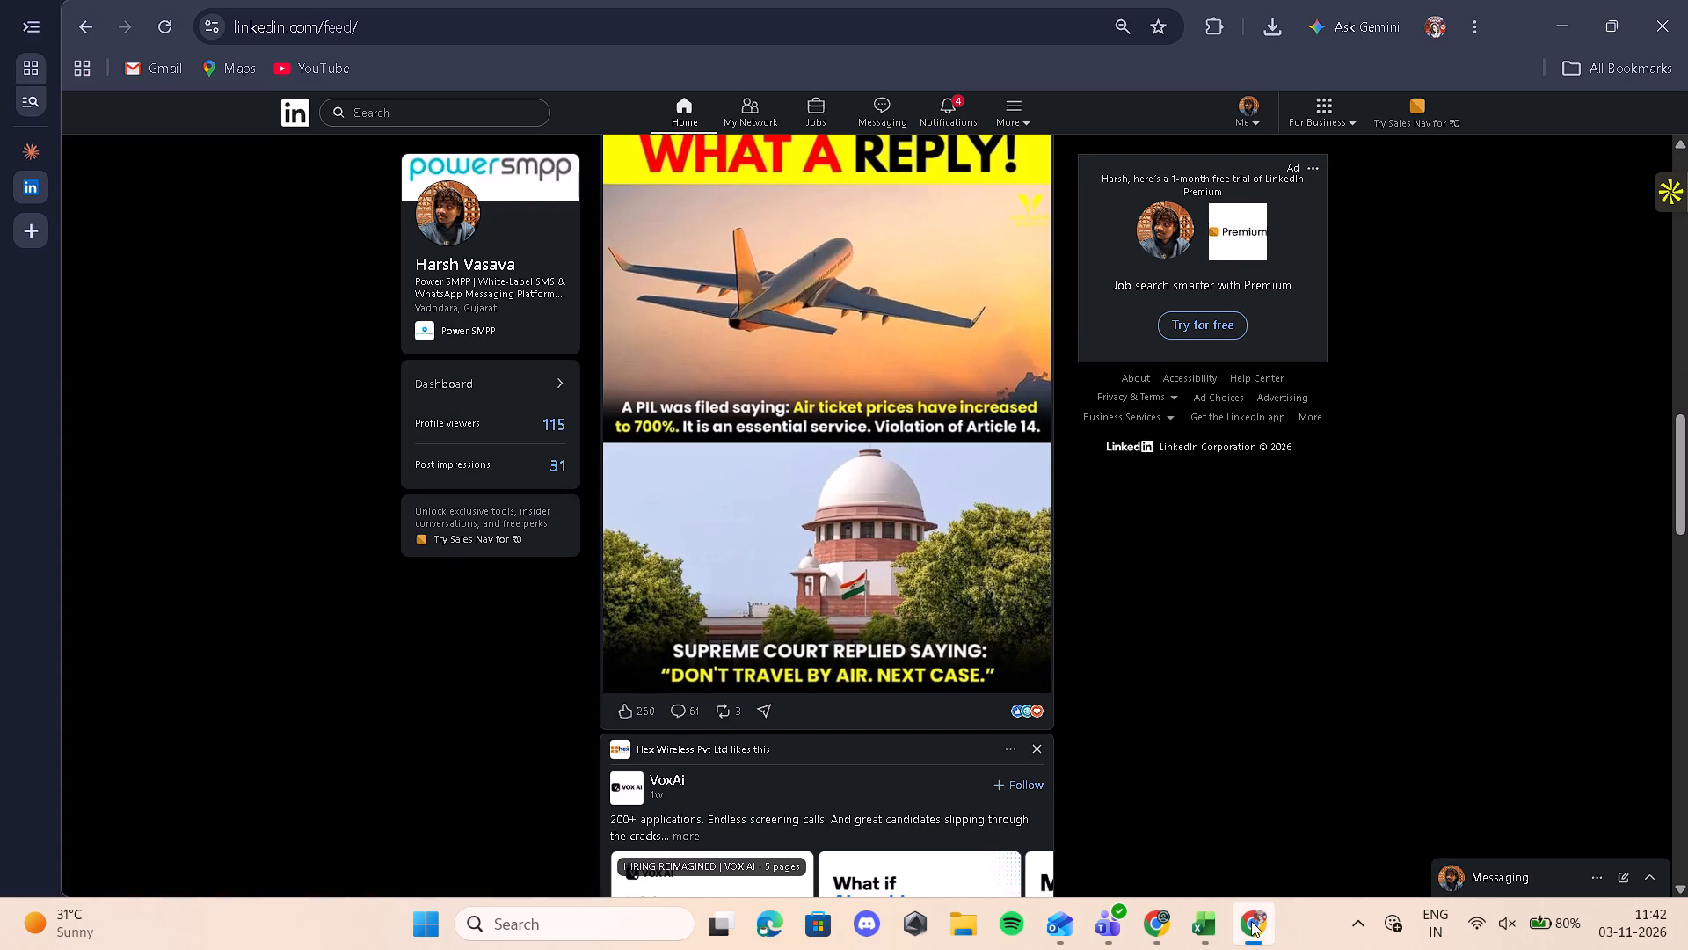
Switch to the Outbound Efforts workbook in Excel and bring up the start of the contact list on the Harsh gHANA sheet.
click(1215, 925)
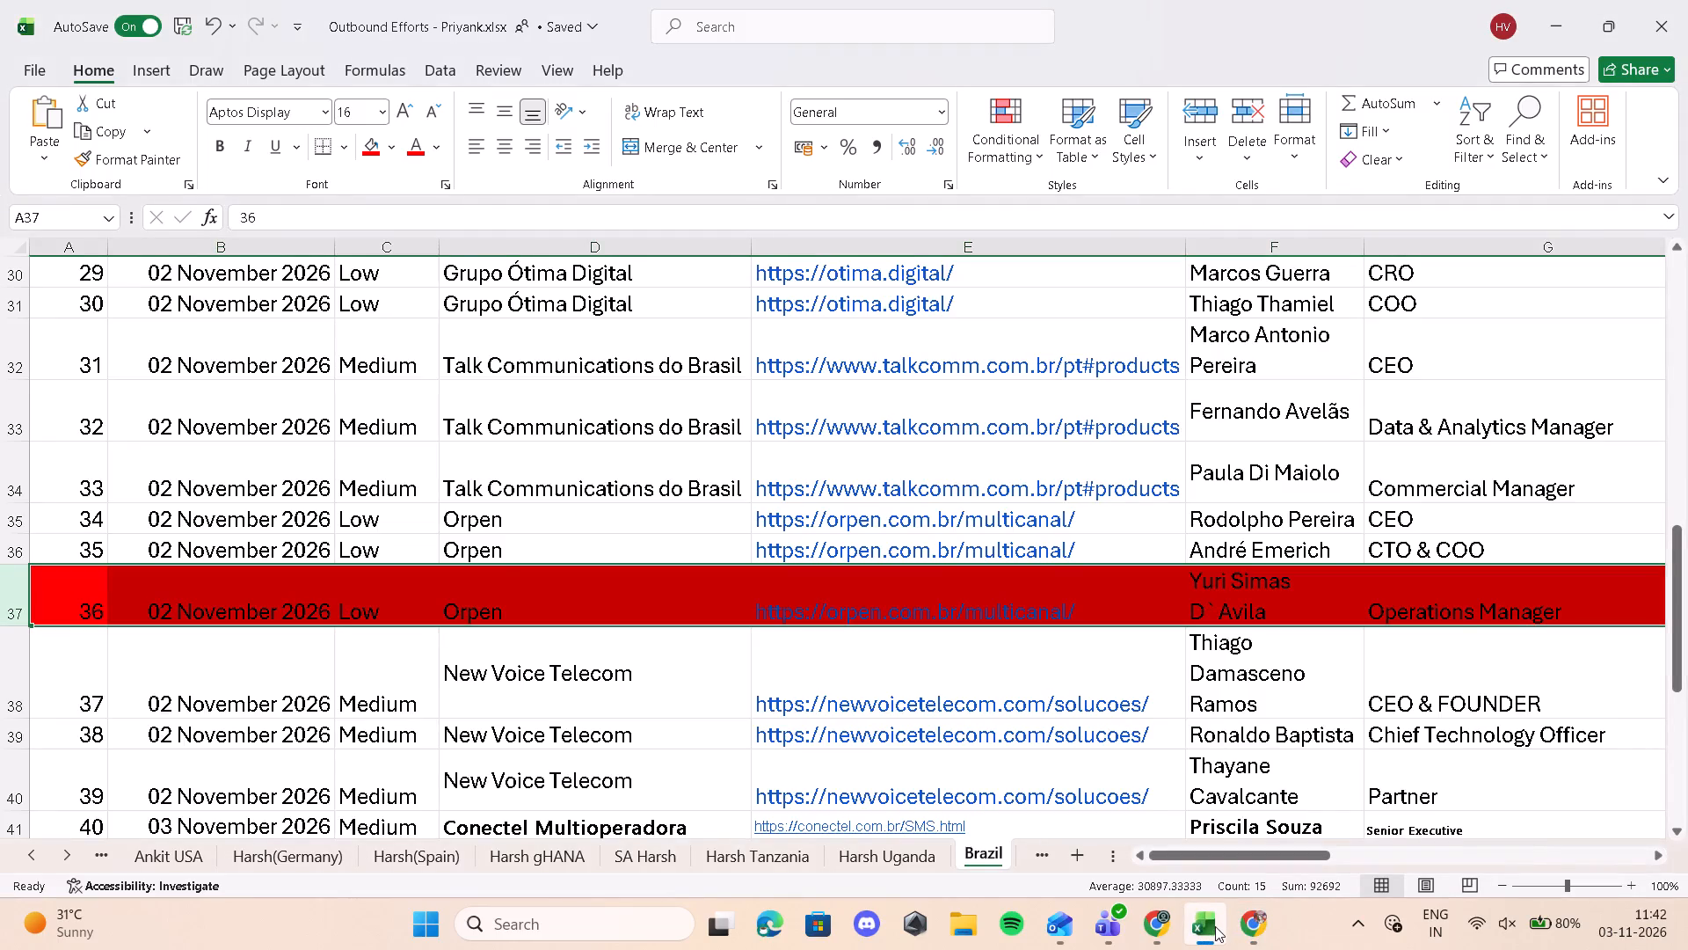
click(541, 849)
drag(1507, 853, 1424, 860)
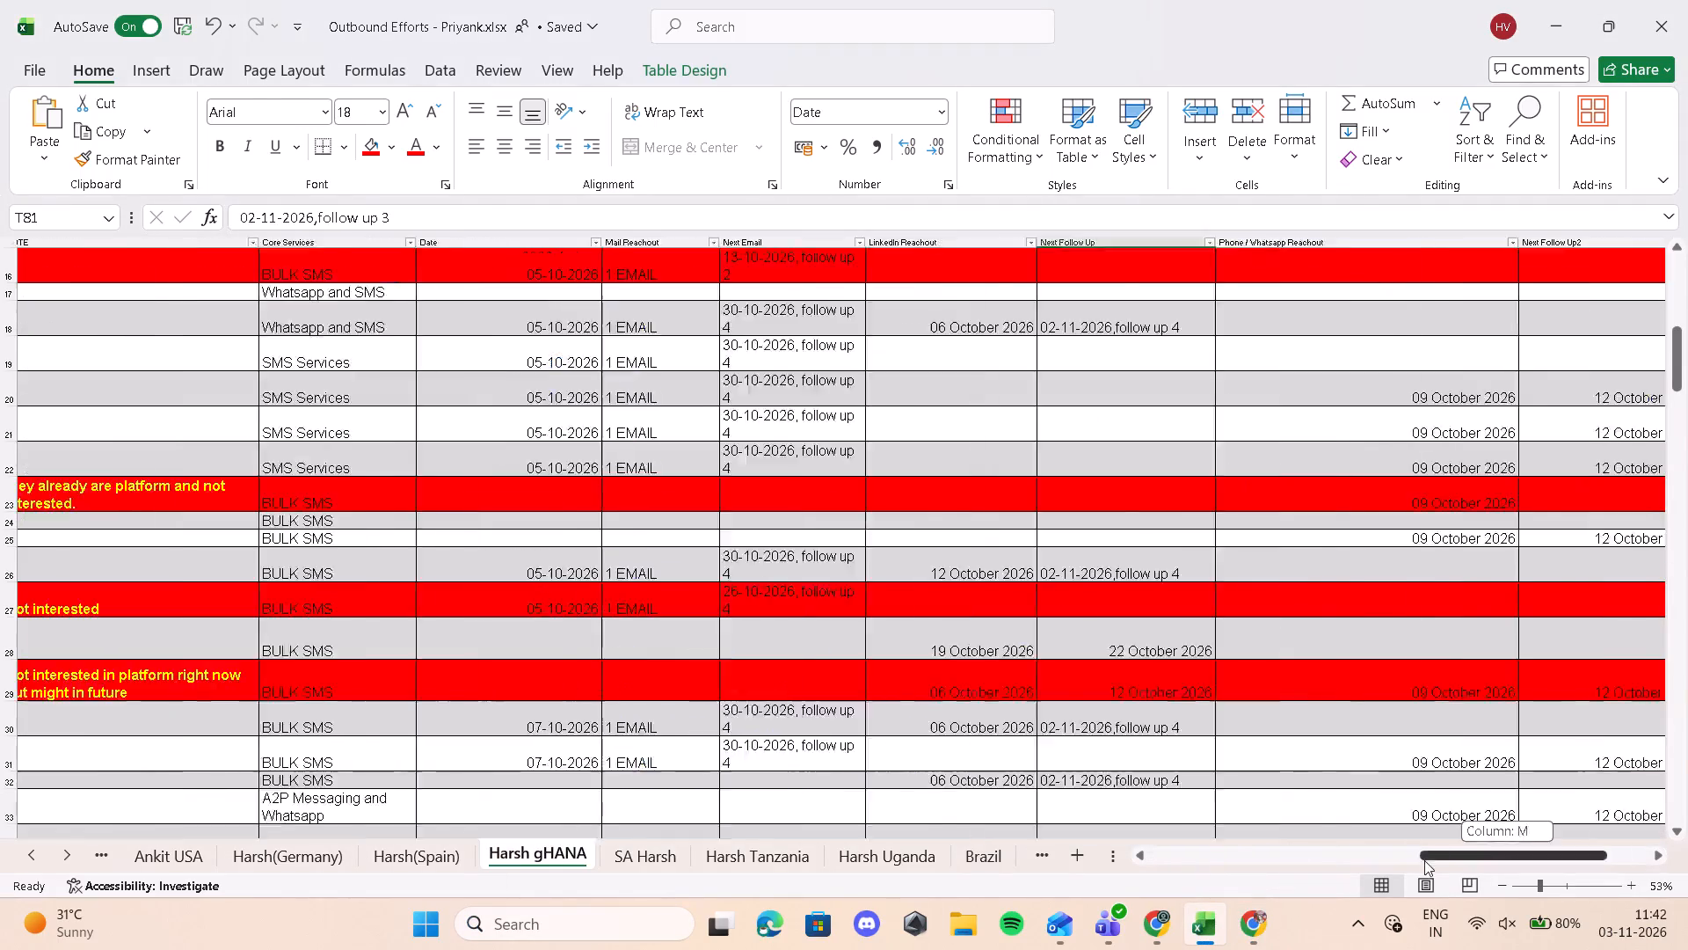
drag(1424, 860, 962, 861)
scroll(975, 555, down, 2)
scroll(1088, 676, up, 7)
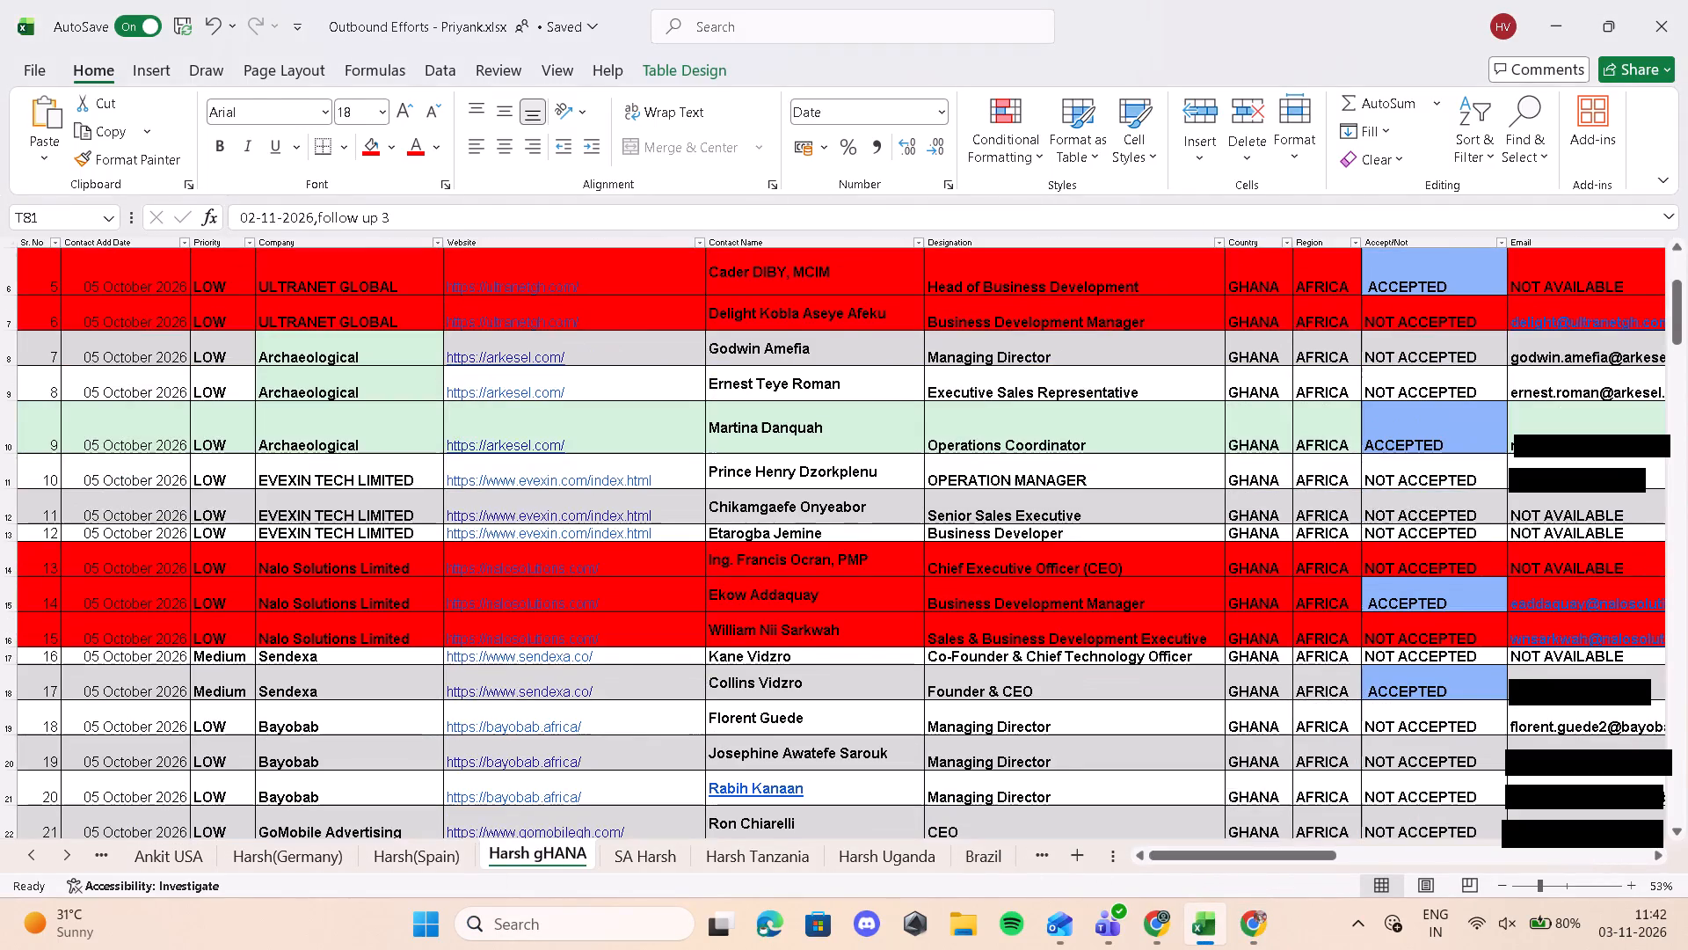
scroll(1091, 677, up, 1)
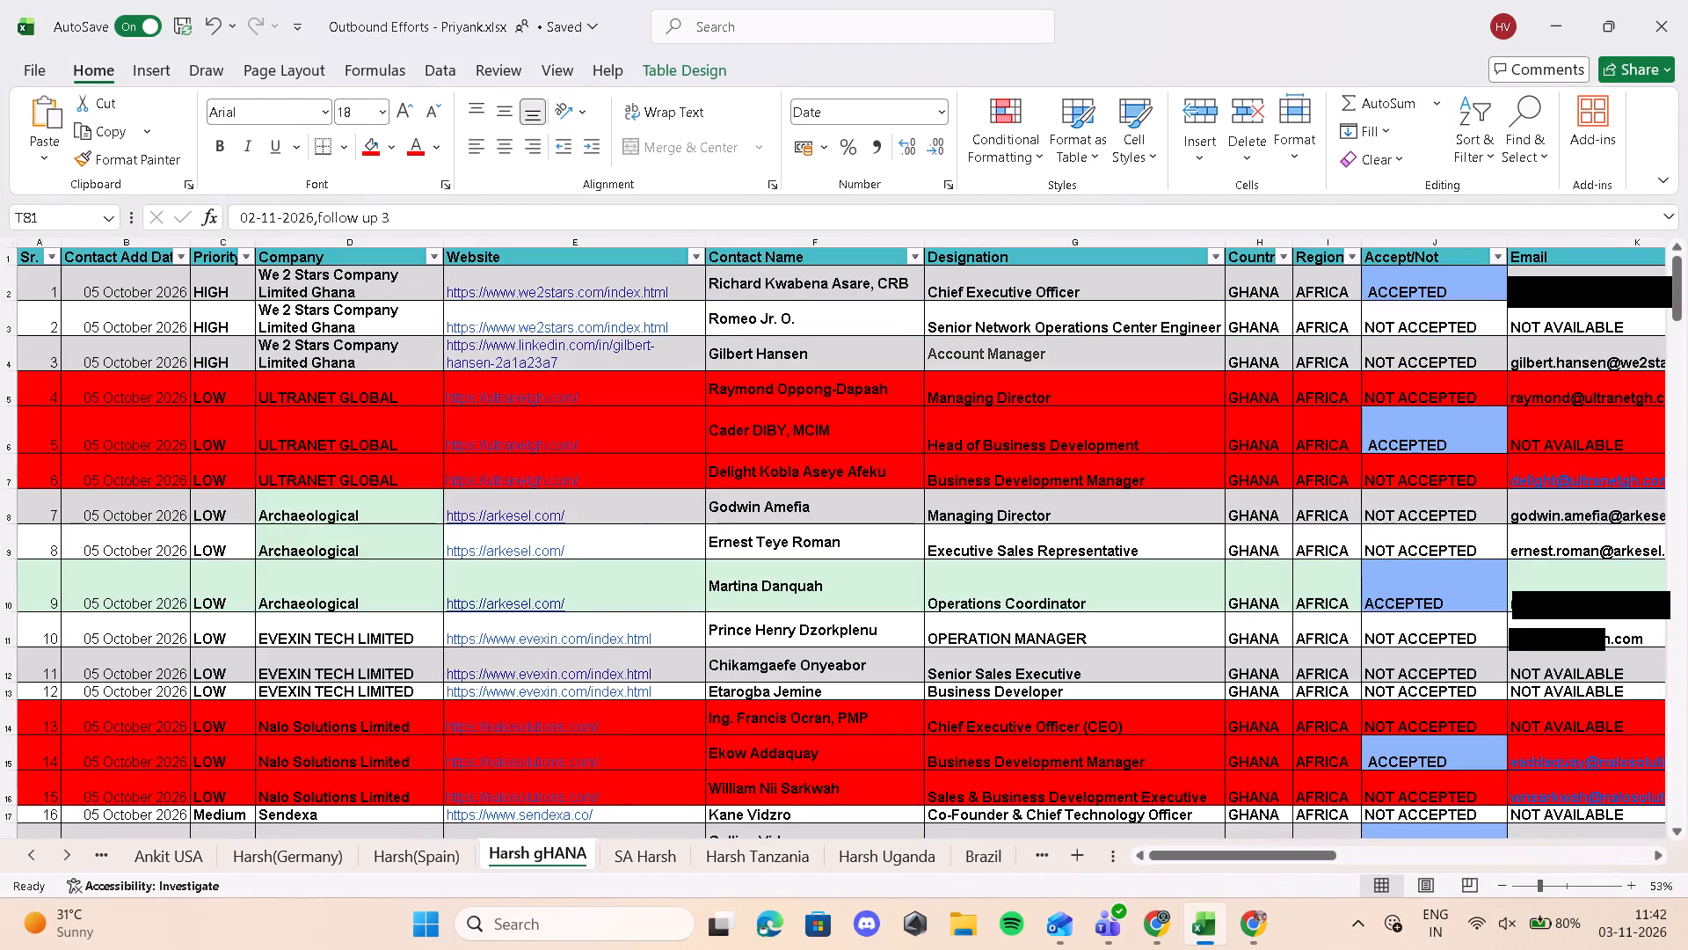
Examine the three Archaeological company entries in rows 8 to 10 of the Harsh gHANA sheet.
click(350, 594)
click(341, 536)
click(348, 518)
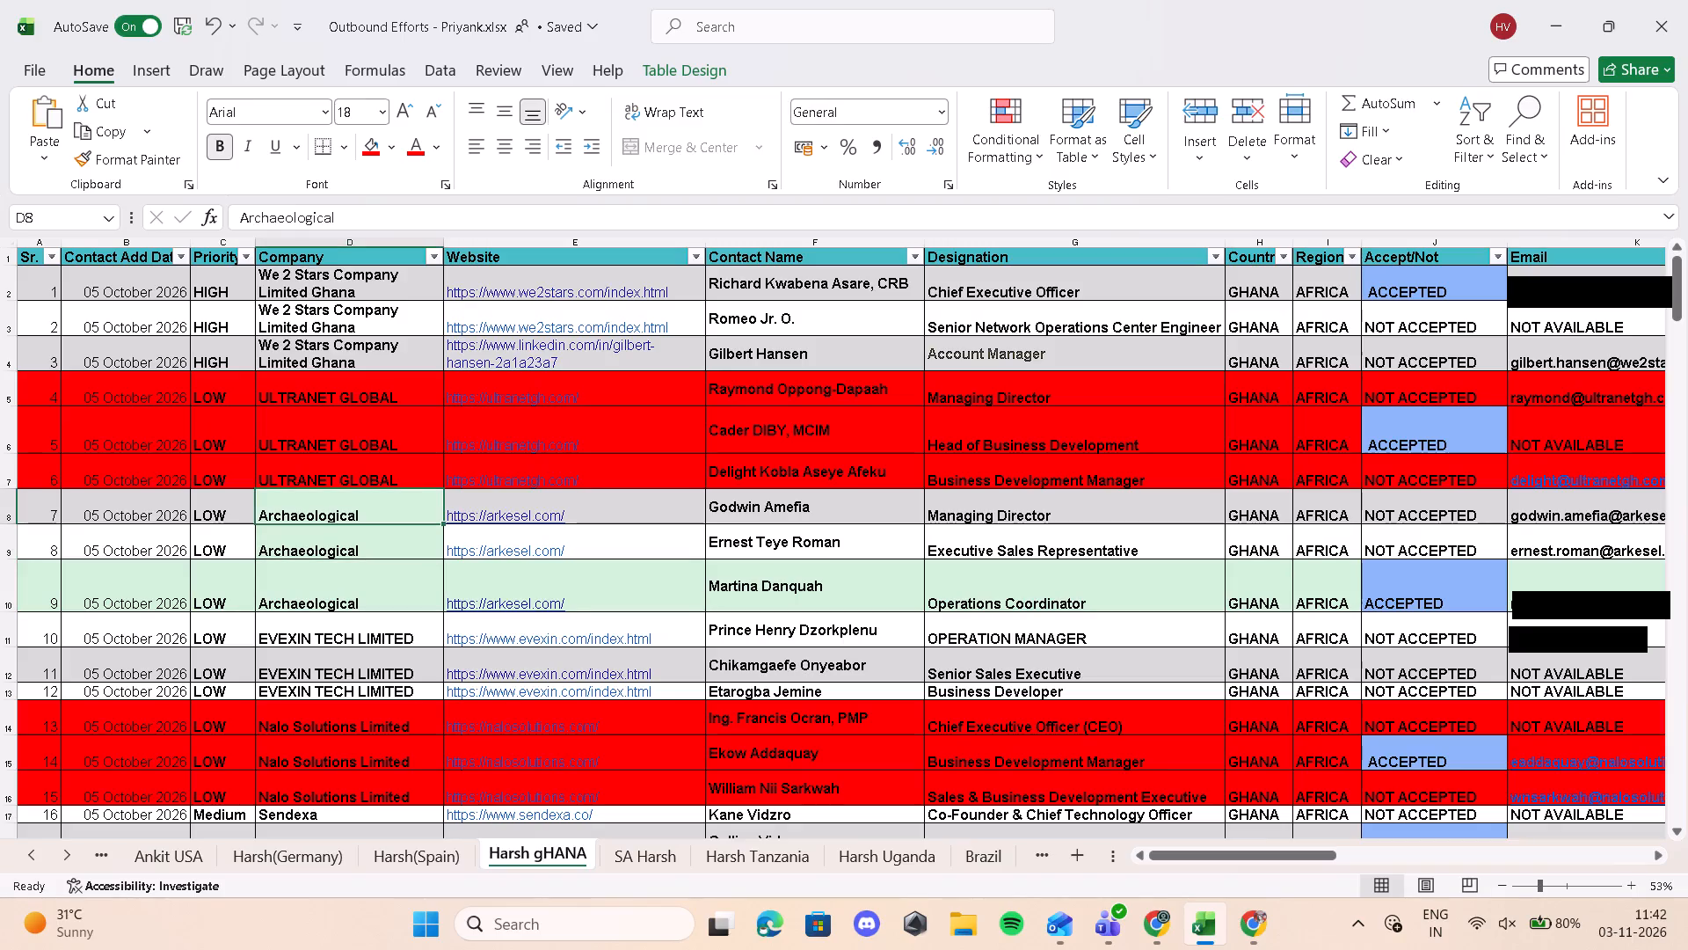
click(397, 578)
click(397, 544)
click(397, 516)
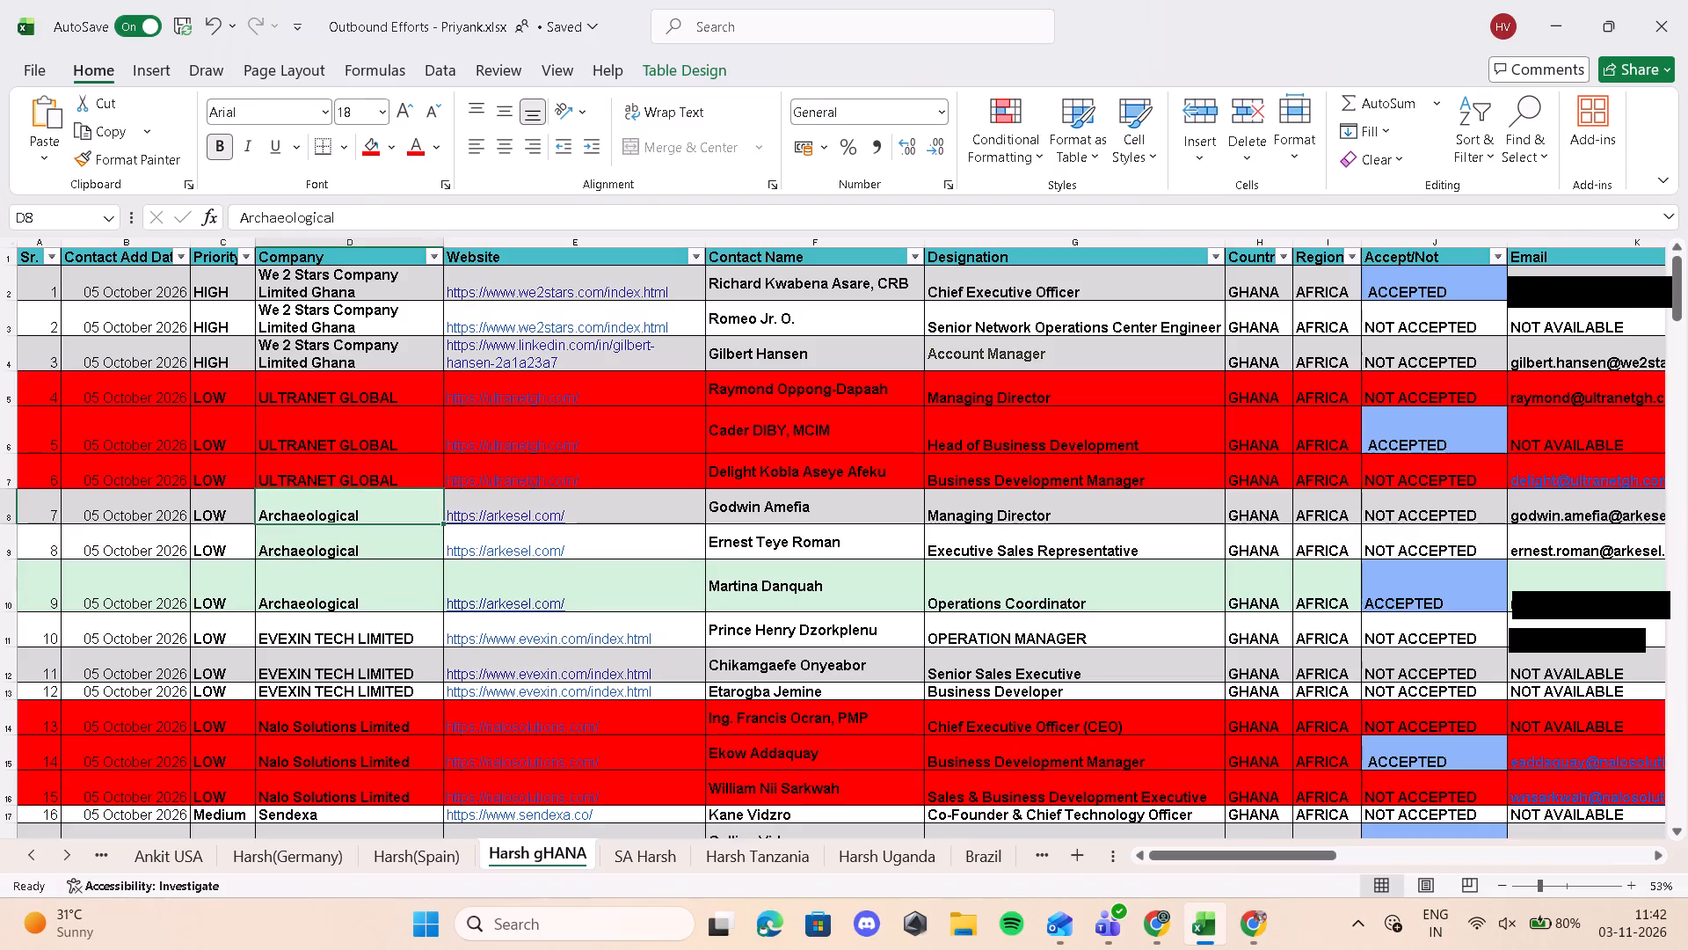
click(1616, 595)
click(433, 581)
click(387, 534)
click(386, 518)
click(382, 543)
click(378, 576)
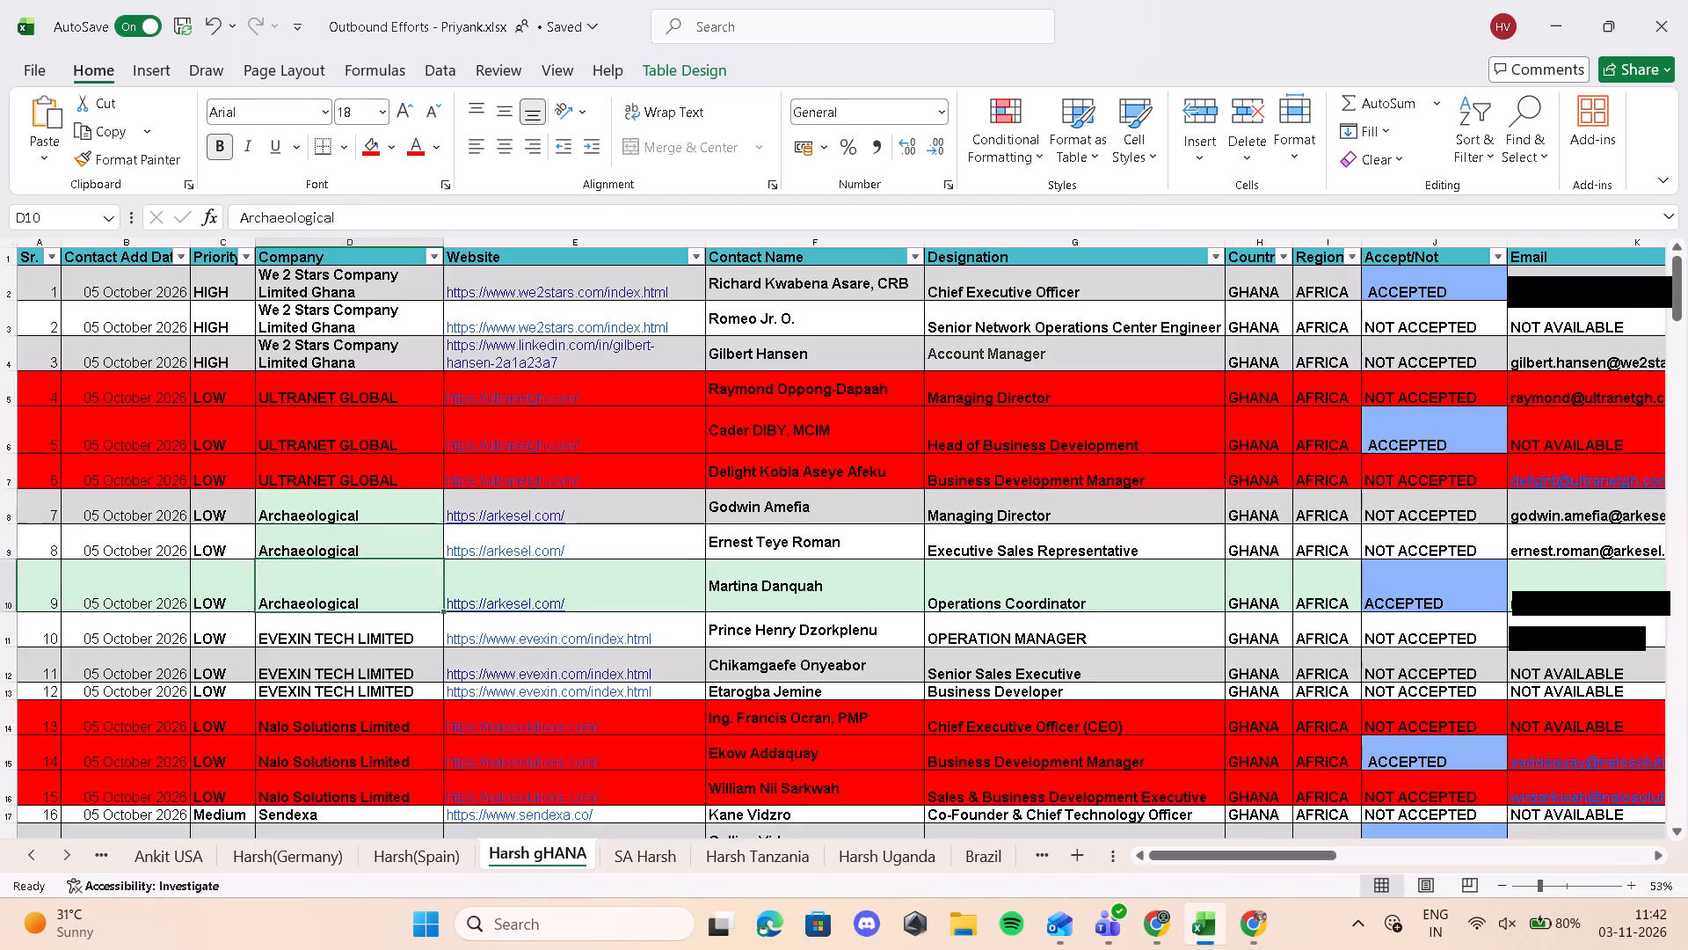
click(390, 537)
click(393, 506)
click(392, 543)
click(387, 603)
click(388, 557)
click(393, 511)
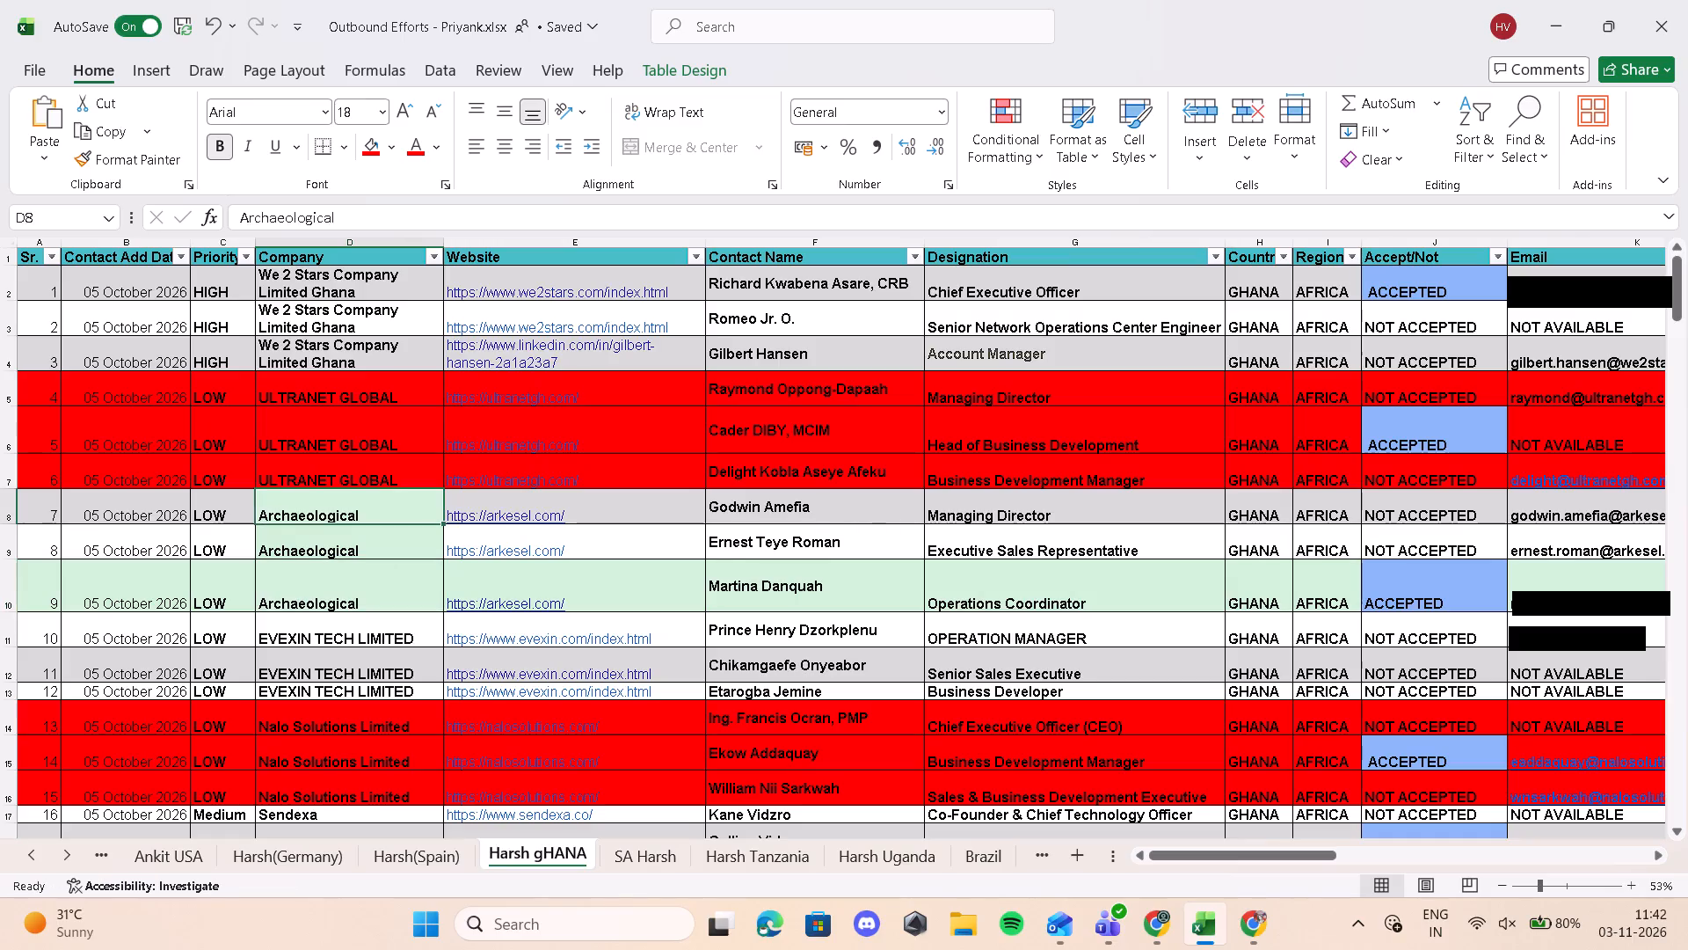
Open the Harsh Uganda sheet and examine the green-highlighted Yo-Uganda Limited entries near the top of its contact list.
click(899, 862)
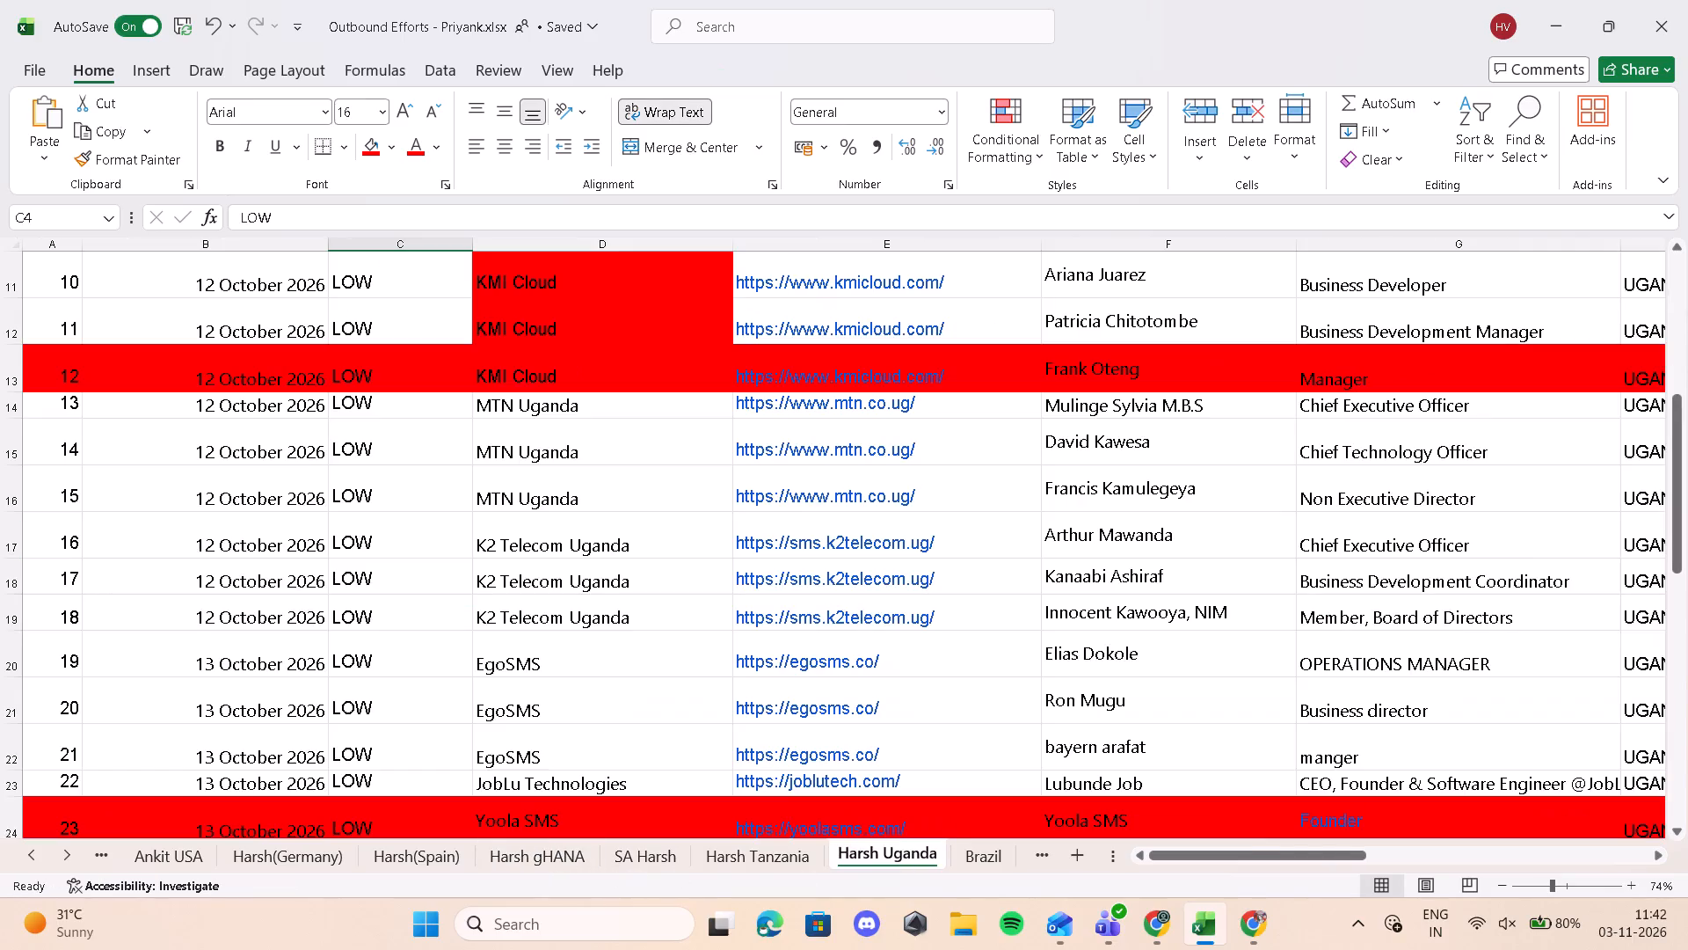
scroll(589, 517, down, 1)
scroll(593, 568, up, 7)
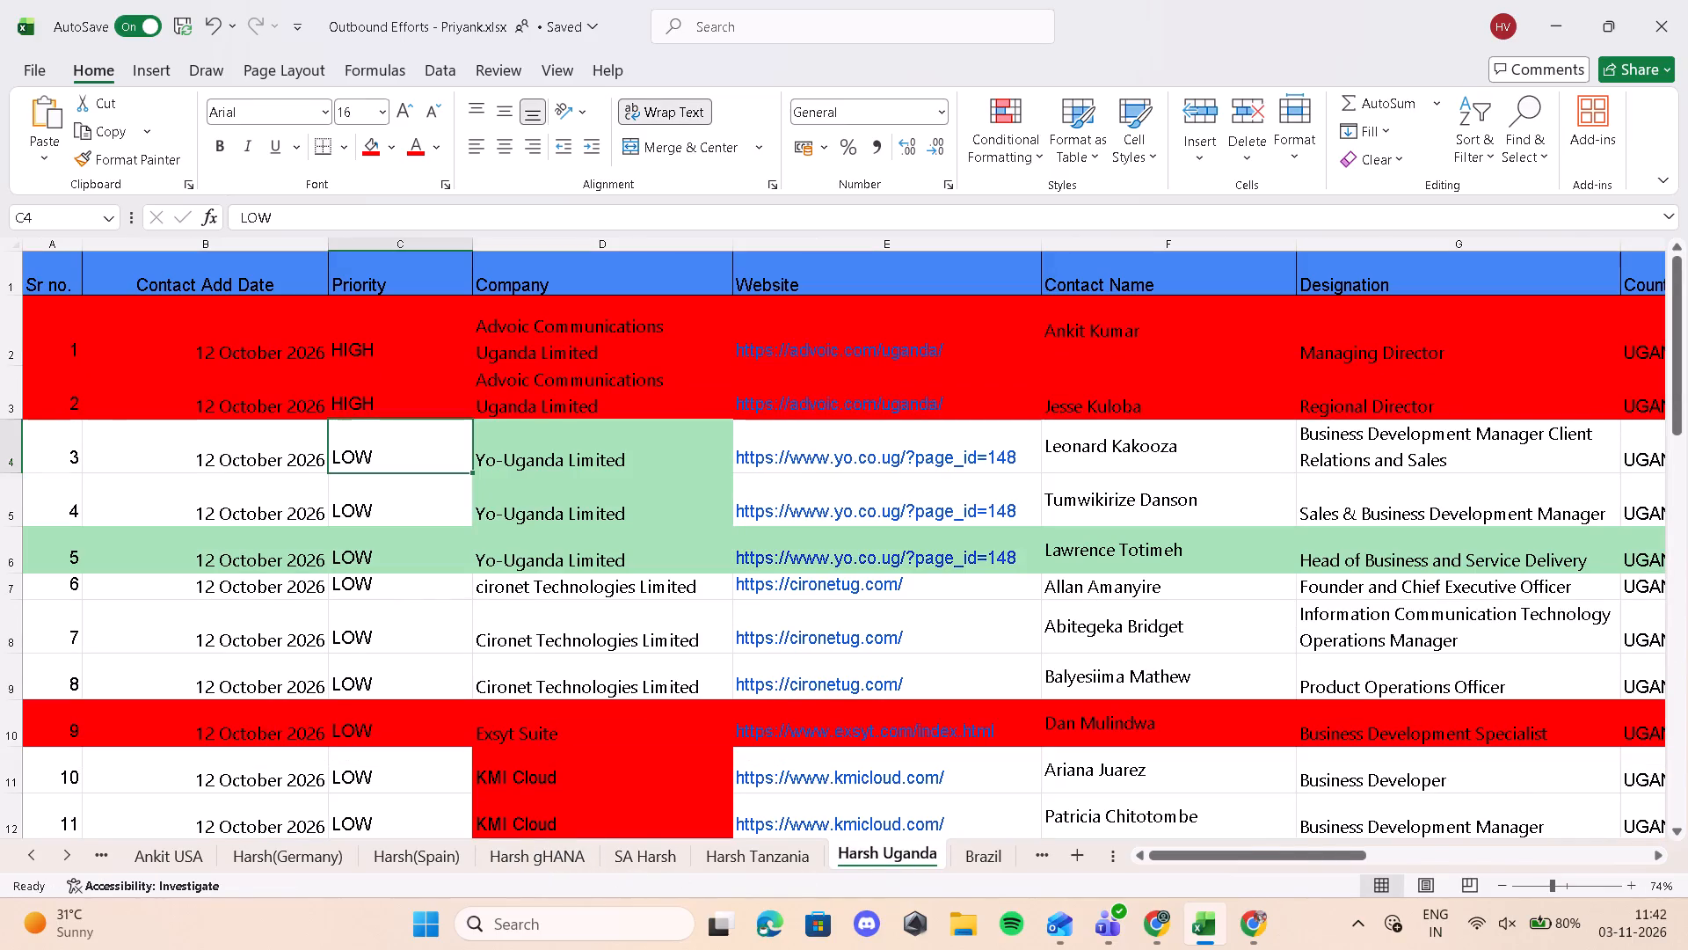
scroll(649, 639, up, 1)
click(1198, 588)
drag(637, 441, 637, 449)
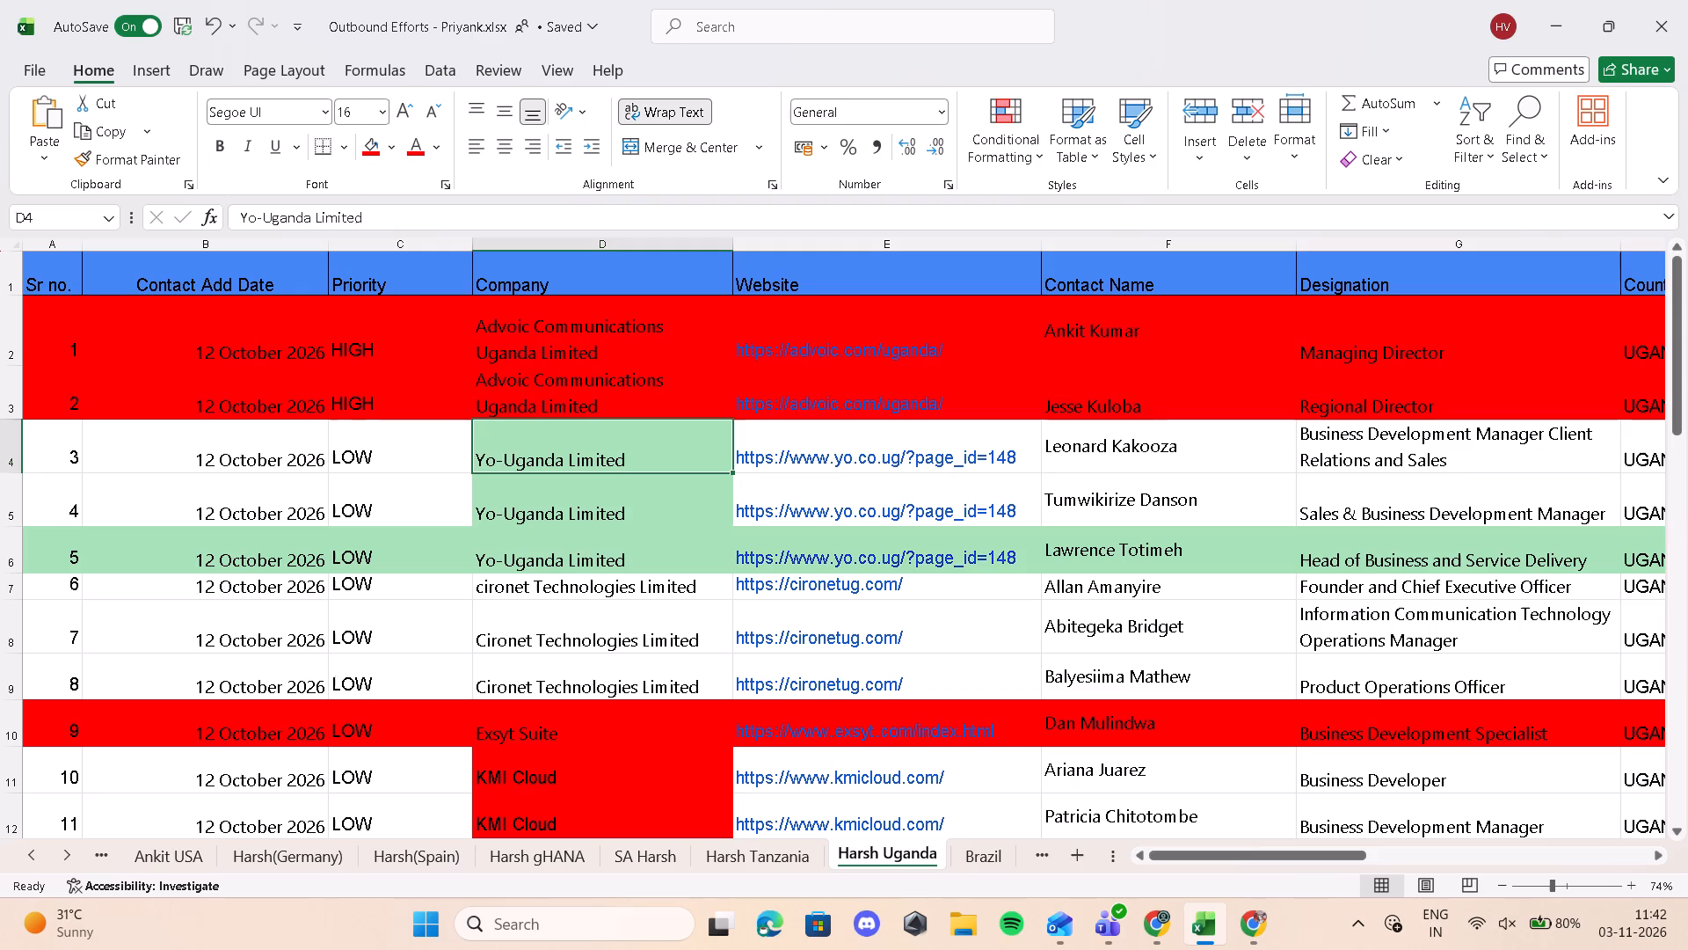
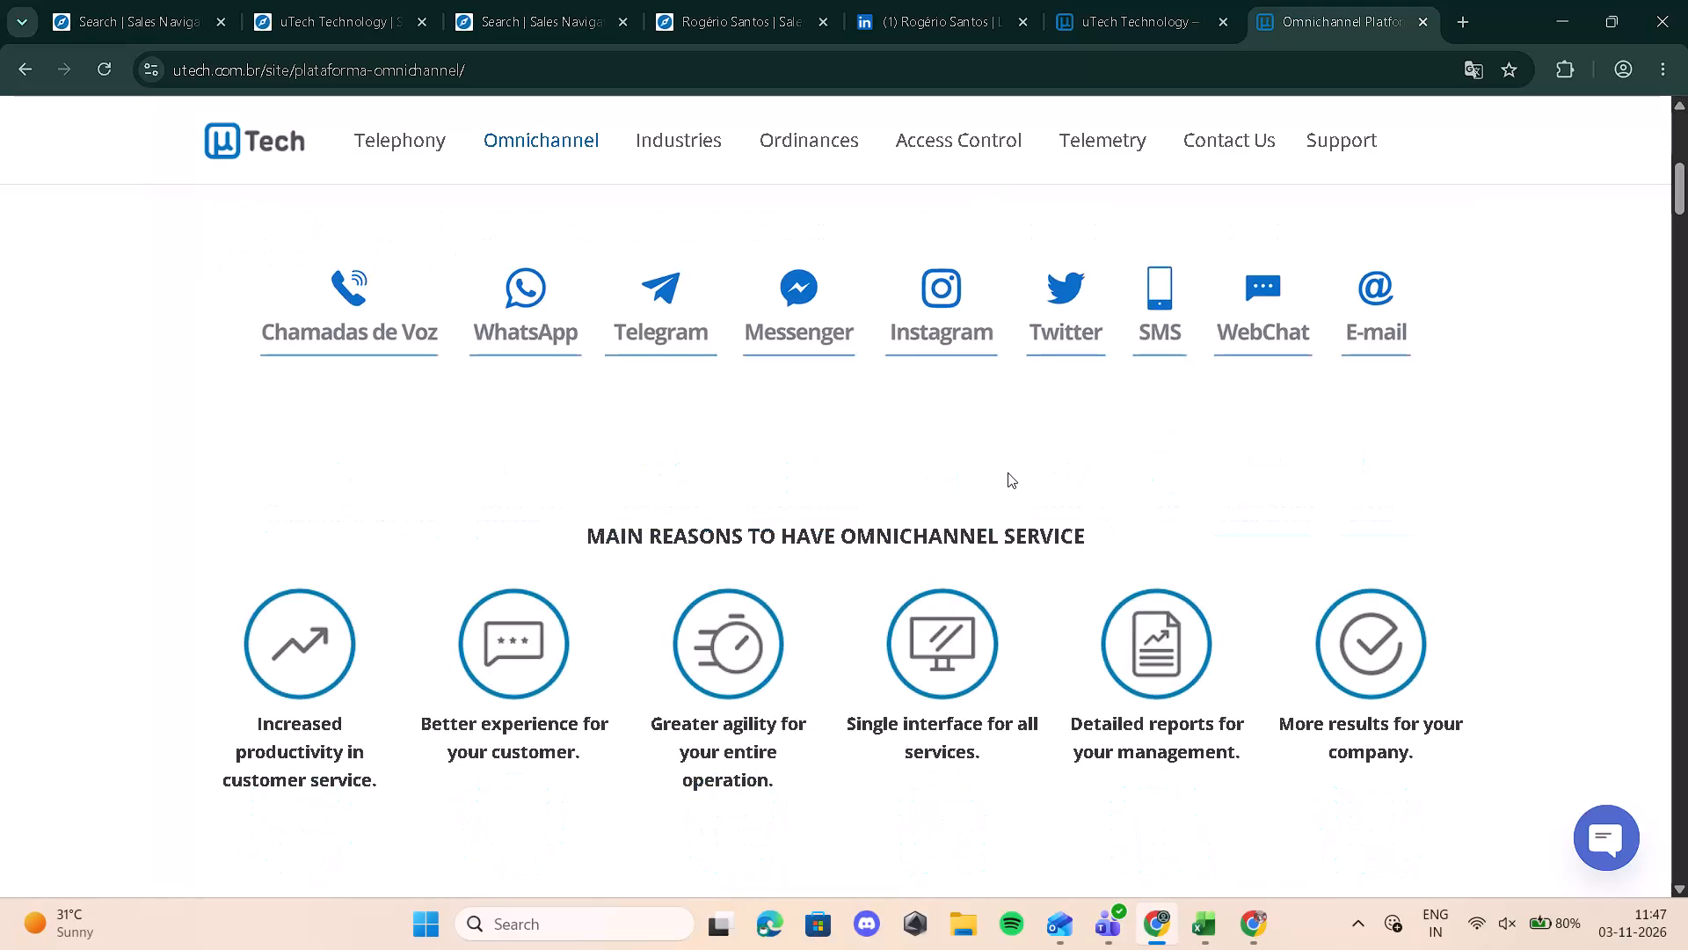
Look through the uTech omnichannel platform page, from the supported channels down to the workflow builder section.
scroll(1008, 472, down, 3)
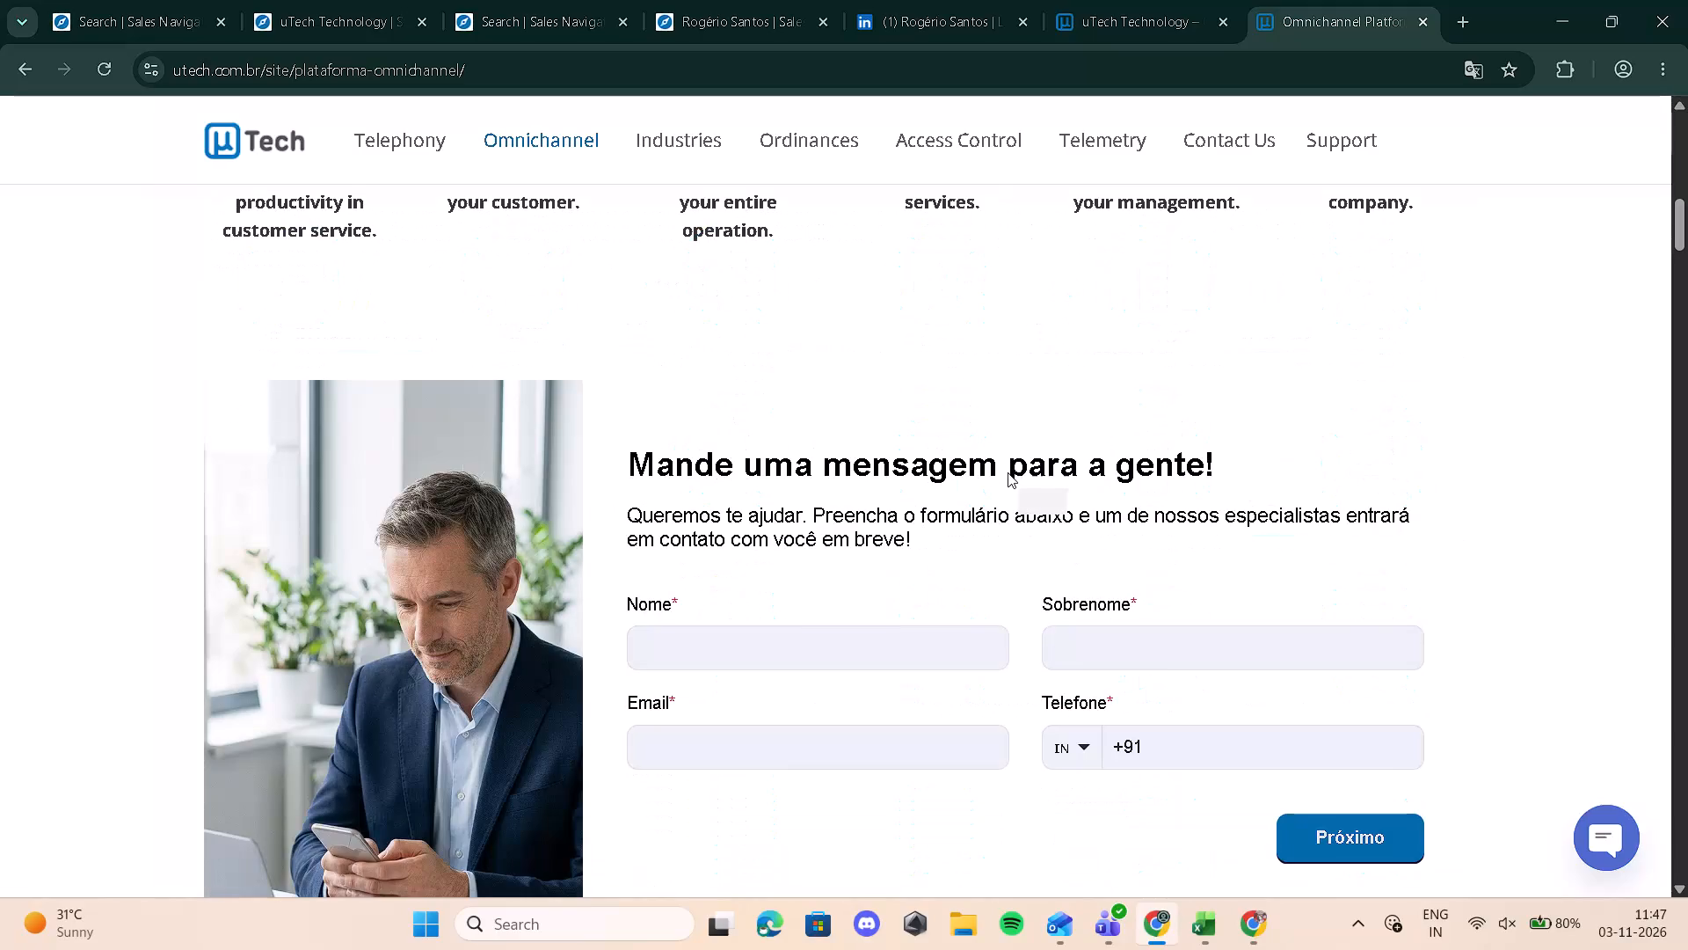
scroll(1008, 472, down, 2)
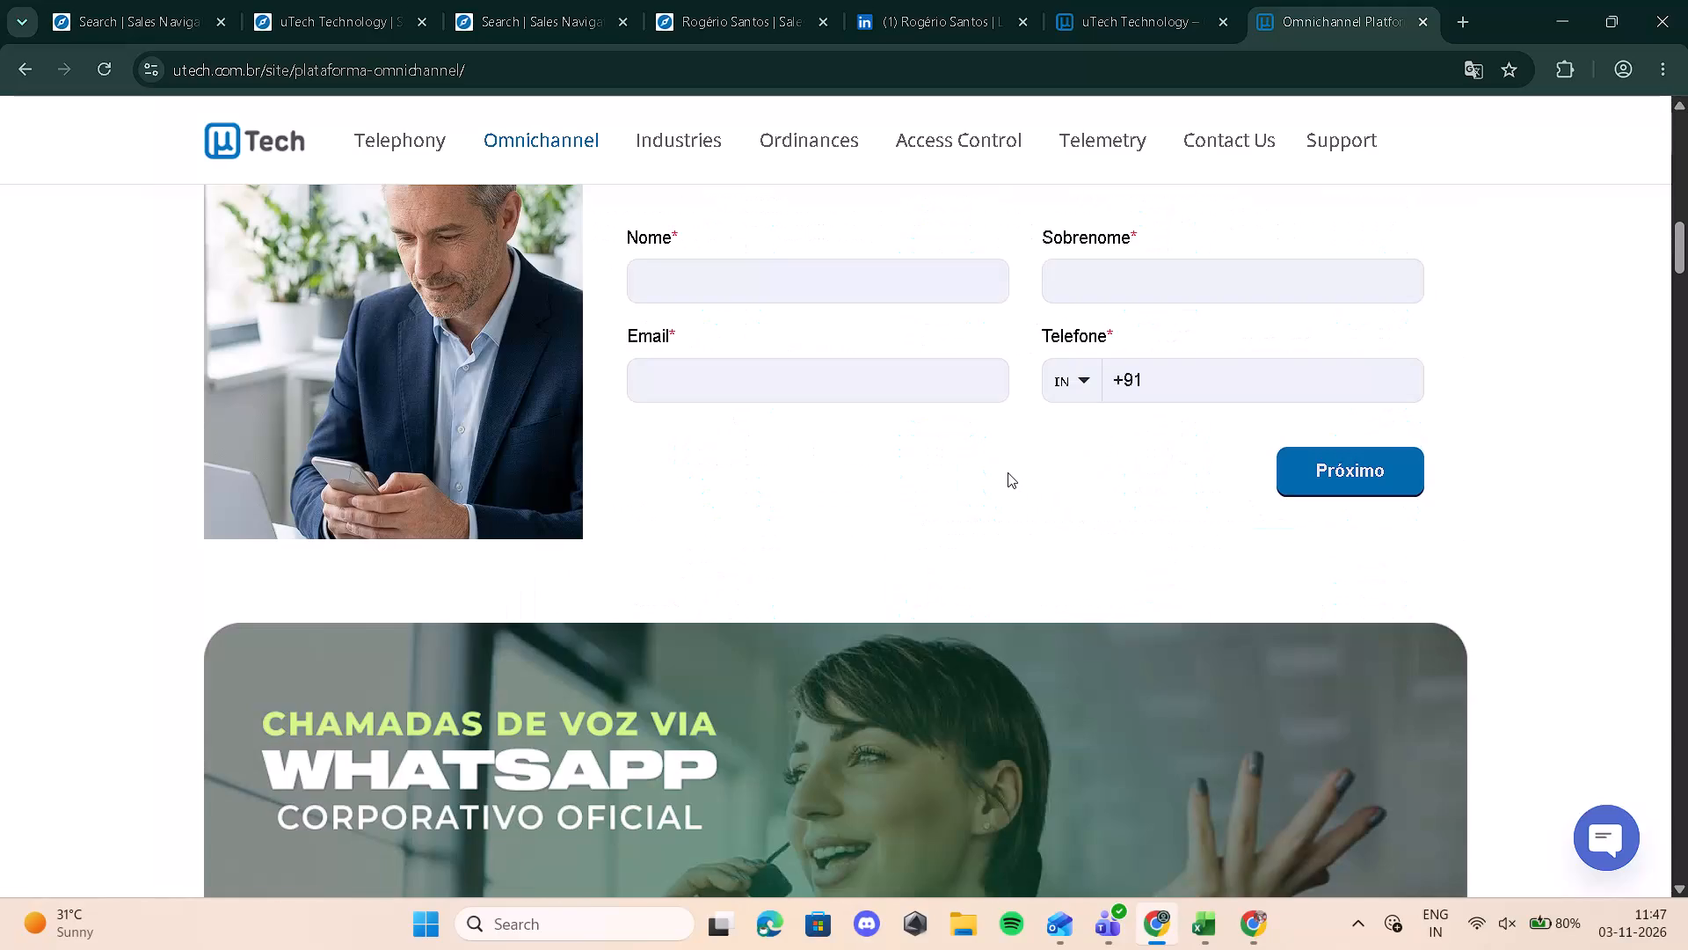
scroll(1008, 470, down, 3)
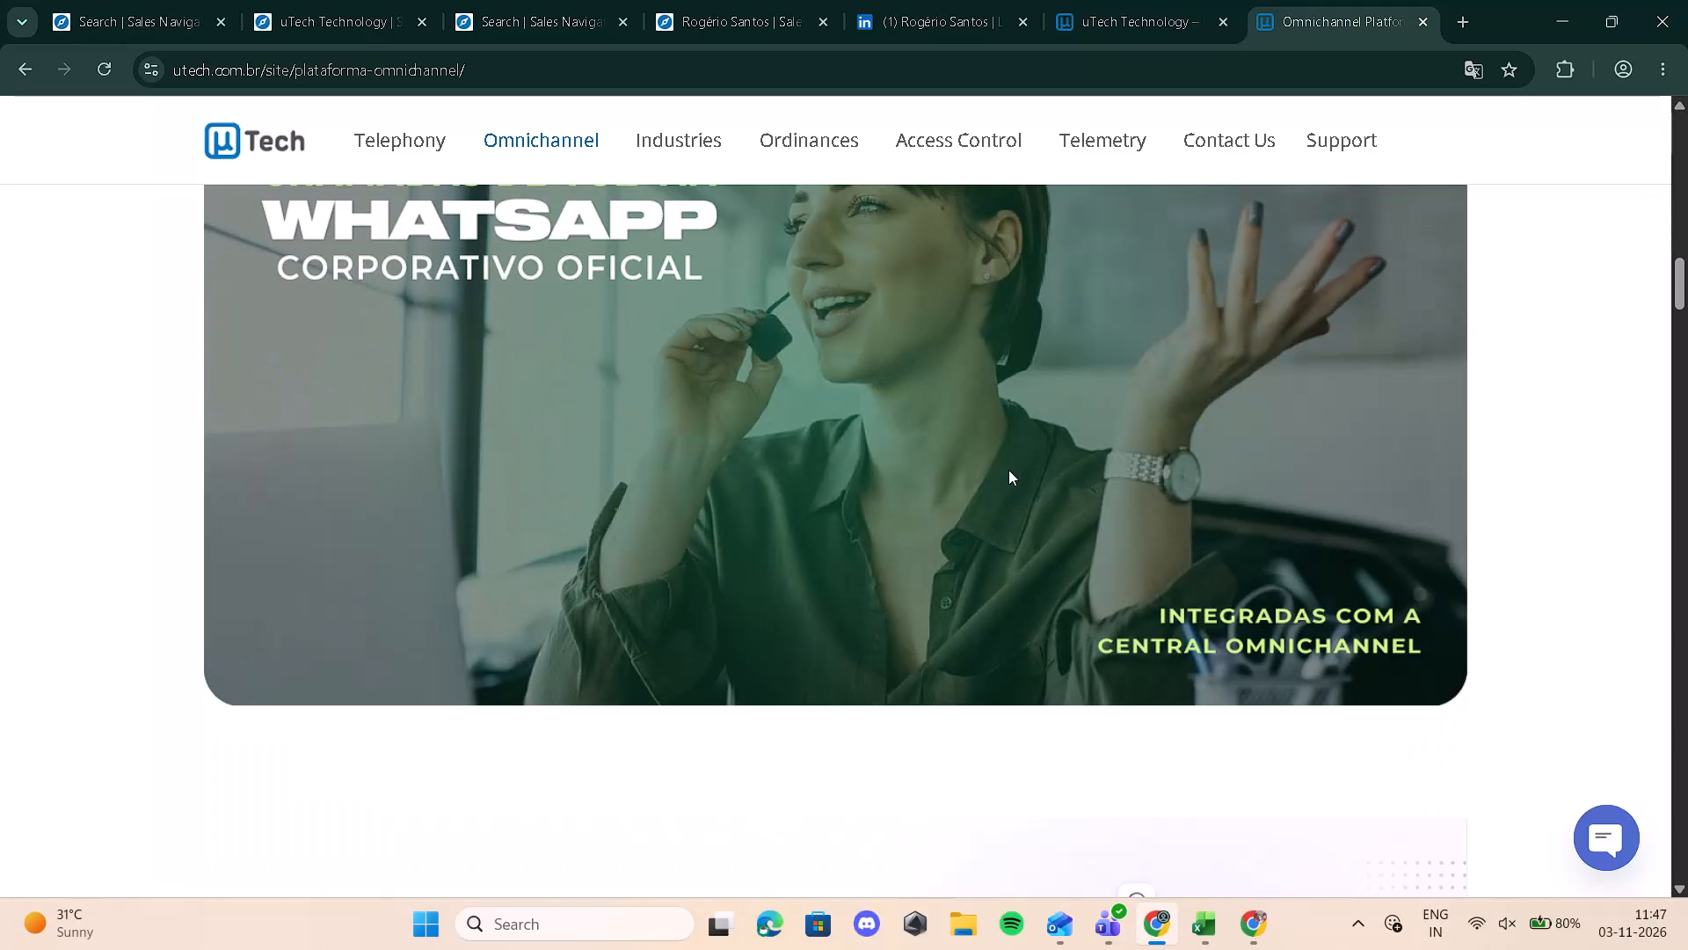
scroll(1008, 470, down, 4)
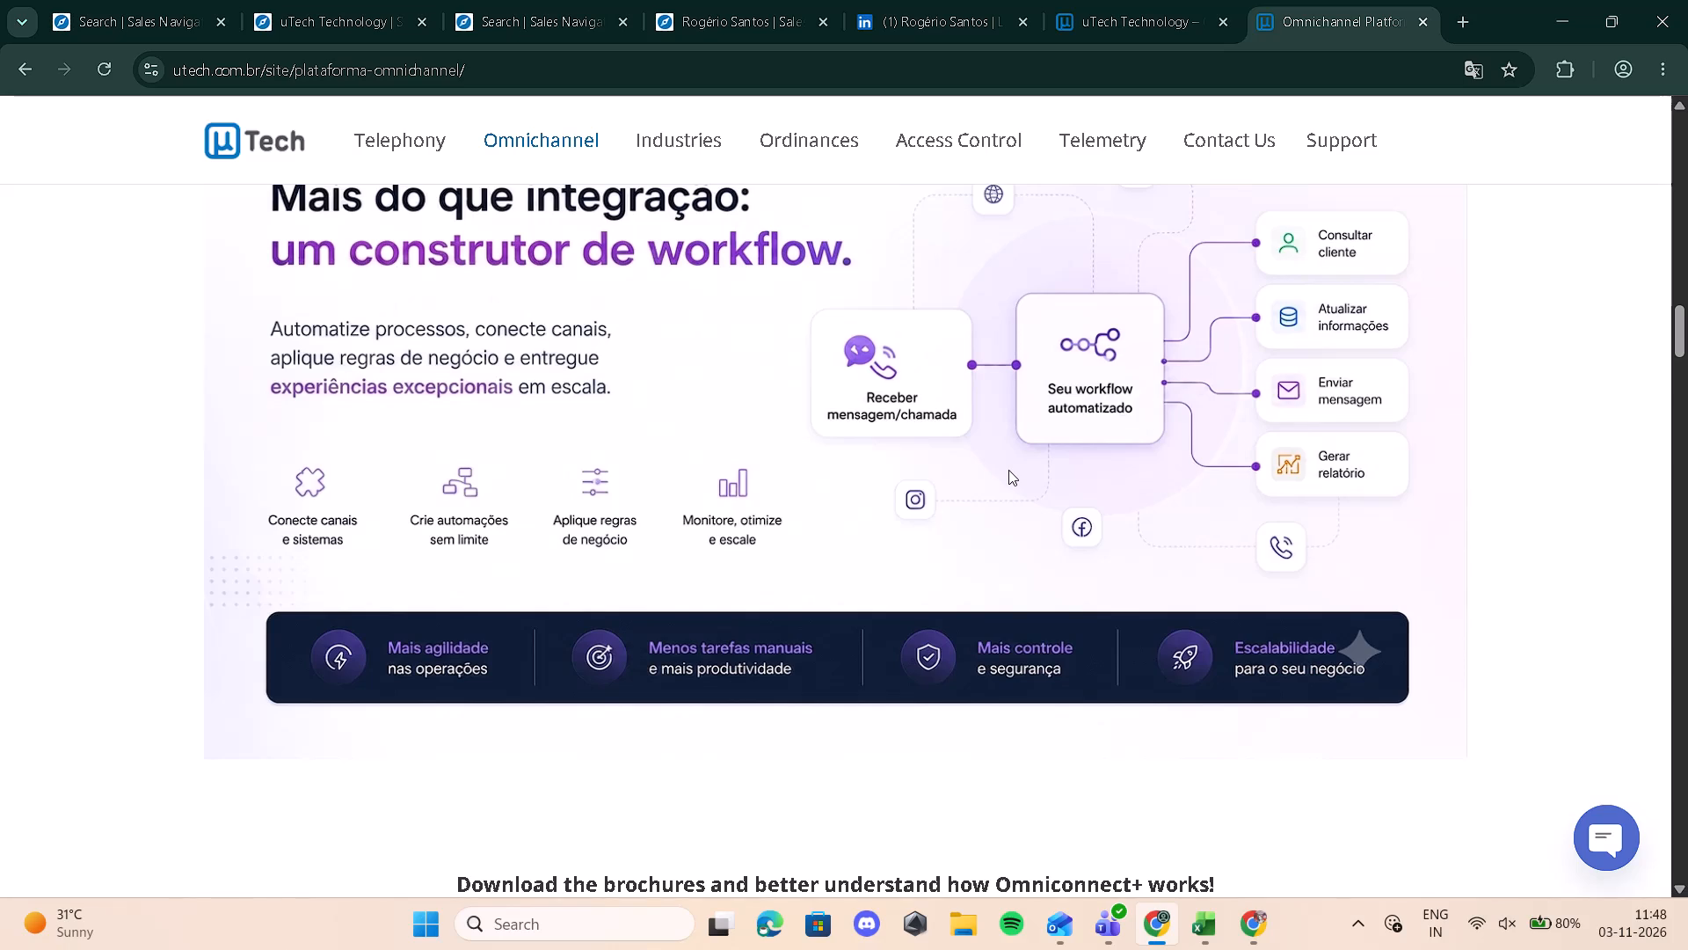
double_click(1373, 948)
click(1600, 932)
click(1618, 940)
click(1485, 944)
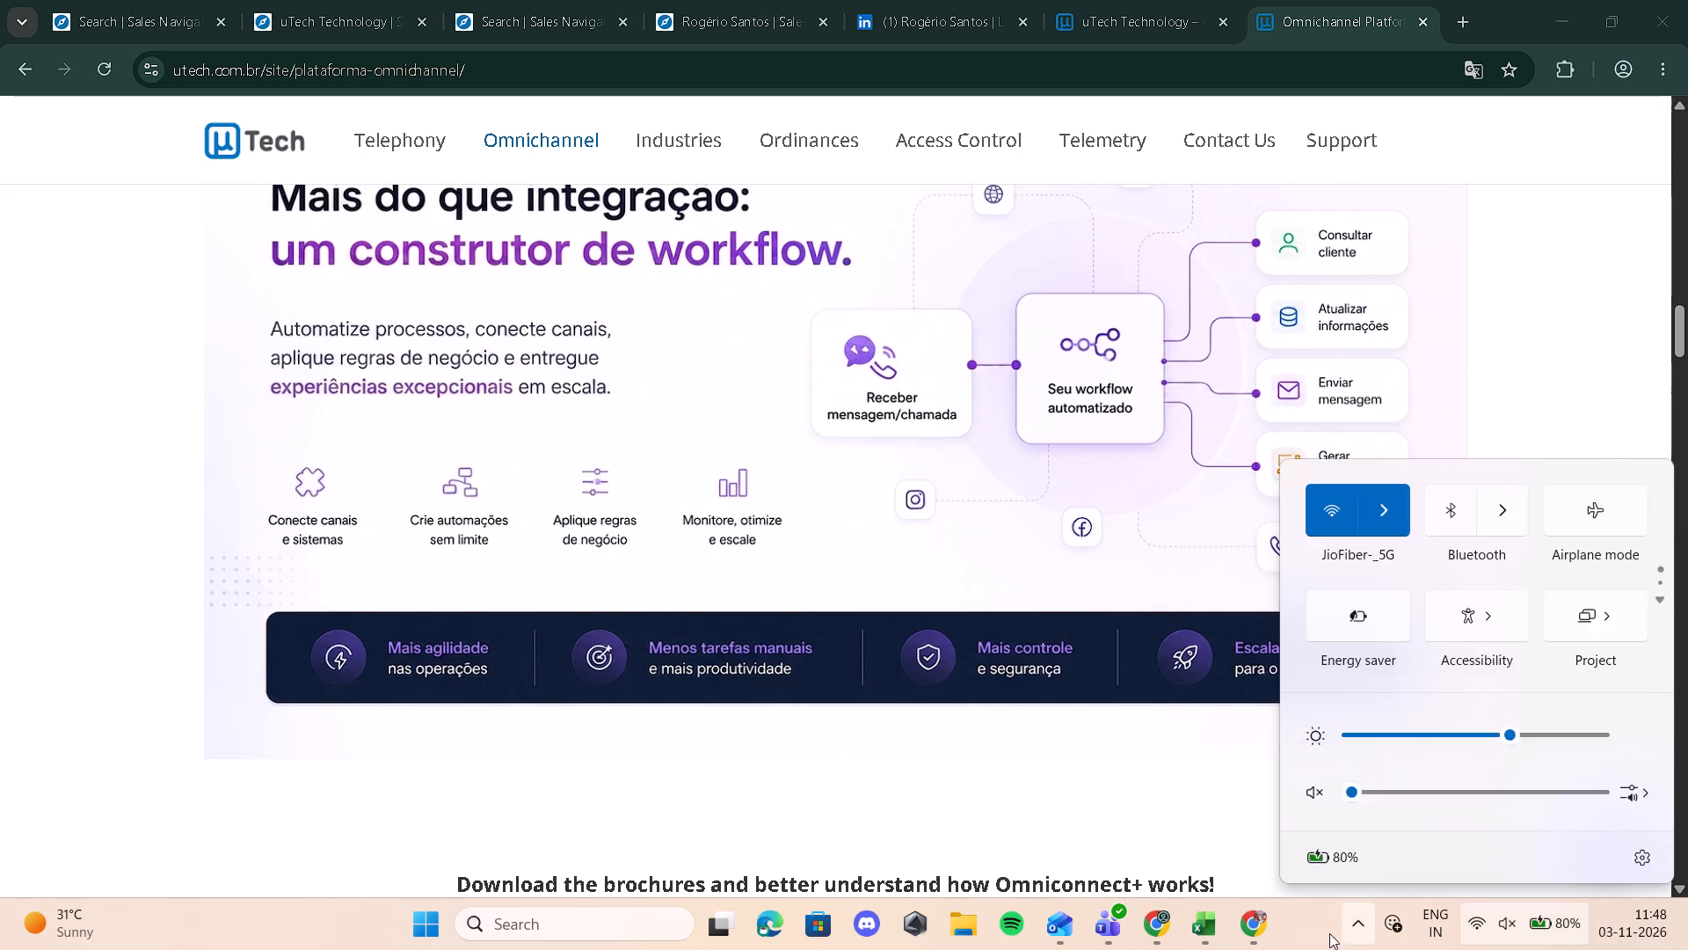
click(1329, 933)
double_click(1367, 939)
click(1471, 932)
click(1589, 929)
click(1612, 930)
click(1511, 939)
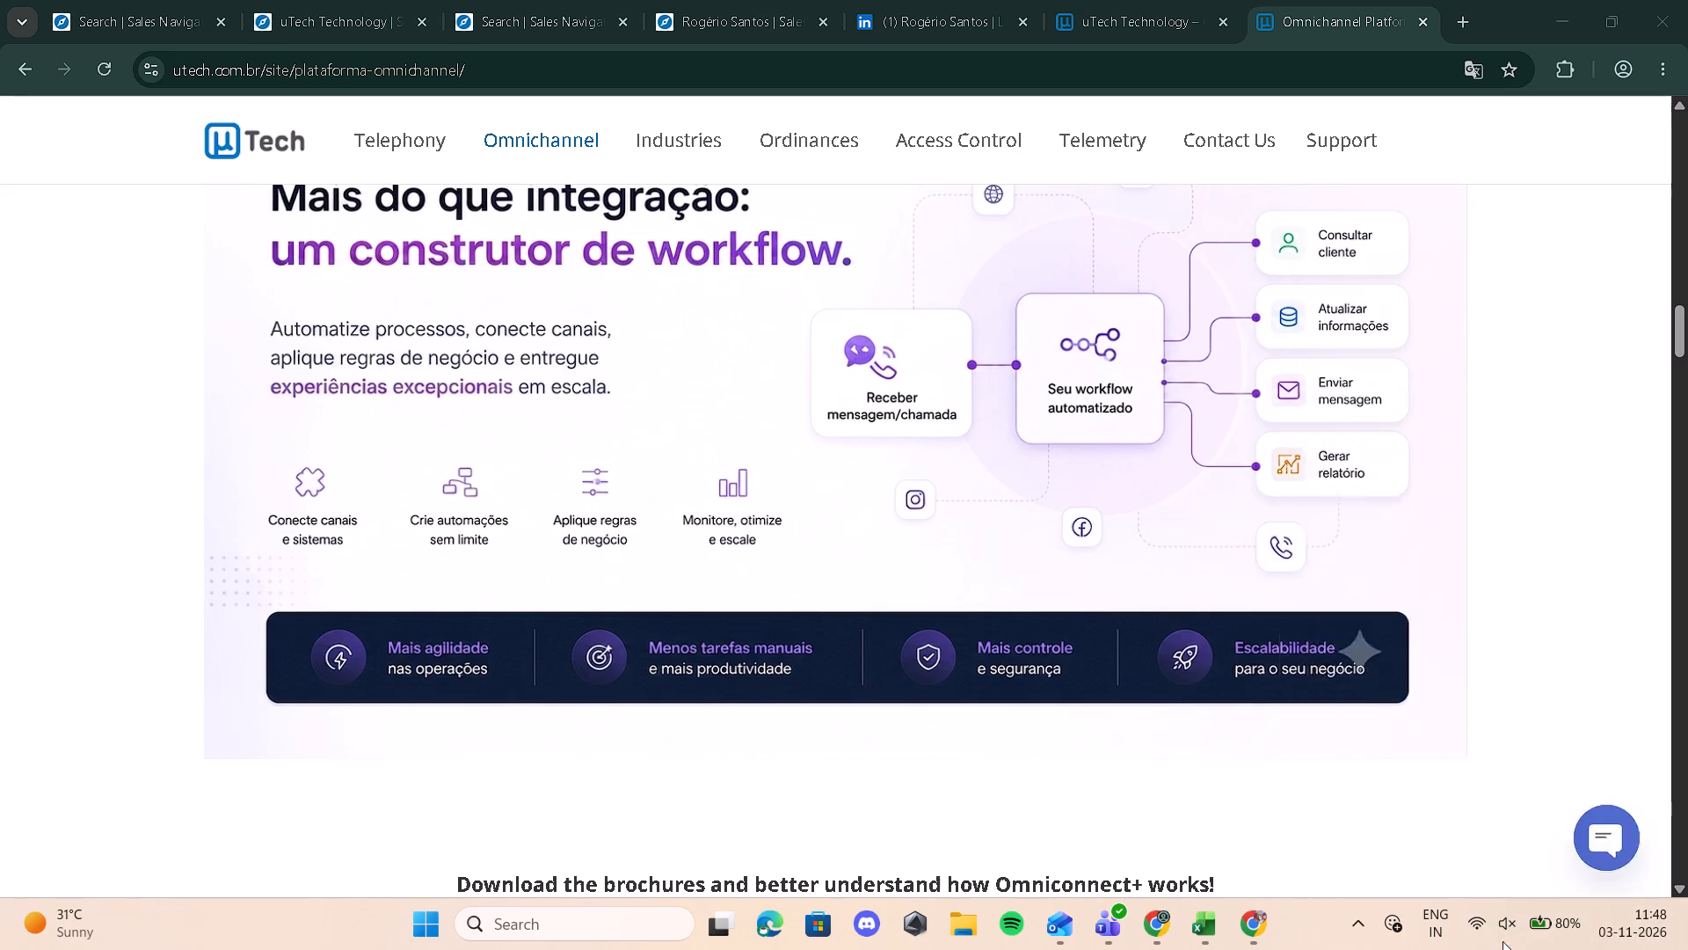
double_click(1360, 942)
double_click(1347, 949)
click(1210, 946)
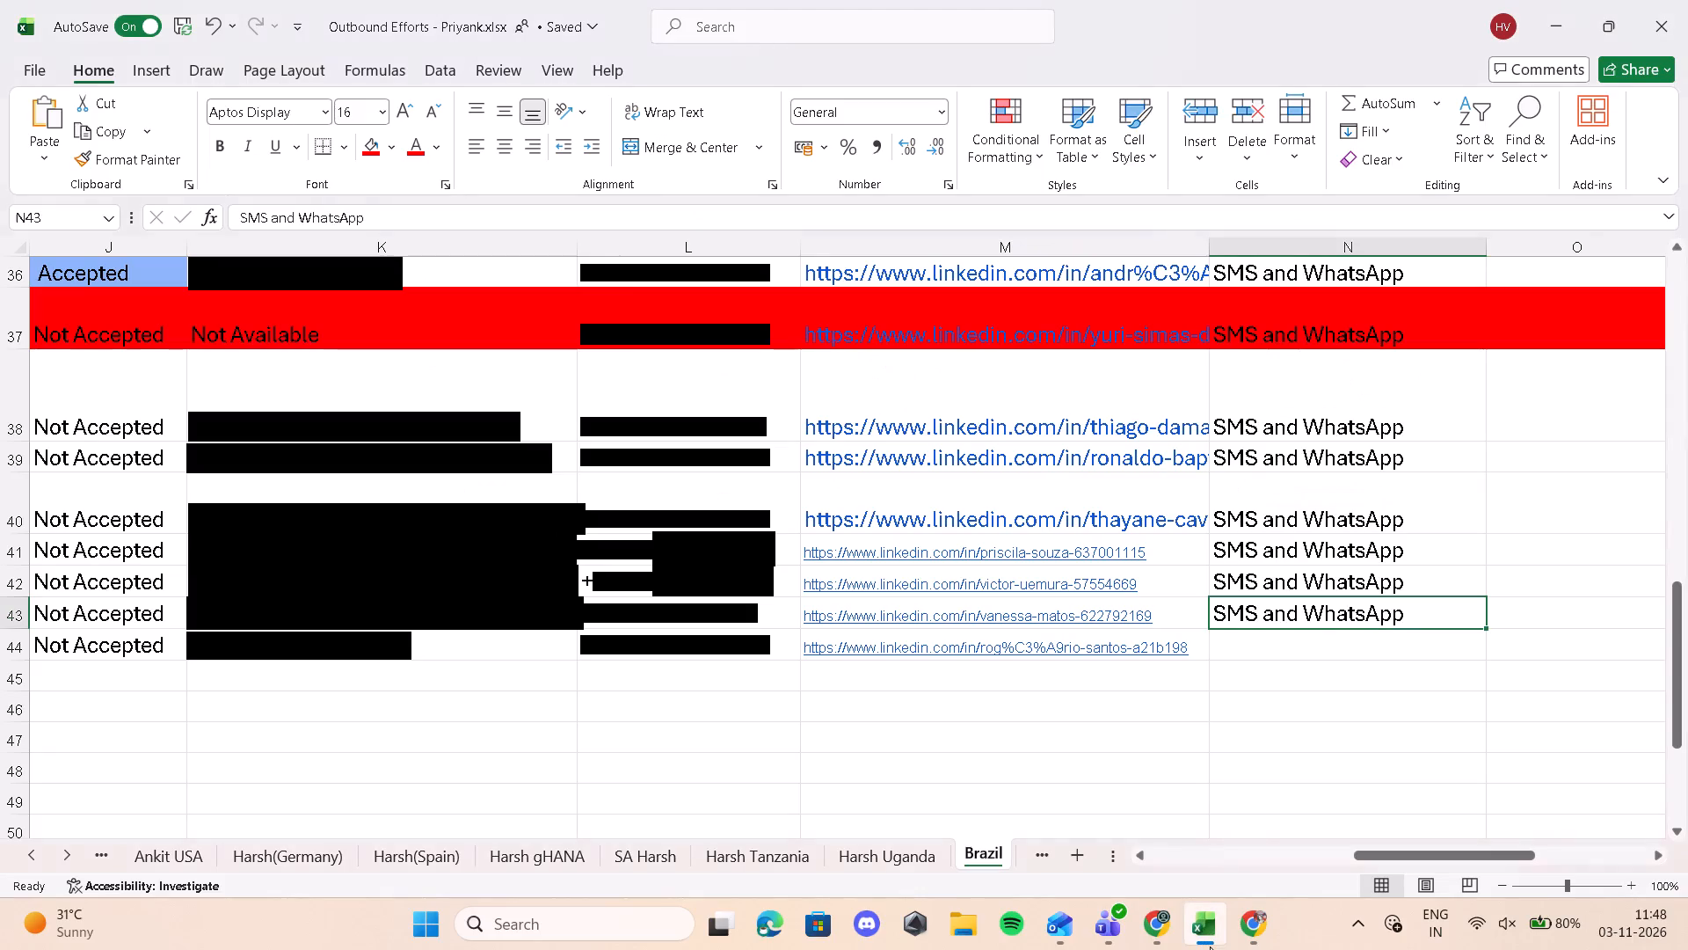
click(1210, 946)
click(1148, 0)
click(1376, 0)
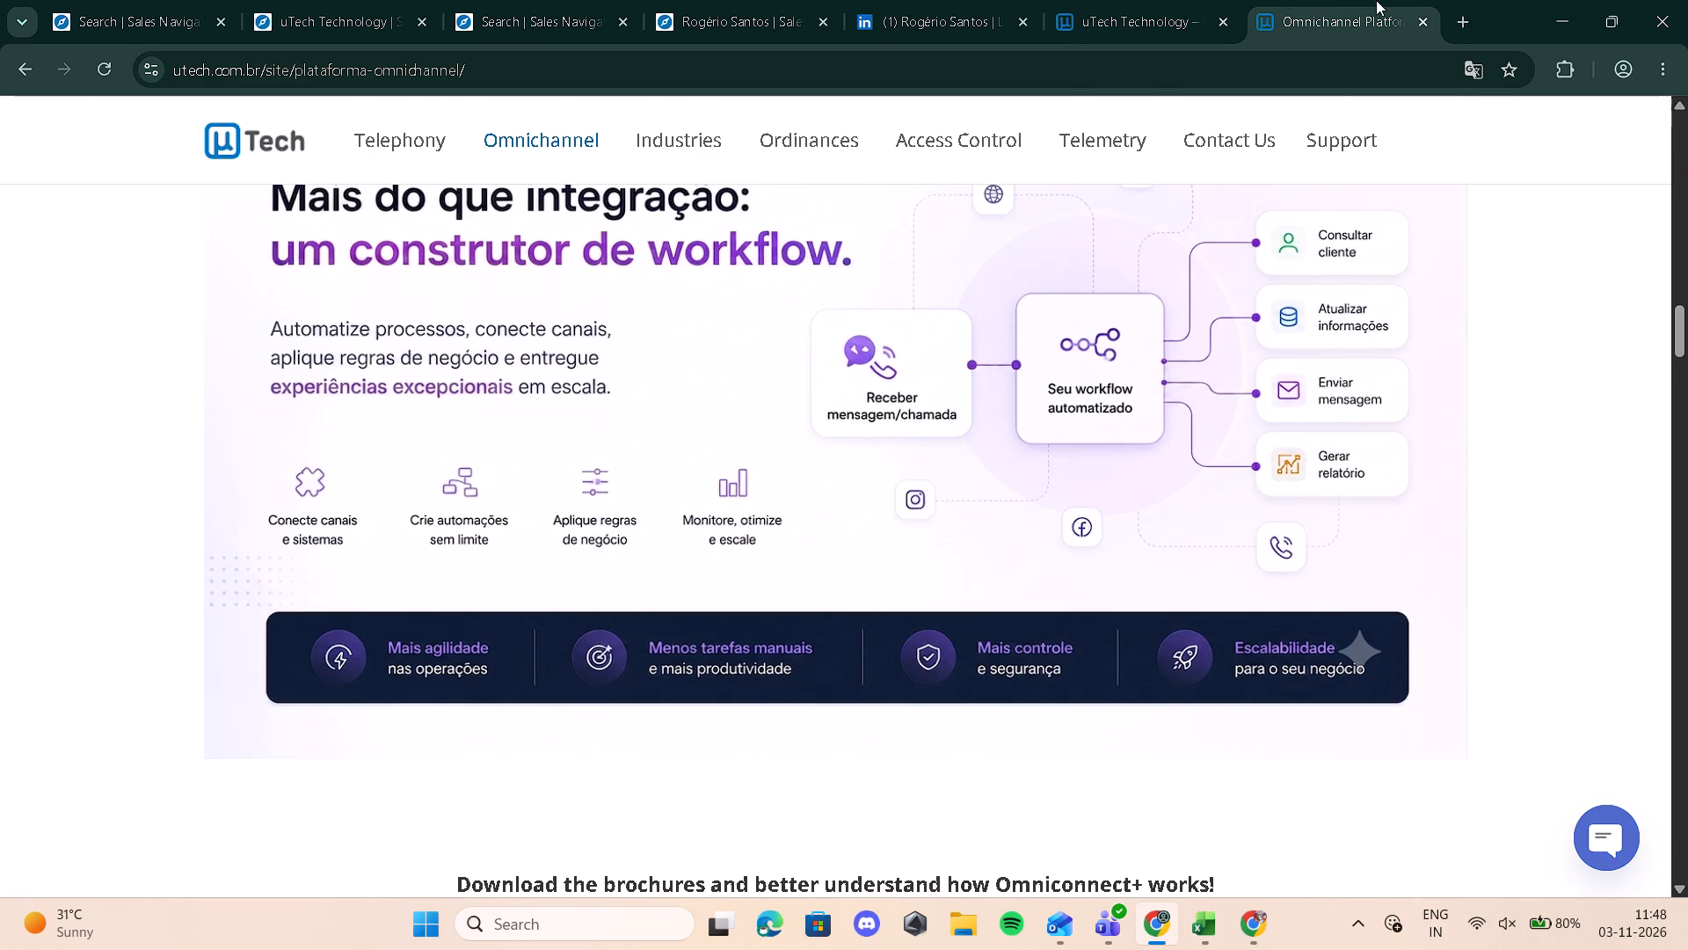
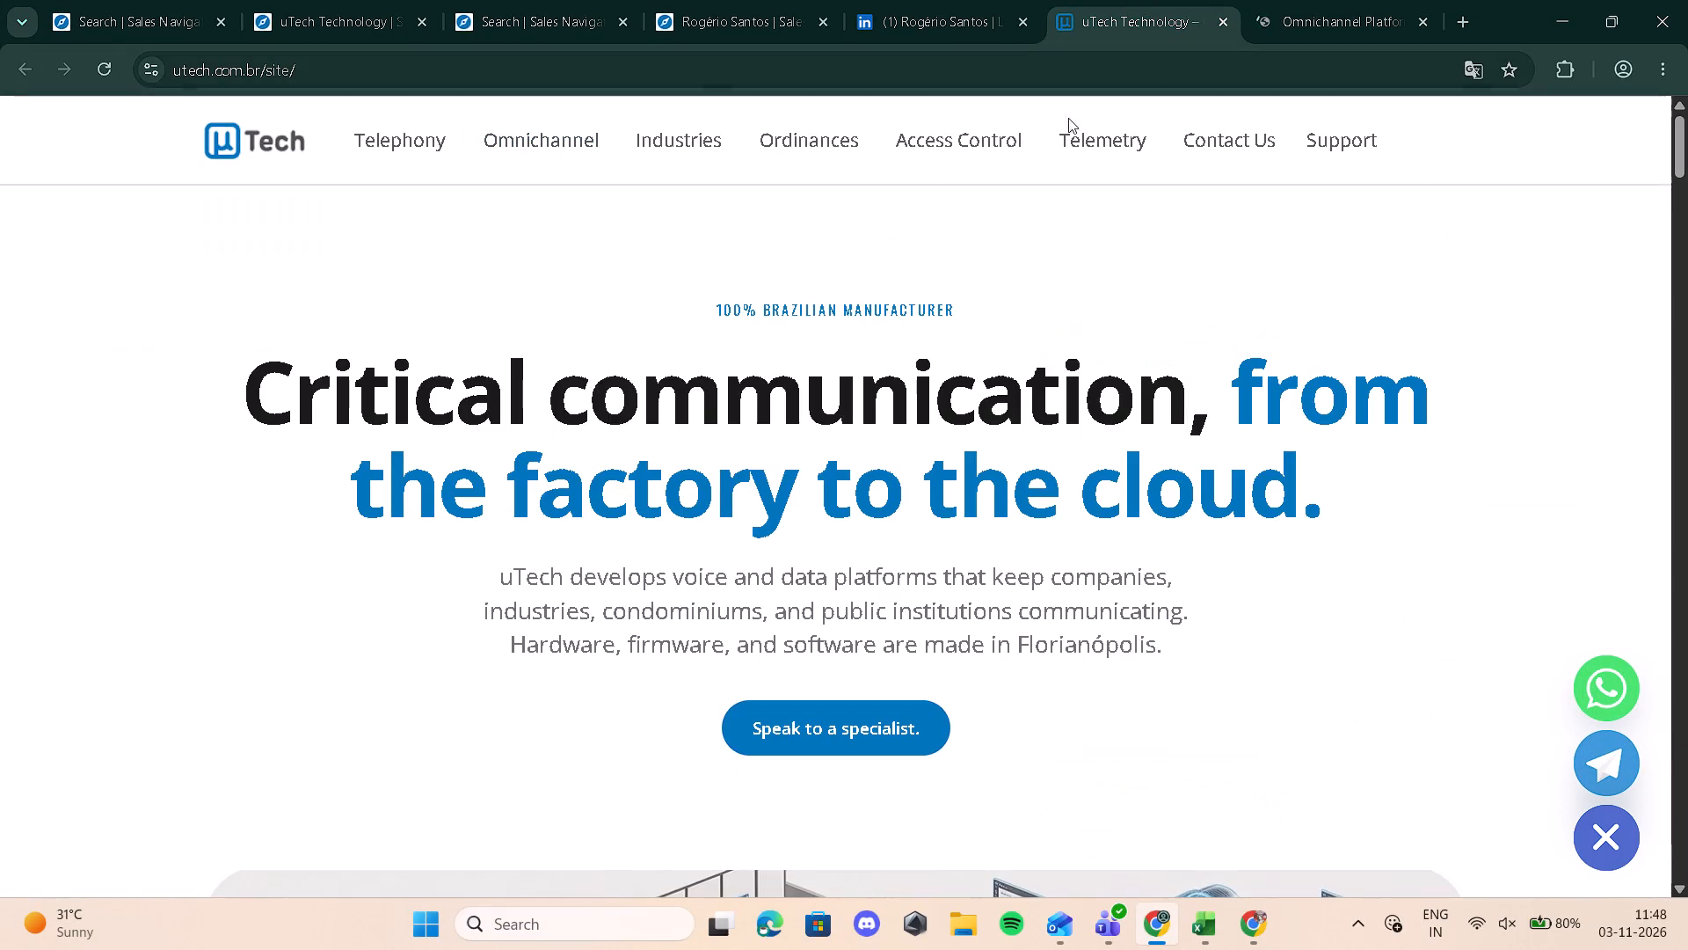
Switch to the Brazil sheet in Excel and copy the SMS and WhatsApp entry in N43 for the new contact in row 44.
scroll(942, 577, up, 9)
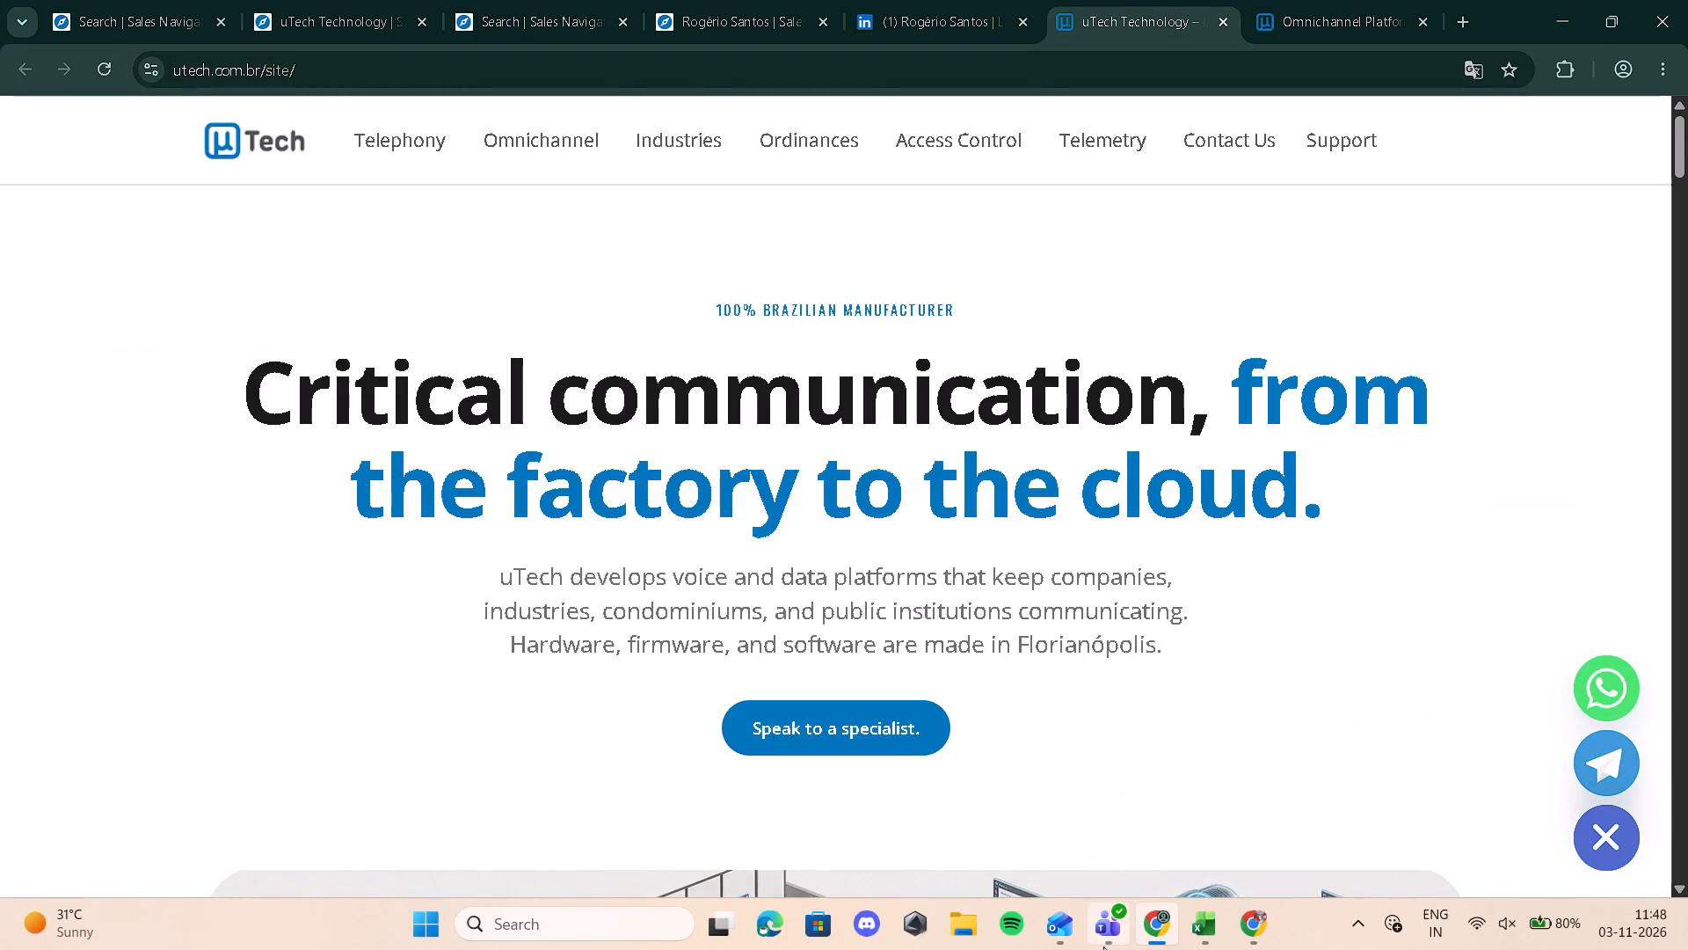
click(1215, 921)
key(ctrl+c)
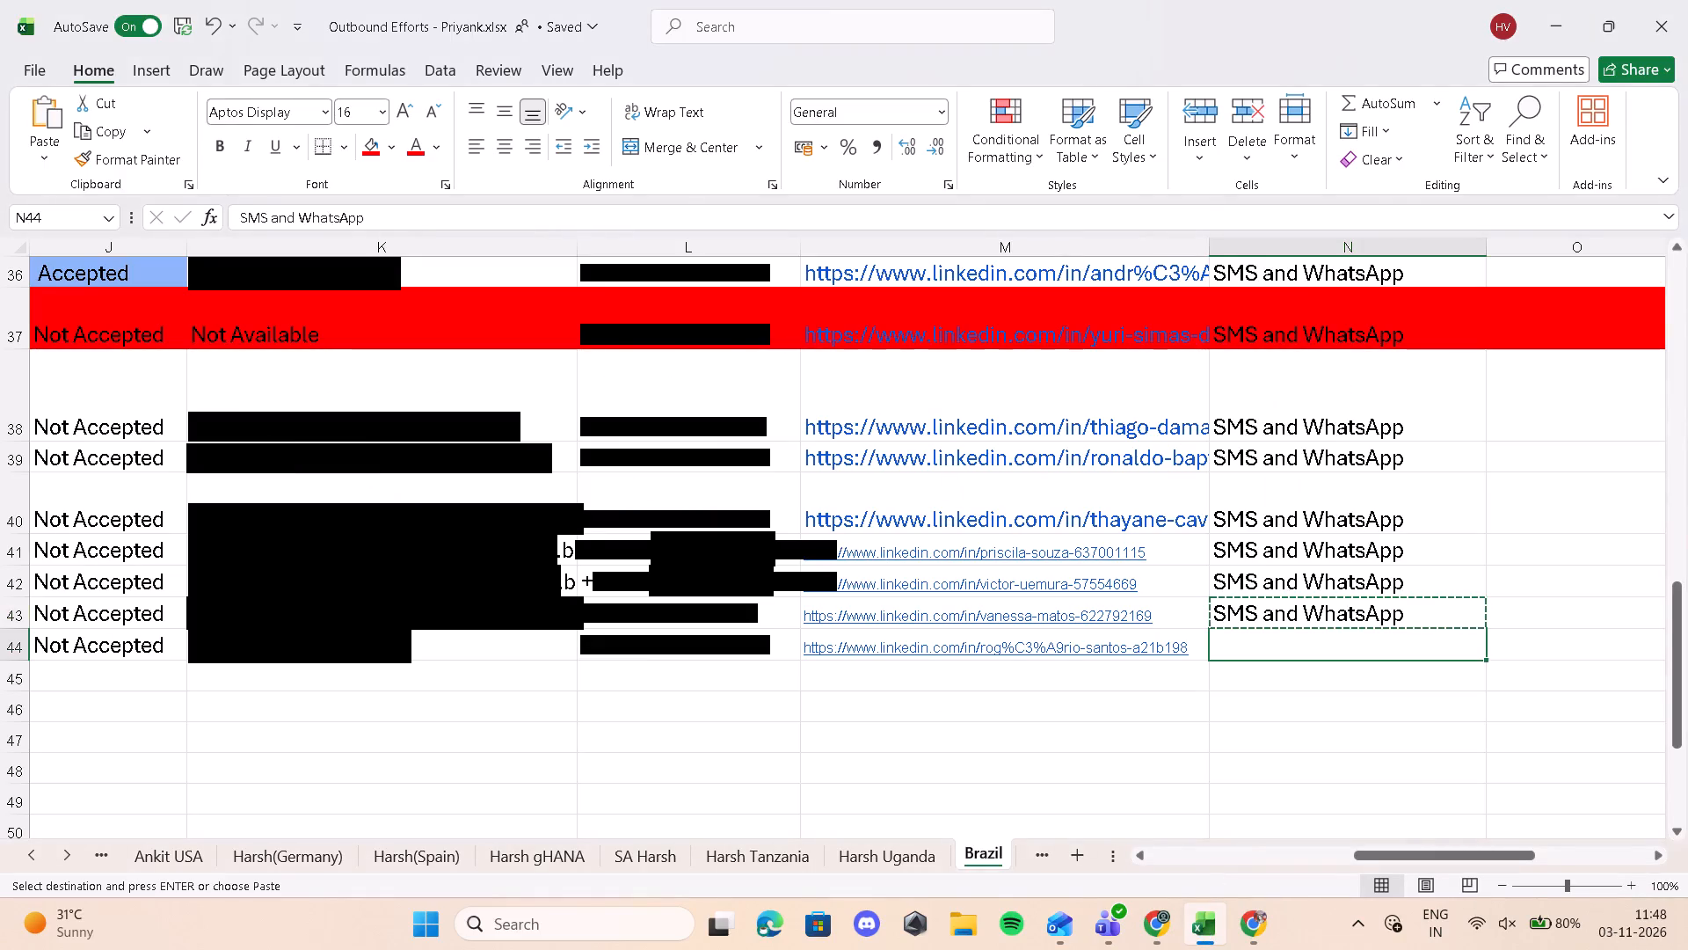
Fill the service cell of row 44 with "SMS and WhatsApp", copied from the row above.
click(1321, 644)
key(ctrl+v)
Start the row 45 lead by copying the company uTech Tecnologia, priority Medium and date 03 November 2026 from row 44.
drag(1462, 857, 862, 848)
click(13, 669)
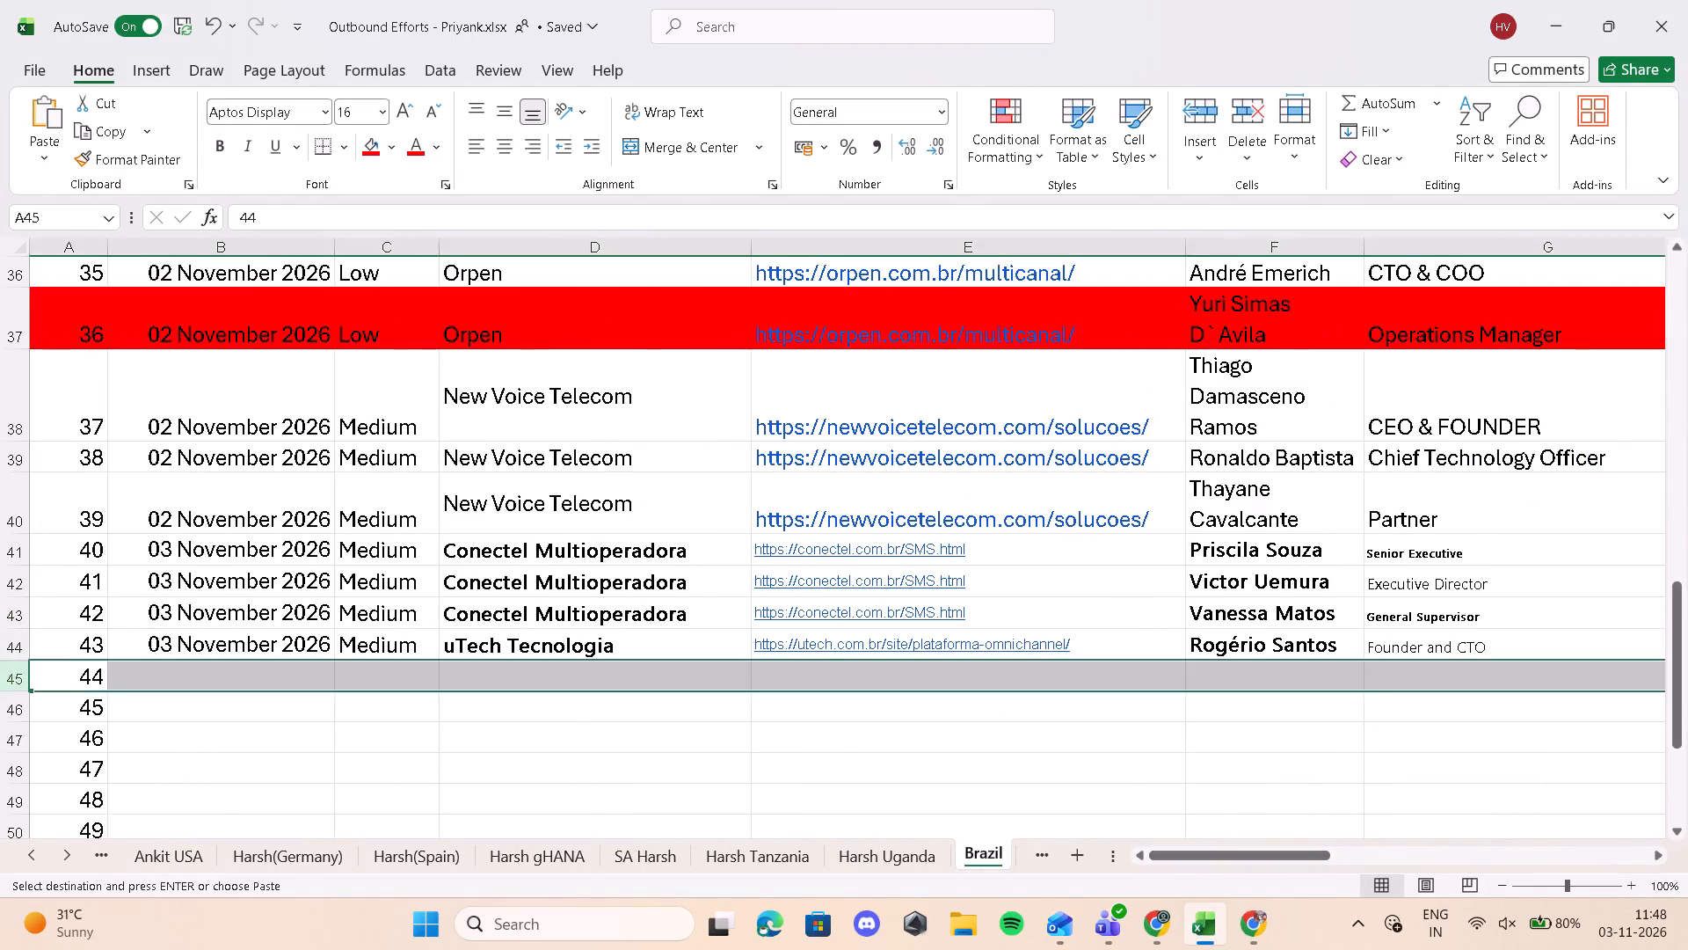
click(595, 631)
key(ctrl+c)
click(600, 675)
key(ctrl+v)
click(398, 647)
key(ctrl+c)
click(399, 676)
key(ctrl+v)
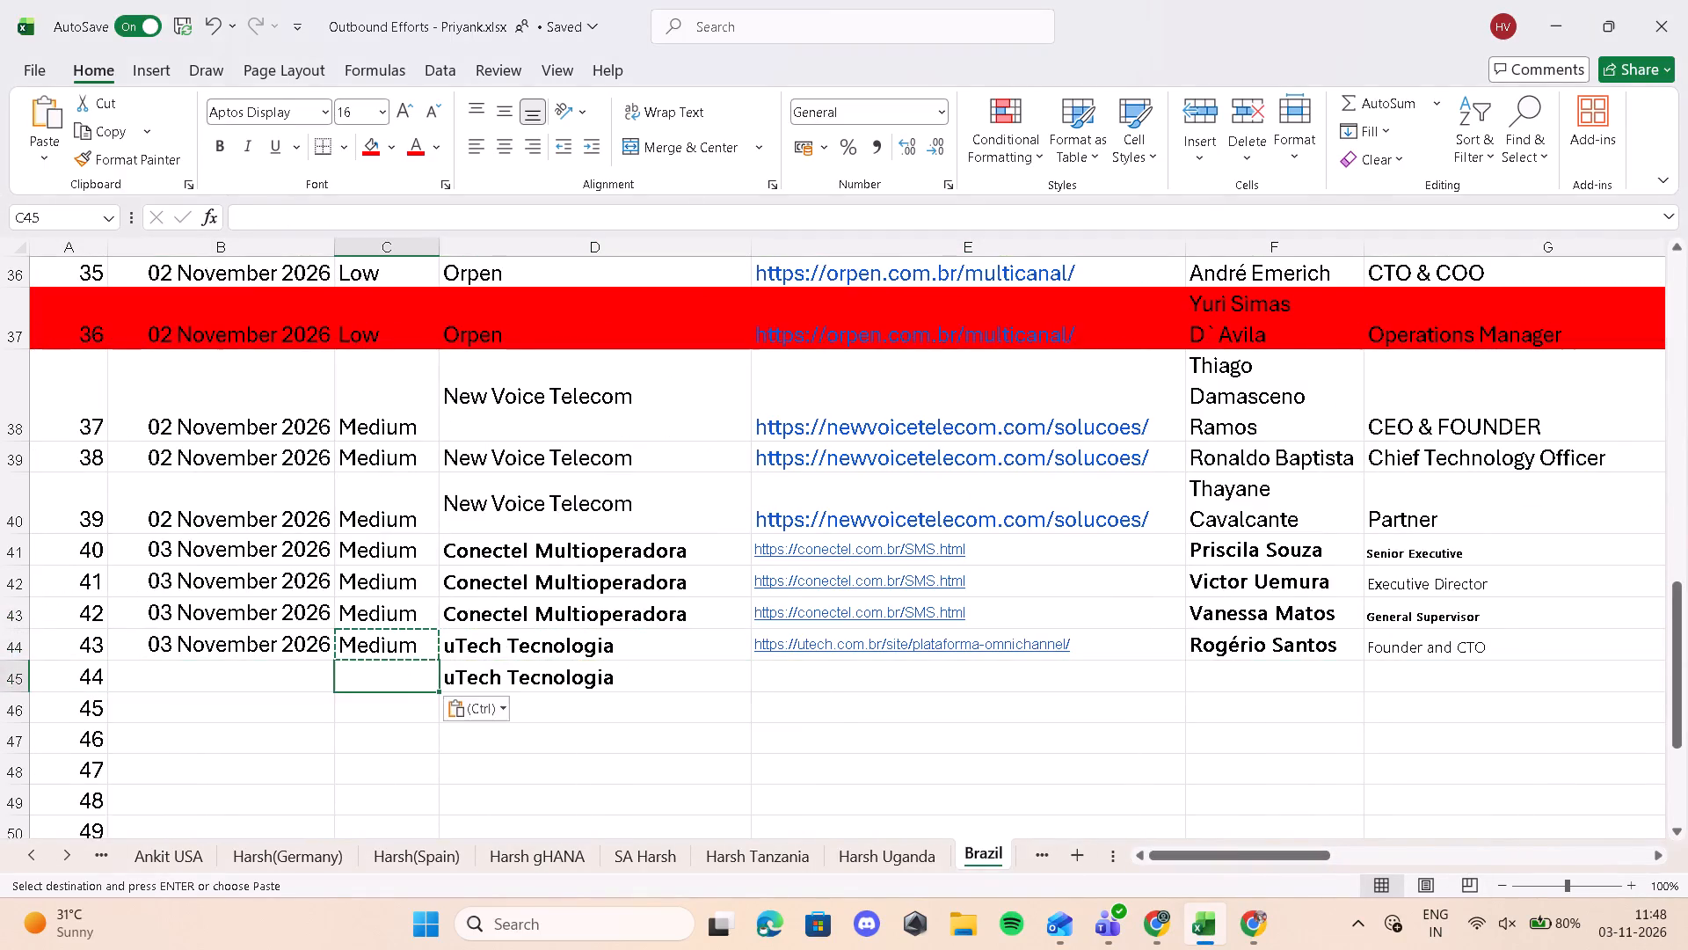
click(253, 645)
key(ctrl+c)
click(257, 672)
key(ctrl+v)
Copy the uTech omnichannel platform link from row 44 into the website cell of row 45.
click(4, 685)
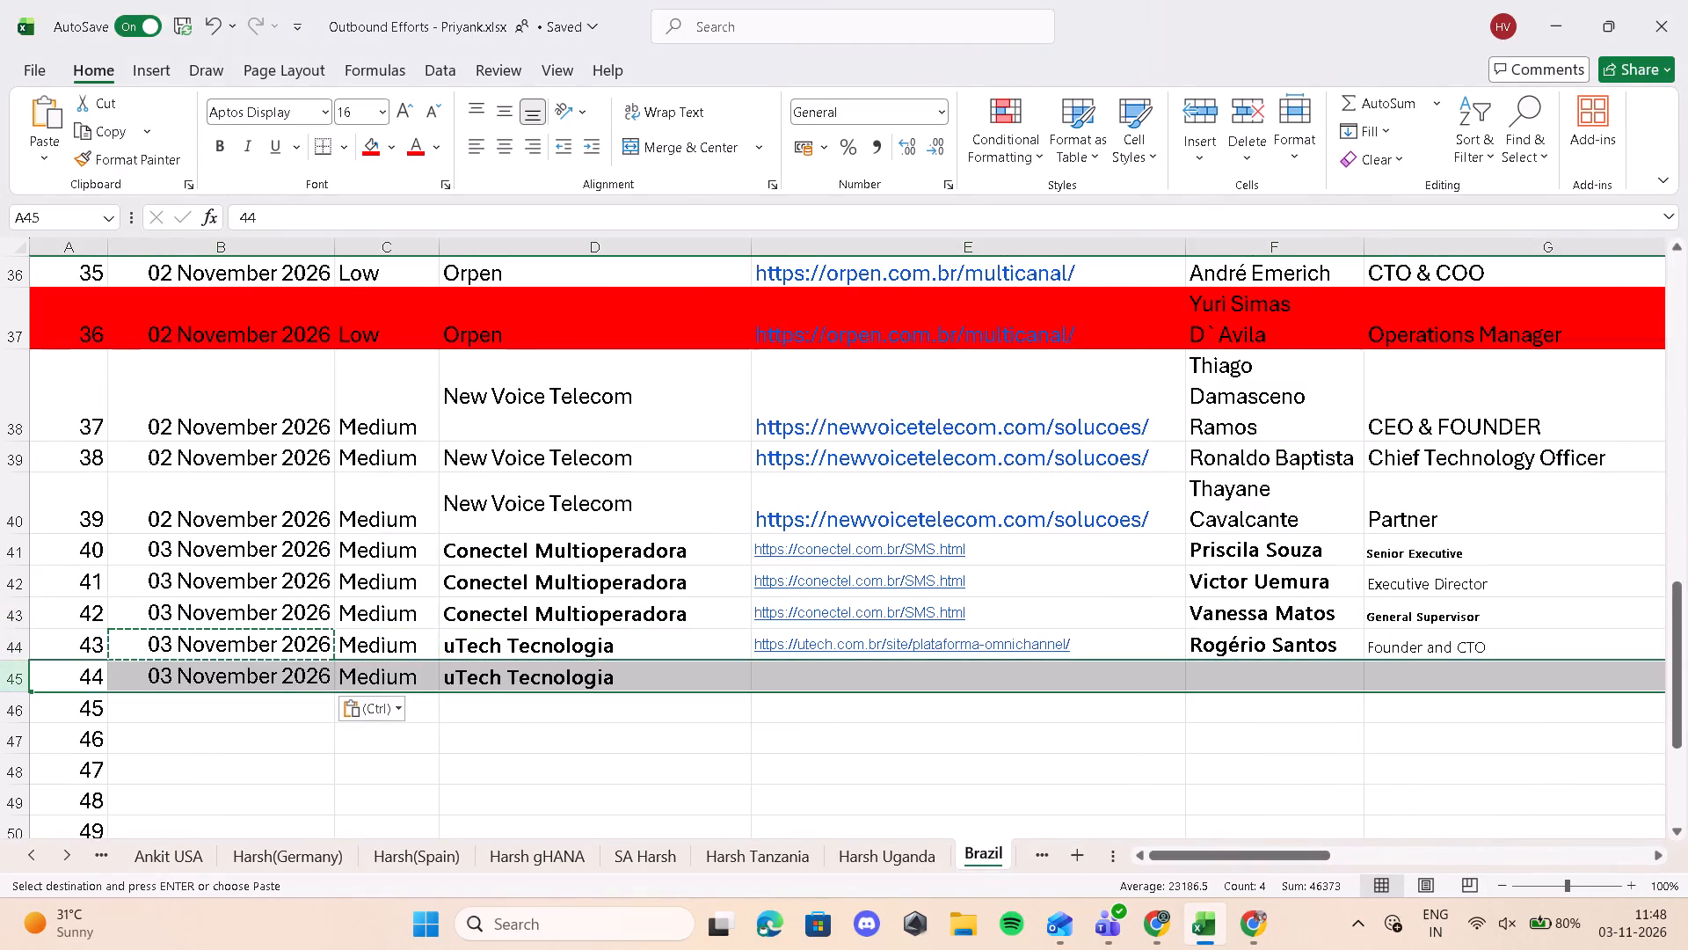
right_click(1155, 614)
right_click(1114, 636)
click(1022, 717)
key(ctrl+c)
click(1026, 691)
key(ctrl+v)
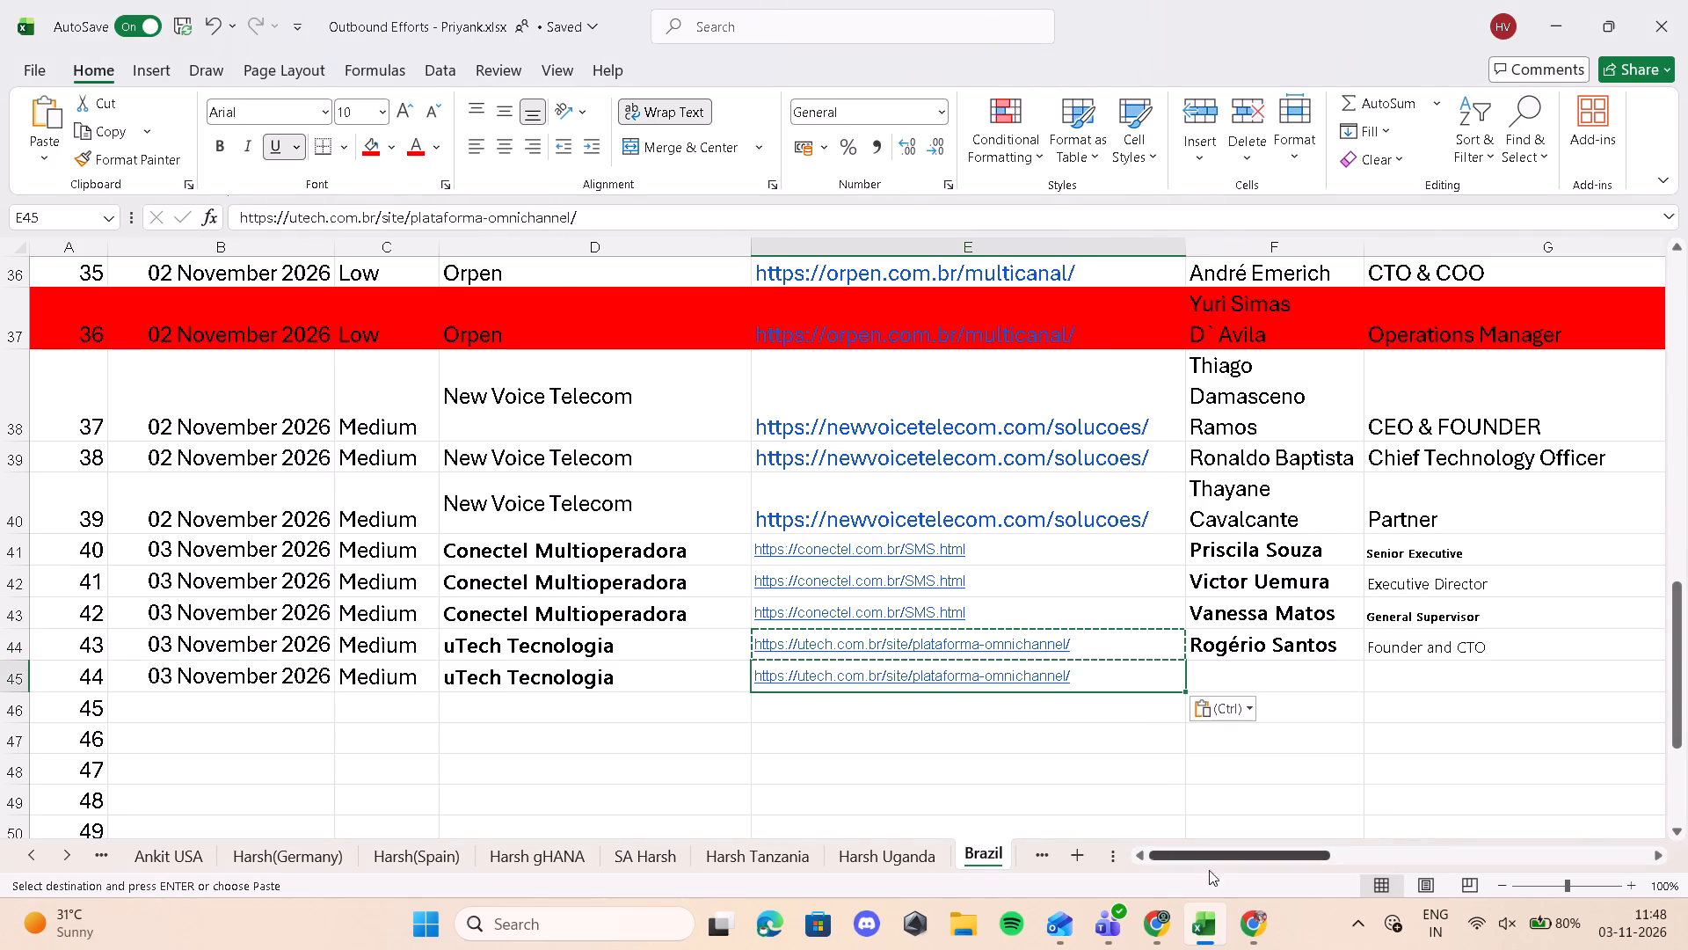
Switch to the LinkedIn feed, open the messaging list and look through the recent conversations.
click(1241, 921)
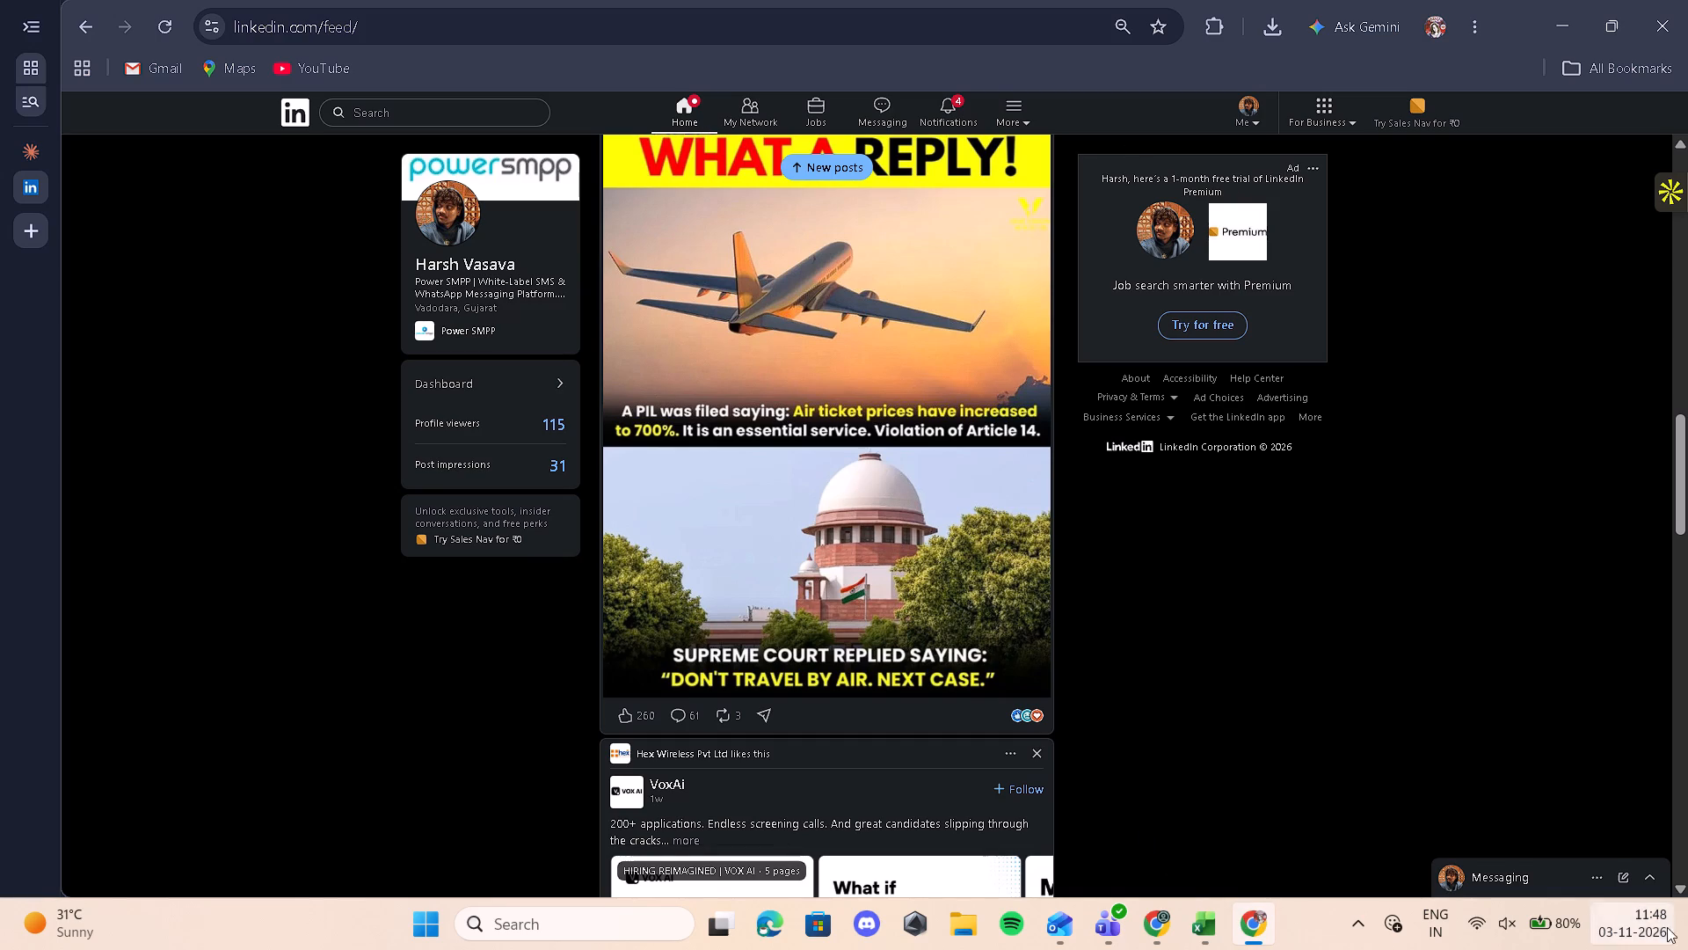
click(1648, 880)
scroll(1591, 666, down, 5)
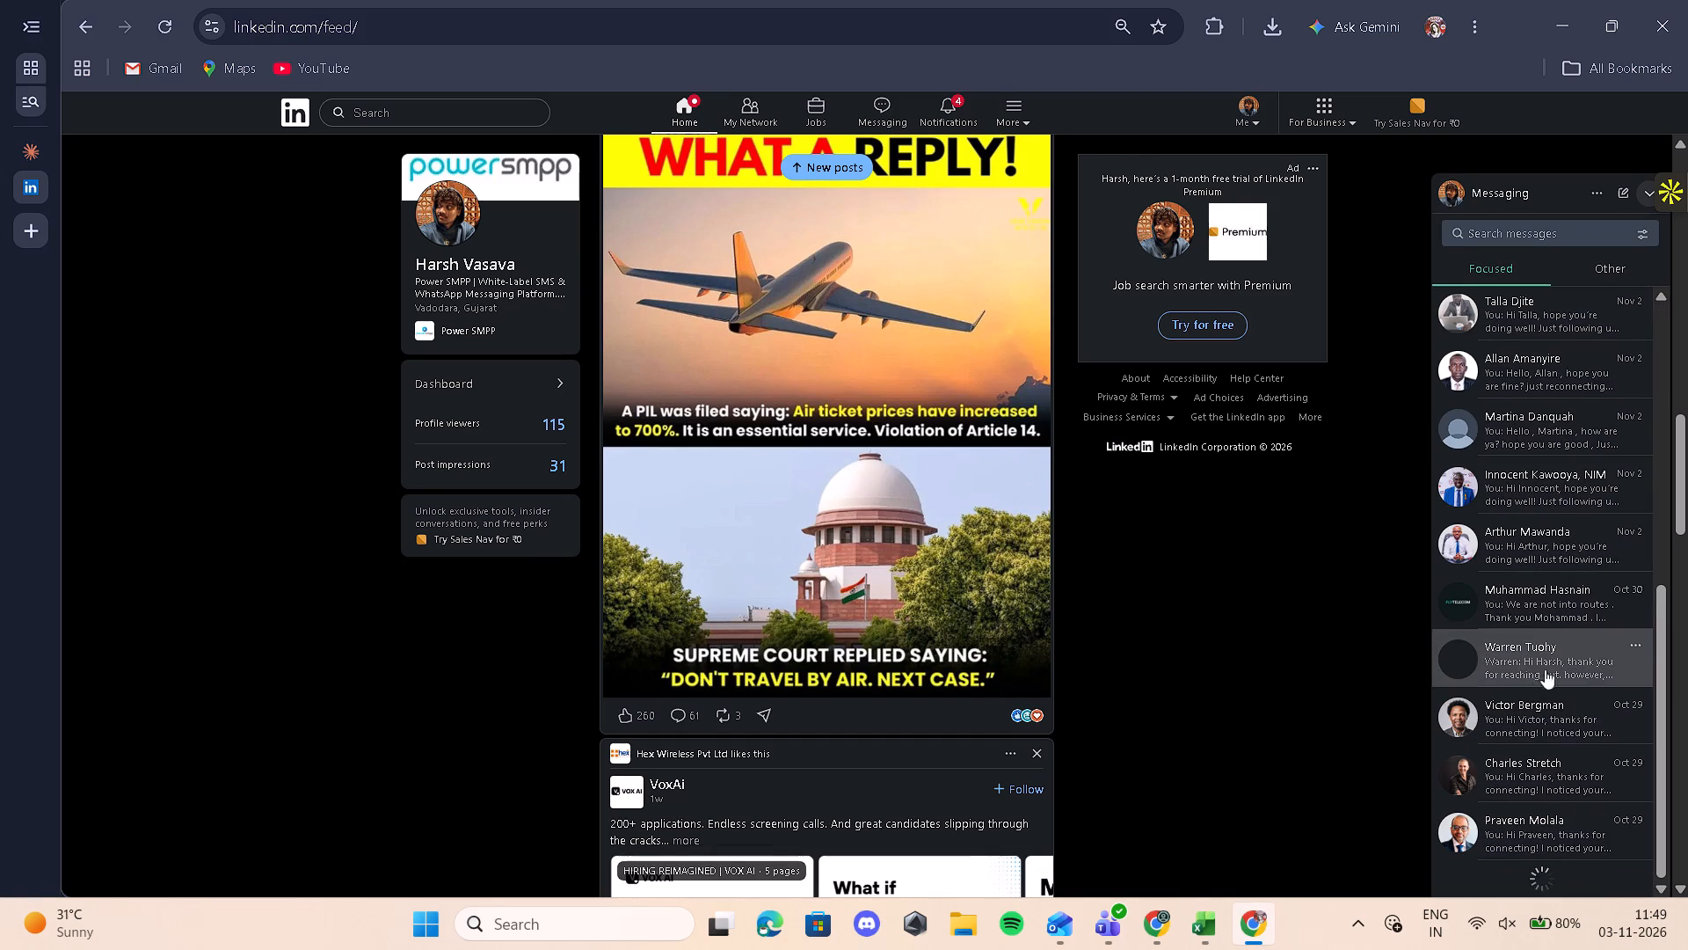
scroll(1526, 639, down, 6)
scroll(1532, 637, up, 5)
scroll(1532, 637, down, 5)
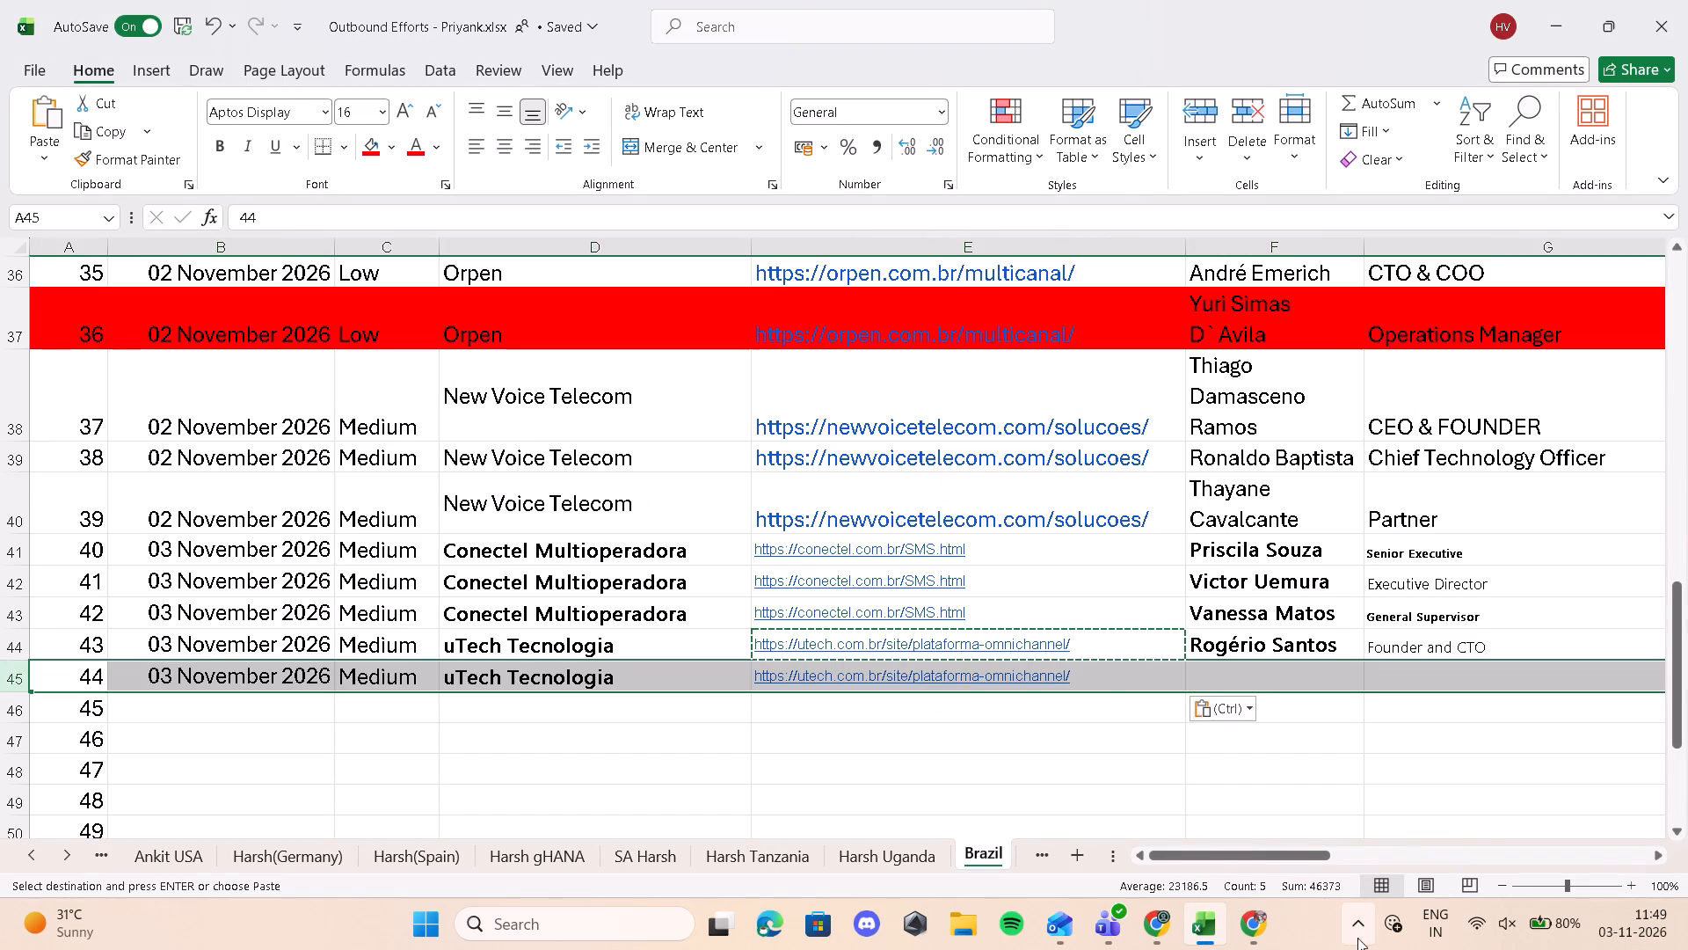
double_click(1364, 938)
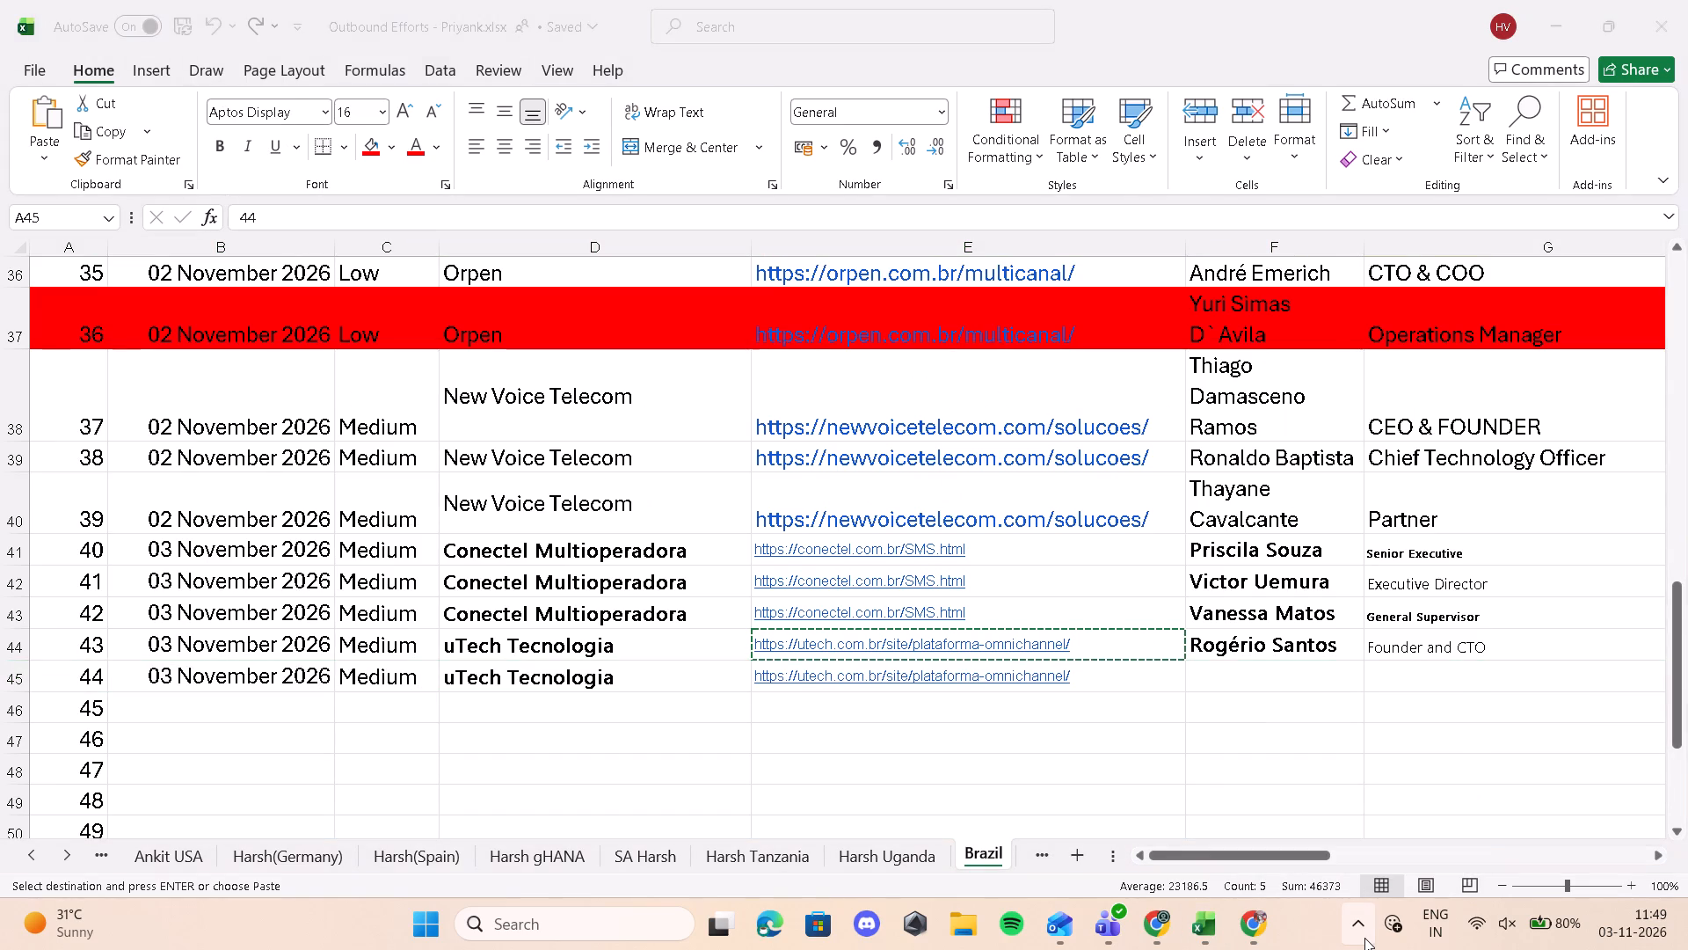